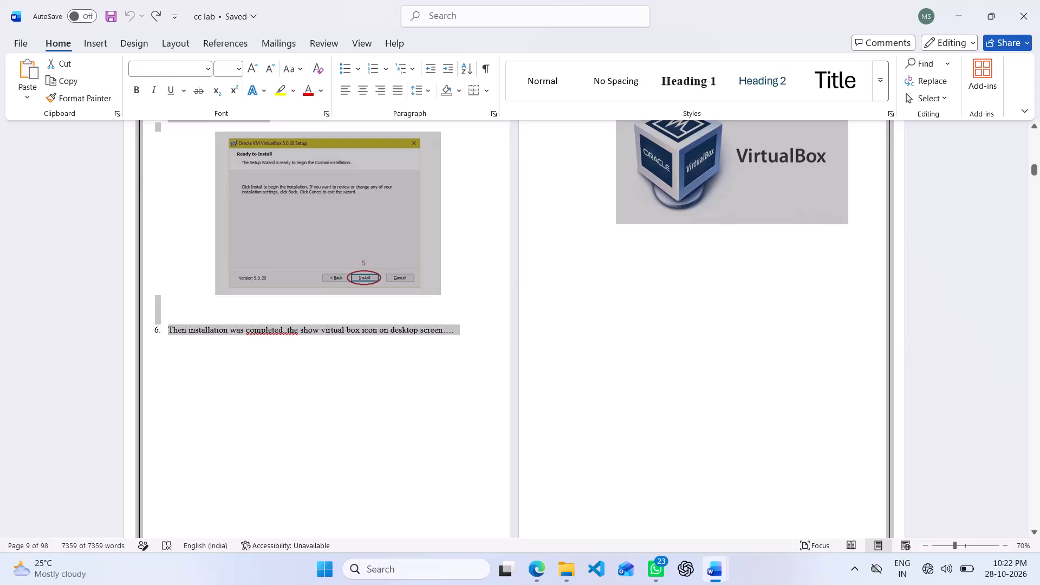
Copy the VirtualBox Setup Wizard welcome screenshot under installation step 1 in the cc lab document.
scroll(556, 312, up, 3)
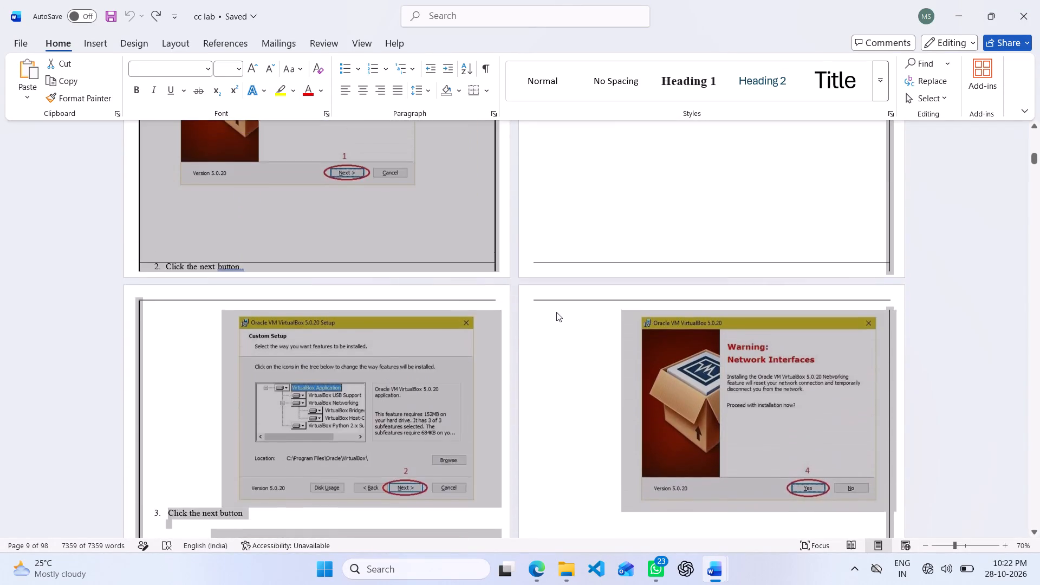
scroll(556, 312, up, 3)
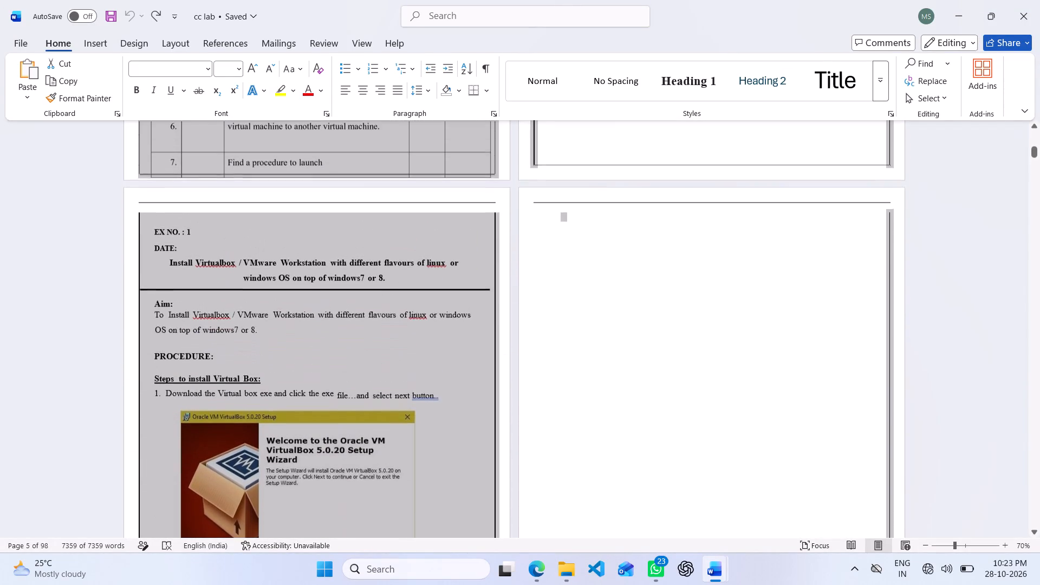
scroll(575, 312, up, 1)
scroll(575, 312, down, 6)
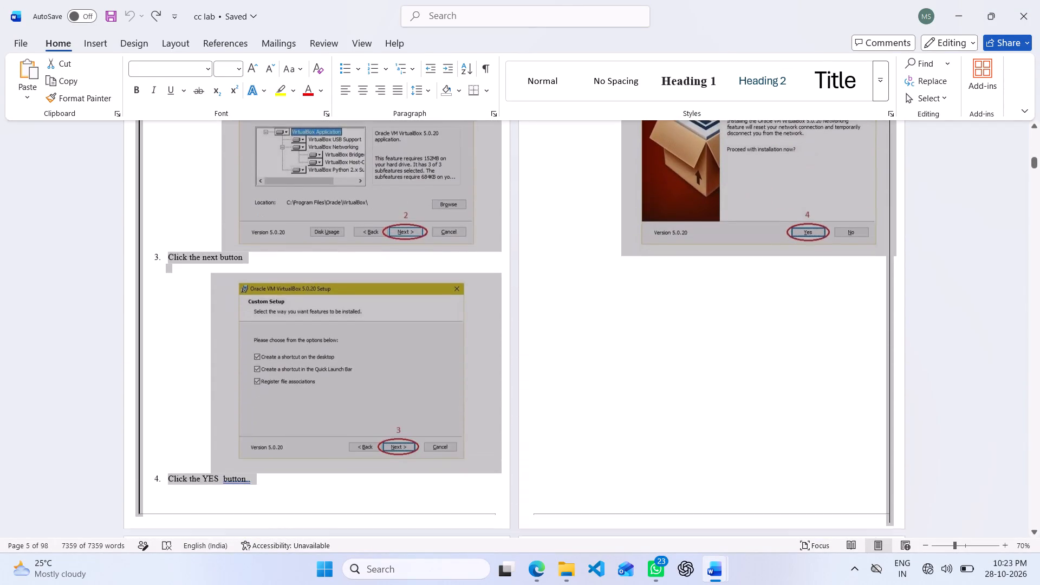
scroll(575, 312, up, 3)
scroll(575, 312, down, 1)
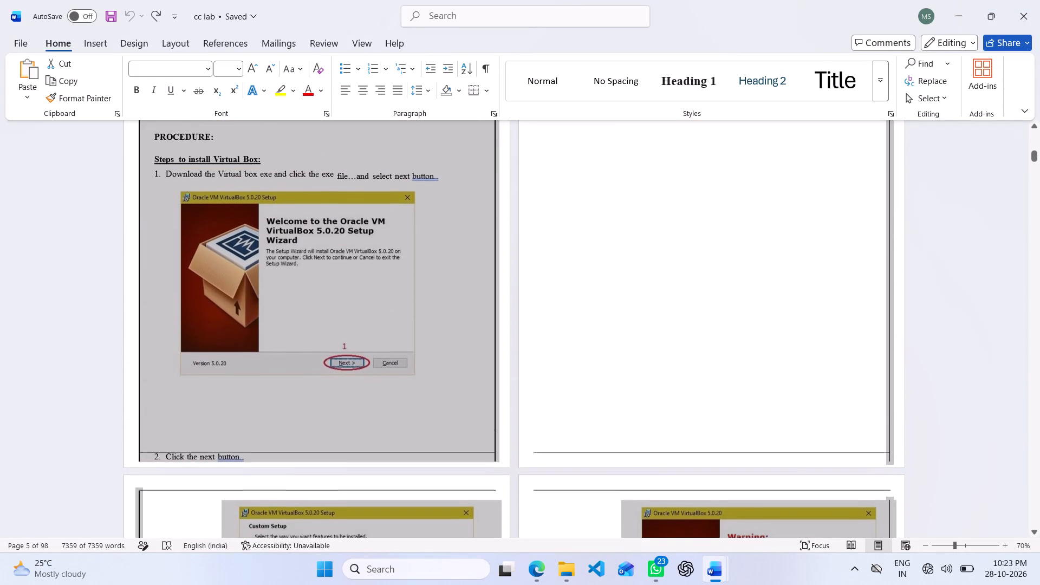
click(399, 288)
double_click(194, 173)
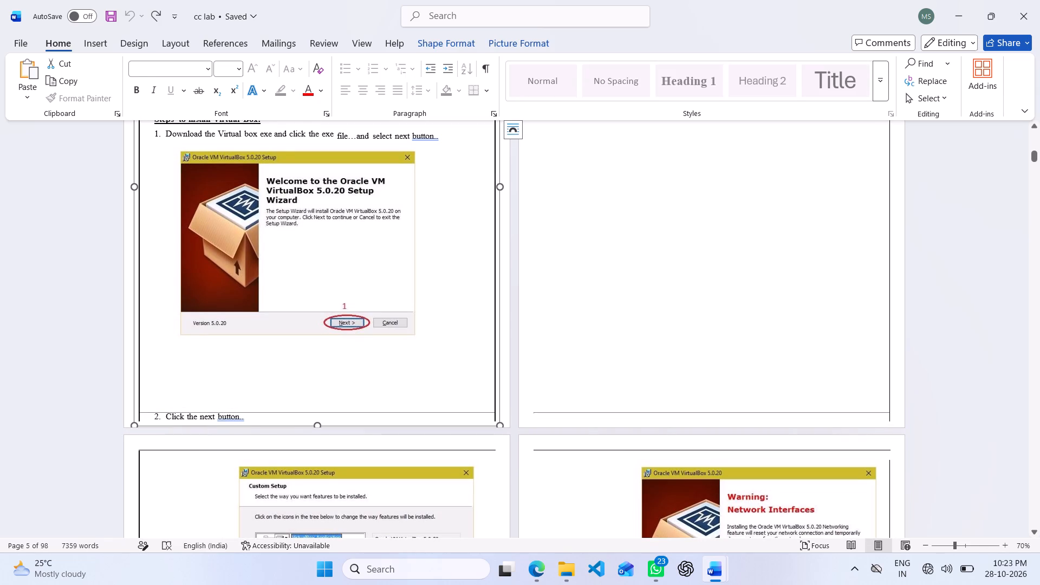
right_click(217, 173)
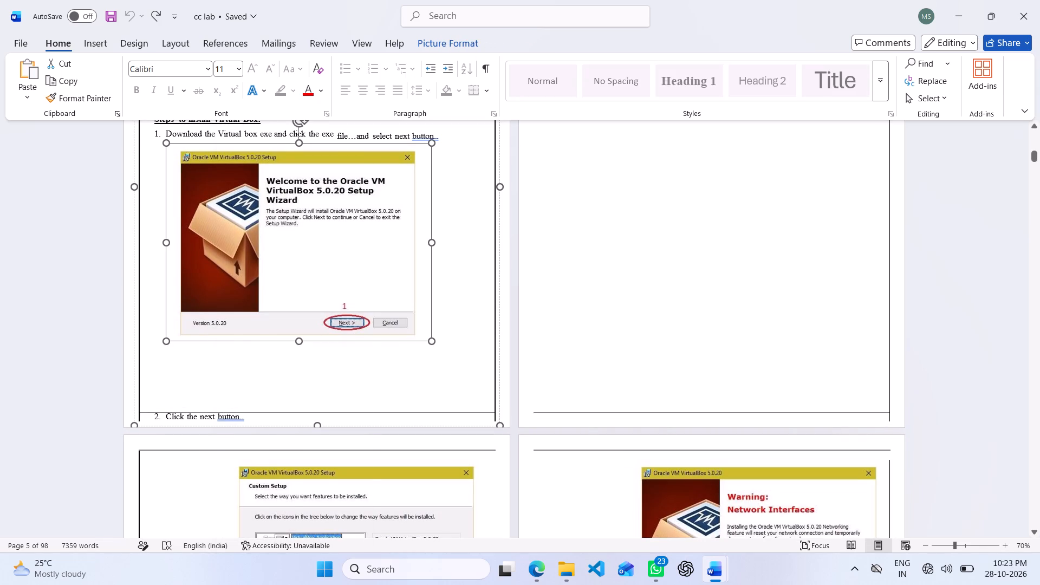
click(257, 207)
Create a new blank document.
click(14, 34)
double_click(171, 135)
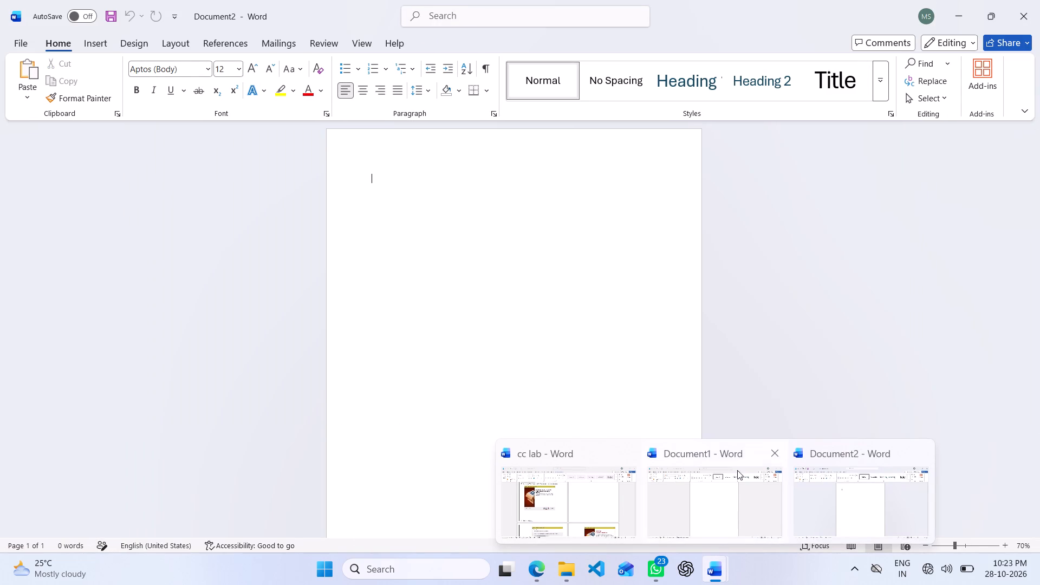
Switch to the empty Document1 window and close it.
click(740, 486)
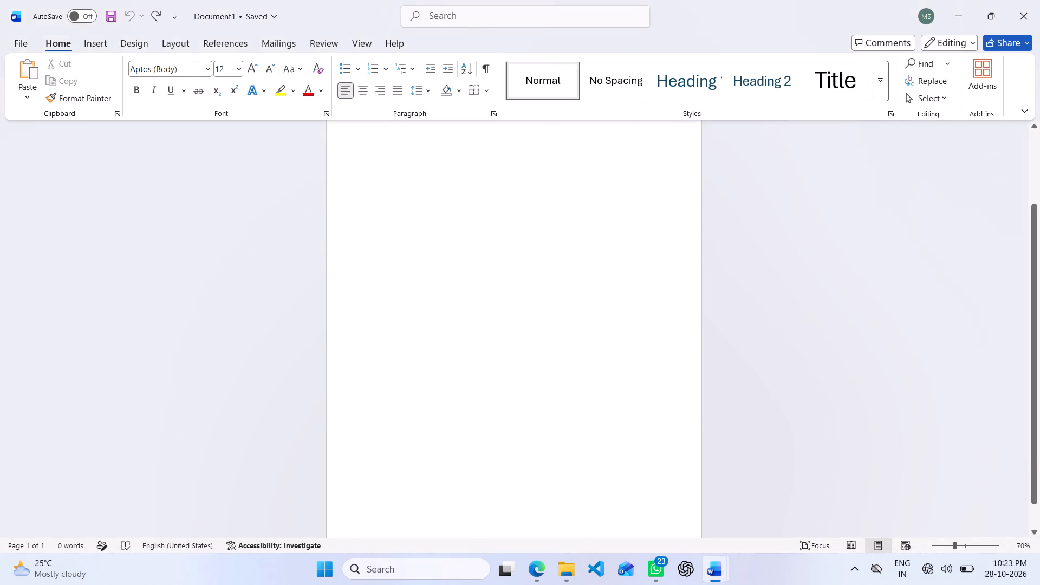
click(1024, 6)
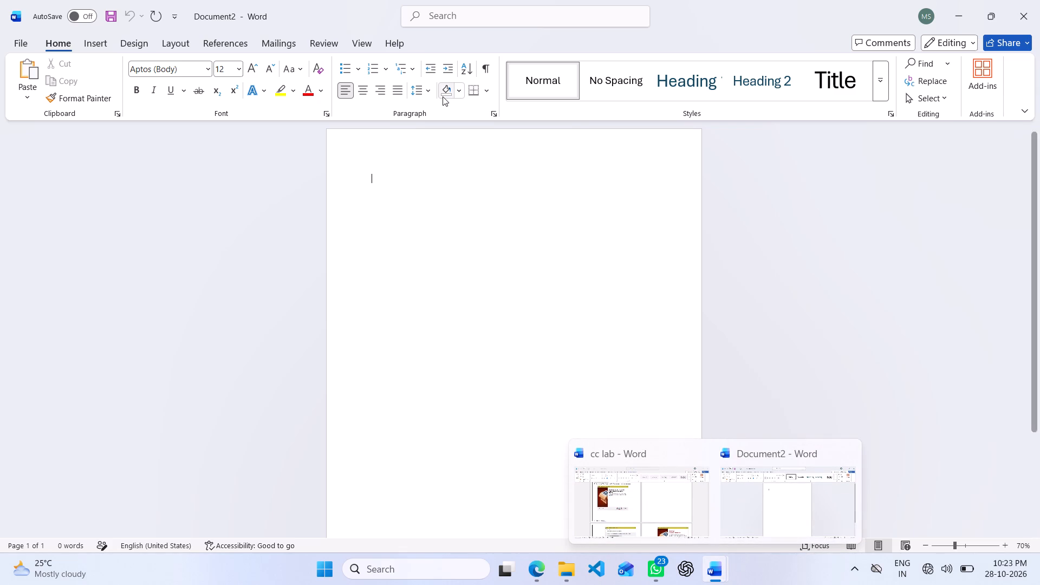
Paste the welcome screenshot into the blank Document2 and shrink it to about half the page width and half its pasted height.
drag(443, 96, 459, 203)
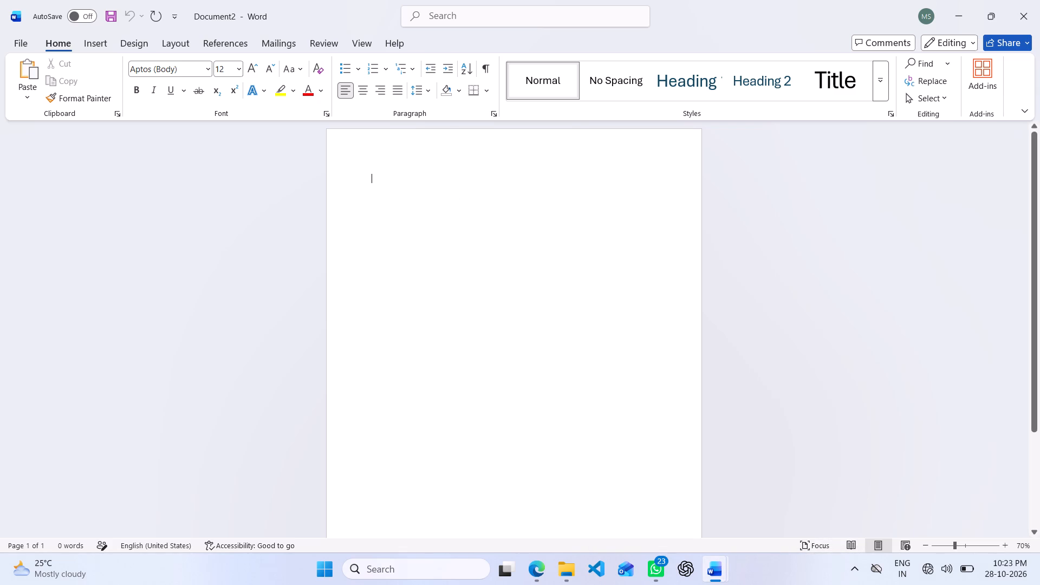
key(ctrl+v)
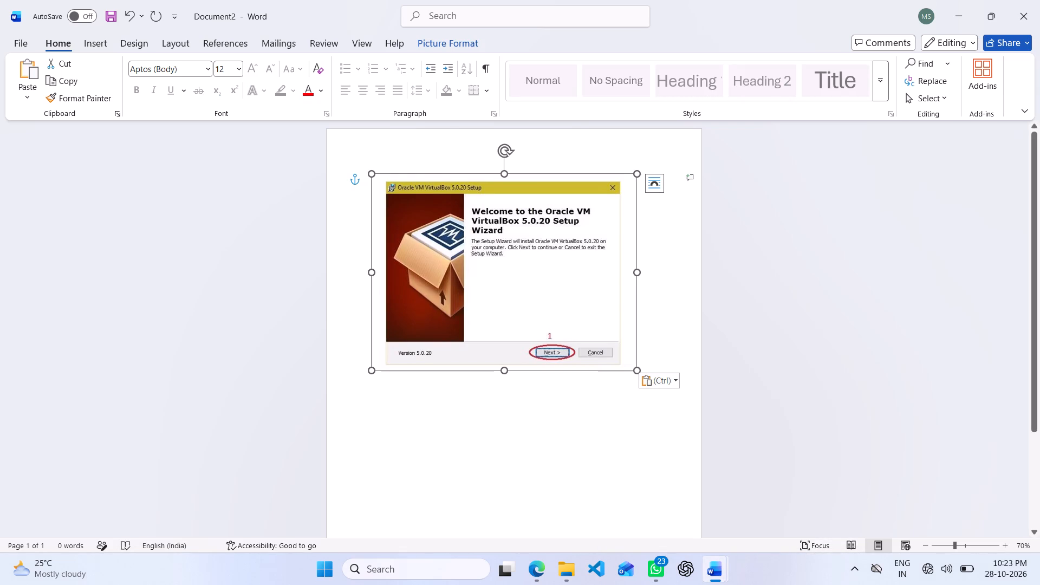
drag(636, 275, 518, 240)
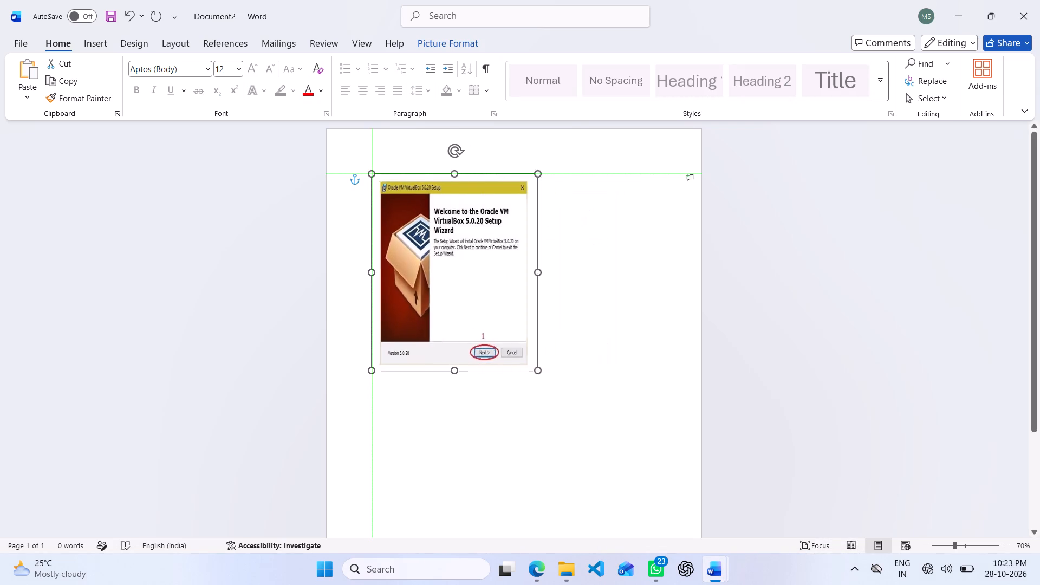
drag(518, 240, 555, 245)
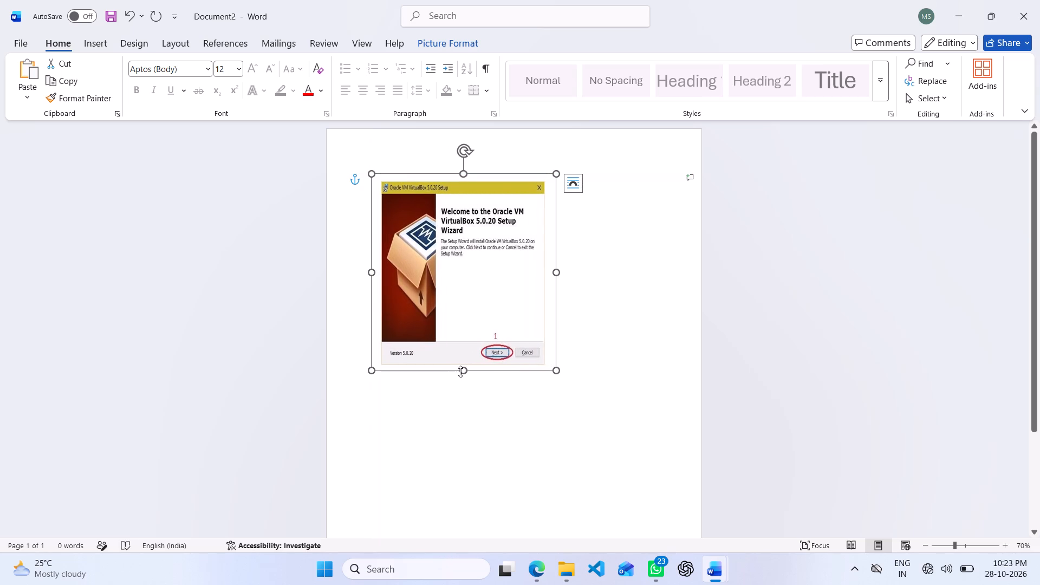
drag(466, 371, 418, 269)
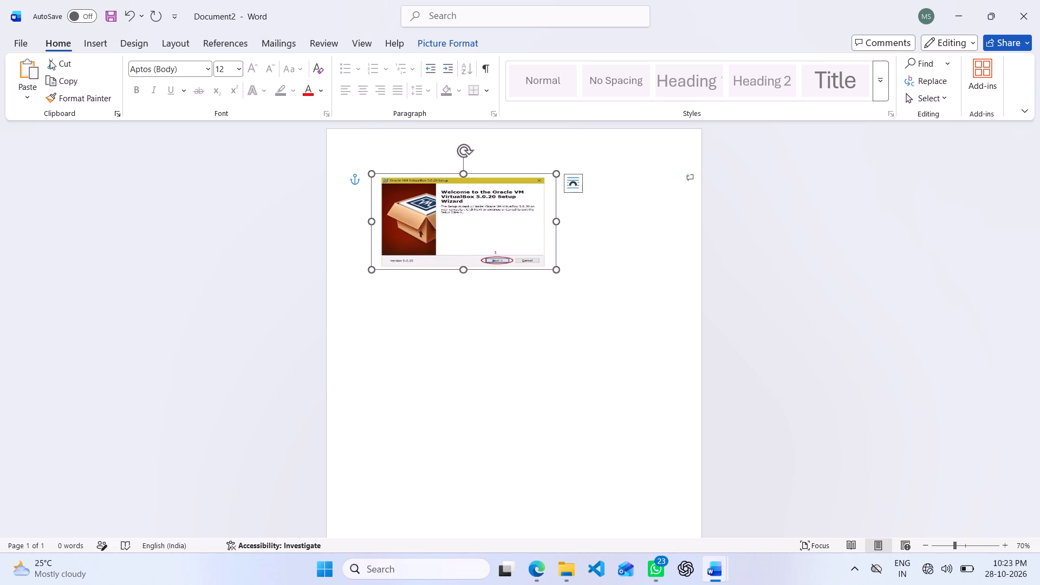
Save the new document as Doc2 in the local Desktop folder.
click(25, 45)
click(17, 49)
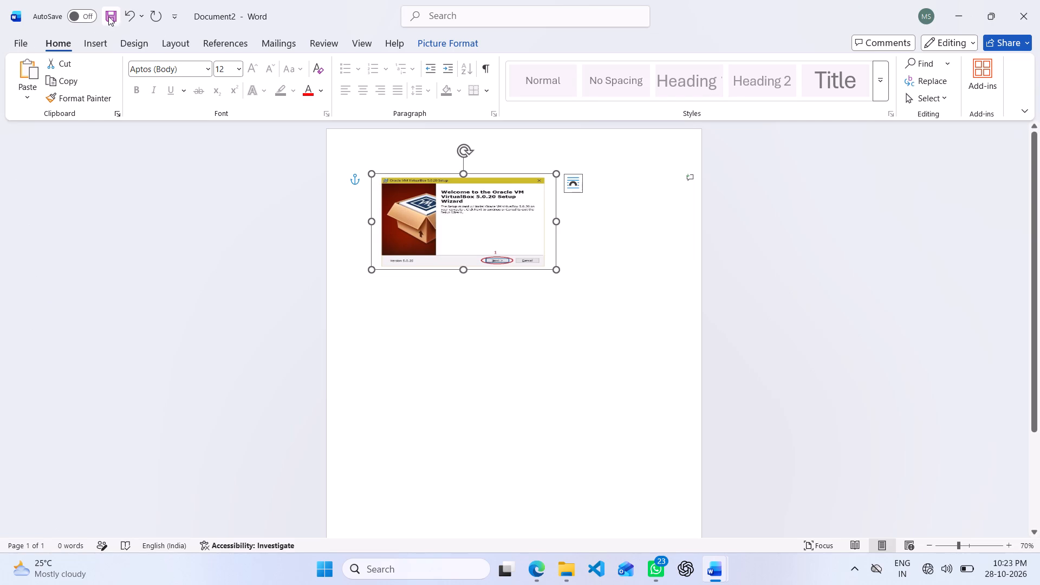
click(110, 17)
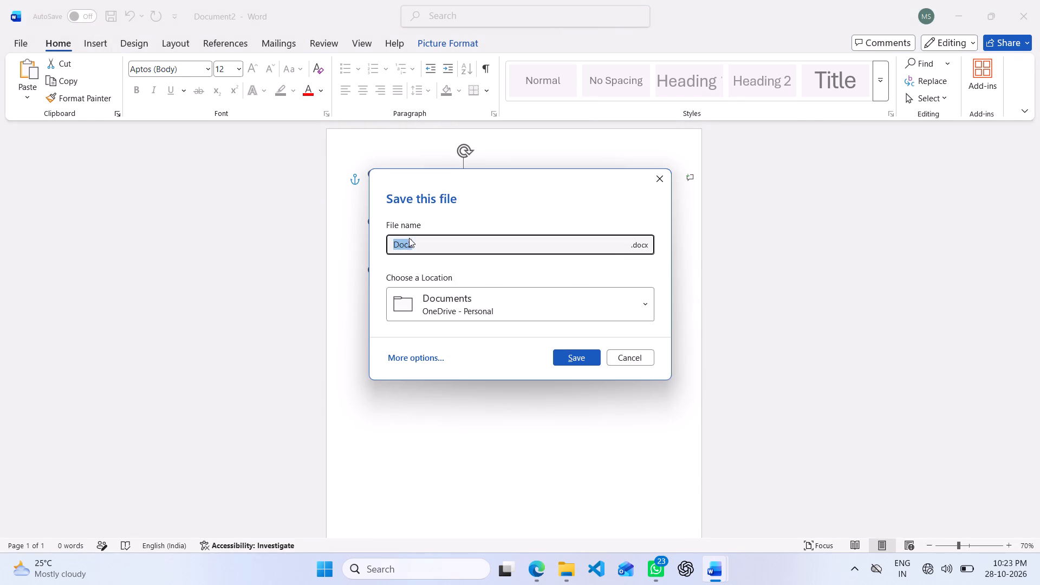
click(469, 306)
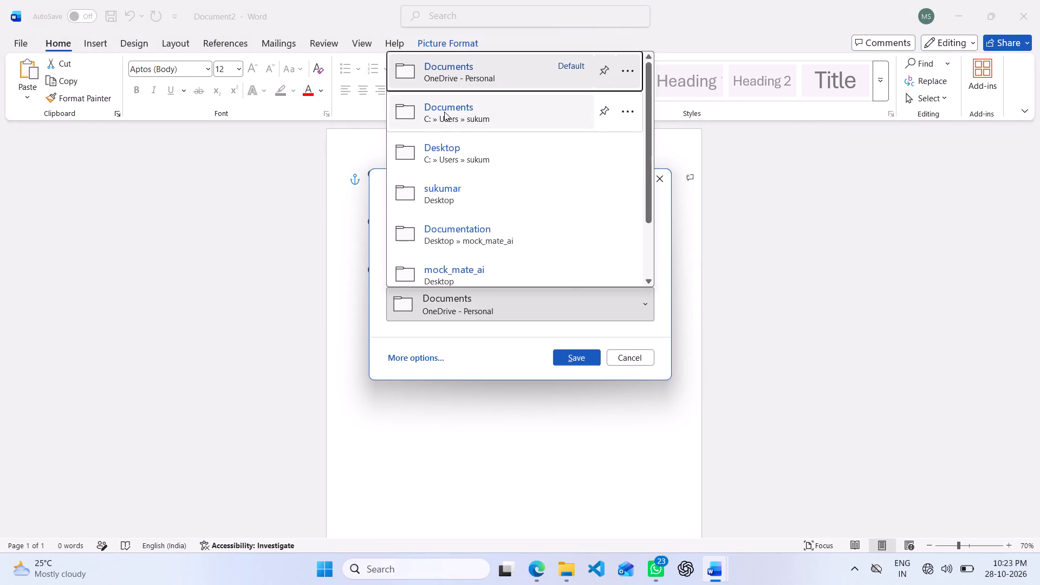
click(464, 157)
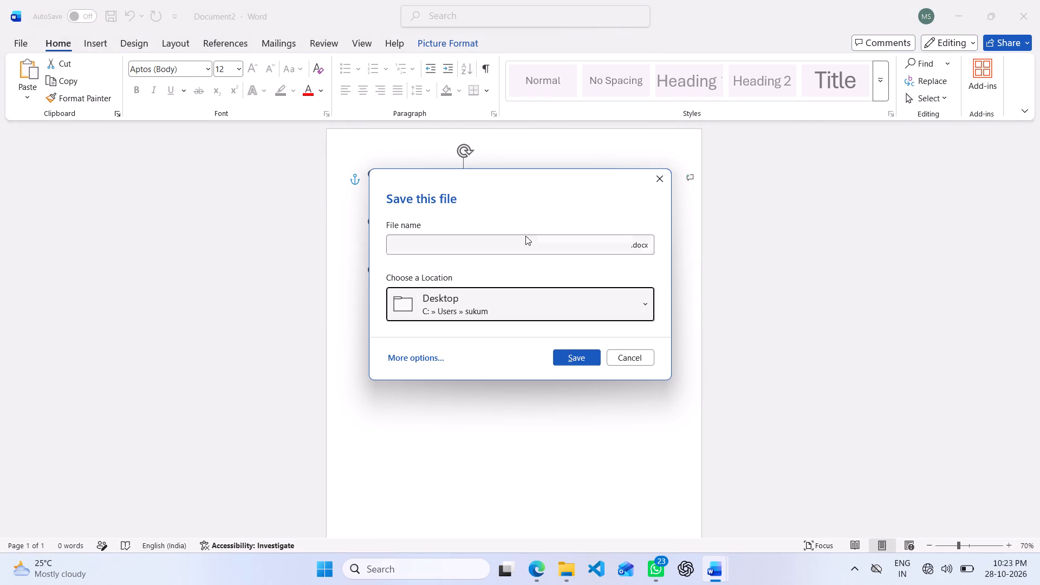
click(580, 359)
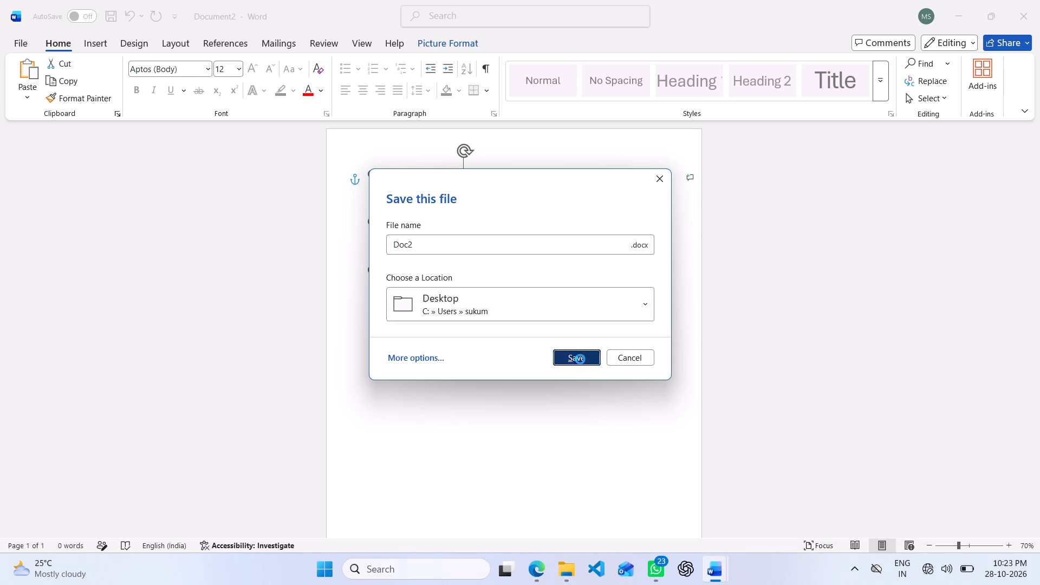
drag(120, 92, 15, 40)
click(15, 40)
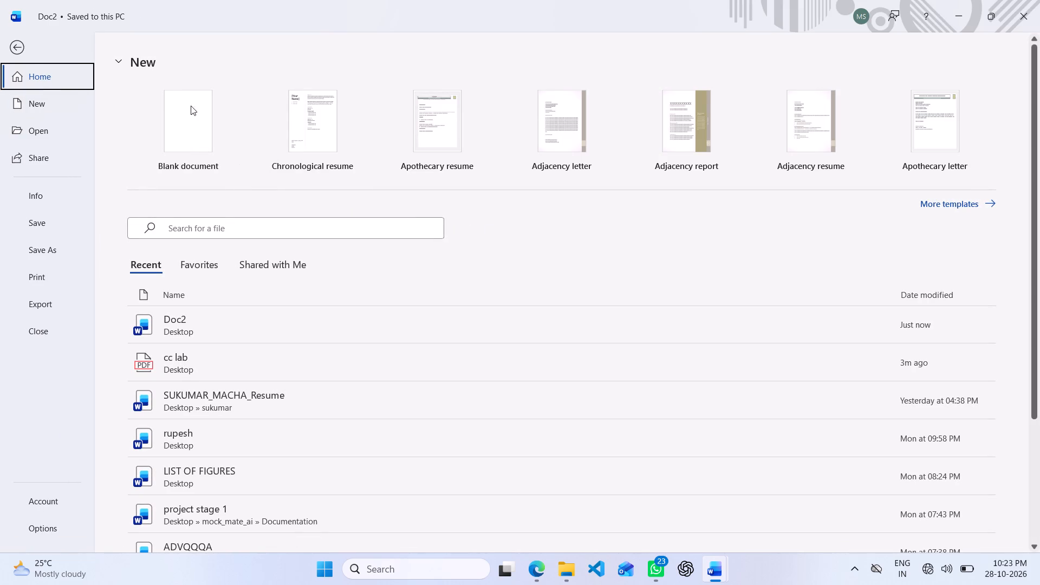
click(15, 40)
Return to the cc lab document and copy the Custom Setup feature-tree screenshot below installation step 2.
key(alt+Tab)
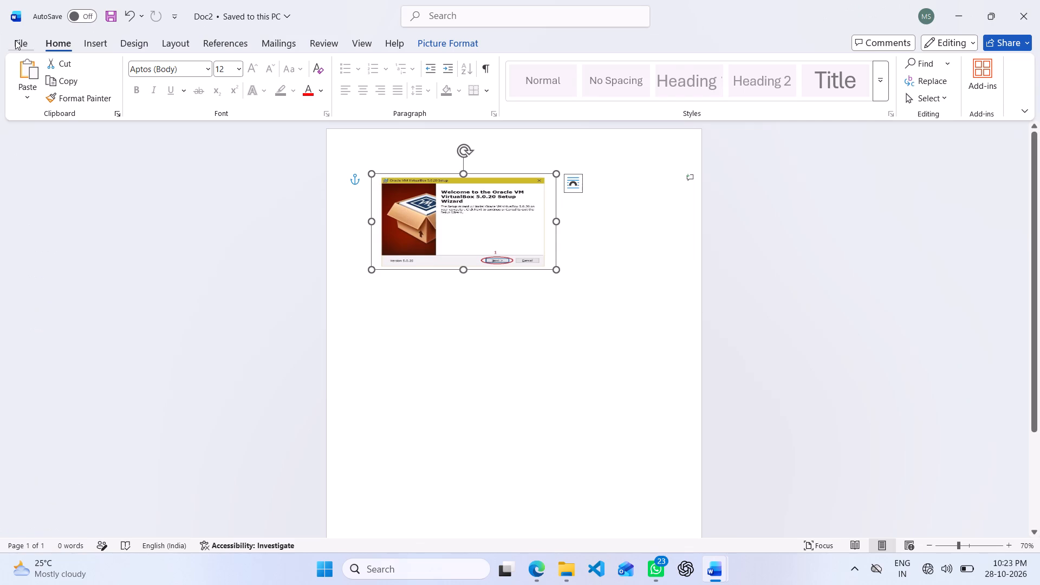
scroll(327, 239, down, 1)
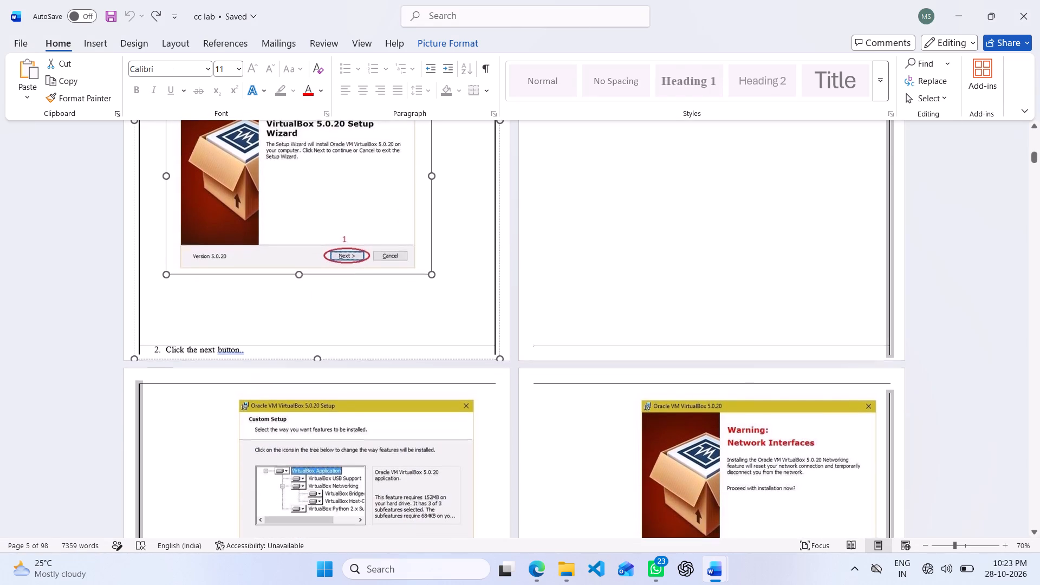
scroll(327, 239, down, 1)
click(377, 386)
right_click(377, 386)
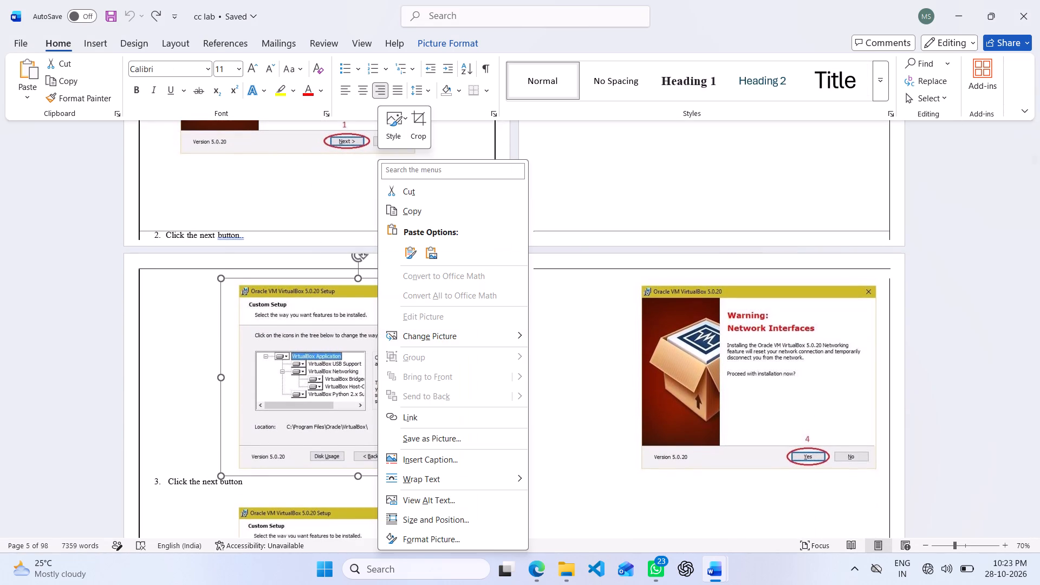
click(426, 211)
Switch to Doc2 and paste the copied Custom Setup screenshot on the page with the welcome picture.
key(alt+Tab)
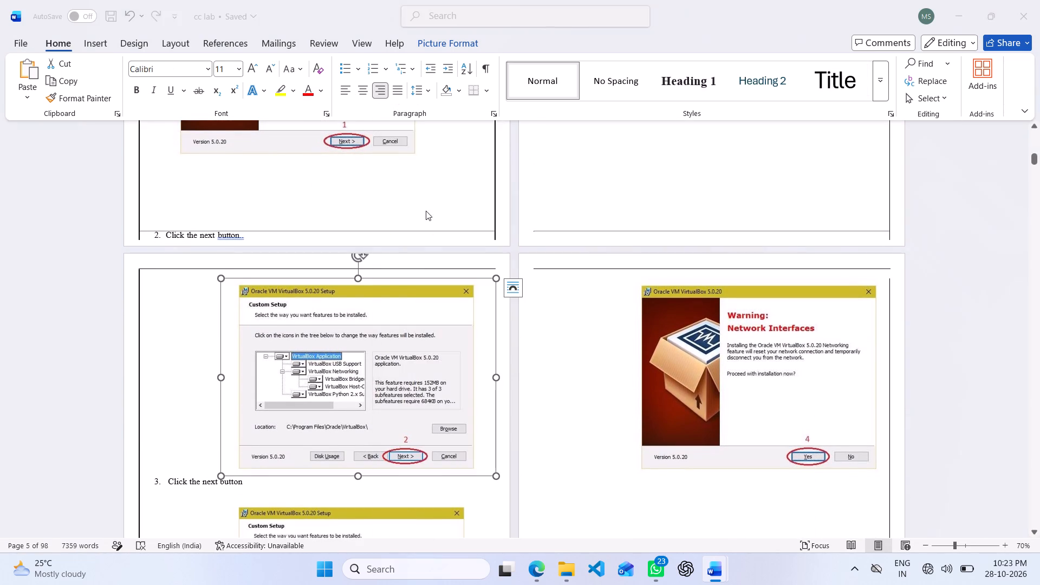
click(595, 275)
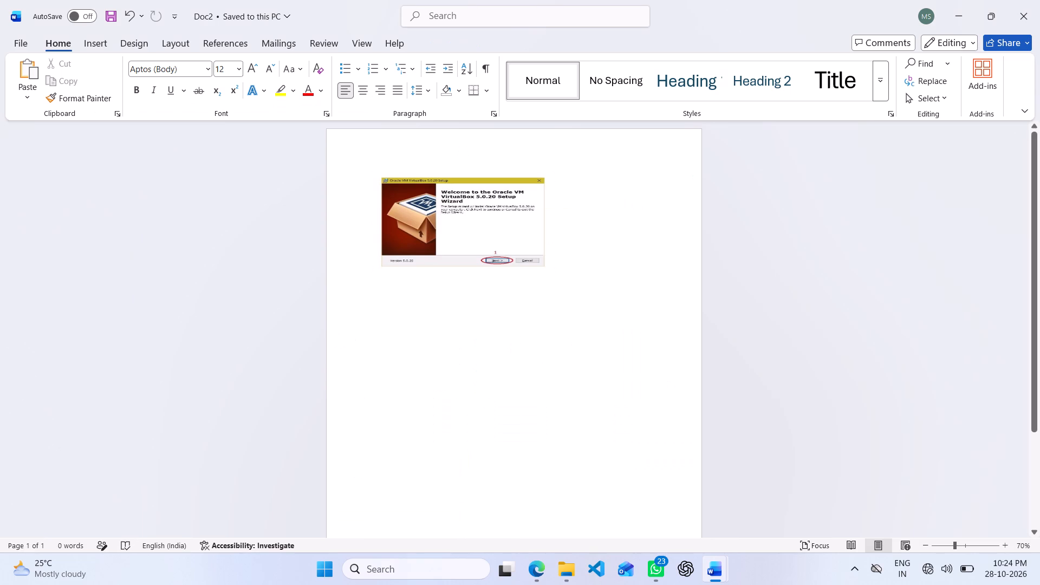
click(560, 247)
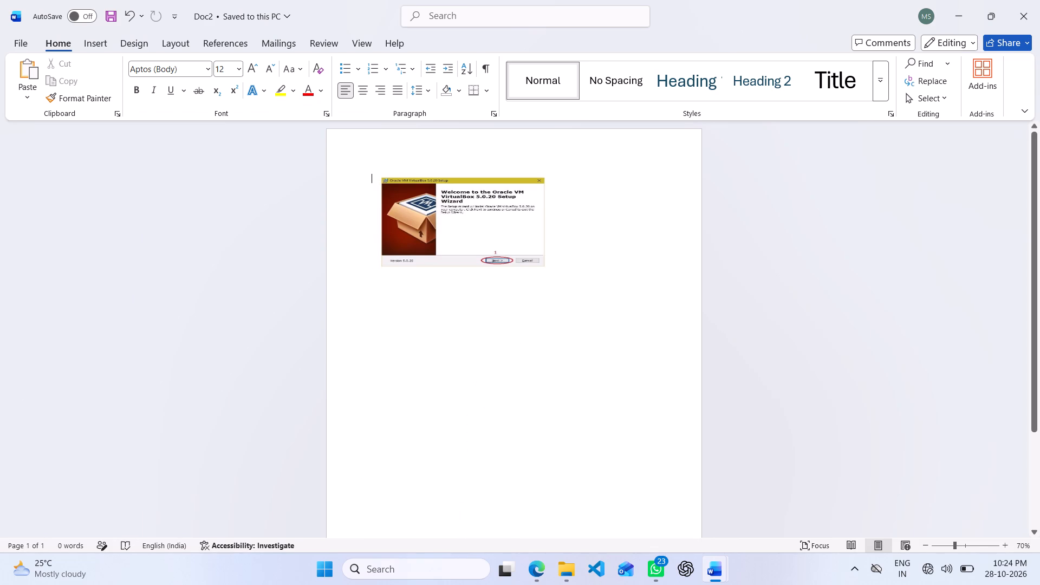
double_click(556, 258)
click(556, 258)
click(503, 311)
scroll(503, 311, left, 1)
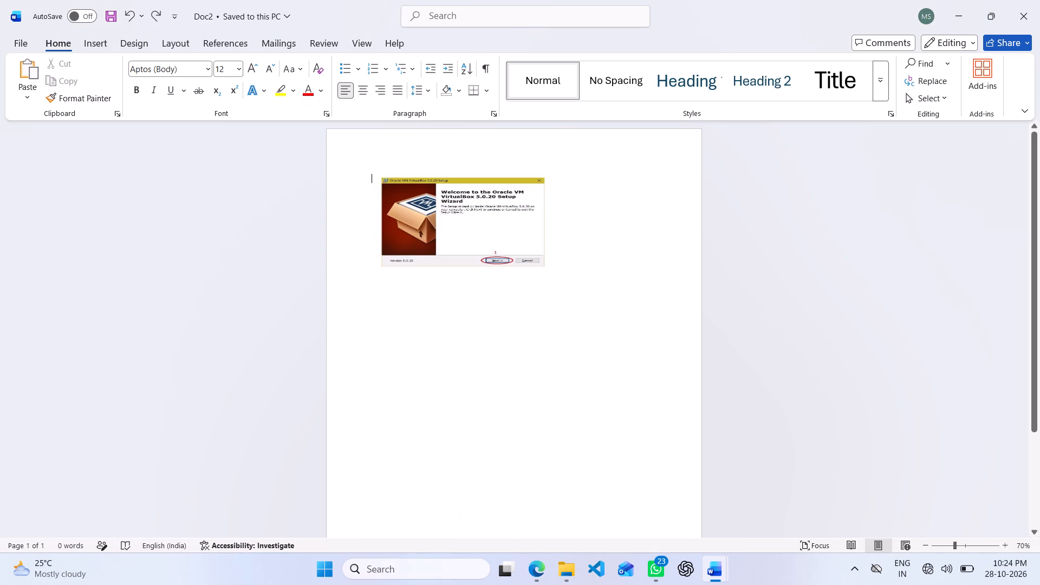
scroll(503, 311, left, 1)
click(503, 311)
key(Down)
key(Down)
key(Down)
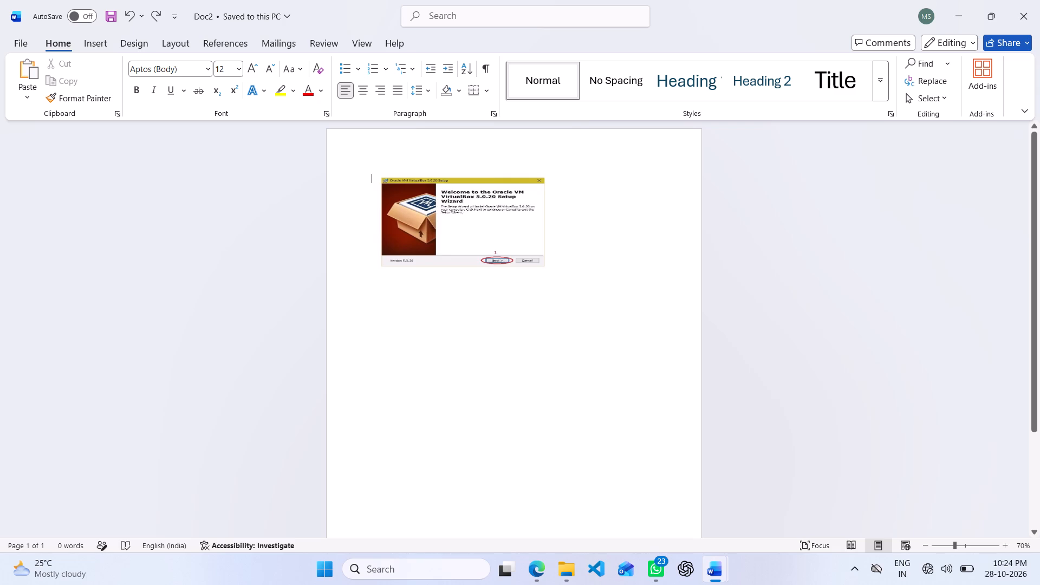
key(Down)
key(Right)
key(Right)
key(Right)
triple_click(503, 311)
click(443, 303)
key(Down)
key(ctrl+v)
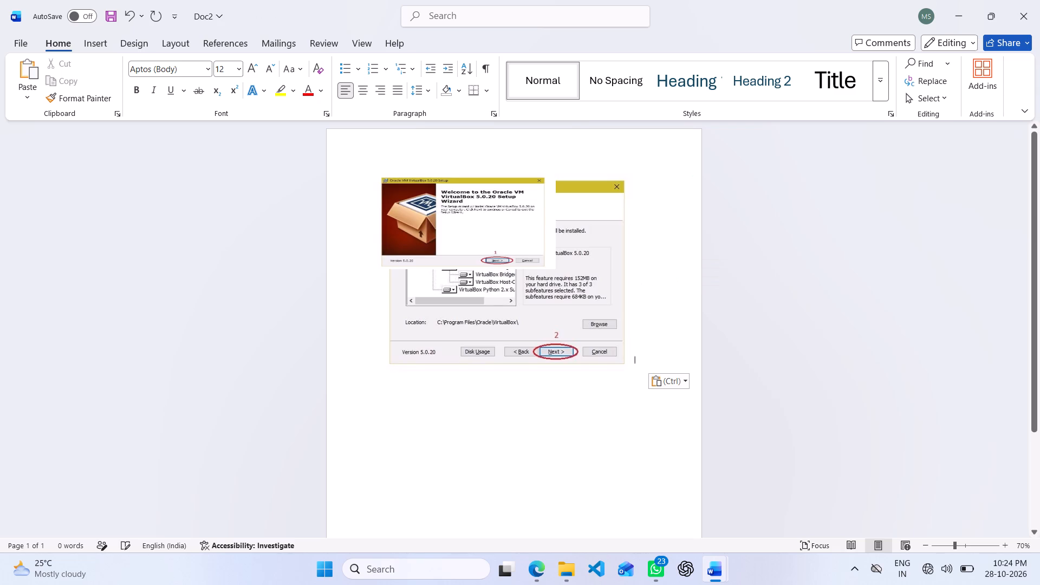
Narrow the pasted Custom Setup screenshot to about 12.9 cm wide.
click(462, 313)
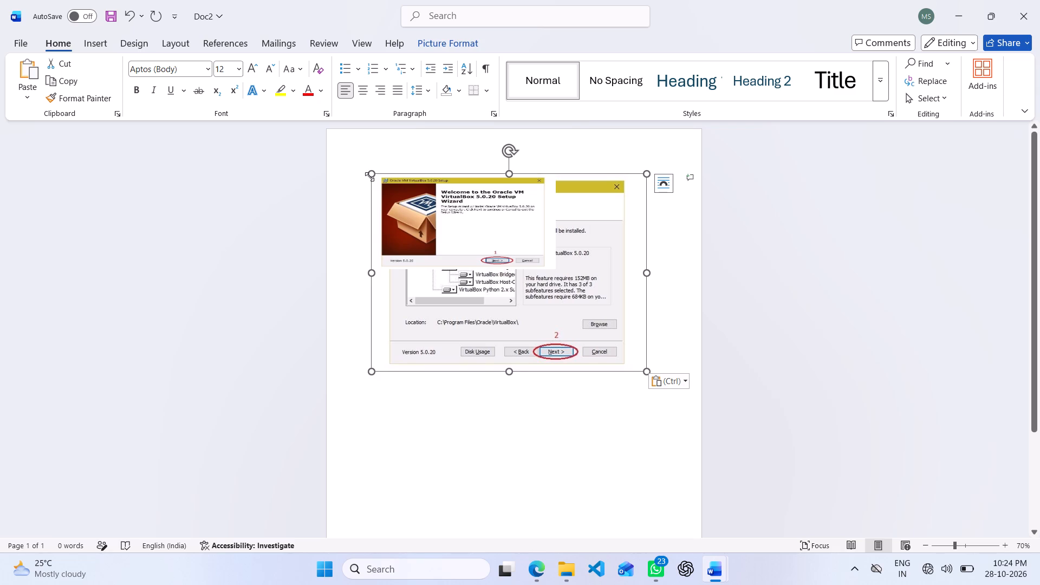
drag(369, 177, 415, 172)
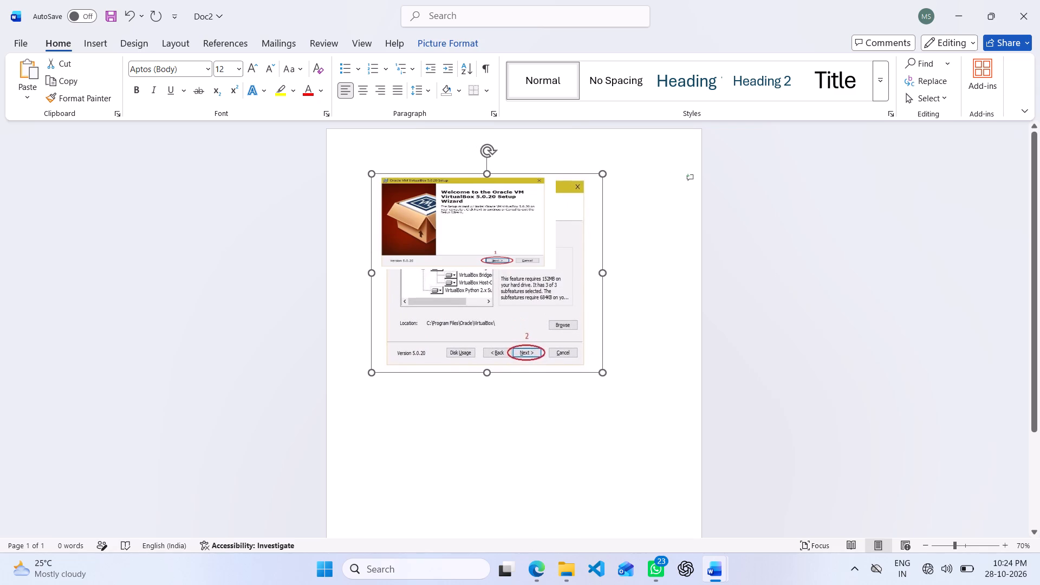
Move the welcome picture off the Custom Setup screenshot and place it in the empty space beneath it.
click(487, 253)
drag(487, 253, 485, 218)
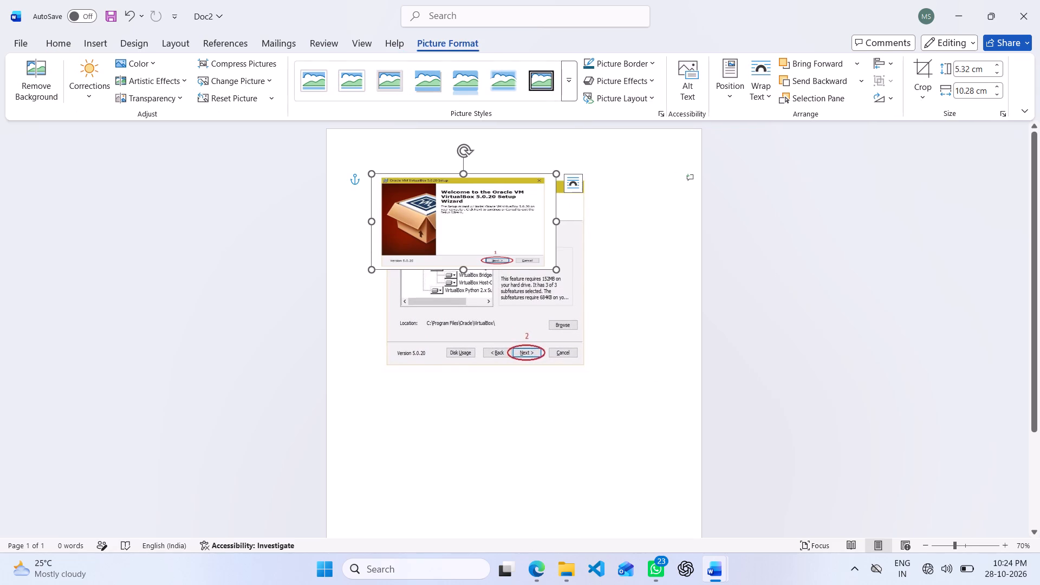
drag(485, 218, 485, 220)
drag(485, 220, 558, 417)
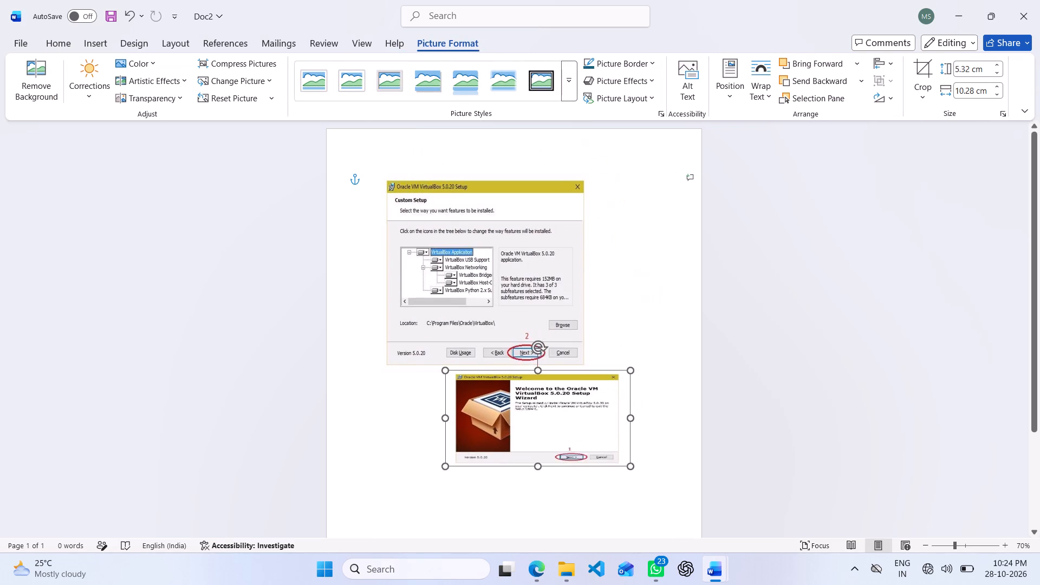
drag(558, 417, 476, 441)
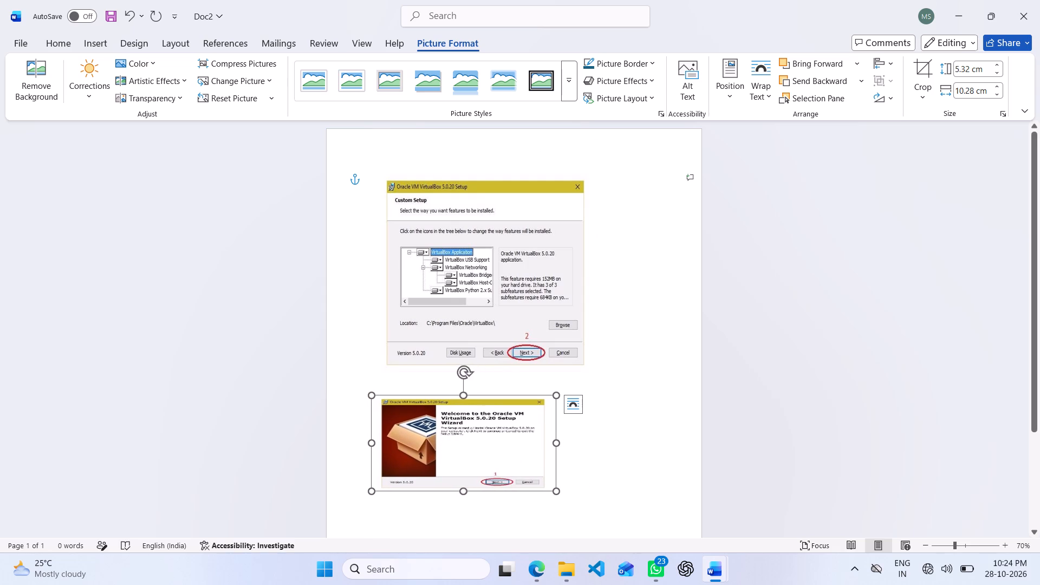
Shrink the Custom Setup screenshot to about 6.2 cm high and 9.75 cm wide.
click(463, 323)
drag(372, 368, 474, 262)
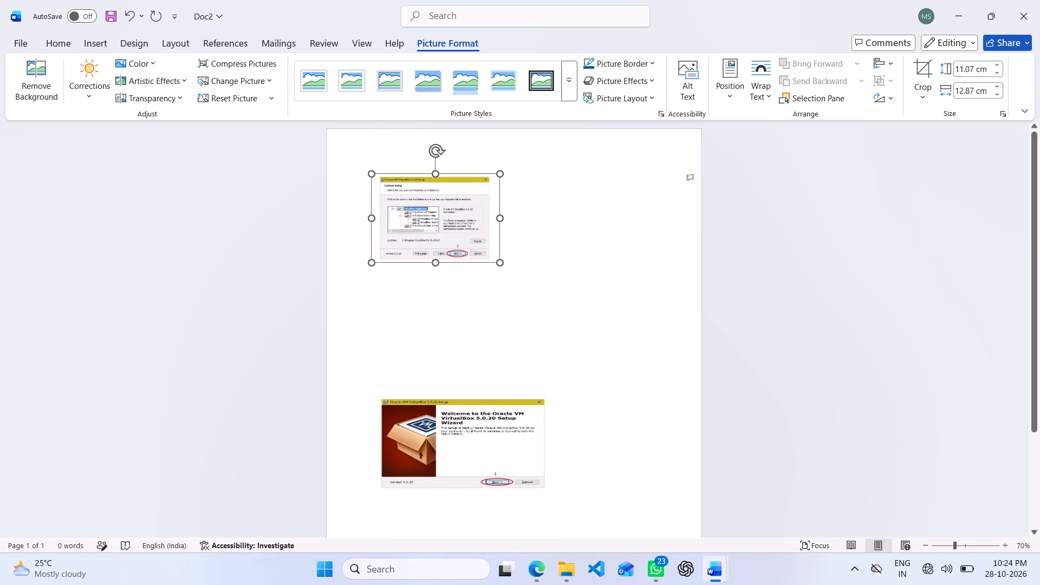
drag(474, 262, 427, 284)
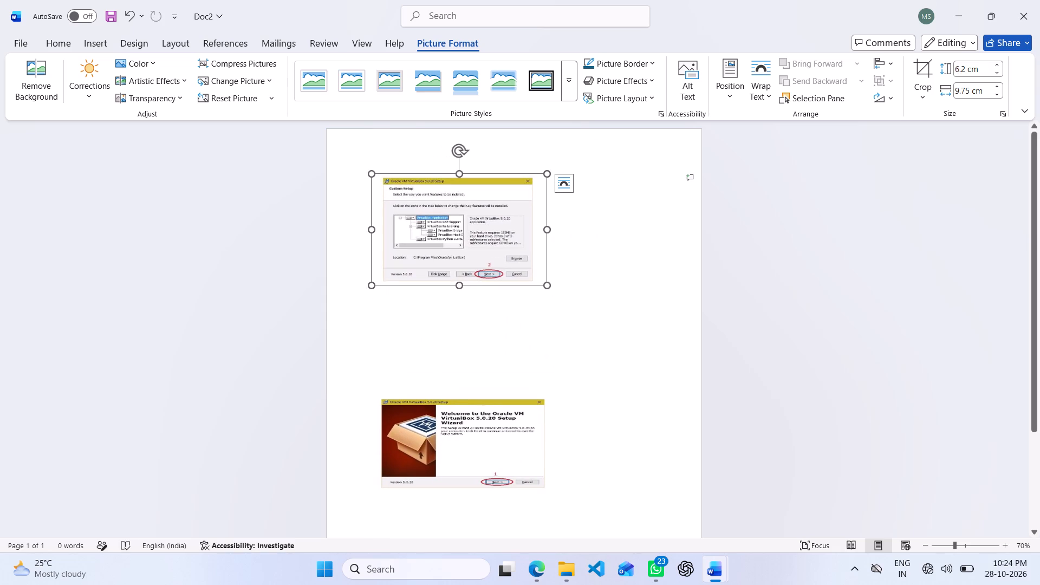
Move the welcome picture up beside the Custom Setup screenshot, on its right side.
click(459, 424)
drag(459, 424, 568, 327)
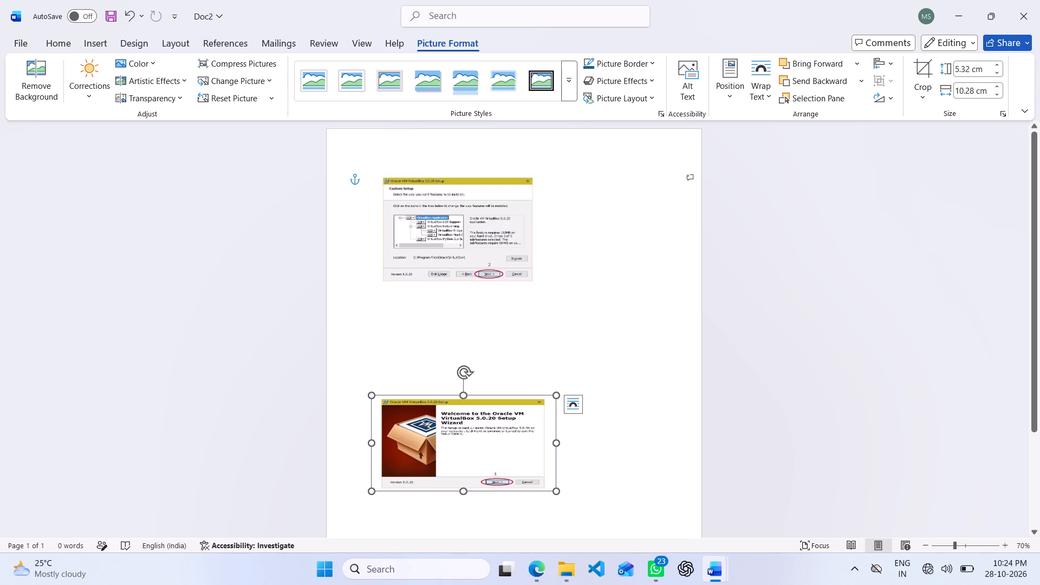
drag(500, 400, 673, 209)
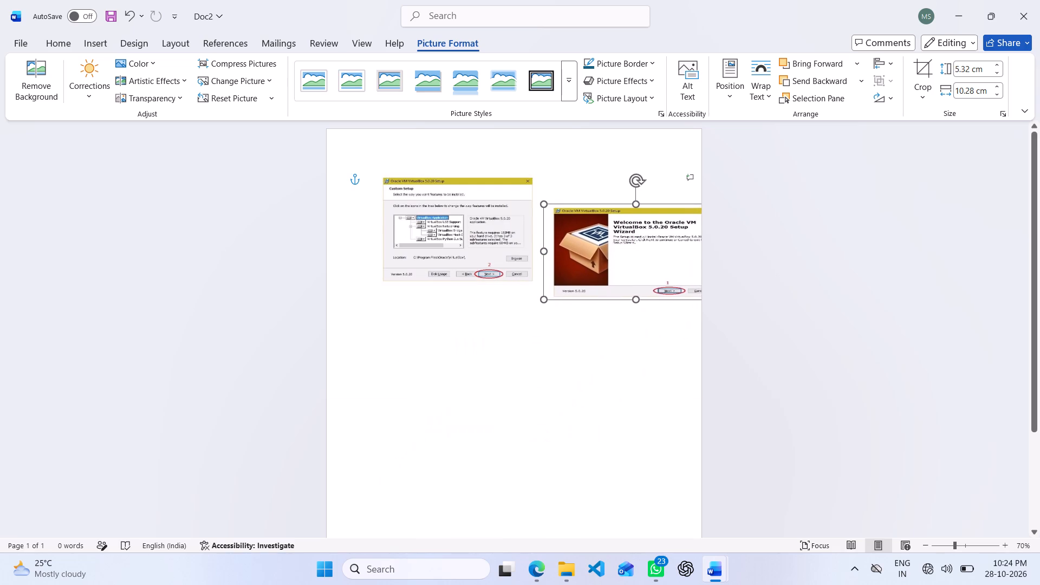
drag(673, 209, 663, 193)
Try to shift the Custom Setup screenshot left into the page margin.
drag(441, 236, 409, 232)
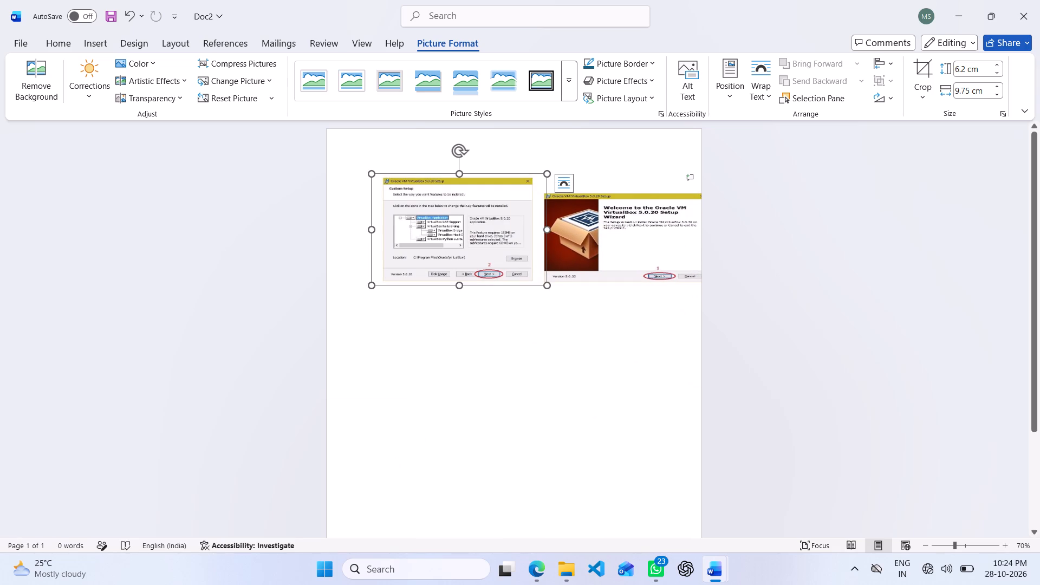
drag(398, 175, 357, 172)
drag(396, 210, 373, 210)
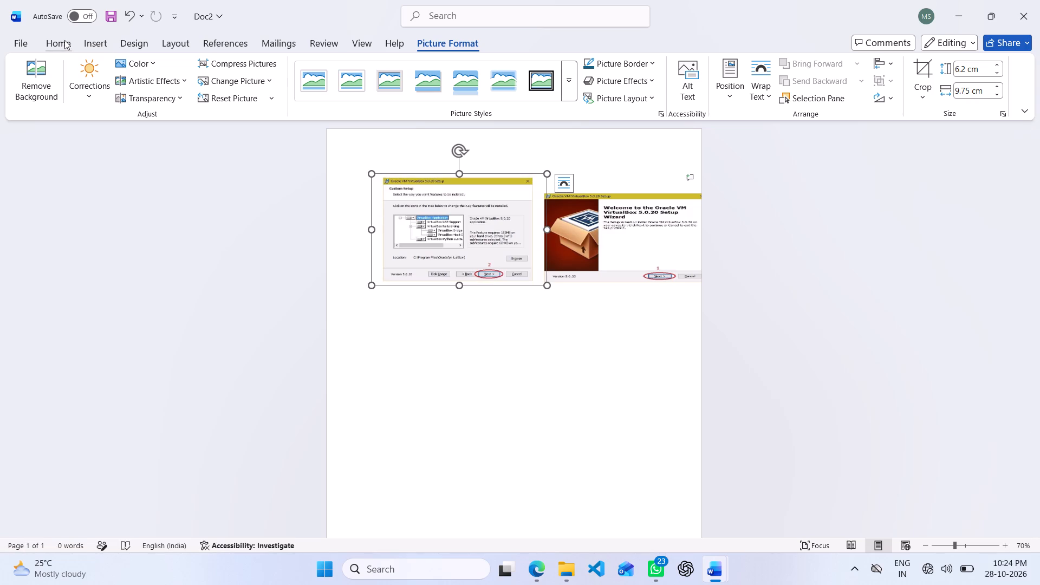
Apply the Narrow page margins preset of 1.27 cm on all sides to Doc2.
click(16, 47)
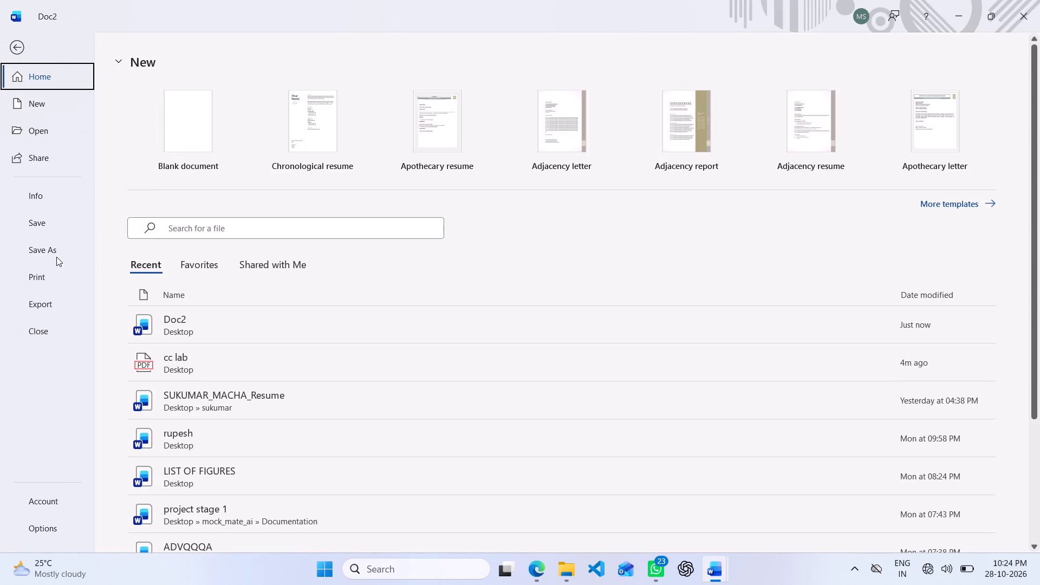
click(14, 47)
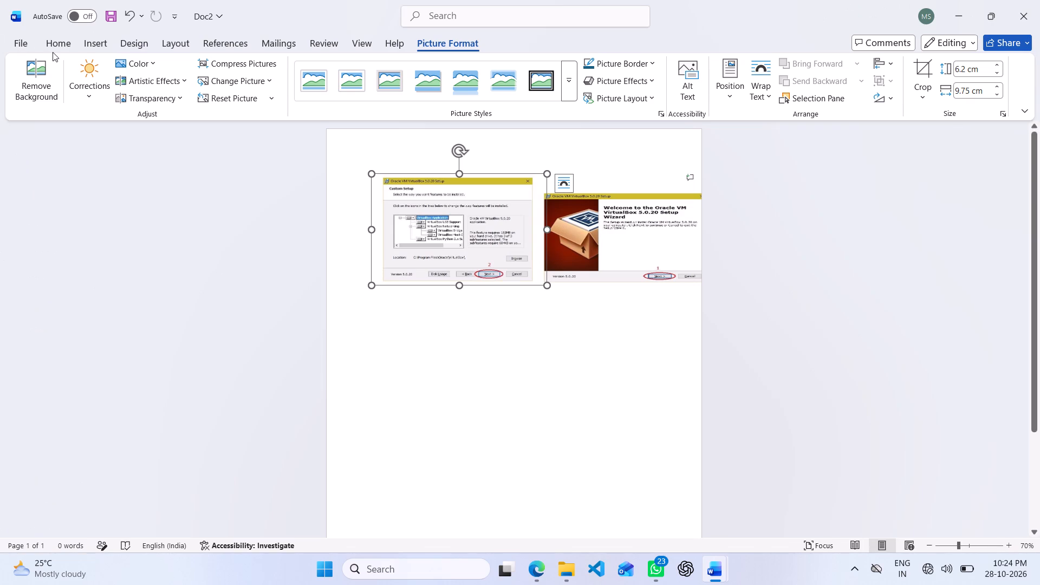
click(54, 50)
click(98, 44)
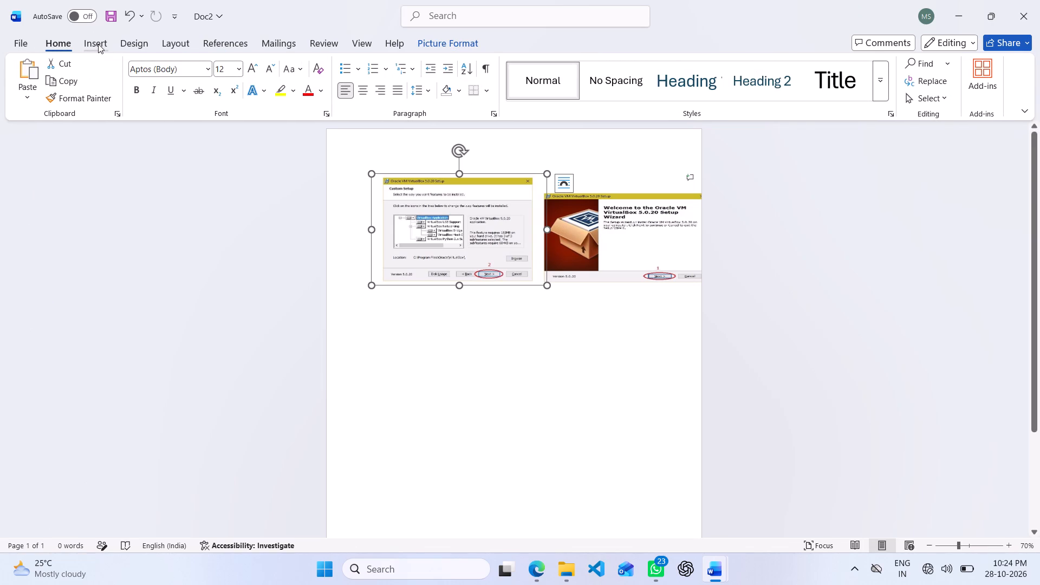
click(180, 41)
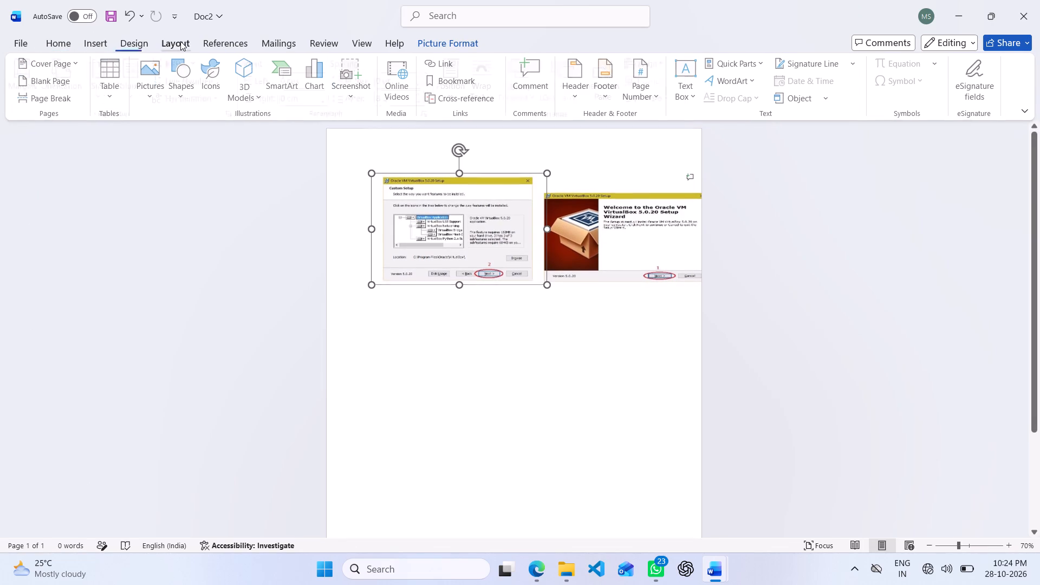
click(22, 87)
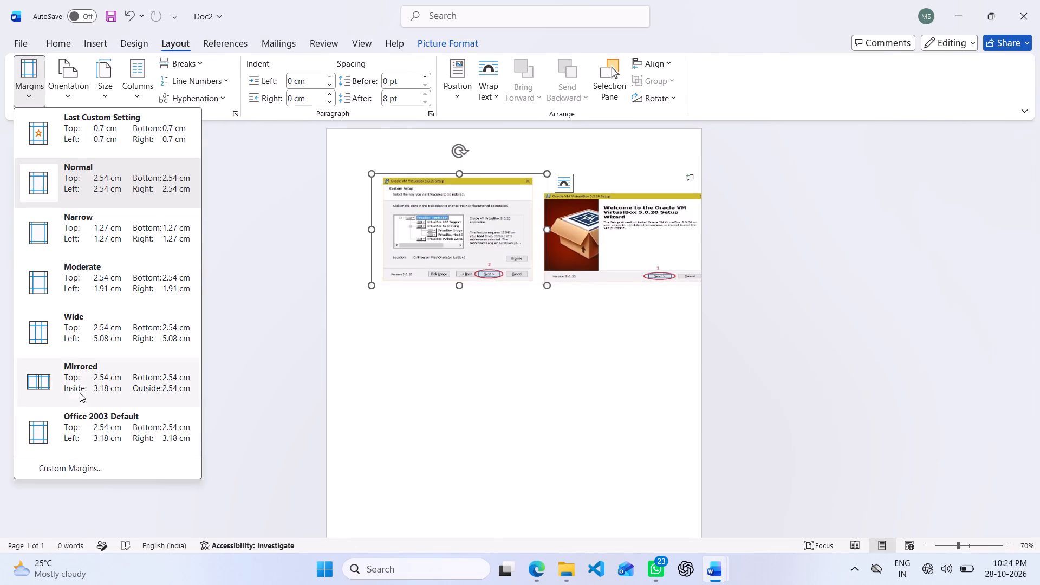
click(124, 243)
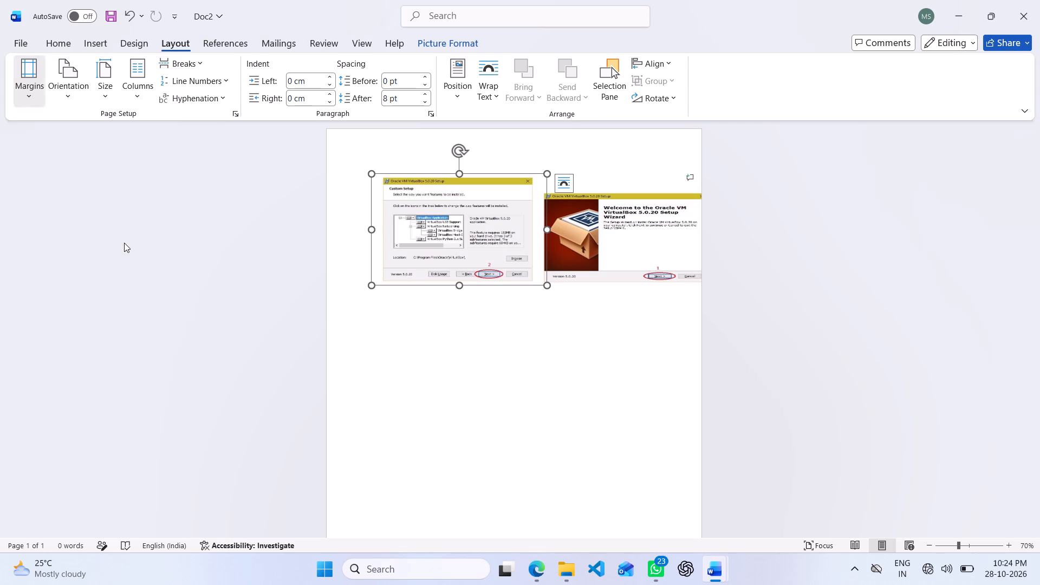
Reposition the welcome picture slightly right and up so it sits clear of the Custom Setup screenshot.
drag(428, 223, 412, 220)
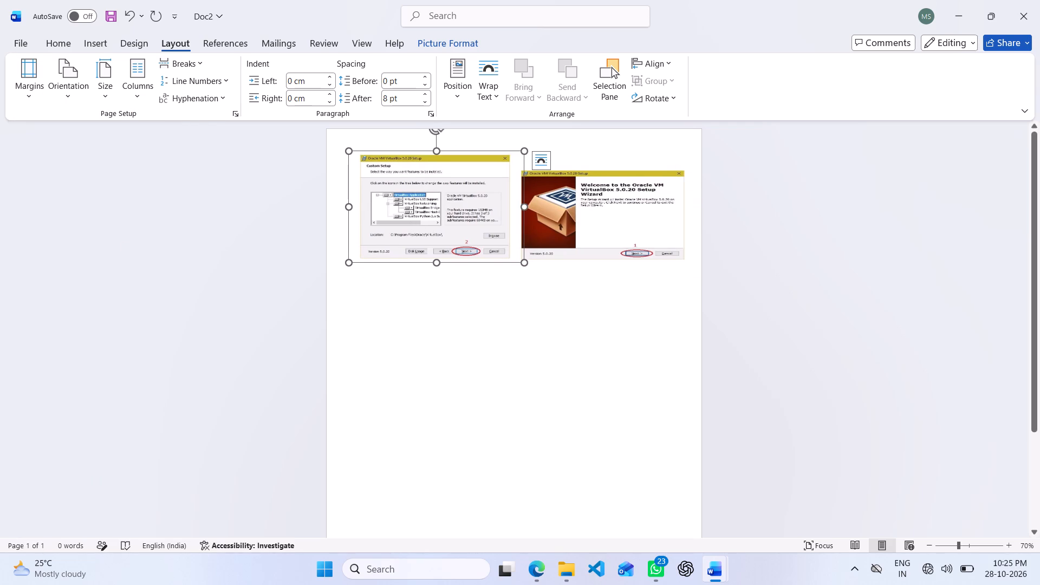
drag(608, 204, 611, 196)
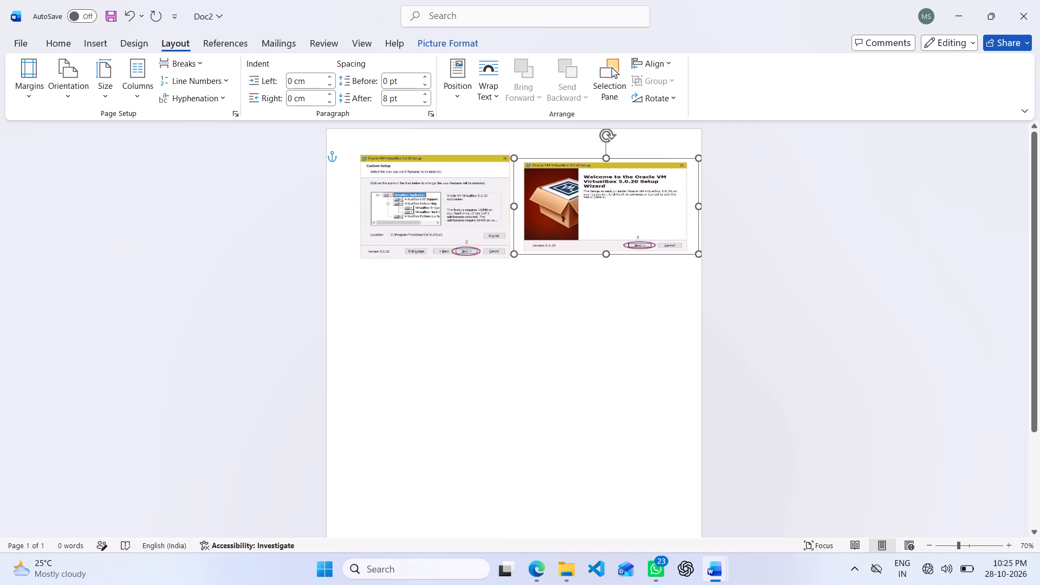
drag(611, 196, 619, 201)
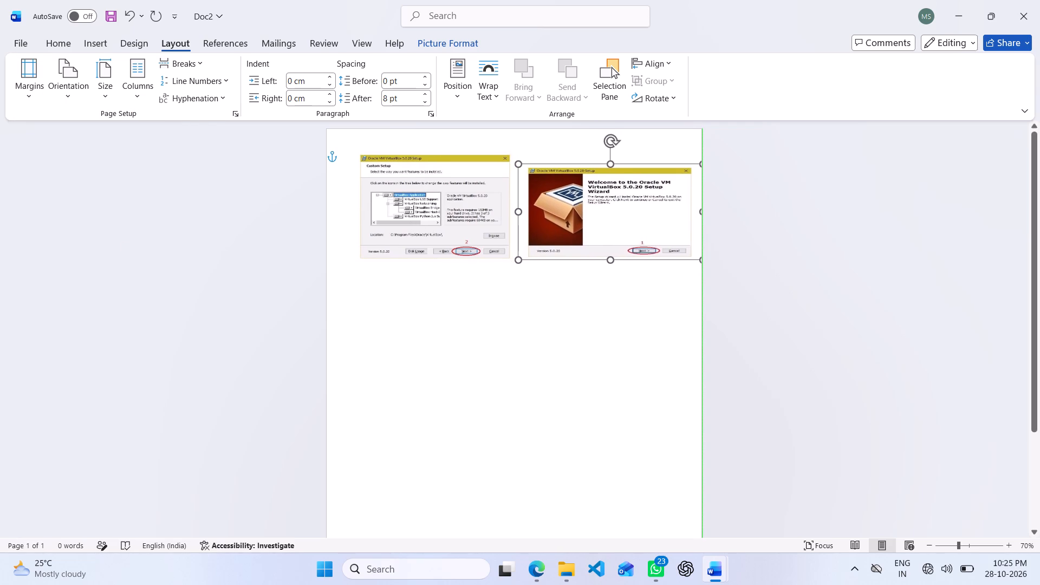
drag(619, 201, 617, 198)
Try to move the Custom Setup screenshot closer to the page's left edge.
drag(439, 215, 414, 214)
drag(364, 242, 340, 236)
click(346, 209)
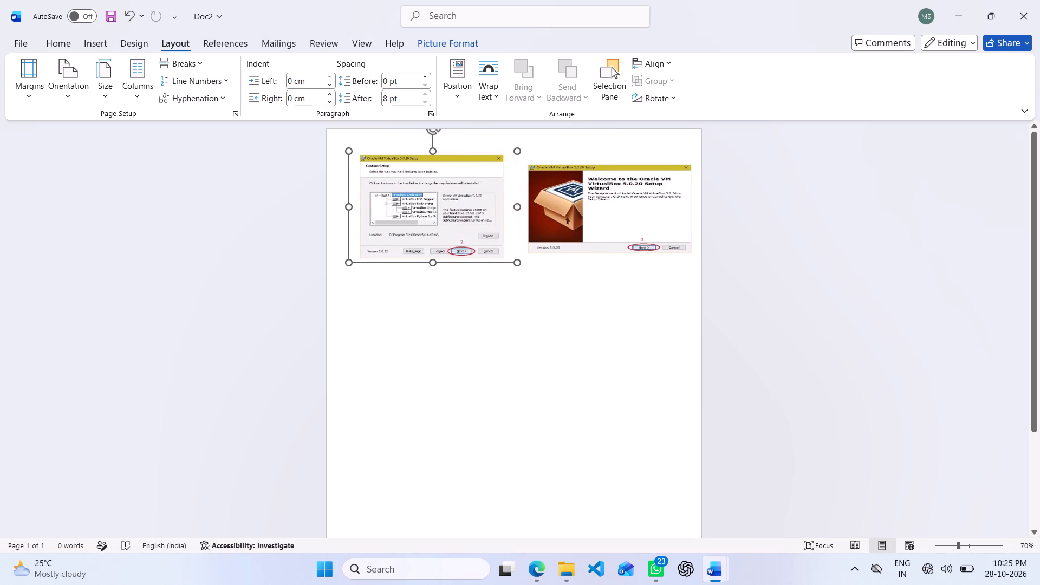
Stretch the welcome picture upward until its top lines up with the Custom Setup screenshot, and deselect it.
click(604, 210)
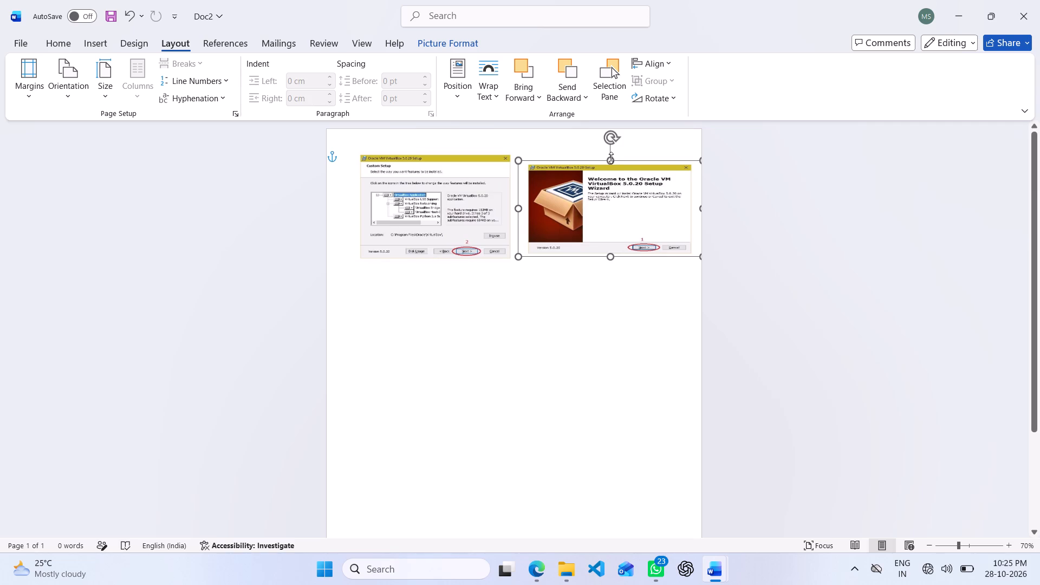
drag(614, 159, 607, 151)
click(499, 361)
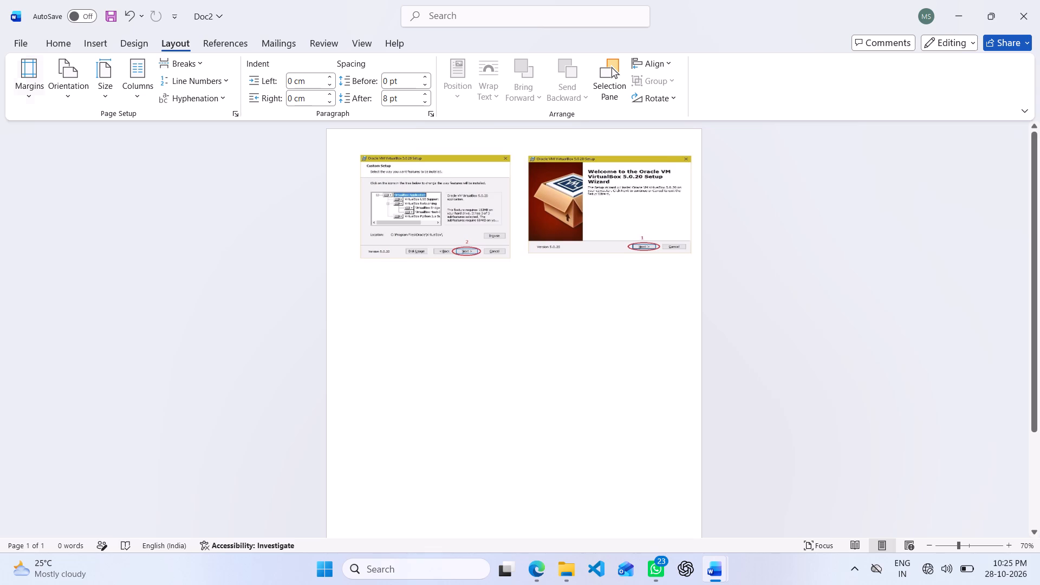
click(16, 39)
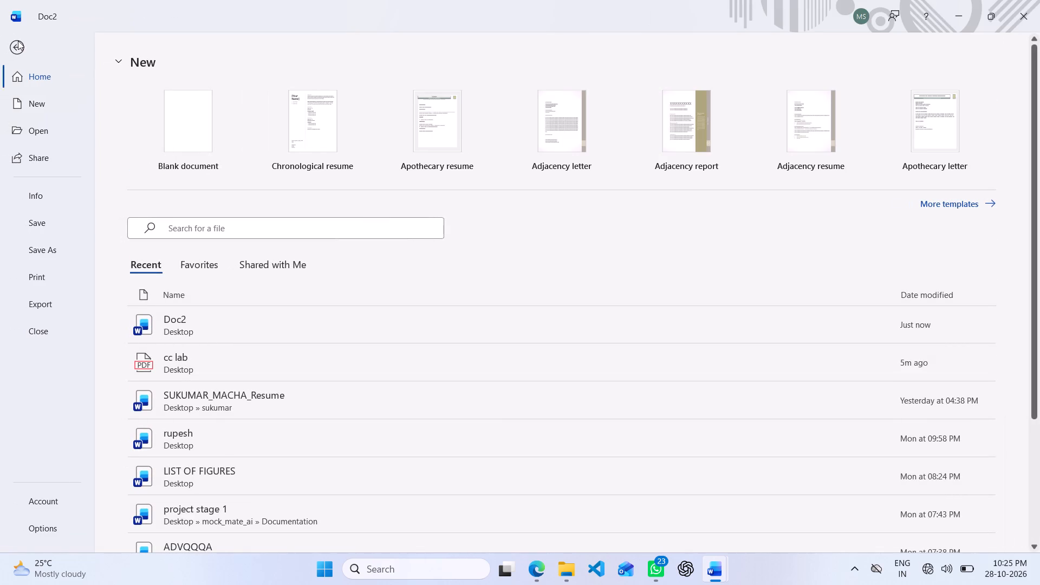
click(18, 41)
Switch to the cc lab document and copy the Warning: Network Interfaces screenshot.
key(alt+Tab)
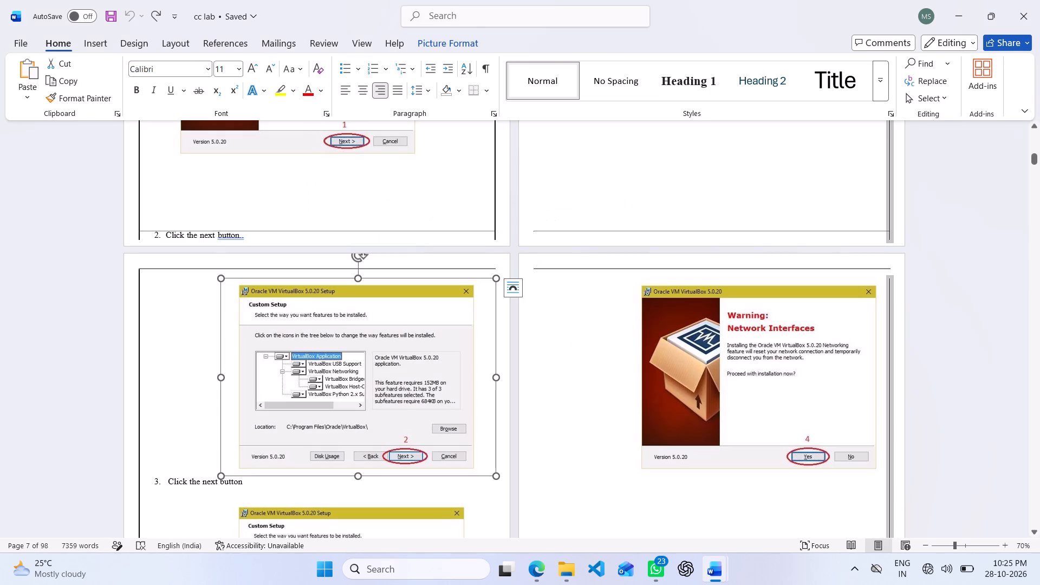
scroll(581, 329, down, 1)
scroll(581, 329, up, 1)
scroll(581, 329, down, 1)
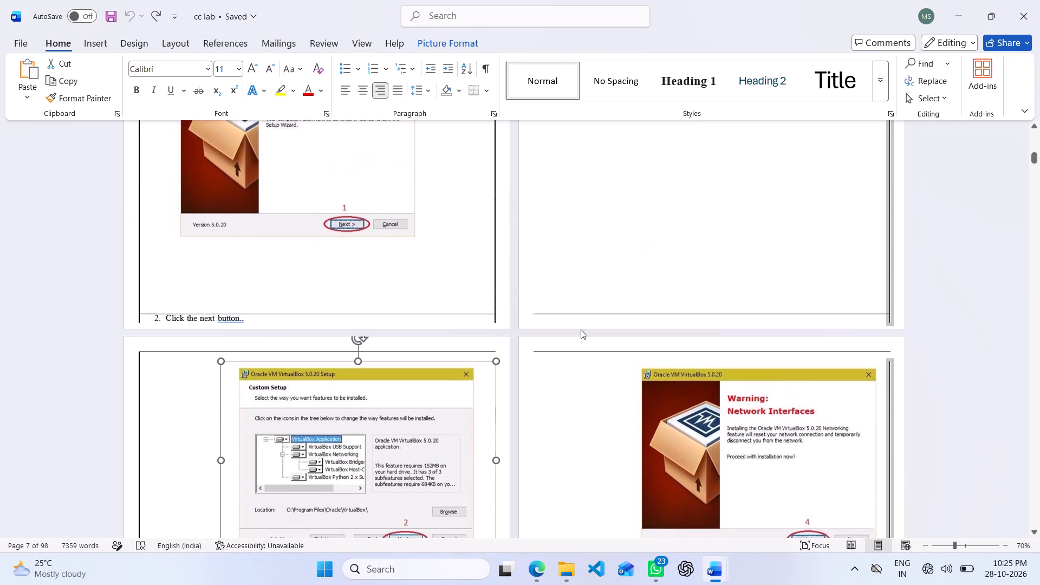
scroll(581, 329, down, 1)
click(752, 297)
right_click(752, 297)
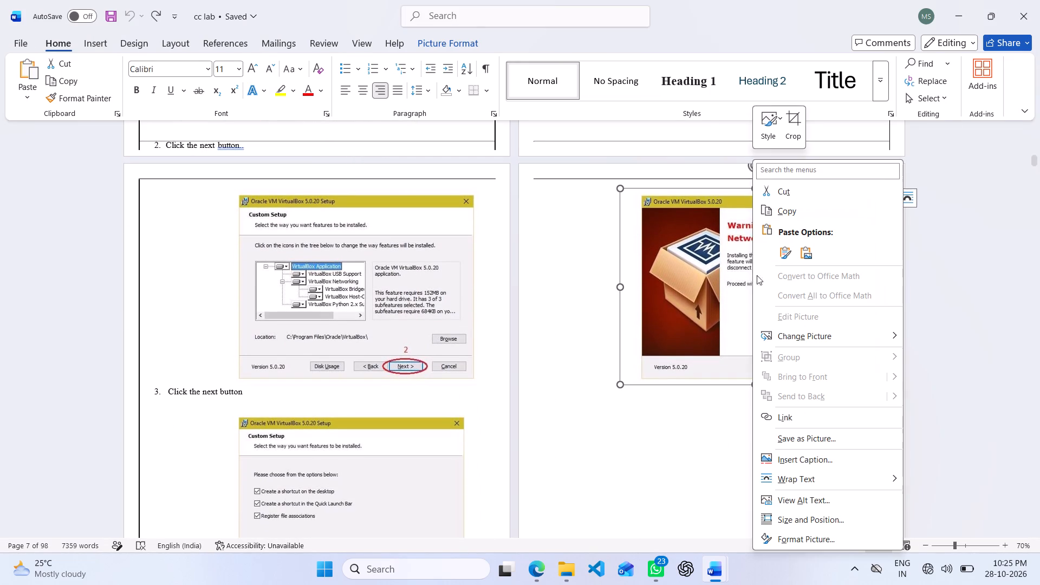
click(805, 216)
Switch back to Doc2 and paste the Warning: Network Interfaces screenshot on the page with the other two pictures.
key(alt+Tab)
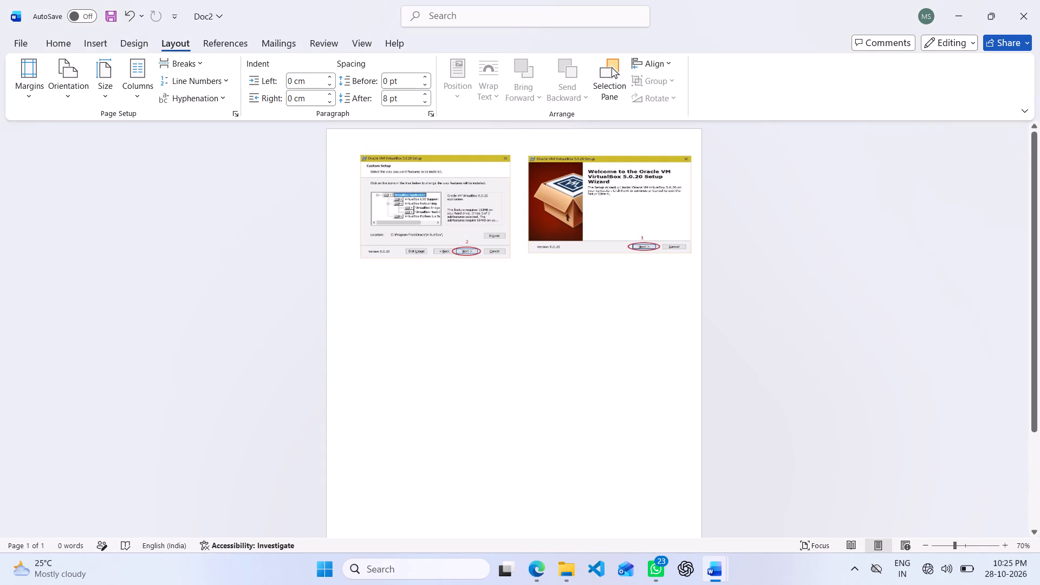
click(433, 315)
key(ctrl+v)
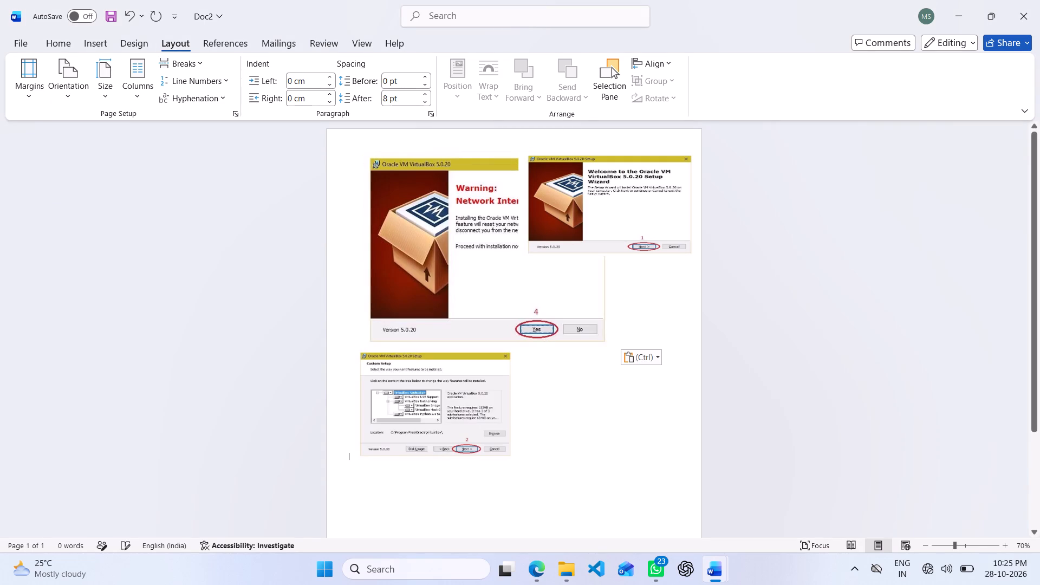
Copy the Custom Setup screenshot with the shortcut and file association options from the cc lab document and paste it into Doc2.
key(alt+Tab)
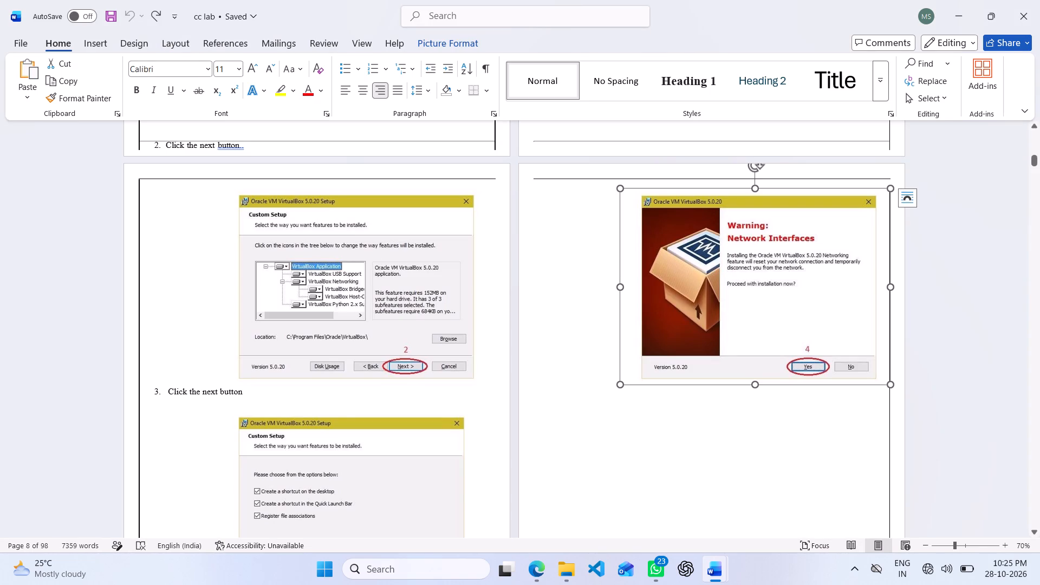
scroll(439, 372, down, 2)
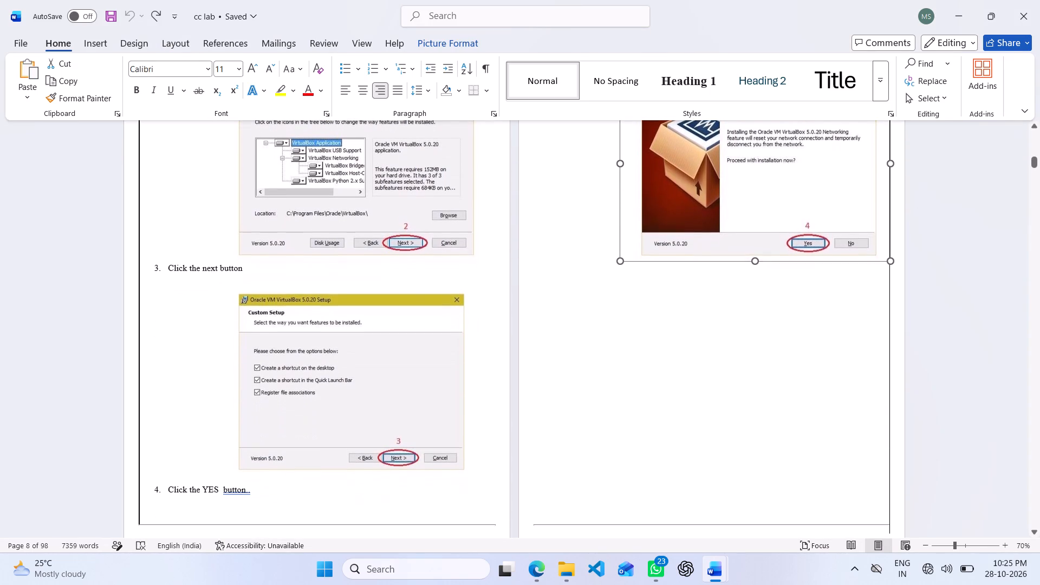
scroll(551, 342, up, 4)
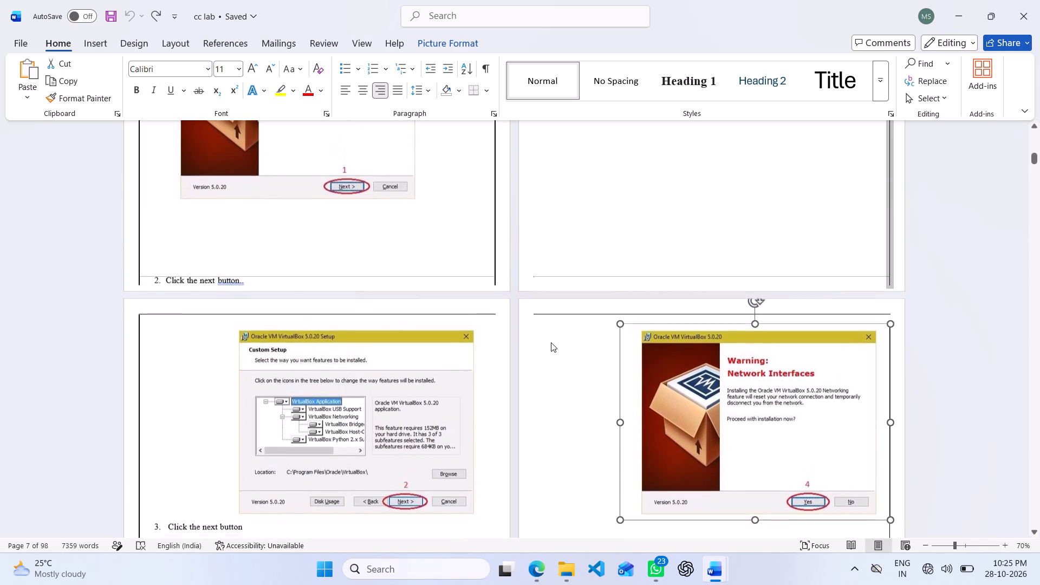
scroll(551, 342, up, 2)
scroll(551, 342, down, 1)
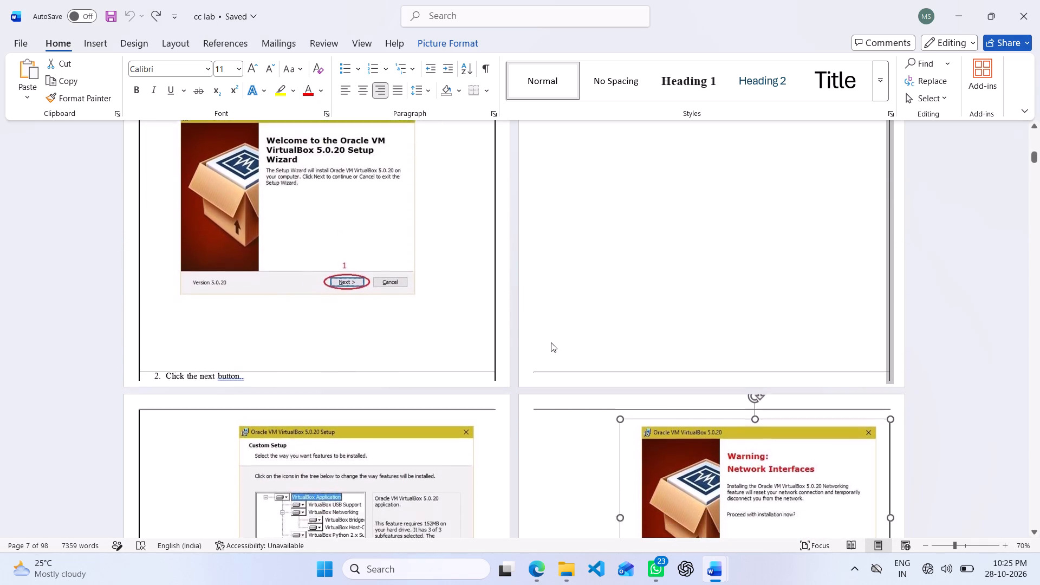
scroll(551, 342, down, 1)
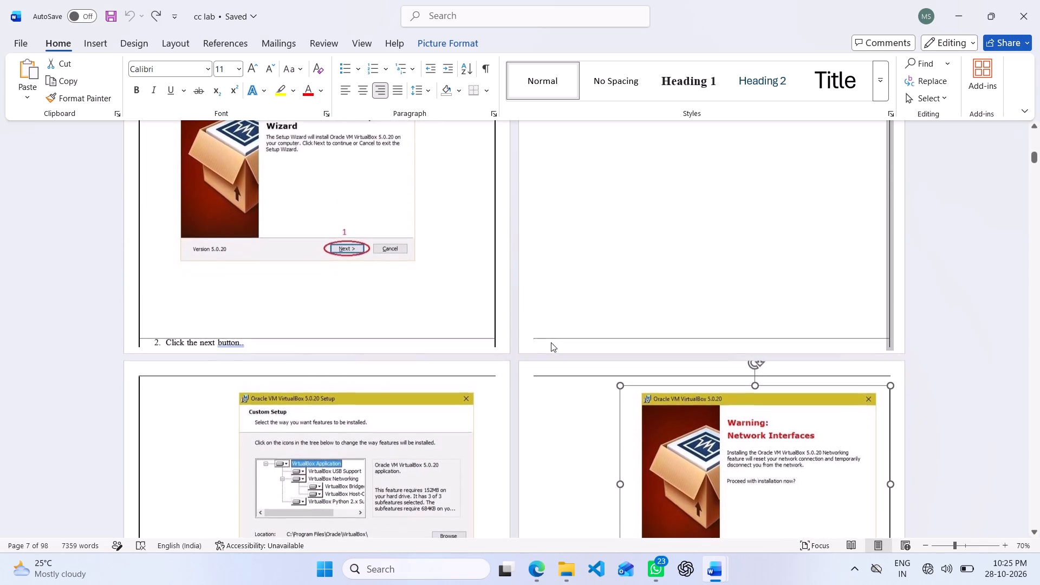
scroll(551, 342, down, 3)
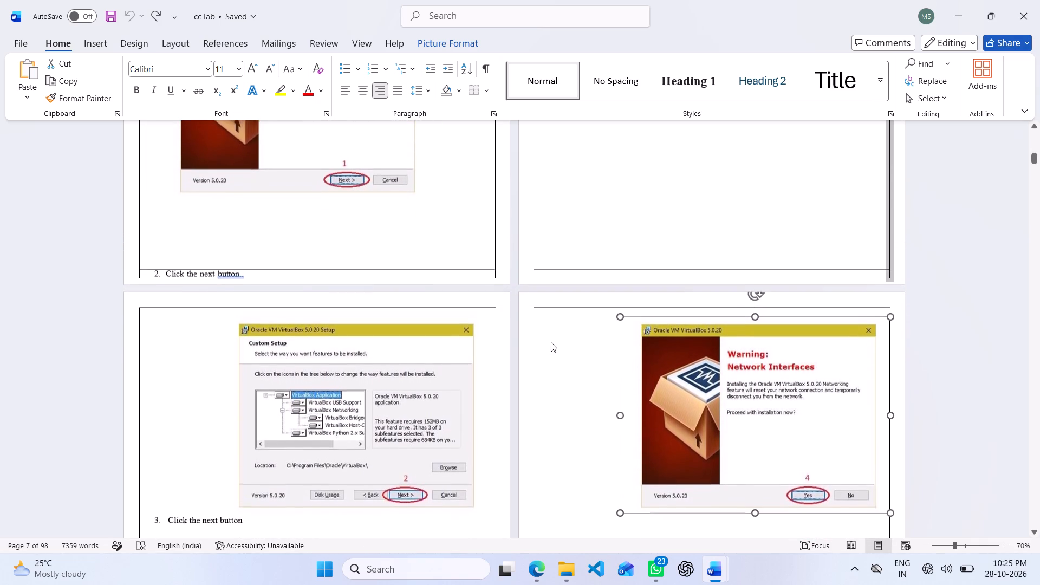
scroll(551, 342, down, 3)
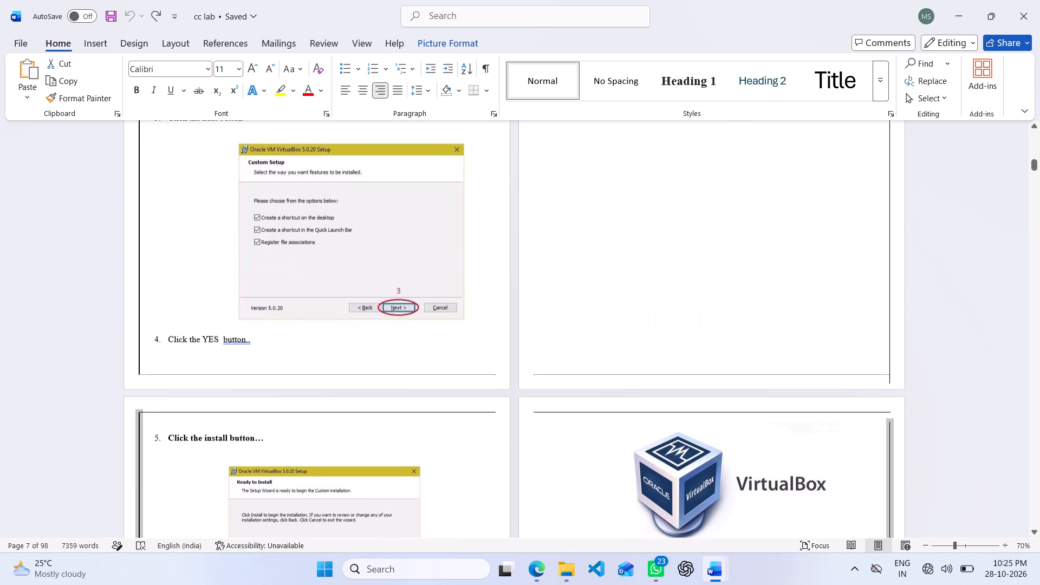
click(307, 218)
right_click(307, 218)
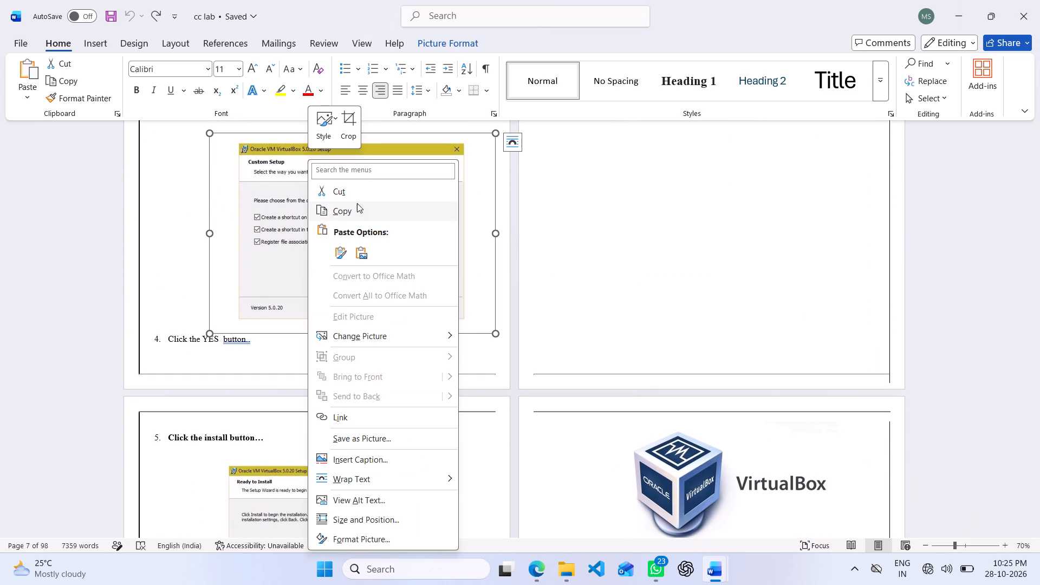
click(356, 203)
key(alt+Tab)
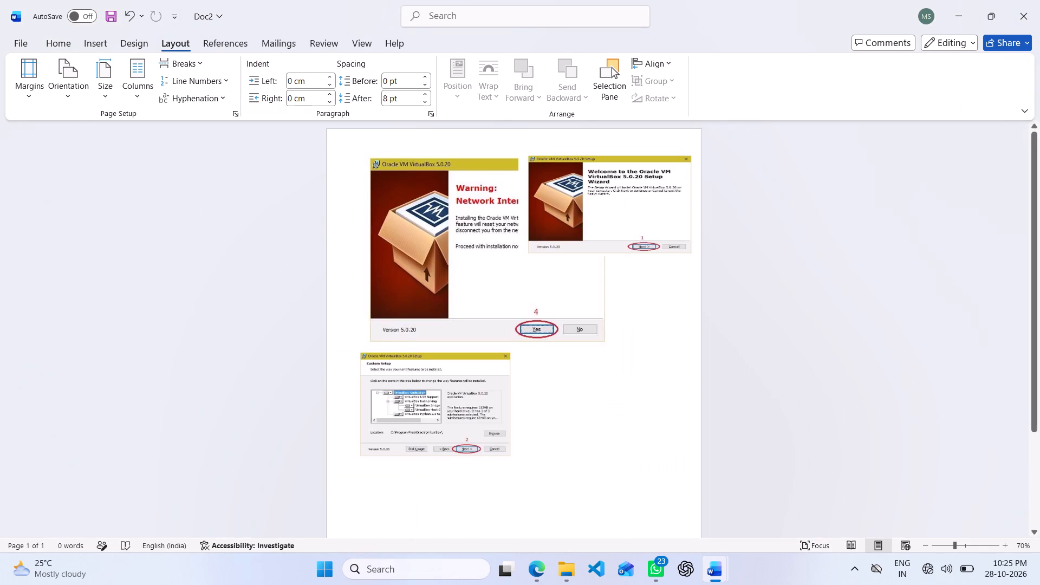
click(584, 417)
key(ctrl+v)
Copy the Ready to Install screenshot from the cc lab document and paste it into Doc2 on the second page.
key(alt+Tab)
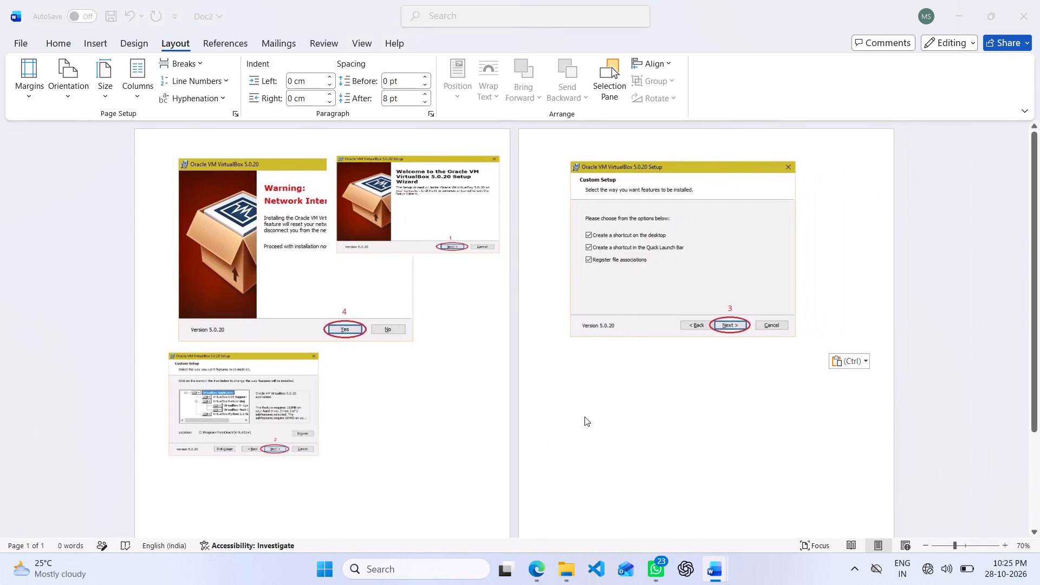
scroll(544, 376, up, 2)
scroll(544, 376, down, 1)
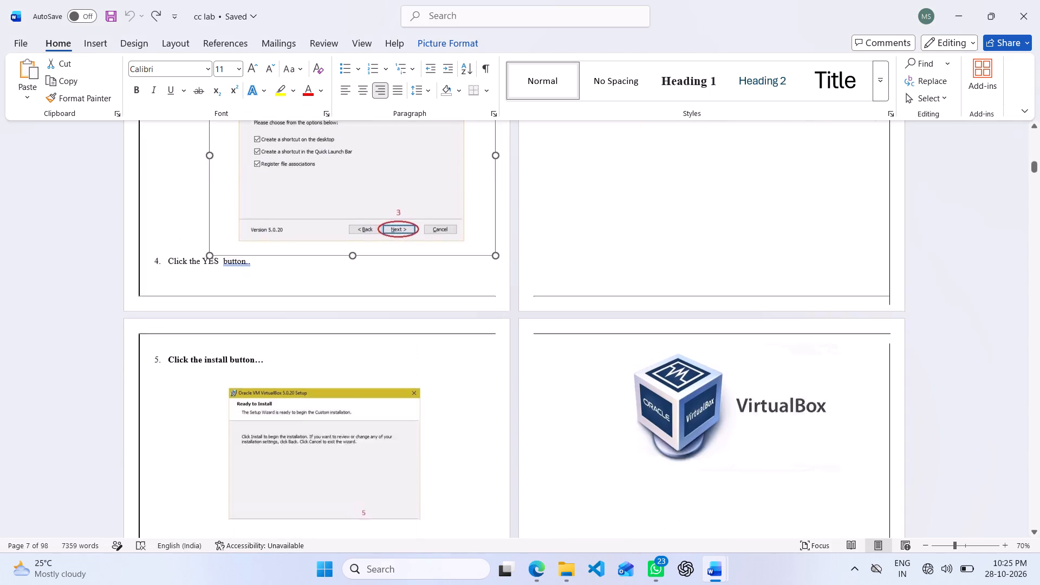
scroll(544, 376, up, 4)
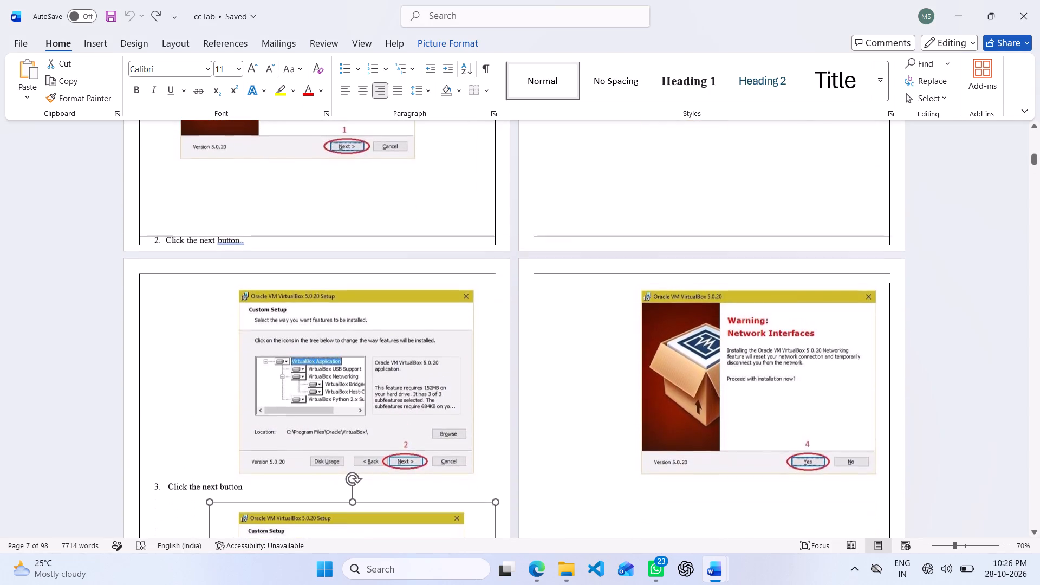
scroll(544, 376, down, 4)
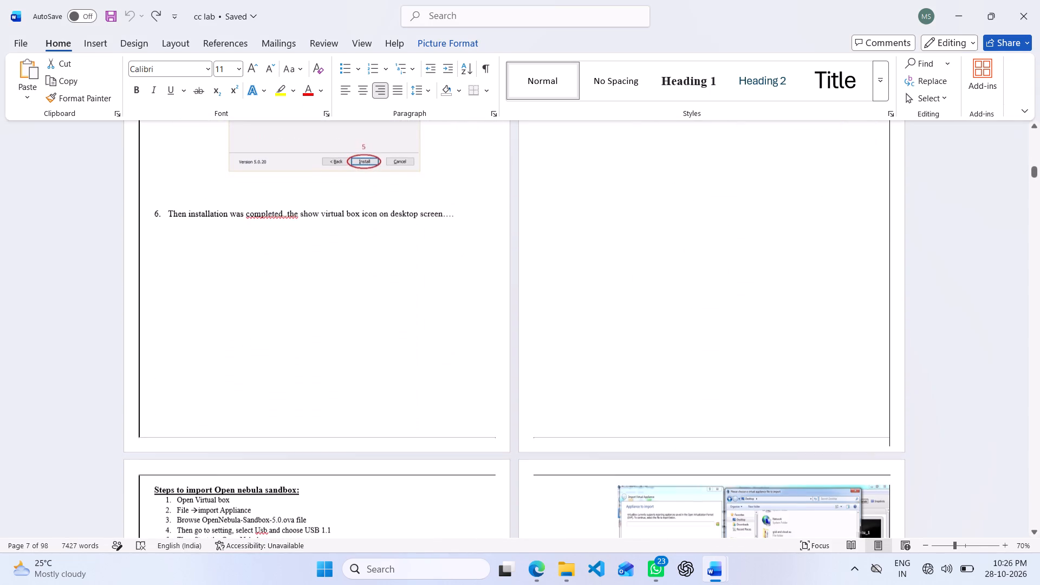
click(321, 149)
right_click(321, 149)
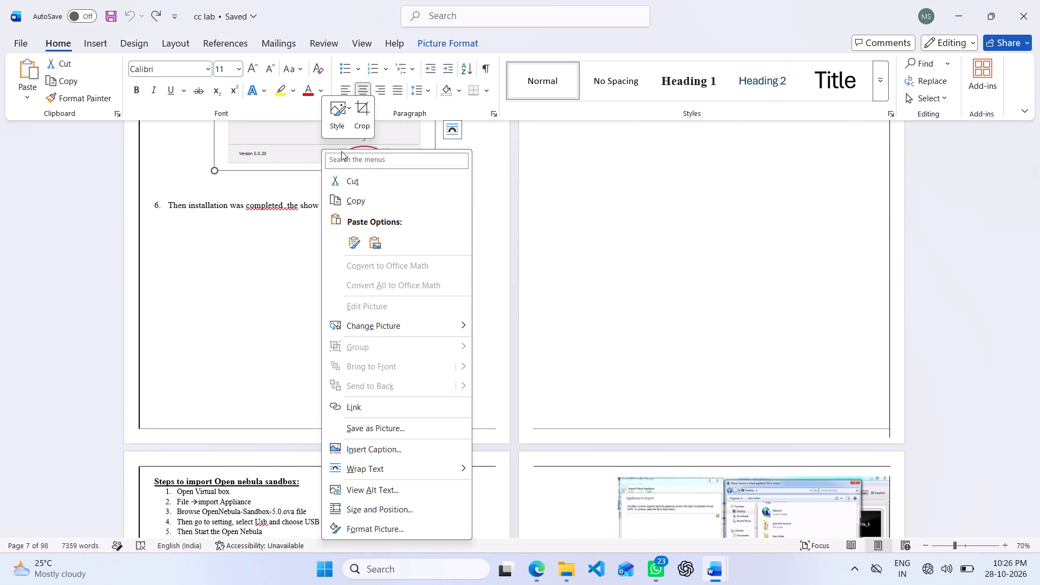
click(375, 205)
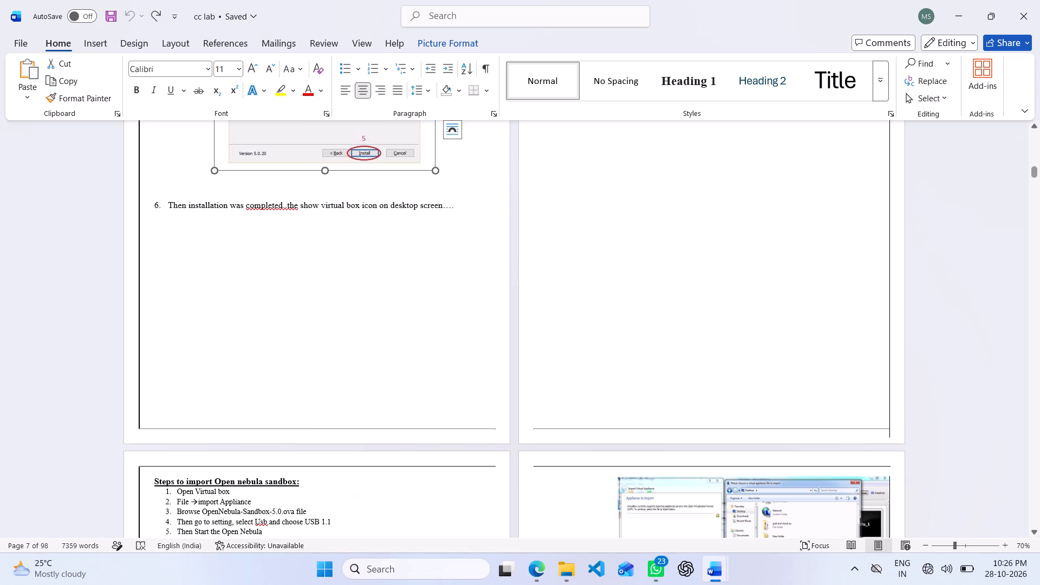
key(alt+Tab)
click(645, 406)
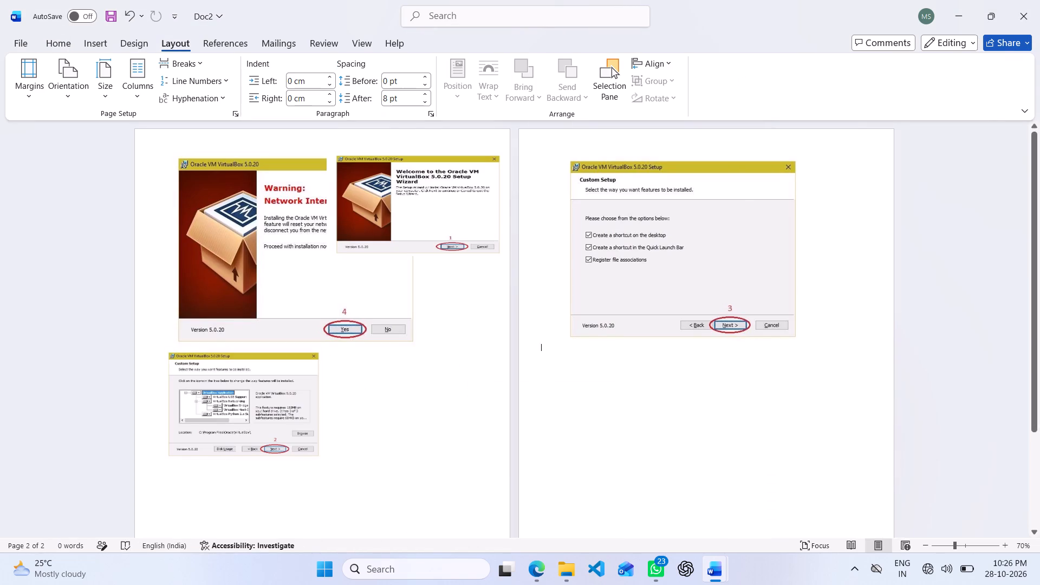
key(ctrl+v)
Copy the VirtualBox logo picture from the cc lab document and paste it on the second page of Doc2.
key(alt+Tab)
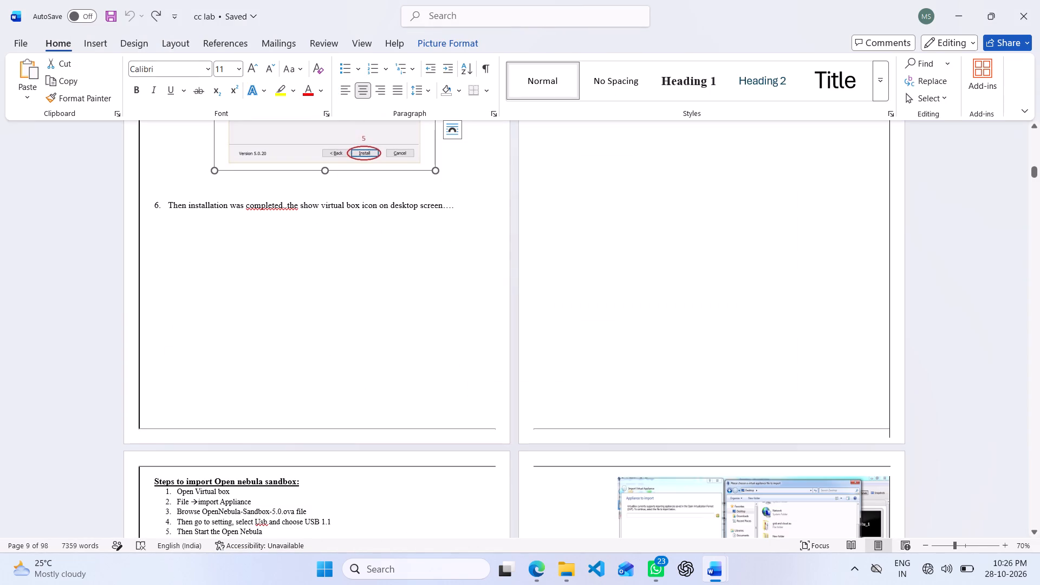
scroll(582, 380, up, 2)
click(692, 366)
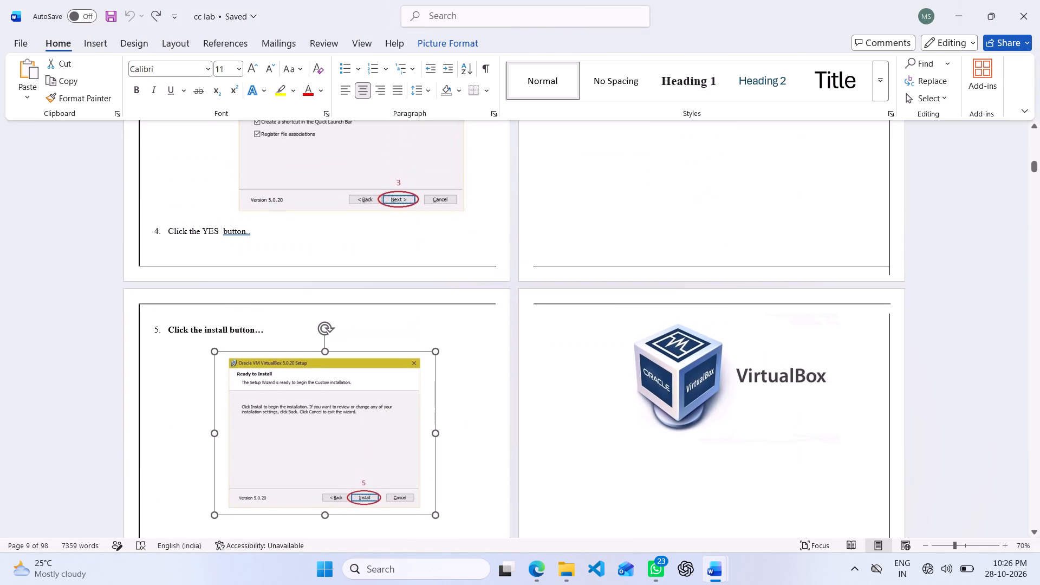
right_click(692, 366)
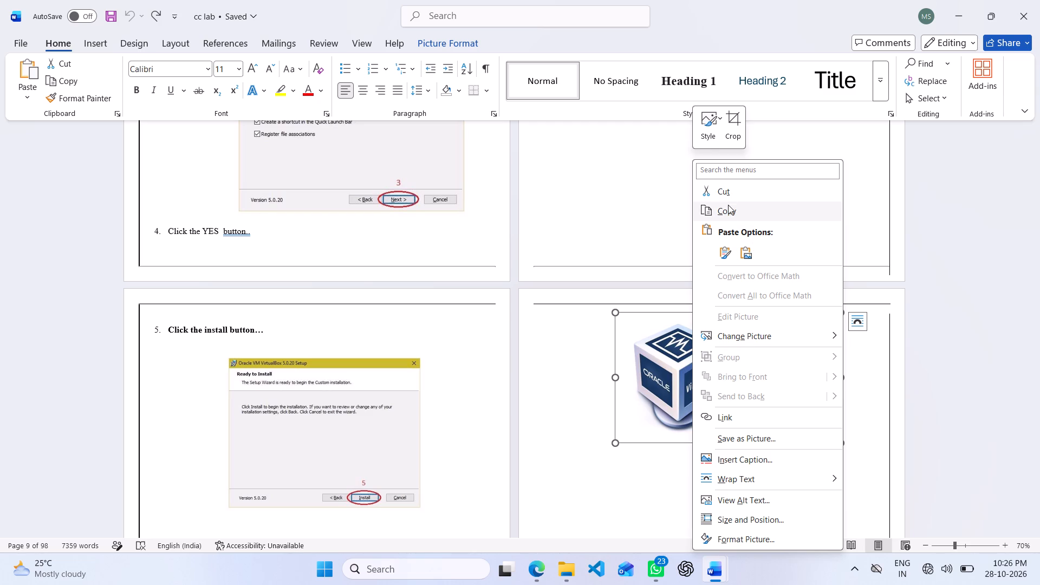
click(728, 209)
key(alt+Tab)
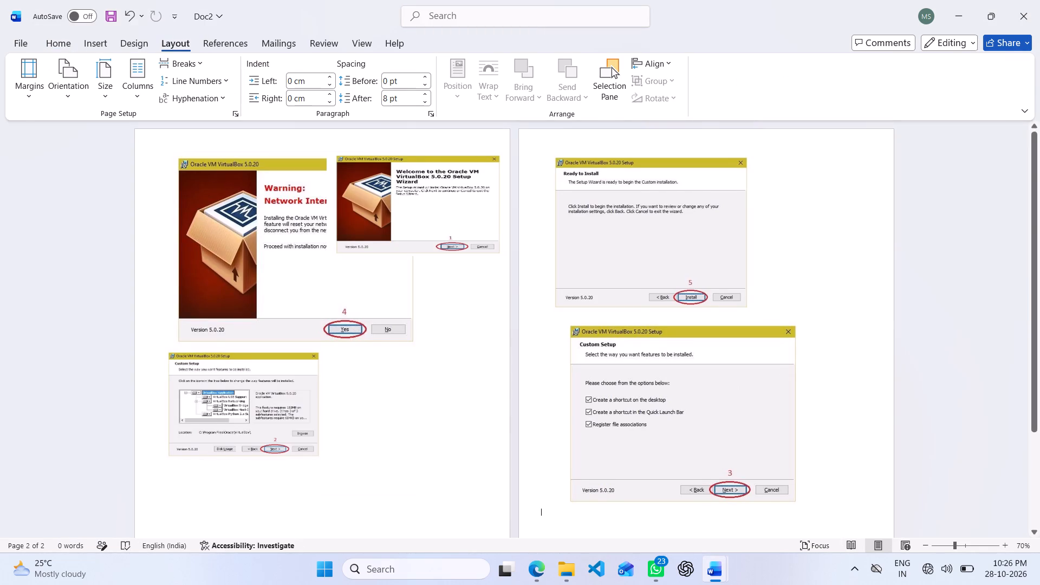
scroll(590, 428, down, 2)
click(369, 431)
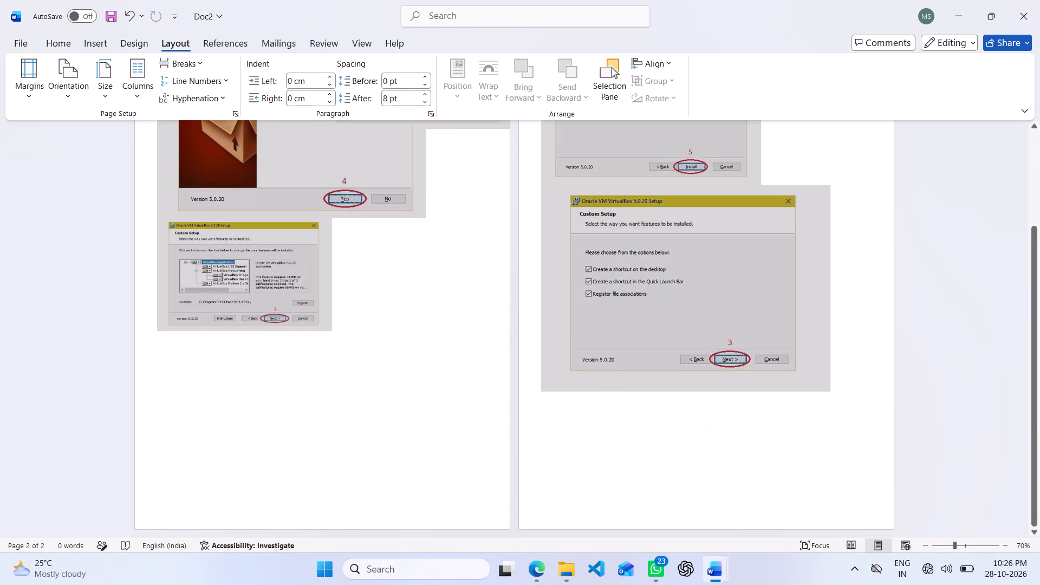
click(369, 431)
click(667, 502)
key(ctrl+v)
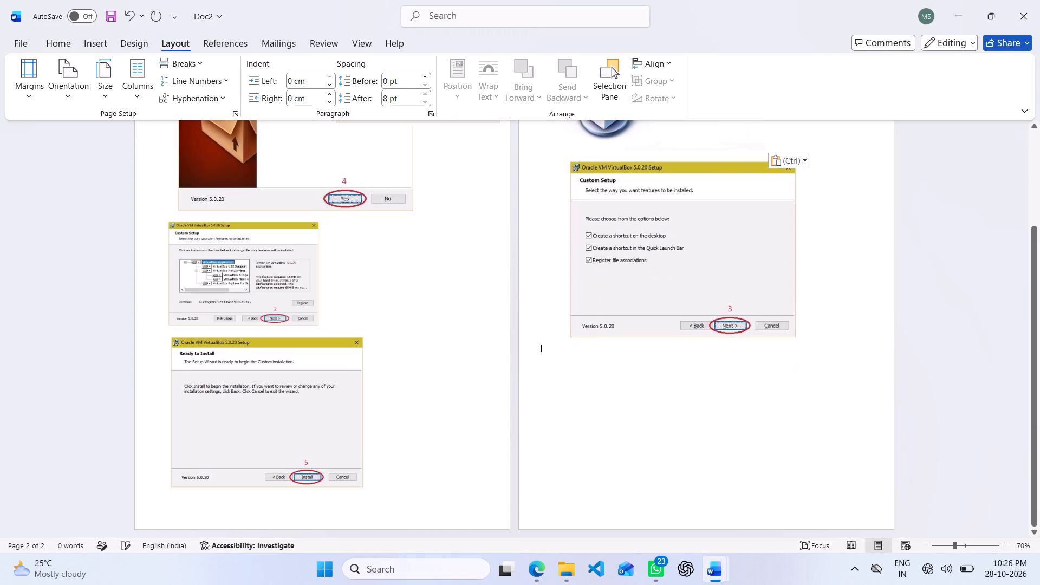
Switch to the cc lab document and look through the pages after the VirtualBox logo for further pictures to collect.
key(alt+Tab)
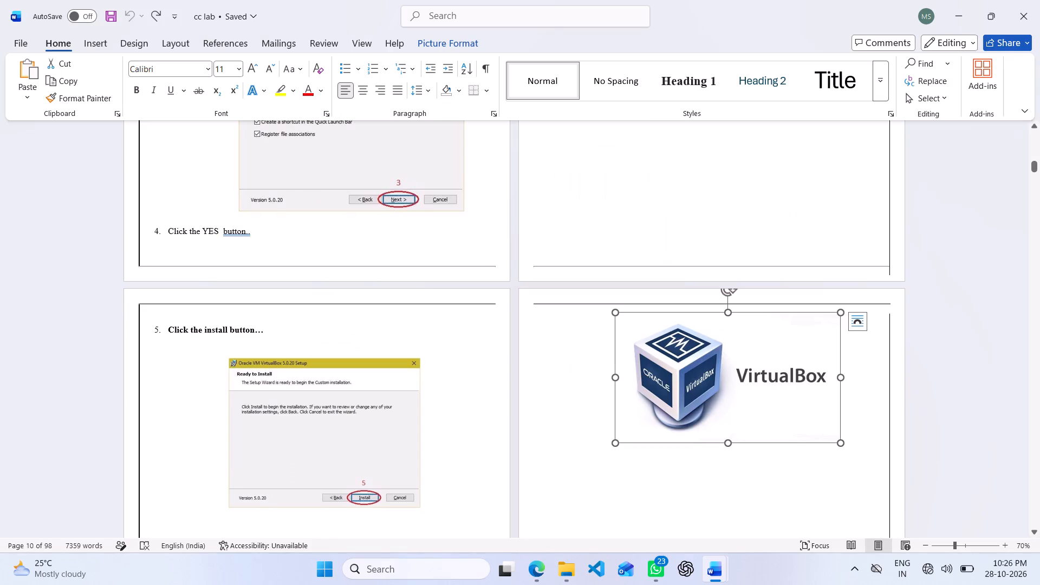
scroll(532, 453, down, 4)
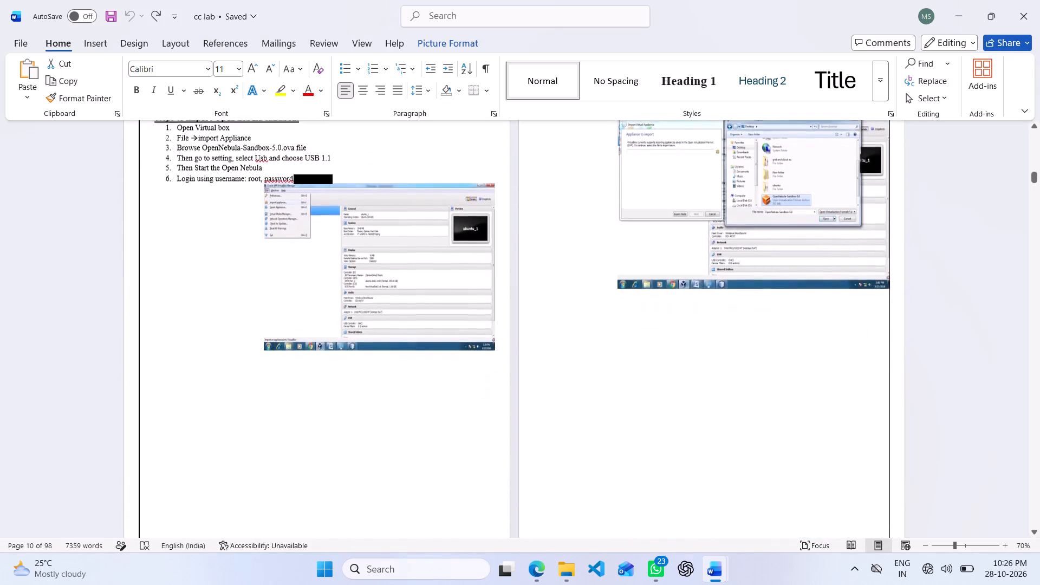
scroll(532, 453, down, 3)
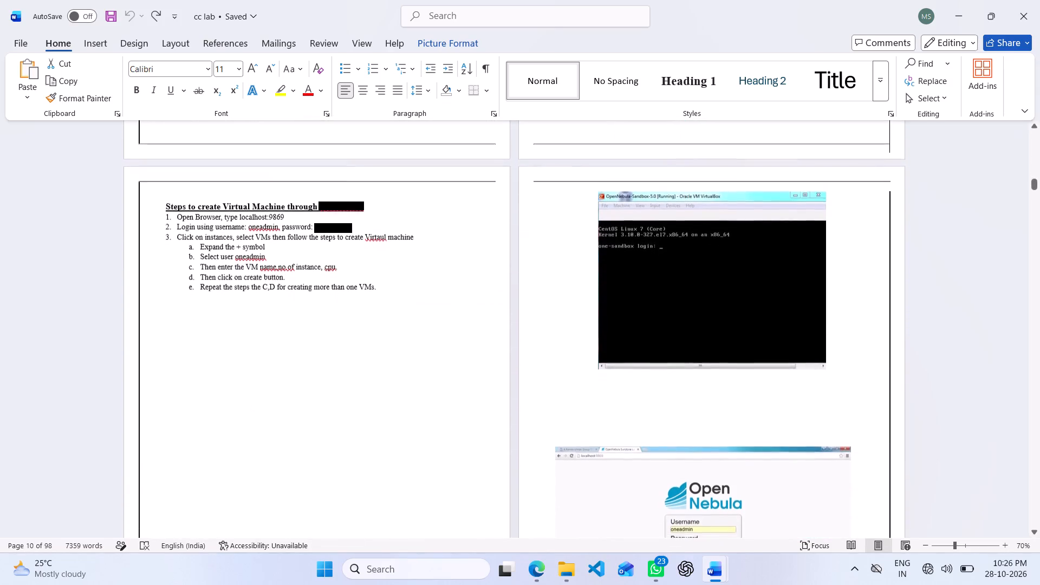
scroll(532, 453, down, 20)
scroll(532, 453, down, 20)
scroll(532, 453, down, 9)
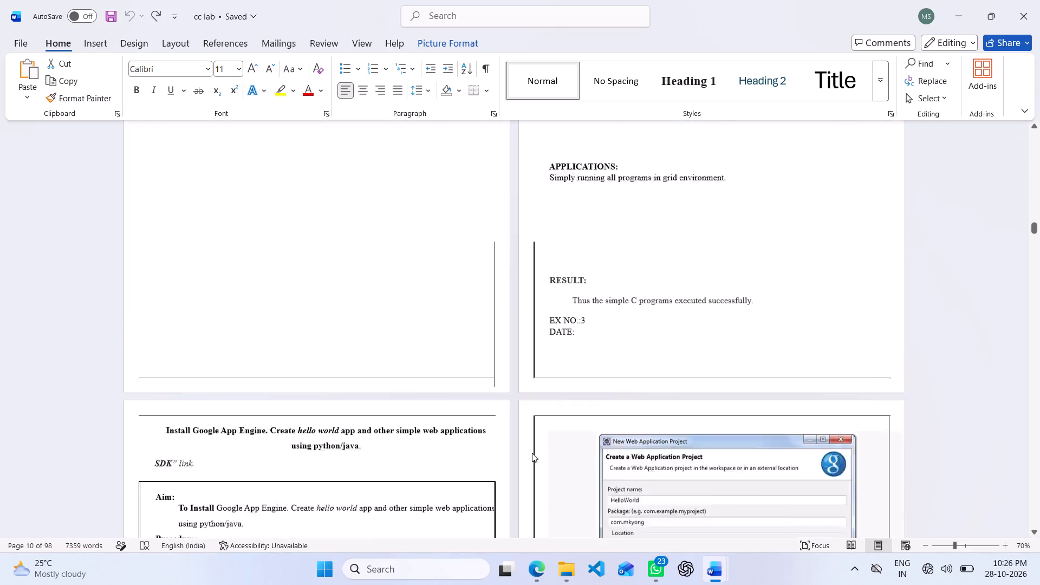
scroll(532, 453, down, 20)
scroll(532, 453, down, 5)
scroll(532, 453, up, 1)
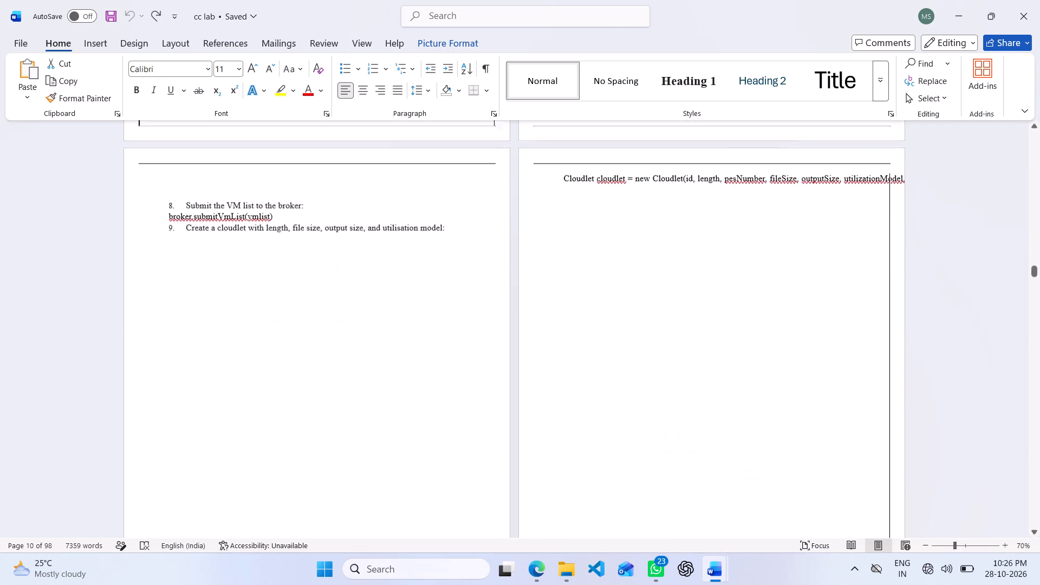
scroll(532, 453, up, 1)
scroll(532, 453, down, 4)
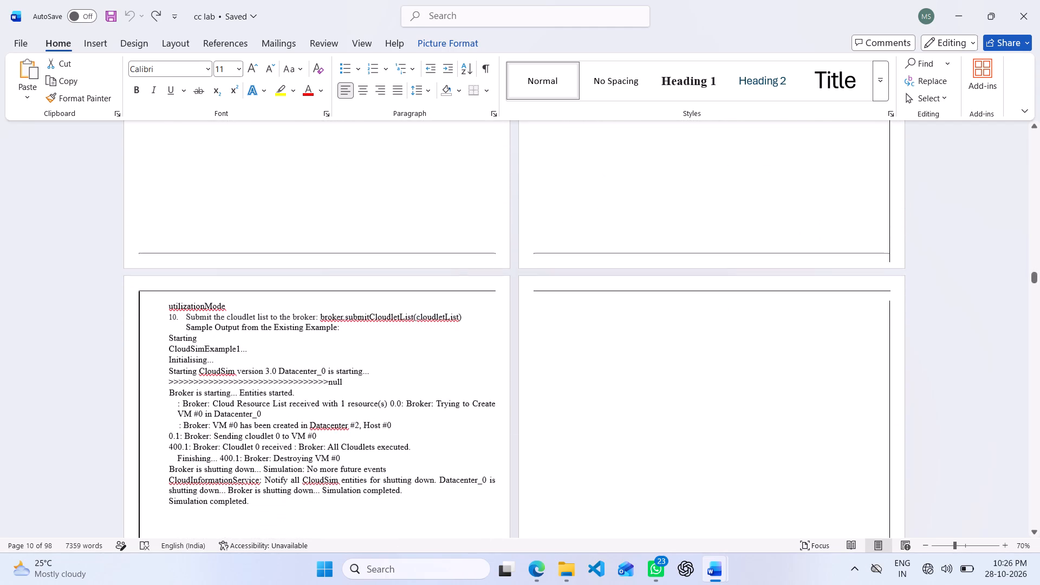
scroll(532, 453, down, 2)
scroll(532, 453, up, 2)
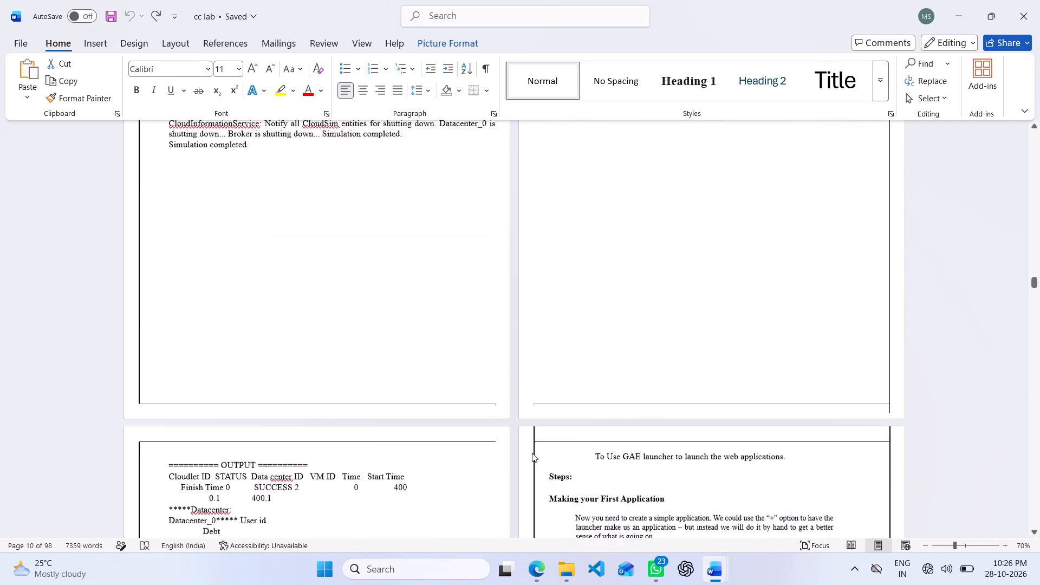
scroll(532, 453, down, 2)
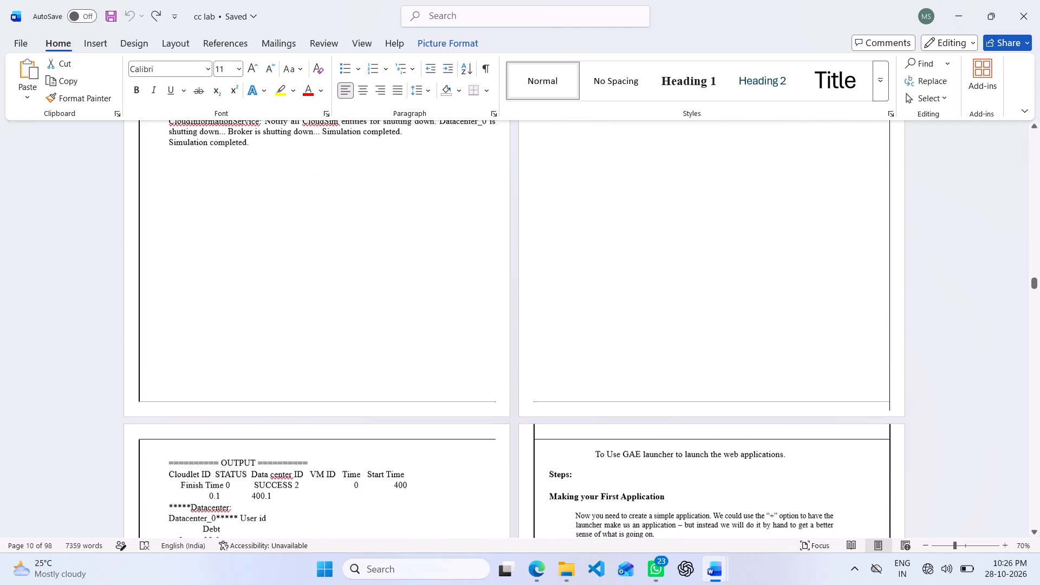
scroll(532, 453, down, 2)
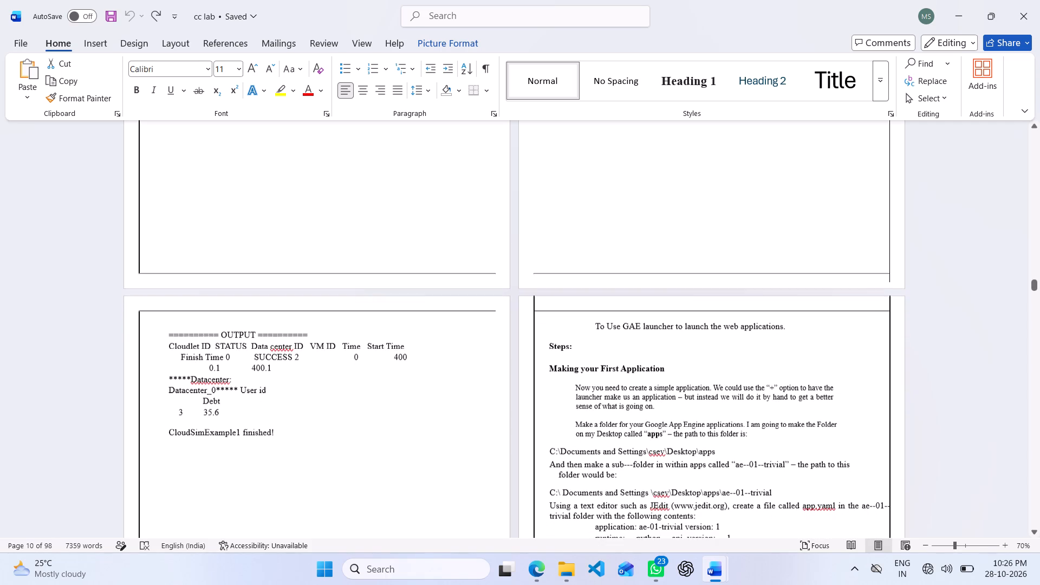
scroll(532, 453, up, 4)
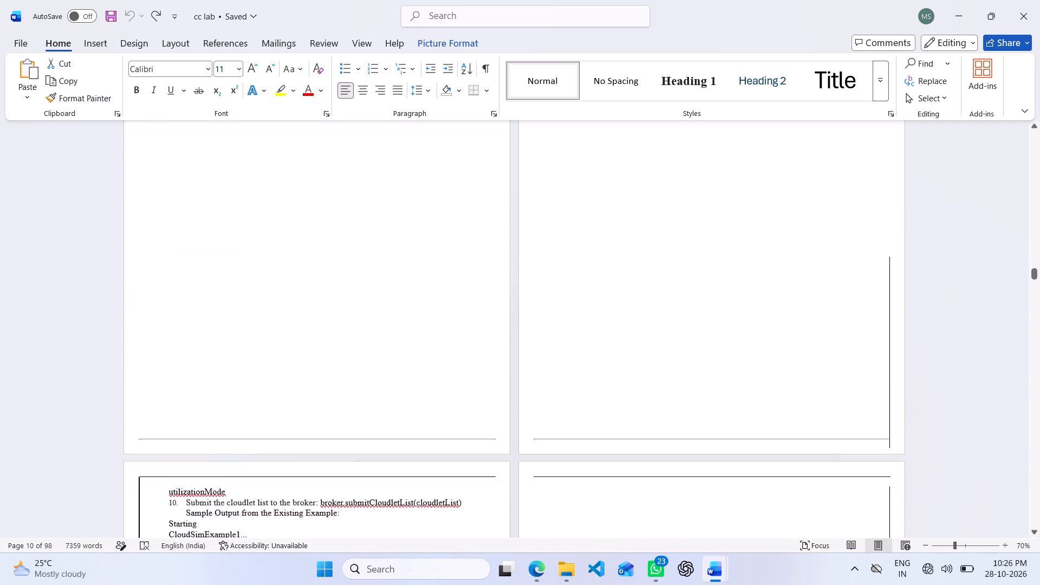
scroll(532, 453, up, 1)
scroll(532, 453, down, 1)
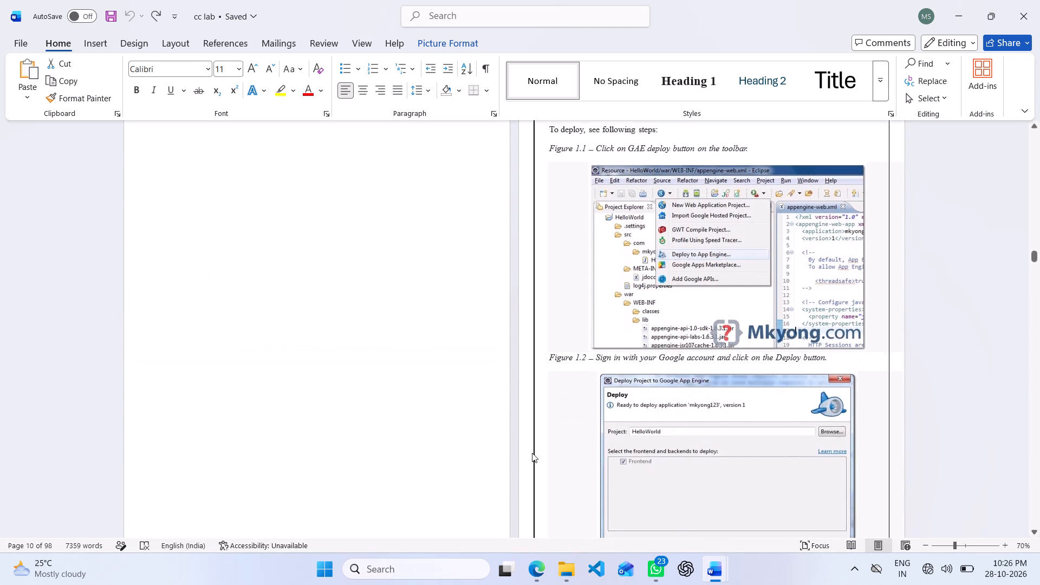
scroll(532, 453, down, 1)
scroll(532, 453, up, 2)
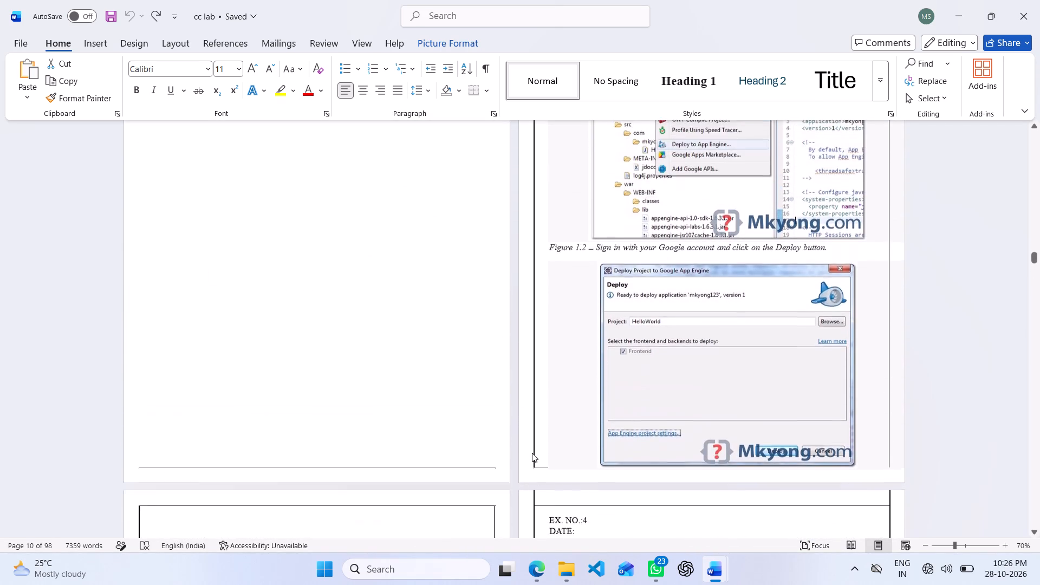
scroll(532, 453, up, 4)
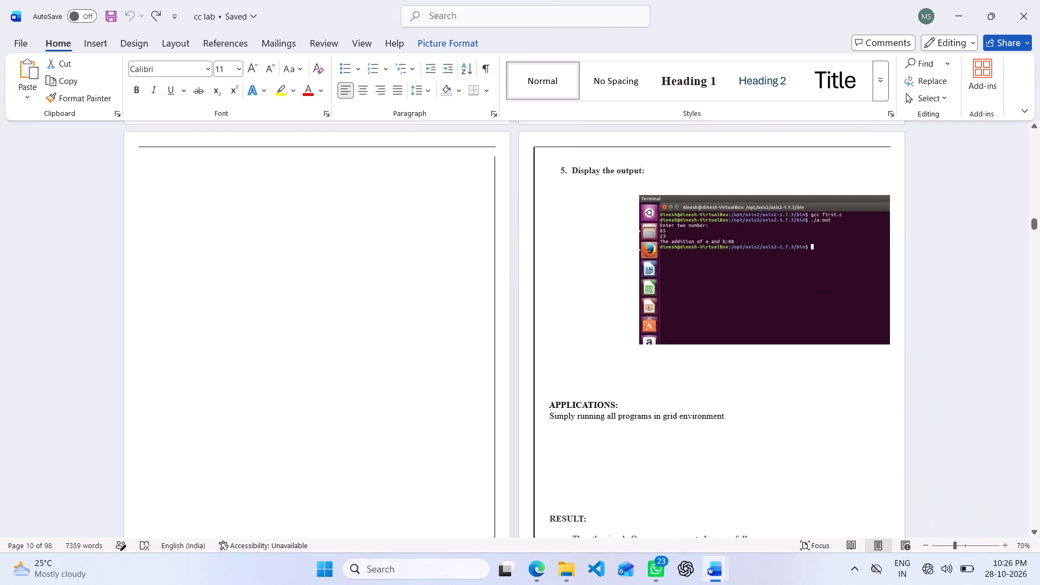
scroll(532, 453, down, 3)
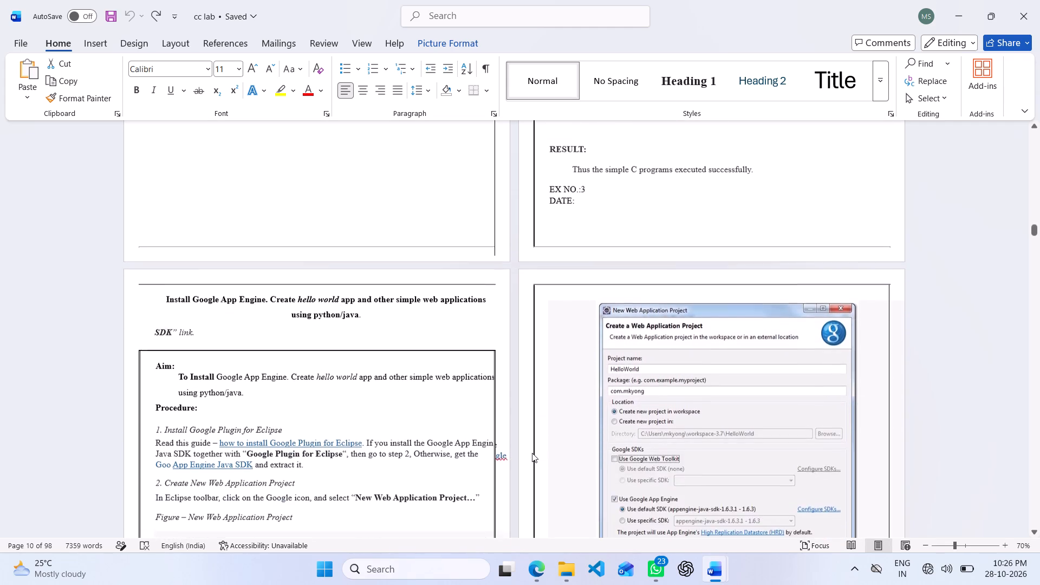
scroll(532, 453, down, 1)
scroll(532, 453, up, 2)
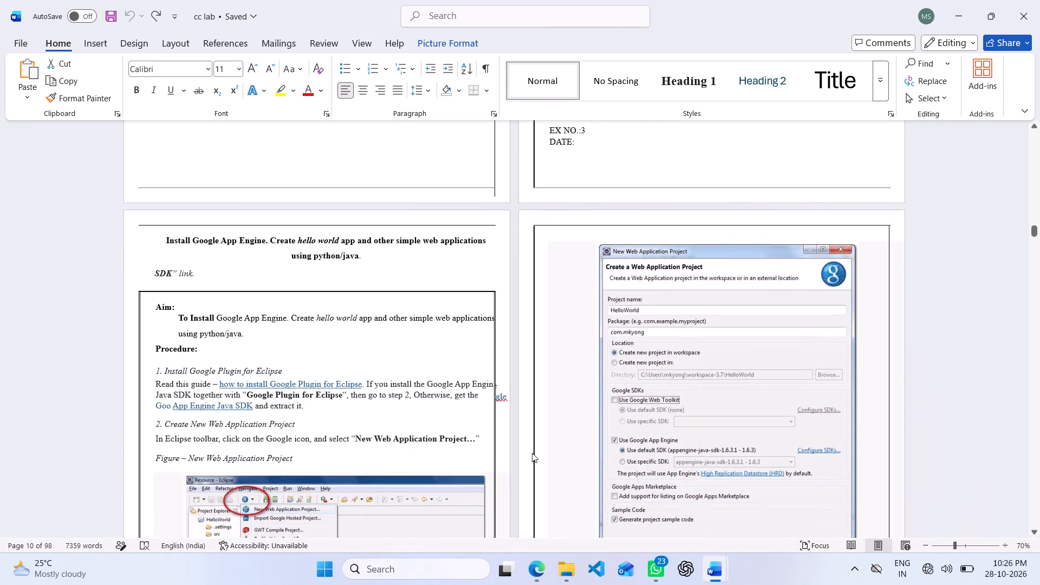
scroll(532, 453, up, 6)
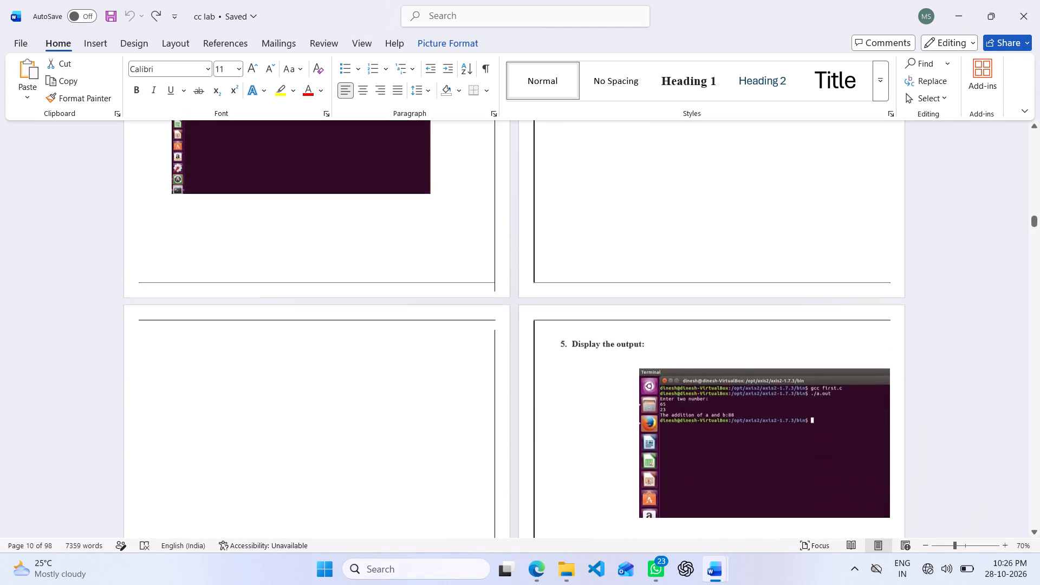
scroll(532, 453, up, 6)
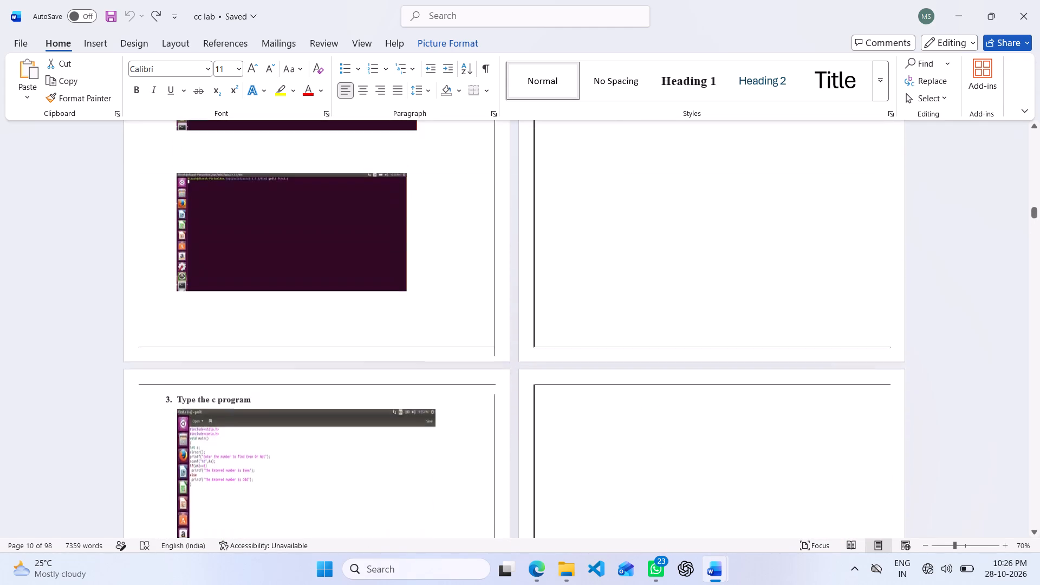
scroll(532, 453, up, 4)
Copy the exercise 2 page object containing the .ova import screenshot from the cc lab document and paste it on the second page of Doc2.
scroll(532, 453, down, 1)
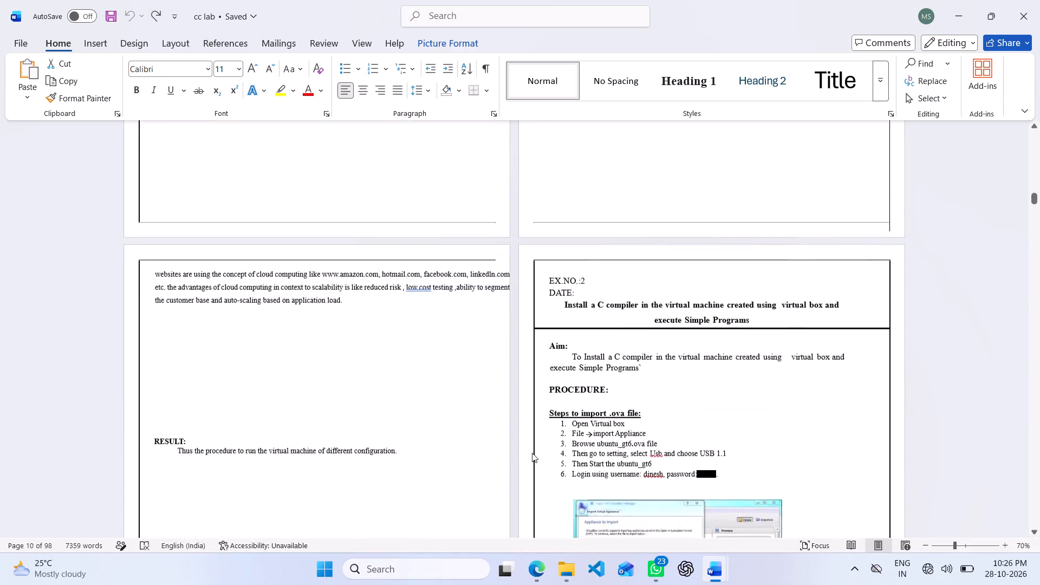
scroll(532, 453, down, 2)
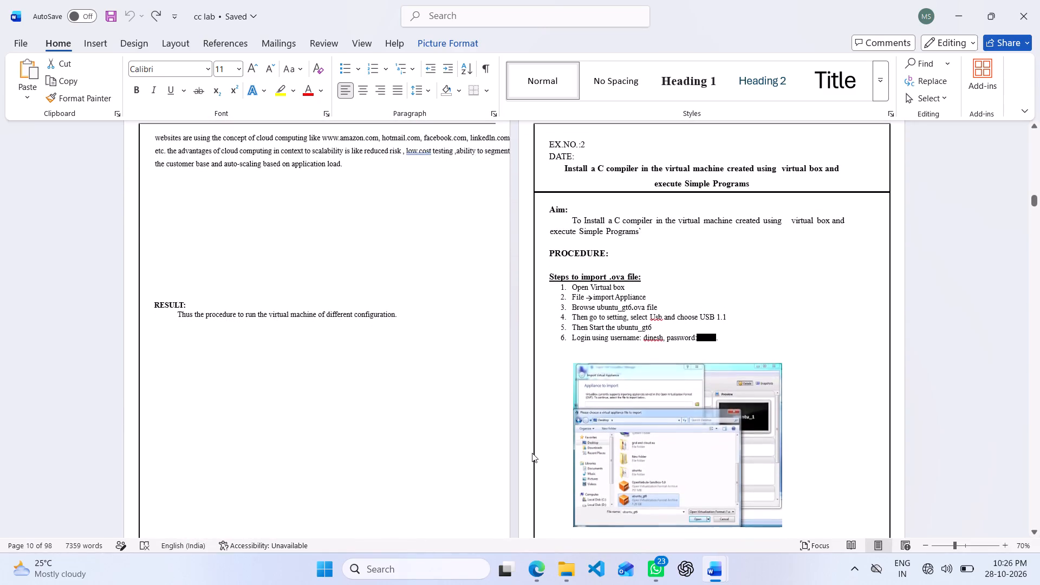
scroll(532, 453, down, 1)
click(673, 435)
right_click(673, 435)
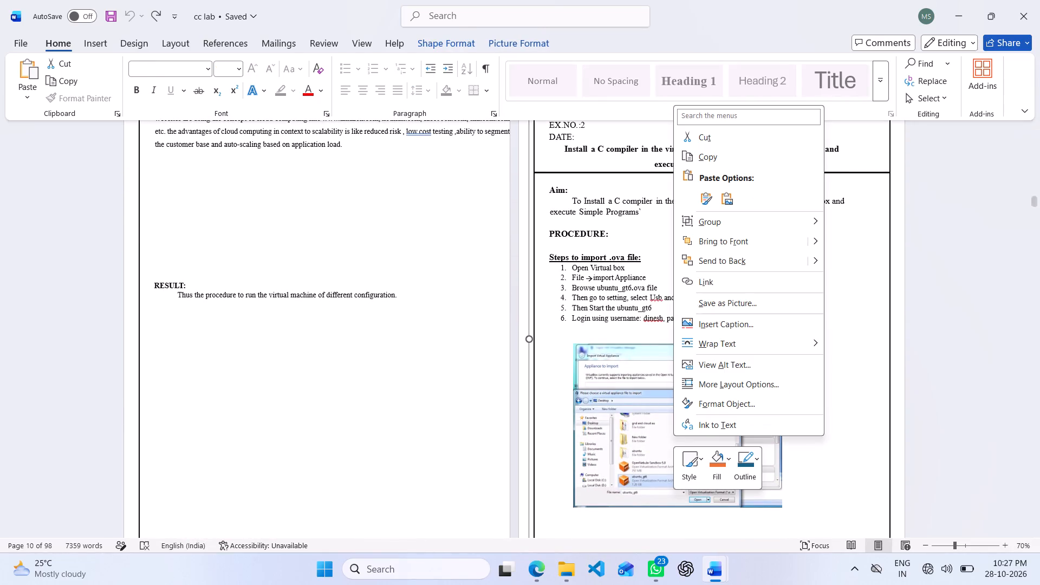
click(710, 155)
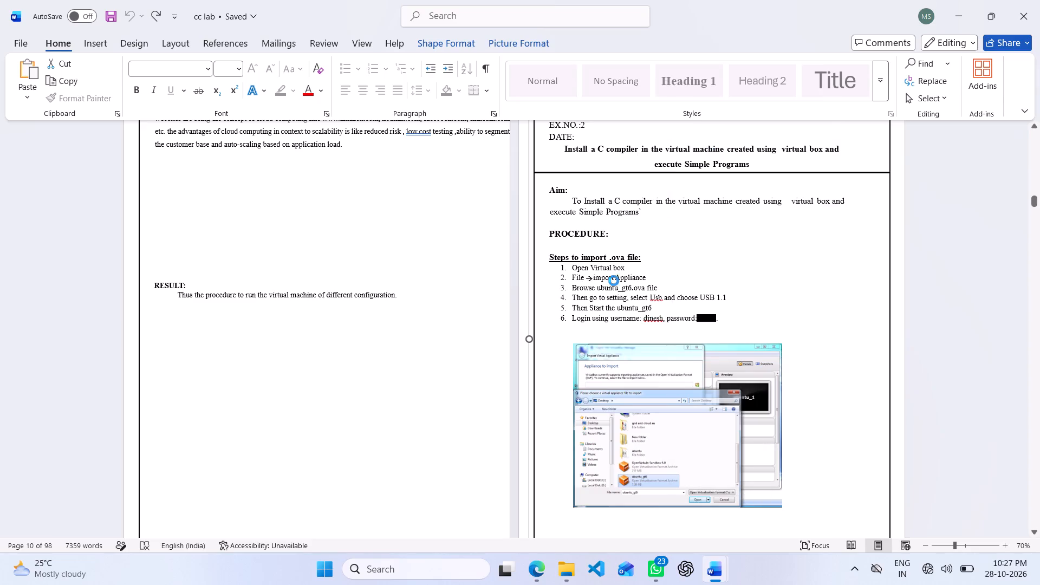
key(alt+Tab)
key(alt+Tab)
click(466, 390)
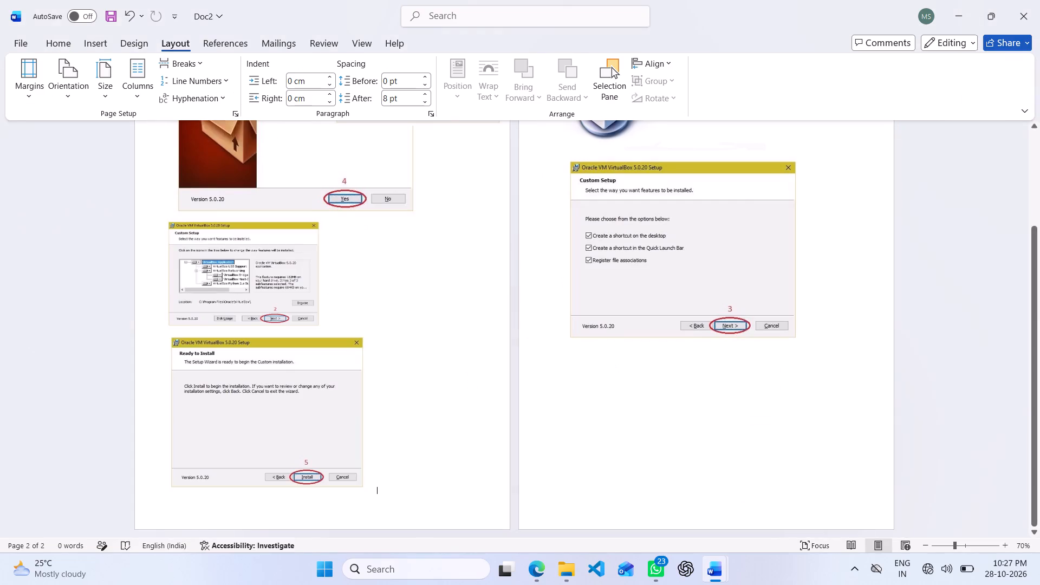
click(613, 429)
key(ctrl+v)
scroll(590, 420, down, 1)
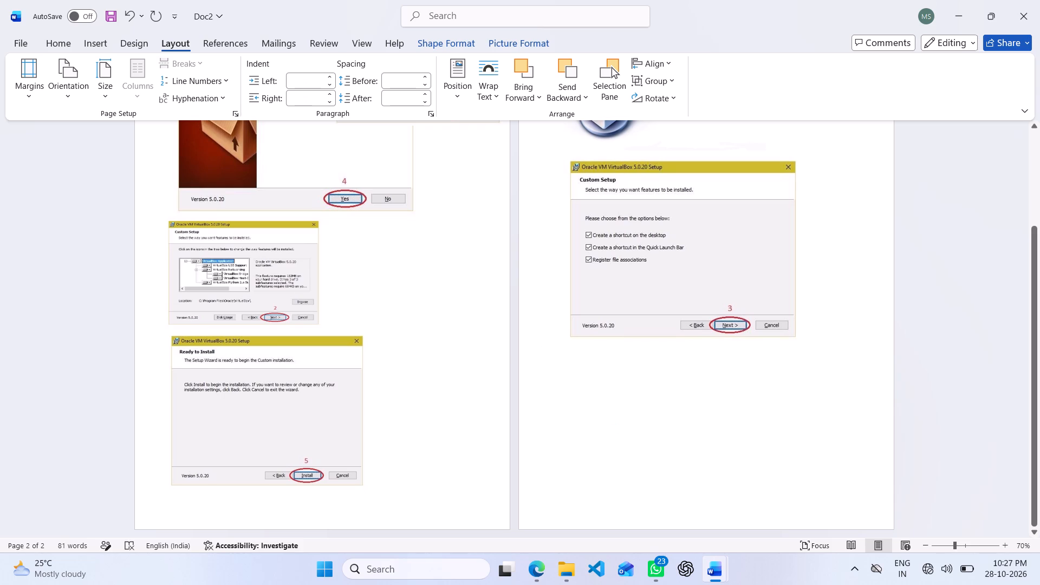
scroll(590, 420, down, 1)
scroll(521, 316, up, 1)
scroll(521, 316, down, 3)
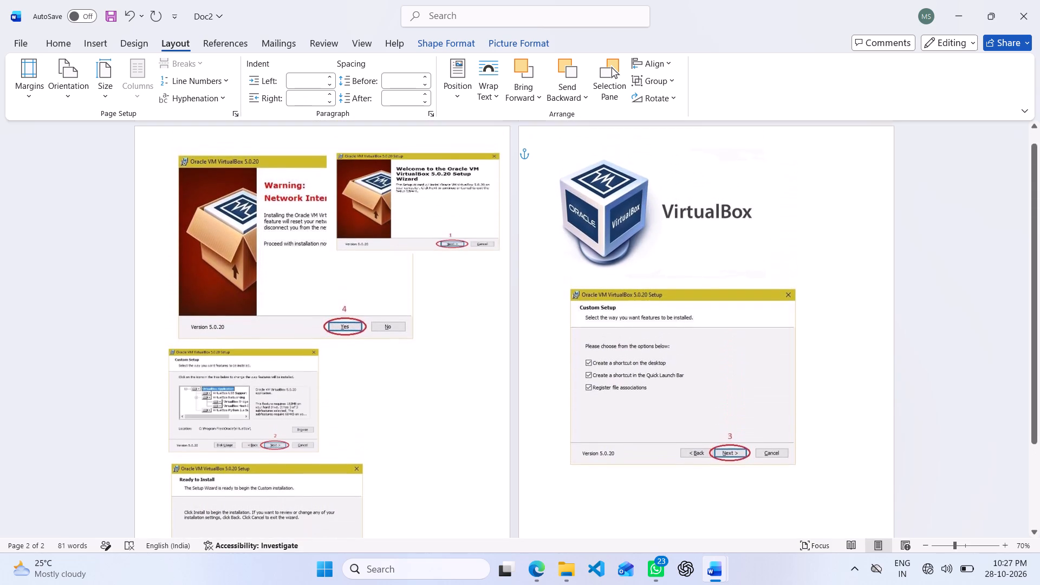
scroll(521, 316, down, 2)
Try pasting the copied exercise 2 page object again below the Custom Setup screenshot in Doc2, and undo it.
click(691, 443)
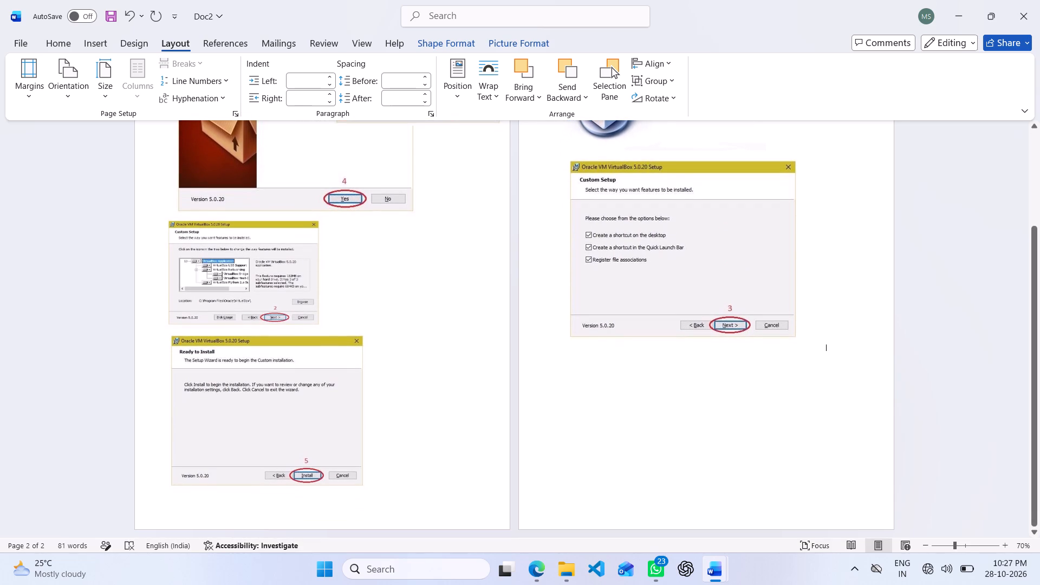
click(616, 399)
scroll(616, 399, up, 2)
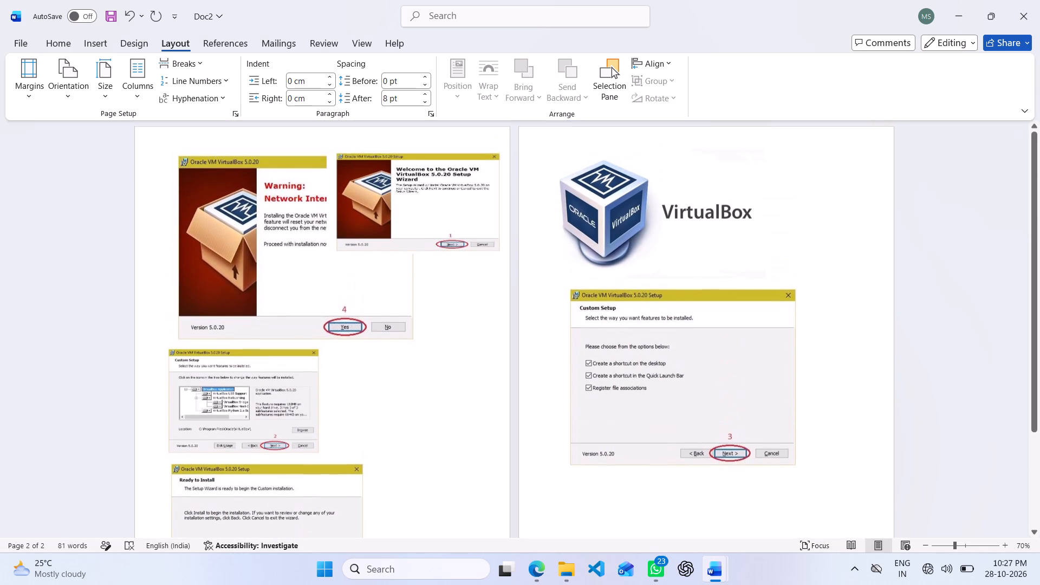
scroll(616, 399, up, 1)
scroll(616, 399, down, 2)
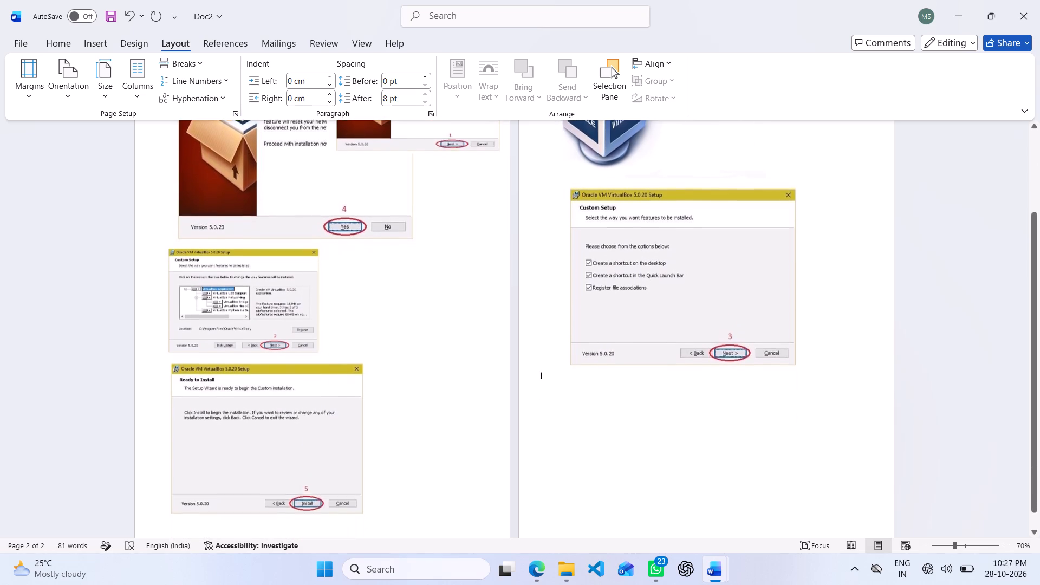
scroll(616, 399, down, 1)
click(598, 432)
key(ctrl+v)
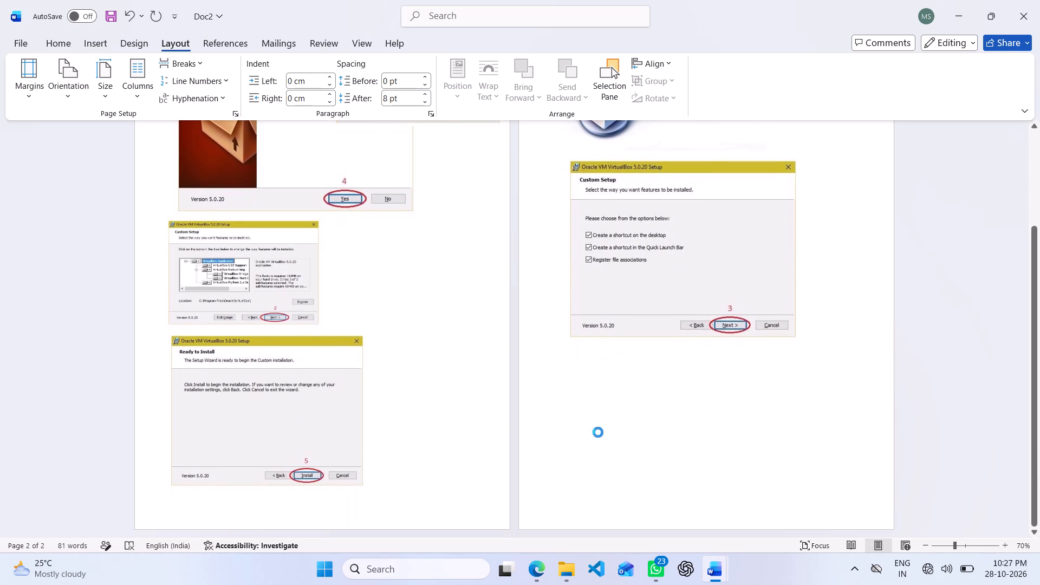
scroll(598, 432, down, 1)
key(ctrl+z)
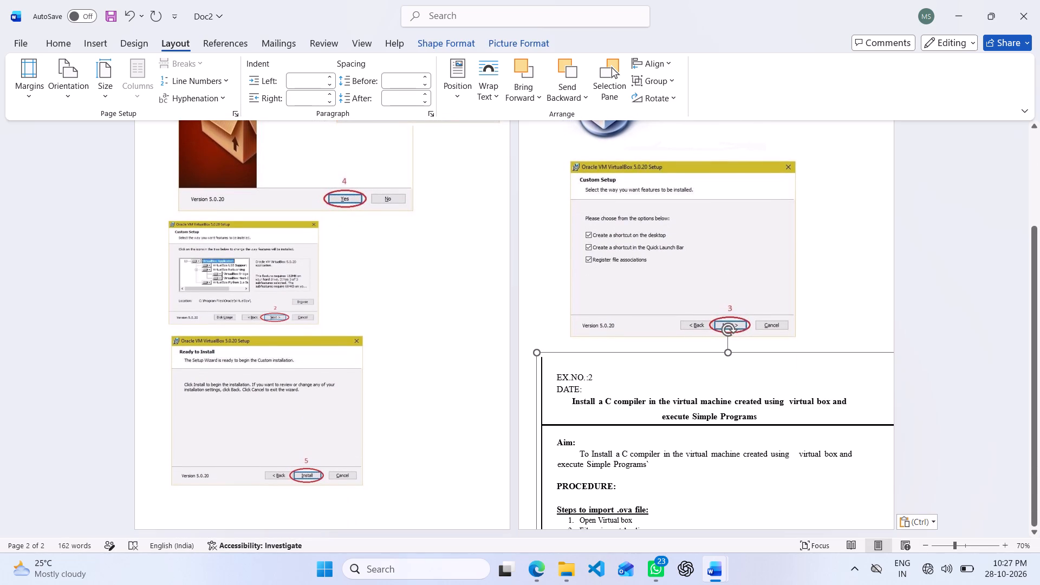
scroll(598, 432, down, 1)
Copy only the appliance import picture from exercise 2 in the cc lab document and place it below the Custom Setup screenshot in Doc2.
key(alt+Tab)
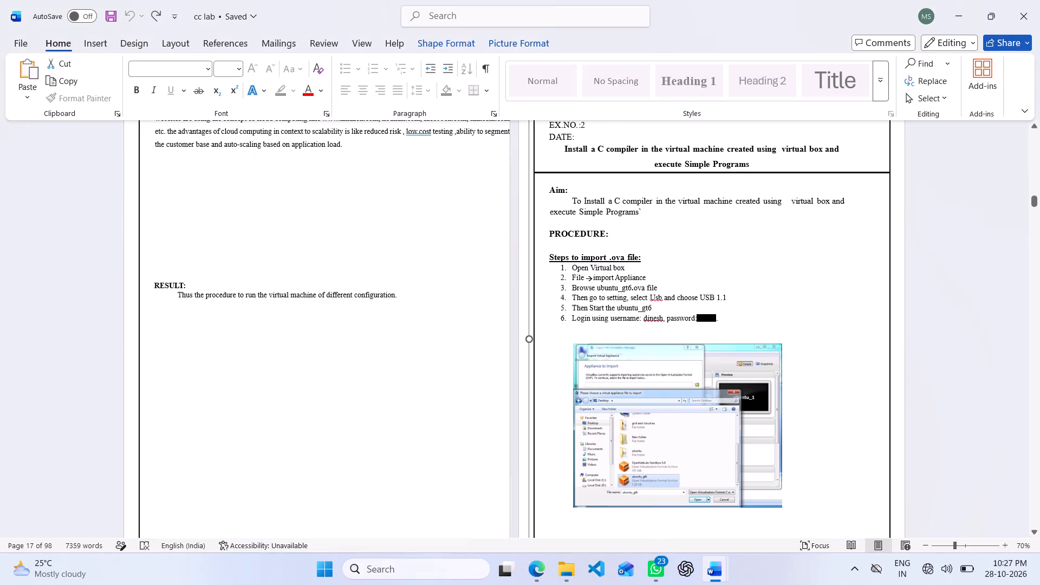
click(686, 425)
scroll(686, 425, down, 1)
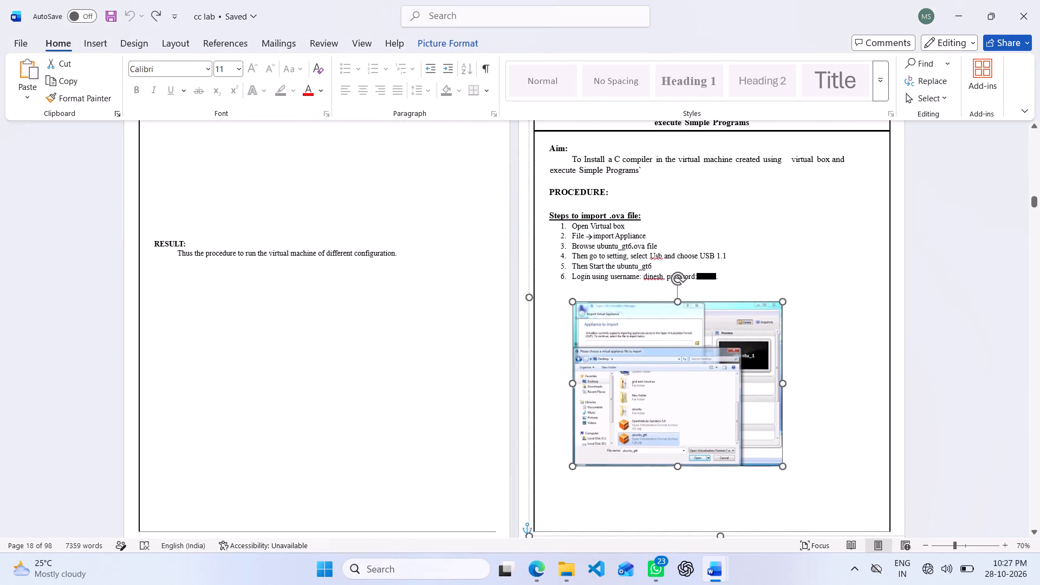
right_click(686, 425)
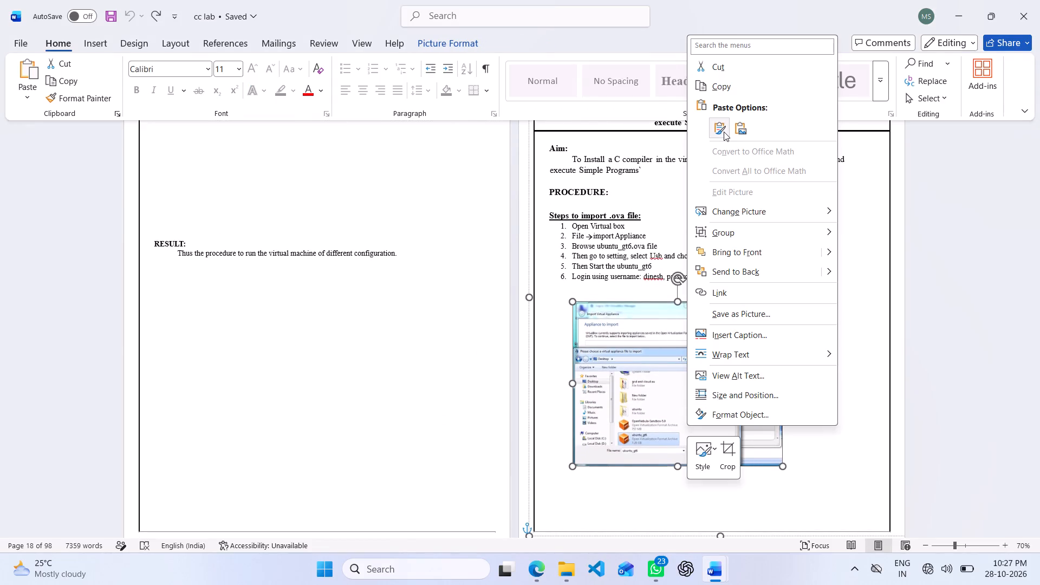
click(731, 84)
key(alt+Tab)
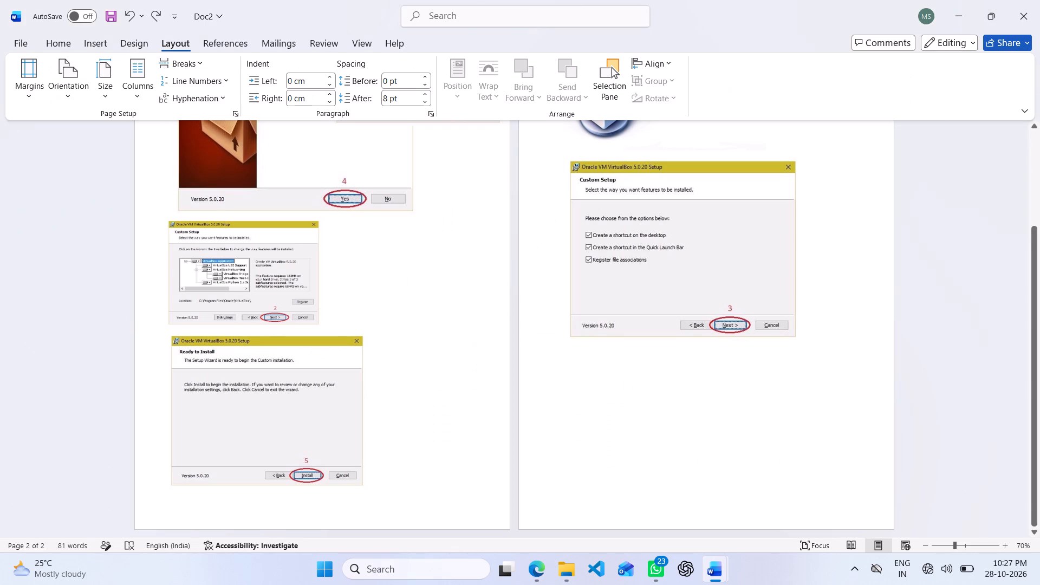
key(ctrl+v)
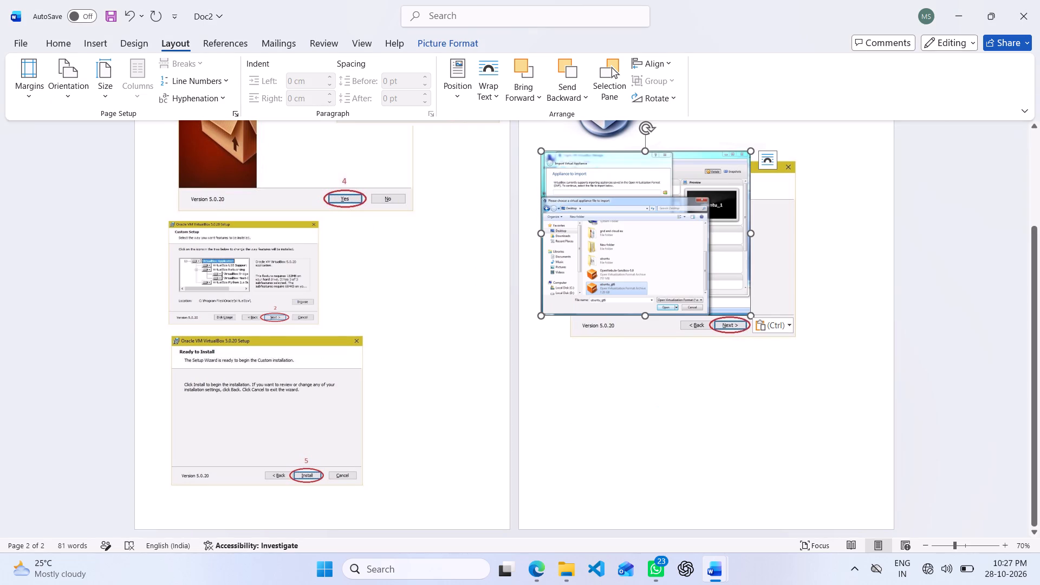
drag(596, 240, 620, 454)
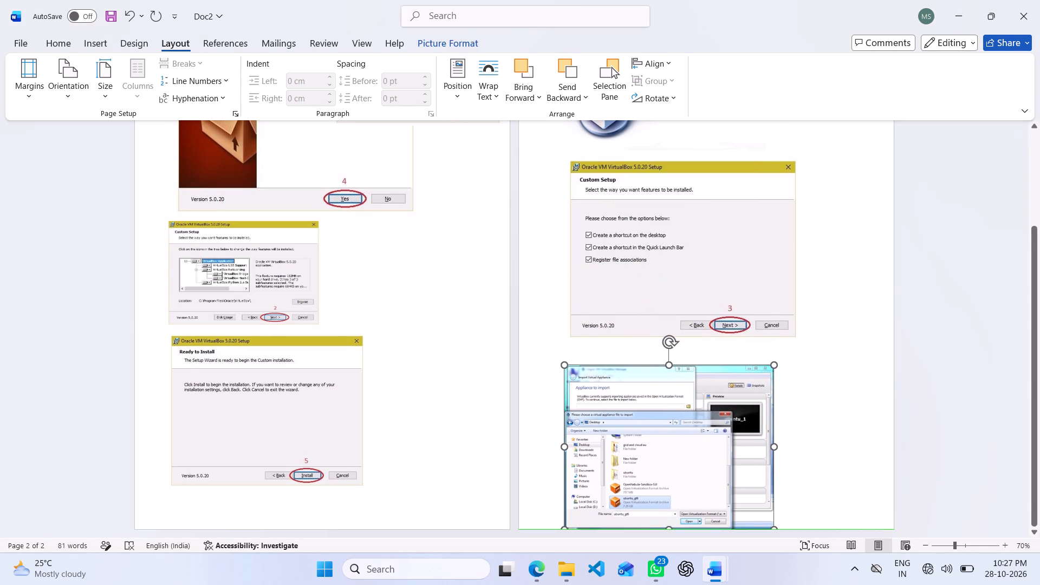
Add empty paragraphs after the pictures on the second page of Doc2 until the text continues on a third page.
scroll(620, 454, down, 3)
click(834, 485)
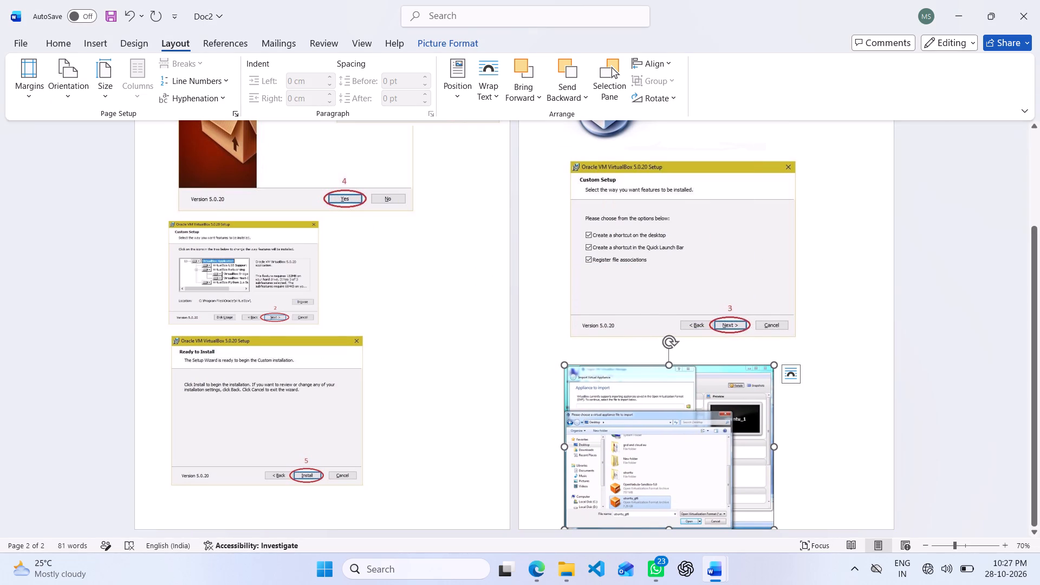
key(Return)
key(Return)
key(Return)
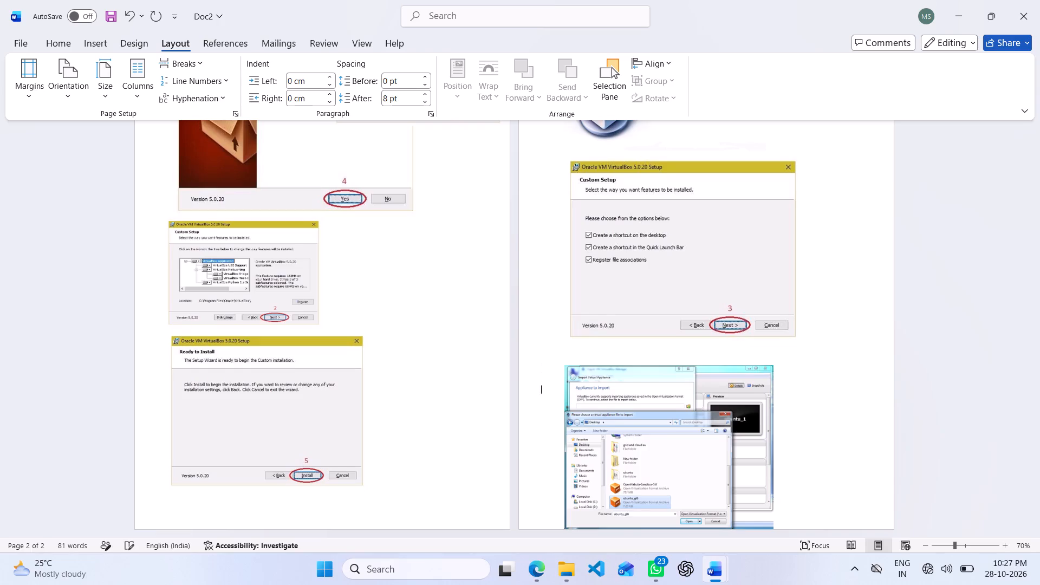
key(Return)
key(Return)
key(Return)
key(Return)
key(Return)
key(Return)
key(Return)
key(Return)
key(Return)
key(Return)
key(Return)
key(Return)
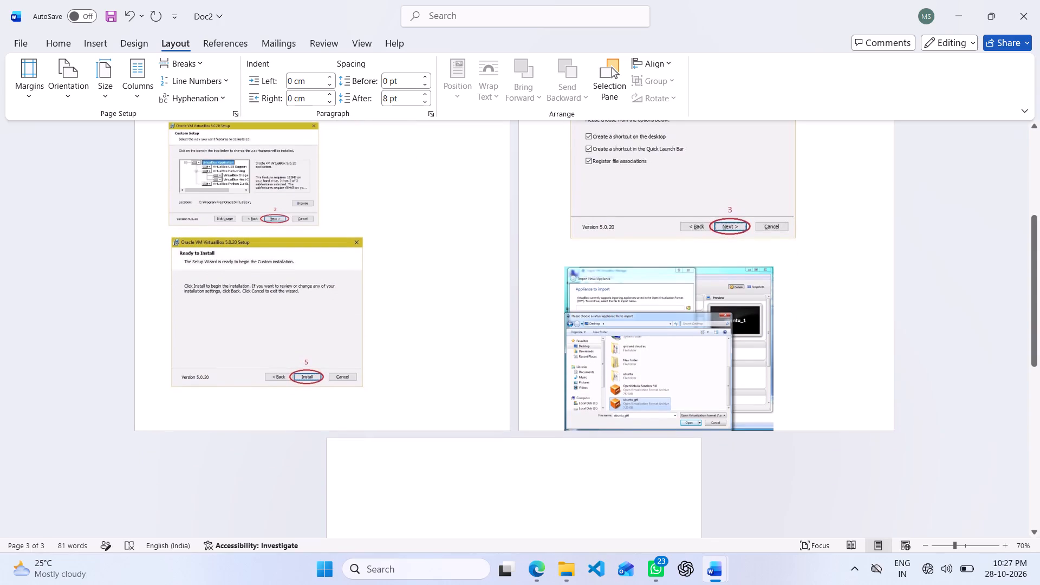
key(BackSpace)
key(BackSpace)
key(BackSpace)
key(BackSpace)
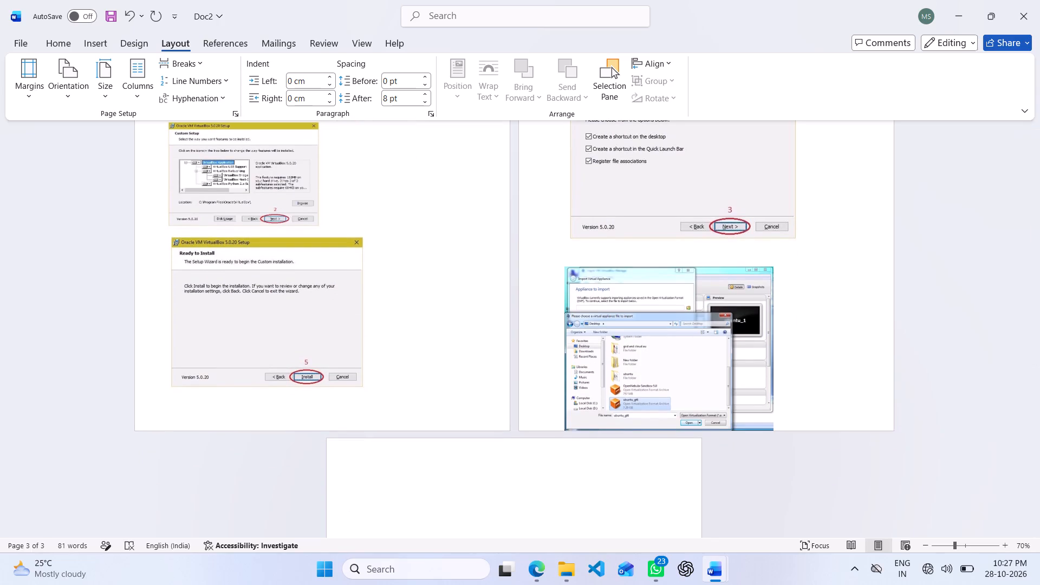
Copy the first terminal screenshot under "Steps to run c program" in the cc lab document and paste it on Doc2's third page.
key(alt+Tab)
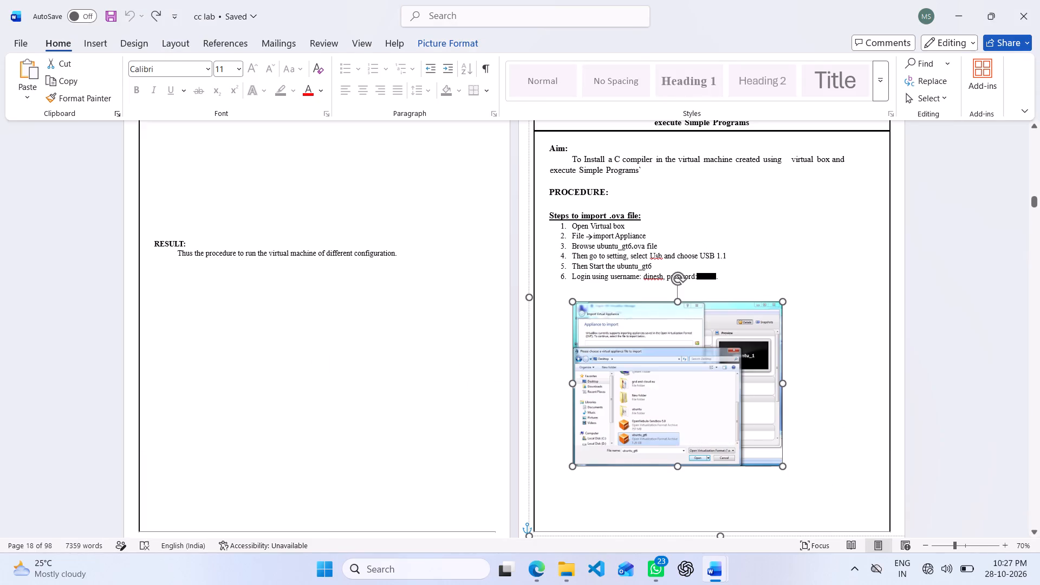
scroll(706, 415, down, 4)
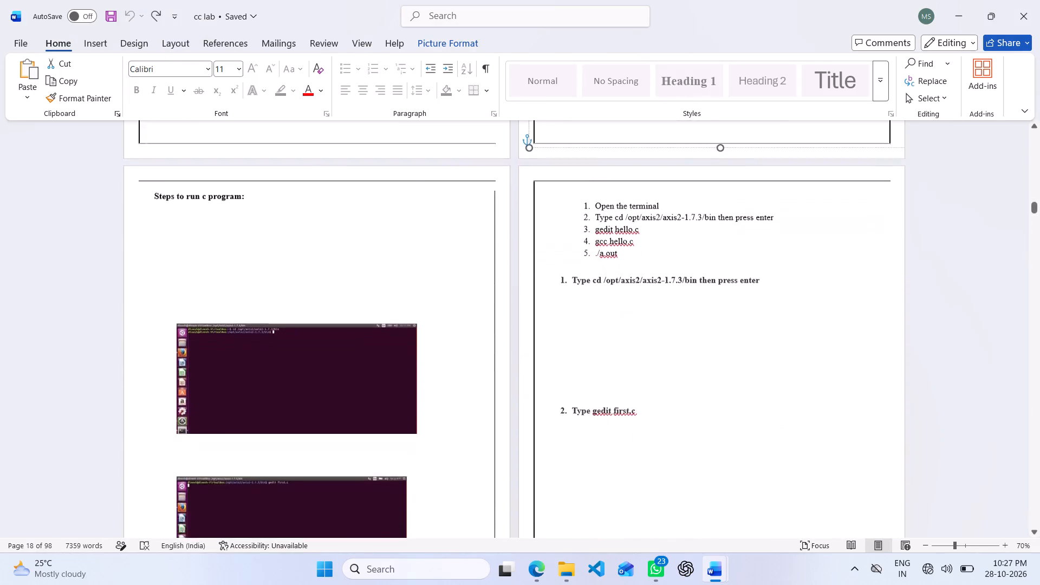
click(283, 336)
right_click(283, 336)
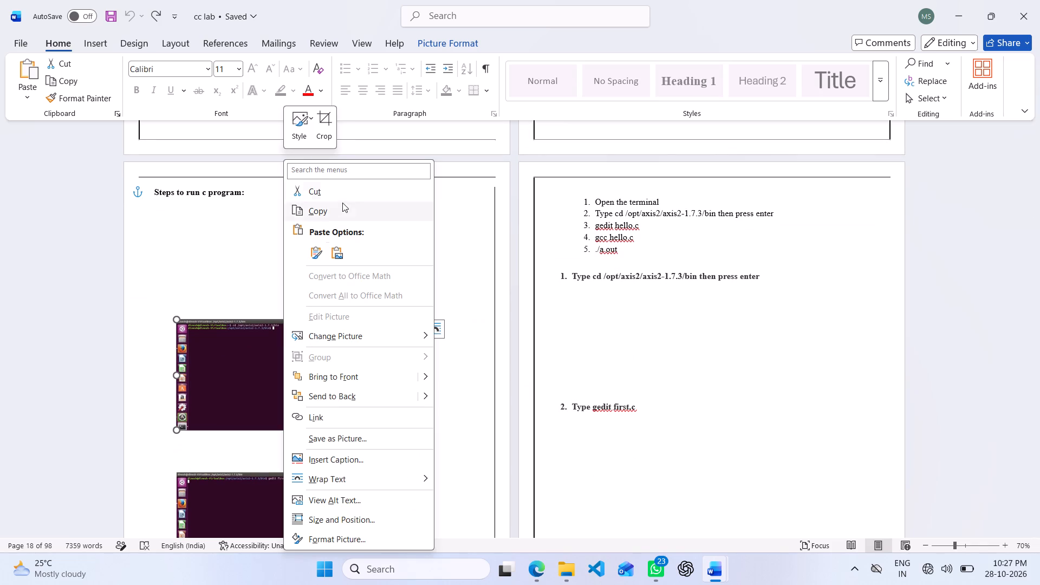
click(326, 218)
key(alt+Tab)
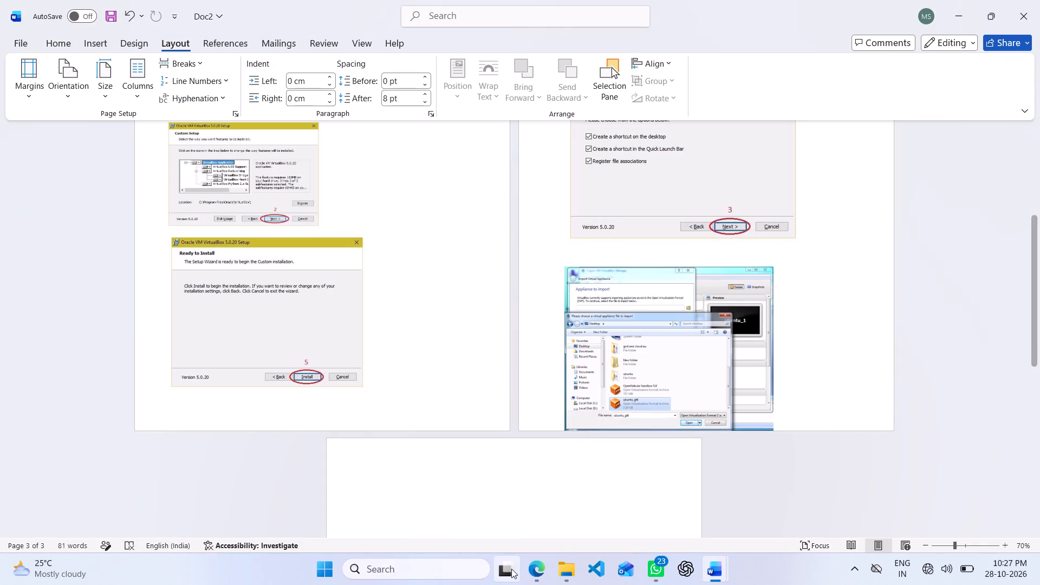
key(ctrl+v)
Copy the gedit first.c terminal screenshot from the cc lab document and paste it on the third page of Doc2.
key(alt+Tab)
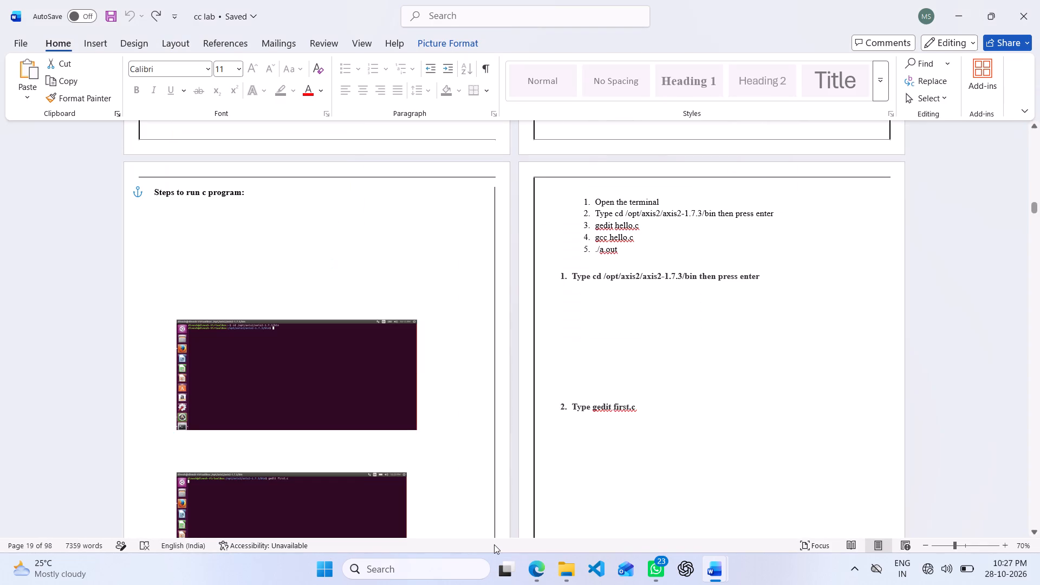
scroll(283, 450, down, 1)
click(304, 433)
right_click(304, 433)
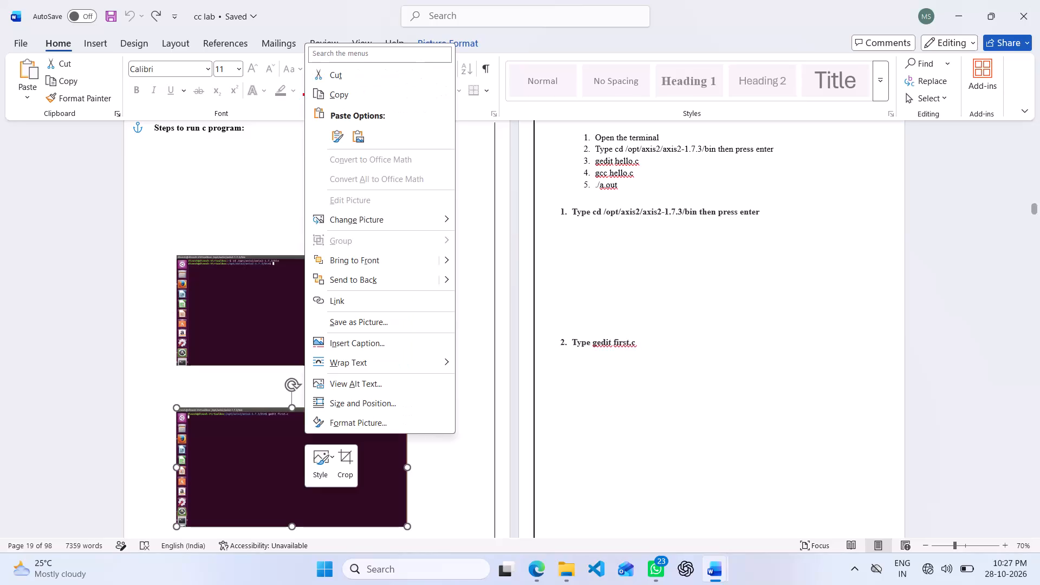
click(369, 99)
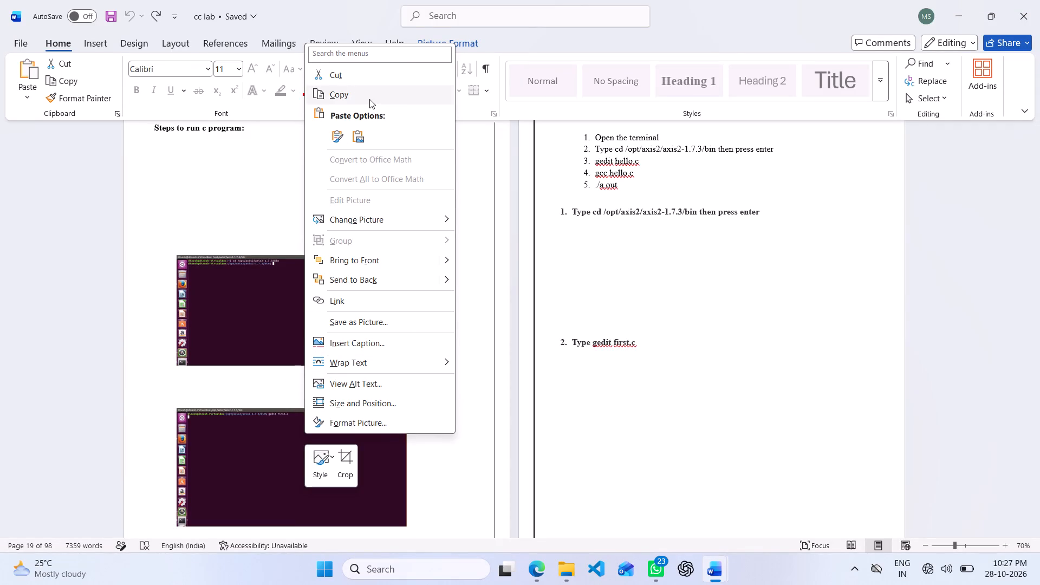
key(alt+Tab)
click(441, 401)
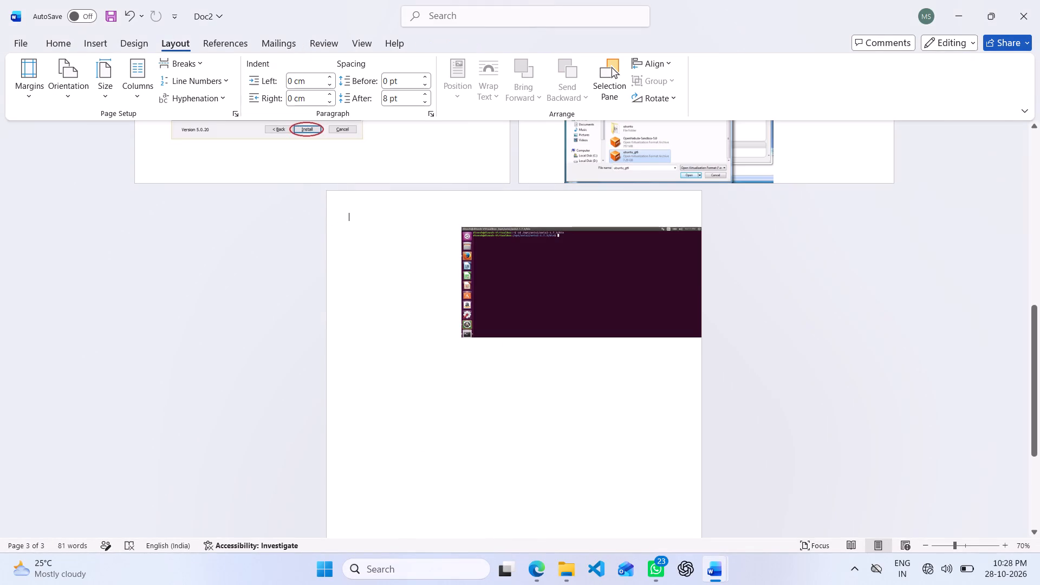
key(ctrl+v)
scroll(441, 401, down, 1)
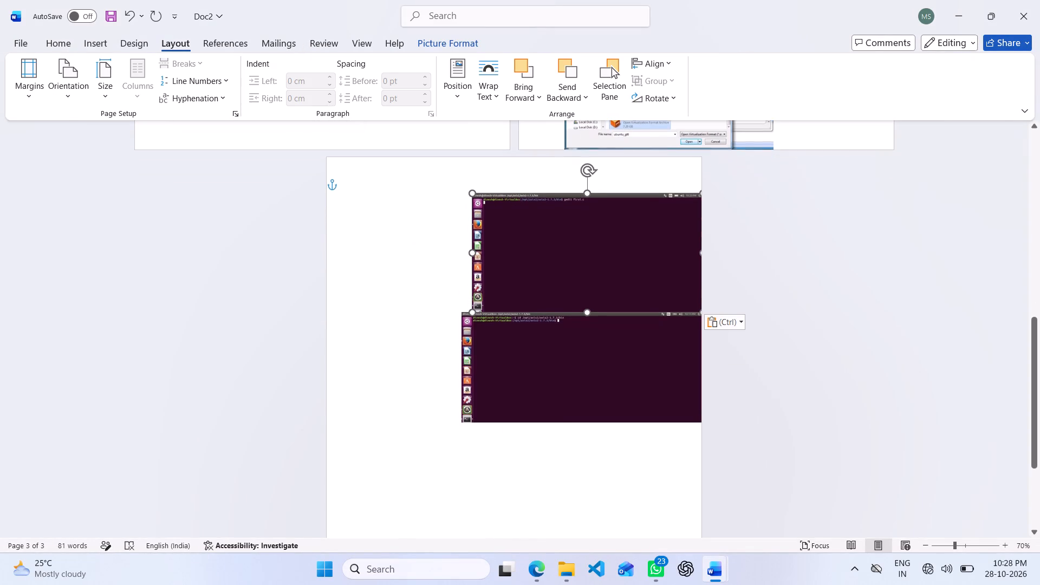
Copy the code editor screenshot under "Type the c program" in the cc lab document and paste it on the third page of Doc2.
key(alt+Tab)
scroll(441, 401, down, 1)
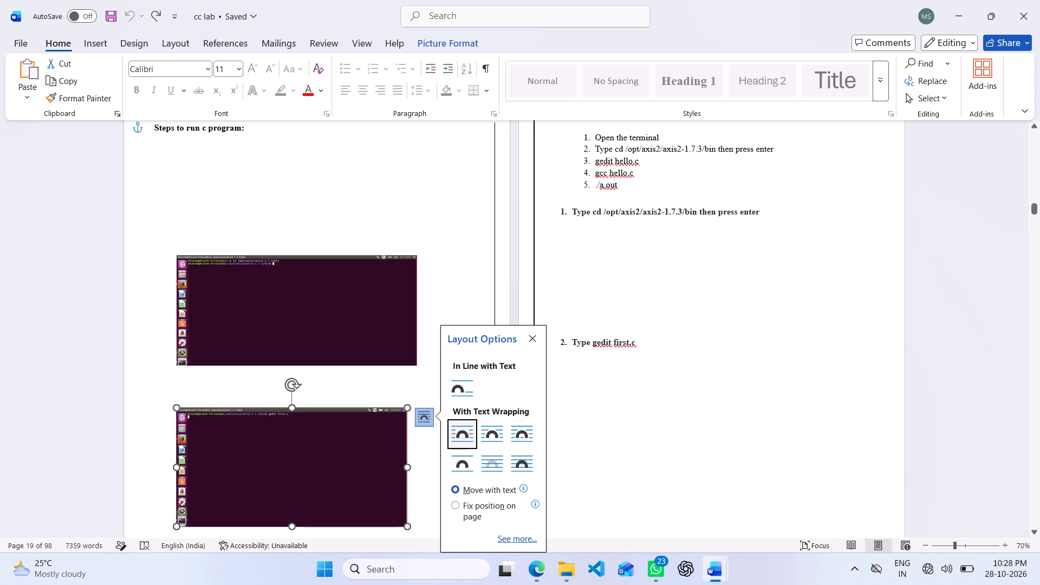
click(399, 375)
scroll(399, 375, down, 2)
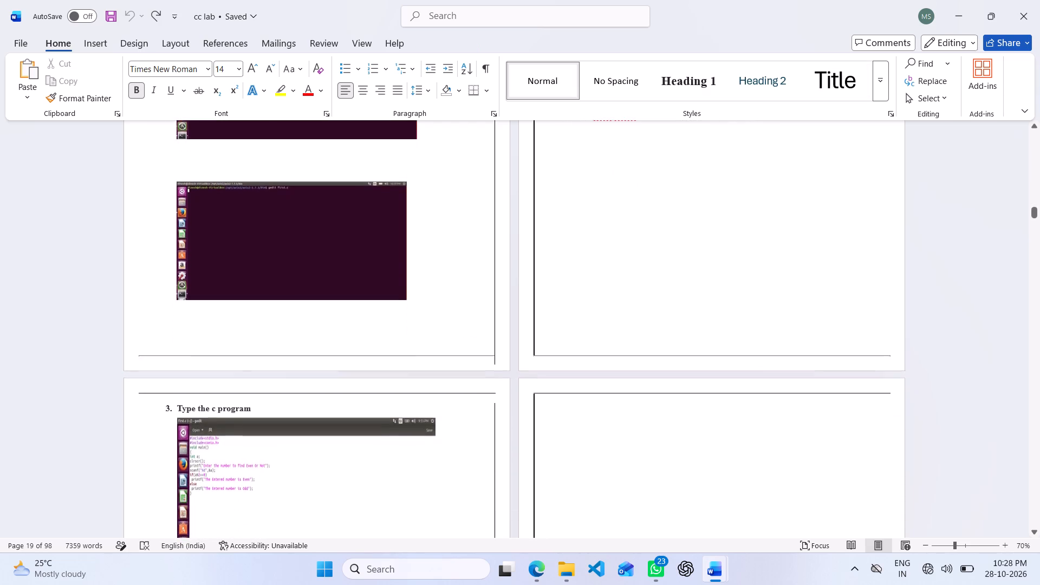
scroll(399, 375, down, 1)
click(345, 408)
right_click(345, 408)
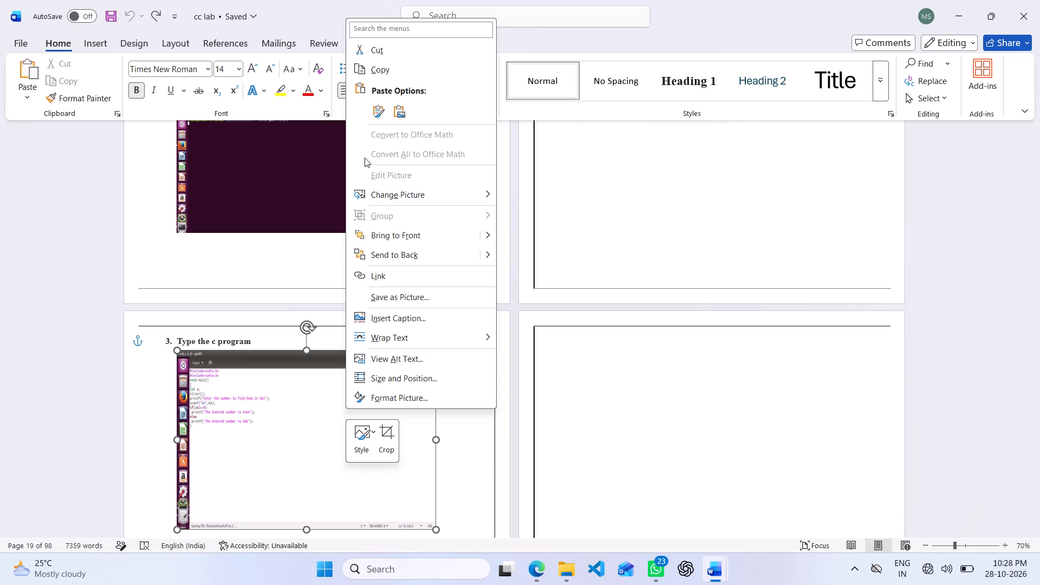
click(408, 64)
key(alt+Tab)
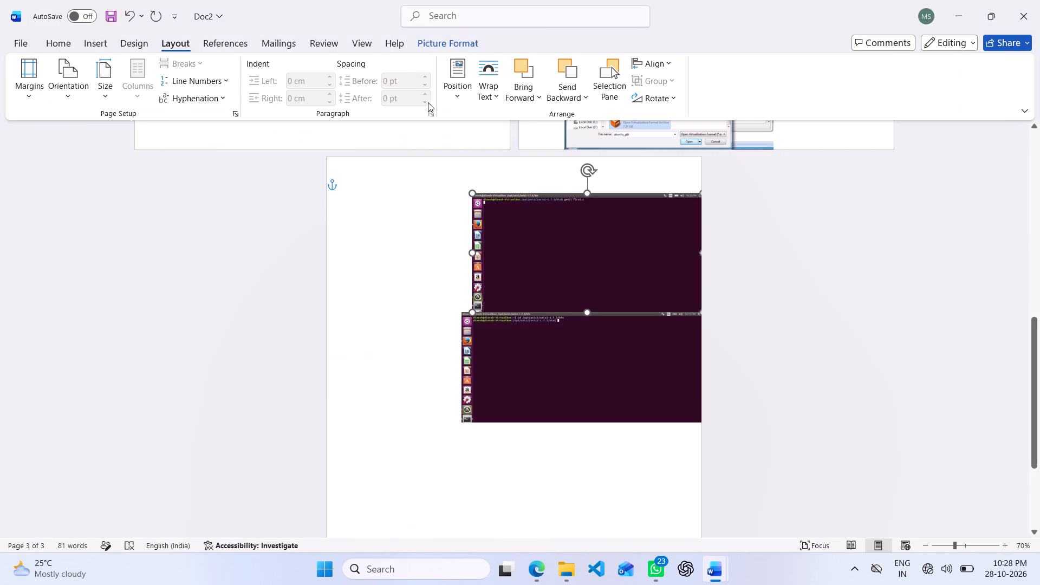
double_click(471, 444)
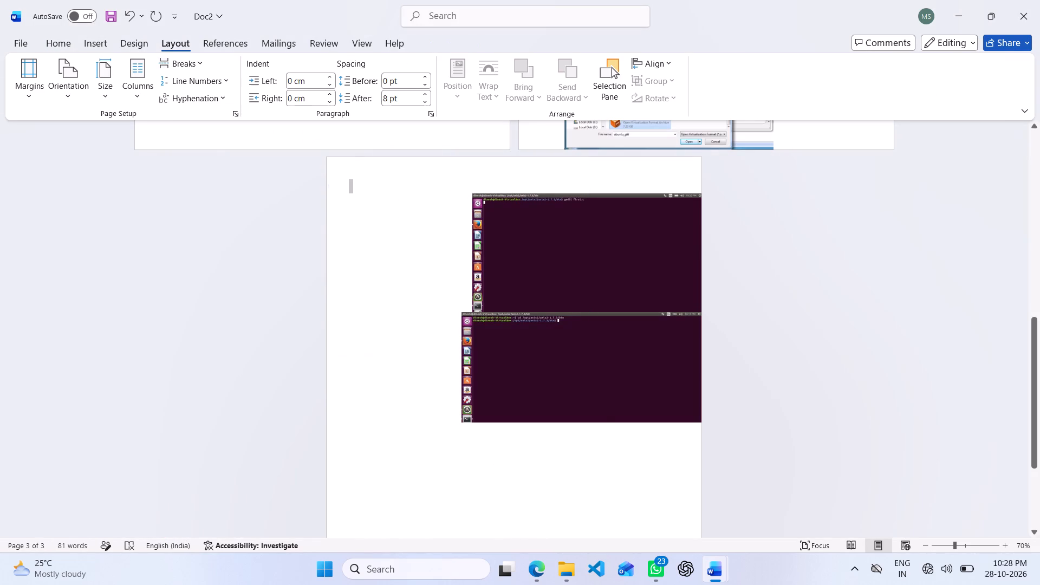
key(ctrl+v)
scroll(471, 444, down, 1)
Copy the terminal screenshot with the gcc and ./a.out commands from the cc lab document and paste it on the third page of Doc2.
key(alt+Tab)
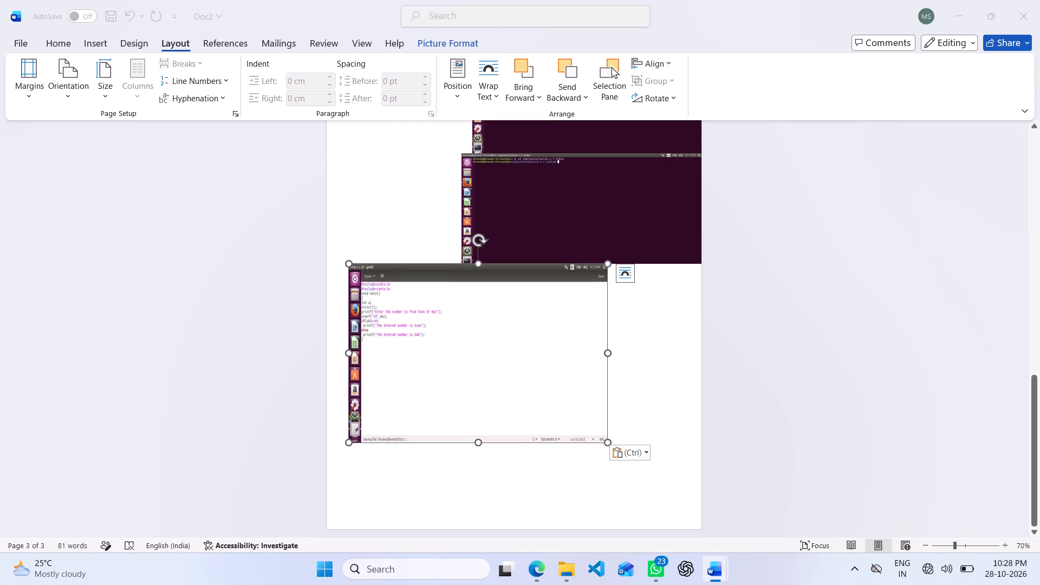
scroll(471, 444, down, 2)
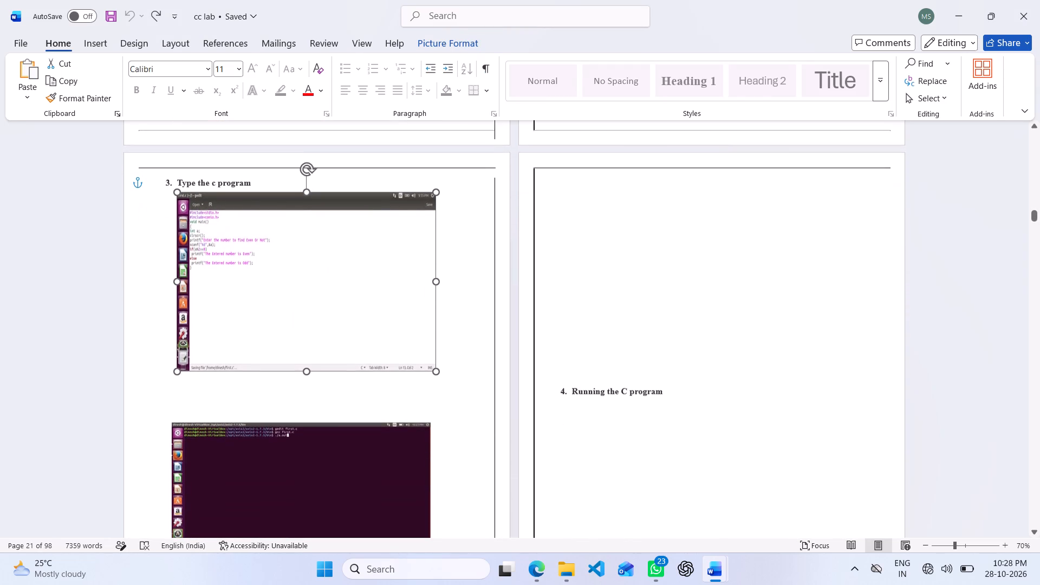
scroll(471, 444, down, 1)
click(363, 422)
right_click(363, 422)
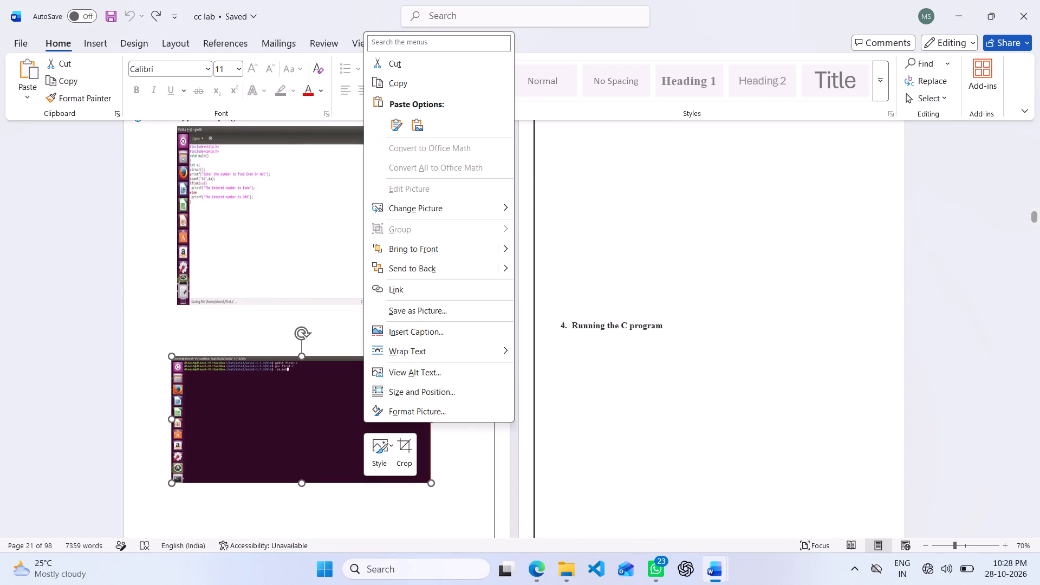
click(412, 88)
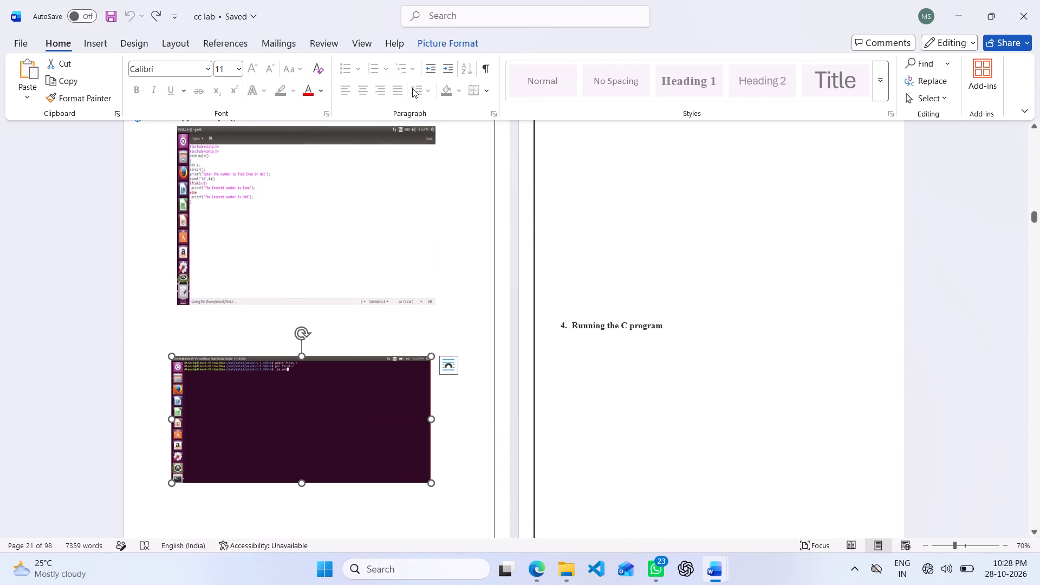
key(alt+Tab)
click(516, 479)
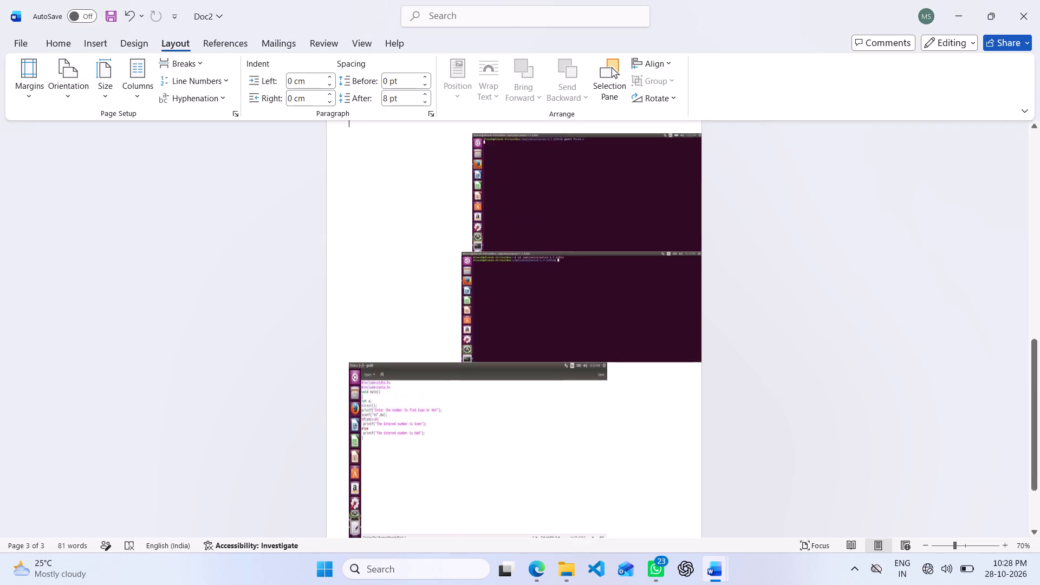
key(ctrl+v)
scroll(516, 479, up, 1)
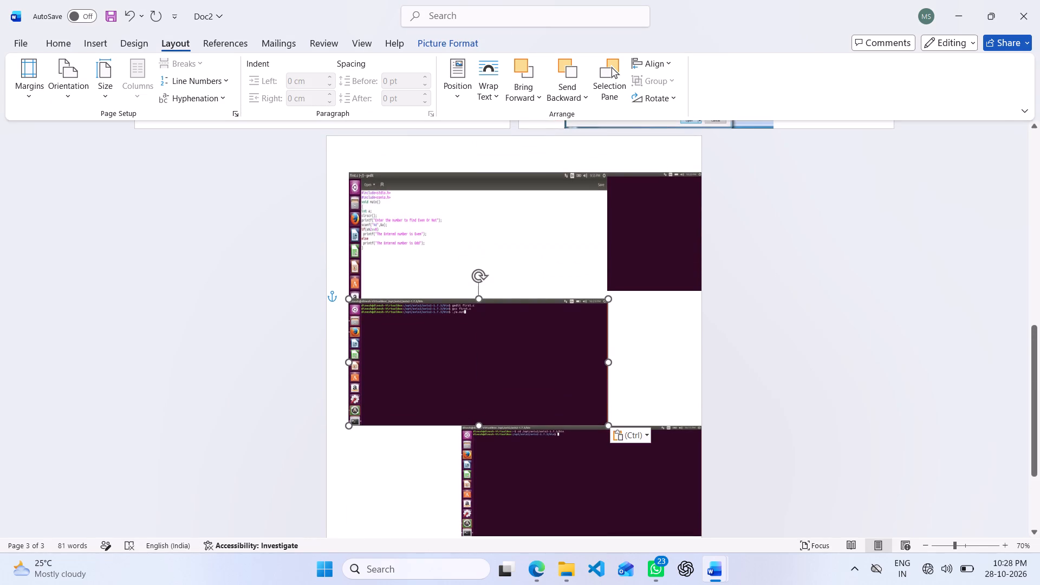
Insert an empty paragraph on the third page of Doc2, pushing the C program screenshots onto a fourth page.
scroll(455, 508, down, 1)
click(465, 479)
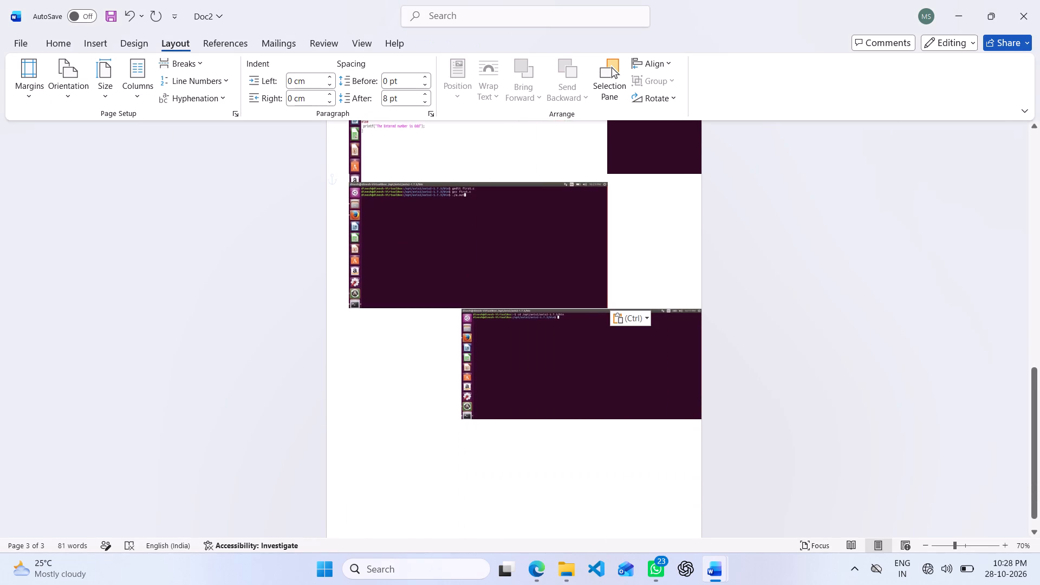
key(Return)
scroll(465, 479, up, 3)
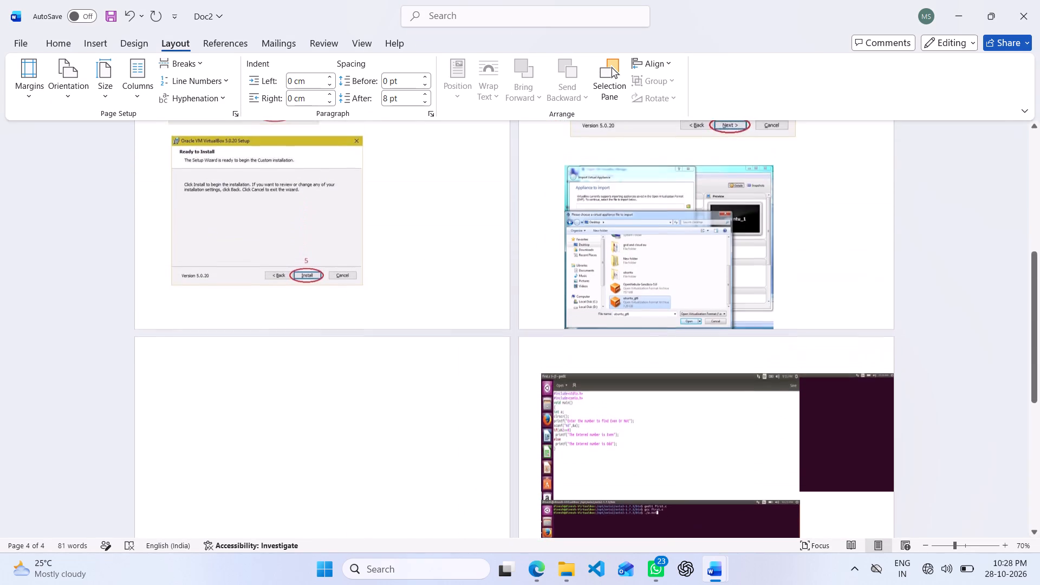
scroll(465, 479, down, 1)
scroll(465, 479, left, 1)
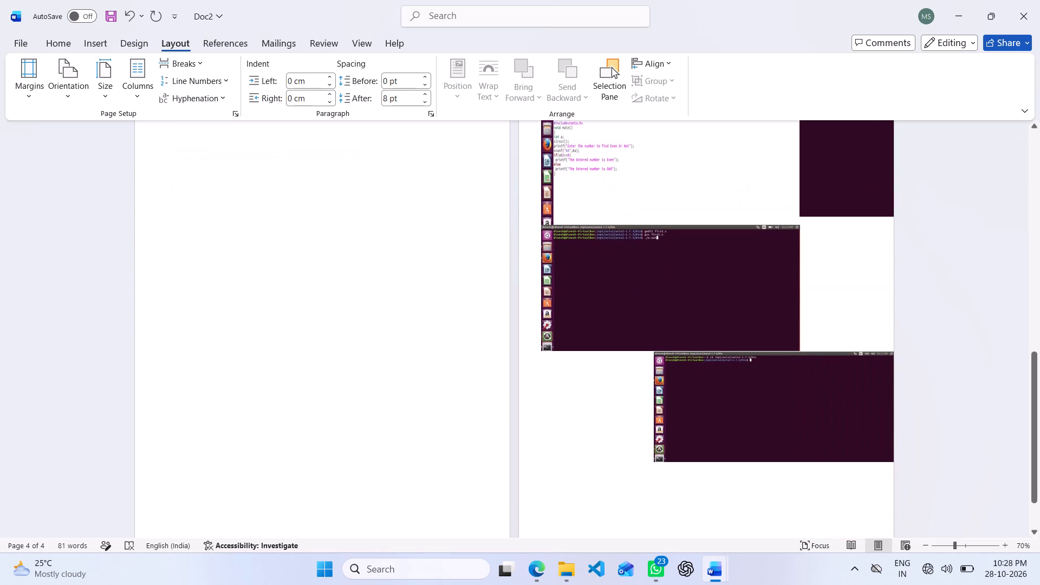
click(414, 323)
Undo the empty paragraph inserted on the third page of Doc2.
scroll(414, 323, up, 2)
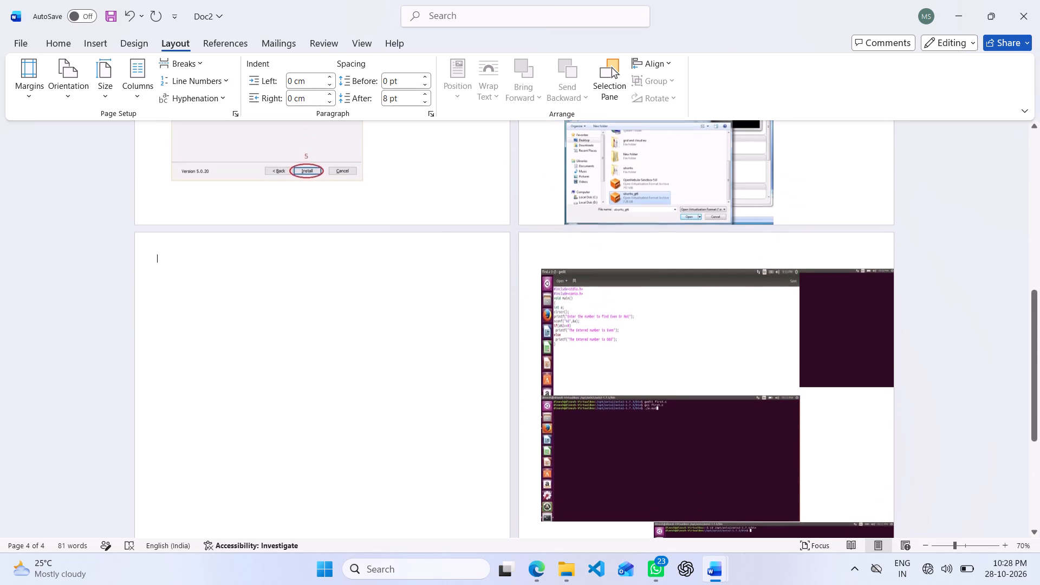
click(639, 360)
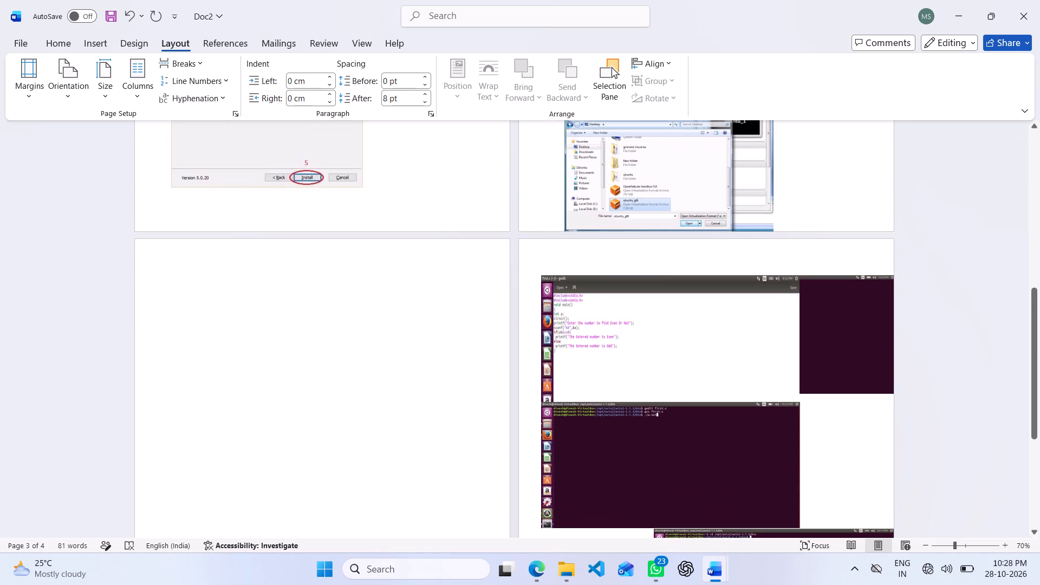
key(ctrl+z)
Move the code editor screenshot down the third page, below the cd and gedit first.c terminal screenshots.
scroll(639, 360, down, 2)
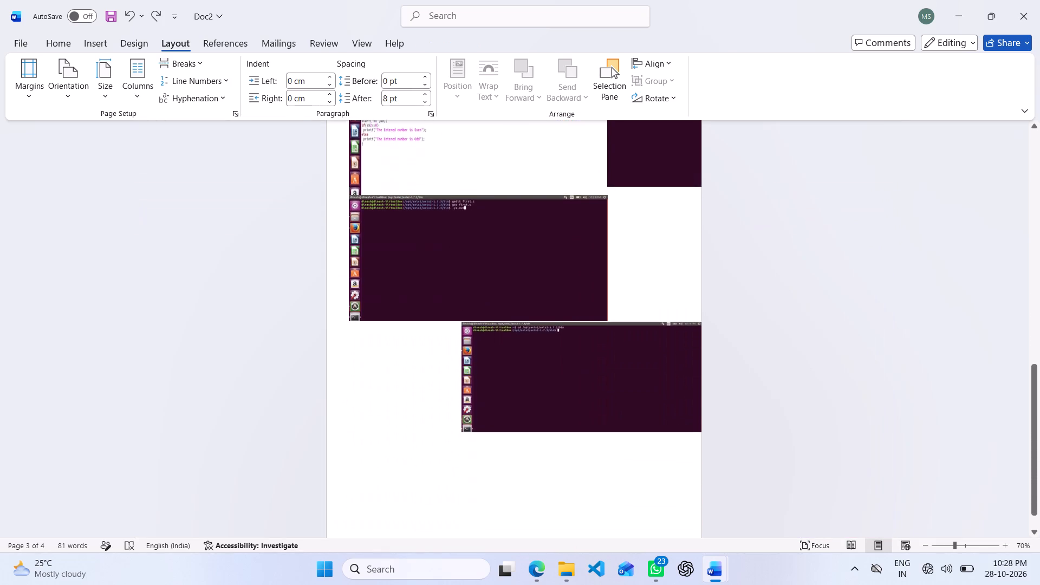
scroll(639, 360, down, 1)
click(607, 474)
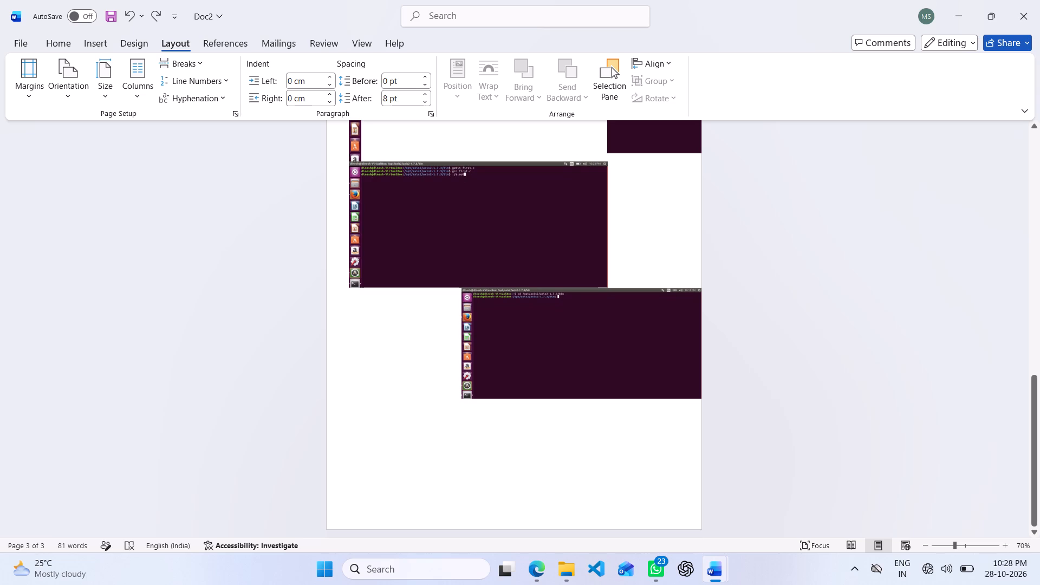
drag(454, 145, 474, 250)
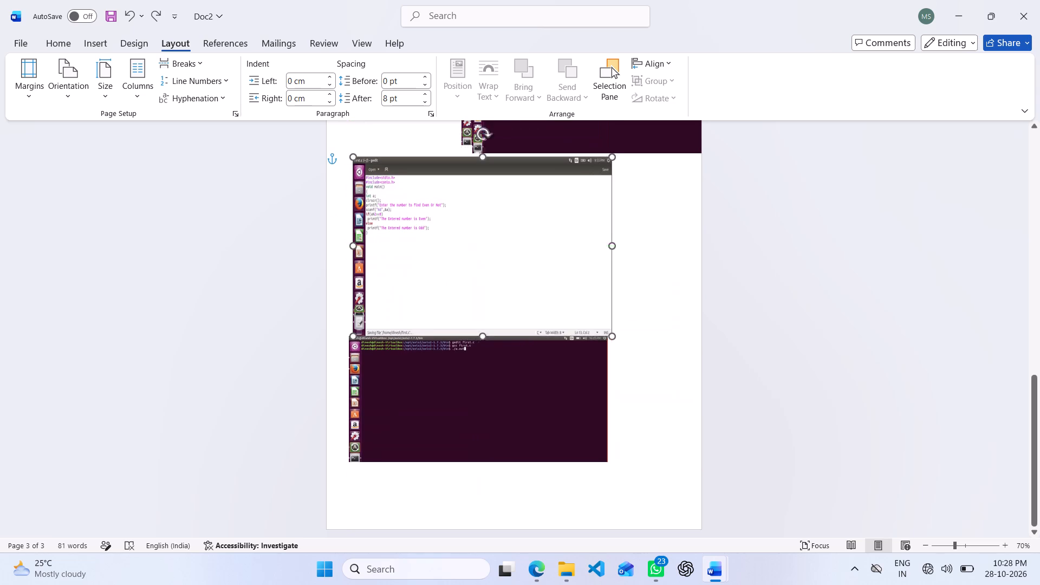
drag(474, 250, 474, 281)
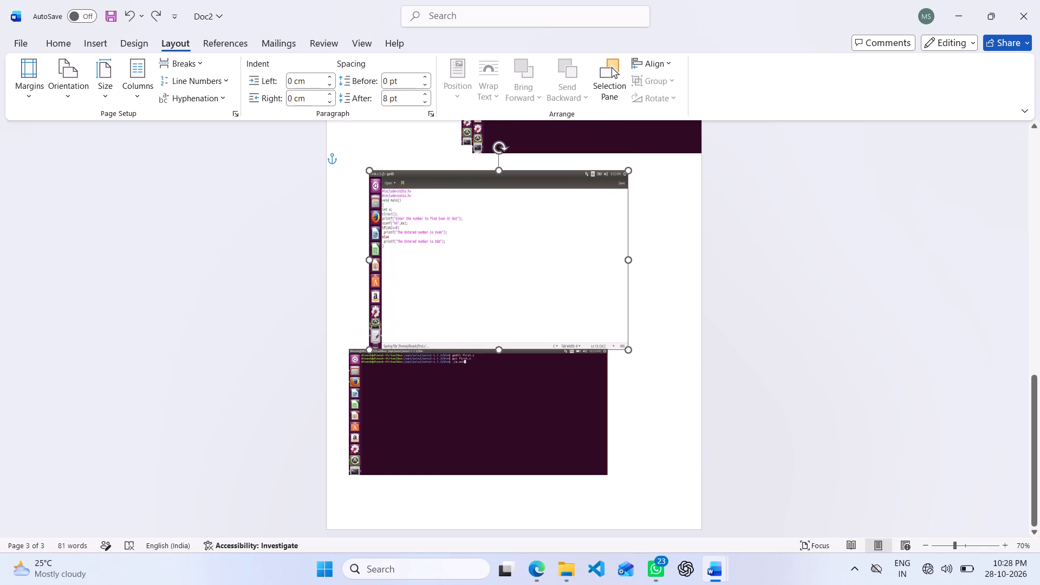
Narrow the gedit first.c and cd terminal screenshots so they fit side by side across the top of the third page.
scroll(429, 165, up, 2)
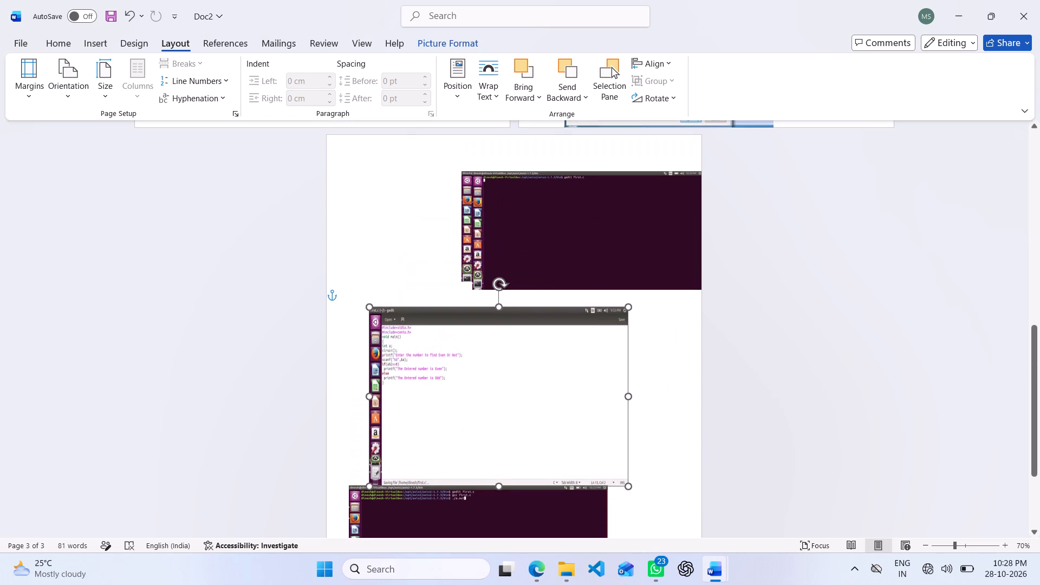
click(479, 243)
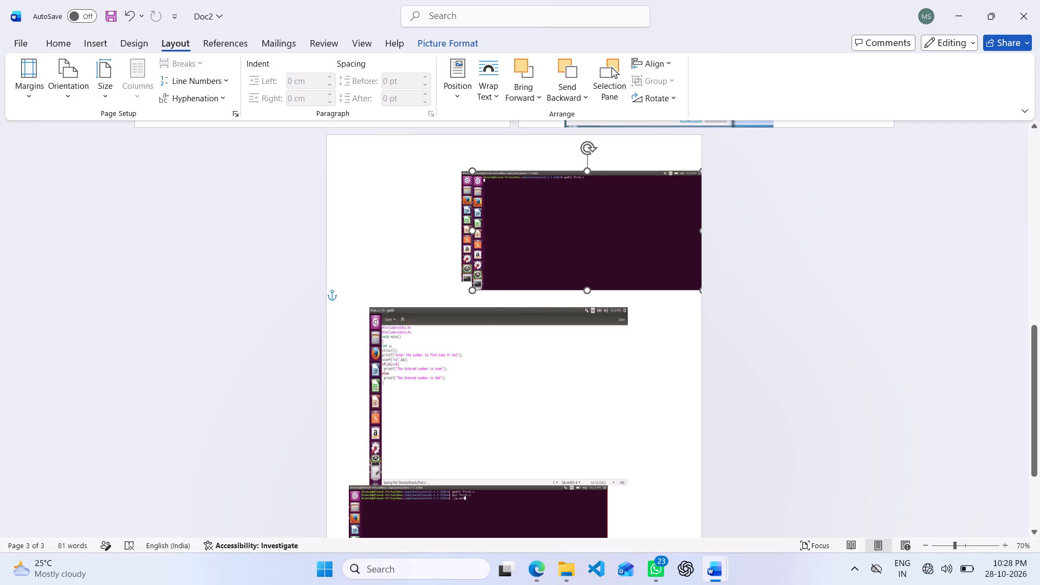
drag(474, 232, 568, 250)
click(528, 229)
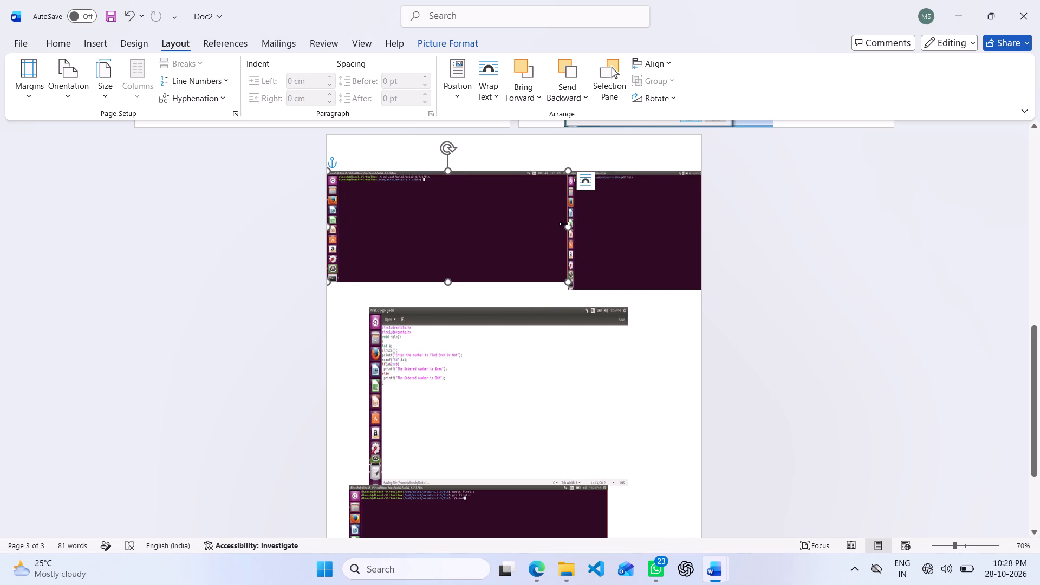
drag(567, 224, 493, 217)
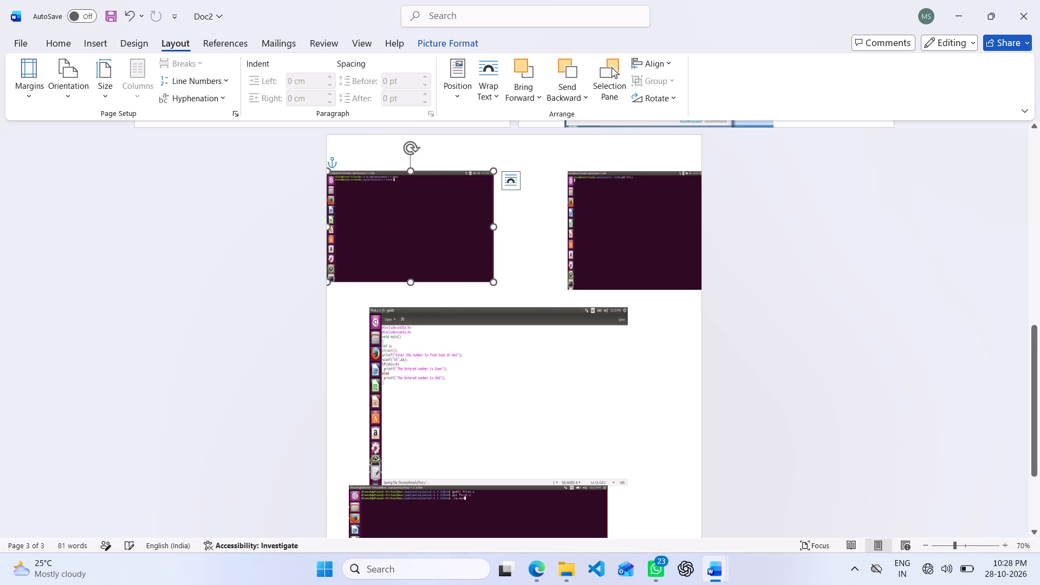
Move the gedit first.c terminal screenshot slightly inward from the page's right edge, beside the cd terminal screenshot.
click(630, 232)
drag(630, 232, 608, 230)
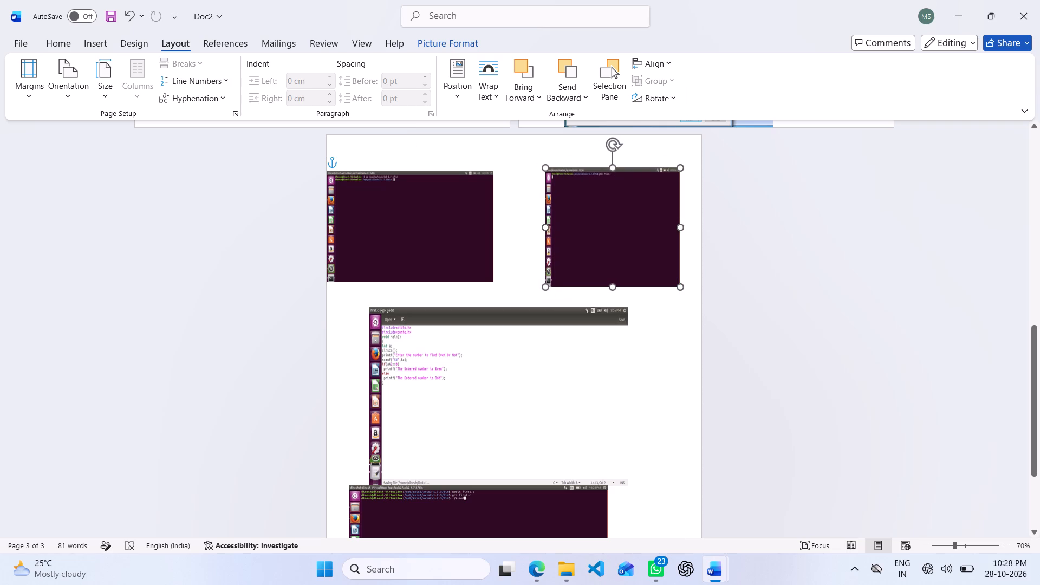
drag(608, 230, 608, 230)
click(482, 227)
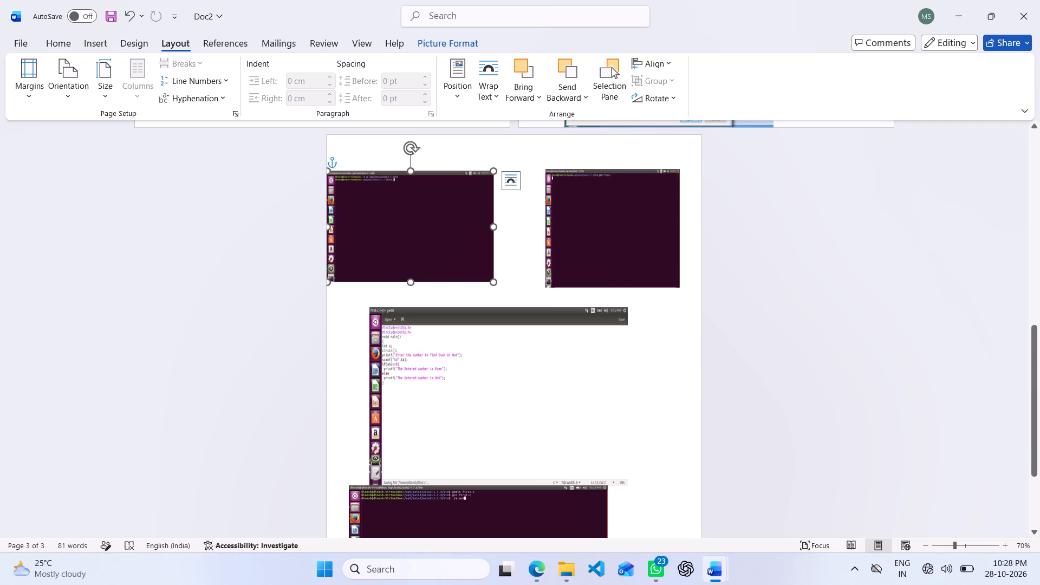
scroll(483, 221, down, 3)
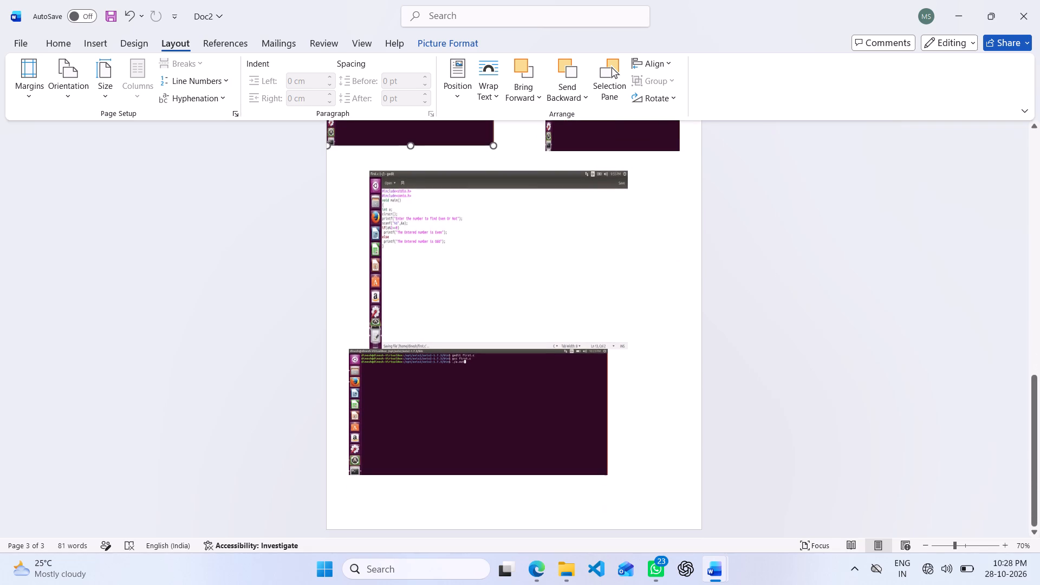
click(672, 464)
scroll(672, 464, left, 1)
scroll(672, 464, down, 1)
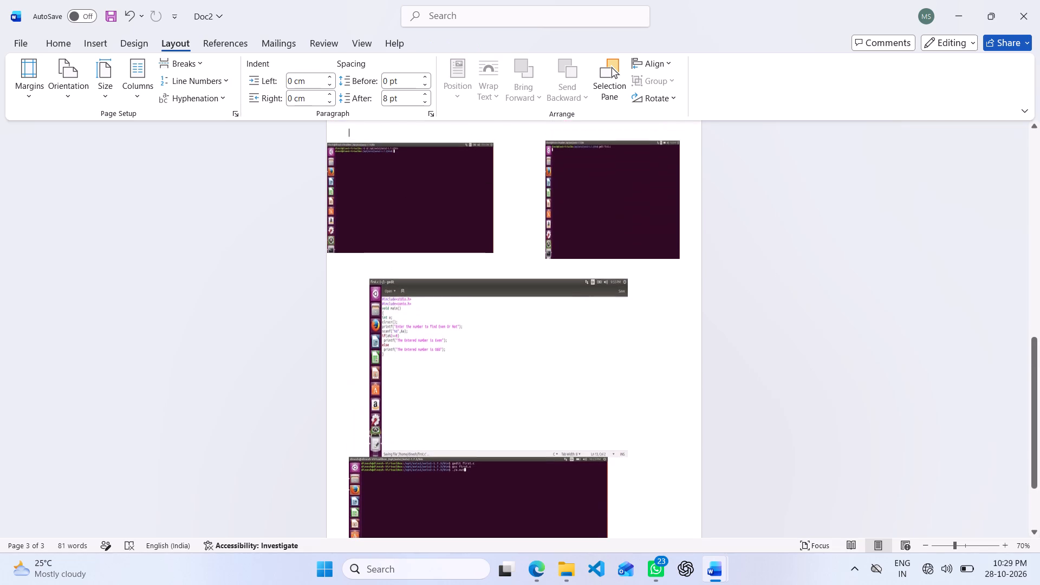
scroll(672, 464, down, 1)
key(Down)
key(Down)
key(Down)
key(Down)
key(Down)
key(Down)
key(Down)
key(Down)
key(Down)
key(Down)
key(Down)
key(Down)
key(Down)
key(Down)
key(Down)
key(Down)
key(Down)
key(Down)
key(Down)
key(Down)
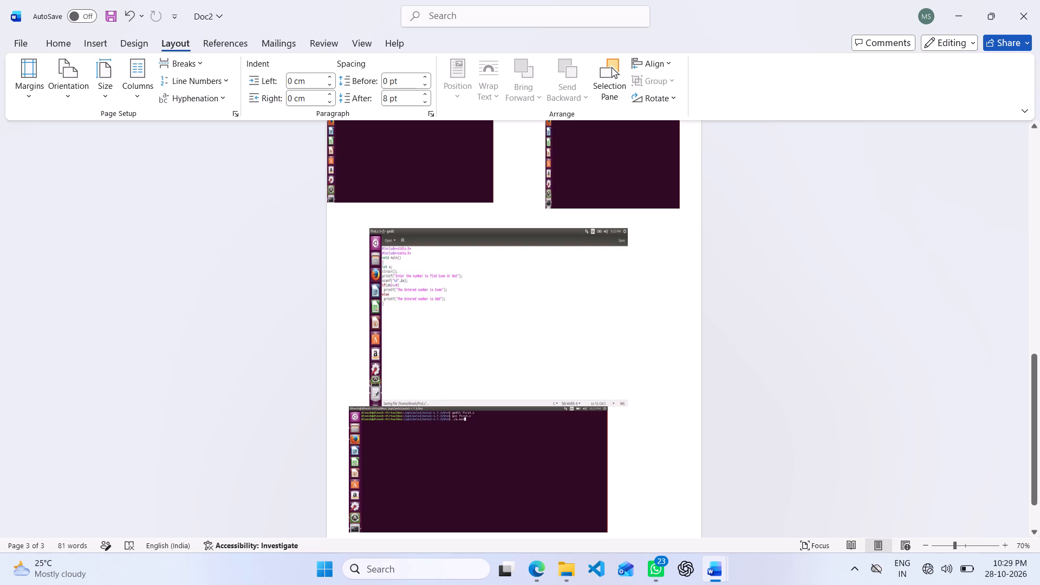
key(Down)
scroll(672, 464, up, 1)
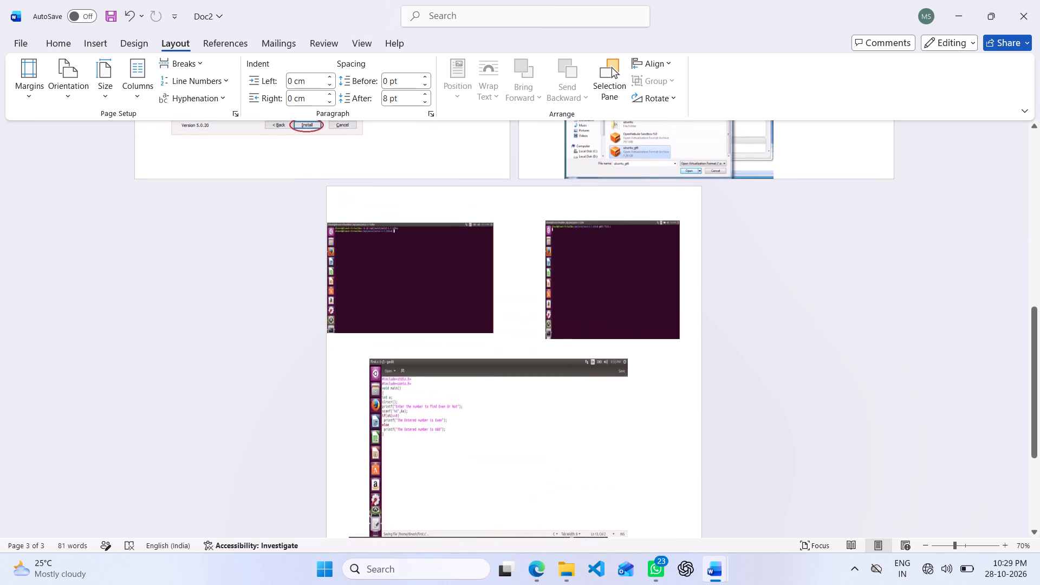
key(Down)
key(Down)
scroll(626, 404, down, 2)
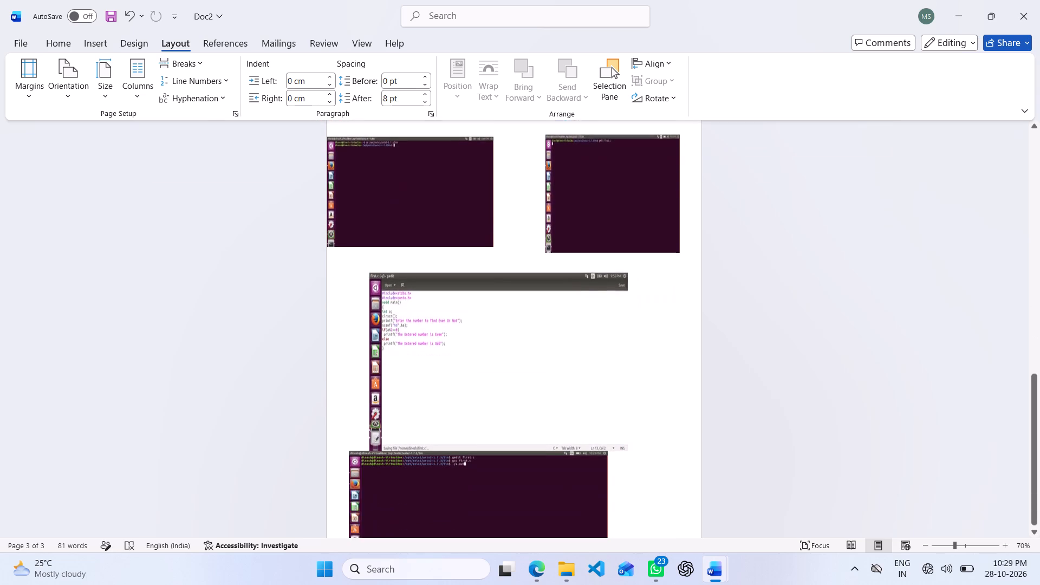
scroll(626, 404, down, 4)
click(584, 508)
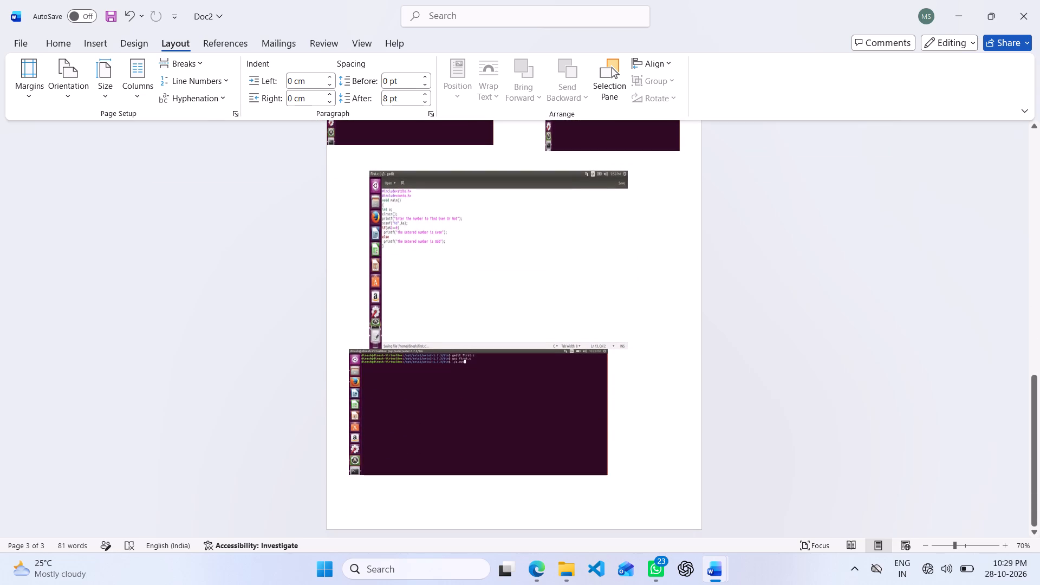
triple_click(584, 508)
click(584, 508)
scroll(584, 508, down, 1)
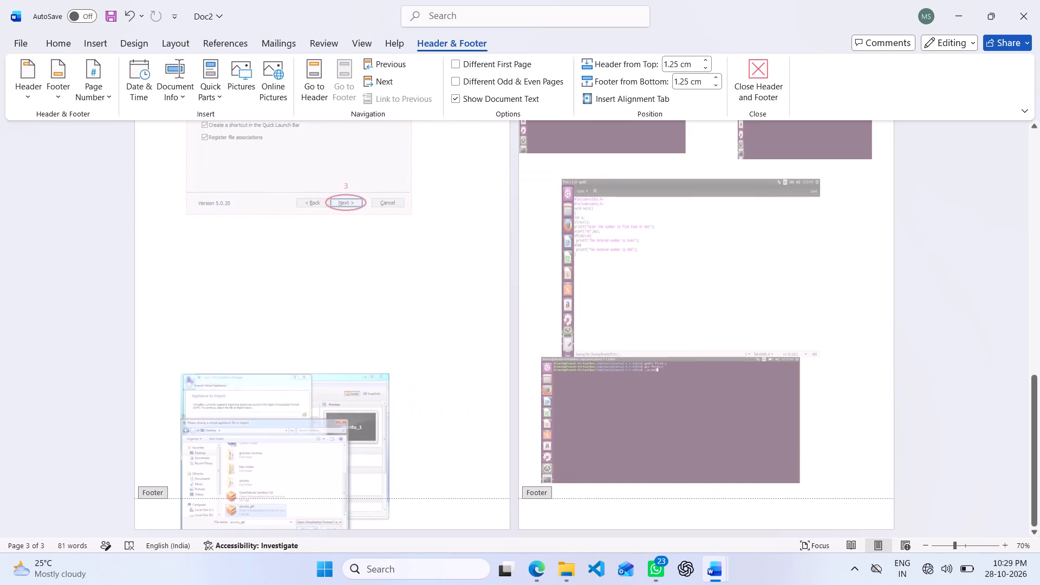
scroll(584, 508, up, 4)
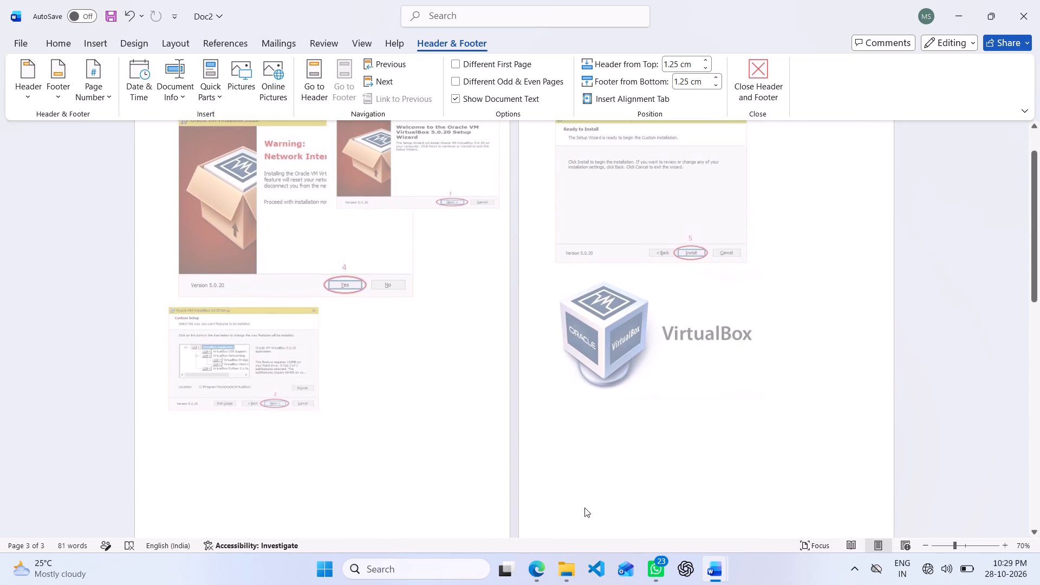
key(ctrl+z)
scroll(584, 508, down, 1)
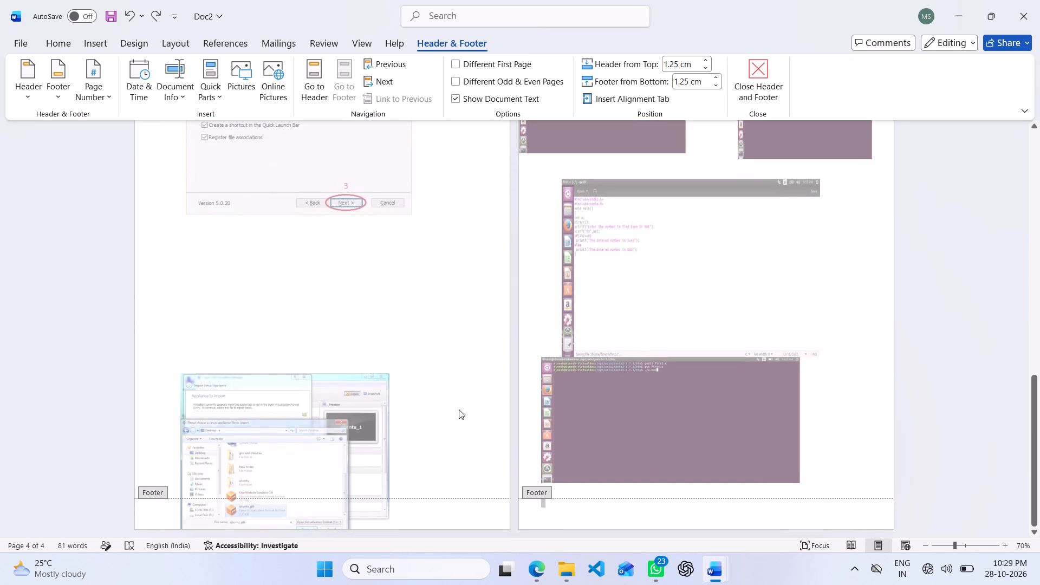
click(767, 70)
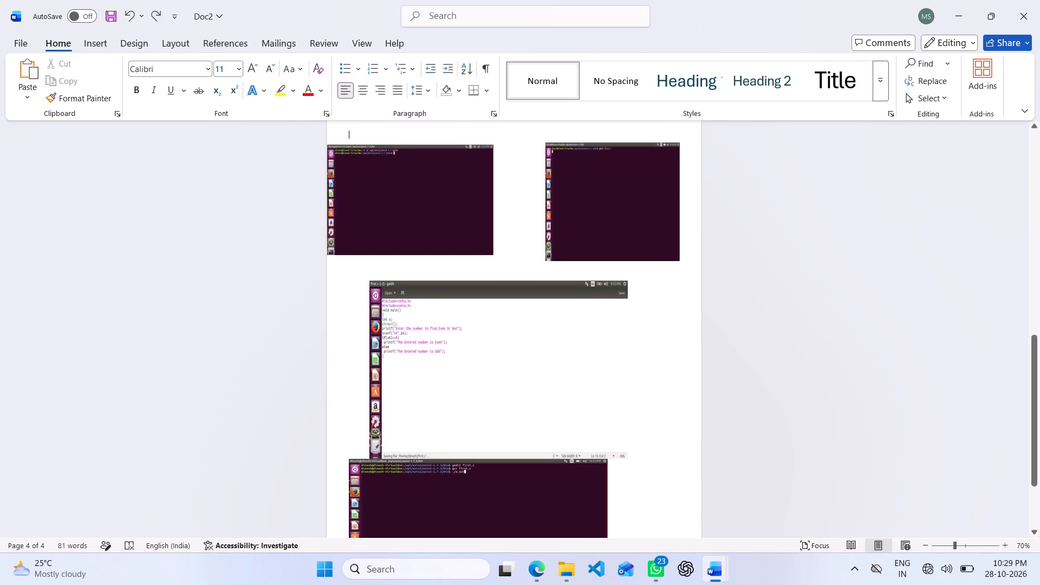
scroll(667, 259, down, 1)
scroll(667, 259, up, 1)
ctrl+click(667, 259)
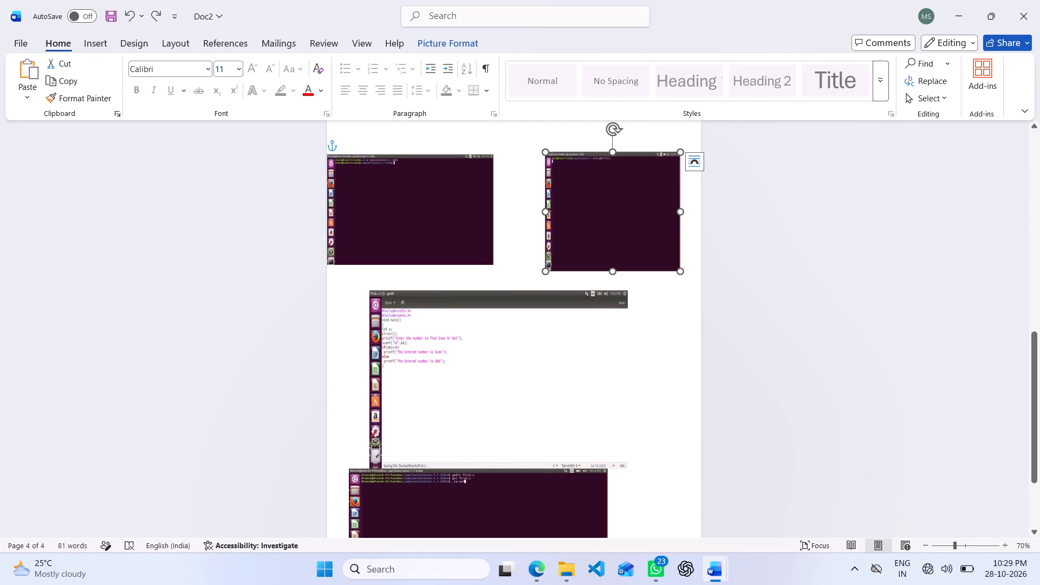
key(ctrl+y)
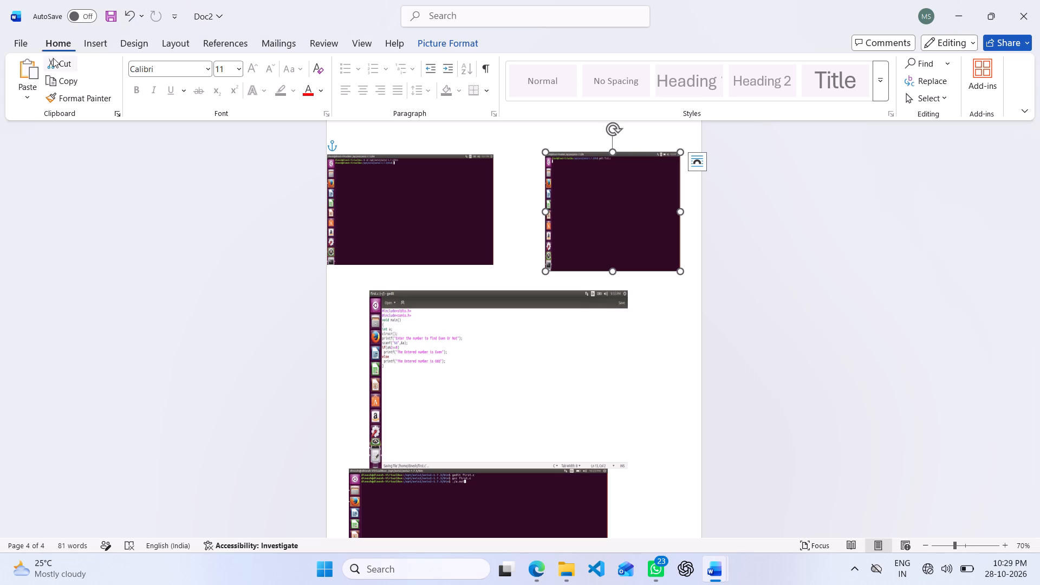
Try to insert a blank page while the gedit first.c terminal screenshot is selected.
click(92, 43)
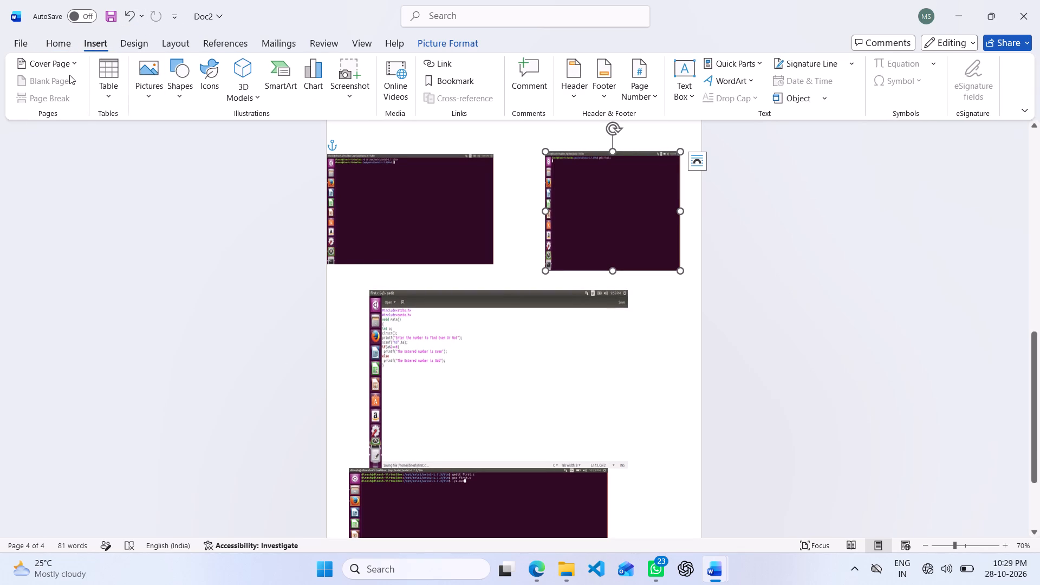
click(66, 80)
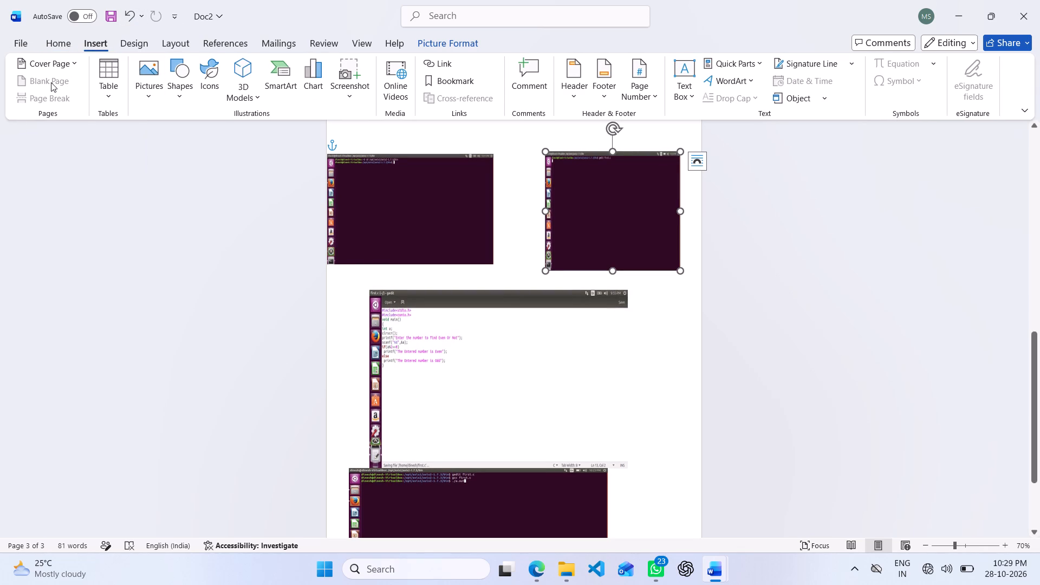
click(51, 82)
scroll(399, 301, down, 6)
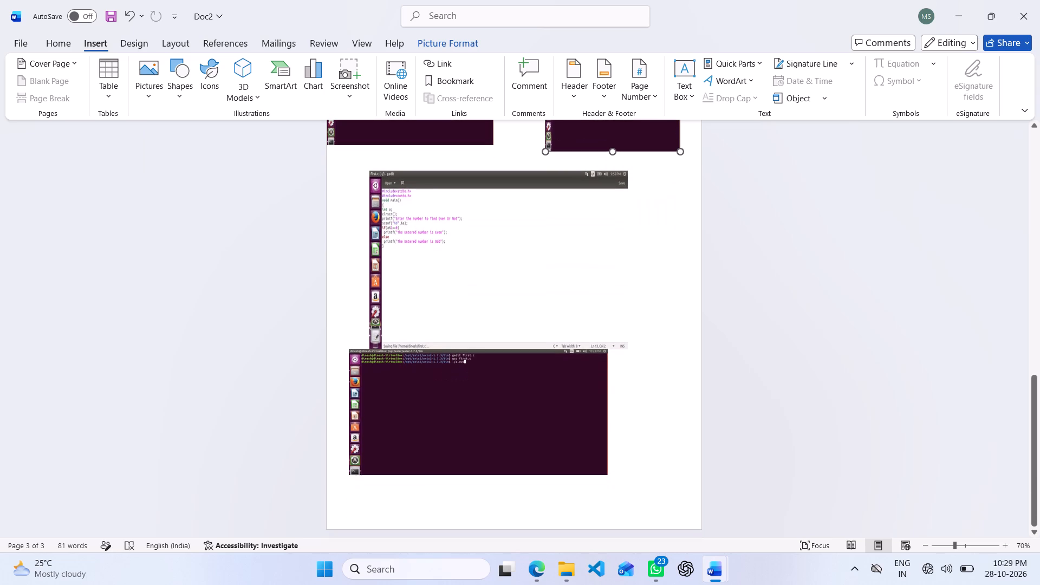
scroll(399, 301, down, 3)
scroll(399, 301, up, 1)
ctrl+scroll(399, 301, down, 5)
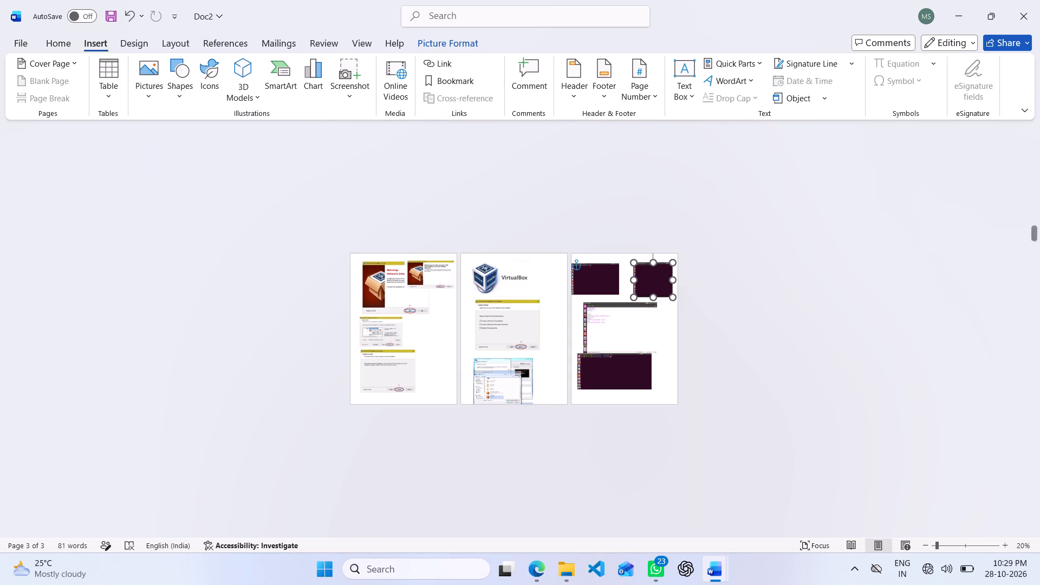
Insert two empty paragraphs at the top of the third page to push the C program screenshots onto a fourth page.
ctrl+scroll(650, 386, up, 8)
scroll(650, 386, down, 5)
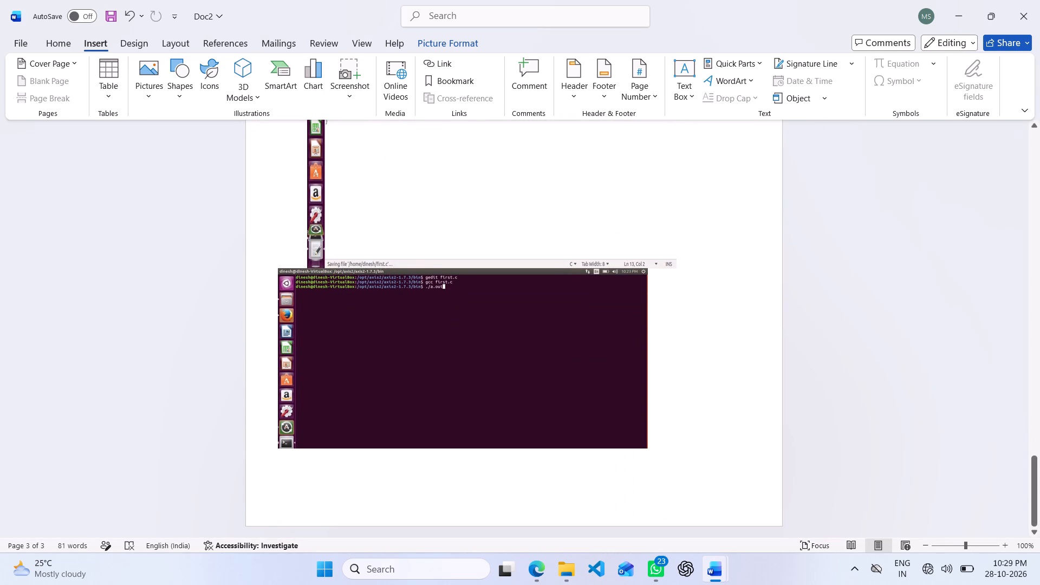
click(684, 437)
key(Return)
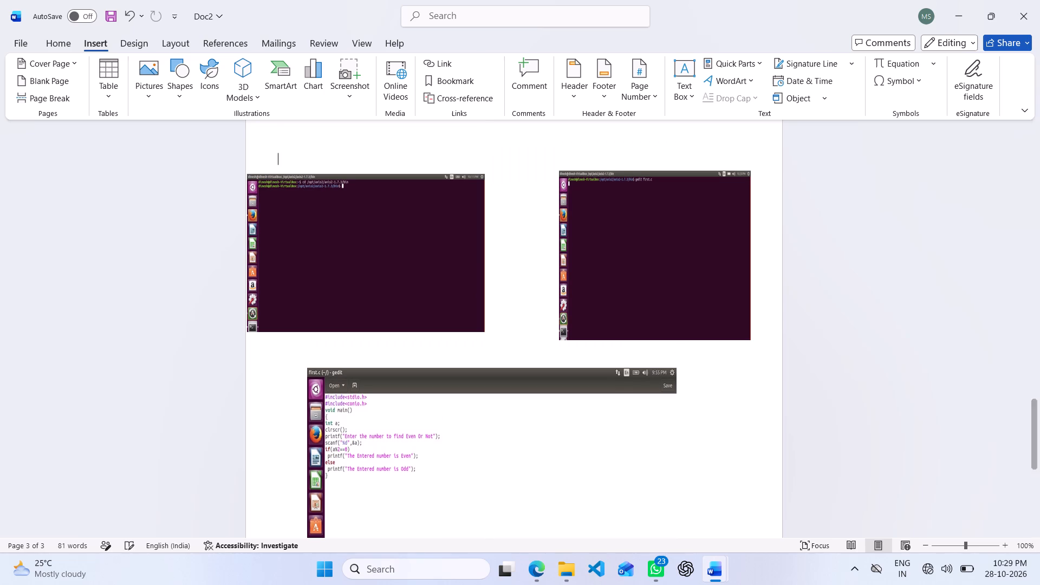
key(Return)
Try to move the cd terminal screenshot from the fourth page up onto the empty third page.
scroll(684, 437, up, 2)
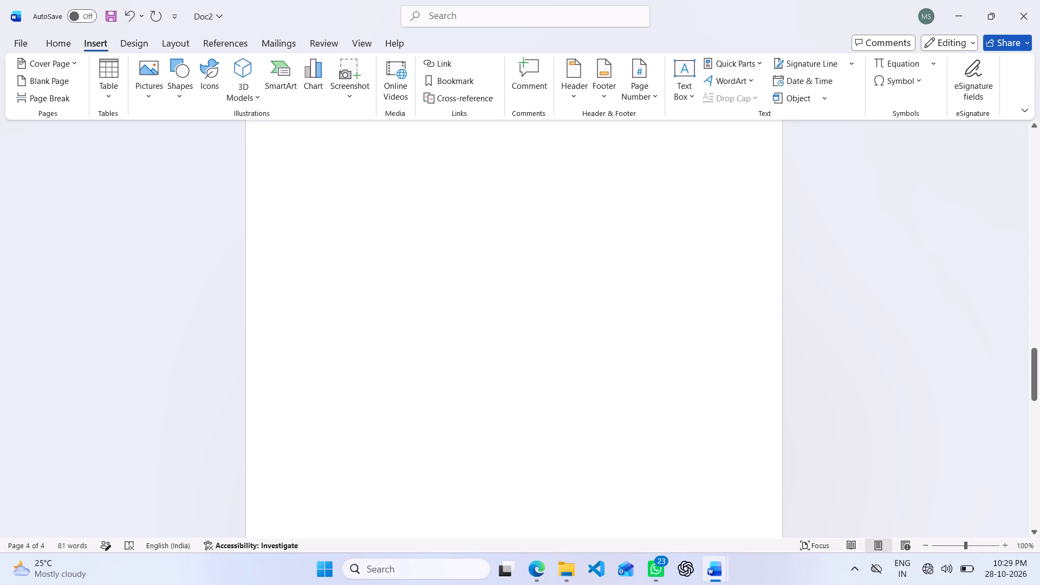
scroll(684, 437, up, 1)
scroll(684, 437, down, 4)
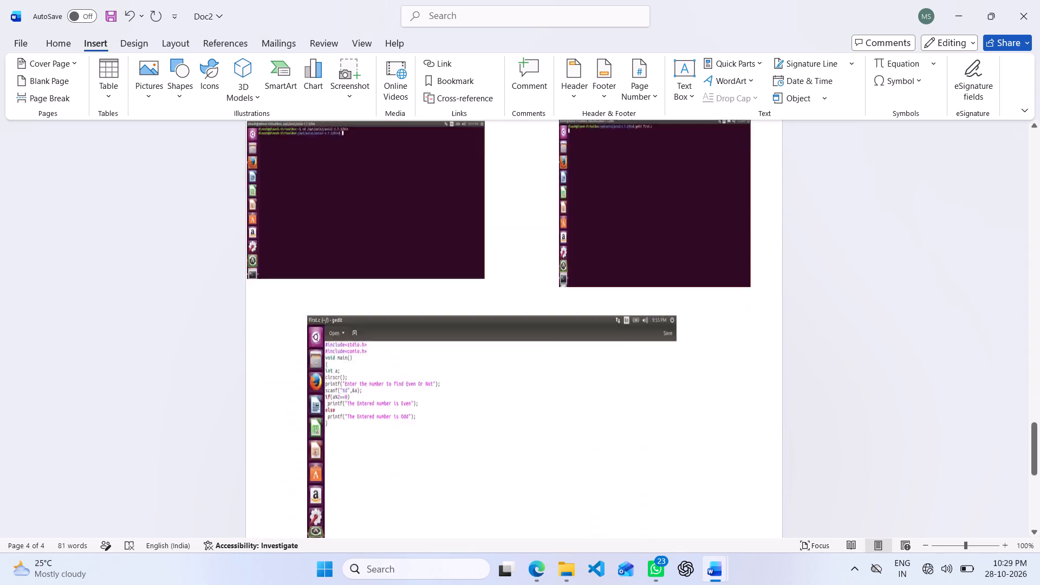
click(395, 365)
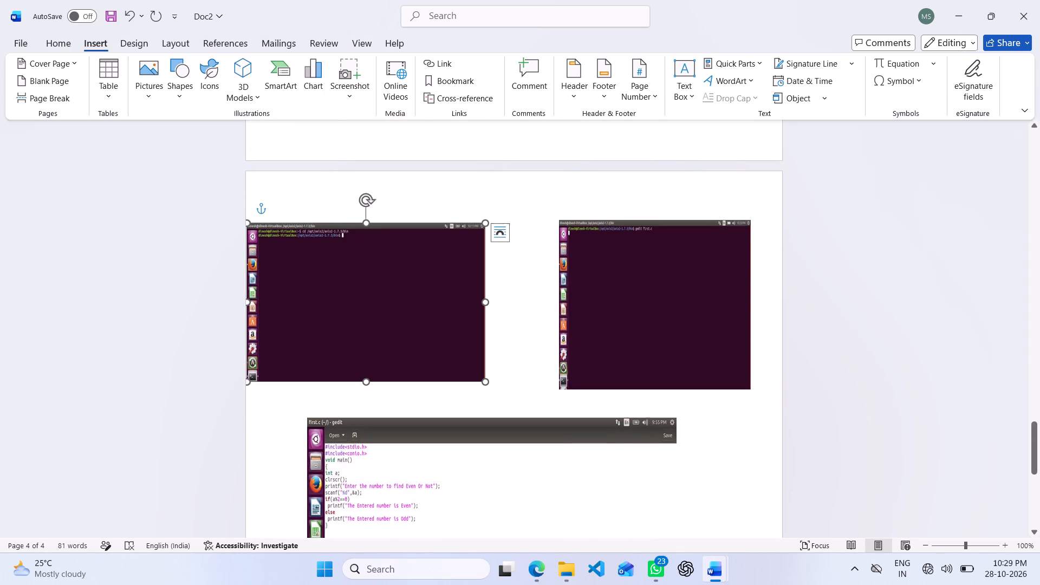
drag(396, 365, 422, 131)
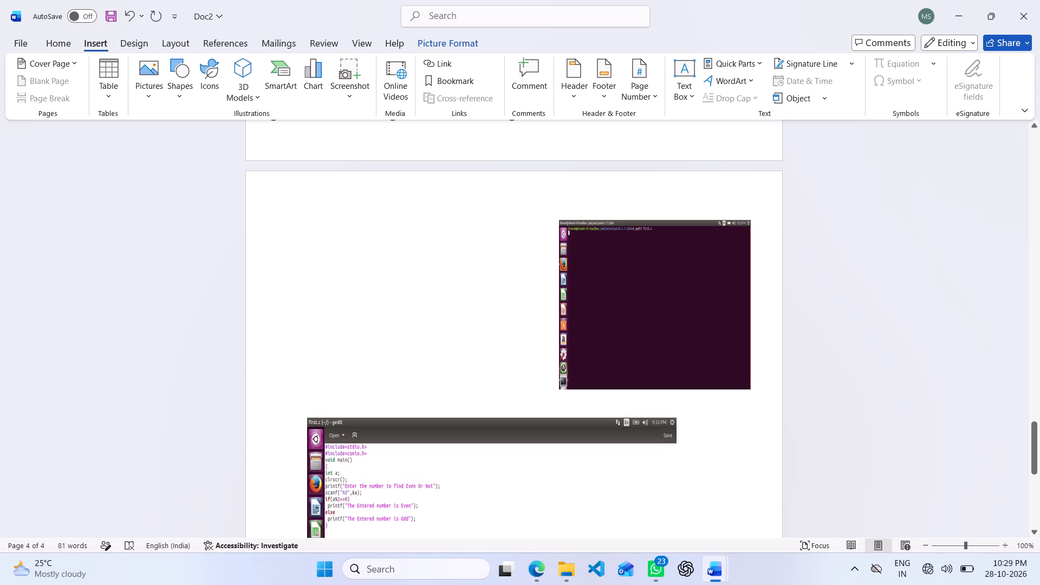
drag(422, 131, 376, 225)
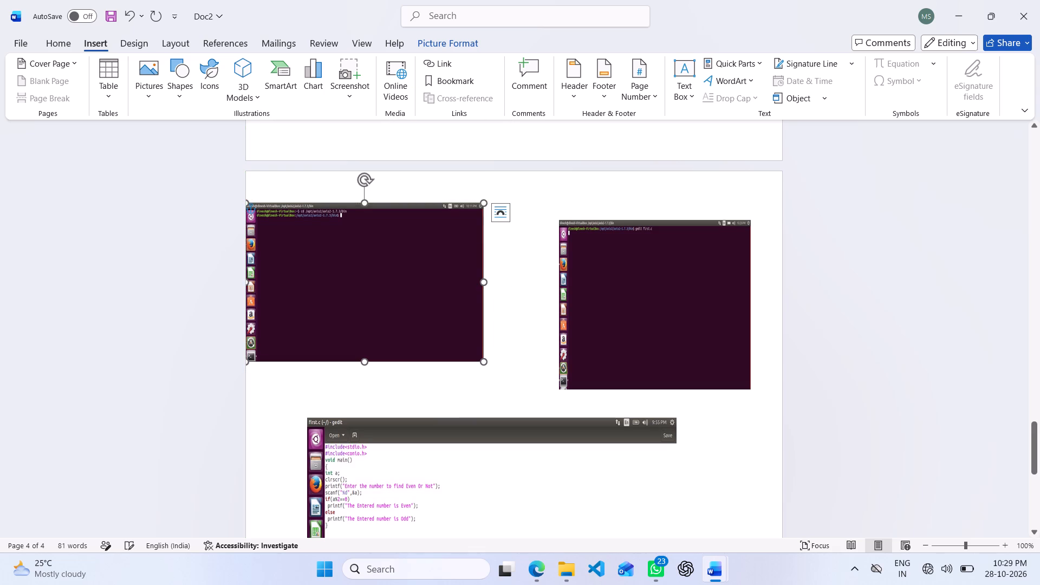
Cut the cd terminal screenshot from the fourth page and paste it at the top of the empty third page.
scroll(376, 225, up, 7)
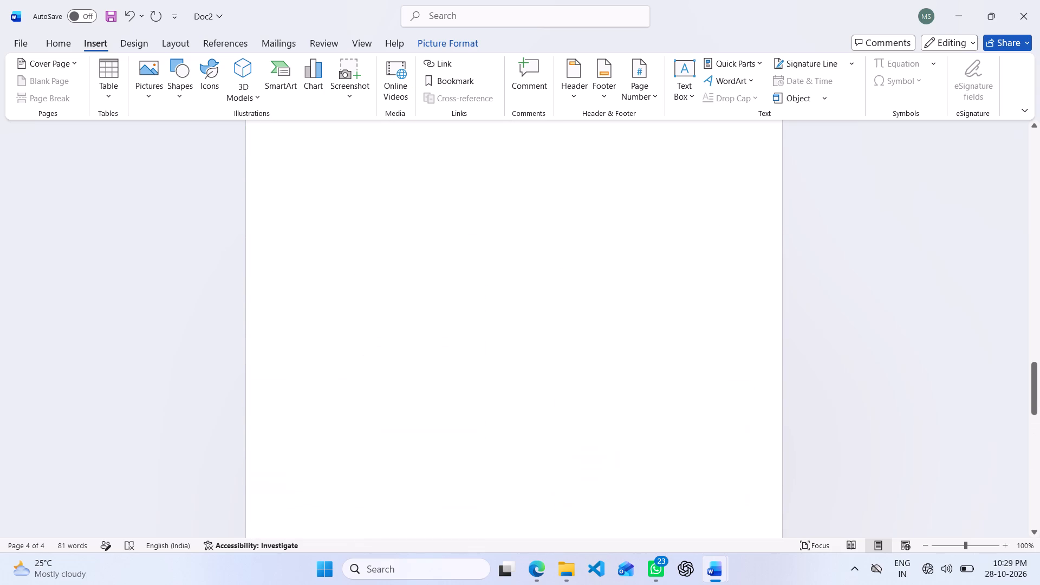
scroll(376, 225, up, 2)
scroll(376, 225, down, 4)
scroll(376, 225, up, 1)
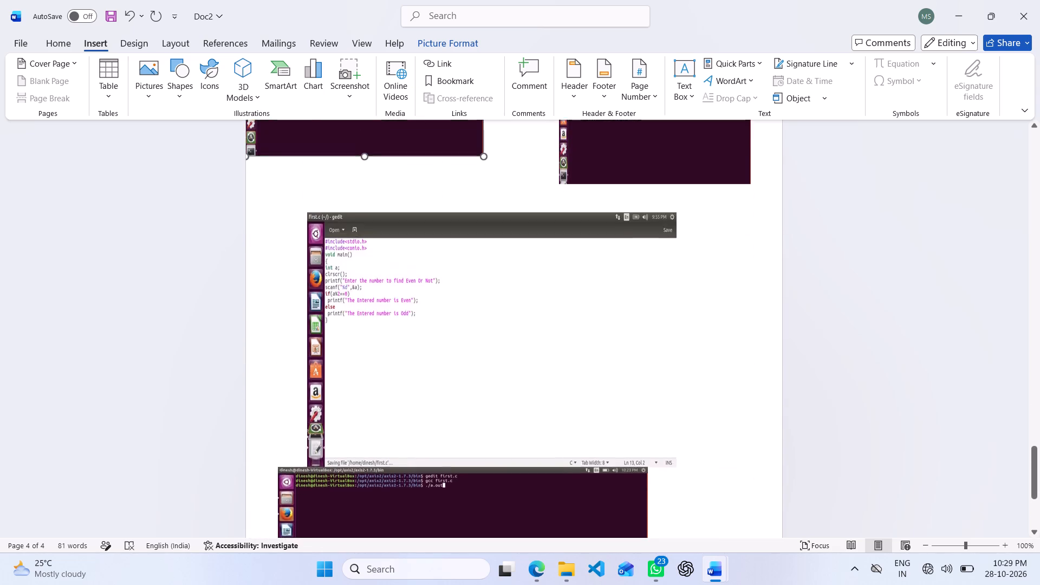
scroll(376, 225, up, 3)
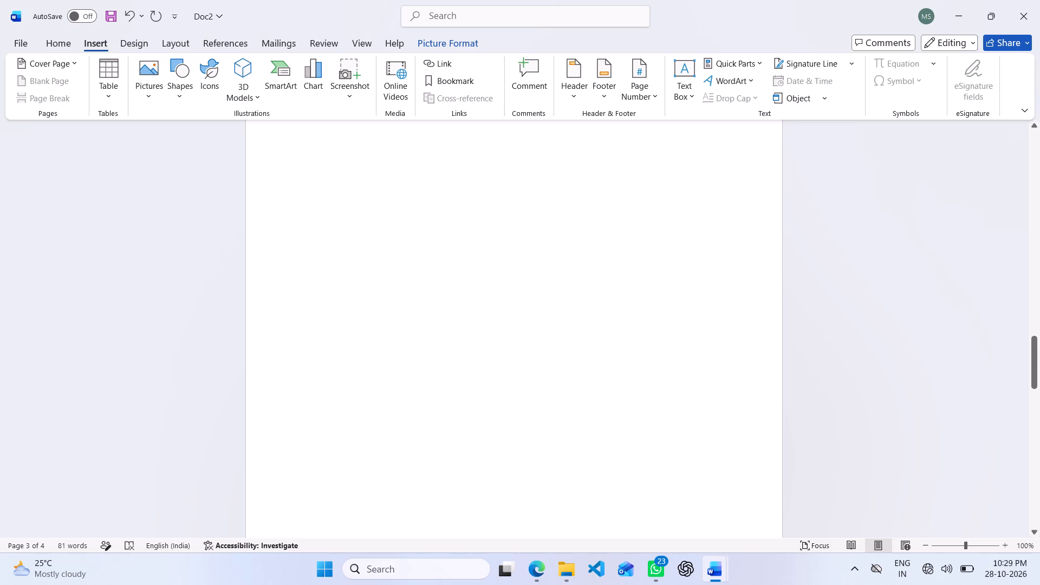
scroll(388, 258, up, 1)
scroll(388, 258, down, 2)
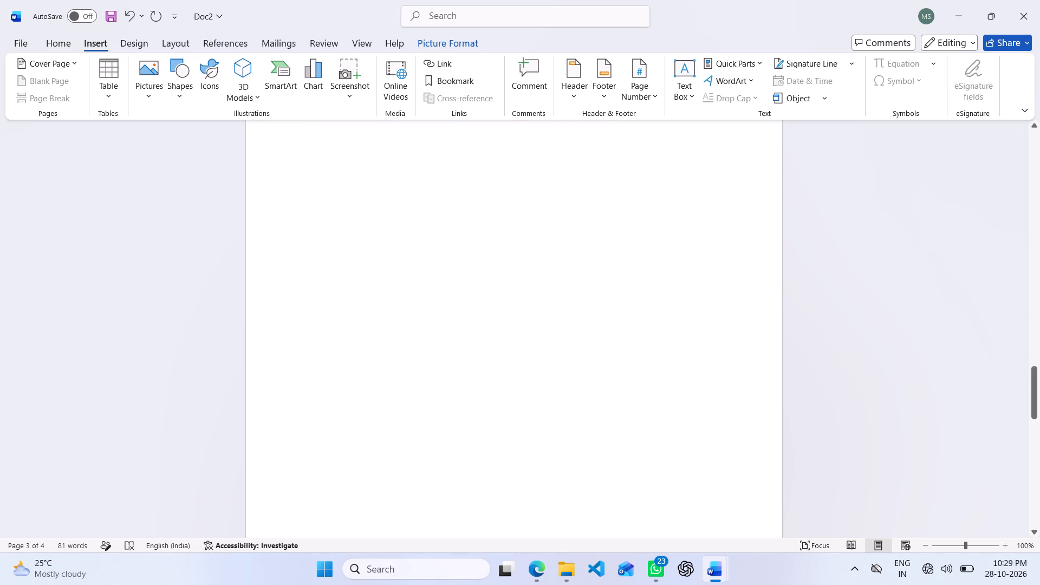
scroll(388, 258, down, 1)
click(395, 396)
right_click(395, 396)
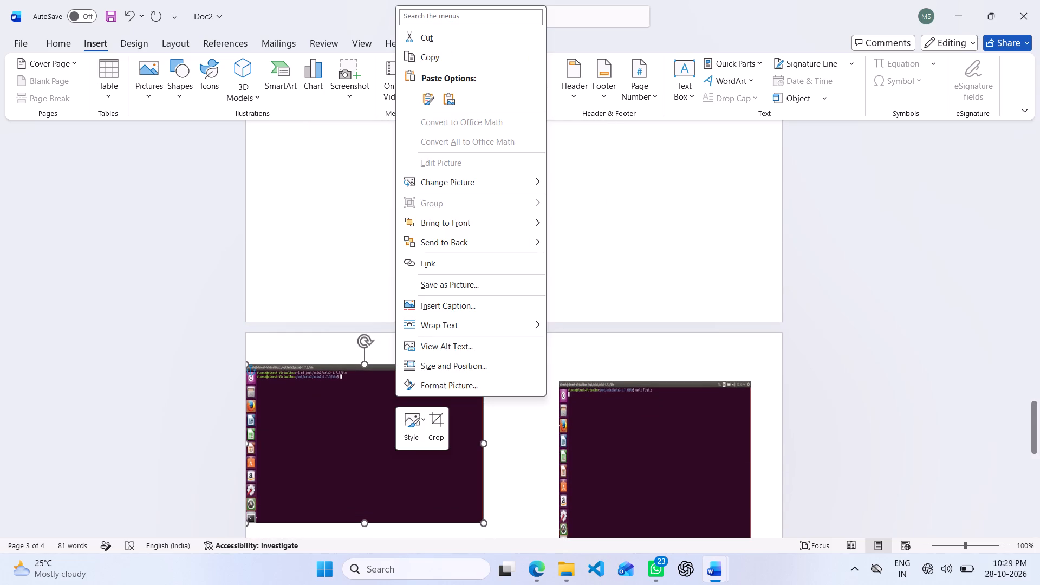
click(434, 40)
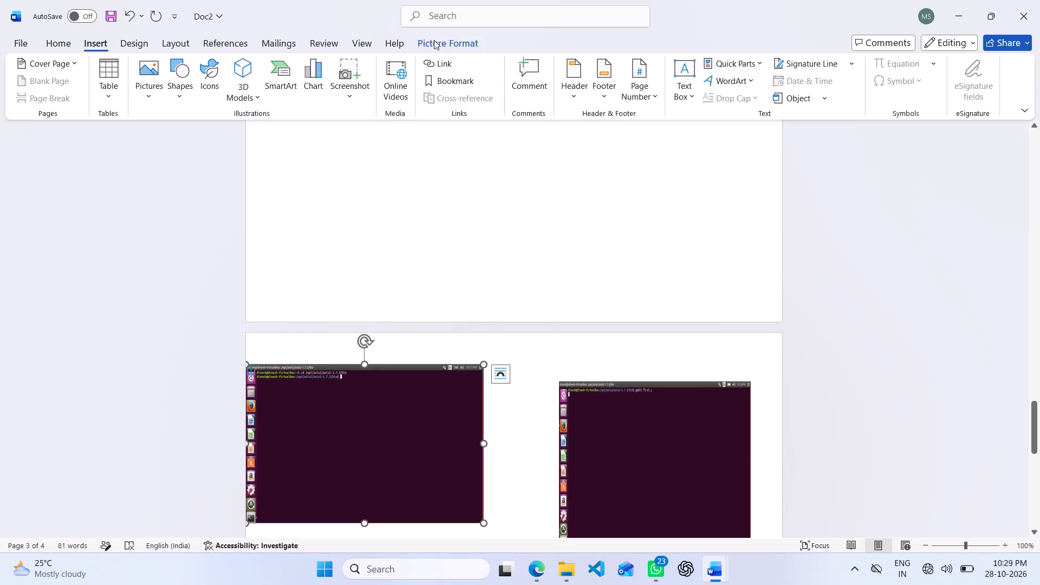
scroll(398, 199, up, 3)
scroll(351, 259, up, 1)
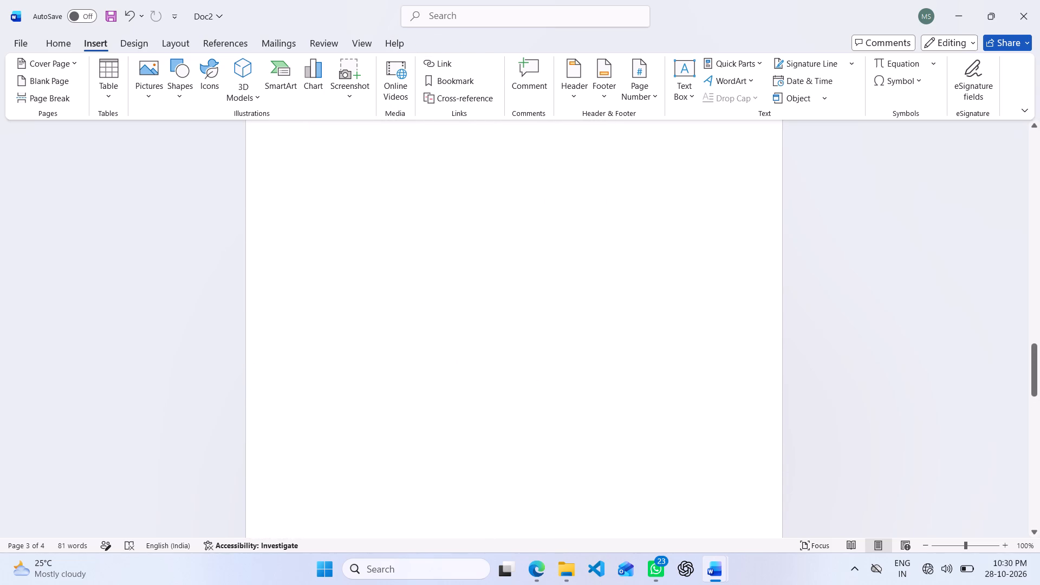
scroll(351, 259, up, 1)
click(309, 322)
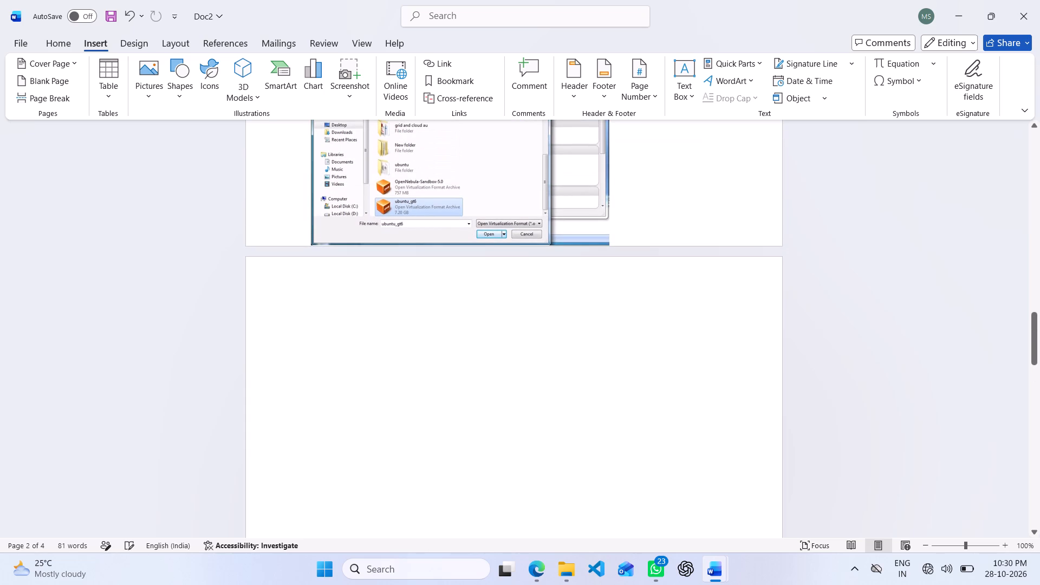
key(ctrl+v)
Cut the gedit first.c terminal screenshot from the fourth page and paste it beside the cd terminal screenshot on the third page.
scroll(309, 322, down, 4)
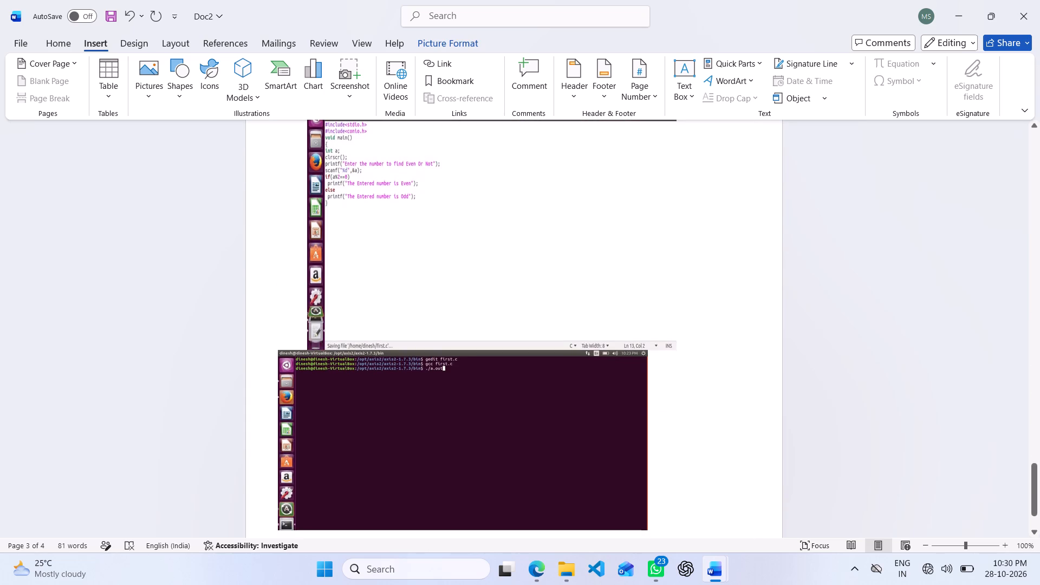
scroll(530, 238, up, 1)
click(681, 212)
right_click(681, 212)
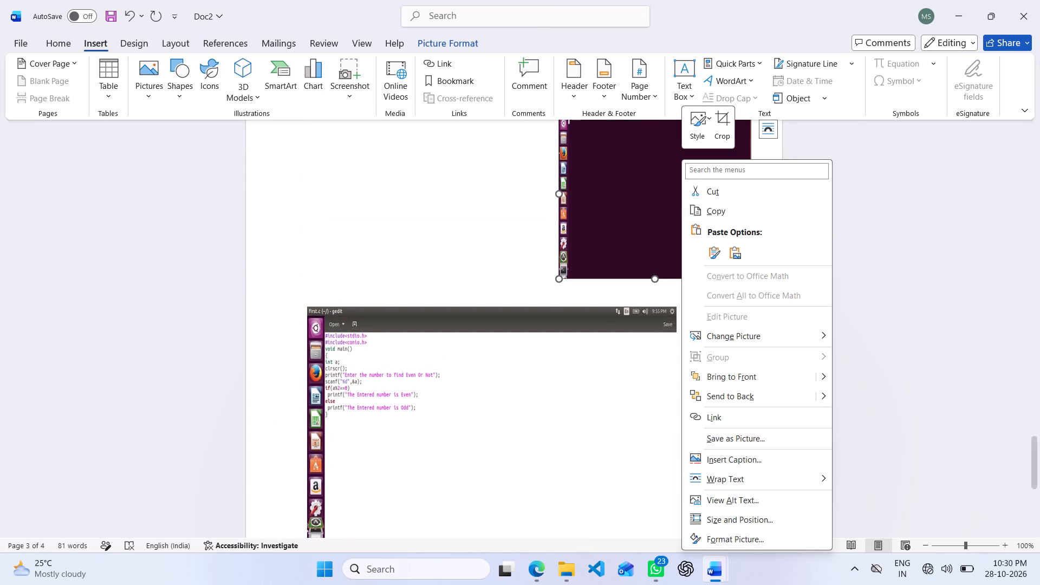
click(734, 194)
scroll(734, 194, up, 5)
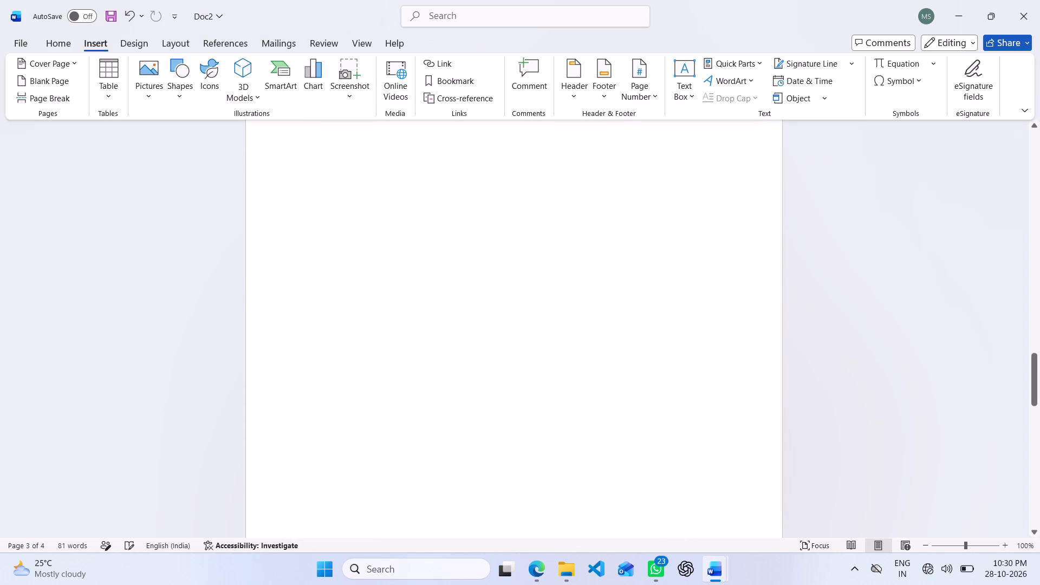
click(625, 237)
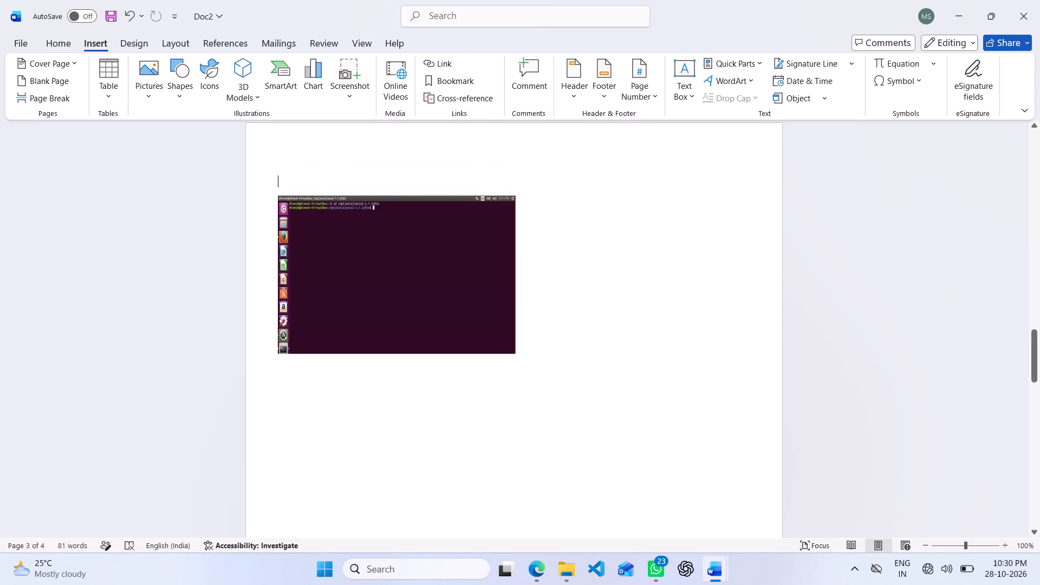
click(625, 237)
key(ctrl+v)
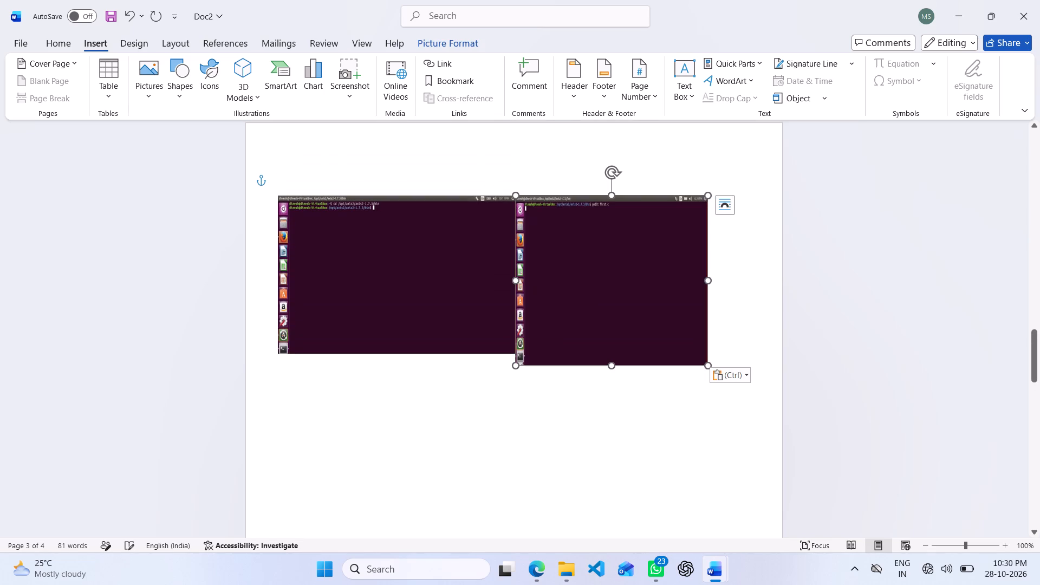
Move the first.c code screenshot from the fourth page to just below the two terminal screenshots on the third page.
scroll(573, 302, right, 1)
click(738, 340)
key(Down)
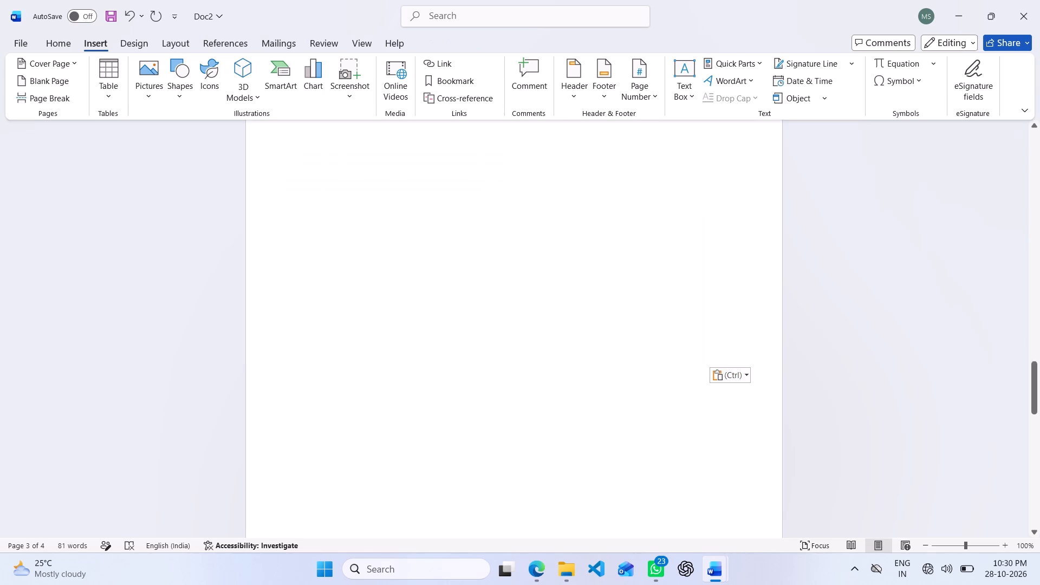
scroll(738, 340, up, 4)
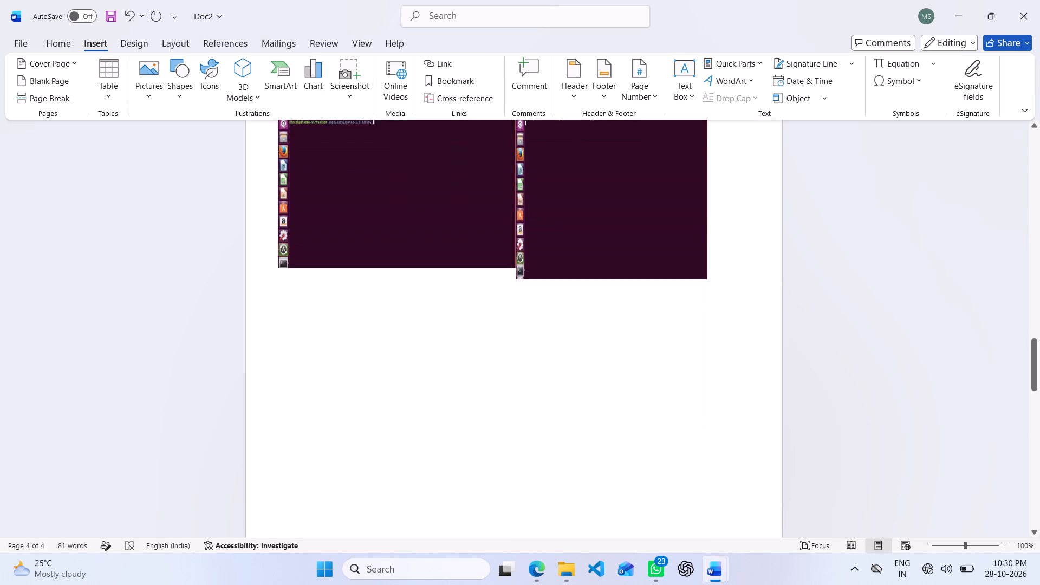
key(Down)
key(Down)
scroll(738, 340, up, 1)
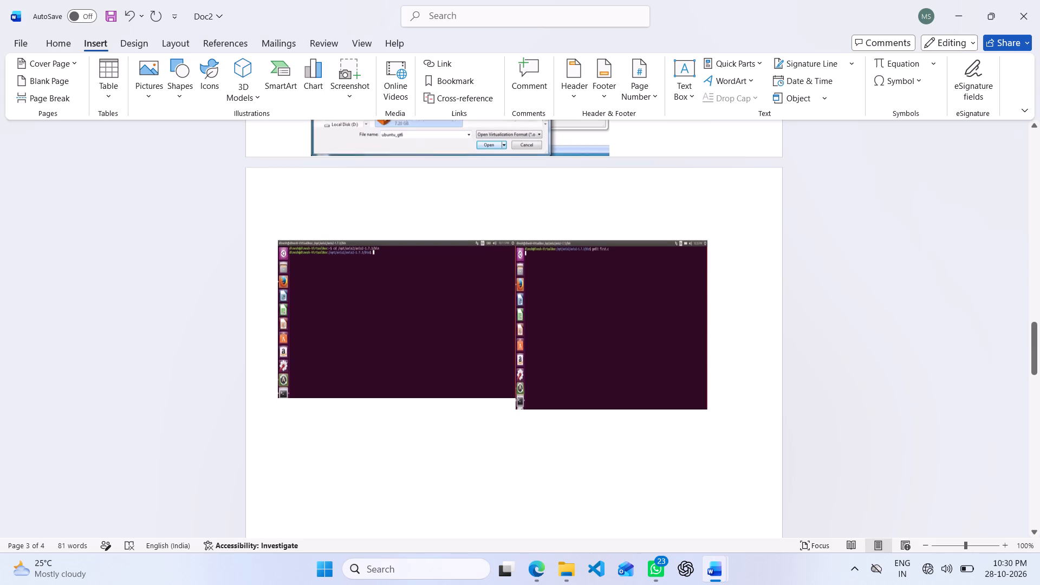
click(459, 449)
scroll(459, 449, down, 1)
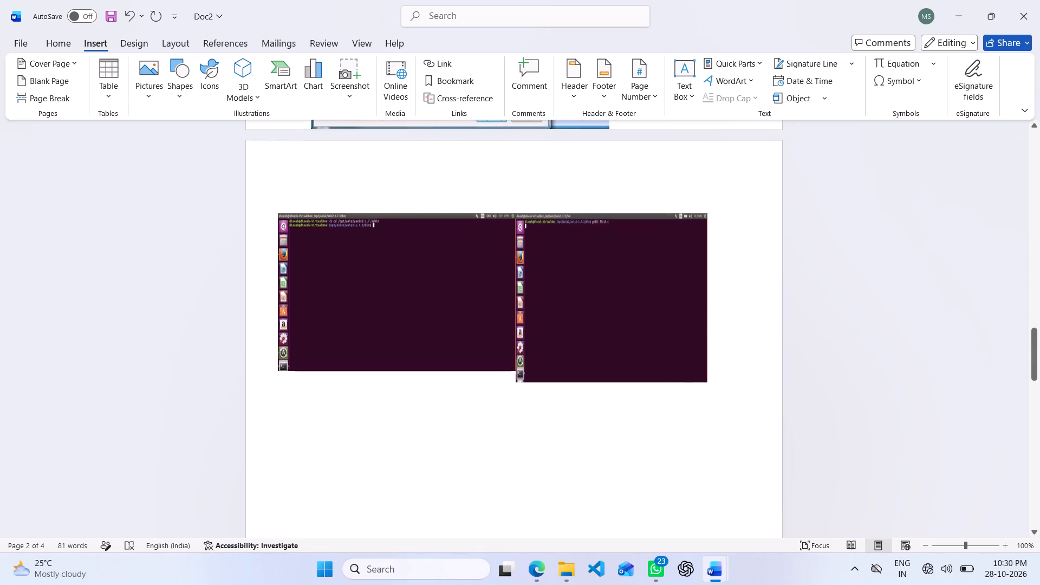
key(Down)
key(Down)
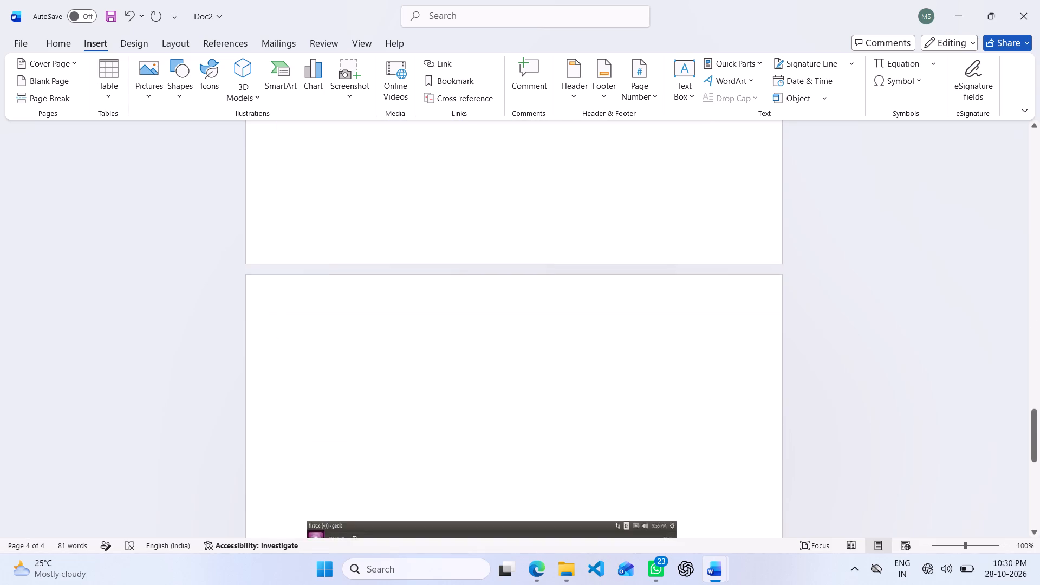
scroll(459, 449, down, 1)
drag(448, 441, 452, 267)
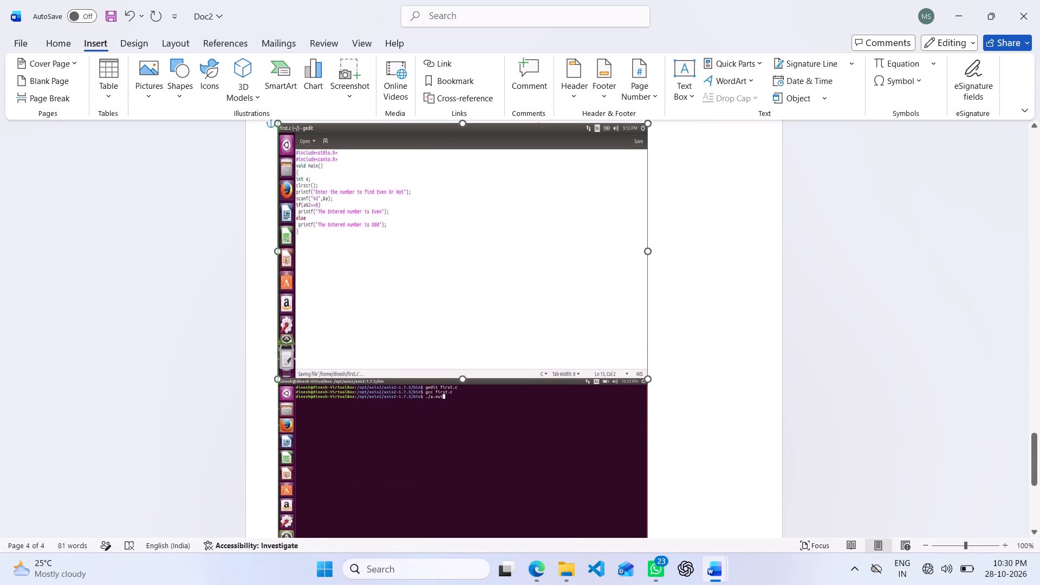
drag(452, 267, 461, 192)
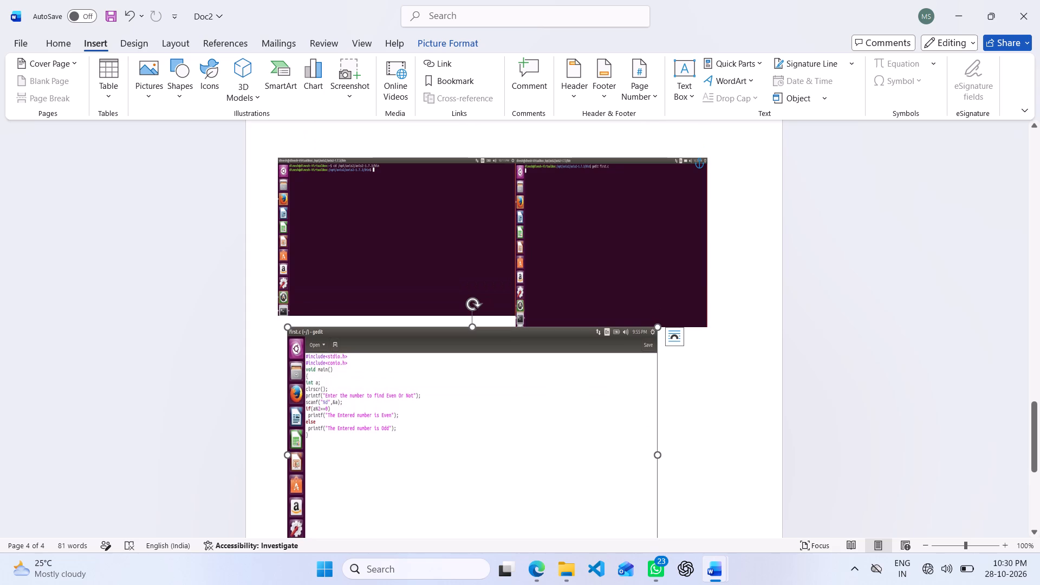
Shrink the first.c code screenshot proportionally to about two thirds of its width.
scroll(633, 536, up, 1)
scroll(633, 536, down, 4)
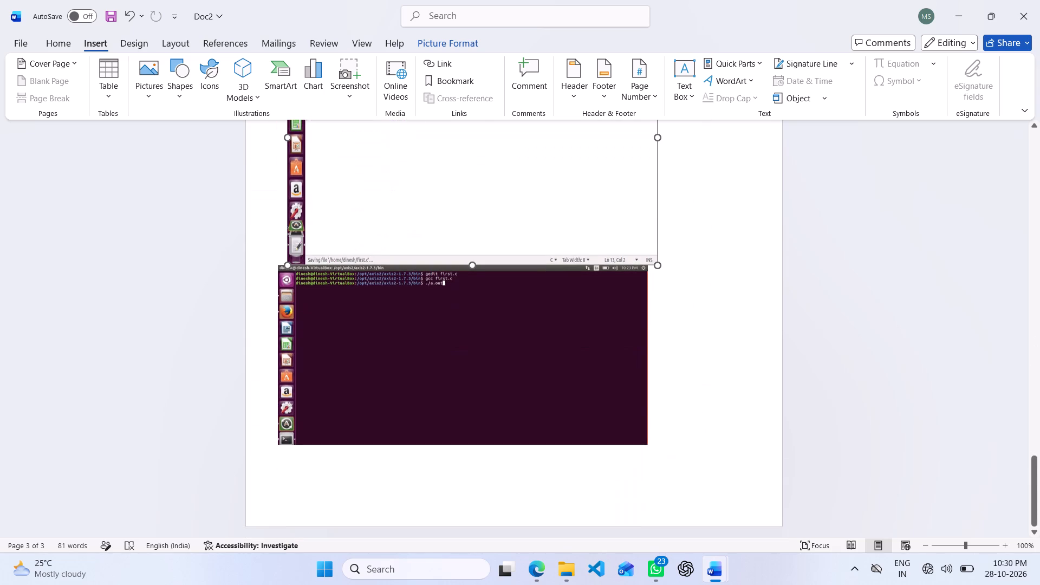
scroll(633, 536, down, 2)
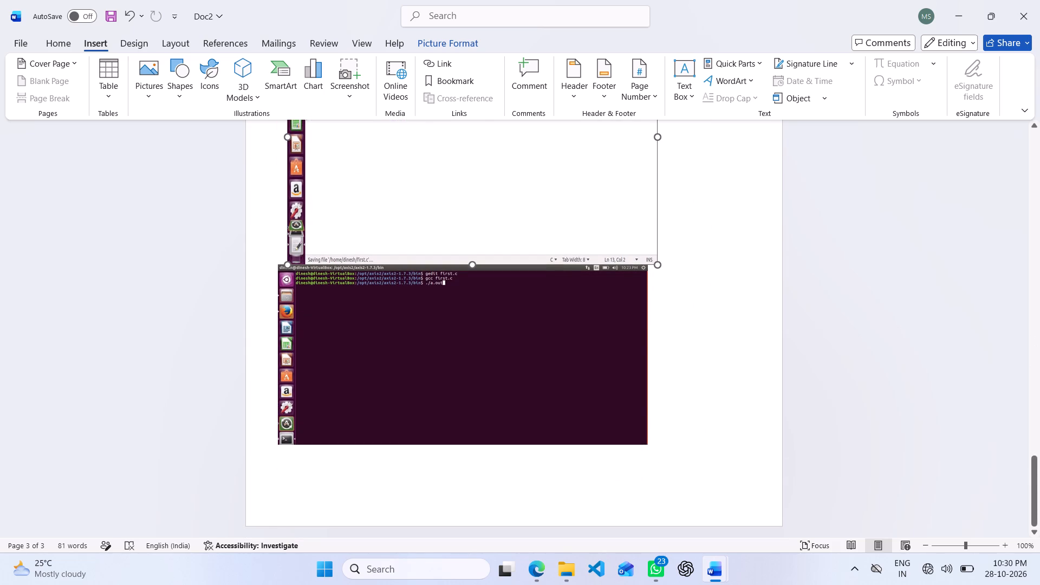
drag(658, 263, 535, 159)
scroll(627, 297, up, 1)
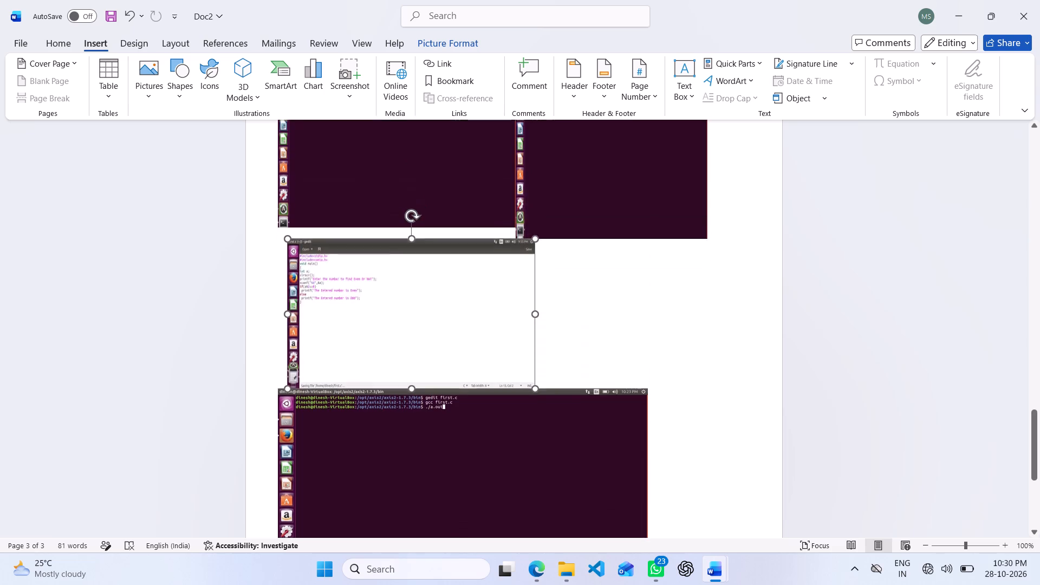
scroll(627, 297, up, 1)
scroll(627, 297, down, 3)
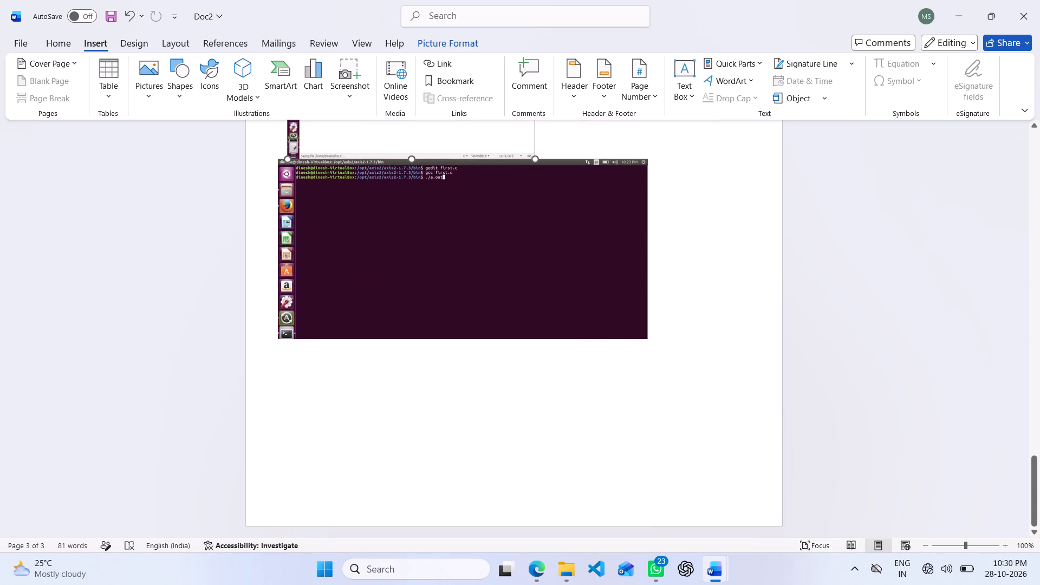
Try to copy the program output screenshot under "Display the output" in the cc lab document and paste it into Doc2's third page.
click(679, 335)
click(615, 398)
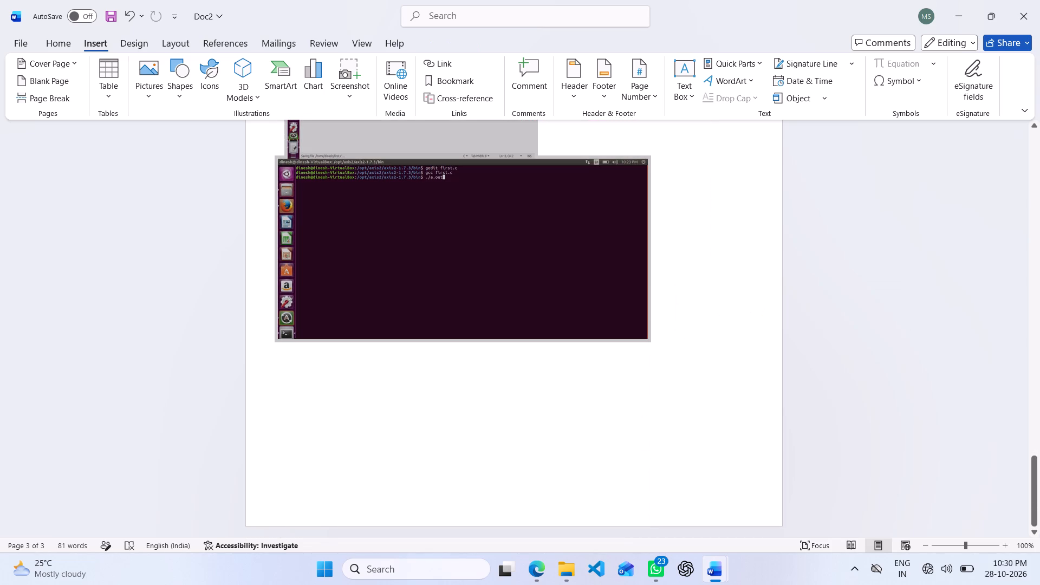
scroll(615, 398, down, 1)
key(alt+Tab)
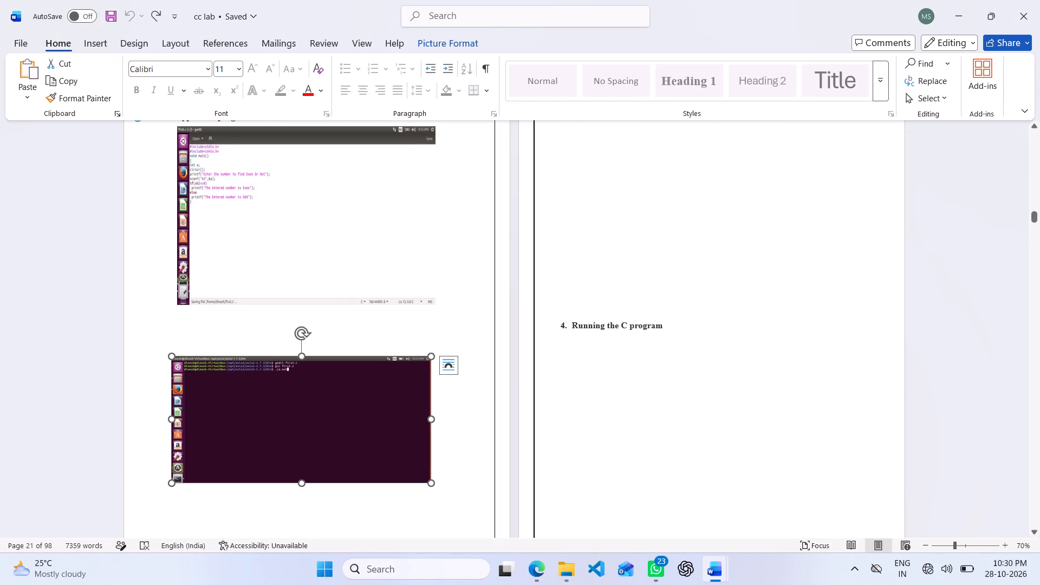
scroll(614, 361, up, 1)
scroll(614, 361, down, 3)
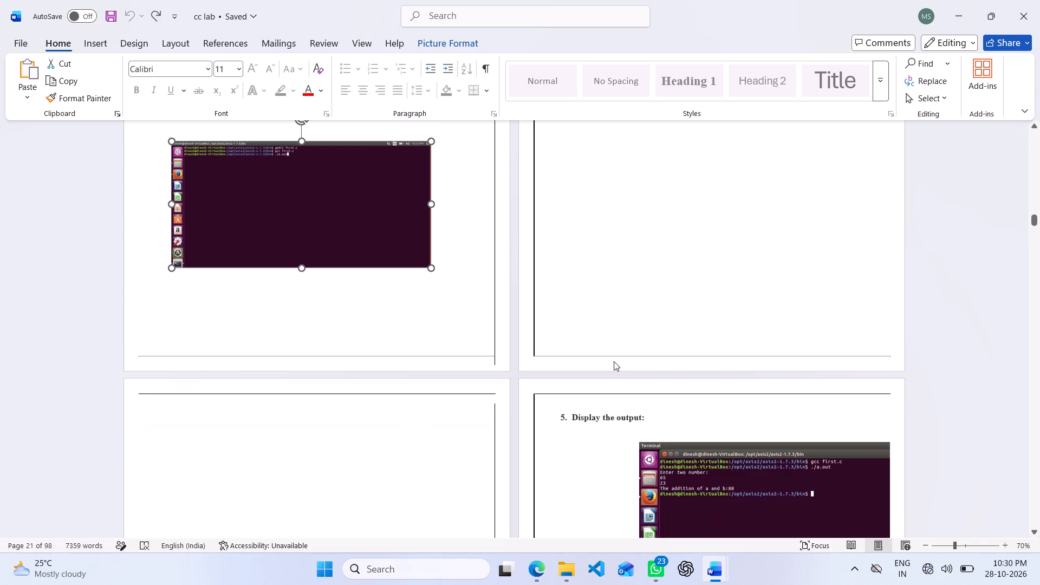
scroll(614, 361, down, 2)
click(690, 275)
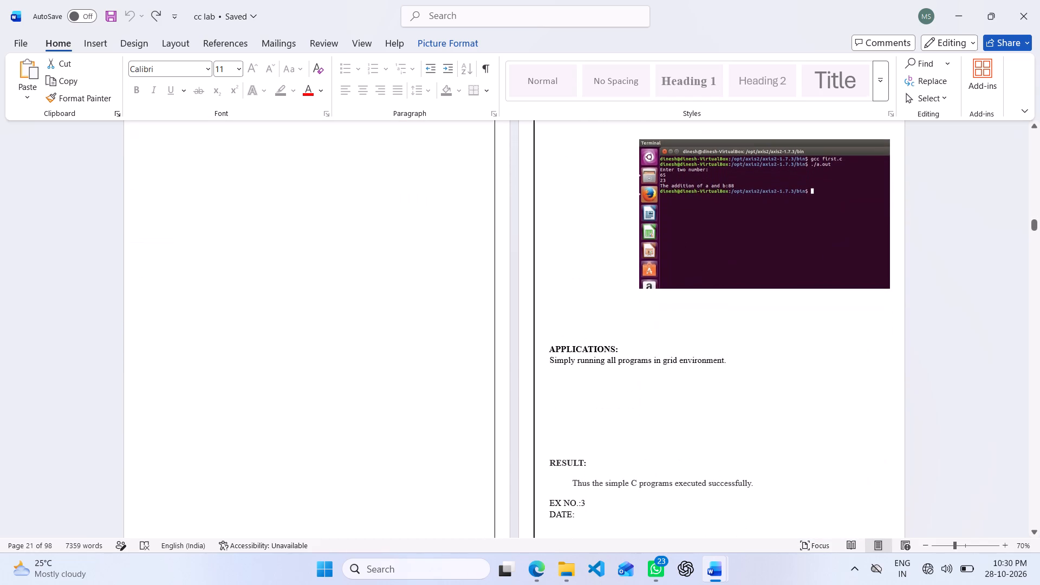
right_click(690, 275)
click(728, 205)
key(alt+Tab)
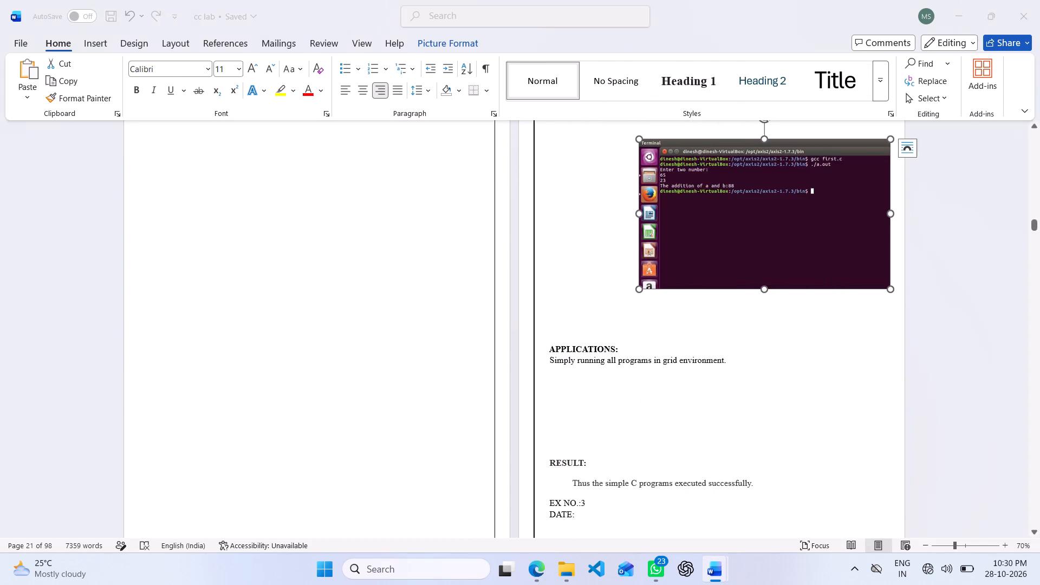
click(619, 376)
key(ctrl+v)
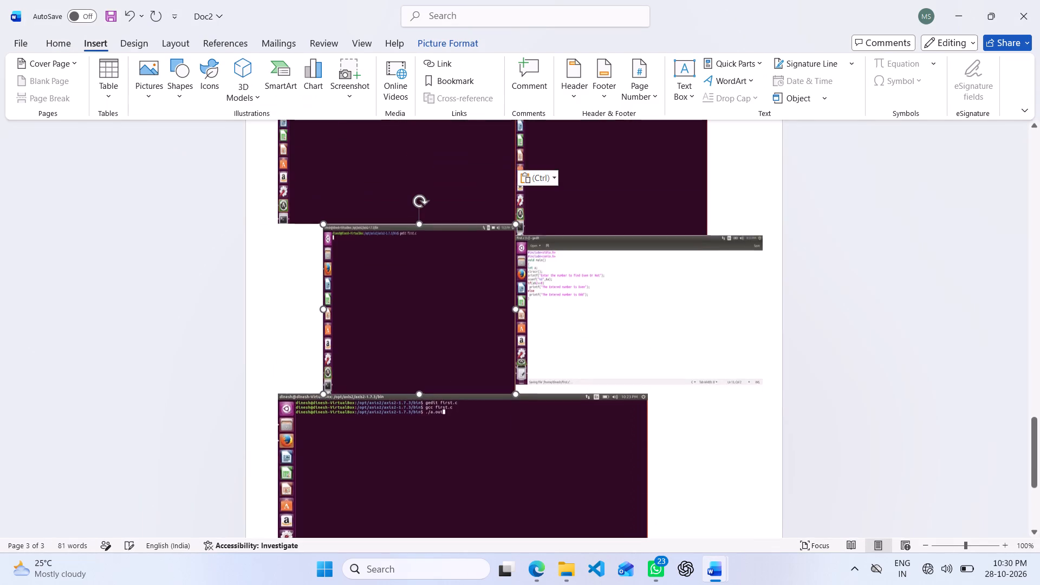
Look over the terminal screenshots on Doc2's third page and the pages following the C program output in the cc lab document.
scroll(619, 376, up, 1)
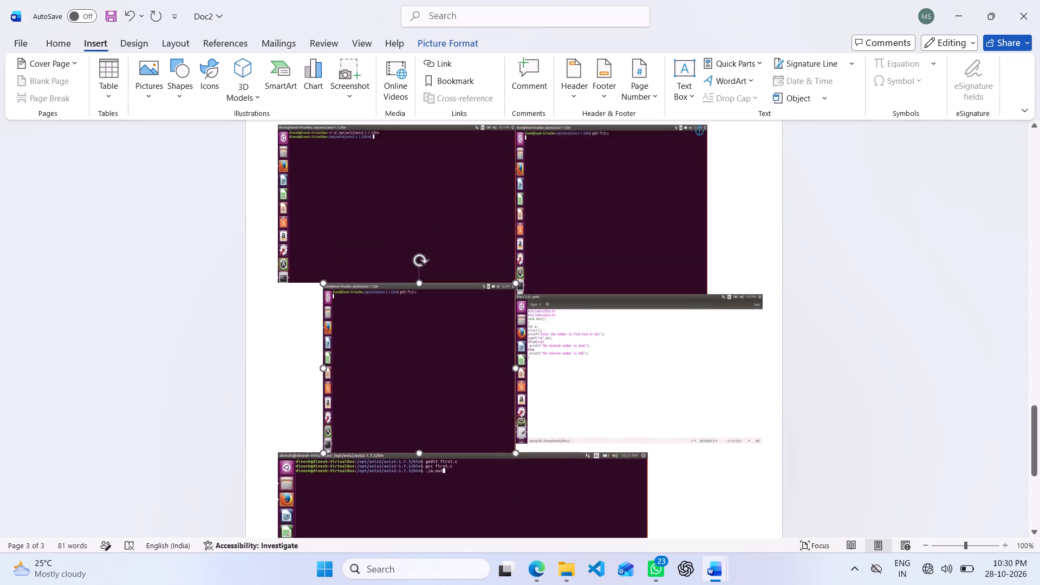
scroll(619, 376, up, 1)
scroll(619, 376, down, 6)
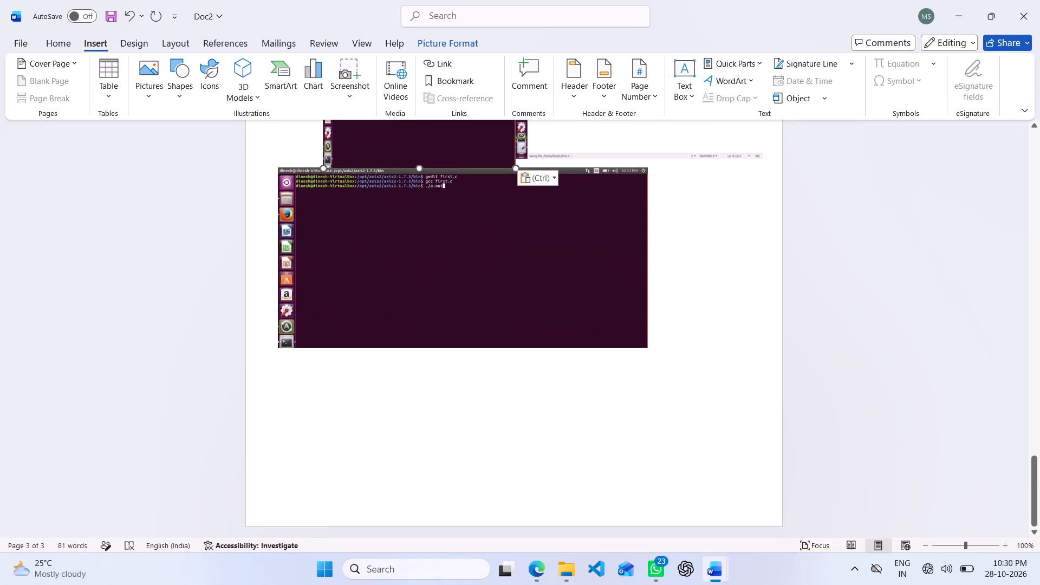
scroll(619, 376, down, 2)
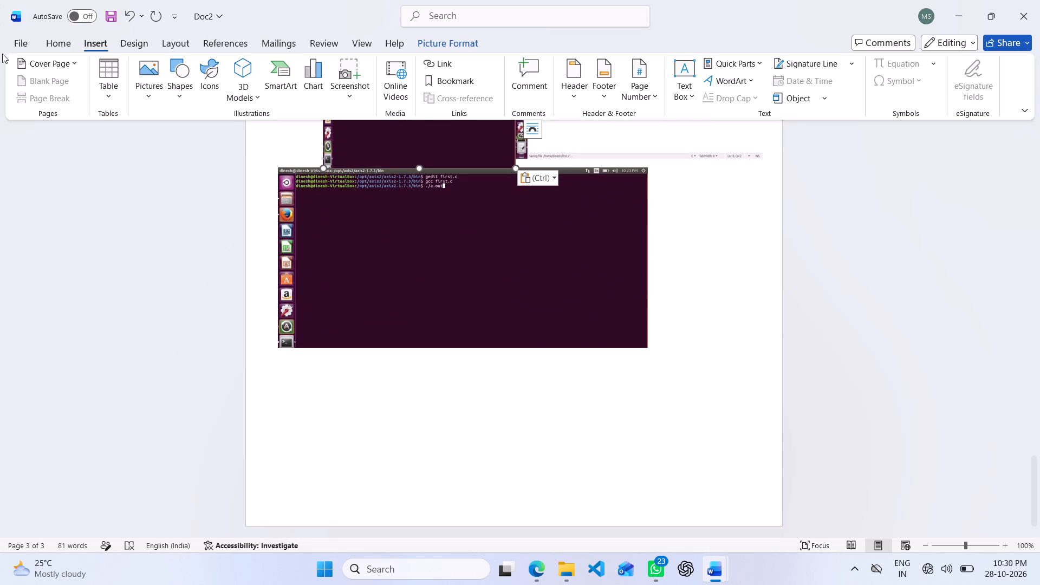
scroll(2, 54, up, 5)
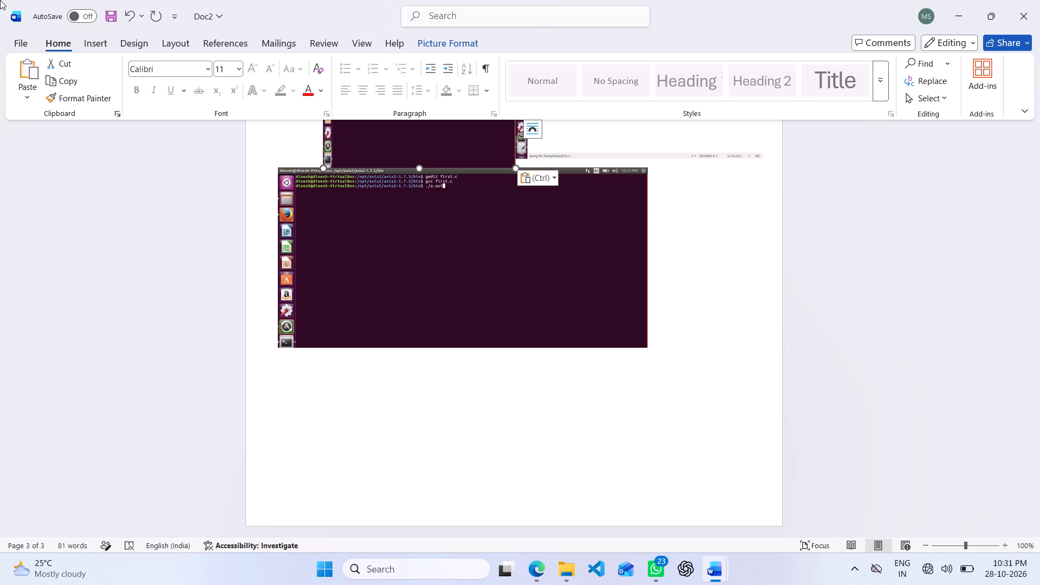
click(440, 43)
click(440, 43)
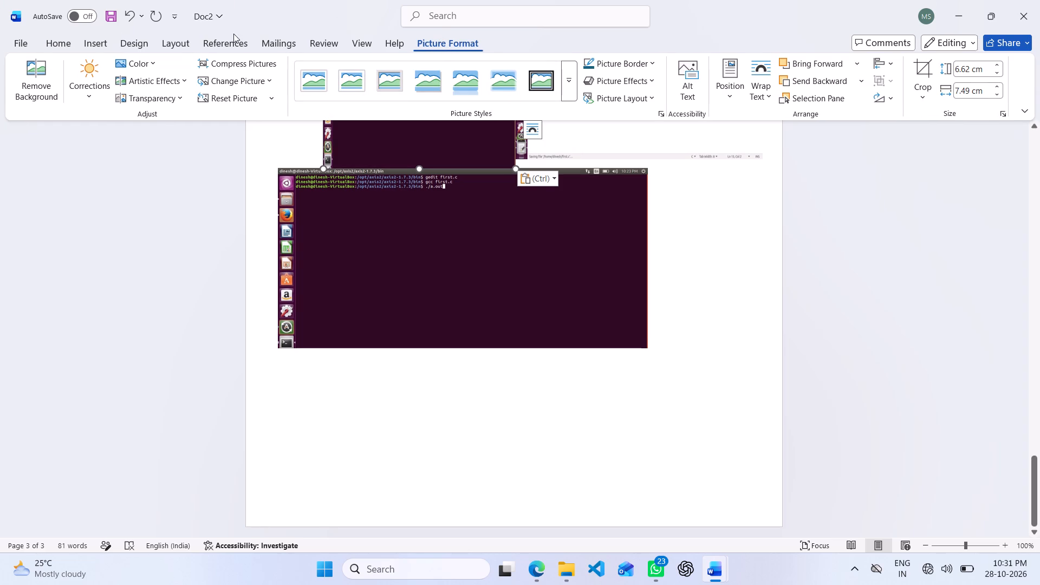
key(alt+Tab)
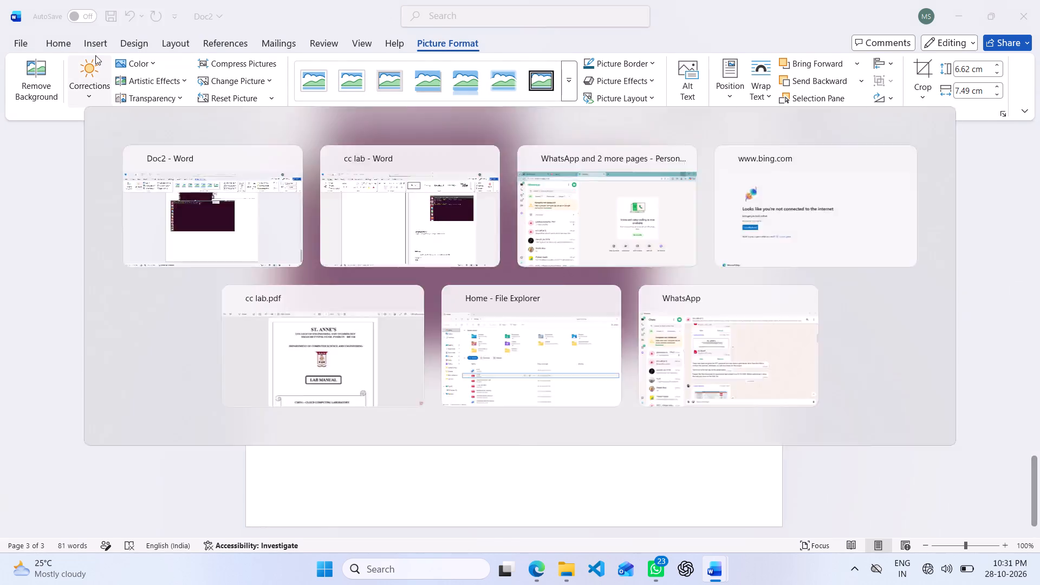
scroll(341, 154, down, 1)
scroll(524, 235, down, 1)
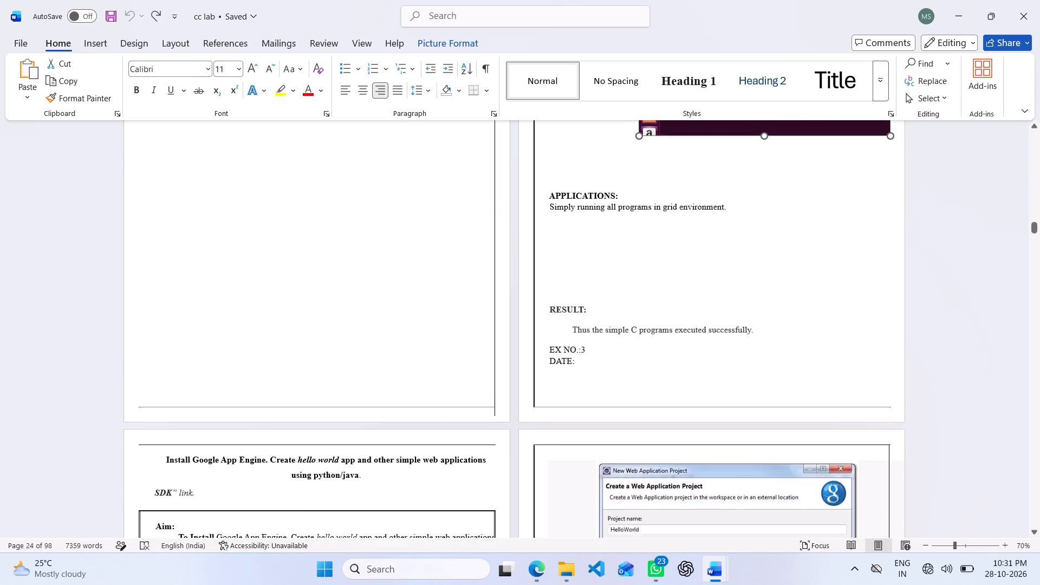
scroll(524, 235, down, 1)
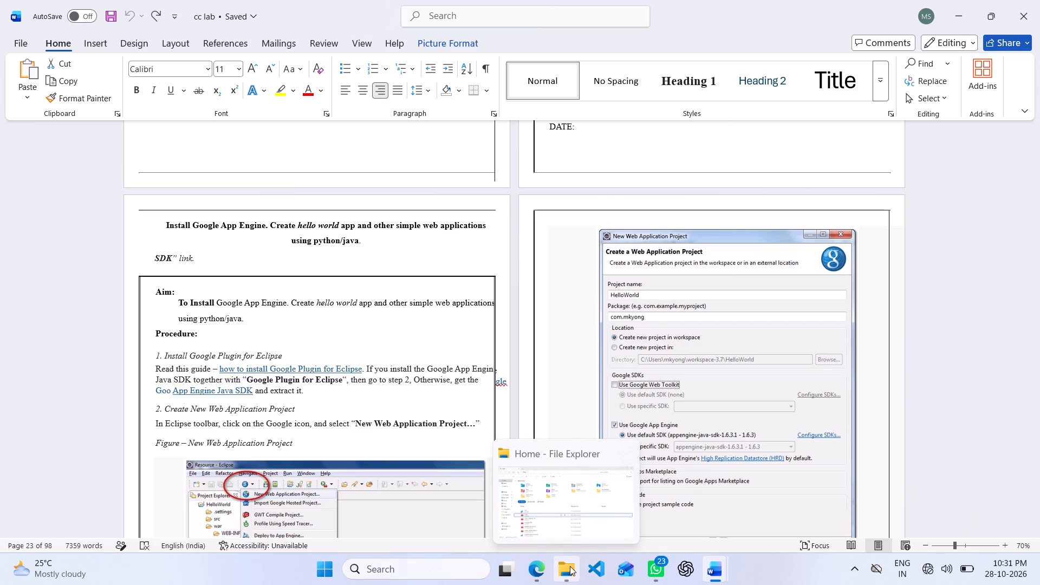
Open the Cloud computing Lab PDF from File Explorer in Word just once, converting it to an editable document with editing enabled.
click(554, 515)
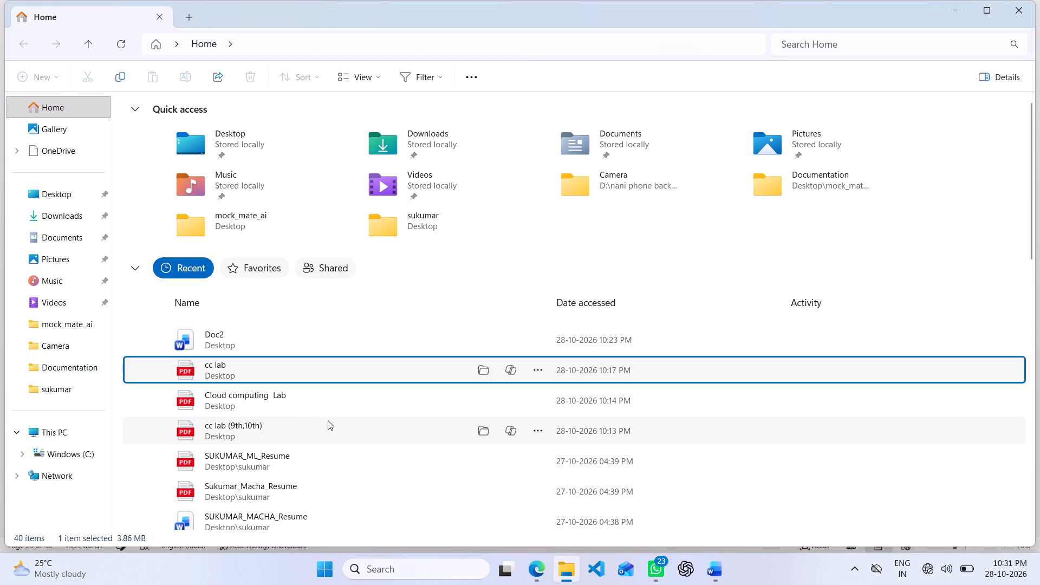
right_click(364, 411)
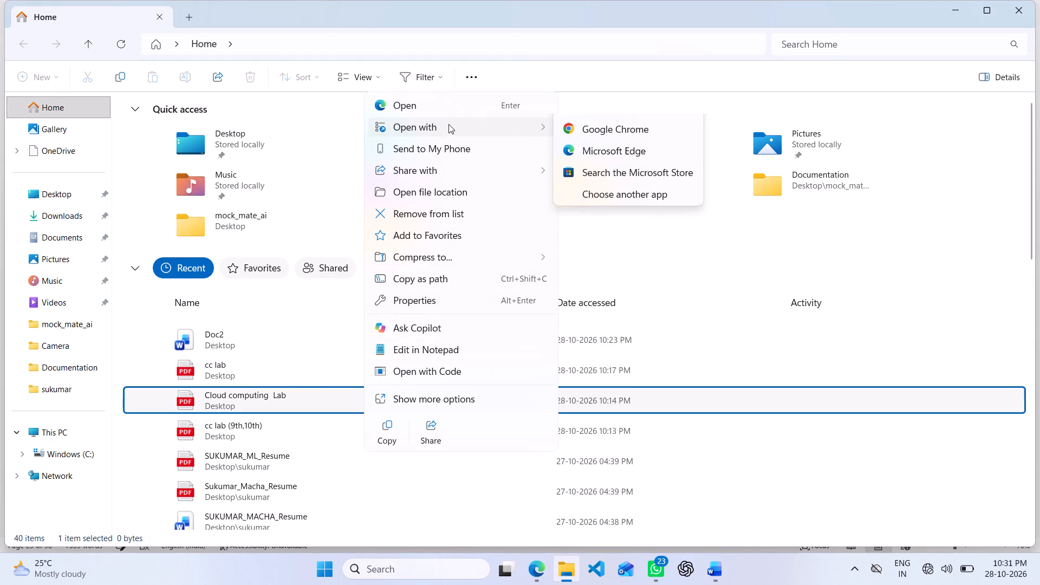
click(635, 214)
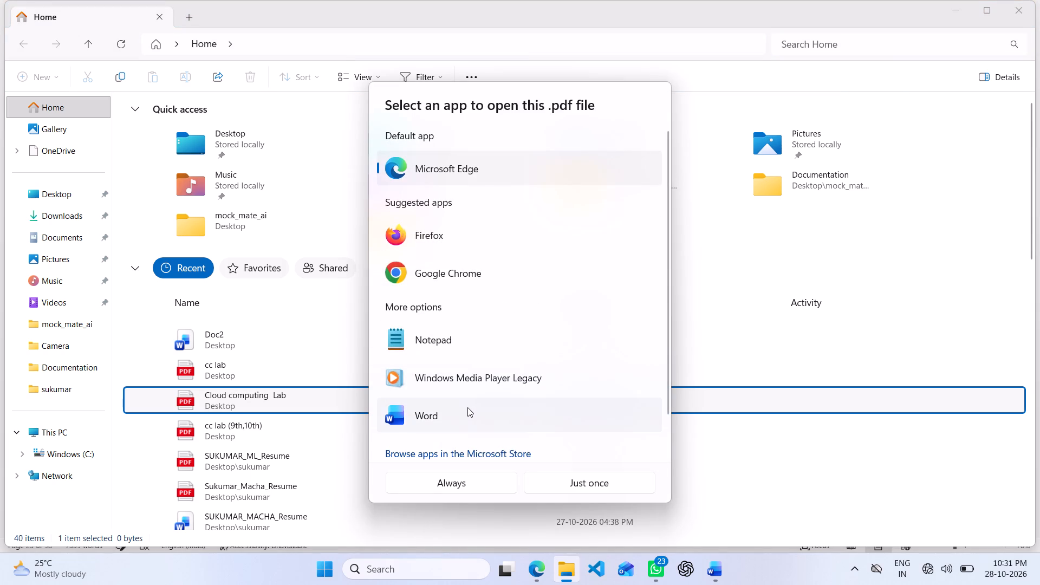
click(467, 407)
click(581, 482)
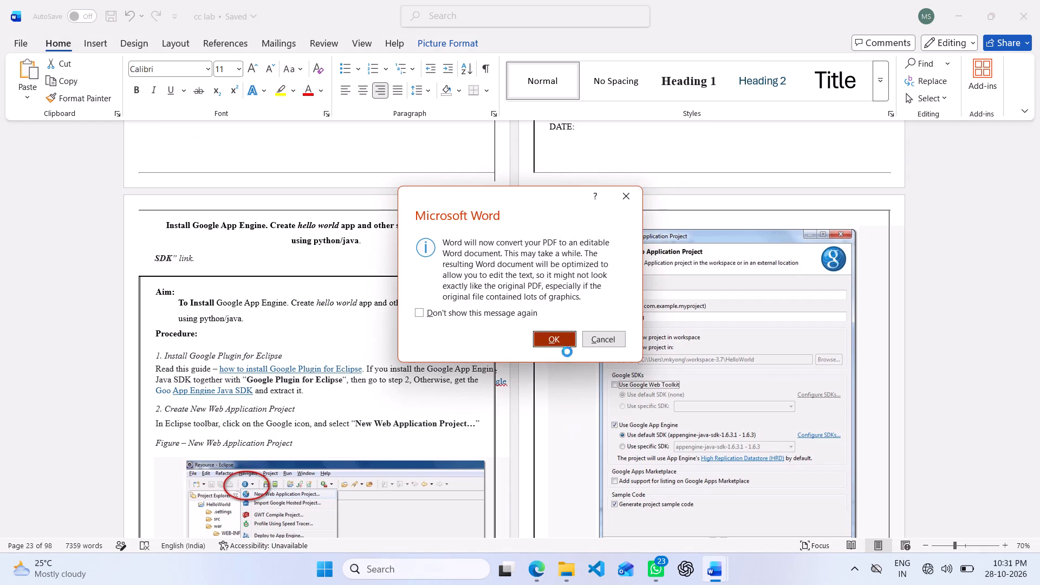
click(561, 341)
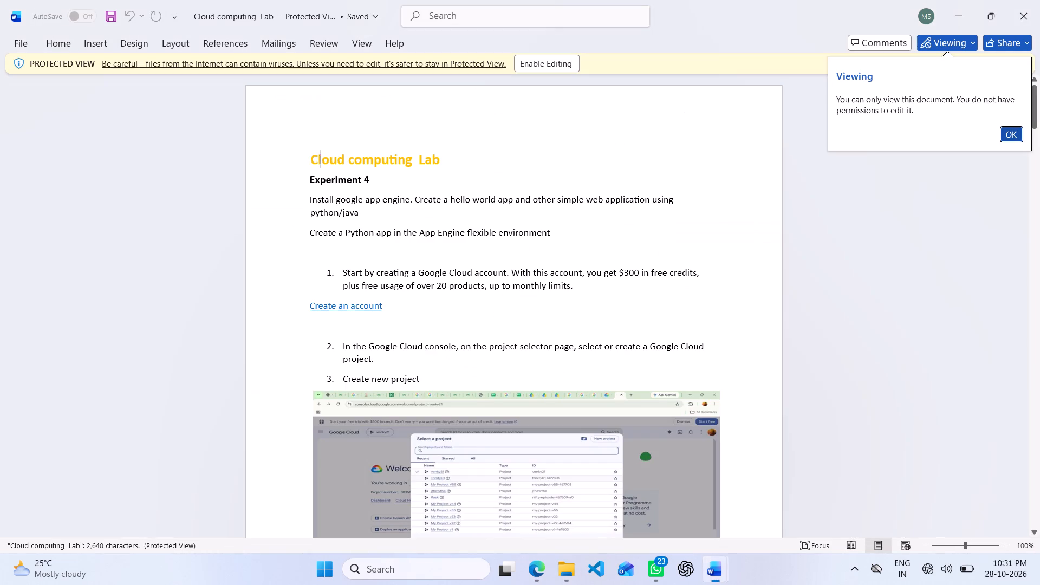
click(529, 67)
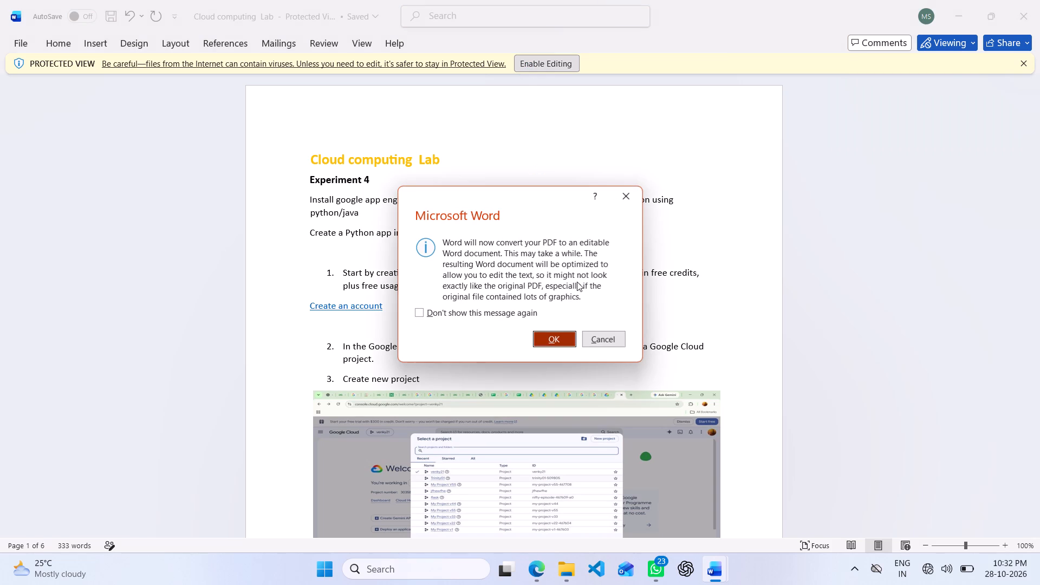
click(549, 337)
Copy the "Create new project" screenshot from Cloud computing Lab and paste it onto a new fourth page in Doc2.
scroll(549, 337, down, 1)
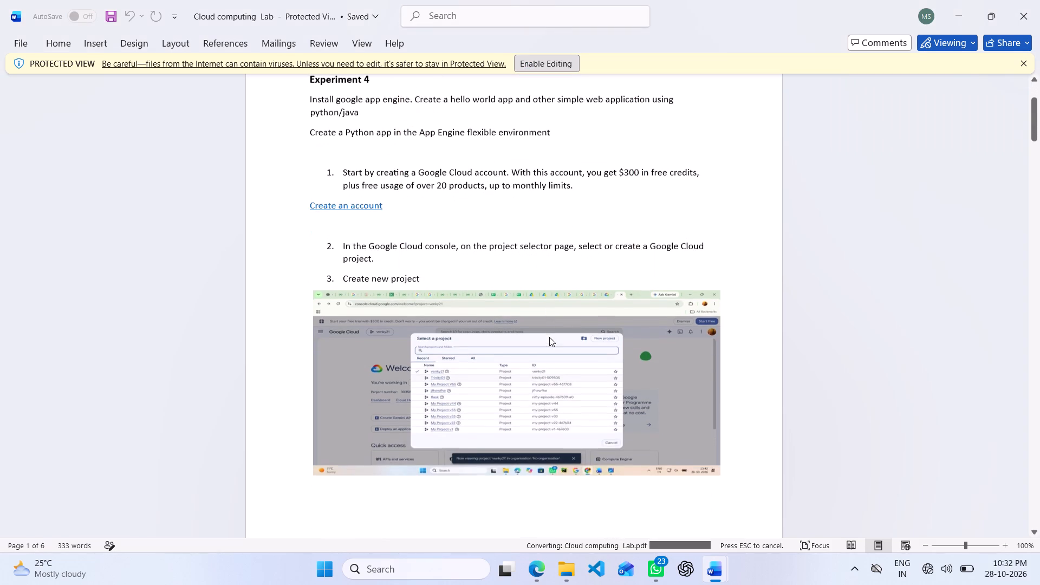
scroll(549, 337, down, 1)
scroll(509, 171, up, 1)
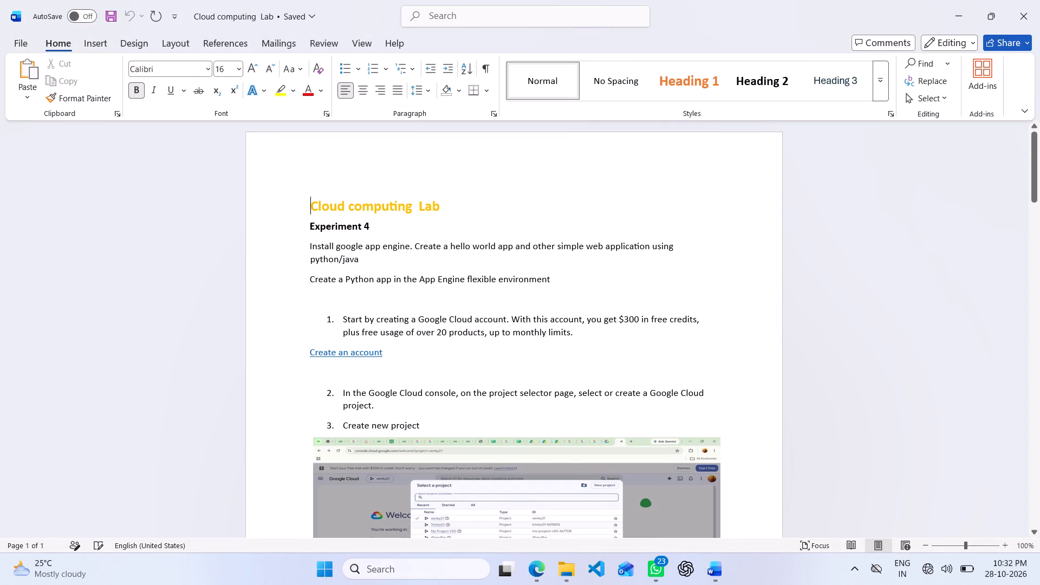
scroll(509, 171, up, 1)
scroll(509, 171, down, 2)
click(512, 212)
right_click(512, 212)
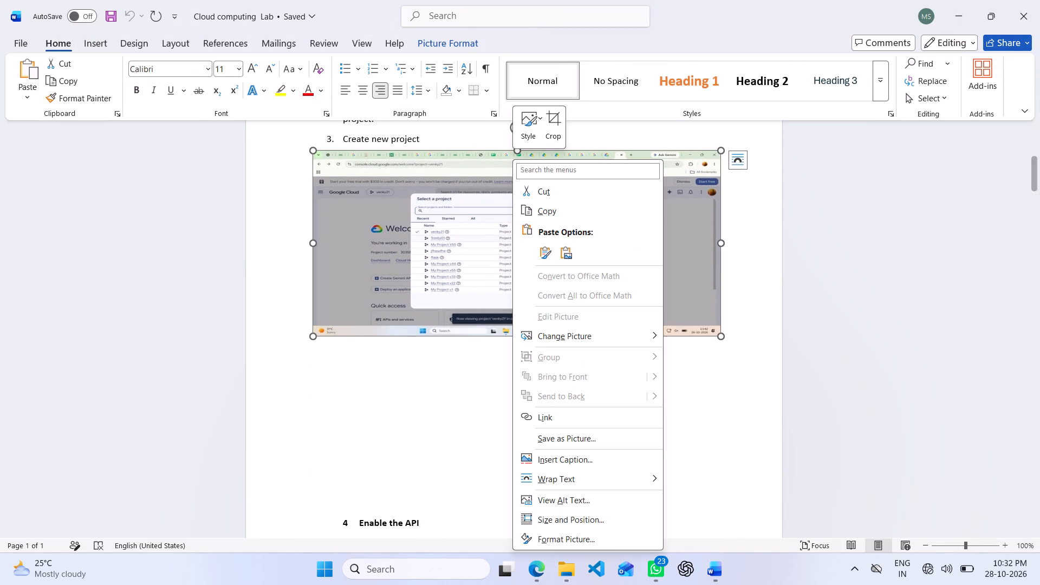
click(565, 216)
key(alt+Tab)
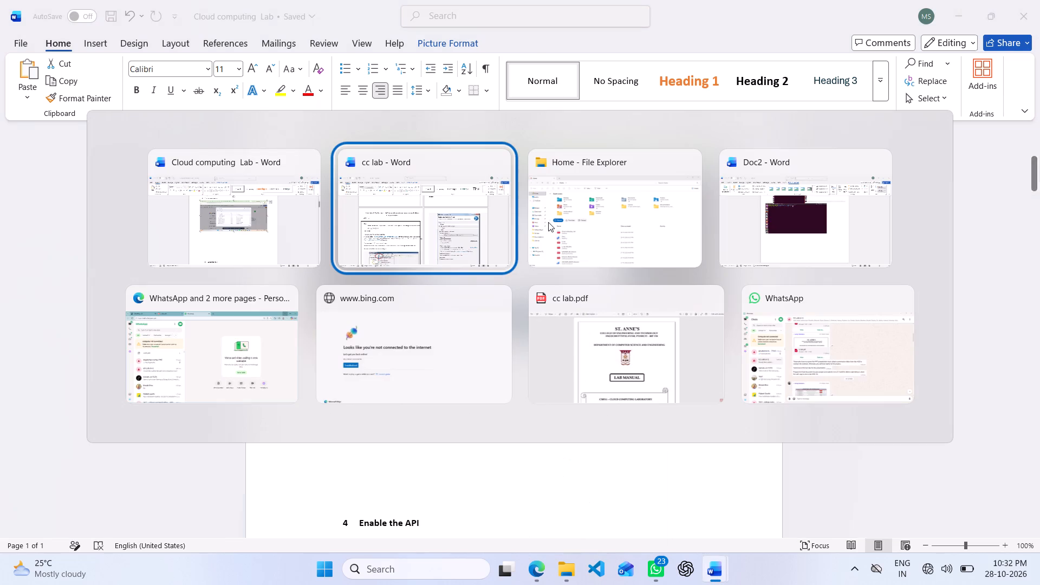
key(alt+Tab)
key(alt+Tab)
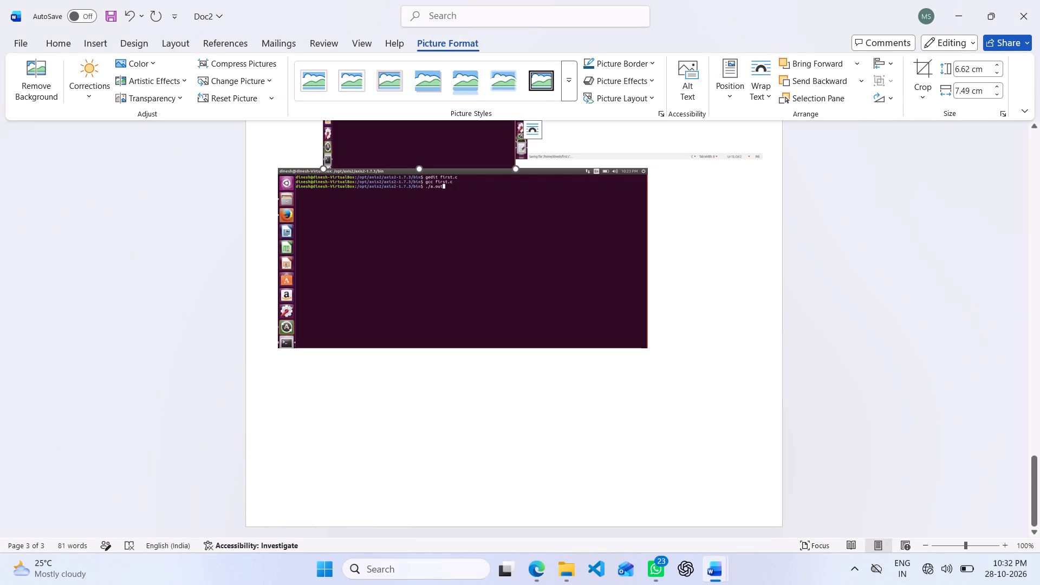
scroll(537, 275, down, 3)
click(567, 401)
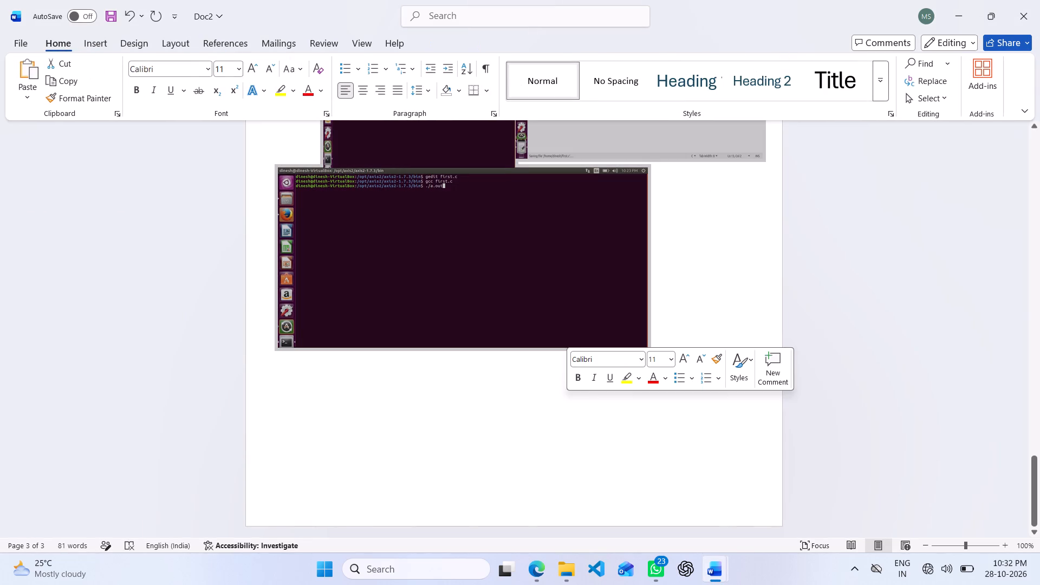
scroll(567, 401, down, 1)
double_click(567, 401)
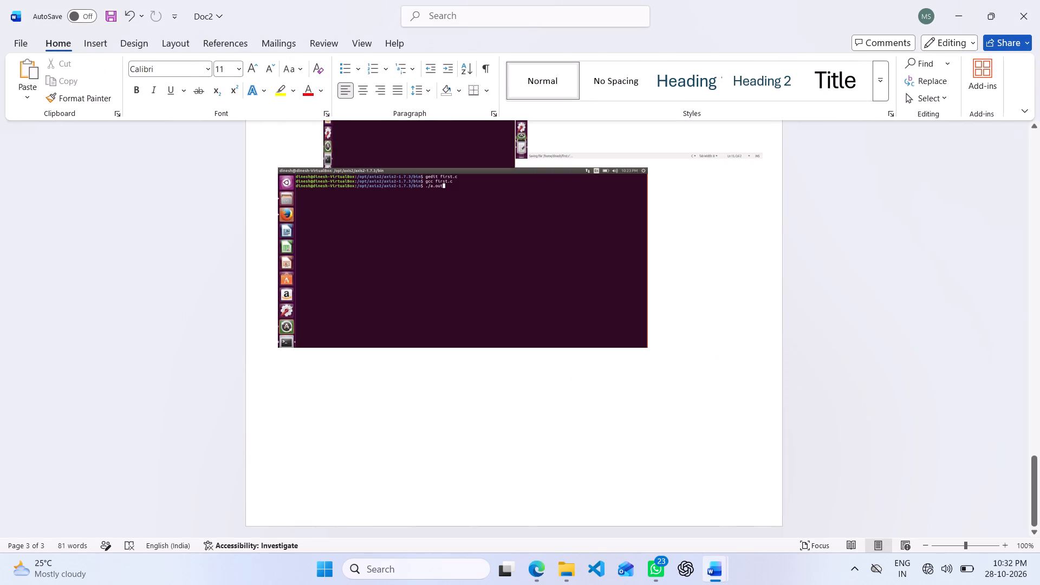
key(Down)
key(Down)
key(Down)
key(Down)
key(ctrl+v)
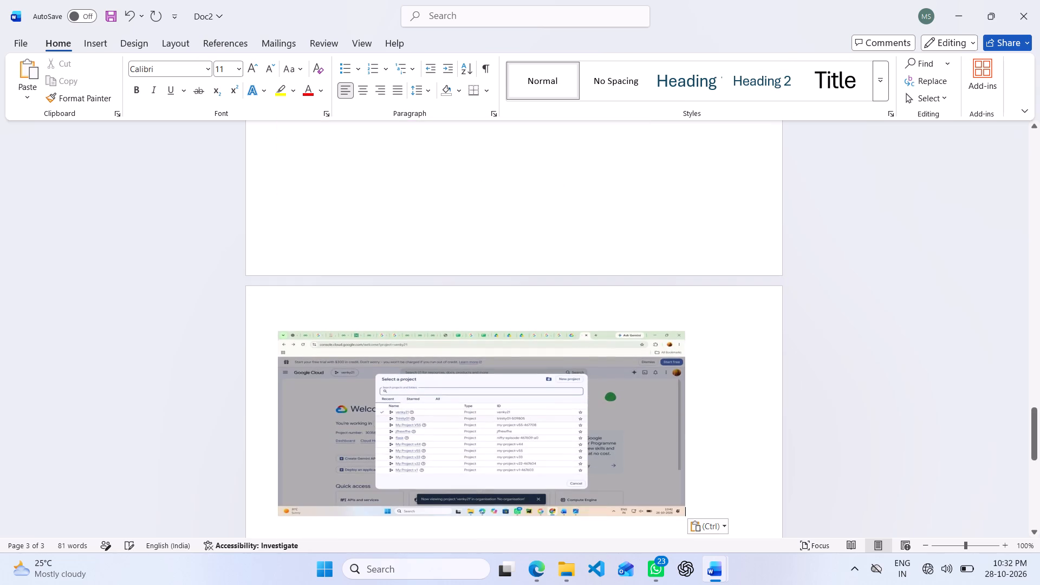
scroll(567, 401, up, 2)
scroll(567, 401, down, 1)
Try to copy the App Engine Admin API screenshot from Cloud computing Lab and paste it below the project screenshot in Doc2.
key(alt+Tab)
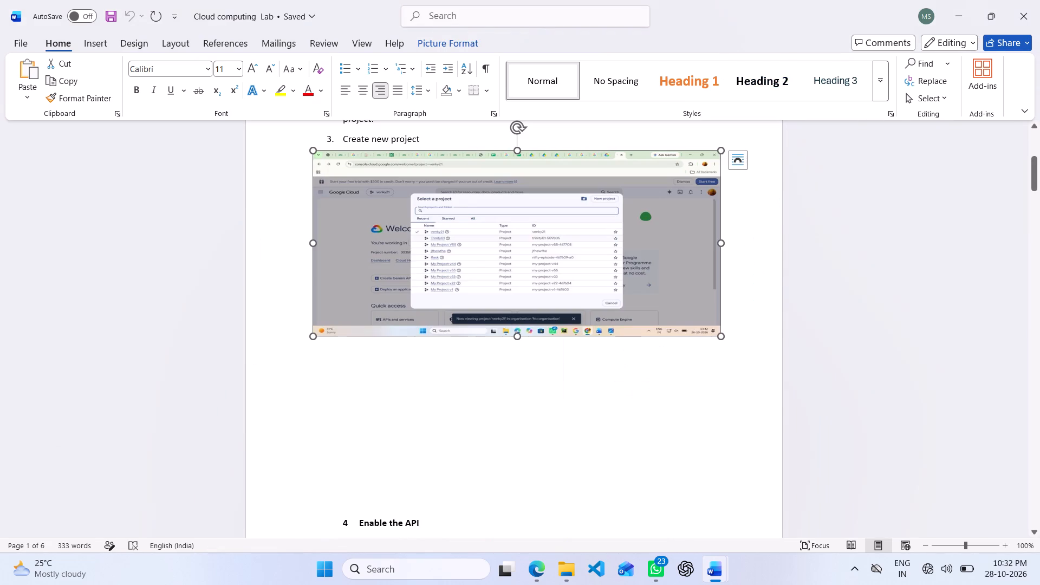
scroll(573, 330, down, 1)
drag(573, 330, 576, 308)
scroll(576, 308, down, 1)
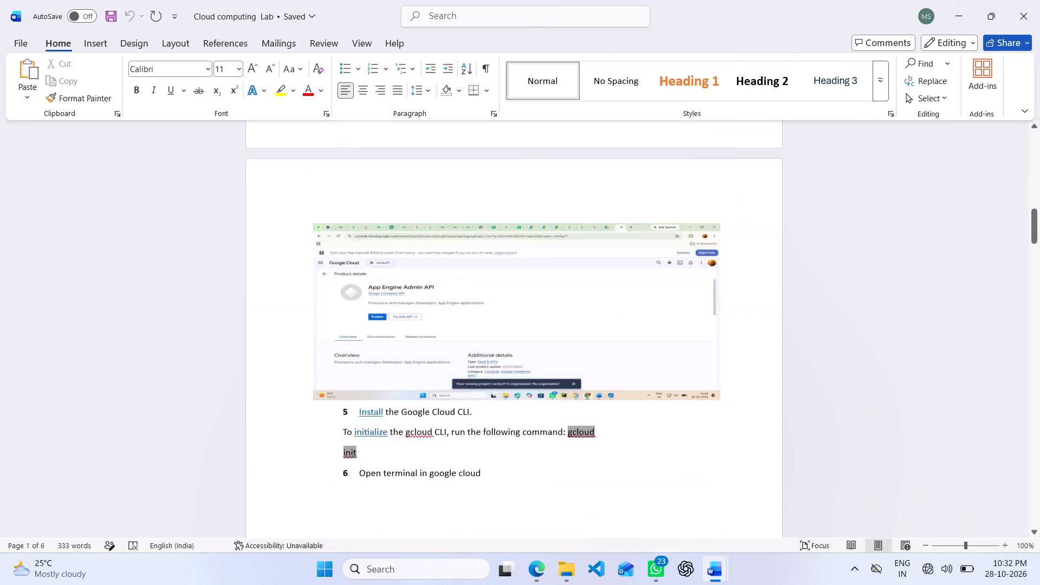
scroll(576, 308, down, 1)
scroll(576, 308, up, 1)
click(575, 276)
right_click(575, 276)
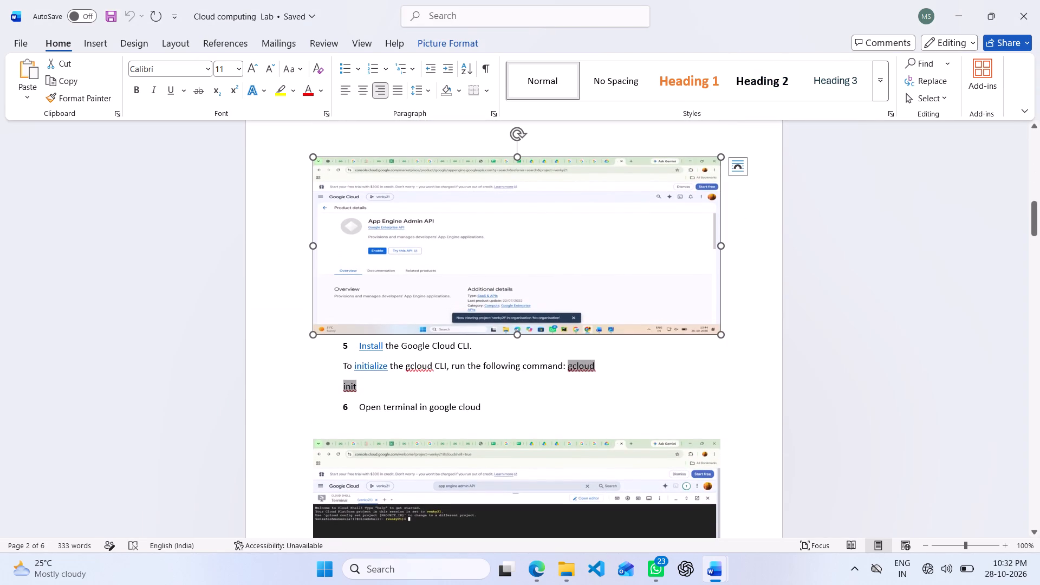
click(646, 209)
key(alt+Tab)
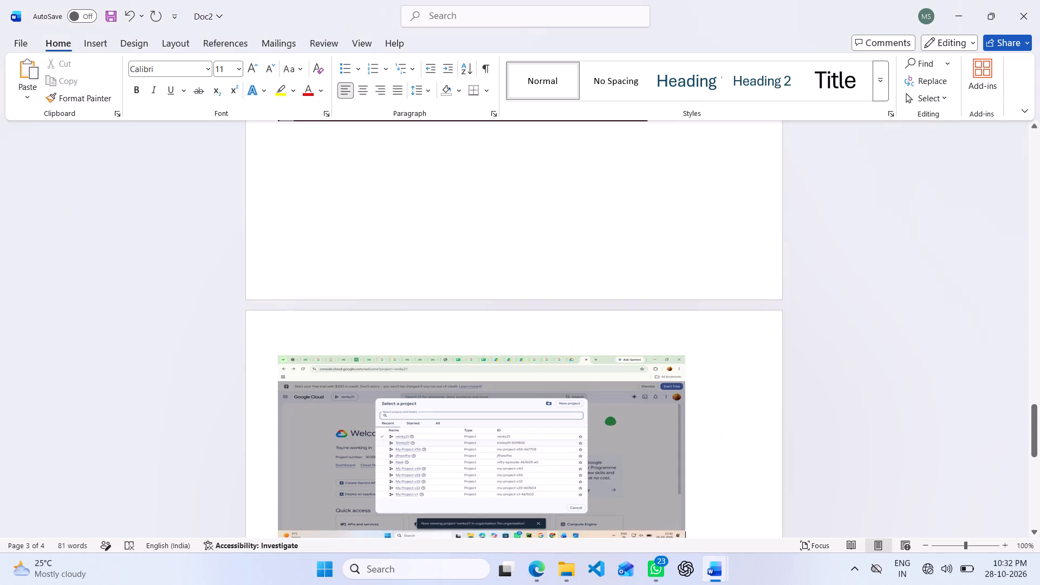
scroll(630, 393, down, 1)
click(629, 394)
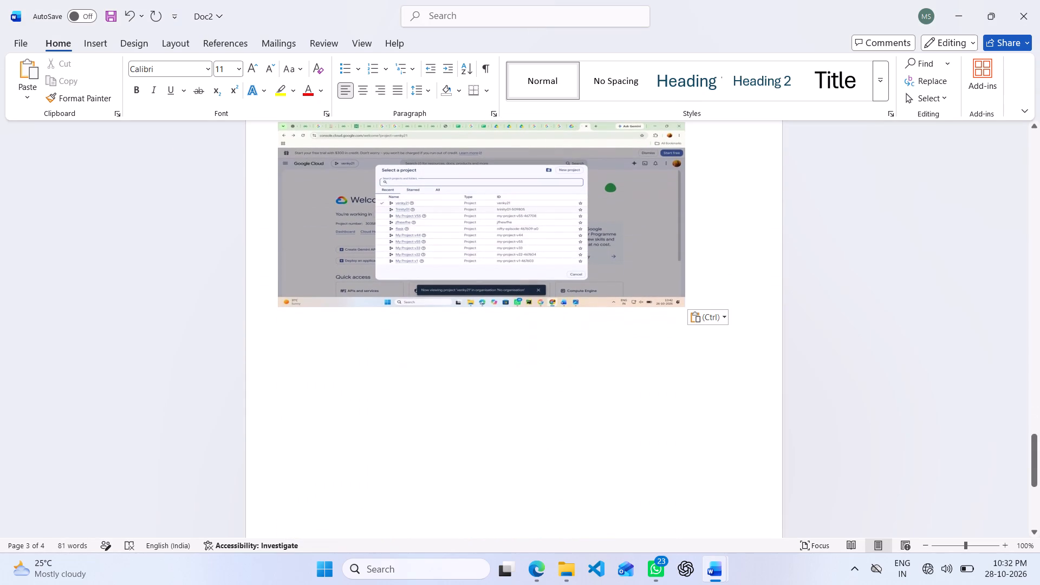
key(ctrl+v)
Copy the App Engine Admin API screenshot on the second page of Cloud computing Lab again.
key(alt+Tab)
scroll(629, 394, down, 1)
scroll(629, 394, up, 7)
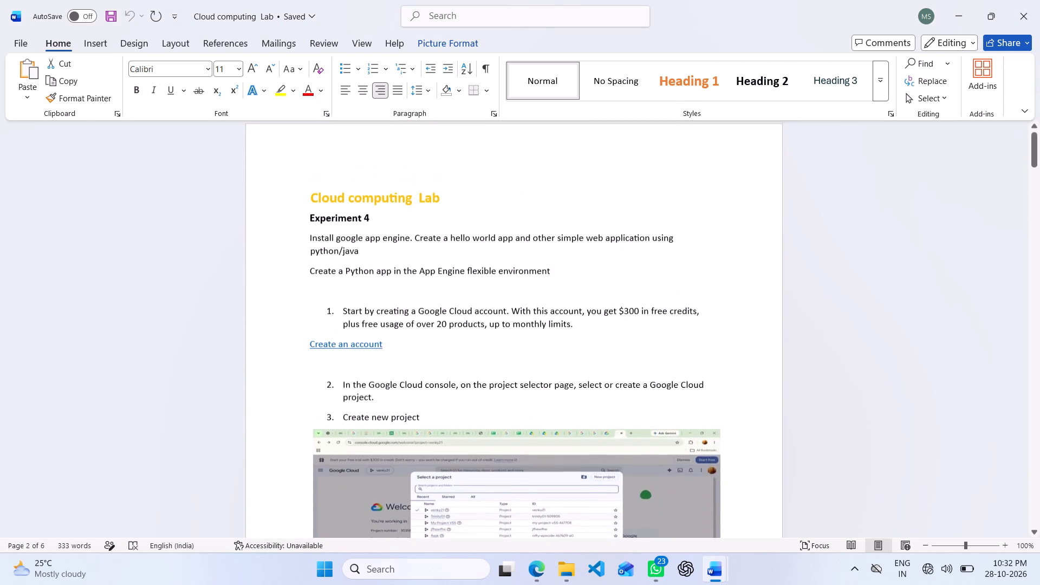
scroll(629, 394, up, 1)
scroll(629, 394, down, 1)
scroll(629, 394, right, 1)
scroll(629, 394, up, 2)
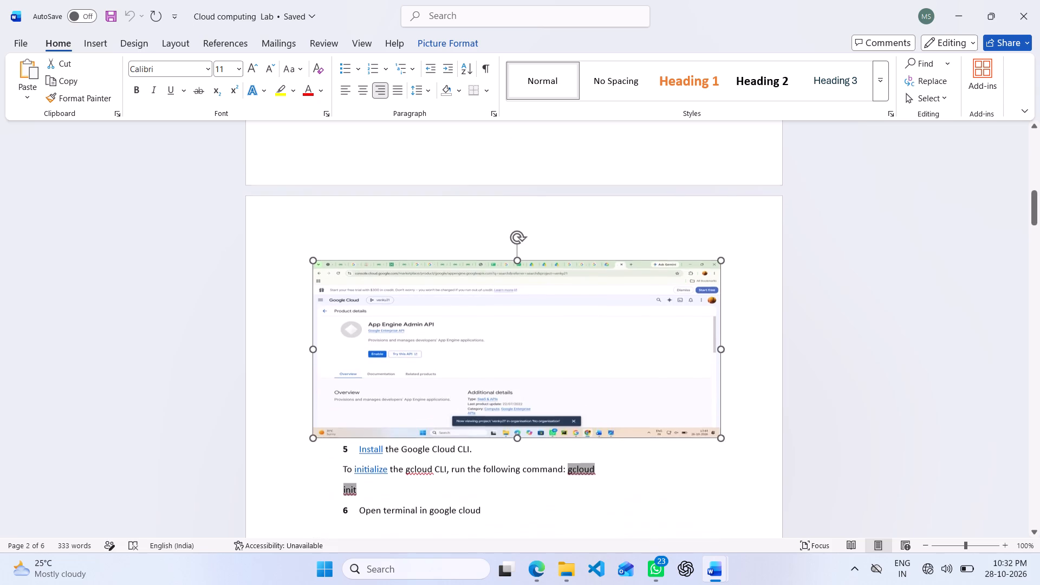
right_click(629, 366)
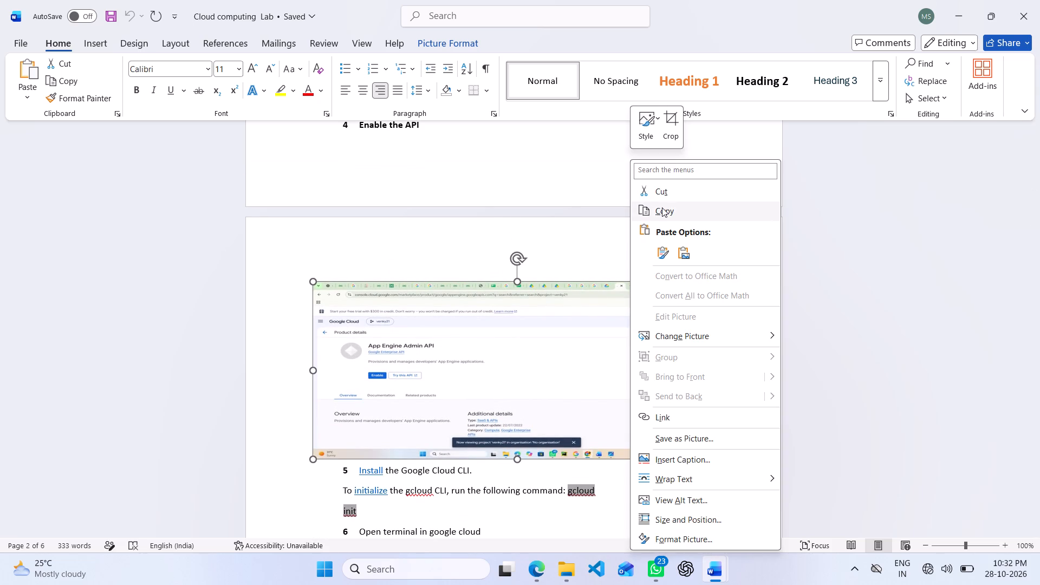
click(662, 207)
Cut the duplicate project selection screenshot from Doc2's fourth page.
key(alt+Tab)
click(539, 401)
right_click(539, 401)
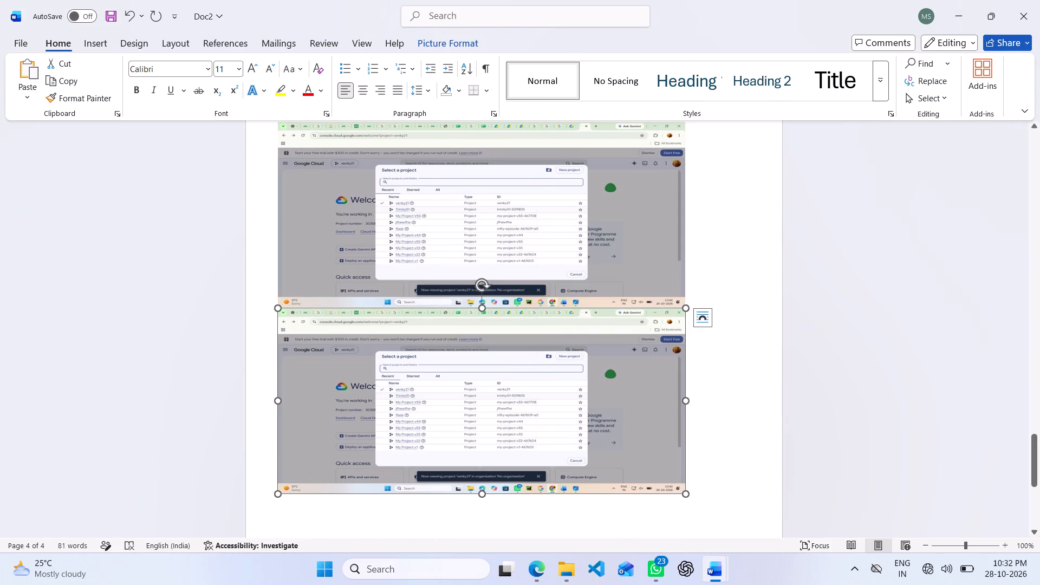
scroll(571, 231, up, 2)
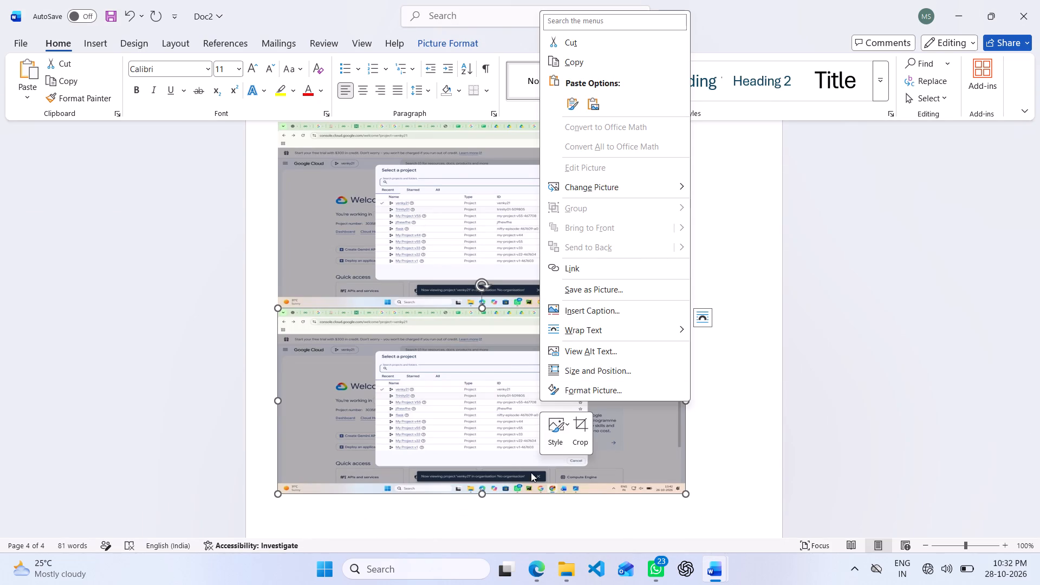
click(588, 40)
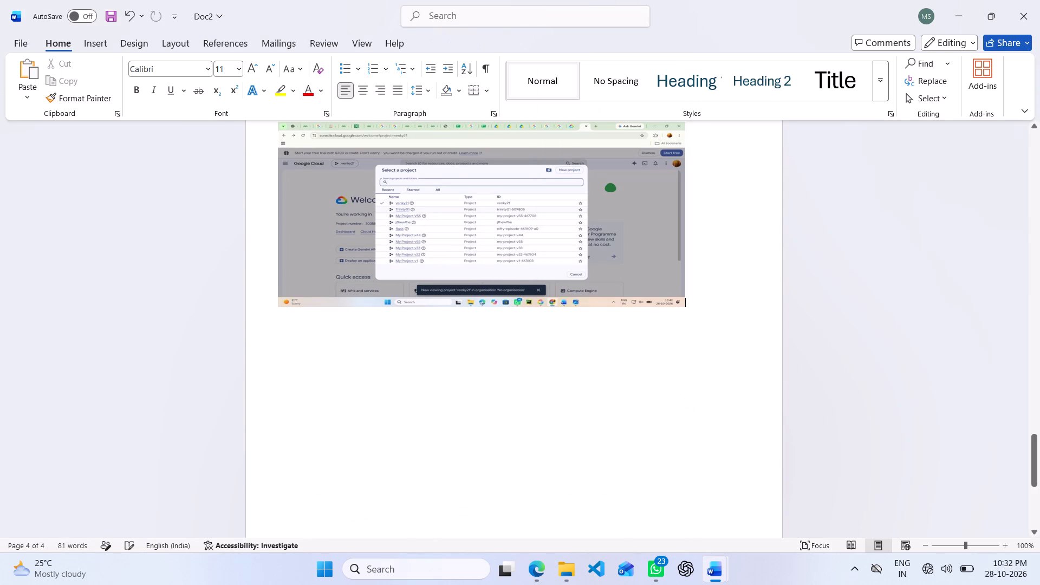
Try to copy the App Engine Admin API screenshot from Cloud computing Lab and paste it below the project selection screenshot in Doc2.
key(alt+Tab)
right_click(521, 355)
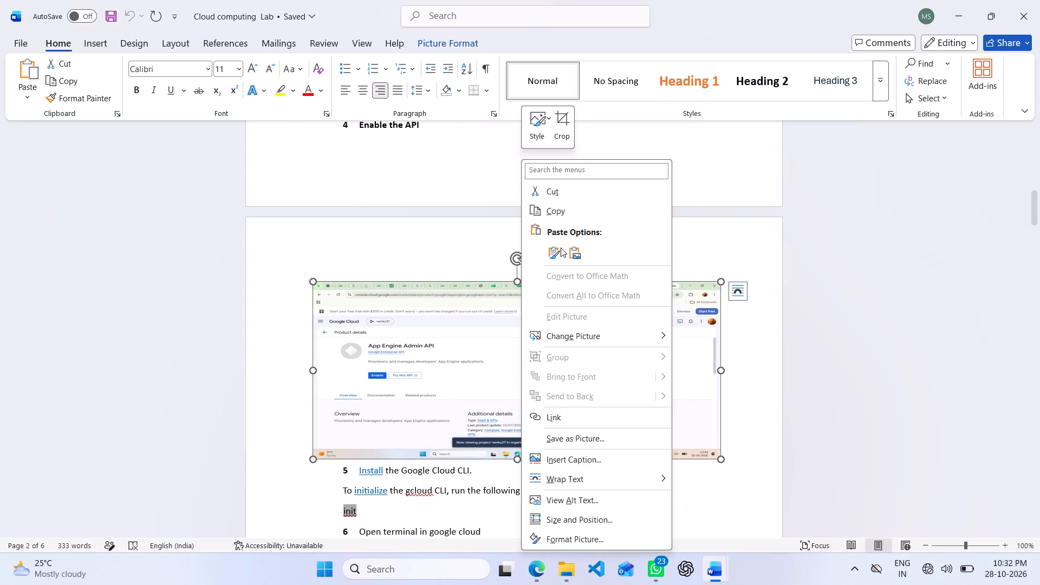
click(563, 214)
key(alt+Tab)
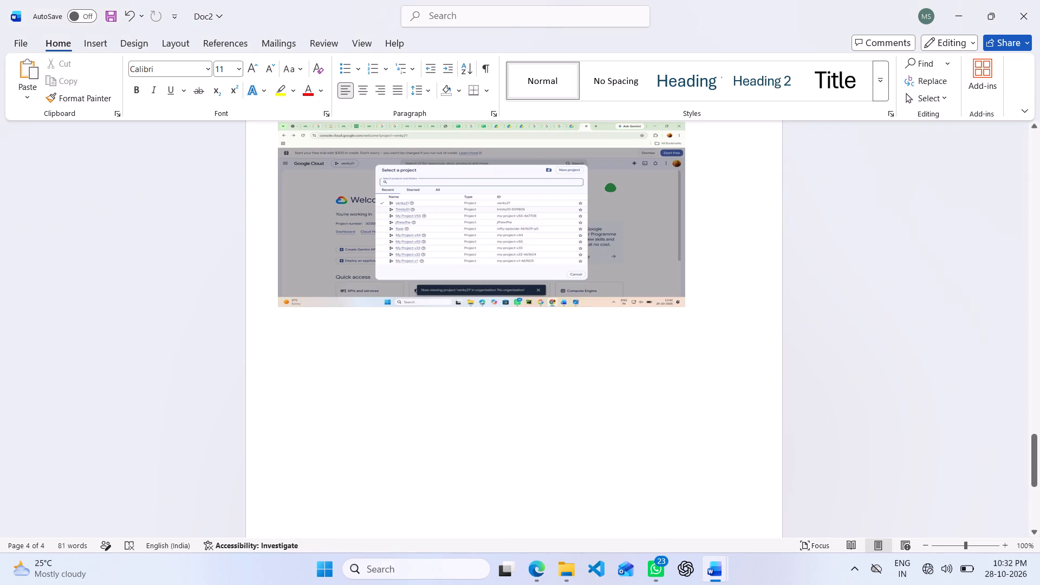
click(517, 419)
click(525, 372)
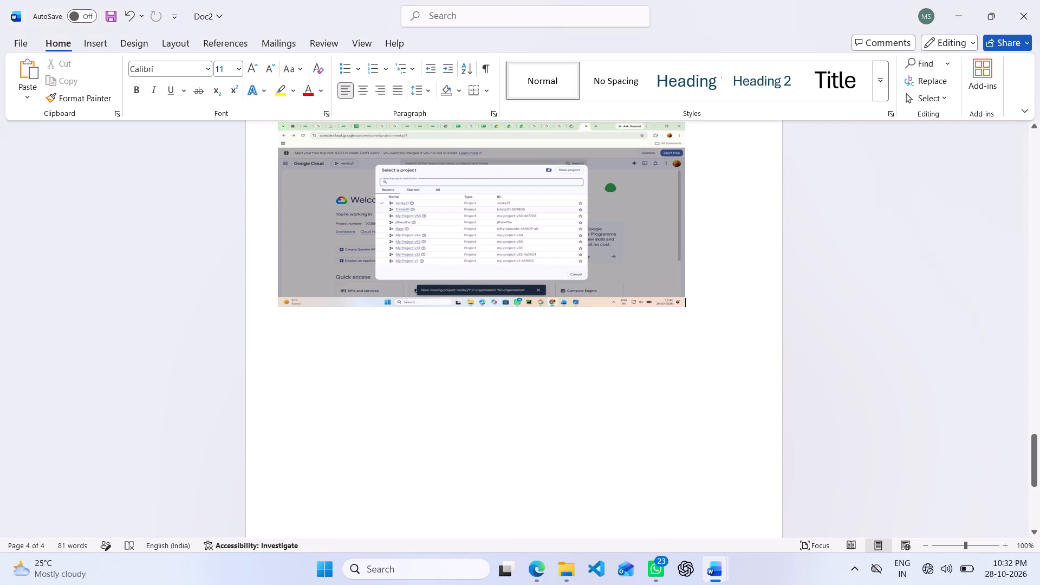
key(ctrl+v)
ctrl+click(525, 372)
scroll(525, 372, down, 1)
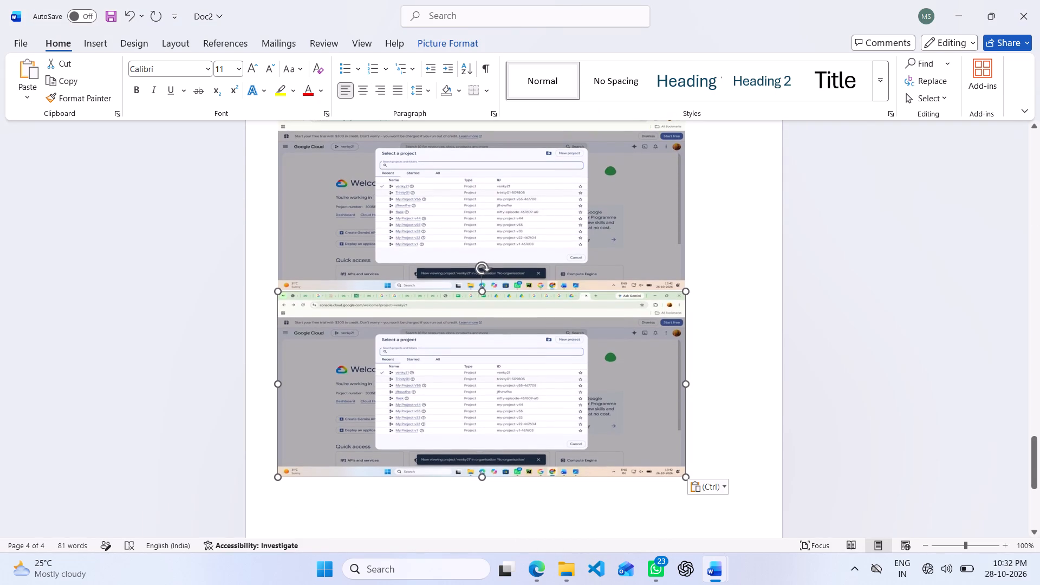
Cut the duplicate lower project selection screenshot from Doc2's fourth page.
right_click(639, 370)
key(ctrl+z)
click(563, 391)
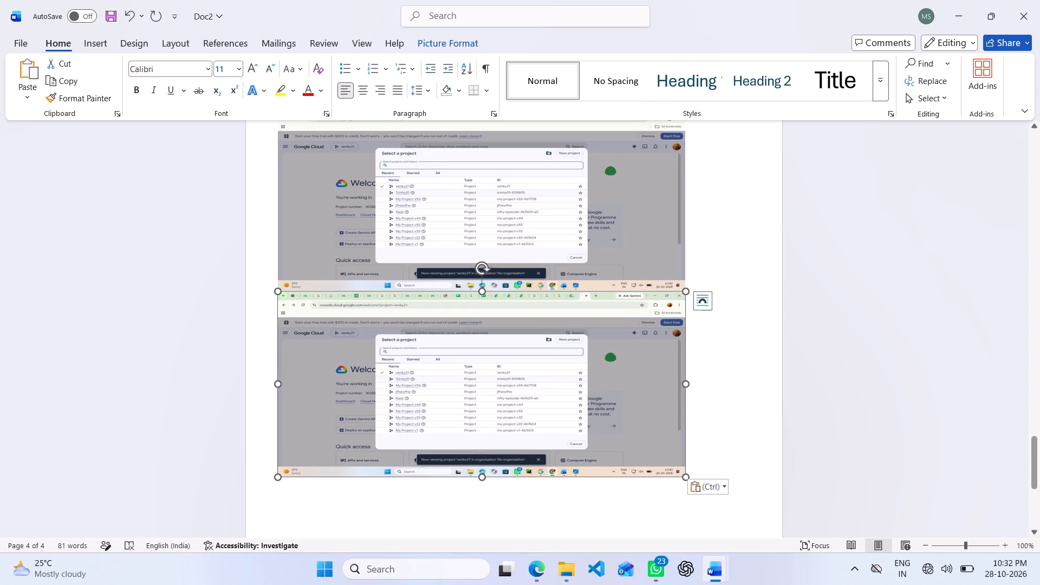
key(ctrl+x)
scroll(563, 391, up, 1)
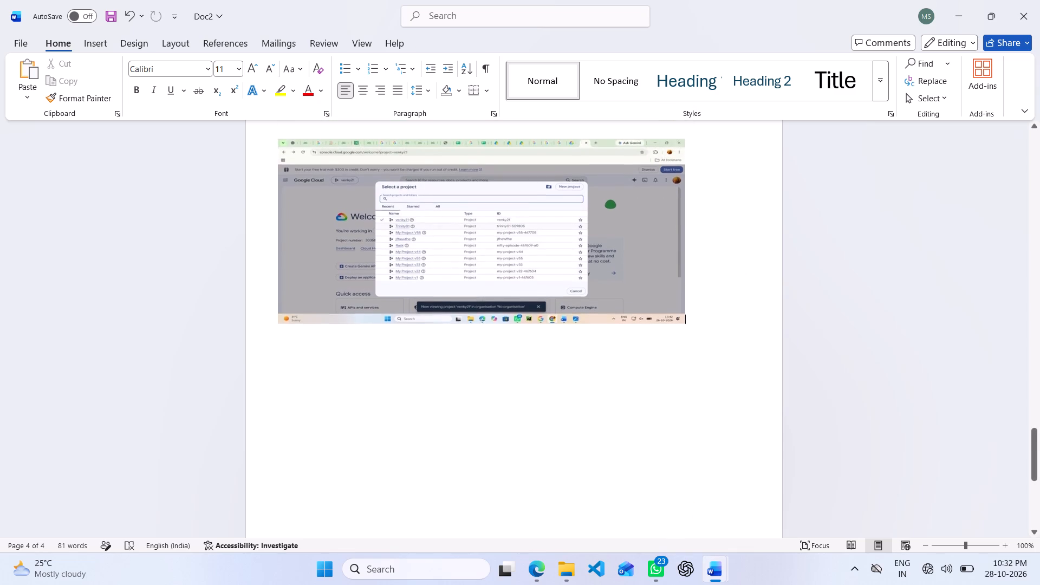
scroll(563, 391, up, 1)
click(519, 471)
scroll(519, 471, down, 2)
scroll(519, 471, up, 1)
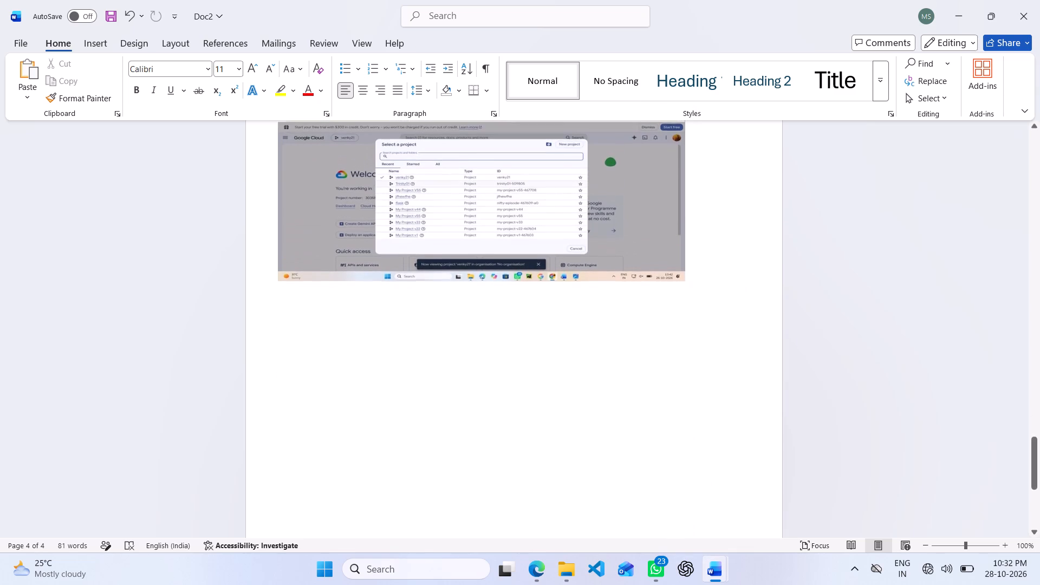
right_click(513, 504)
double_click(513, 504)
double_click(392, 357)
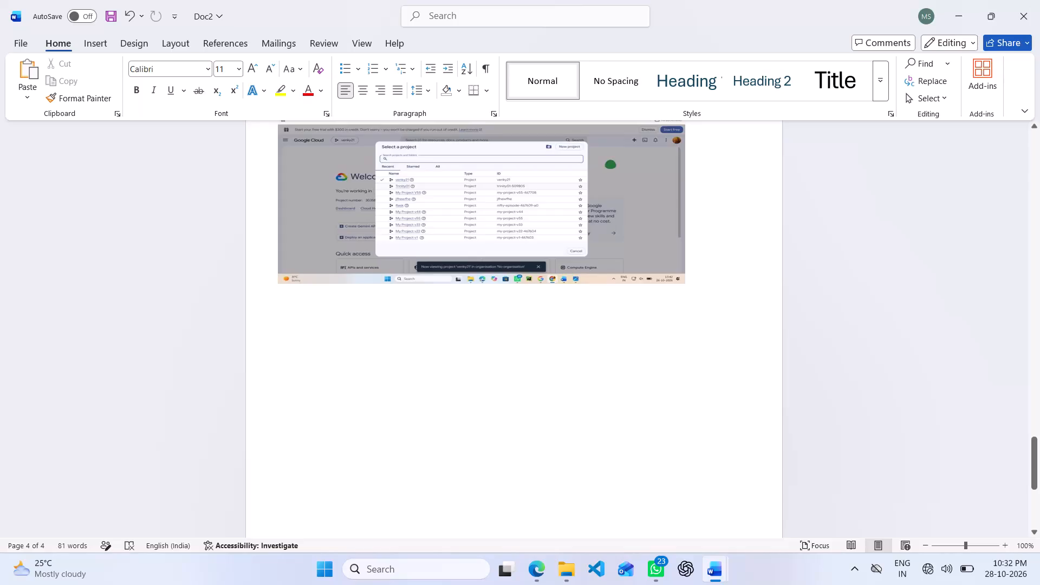
Copy the App Engine Admin API screenshot from Cloud computing Lab and paste it above the project selection screenshot on Doc2's fourth page.
key(alt+Tab)
scroll(461, 400, down, 1)
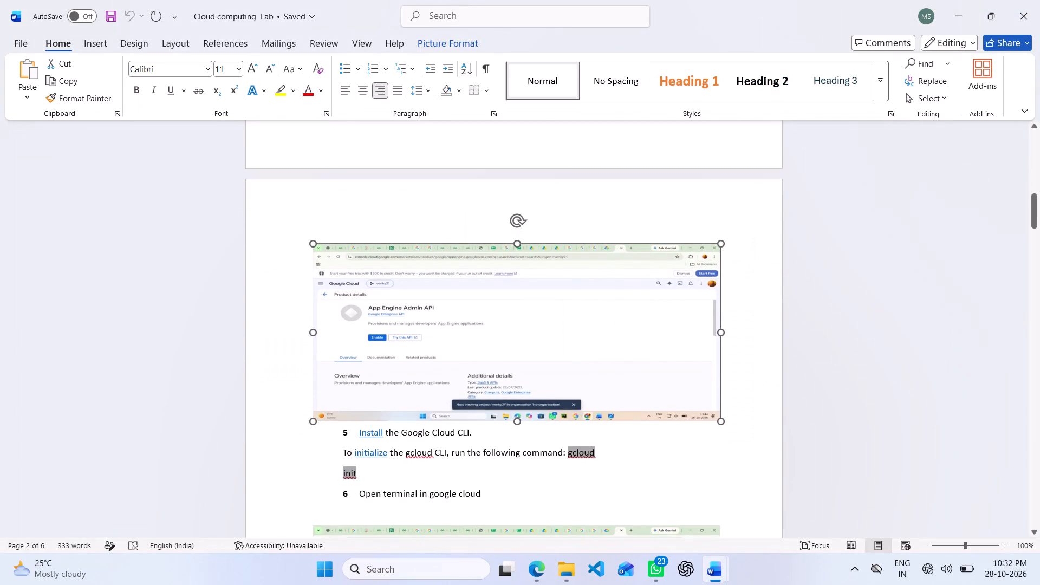
right_click(461, 400)
click(508, 60)
key(alt+Tab)
click(416, 342)
right_click(416, 342)
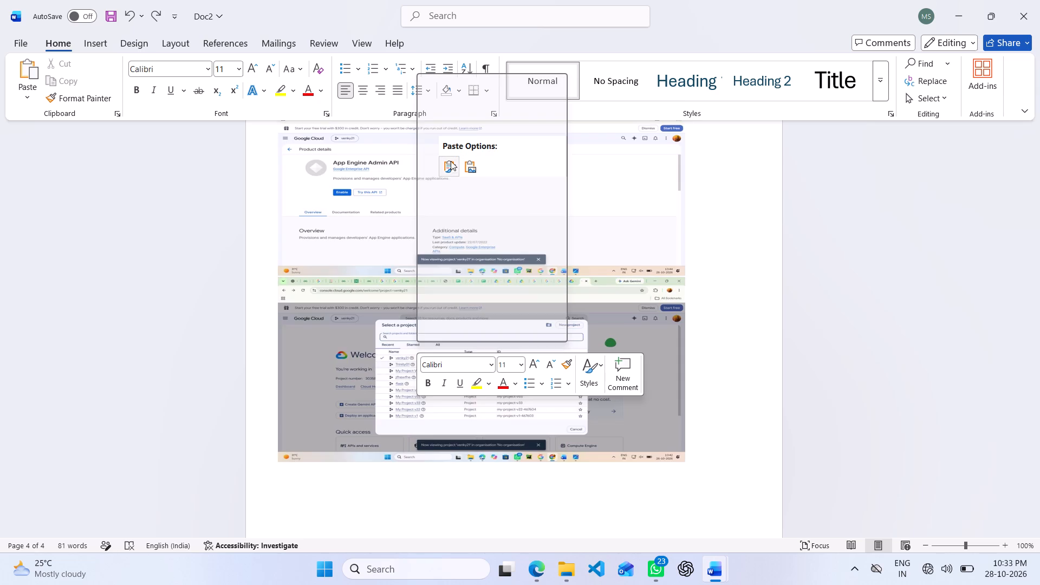
click(446, 167)
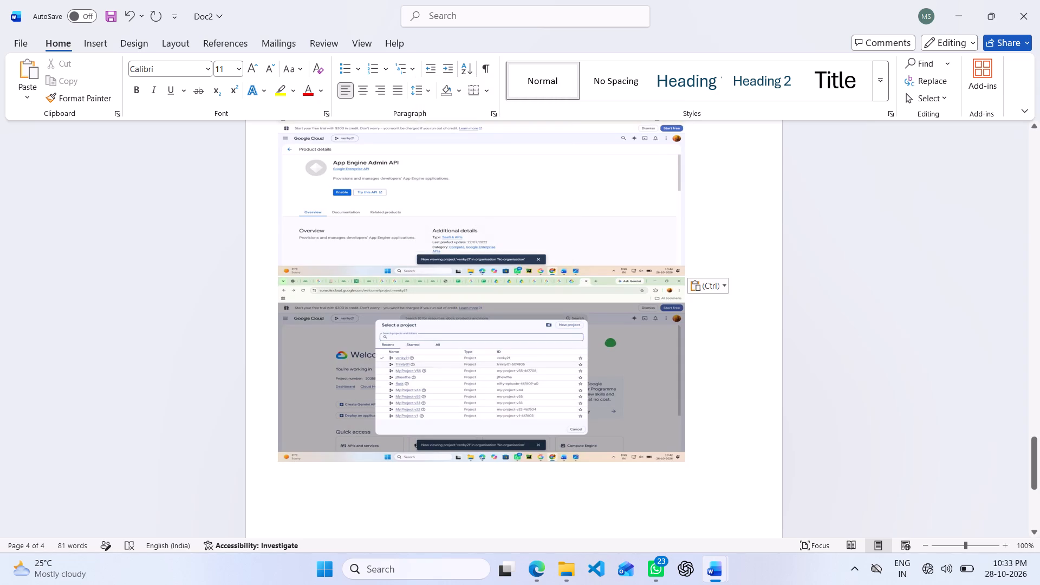
Try to copy the "Open terminal in google cloud" screenshot from Cloud computing Lab and paste it below the project selection screenshot in Doc2.
scroll(576, 287, down, 1)
click(647, 351)
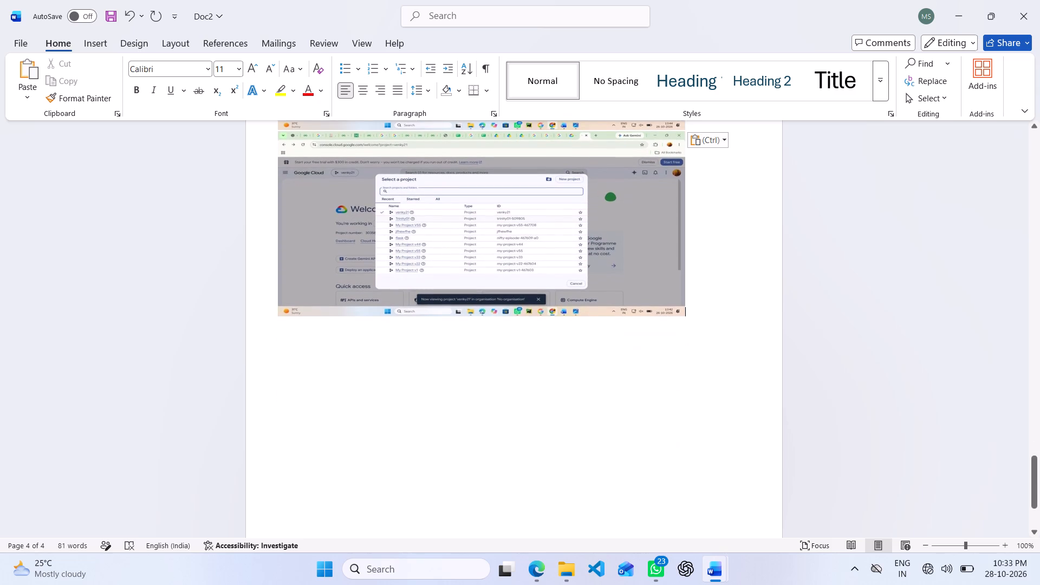
double_click(704, 311)
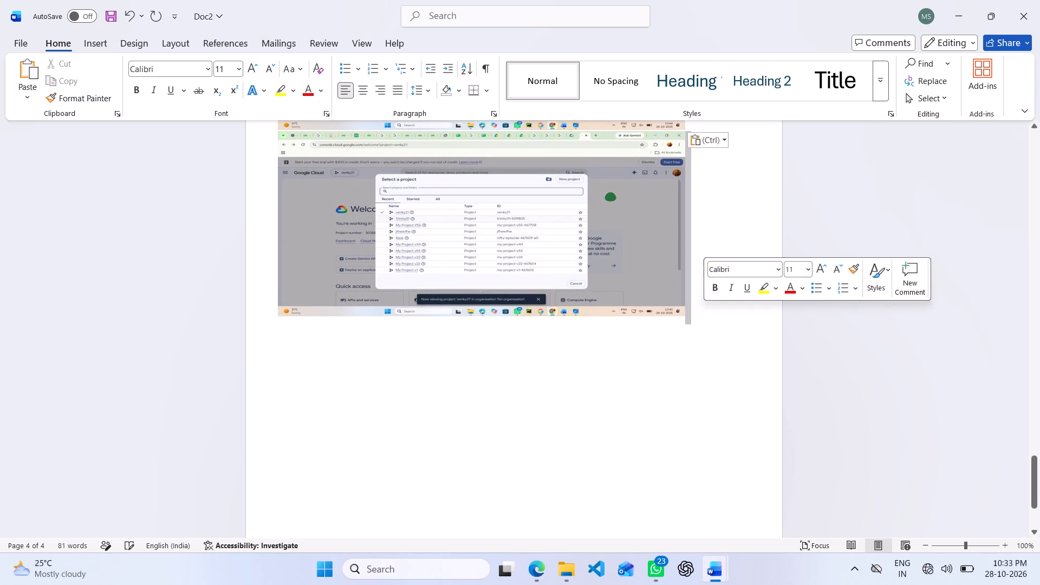
key(alt+Tab)
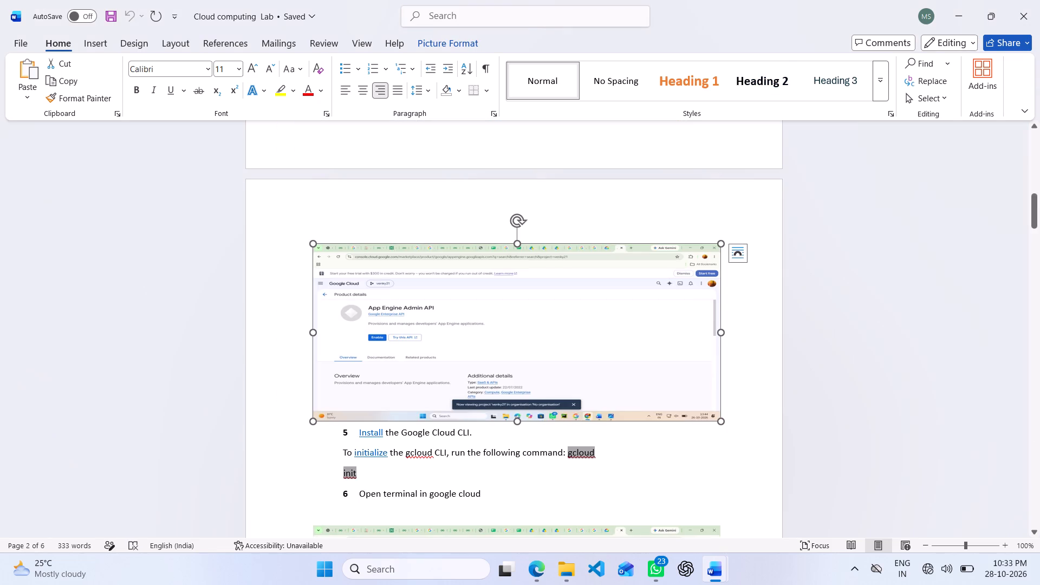
scroll(640, 354, down, 3)
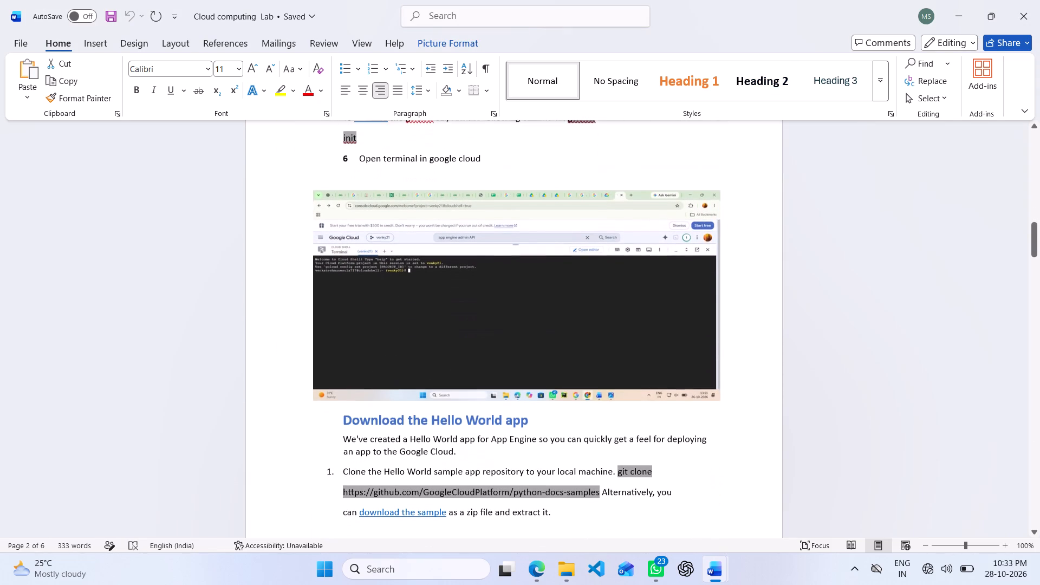
click(640, 354)
right_click(646, 279)
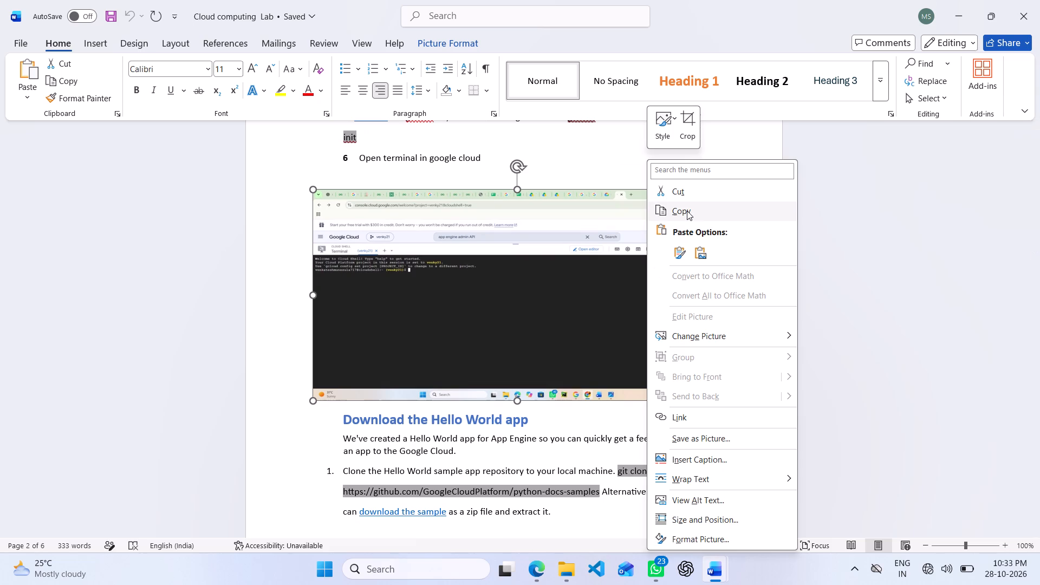
click(687, 211)
key(alt+Tab)
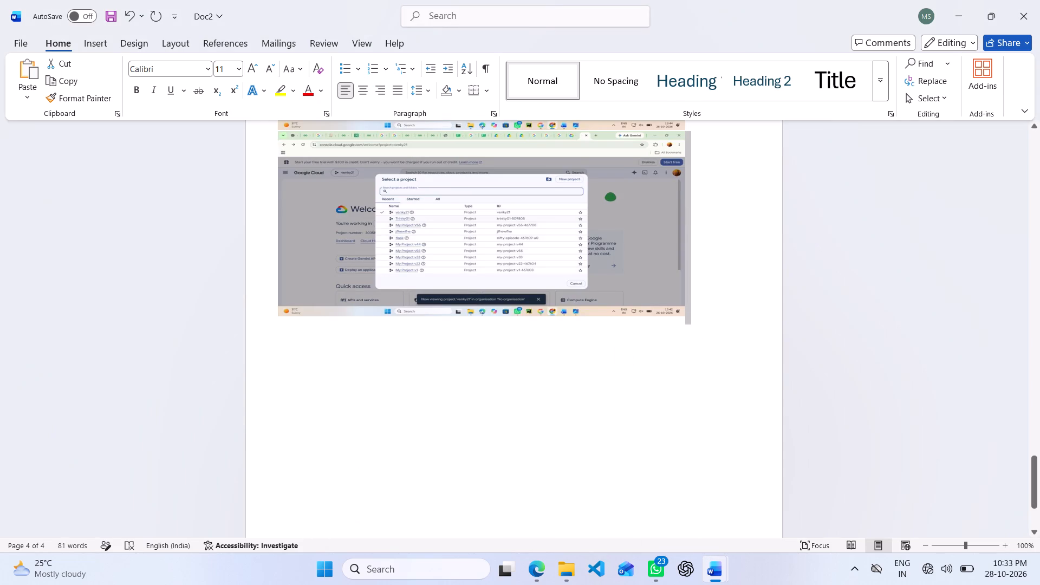
click(720, 320)
key(ctrl+v)
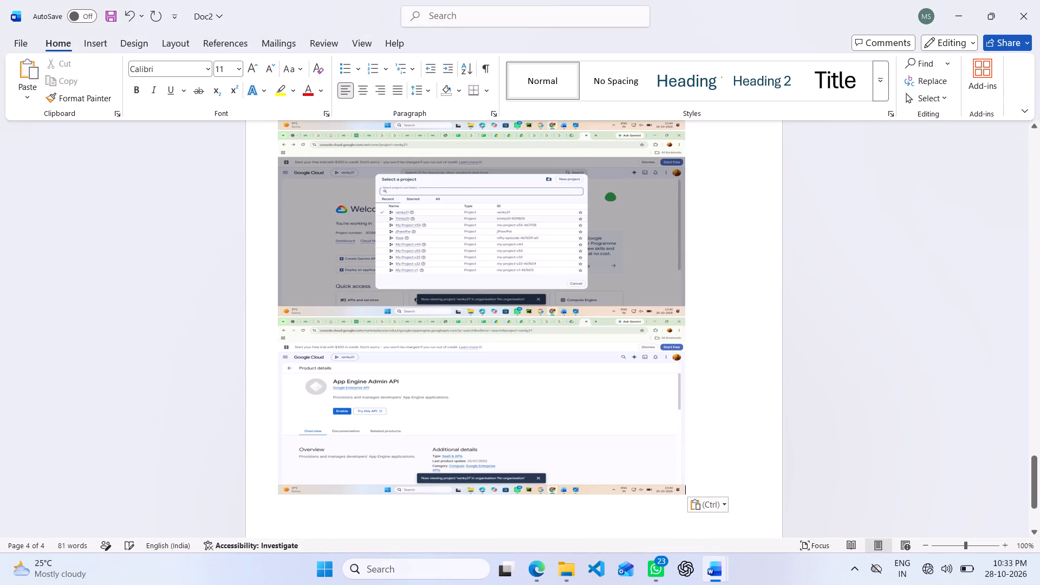
Cut the App Engine Admin API screenshot that sits above the project selection screenshot in Doc2.
scroll(720, 320, up, 1)
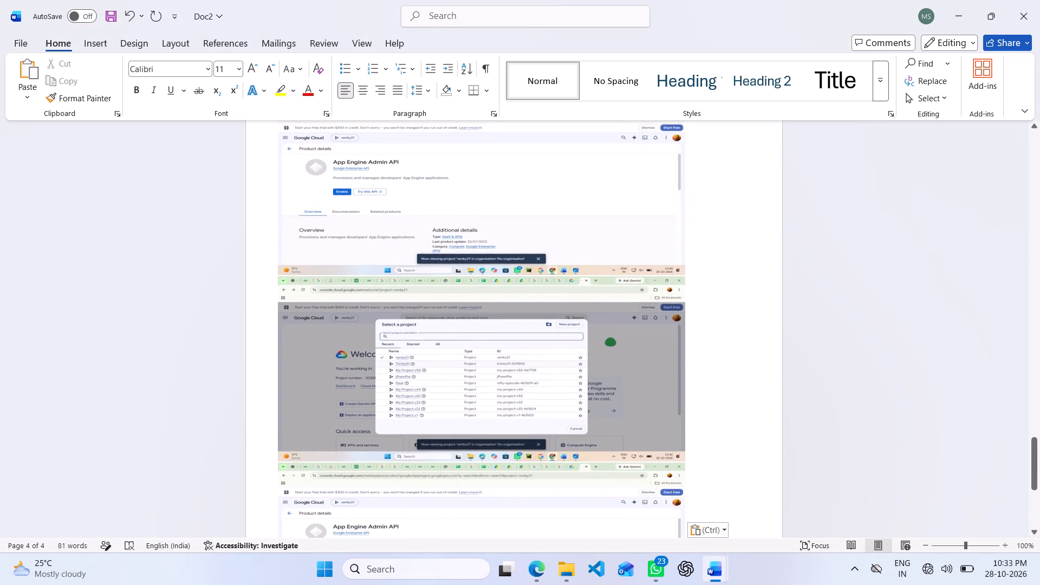
click(639, 178)
right_click(639, 178)
click(690, 199)
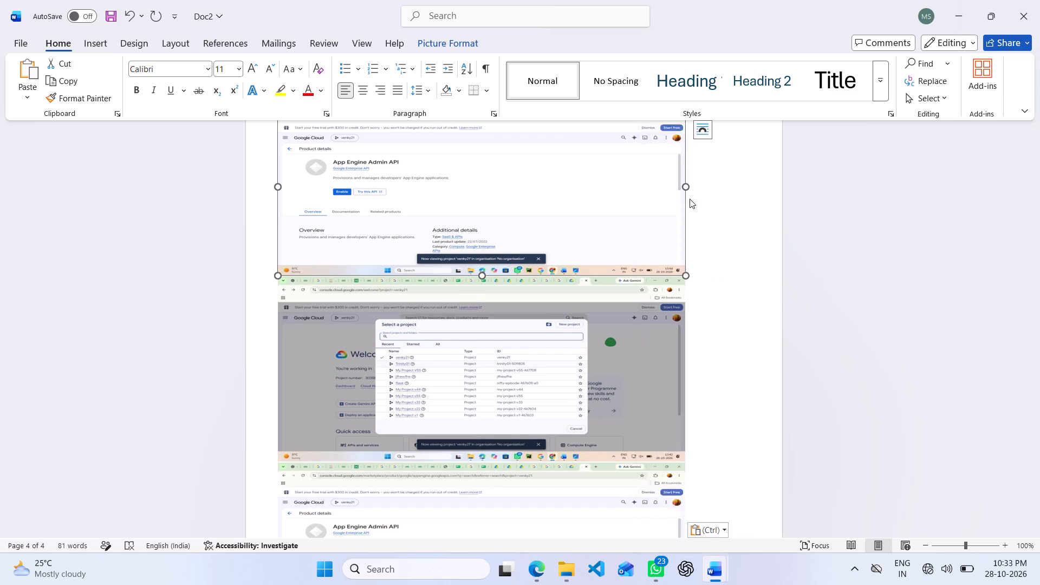
Copy the "Open terminal in google cloud" screenshot from Cloud computing Lab and paste it on a new line below the App Engine Admin API screenshot in Doc2.
click(719, 453)
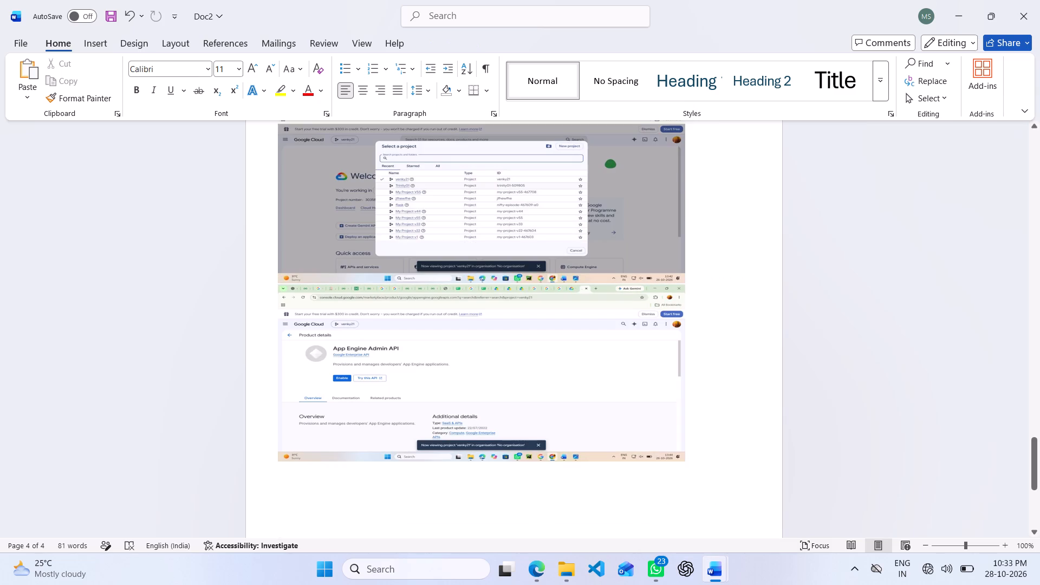
key(Return)
key(alt+Tab)
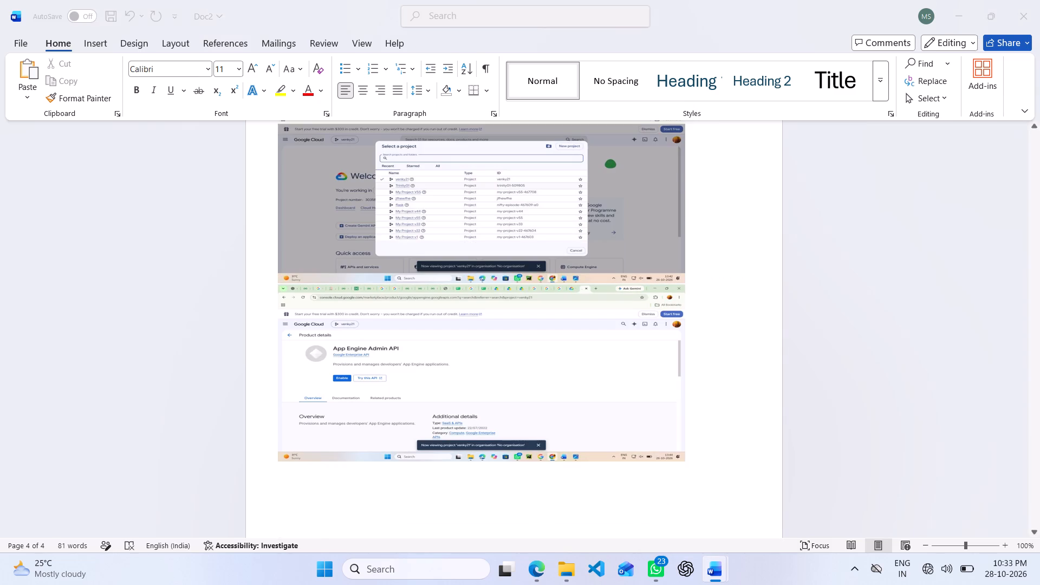
right_click(575, 358)
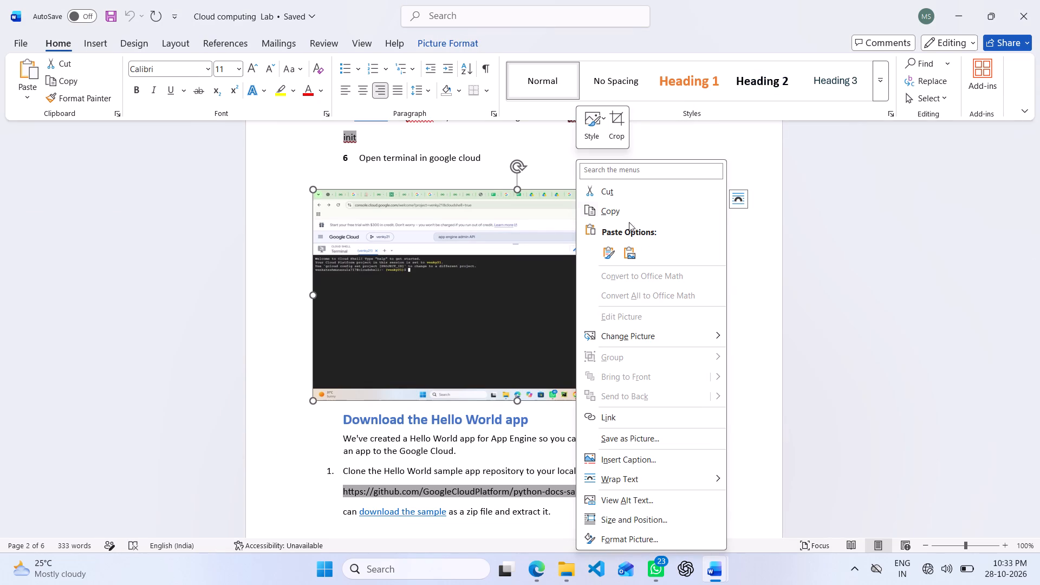
click(623, 214)
key(alt+Tab)
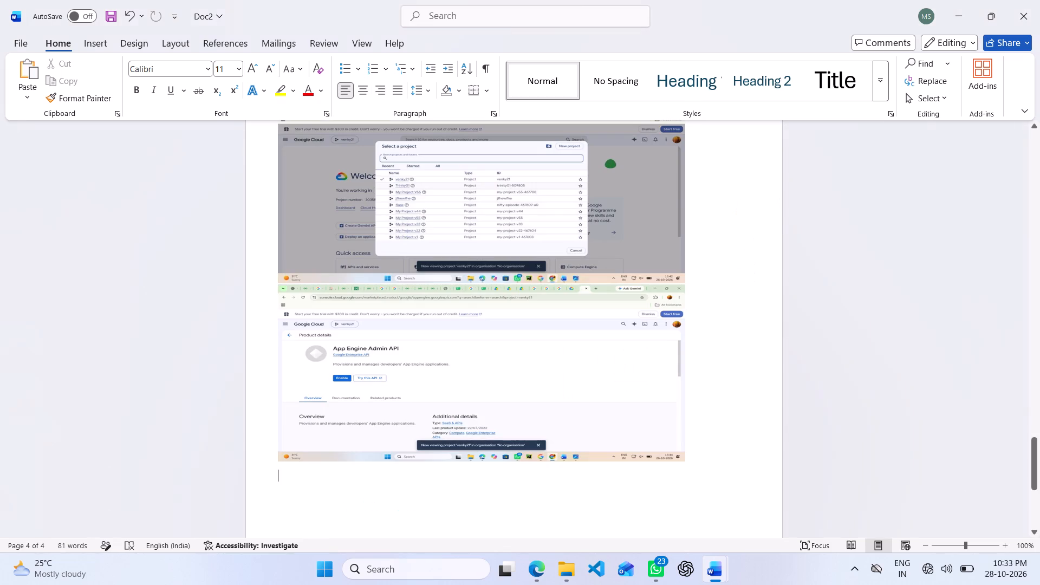
key(ctrl+v)
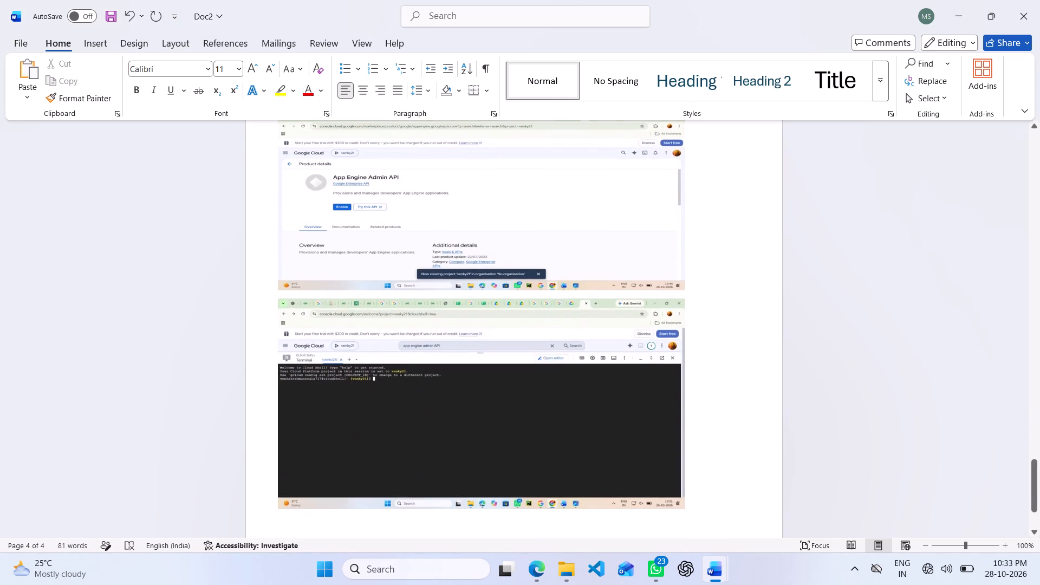
Copy the git clone and hello_world directory terminal screenshot from Cloud computing Lab and paste it on a new line after Doc2's last screenshot.
key(alt+Tab)
scroll(518, 503, down, 2)
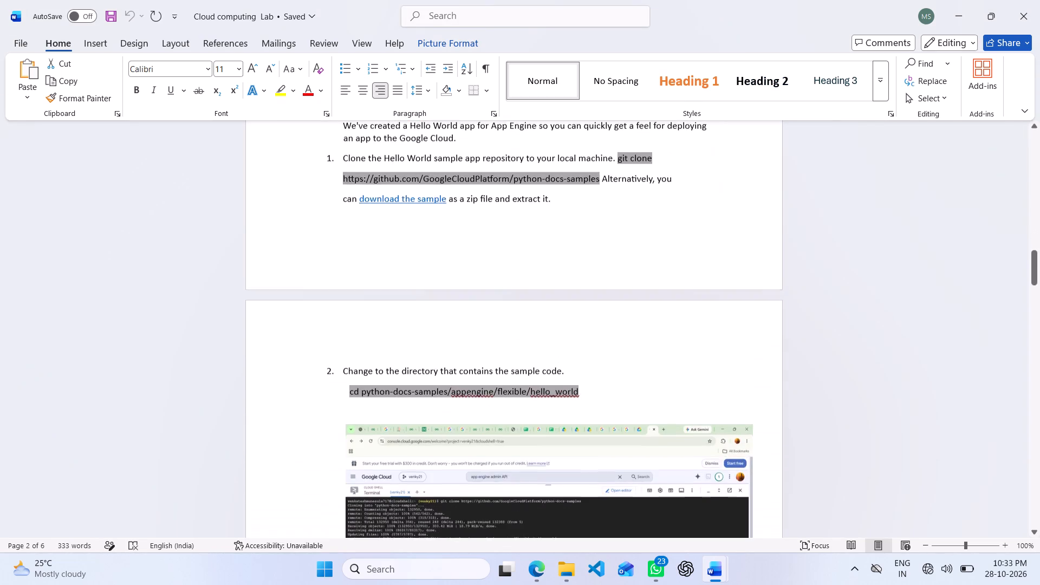
scroll(518, 503, down, 2)
click(544, 445)
right_click(544, 445)
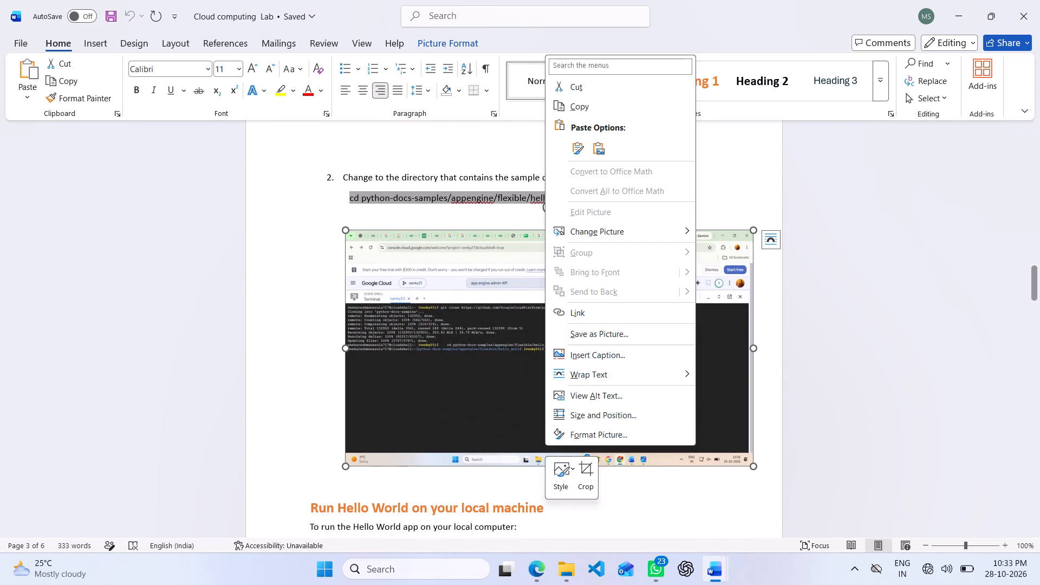
click(581, 114)
key(alt+Tab)
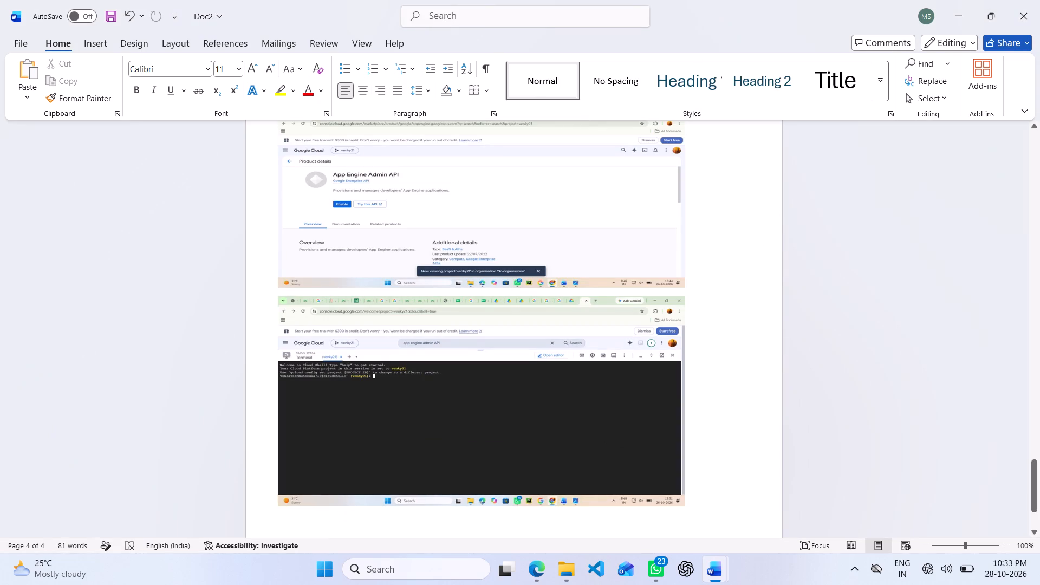
click(714, 487)
key(Return)
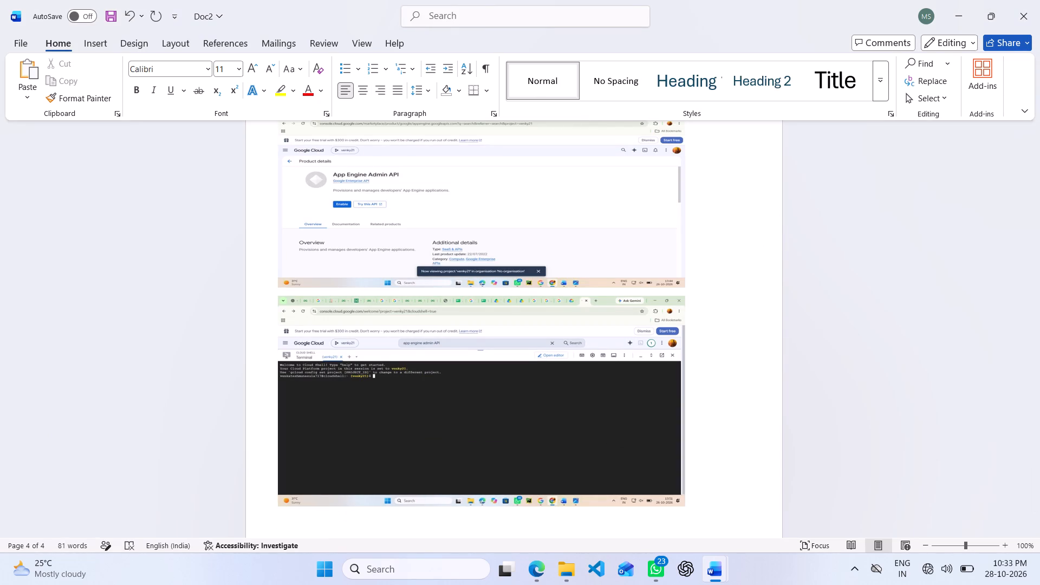
key(ctrl+v)
scroll(714, 487, down, 1)
scroll(714, 487, up, 1)
Copy the requirements installation terminal screenshot from Cloud computing Lab and paste it on a new line after Doc2's last screenshot.
key(alt+Tab)
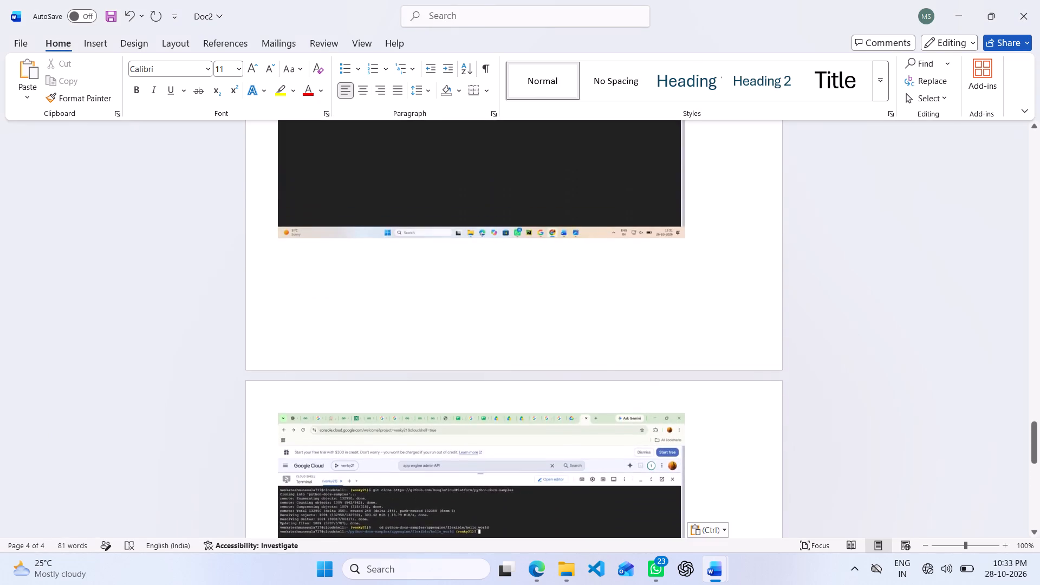
scroll(714, 487, down, 7)
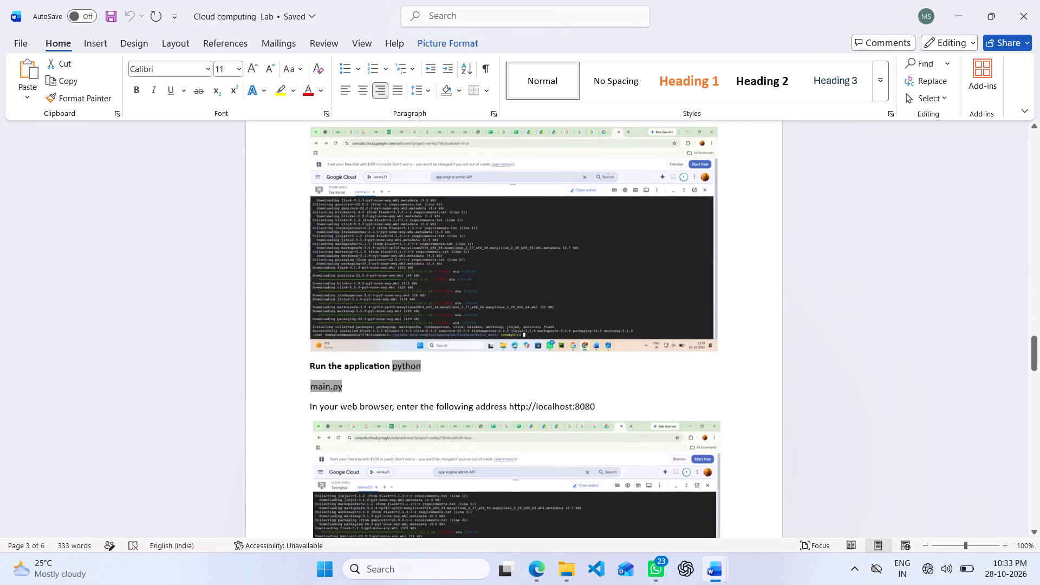
right_click(714, 487)
click(611, 300)
right_click(611, 300)
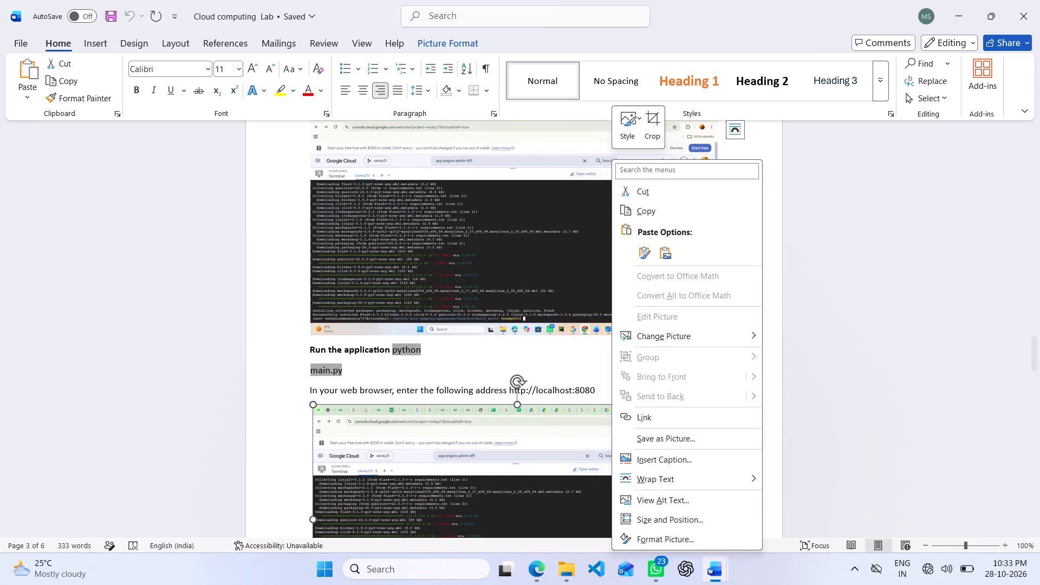
click(562, 249)
right_click(562, 249)
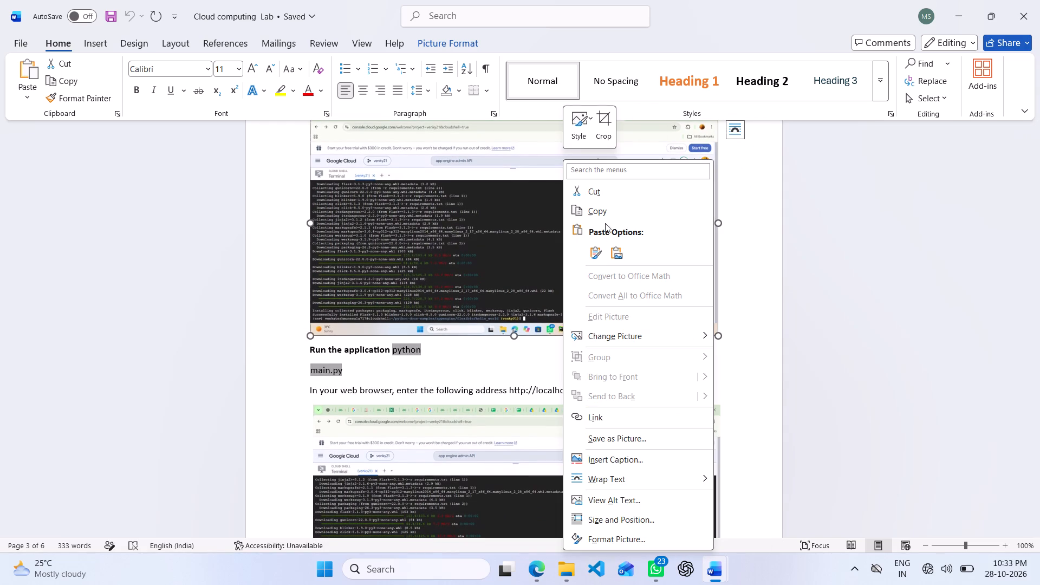
click(602, 216)
key(alt+Tab)
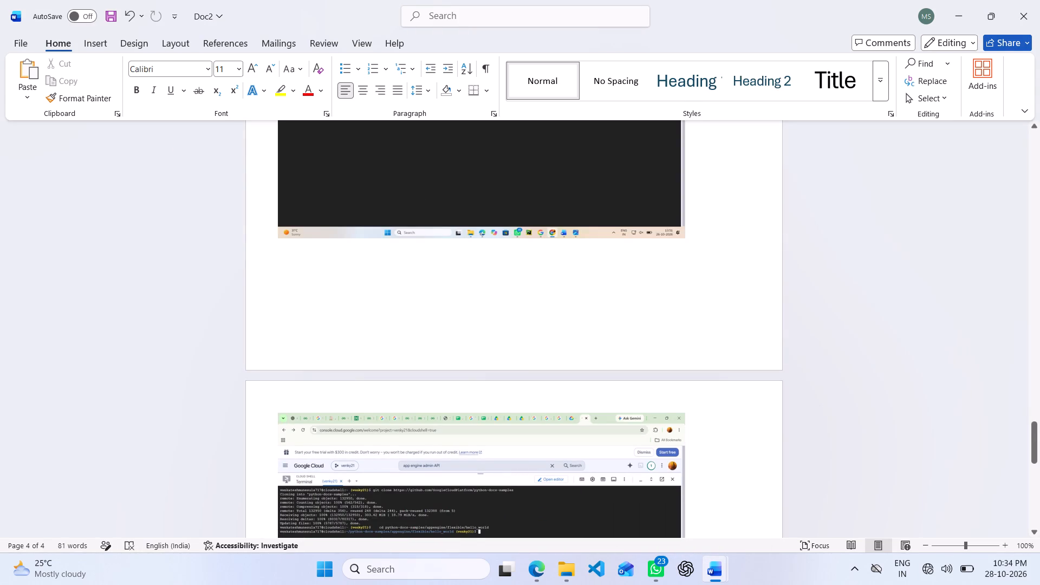
scroll(523, 340, down, 2)
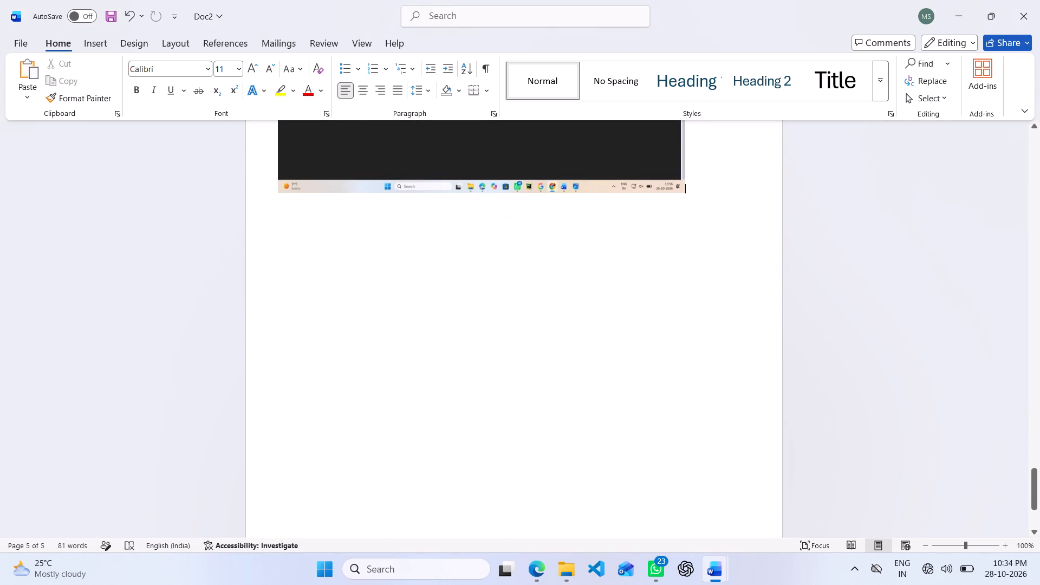
click(704, 185)
key(Return)
key(ctrl+v)
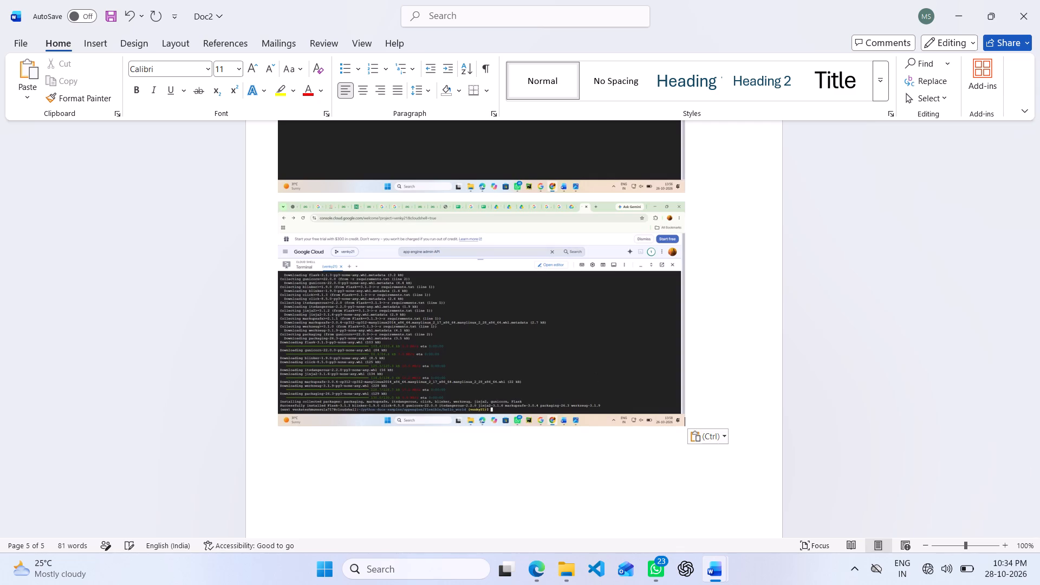
key(alt+Tab)
scroll(704, 185, down, 1)
scroll(704, 185, up, 2)
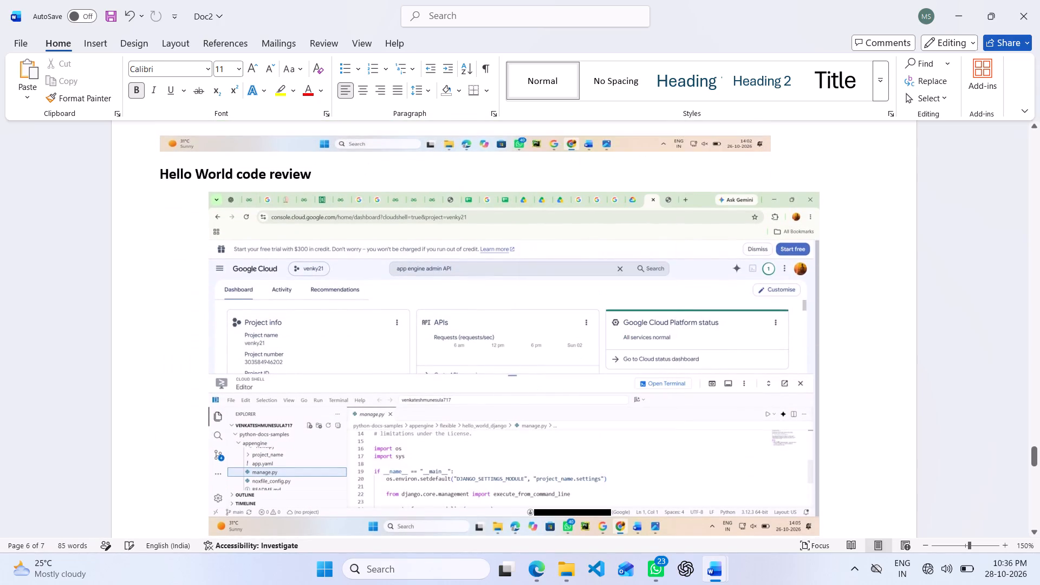
triple_click(363, 170)
key(BackSpace)
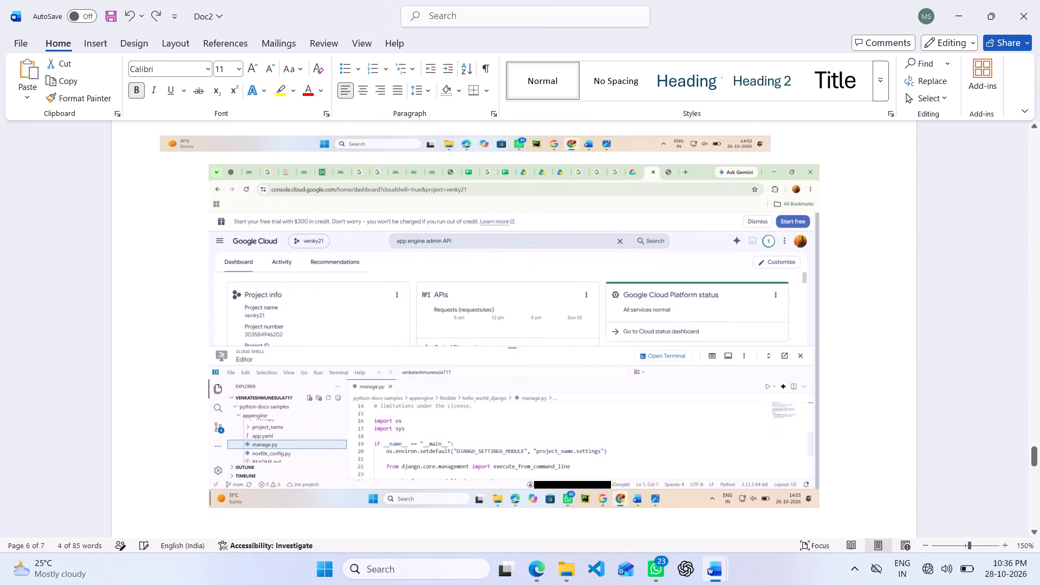
Check the rest of Cloud computing Lab, from the main.py section to the end of the document, for further screenshots.
key(alt+Tab)
scroll(363, 170, down, 1)
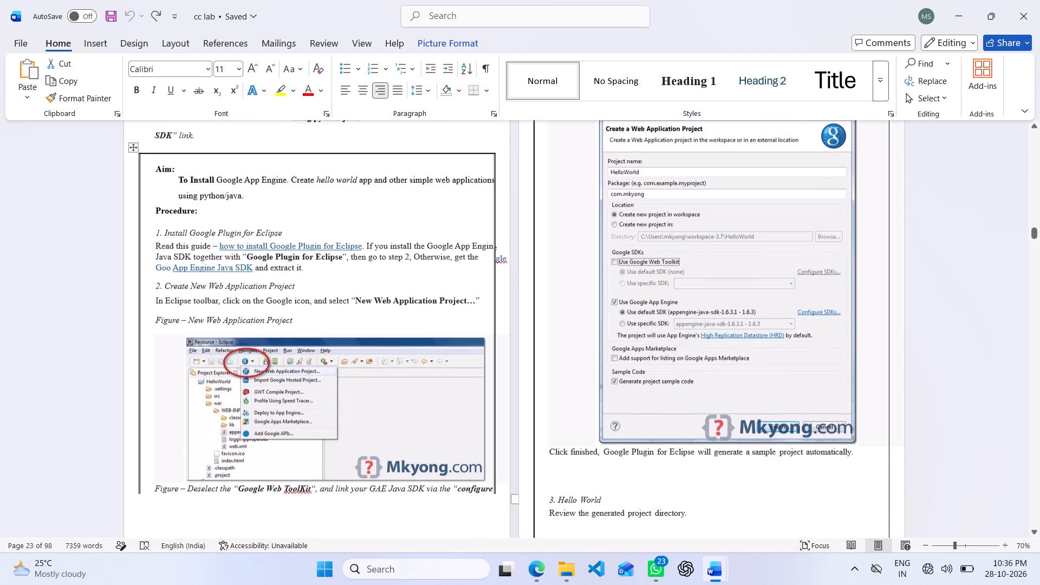
key(alt+Tab)
key(alt+Tab)
scroll(363, 170, down, 1)
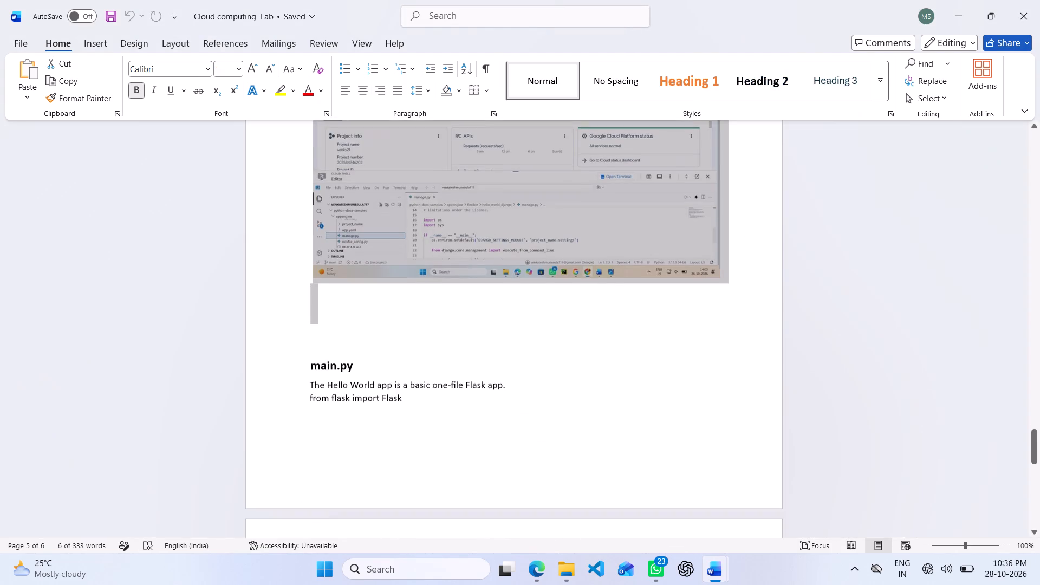
scroll(363, 170, down, 5)
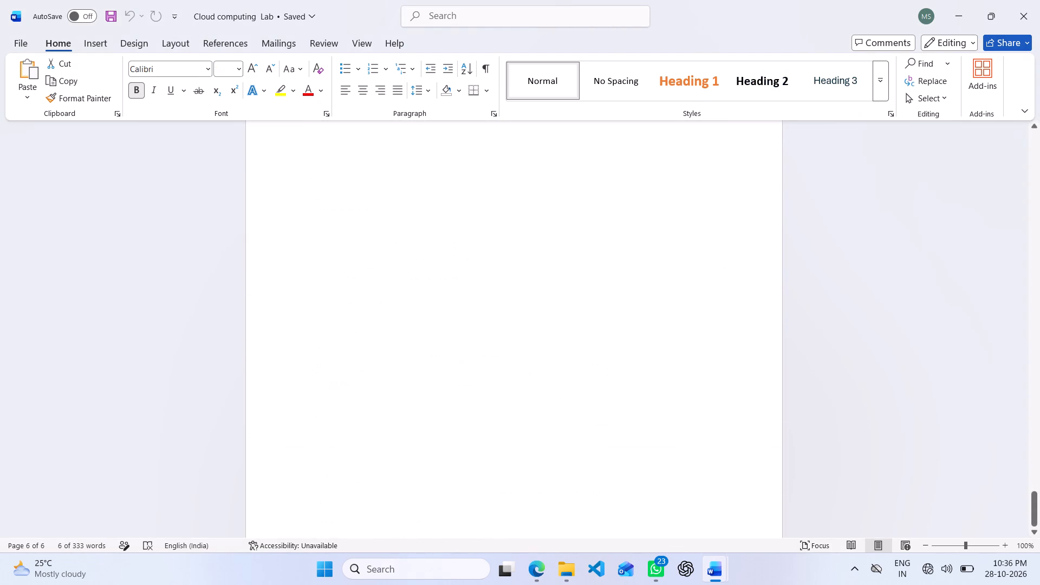
scroll(363, 170, up, 1)
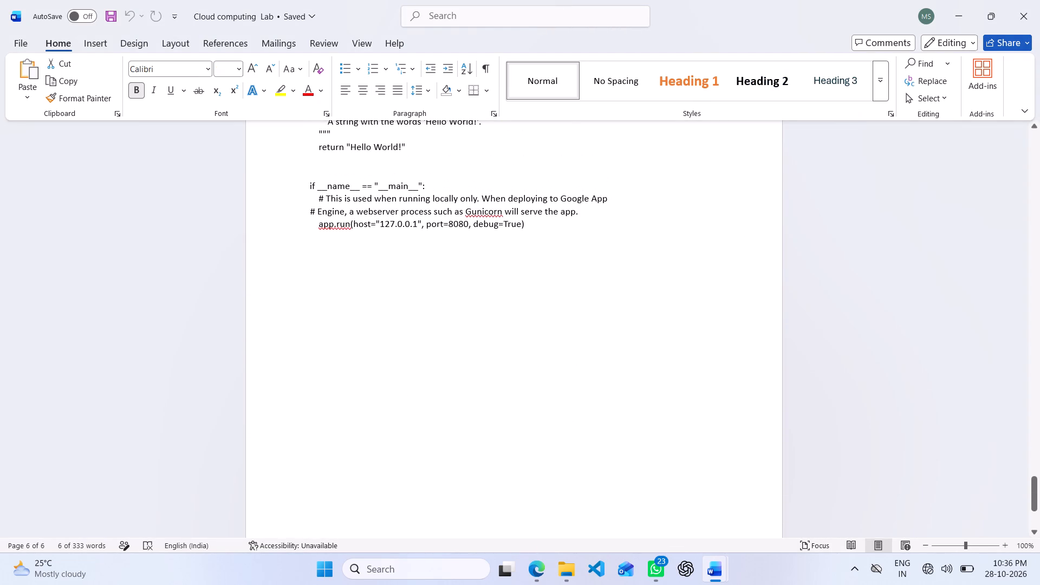
click(24, 48)
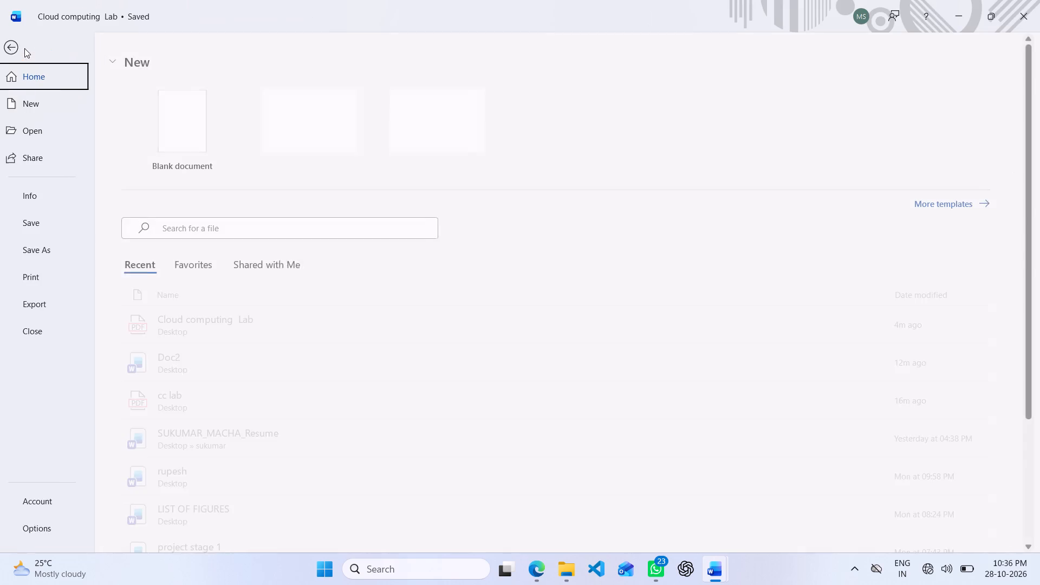
click(16, 47)
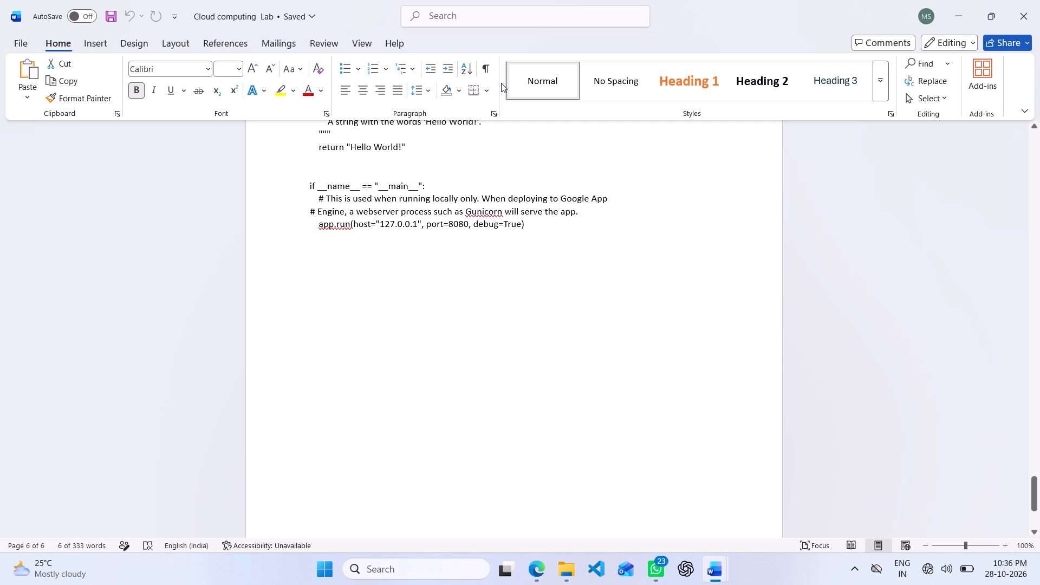
Switch to cc lab and look through experiment 3, the Google App Engine hello world application, to find where experiment 4 starts.
key(alt+Tab)
key(alt+Tab)
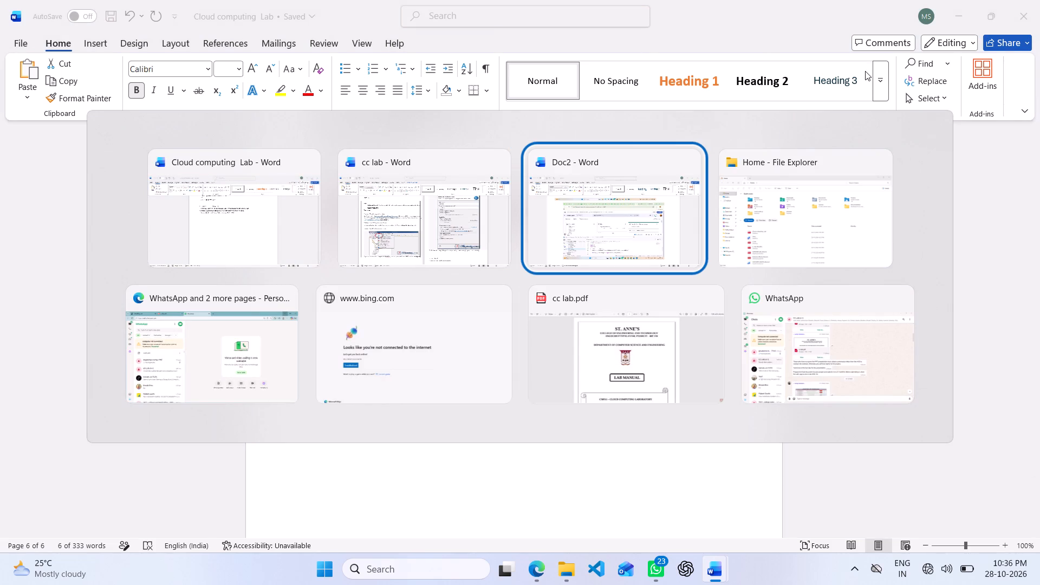
key(alt+Left)
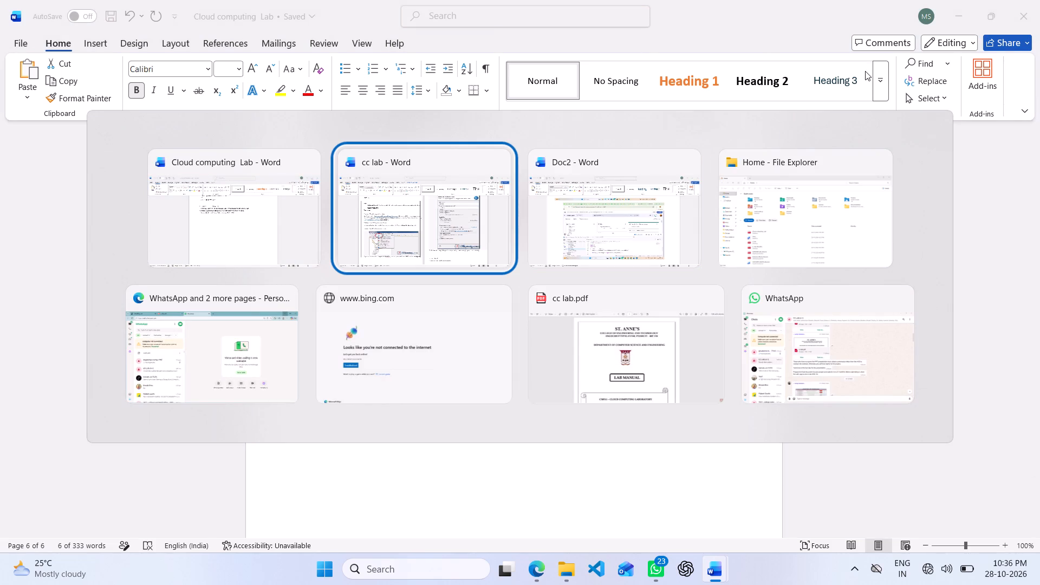
scroll(865, 71, up, 1)
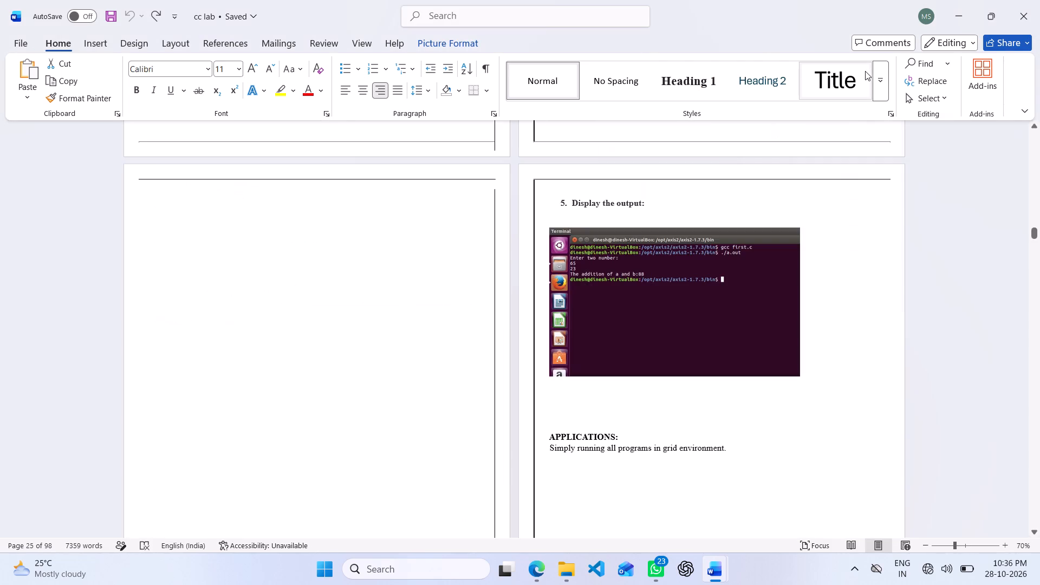
scroll(777, 183, up, 1)
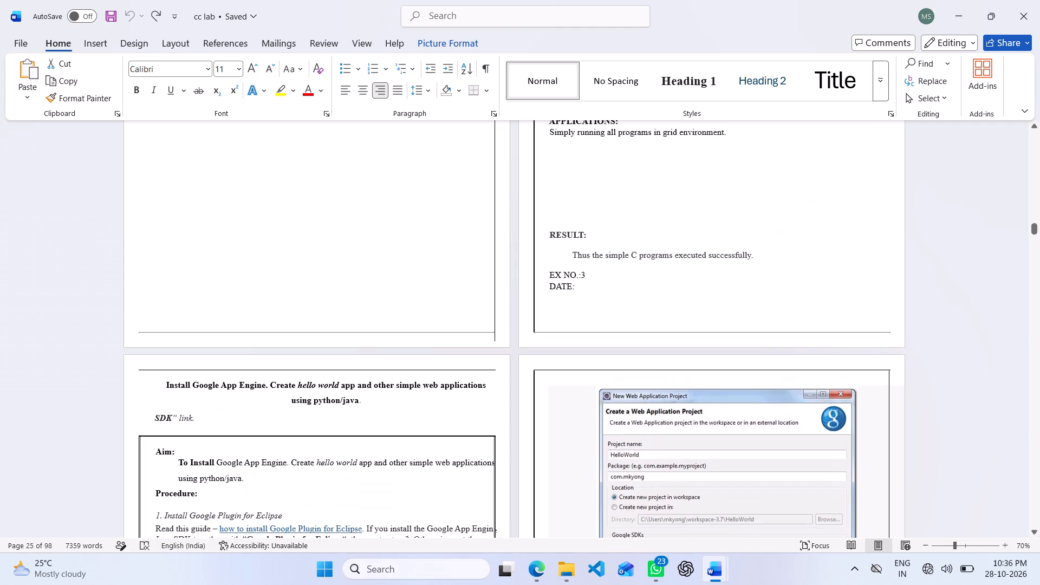
scroll(777, 183, up, 1)
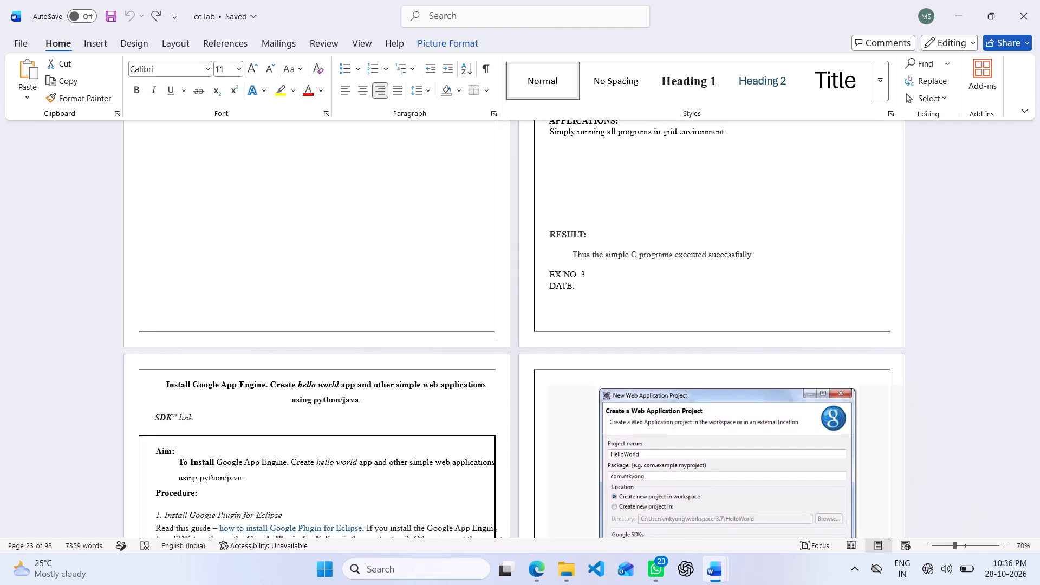
scroll(777, 183, down, 3)
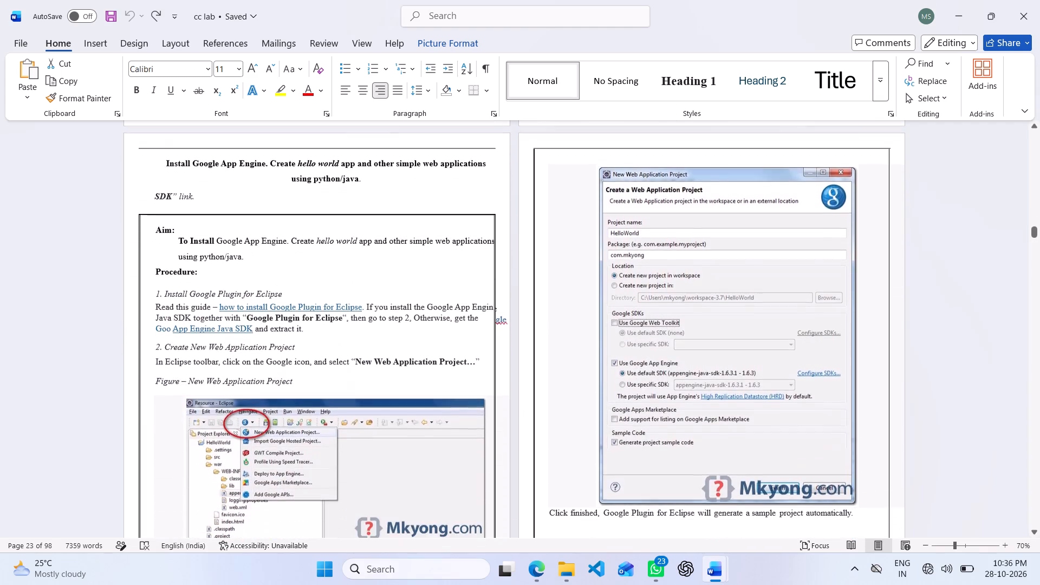
scroll(777, 183, up, 5)
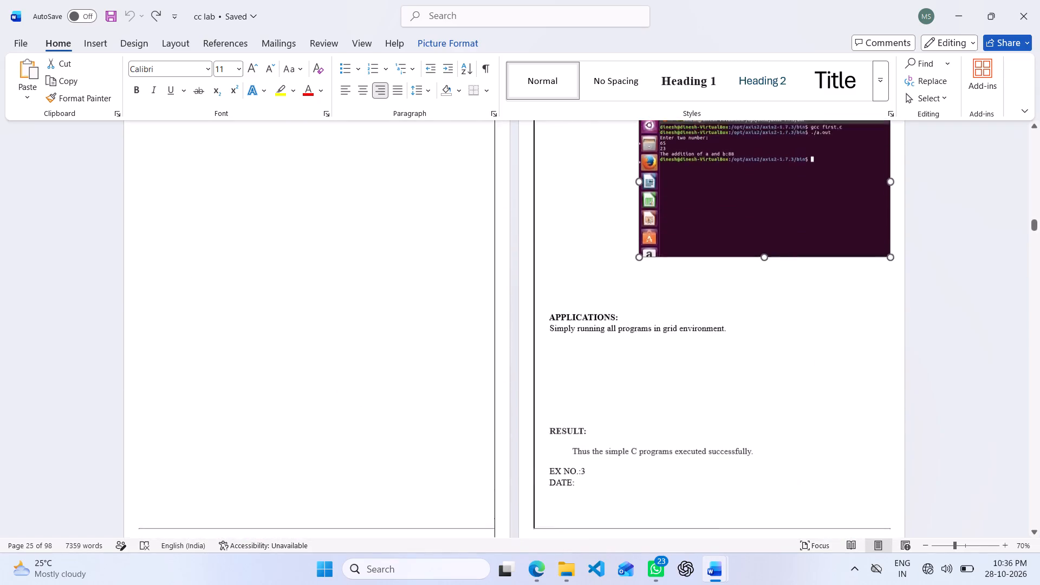
scroll(777, 183, up, 5)
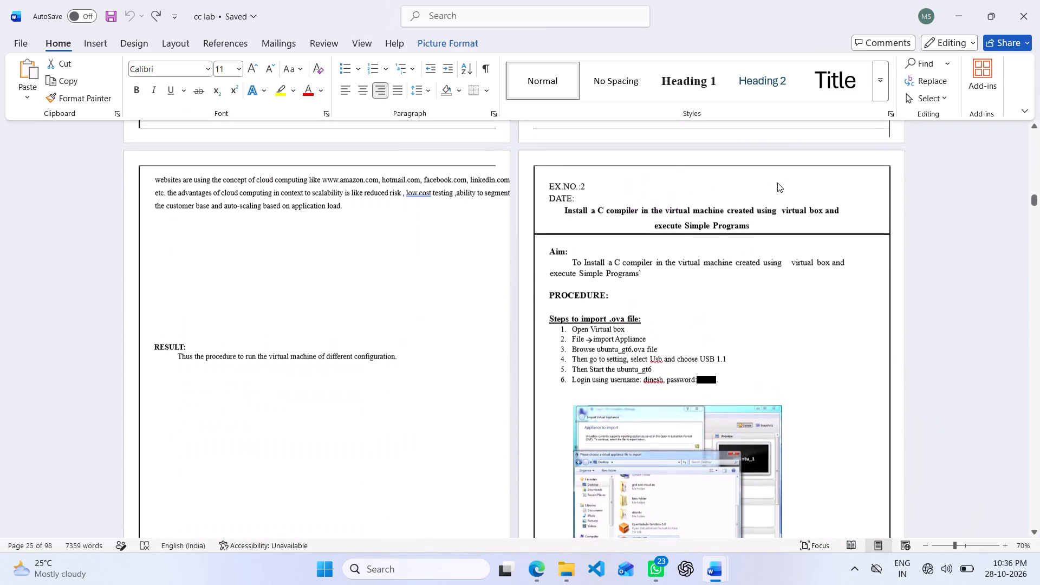
scroll(777, 183, up, 1)
scroll(777, 183, down, 7)
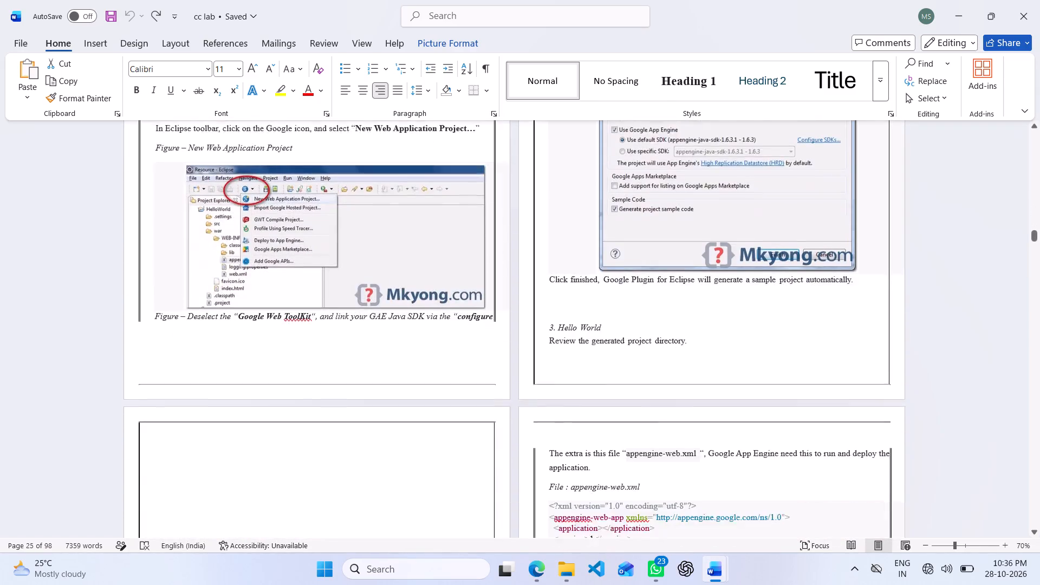
scroll(777, 183, down, 9)
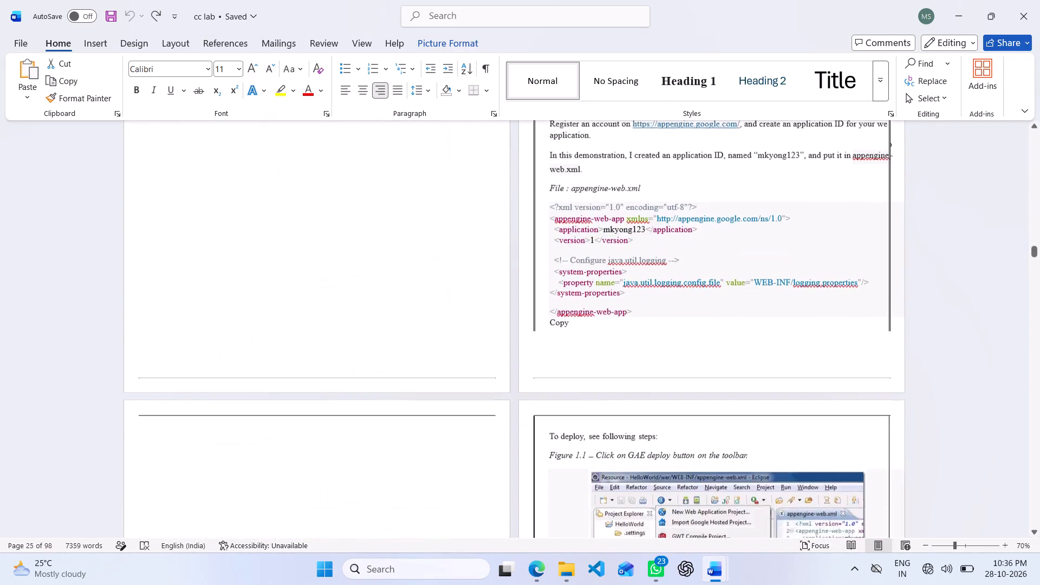
scroll(777, 183, down, 3)
Look through experiment 4 in cc lab, the CloudSim scheduling simulation, for screenshots up to where experiment 5 starts.
scroll(777, 183, up, 5)
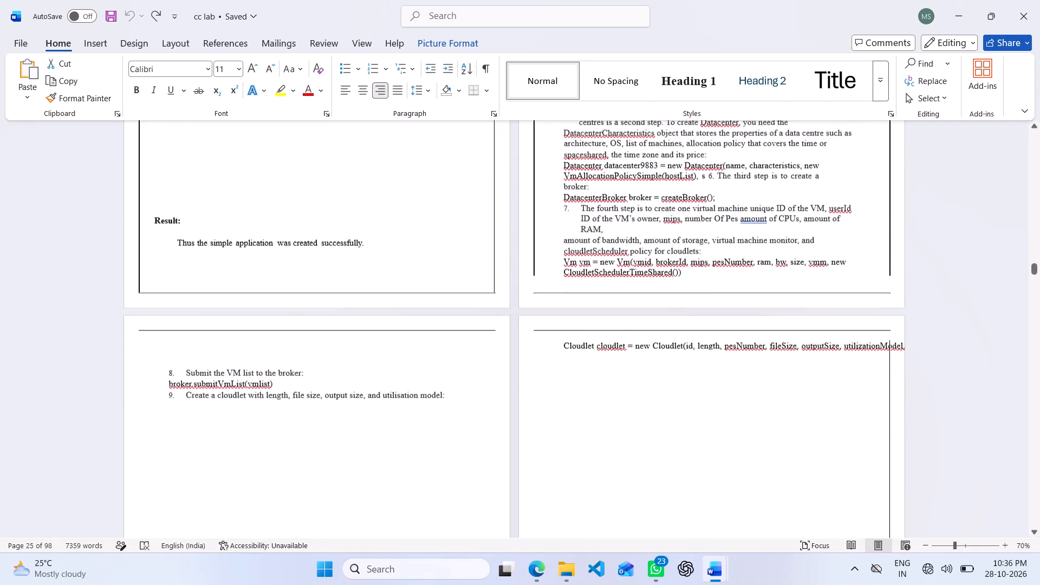
scroll(777, 183, up, 4)
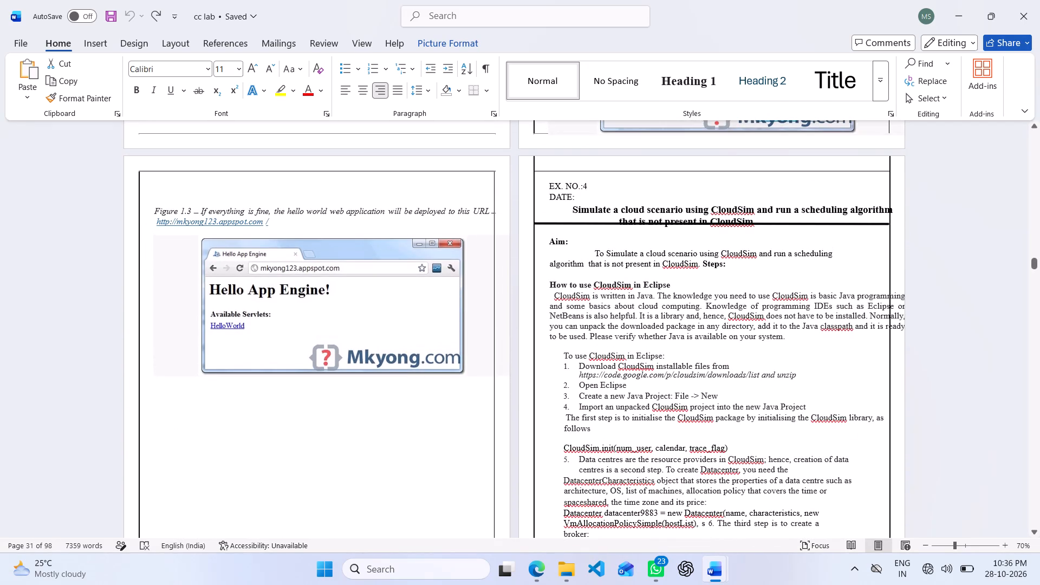
scroll(777, 183, down, 9)
scroll(777, 183, up, 1)
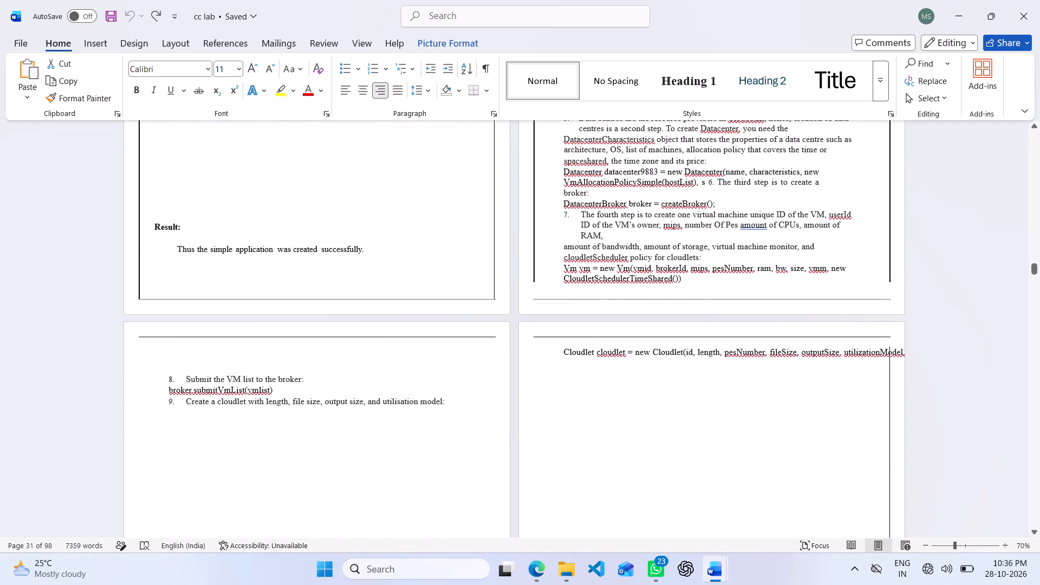
scroll(777, 183, up, 3)
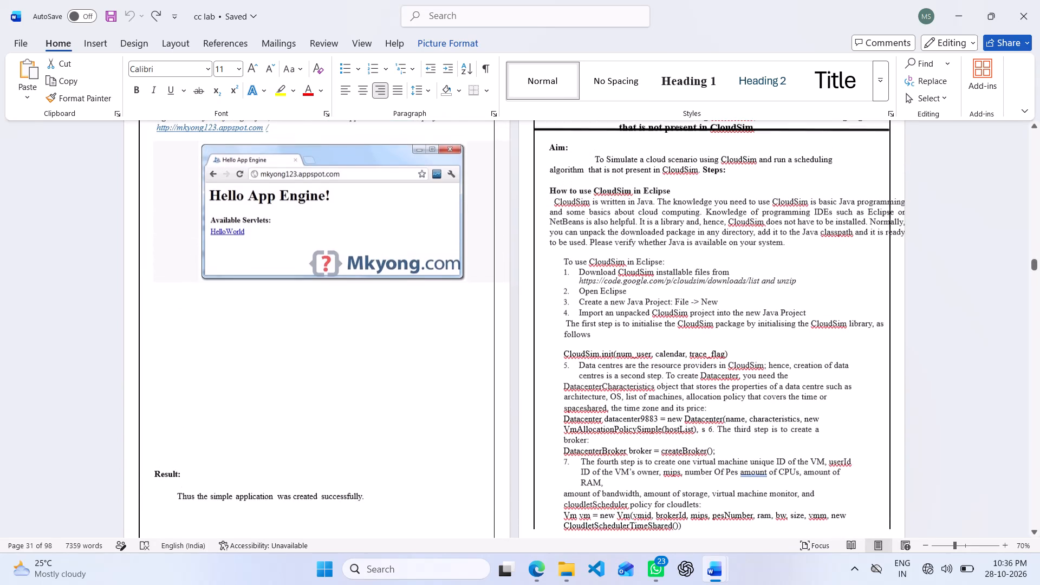
scroll(777, 183, down, 20)
scroll(777, 183, down, 11)
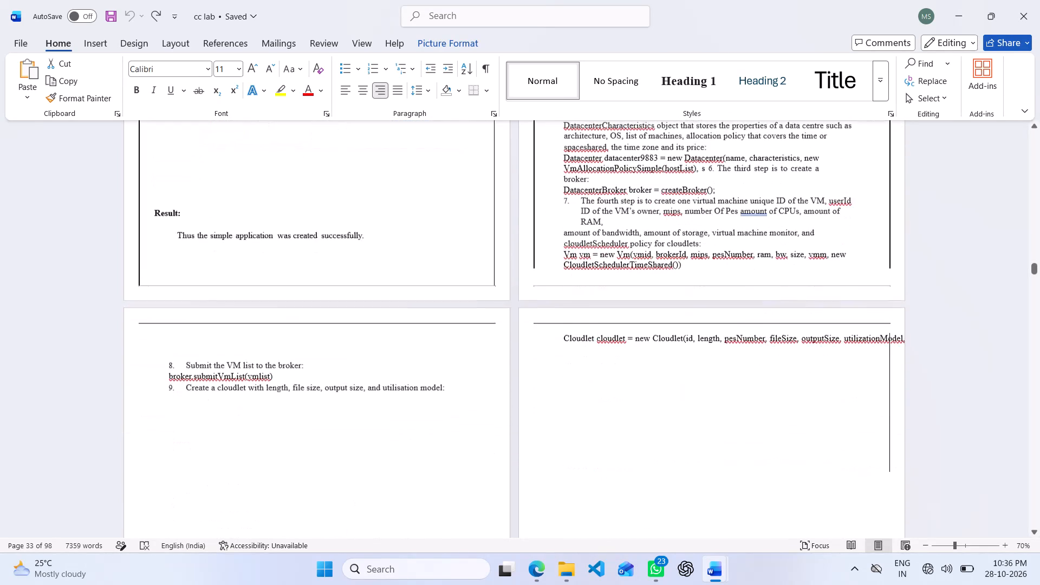
scroll(777, 183, down, 12)
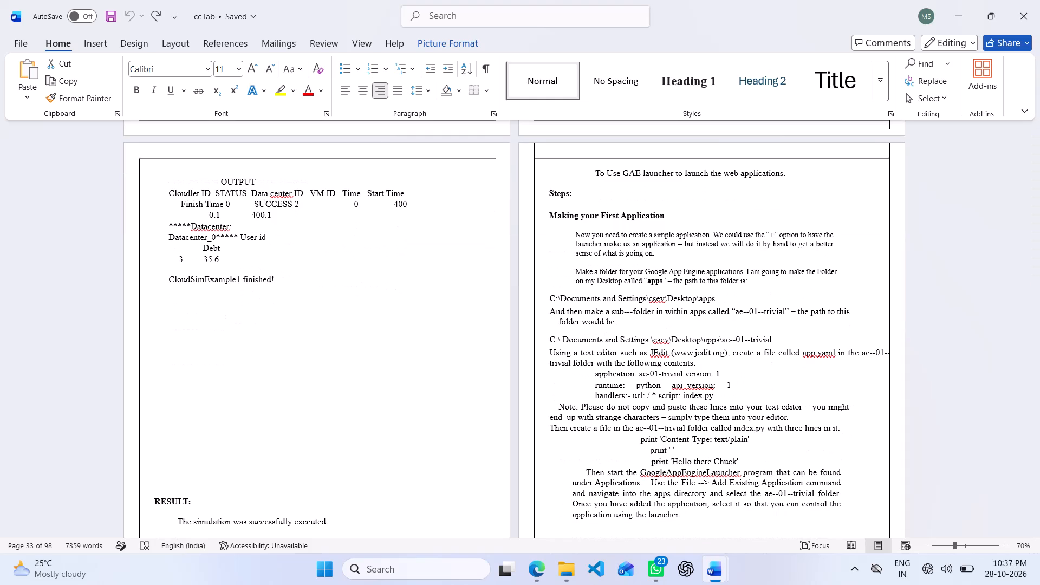
scroll(777, 183, up, 1)
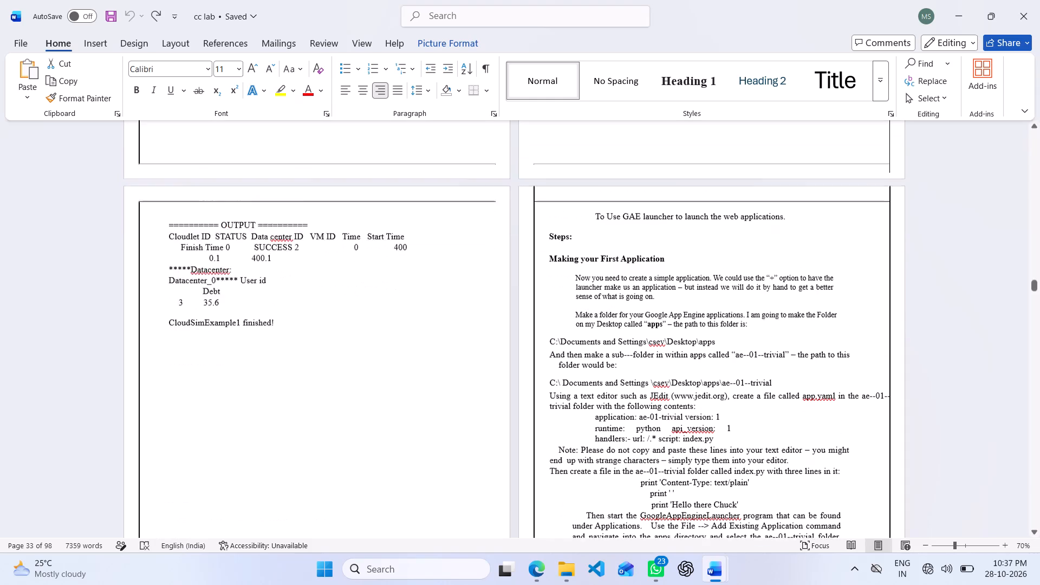
scroll(777, 183, up, 8)
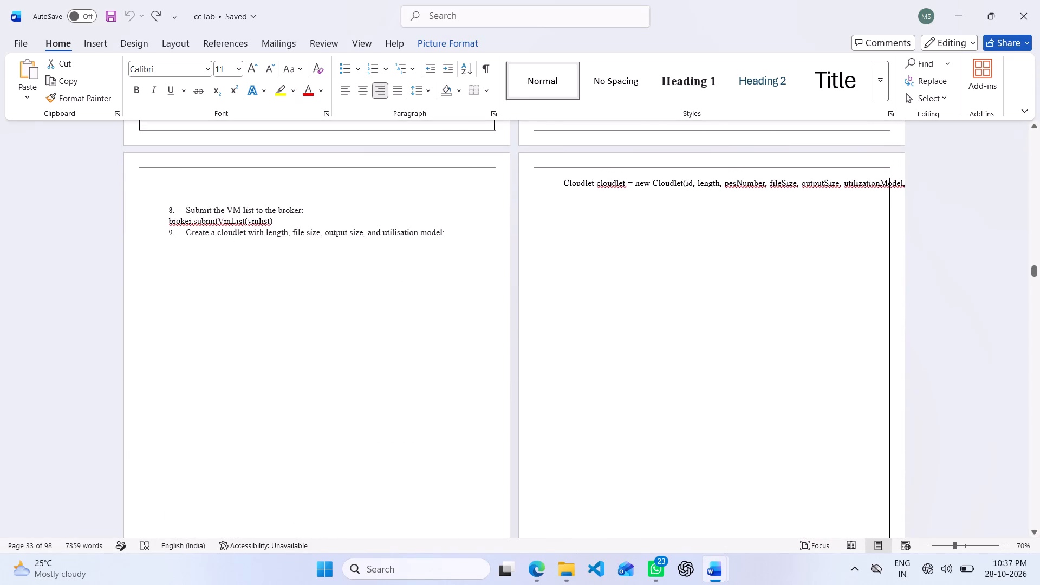
scroll(777, 183, up, 1)
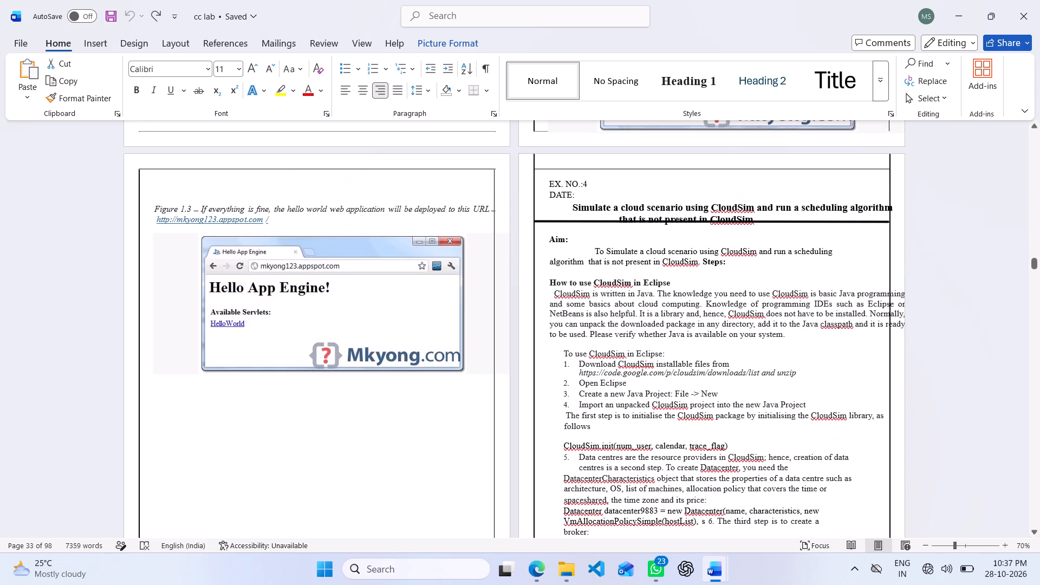
scroll(777, 183, down, 3)
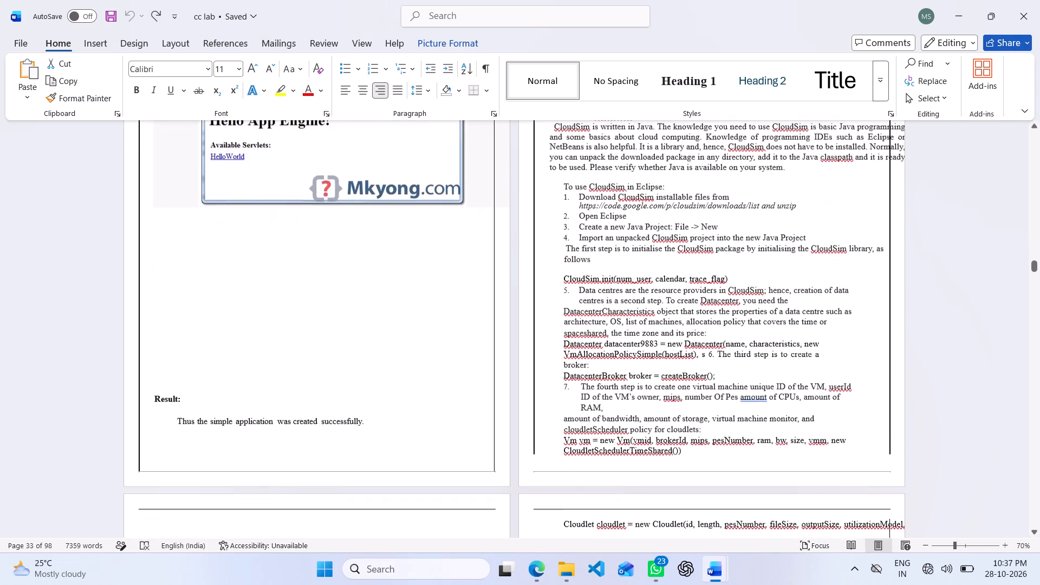
scroll(777, 183, down, 1)
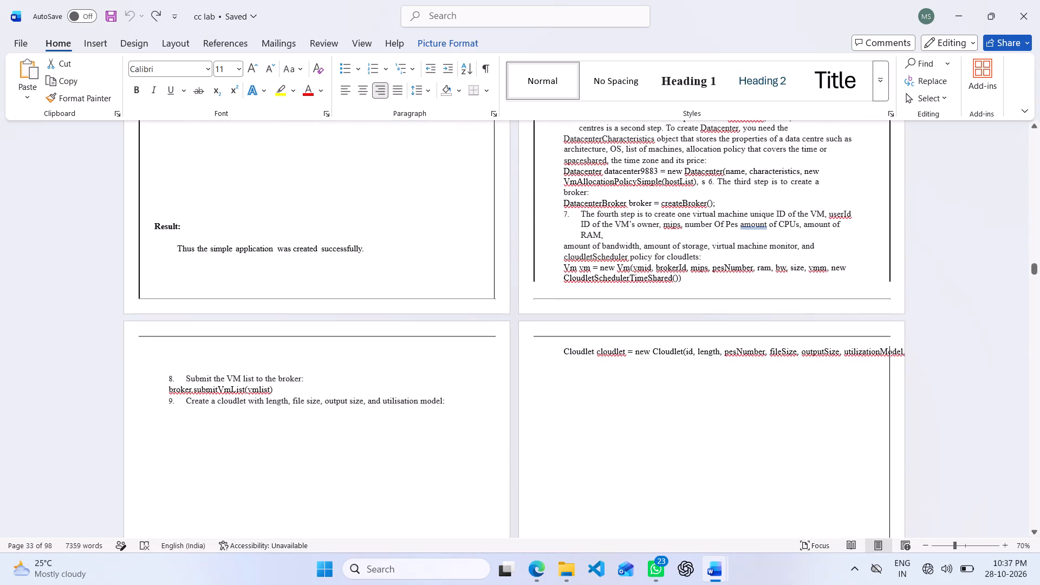
scroll(777, 183, down, 1)
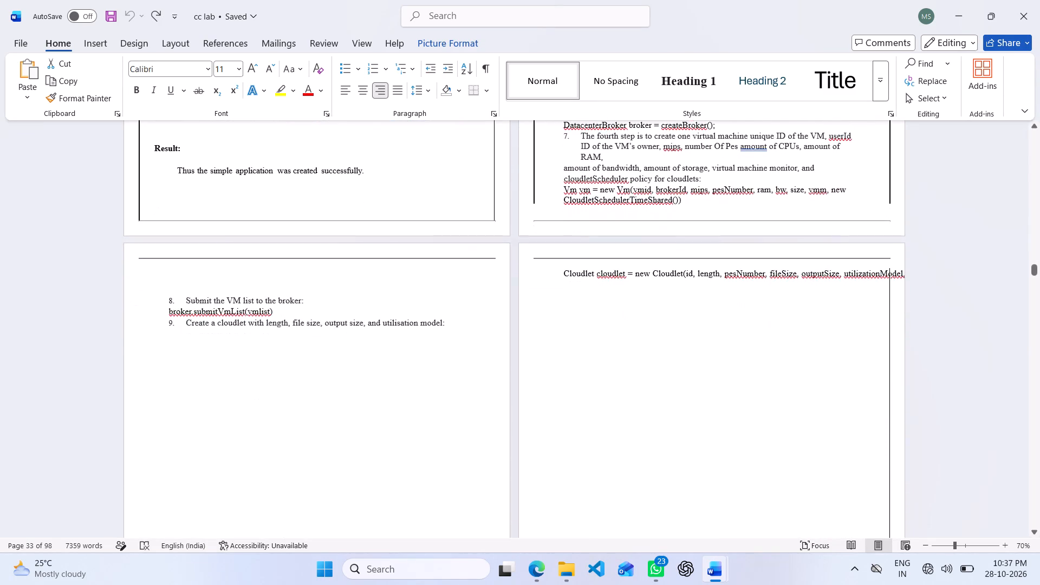
scroll(777, 183, down, 8)
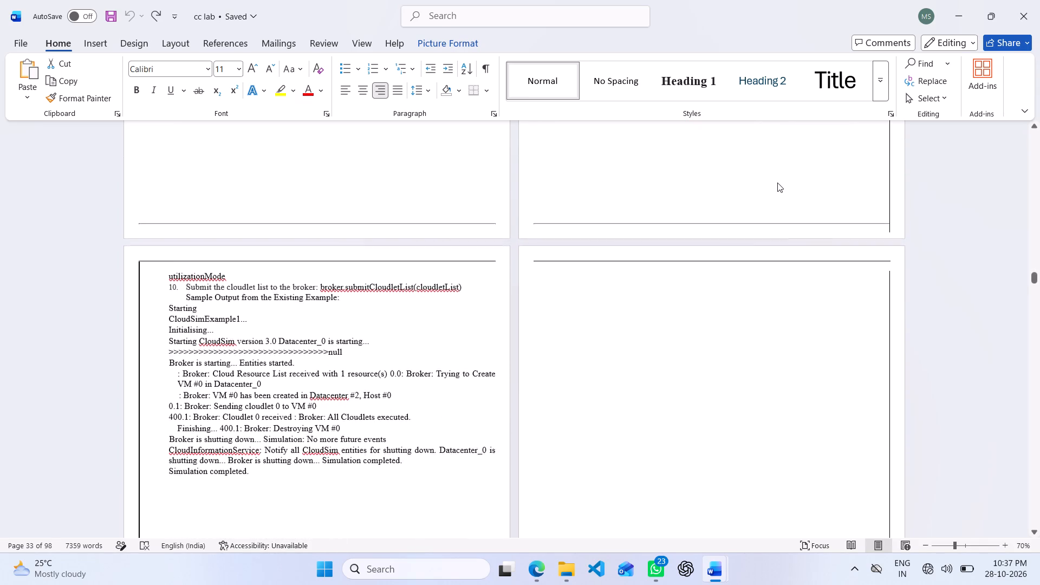
scroll(777, 183, down, 1)
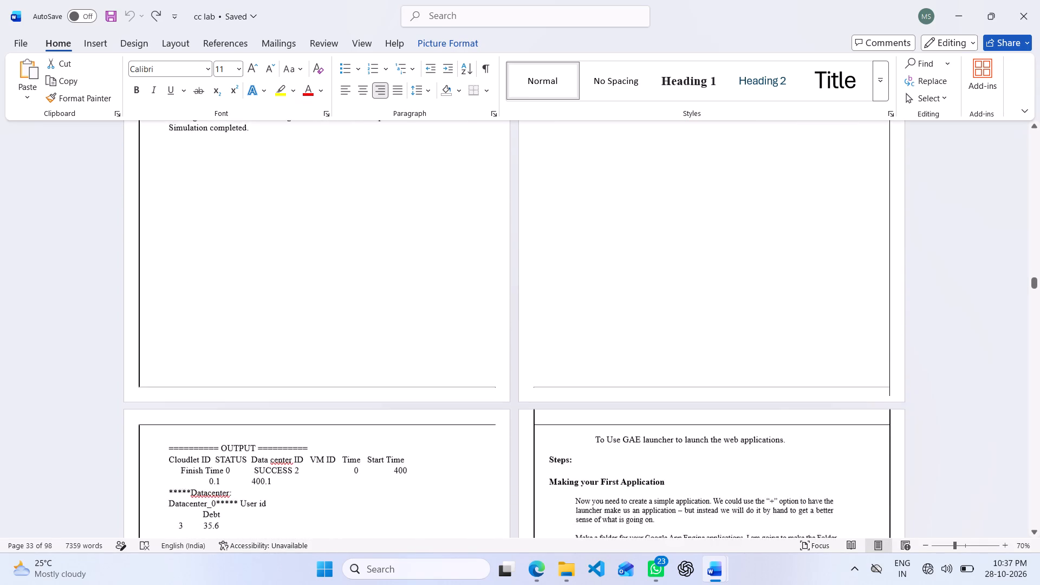
scroll(777, 183, down, 4)
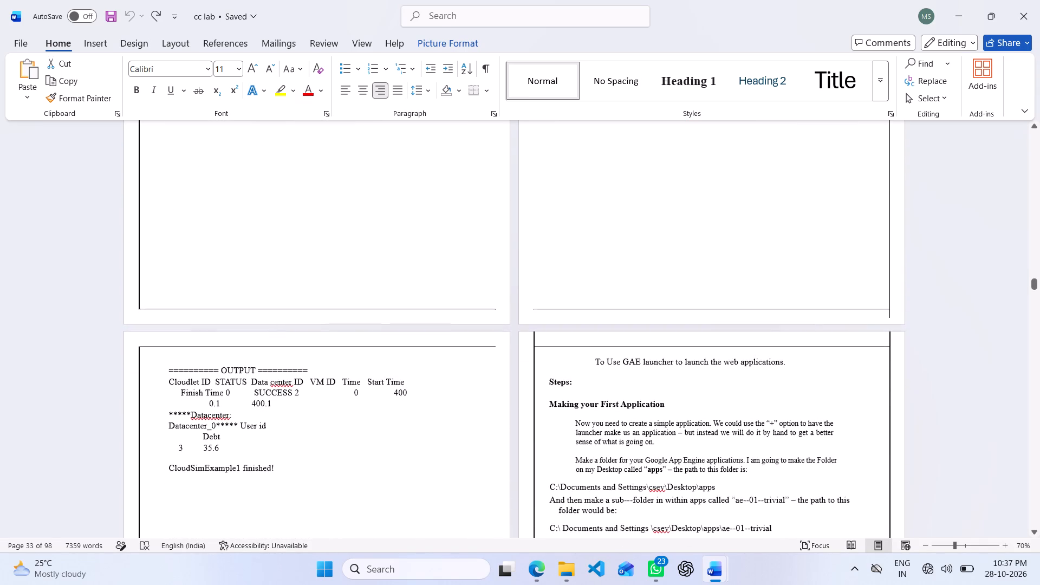
scroll(777, 183, down, 3)
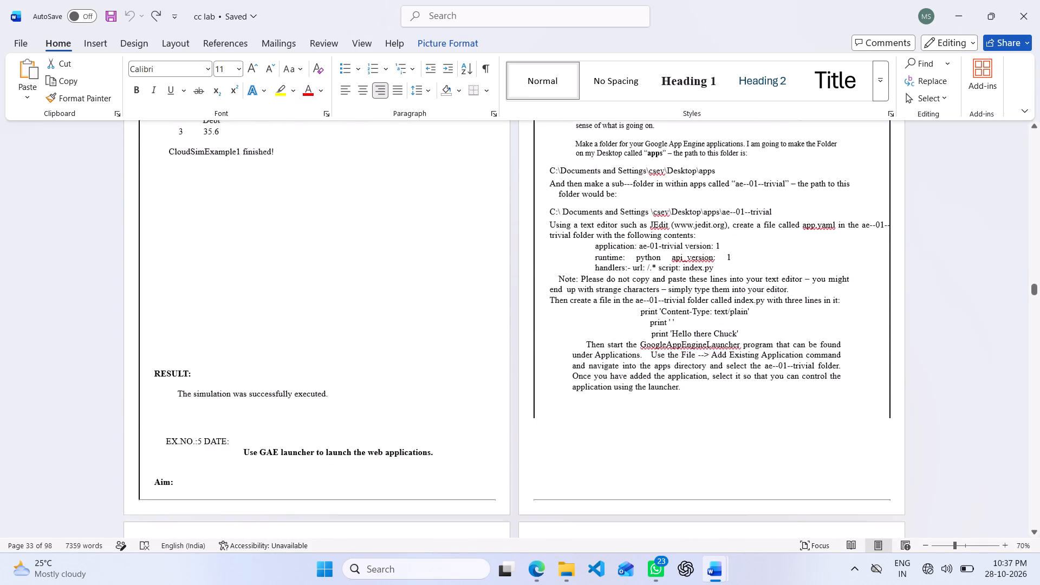
Look through experiment 5 in cc lab, launching web applications with the GAE launcher, up to the start of experiment 6.
scroll(777, 183, down, 1)
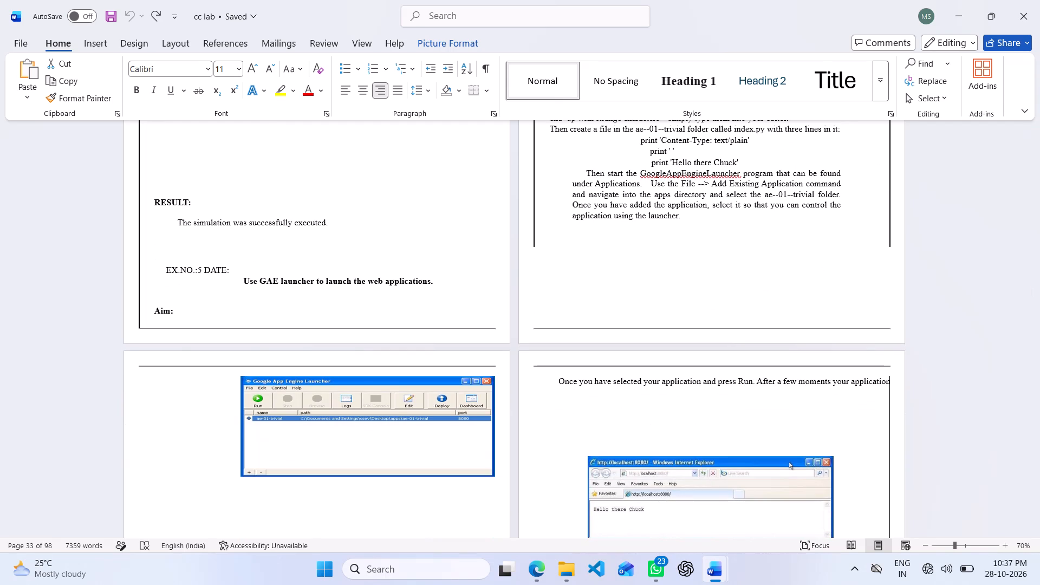
scroll(777, 183, down, 1)
scroll(777, 183, up, 1)
scroll(599, 234, down, 2)
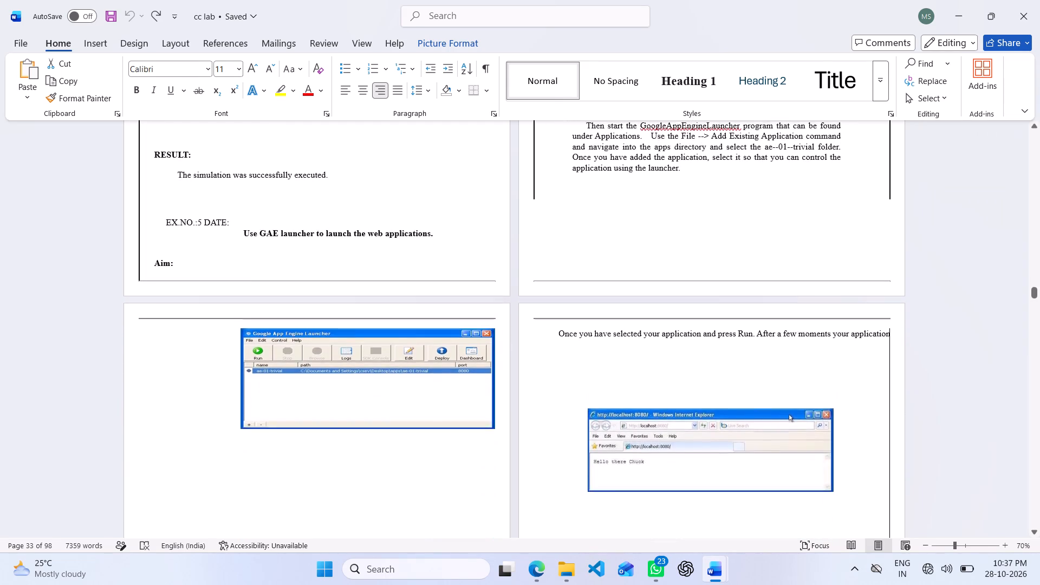
scroll(599, 234, down, 9)
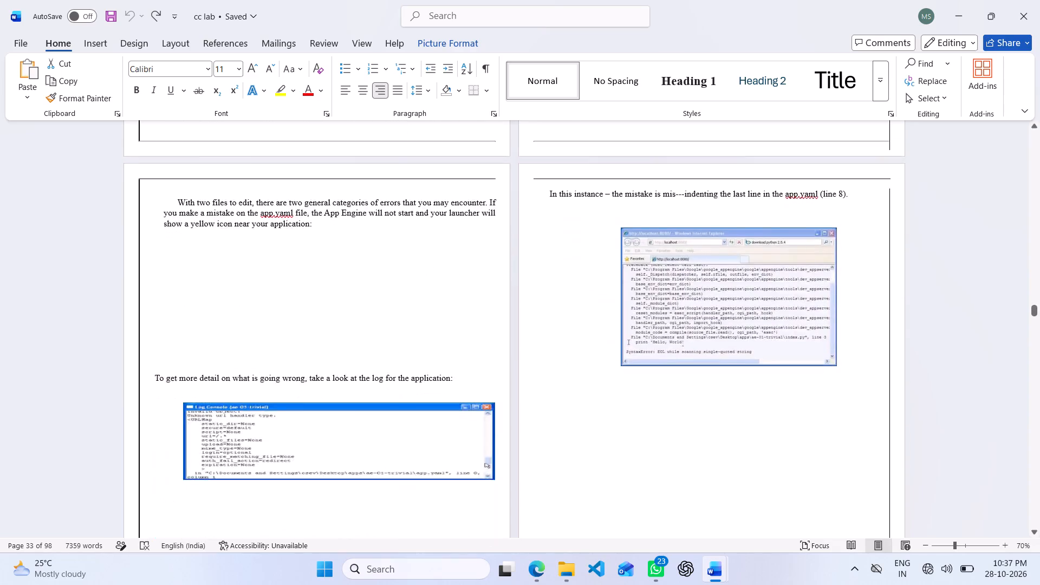
scroll(599, 235, down, 1)
scroll(599, 235, up, 3)
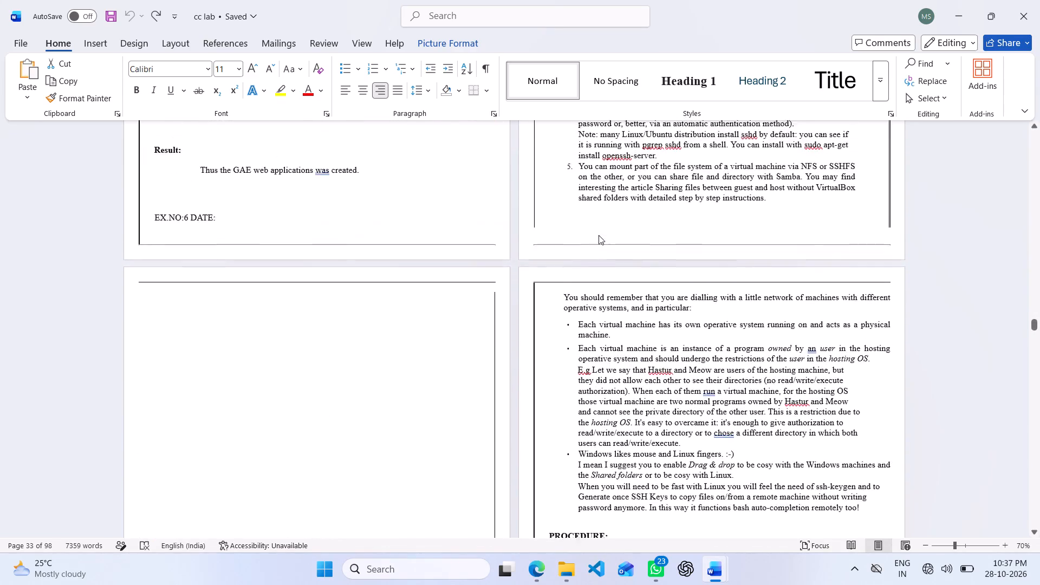
scroll(599, 235, up, 3)
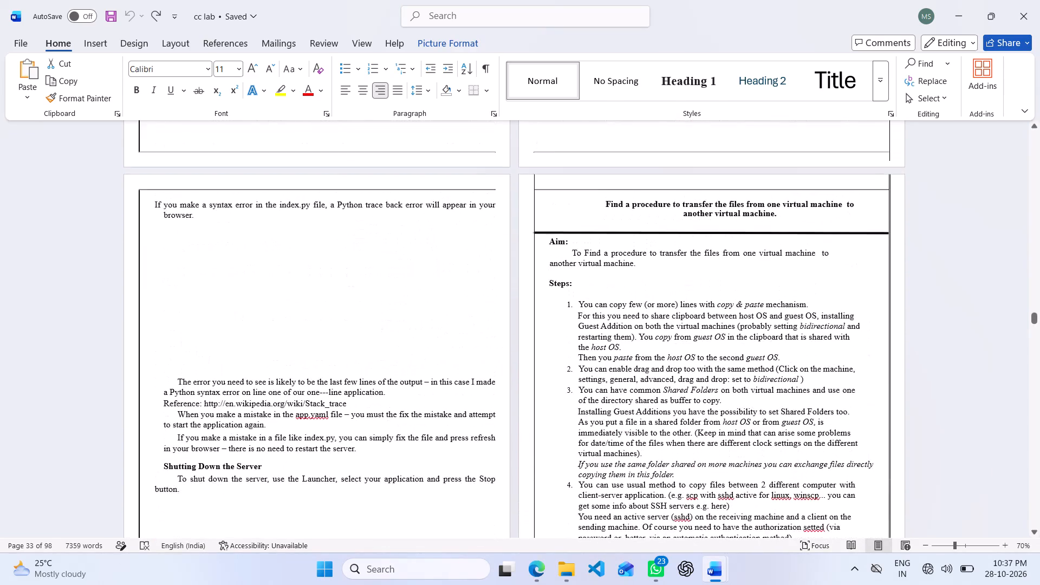
Copy the Host:SACET screenshot under "Before migration" in experiment 6 of cc lab.
scroll(633, 230, down, 4)
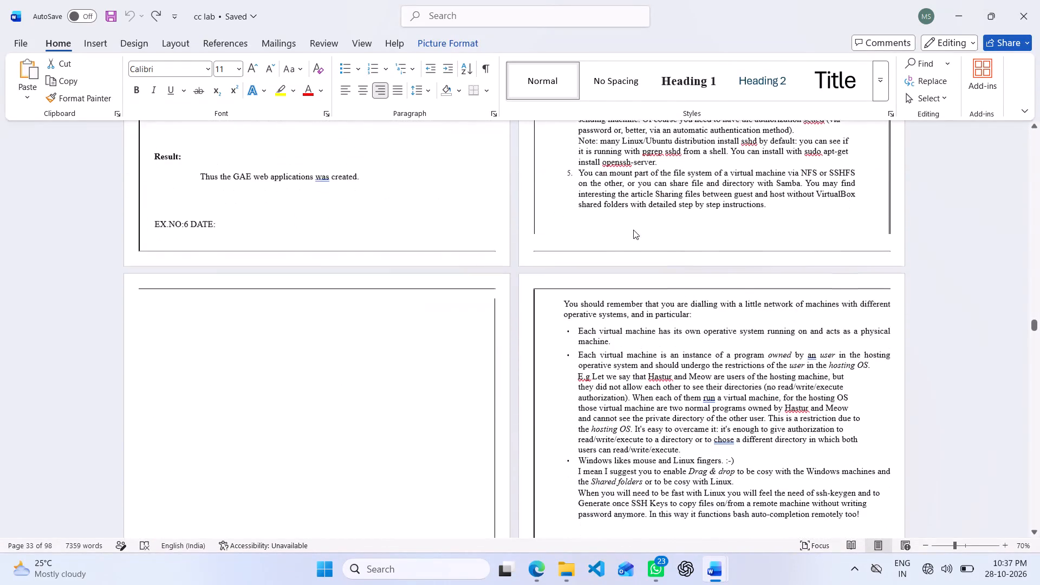
scroll(633, 230, down, 4)
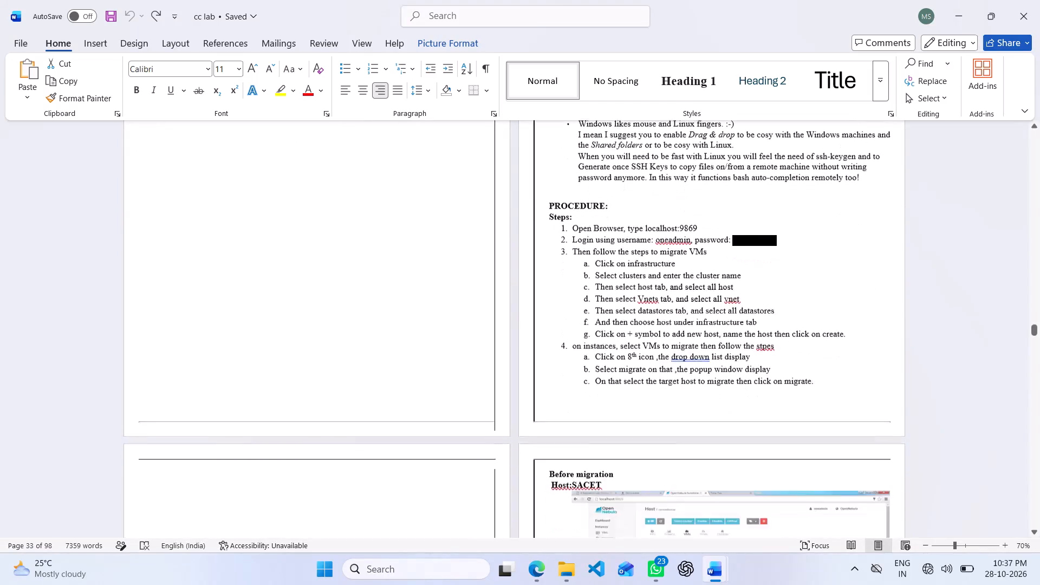
scroll(633, 230, down, 3)
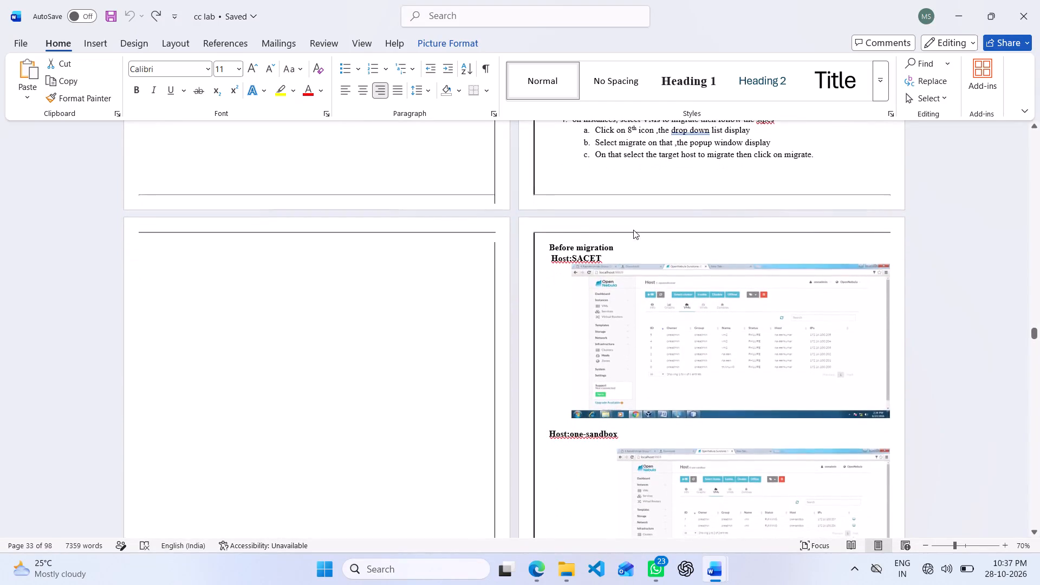
scroll(633, 230, down, 1)
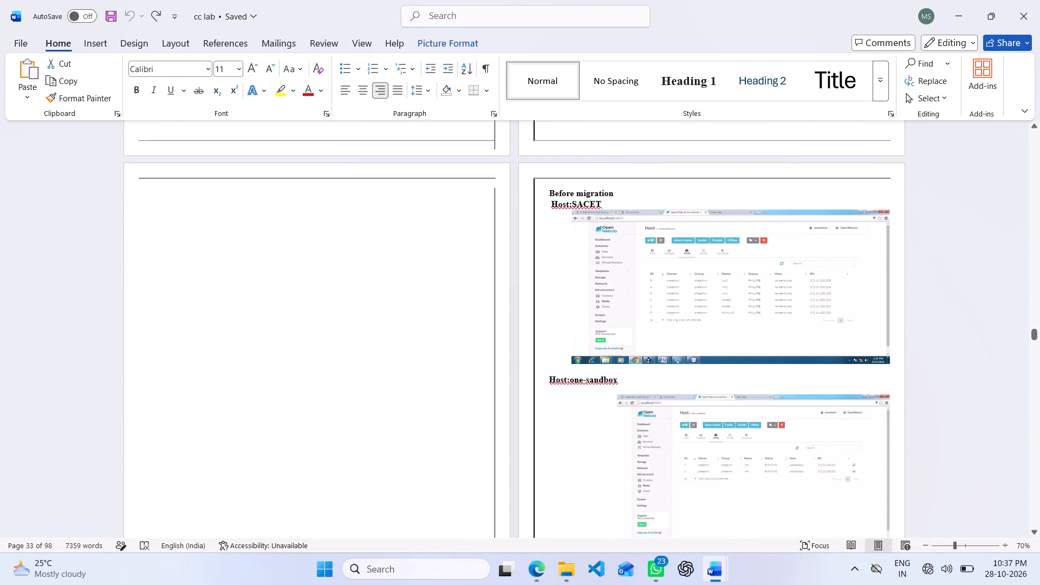
click(550, 199)
drag(550, 199, 742, 461)
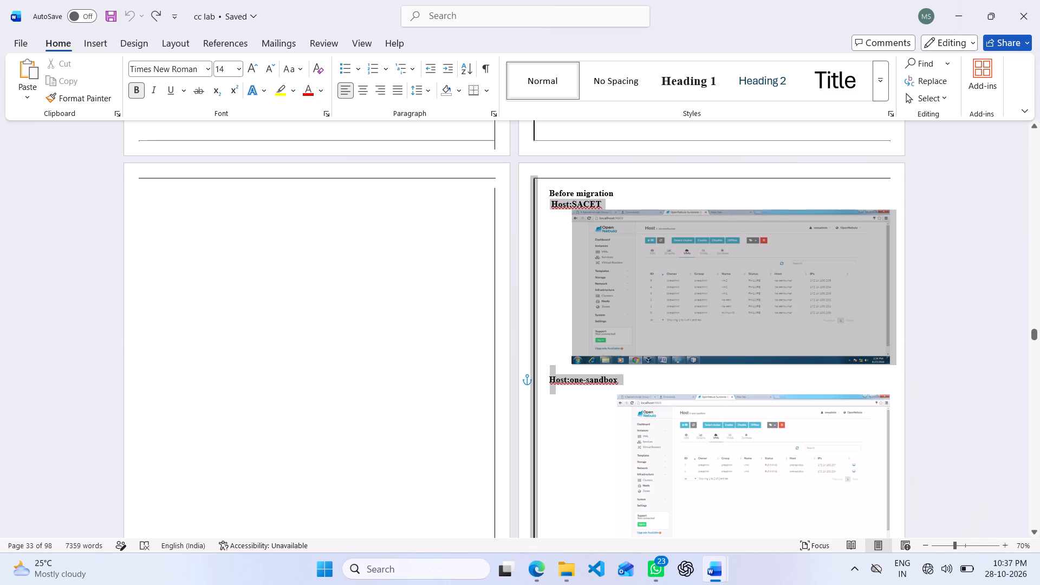
drag(742, 461, 651, 258)
click(686, 306)
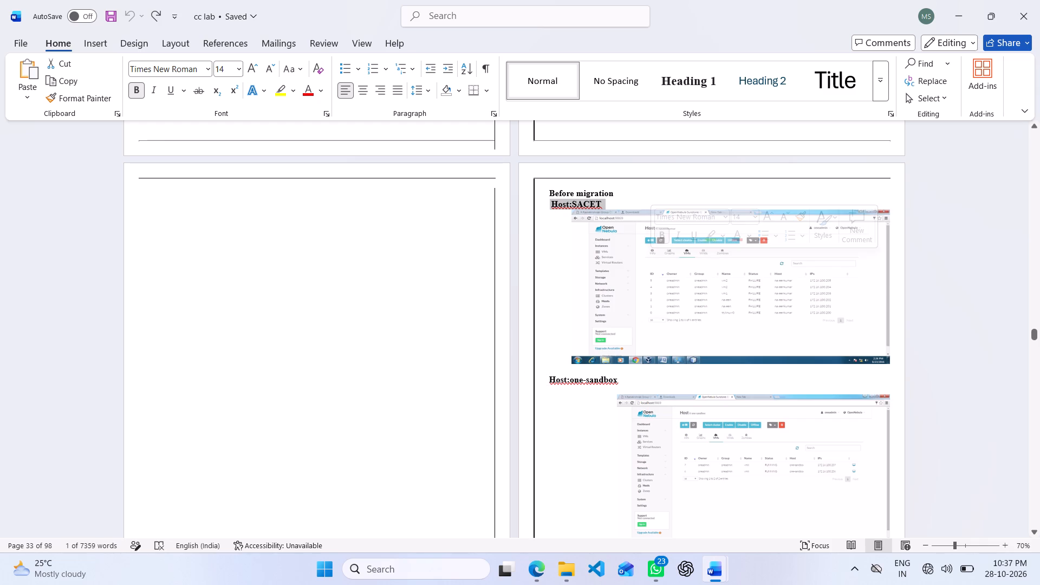
right_click(686, 306)
click(734, 213)
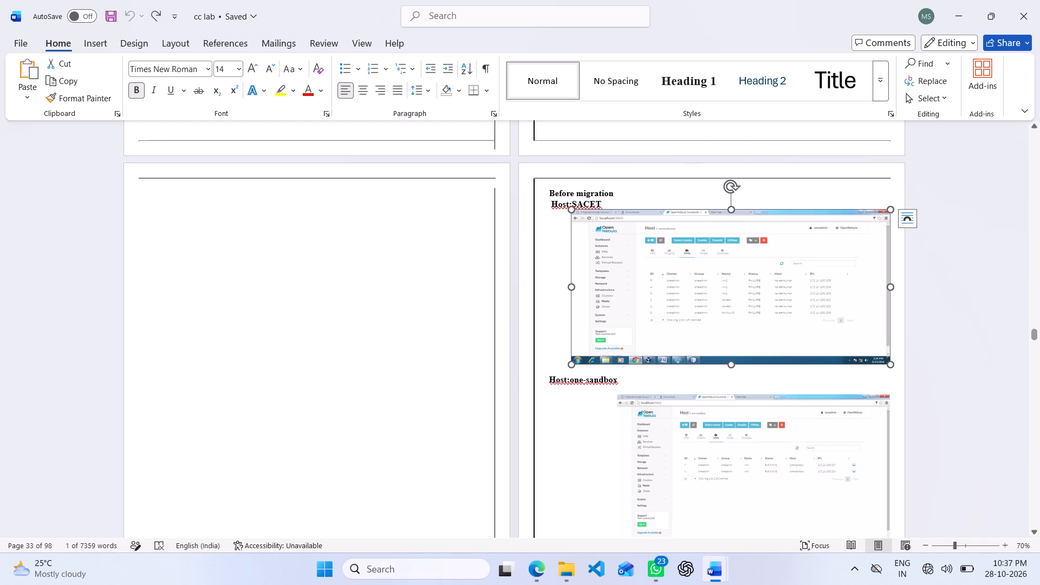
Switch to Doc2 and paste the copied Host:SACET screenshot on the page after the Google Cloud dashboard screenshot.
key(alt+Tab)
key(alt+Tab)
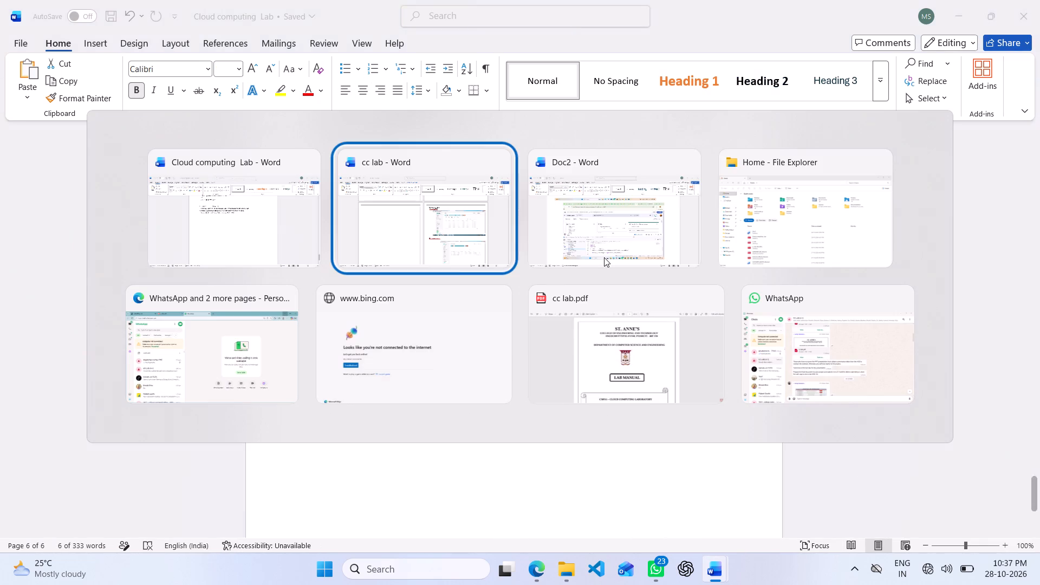
key(alt+Tab)
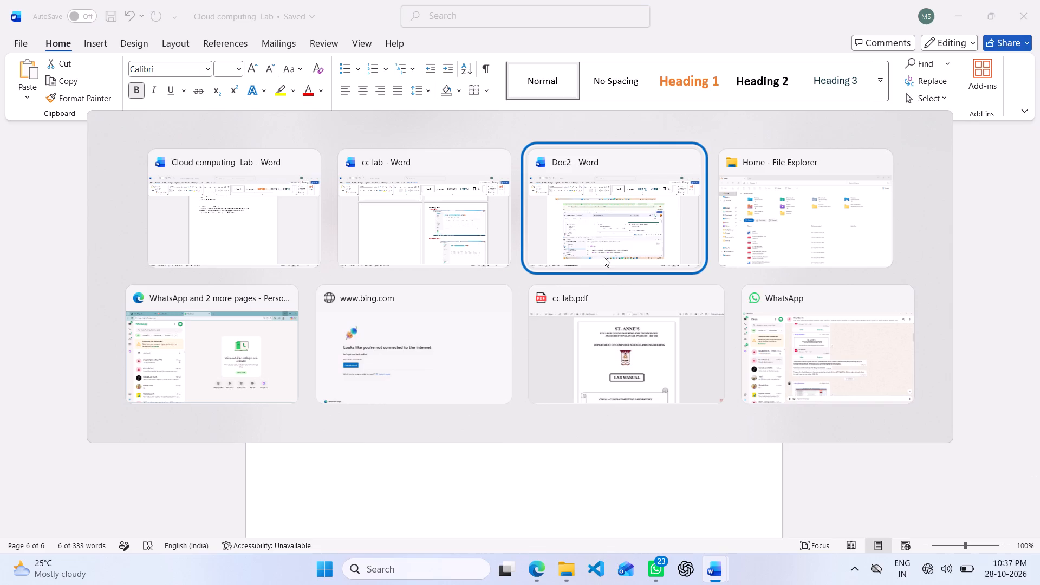
scroll(701, 344, down, 3)
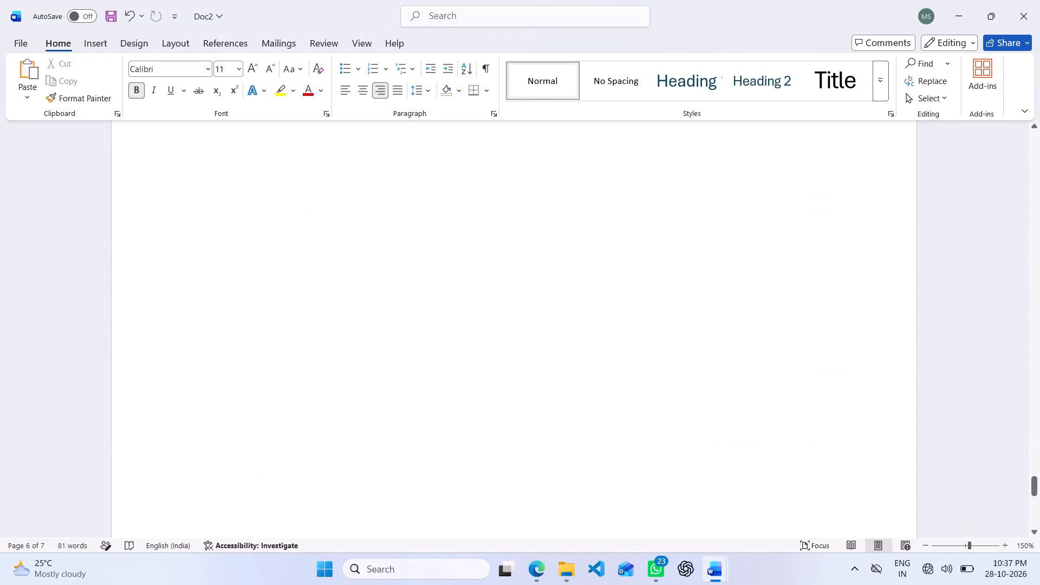
click(682, 308)
scroll(682, 308, up, 2)
scroll(682, 308, down, 1)
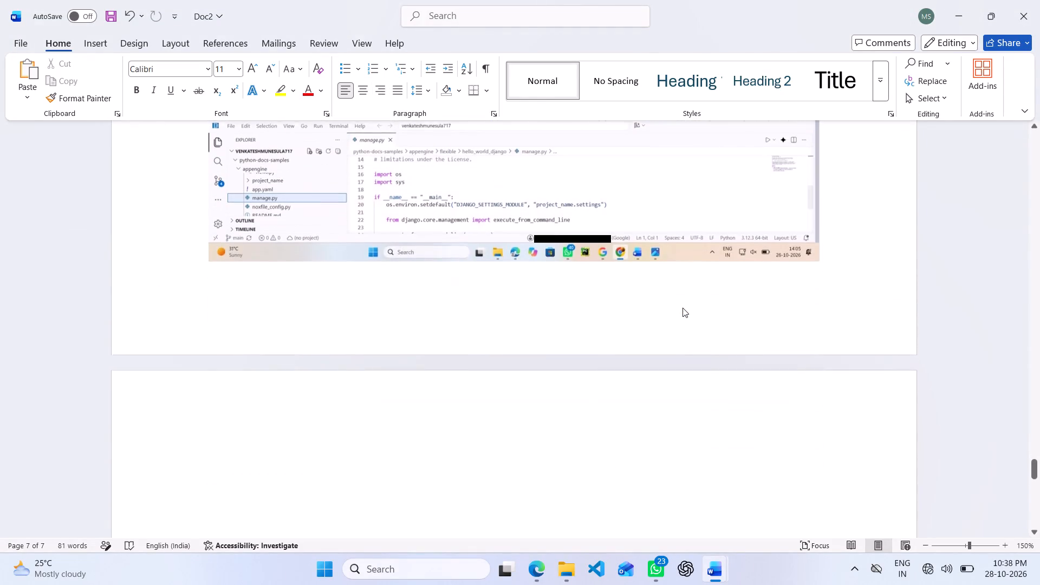
scroll(682, 308, down, 1)
key(ctrl+v)
scroll(682, 308, up, 1)
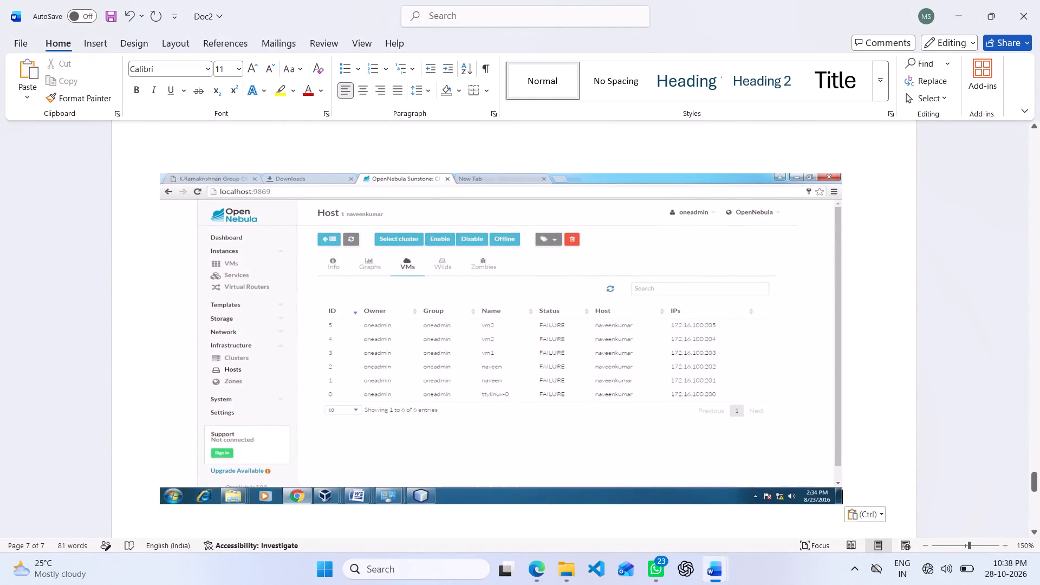
scroll(682, 308, up, 3)
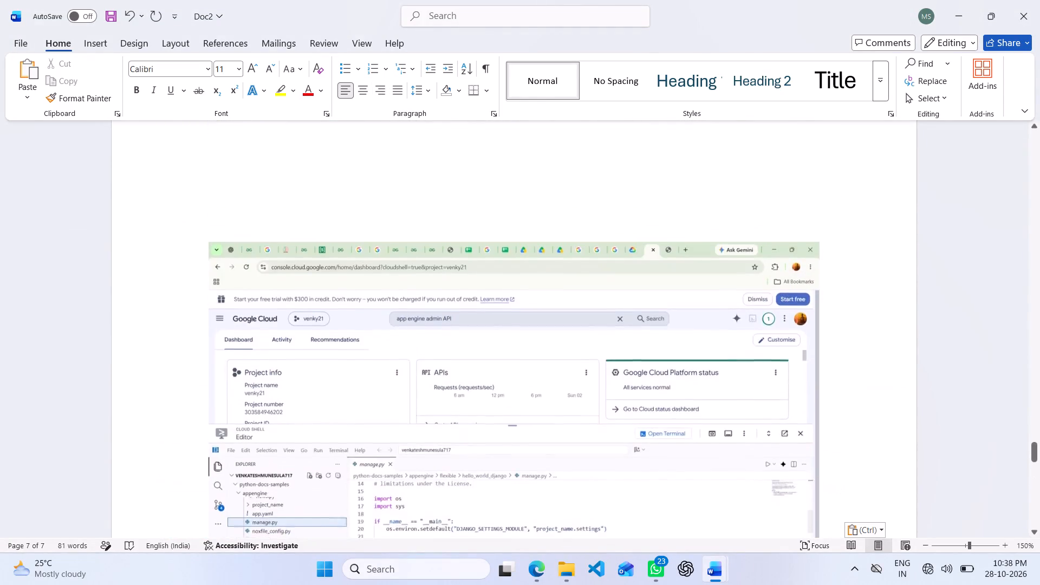
scroll(682, 308, down, 3)
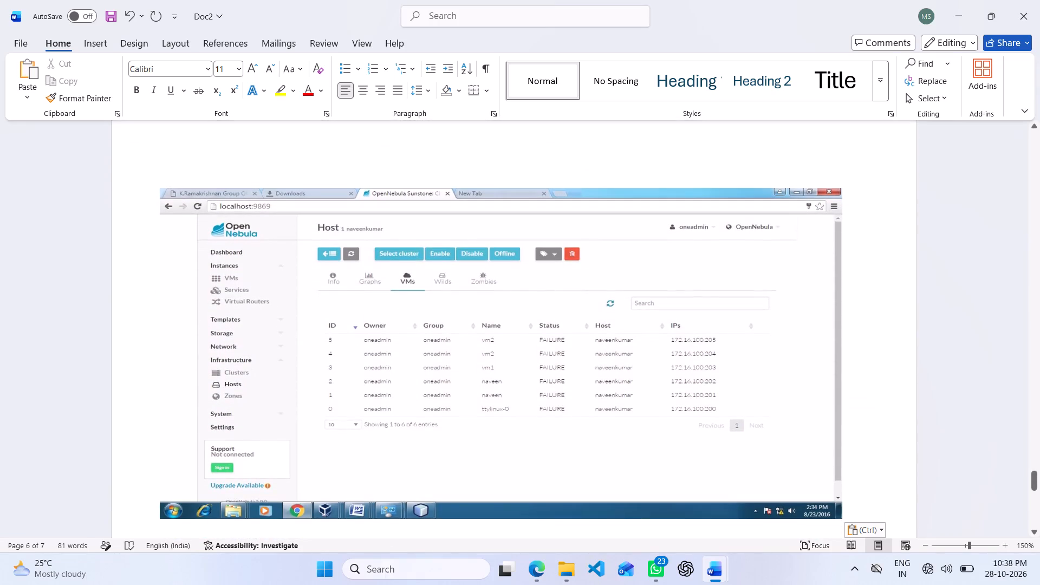
Close the Cloud computing Lab document, keeping cc lab and Doc2 open.
key(alt+Tab)
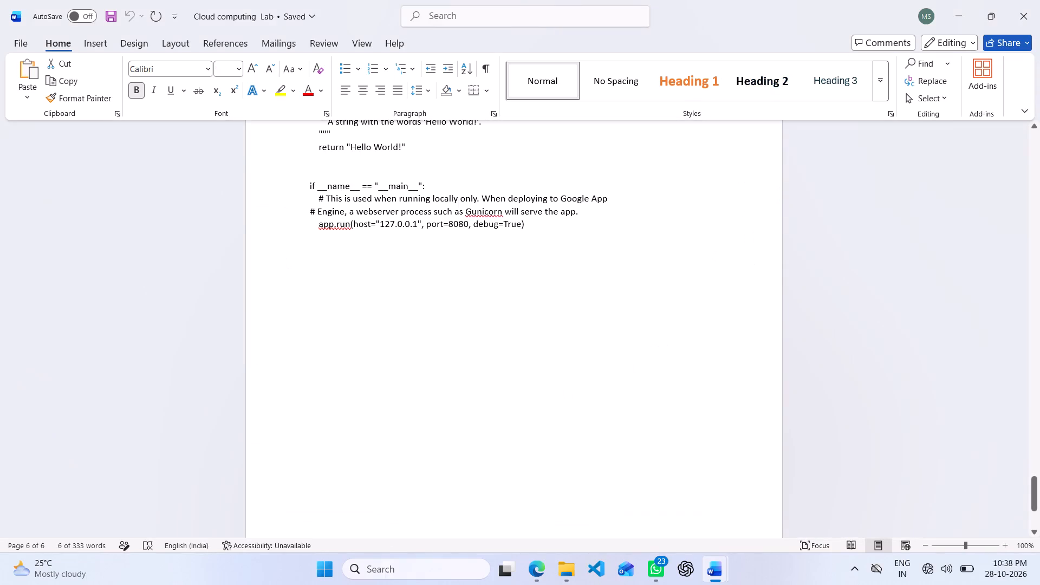
key(alt+Tab)
key(alt+Tab)
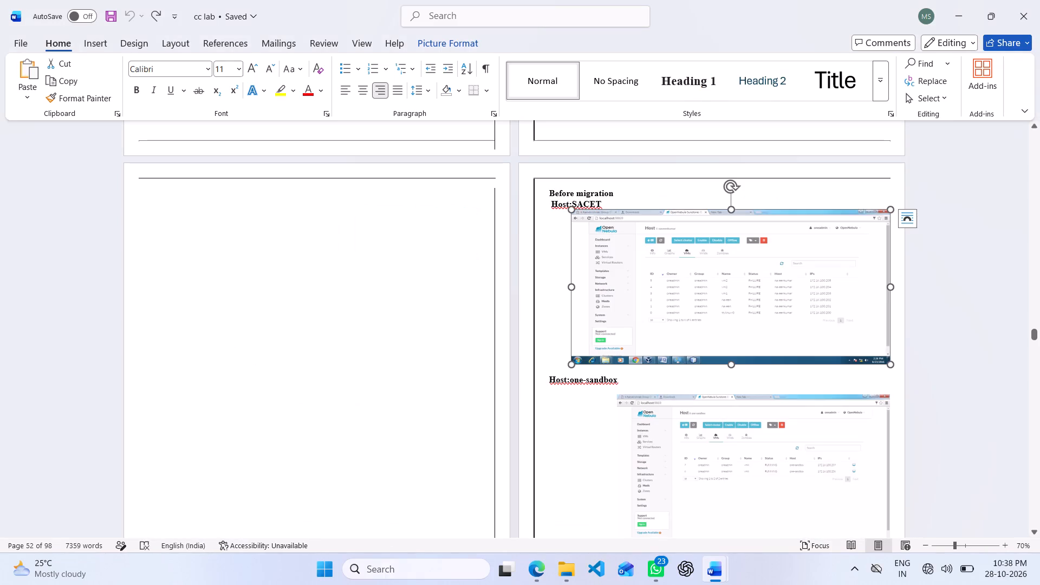
ctrl+scroll(616, 227, up, 2)
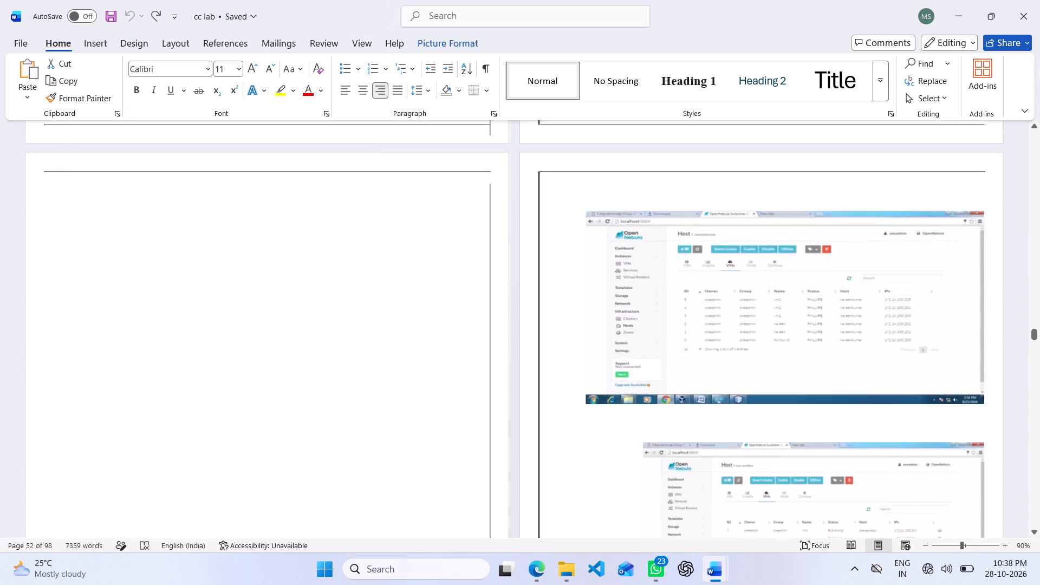
ctrl+scroll(616, 227, up, 1)
scroll(616, 227, up, 1)
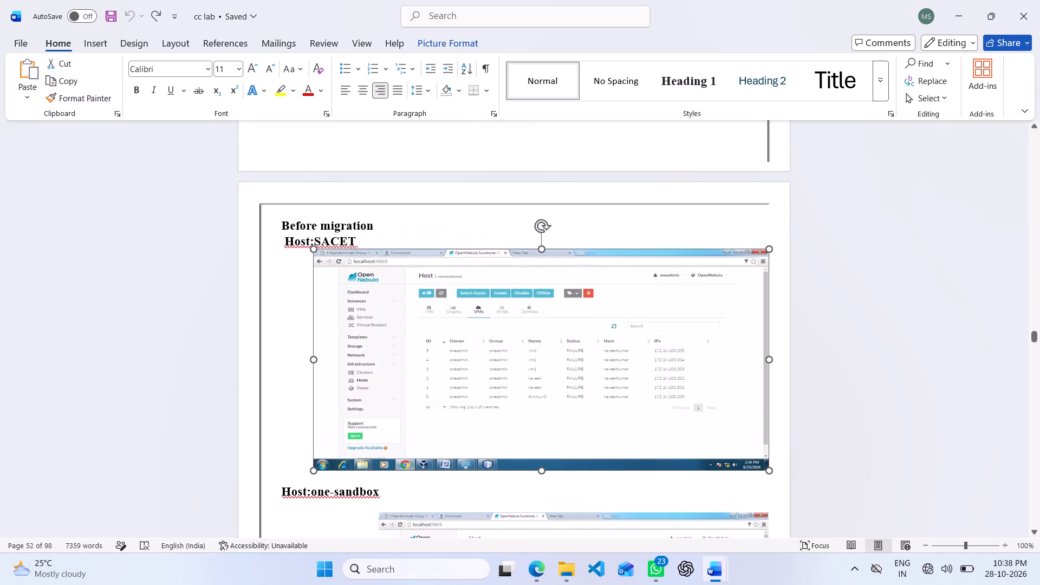
key(alt+Tab)
key(alt+Tab)
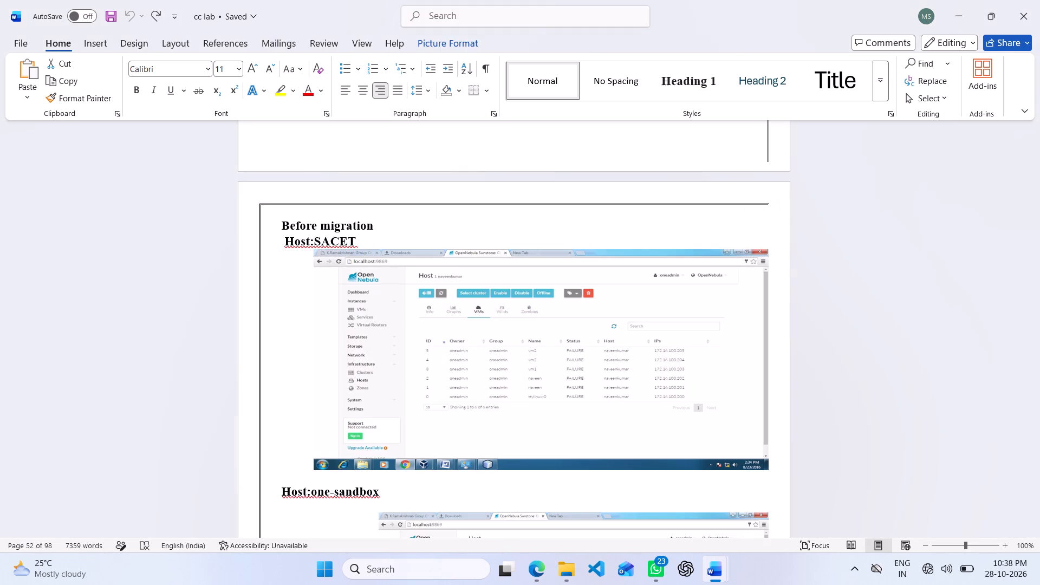
key(alt+Tab)
key(alt+Tab)
key(alt+Tab)
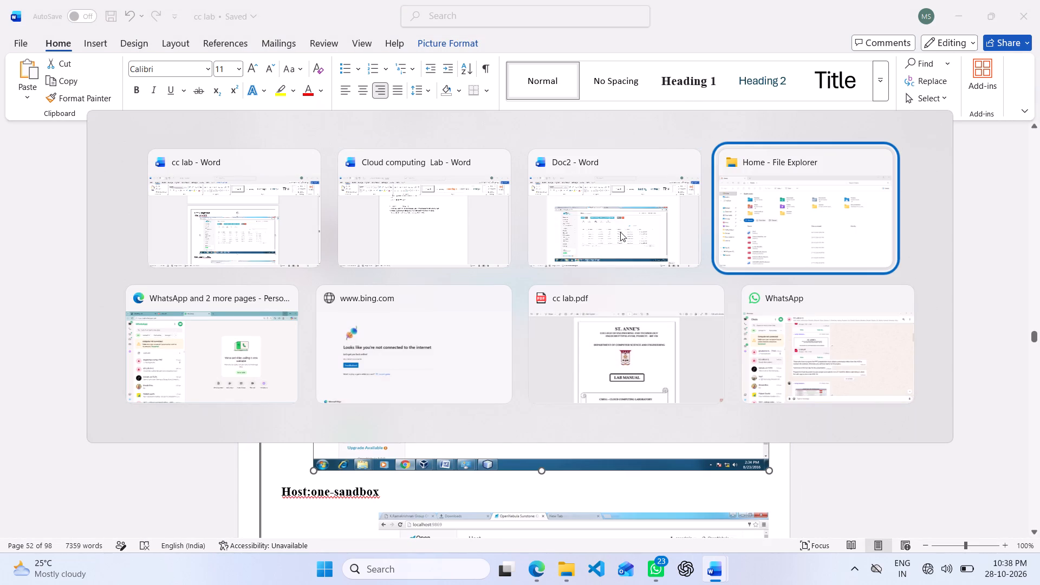
key(alt+Left)
key(alt+Left)
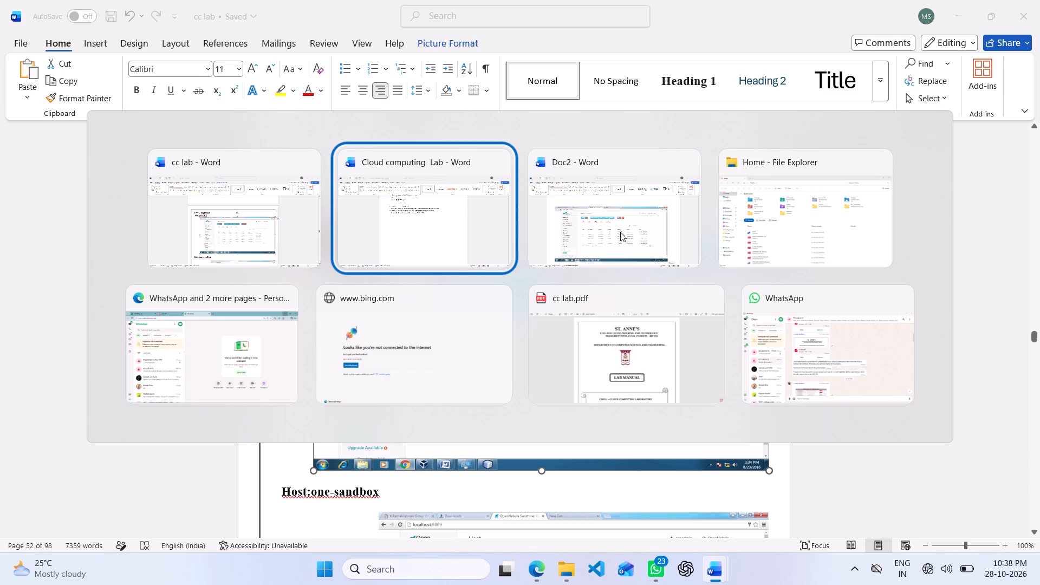
scroll(617, 251, up, 1)
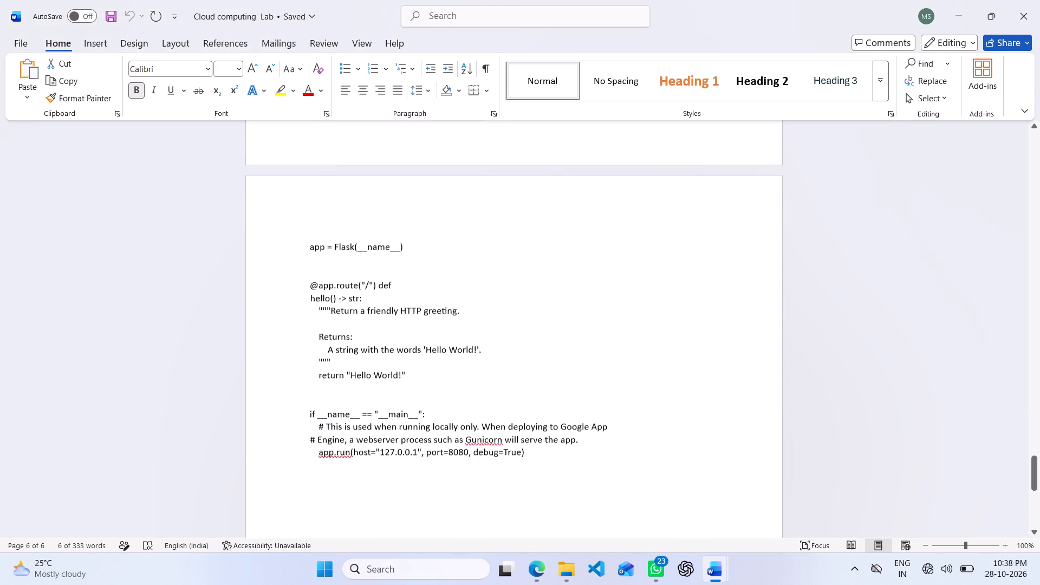
click(1018, 25)
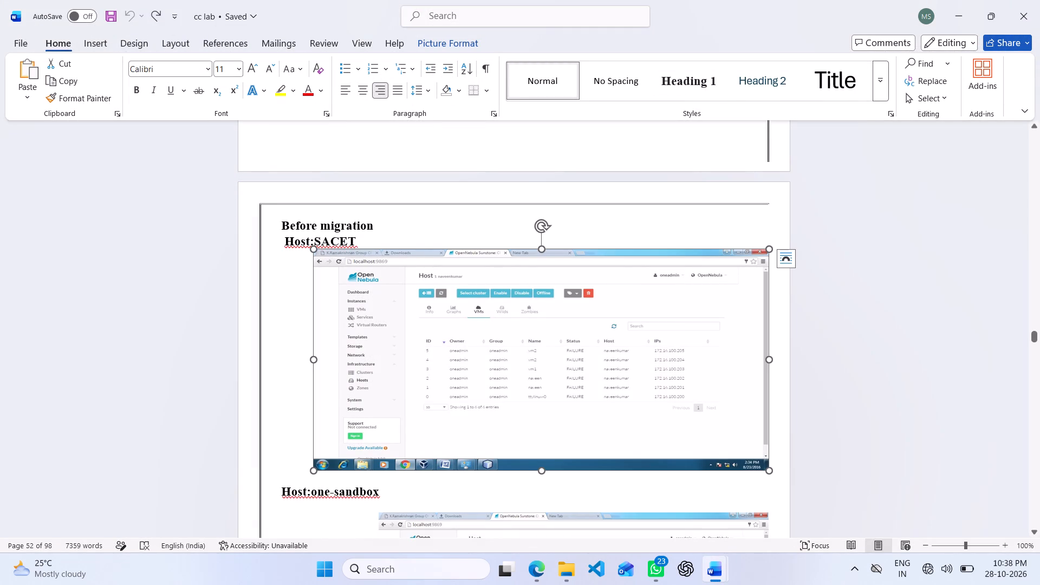
Return to Doc2 and start a new line after the pasted Host:SACET screenshot.
scroll(633, 388, down, 1)
ctrl+scroll(633, 388, up, 4)
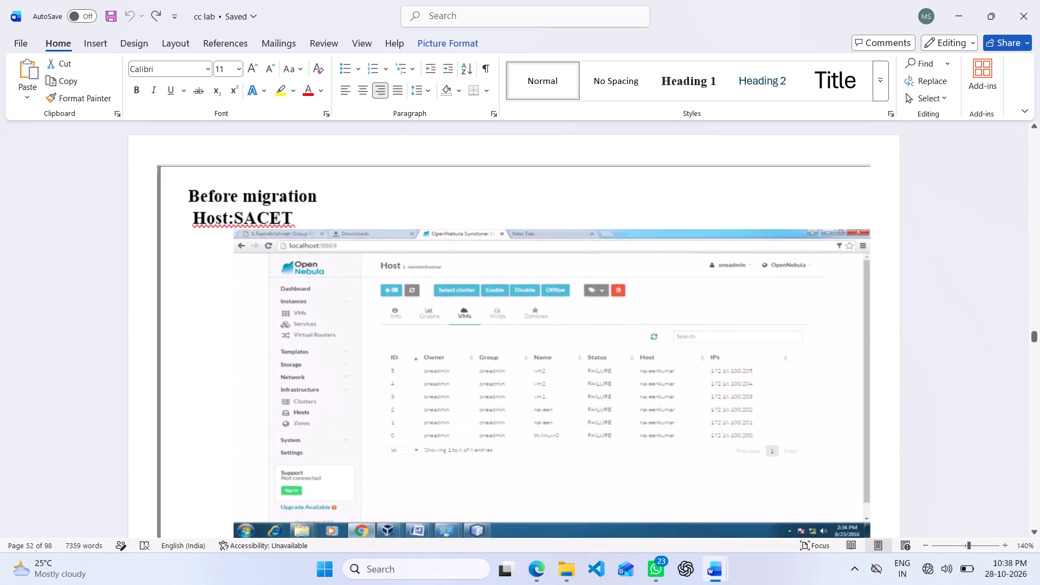
scroll(633, 388, down, 1)
key(alt+Tab)
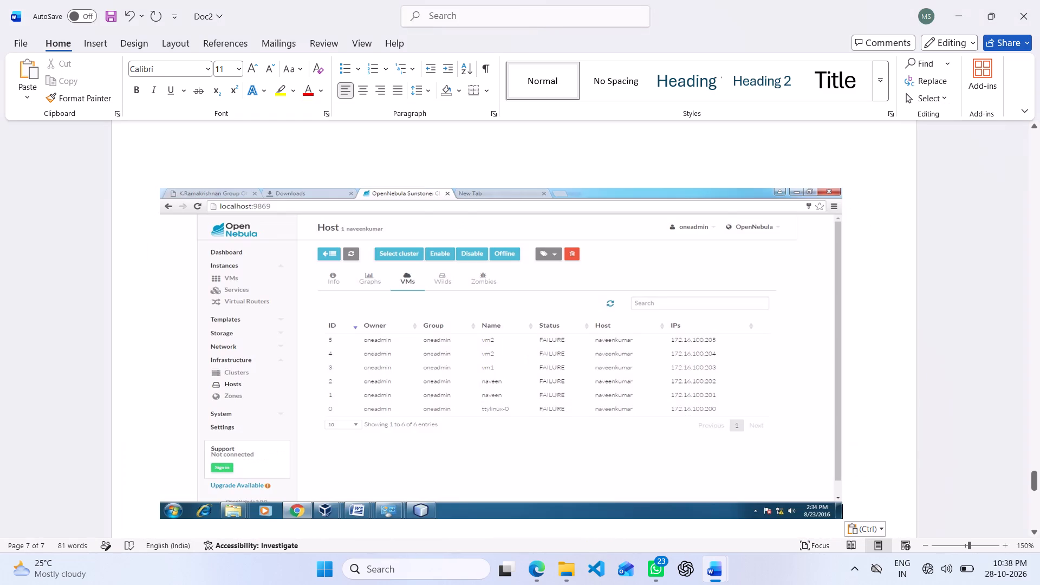
scroll(652, 413, down, 1)
right_click(652, 413)
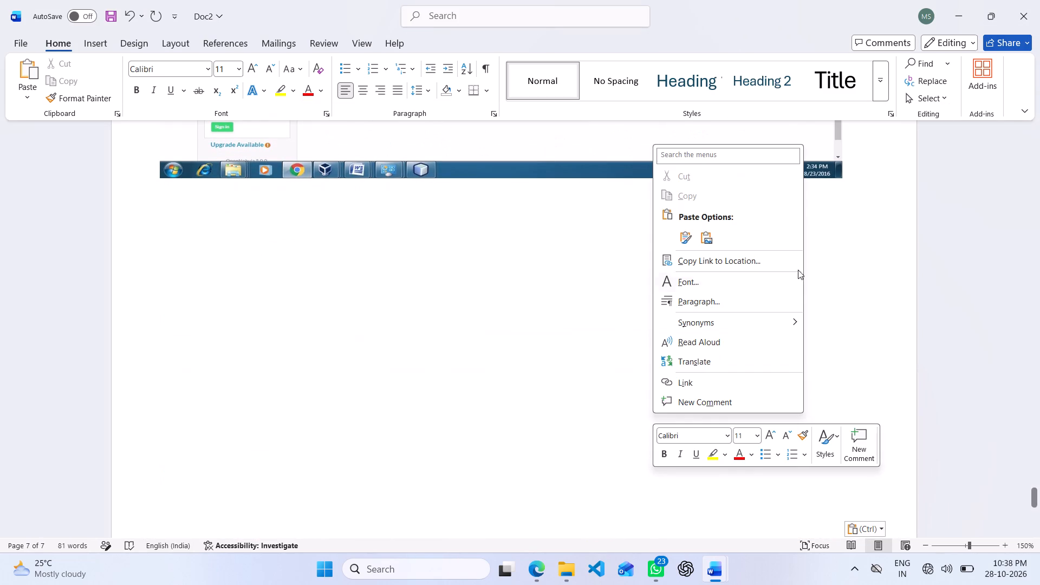
click(849, 165)
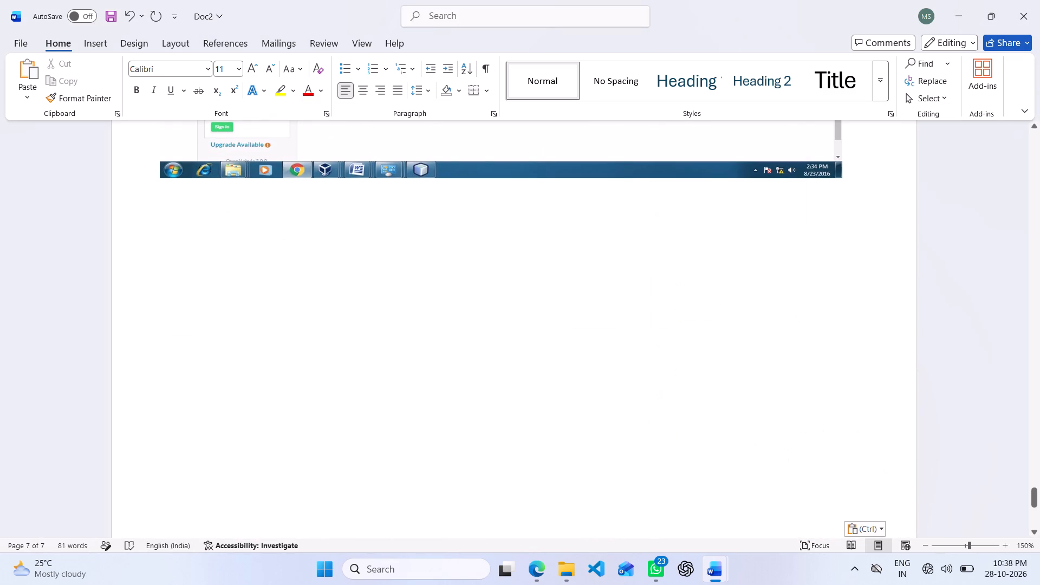
key(Return)
Copy the Host:one-sandbox screenshot from cc lab into Doc2 below the Host:SACET screenshot, and start a new line after it.
key(alt+Tab)
scroll(849, 165, down, 2)
scroll(849, 165, up, 4)
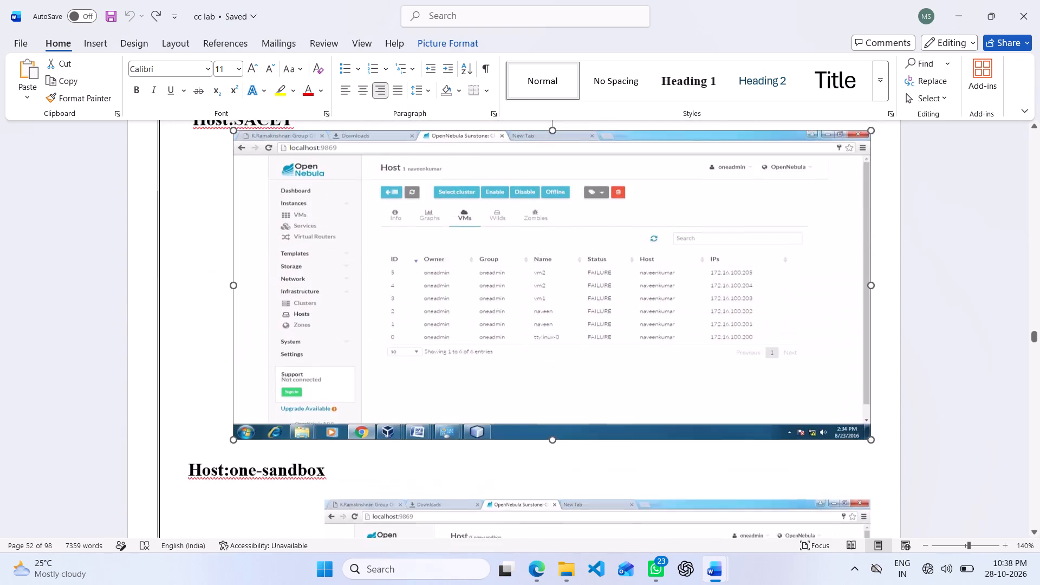
click(756, 219)
right_click(756, 219)
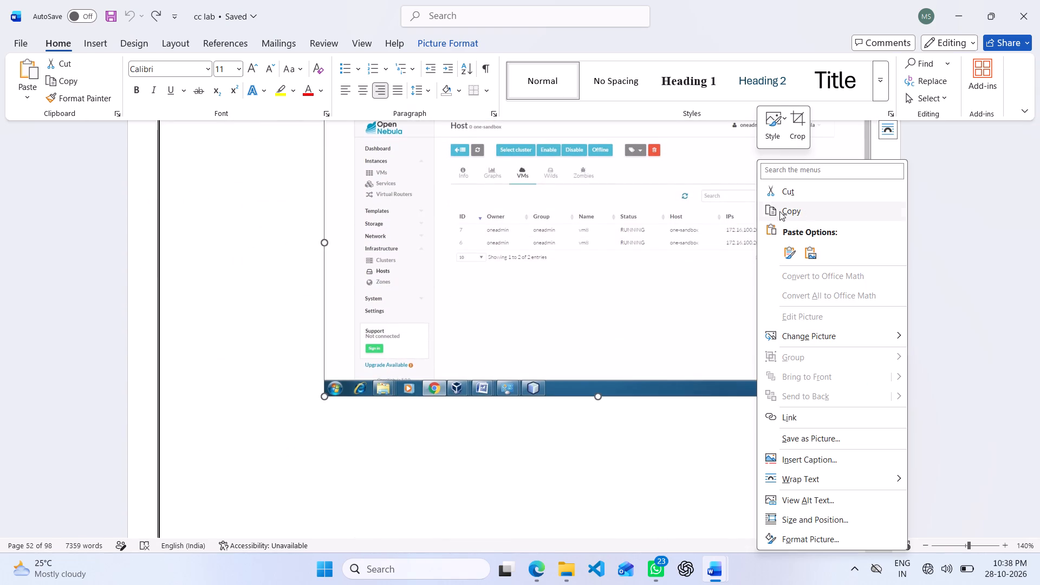
click(810, 213)
key(alt+Tab)
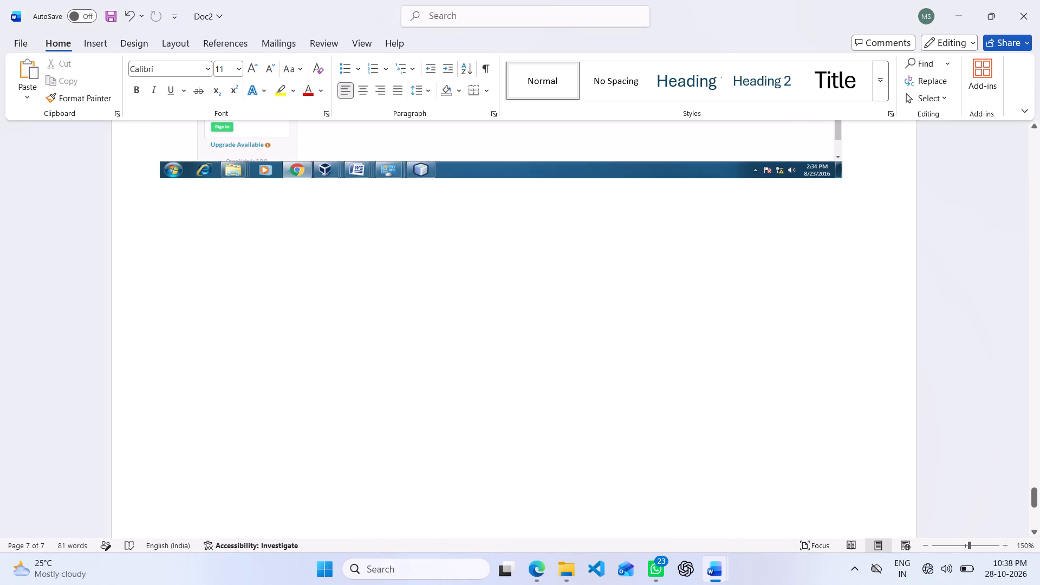
key(ctrl+v)
scroll(674, 299, down, 1)
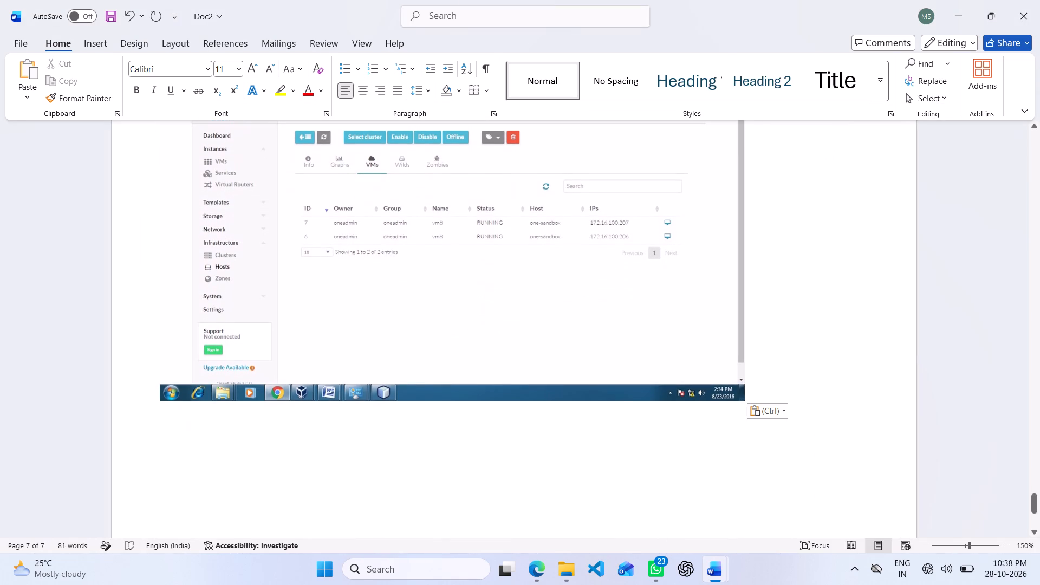
click(791, 381)
key(Return)
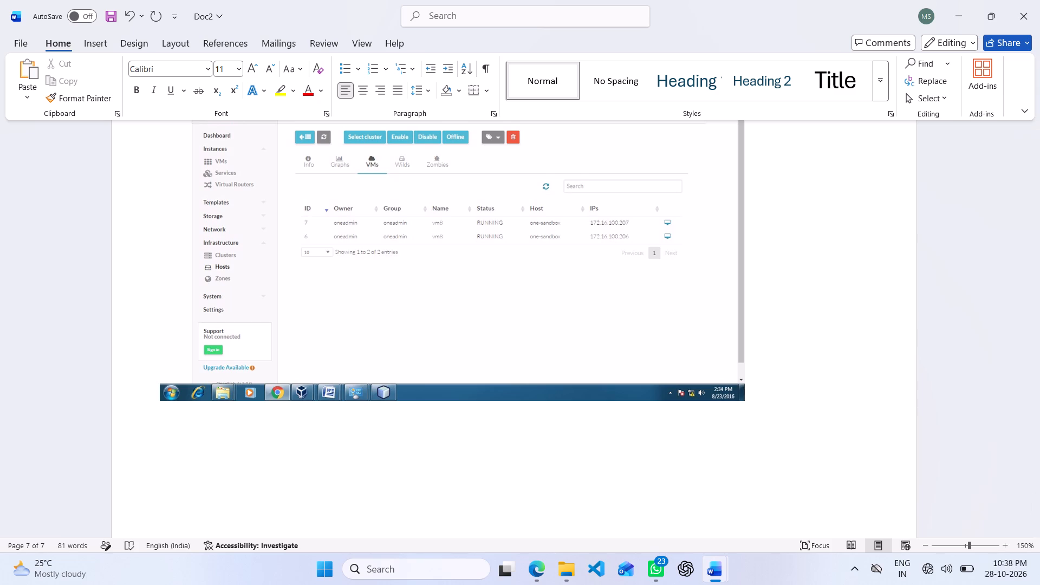
Copy the Migrate Virtual Machine screenshot from cc lab and paste it into Doc2 after the Host:one-sandbox screenshot.
key(alt+Tab)
scroll(791, 381, down, 2)
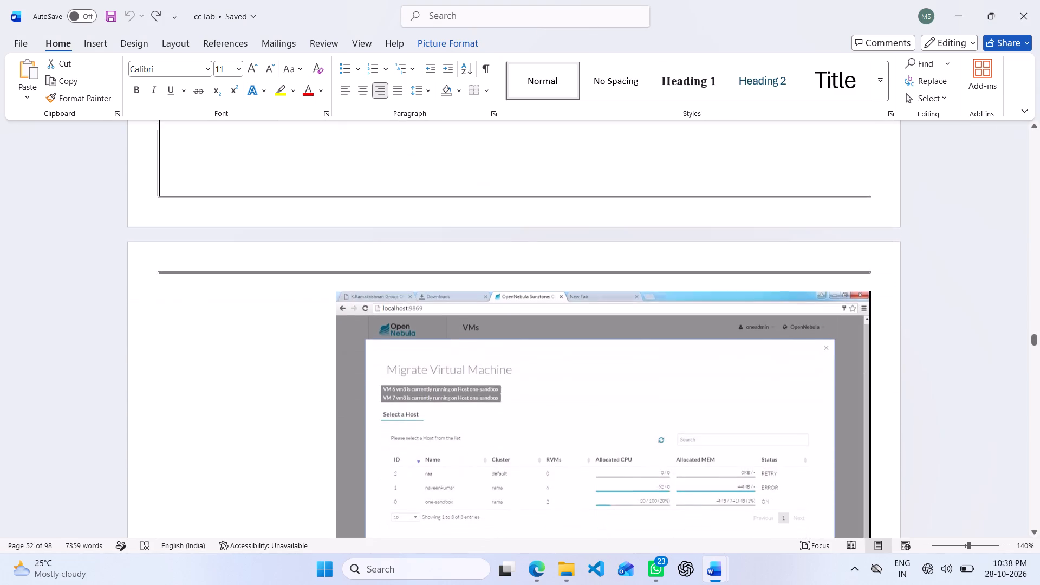
click(763, 402)
right_click(763, 402)
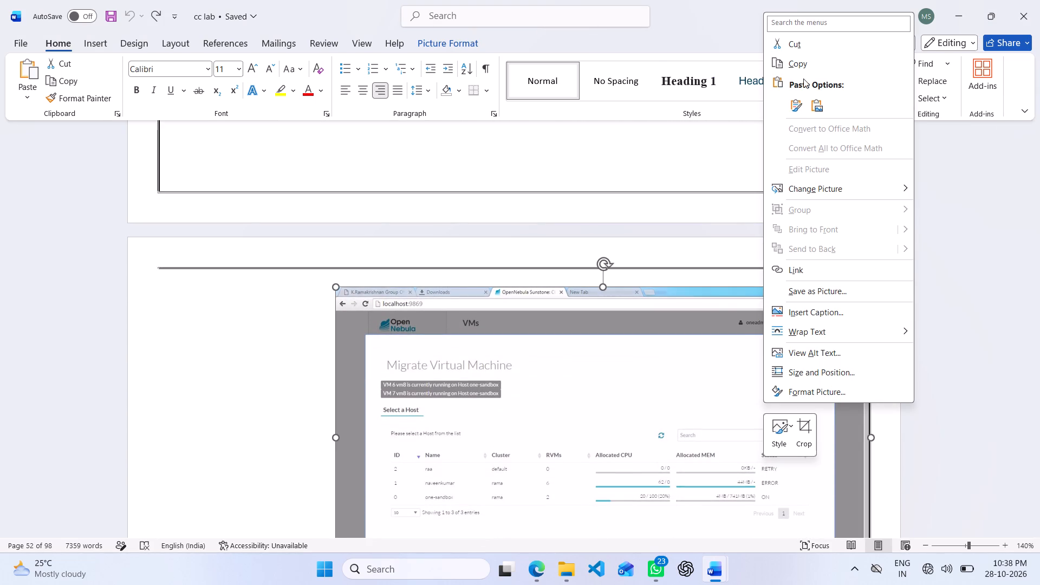
click(677, 398)
scroll(677, 398, down, 1)
right_click(677, 398)
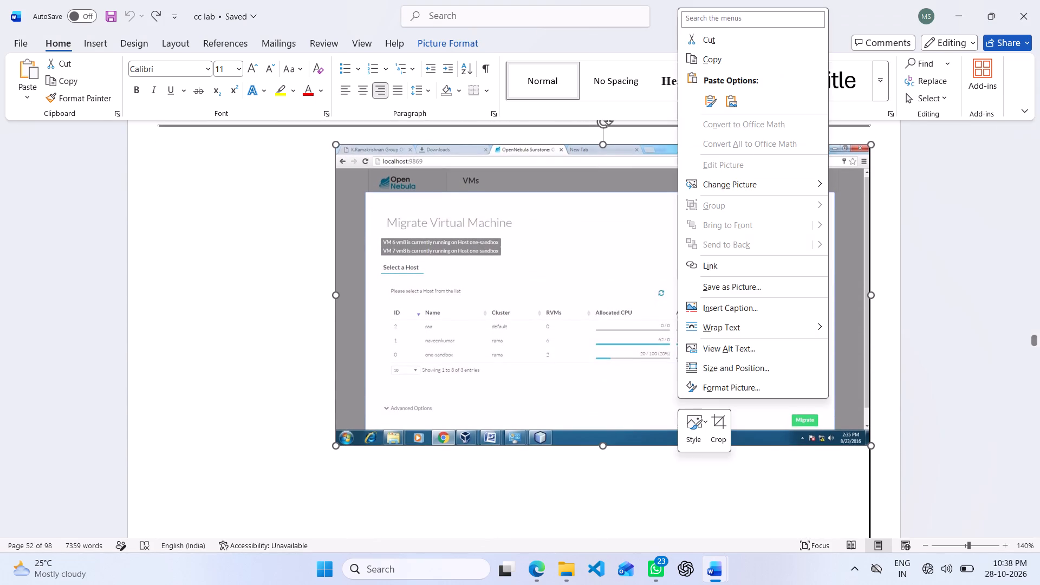
click(714, 55)
key(alt+Tab)
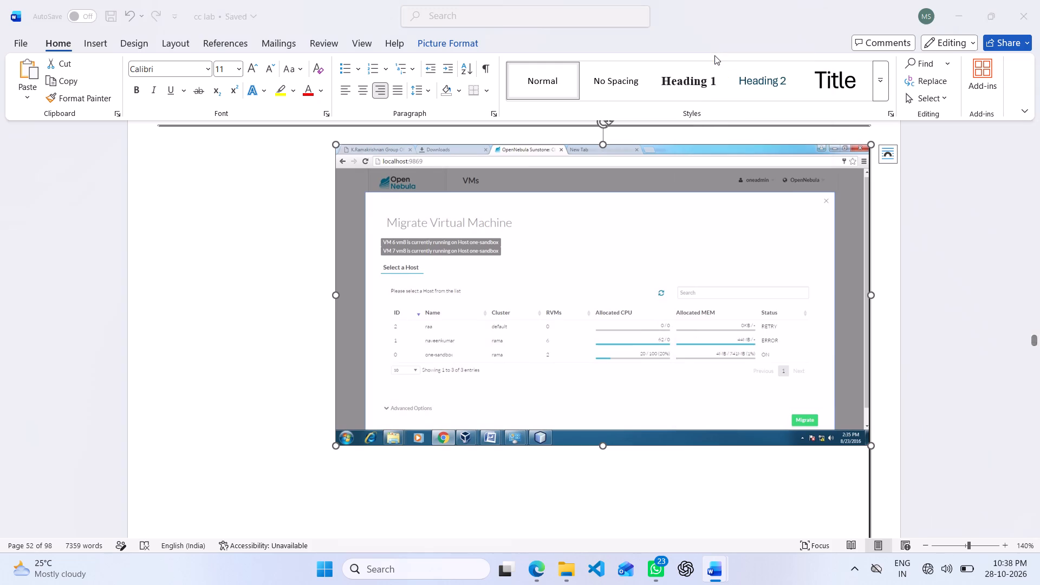
click(788, 396)
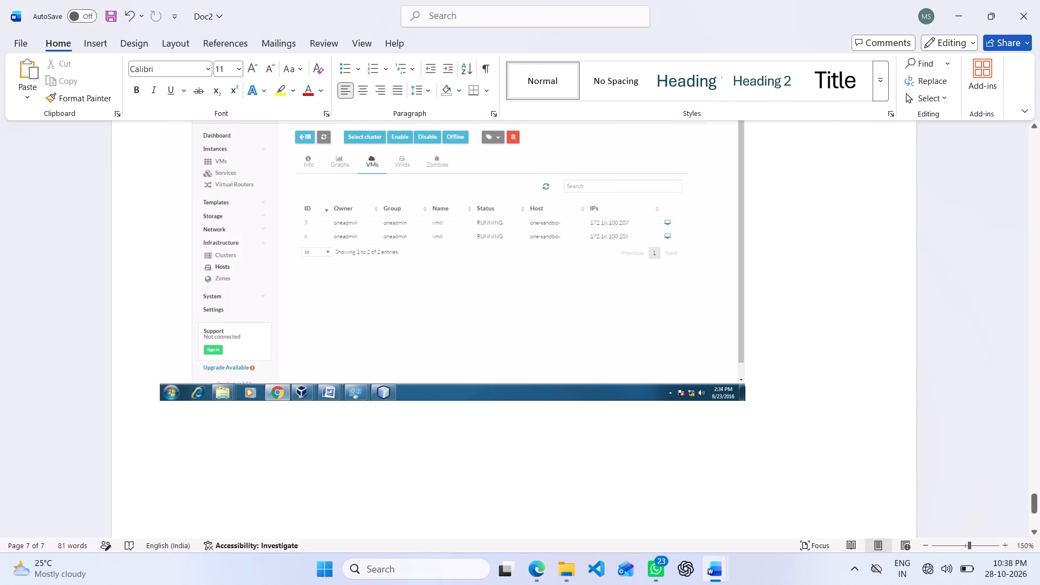
click(788, 396)
click(788, 396)
key(Return)
key(ctrl+v)
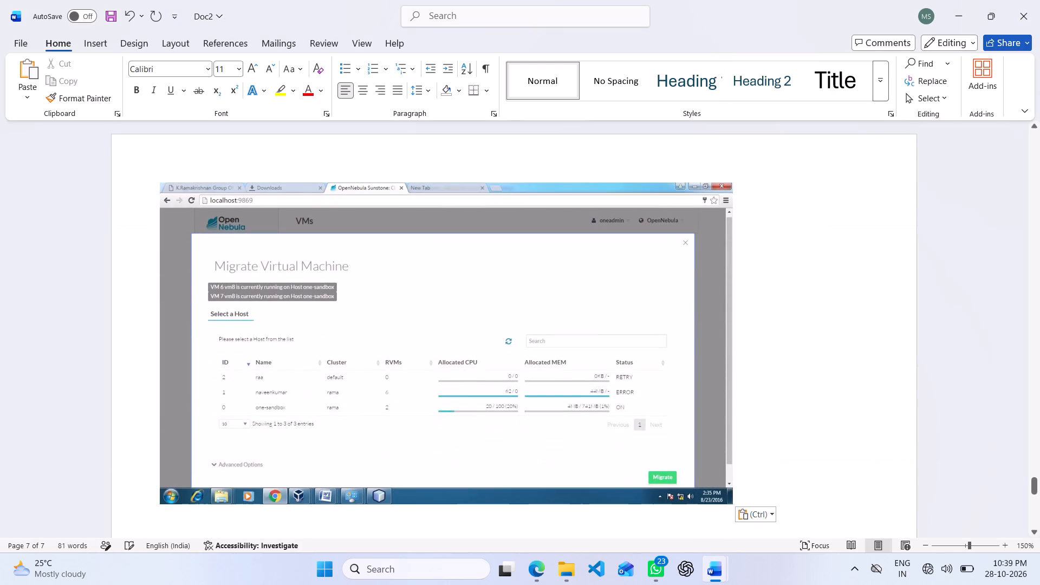
Copy the VMs list screenshot that follows Migrate Virtual Machine in cc lab and paste it on a new line below that screenshot in Doc2.
key(alt+Tab)
scroll(788, 396, down, 3)
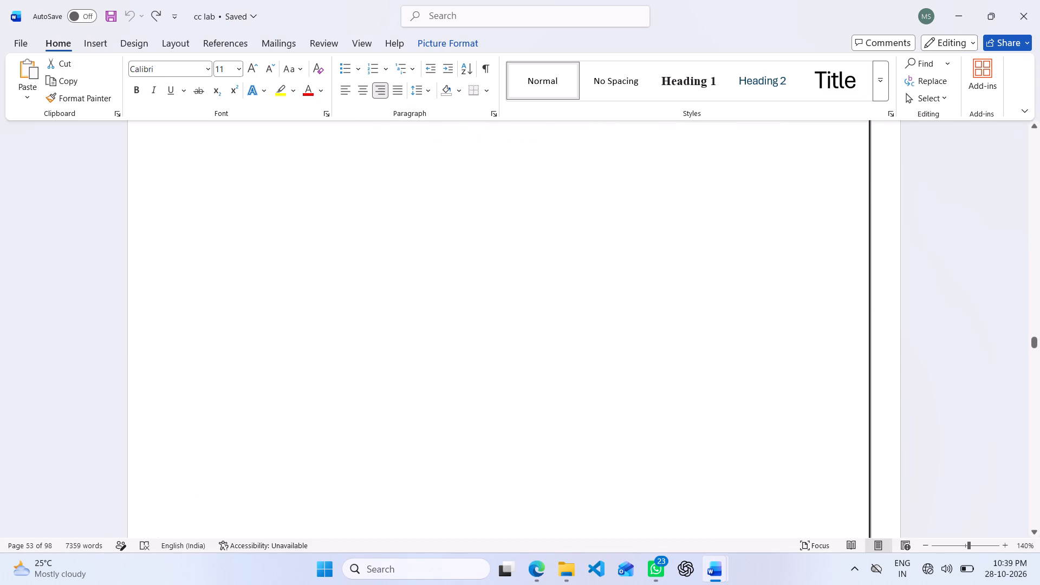
scroll(788, 396, down, 2)
right_click(690, 400)
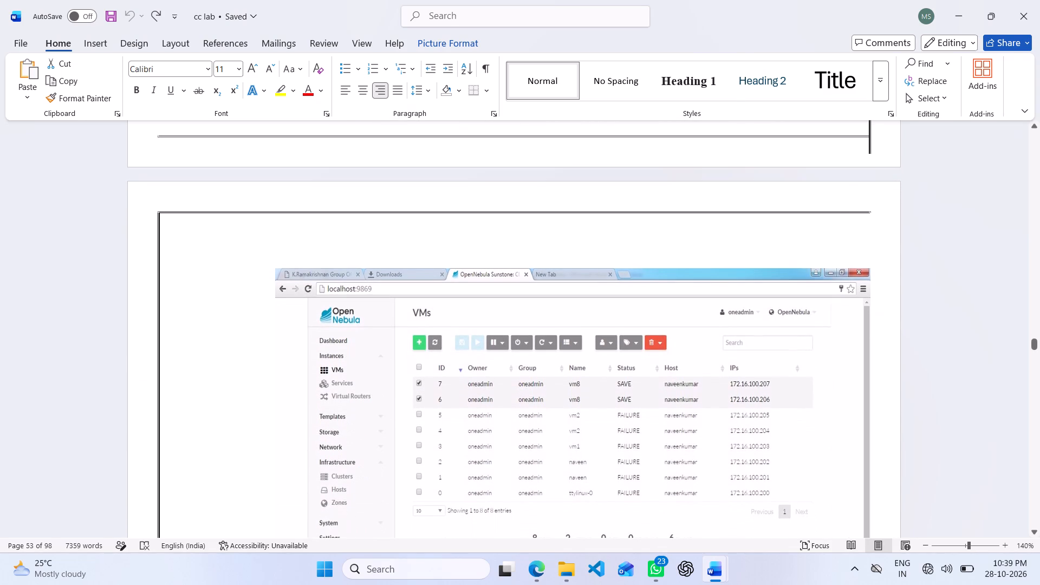
click(727, 62)
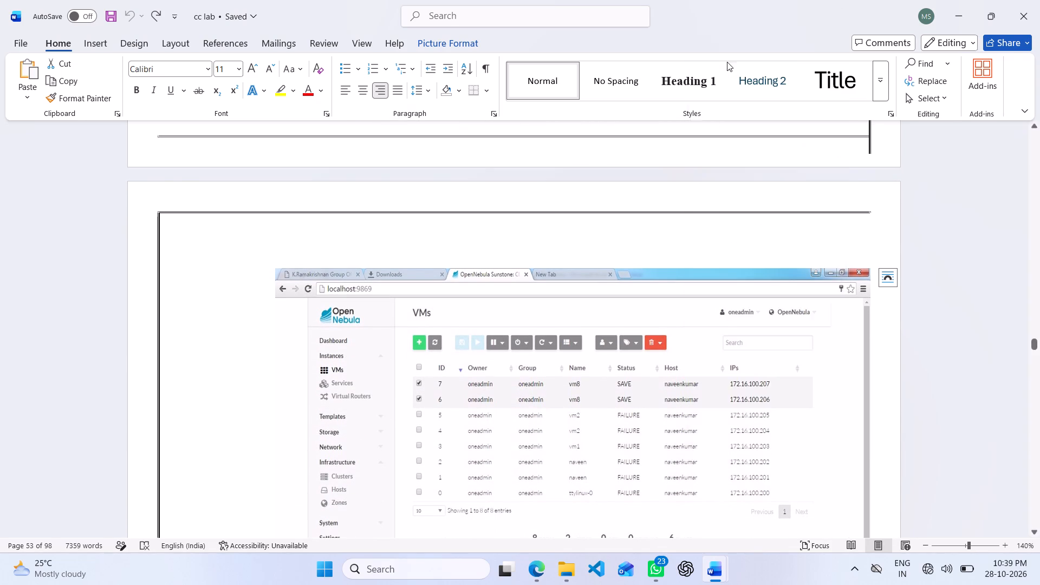
key(alt+Tab)
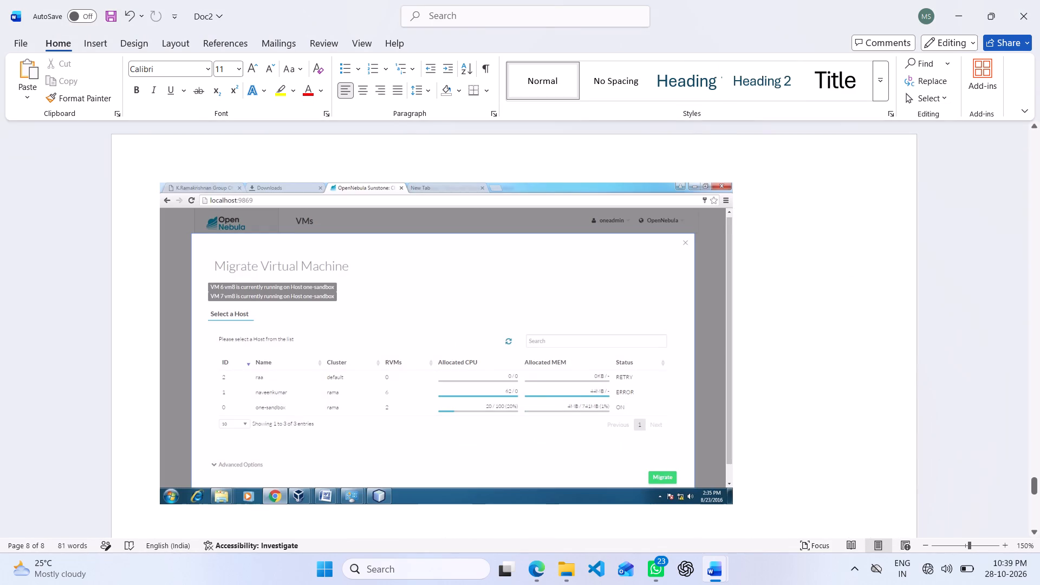
click(760, 478)
key(Return)
key(ctrl+v)
scroll(760, 478, up, 2)
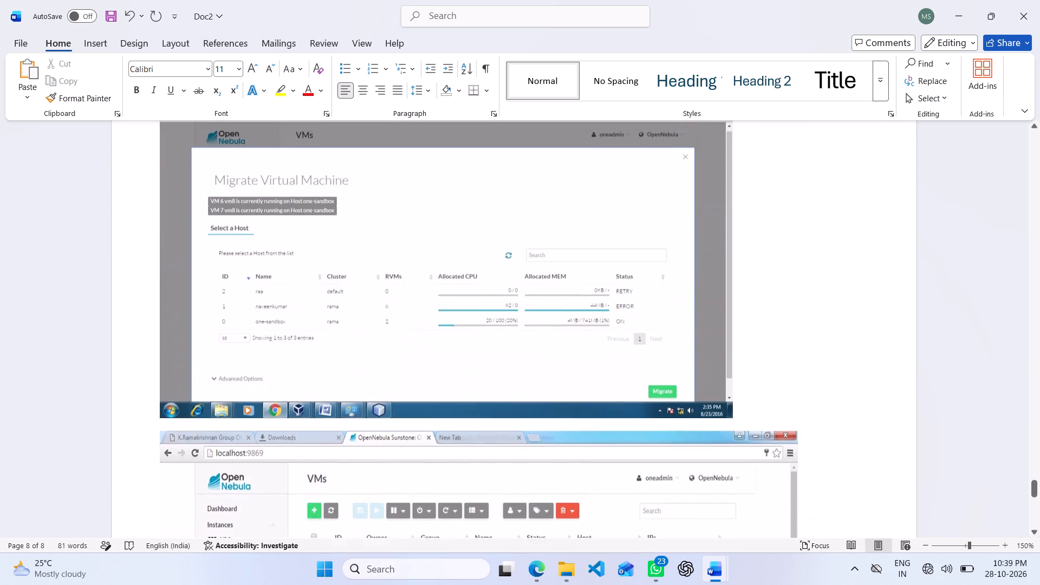
scroll(760, 478, down, 1)
Copy the Hosts list screenshot from the After Migration section of cc lab and paste it below the VMs list screenshot in Doc2.
key(alt+Tab)
scroll(760, 478, down, 2)
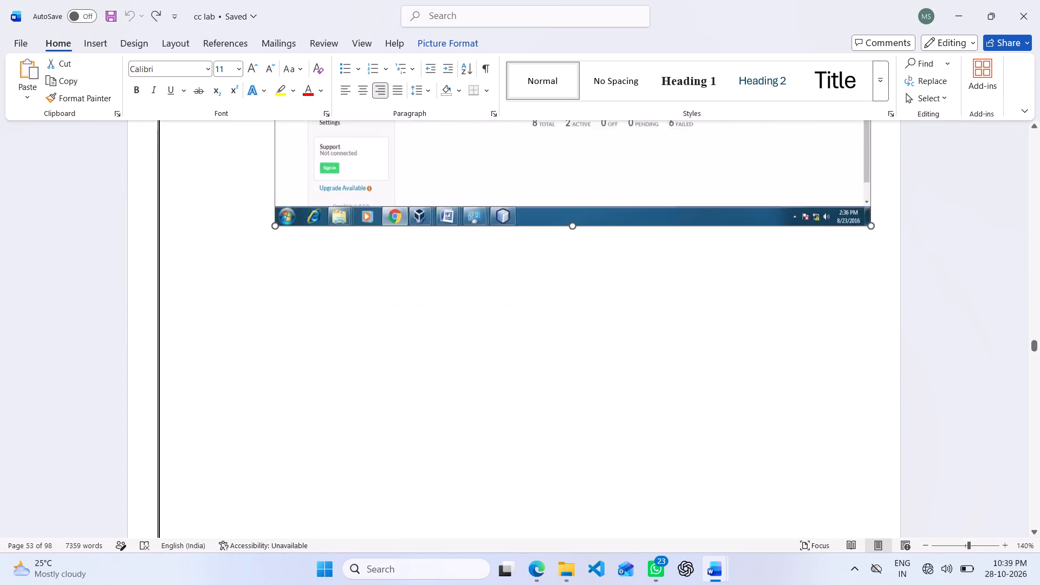
scroll(760, 478, down, 4)
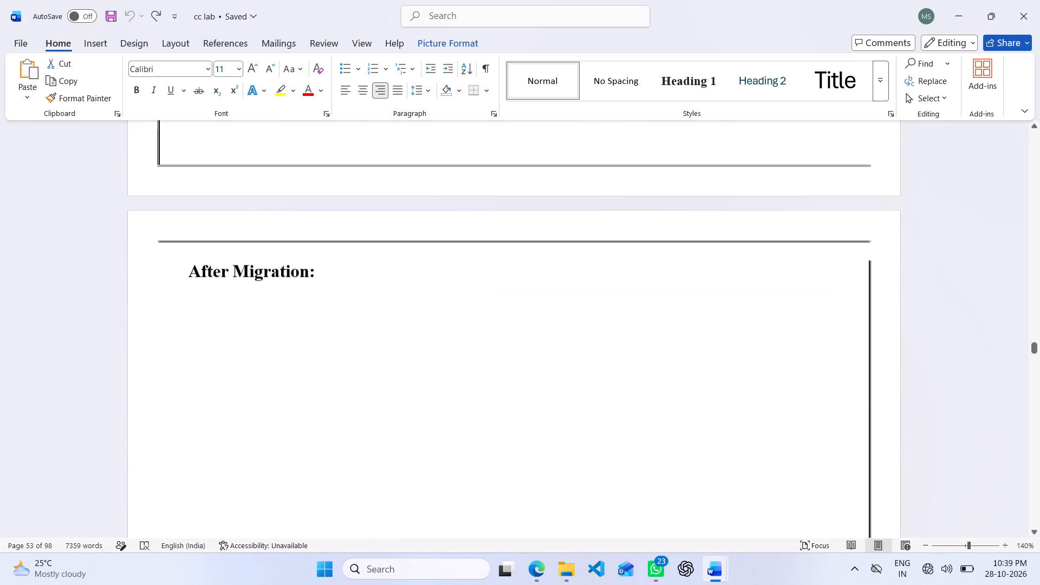
scroll(760, 478, down, 3)
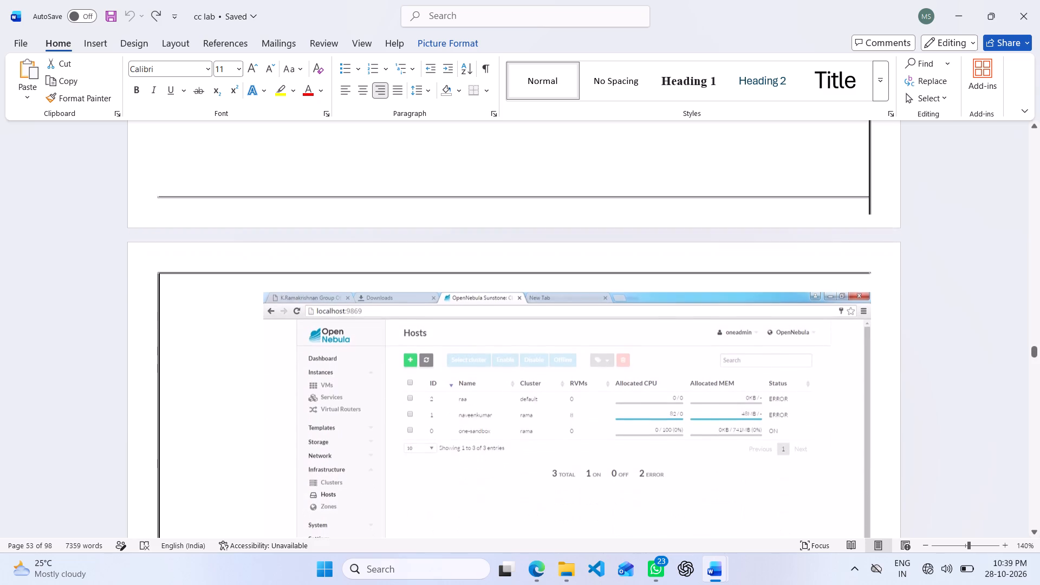
click(707, 433)
right_click(707, 433)
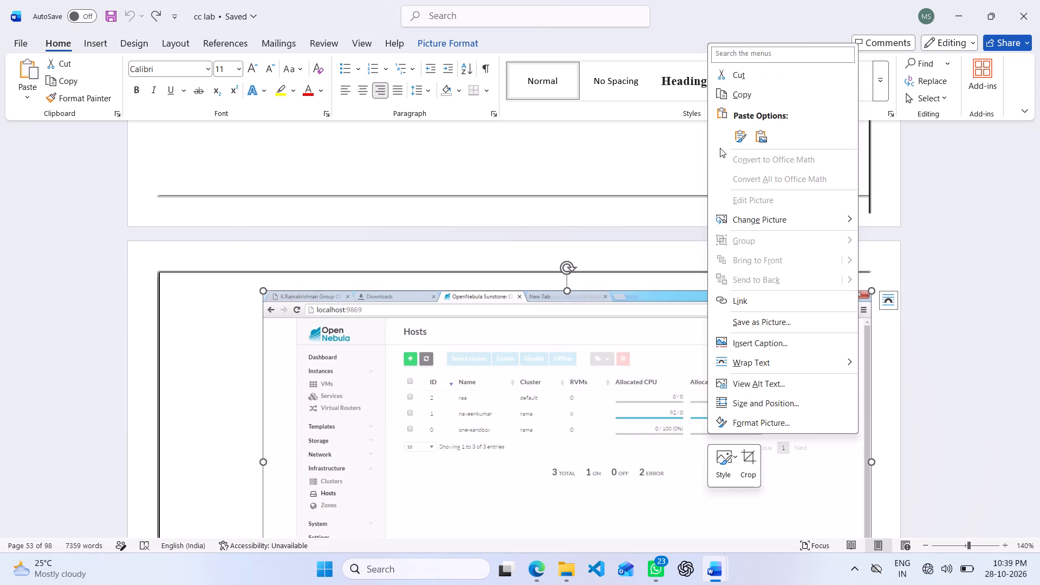
click(760, 101)
key(alt+Tab)
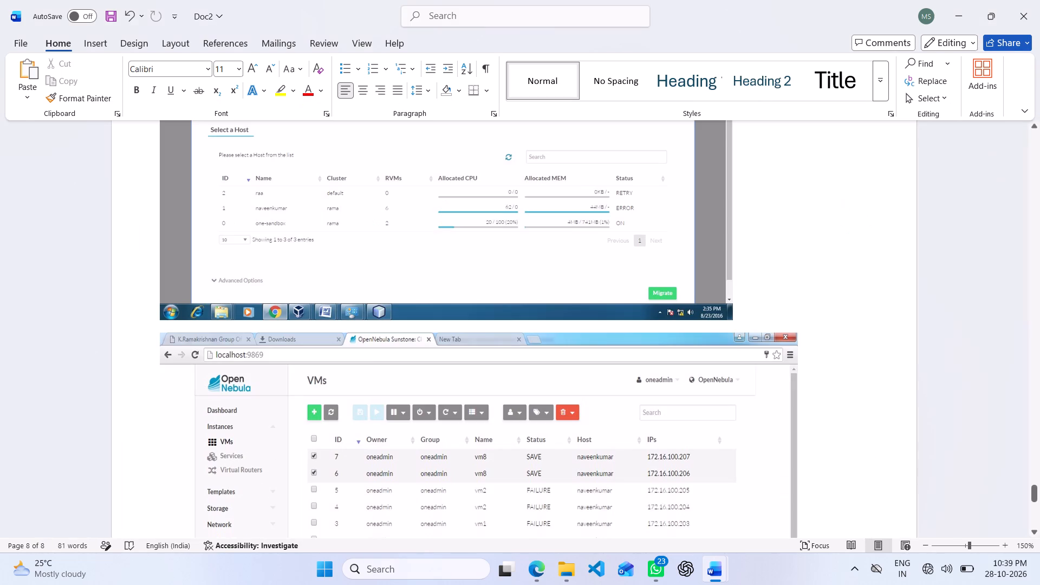
scroll(791, 416, down, 1)
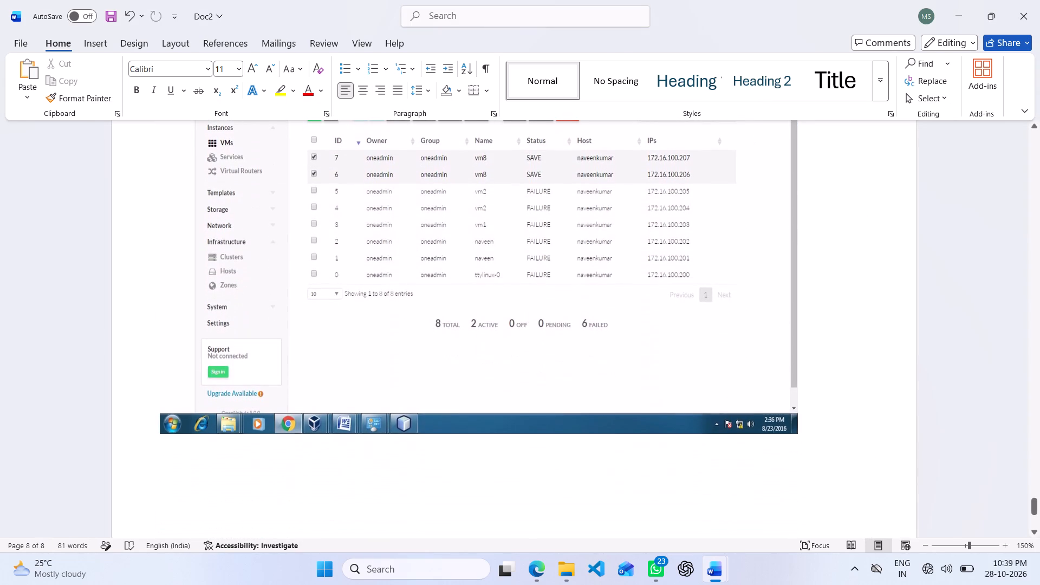
double_click(823, 441)
key(Return)
key(ctrl+v)
Copy the after-migration Host one-sandbox VMs screenshot from cc lab and paste it on a new line below the Hosts list in Doc2.
key(alt+Tab)
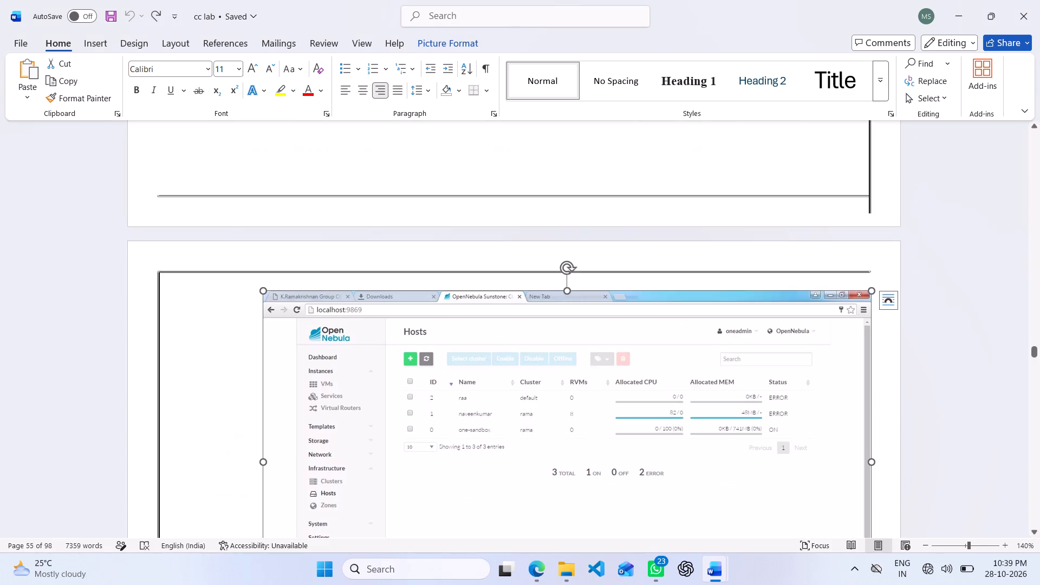
scroll(814, 432, down, 3)
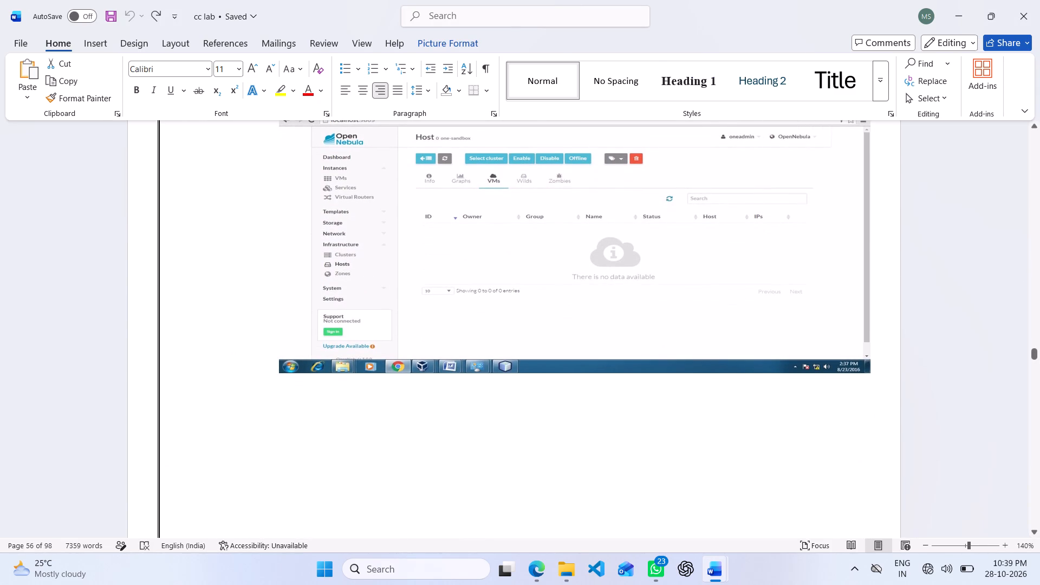
click(695, 307)
right_click(695, 307)
click(746, 212)
key(alt+Tab)
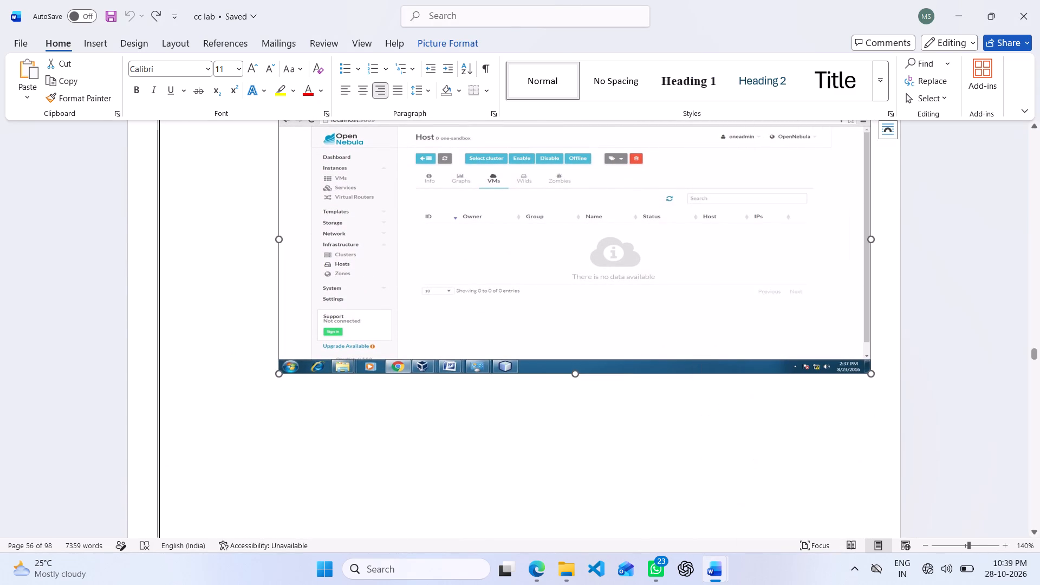
click(870, 491)
key(Return)
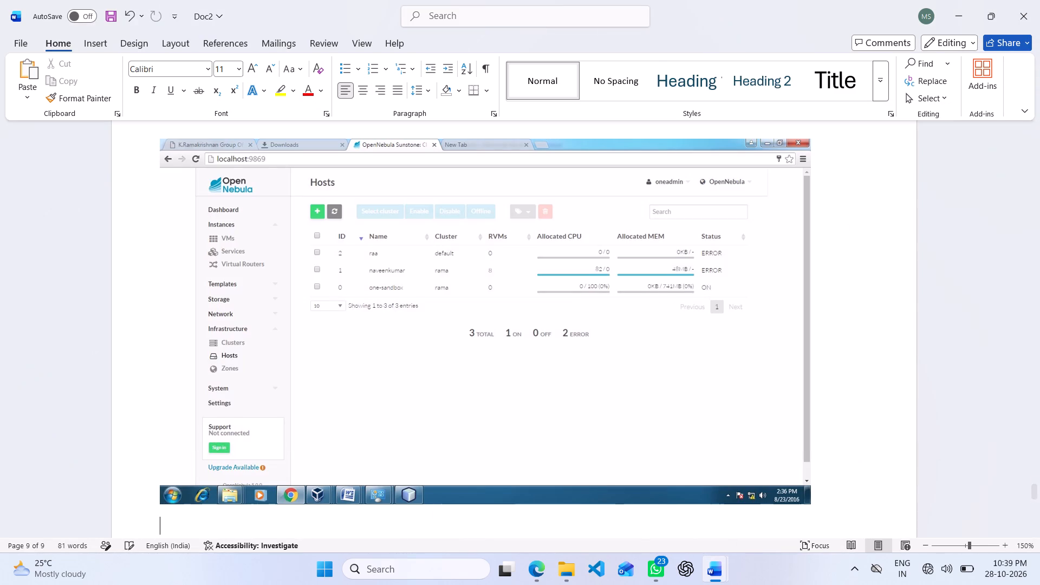
key(ctrl+v)
ctrl+right_click(870, 491)
scroll(870, 491, up, 1)
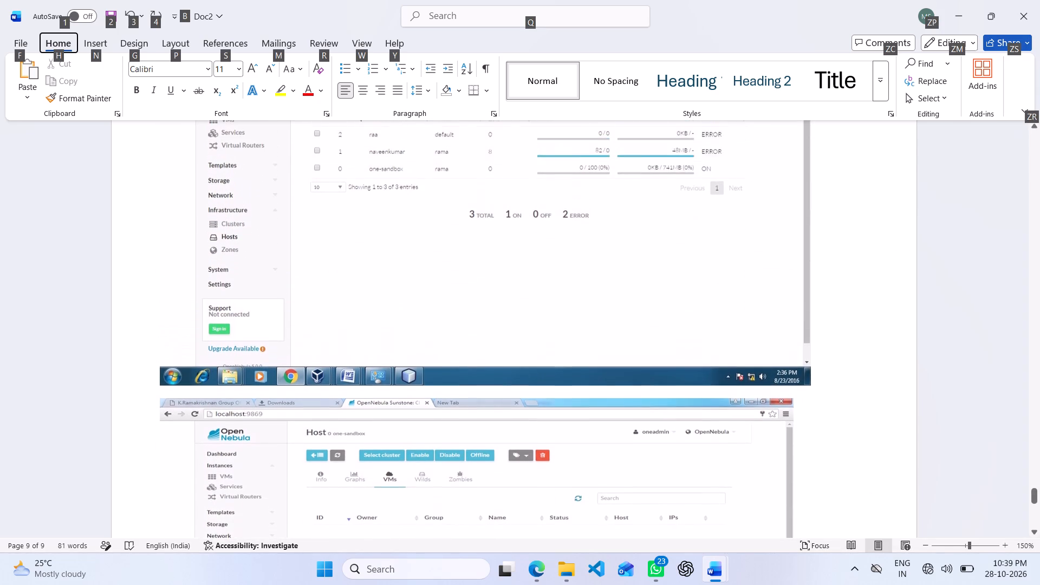
click(786, 482)
Copy the after-migration Host:SACET screenshot above APPLICATIONS in cc lab and paste it on a new line after the one-sandbox screenshot in Doc2.
key(alt+Tab)
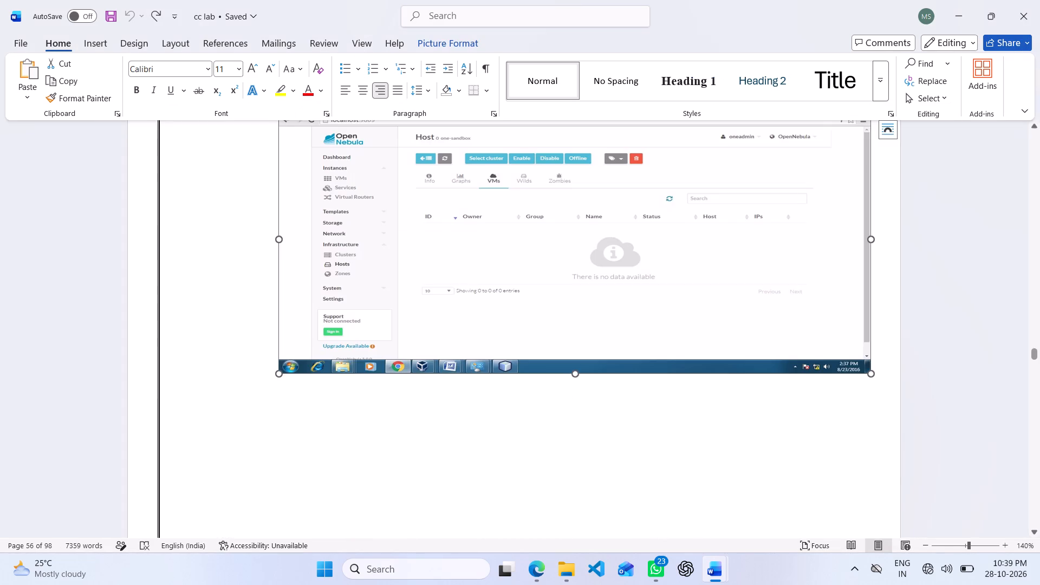
scroll(786, 482, down, 2)
key(alt+Tab)
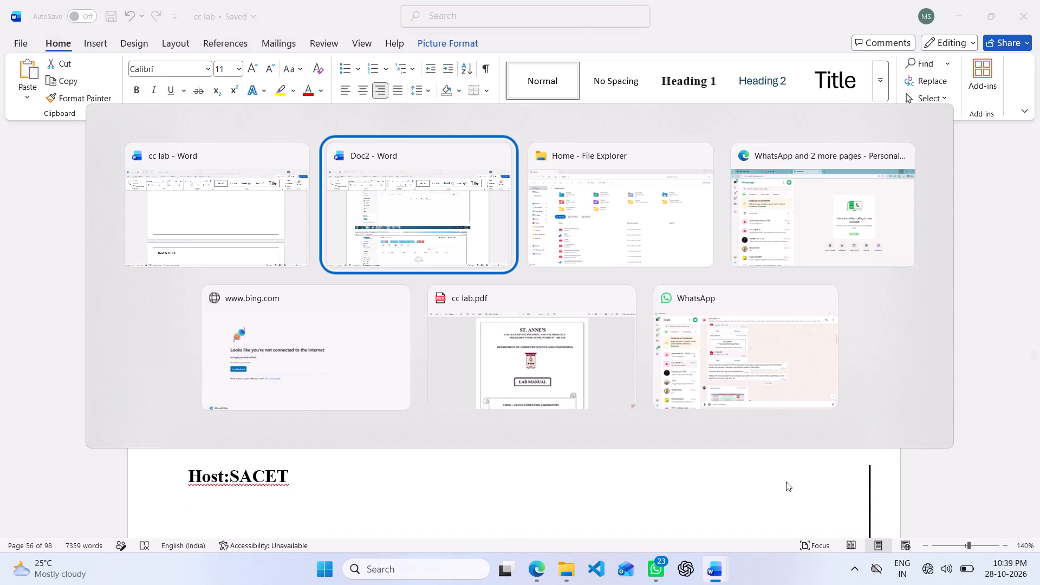
key(alt+Tab)
scroll(786, 482, down, 1)
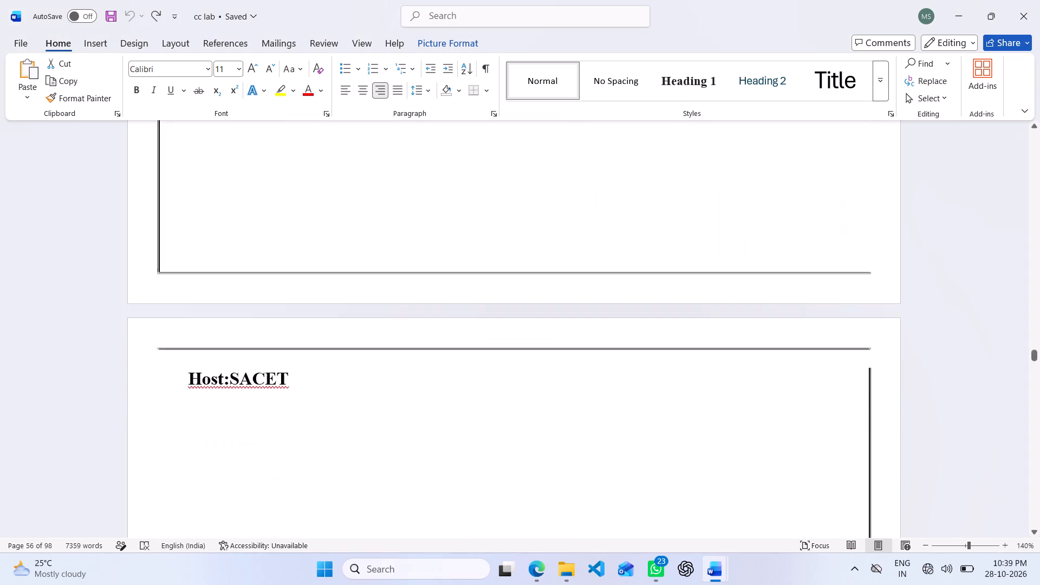
scroll(786, 482, down, 3)
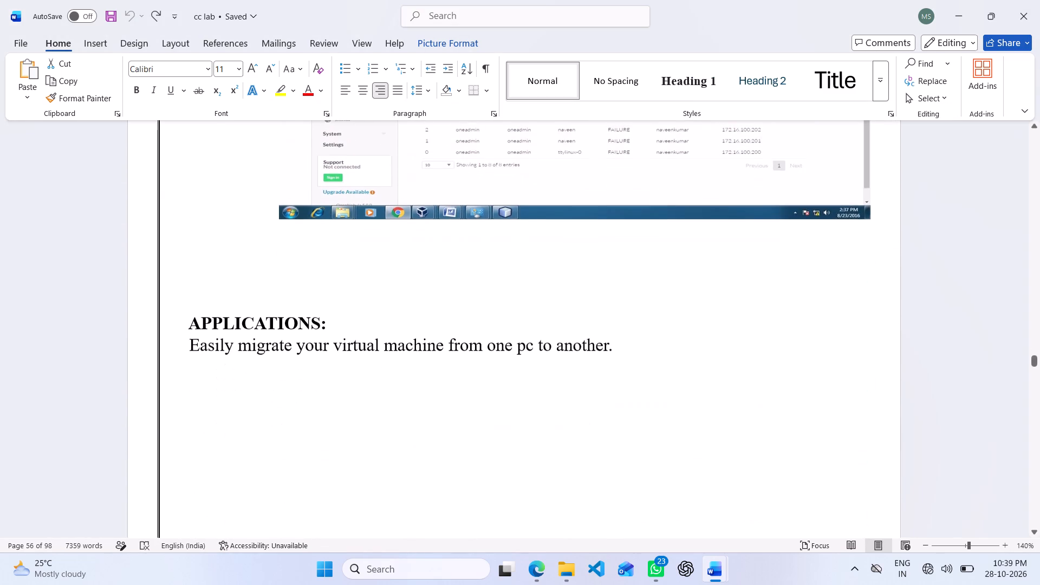
right_click(786, 482)
click(747, 186)
right_click(747, 186)
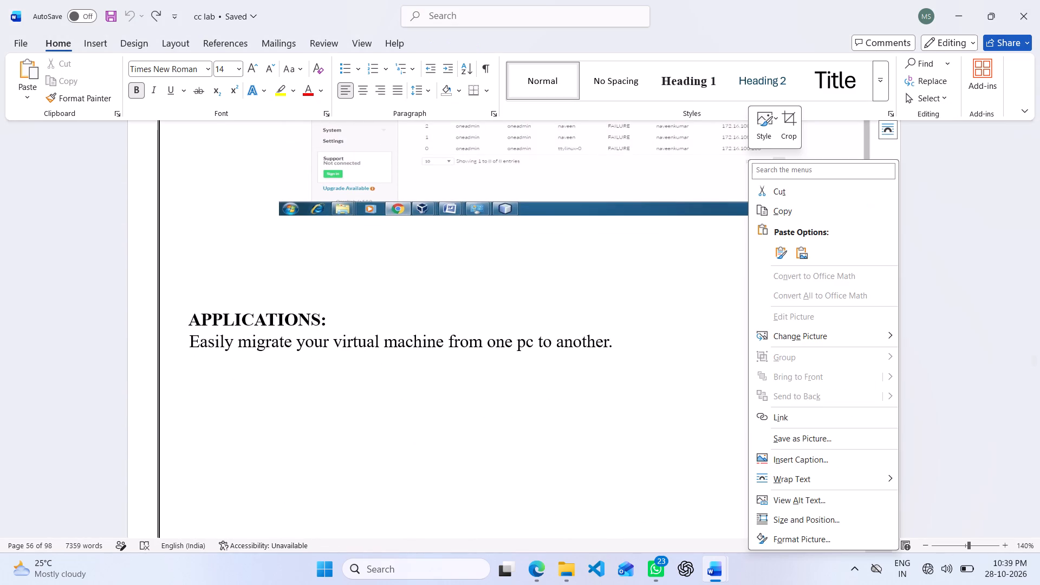
click(689, 191)
right_click(689, 191)
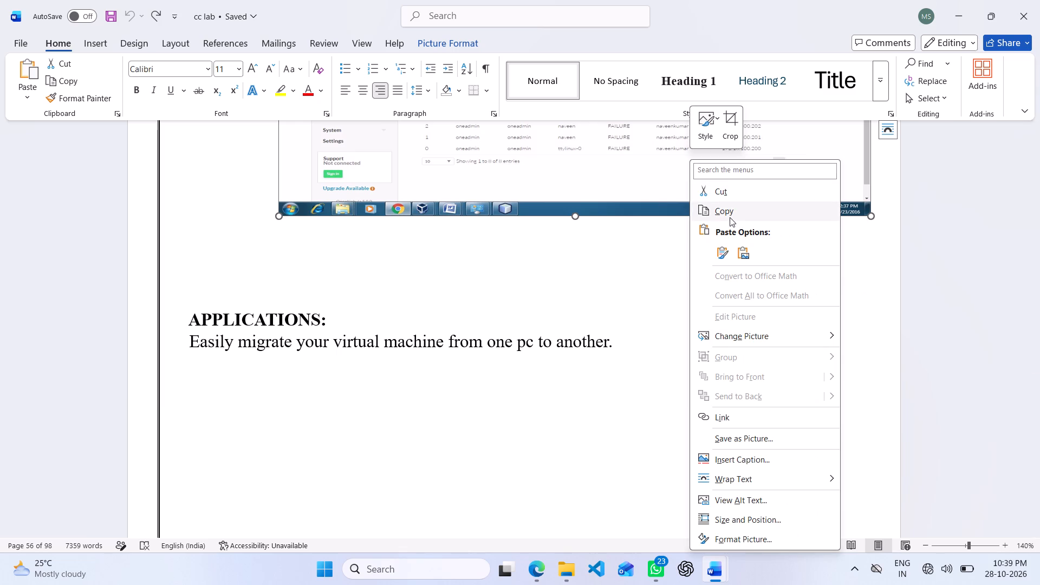
click(730, 217)
key(alt+Tab)
scroll(668, 411, down, 1)
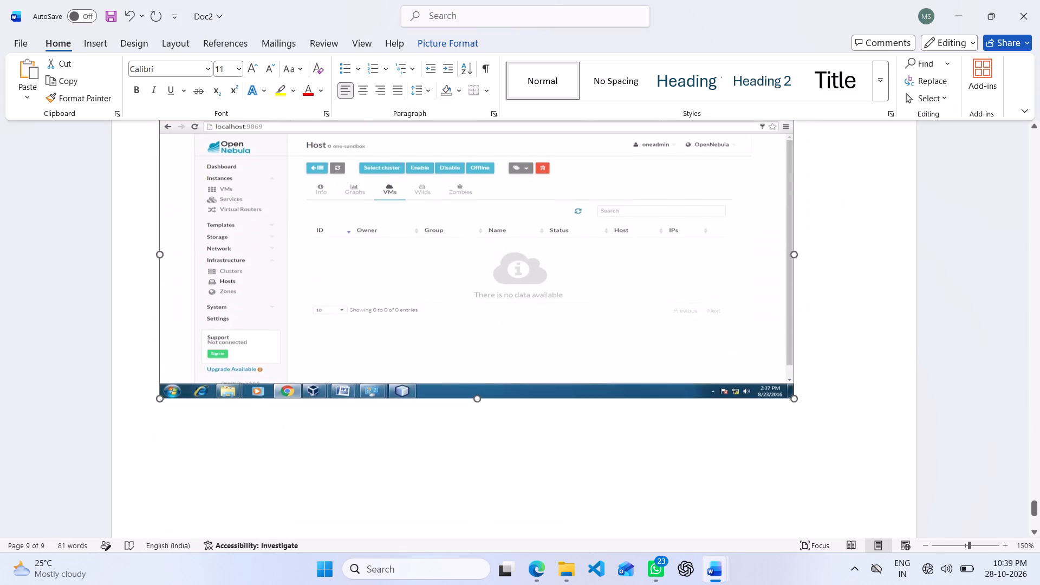
click(824, 356)
key(Return)
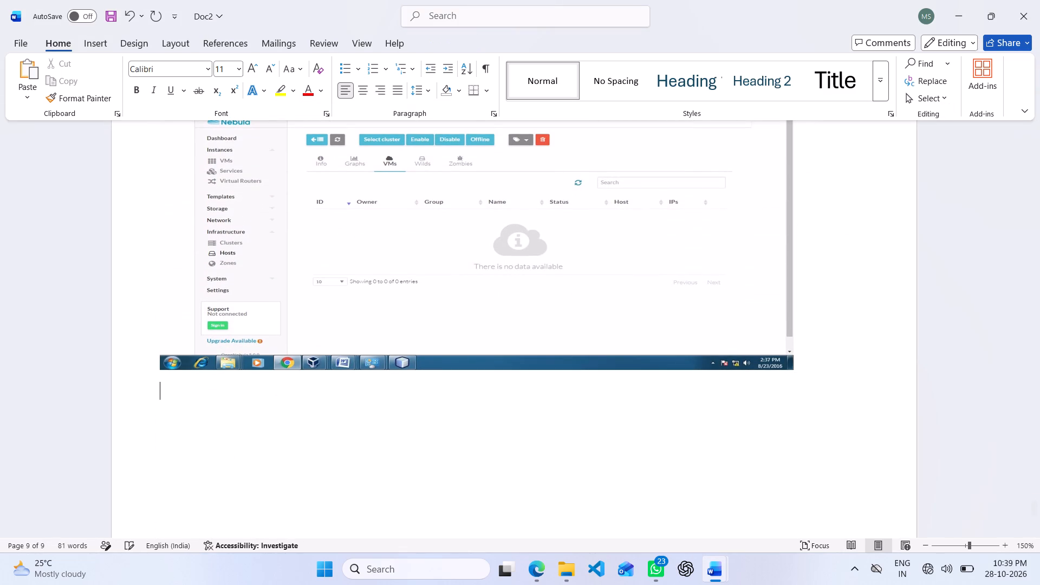
key(ctrl+v)
ctrl+click(824, 356)
Copy the TryStack.org homepage screenshot from experiment 7 in cc lab and paste it on a new line after the last screenshot in Doc2.
key(alt+Tab)
scroll(824, 356, down, 1)
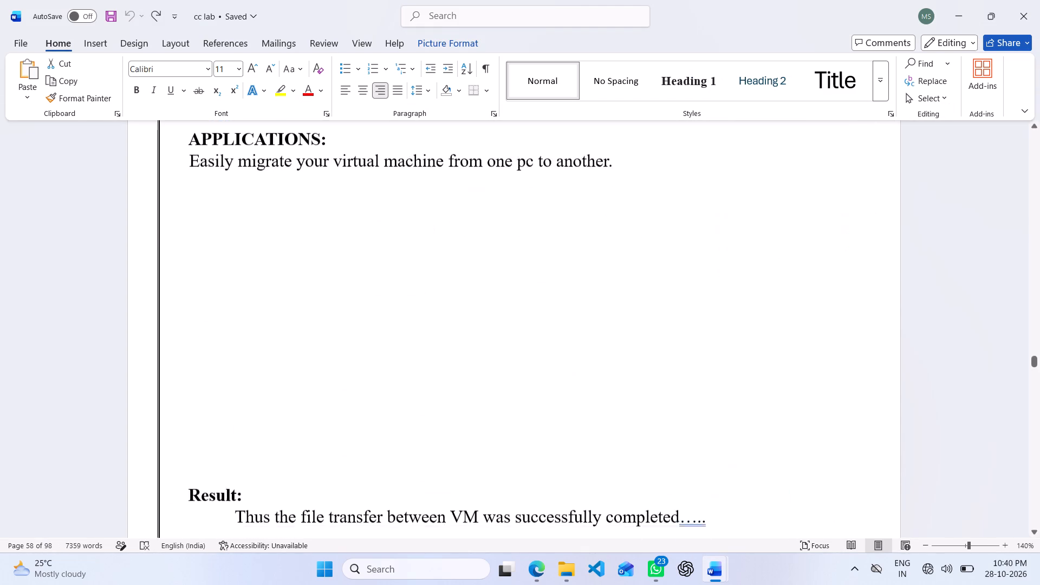
scroll(824, 356, down, 2)
scroll(824, 356, up, 2)
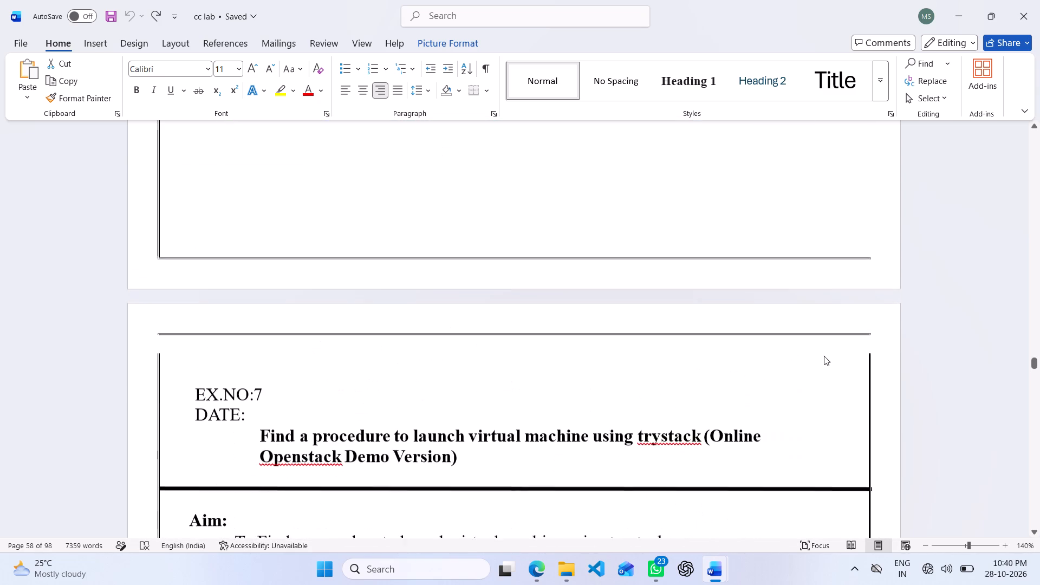
scroll(824, 356, down, 2)
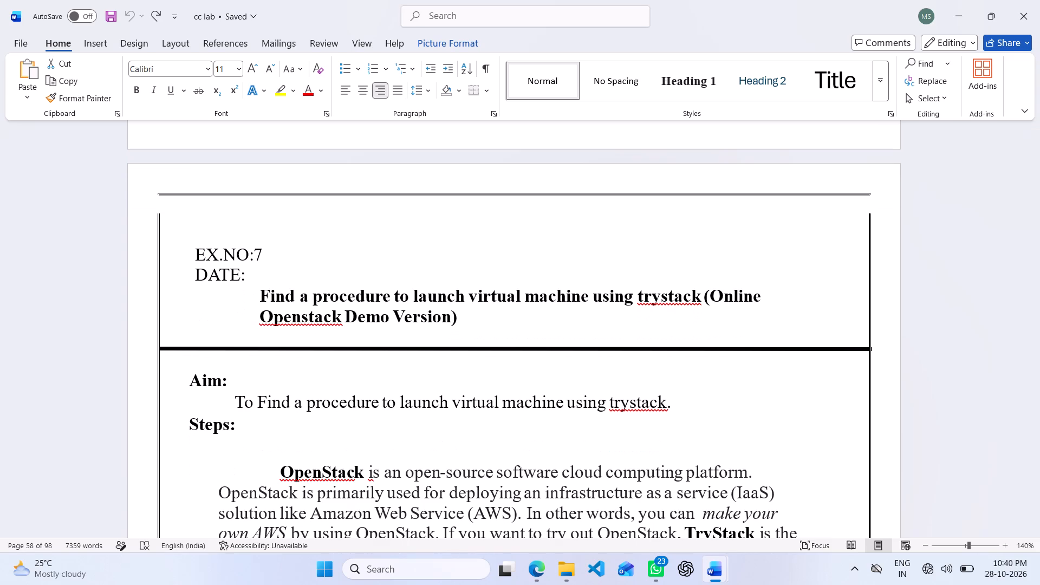
scroll(824, 356, down, 2)
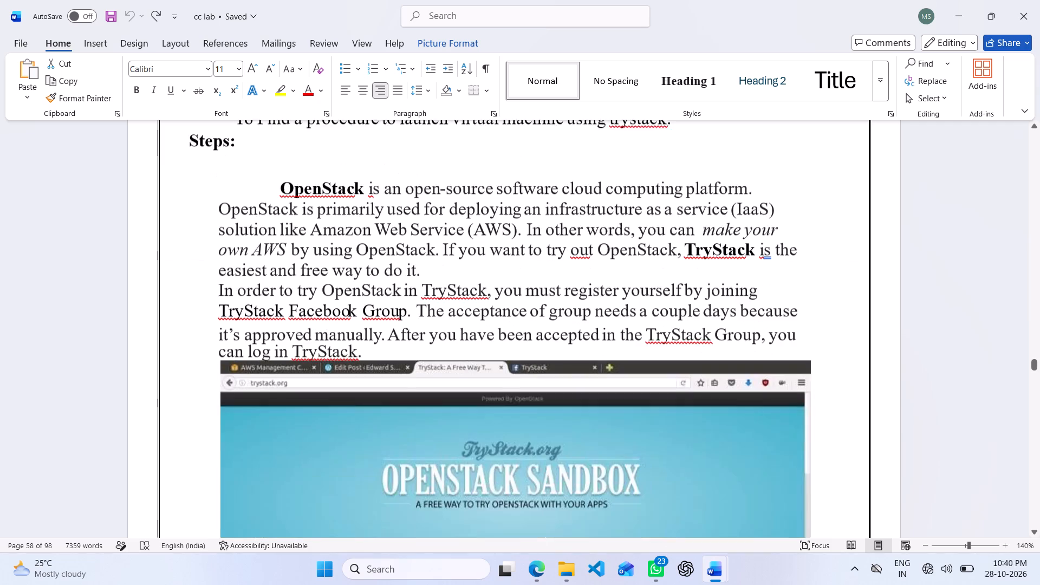
scroll(824, 356, down, 2)
click(699, 344)
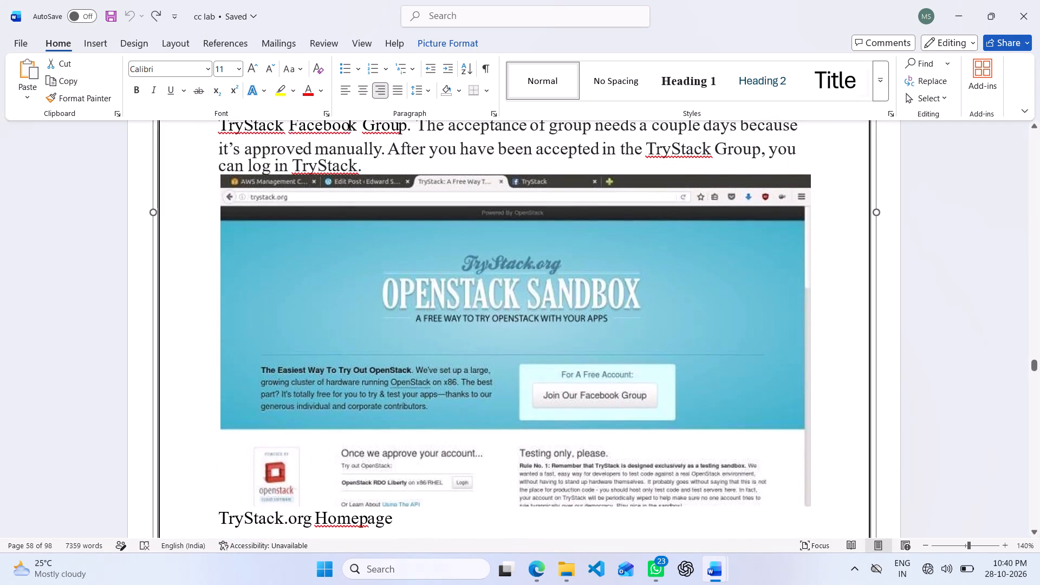
right_click(699, 344)
click(593, 354)
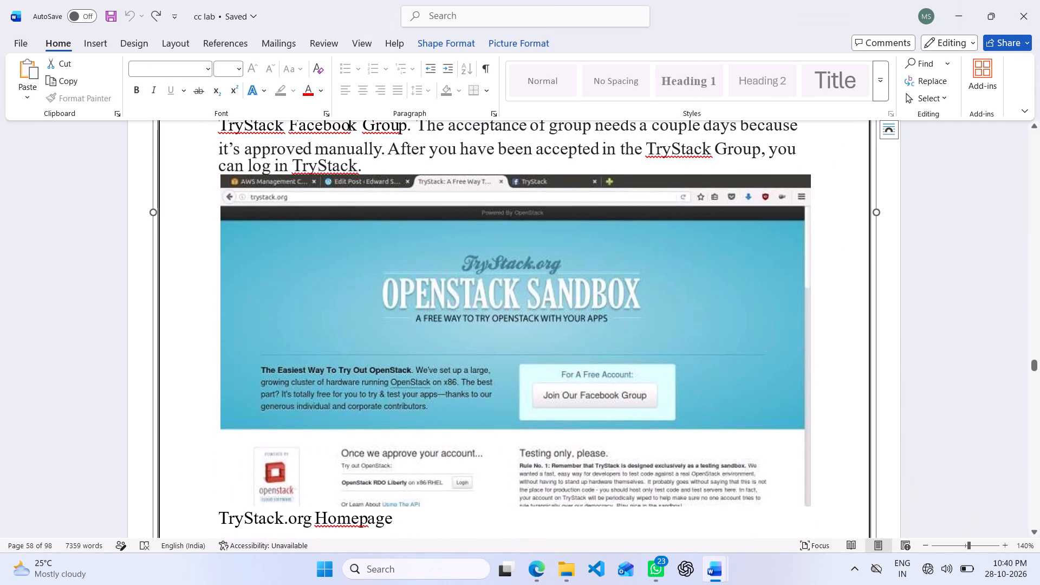
double_click(550, 348)
right_click(550, 348)
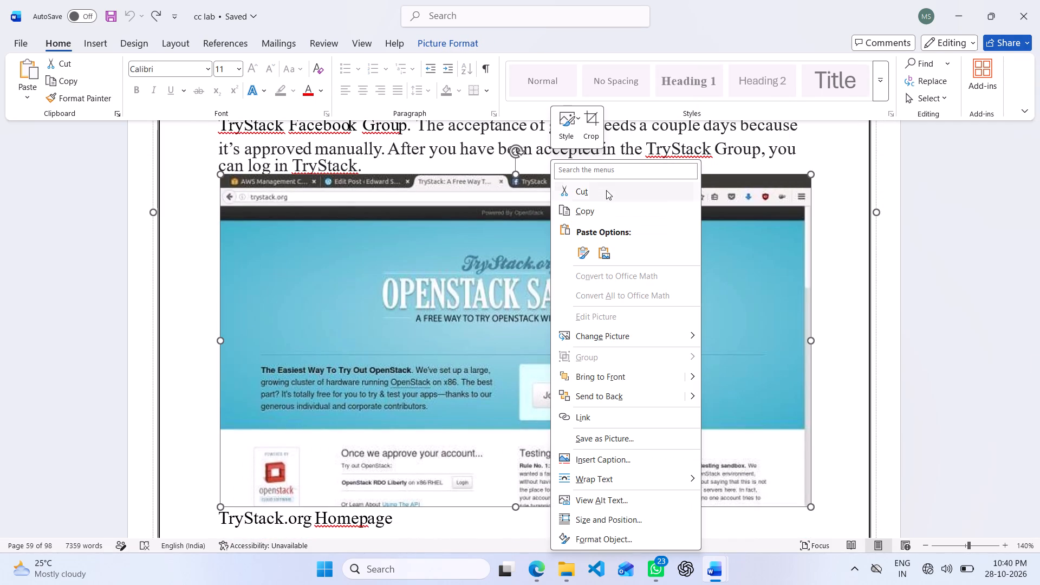
click(591, 215)
key(alt+Tab)
scroll(577, 333, down, 1)
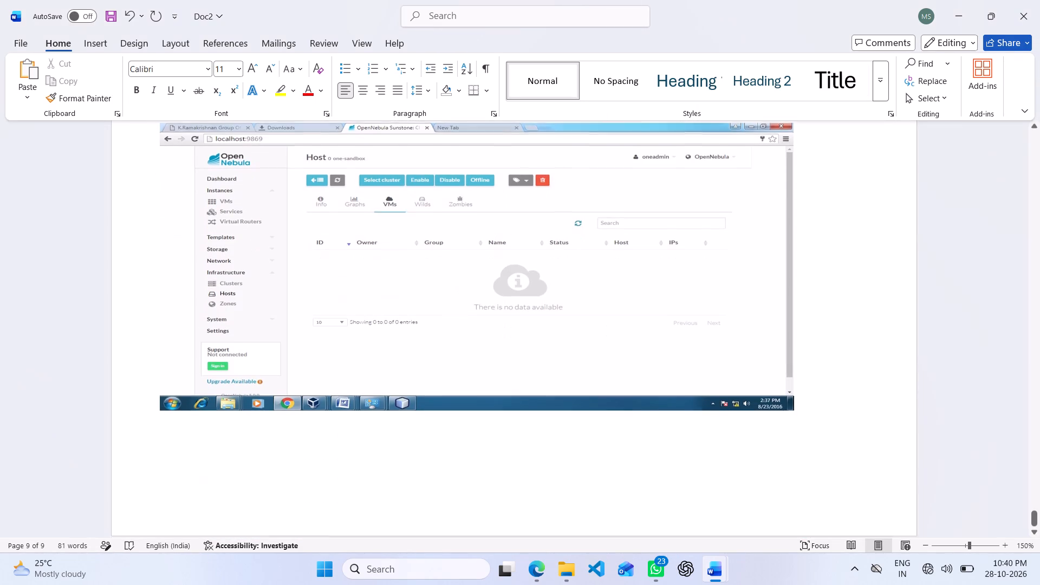
key(Return)
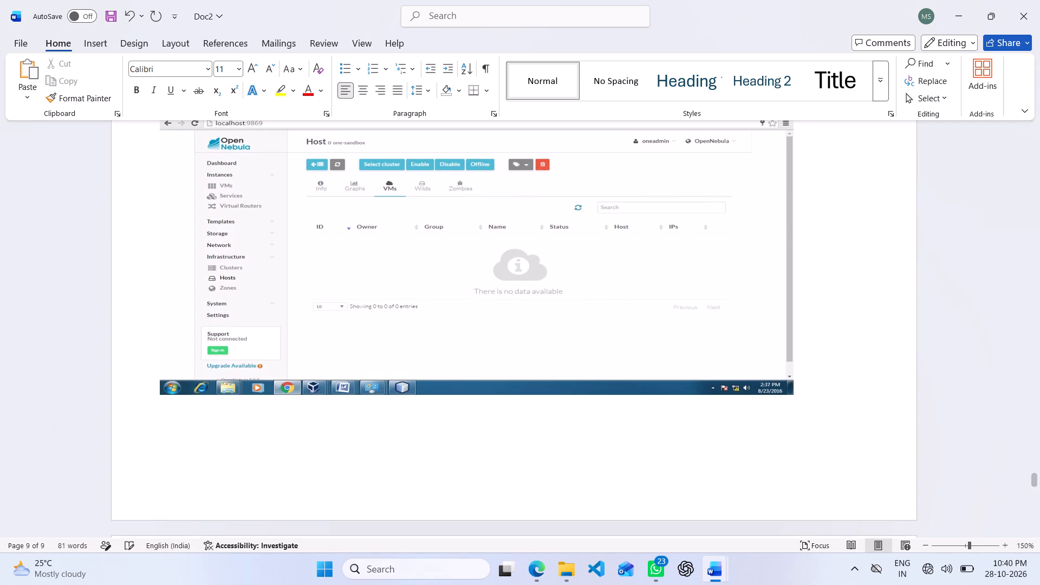
click(811, 391)
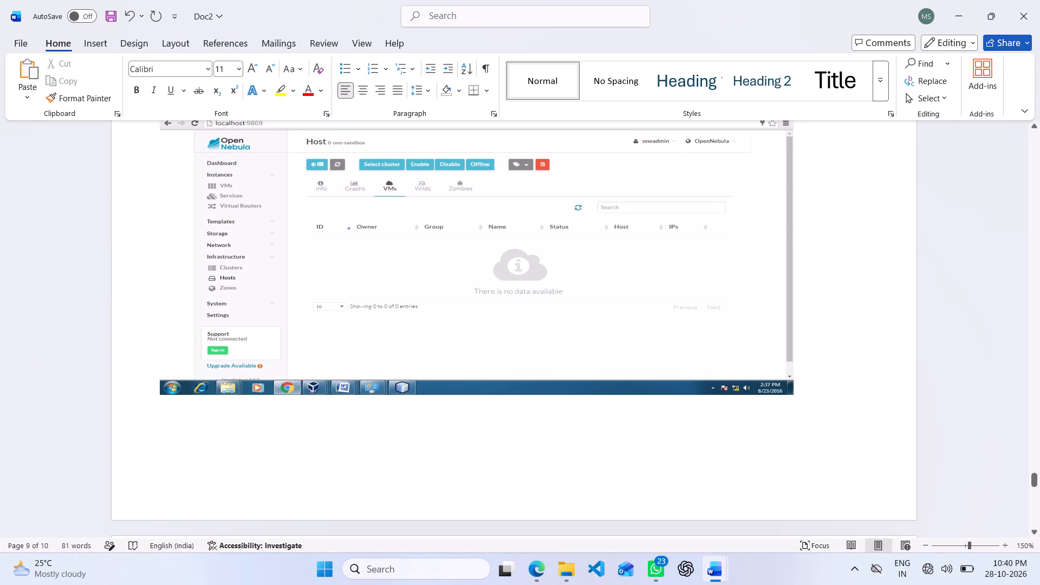
key(Return)
key(ctrl+v)
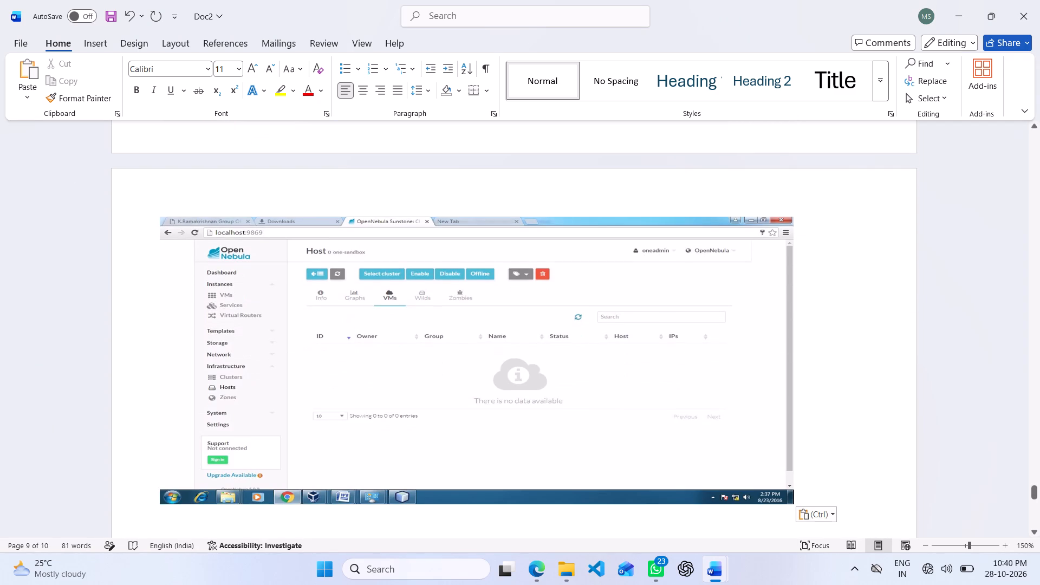
Copy the OpenStack Instance Overview (Limit Summary) screenshot from experiment 7 in cc lab and paste it on a new line at the end of Doc2.
key(alt+Tab)
scroll(811, 391, down, 2)
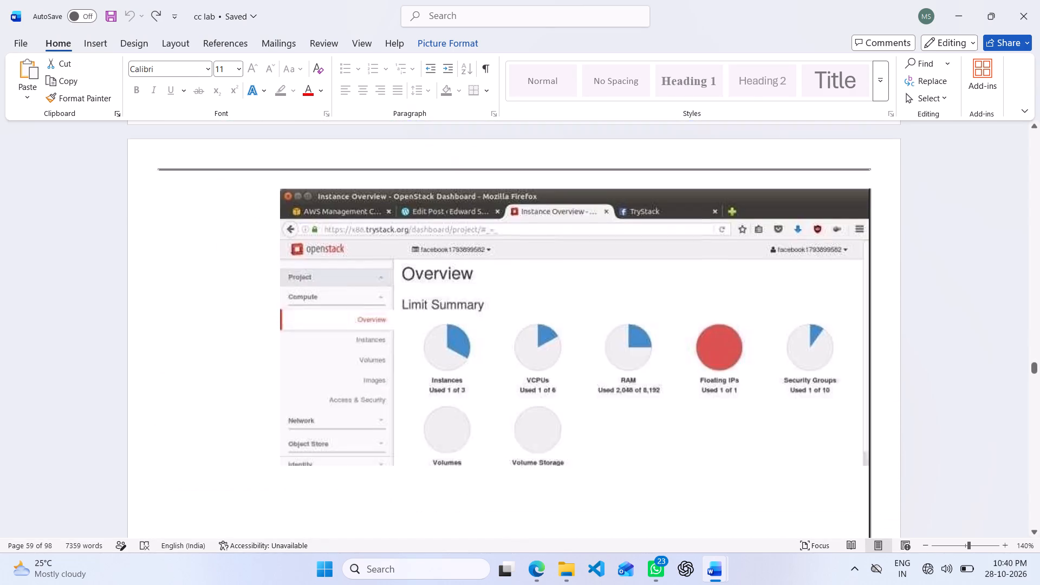
scroll(811, 391, down, 1)
scroll(775, 328, up, 2)
click(742, 324)
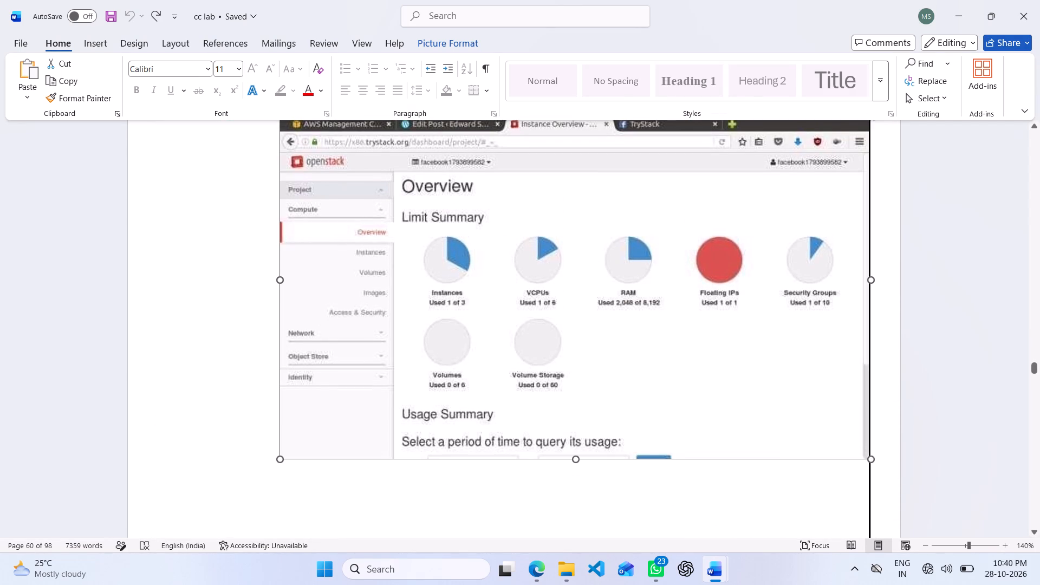
right_click(742, 324)
click(786, 204)
key(alt+Tab)
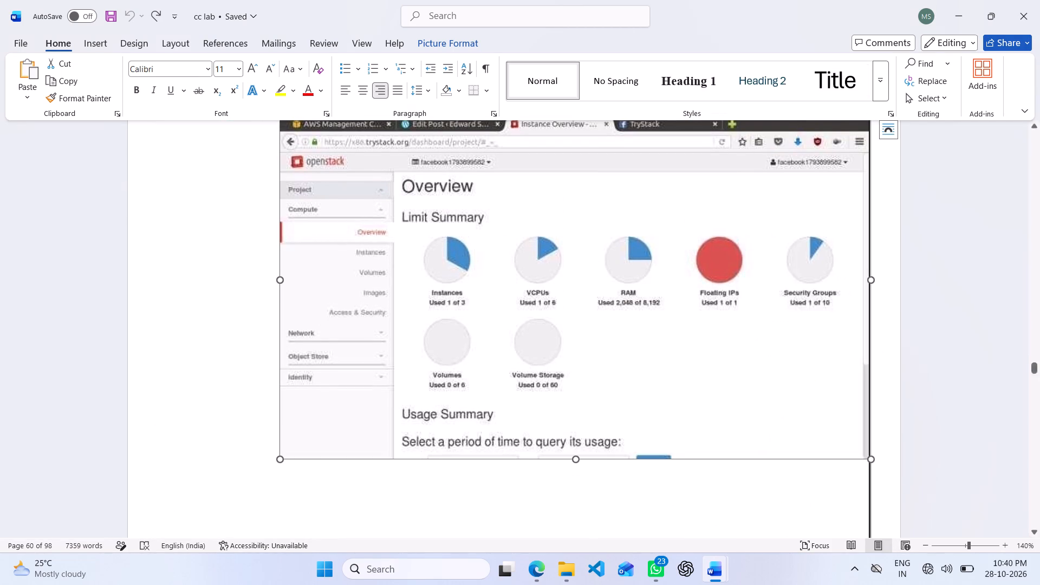
click(833, 480)
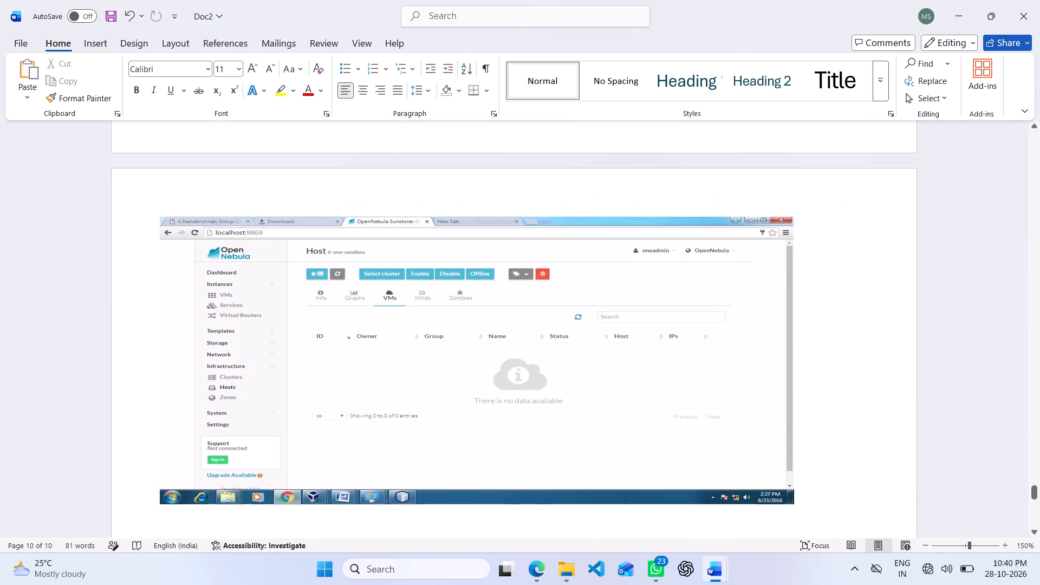
key(Return)
key(ctrl+v)
Copy the OpenStack Network Topology screenshot from cc lab and paste it on a new line below the Overview screenshot in Doc2.
key(alt+Tab)
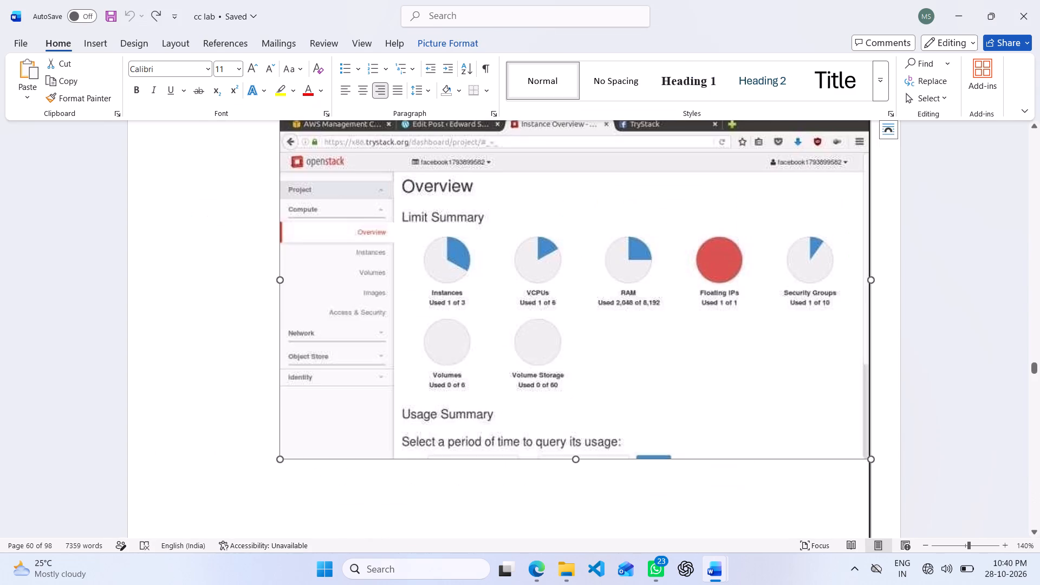
scroll(833, 480, down, 4)
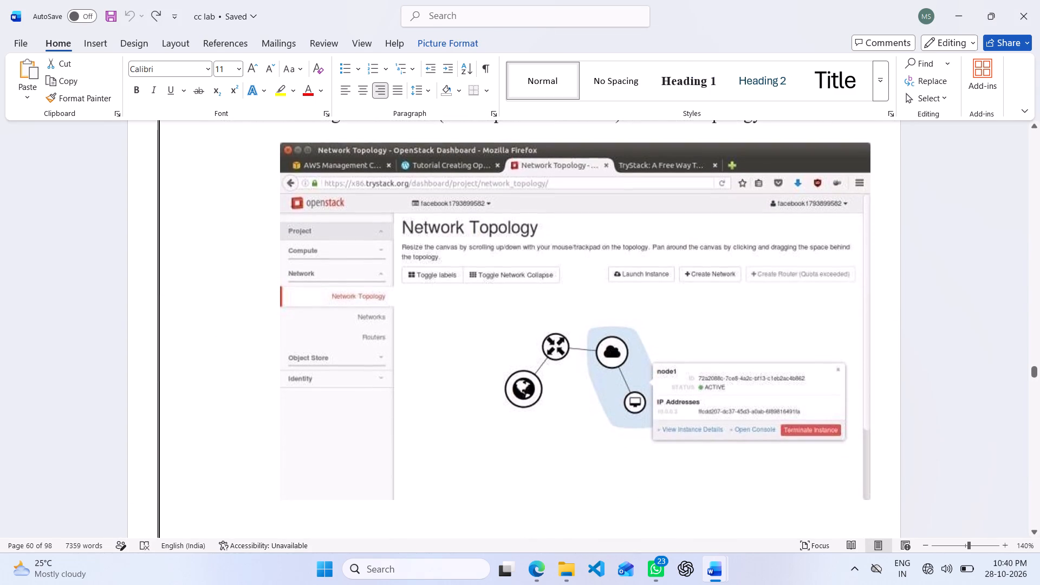
click(770, 340)
right_click(770, 340)
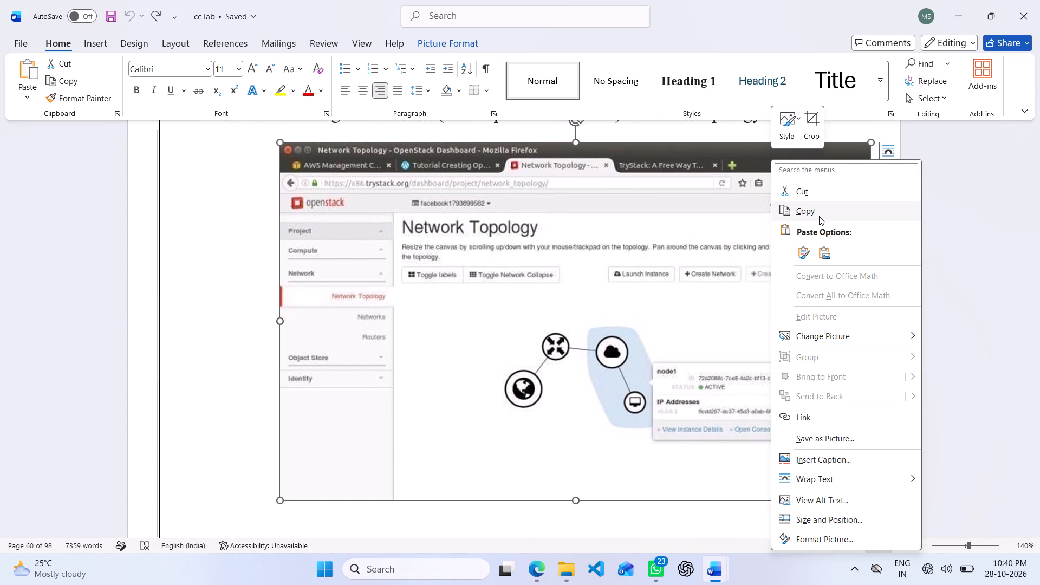
click(819, 216)
key(alt+Tab)
scroll(738, 380, down, 1)
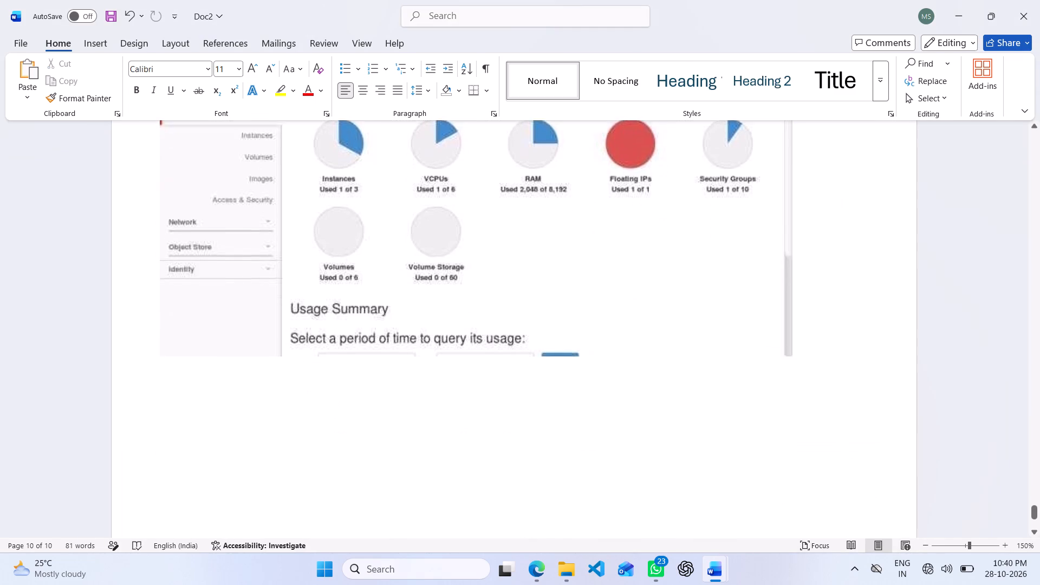
key(Return)
key(ctrl+v)
ctrl+click(817, 346)
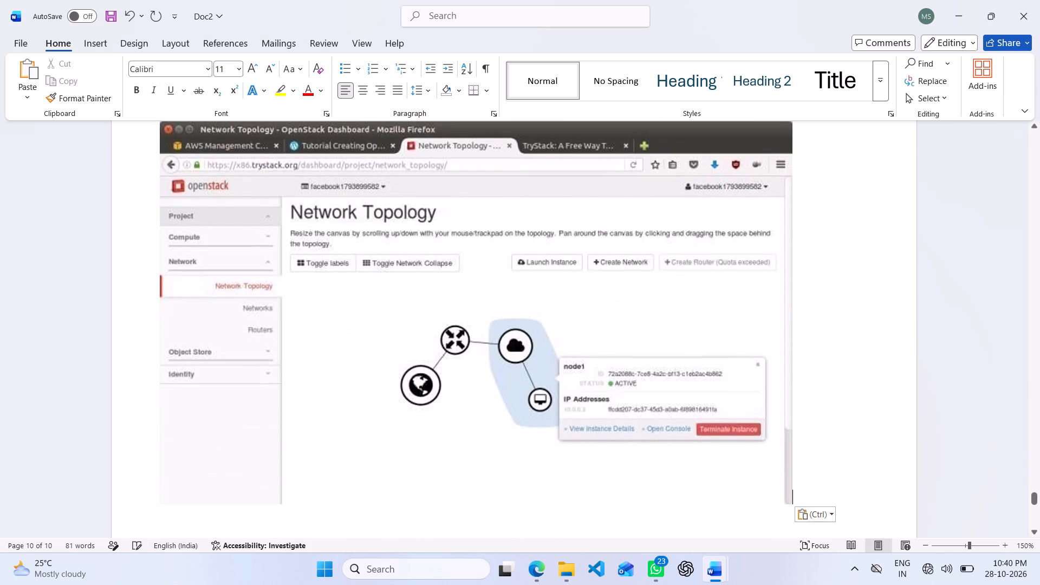
Return to the Network Topology screenshot in cc lab to continue collecting the experiment 7 screenshots.
key(alt+Tab)
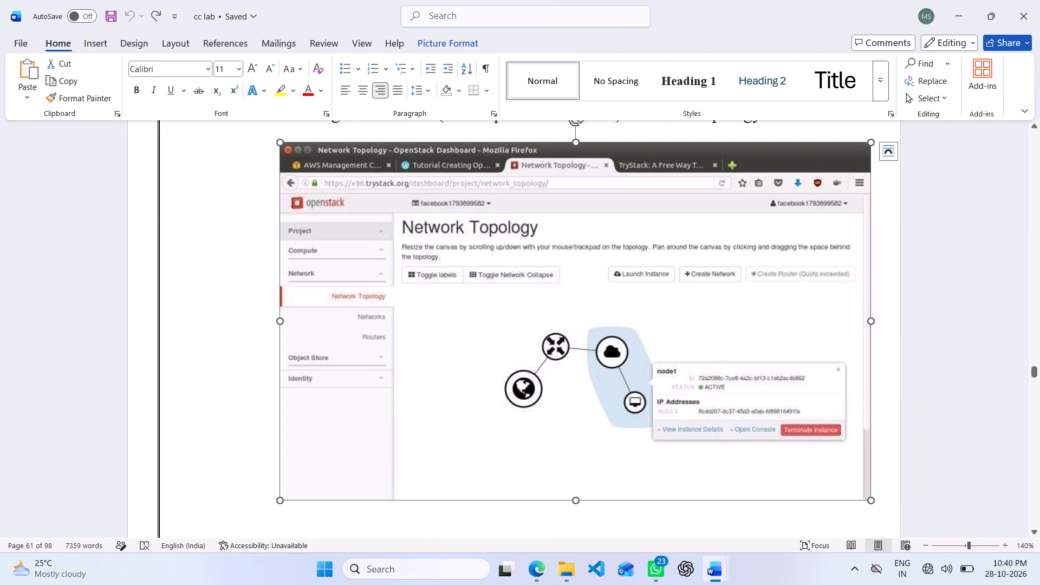
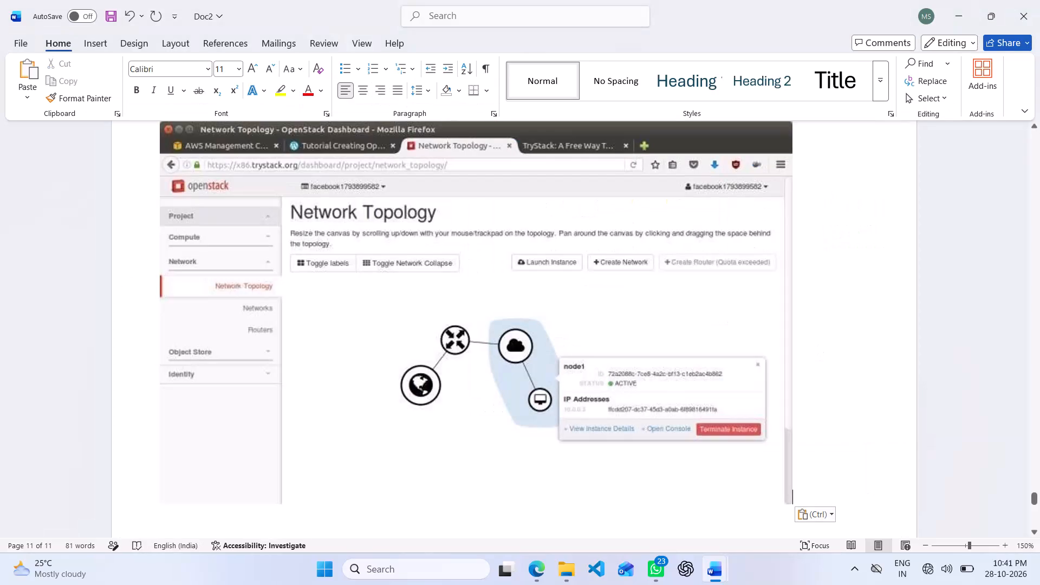
Look through the rest of the OpenStack experiment in cc lab for screenshots, up to the start of experiment 8.
scroll(817, 346, down, 1)
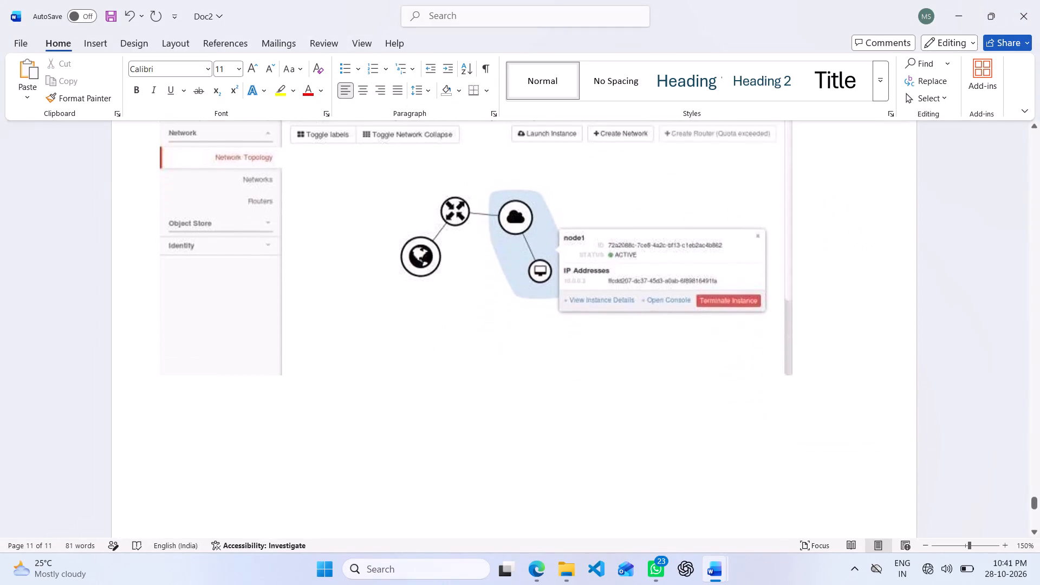
scroll(817, 346, down, 1)
key(alt+Tab)
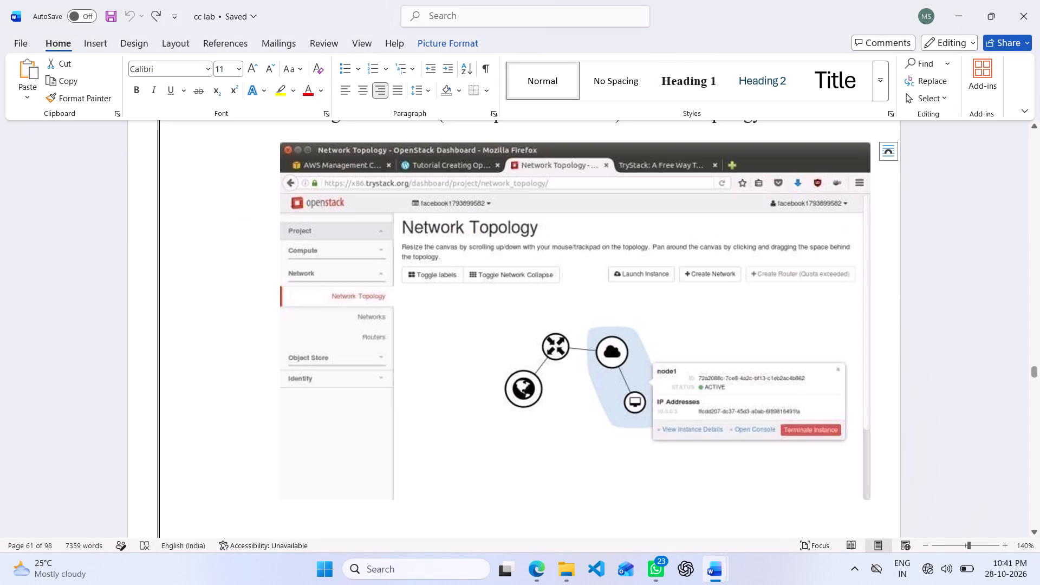
scroll(817, 346, down, 5)
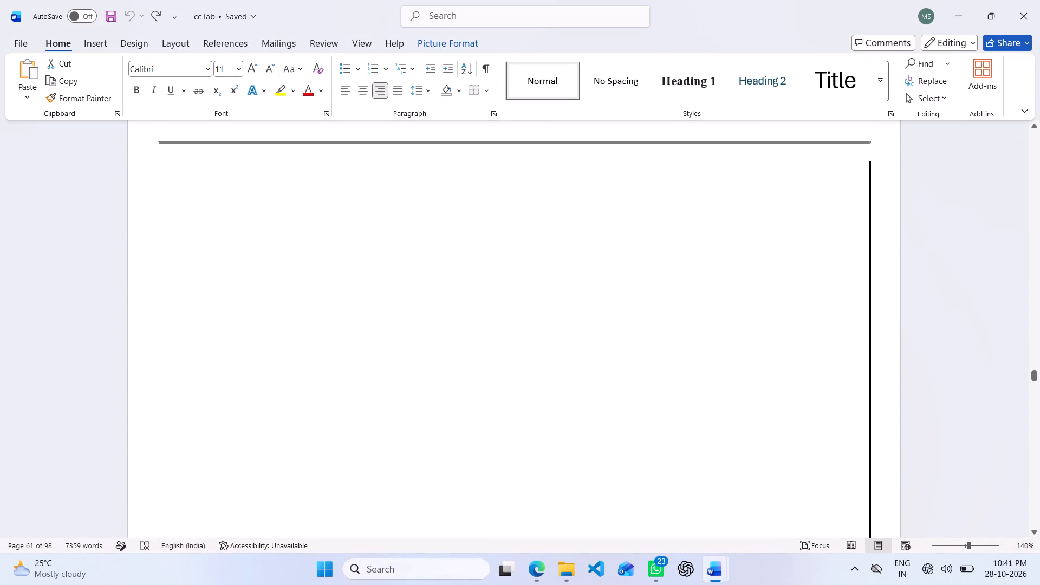
scroll(817, 346, down, 4)
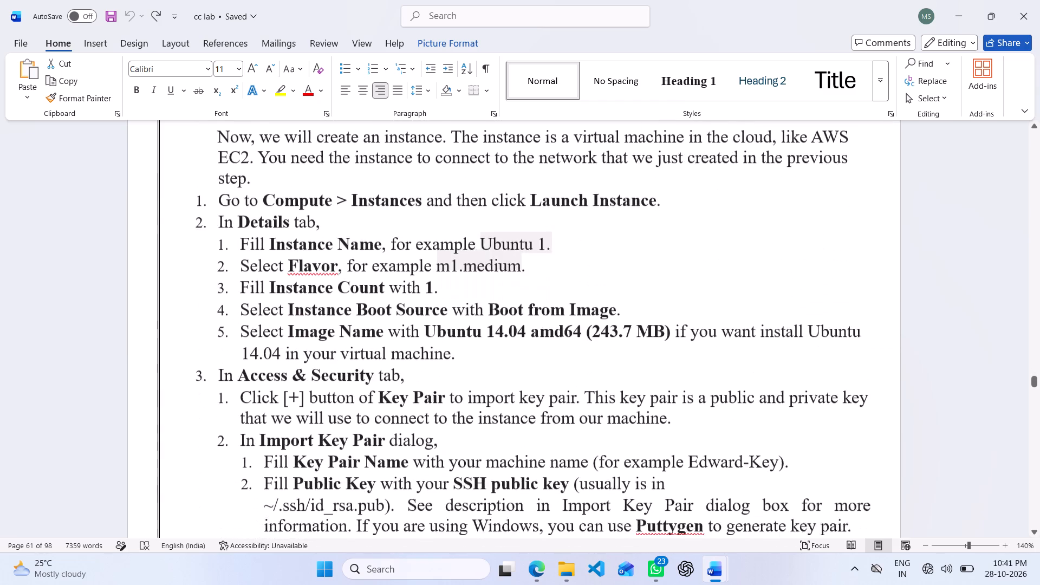
scroll(817, 346, up, 1)
scroll(817, 346, down, 2)
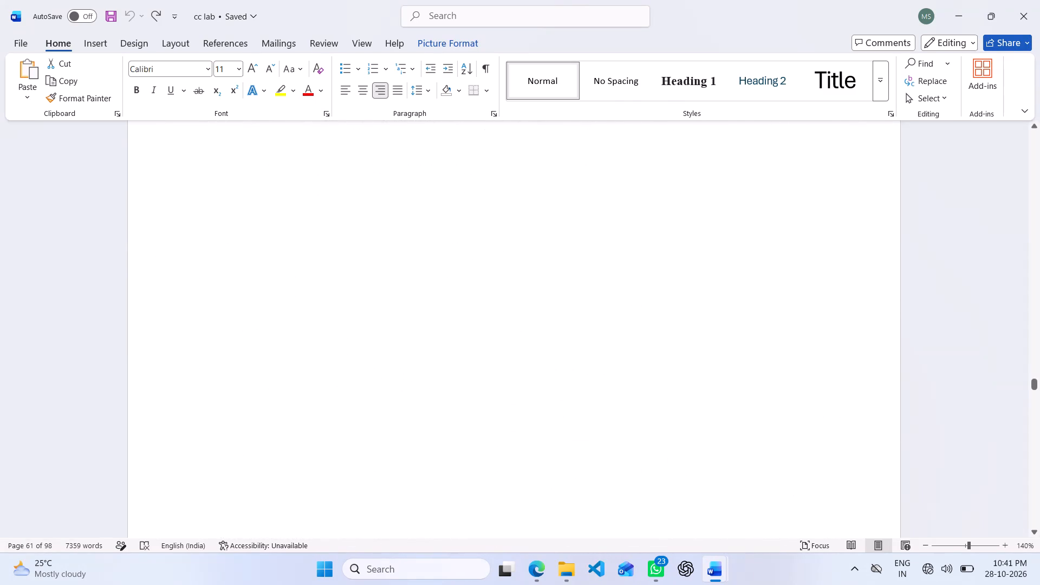
scroll(817, 346, down, 1)
scroll(817, 346, up, 1)
scroll(817, 346, down, 3)
scroll(817, 346, up, 1)
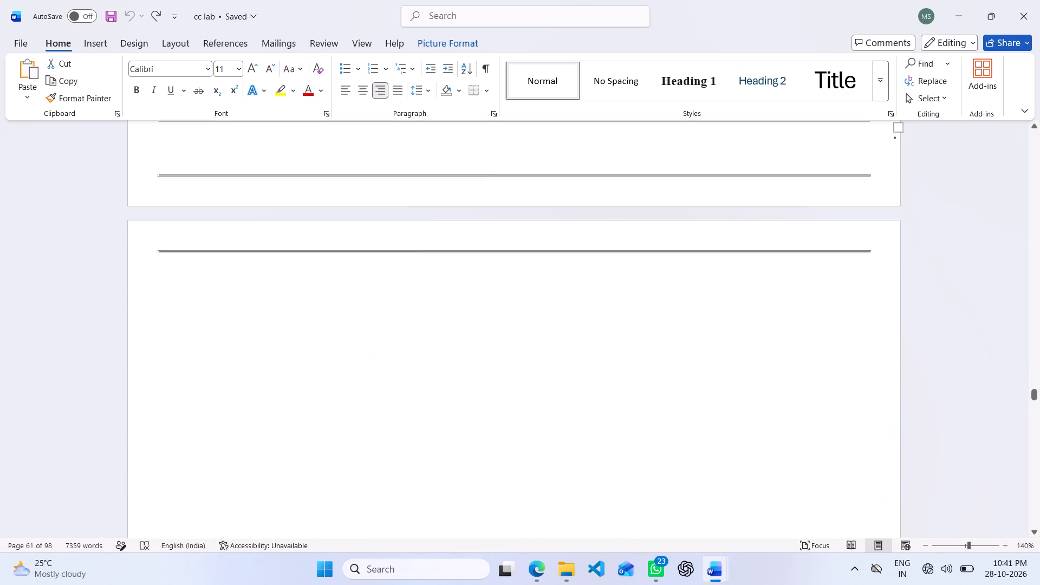
scroll(817, 346, up, 1)
scroll(817, 346, down, 4)
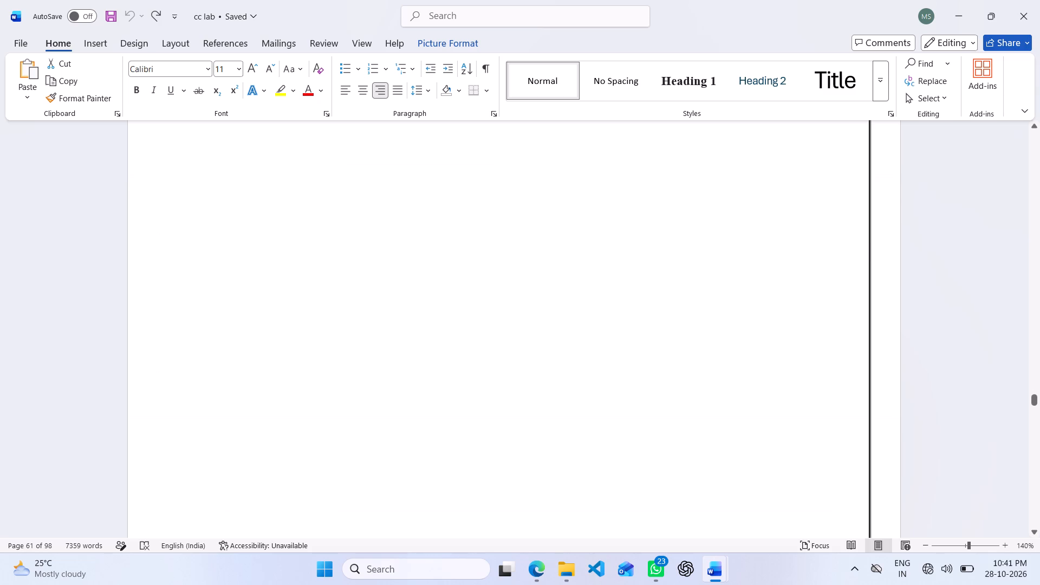
scroll(817, 346, down, 4)
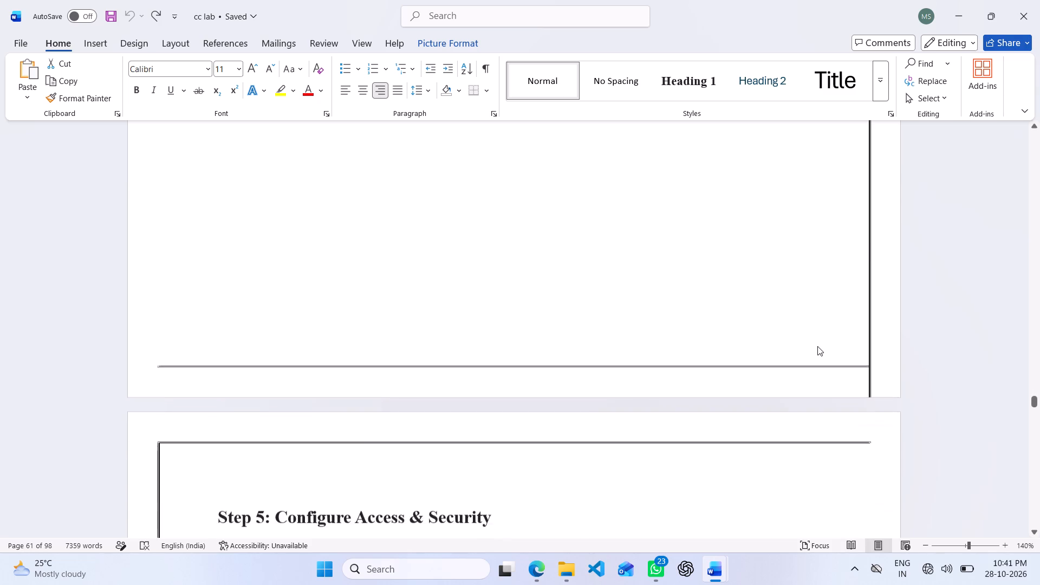
scroll(817, 346, down, 5)
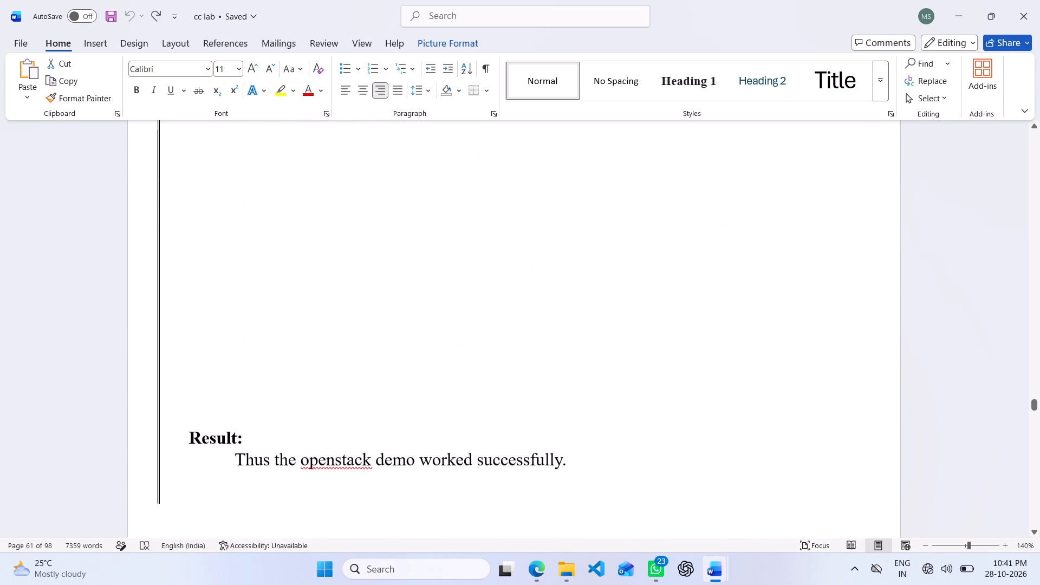
scroll(817, 346, down, 4)
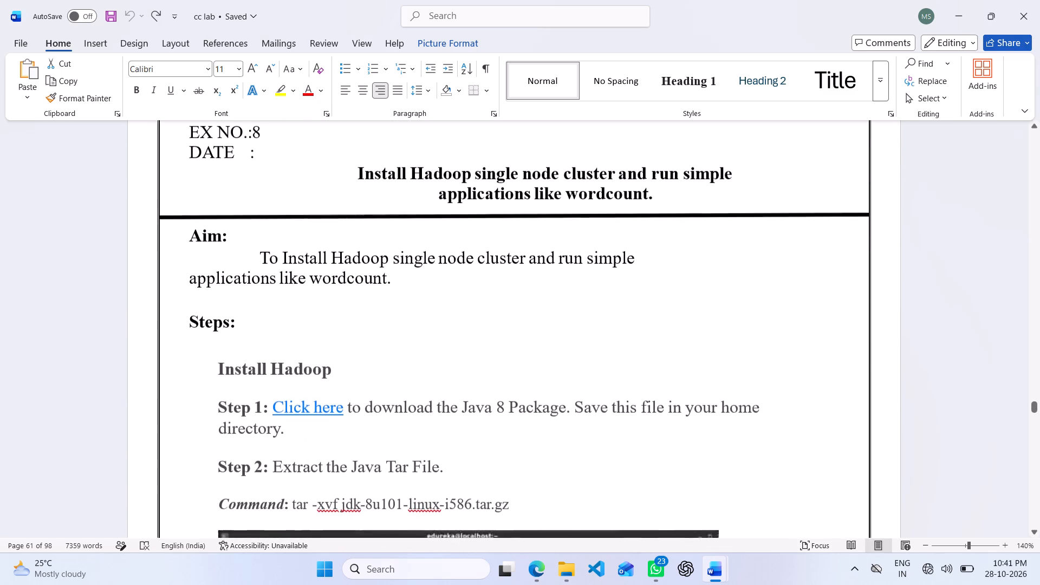
Look through the Hadoop installation steps of experiment 8 in cc lab for screenshots to collect.
scroll(817, 346, down, 2)
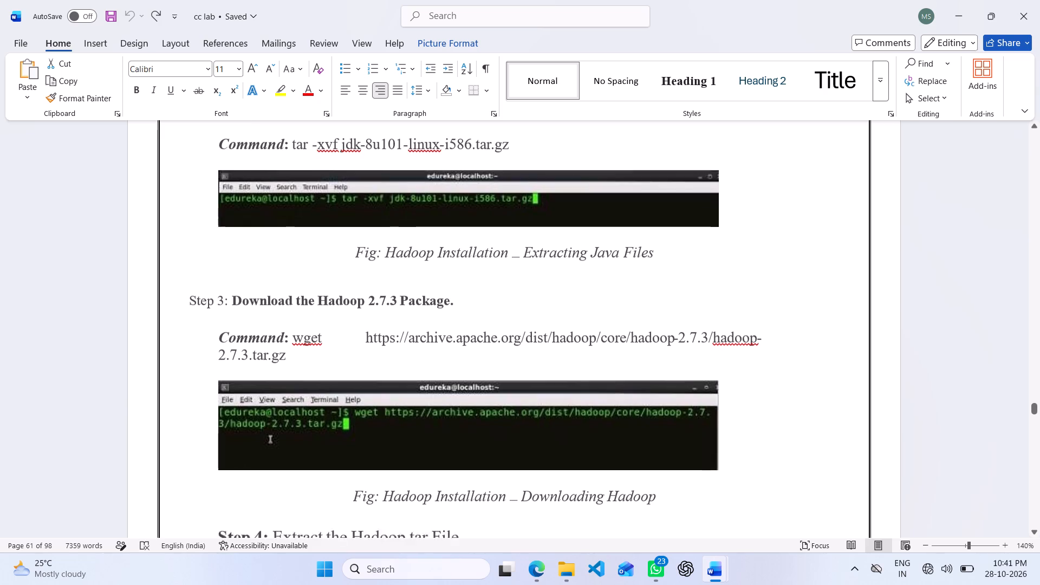
scroll(817, 346, down, 4)
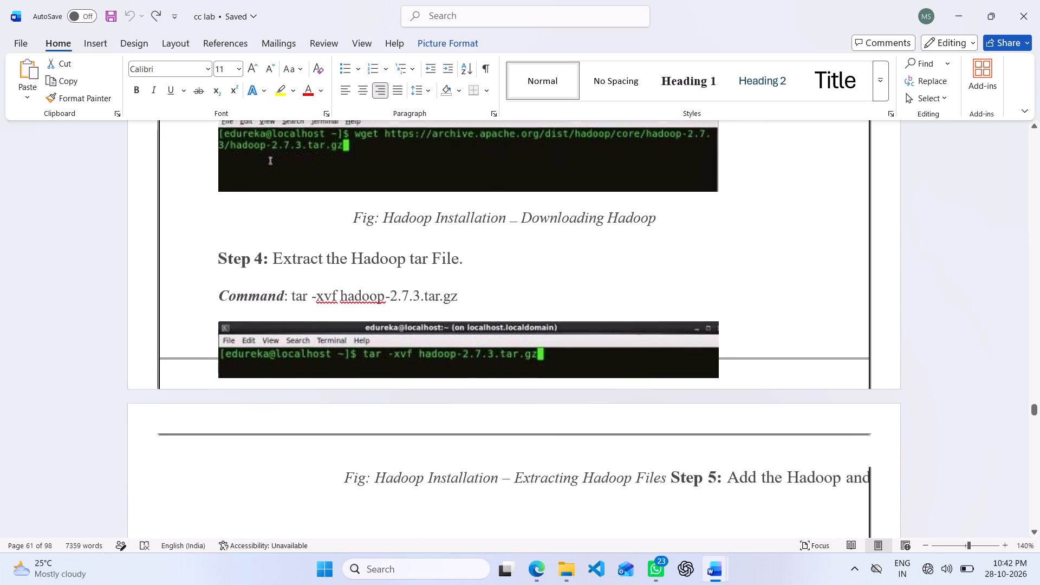
scroll(817, 346, down, 2)
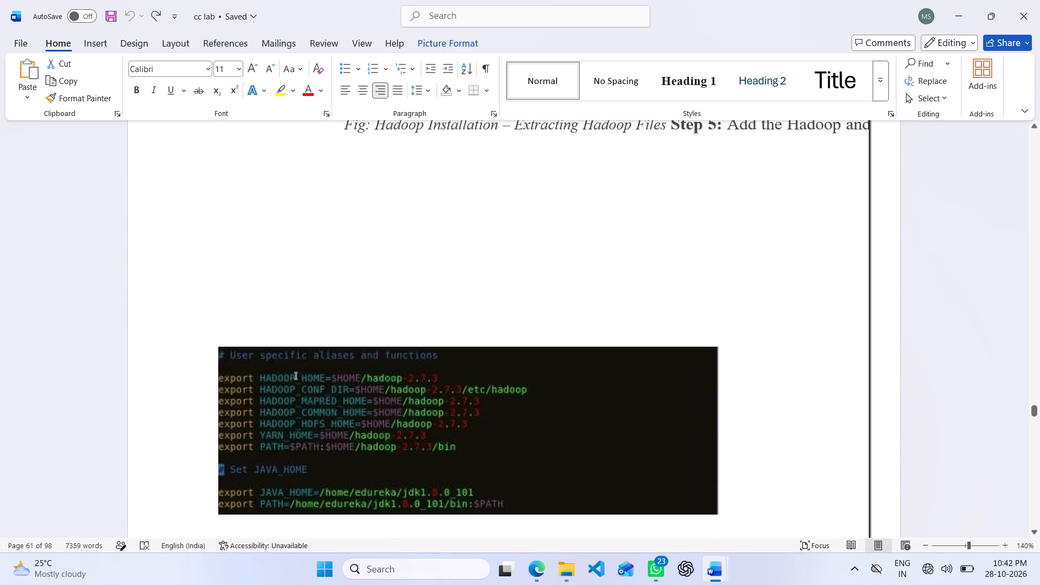
scroll(817, 346, down, 1)
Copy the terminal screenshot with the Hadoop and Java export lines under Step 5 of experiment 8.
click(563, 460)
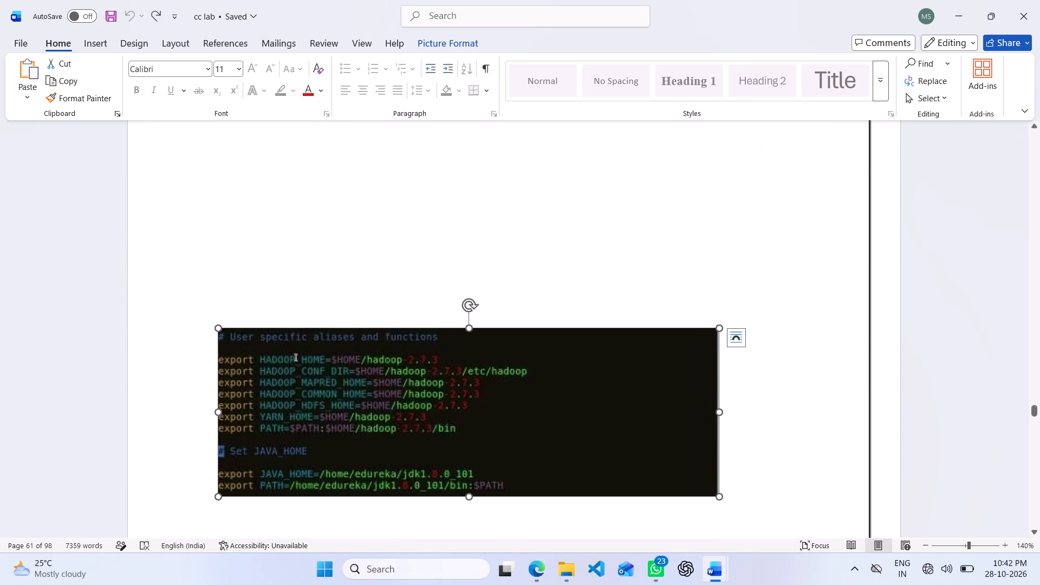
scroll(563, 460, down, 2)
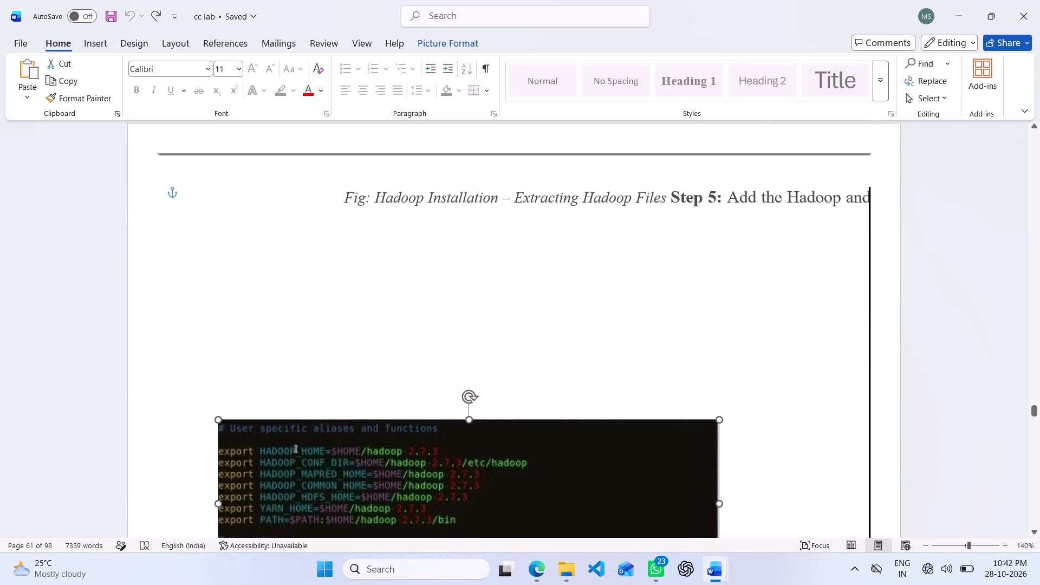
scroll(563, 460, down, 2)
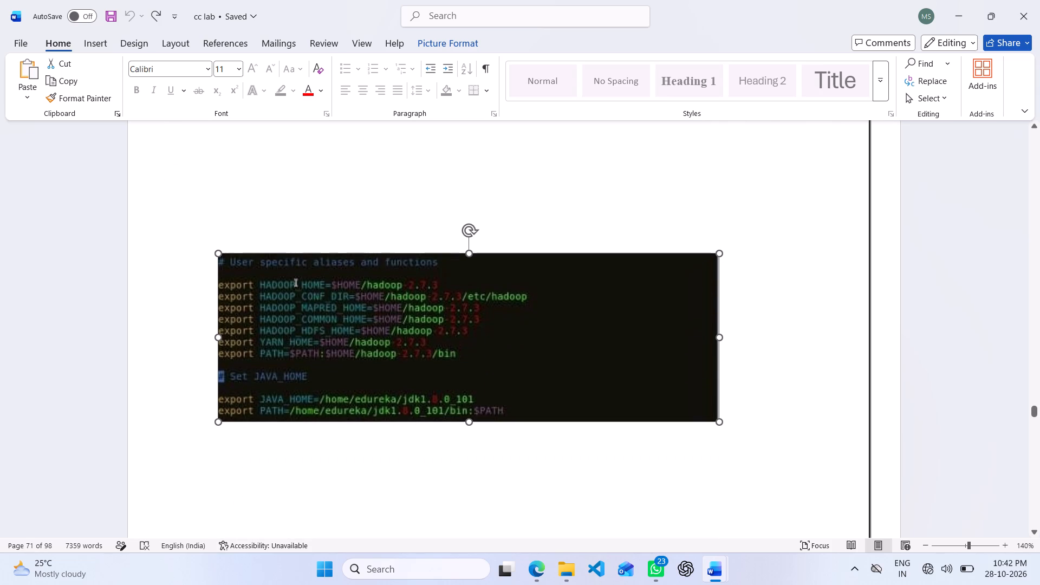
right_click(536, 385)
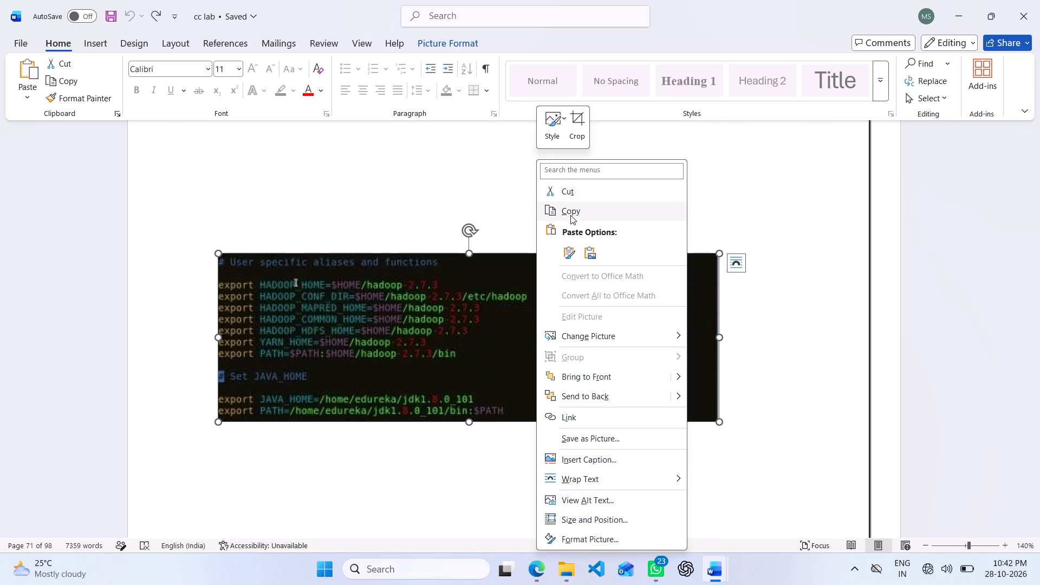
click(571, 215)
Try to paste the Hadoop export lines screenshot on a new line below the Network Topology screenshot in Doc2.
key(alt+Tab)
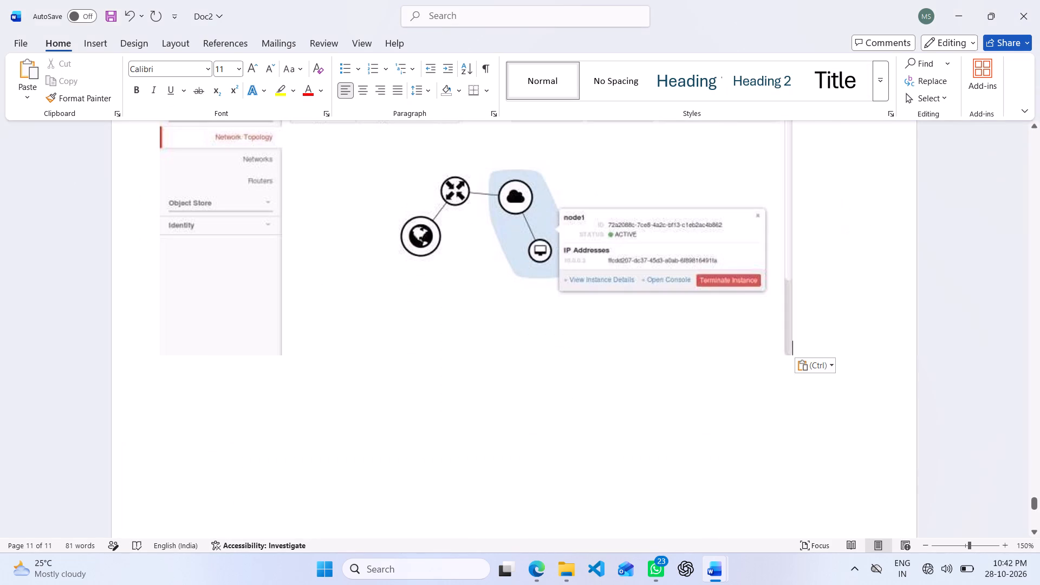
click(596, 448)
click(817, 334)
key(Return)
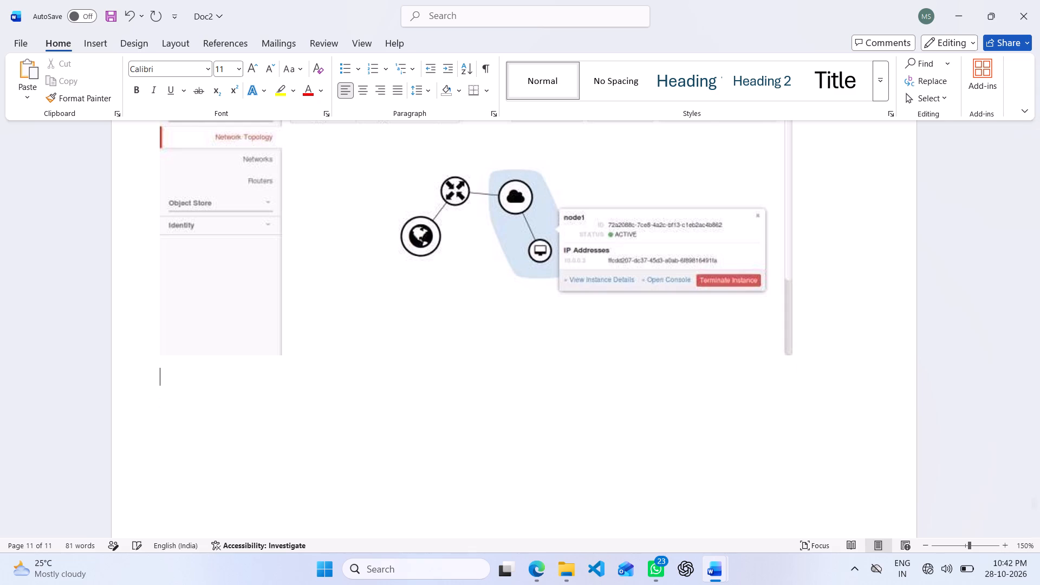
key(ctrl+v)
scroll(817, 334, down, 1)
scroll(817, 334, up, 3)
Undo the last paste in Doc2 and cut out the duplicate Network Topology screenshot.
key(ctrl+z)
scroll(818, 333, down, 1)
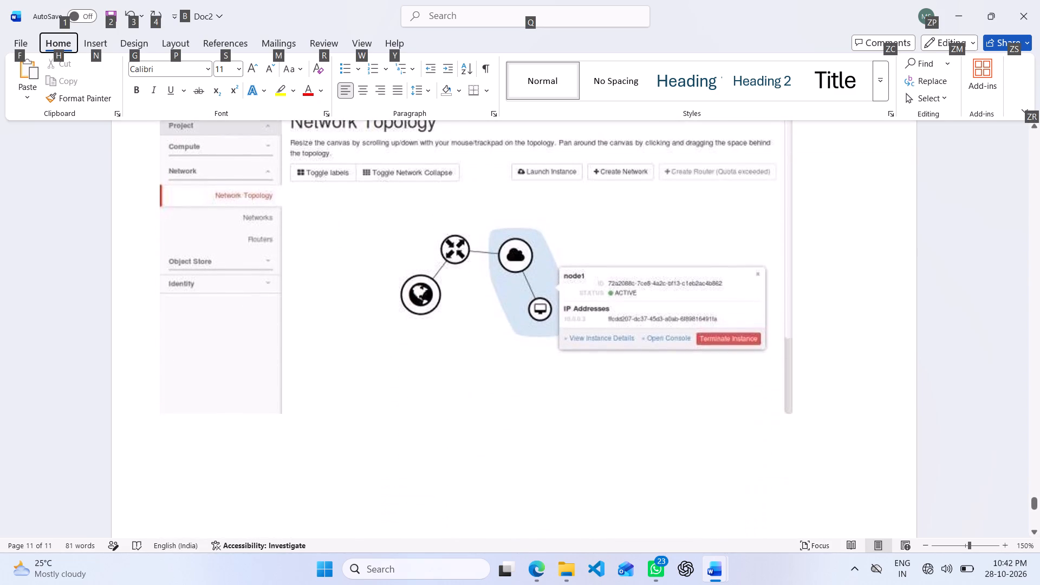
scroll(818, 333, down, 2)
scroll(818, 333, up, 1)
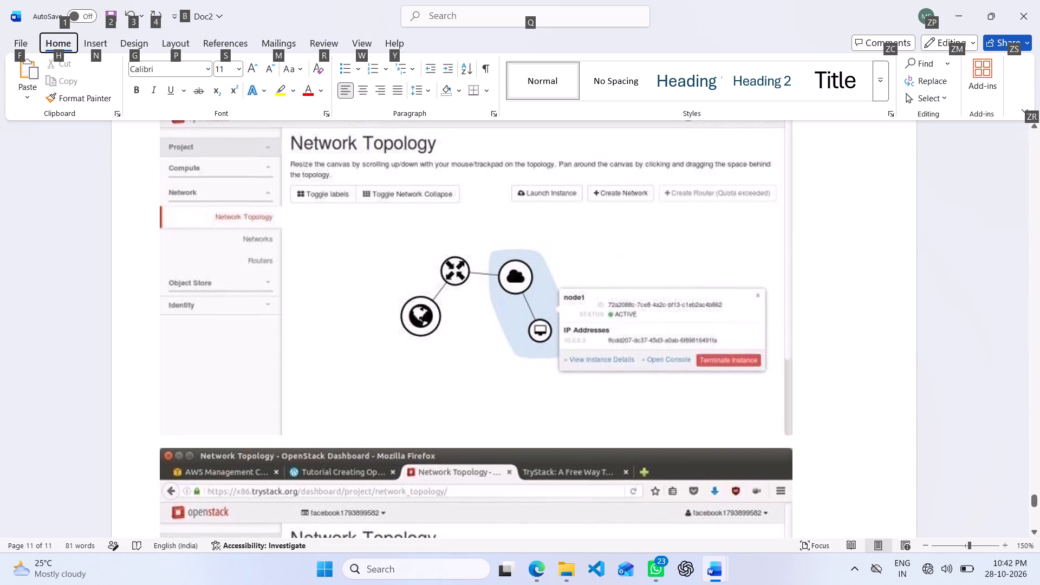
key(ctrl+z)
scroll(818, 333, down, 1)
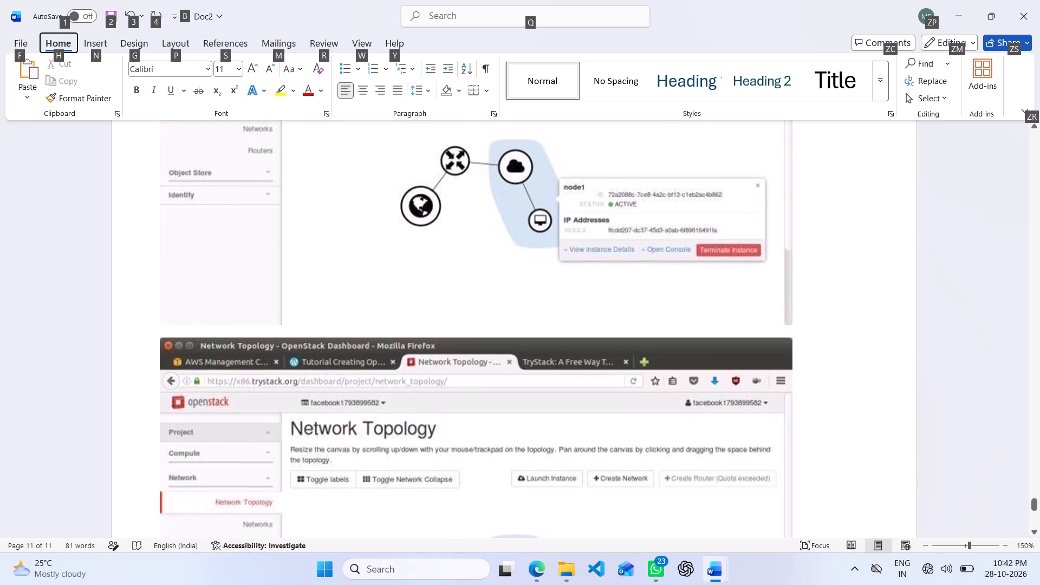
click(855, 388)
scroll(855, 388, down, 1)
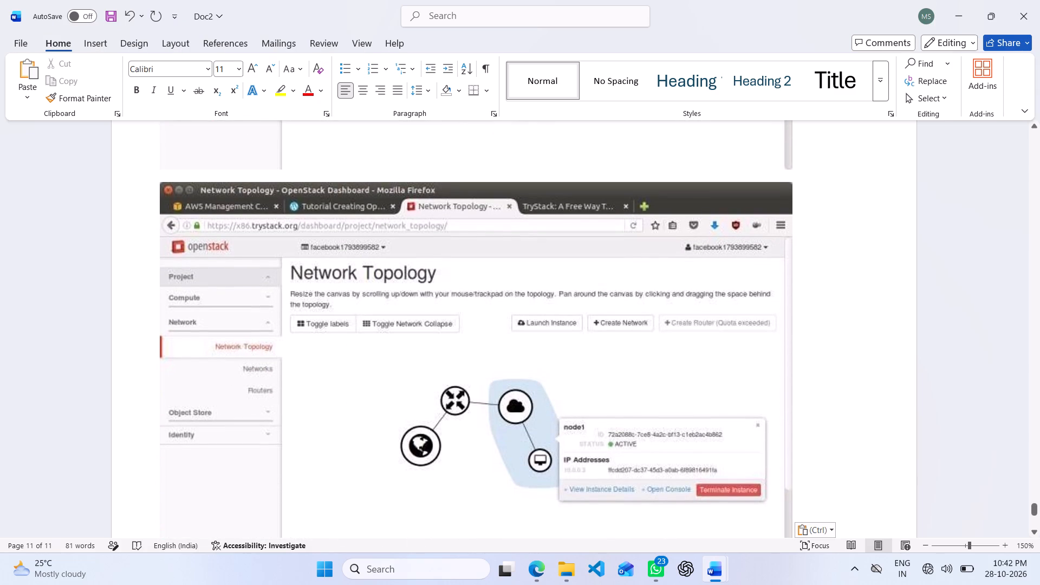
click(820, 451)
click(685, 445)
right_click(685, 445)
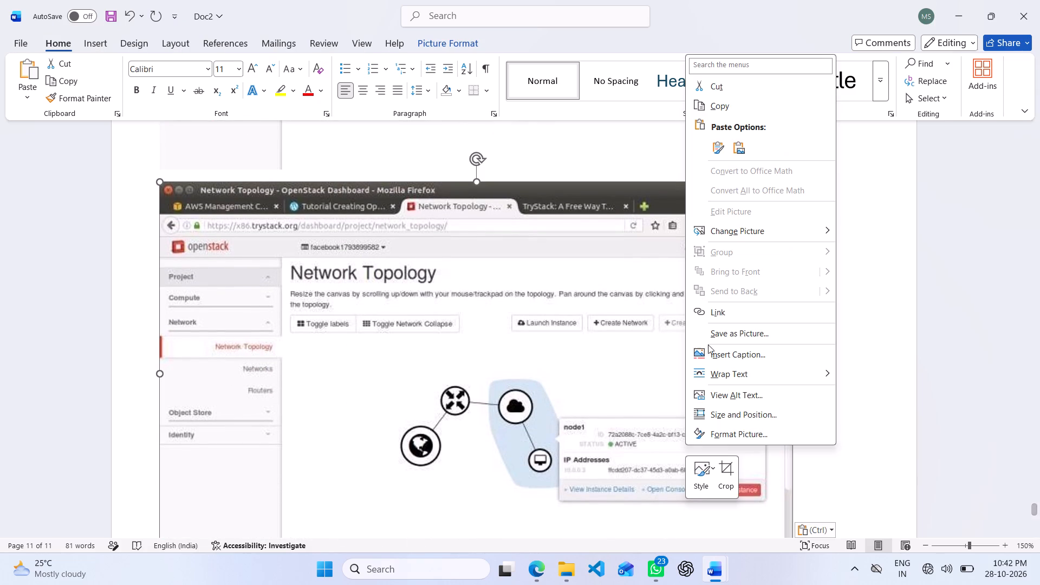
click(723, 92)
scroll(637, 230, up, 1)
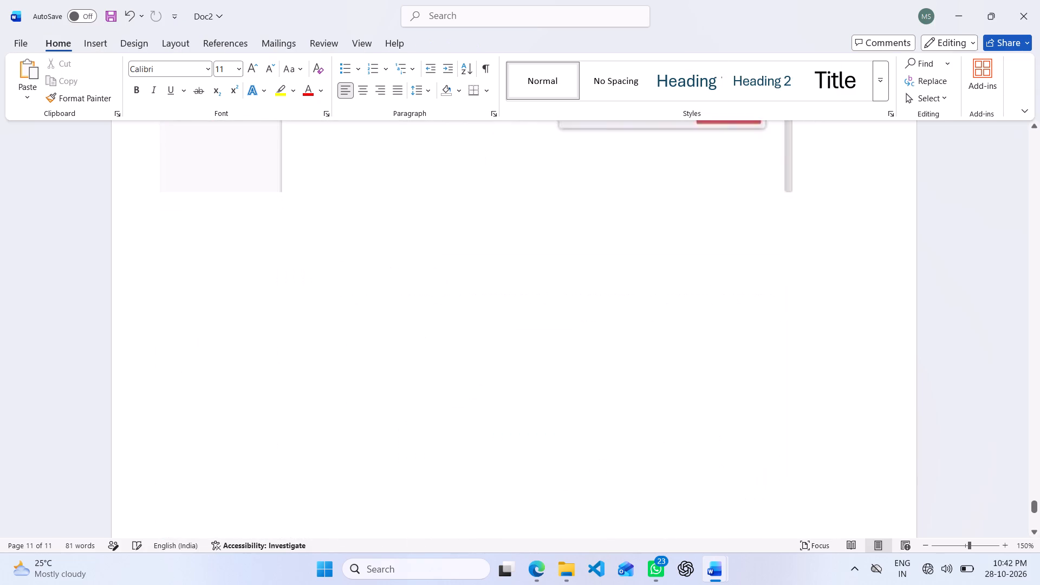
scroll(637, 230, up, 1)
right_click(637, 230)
Copy the terminal screenshot with the Hadoop and Java export lines again from experiment 8 in cc lab.
key(alt+Tab)
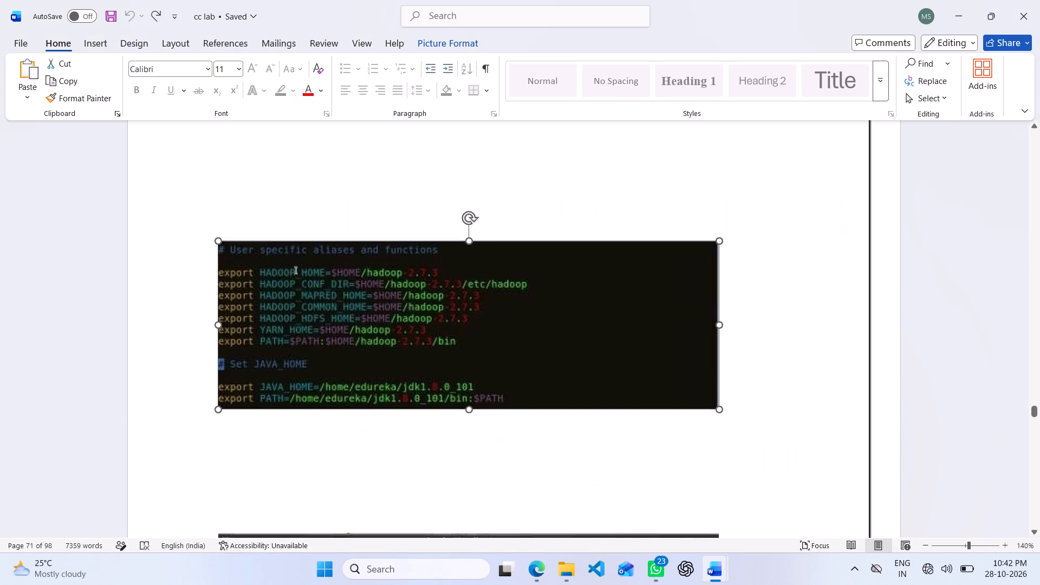
click(559, 292)
right_click(559, 292)
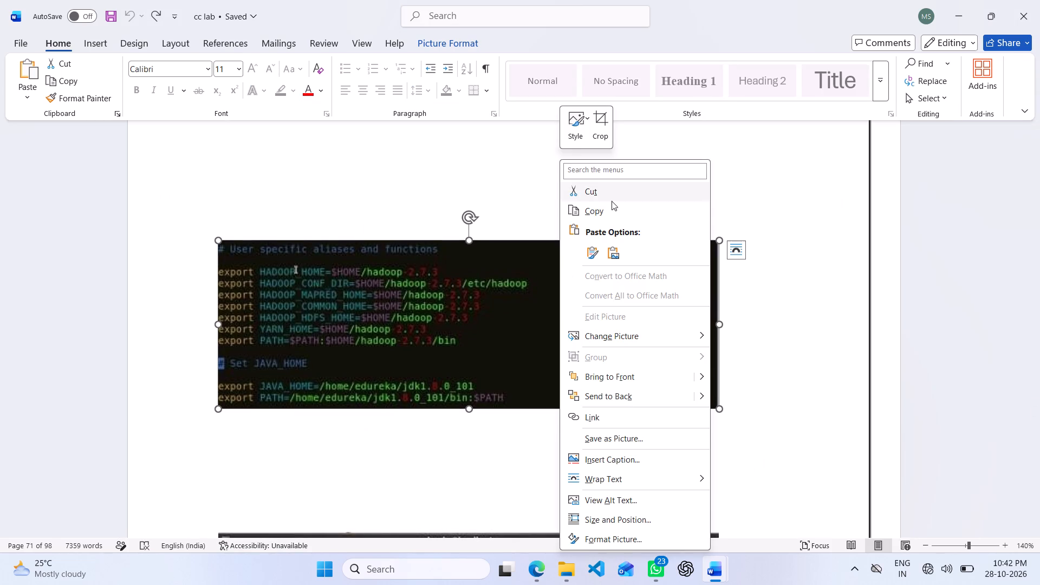
click(606, 208)
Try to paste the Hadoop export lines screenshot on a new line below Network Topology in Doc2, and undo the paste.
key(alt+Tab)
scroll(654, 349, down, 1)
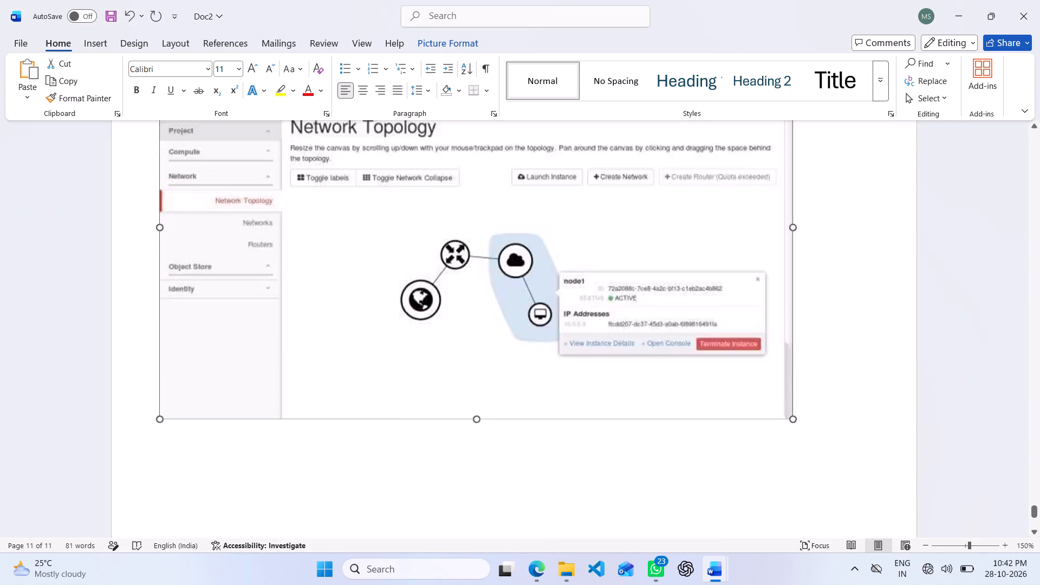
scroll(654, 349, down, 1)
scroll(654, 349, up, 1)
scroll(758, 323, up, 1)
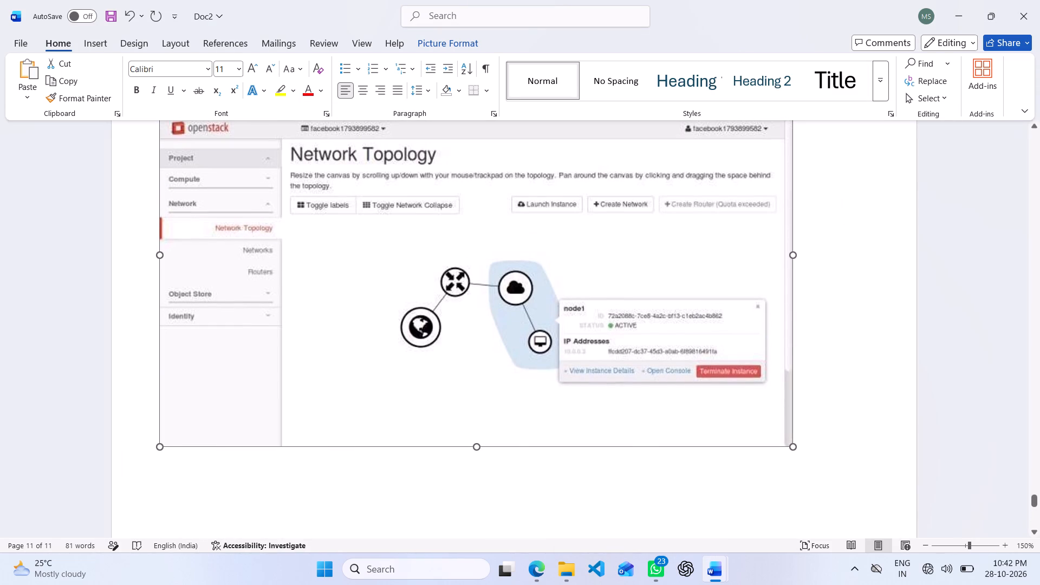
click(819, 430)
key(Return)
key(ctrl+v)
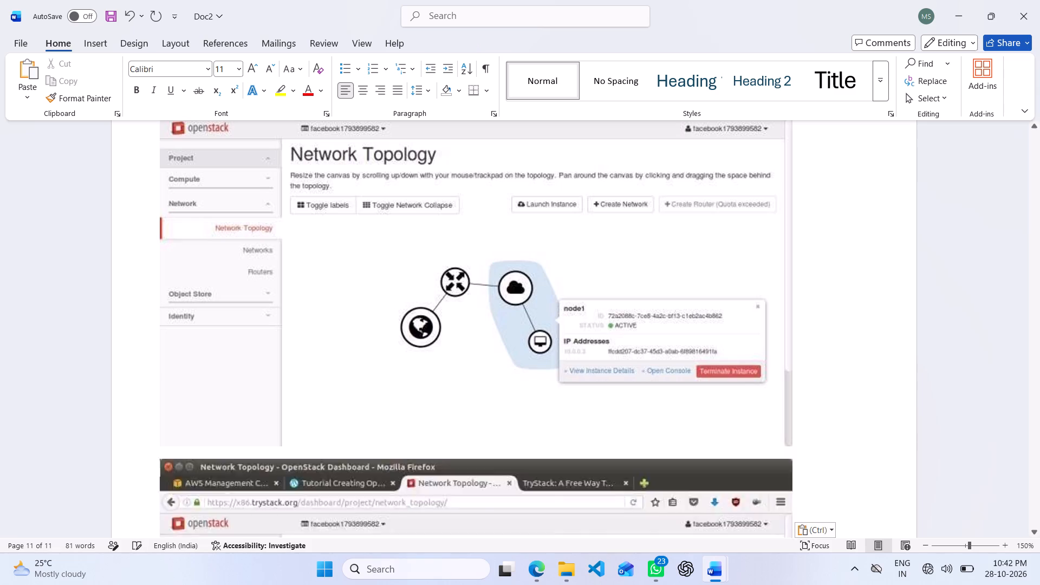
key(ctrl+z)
Place the cursor below the Network Topology screenshot in Doc2 and copy the Hadoop and Java export lines screenshot from cc lab.
scroll(819, 430, up, 1)
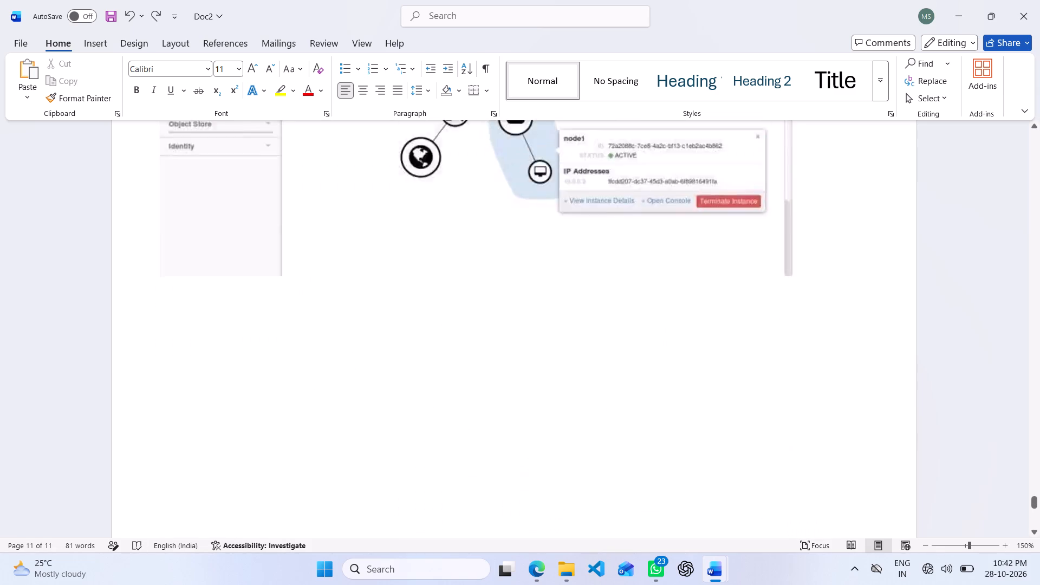
scroll(819, 430, up, 1)
scroll(819, 430, down, 1)
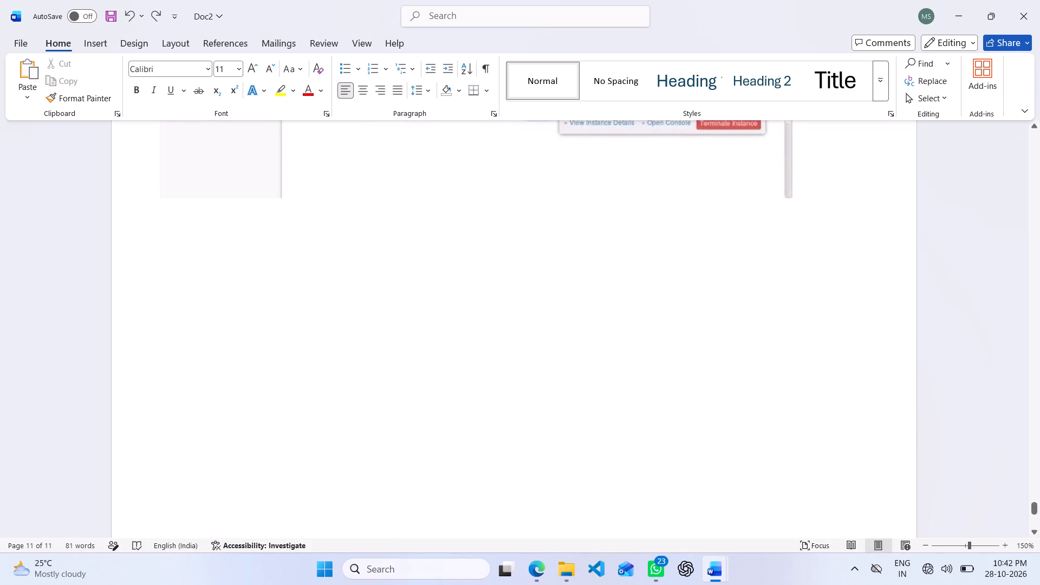
right_click(193, 217)
key(alt+Tab)
click(497, 320)
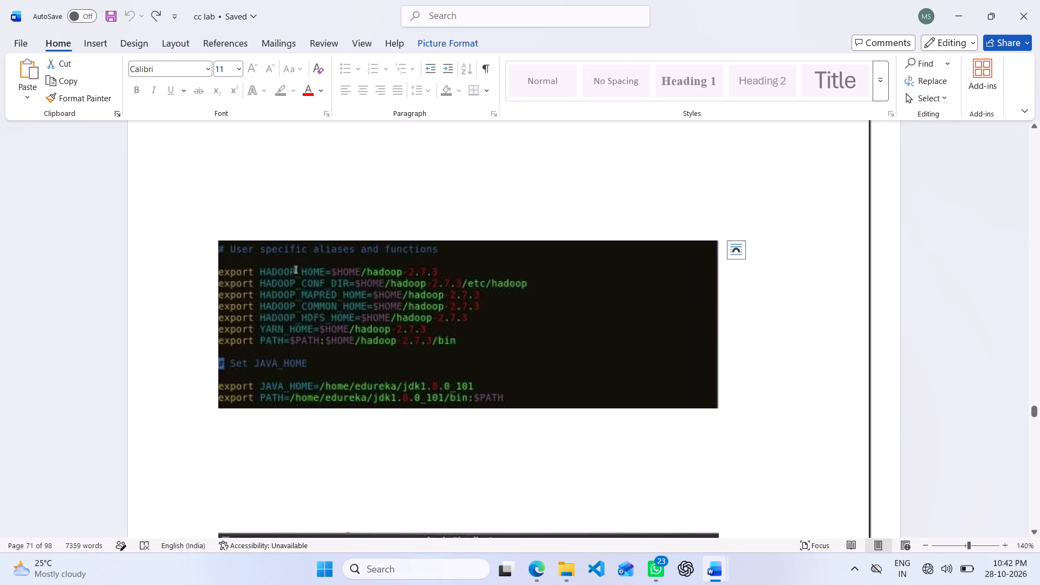
right_click(497, 320)
click(541, 201)
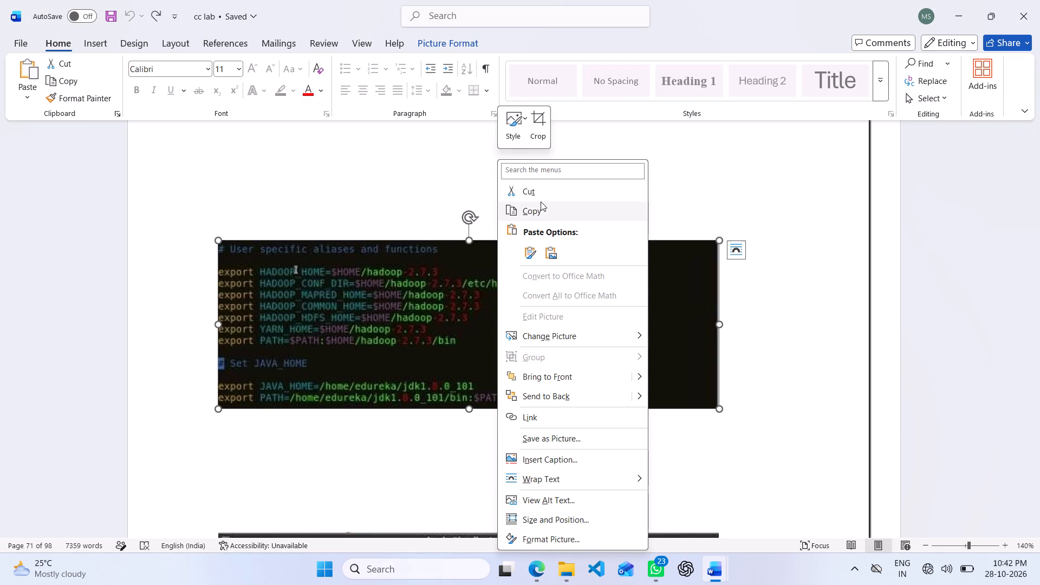
click(500, 200)
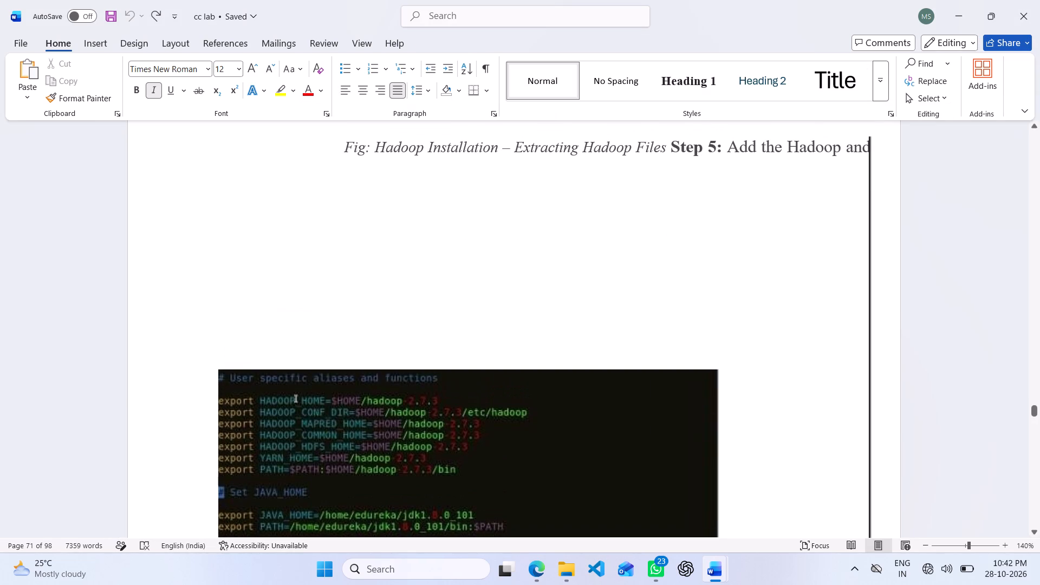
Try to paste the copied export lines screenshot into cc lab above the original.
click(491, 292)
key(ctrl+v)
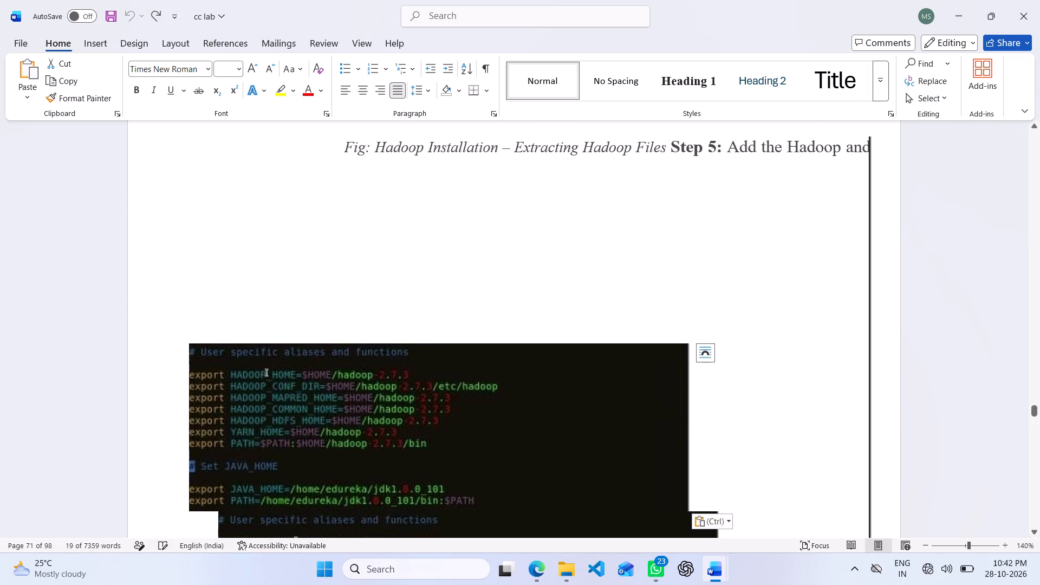
Paste the Hadoop and Java export lines screenshot below the Network Topology screenshot in Doc2.
scroll(491, 292, down, 1)
key(alt+Tab)
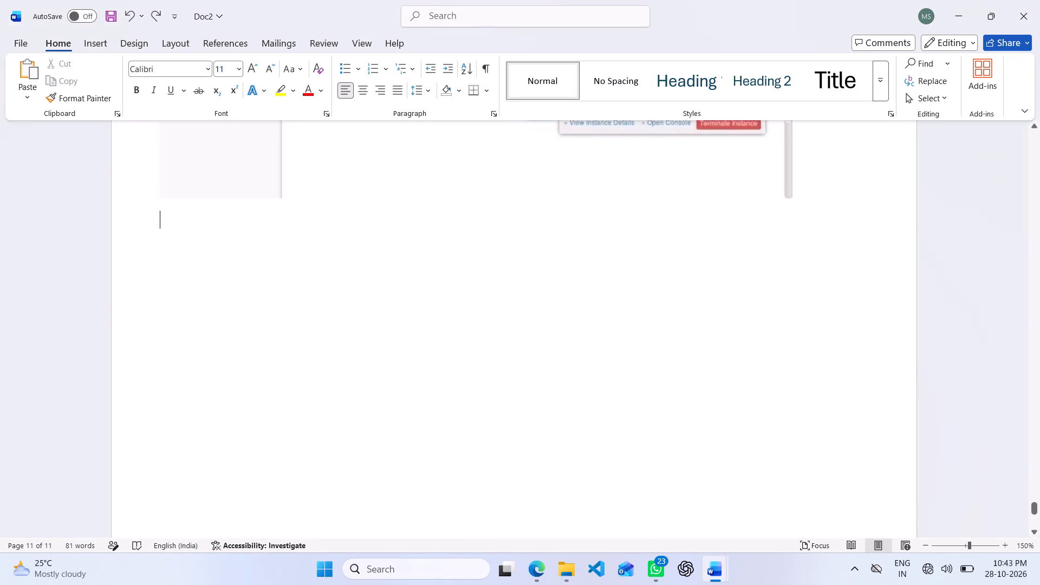
key(ctrl+v)
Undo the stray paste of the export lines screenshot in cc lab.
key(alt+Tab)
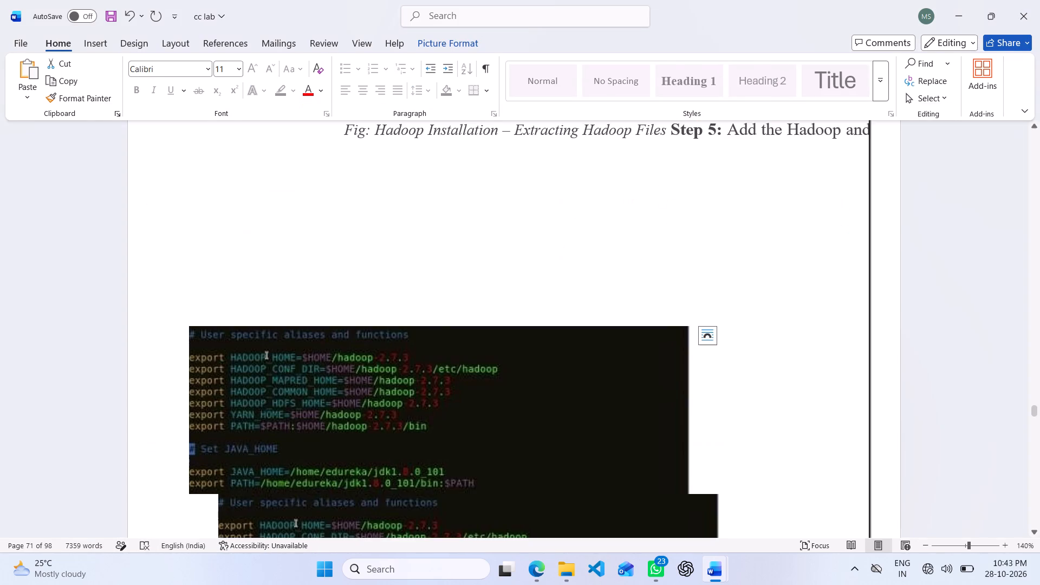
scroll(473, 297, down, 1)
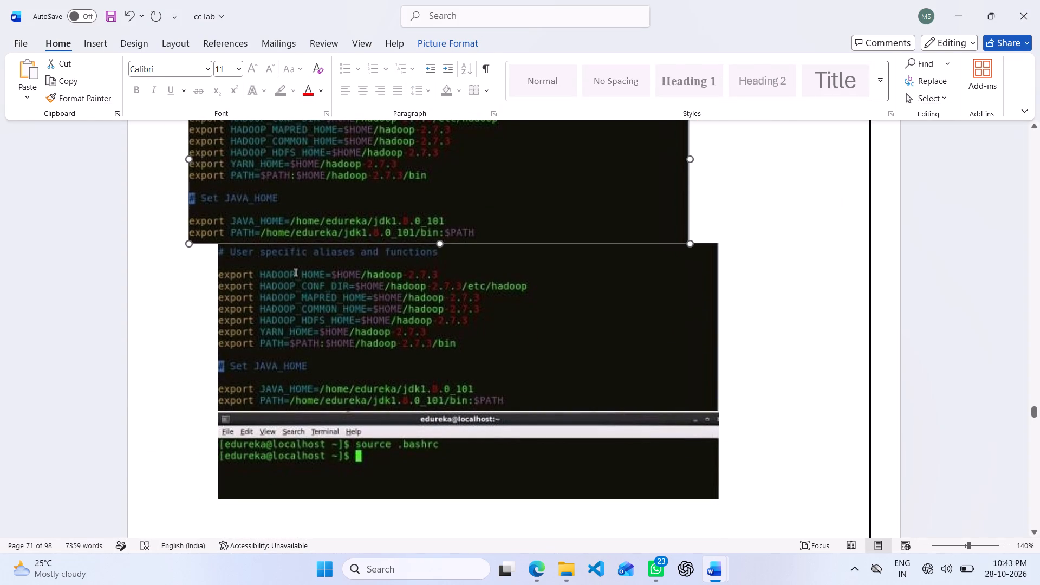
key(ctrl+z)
Copy the terminal screenshot of the java -version command from cc lab.
scroll(434, 225, up, 1)
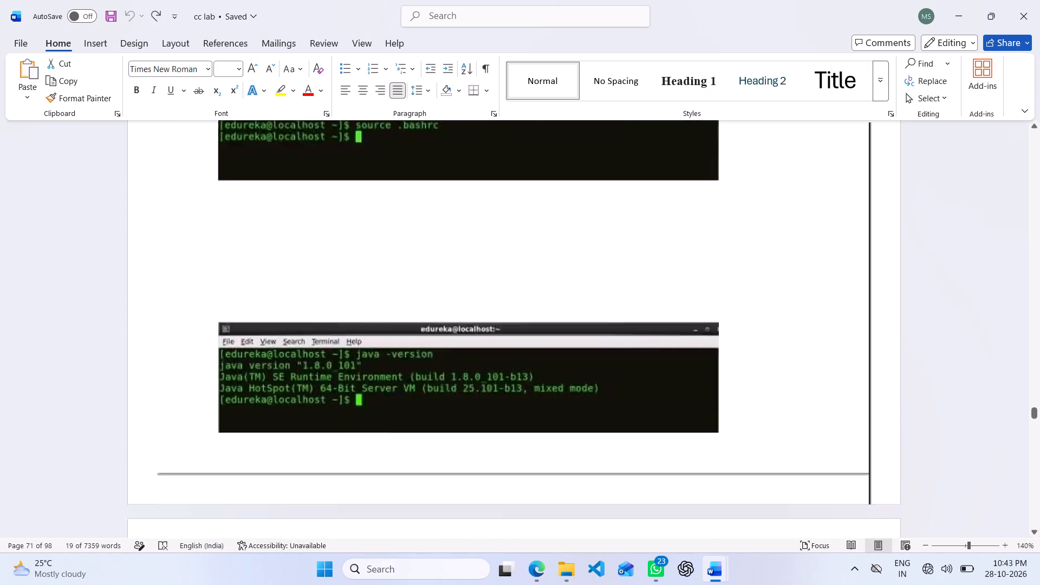
scroll(434, 225, up, 1)
scroll(434, 225, down, 1)
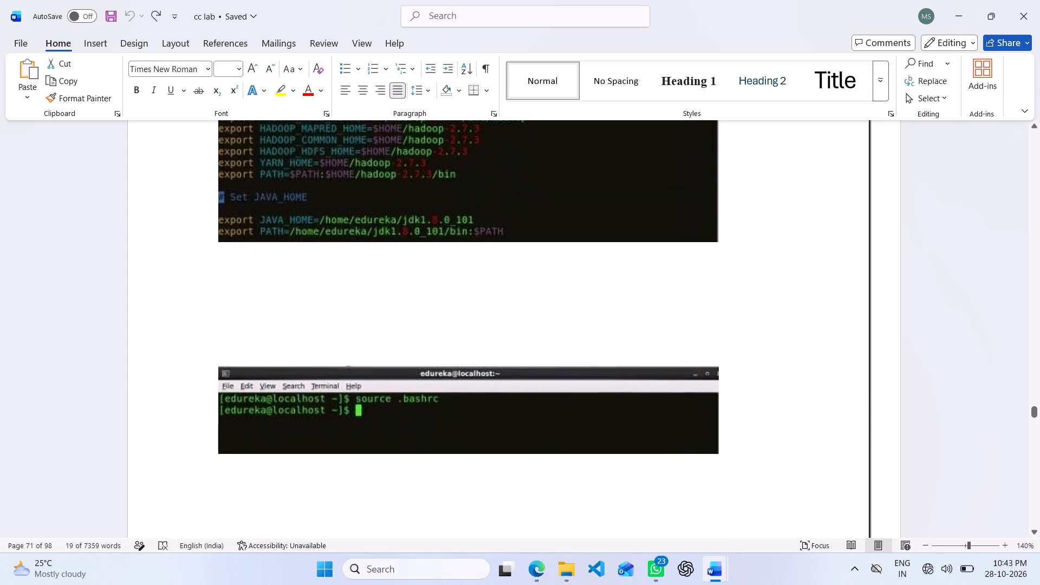
scroll(434, 225, down, 1)
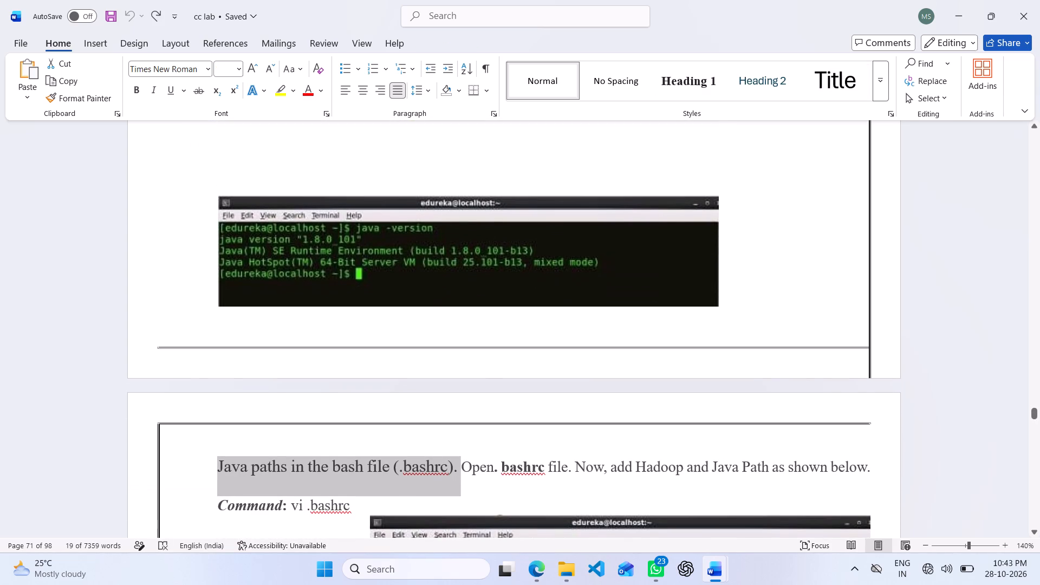
double_click(456, 257)
right_click(456, 257)
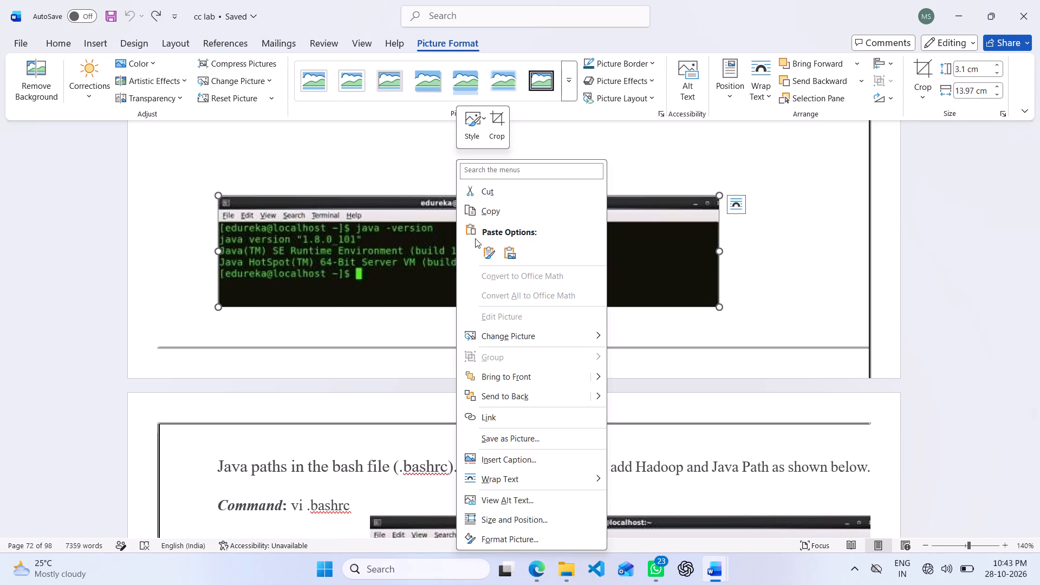
click(497, 216)
Add blank lines after the export lines screenshot in Doc2 and paste the java -version screenshot below it.
key(alt+Tab)
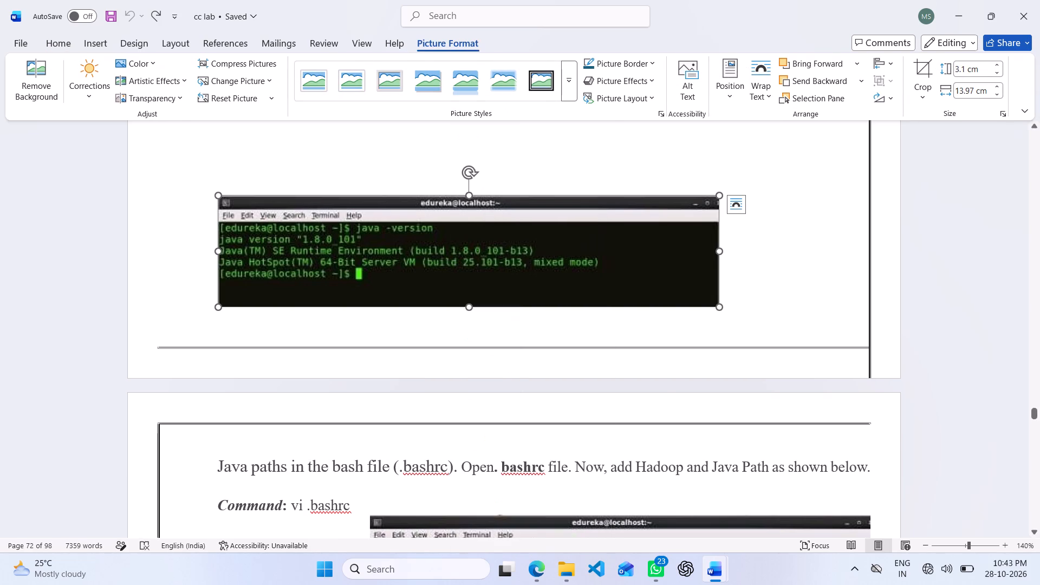
click(711, 420)
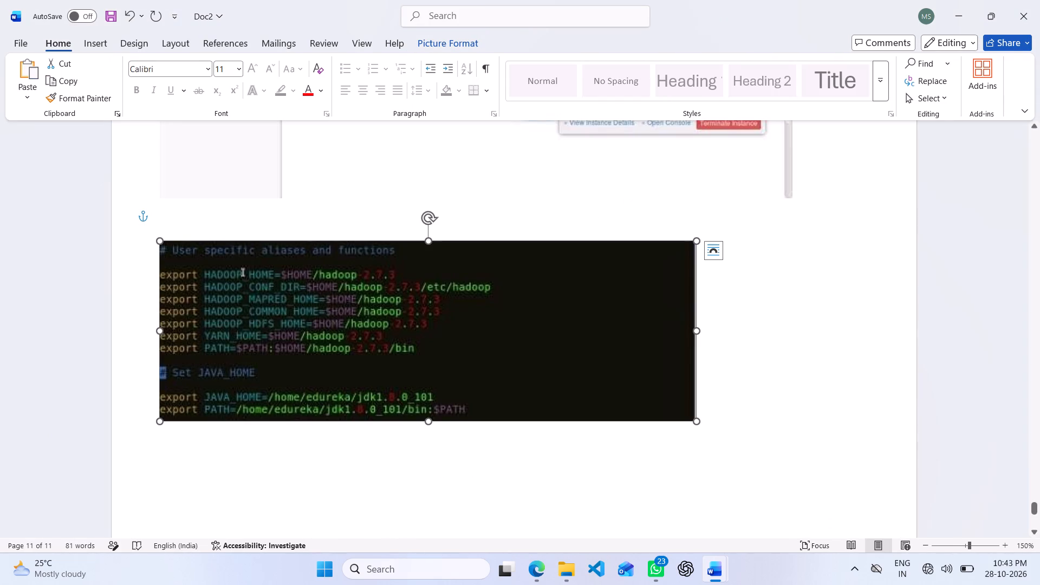
key(Return)
key(Return)
key(Return)
key(Return)
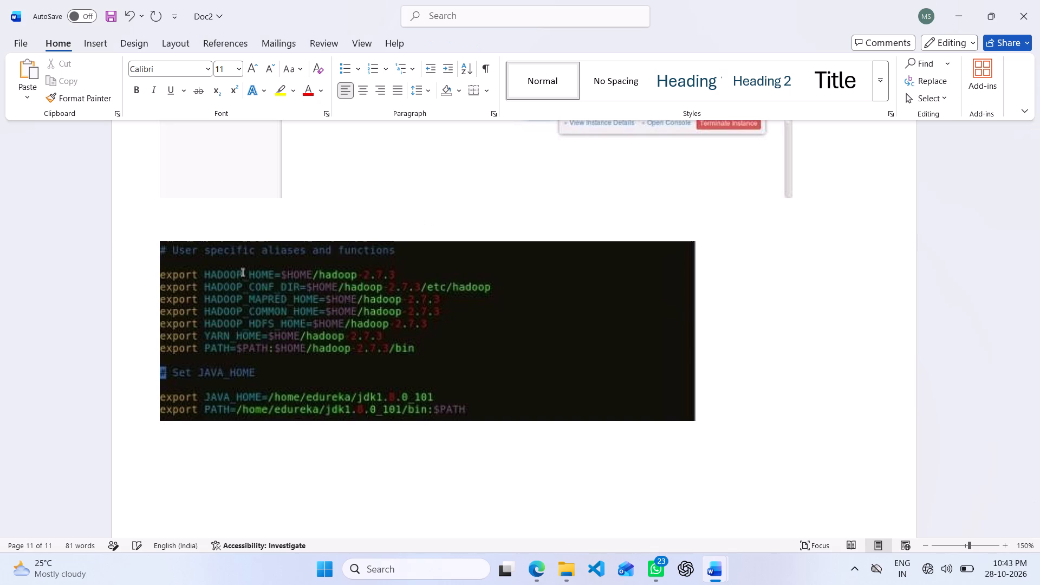
key(ctrl+v)
Copy the terminal screenshot of the hadoop version command from cc lab.
key(alt+Tab)
scroll(711, 420, down, 1)
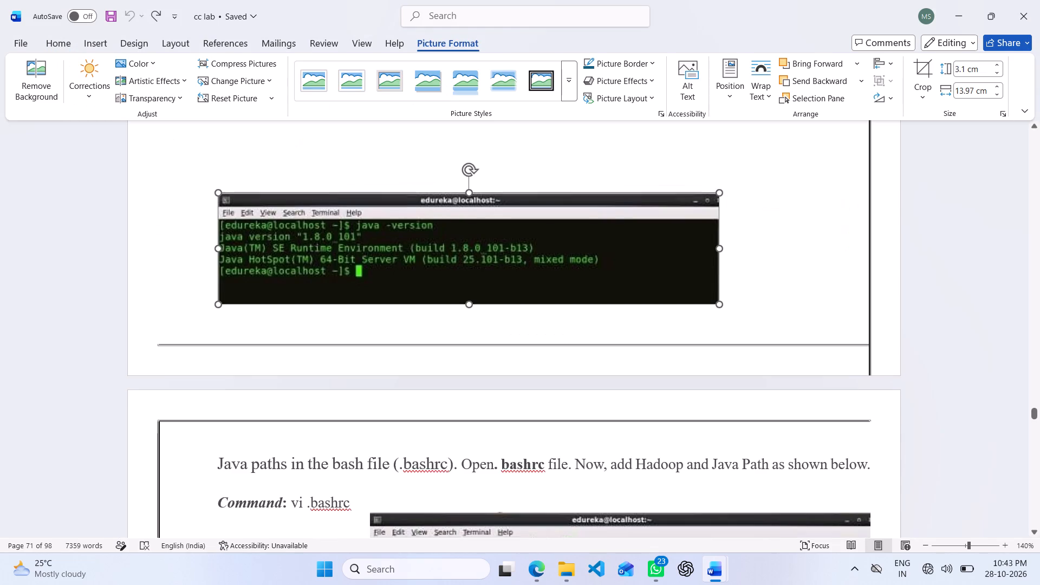
scroll(711, 420, down, 2)
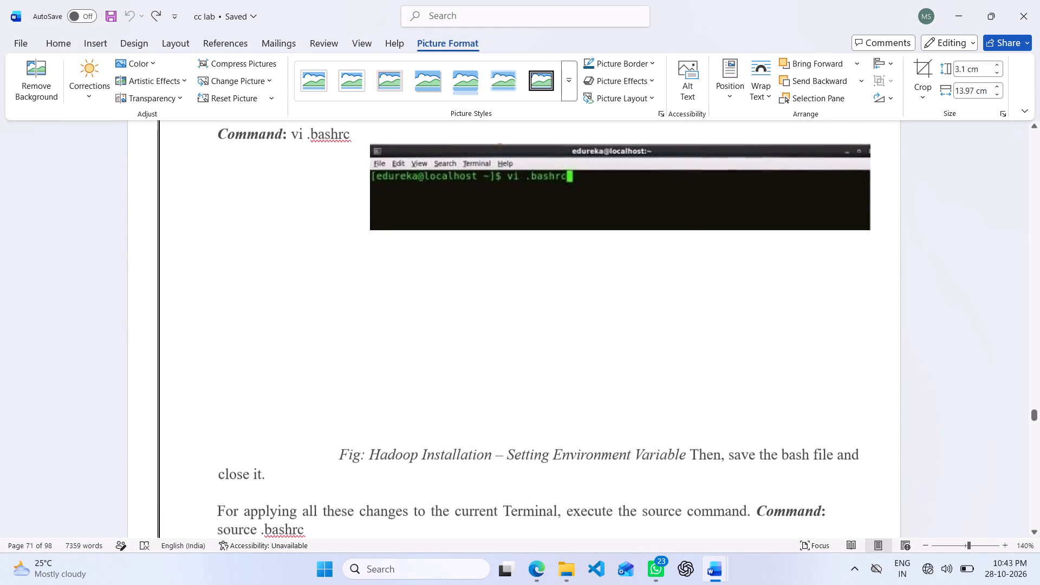
scroll(711, 420, down, 3)
scroll(711, 420, up, 1)
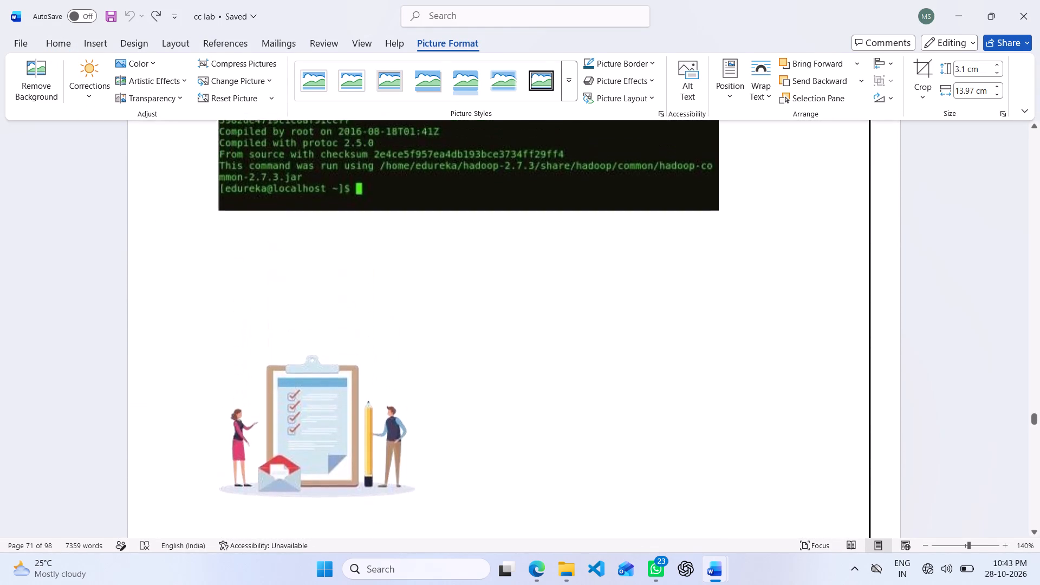
scroll(711, 420, up, 1)
scroll(711, 420, down, 1)
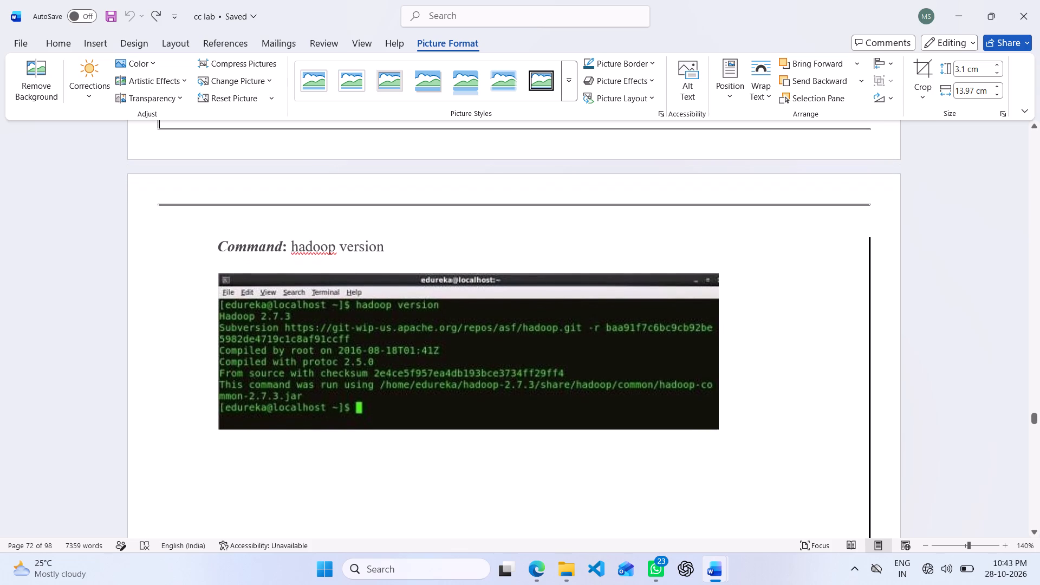
click(479, 398)
right_click(479, 398)
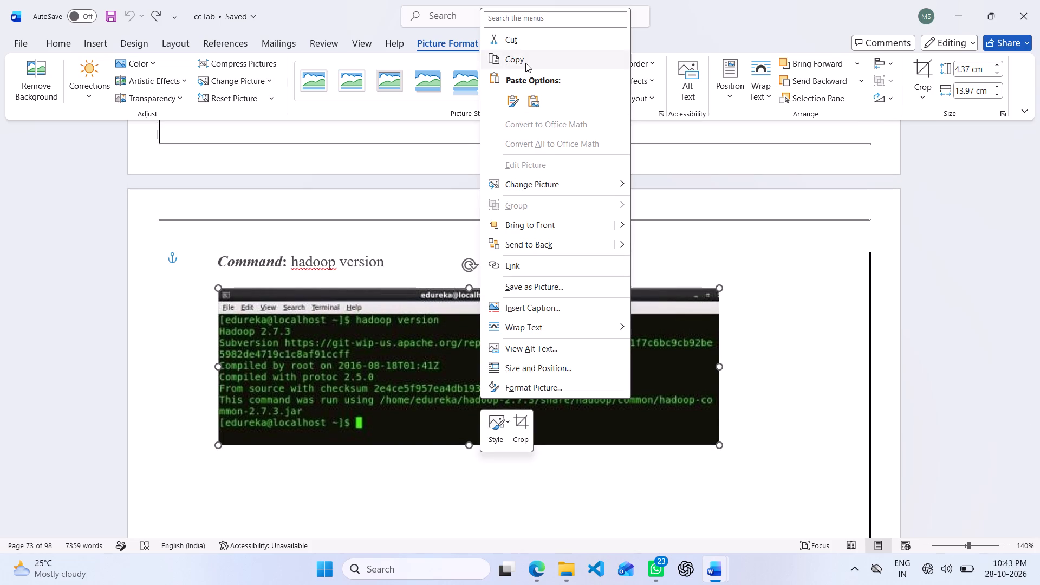
click(525, 63)
Try to paste the hadoop version screenshot after the java -version screenshot in Doc2.
key(alt+Tab)
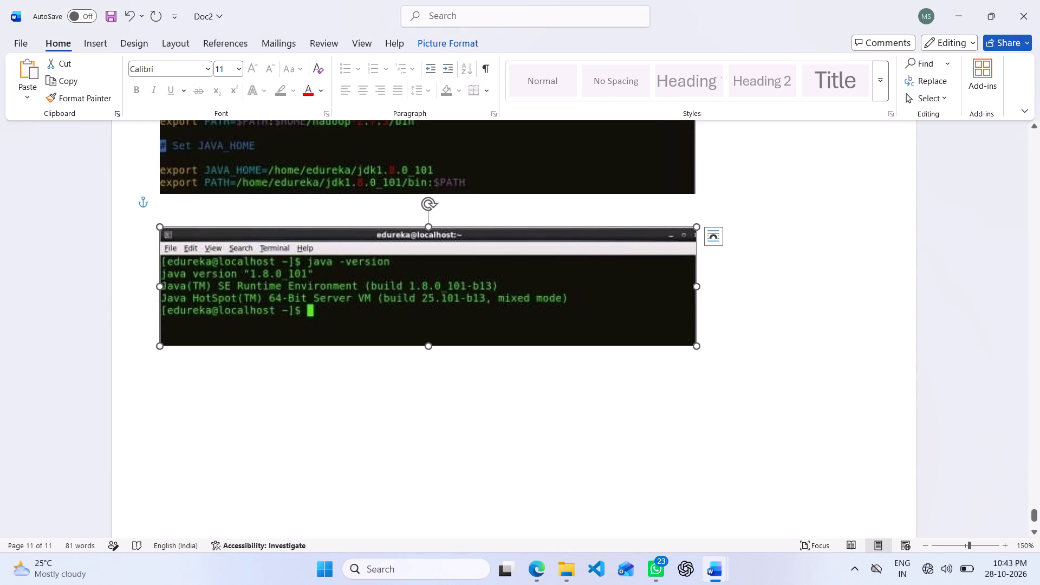
click(713, 337)
click(713, 337)
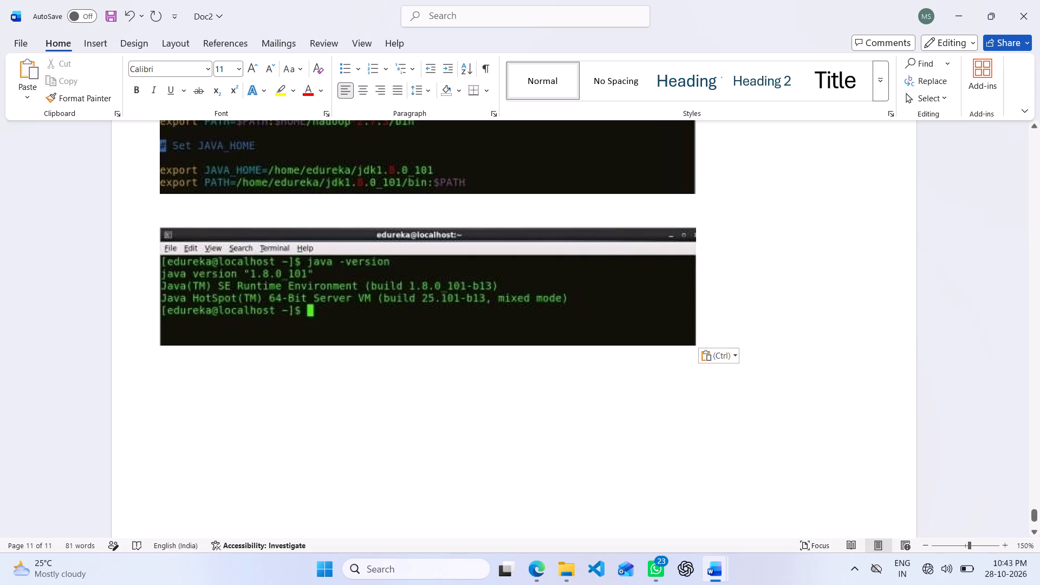
key(Down)
key(Down)
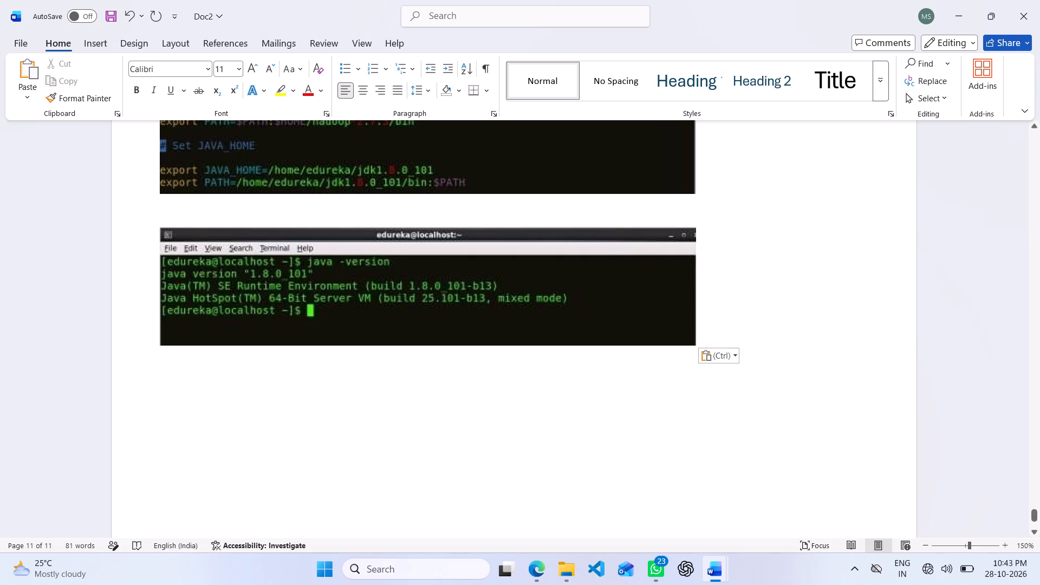
key(Down)
key(Down)
key(Right)
triple_click(713, 337)
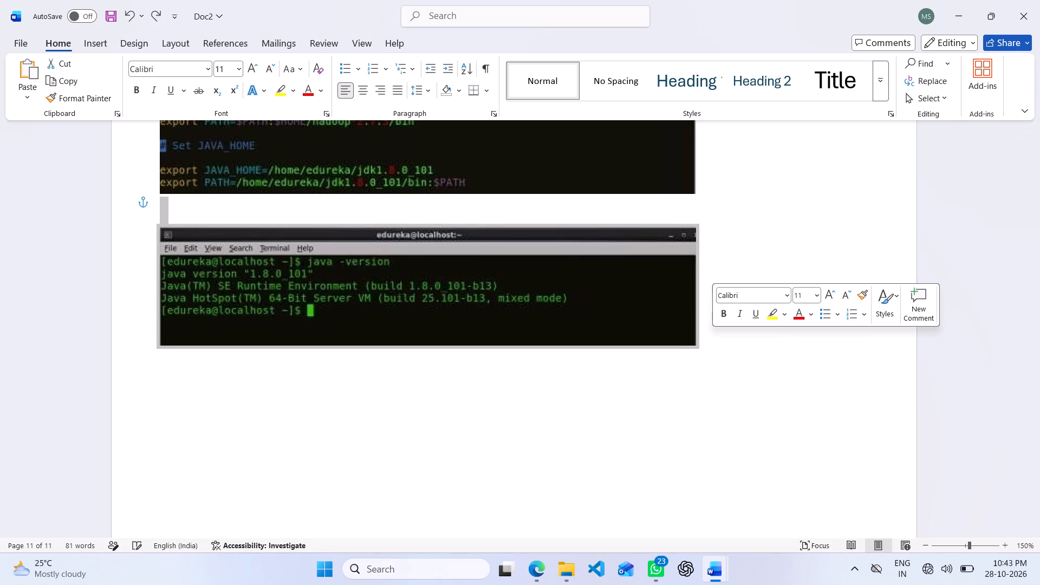
click(704, 349)
click(710, 338)
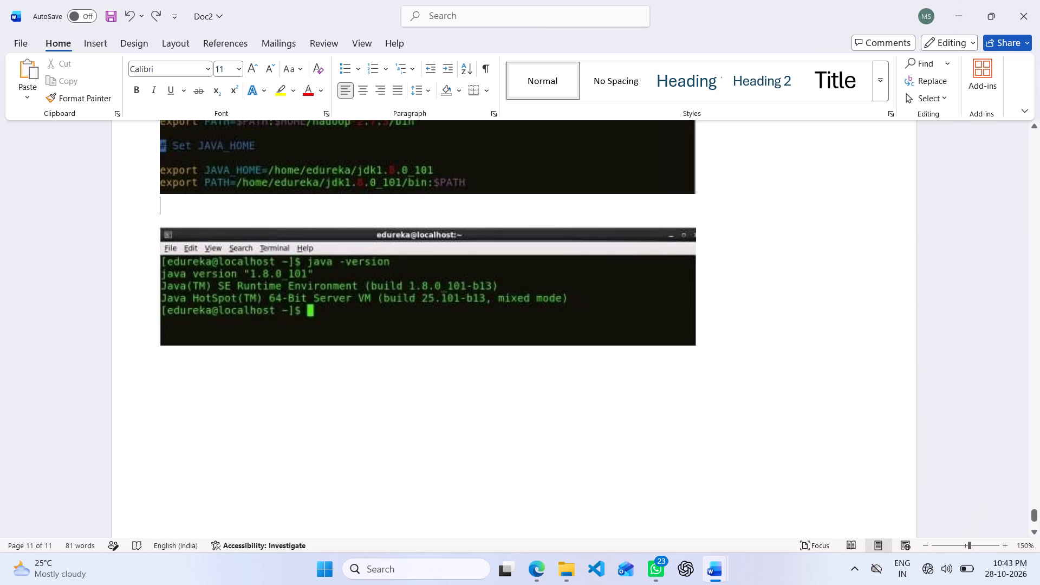
key(Down)
key(Up)
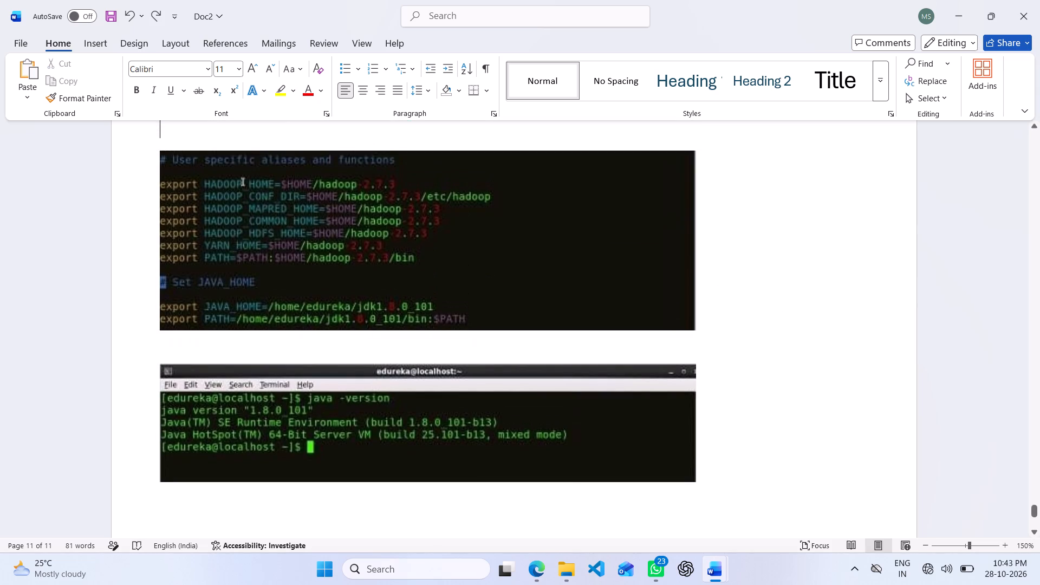
key(Down)
key(Down)
key(Down)
scroll(708, 335, right, 1)
scroll(656, 384, right, 1)
key(ctrl+v)
scroll(677, 373, down, 1)
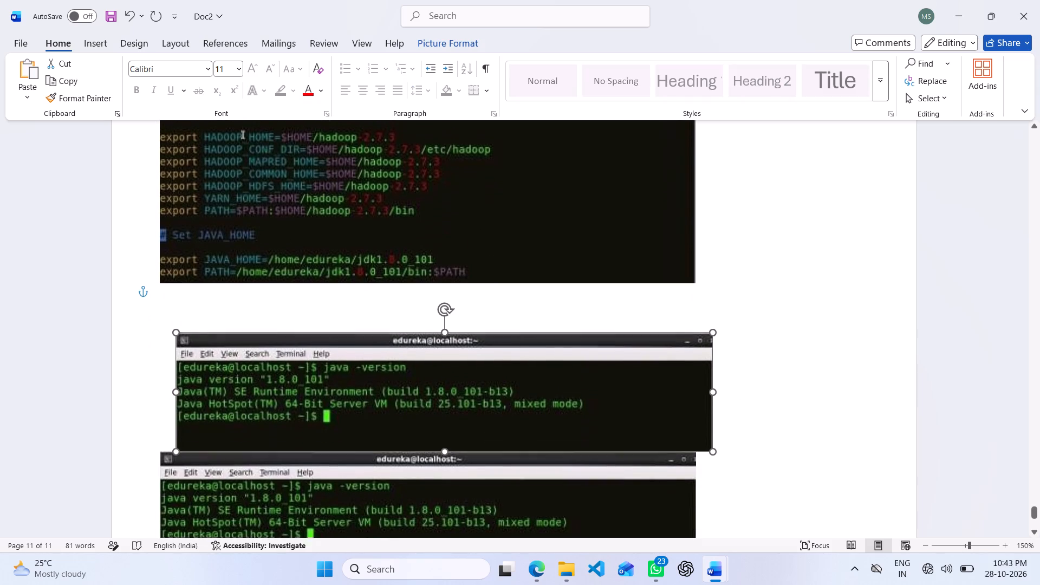
scroll(677, 373, down, 2)
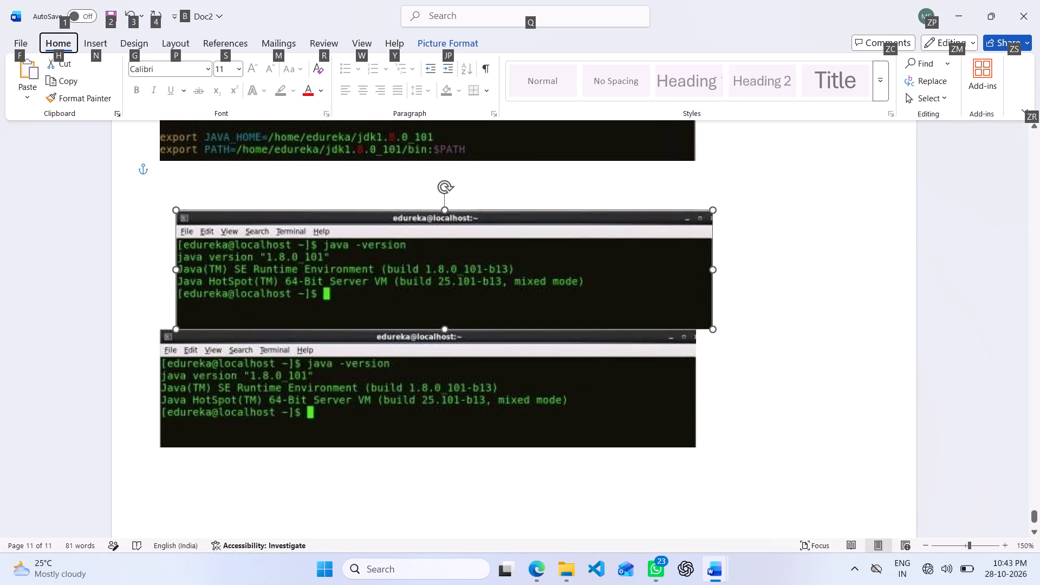
click(706, 422)
click(706, 422)
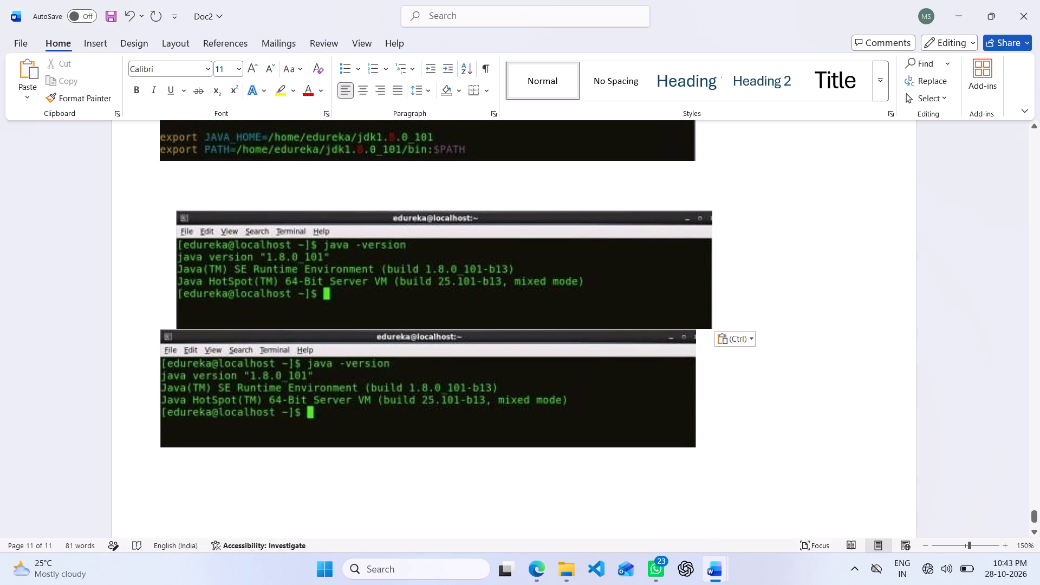
Copy the terminal screenshot listing the Hadoop configuration files in hadoop-2.7.3/etc/hadoop from cc lab.
key(alt+Tab)
scroll(706, 422, down, 2)
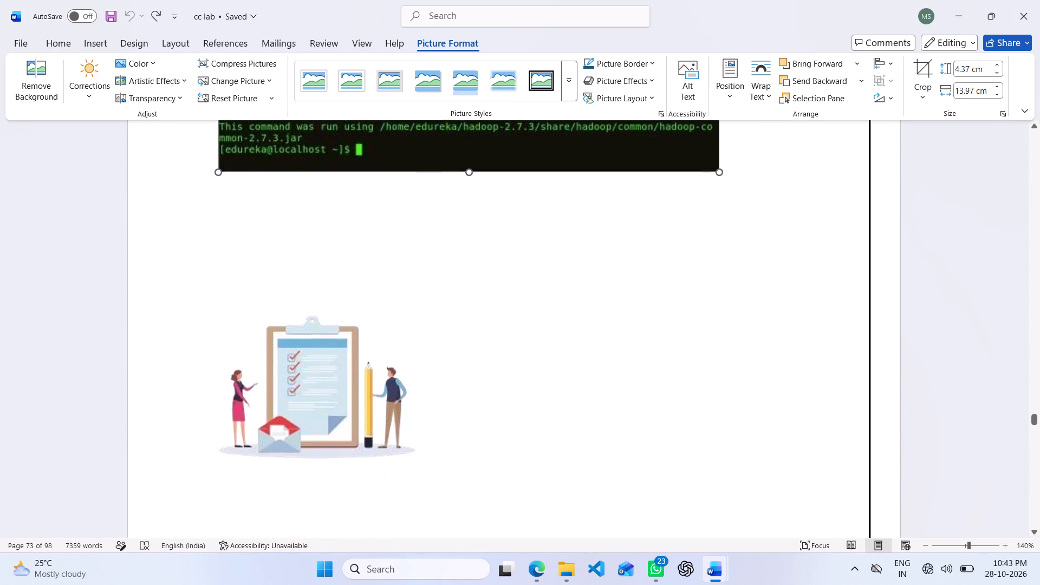
scroll(706, 422, down, 3)
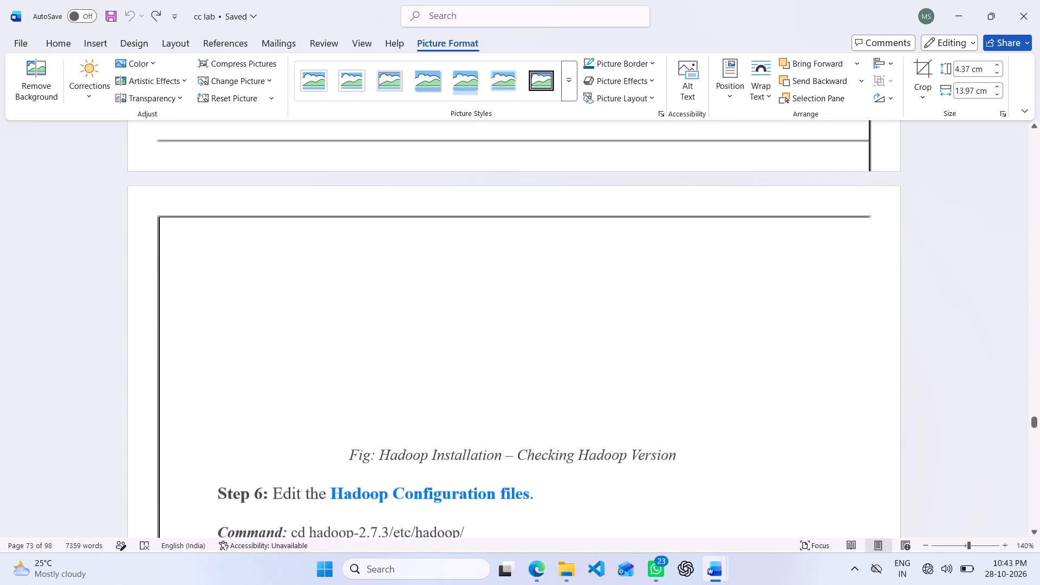
scroll(706, 422, down, 2)
right_click(706, 422)
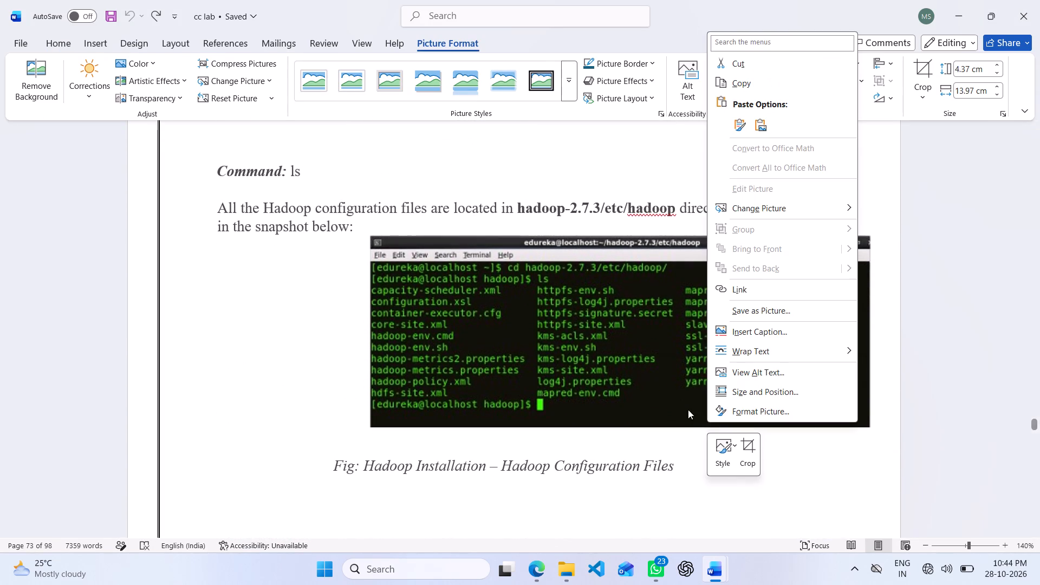
click(570, 360)
right_click(570, 360)
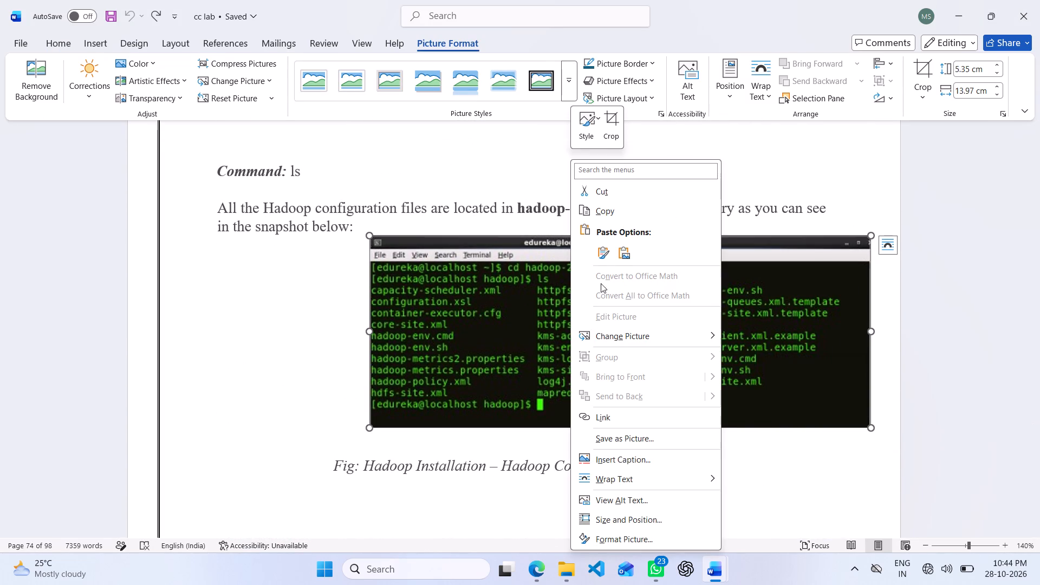
click(623, 210)
Paste the Hadoop configuration files screenshot directly below the last java -version screenshot in Doc2 and review its placement.
key(alt+Tab)
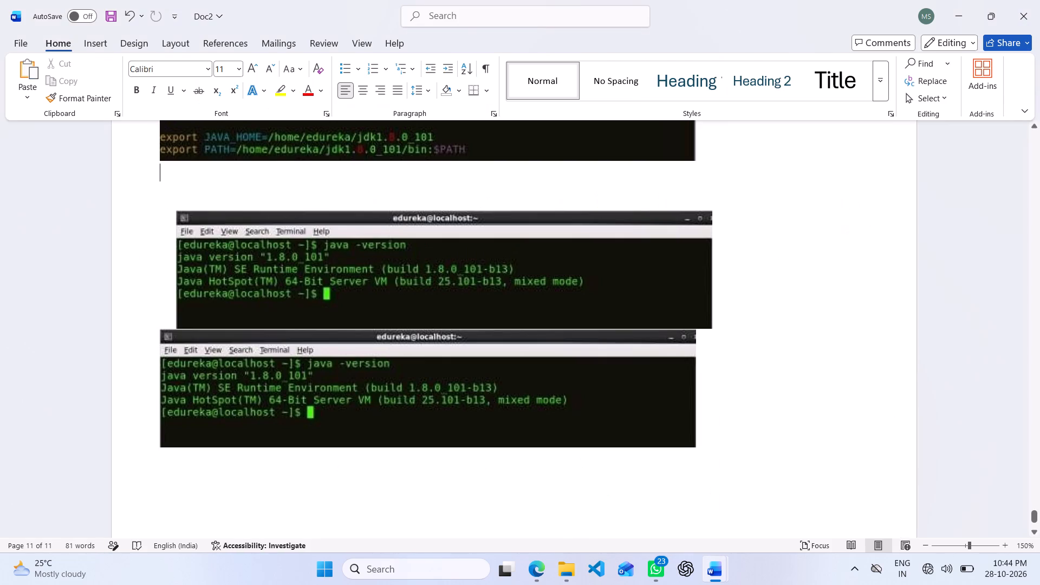
click(732, 426)
click(732, 426)
key(ctrl+v)
scroll(732, 426, up, 2)
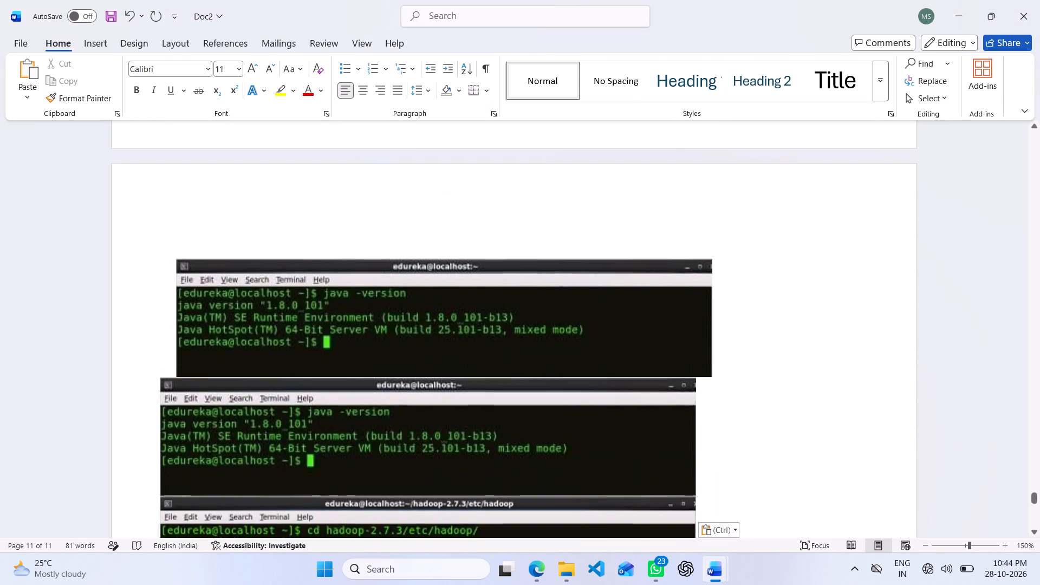
scroll(732, 426, up, 2)
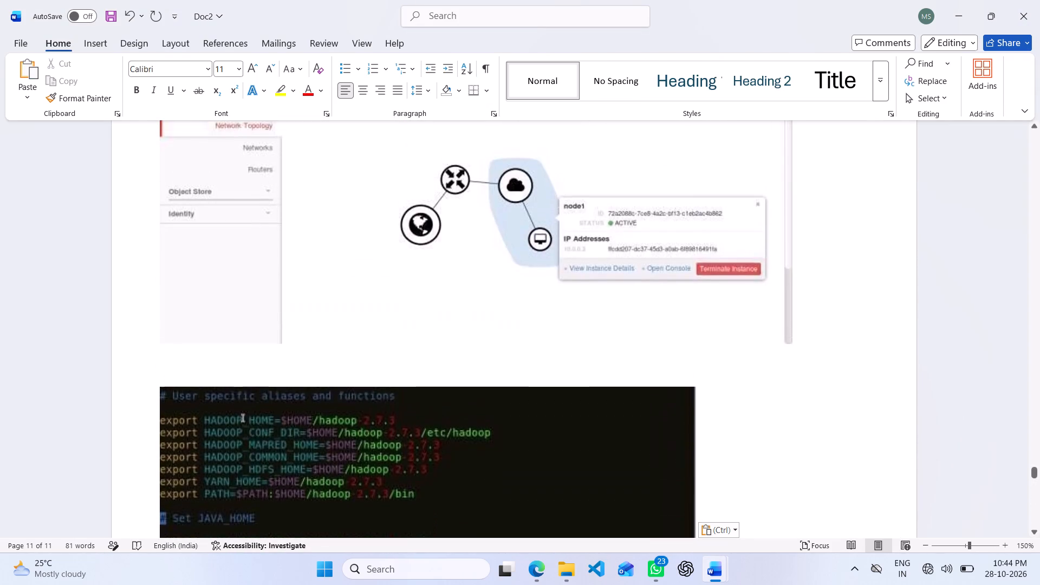
scroll(732, 426, down, 3)
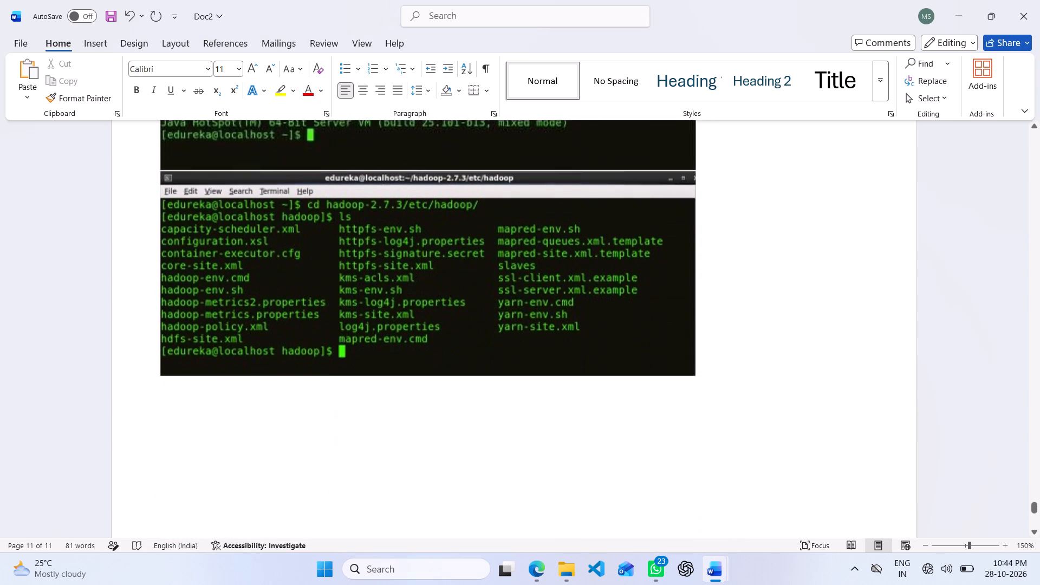
Place the insertion point in the blank space below the Hadoop configuration files screenshot in Doc2.
click(711, 357)
key(Return)
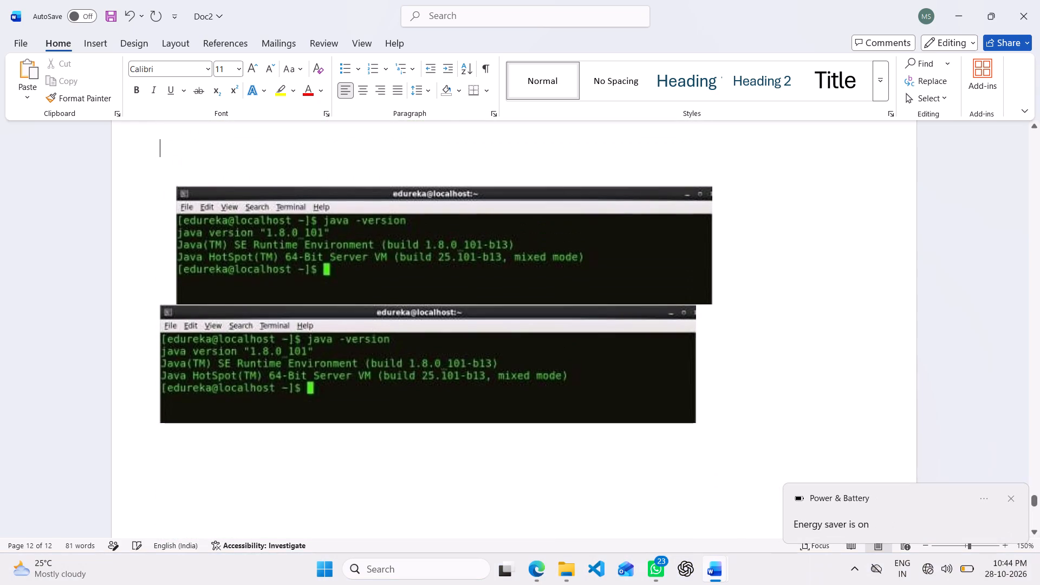
scroll(711, 357, down, 1)
key(ctrl+z)
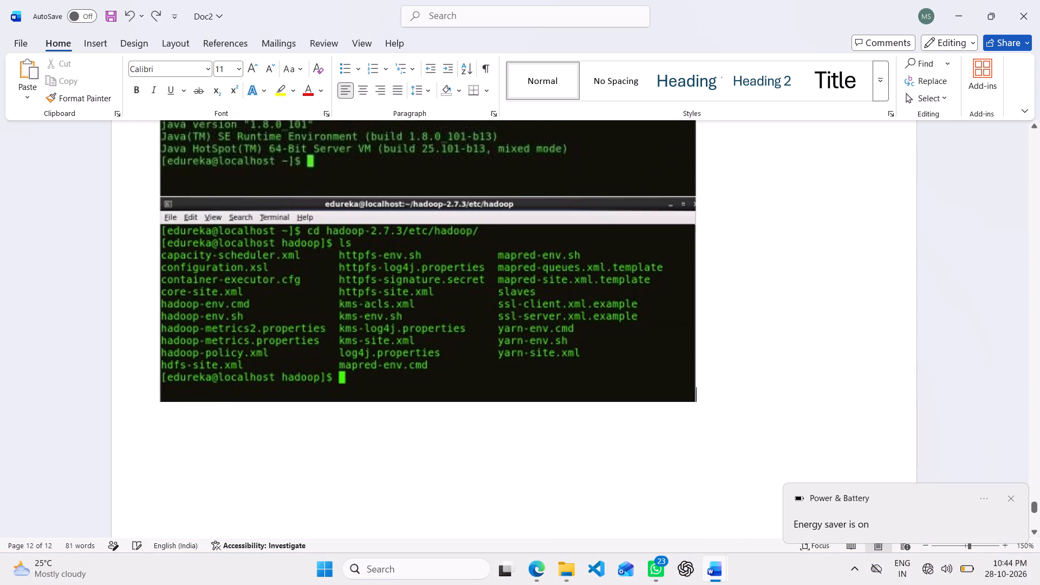
double_click(709, 356)
Copy the core-site.xml configuration screenshot with the fs.default.name property from cc lab.
key(alt+Tab)
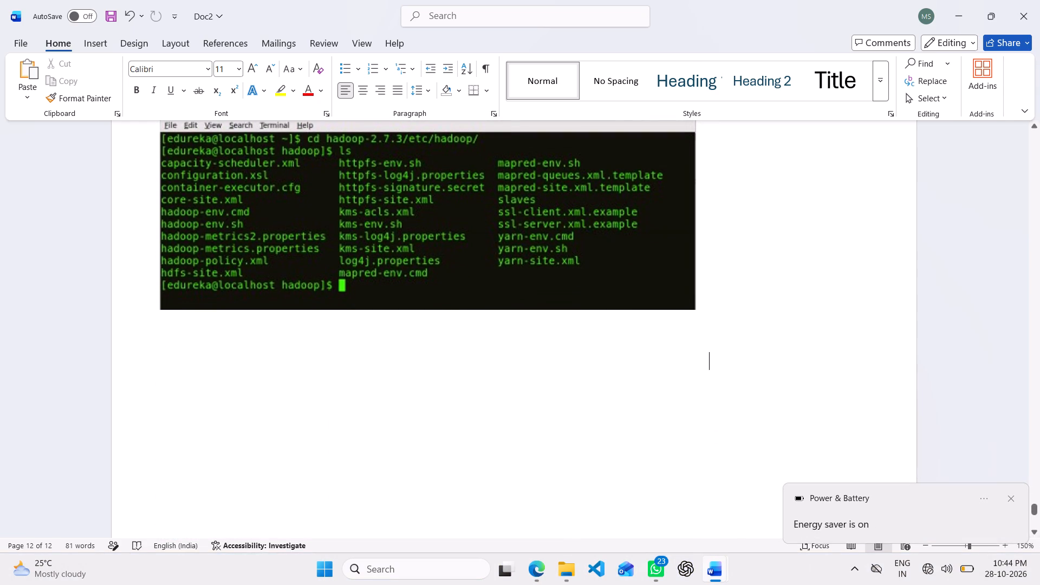
scroll(709, 356, down, 4)
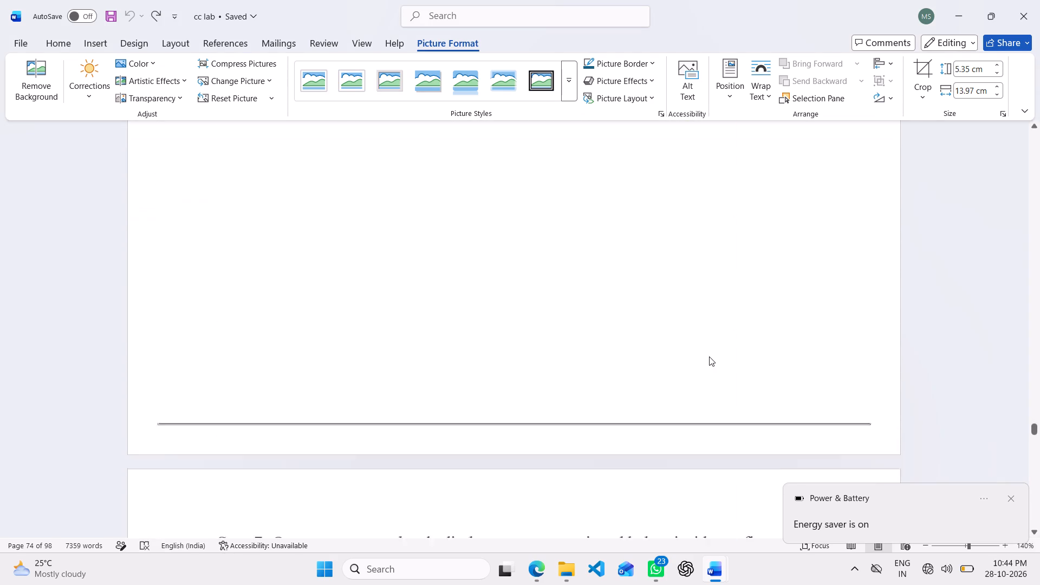
scroll(709, 356, up, 3)
scroll(709, 356, down, 2)
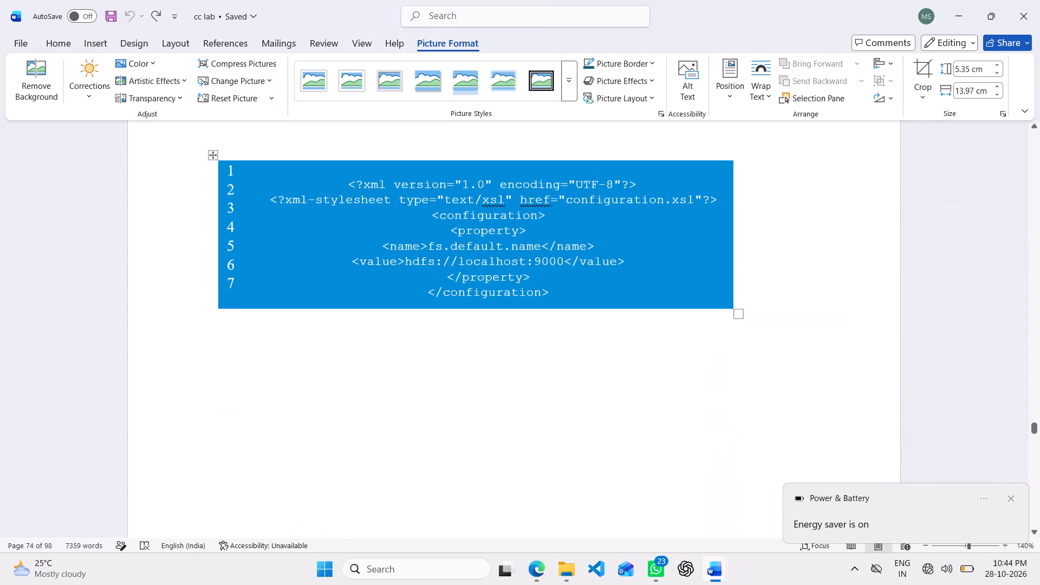
scroll(709, 356, down, 5)
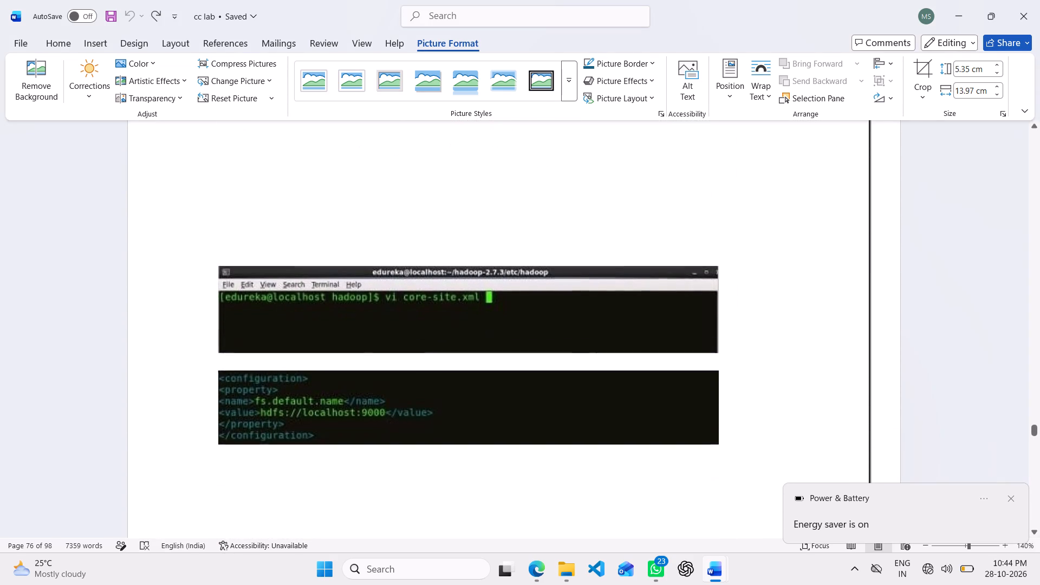
click(587, 381)
right_click(587, 381)
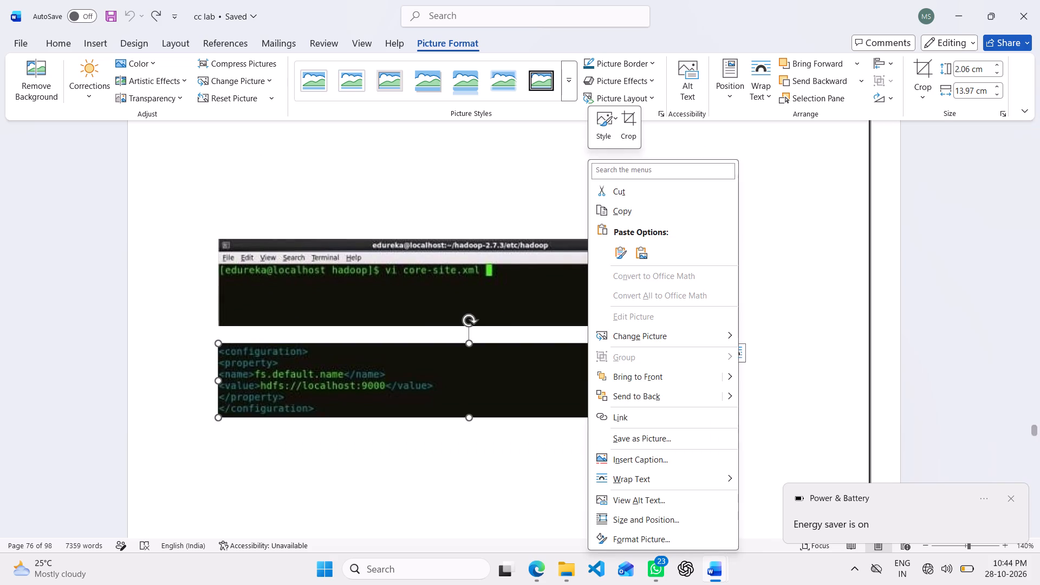
click(634, 204)
Look through the hdfs-site.xml and mapred-site.xml sections in cc lab, then return to the core-site.xml screenshots.
scroll(634, 204, down, 1)
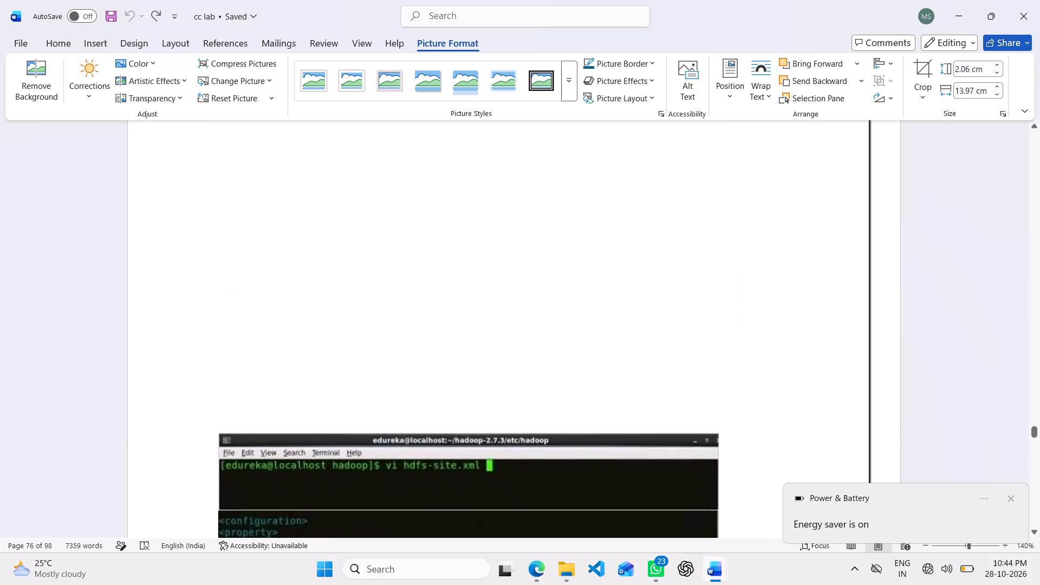
scroll(634, 204, down, 3)
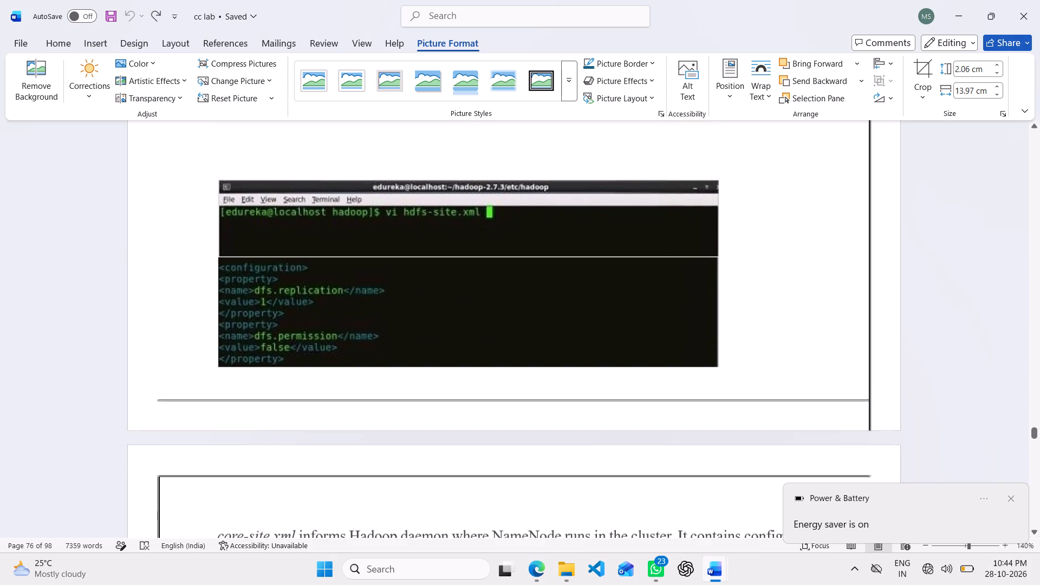
scroll(634, 204, down, 3)
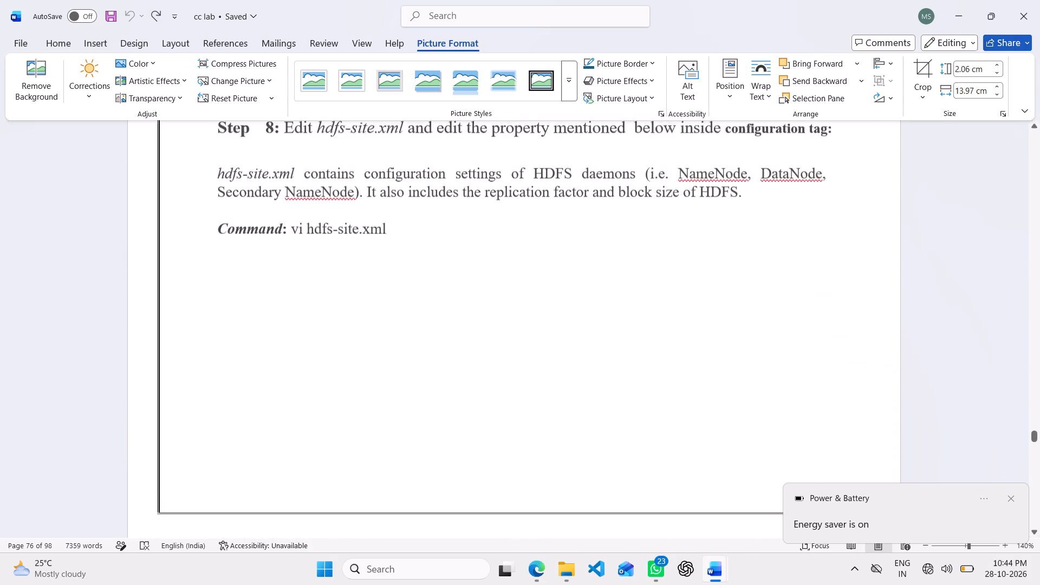
scroll(634, 204, down, 4)
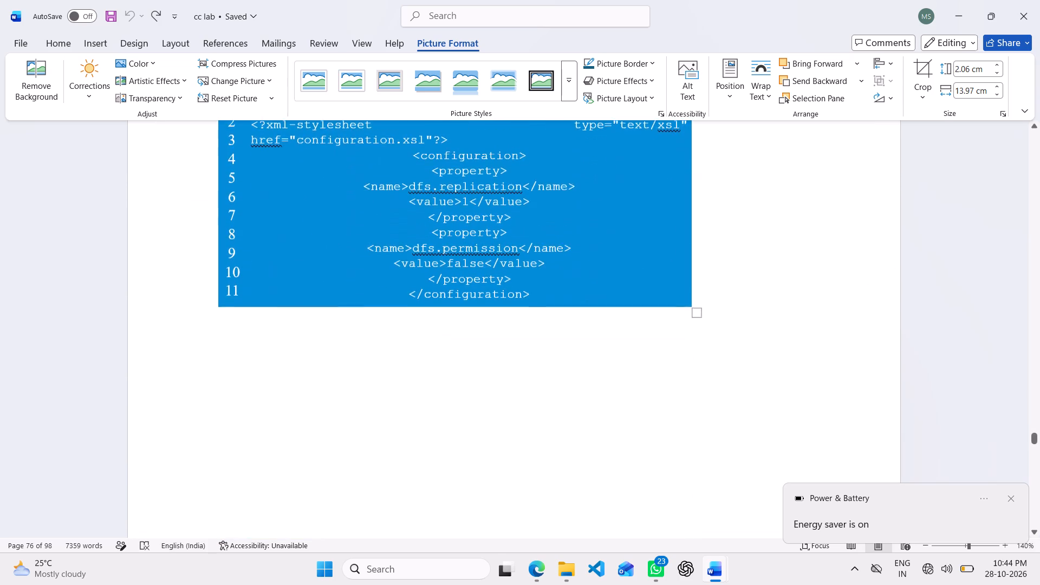
scroll(634, 204, down, 3)
scroll(634, 204, up, 1)
scroll(634, 204, down, 3)
scroll(634, 204, up, 1)
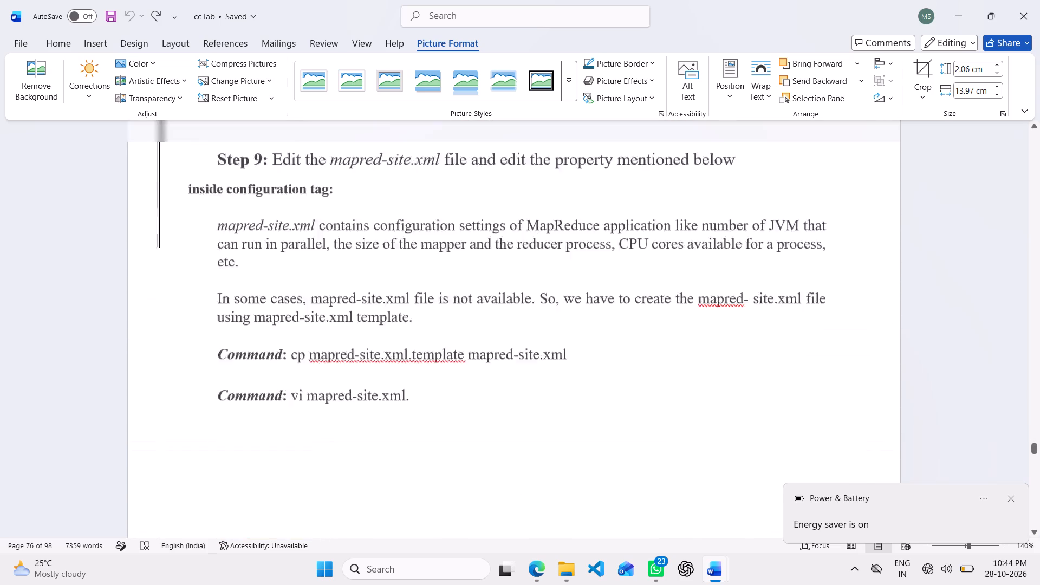
scroll(634, 204, up, 3)
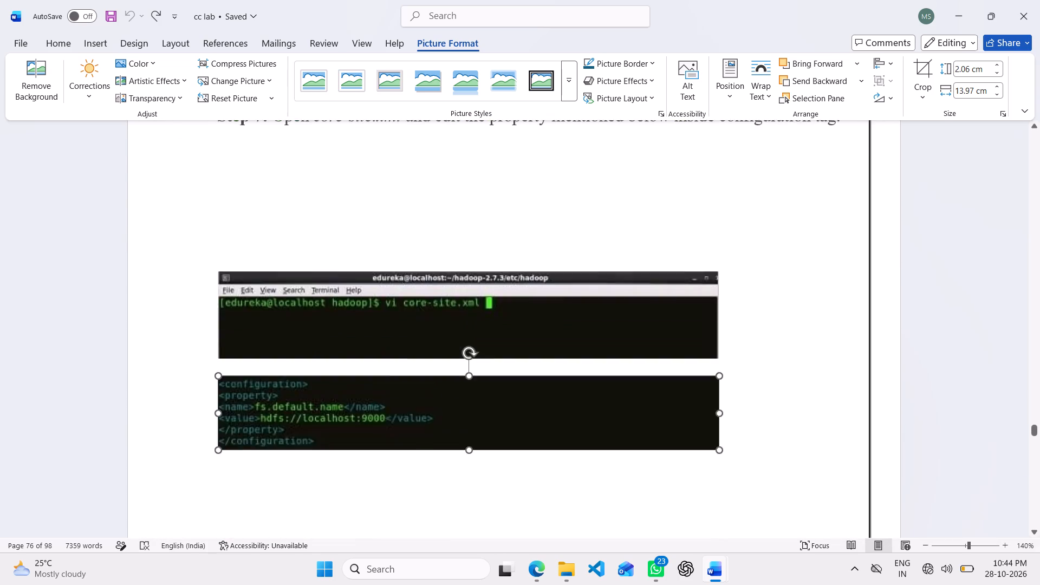
scroll(634, 204, up, 1)
scroll(634, 204, down, 2)
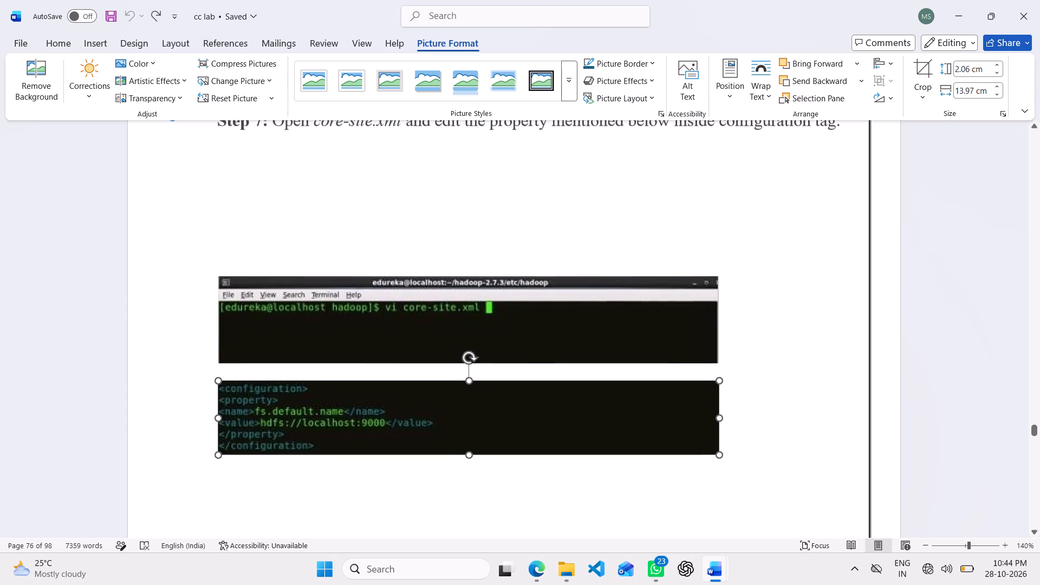
Look through the hdfs-site.xml, mapred-site.xml and yarn-site.xml configuration sections in cc lab, checking their screenshots.
scroll(574, 380, down, 2)
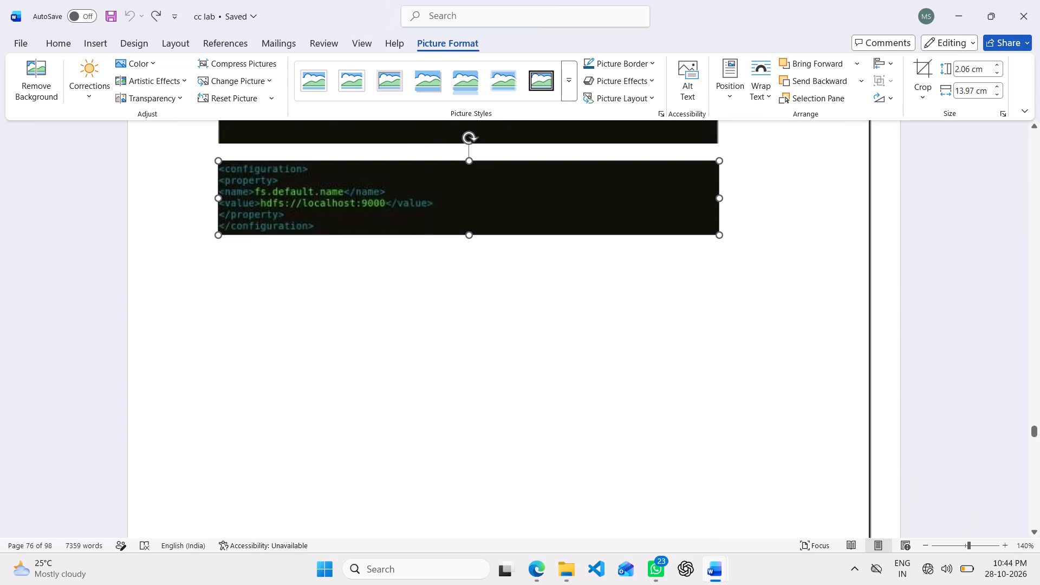
scroll(574, 380, down, 1)
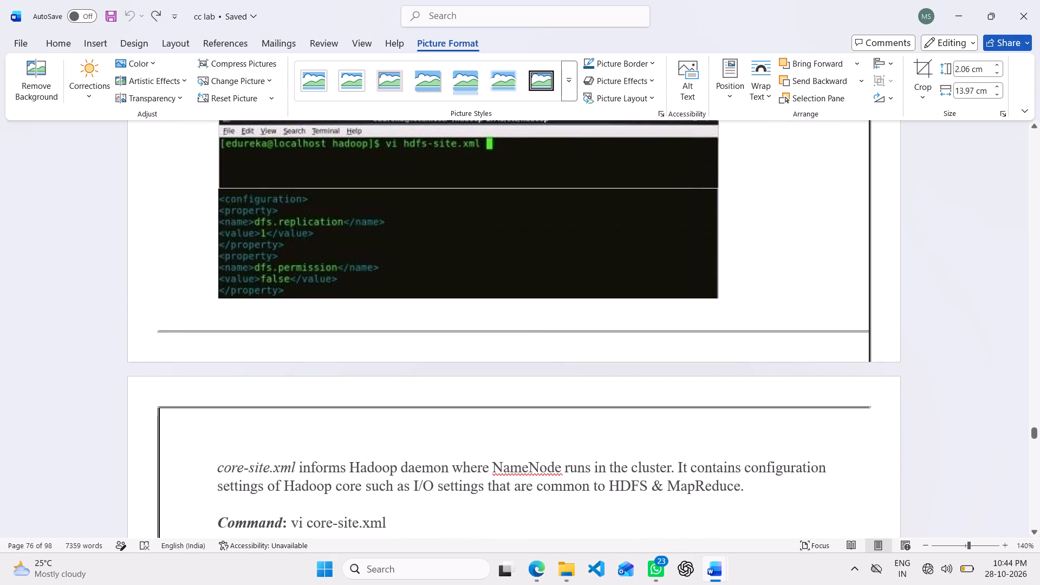
scroll(466, 268, up, 1)
scroll(466, 268, down, 1)
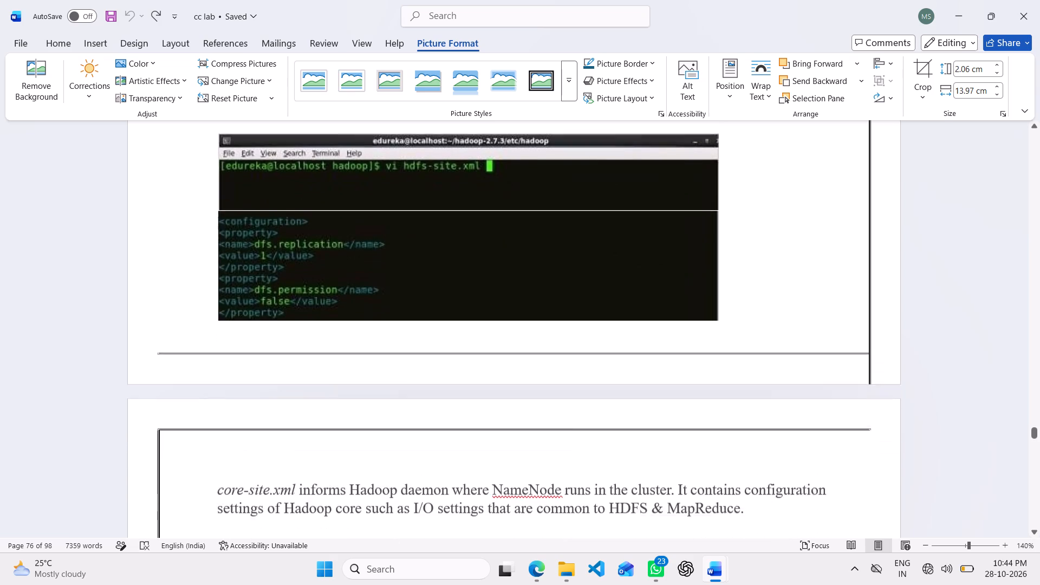
scroll(466, 268, down, 2)
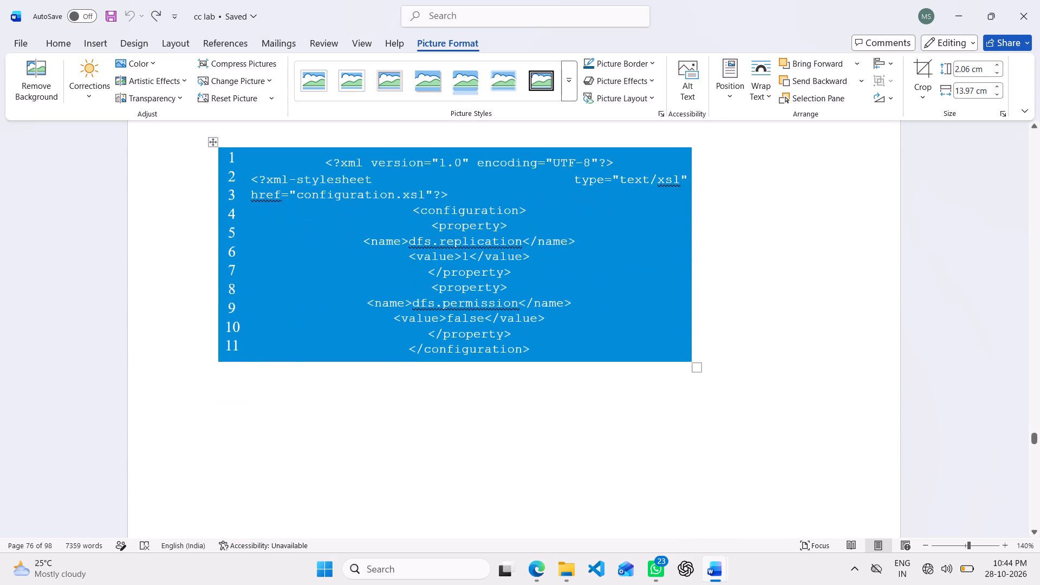
scroll(466, 268, down, 2)
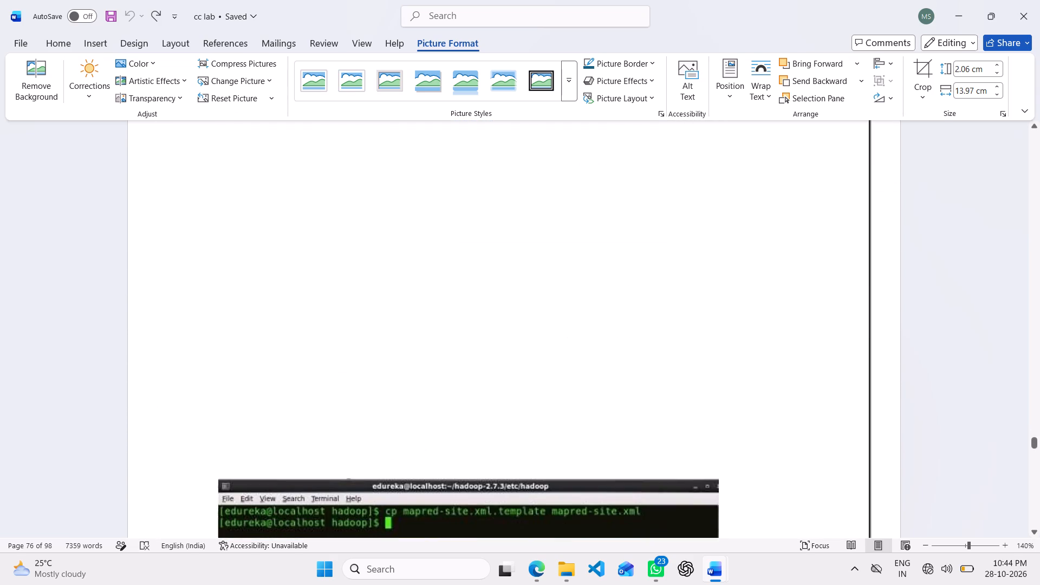
scroll(466, 268, down, 2)
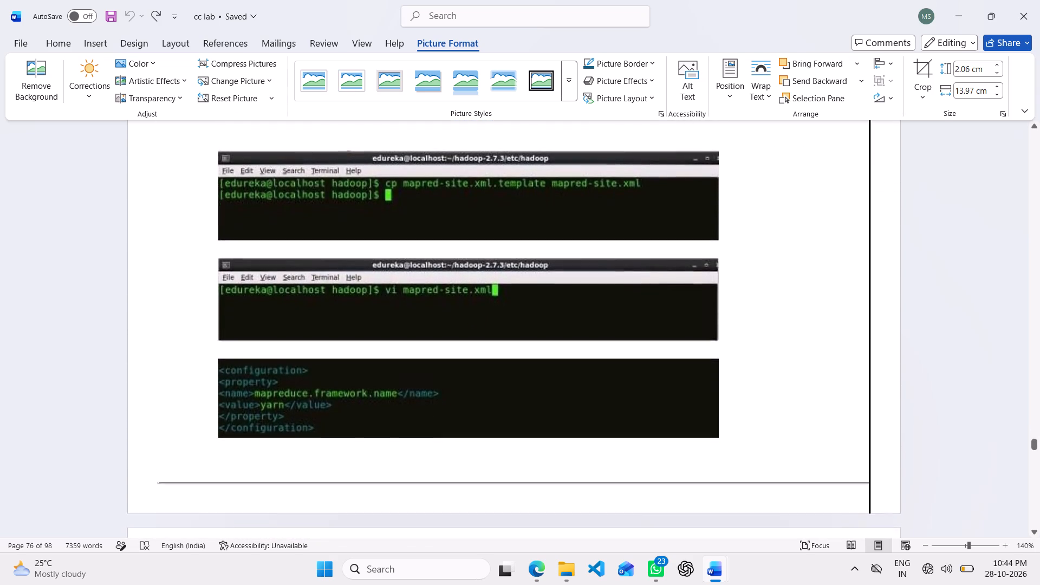
scroll(466, 268, down, 1)
right_click(466, 268)
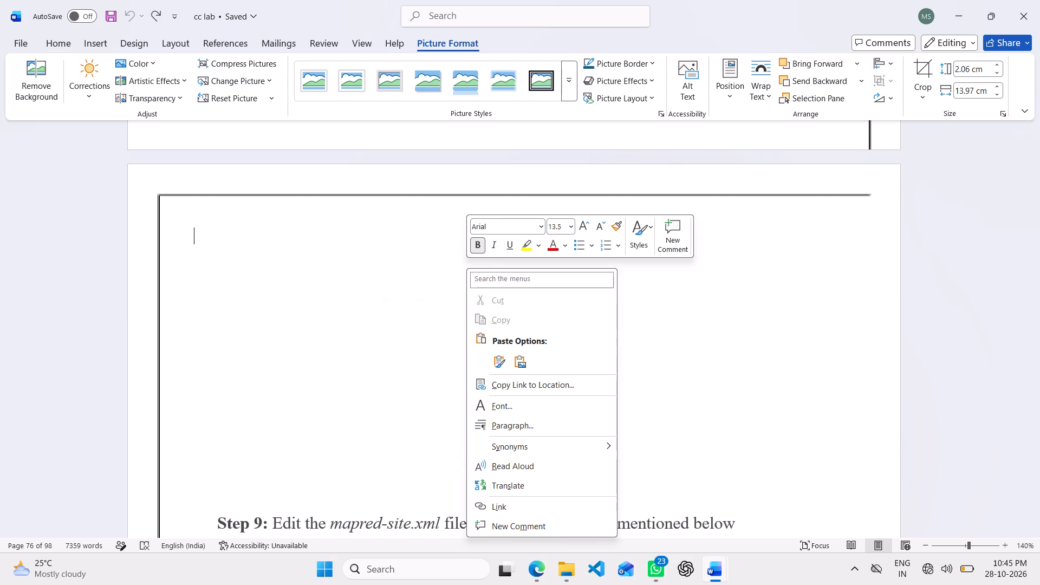
scroll(466, 268, down, 3)
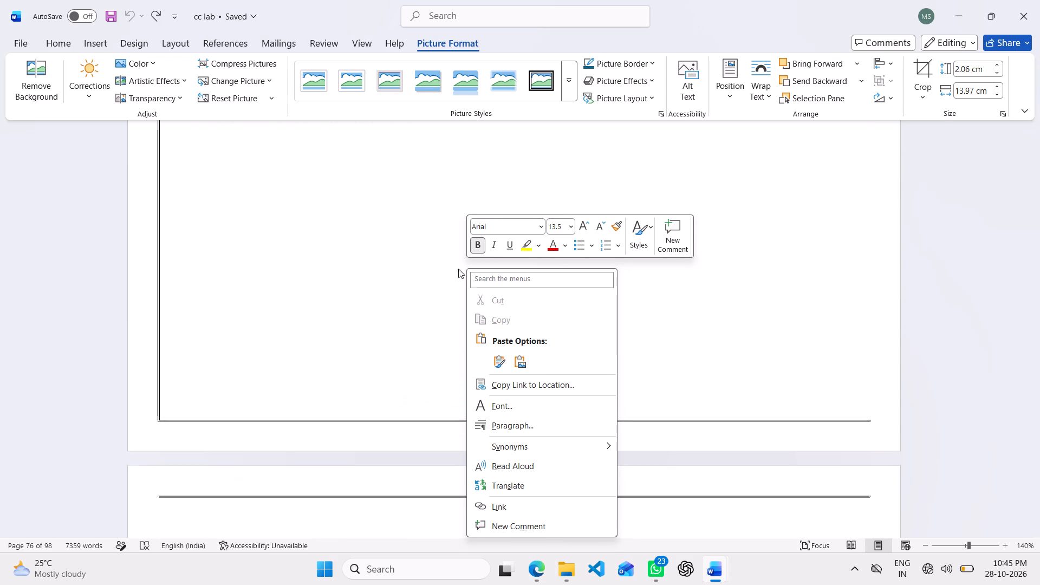
click(256, 214)
scroll(256, 214, down, 2)
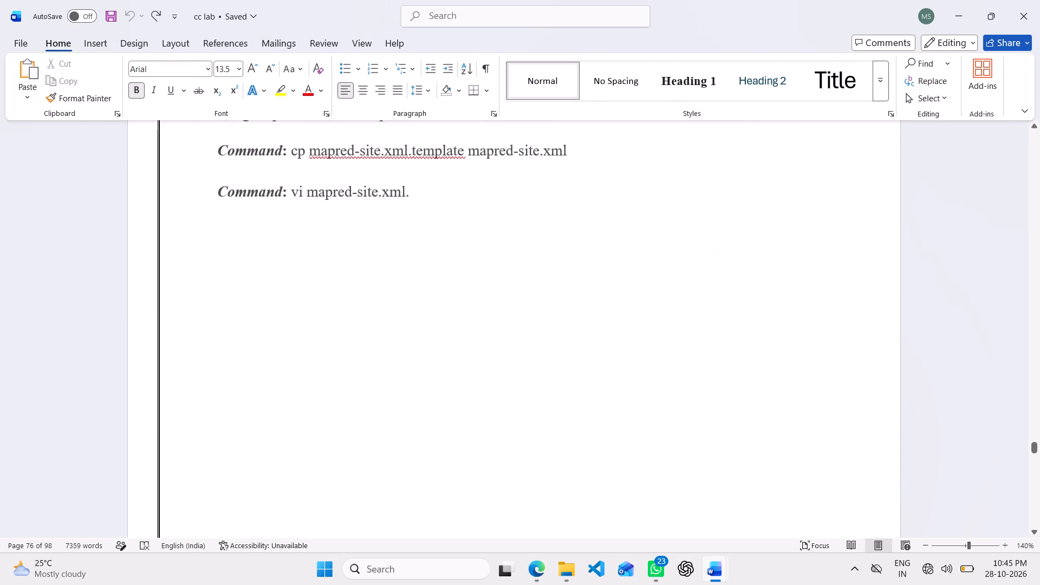
scroll(256, 214, down, 3)
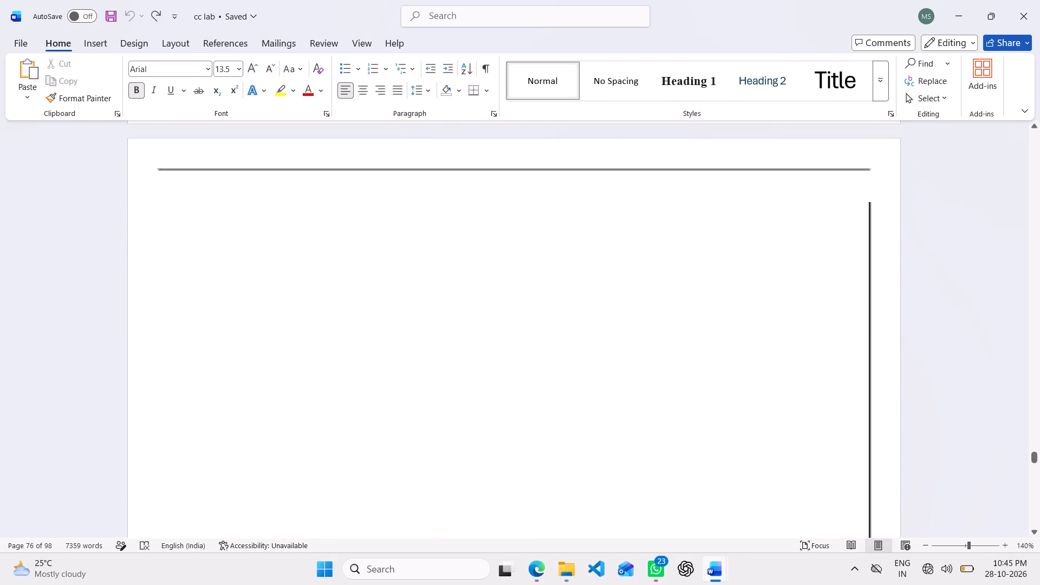
scroll(256, 214, down, 2)
scroll(256, 214, up, 1)
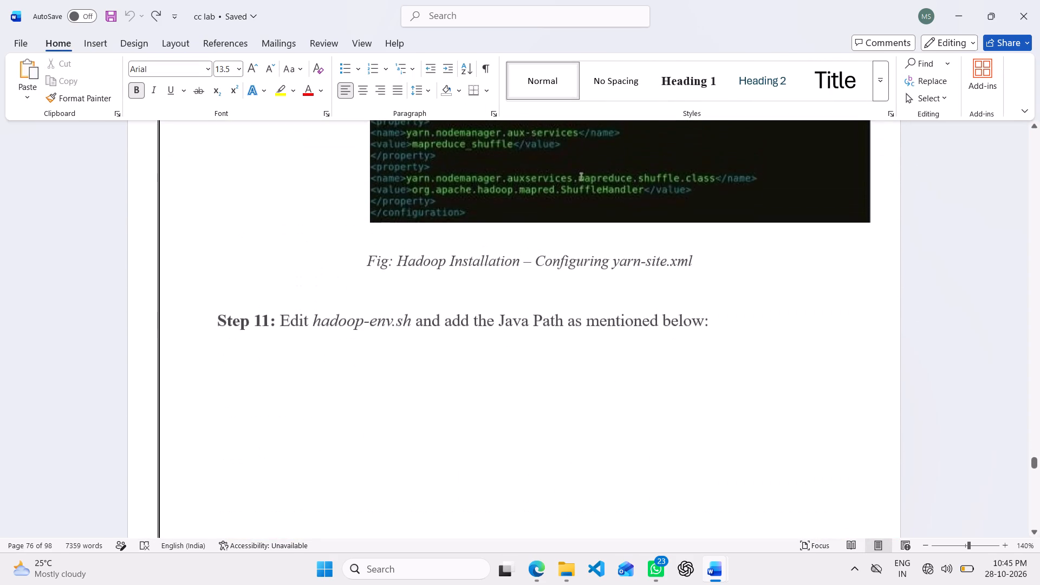
scroll(256, 214, up, 1)
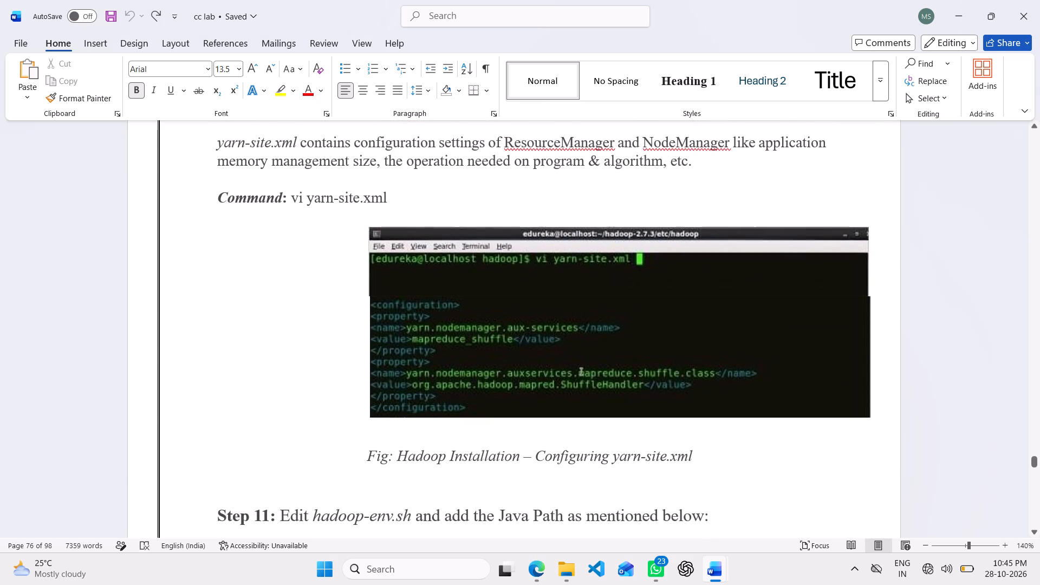
Look through the remaining Hadoop installation steps in cc lab, from yarn-site.xml through NameNode formatting and daemon startup to the WebUI figure.
click(459, 294)
scroll(459, 294, down, 2)
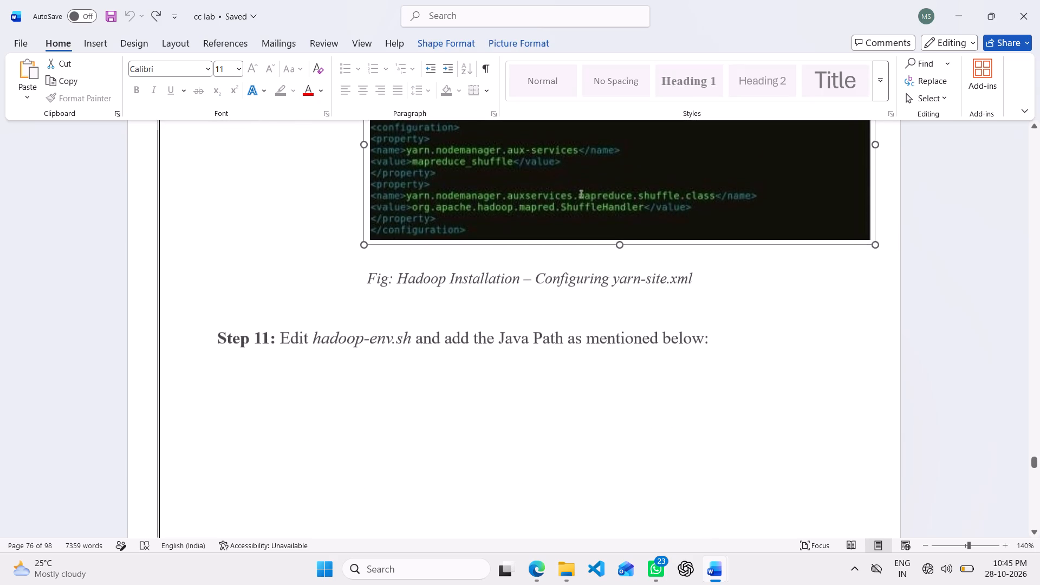
scroll(459, 294, up, 3)
scroll(459, 294, down, 1)
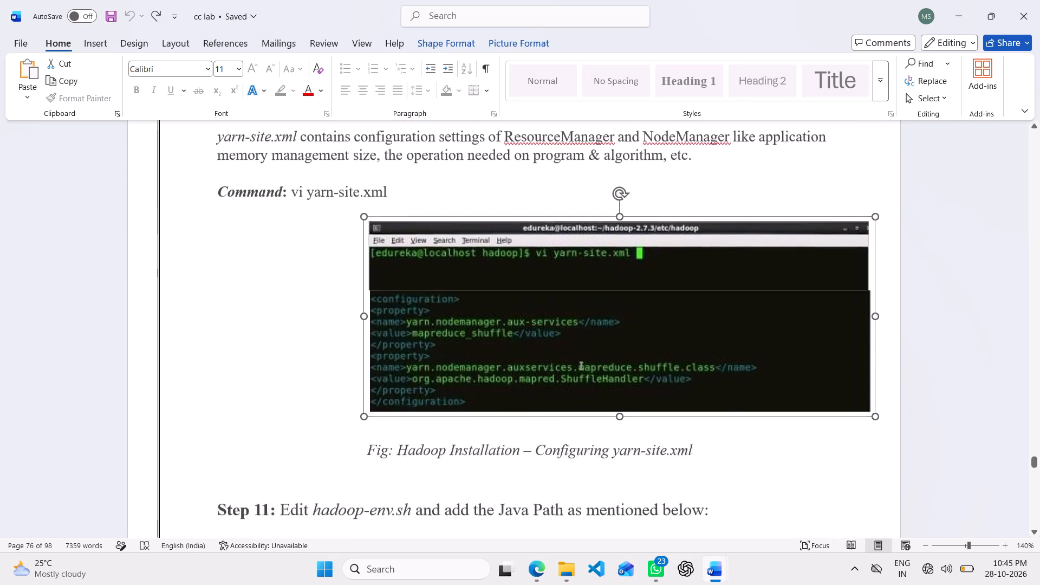
scroll(459, 294, down, 4)
scroll(459, 294, up, 1)
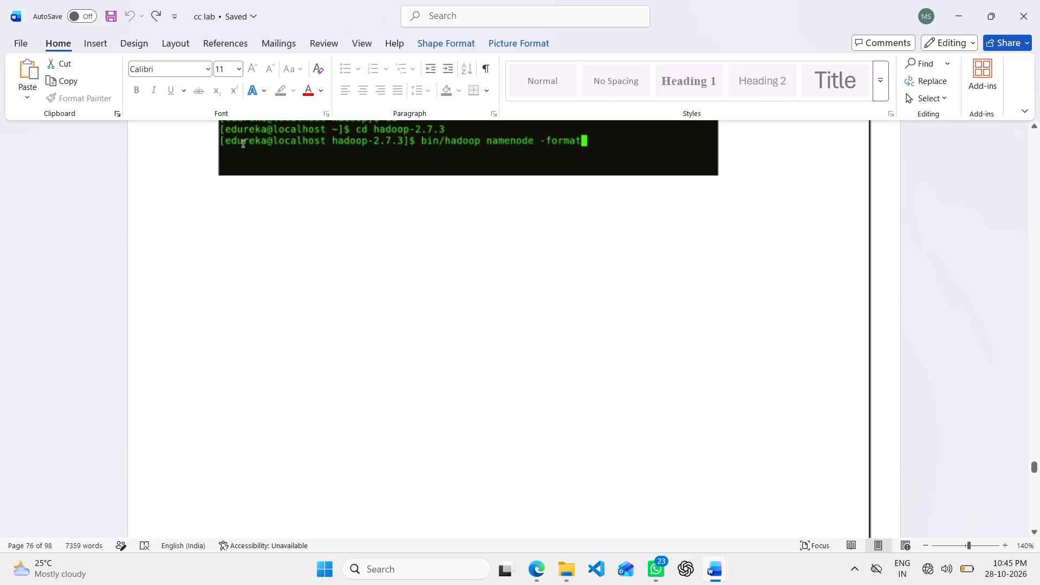
scroll(459, 294, up, 1)
scroll(459, 294, down, 2)
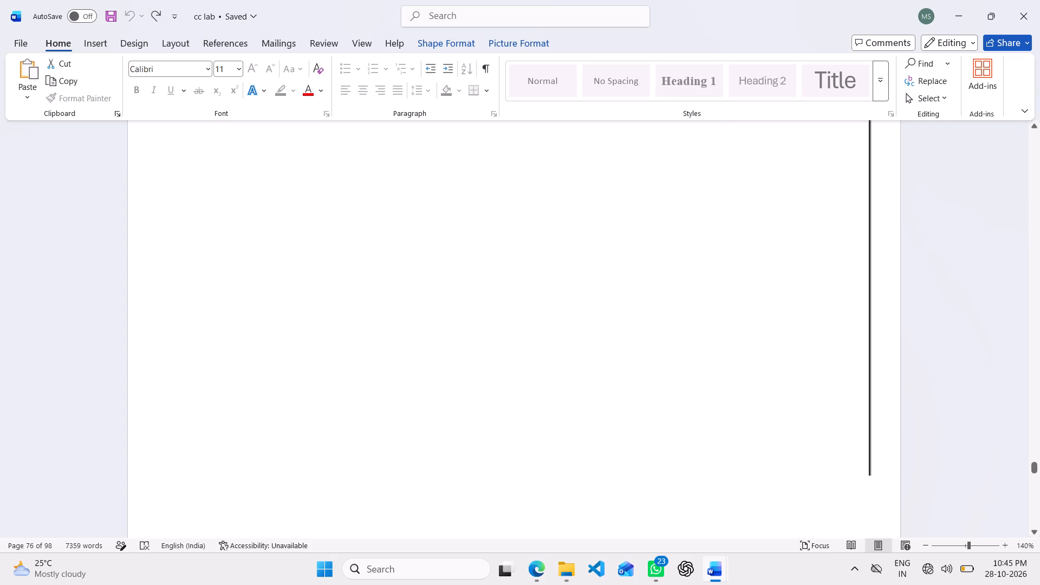
scroll(459, 294, down, 2)
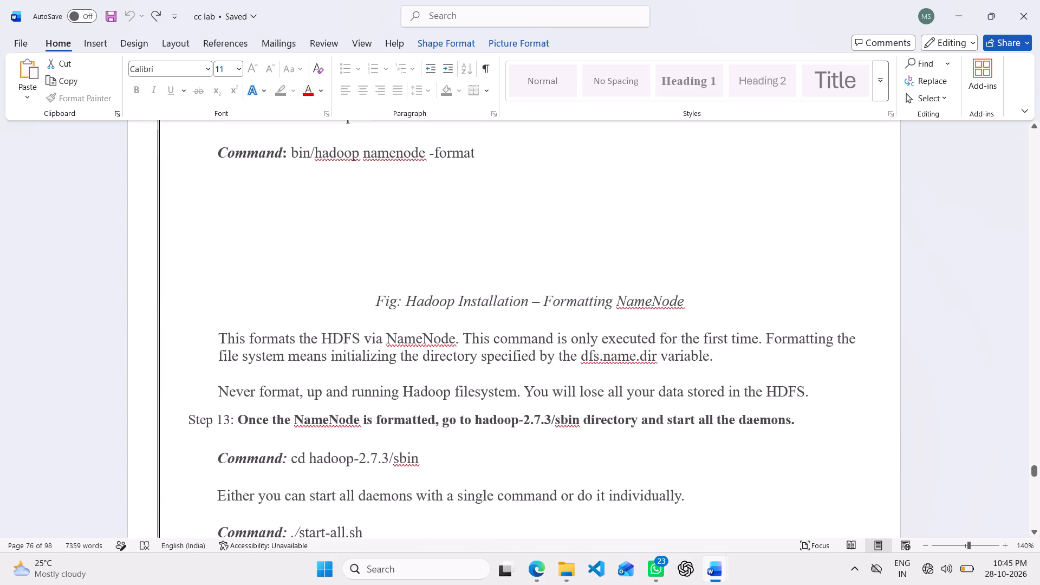
scroll(459, 294, up, 1)
scroll(459, 294, down, 2)
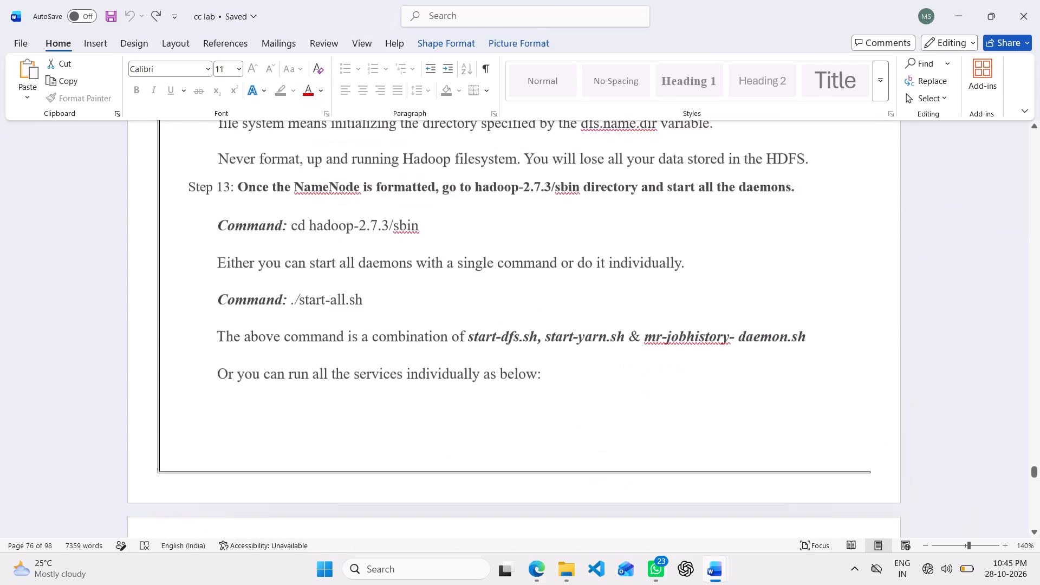
scroll(459, 294, down, 2)
scroll(459, 294, up, 2)
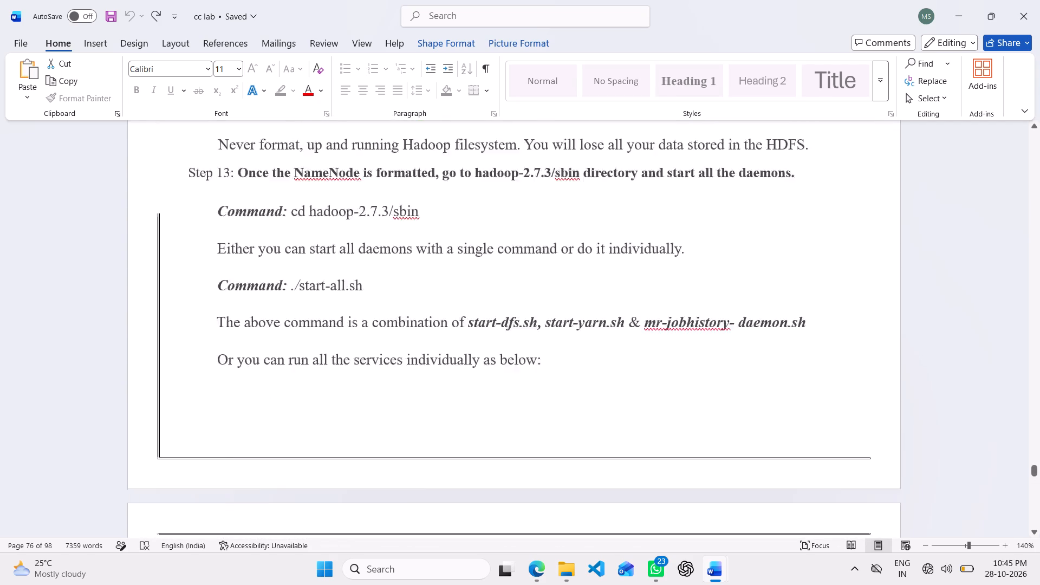
scroll(459, 294, down, 4)
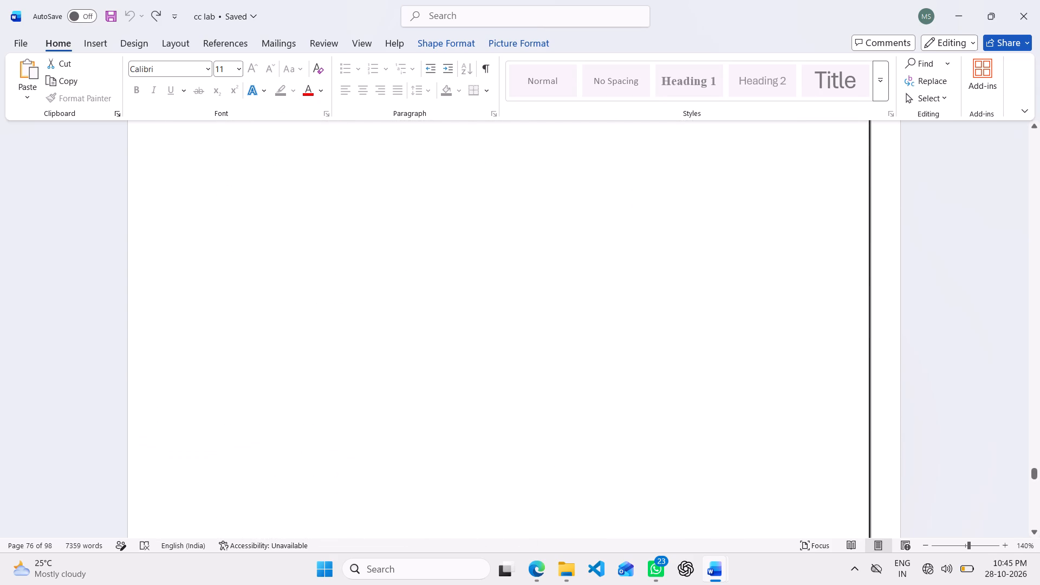
scroll(459, 294, down, 3)
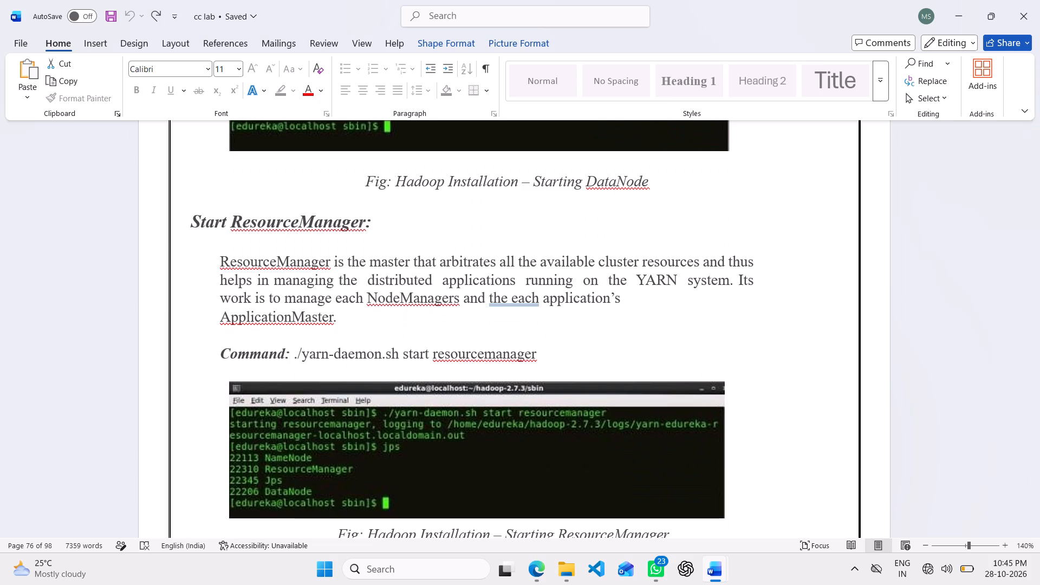
scroll(459, 294, down, 1)
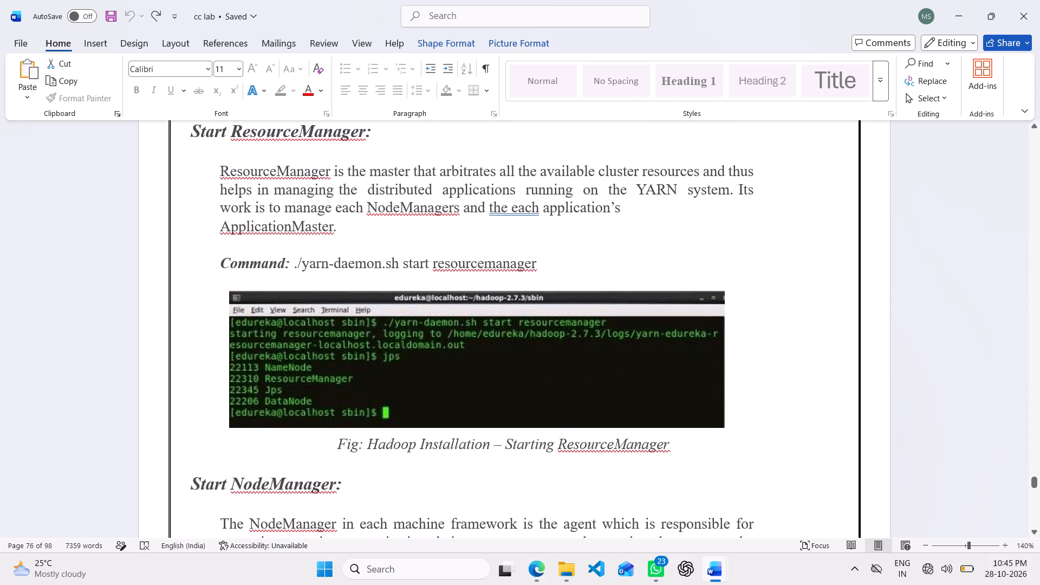
scroll(378, 341, up, 3)
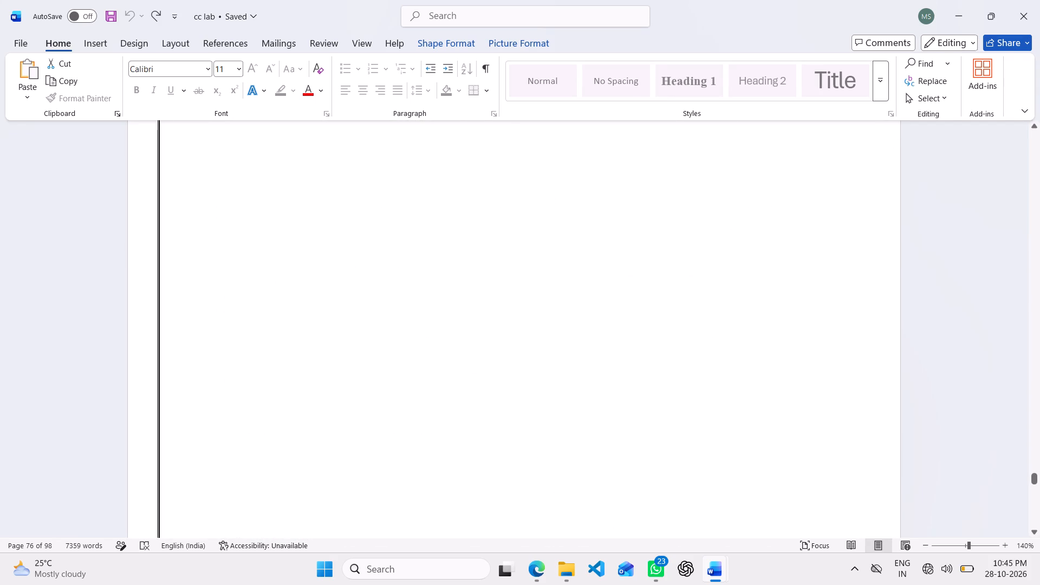
scroll(378, 341, up, 1)
scroll(378, 341, down, 2)
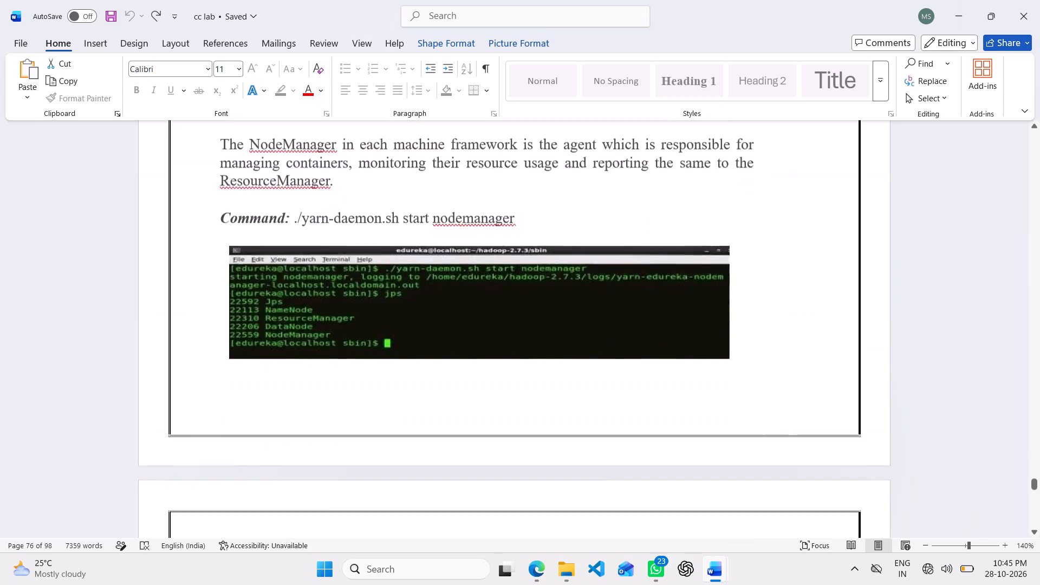
scroll(378, 341, down, 2)
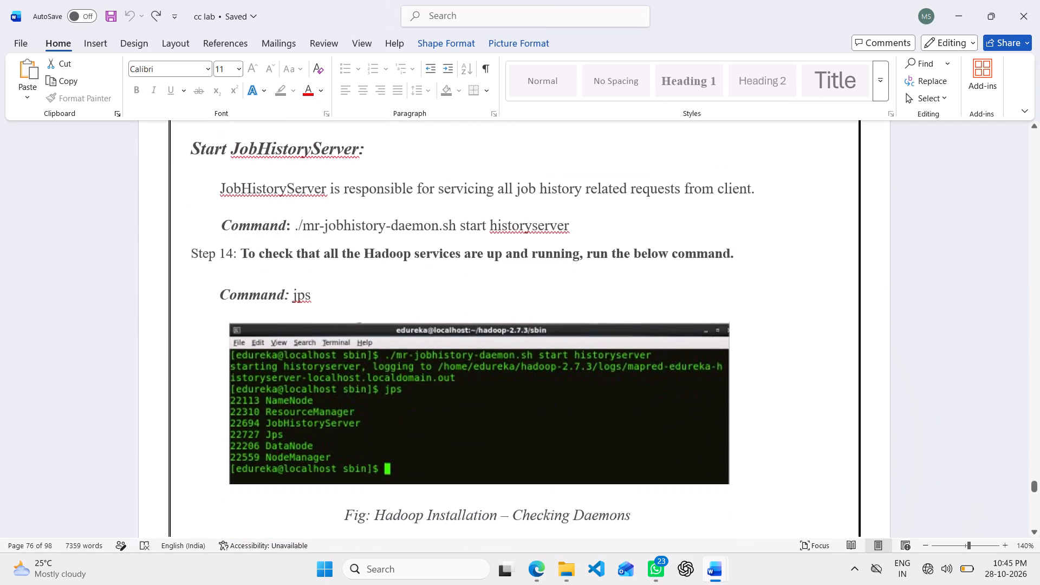
scroll(378, 341, down, 2)
scroll(378, 341, up, 1)
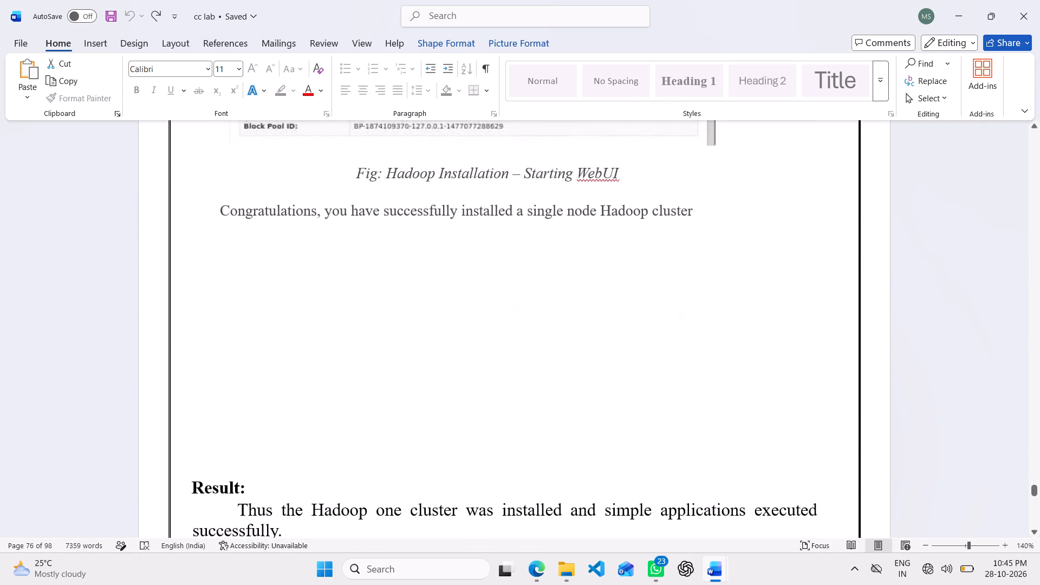
Copy the Namenode information browser screenshot above the Starting WebUI caption in cc lab.
scroll(378, 341, up, 1)
click(399, 308)
right_click(399, 308)
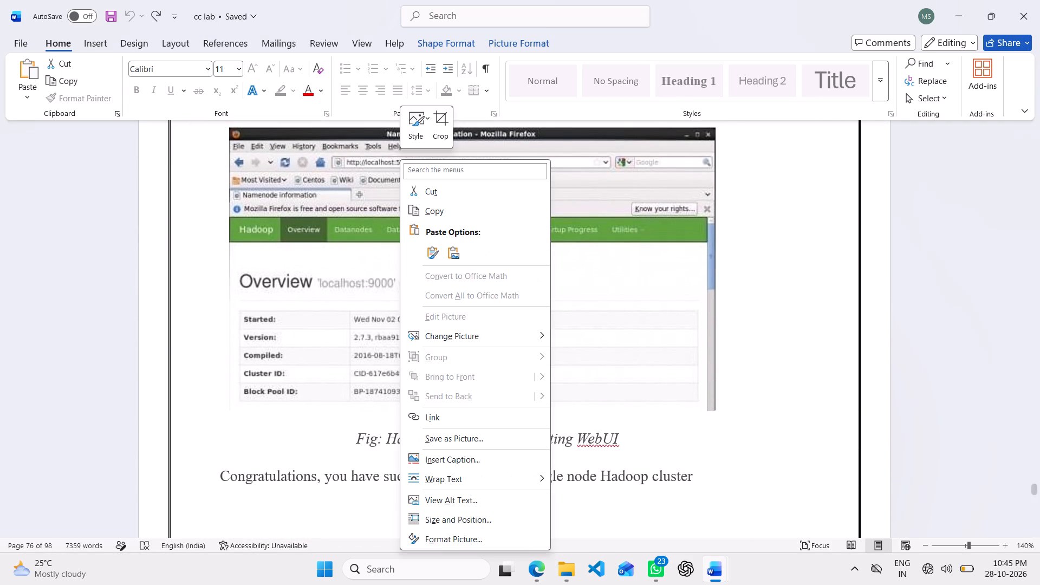
click(452, 207)
Switch to Doc2 and paste the Namenode information screenshot on a new line after the Hadoop configuration files screenshot.
key(alt+Tab)
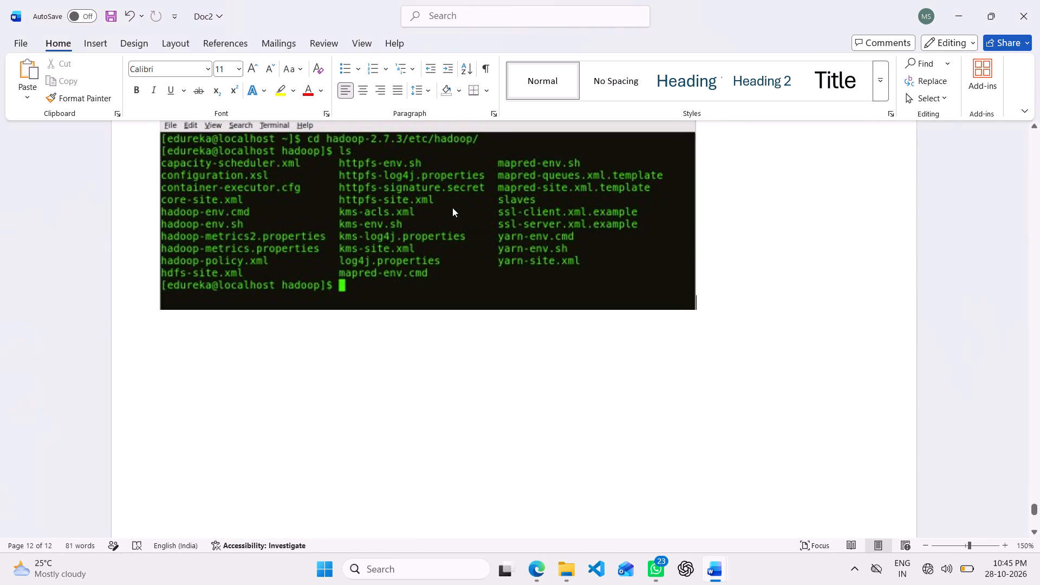
click(713, 316)
key(Return)
key(ctrl+v)
scroll(713, 316, down, 1)
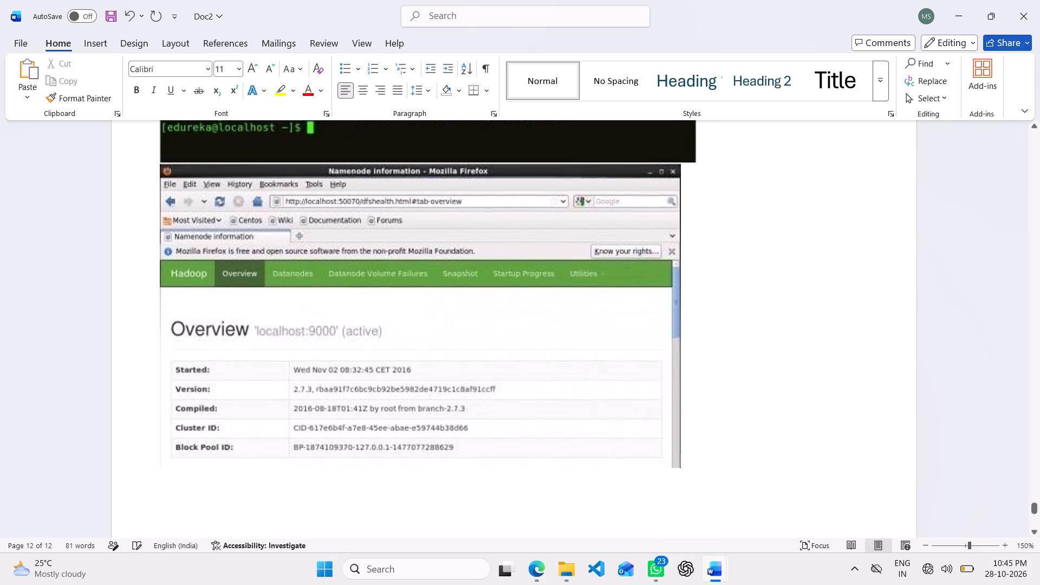
Return to cc lab and look through the pages after the Hadoop WebUI figure for further screenshots to collect.
key(alt+Tab)
scroll(713, 316, down, 1)
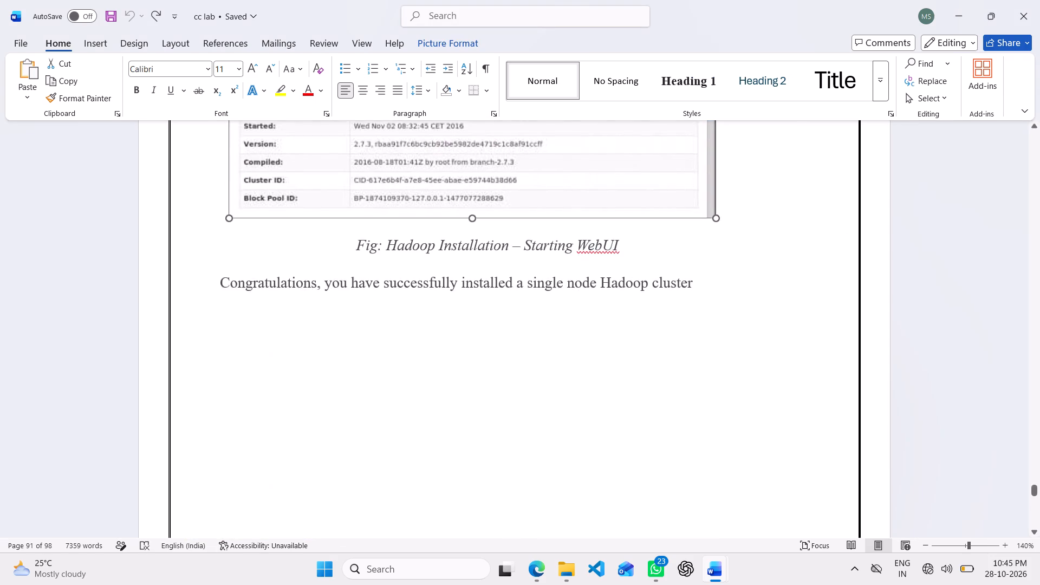
scroll(713, 316, down, 1)
scroll(713, 316, up, 1)
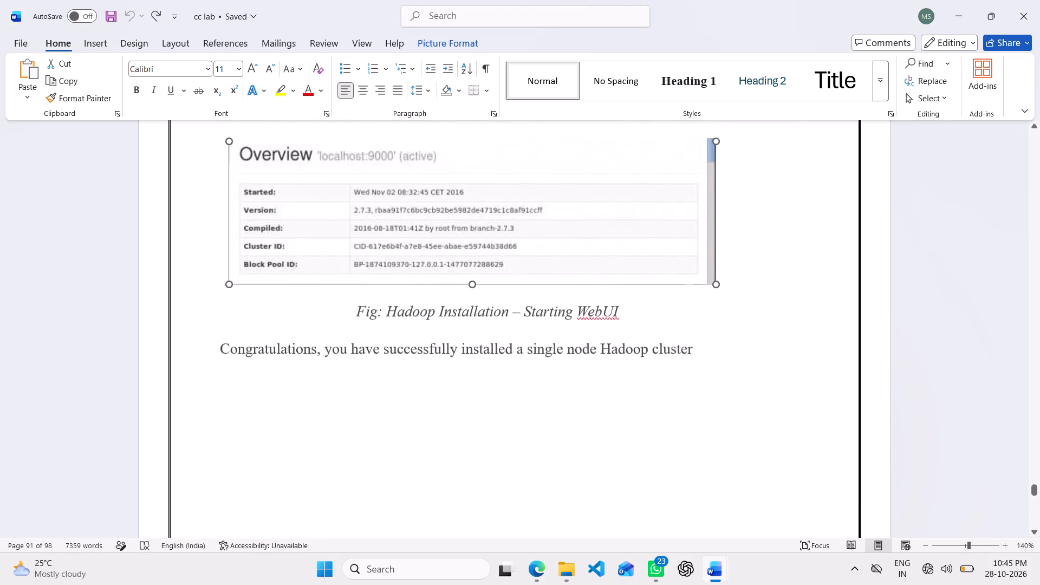
scroll(713, 316, up, 1)
key(alt+Tab)
key(alt+Tab)
scroll(713, 316, down, 2)
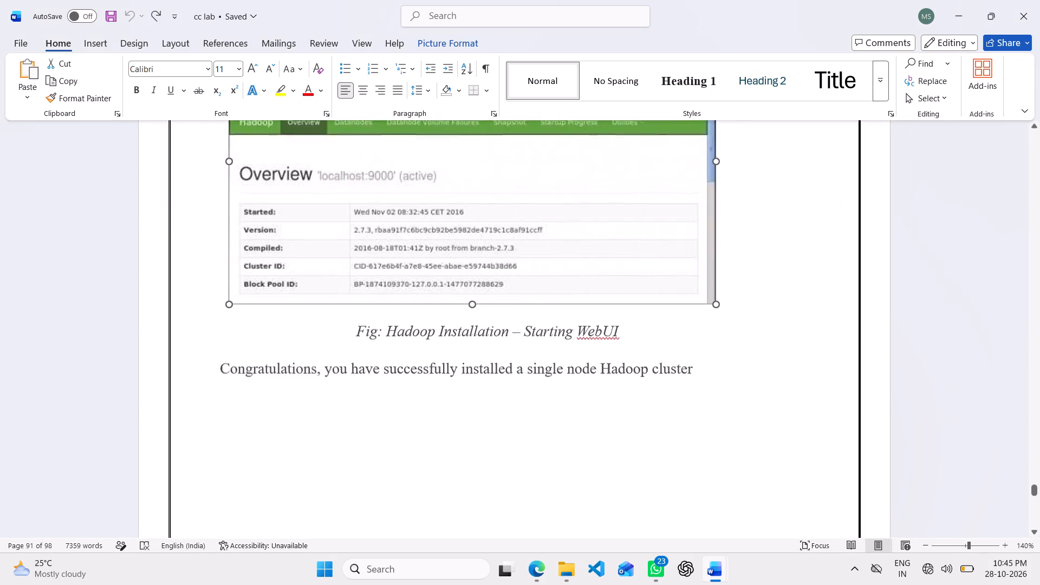
scroll(713, 316, down, 9)
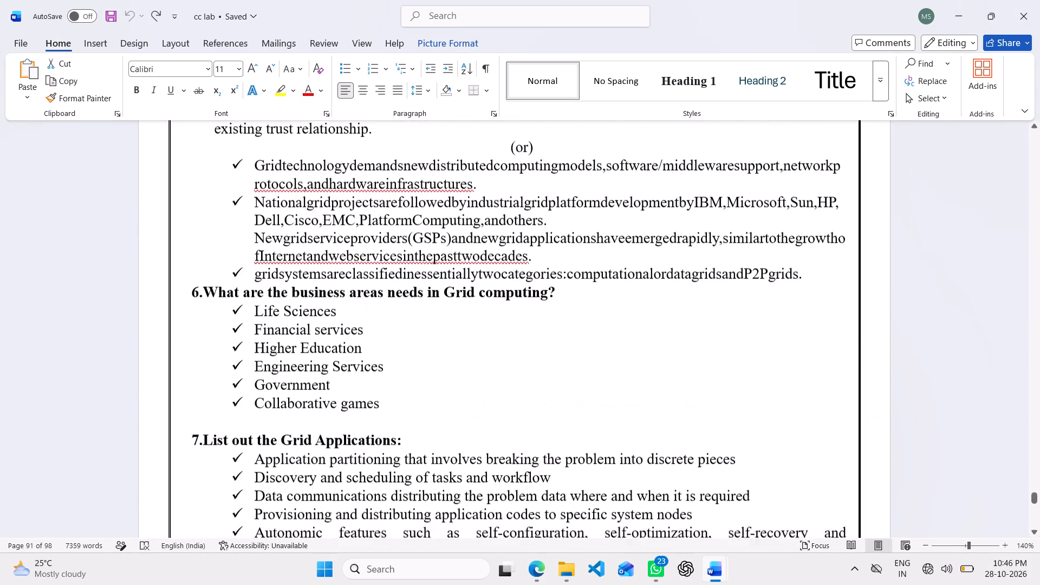
scroll(713, 316, down, 8)
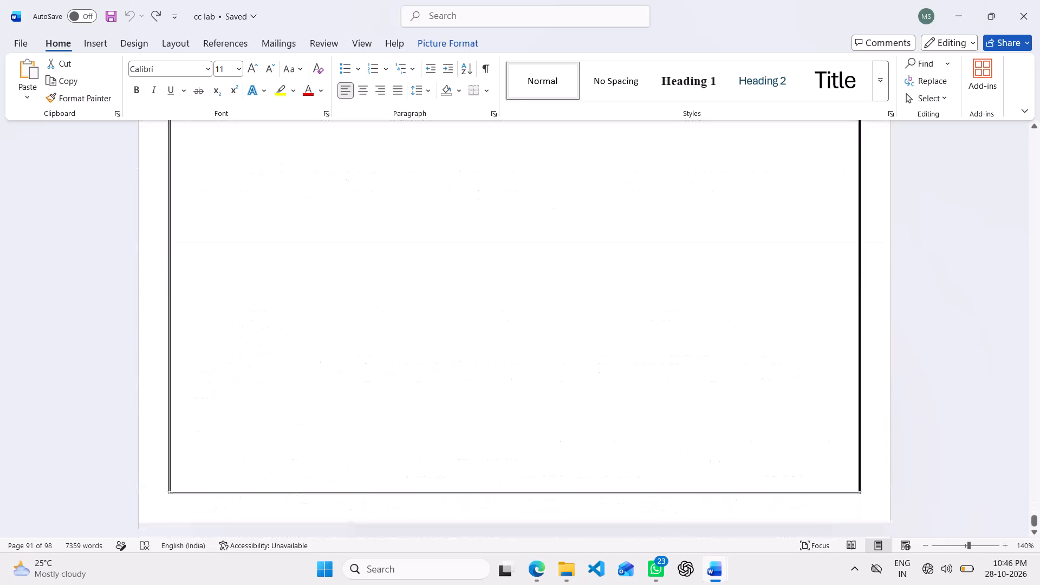
Switch to Doc2 and shrink the Warning: Network Interfaces screenshot on the first page in both width and height.
click(713, 316)
key(alt+Tab)
scroll(680, 284, up, 14)
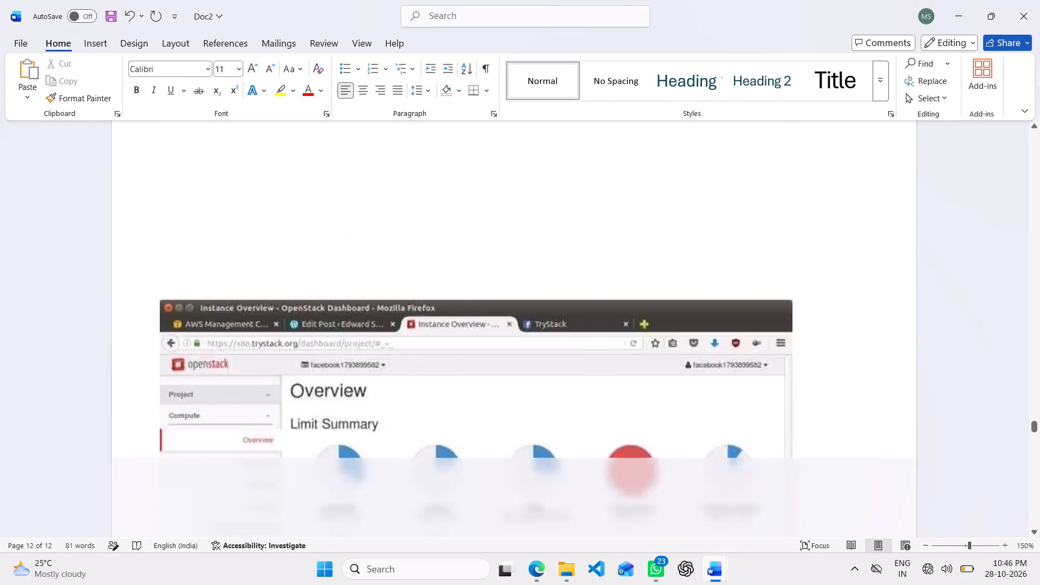
ctrl+scroll(680, 284, down, 14)
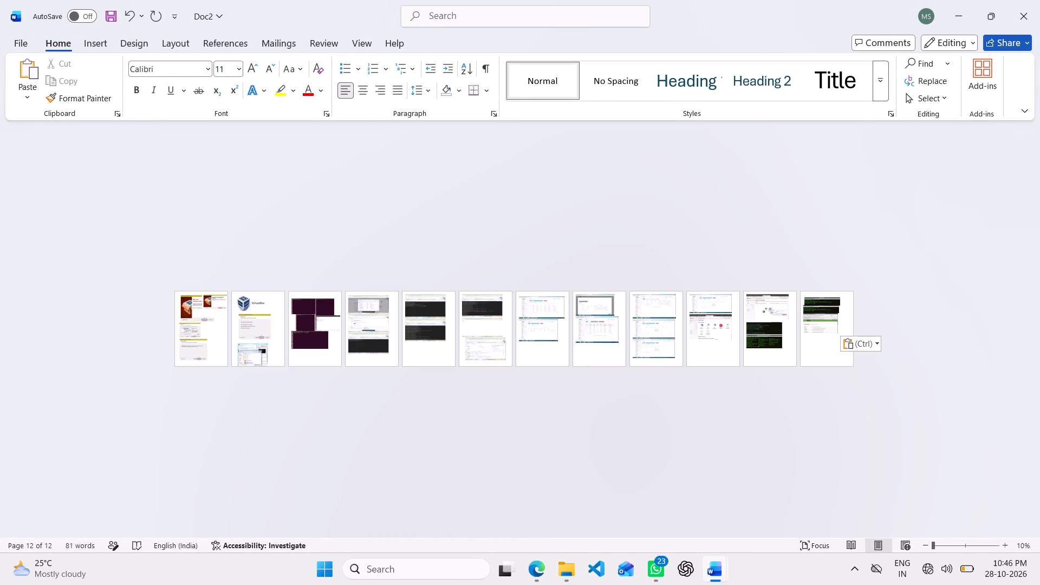
ctrl+scroll(362, 300, up, 10)
scroll(362, 300, up, 20)
scroll(362, 300, up, 20)
scroll(362, 300, up, 20)
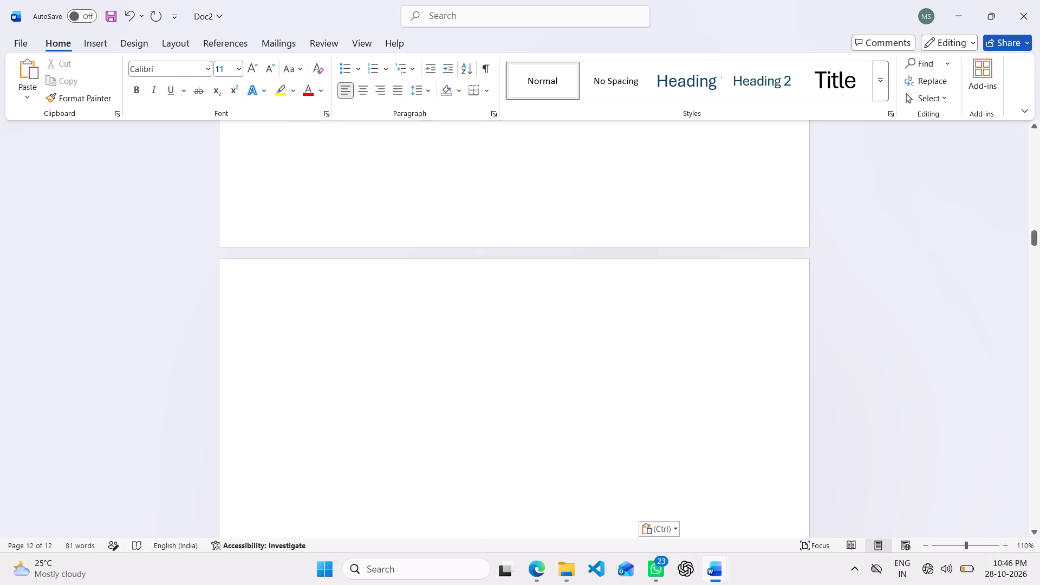
scroll(362, 300, up, 20)
scroll(362, 300, up, 20)
scroll(362, 300, right, 1)
scroll(362, 300, up, 15)
scroll(362, 300, right, 6)
scroll(362, 300, up, 8)
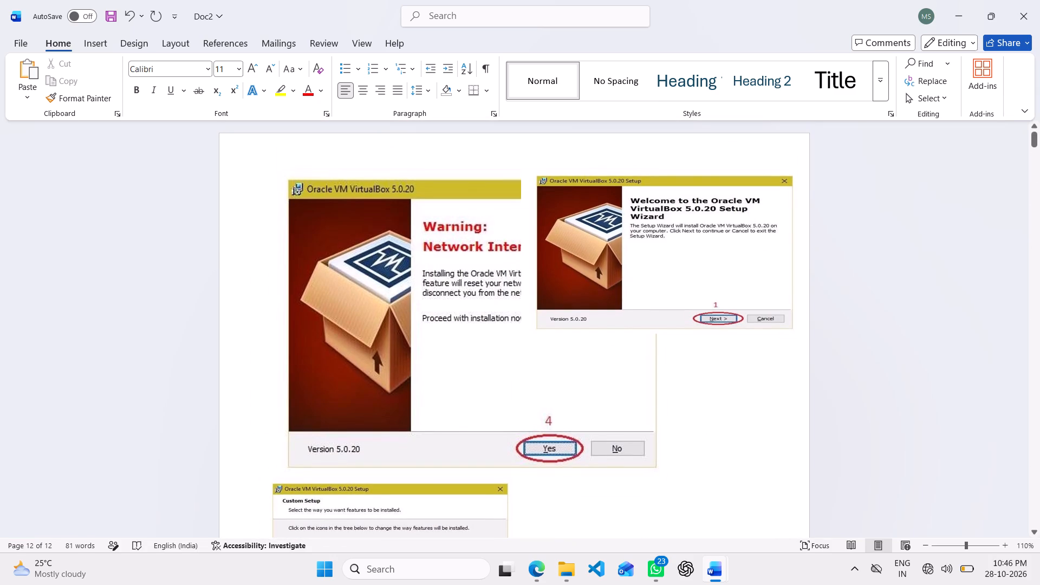
click(380, 275)
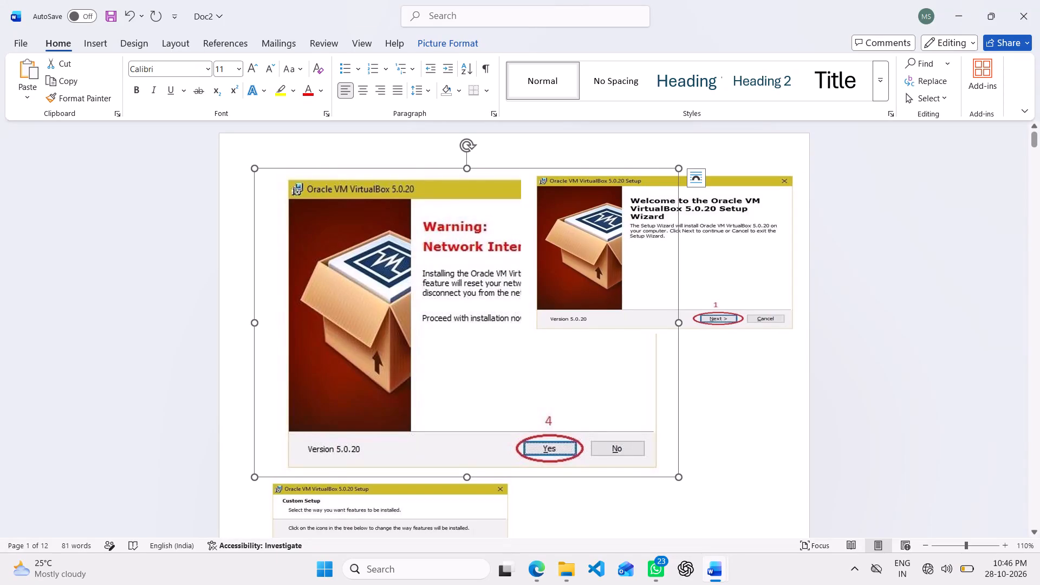
drag(255, 321, 383, 346)
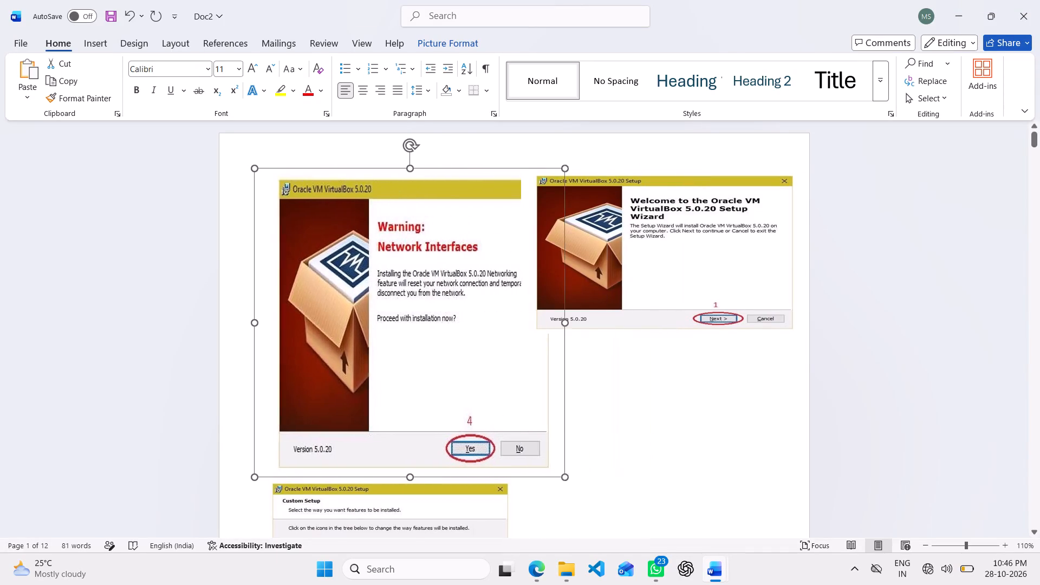
drag(383, 346, 390, 361)
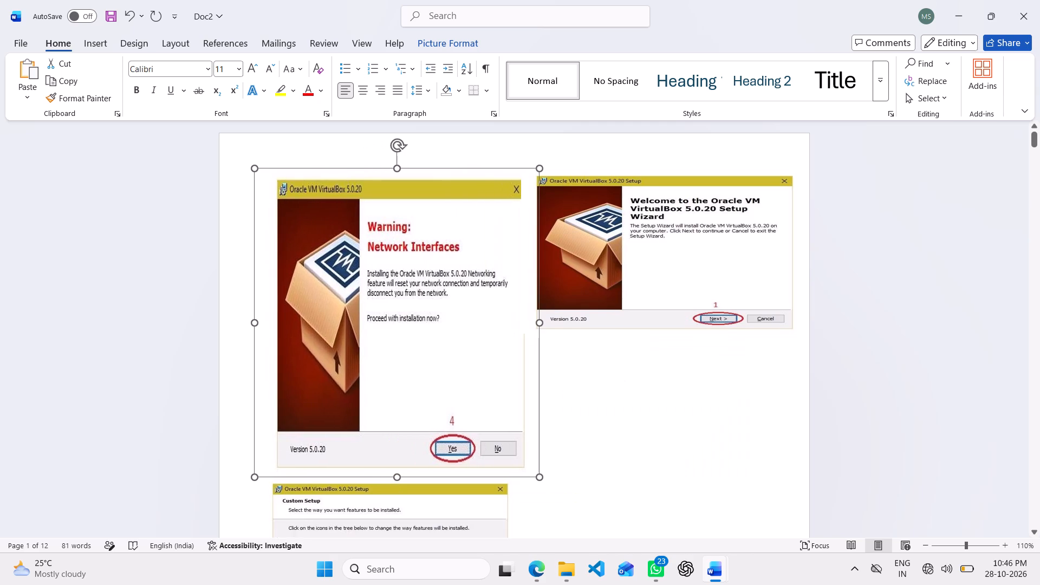
drag(390, 361, 391, 361)
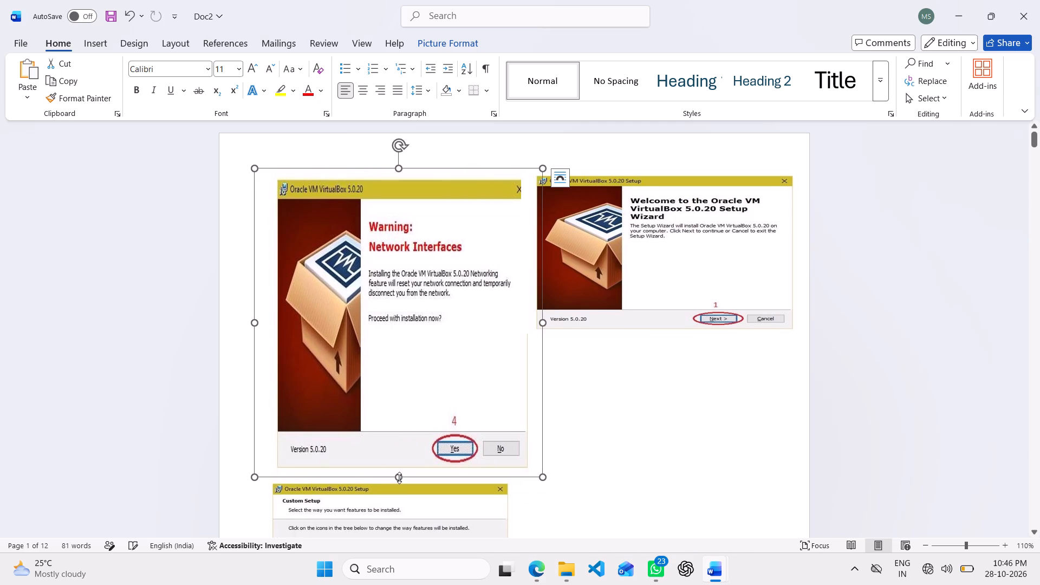
drag(399, 478, 353, 284)
Move the Warning: Network Interfaces screenshot between the Custom Setup and Ready to Install screenshots.
drag(352, 251, 526, 343)
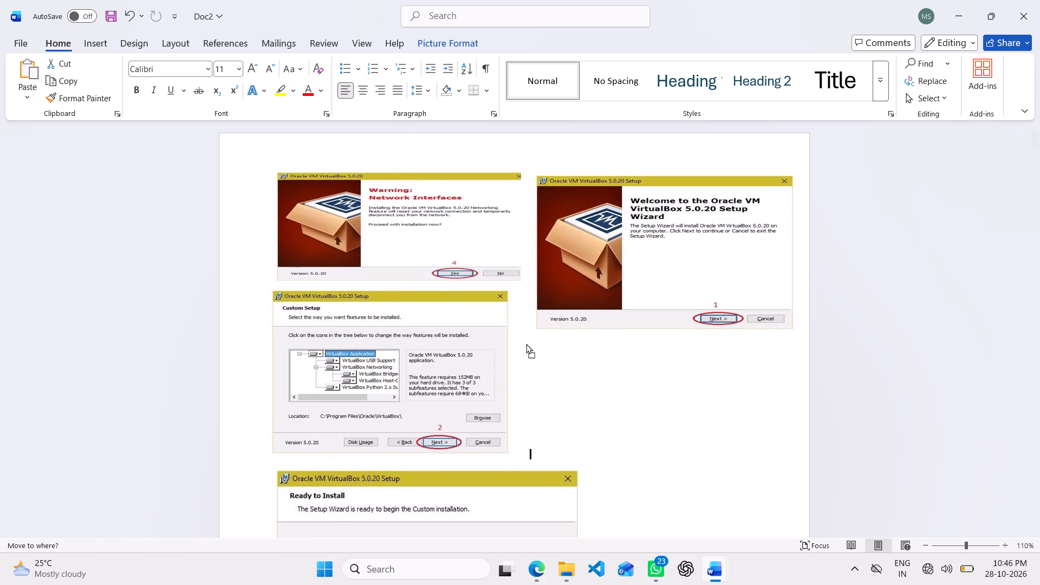
drag(526, 343, 526, 343)
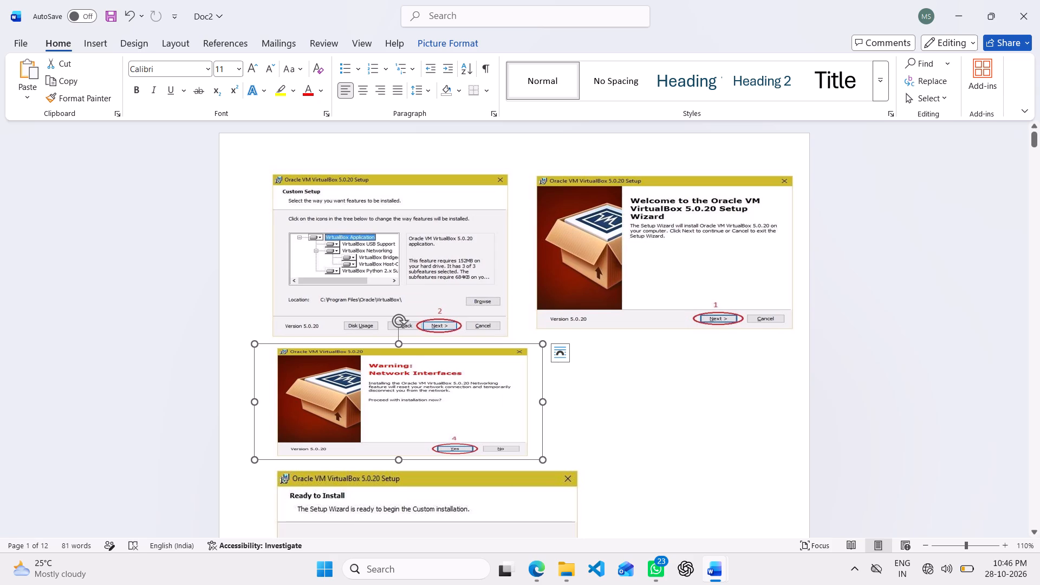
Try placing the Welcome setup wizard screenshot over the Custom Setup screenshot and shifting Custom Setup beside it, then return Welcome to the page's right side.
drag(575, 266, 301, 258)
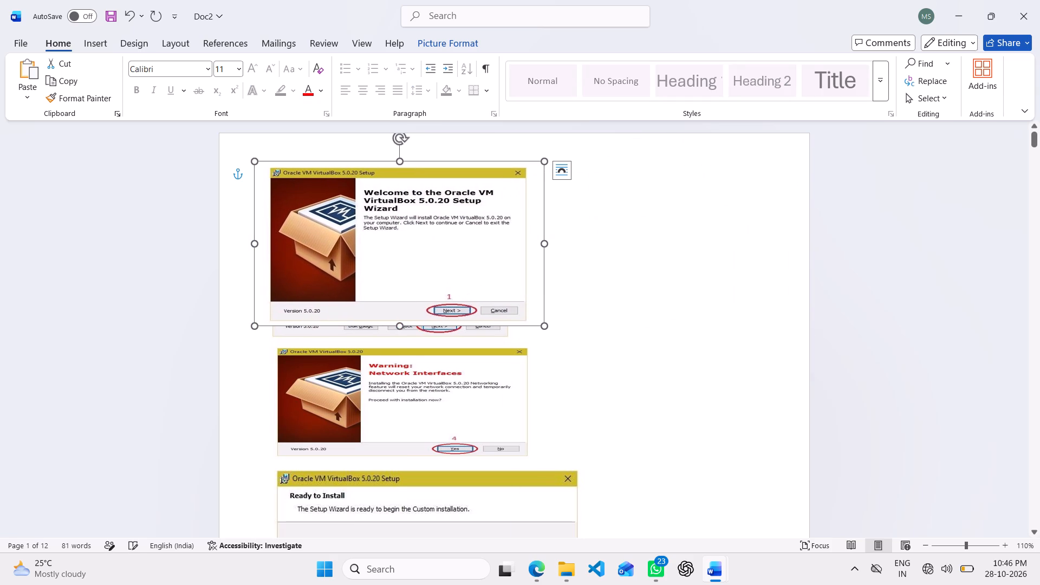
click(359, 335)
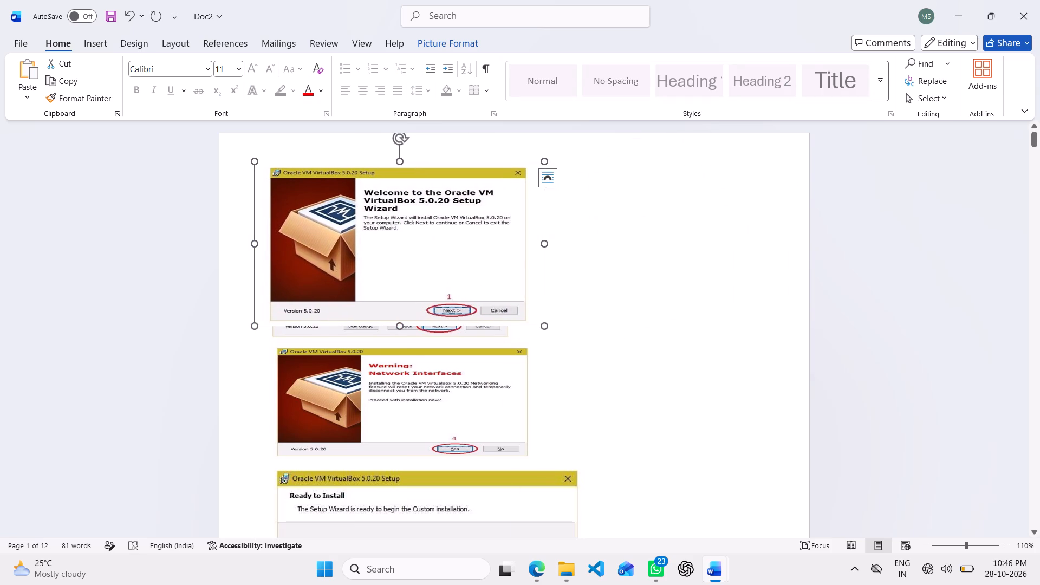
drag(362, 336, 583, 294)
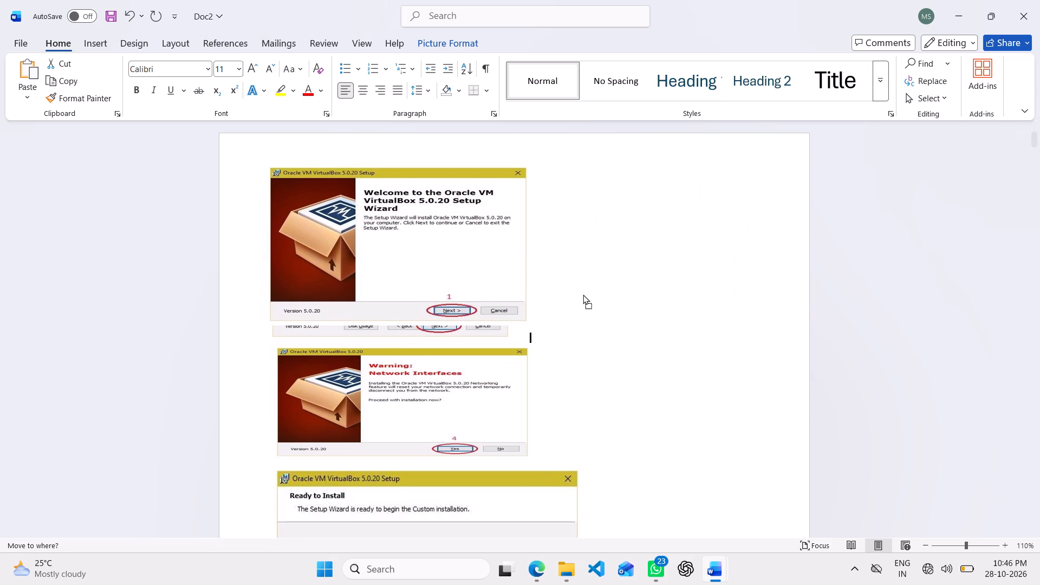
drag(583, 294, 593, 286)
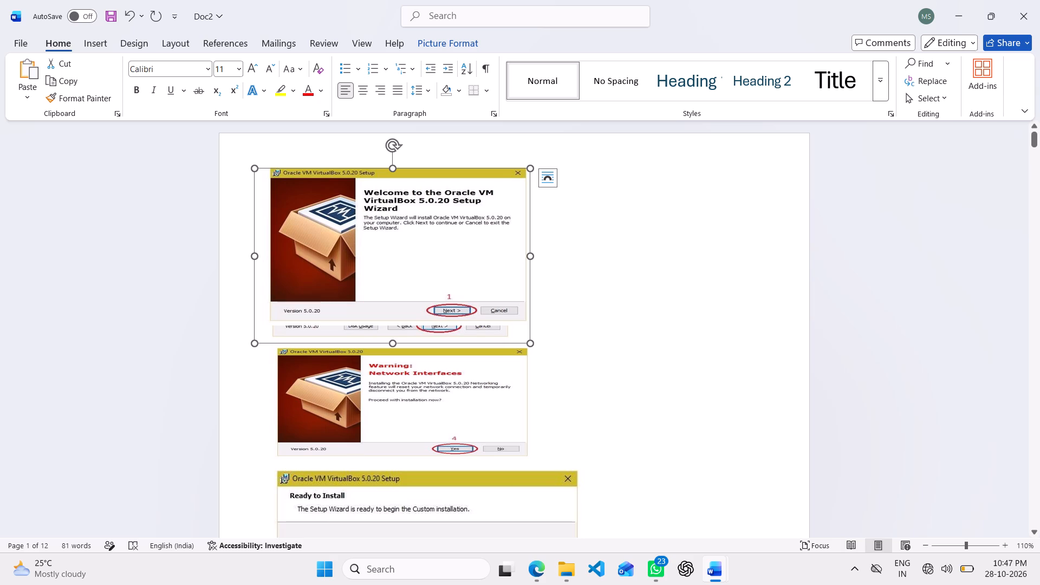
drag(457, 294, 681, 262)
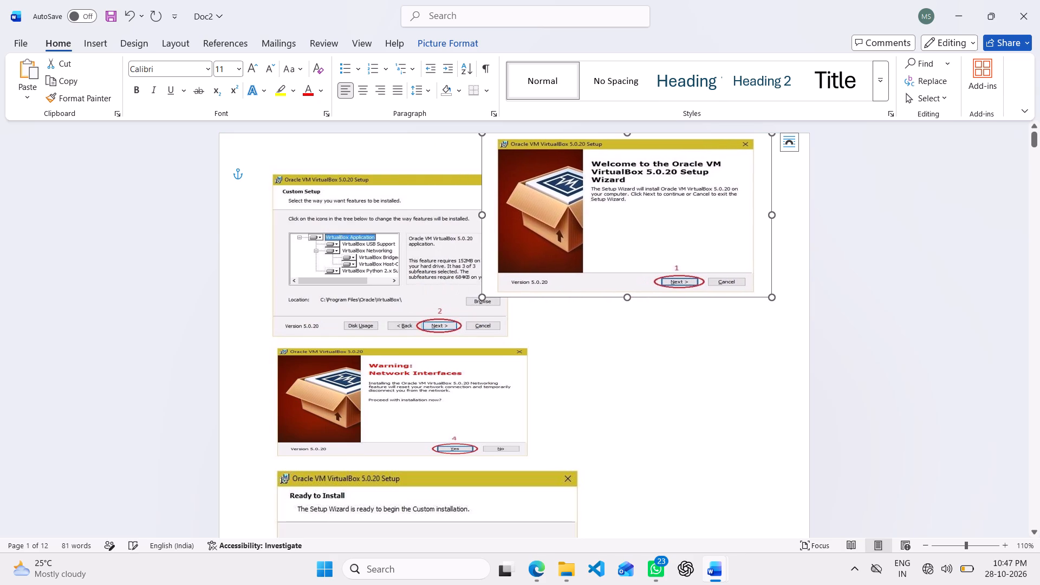
Shrink the Custom Setup screenshot proportionally and move it after the Ready to Install screenshot.
drag(427, 283, 417, 289)
click(417, 289)
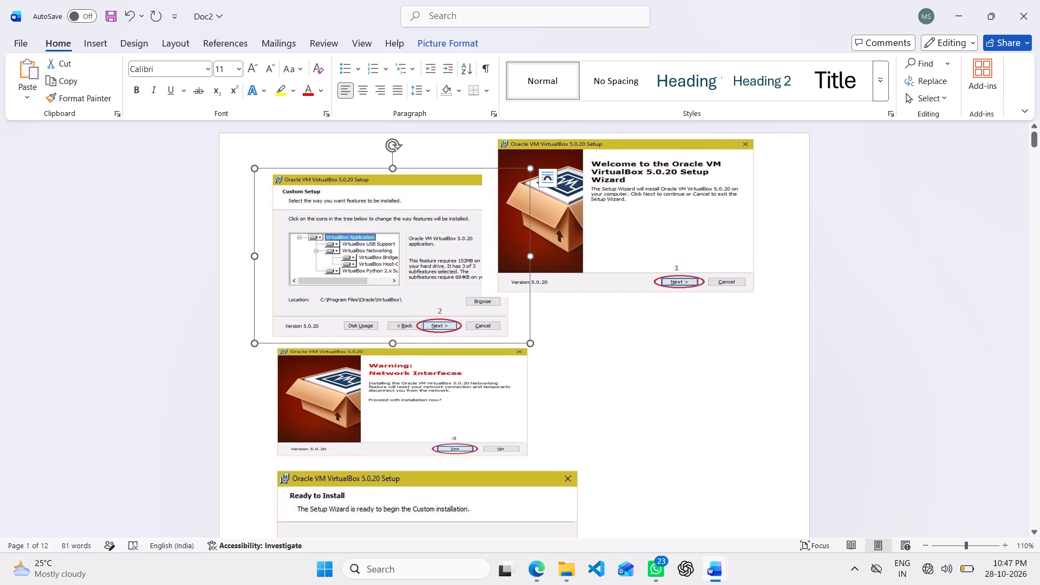
drag(530, 341, 441, 301)
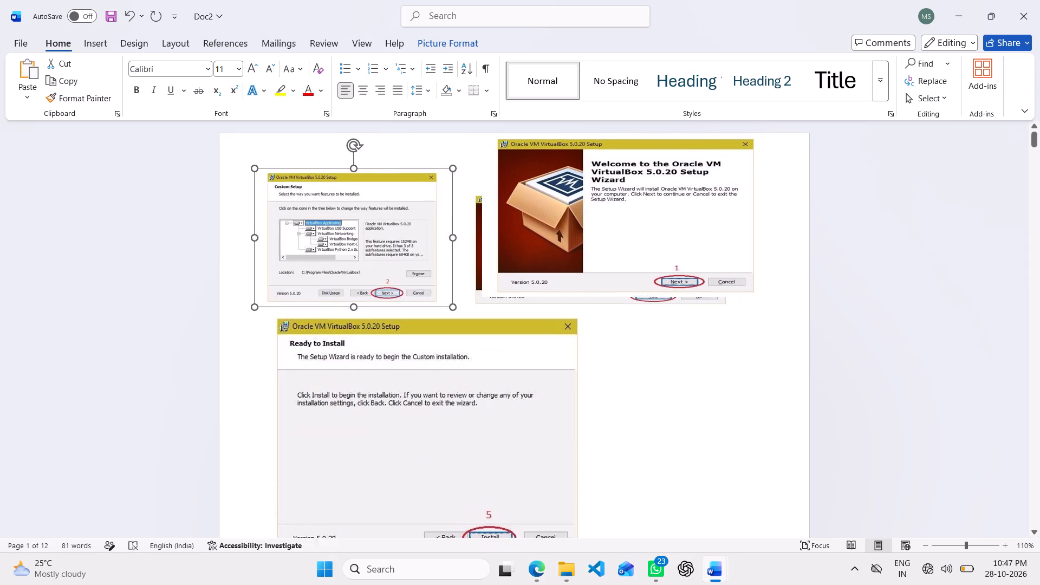
drag(441, 301, 411, 274)
drag(365, 261, 518, 317)
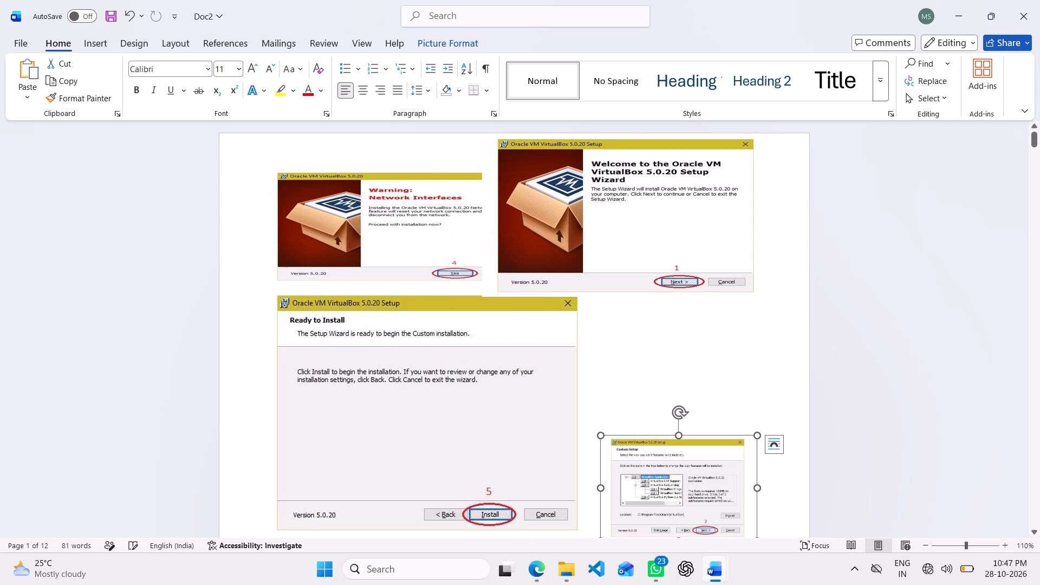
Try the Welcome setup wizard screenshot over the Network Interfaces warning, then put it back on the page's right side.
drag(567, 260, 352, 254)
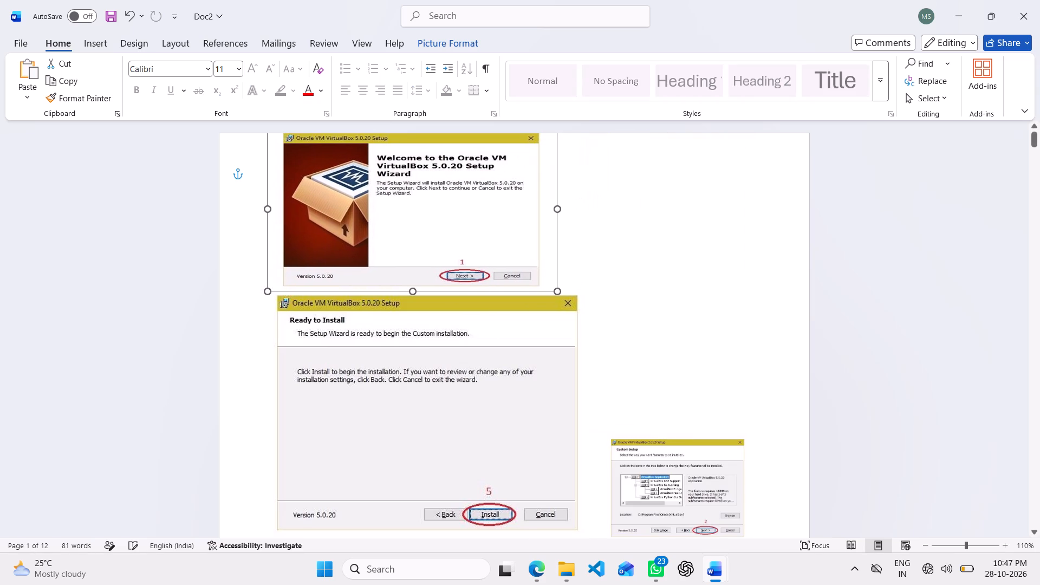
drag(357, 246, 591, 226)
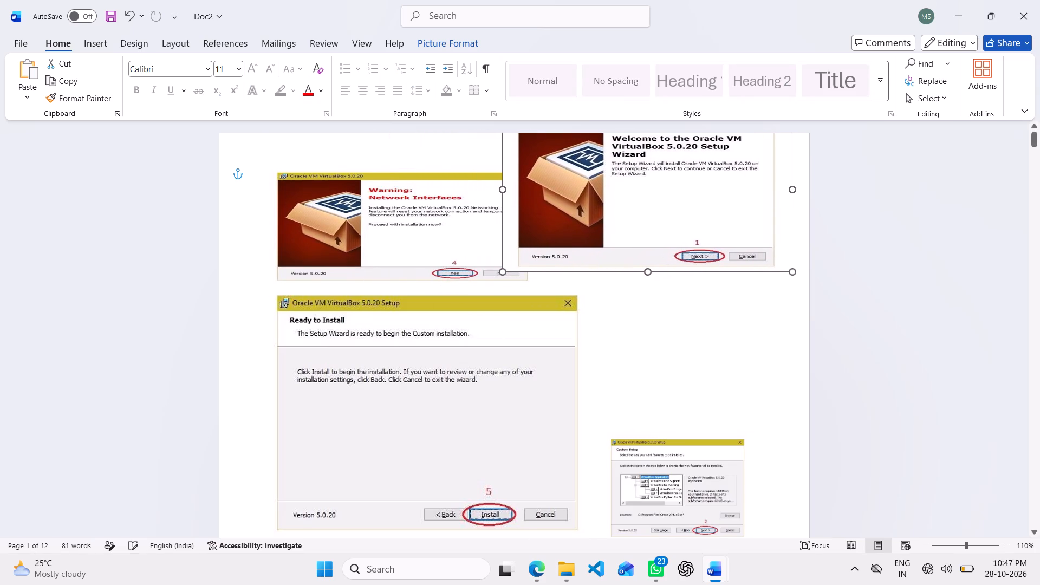
Move the Warning: Network Interfaces screenshot after Ready to Install, beside the small Custom Setup screenshot.
click(407, 243)
drag(407, 243, 464, 258)
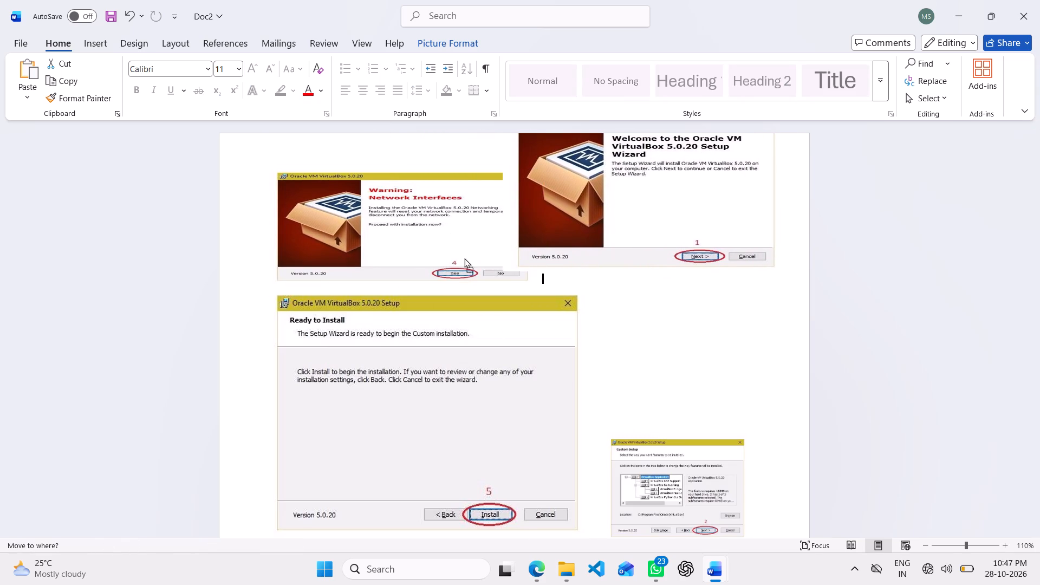
drag(464, 258, 436, 258)
drag(434, 257, 569, 326)
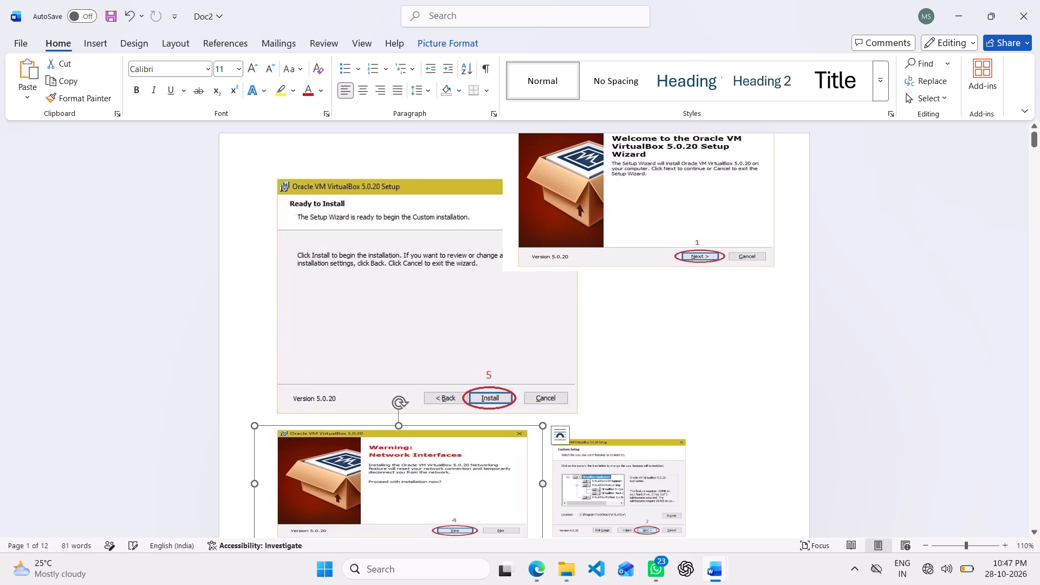
Shrink the Ready to Install screenshot in width and height so other setup screenshots fit beside it.
drag(521, 305, 664, 315)
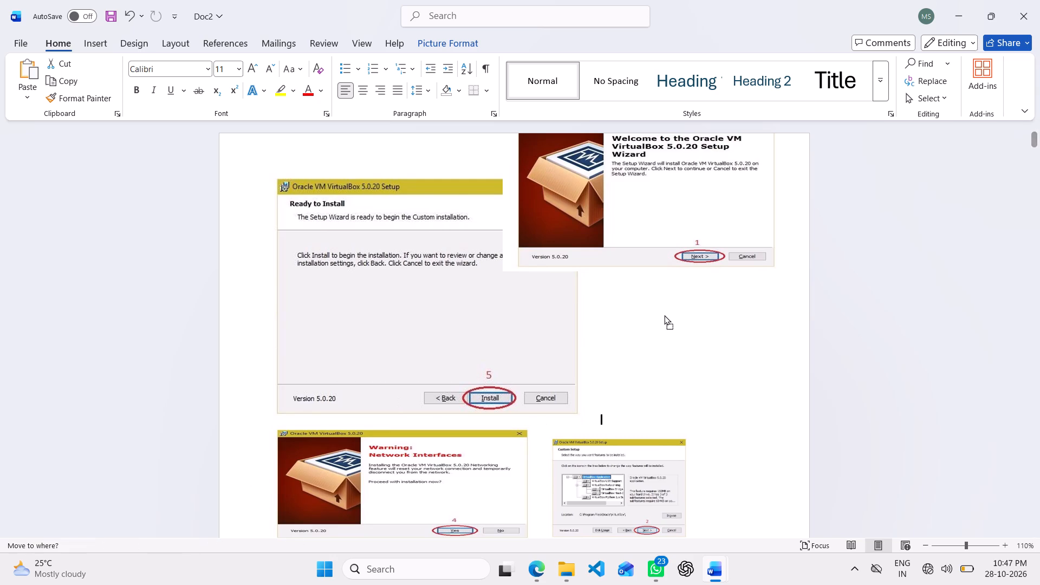
drag(664, 315, 674, 316)
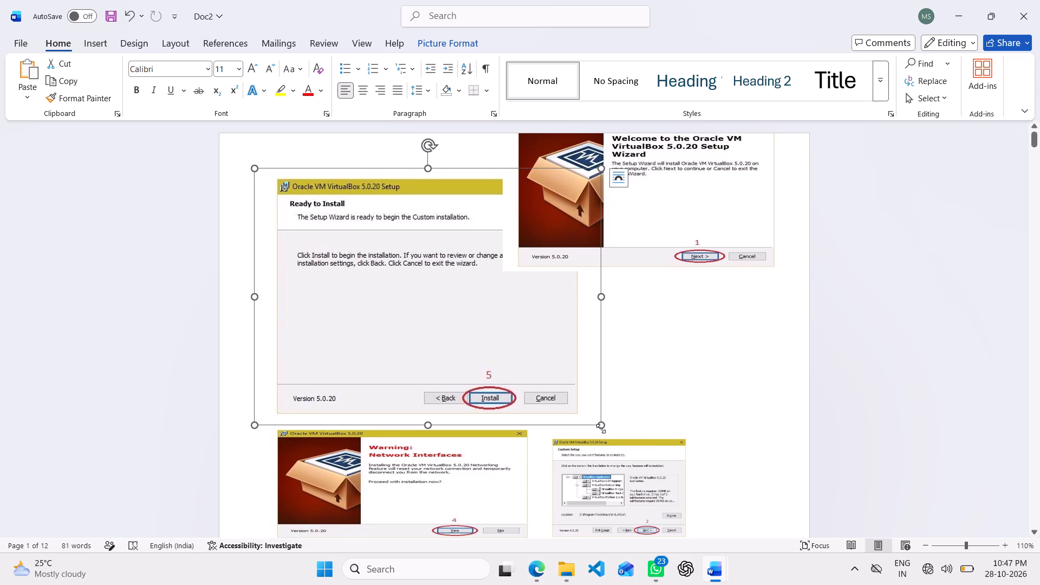
click(601, 428)
drag(601, 428, 413, 368)
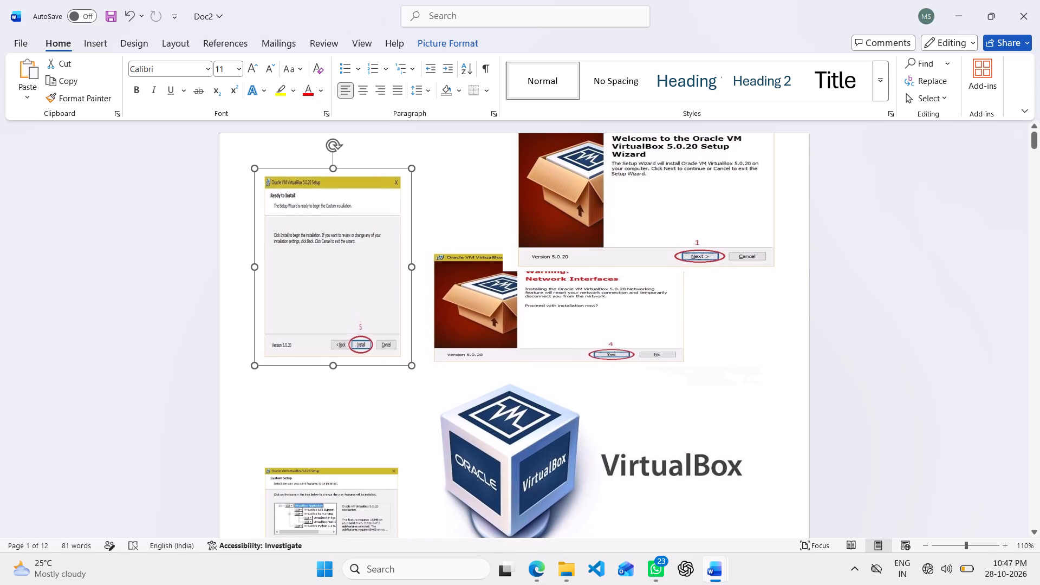
drag(413, 368, 429, 389)
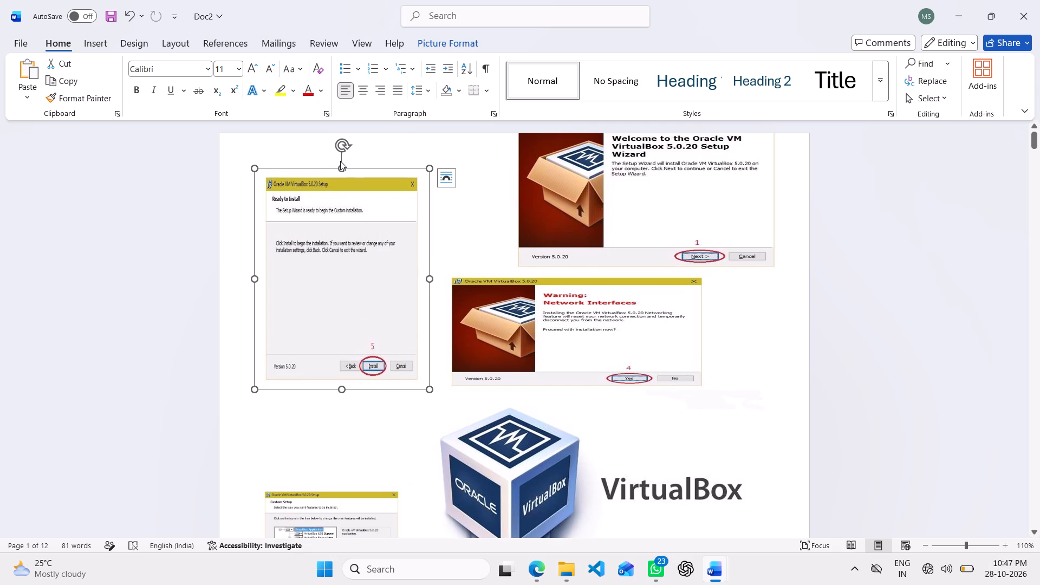
drag(341, 168, 386, 269)
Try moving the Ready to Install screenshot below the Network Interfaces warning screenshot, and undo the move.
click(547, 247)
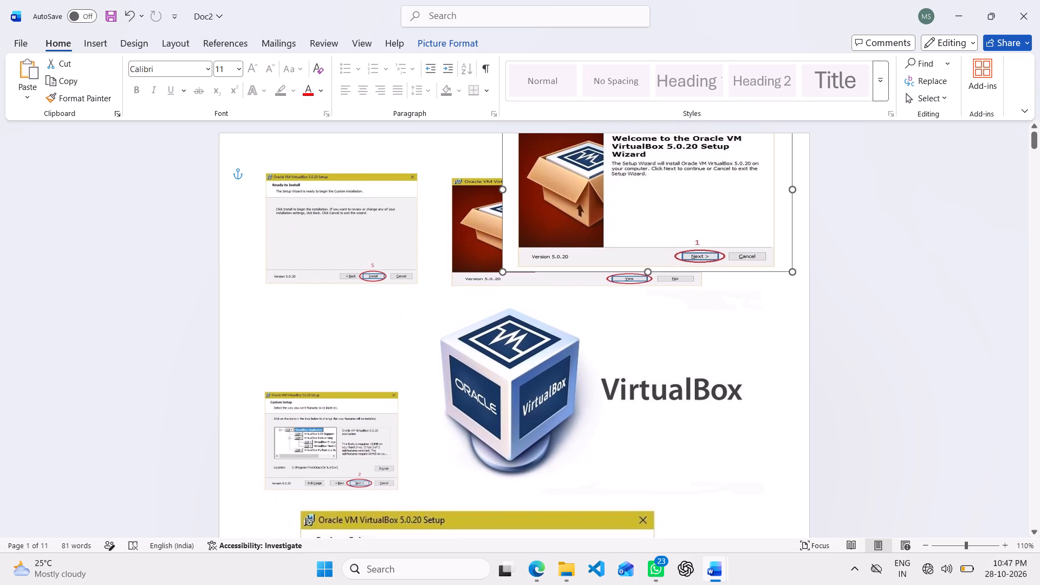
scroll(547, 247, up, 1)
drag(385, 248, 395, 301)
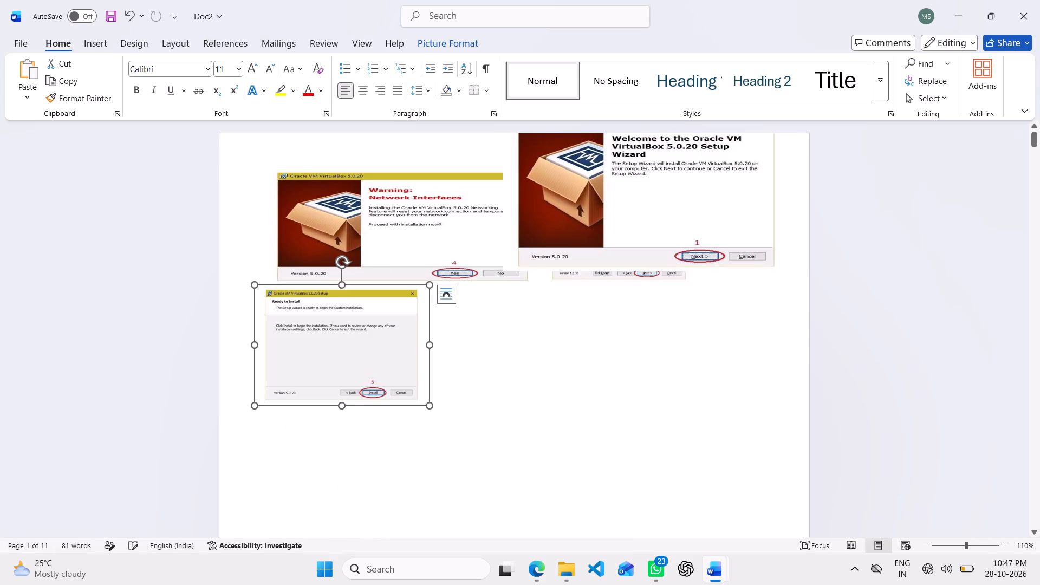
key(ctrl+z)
Move the floating Welcome setup wizard screenshot down to the page's left side, between Ready to Install and Custom Setup.
scroll(397, 301, up, 1)
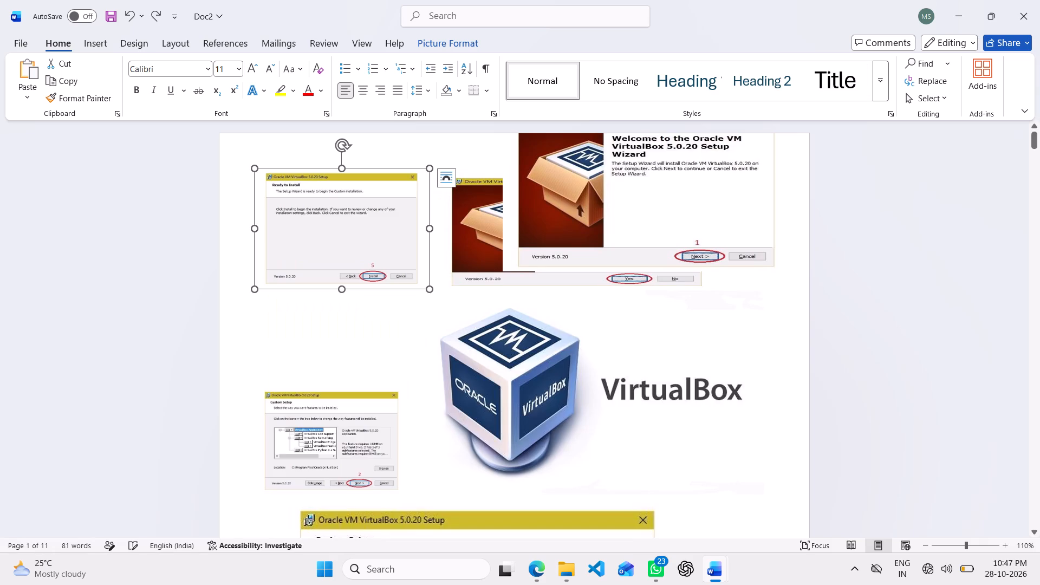
drag(553, 192, 439, 211)
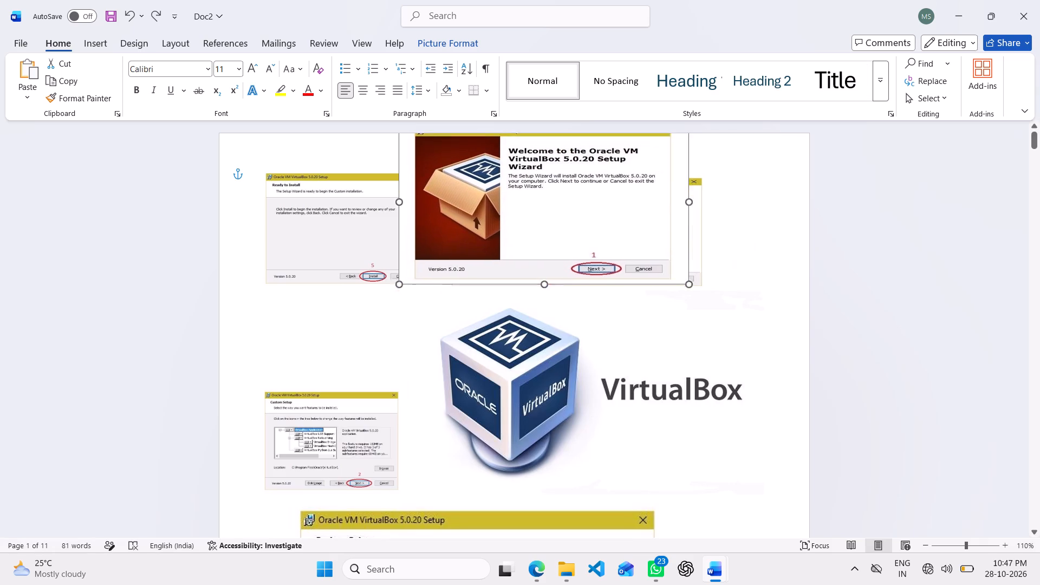
drag(439, 211, 314, 312)
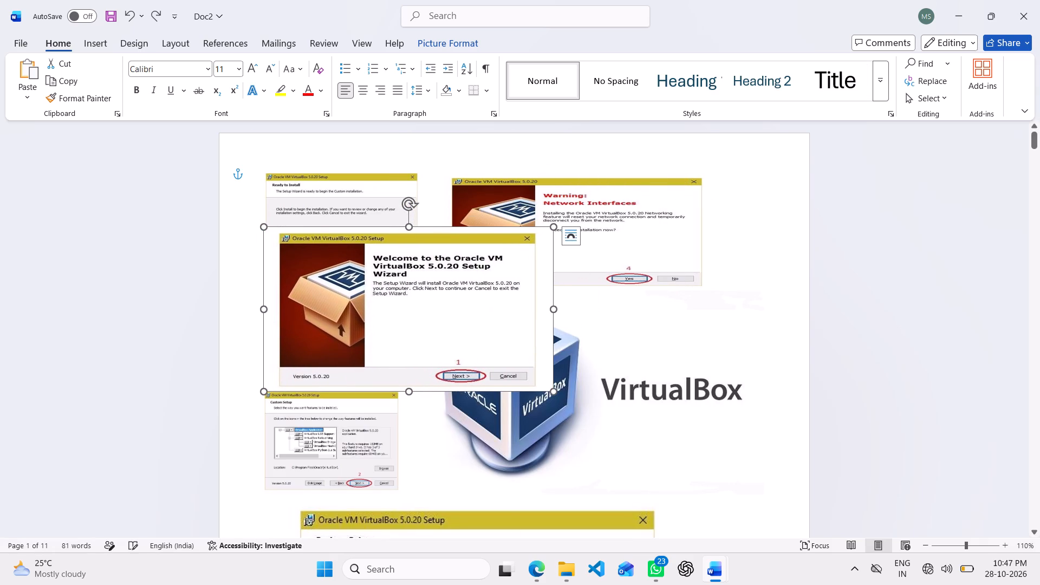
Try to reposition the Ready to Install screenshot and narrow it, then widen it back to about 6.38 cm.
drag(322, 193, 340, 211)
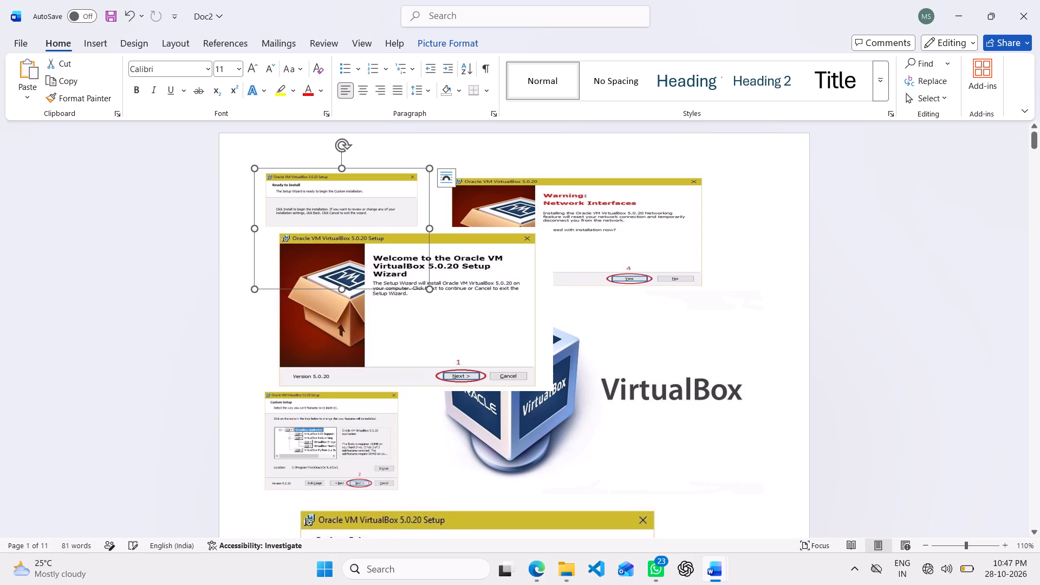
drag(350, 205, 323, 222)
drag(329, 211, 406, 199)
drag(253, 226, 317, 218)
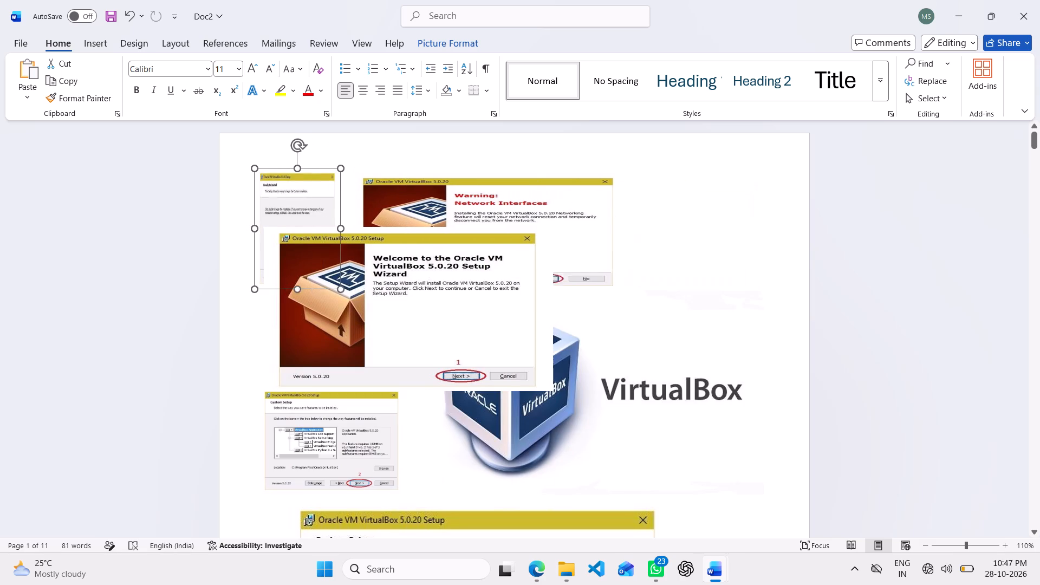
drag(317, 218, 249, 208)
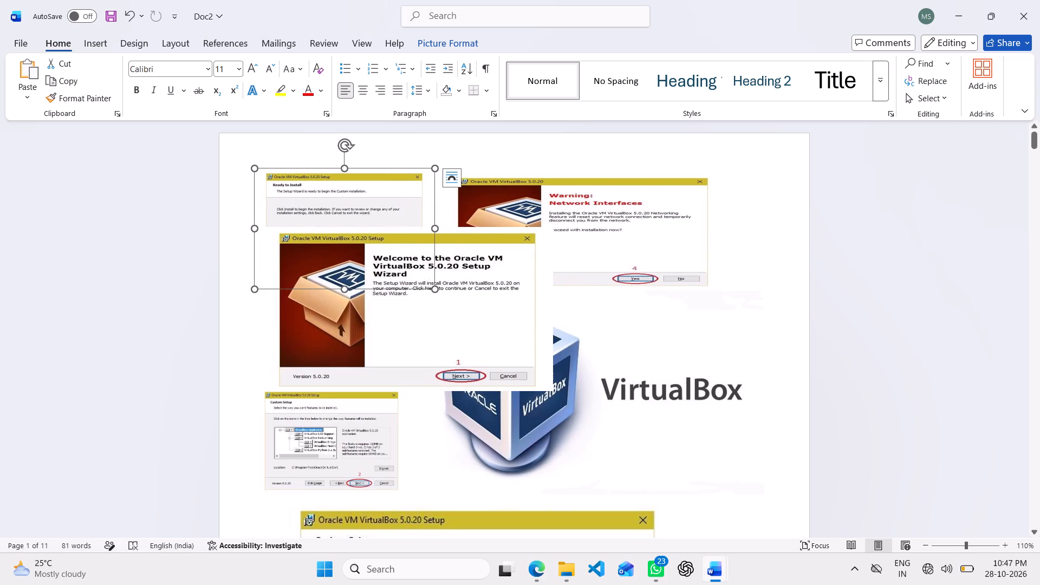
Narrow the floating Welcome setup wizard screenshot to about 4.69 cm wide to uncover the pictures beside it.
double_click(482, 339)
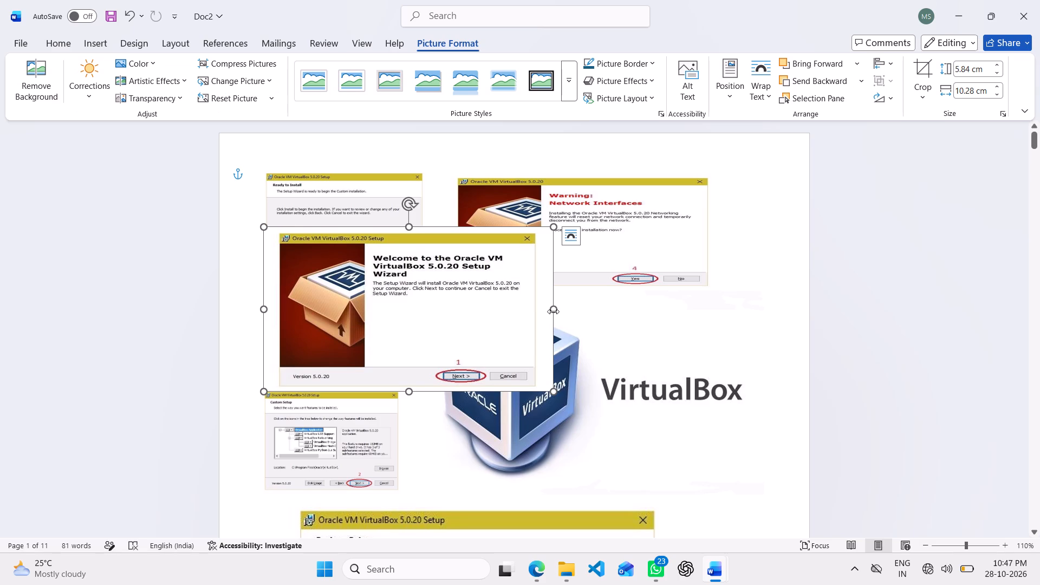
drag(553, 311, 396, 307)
Start a new line after the Ready to Install screenshot, separating it from the Network Interfaces warning screenshot.
click(393, 195)
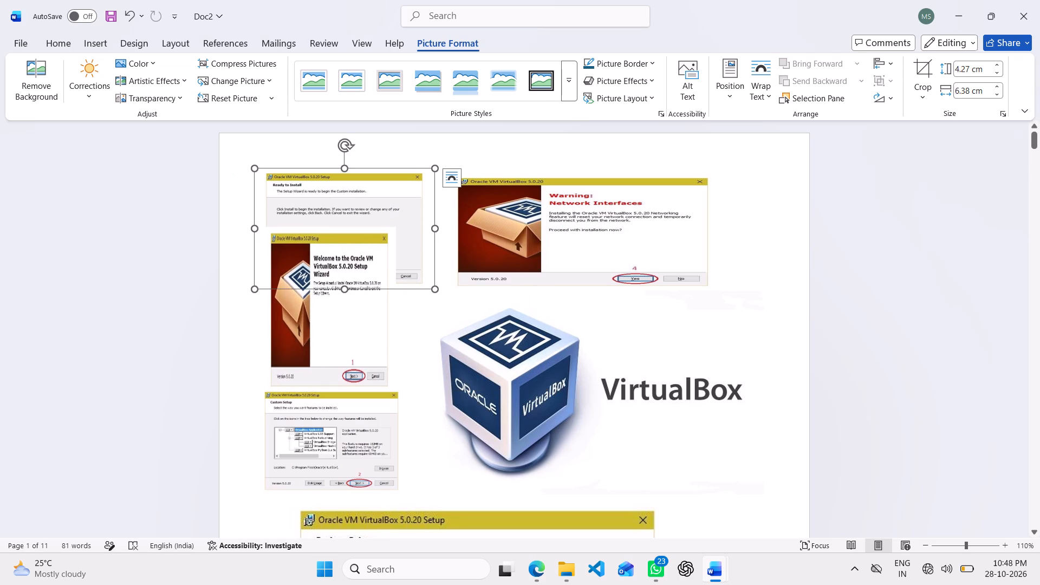
click(517, 161)
key(Return)
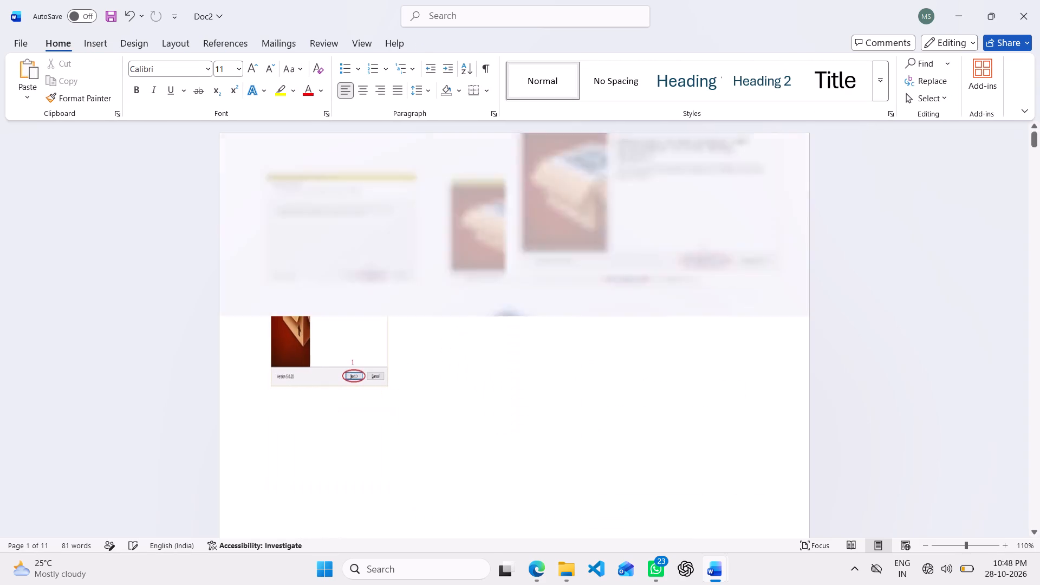
scroll(495, 165, up, 5)
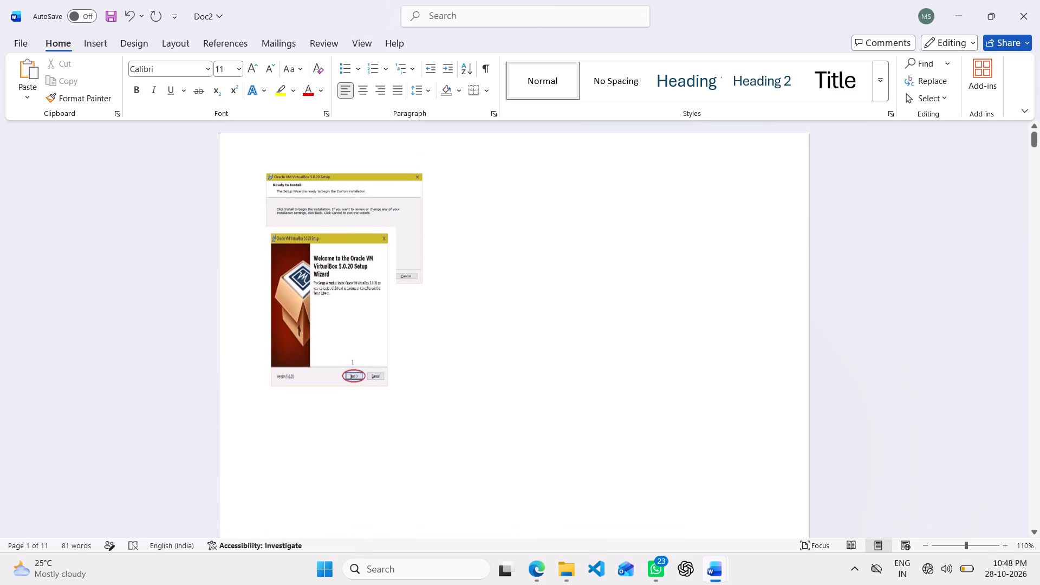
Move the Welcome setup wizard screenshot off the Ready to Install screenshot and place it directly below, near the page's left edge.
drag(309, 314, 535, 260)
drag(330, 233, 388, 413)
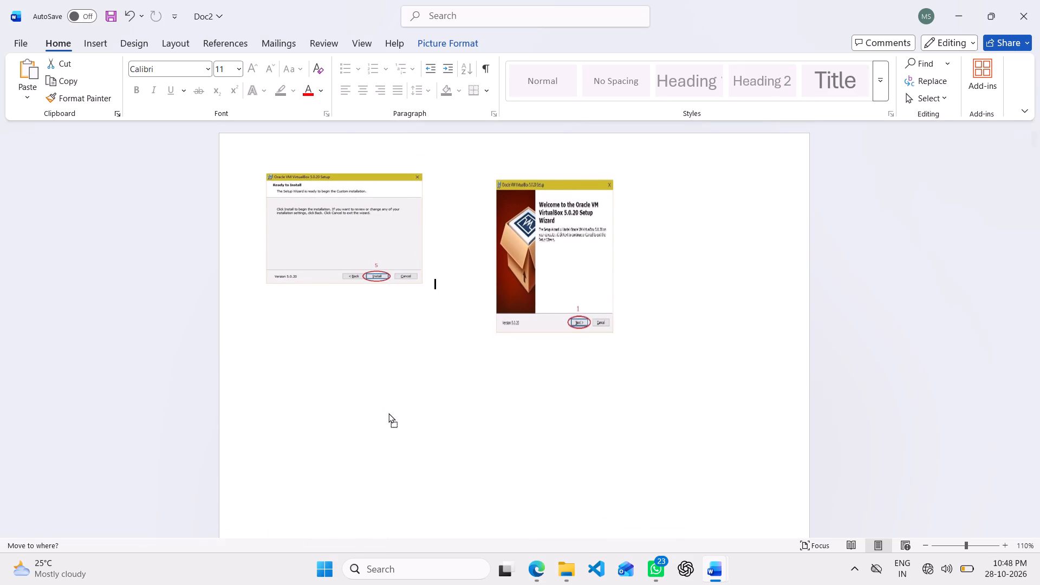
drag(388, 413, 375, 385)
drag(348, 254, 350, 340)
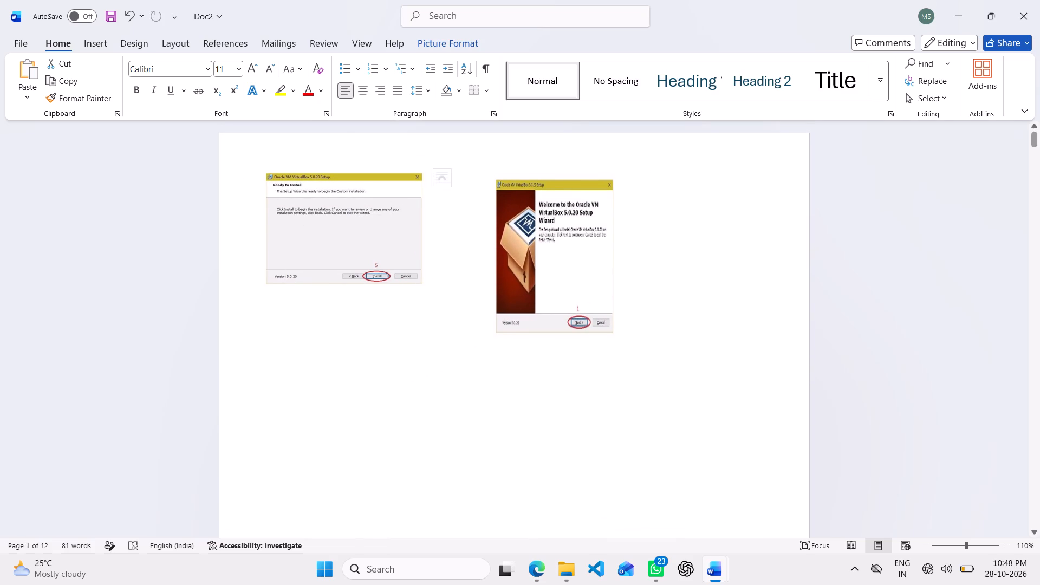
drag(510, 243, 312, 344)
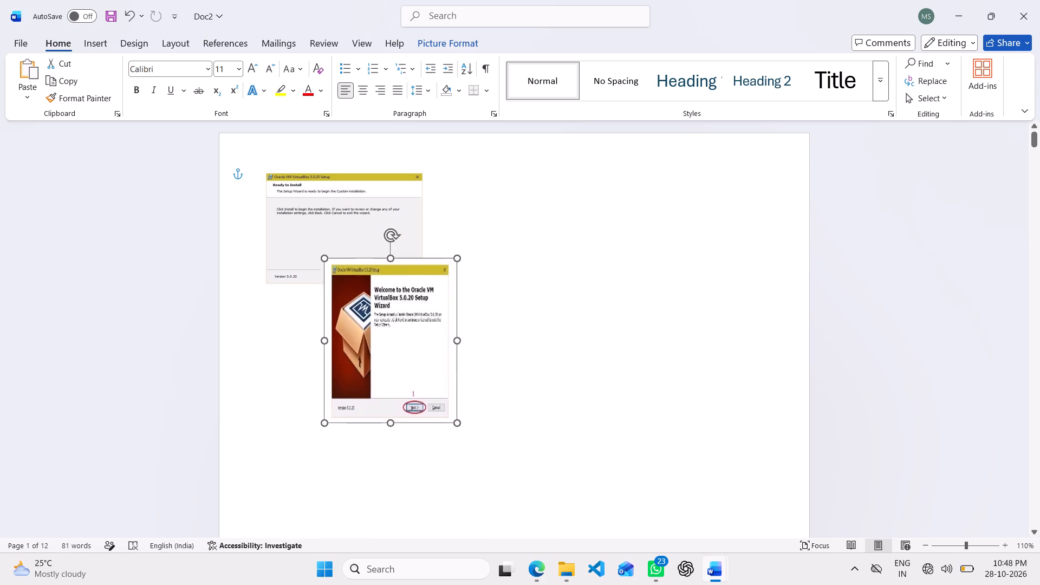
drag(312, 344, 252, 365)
Widen the Ready to Install screenshot to about 15.49 cm, keeping its height.
click(267, 181)
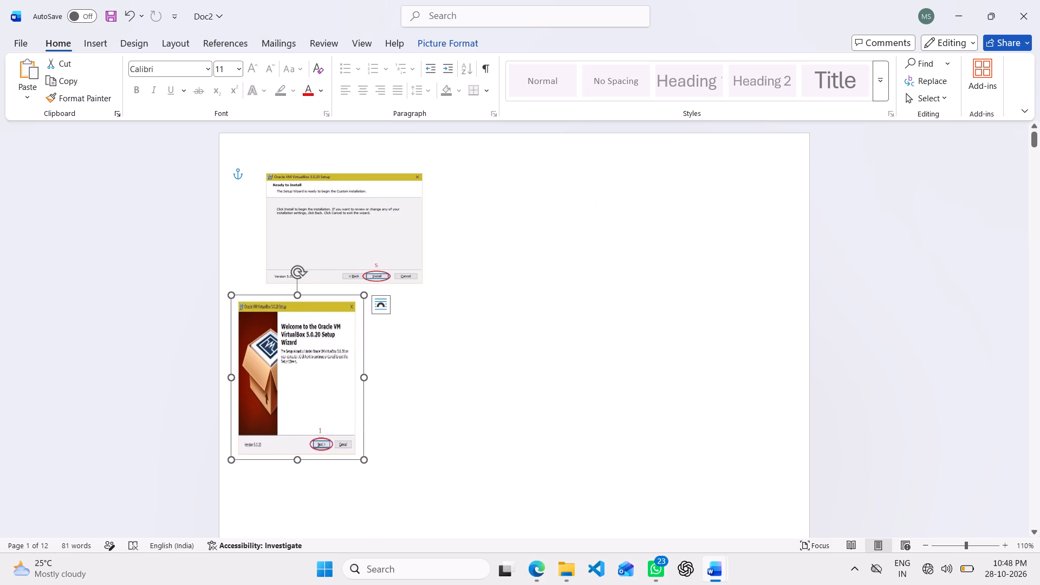
drag(267, 181, 375, 202)
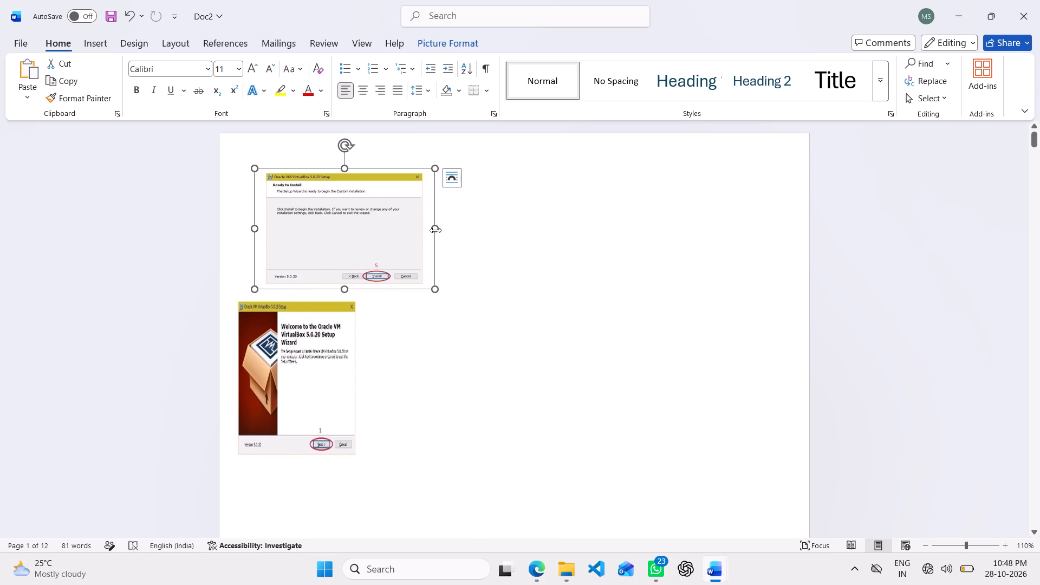
drag(435, 230, 726, 225)
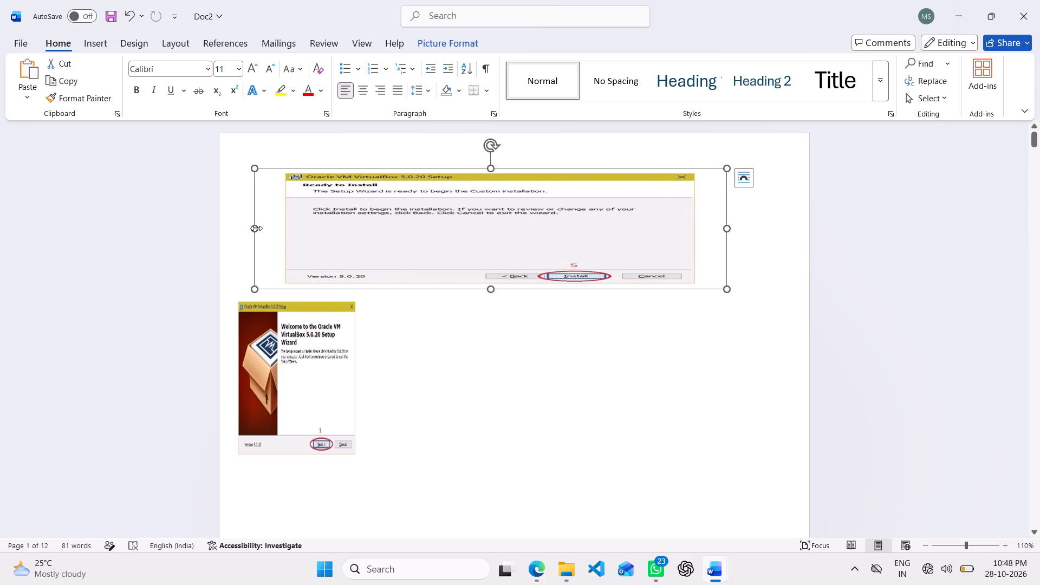
drag(256, 228, 290, 237)
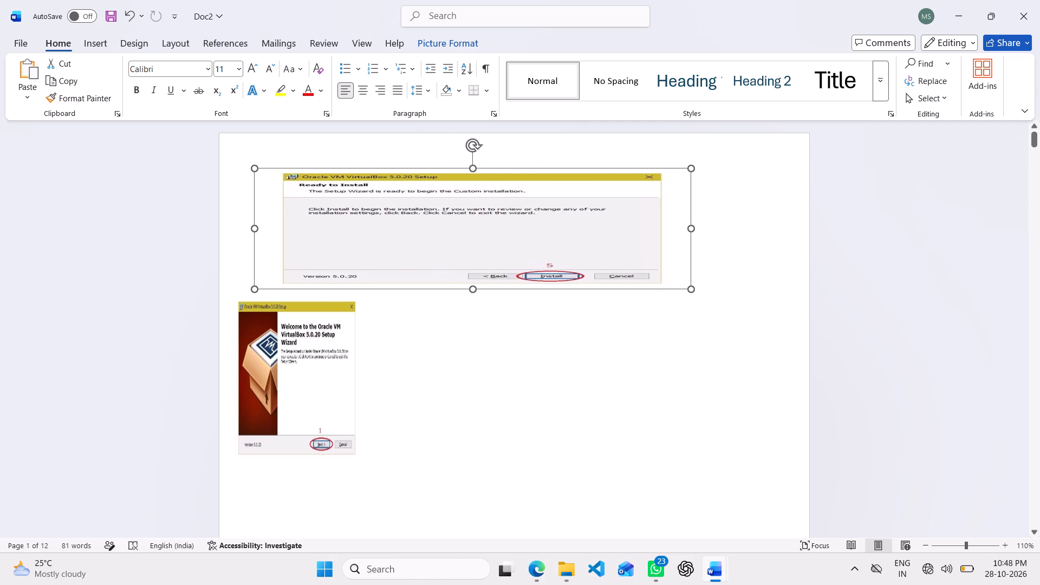
Insert seven blank lines before the Ready to Install screenshot to make room at the top of page 1.
click(248, 193)
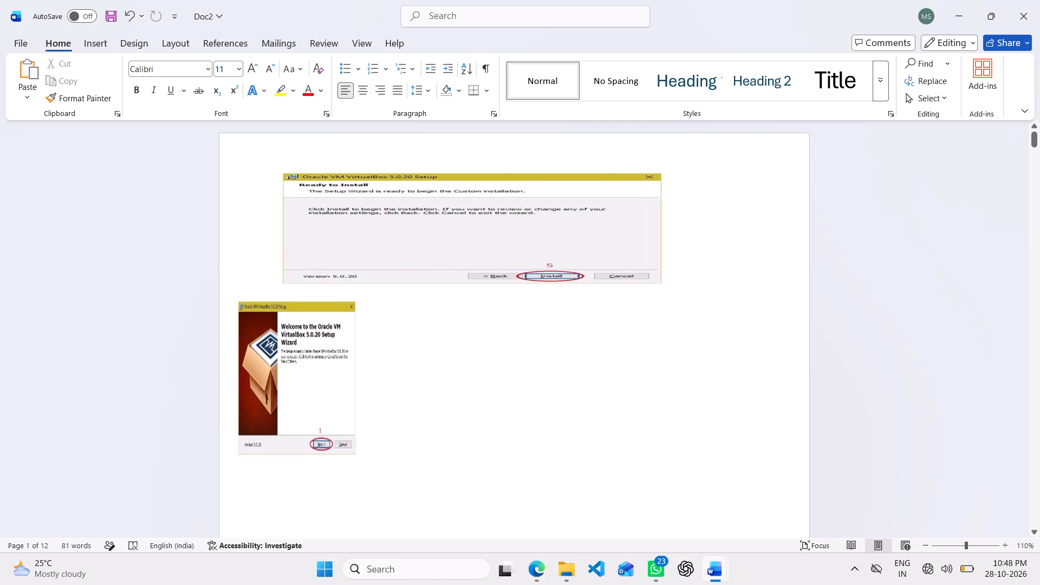
key(Return)
key(Return)
key(Return)
key(Return)
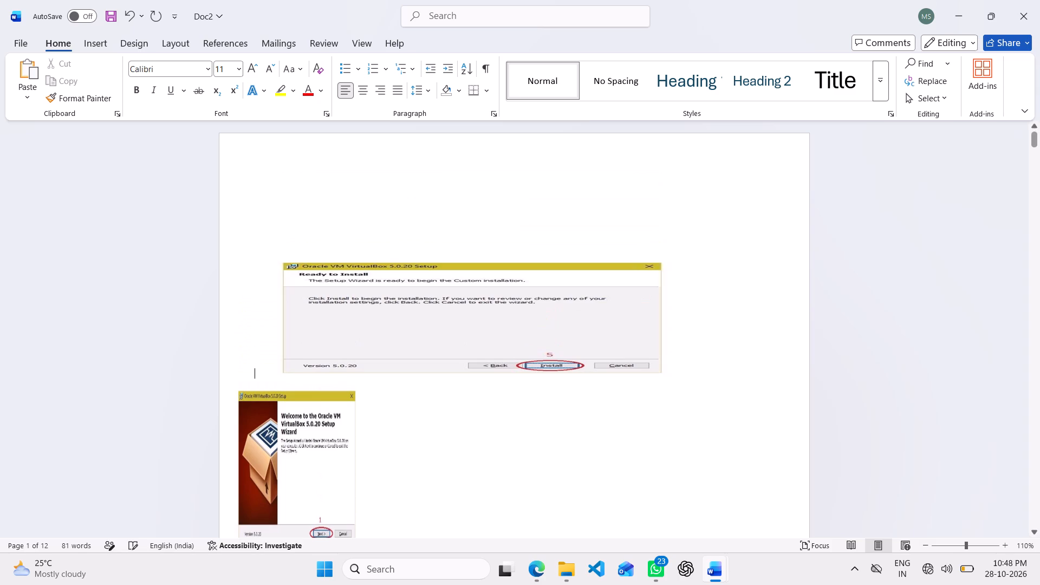
key(Return)
key(Return)
key(Return)
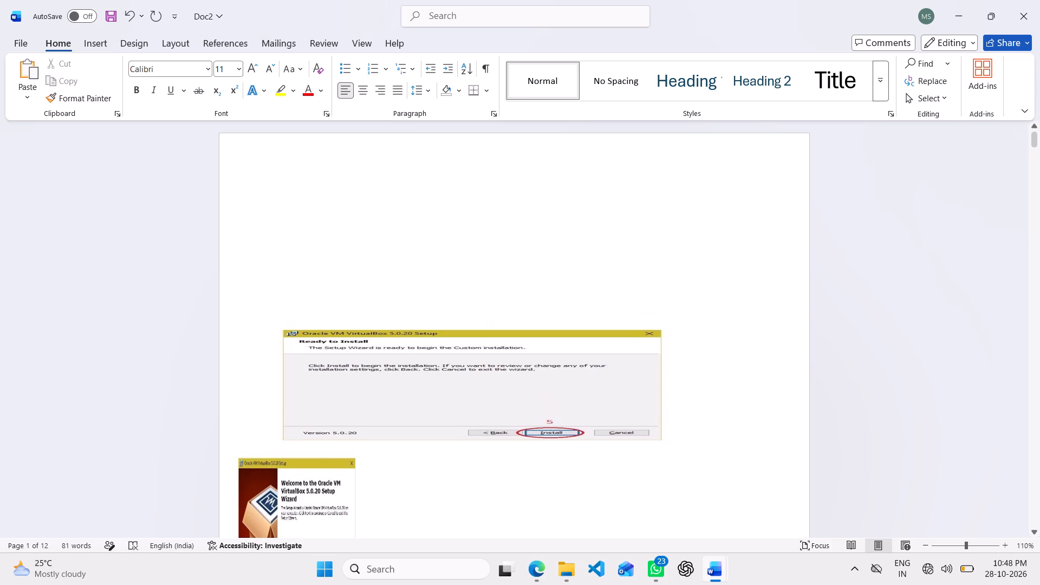
Move the Welcome setup wizard screenshot into the blank space above the Ready to Install screenshot.
click(298, 309)
drag(302, 503, 380, 382)
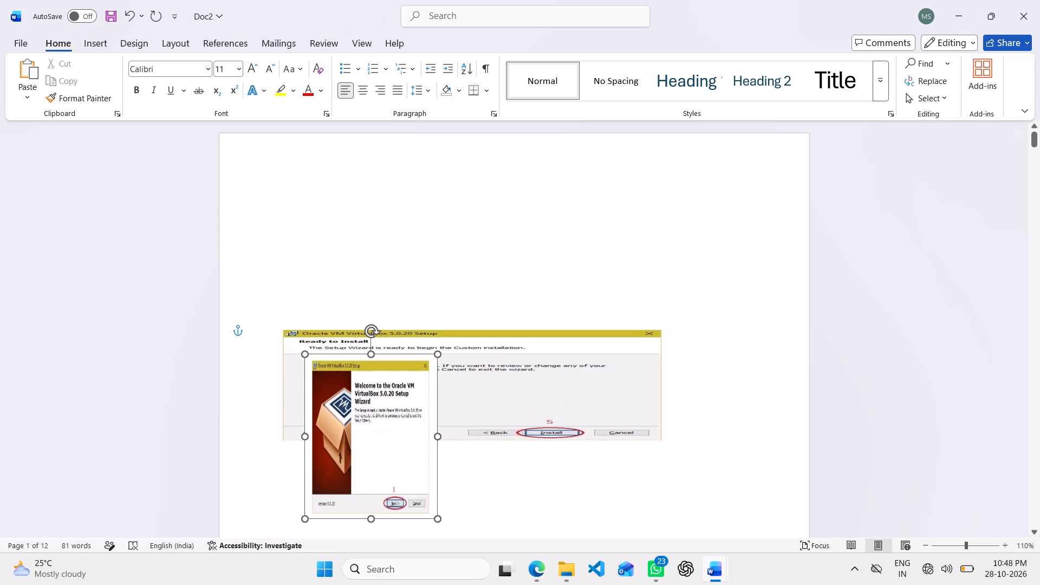
drag(380, 382, 337, 201)
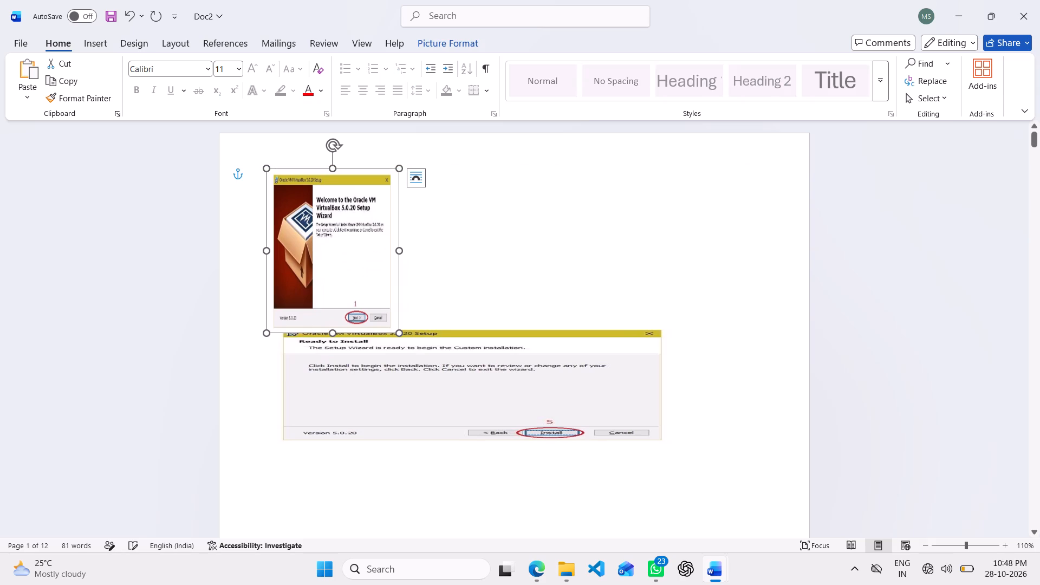
Enlarge the Ready to Install screenshot to about 10.86 cm high and 19.46 cm wide.
click(489, 387)
drag(489, 387, 496, 461)
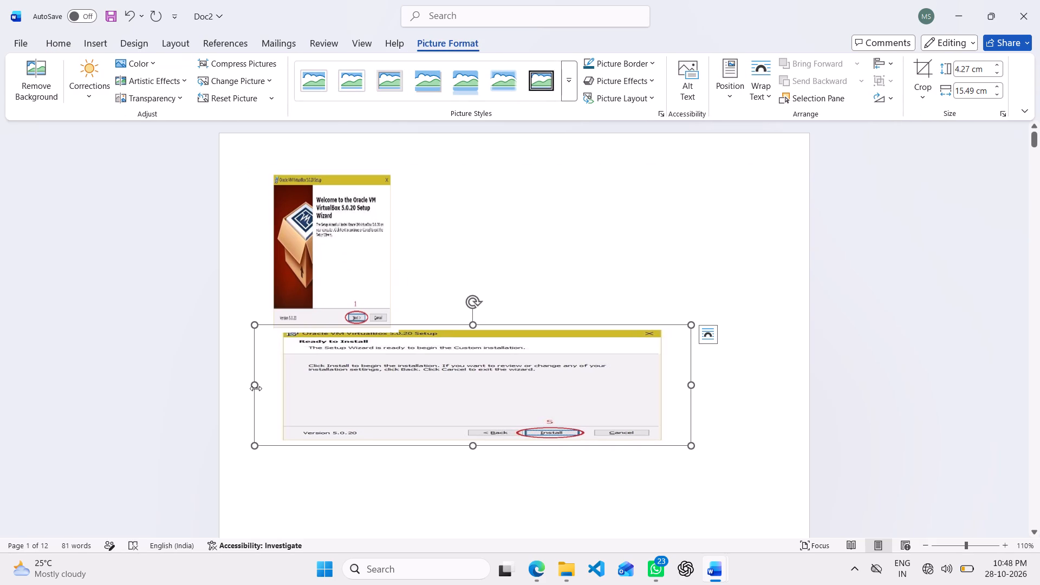
drag(256, 388, 263, 382)
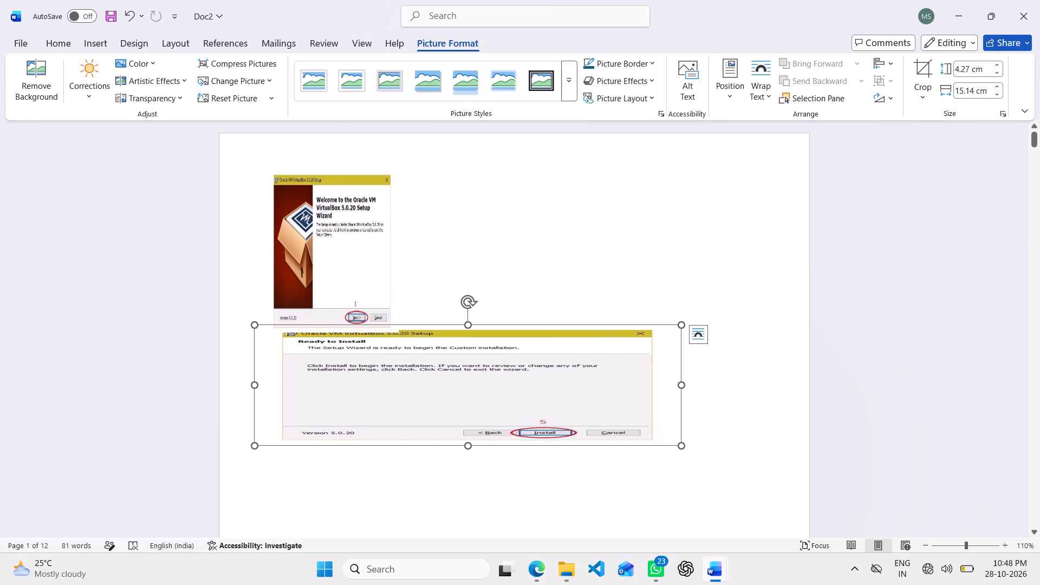
drag(255, 326, 213, 258)
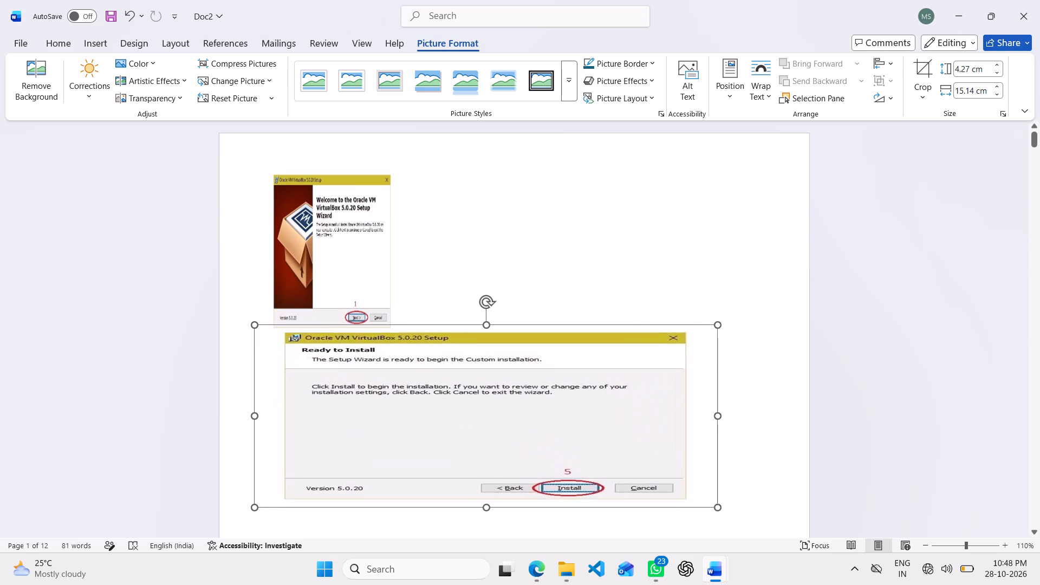
drag(213, 258, 133, 139)
scroll(327, 330, up, 1)
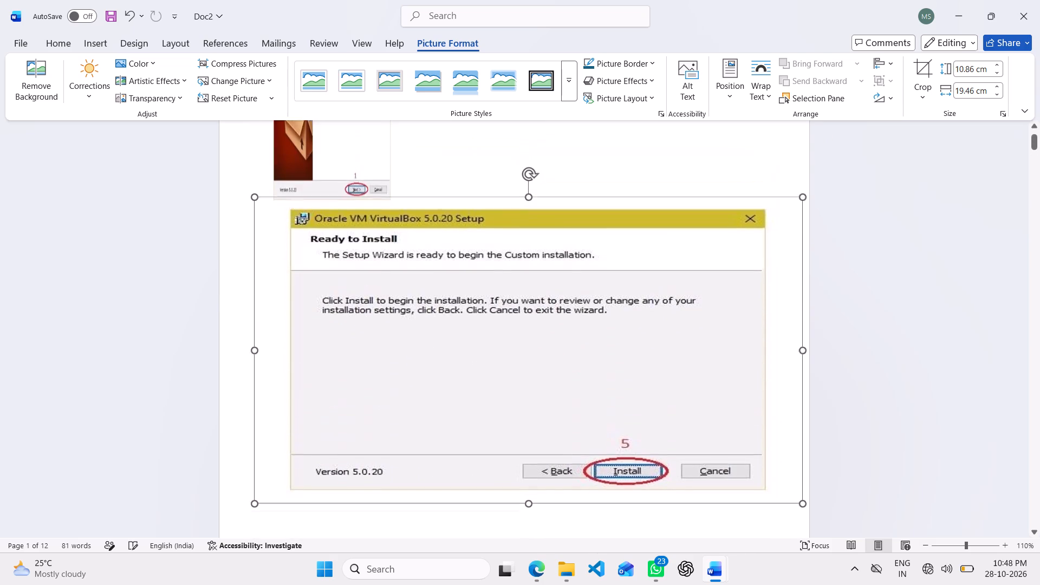
scroll(327, 330, up, 1)
Enlarge the Welcome setup wizard screenshot to about 6.29 cm high and 10.41 cm wide, extending it toward the page's top-left margins.
click(347, 239)
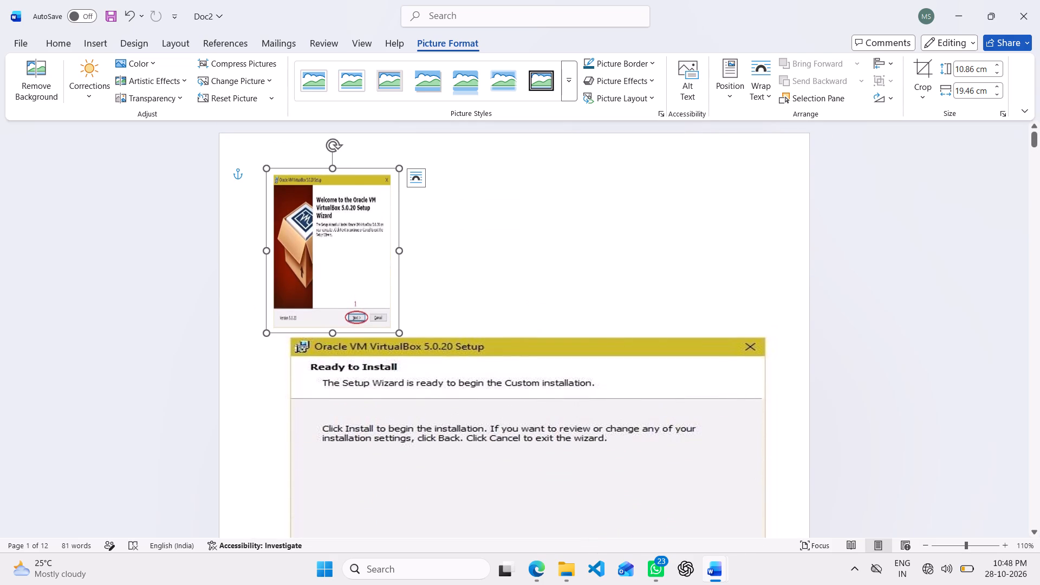
drag(400, 253, 506, 232)
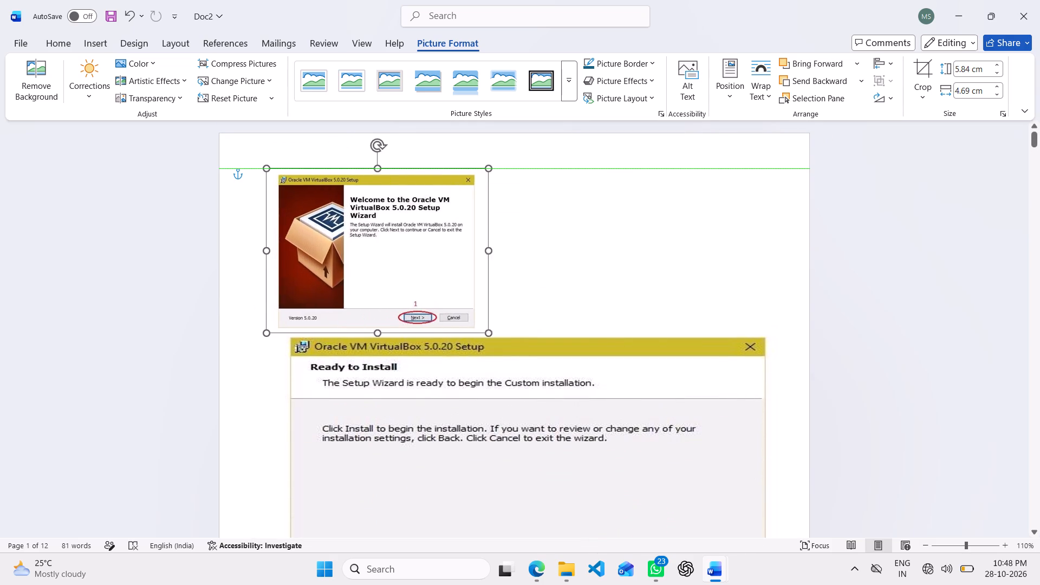
drag(506, 232, 526, 233)
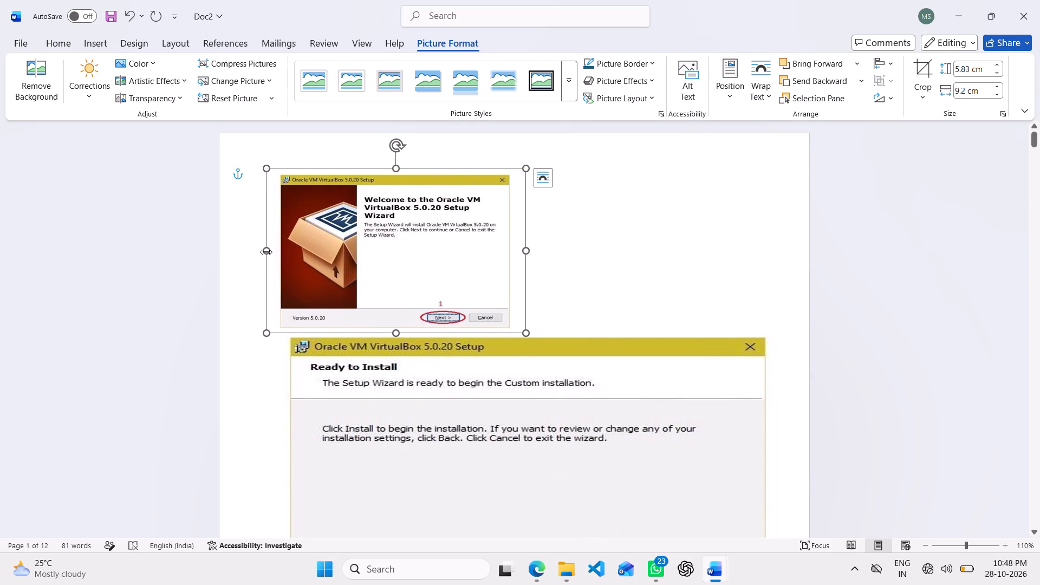
drag(266, 252, 234, 242)
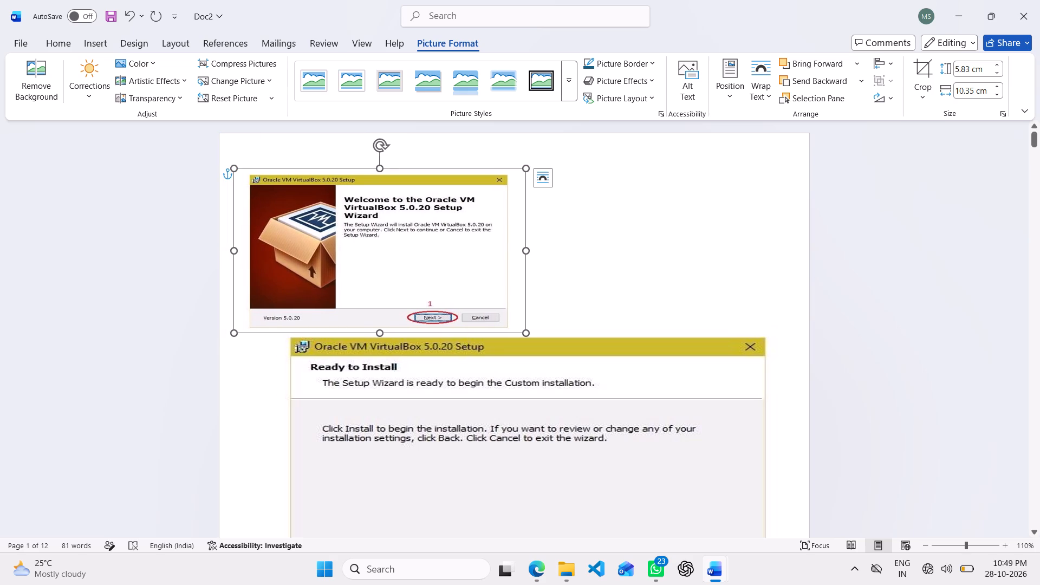
drag(381, 169, 382, 155)
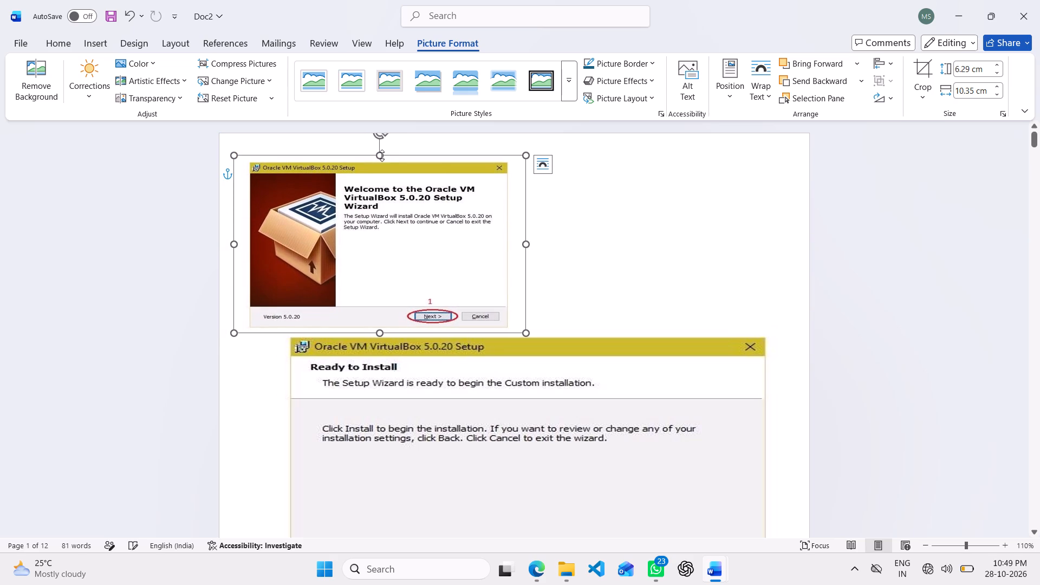
click(525, 243)
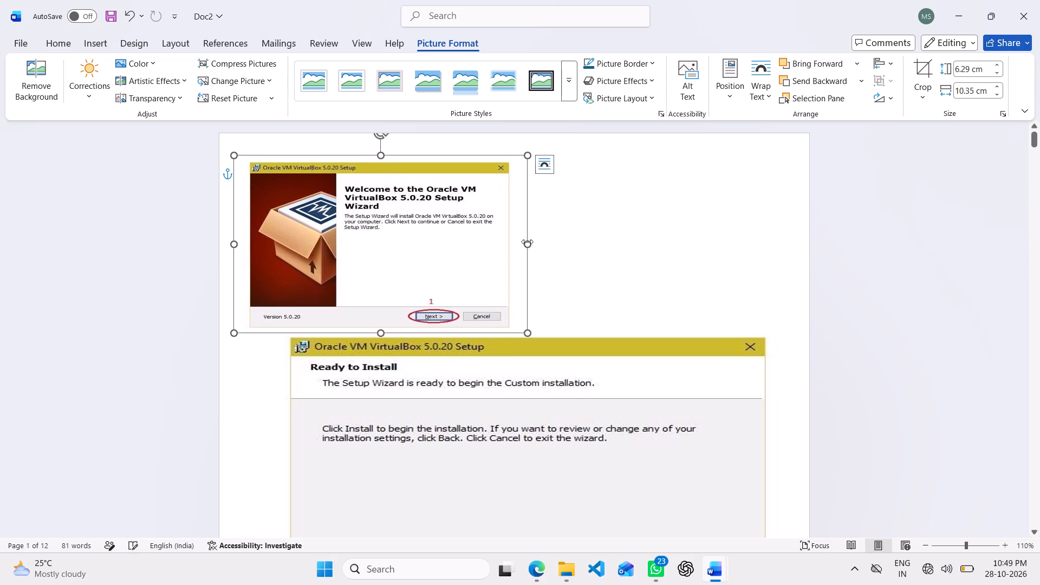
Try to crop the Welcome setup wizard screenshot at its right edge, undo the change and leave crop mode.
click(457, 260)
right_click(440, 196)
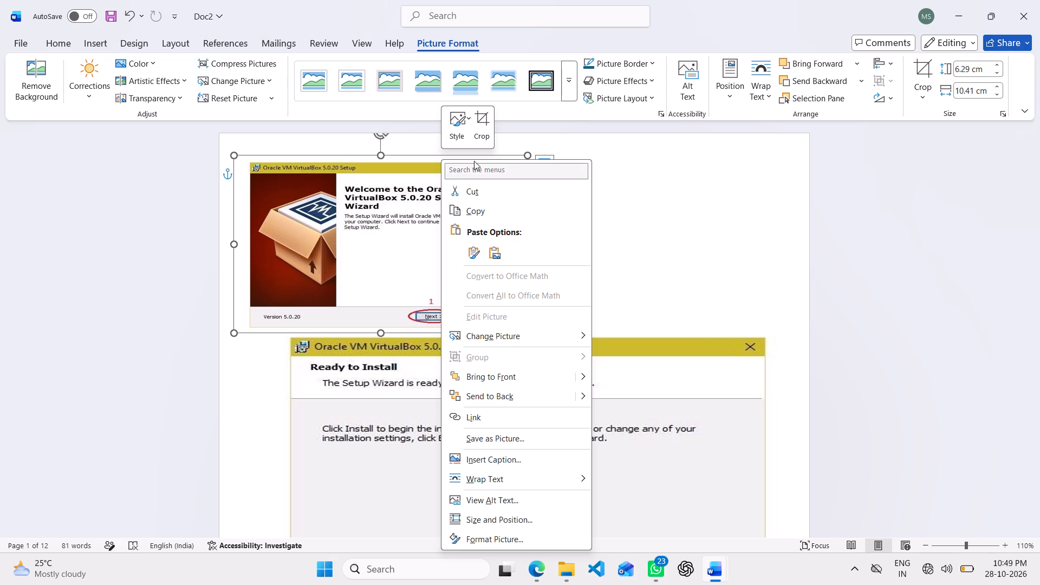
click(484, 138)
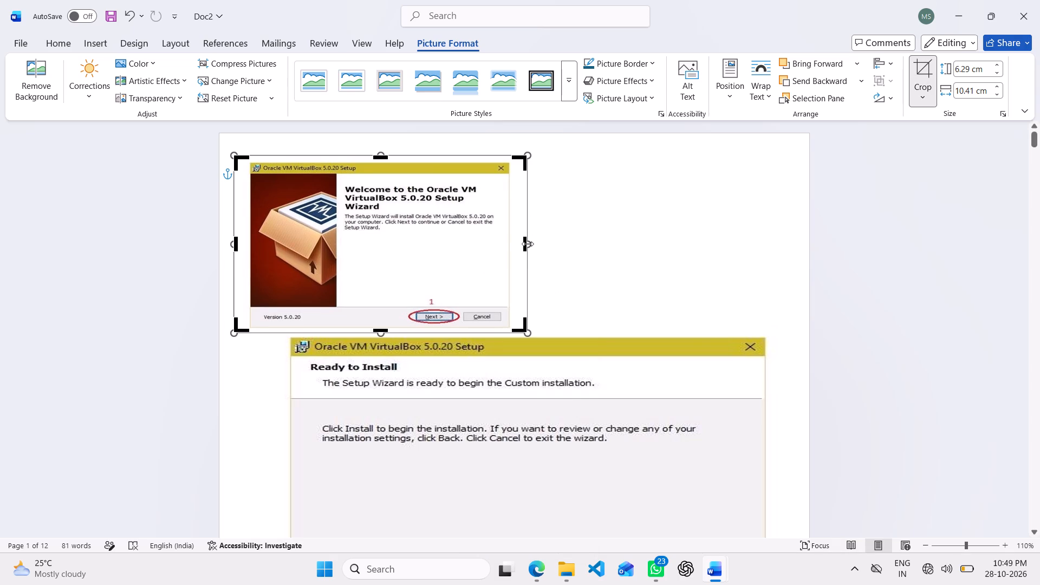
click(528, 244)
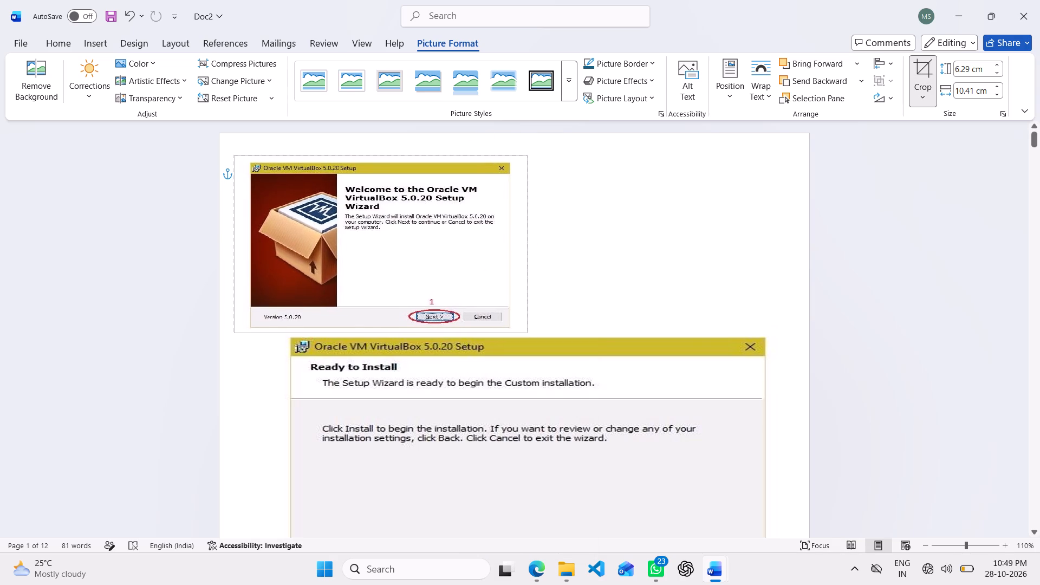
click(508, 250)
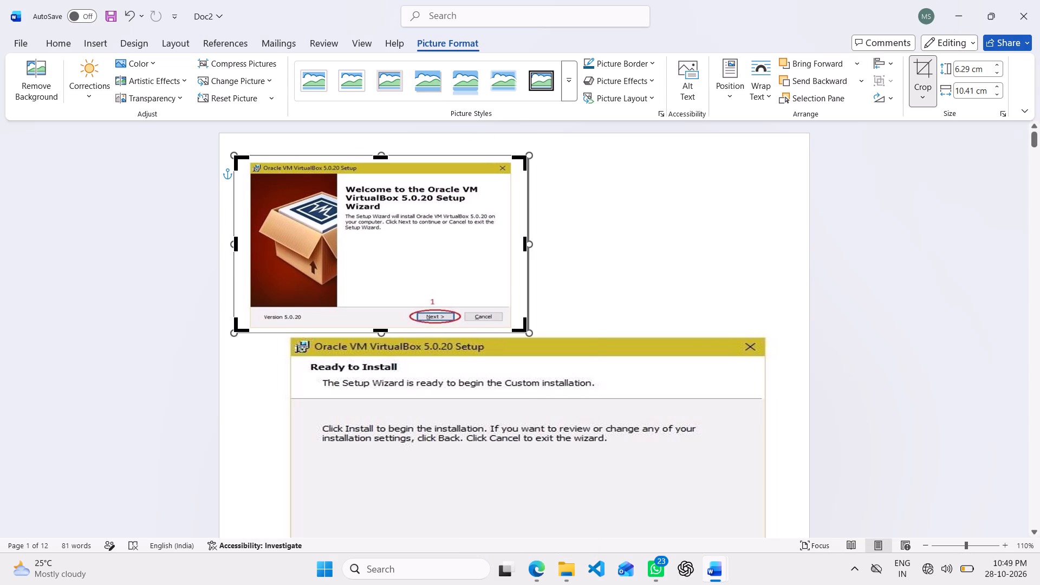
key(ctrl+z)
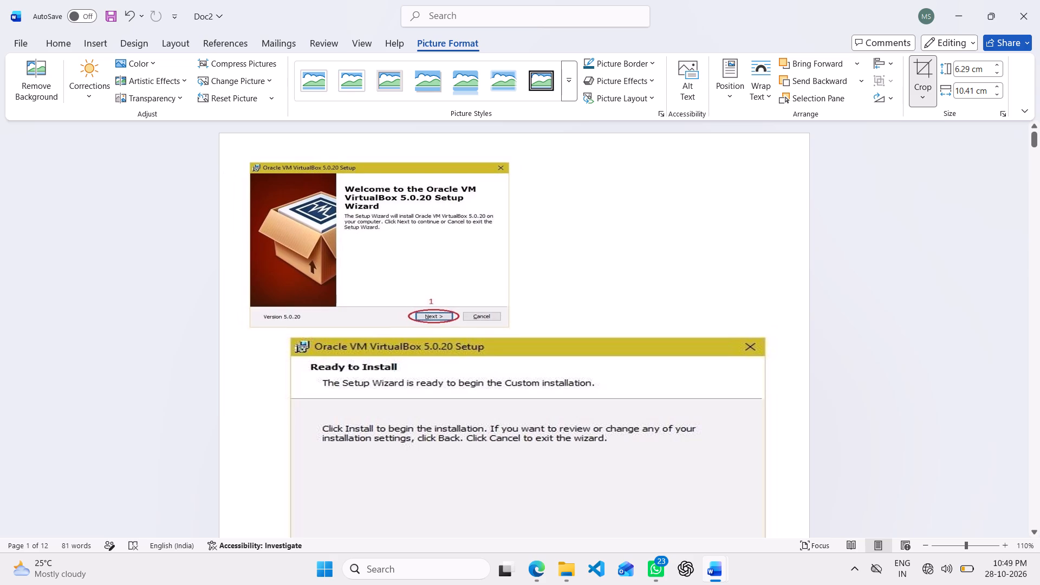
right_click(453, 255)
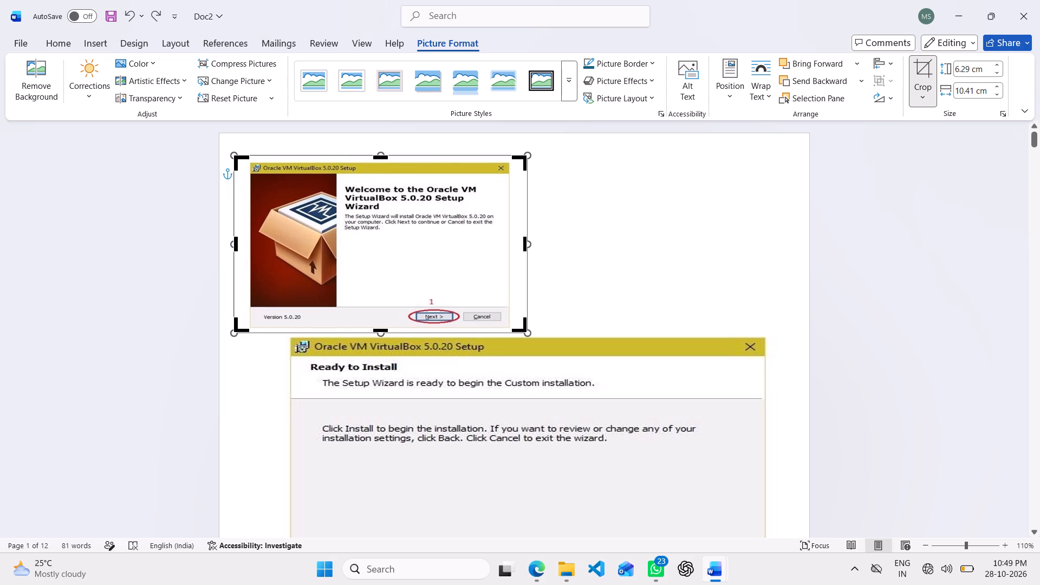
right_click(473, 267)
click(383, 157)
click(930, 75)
Examine the Welcome setup wizard screenshot's size and position settings and its picture crop values.
right_click(516, 251)
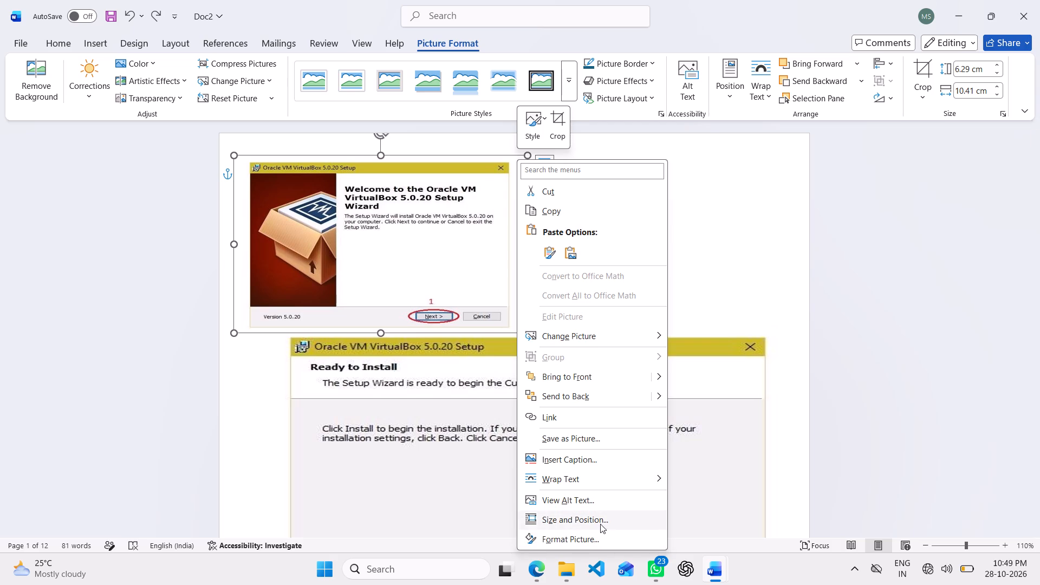
click(602, 524)
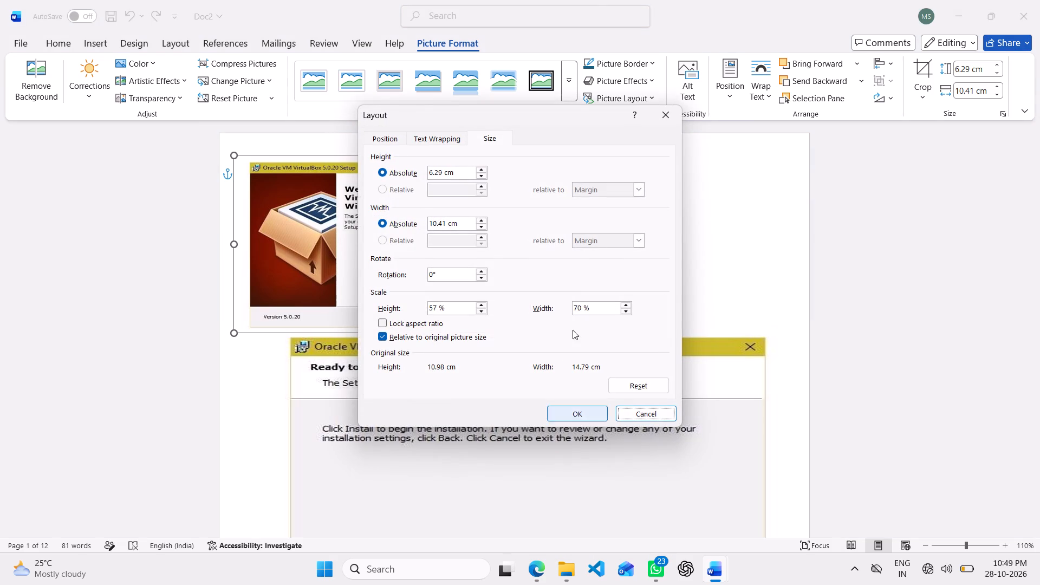
click(652, 418)
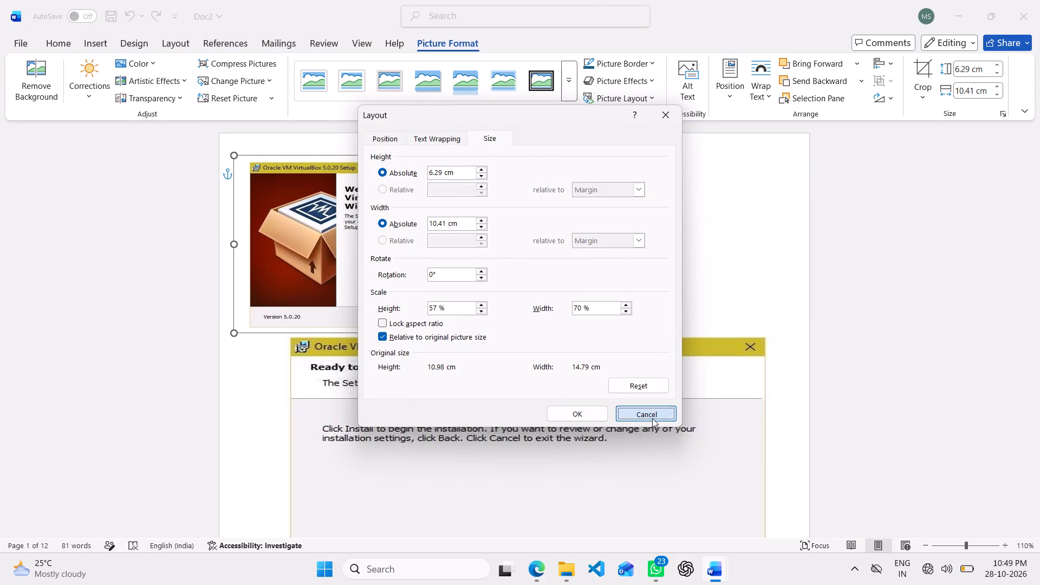
right_click(398, 232)
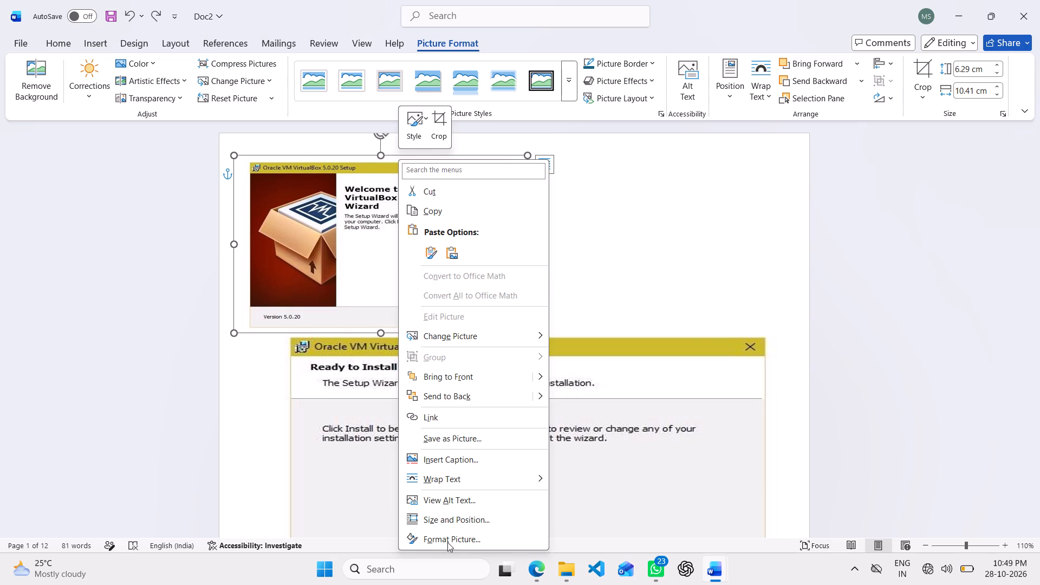
click(454, 535)
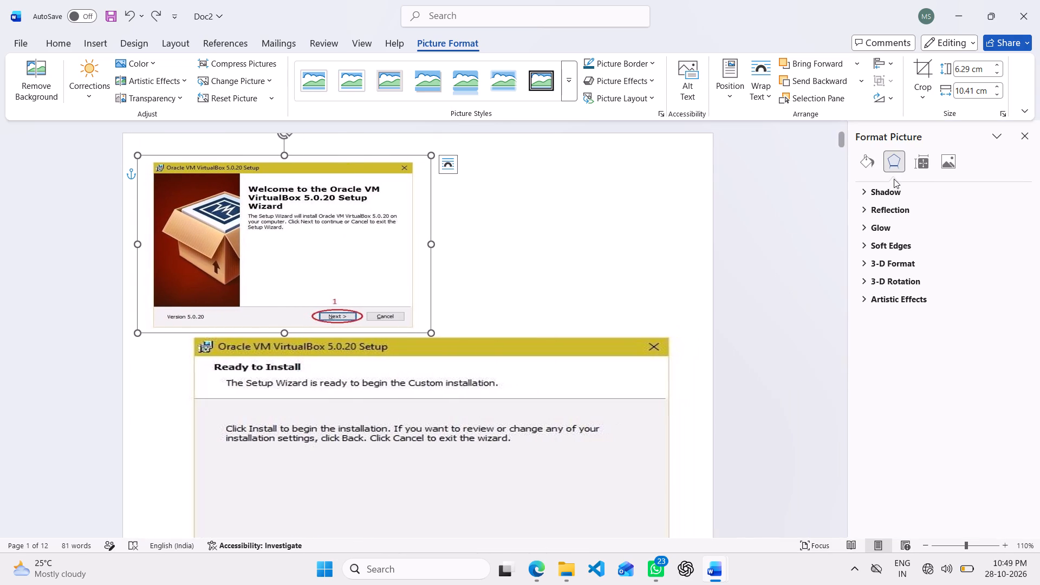
click(925, 161)
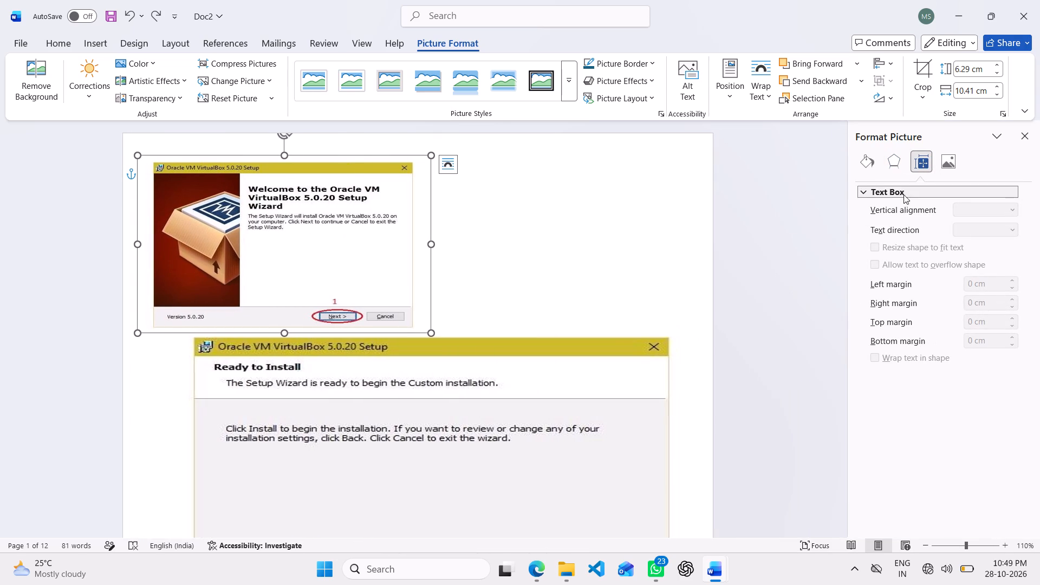
click(948, 157)
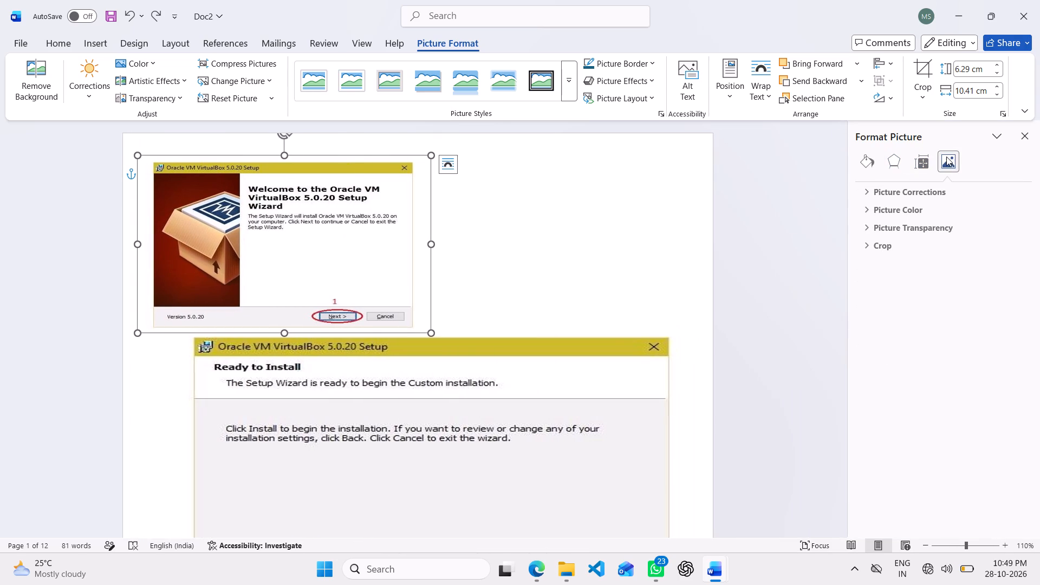
click(886, 246)
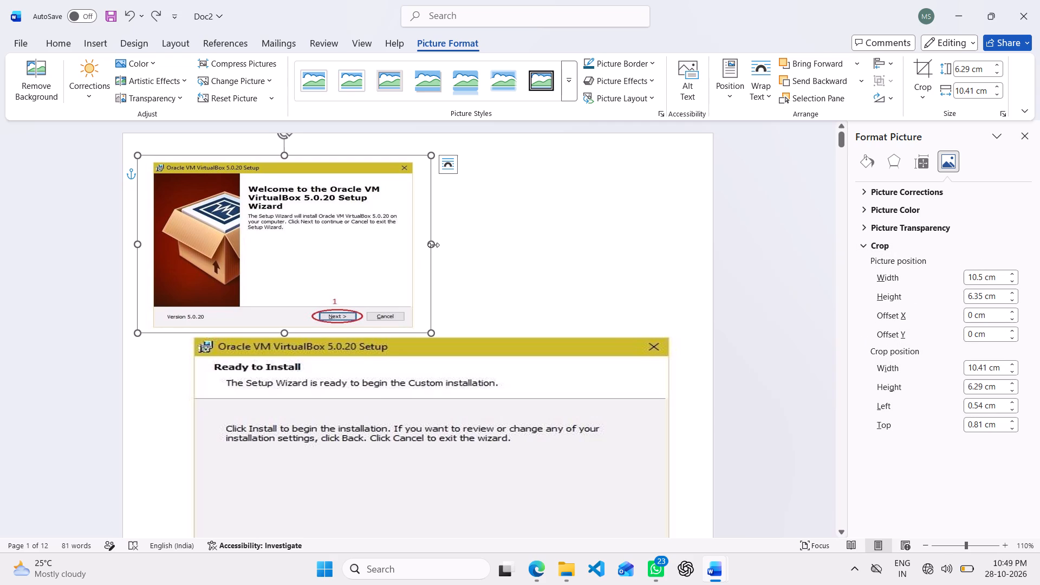
Narrow the Welcome setup wizard screenshot to about 9.81 cm wide.
drag(433, 245, 409, 251)
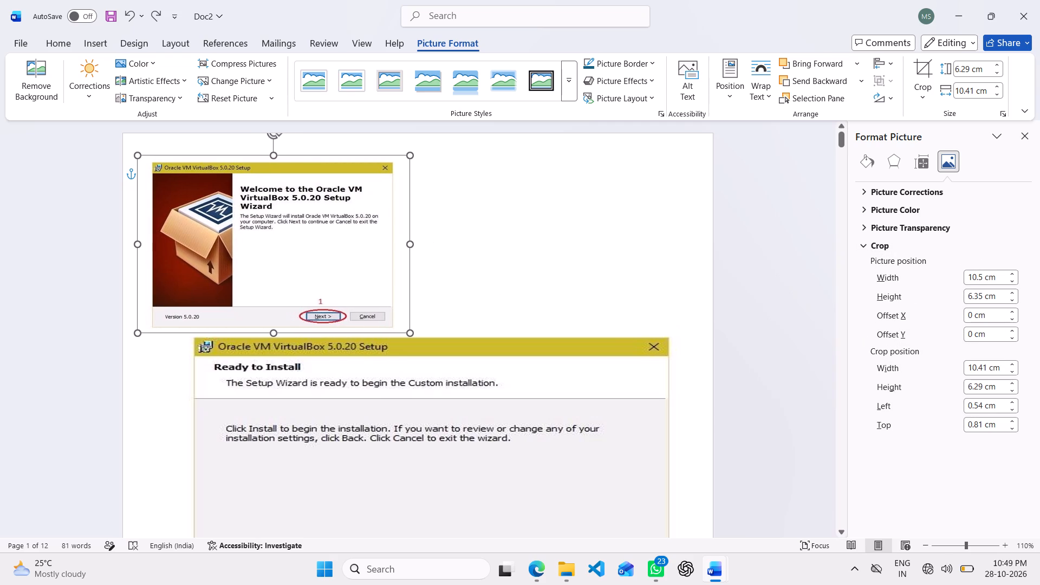
drag(409, 251, 414, 253)
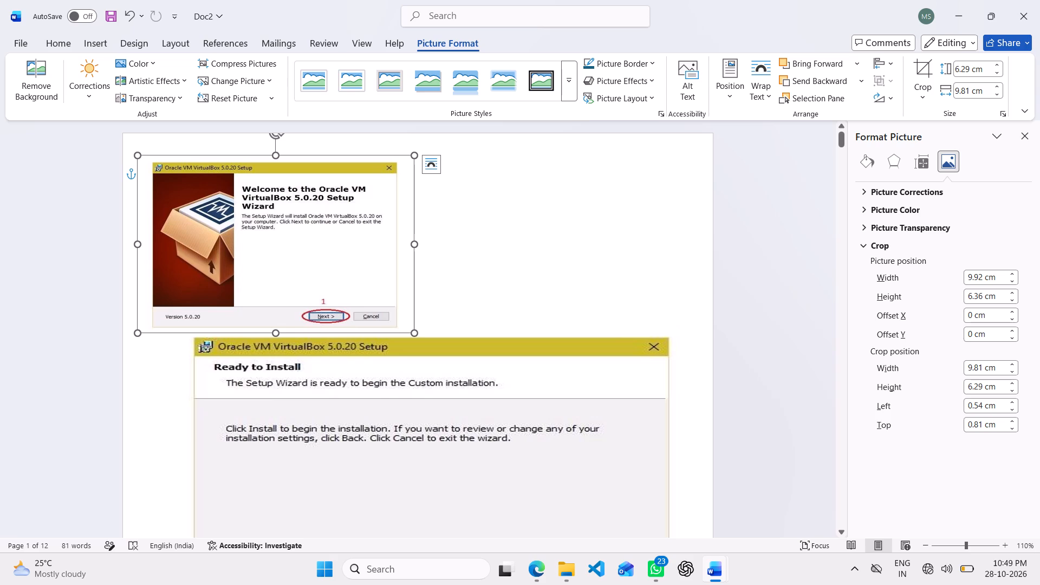
Cut the Custom Setup screenshot from page 2, beside the Network Interfaces warning screenshot.
scroll(478, 356, down, 2)
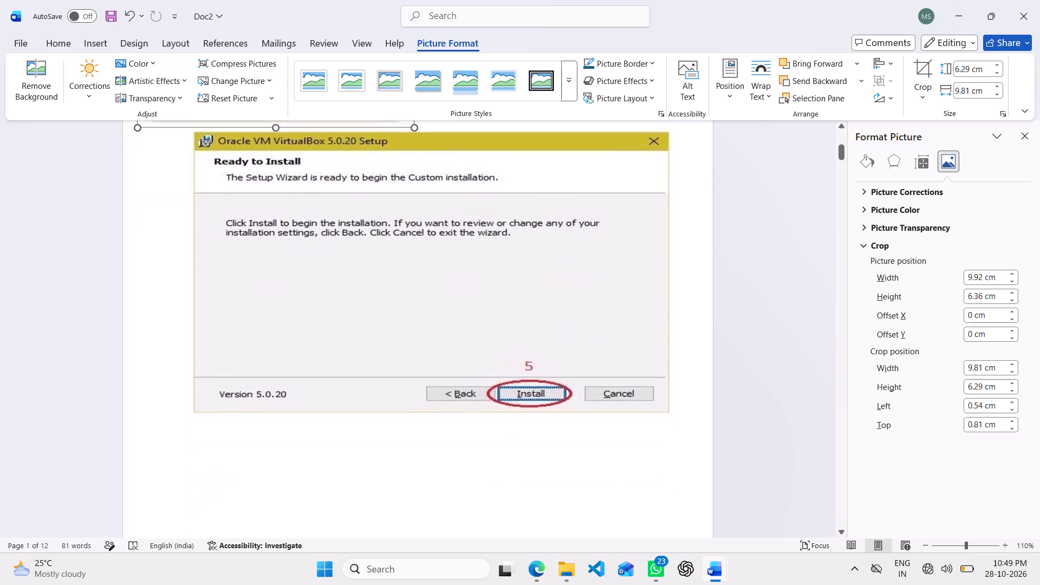
scroll(478, 356, down, 2)
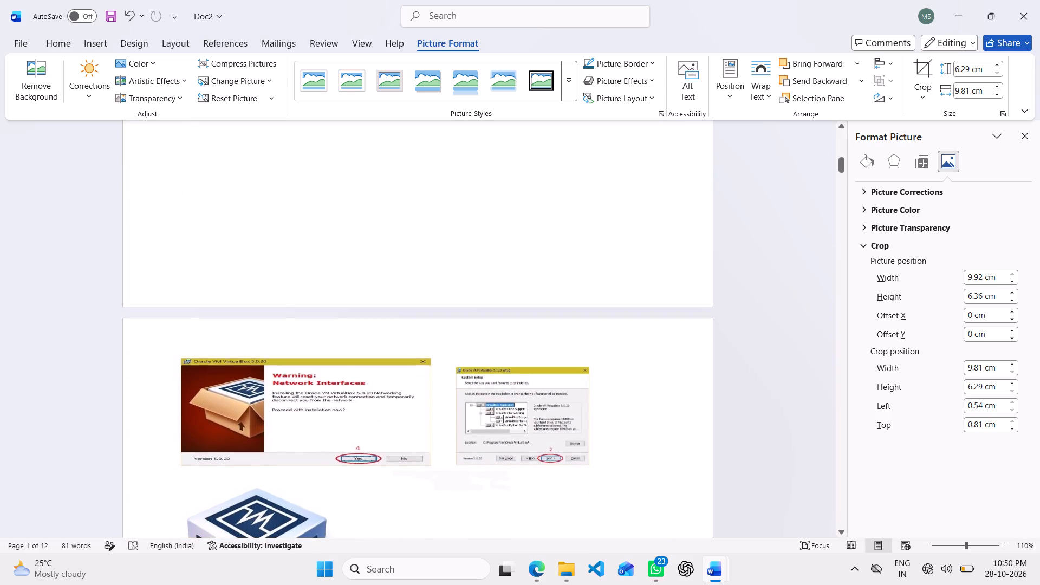
click(534, 432)
right_click(534, 432)
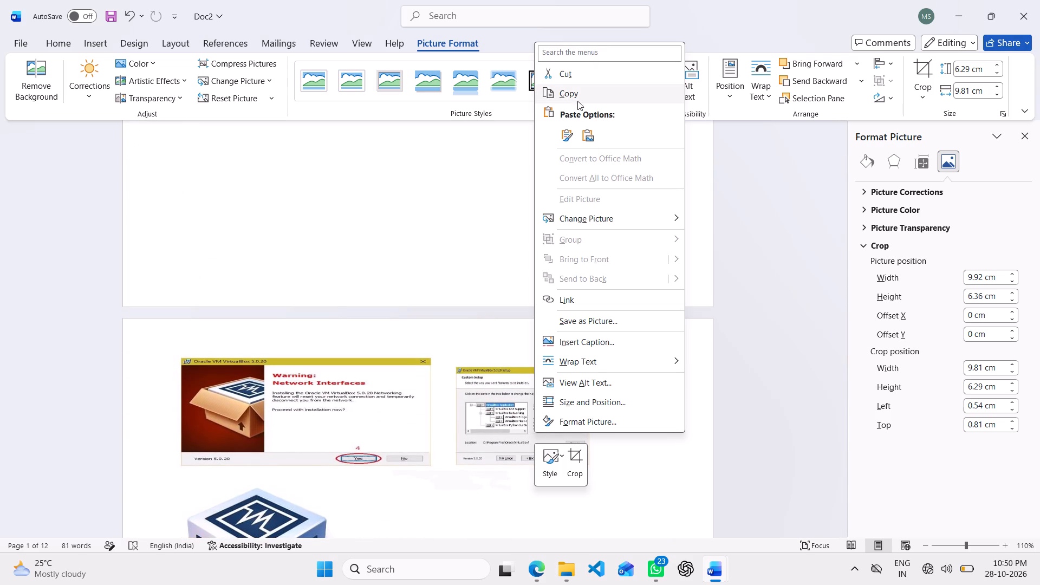
click(571, 77)
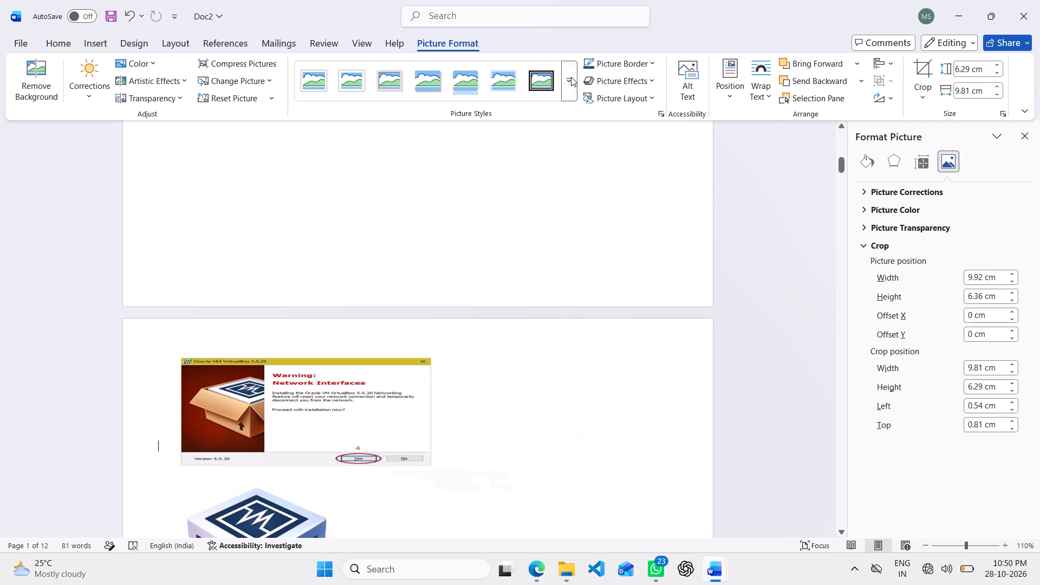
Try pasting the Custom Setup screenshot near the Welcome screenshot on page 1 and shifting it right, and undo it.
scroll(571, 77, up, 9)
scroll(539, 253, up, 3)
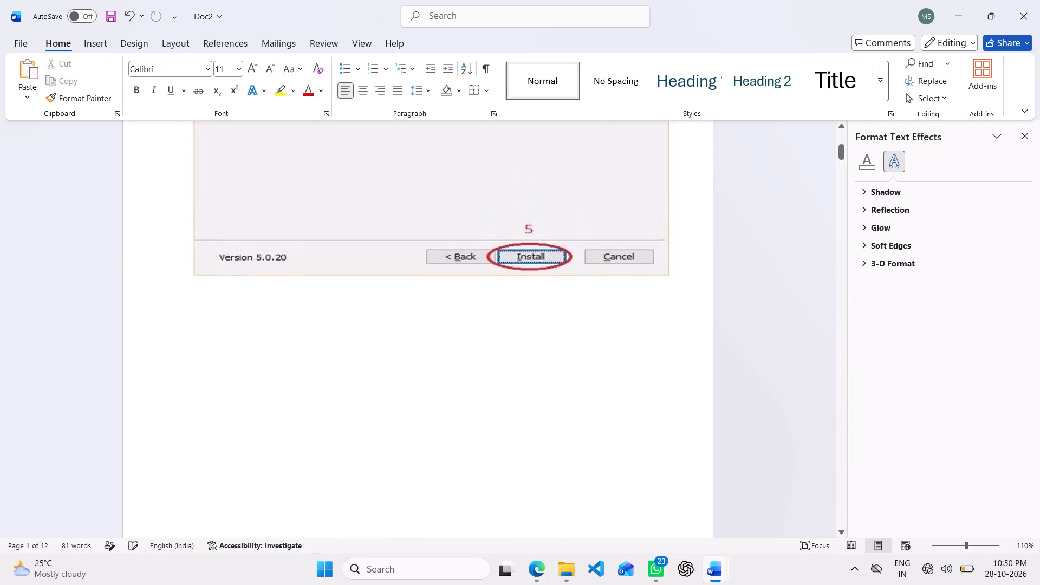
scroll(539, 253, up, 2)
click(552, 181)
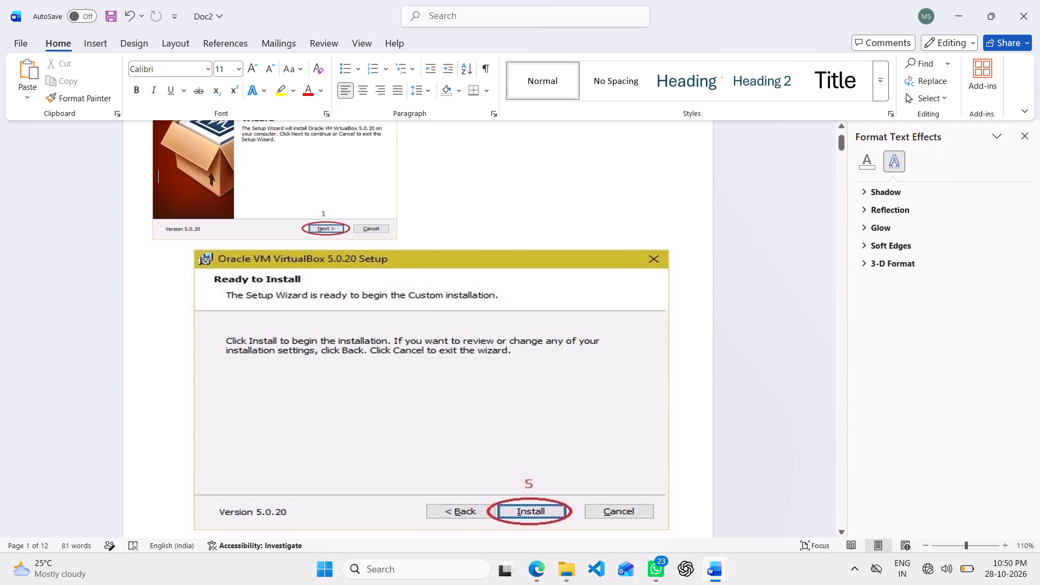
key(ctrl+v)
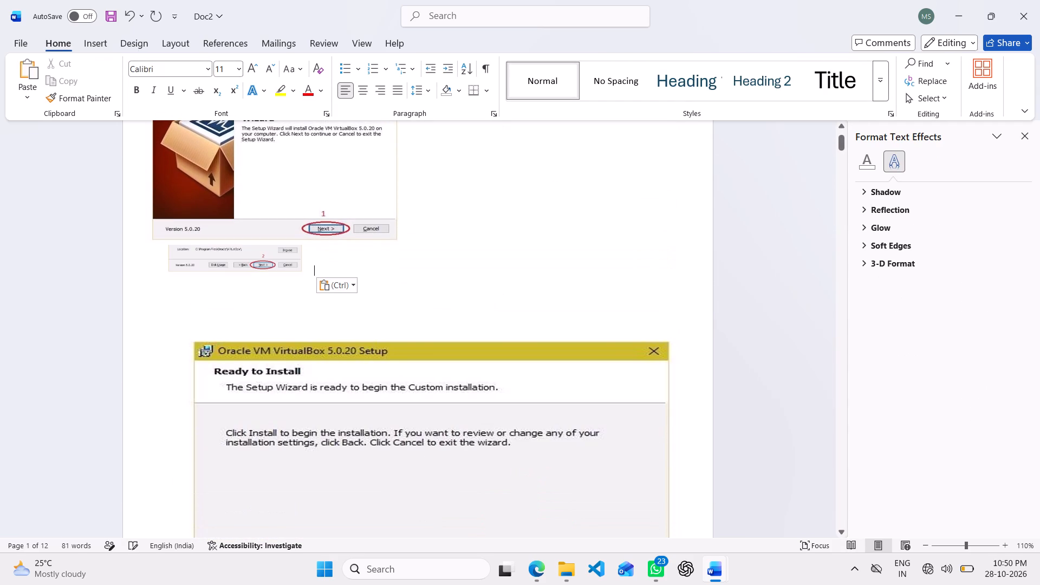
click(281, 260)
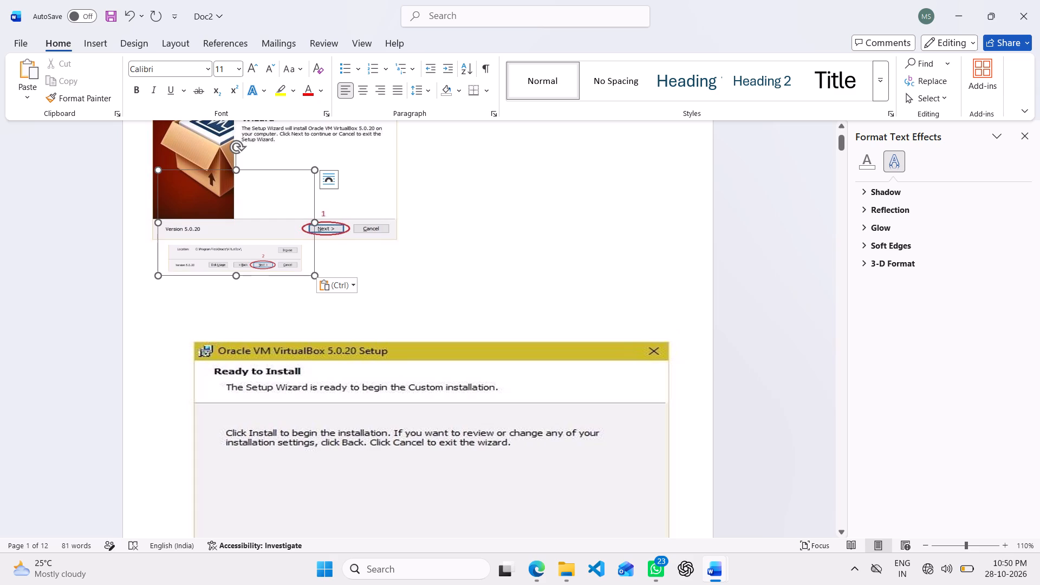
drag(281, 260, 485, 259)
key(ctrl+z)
Resize the Ready to Install screenshot on page 1, making it slightly taller and narrower.
drag(451, 258, 463, 202)
click(463, 202)
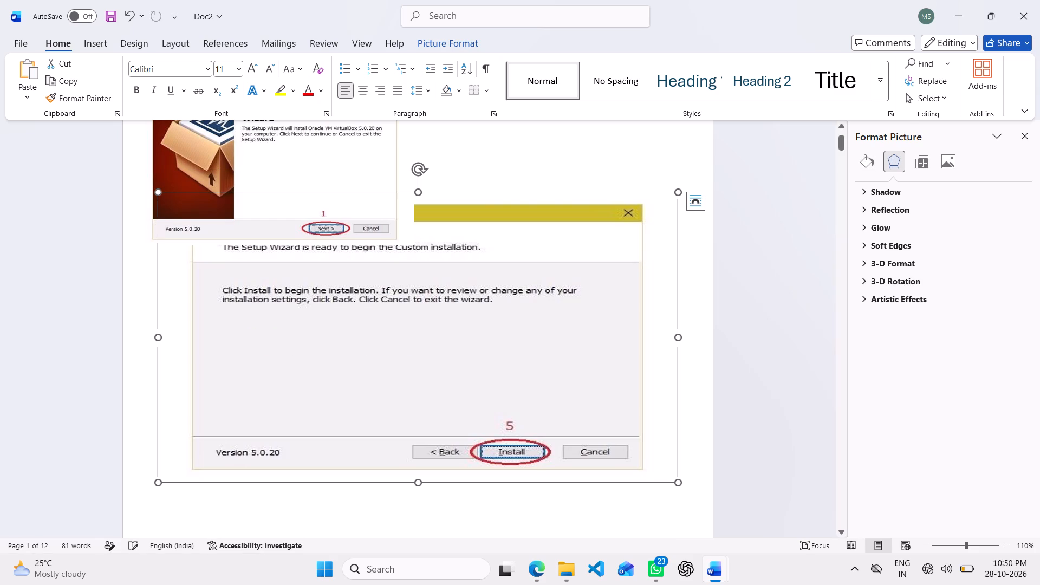
drag(505, 218, 512, 353)
drag(157, 194, 268, 372)
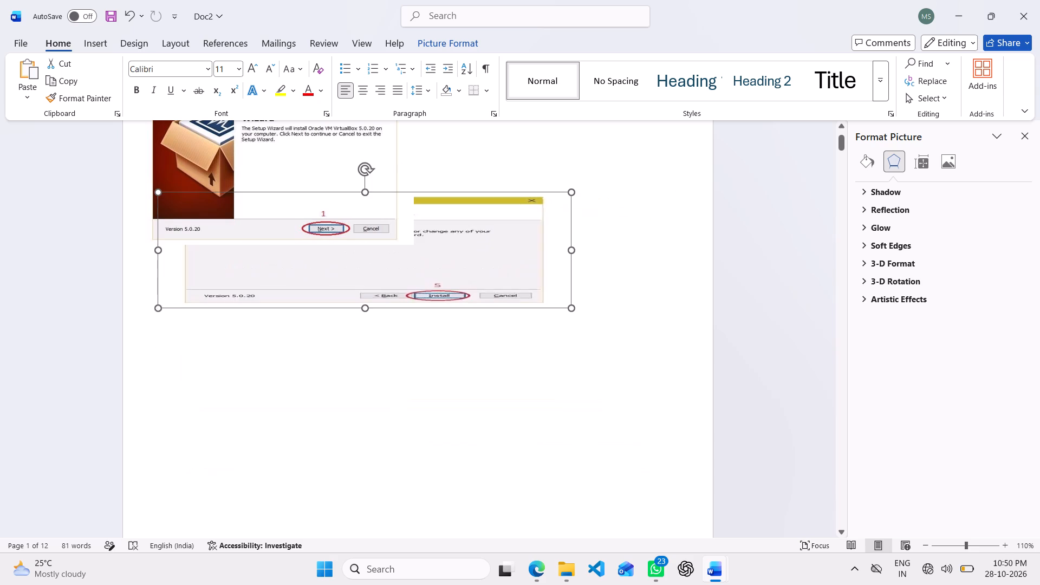
drag(268, 372, 162, 170)
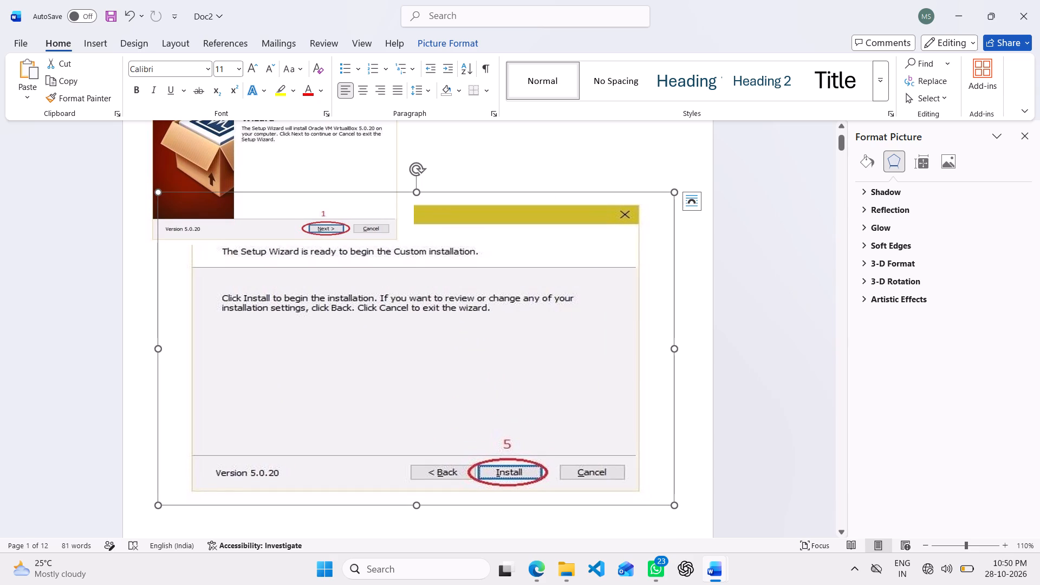
Insert twelve blank lines before the Ready to Install screenshot to make room below the Welcome screenshot.
click(474, 167)
key(Return)
key(Return)
key(Return)
key(Return)
key(Return)
key(Return)
key(Return)
key(Return)
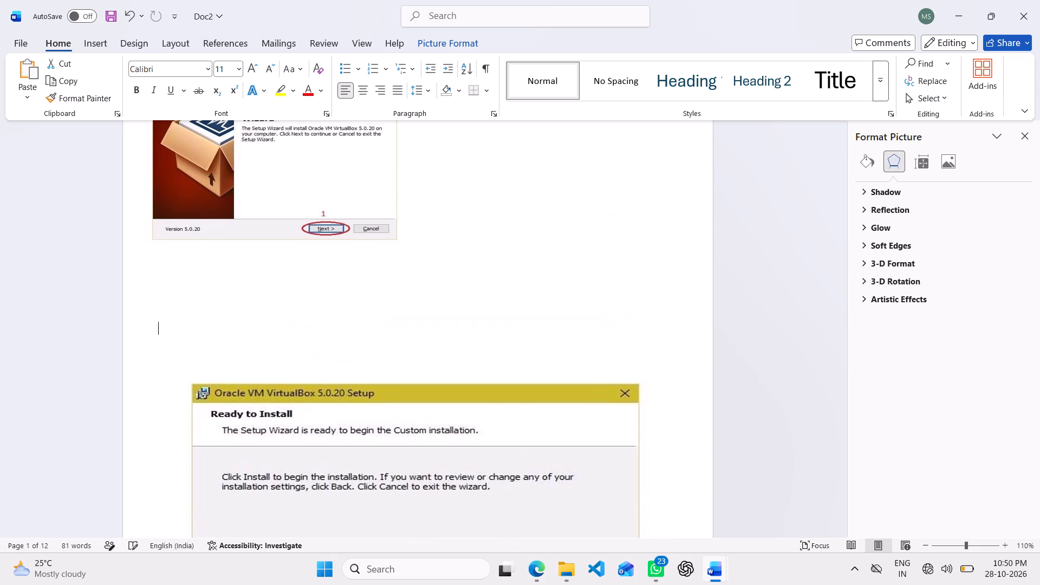
key(Return)
key(Return)
key(Return)
key(Return)
Paste the Custom Setup screenshot in the blank space below the Welcome screenshot and enlarge it to about 4.48 cm by 6.71 cm.
key(ctrl+v)
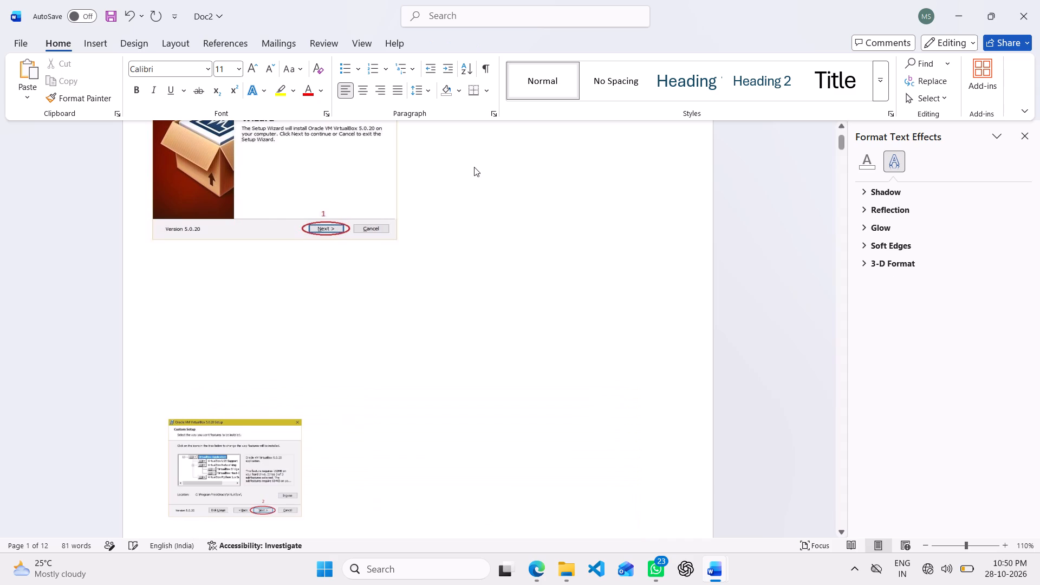
scroll(474, 167, down, 1)
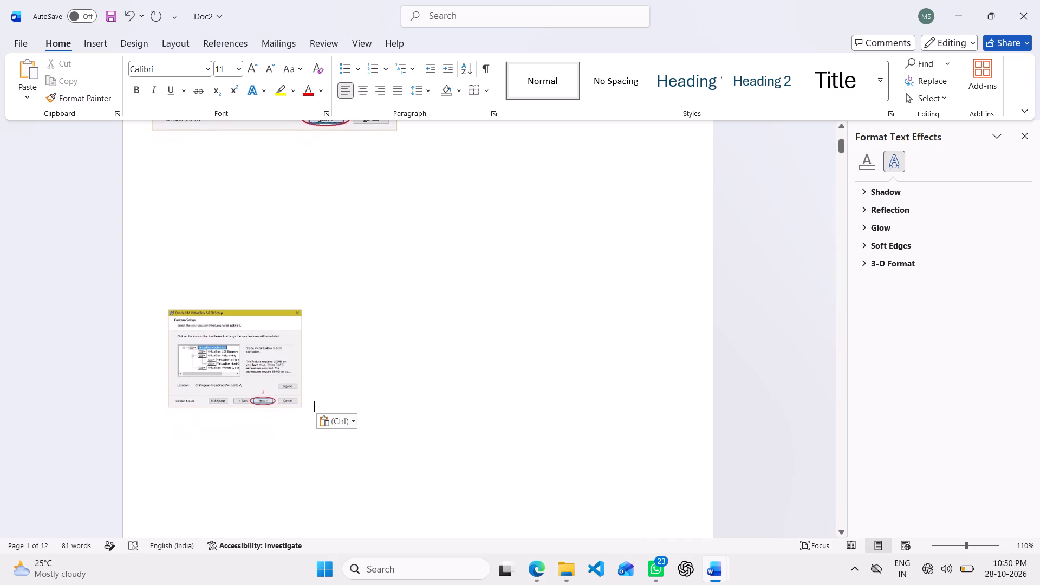
click(216, 315)
drag(216, 315, 313, 299)
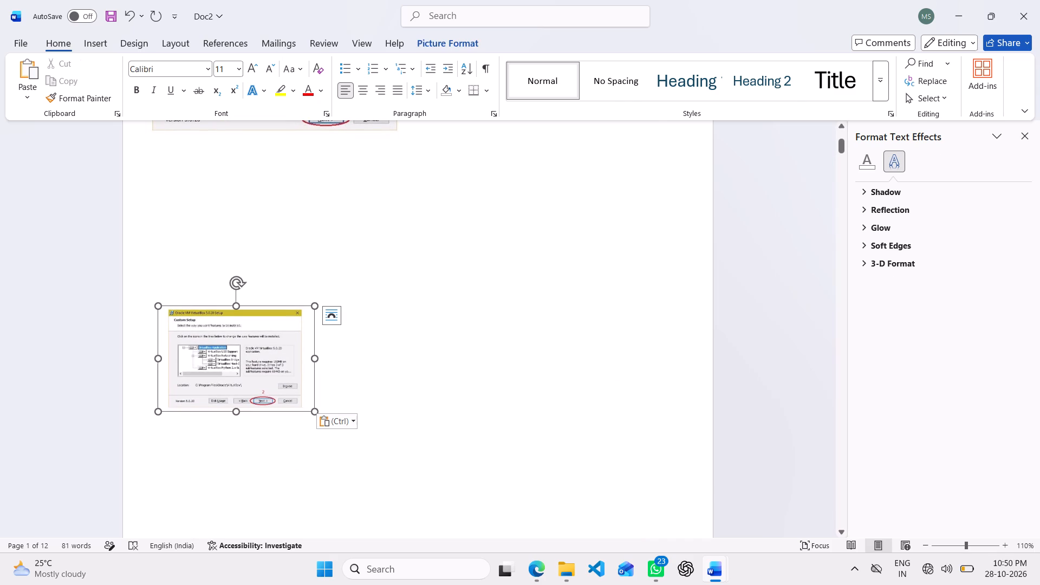
drag(158, 305, 287, 252)
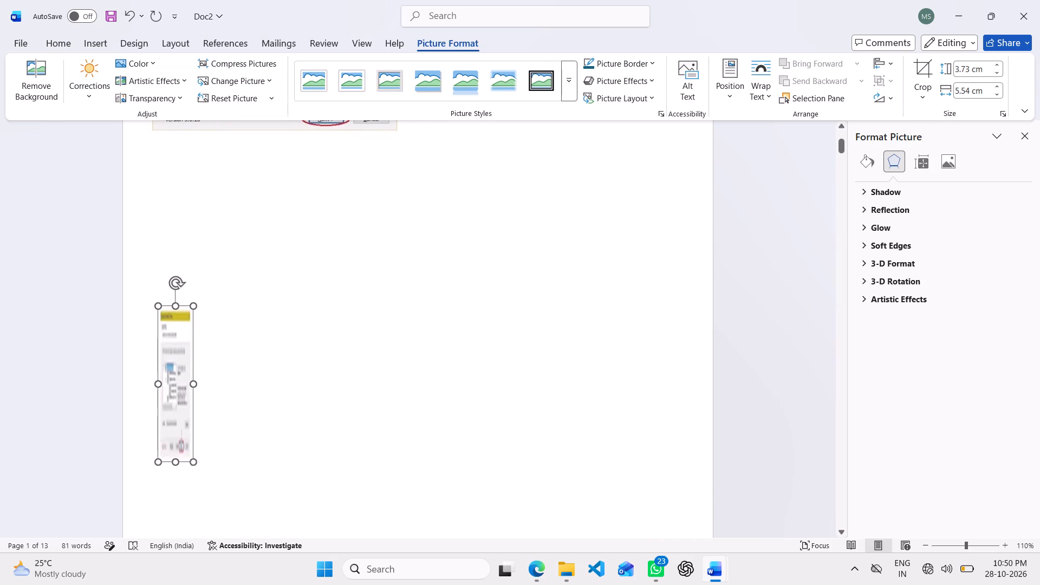
drag(287, 252, 125, 285)
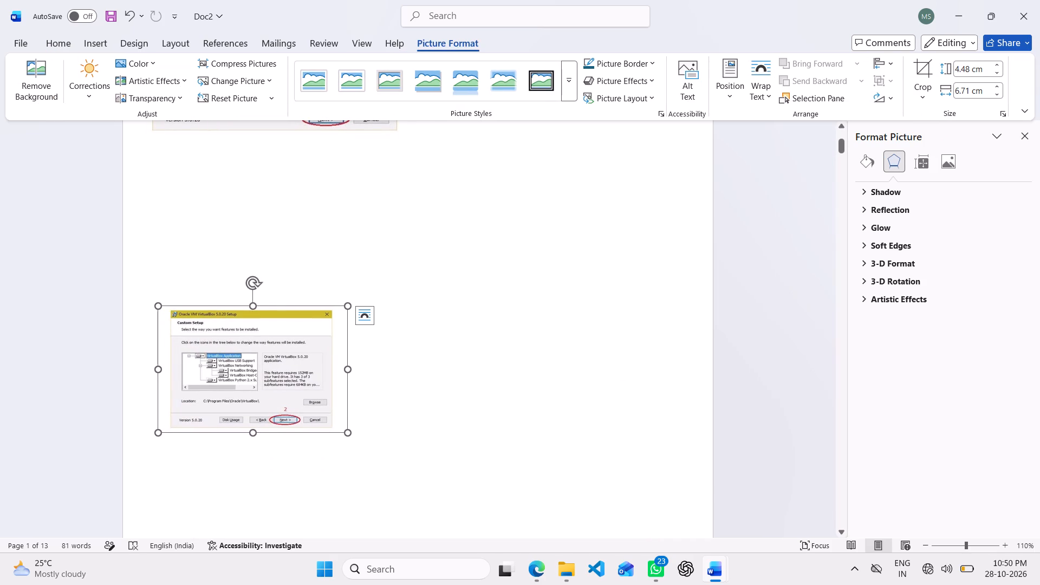
Move the Custom Setup screenshot up by cutting it and pasting it directly beneath the Welcome screenshot on page 1.
click(175, 370)
right_click(175, 370)
click(222, 189)
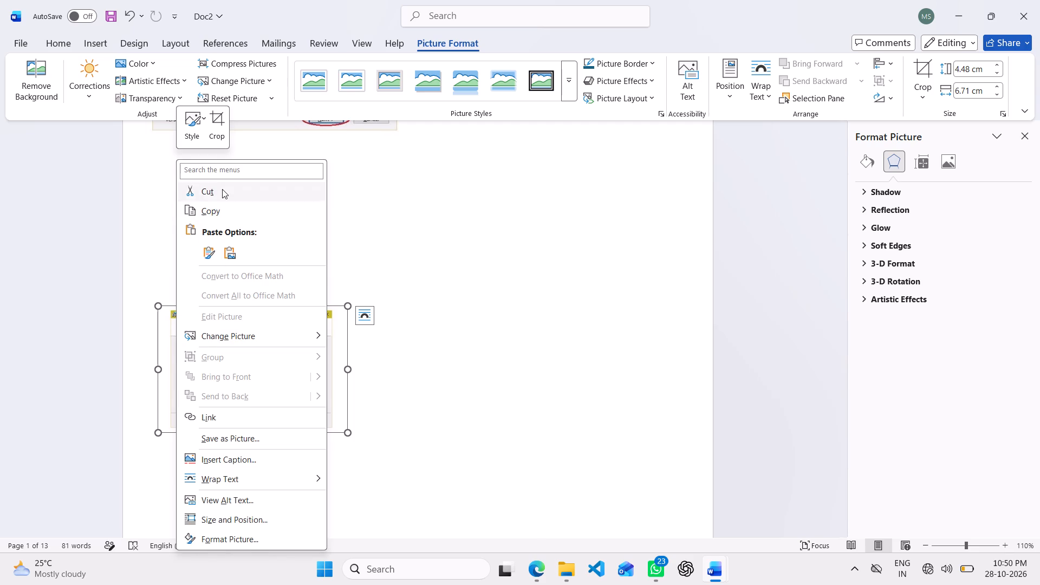
scroll(549, 239, up, 14)
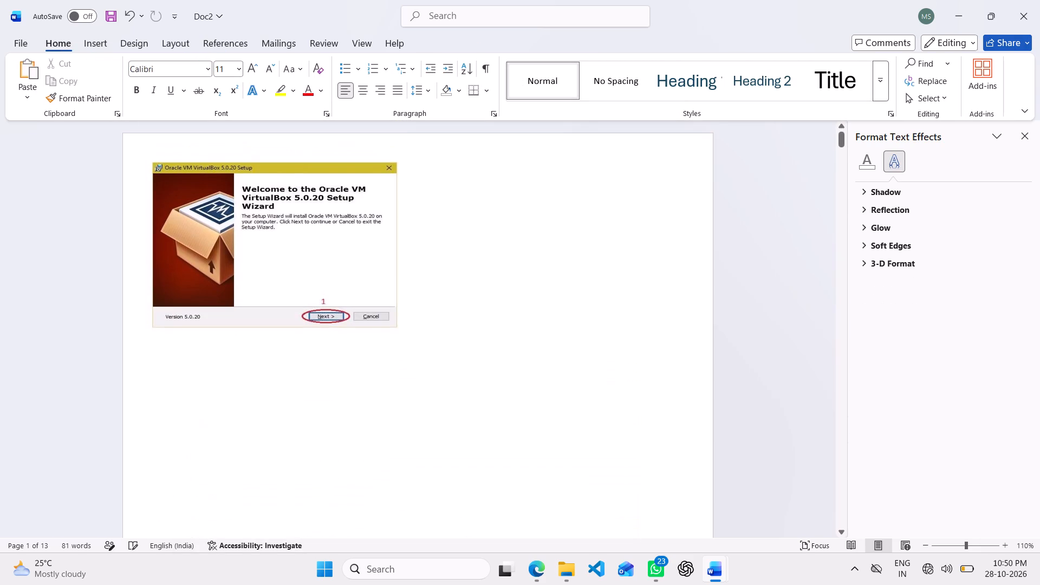
click(436, 197)
key(Right)
key(Right)
key(Right)
key(Right)
key(Right)
key(Right)
key(Right)
key(Right)
key(Right)
key(Right)
key(Right)
key(Right)
key(Right)
key(Up)
key(Up)
key(Up)
key(Up)
key(Up)
key(Up)
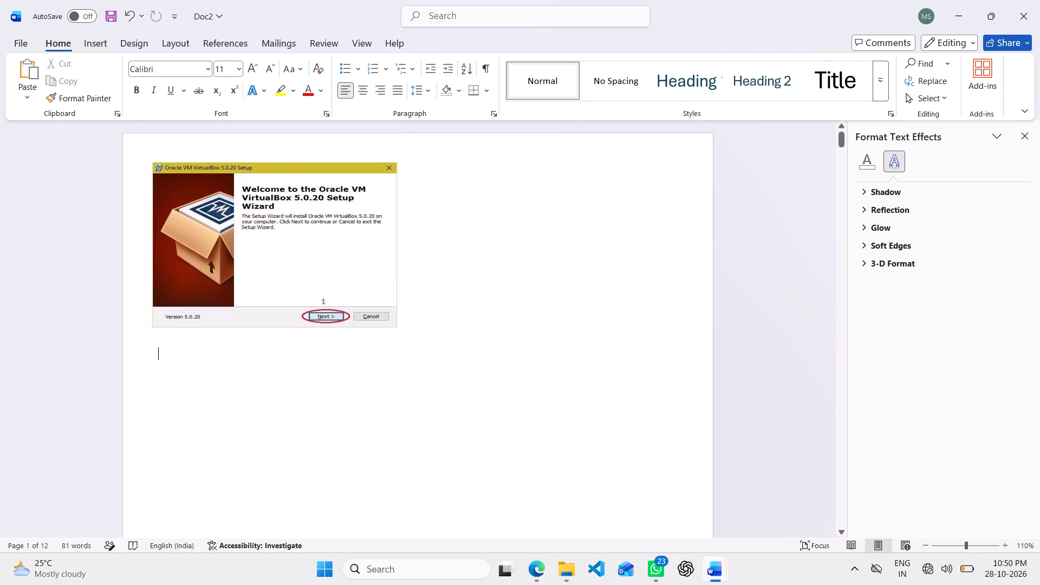
key(Up)
key(Down)
click(438, 197)
click(336, 227)
click(336, 227)
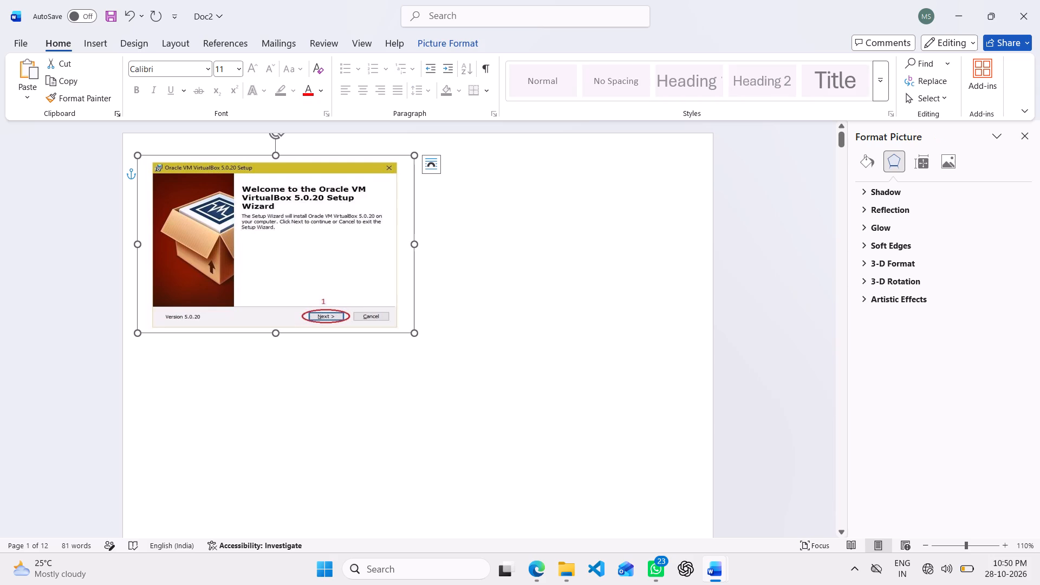
click(497, 199)
click(497, 199)
key(Right)
key(Right)
key(Right)
key(Right)
key(Right)
key(Right)
key(Right)
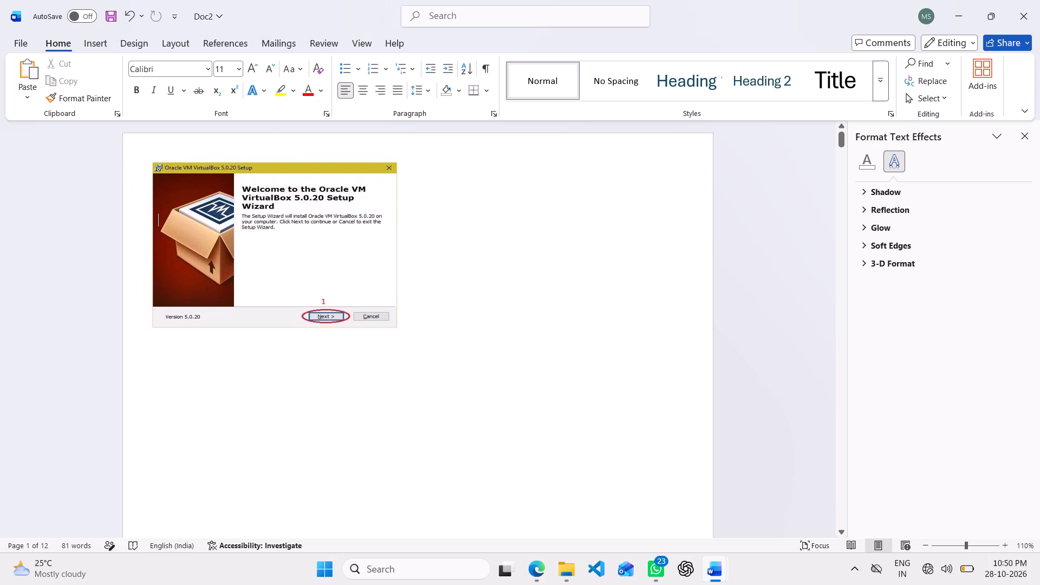
key(ctrl+v)
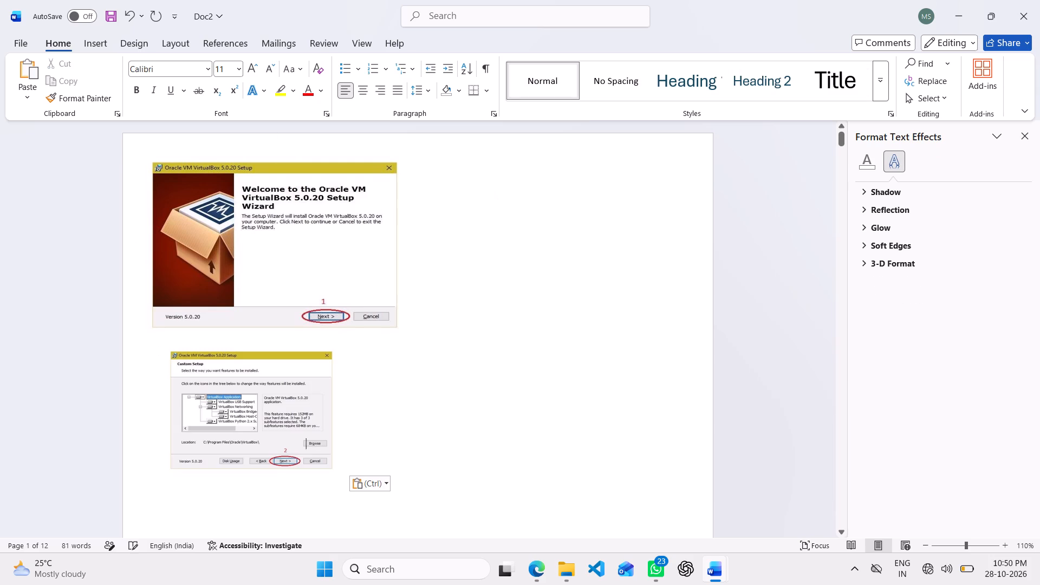
Widen the Custom Setup screenshot until its frame nearly reaches the Welcome screenshot's right edge.
click(239, 406)
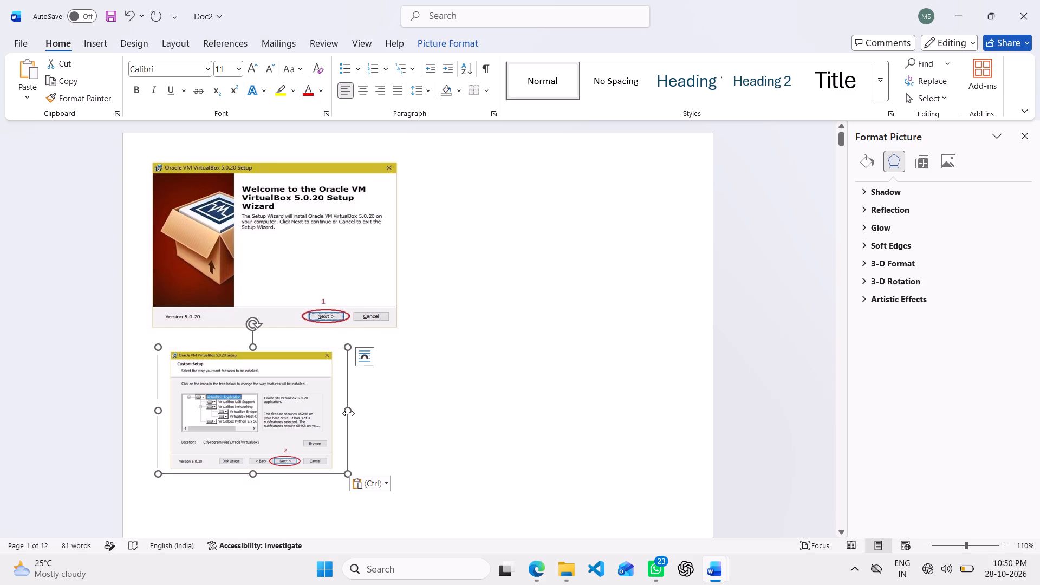
drag(348, 413, 395, 414)
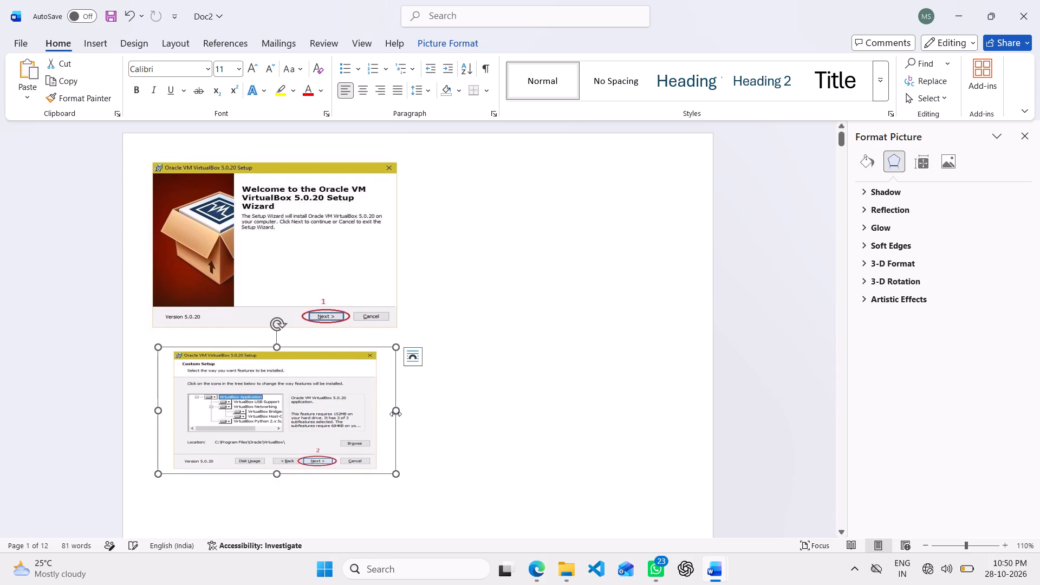
click(157, 410)
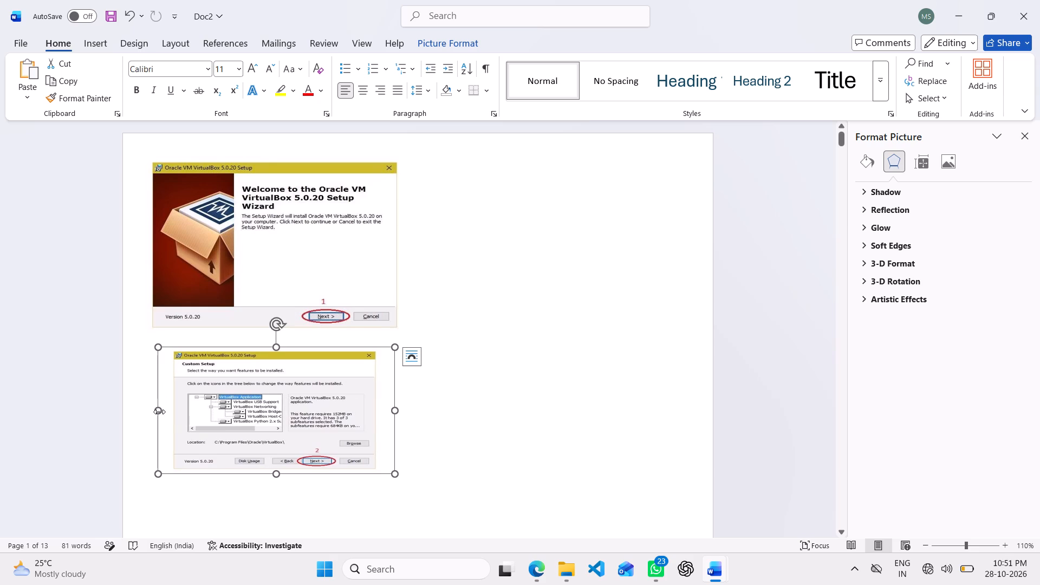
Try centring the Custom Setup screenshot on page 1, and set its paragraph alignment to justified.
click(367, 93)
drag(379, 91, 388, 90)
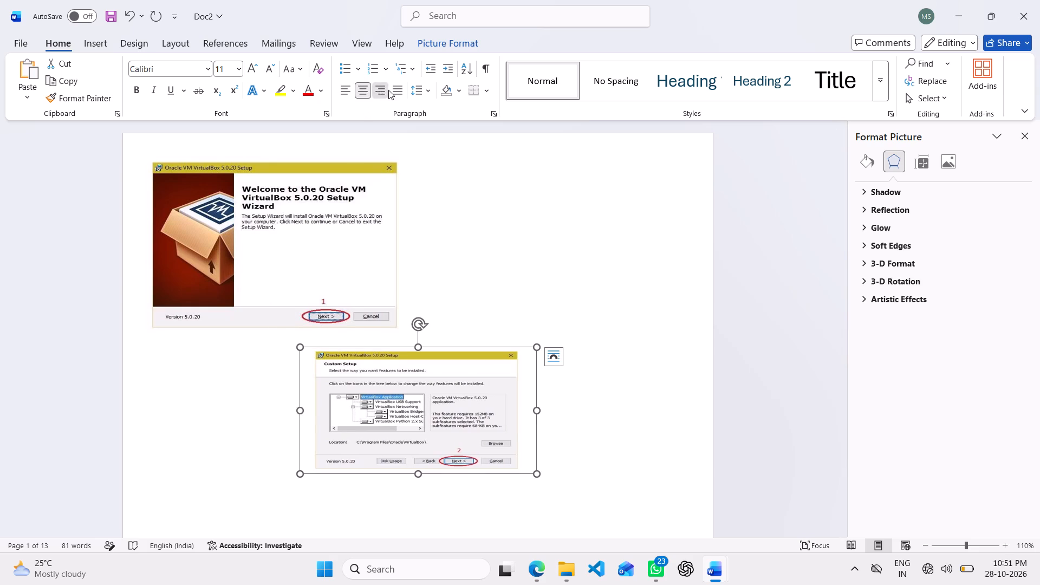
drag(388, 90, 399, 89)
click(399, 89)
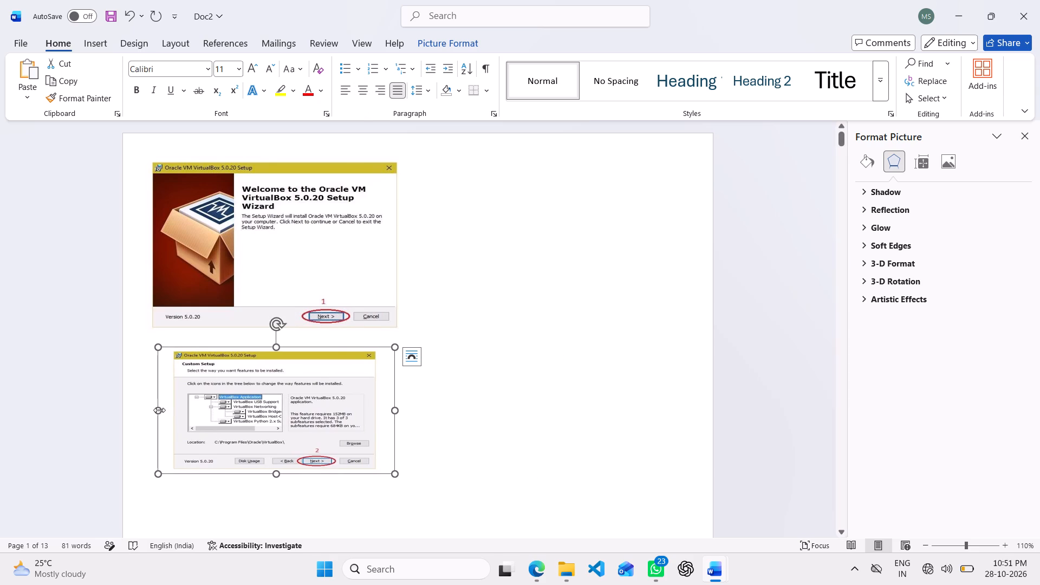
Adjust the Custom Setup screenshot's width to end near the Welcome screenshot's right edge, and make it slightly taller.
drag(157, 411, 158, 407)
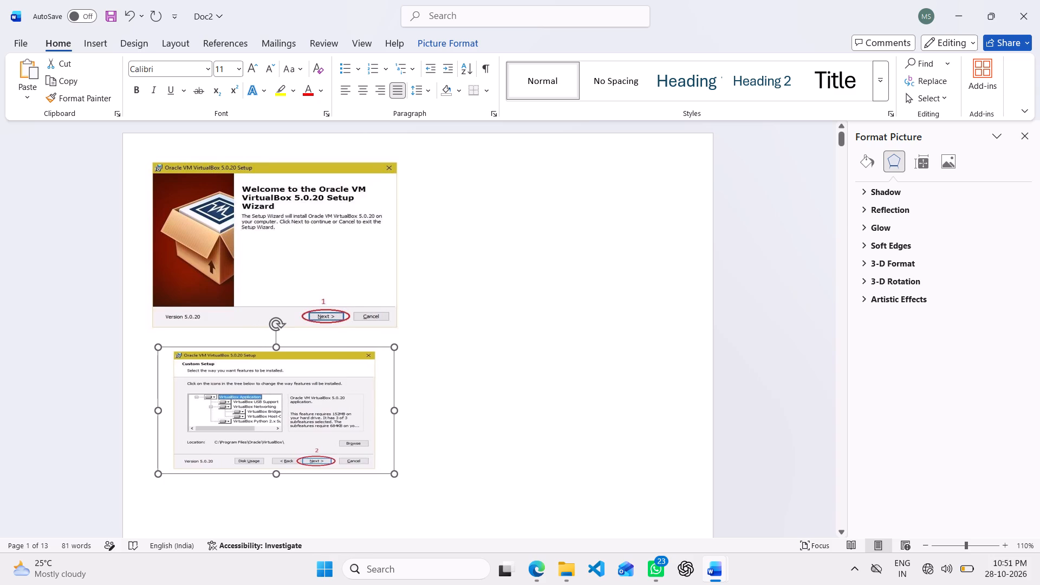
drag(158, 407, 154, 405)
click(528, 248)
scroll(528, 248, down, 1)
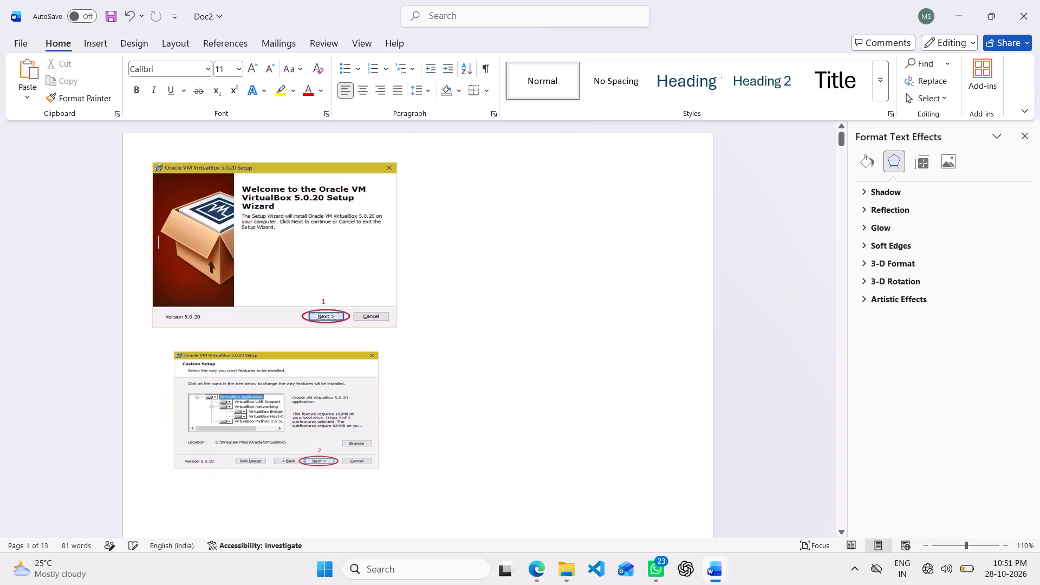
scroll(528, 248, down, 1)
click(252, 370)
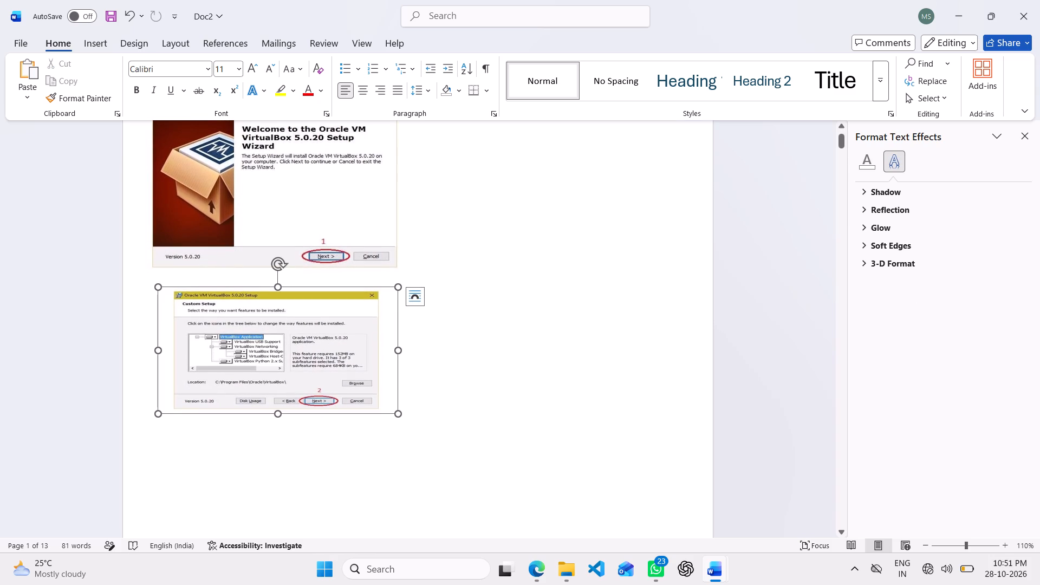
drag(157, 352, 120, 340)
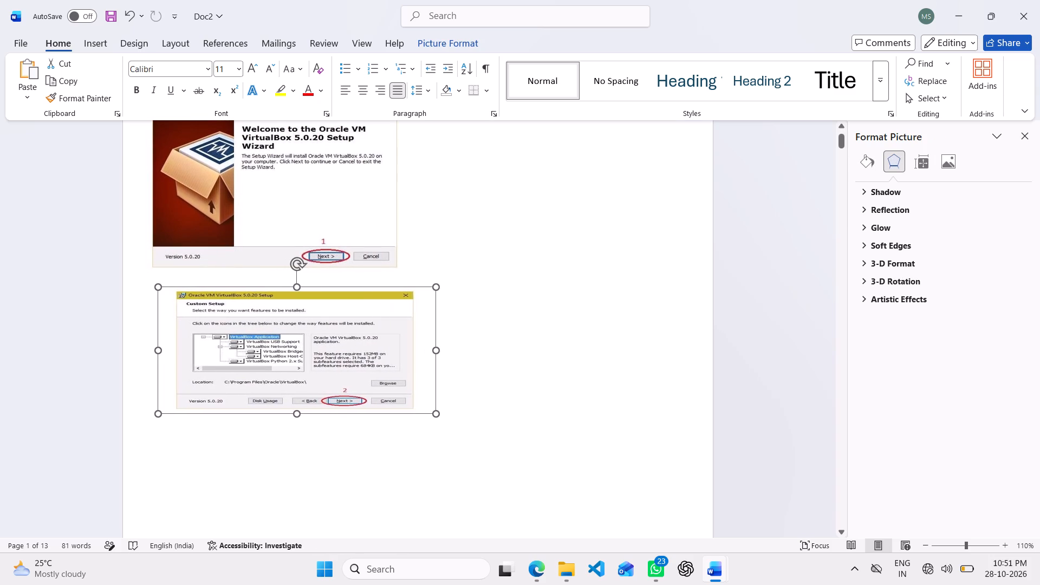
drag(120, 340, 80, 321)
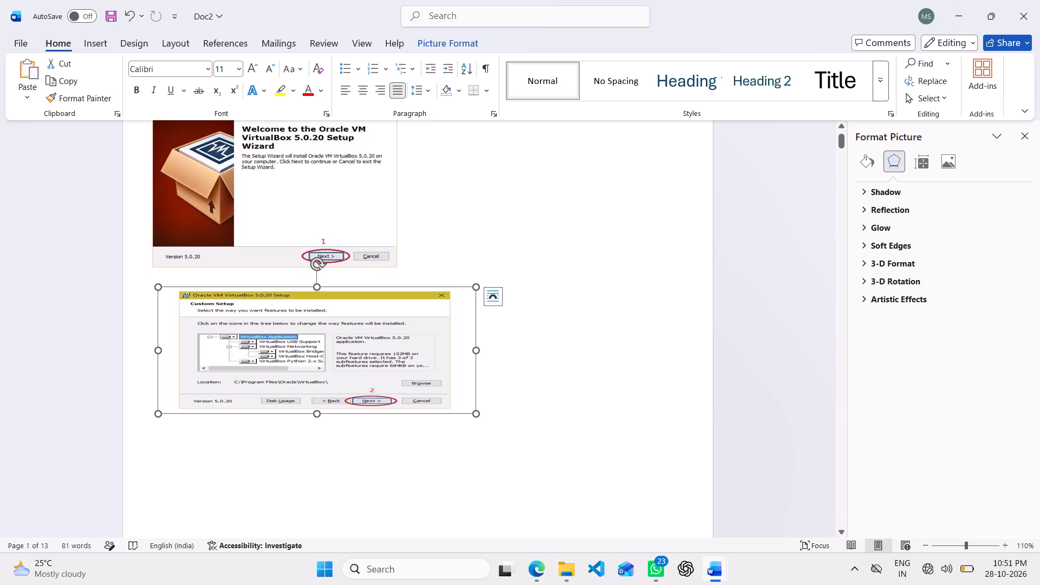
drag(476, 351, 401, 360)
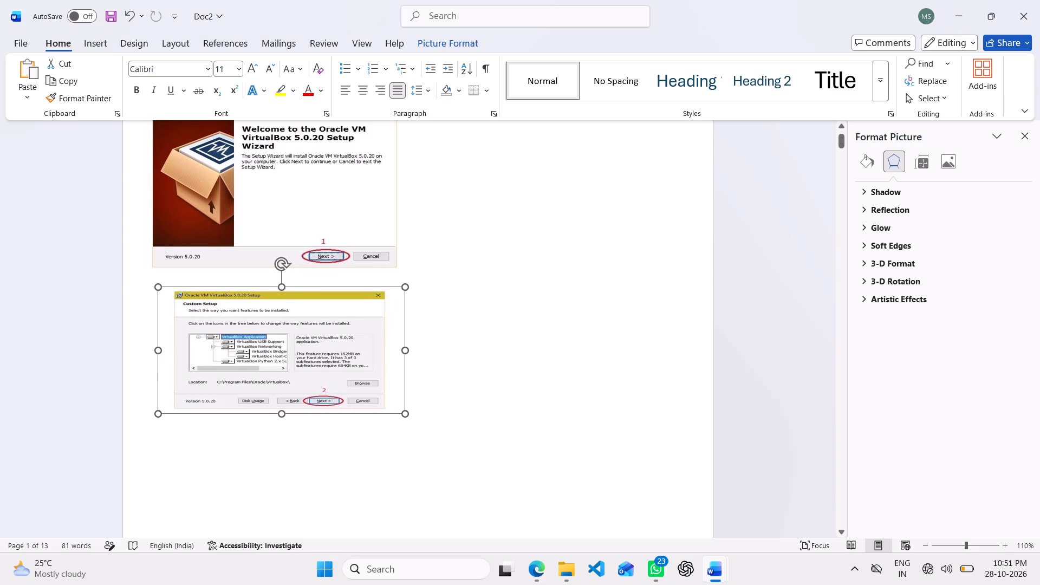
drag(401, 360, 393, 361)
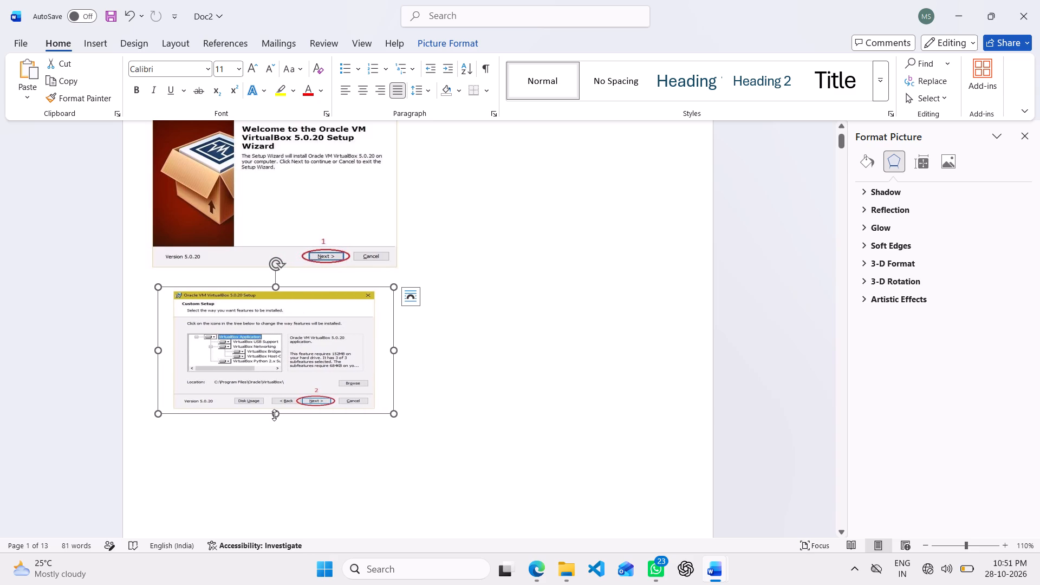
drag(275, 415, 273, 439)
click(539, 258)
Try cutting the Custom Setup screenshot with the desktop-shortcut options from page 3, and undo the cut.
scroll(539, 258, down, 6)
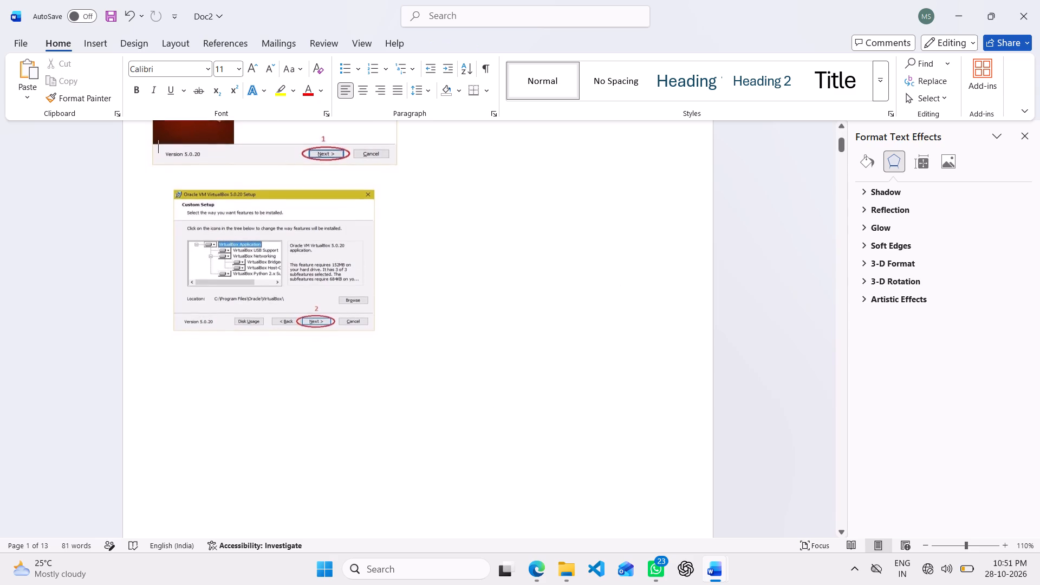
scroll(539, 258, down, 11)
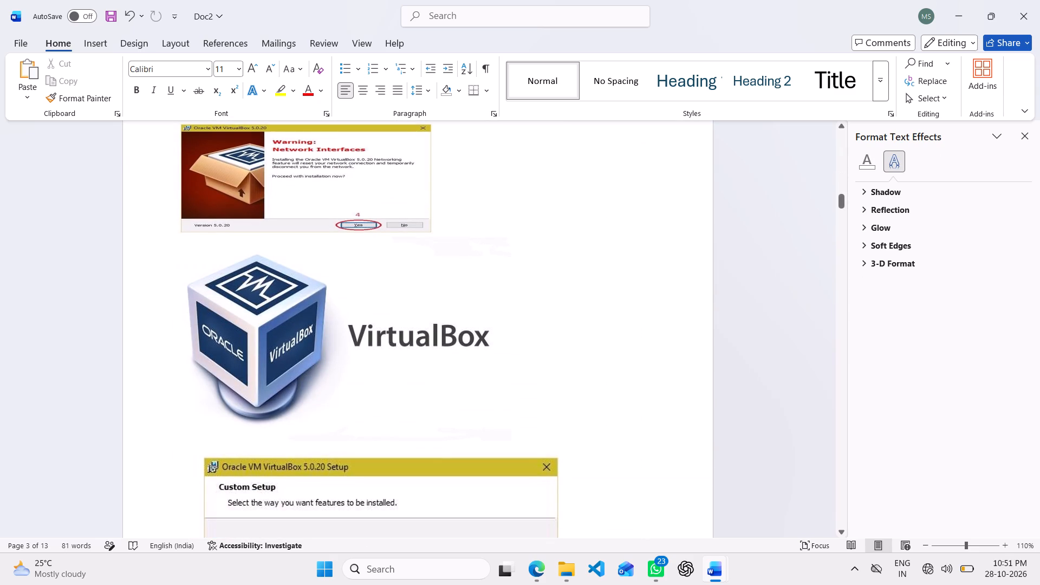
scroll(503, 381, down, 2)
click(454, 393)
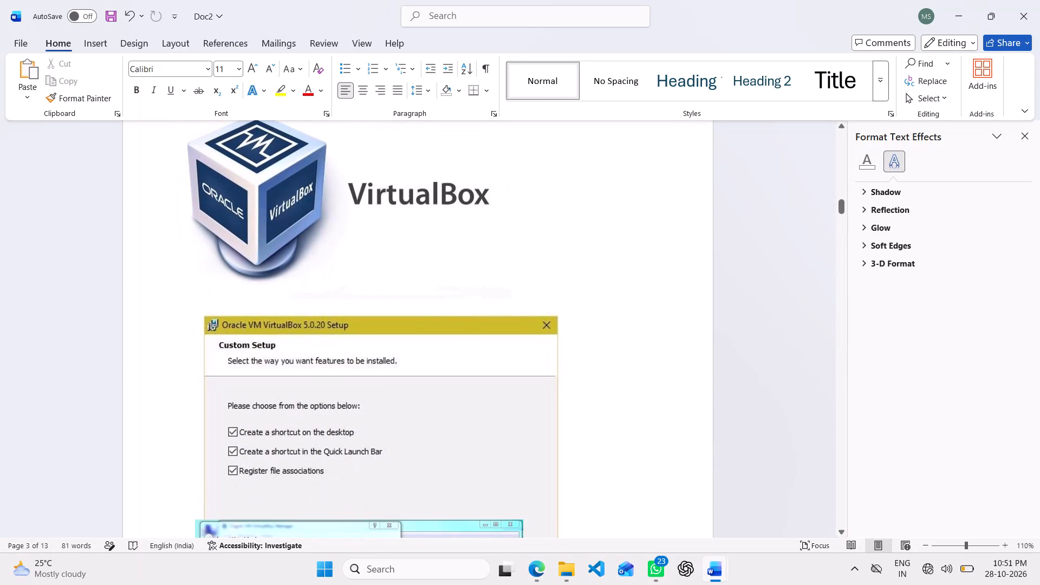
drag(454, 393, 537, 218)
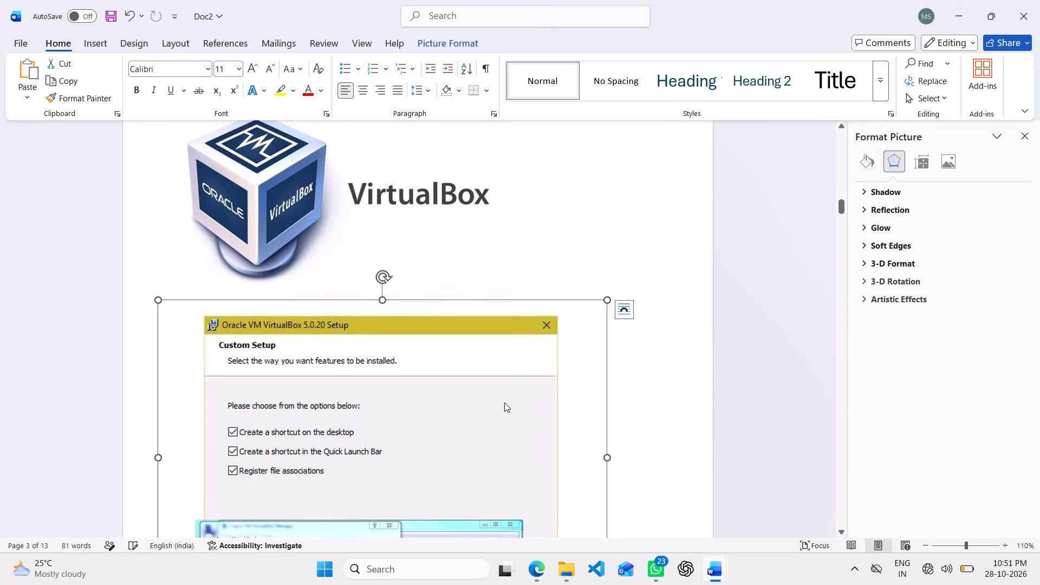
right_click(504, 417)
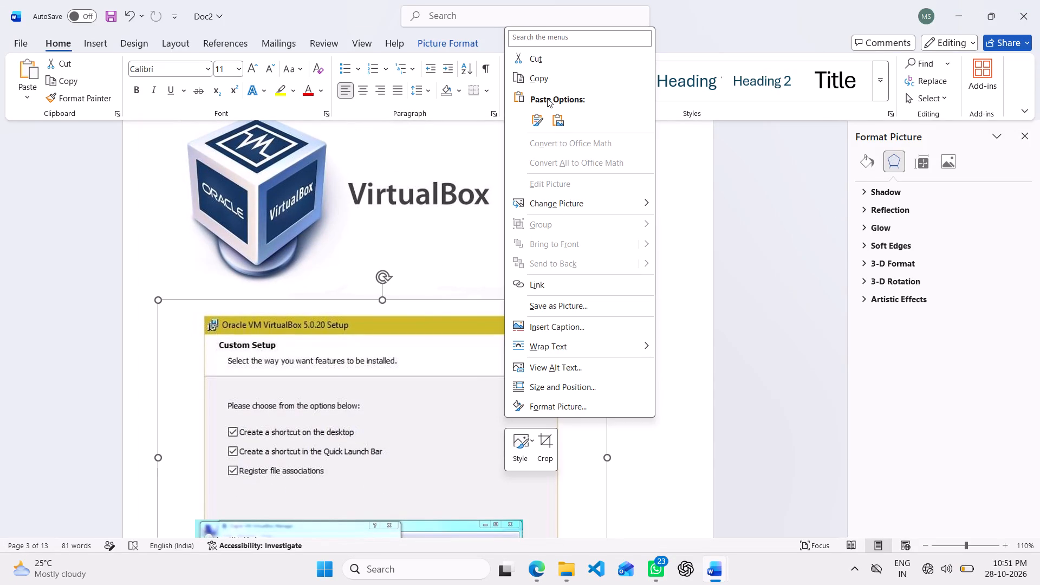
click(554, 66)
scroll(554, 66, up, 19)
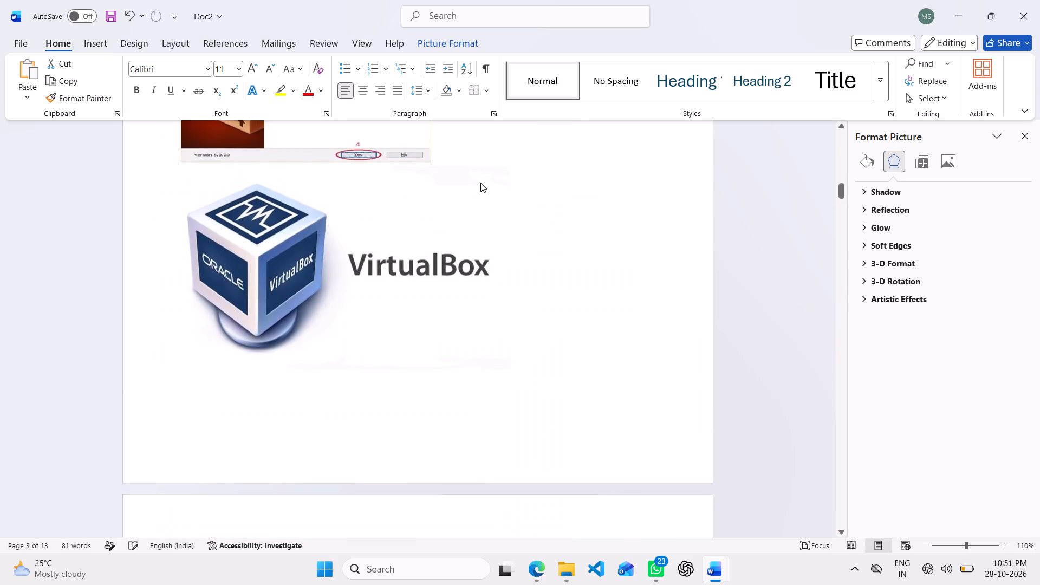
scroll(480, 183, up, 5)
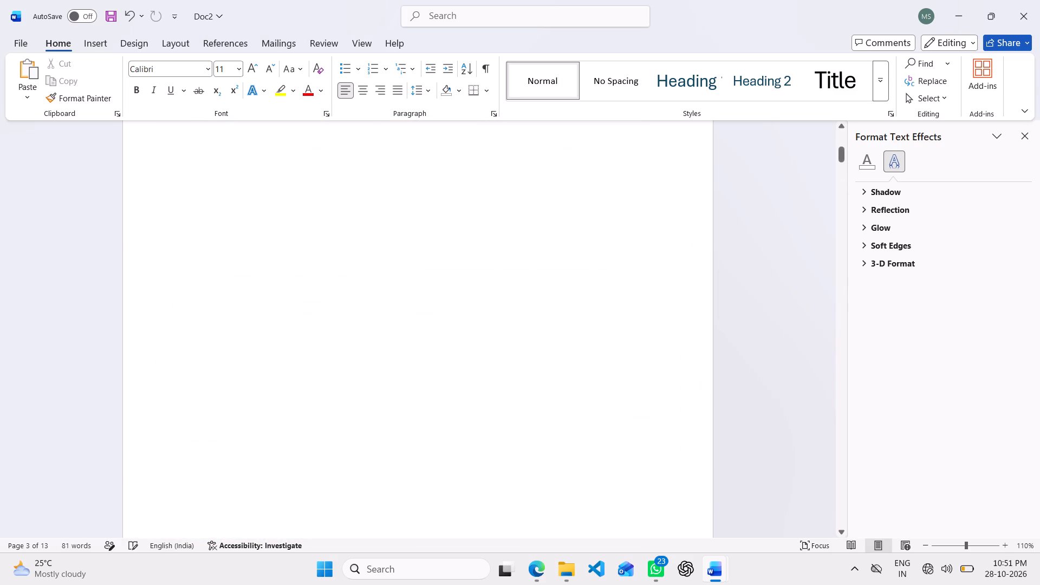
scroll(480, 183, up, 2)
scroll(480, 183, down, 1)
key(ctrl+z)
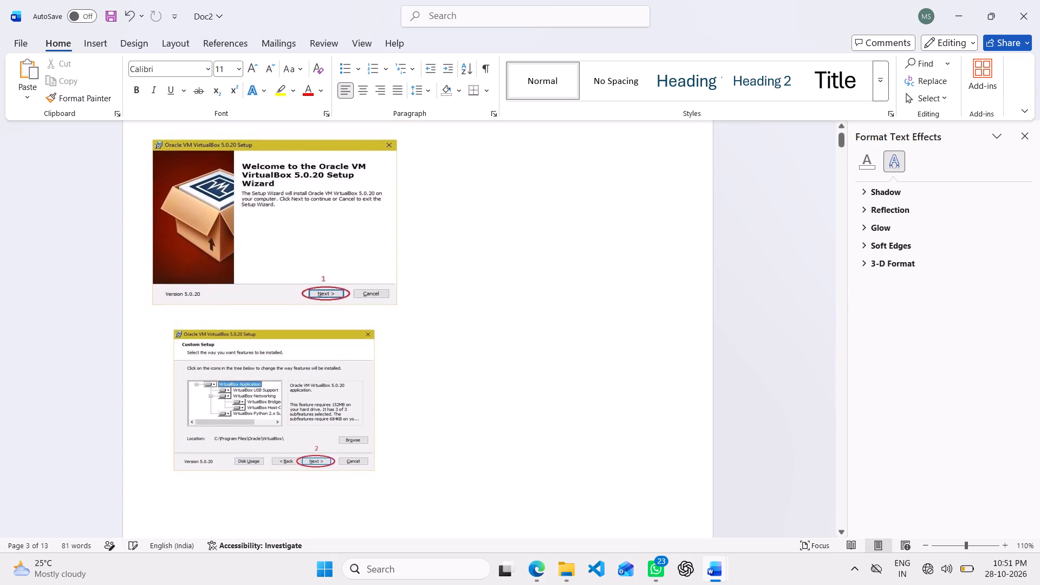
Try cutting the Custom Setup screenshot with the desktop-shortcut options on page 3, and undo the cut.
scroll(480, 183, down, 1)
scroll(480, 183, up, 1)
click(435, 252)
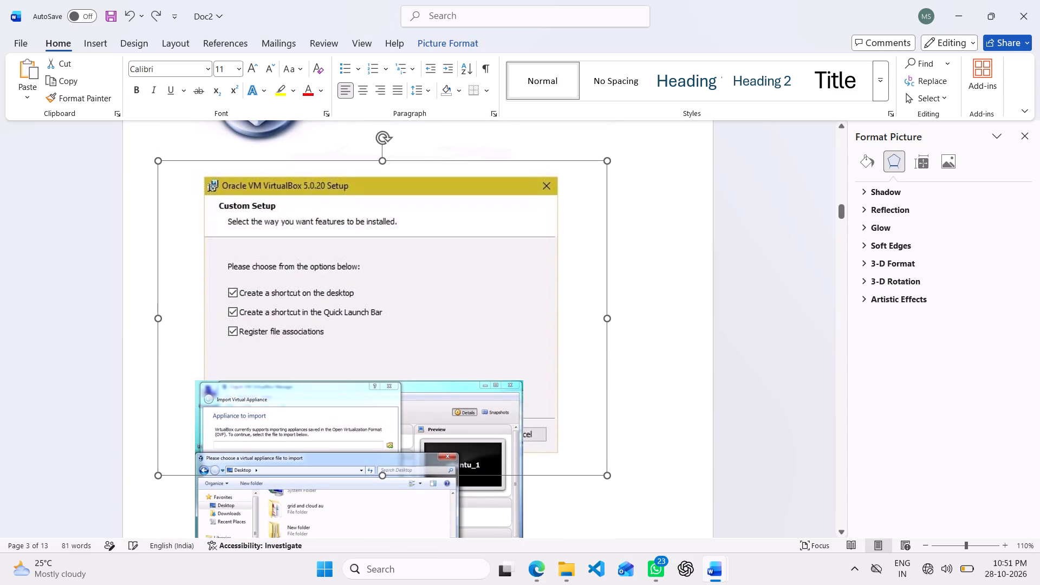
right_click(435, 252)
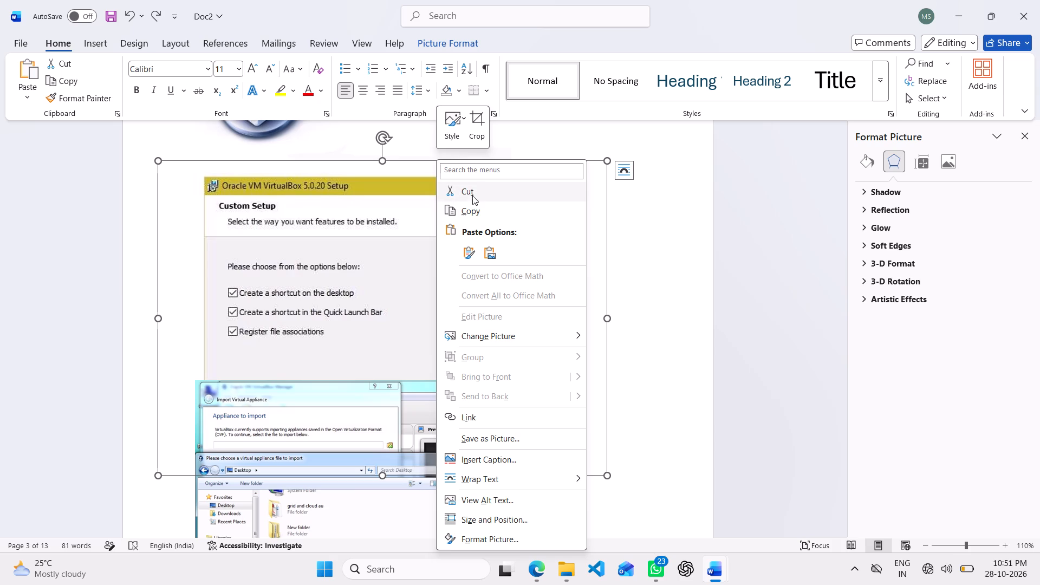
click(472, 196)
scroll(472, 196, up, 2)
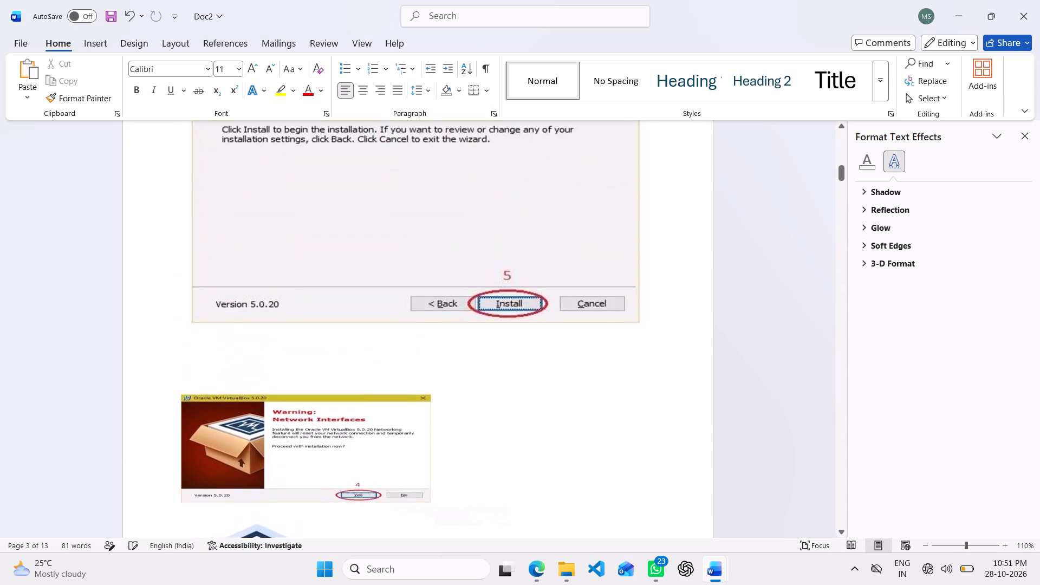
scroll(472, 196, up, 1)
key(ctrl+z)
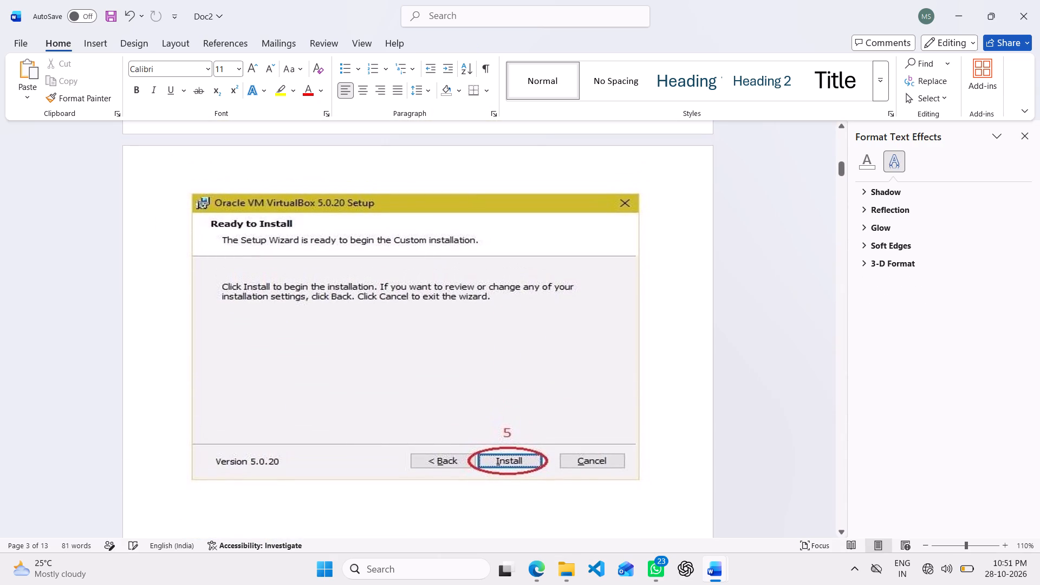
Shrink the Custom Setup screenshot with the desktop-shortcut options on page 3 to about three-quarters of its width.
scroll(459, 281, down, 1)
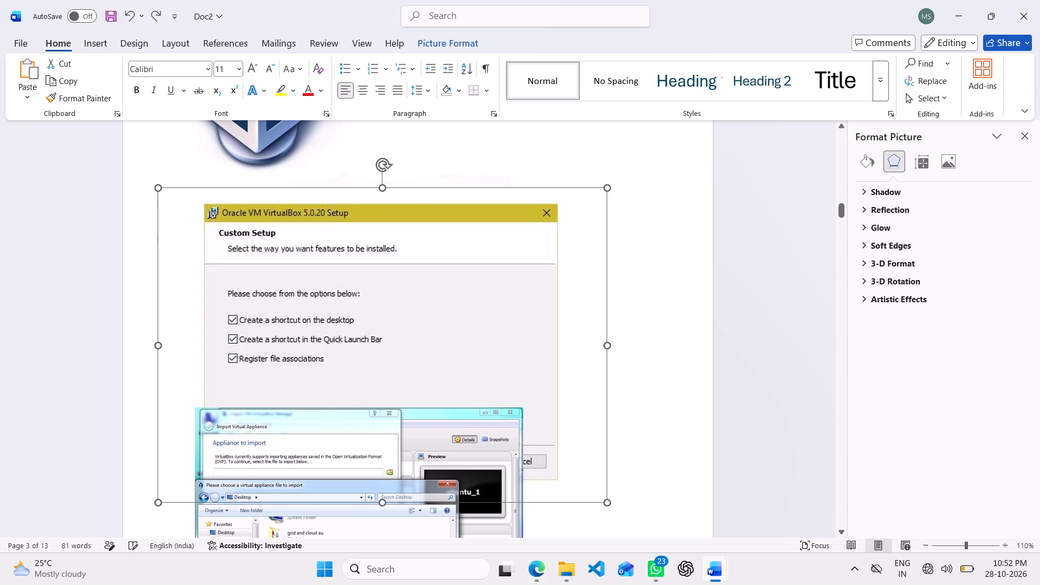
drag(607, 502, 542, 389)
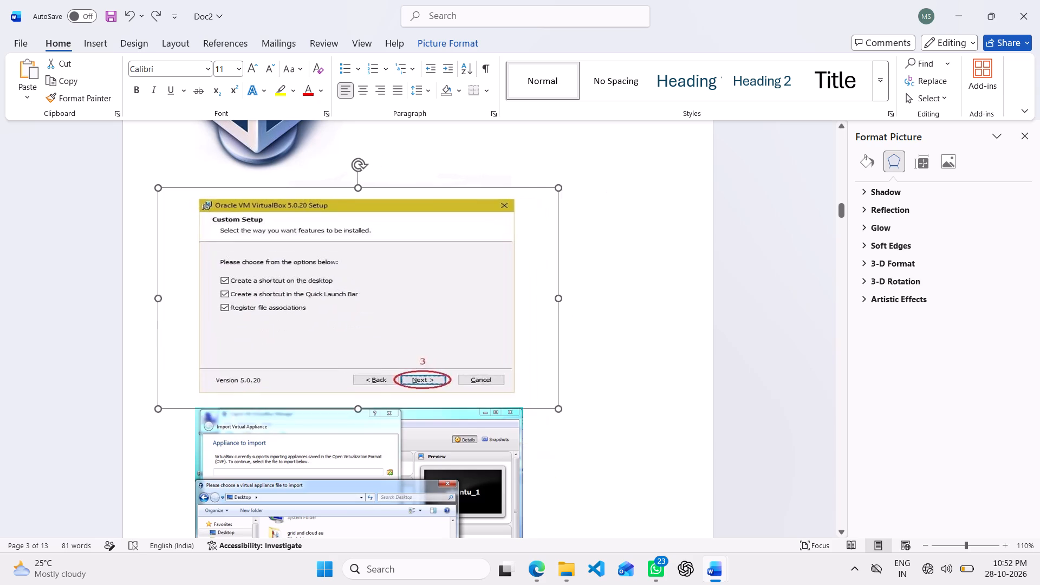
drag(542, 389, 492, 342)
Cut the reduced Custom Setup screenshot with the desktop-shortcut options from page 3.
click(384, 305)
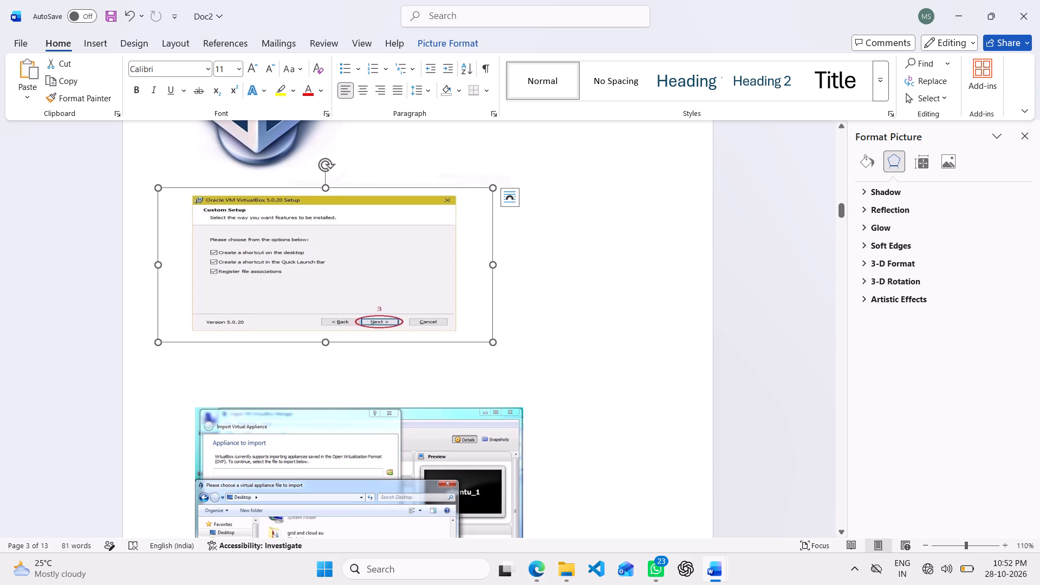
right_click(384, 305)
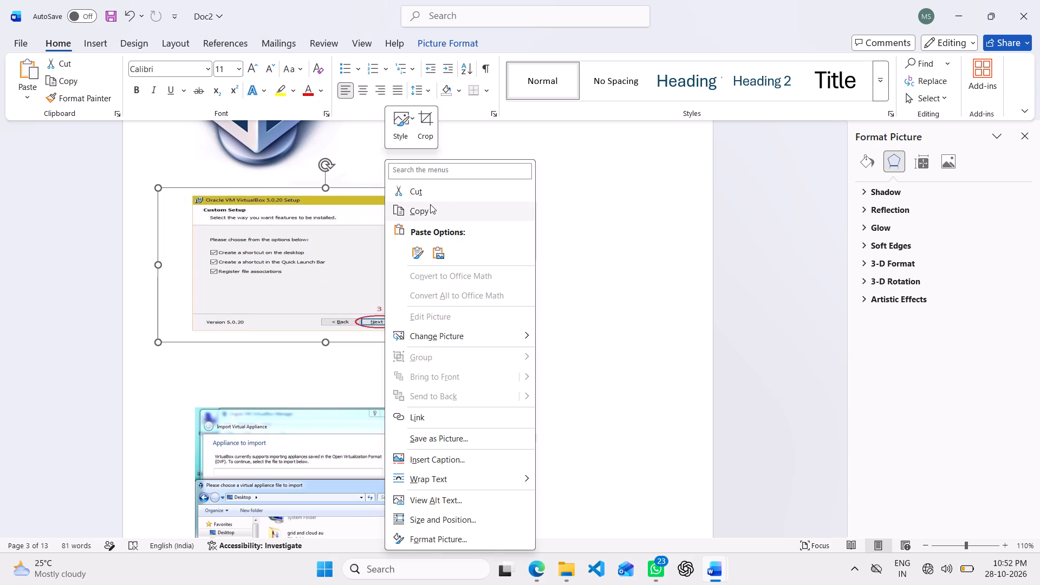
click(431, 198)
Review the setup screenshots and the empty space across pages 1 to 3 to check their order and placement.
scroll(431, 198, up, 2)
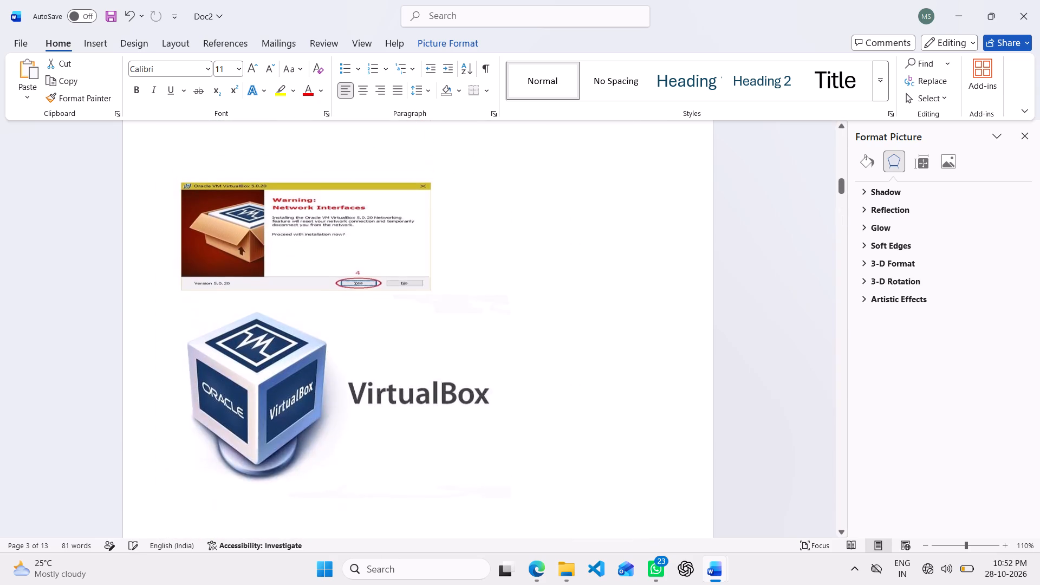
scroll(431, 198, up, 2)
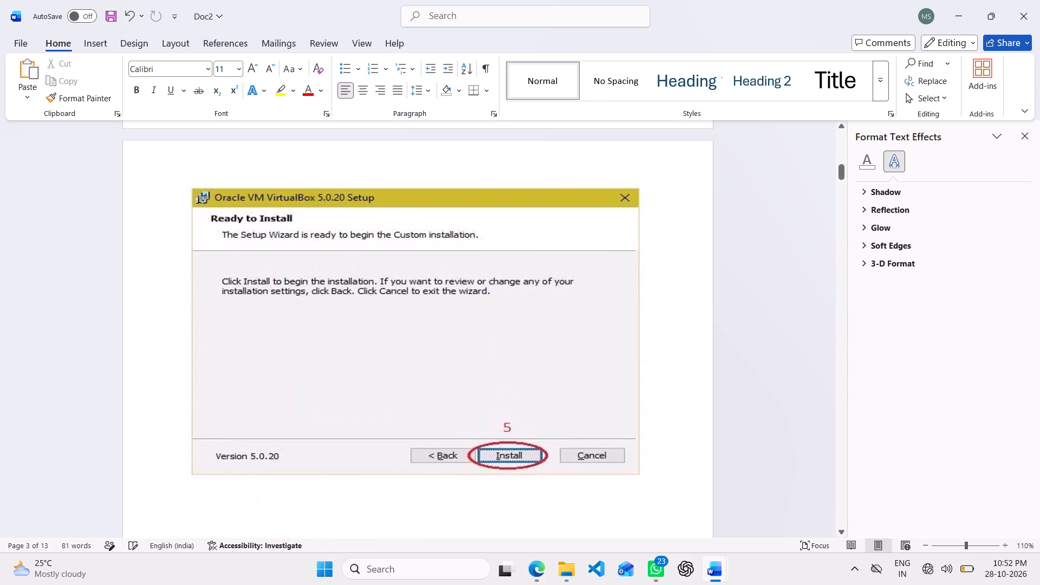
scroll(431, 198, up, 1)
scroll(431, 198, down, 2)
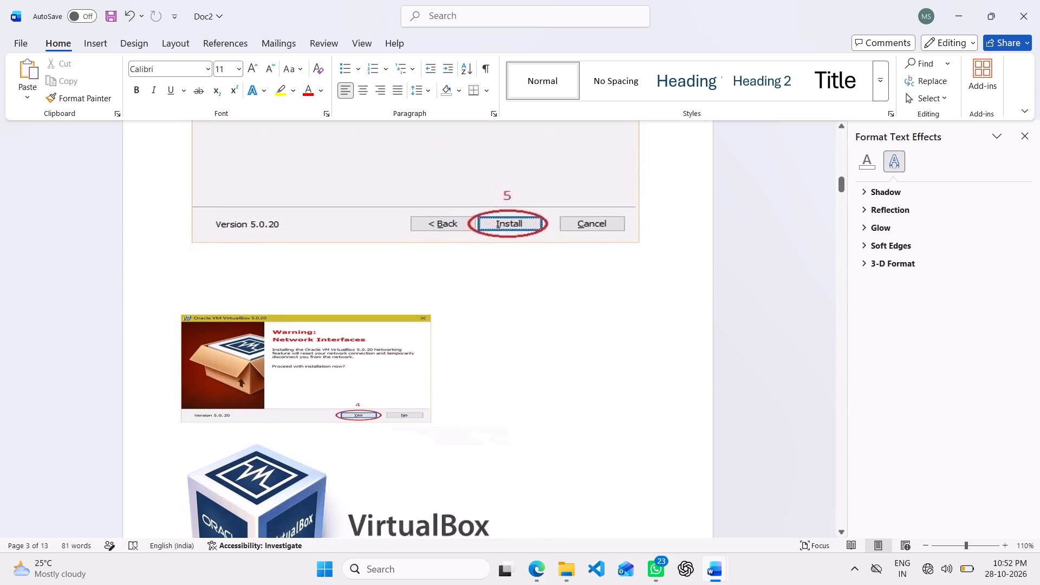
scroll(431, 198, down, 1)
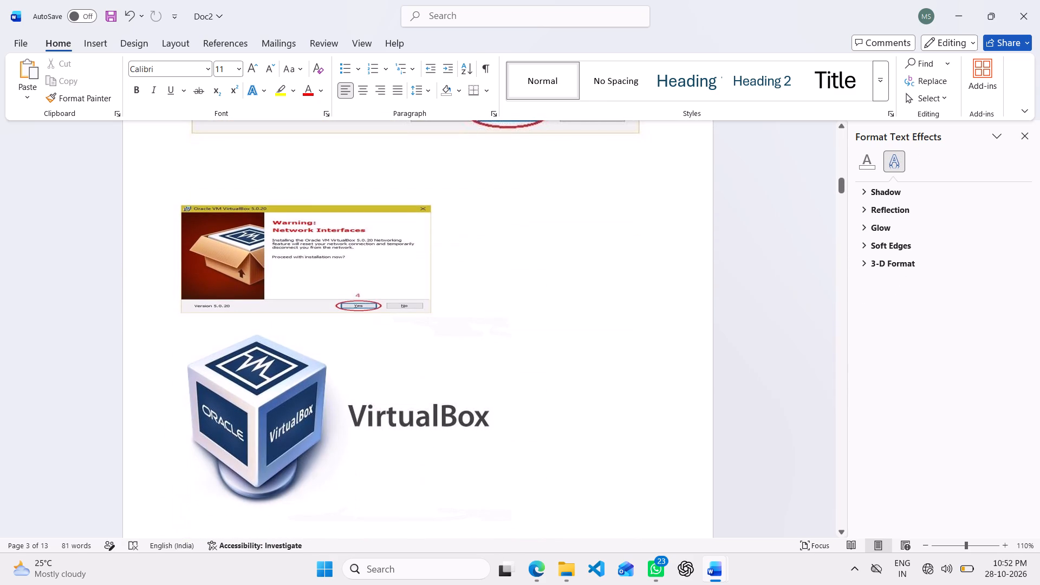
scroll(447, 176, up, 5)
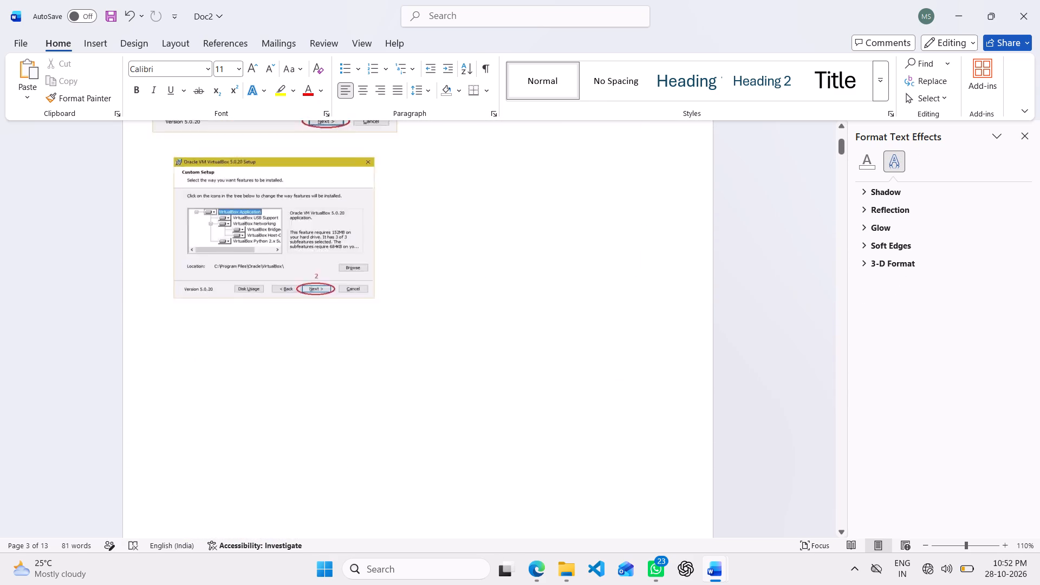
scroll(447, 176, up, 2)
scroll(447, 176, down, 2)
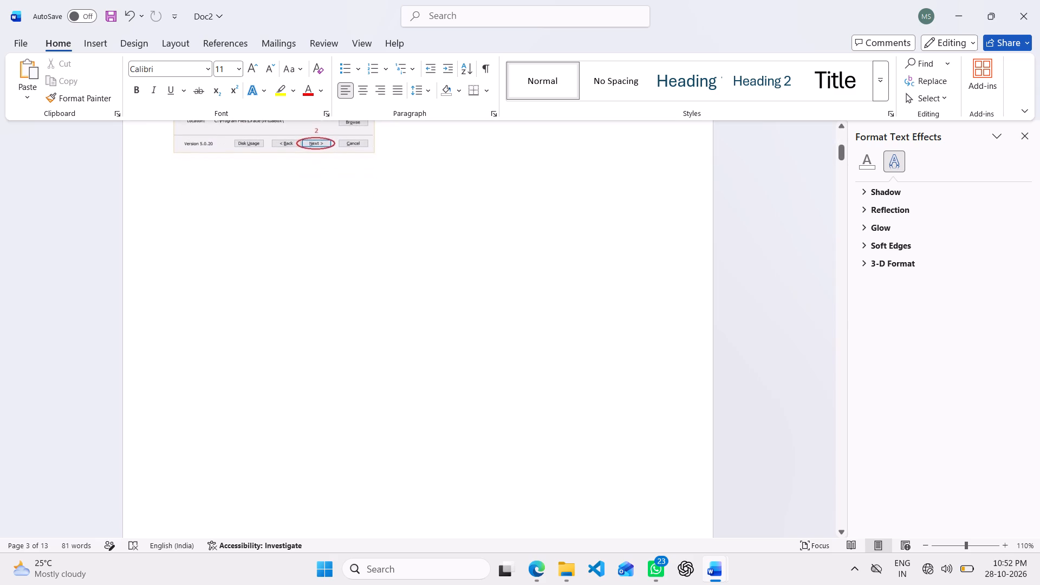
scroll(446, 226, up, 2)
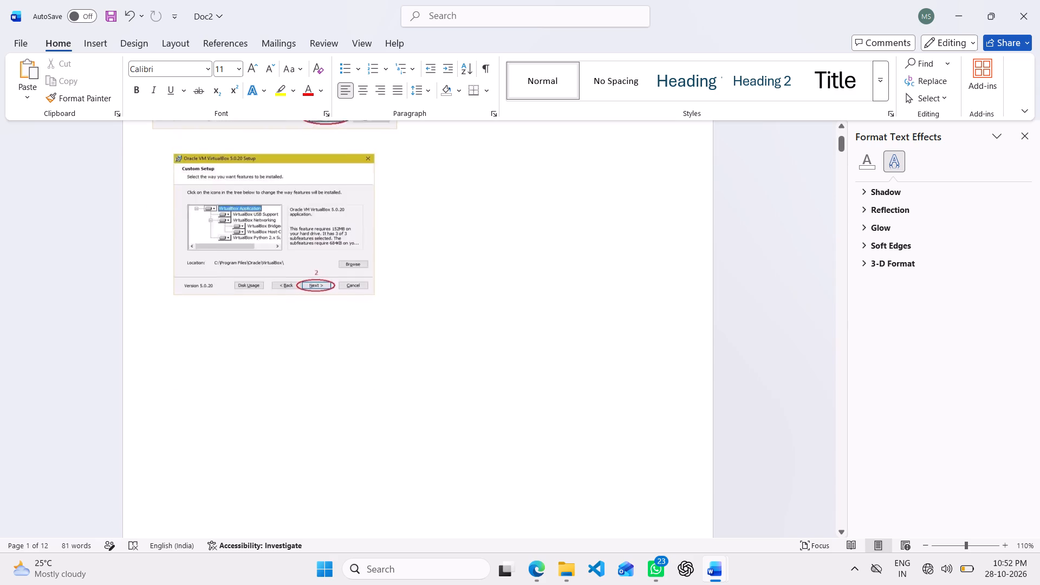
scroll(446, 226, up, 3)
scroll(446, 226, down, 2)
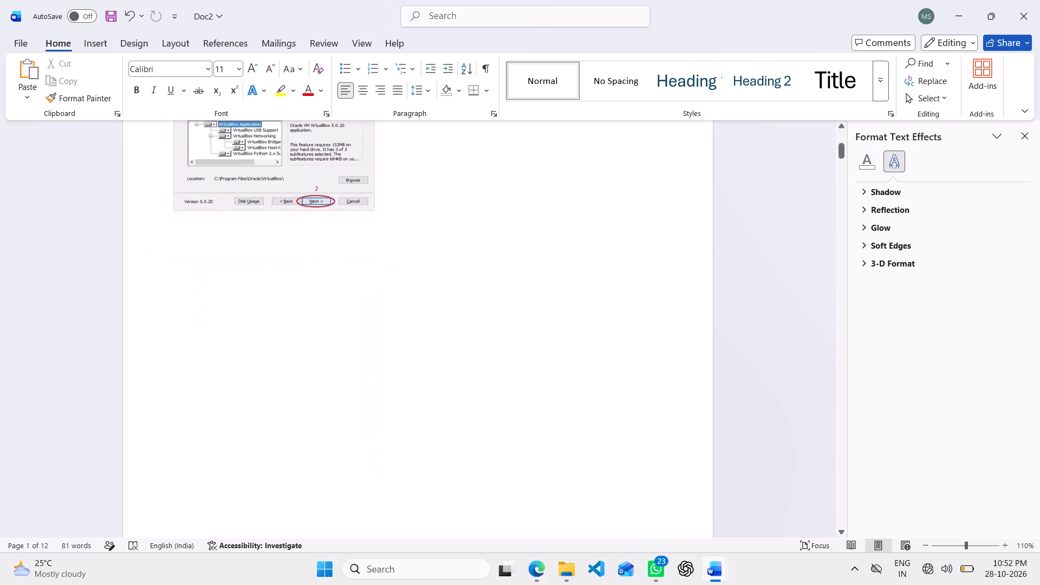
scroll(446, 226, down, 2)
scroll(446, 226, up, 2)
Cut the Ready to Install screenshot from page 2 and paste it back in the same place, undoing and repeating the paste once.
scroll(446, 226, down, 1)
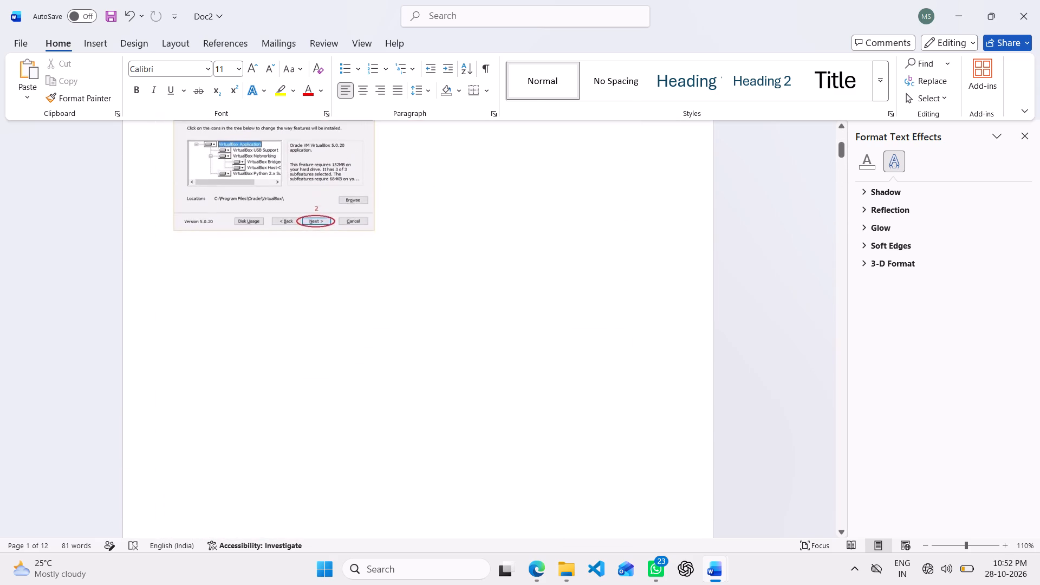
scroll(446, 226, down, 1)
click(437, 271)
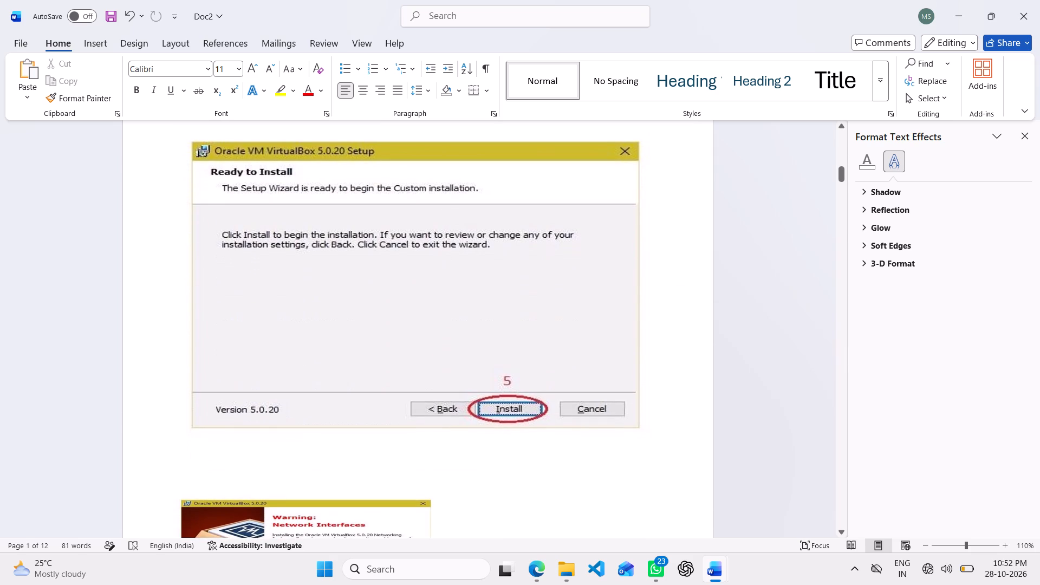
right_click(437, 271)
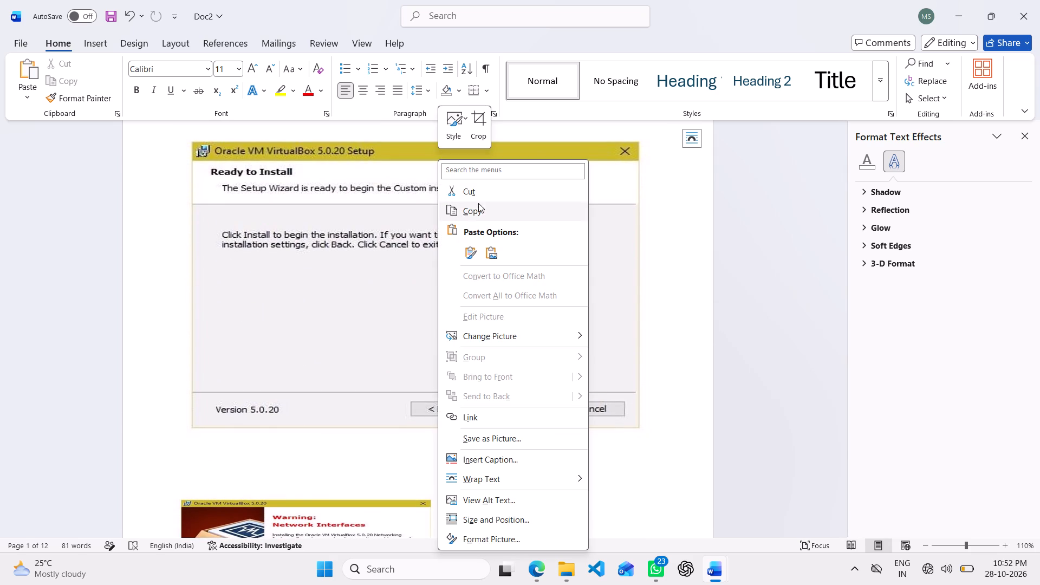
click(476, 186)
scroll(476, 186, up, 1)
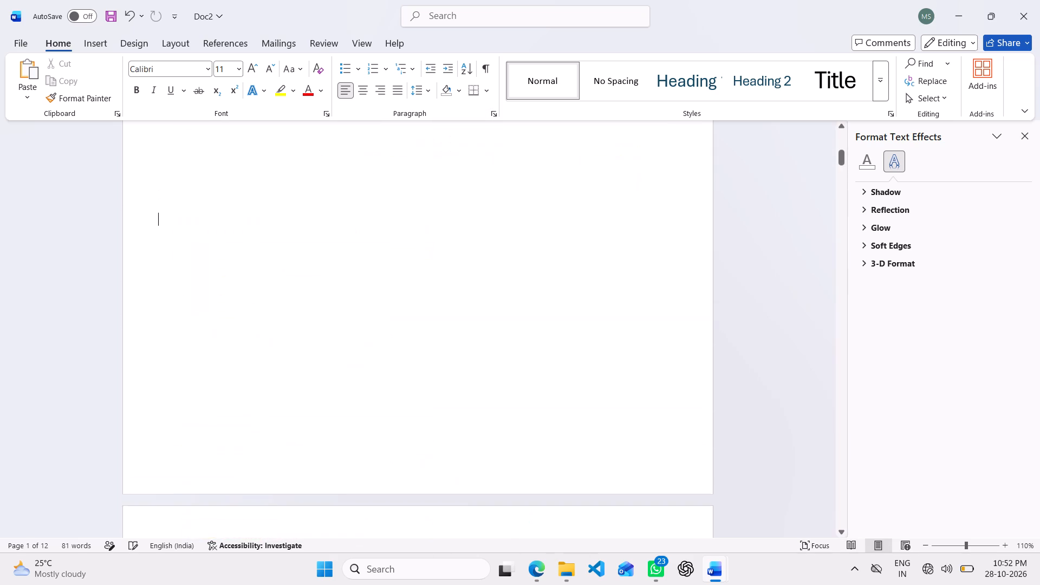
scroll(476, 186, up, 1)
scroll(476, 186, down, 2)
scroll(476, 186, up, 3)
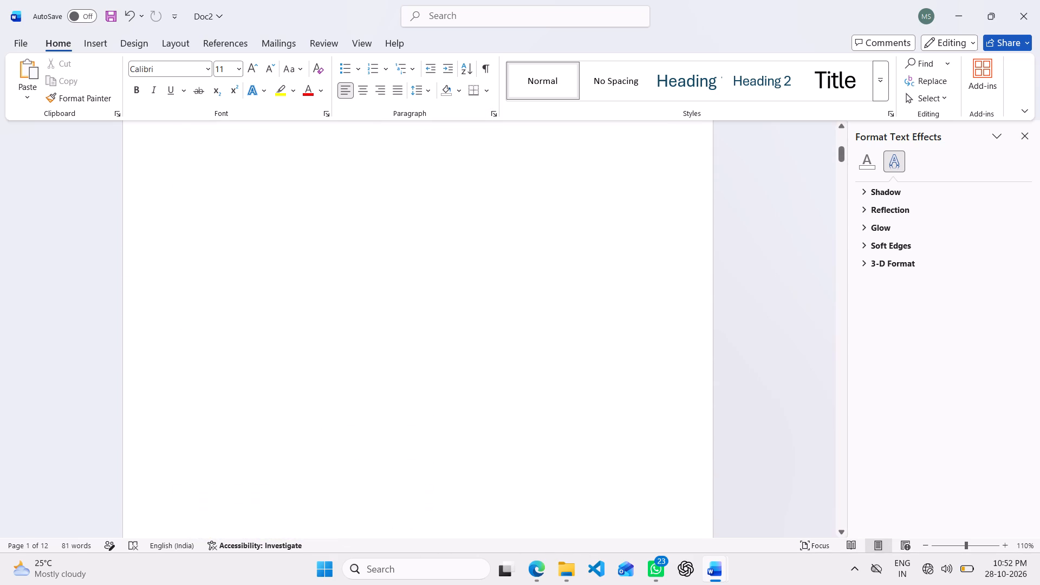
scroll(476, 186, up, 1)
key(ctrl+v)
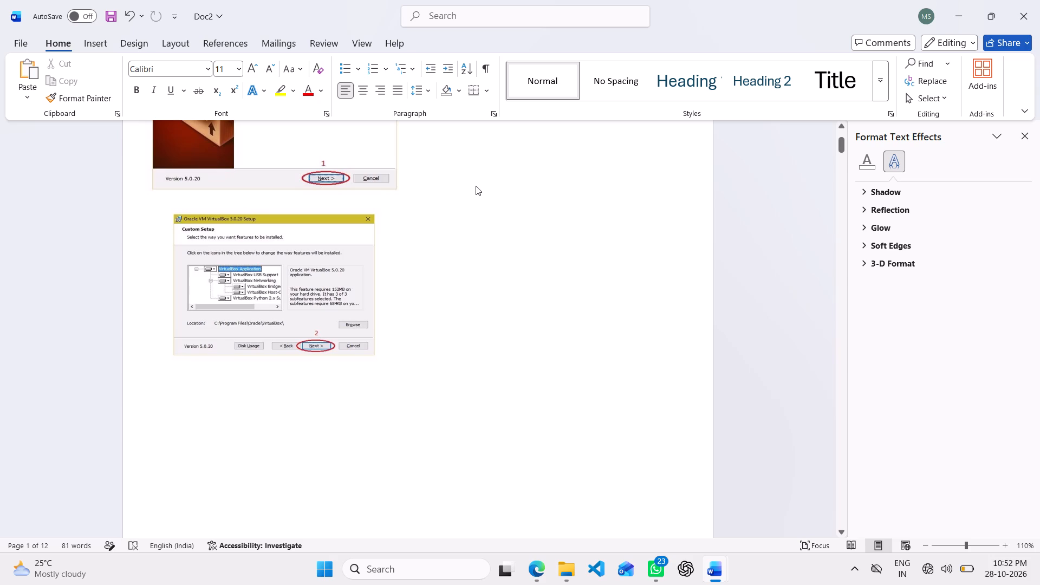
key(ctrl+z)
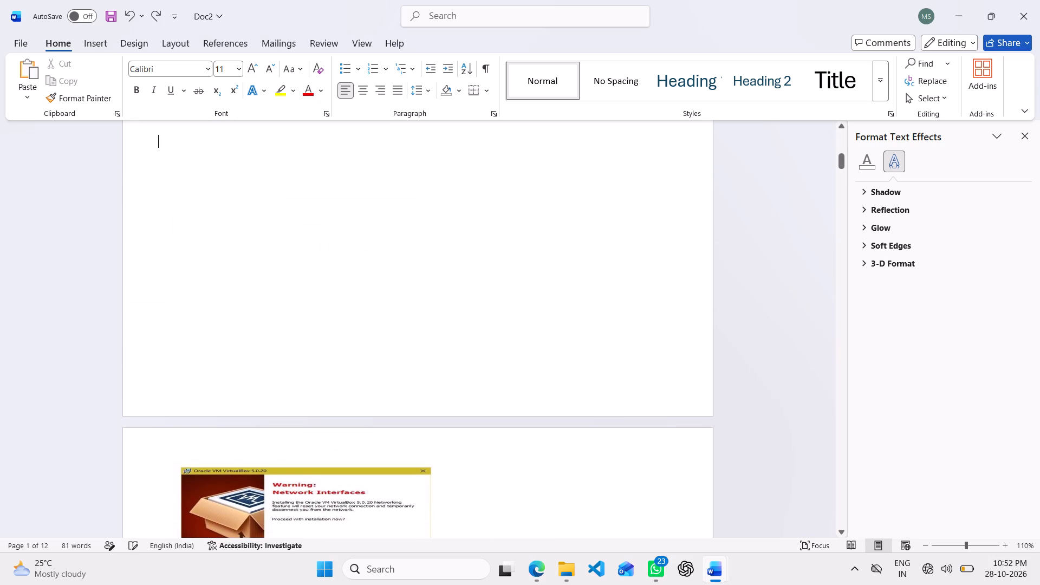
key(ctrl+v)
Shrink the Ready to Install screenshot to about half its width so it fits in the empty space on page 1.
scroll(485, 369, down, 1)
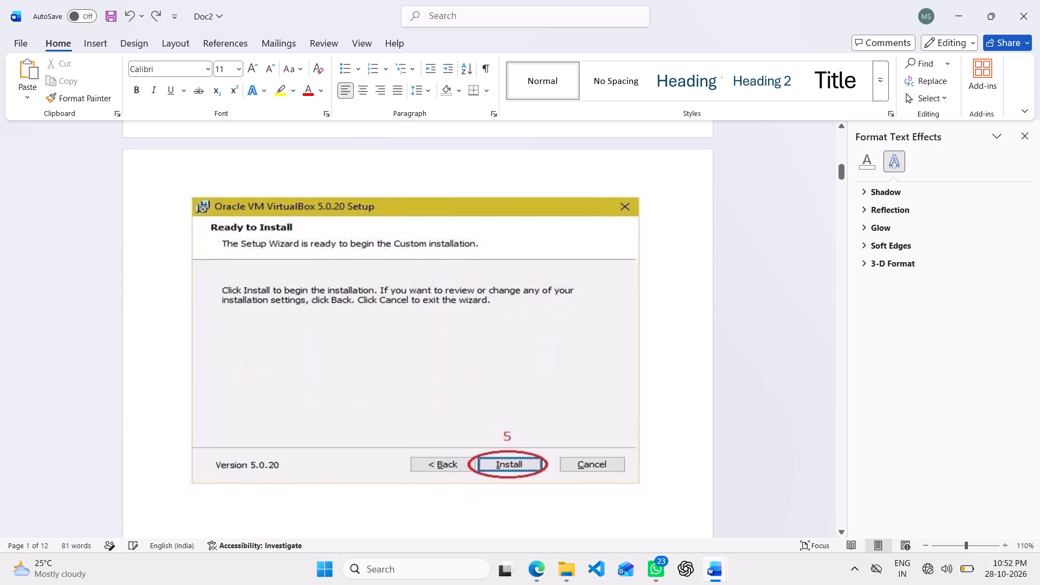
click(632, 454)
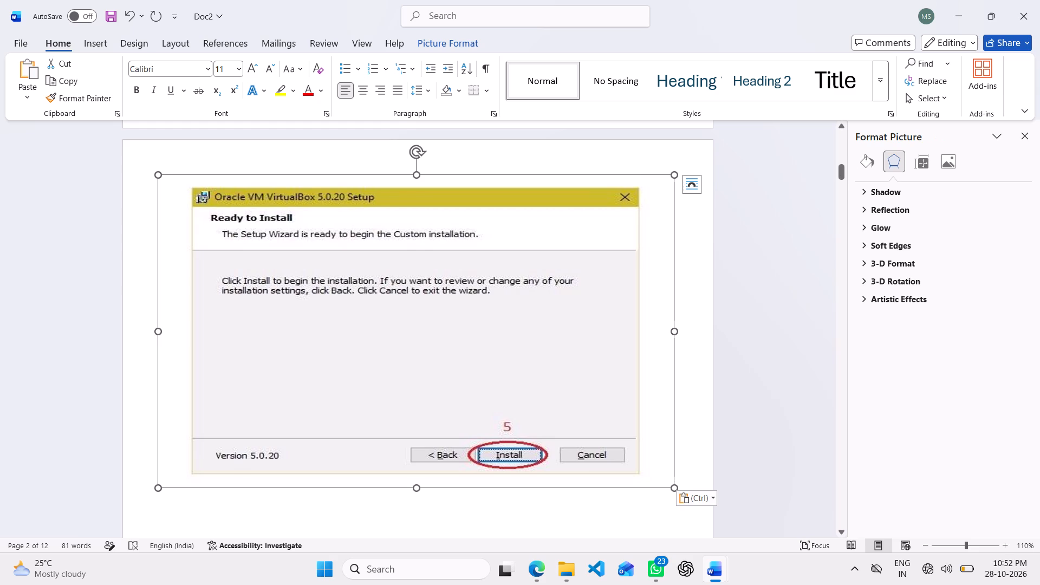
drag(672, 489, 571, 399)
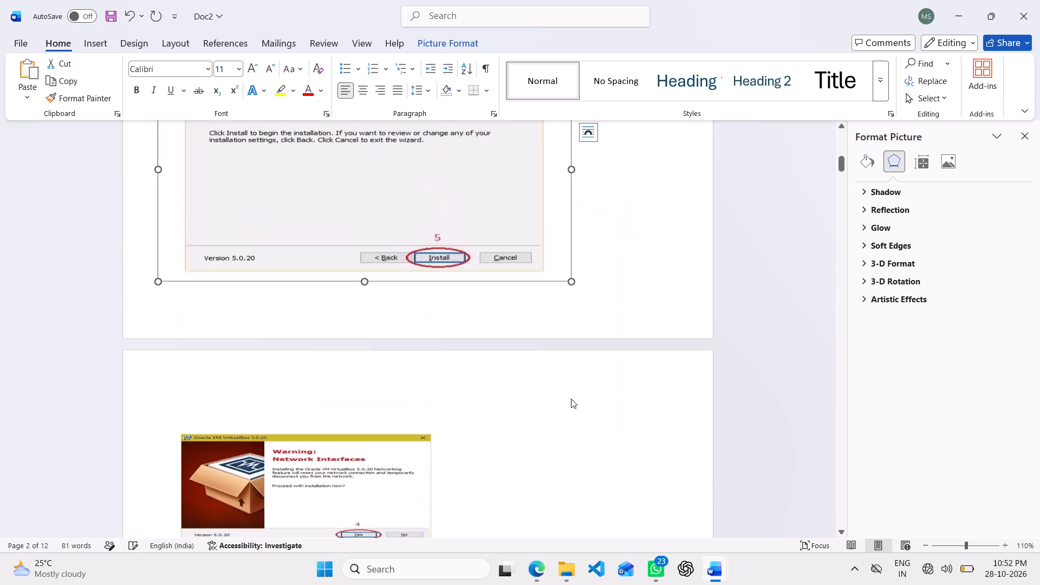
scroll(317, 339, up, 1)
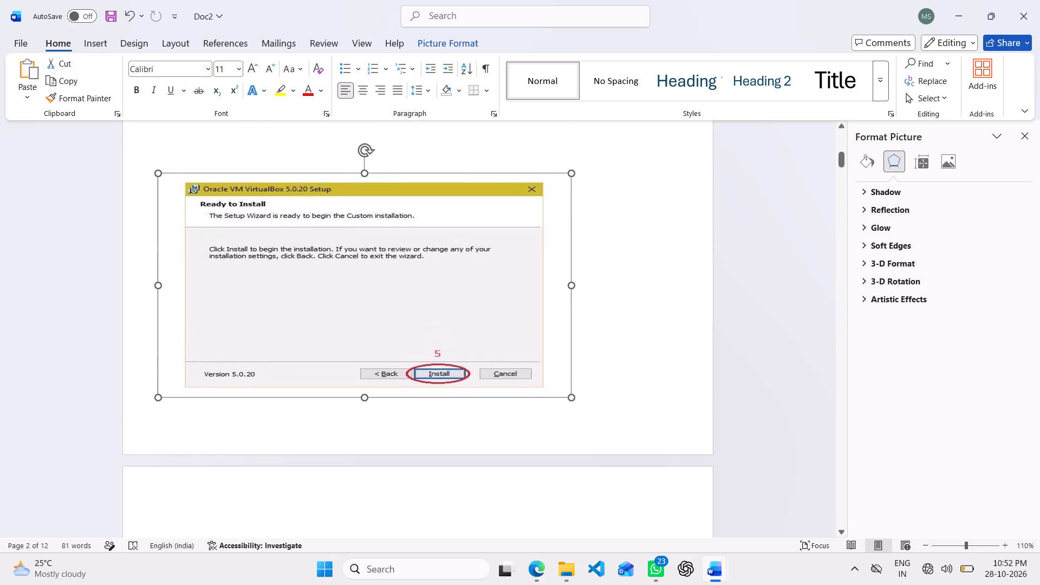
drag(159, 172, 275, 194)
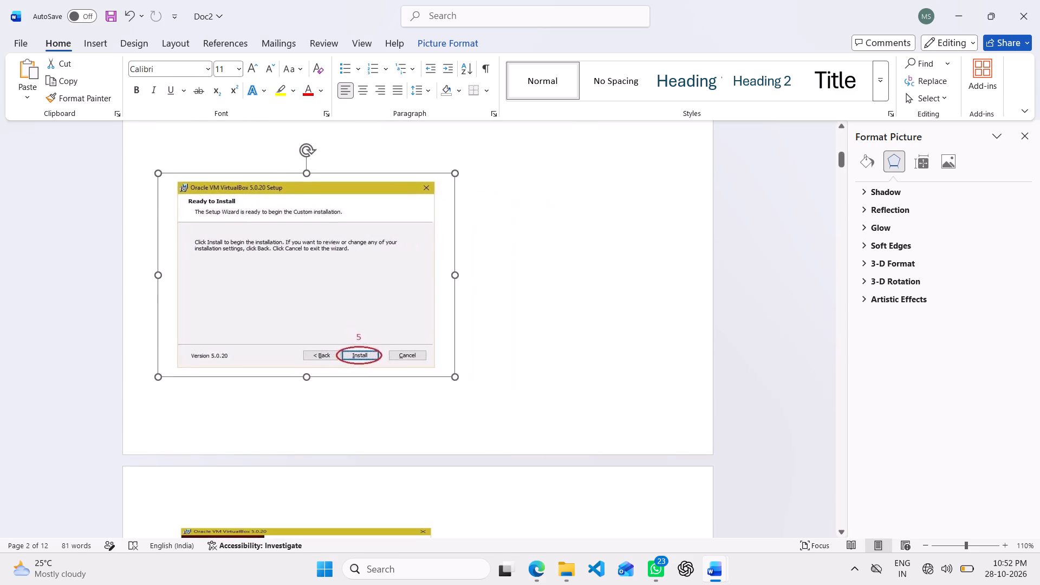
drag(275, 194, 301, 208)
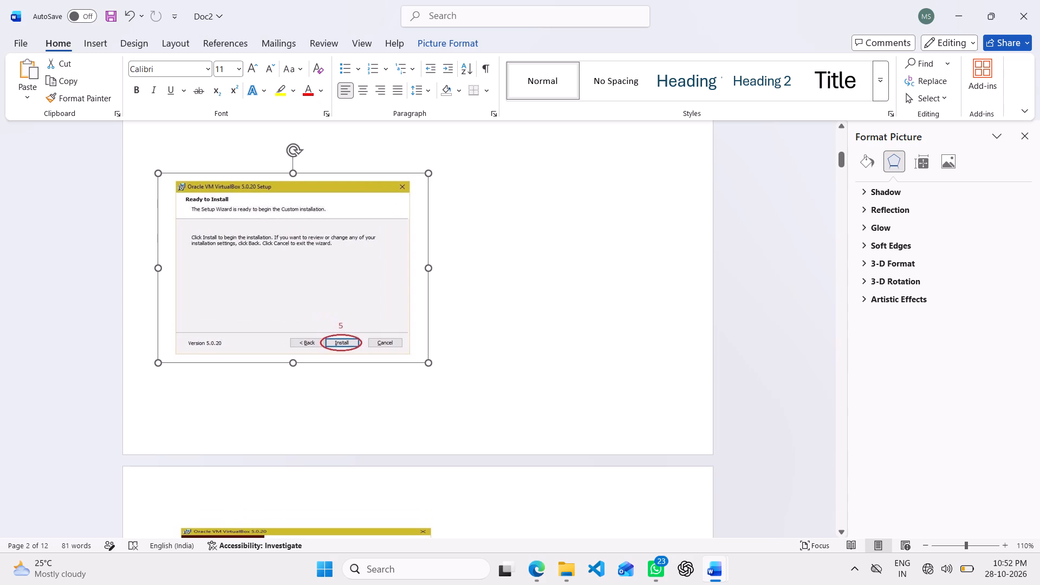
Move the Ready to Install screenshot up page 1 to sit directly below the Custom Setup screenshot, and deselect it.
scroll(301, 208, up, 1)
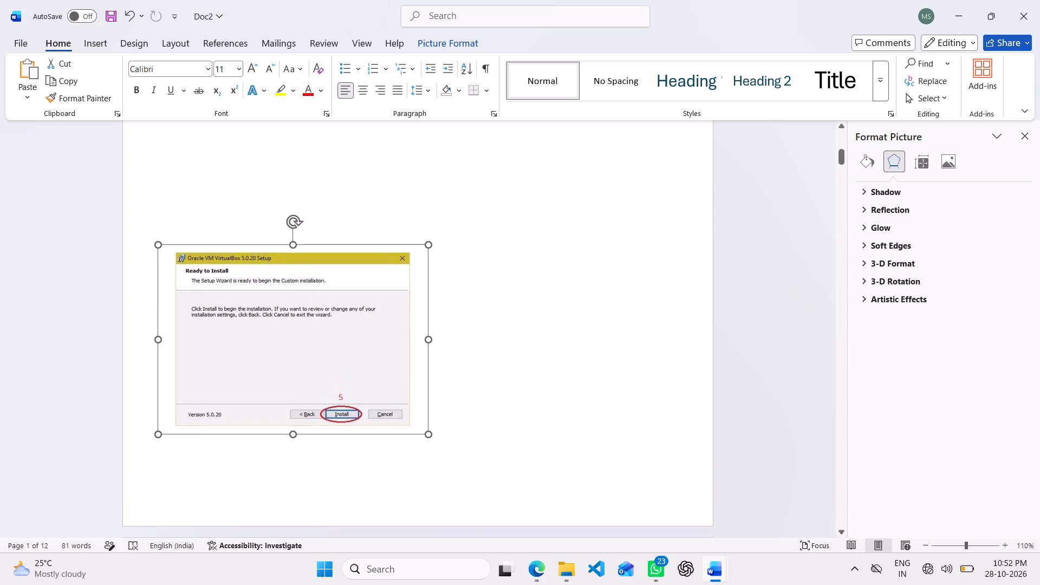
drag(303, 242, 355, 169)
scroll(355, 169, up, 1)
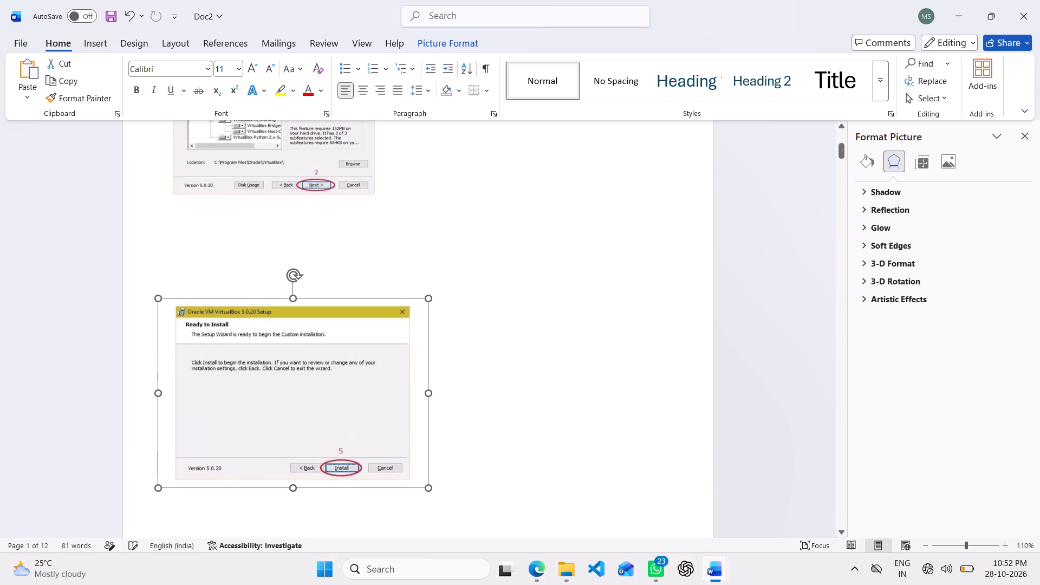
drag(330, 309, 467, 256)
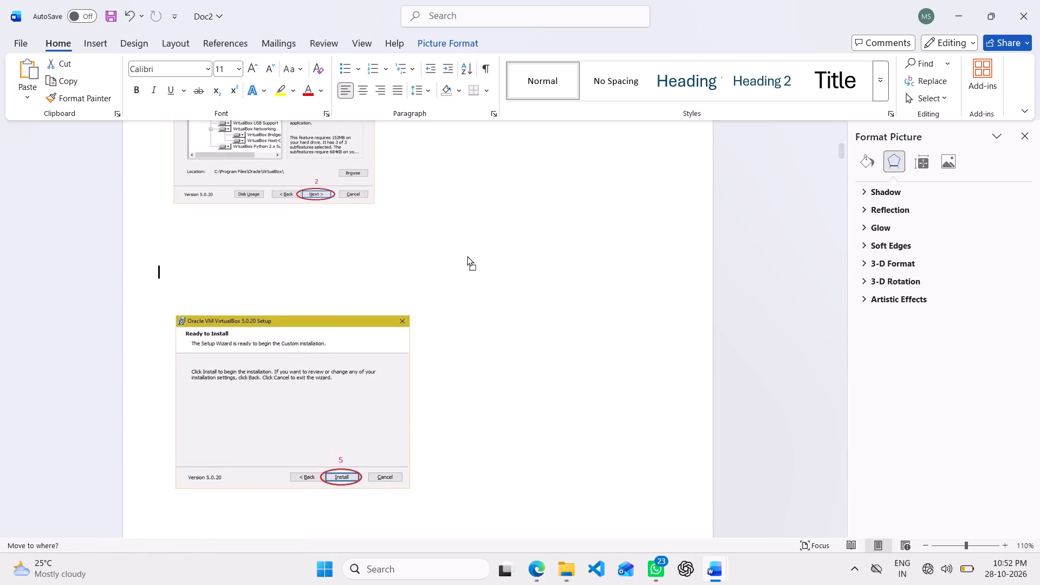
drag(467, 256, 473, 232)
scroll(473, 232, up, 1)
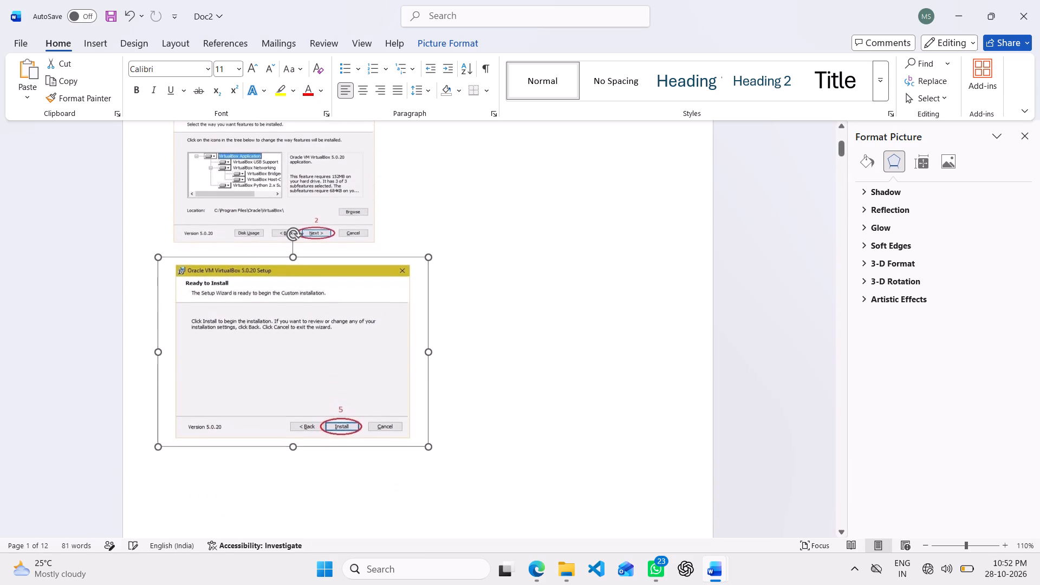
scroll(473, 232, up, 2)
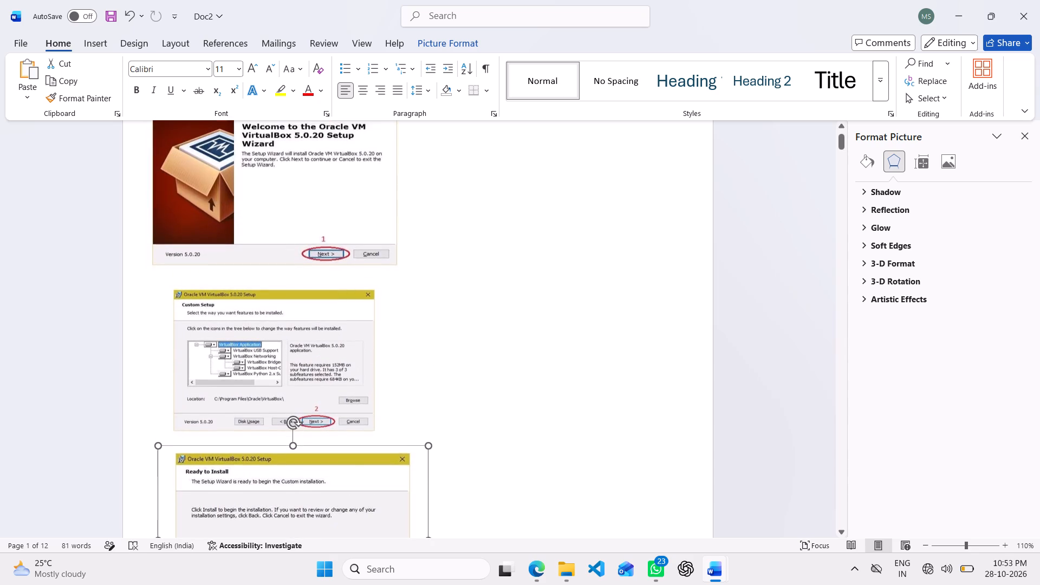
scroll(474, 247, up, 1)
click(561, 206)
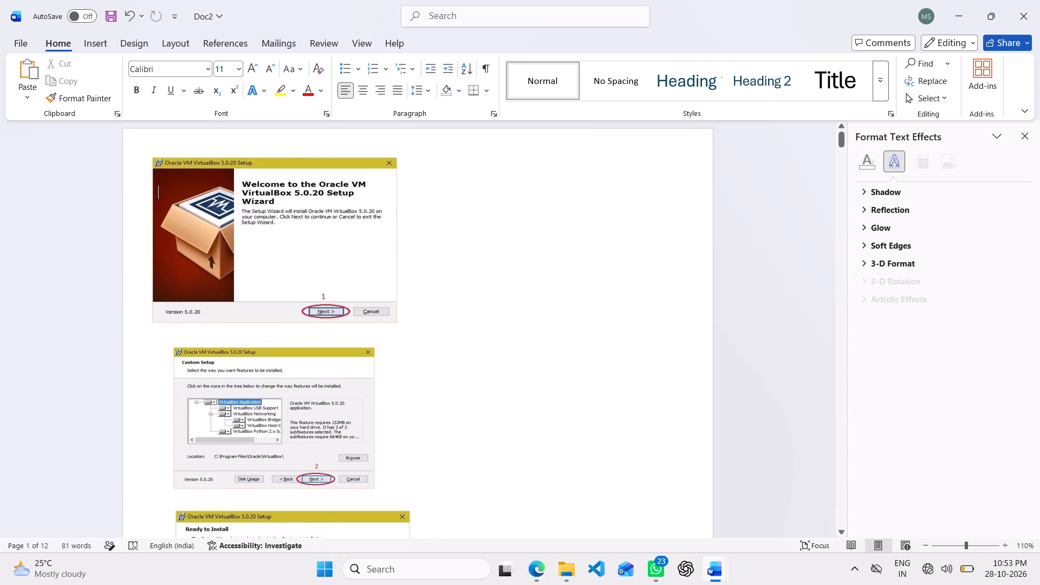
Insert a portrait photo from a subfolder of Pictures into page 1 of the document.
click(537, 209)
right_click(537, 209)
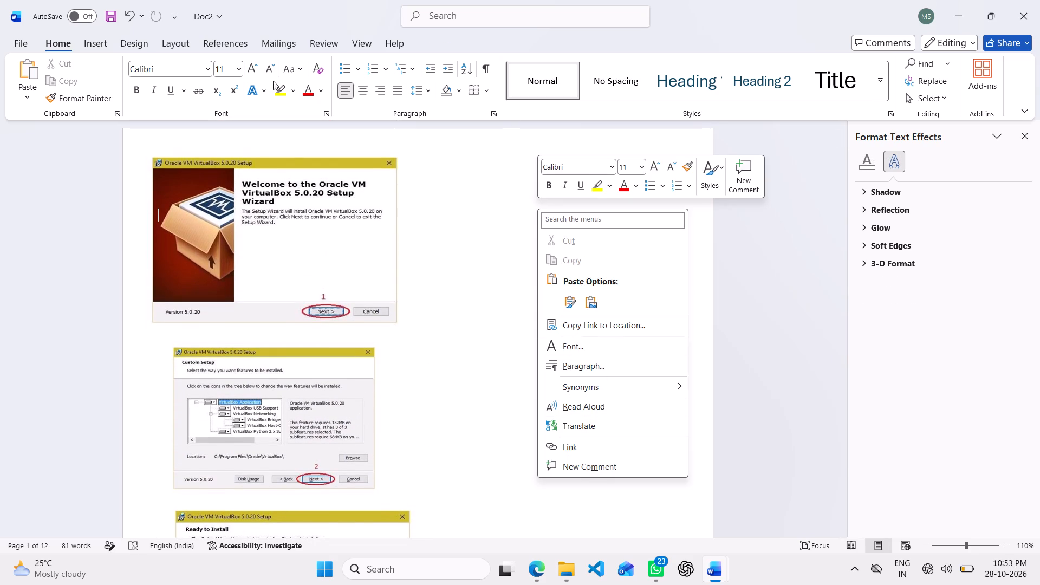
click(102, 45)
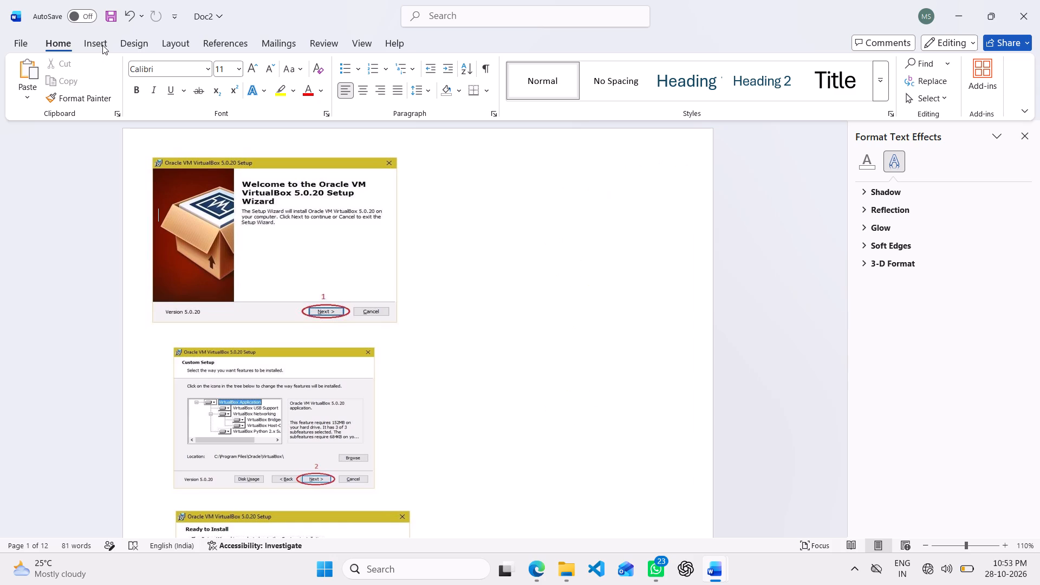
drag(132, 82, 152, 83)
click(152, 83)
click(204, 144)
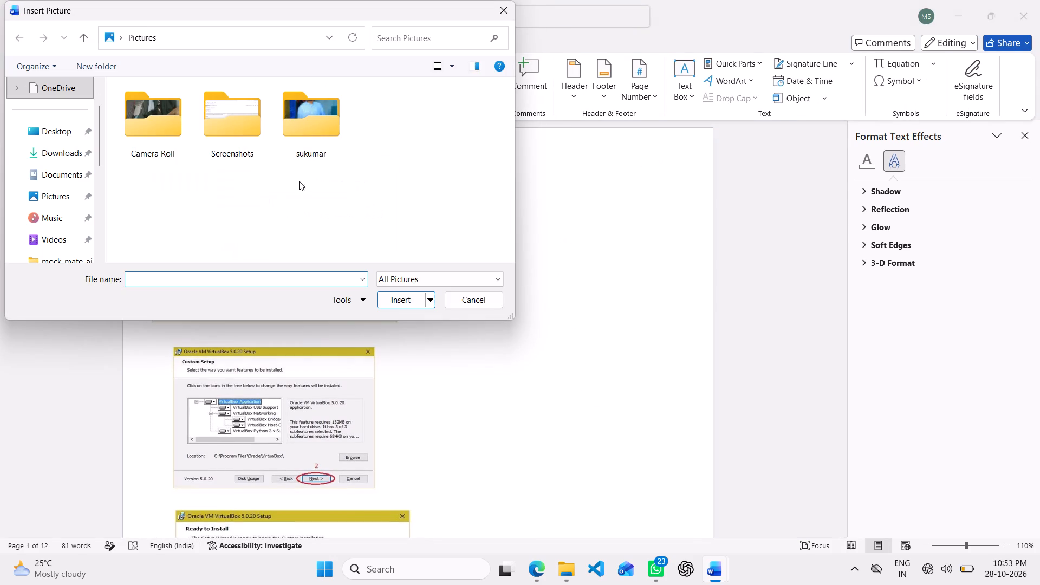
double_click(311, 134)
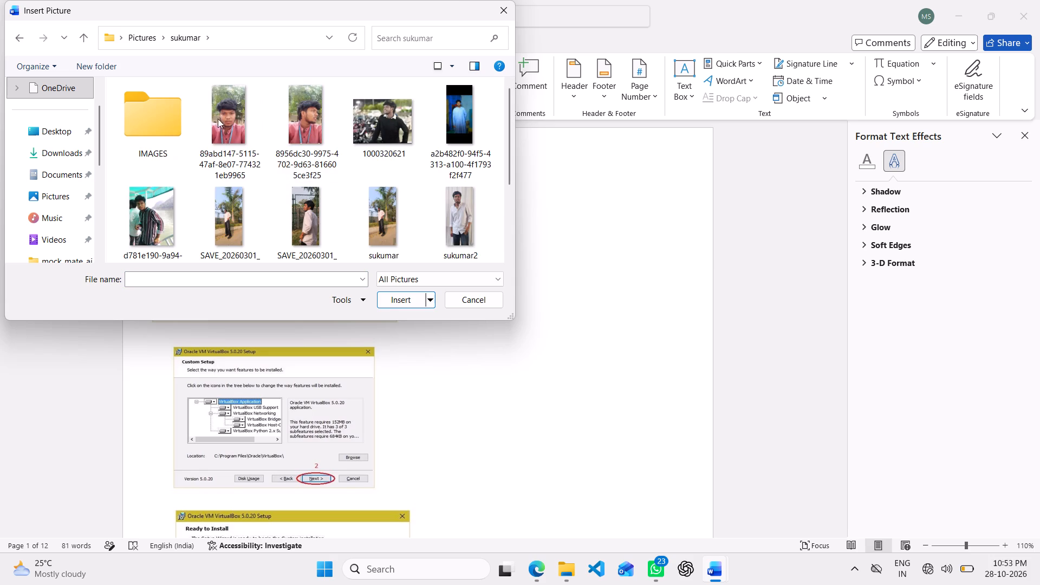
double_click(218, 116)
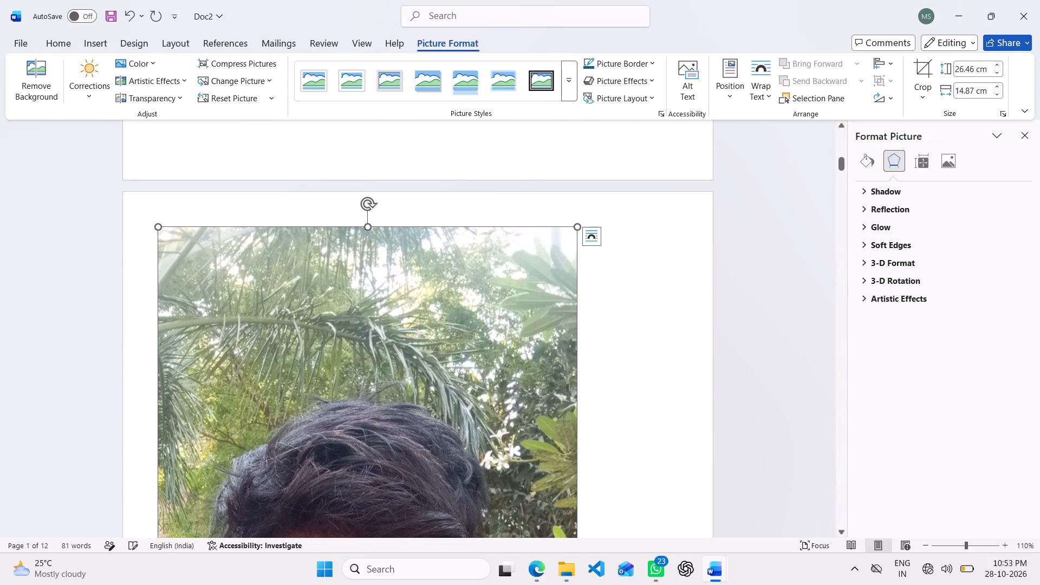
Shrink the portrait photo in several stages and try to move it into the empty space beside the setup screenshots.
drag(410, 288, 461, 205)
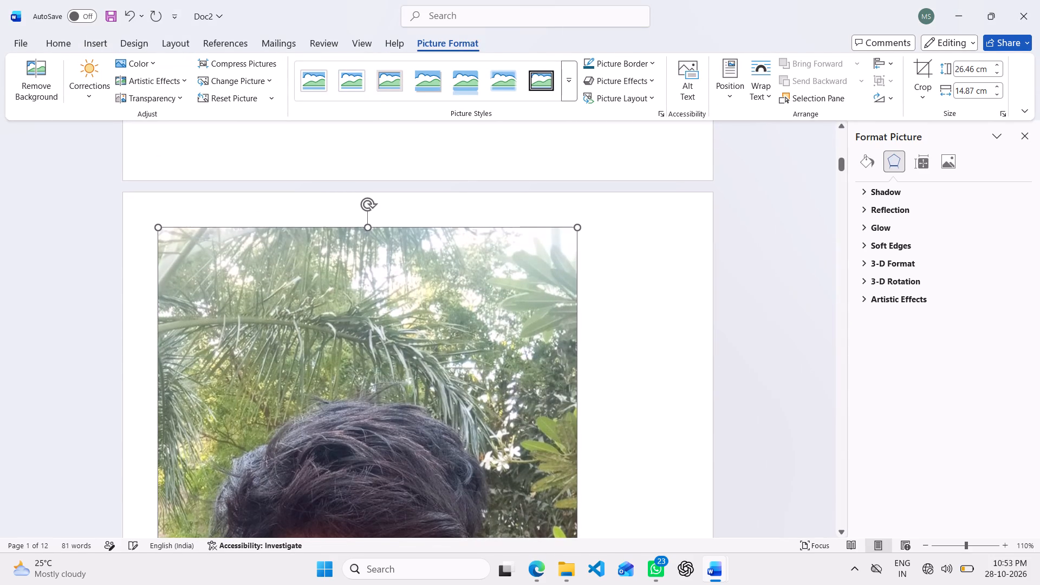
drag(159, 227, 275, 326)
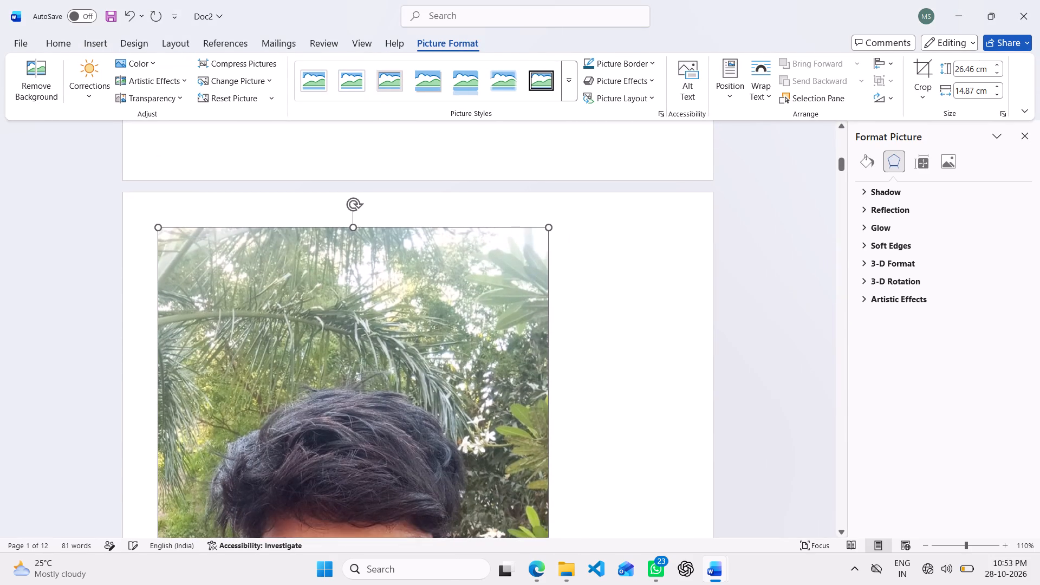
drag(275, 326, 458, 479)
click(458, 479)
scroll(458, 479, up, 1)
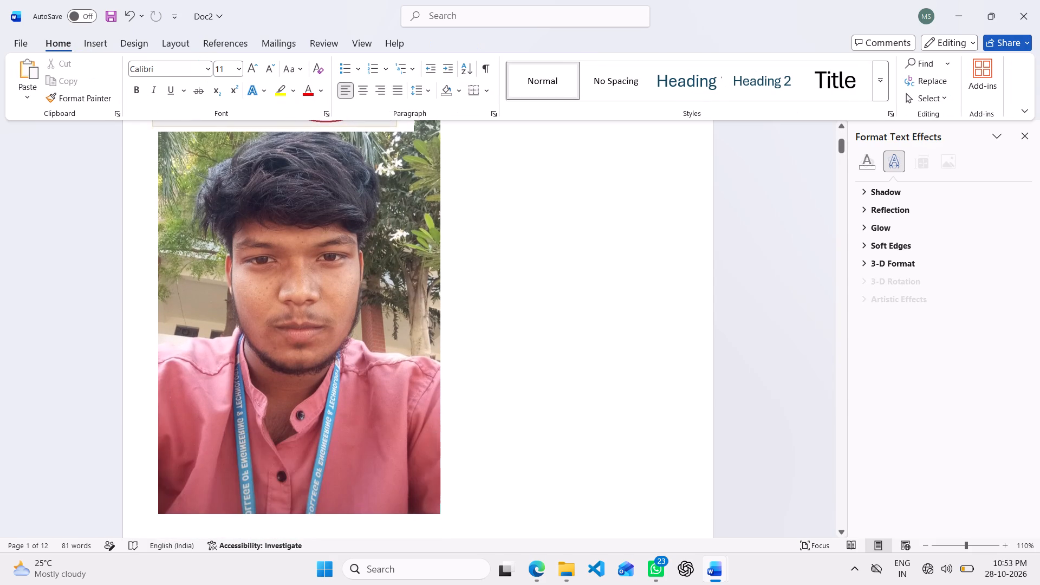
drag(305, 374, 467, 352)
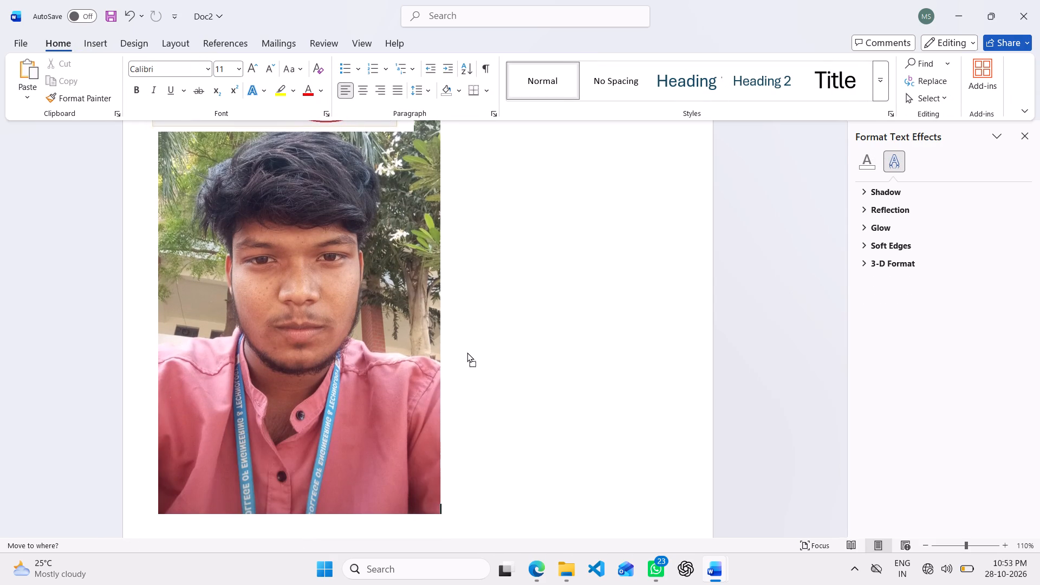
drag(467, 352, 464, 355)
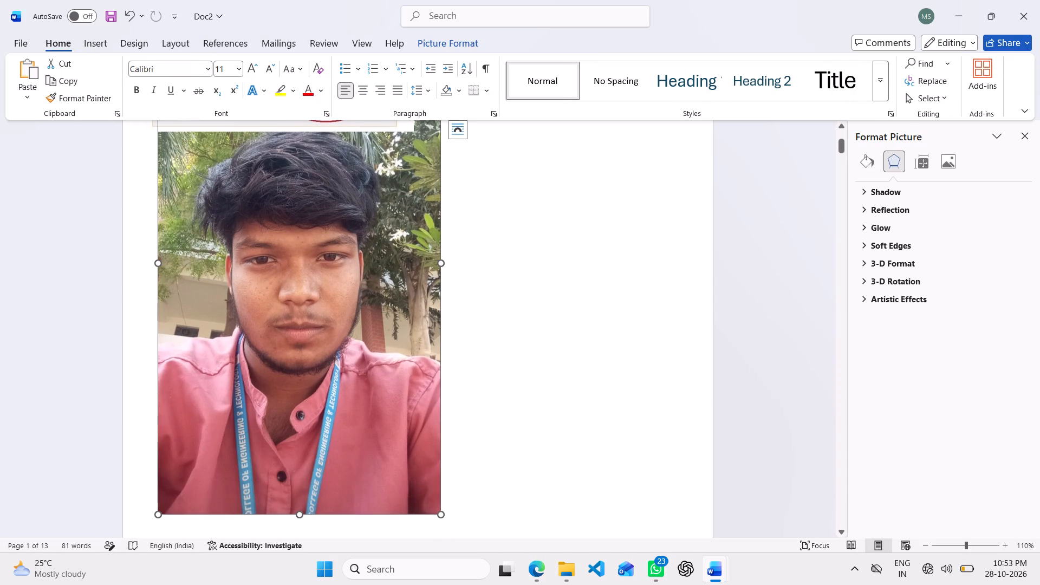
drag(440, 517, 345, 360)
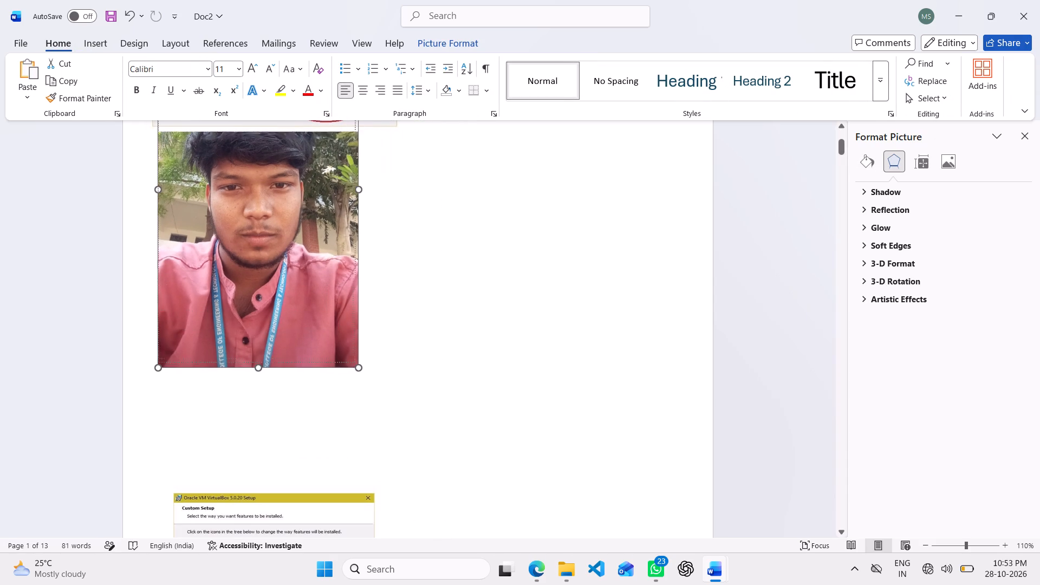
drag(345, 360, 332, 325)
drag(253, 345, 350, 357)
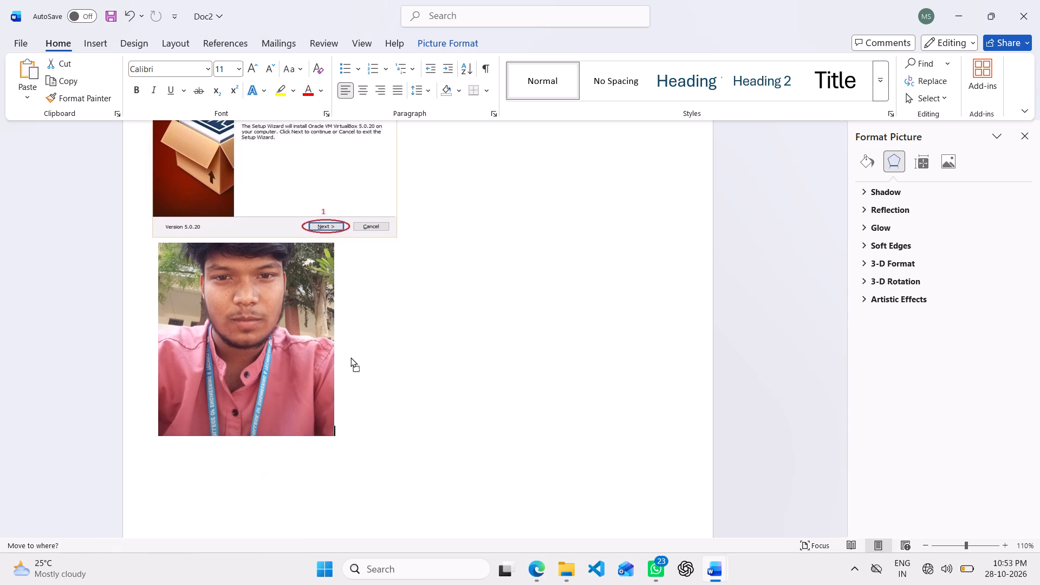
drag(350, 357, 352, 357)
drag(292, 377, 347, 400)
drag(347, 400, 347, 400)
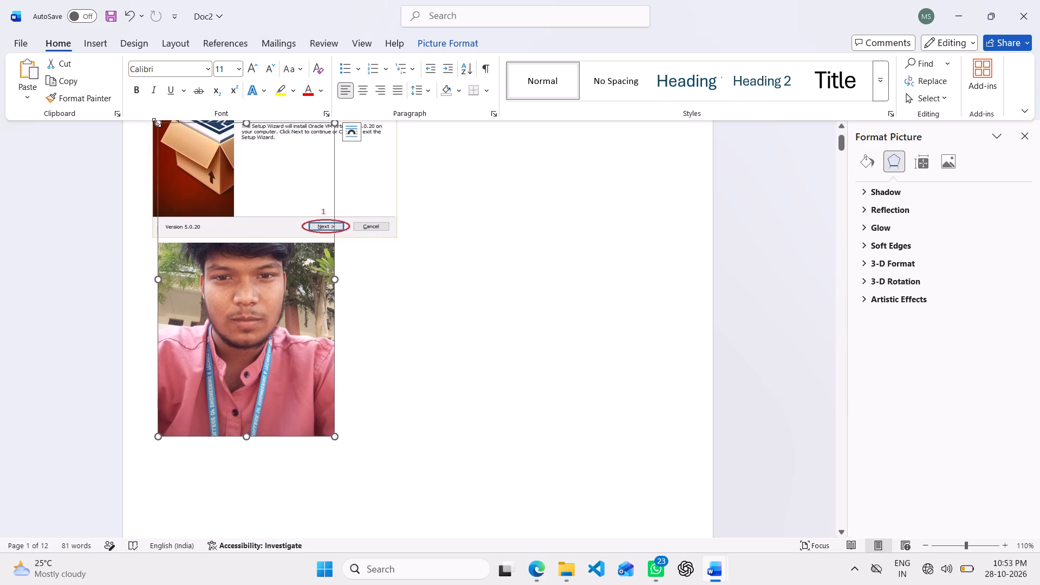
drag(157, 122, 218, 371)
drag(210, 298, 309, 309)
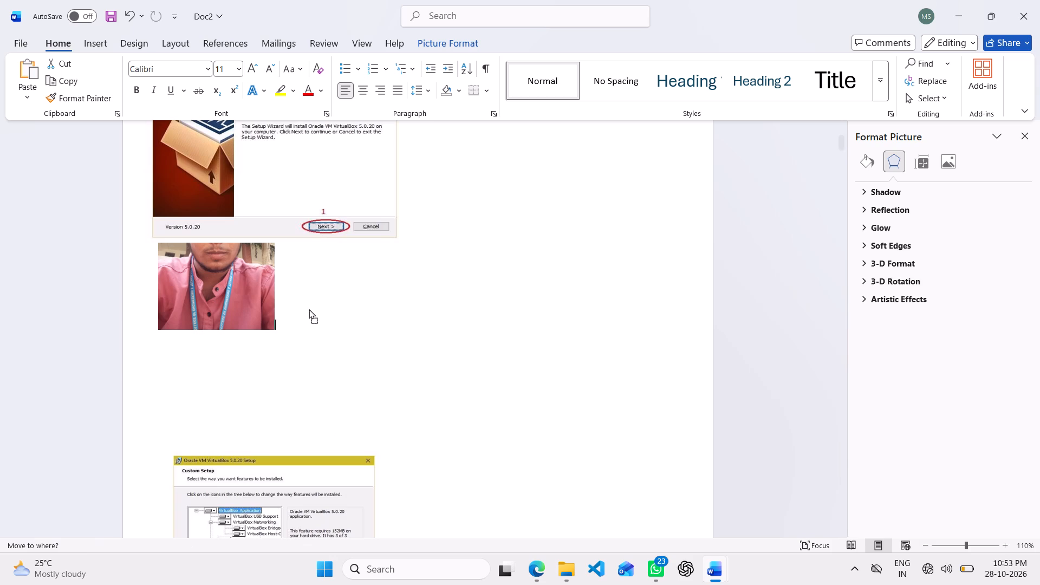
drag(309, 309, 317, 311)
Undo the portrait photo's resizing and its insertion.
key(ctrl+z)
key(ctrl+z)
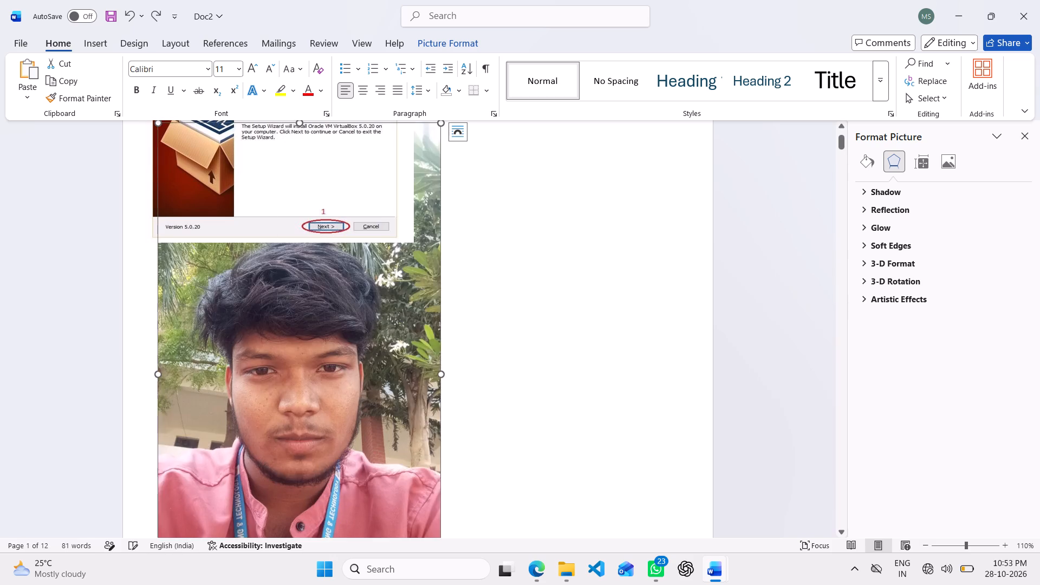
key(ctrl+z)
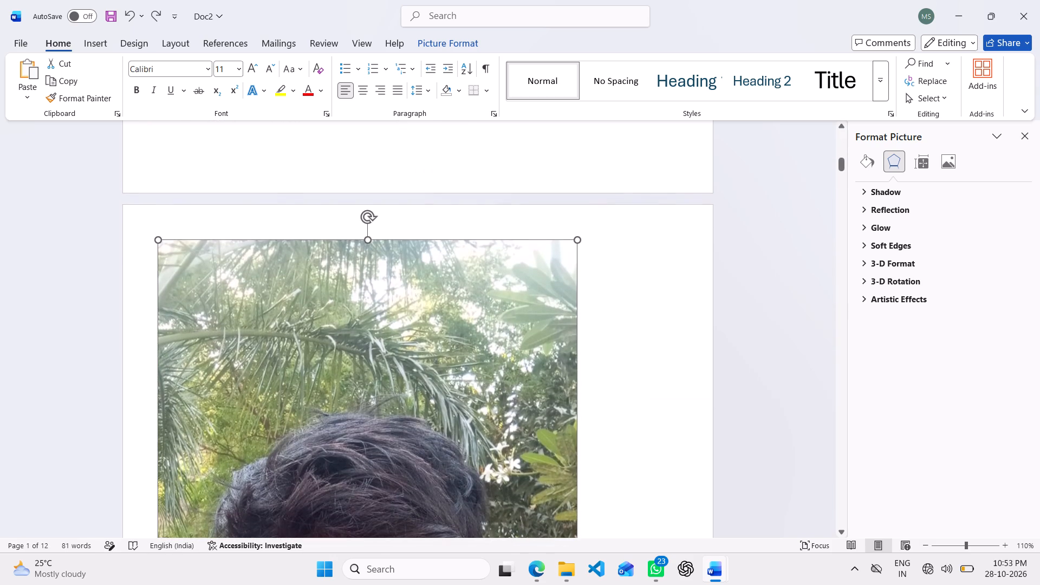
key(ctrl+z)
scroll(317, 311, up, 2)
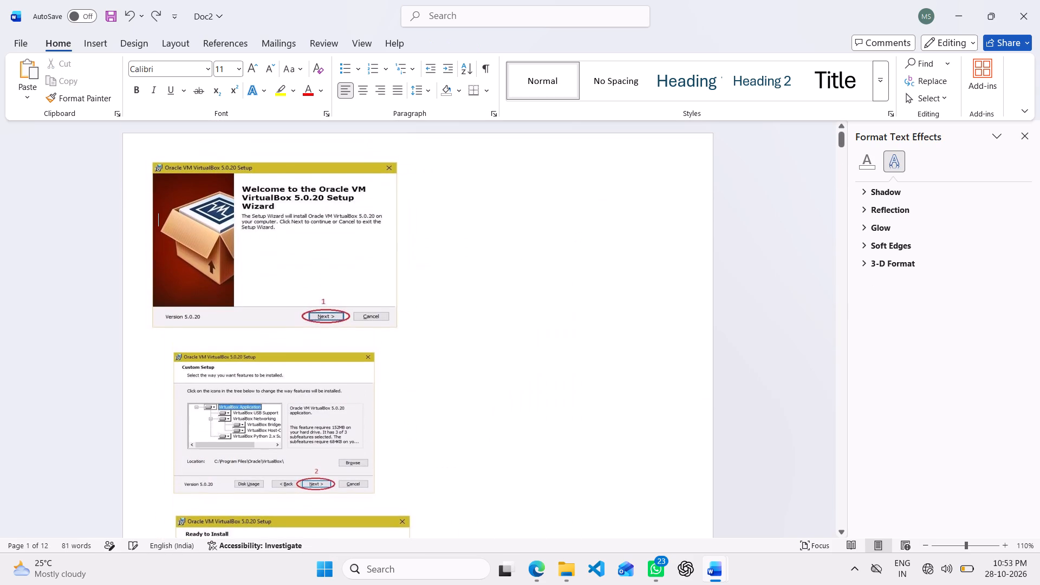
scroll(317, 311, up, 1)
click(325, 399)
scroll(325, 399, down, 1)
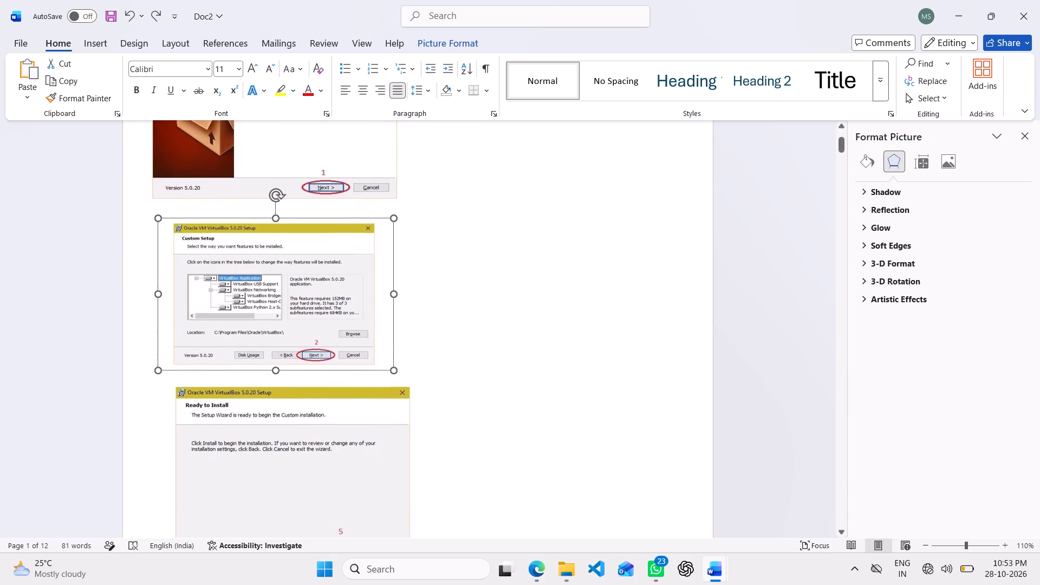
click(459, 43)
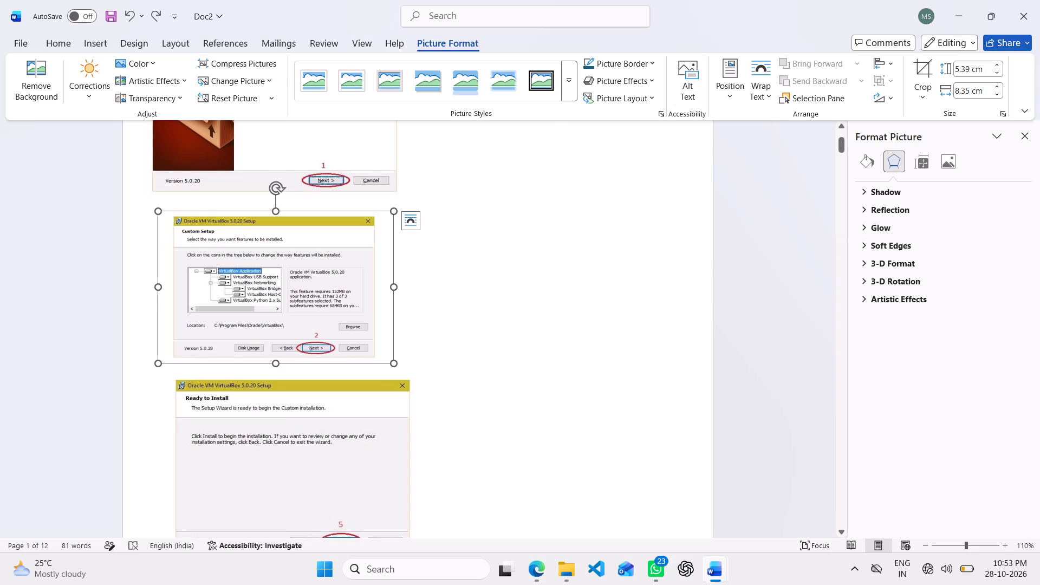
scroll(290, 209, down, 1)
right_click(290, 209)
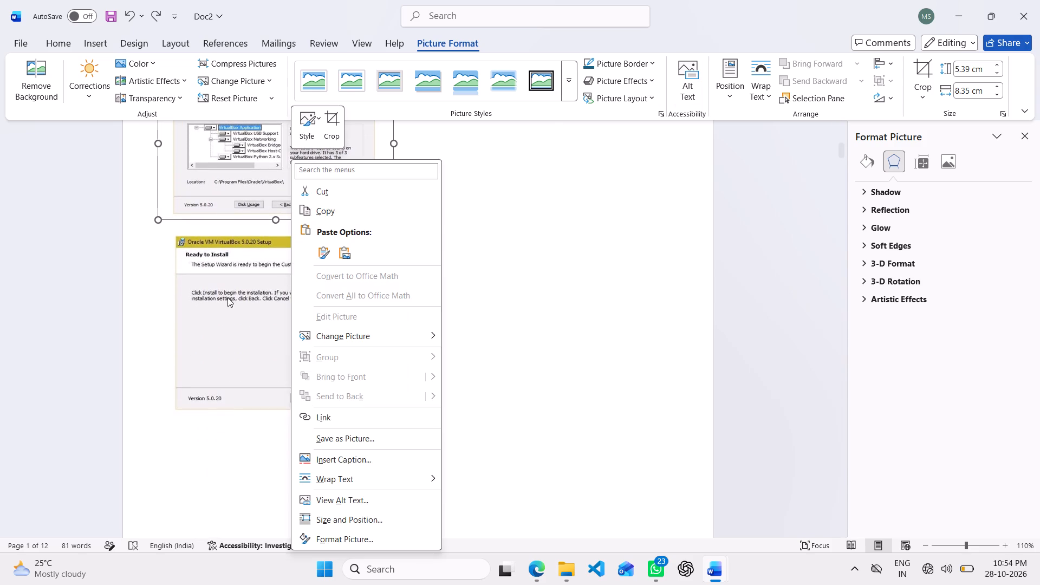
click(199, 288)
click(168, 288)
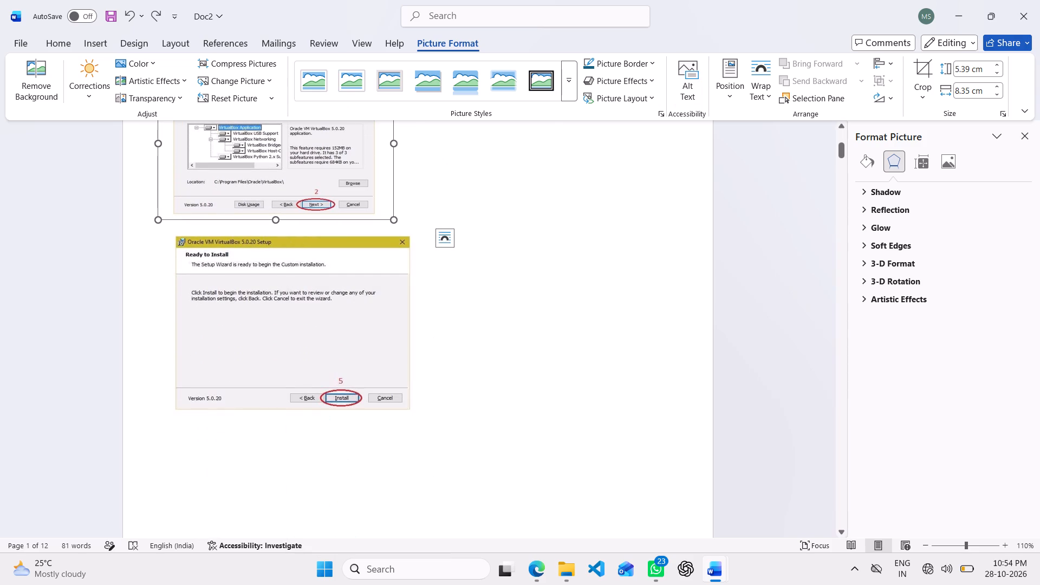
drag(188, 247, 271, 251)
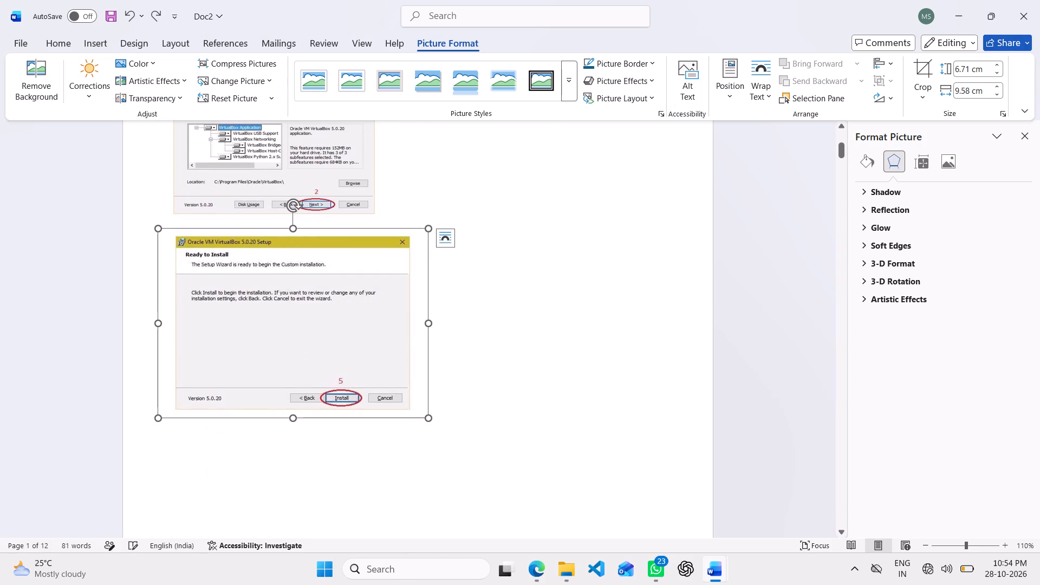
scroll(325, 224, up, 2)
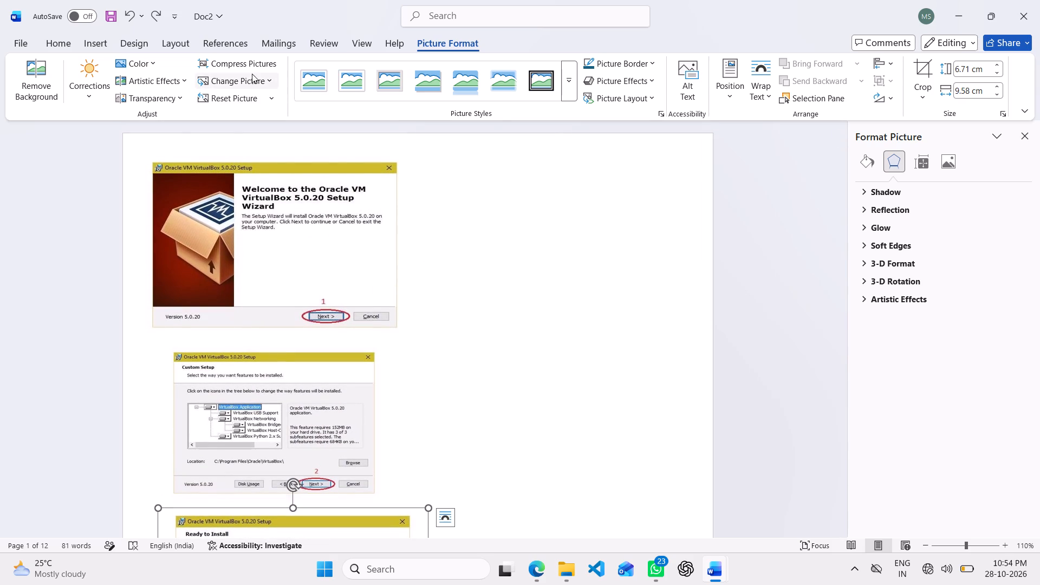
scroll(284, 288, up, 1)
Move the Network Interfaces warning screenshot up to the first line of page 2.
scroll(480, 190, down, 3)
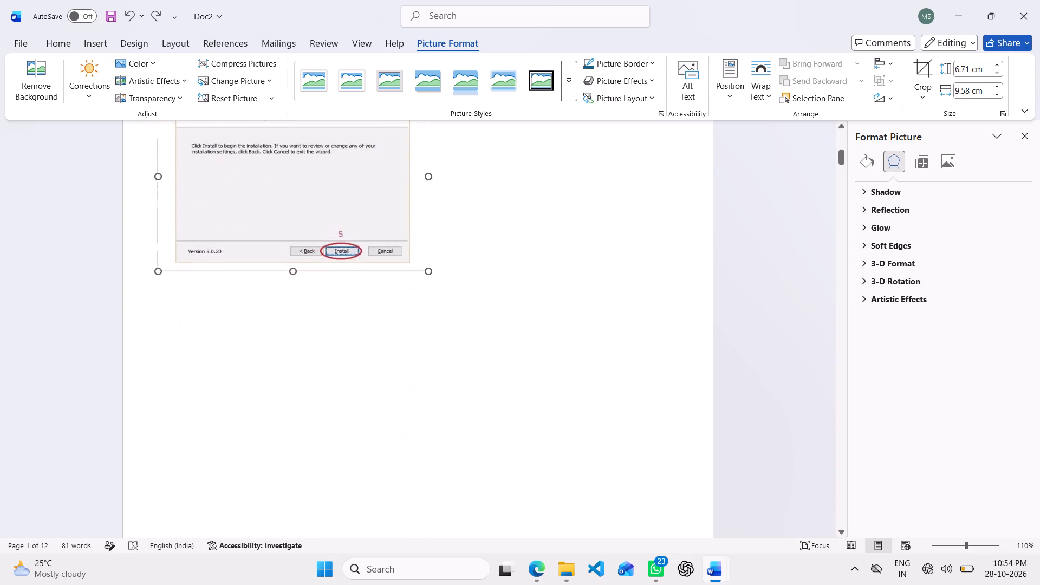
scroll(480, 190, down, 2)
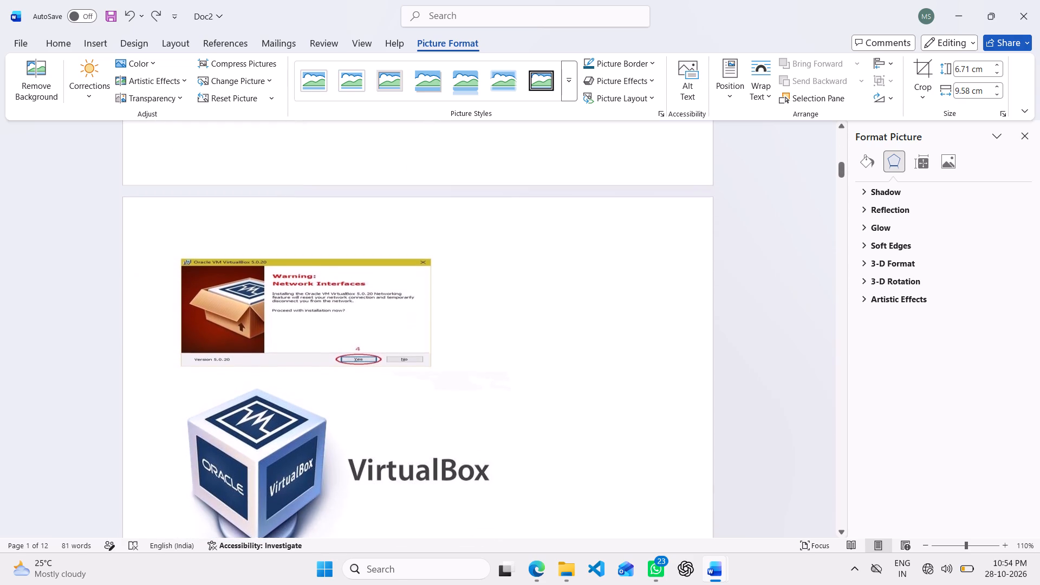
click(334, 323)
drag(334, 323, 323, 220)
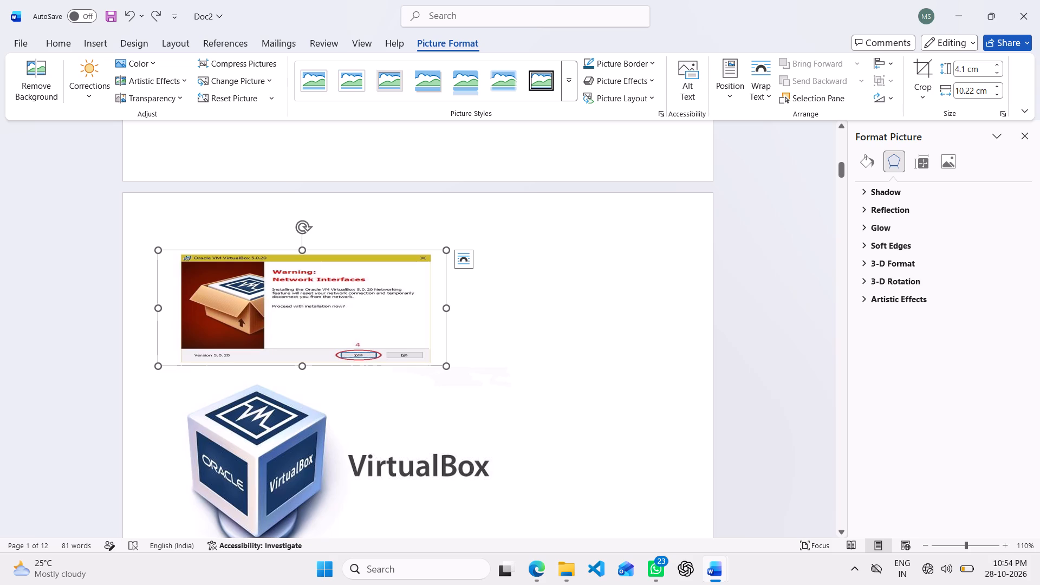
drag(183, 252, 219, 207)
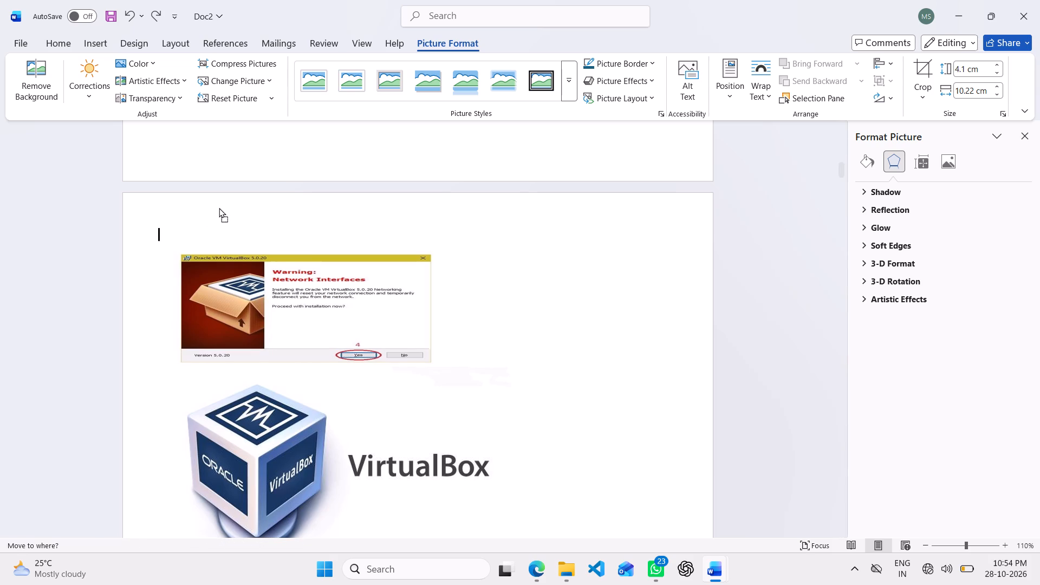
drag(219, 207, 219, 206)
Cut the Network Interfaces warning screenshot, paste it below Ready to Install on page 1, and remove the empty line above it.
right_click(244, 272)
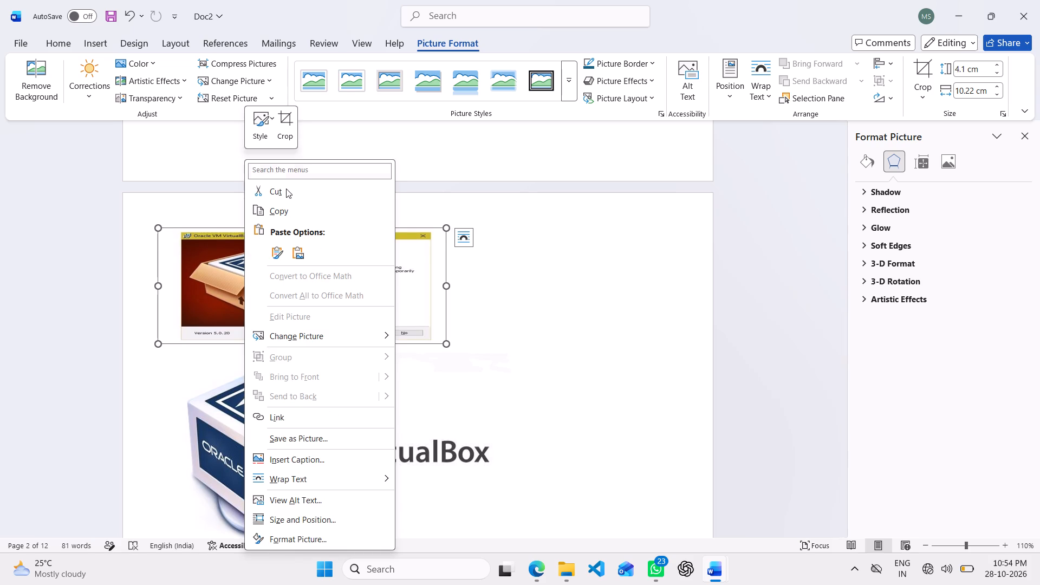
click(282, 194)
scroll(282, 194, up, 2)
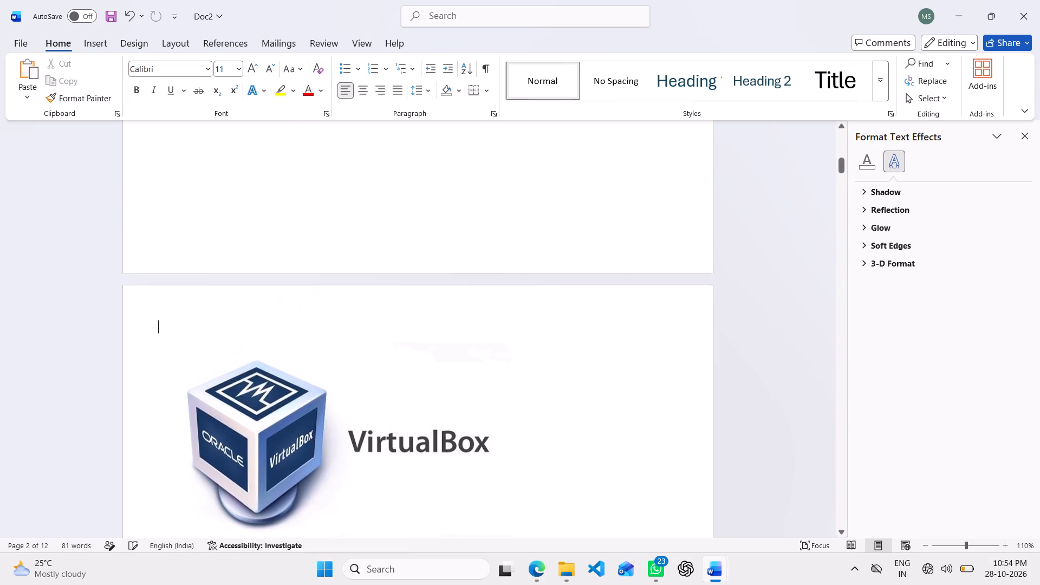
scroll(282, 194, up, 3)
click(250, 255)
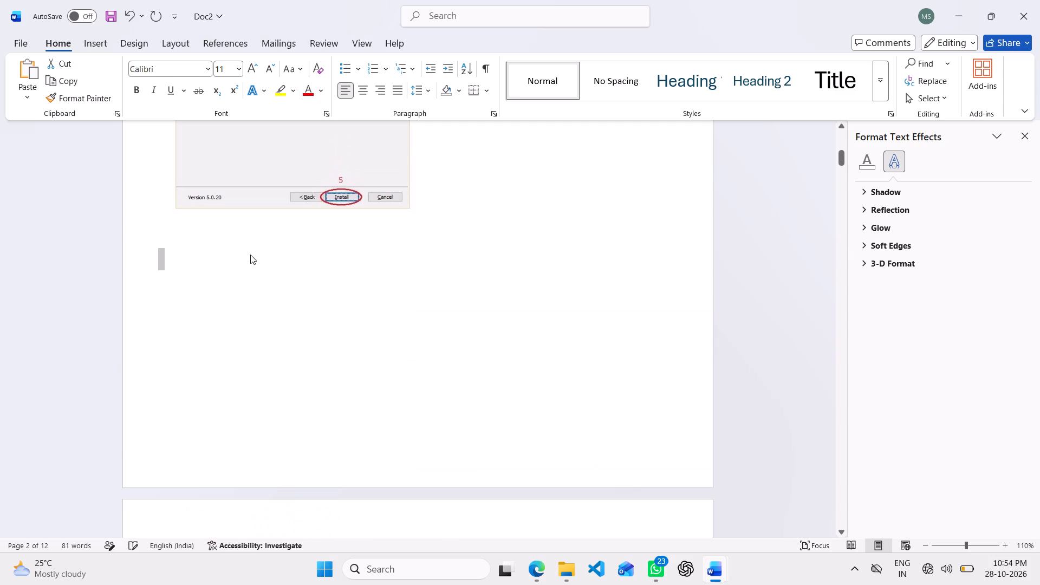
key(ctrl+v)
click(201, 236)
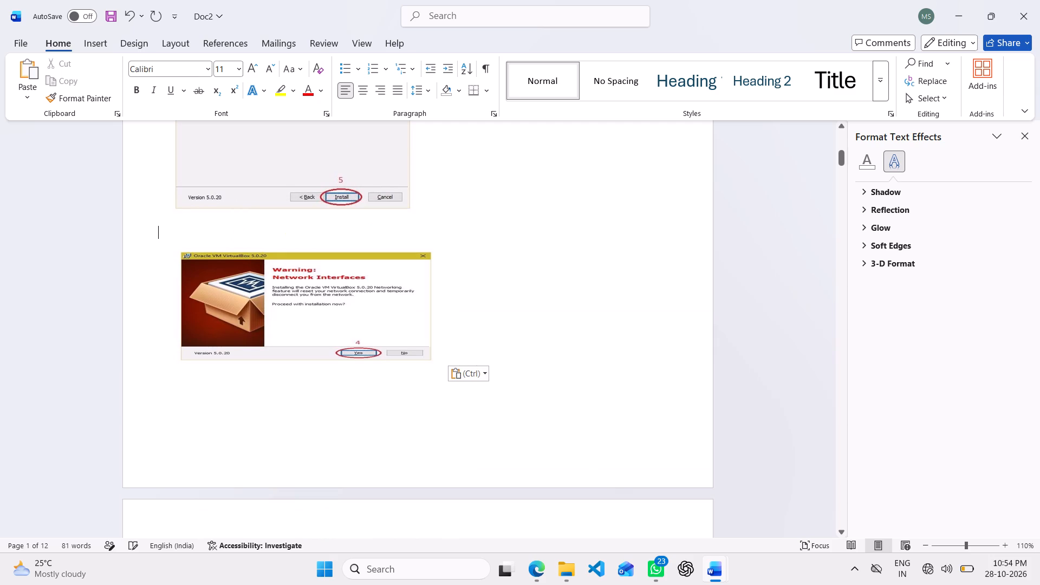
key(BackSpace)
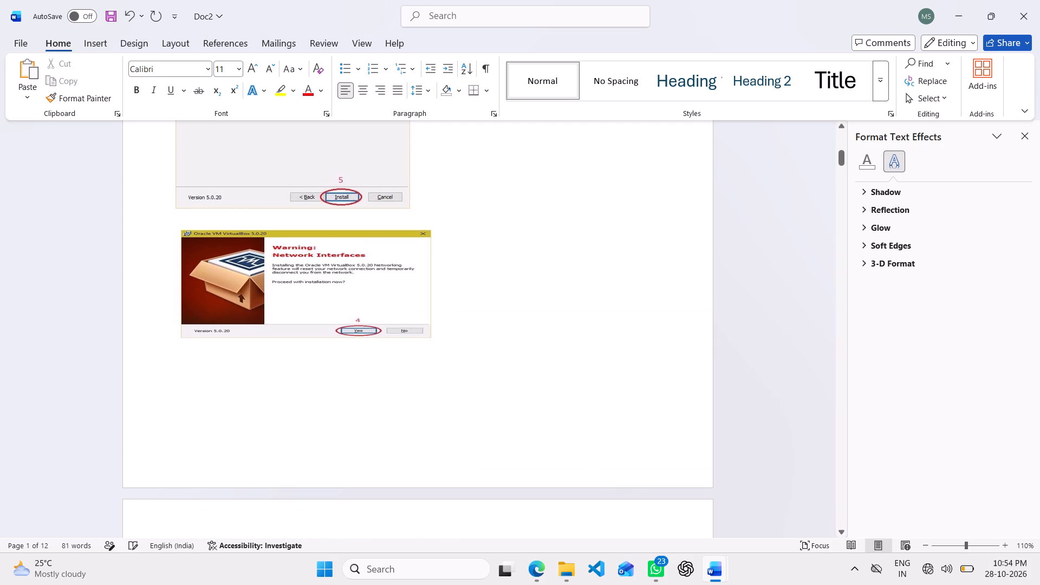
Narrow the Network Interfaces warning screenshot on page 1 and stretch it slightly taller.
click(190, 249)
click(203, 247)
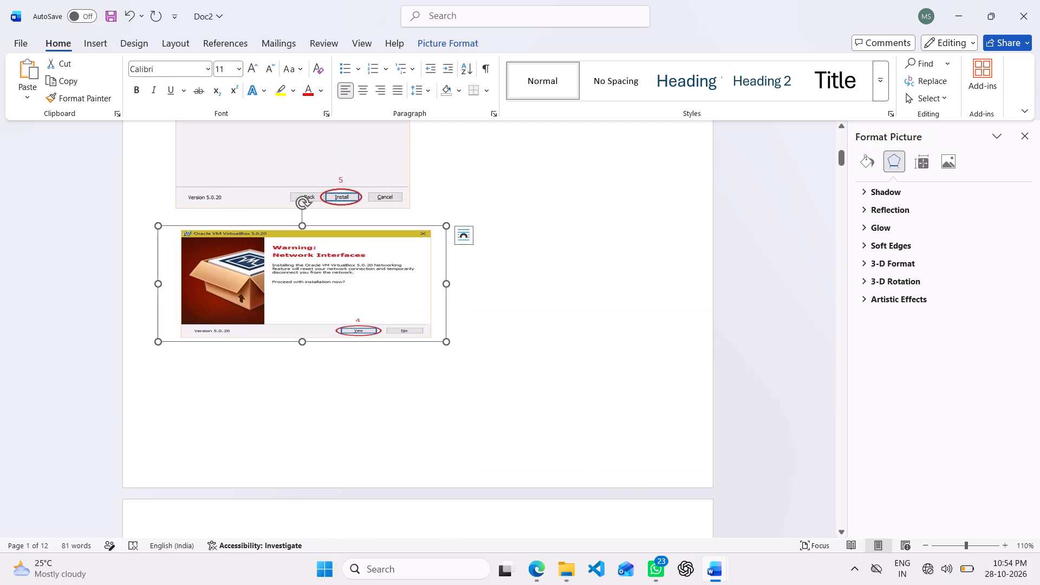
drag(160, 227, 203, 246)
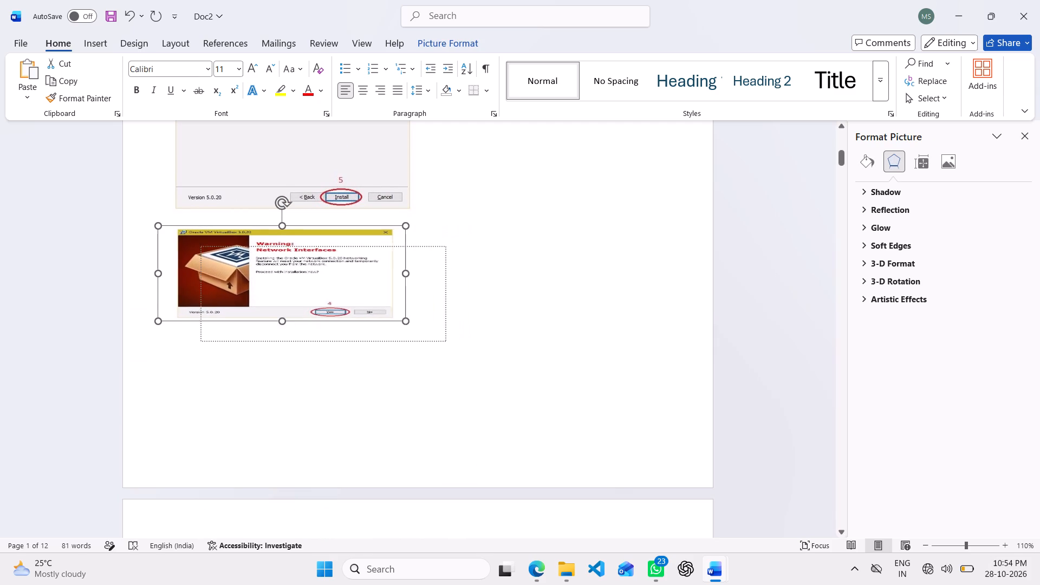
drag(203, 246, 175, 240)
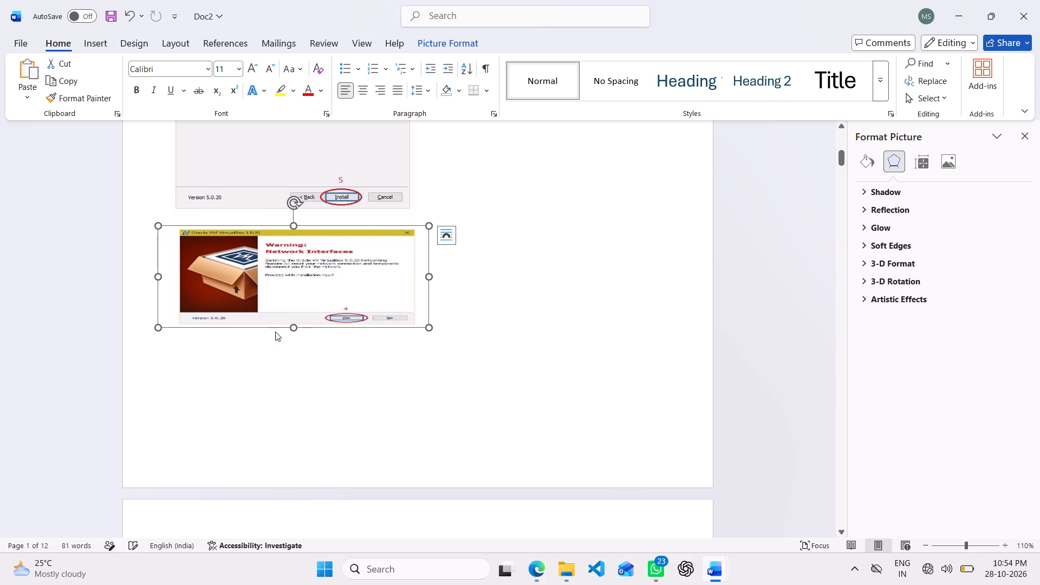
drag(293, 324, 294, 355)
Move the Network Interfaces warning screenshot slightly lower, leaving a wider gap below Ready to Install.
scroll(294, 355, up, 2)
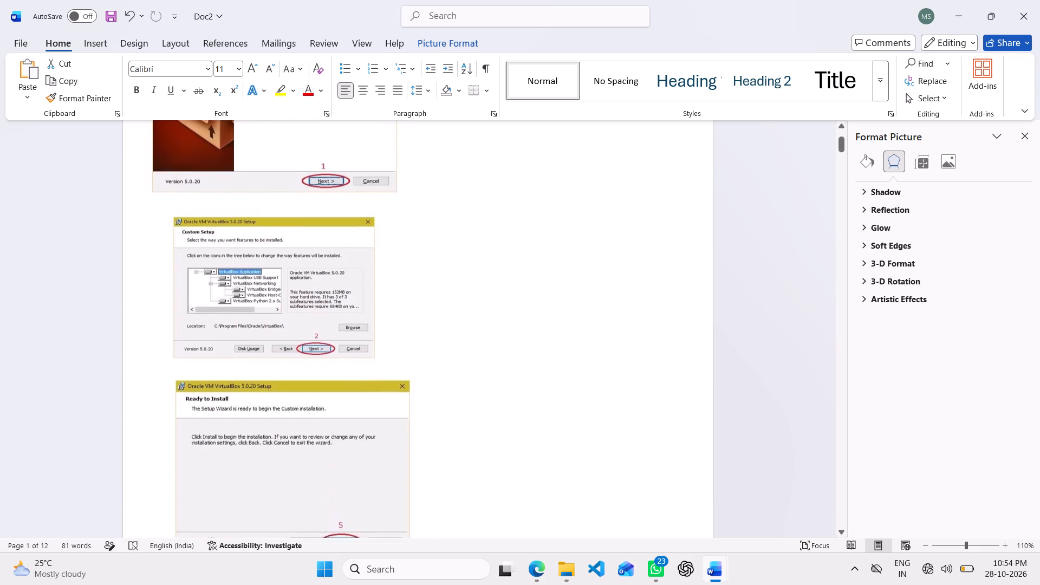
scroll(294, 355, up, 1)
scroll(294, 355, down, 3)
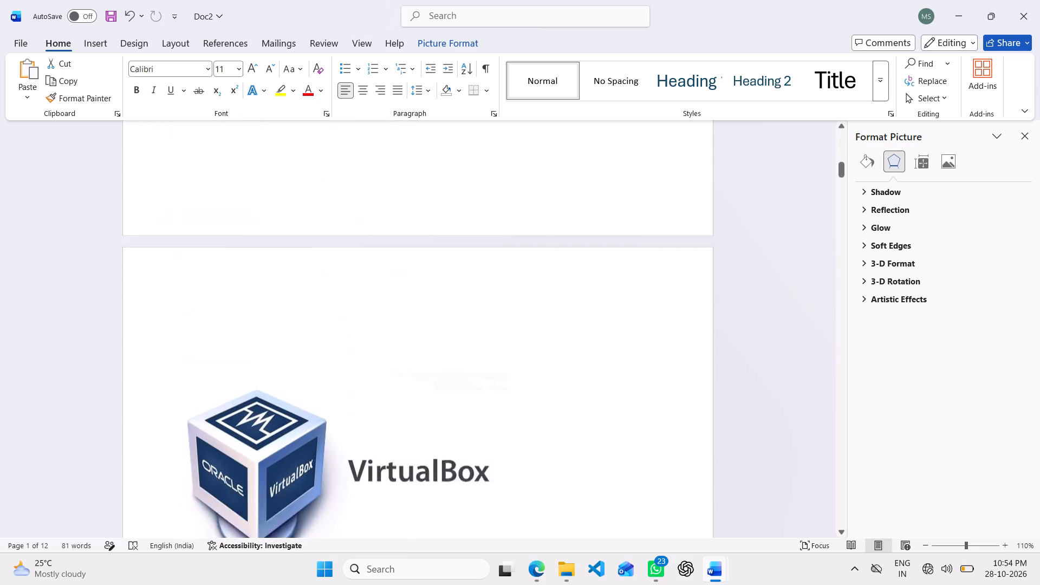
scroll(300, 316, up, 3)
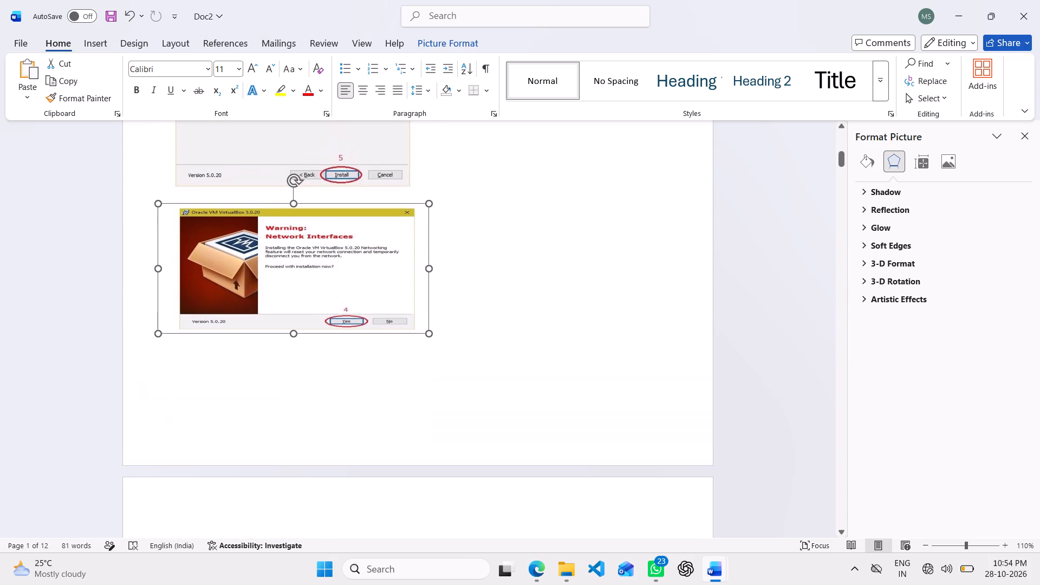
drag(298, 264, 294, 342)
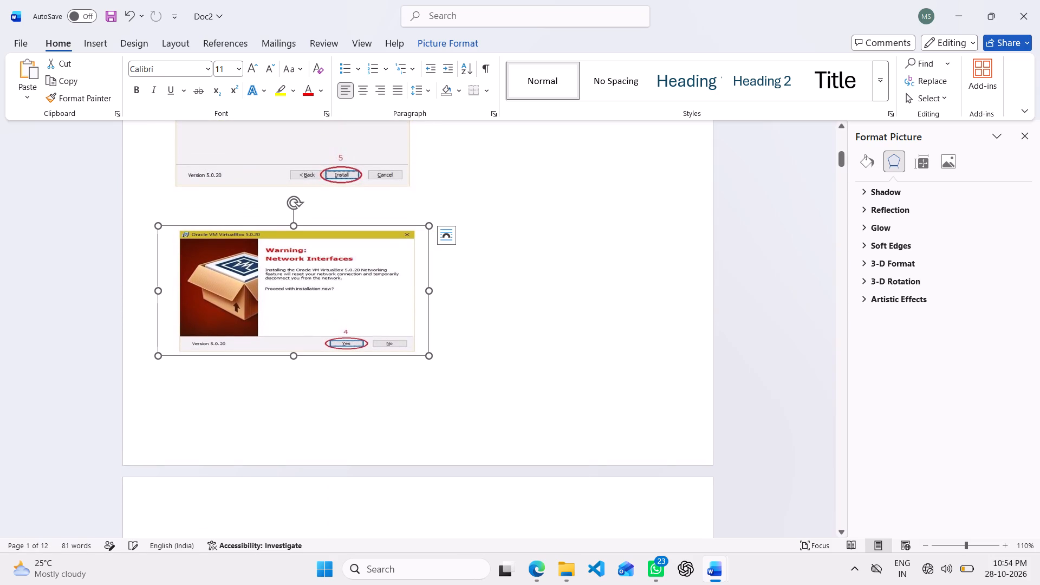
drag(265, 240, 280, 321)
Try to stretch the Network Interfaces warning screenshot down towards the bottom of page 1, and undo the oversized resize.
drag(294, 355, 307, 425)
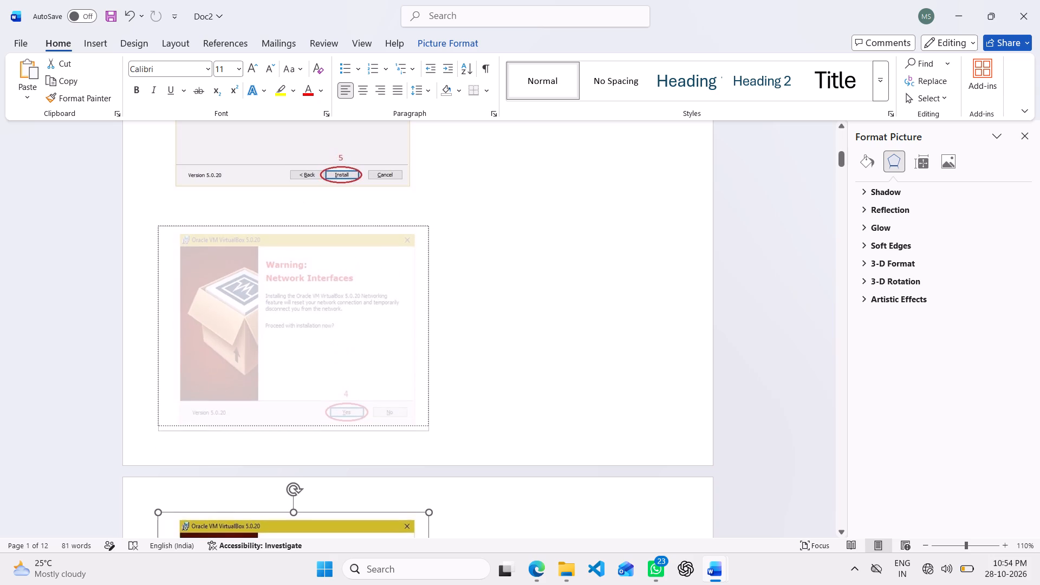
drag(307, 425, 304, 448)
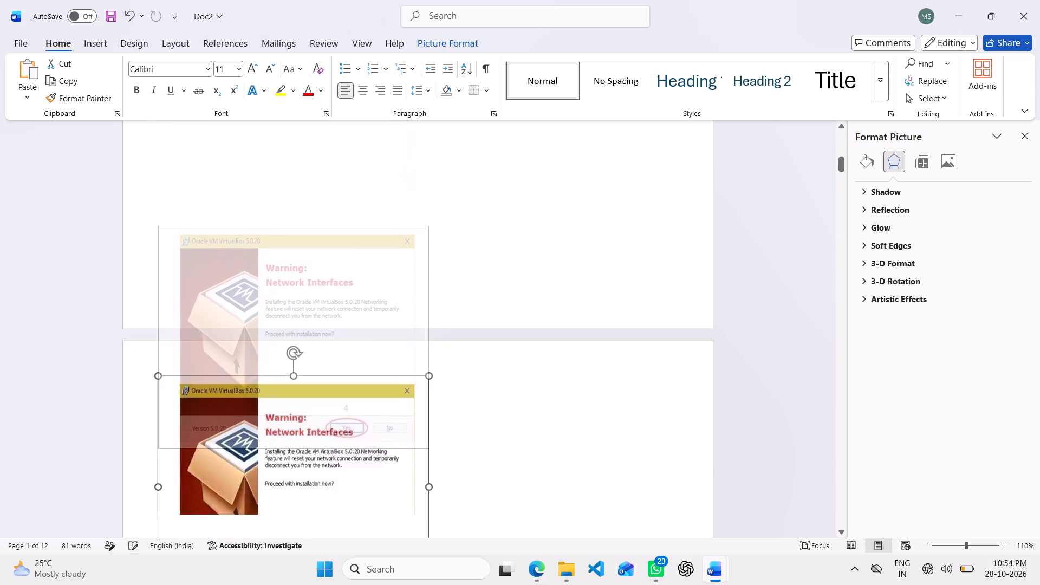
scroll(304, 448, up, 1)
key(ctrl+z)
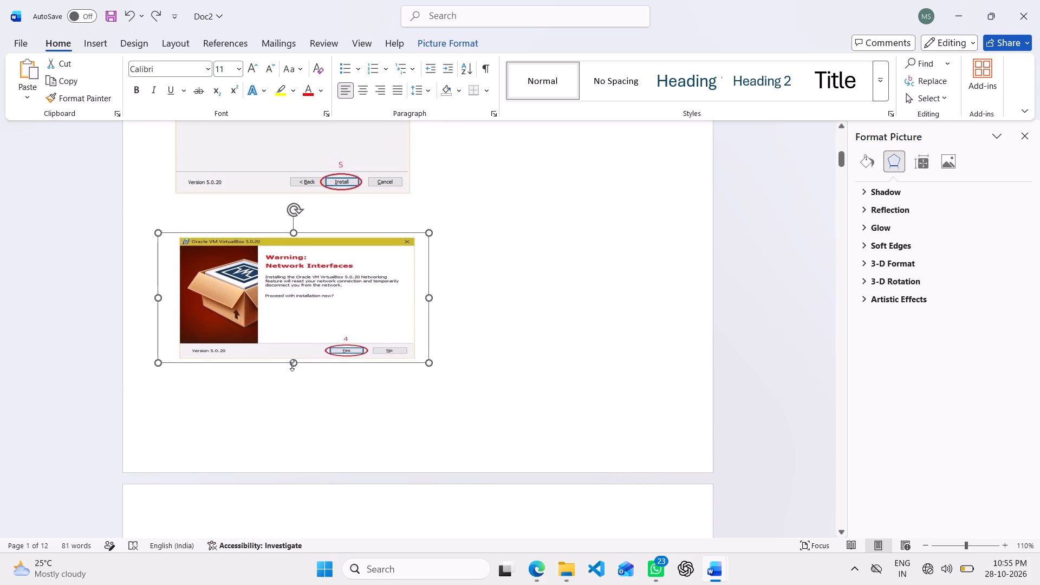
Make the Network Interfaces warning screenshot taller and a little wider so it fills the remaining space on page 1.
drag(292, 365, 292, 398)
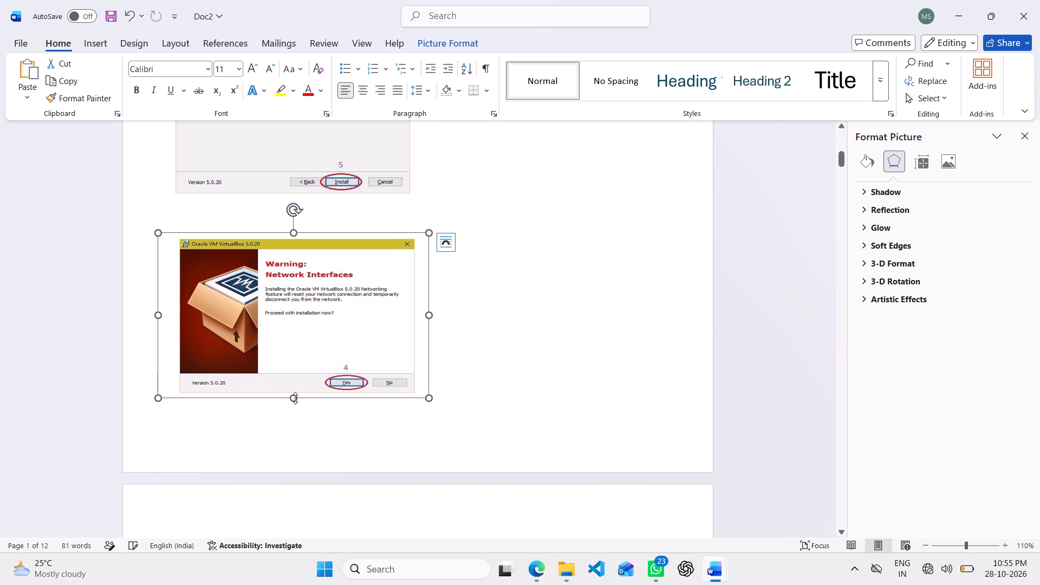
drag(295, 398, 298, 389)
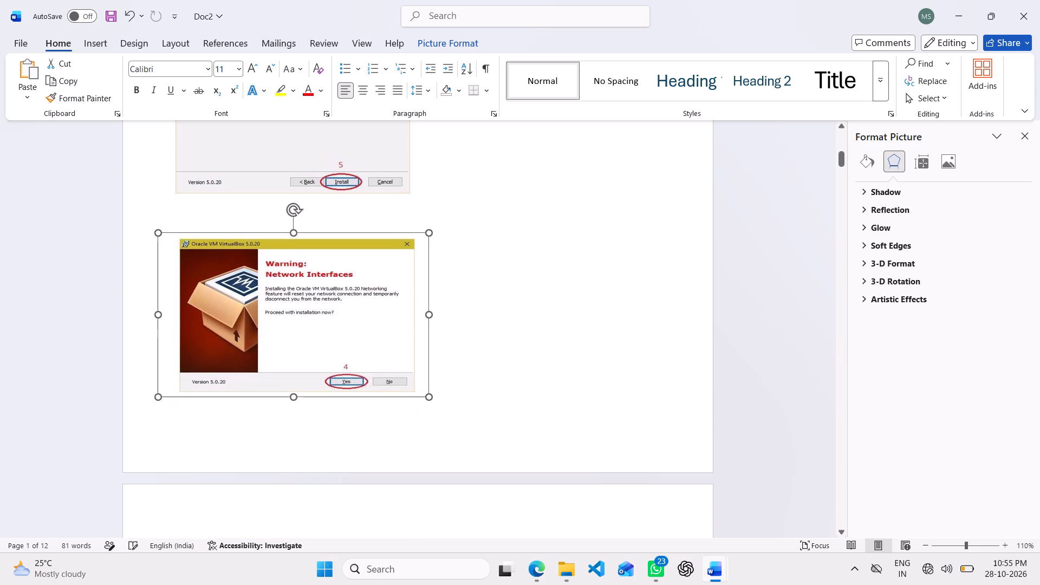
drag(298, 389, 298, 390)
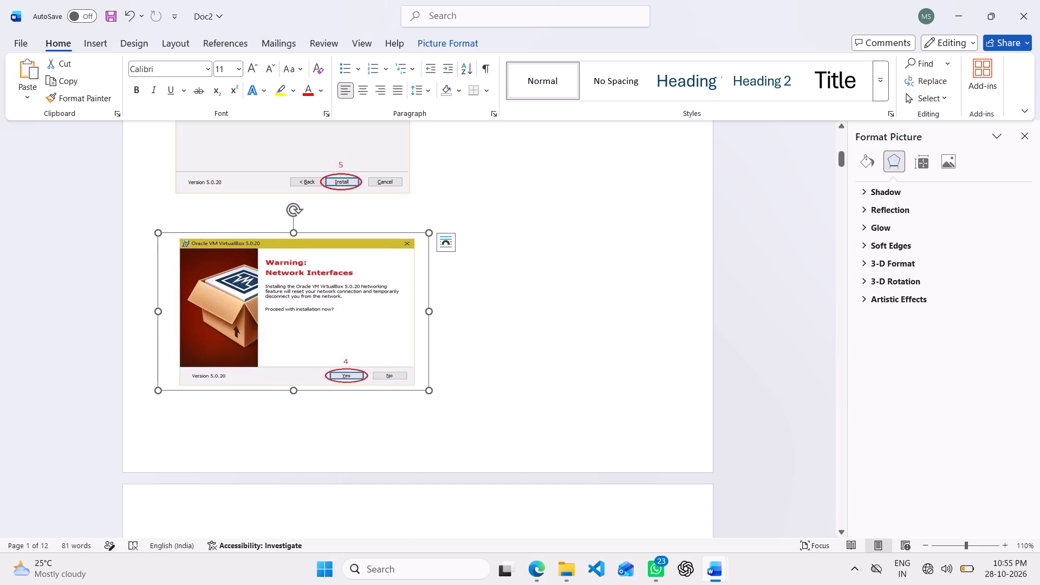
drag(158, 236, 148, 236)
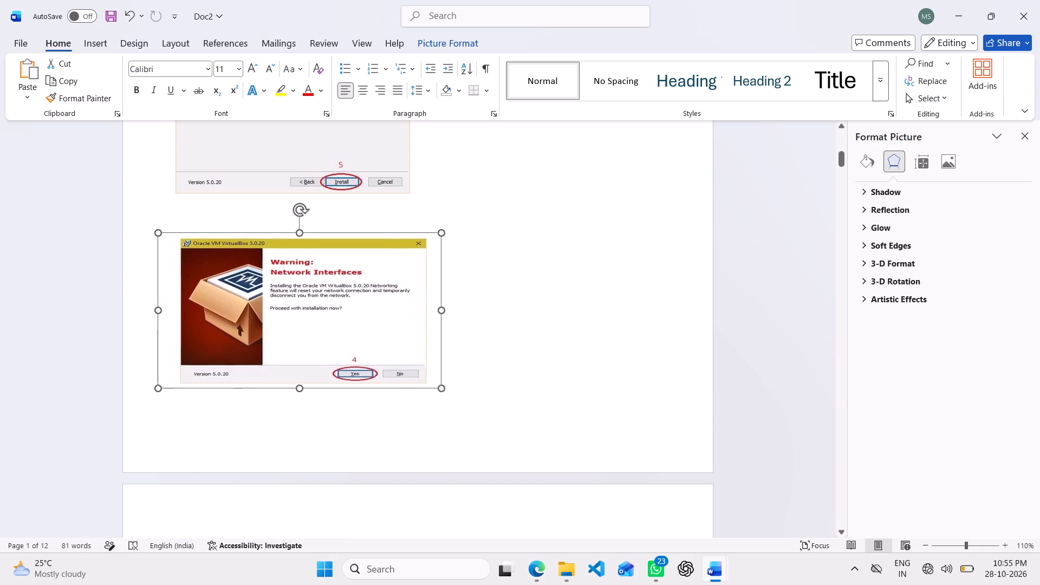
drag(148, 236, 132, 230)
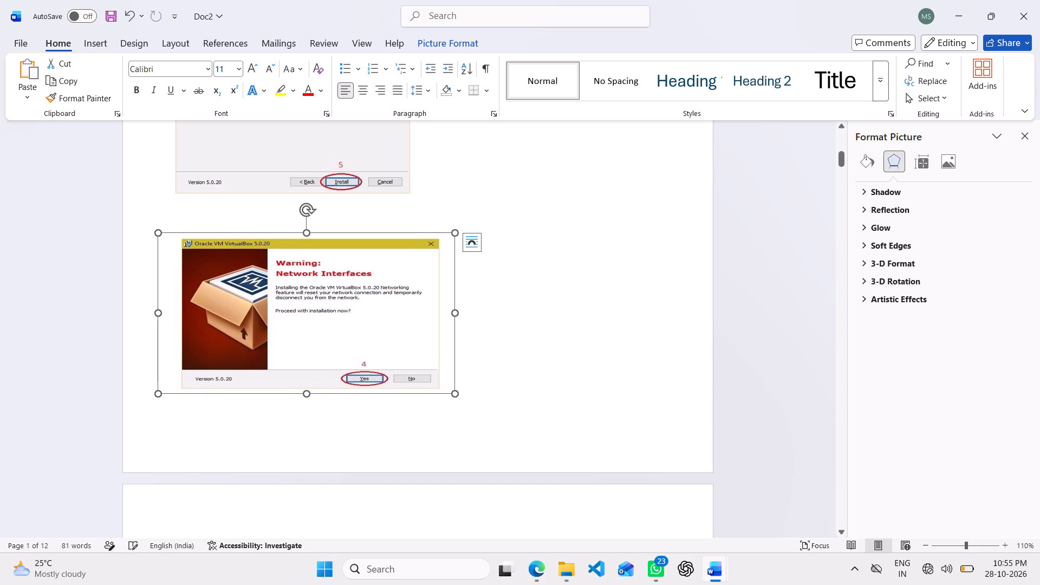
Open the page 1 footer for editing and bring up the built-in footer designs.
triple_click(424, 442)
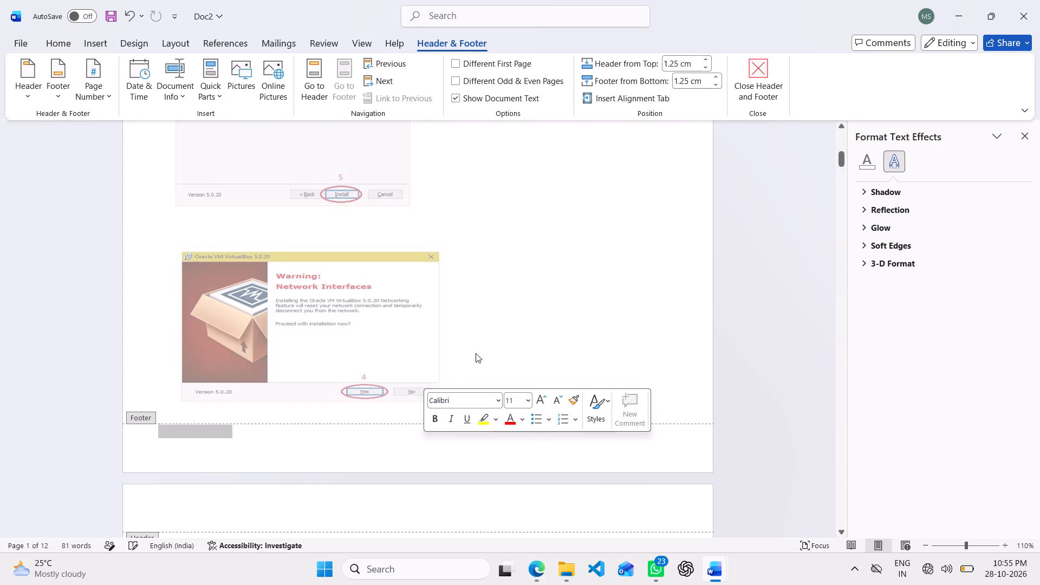
click(64, 80)
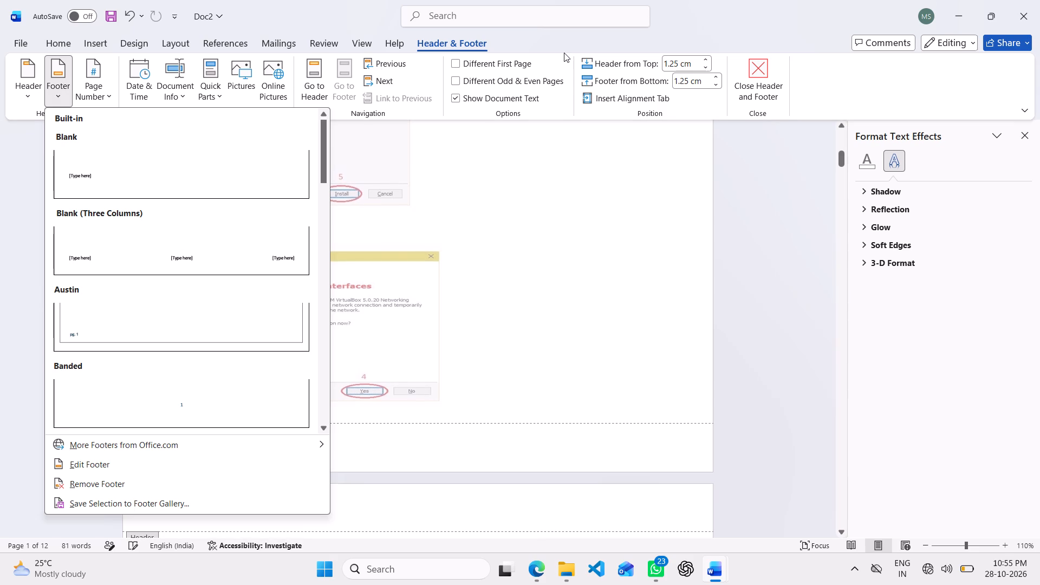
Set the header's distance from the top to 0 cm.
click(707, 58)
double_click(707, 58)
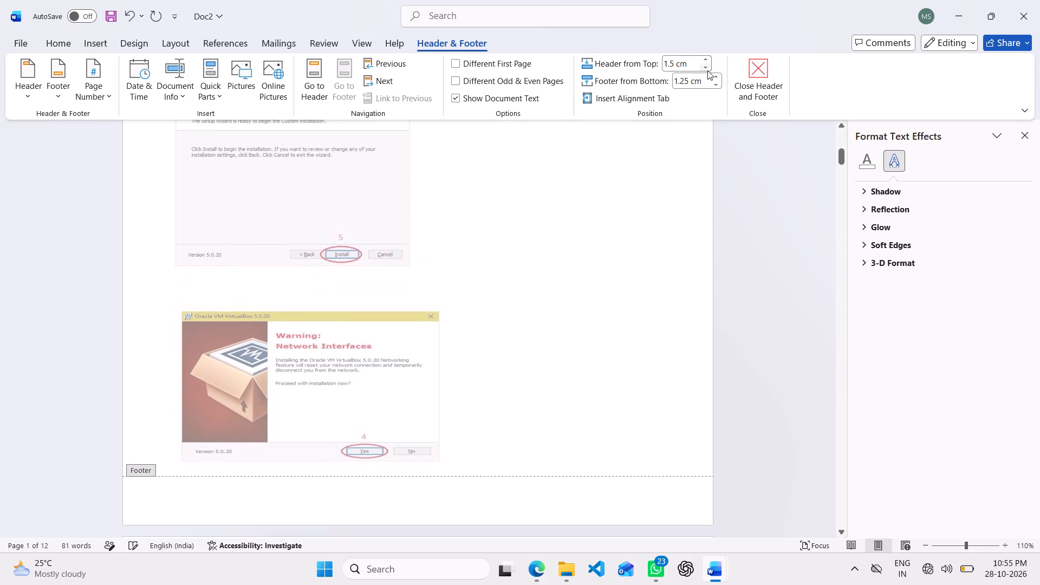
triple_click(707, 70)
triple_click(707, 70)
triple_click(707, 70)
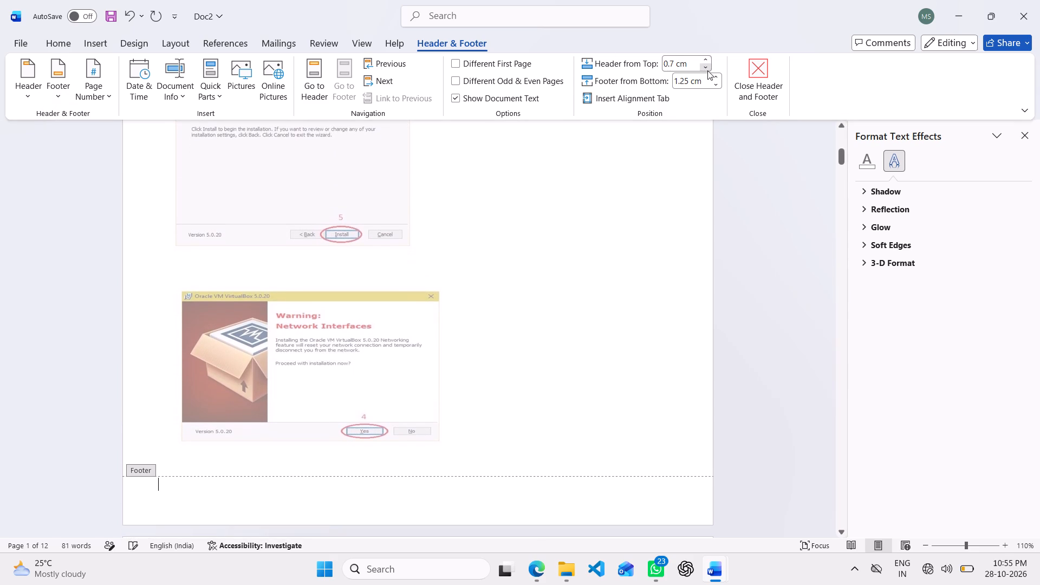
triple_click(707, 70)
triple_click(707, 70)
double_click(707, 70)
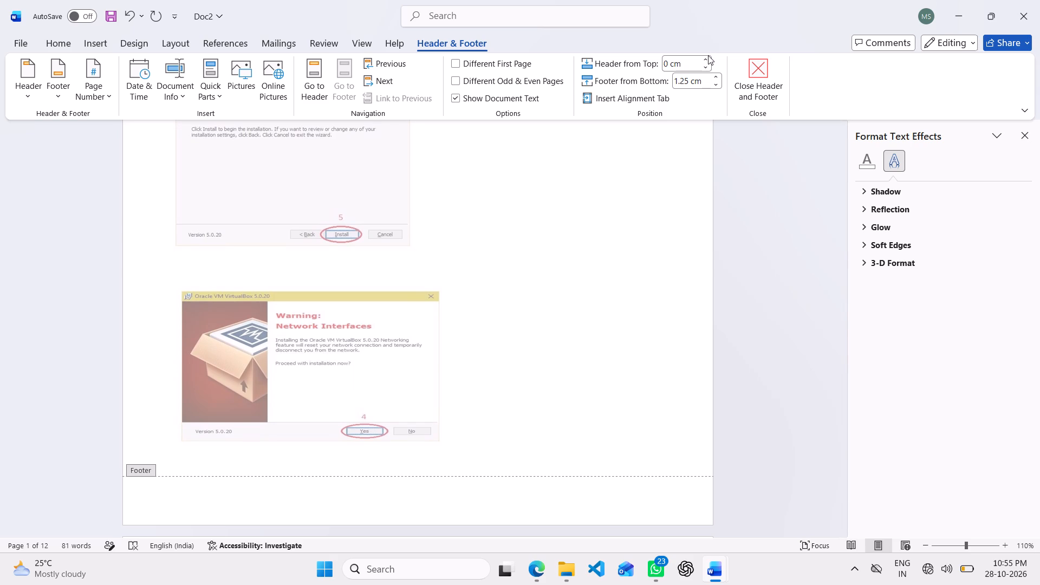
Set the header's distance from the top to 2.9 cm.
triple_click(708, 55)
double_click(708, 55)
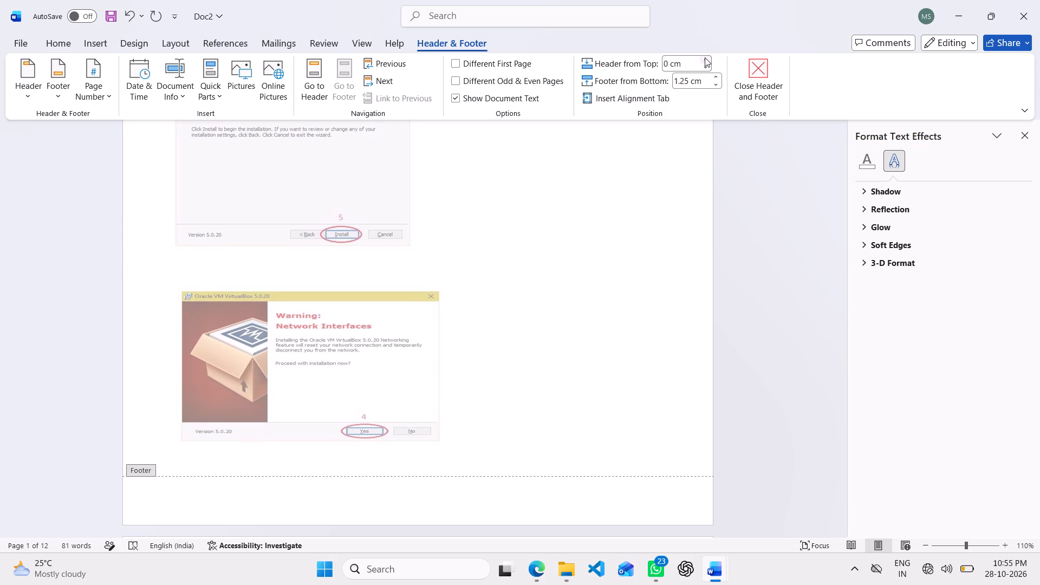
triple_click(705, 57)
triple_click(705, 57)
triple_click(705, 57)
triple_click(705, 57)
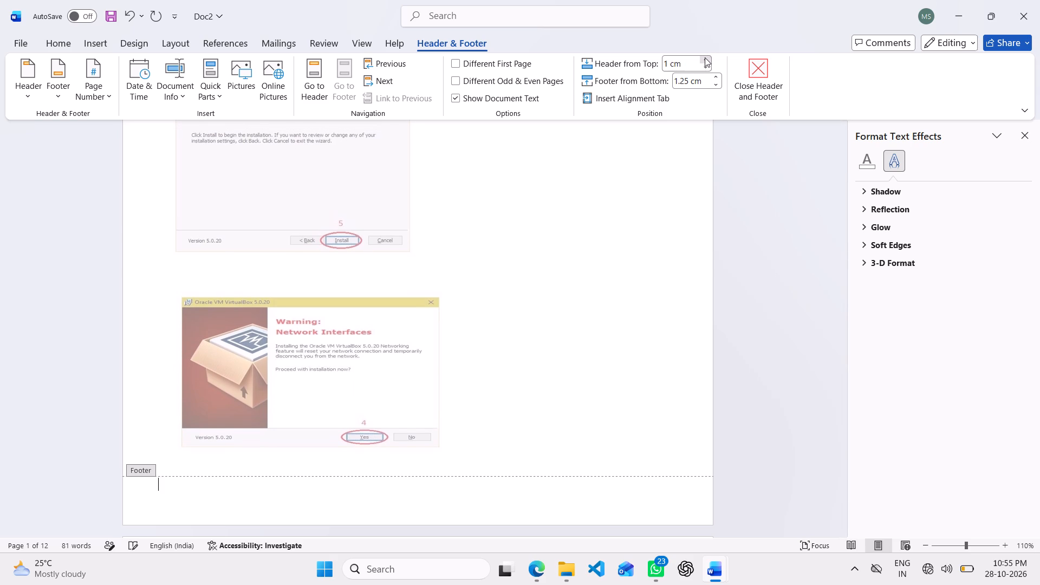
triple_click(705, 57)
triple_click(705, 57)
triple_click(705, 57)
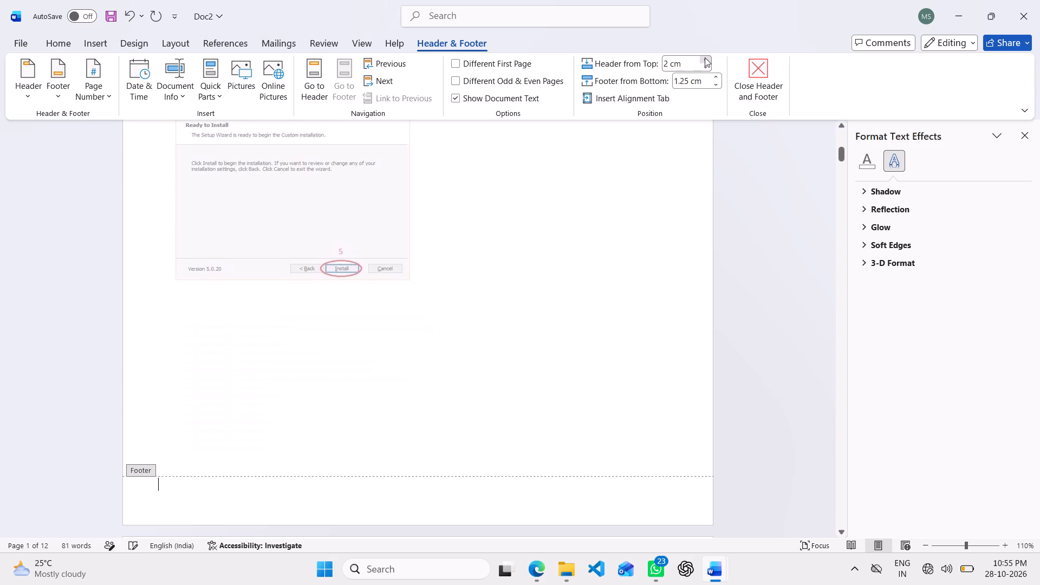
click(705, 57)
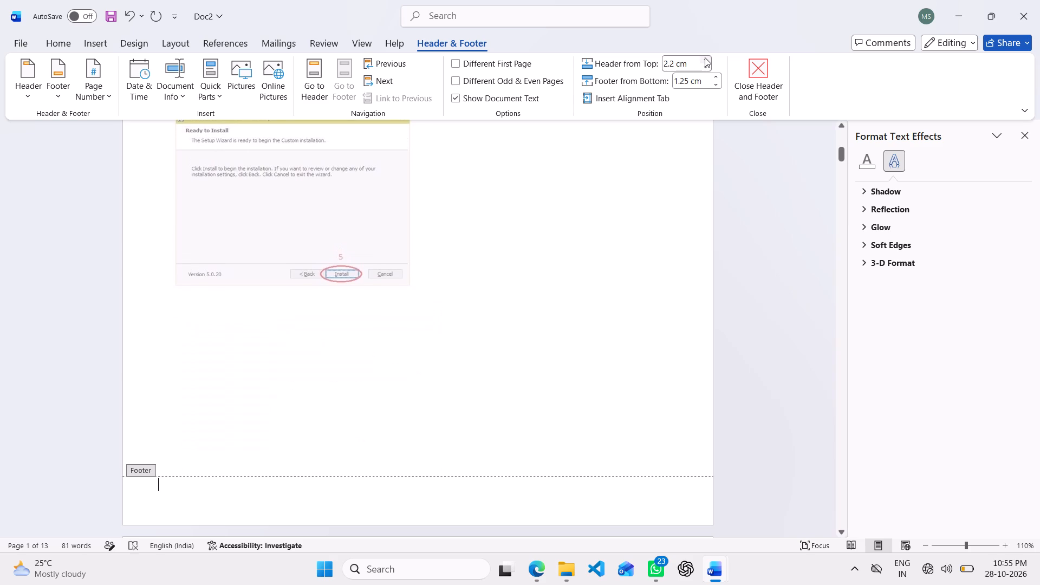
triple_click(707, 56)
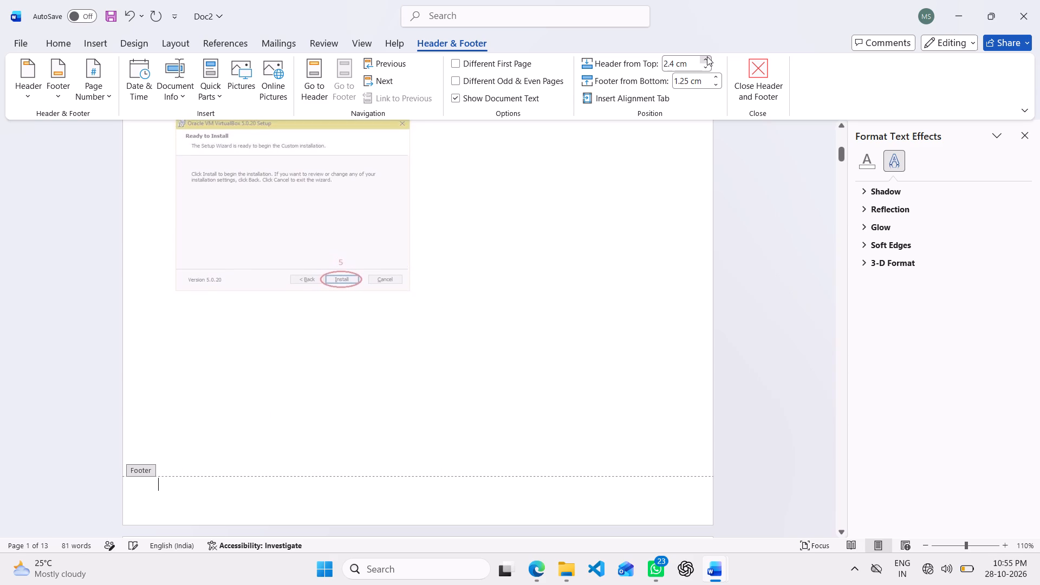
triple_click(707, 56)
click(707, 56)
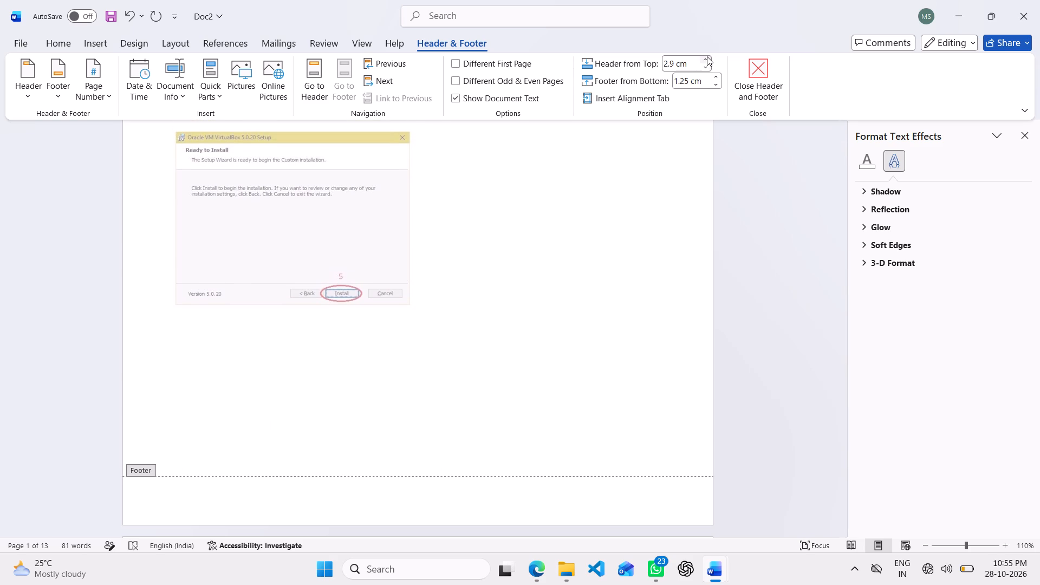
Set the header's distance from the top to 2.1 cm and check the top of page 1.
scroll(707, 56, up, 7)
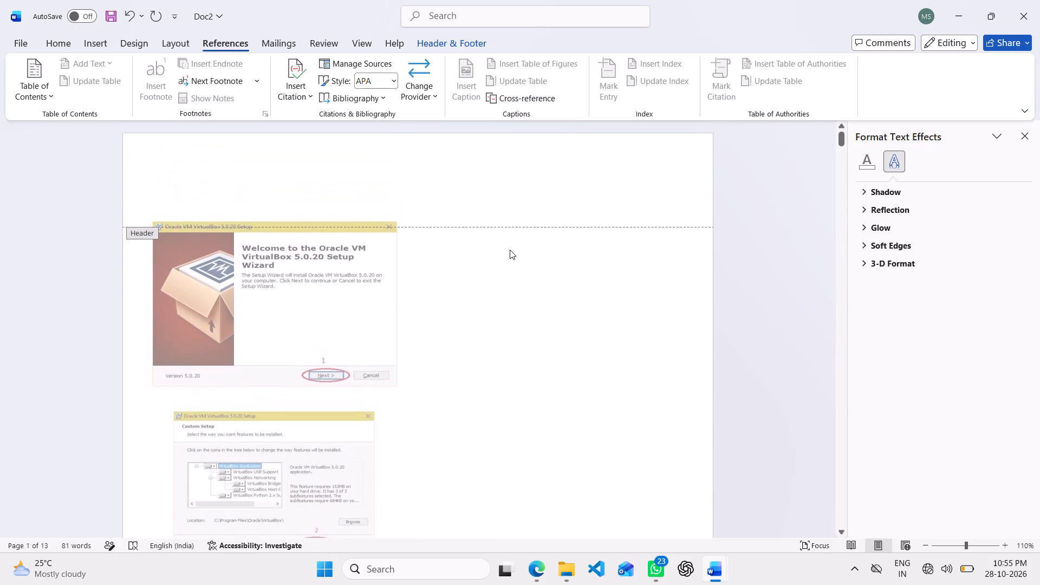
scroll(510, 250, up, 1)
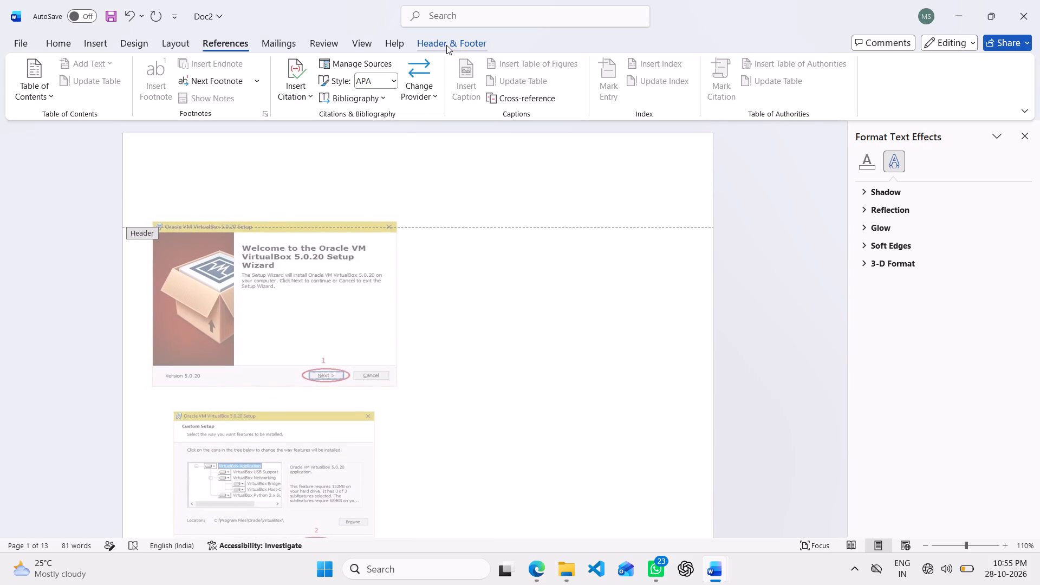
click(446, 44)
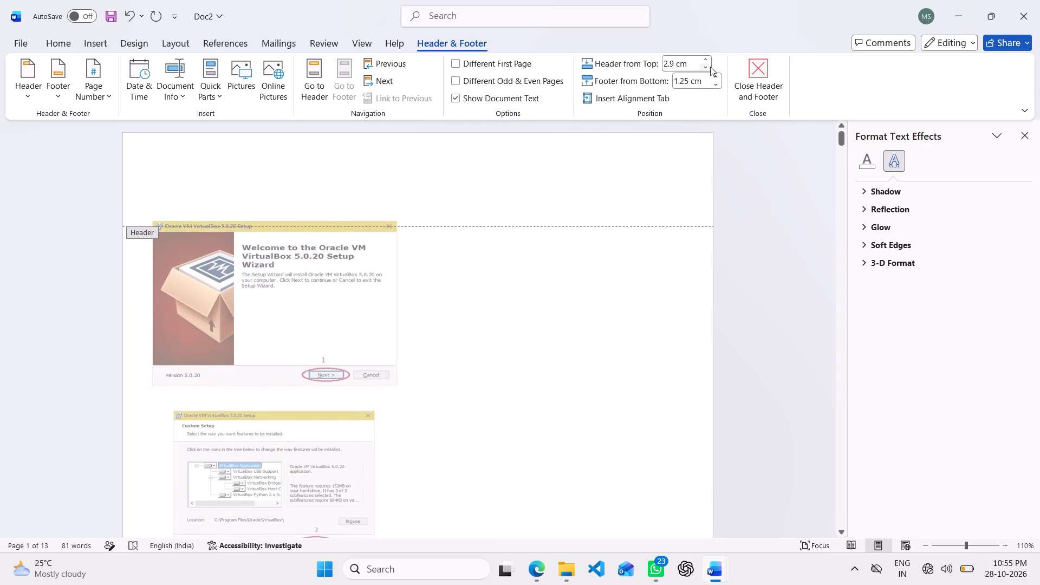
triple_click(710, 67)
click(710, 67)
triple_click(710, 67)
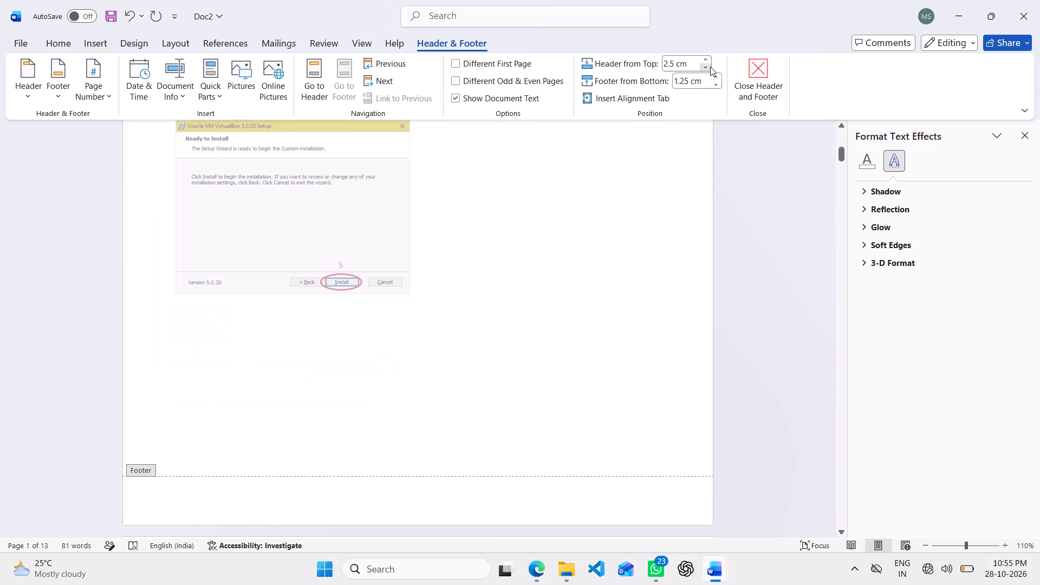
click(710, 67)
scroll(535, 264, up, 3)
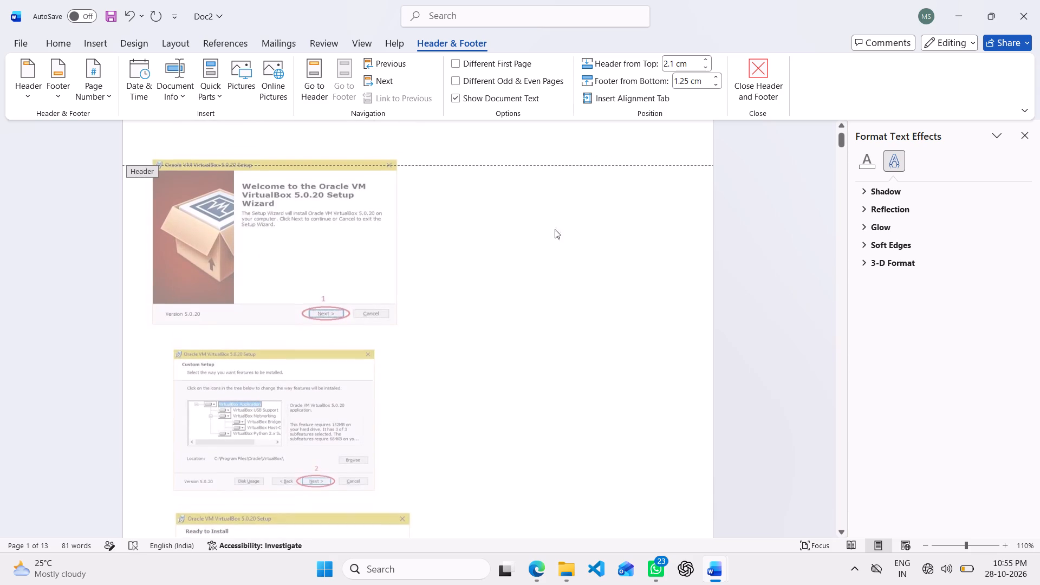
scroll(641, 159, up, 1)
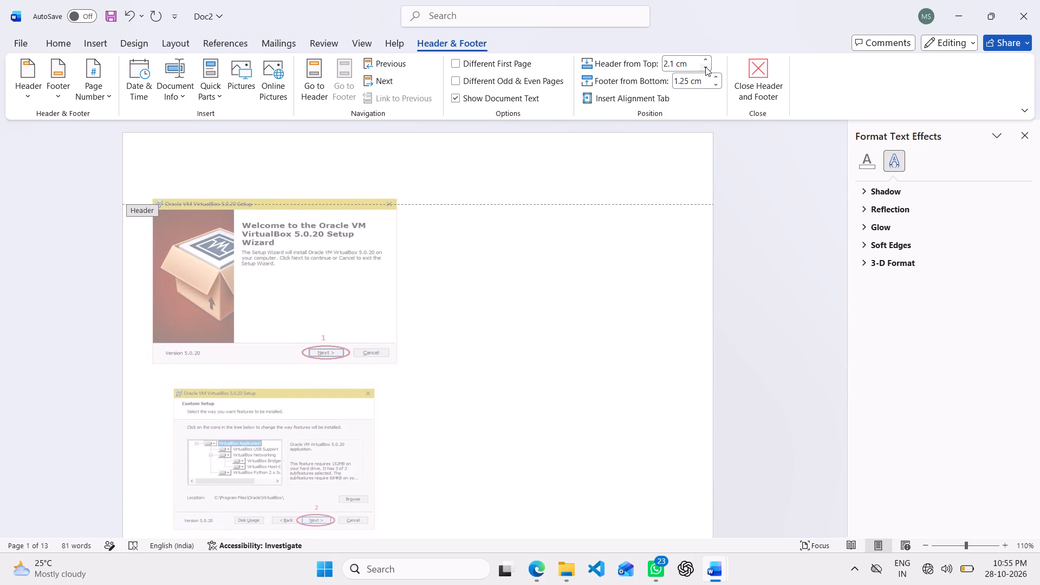
Set the header's distance from the top to 0.2 cm.
triple_click(705, 67)
triple_click(705, 67)
triple_click(705, 67)
triple_click(705, 67)
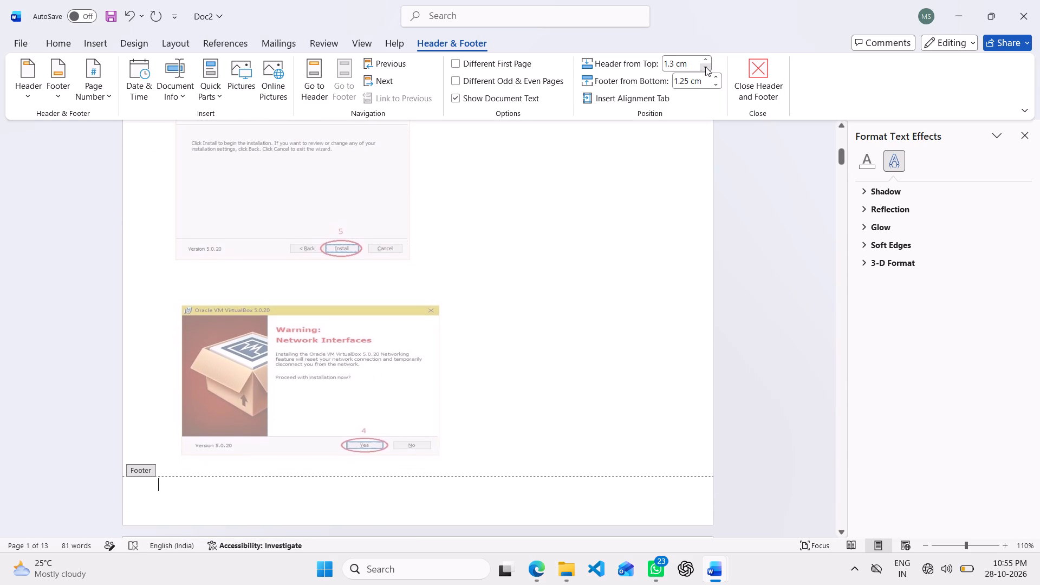
triple_click(705, 67)
triple_click(705, 67)
click(705, 67)
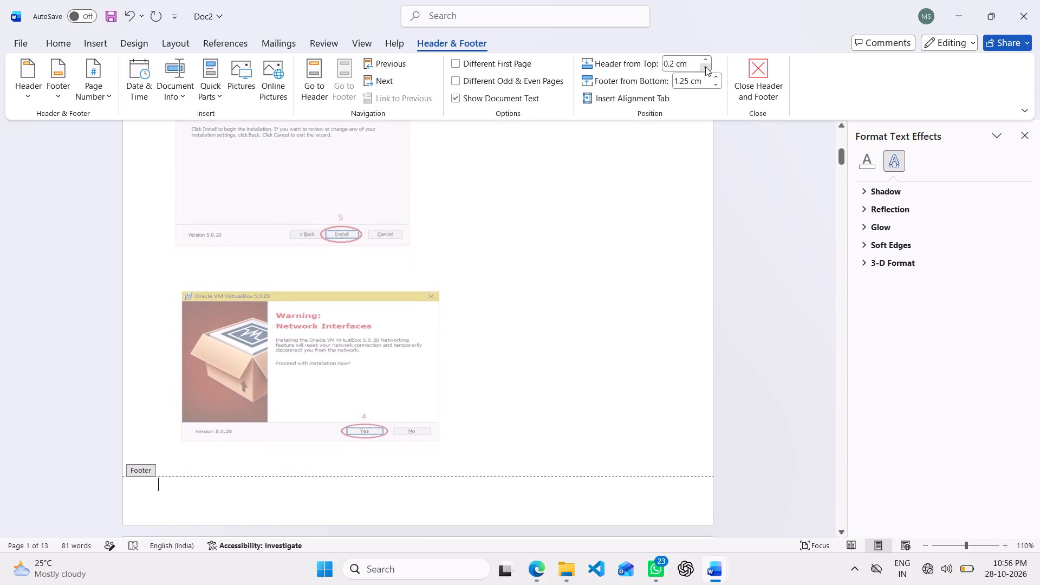
Set the header's distance from the top and the footer's distance from the bottom to 0 cm, then return to the body text.
double_click(705, 67)
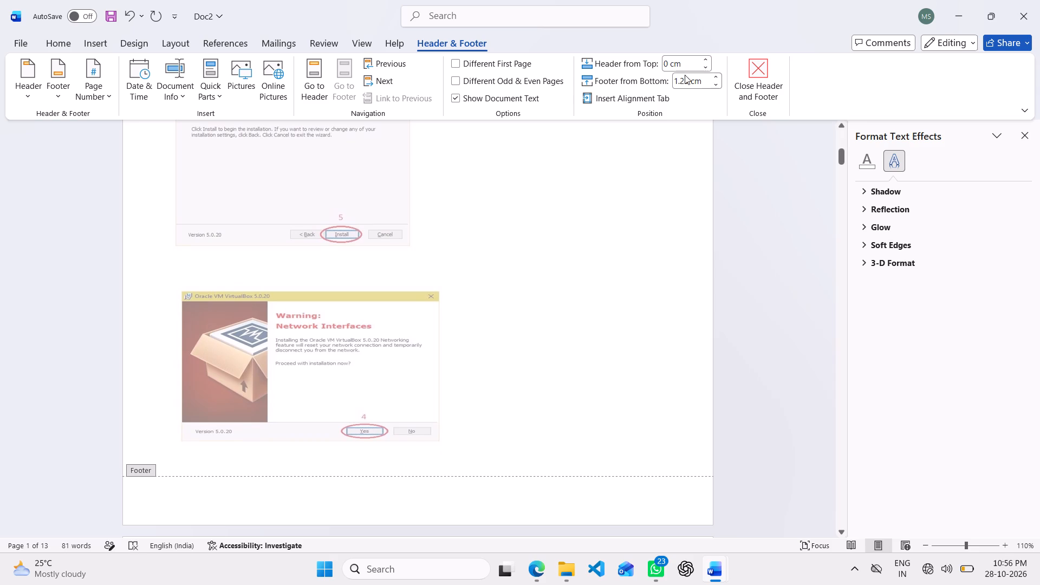
triple_click(687, 75)
click(686, 79)
key(BackSpace)
key(BackSpace)
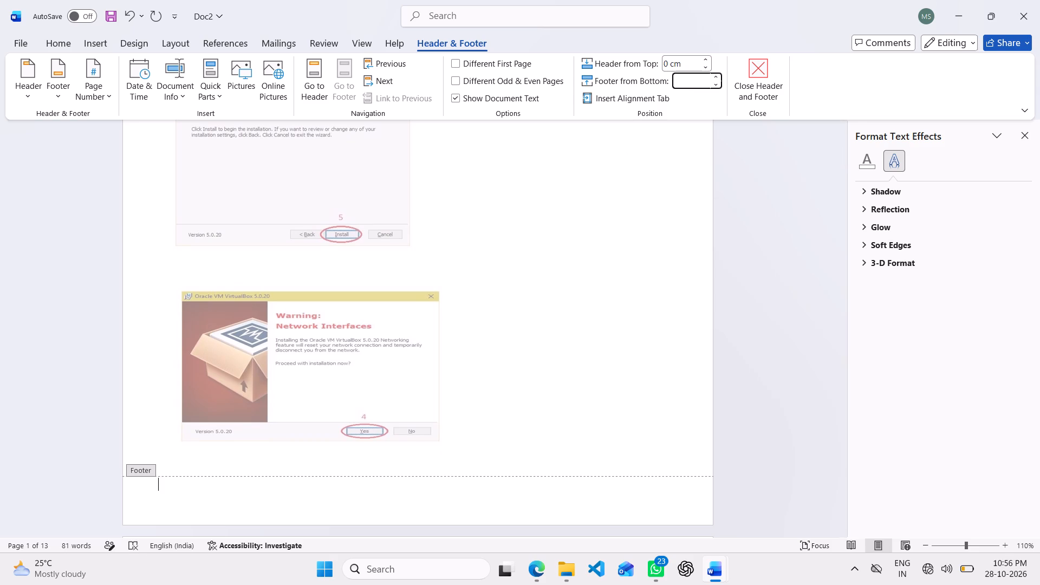
key(0)
key(Return)
scroll(616, 182, up, 1)
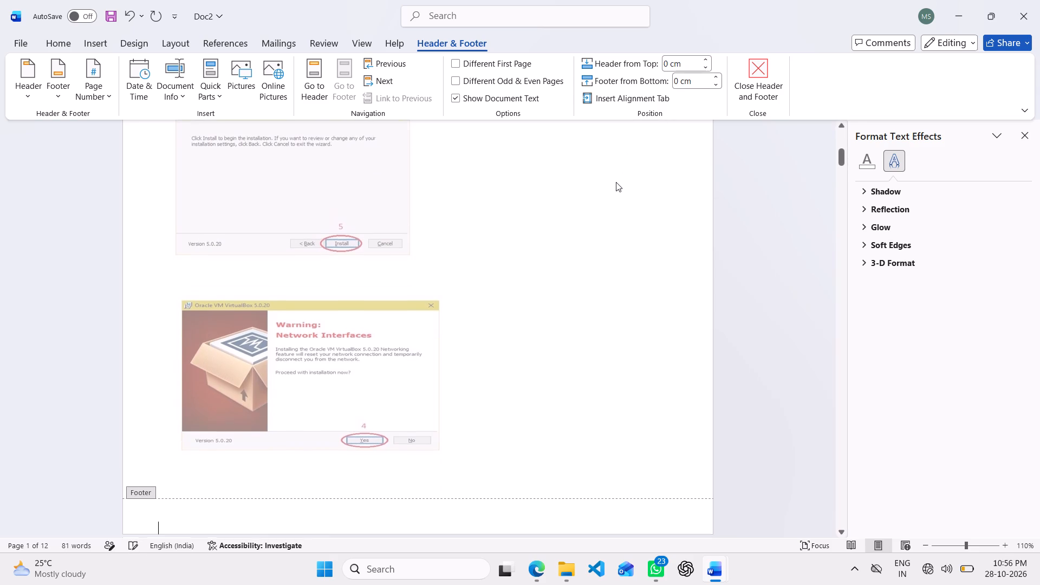
scroll(616, 182, up, 1)
click(758, 81)
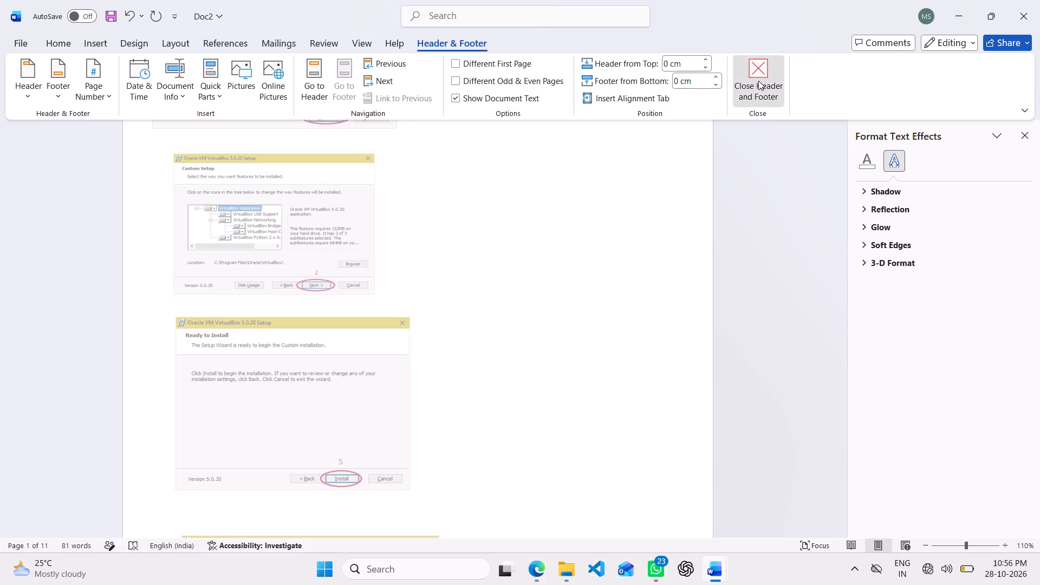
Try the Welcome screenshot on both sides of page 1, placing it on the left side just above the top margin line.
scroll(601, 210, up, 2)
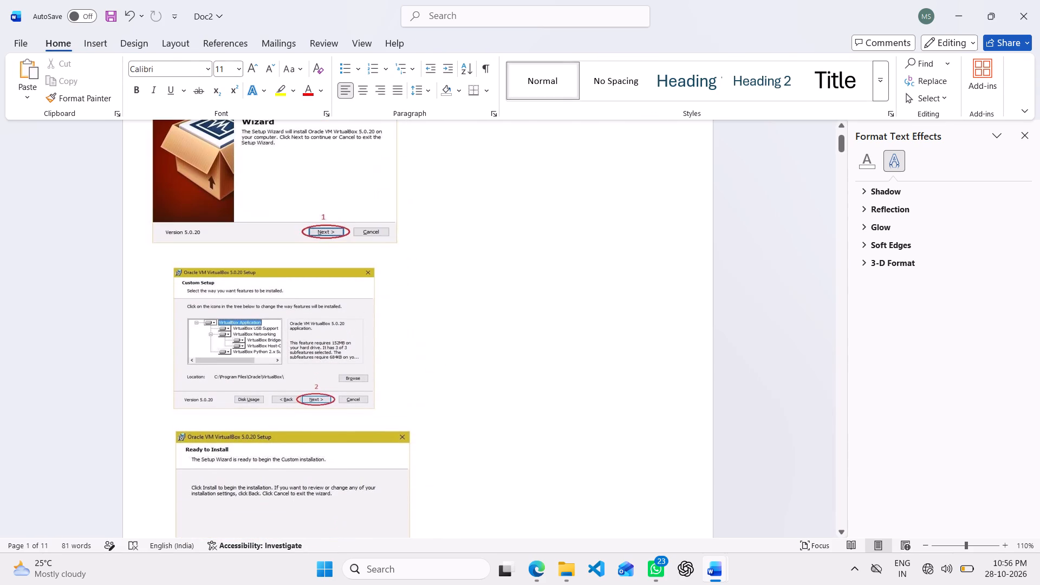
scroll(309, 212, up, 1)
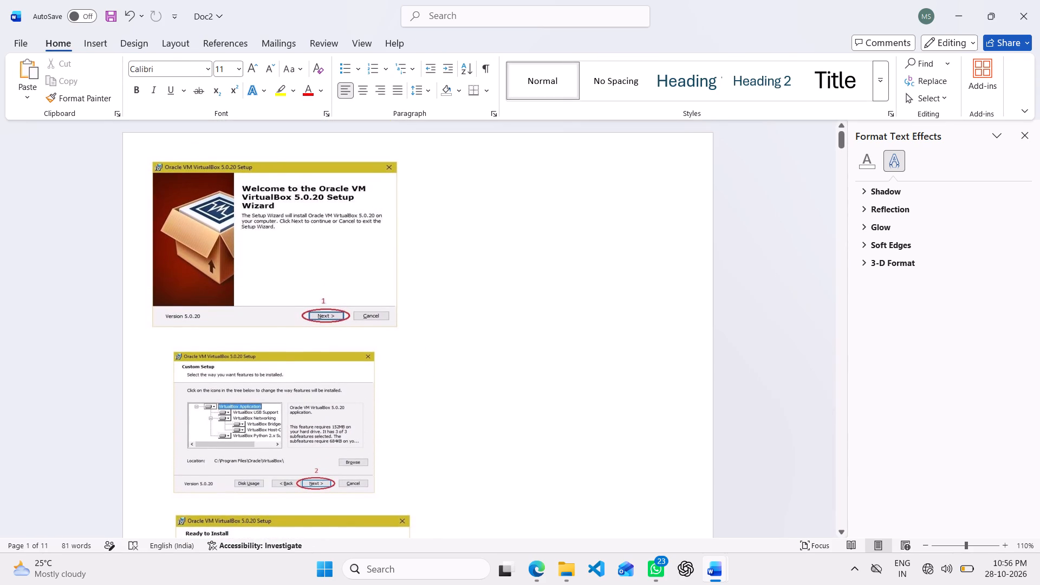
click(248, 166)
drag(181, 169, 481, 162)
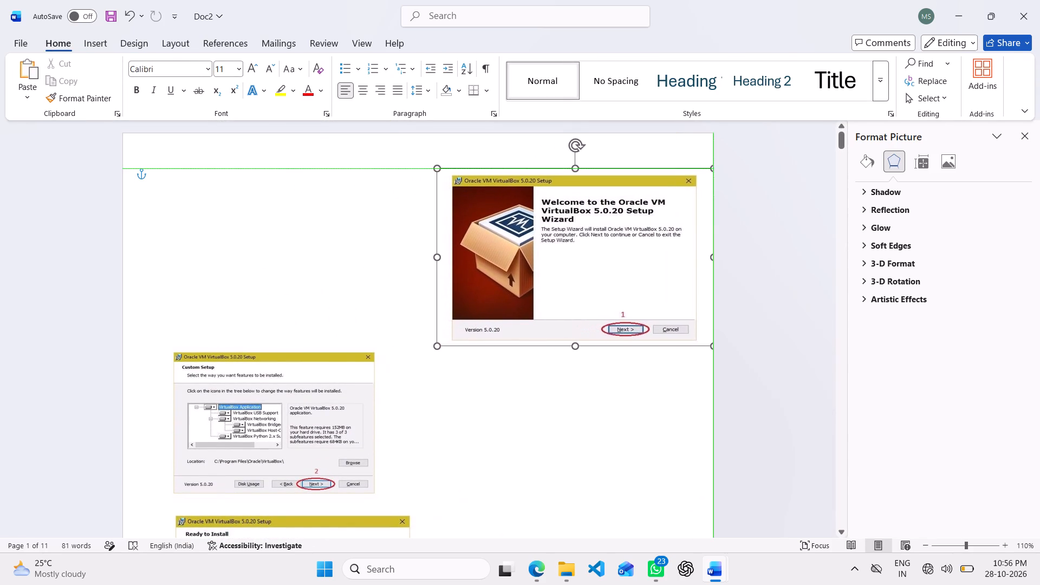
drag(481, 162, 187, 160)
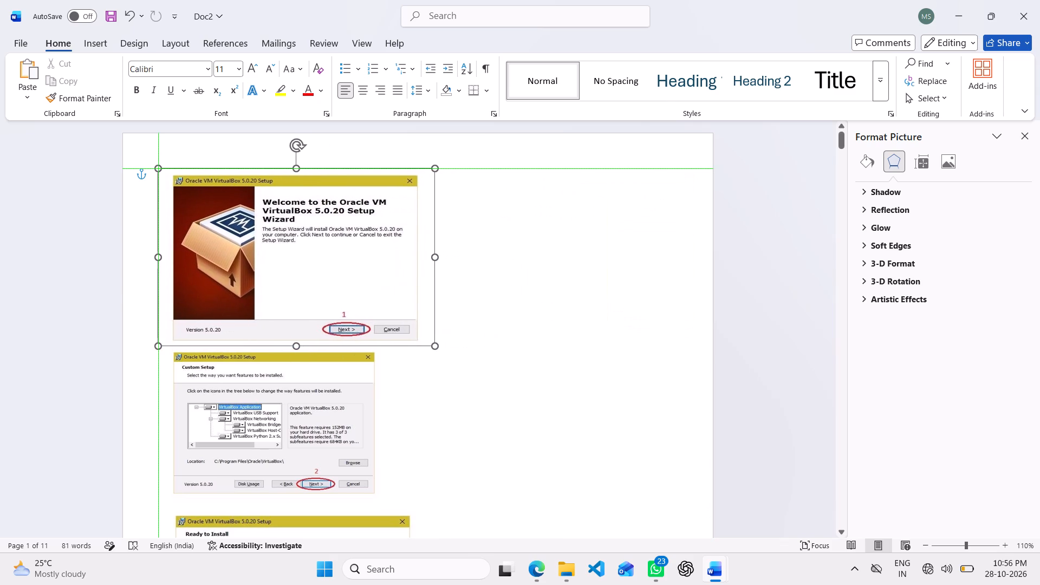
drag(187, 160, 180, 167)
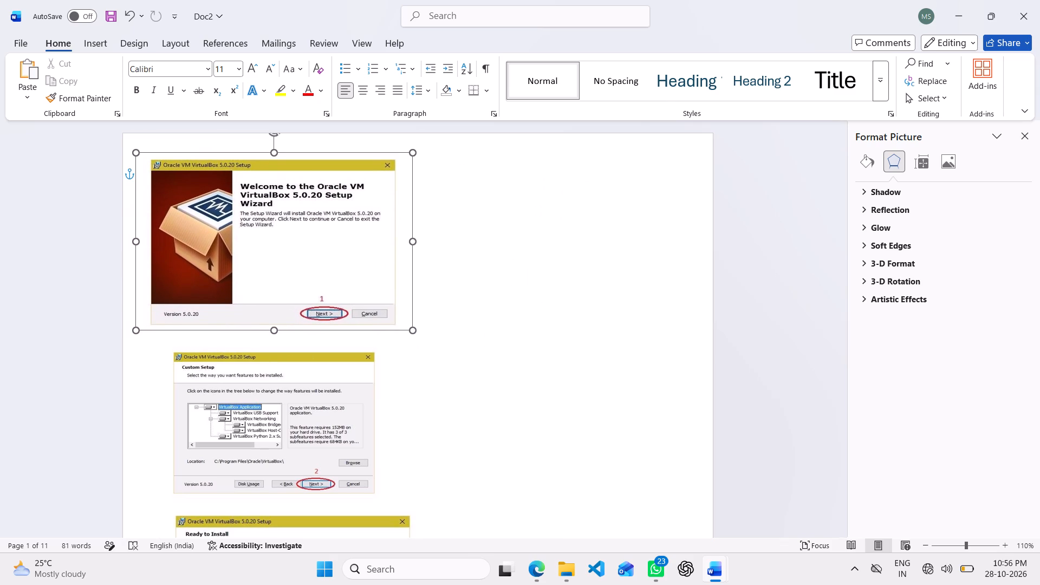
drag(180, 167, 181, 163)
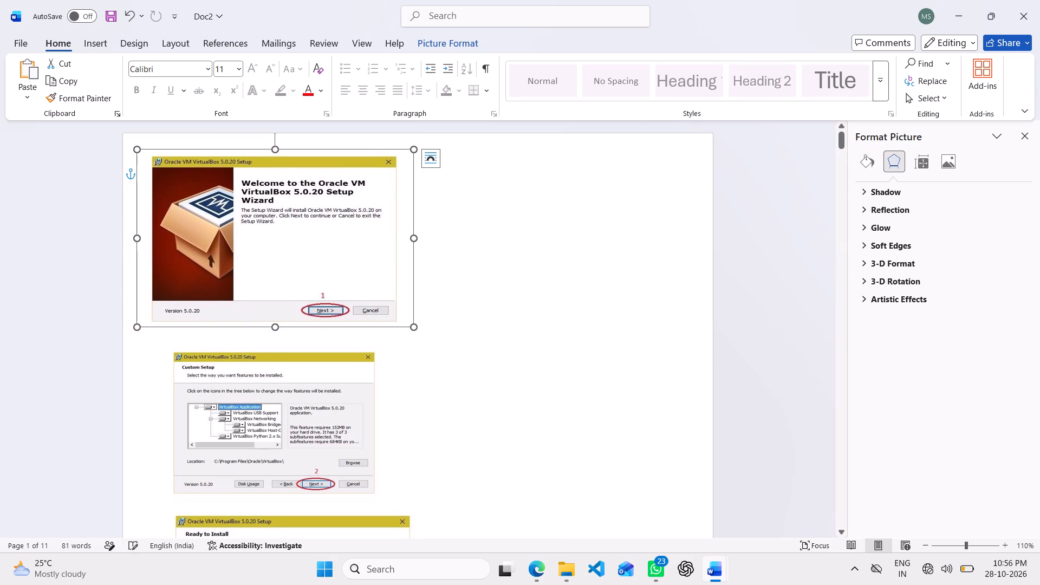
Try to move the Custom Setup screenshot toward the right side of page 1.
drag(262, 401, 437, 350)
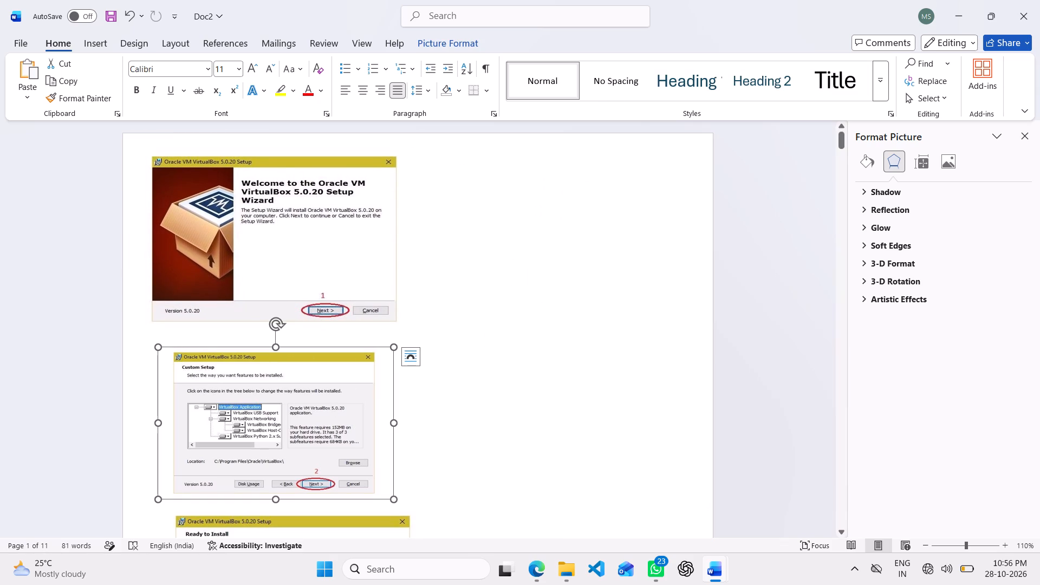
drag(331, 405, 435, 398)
Move the Welcome screenshot to the upper right corner of page 1, close to the page's top edge.
click(282, 202)
drag(282, 202, 451, 207)
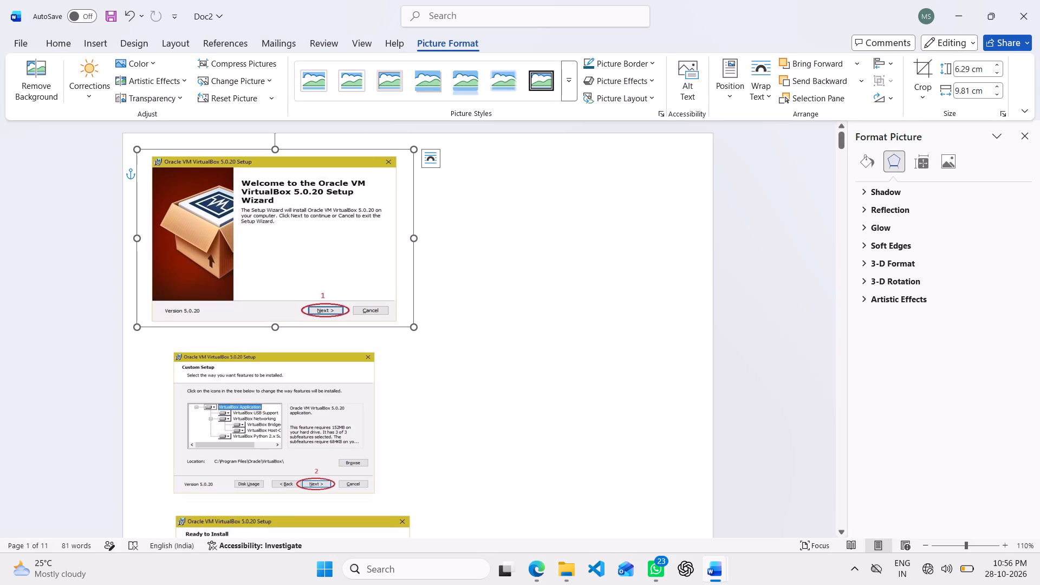
drag(244, 156, 518, 161)
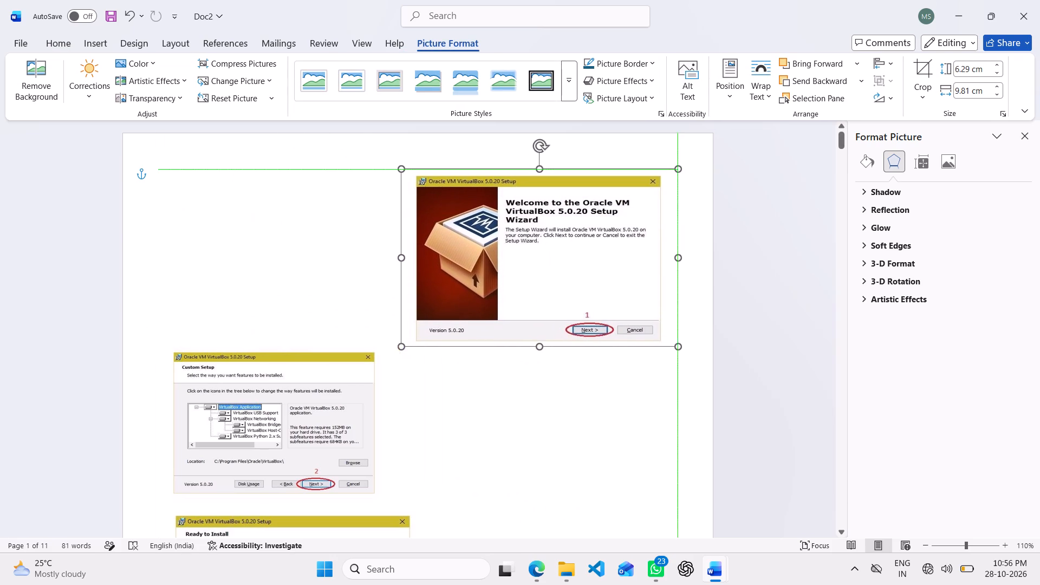
drag(518, 161, 538, 154)
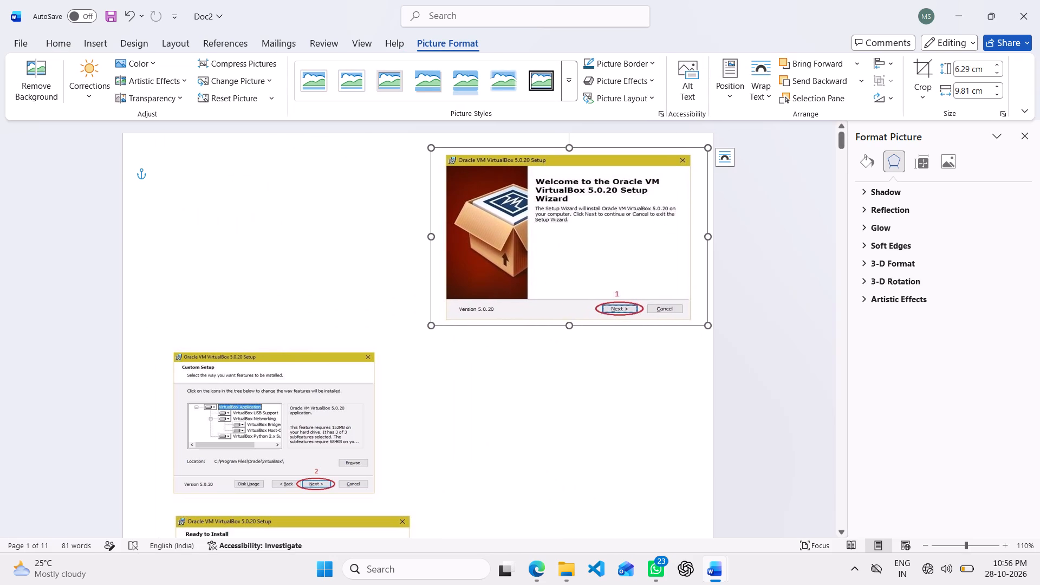
Move the Custom Setup screenshot up to the top of page 1, beside the Welcome screenshot.
drag(295, 398, 305, 322)
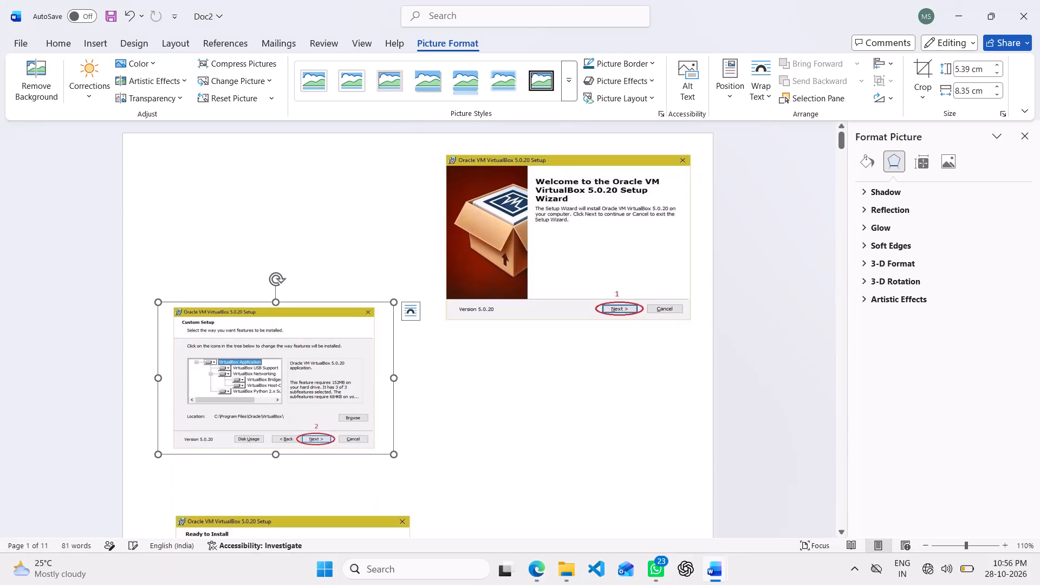
drag(249, 339, 264, 259)
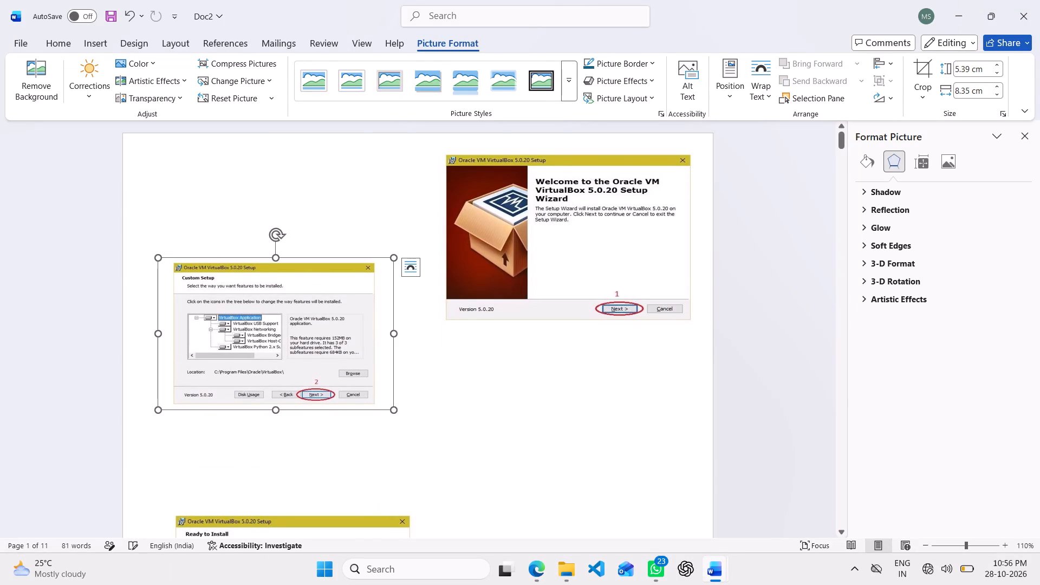
click(212, 268)
drag(239, 269, 262, 173)
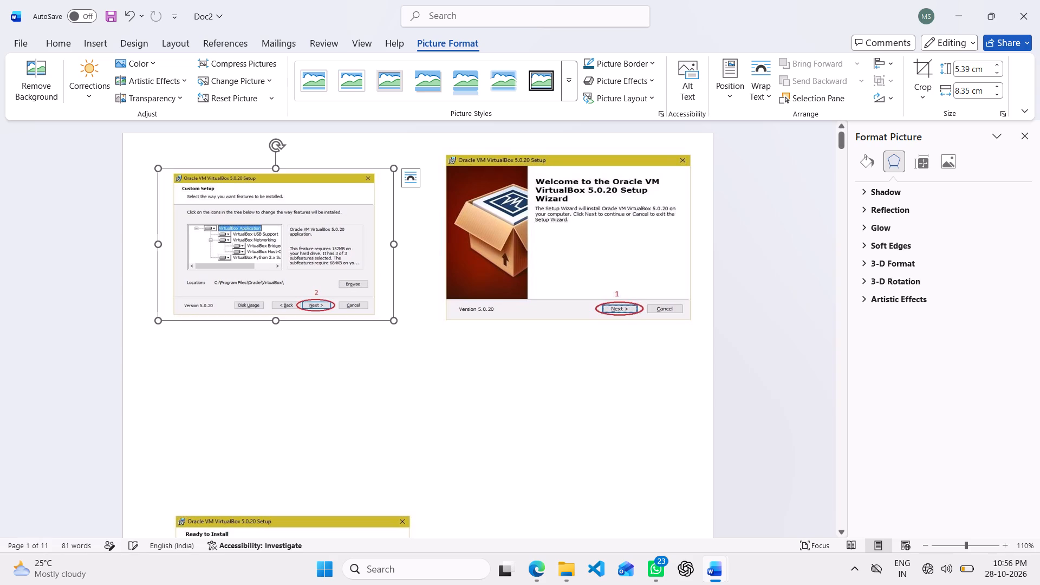
drag(224, 200, 213, 147)
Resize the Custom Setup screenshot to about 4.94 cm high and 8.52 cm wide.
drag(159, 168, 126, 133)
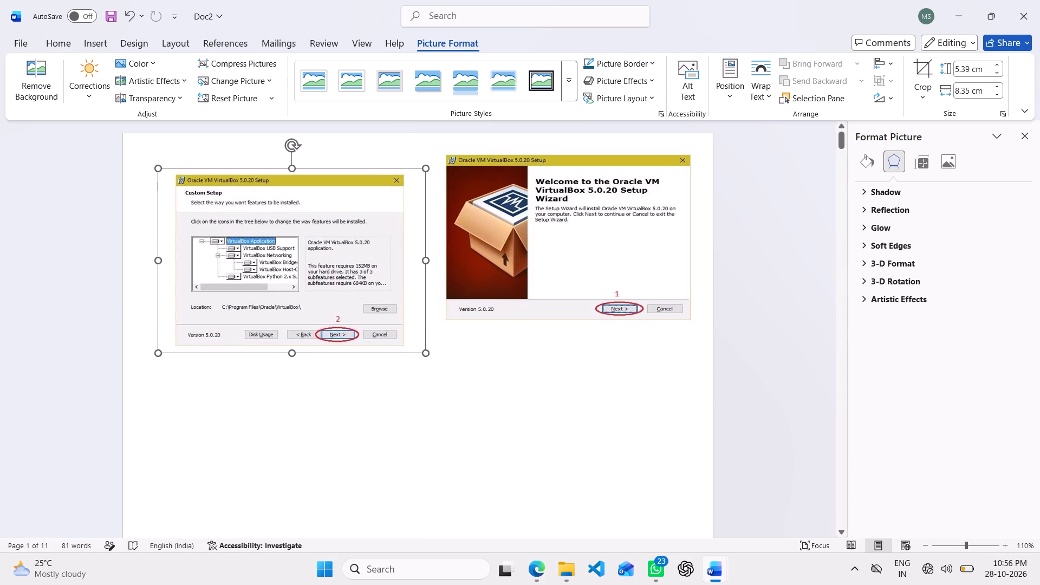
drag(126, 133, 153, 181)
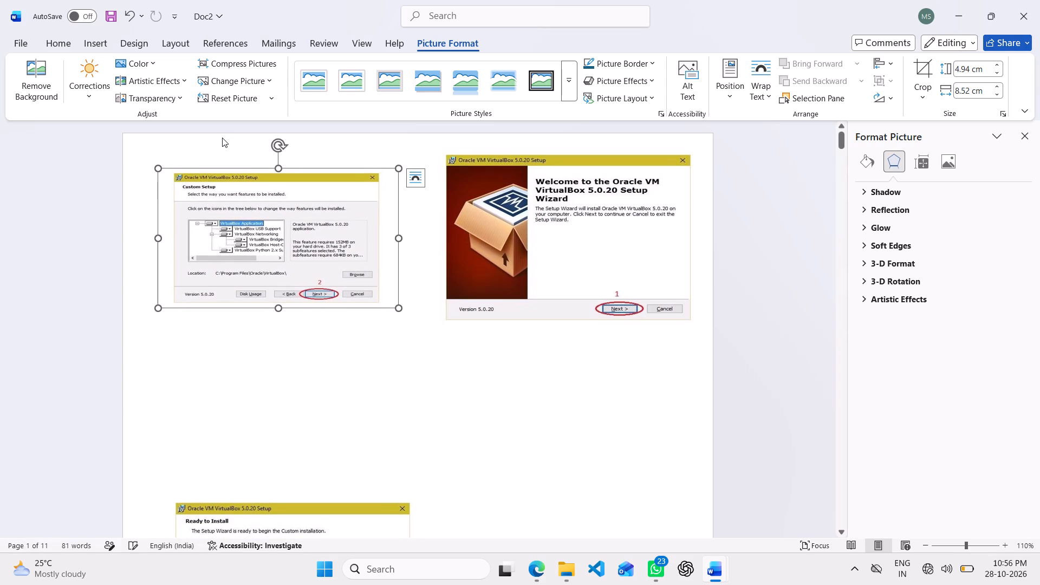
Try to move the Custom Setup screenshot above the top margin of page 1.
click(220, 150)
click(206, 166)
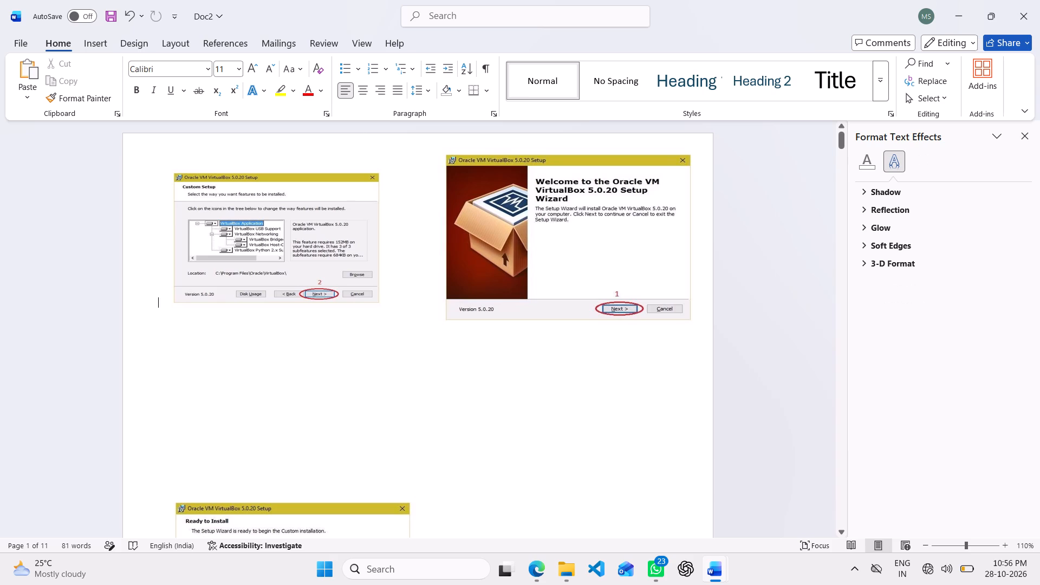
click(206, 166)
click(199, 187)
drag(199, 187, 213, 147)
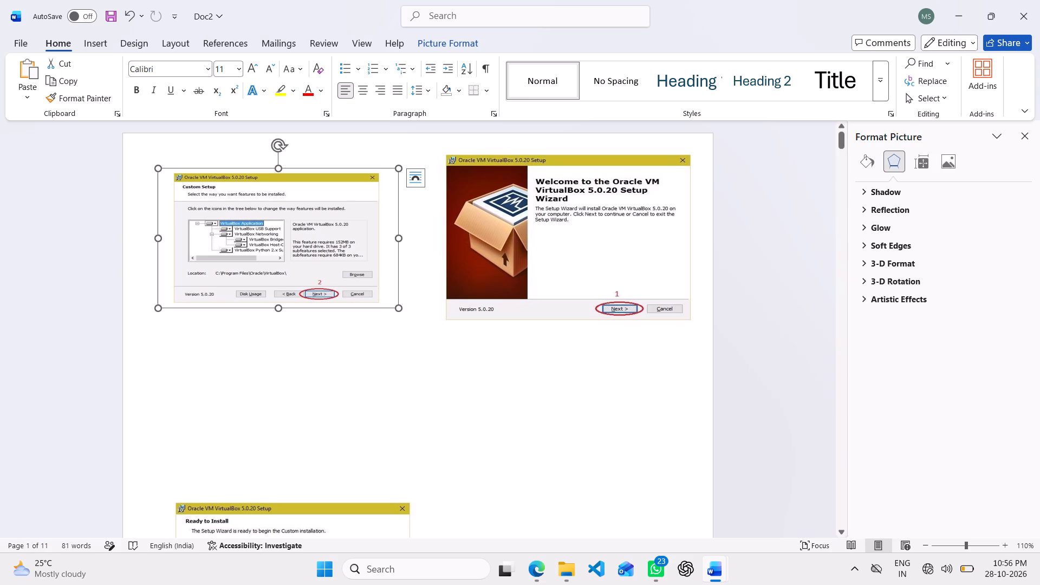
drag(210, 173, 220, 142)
Enlarge the Custom Setup screenshot so it nearly reaches the Welcome screenshot and roughly matches its width.
drag(281, 169, 274, 212)
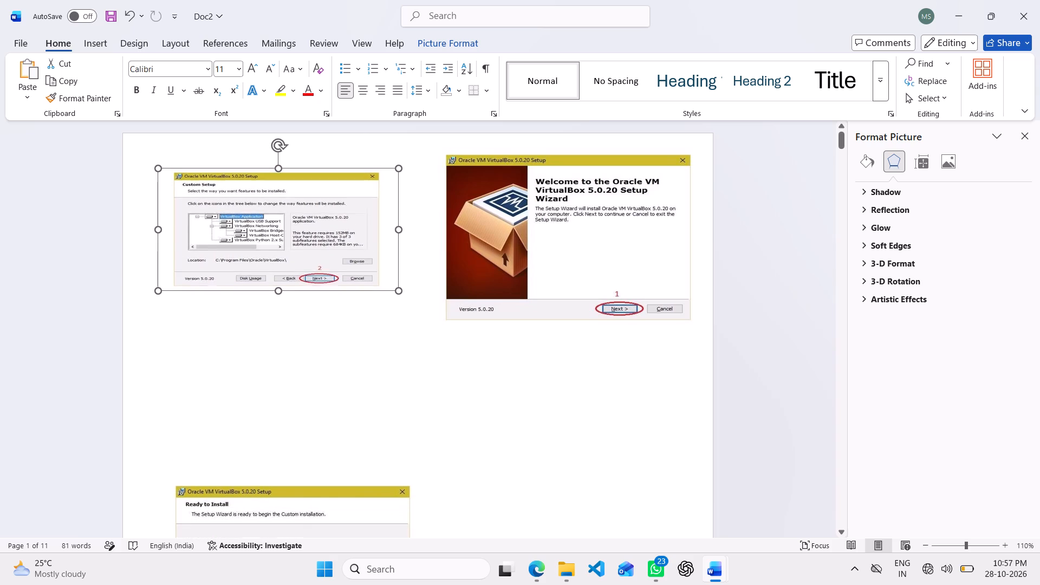
drag(274, 212, 267, 164)
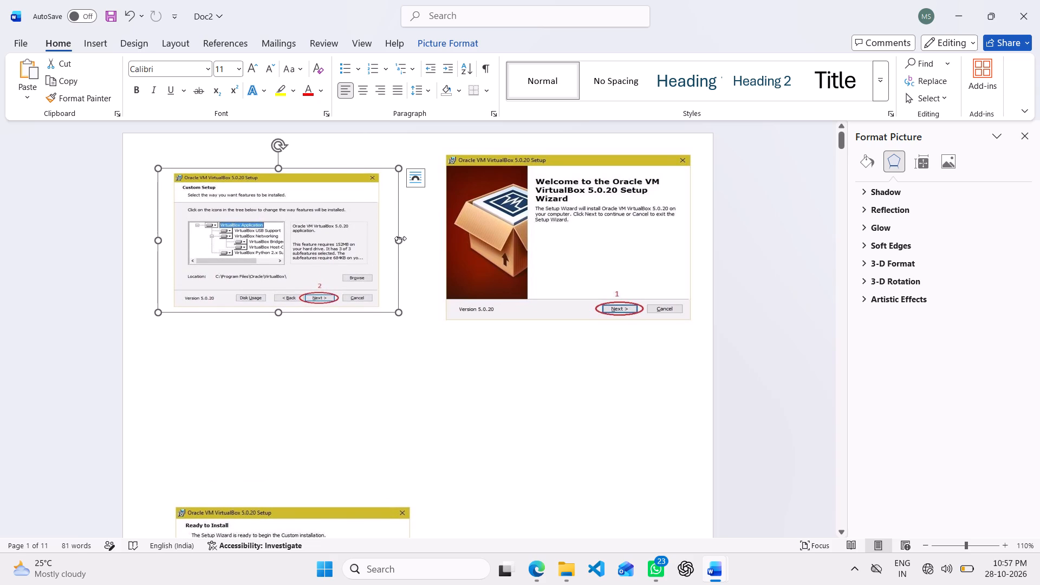
drag(400, 238, 429, 241)
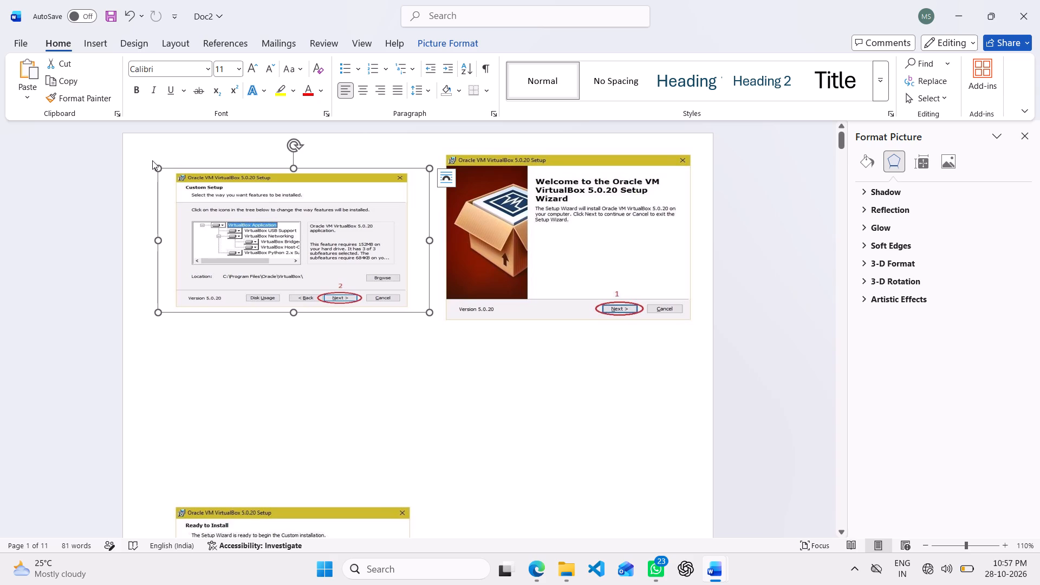
drag(159, 165, 140, 157)
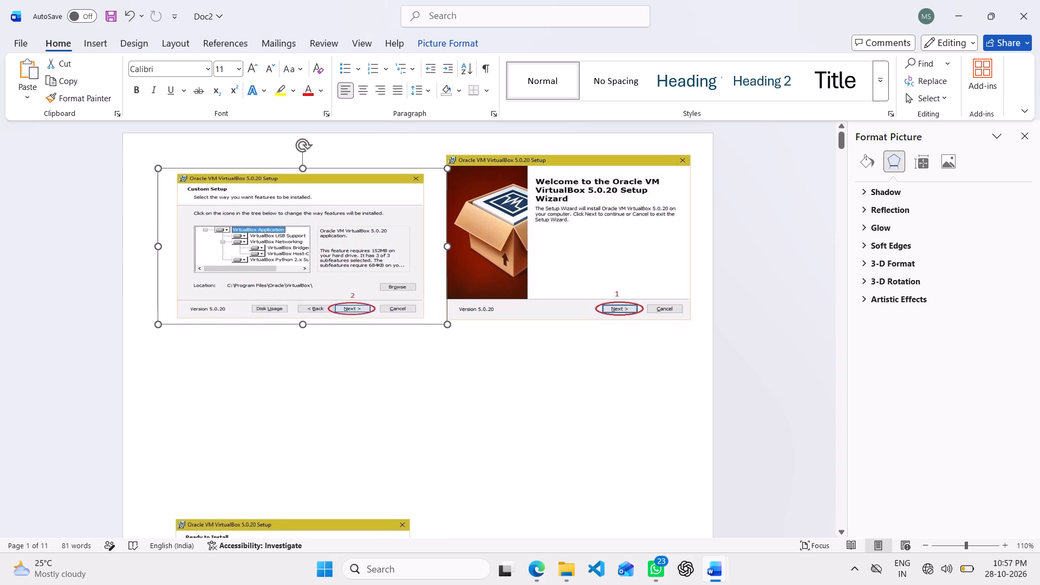
drag(140, 157, 139, 159)
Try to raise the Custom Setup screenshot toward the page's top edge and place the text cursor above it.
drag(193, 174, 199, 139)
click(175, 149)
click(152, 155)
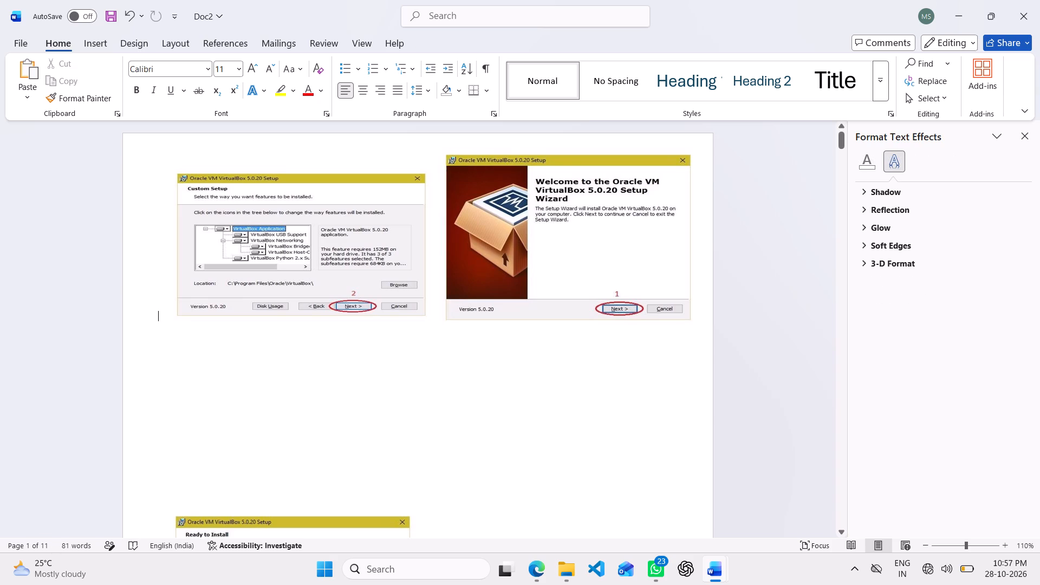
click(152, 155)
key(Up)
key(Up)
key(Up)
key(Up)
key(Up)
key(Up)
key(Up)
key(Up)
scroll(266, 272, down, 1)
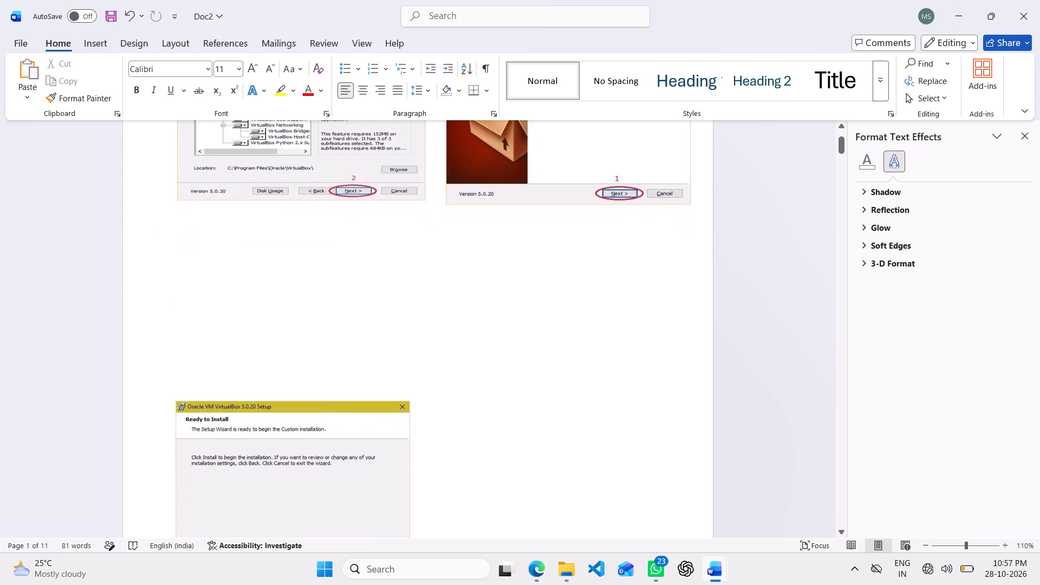
Remove the blank lines above the Ready to Install screenshot so it sits directly beneath the Custom Setup screenshot.
click(174, 387)
key(BackSpace)
key(BackSpace)
key(BackSpace)
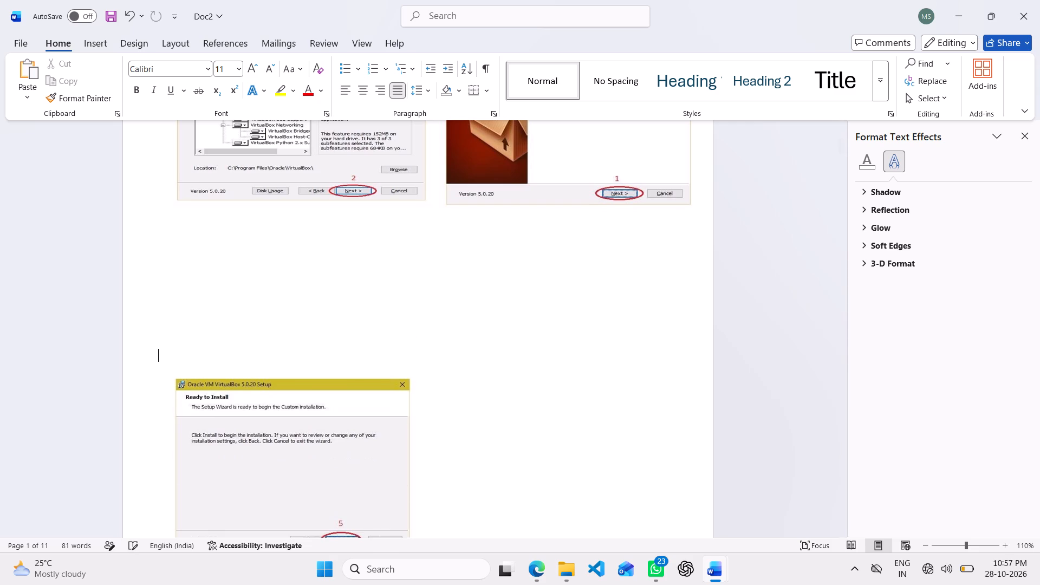
key(BackSpace)
key(BackSpace)
key(BackSpace)
key(BackSpace)
key(BackSpace)
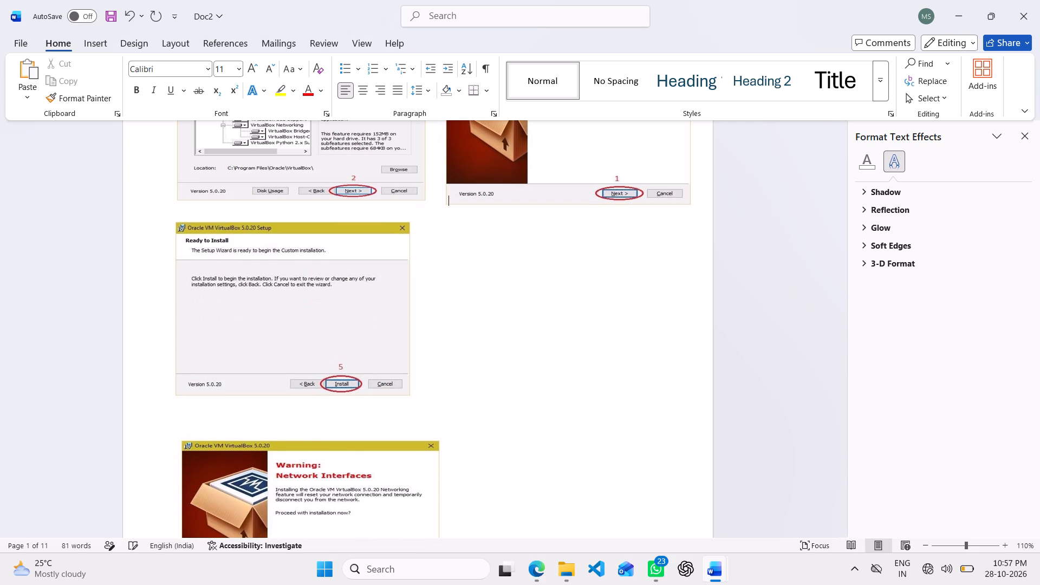
Shrink the Network Interfaces warning screenshot so it fits beside the Ready to Install screenshot.
drag(286, 527, 451, 428)
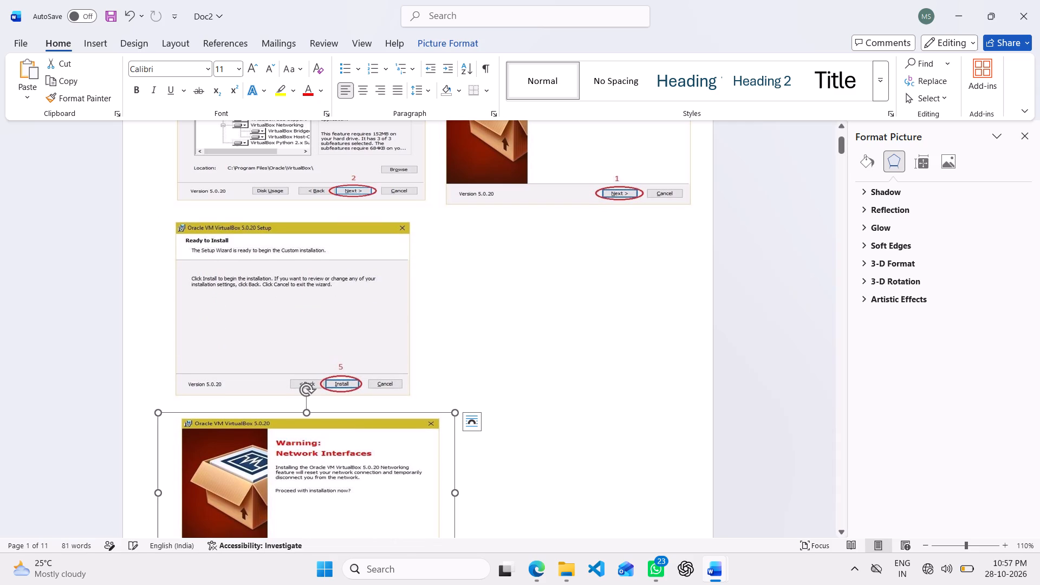
drag(294, 496, 473, 386)
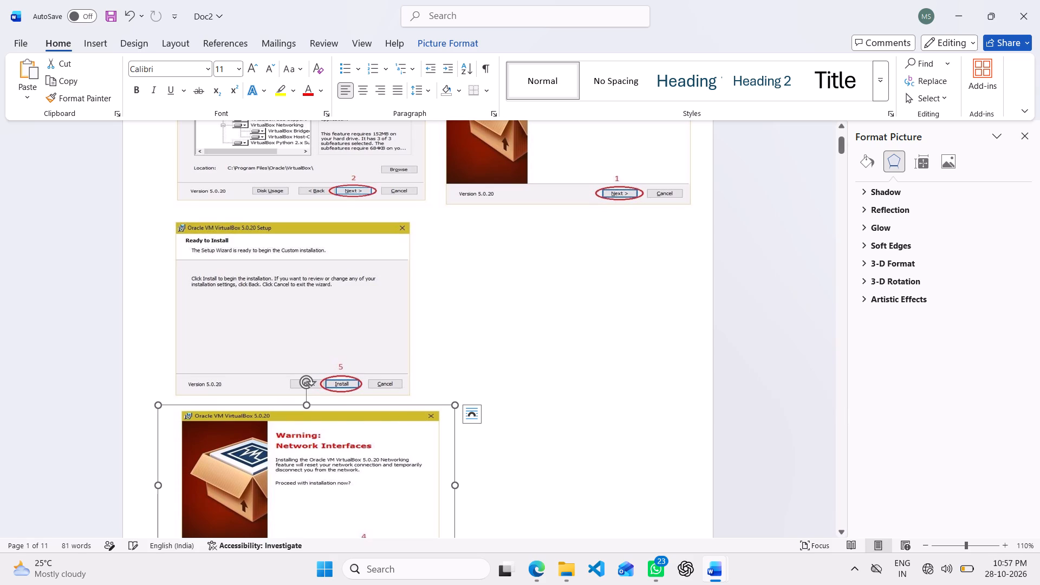
drag(158, 401, 210, 445)
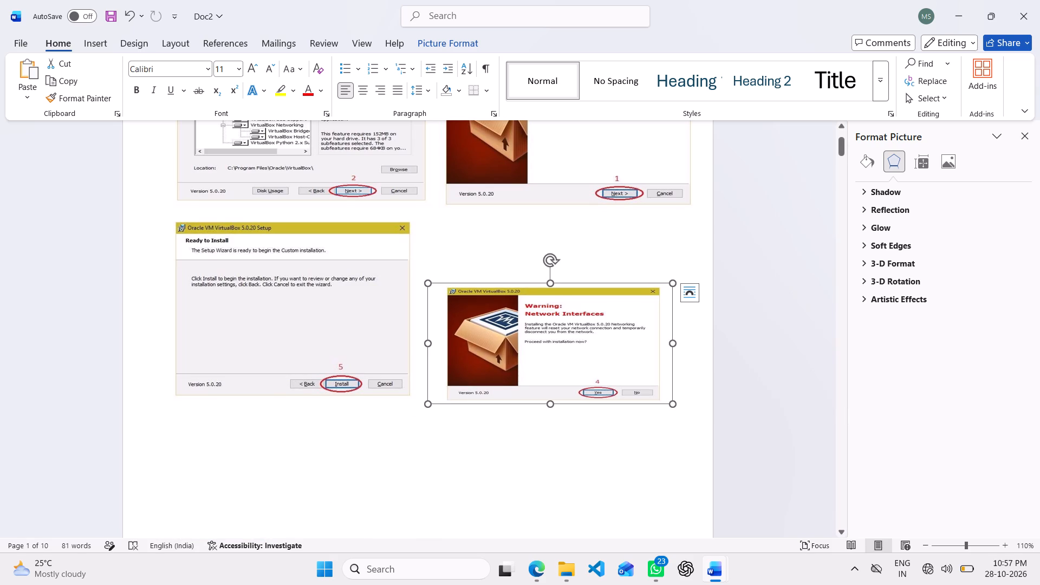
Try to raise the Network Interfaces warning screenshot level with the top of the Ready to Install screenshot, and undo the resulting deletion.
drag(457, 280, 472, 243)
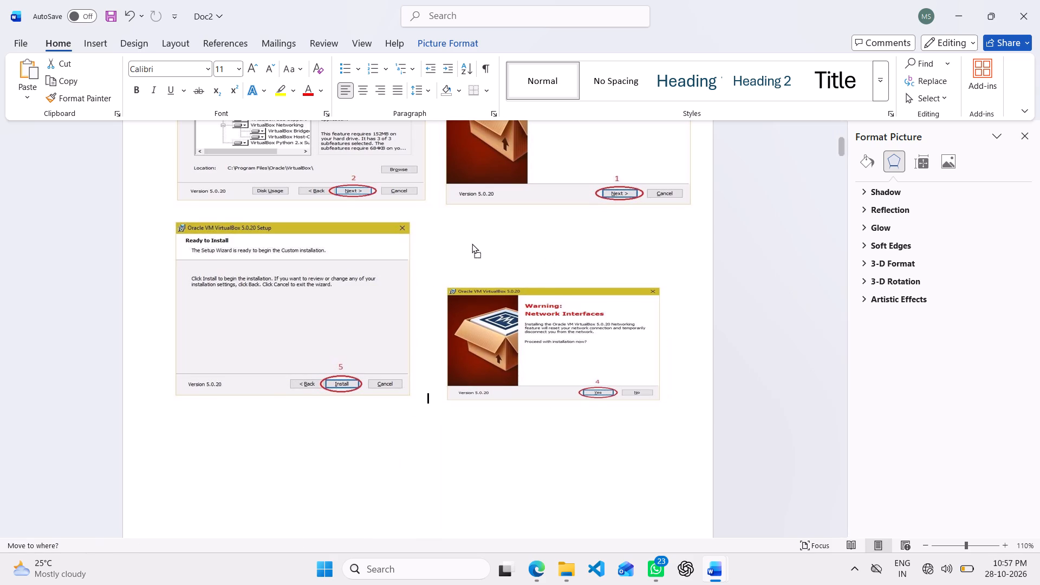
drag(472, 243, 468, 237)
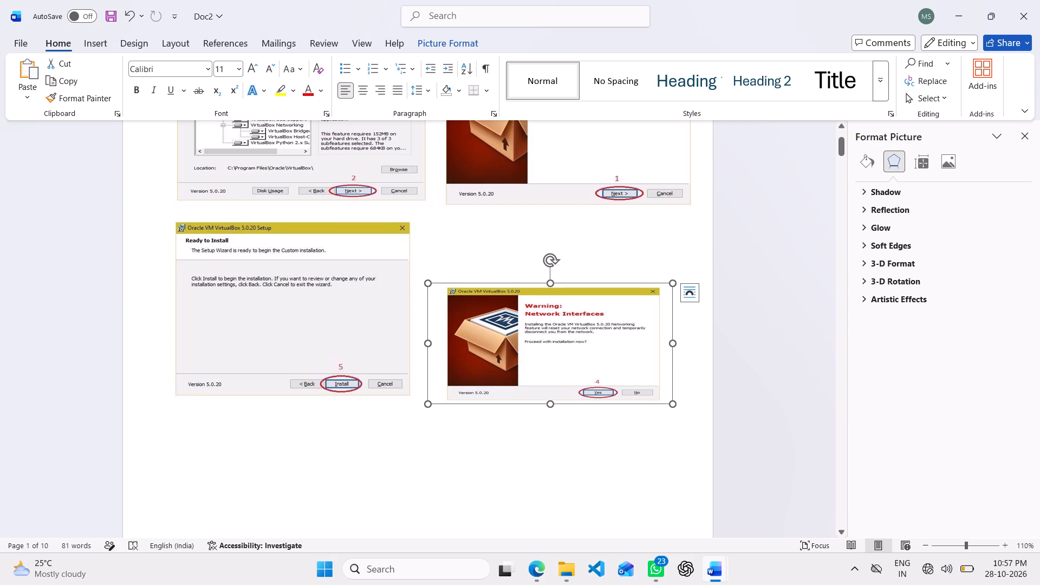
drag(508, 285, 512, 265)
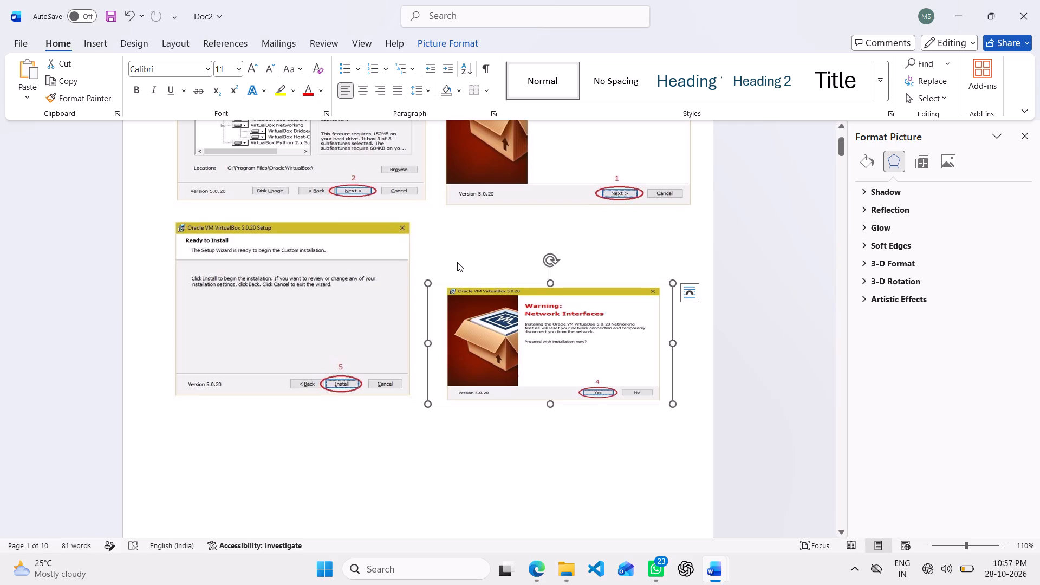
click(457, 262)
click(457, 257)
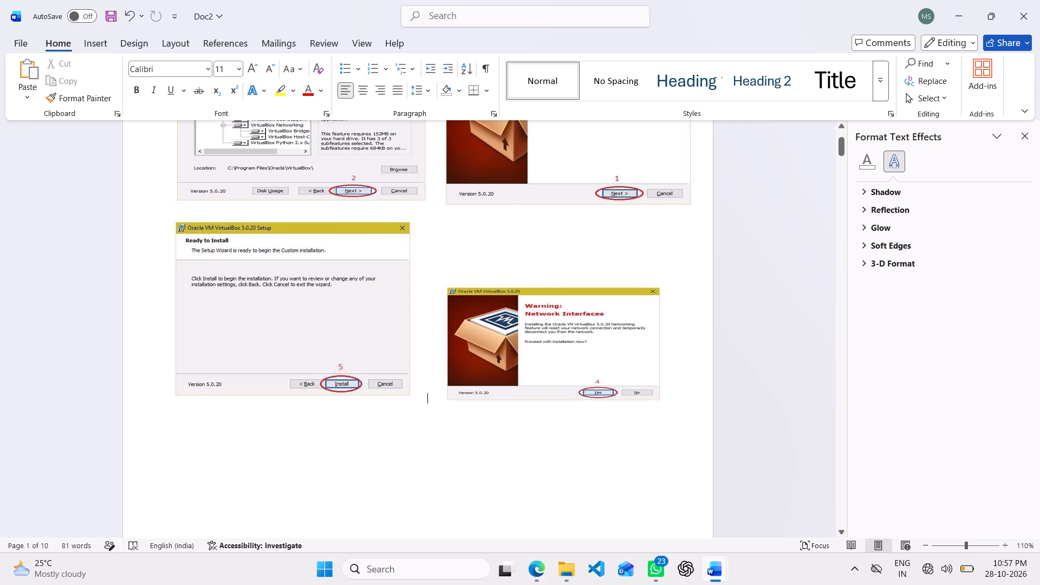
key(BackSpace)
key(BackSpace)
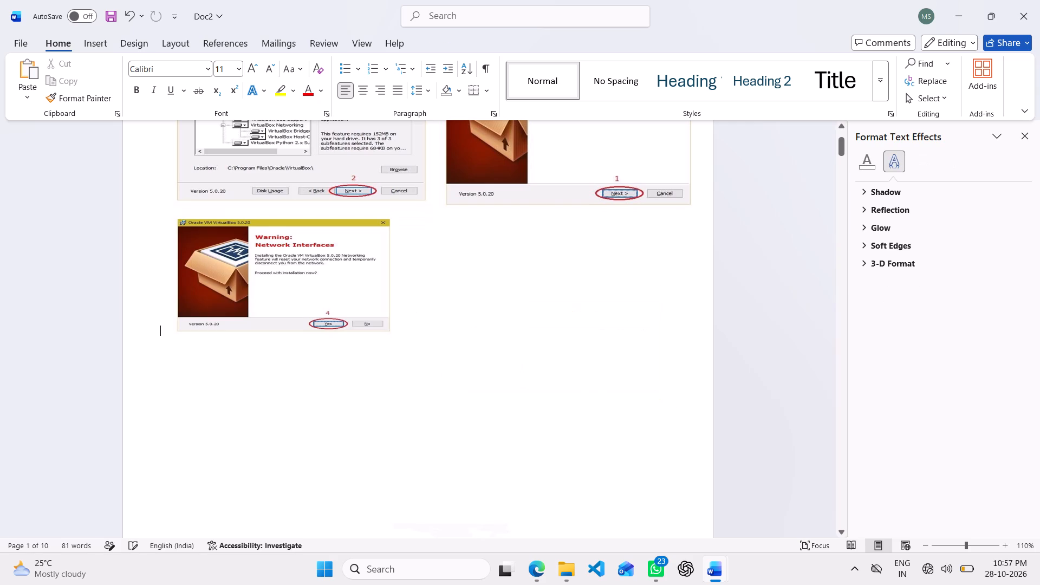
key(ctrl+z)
Stretch the Network Interfaces warning screenshot upward to roughly match the Ready to Install screenshot's height, and widen it slightly.
click(528, 300)
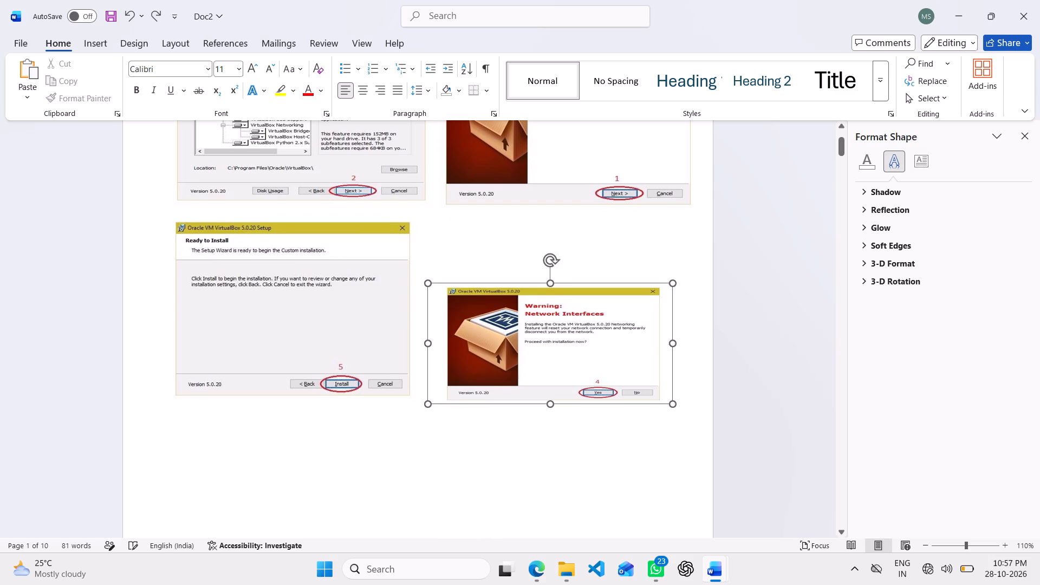
drag(551, 282, 557, 221)
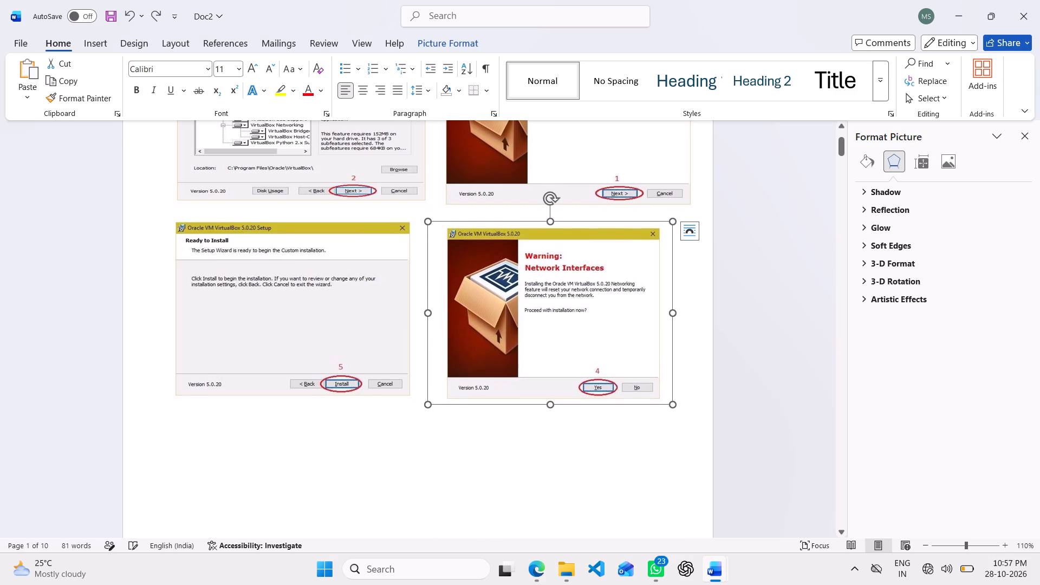
click(671, 309)
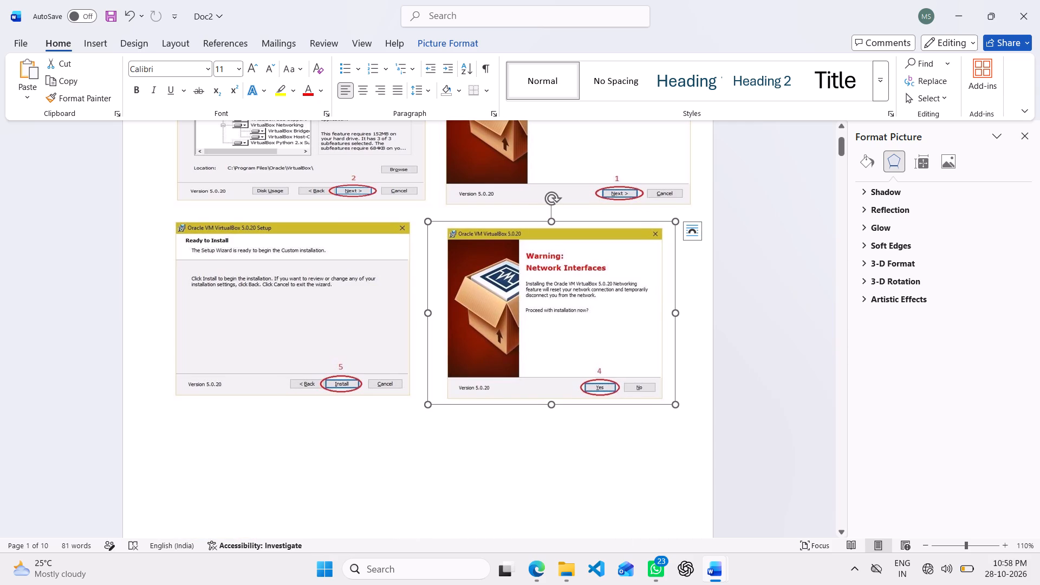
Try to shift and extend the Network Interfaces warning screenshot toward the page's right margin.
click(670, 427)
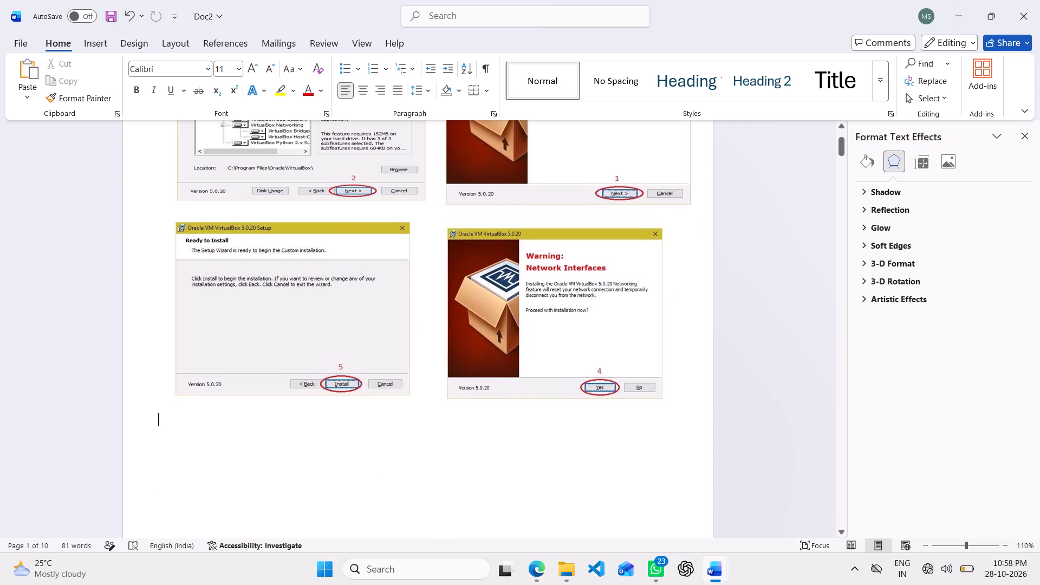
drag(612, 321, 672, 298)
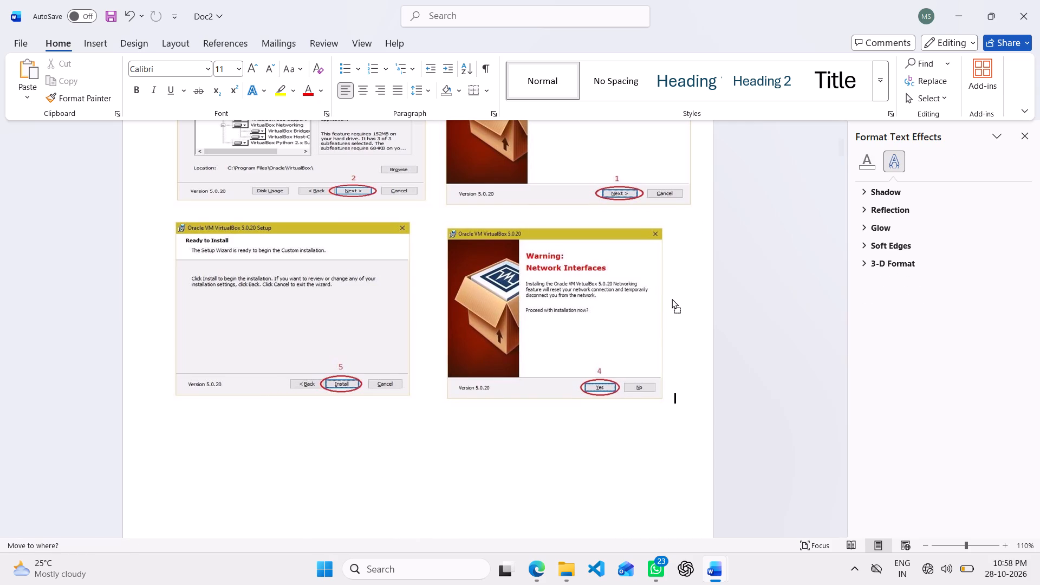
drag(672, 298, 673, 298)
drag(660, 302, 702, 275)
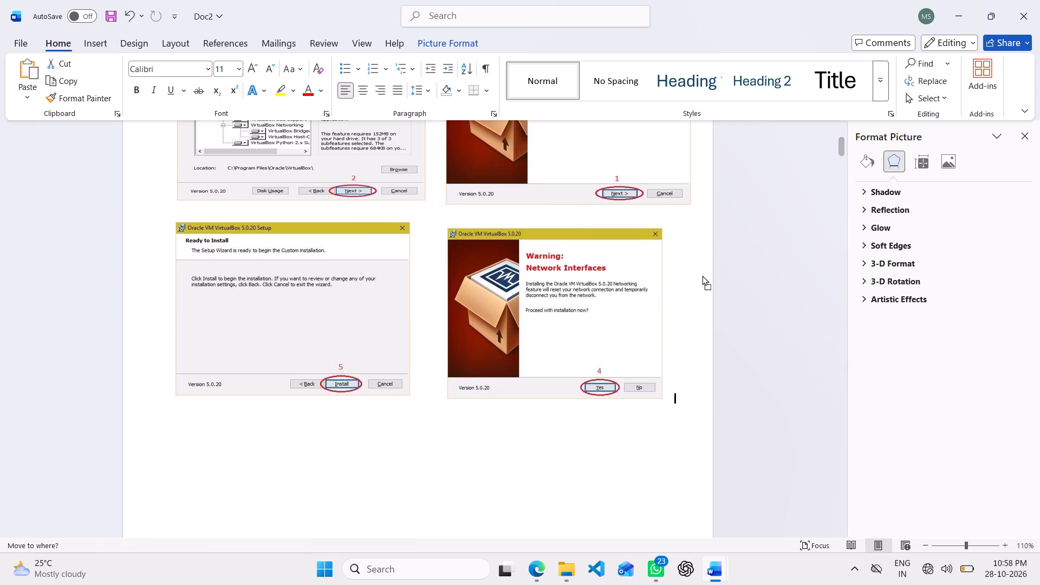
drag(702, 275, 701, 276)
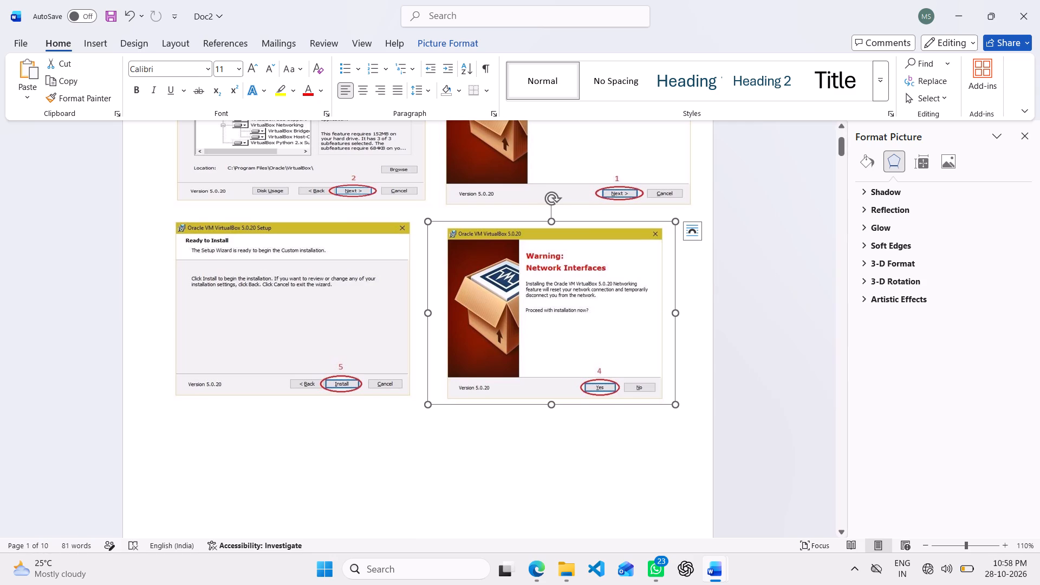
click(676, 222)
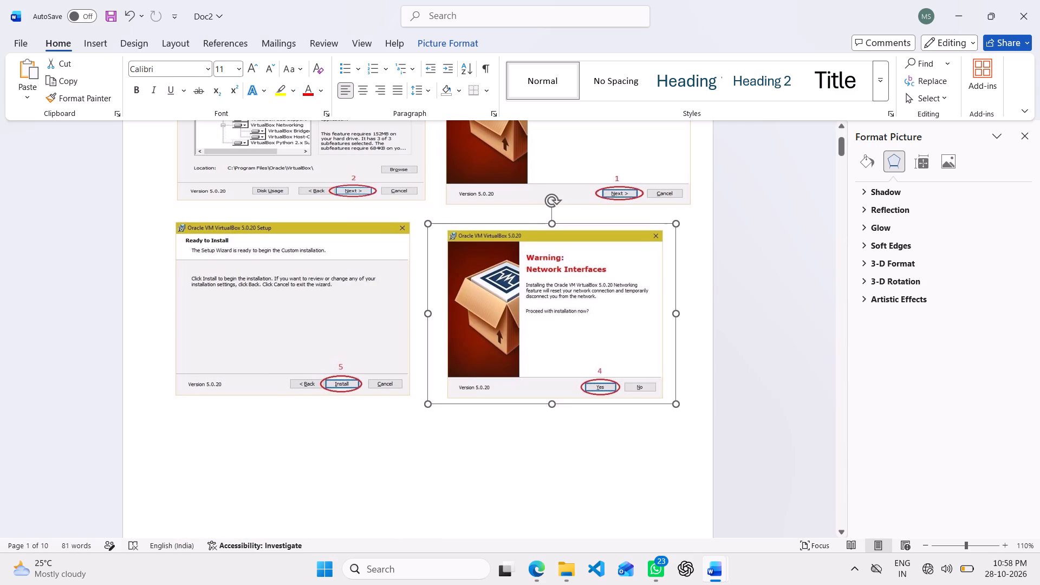
Move the VirtualBox logo picture up so it sits directly beneath the Ready to Install screenshot.
scroll(672, 311, up, 1)
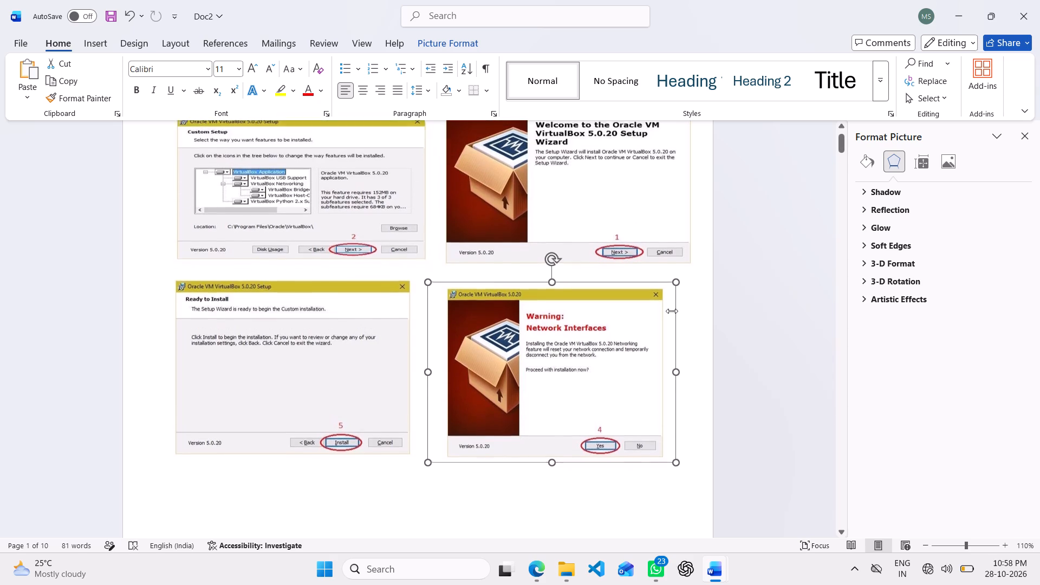
scroll(672, 311, up, 1)
scroll(672, 311, down, 1)
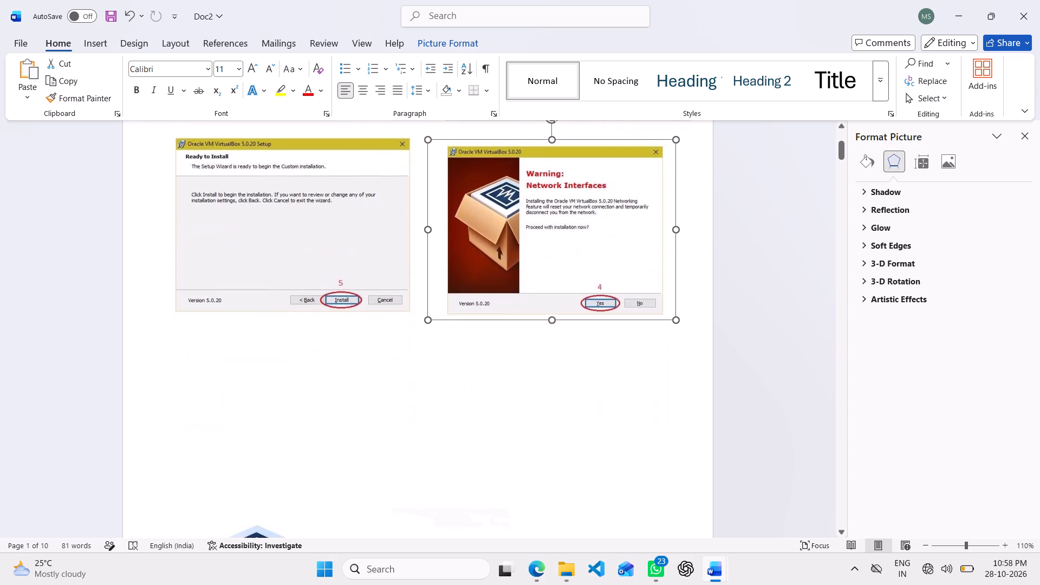
scroll(672, 311, up, 1)
scroll(672, 311, down, 1)
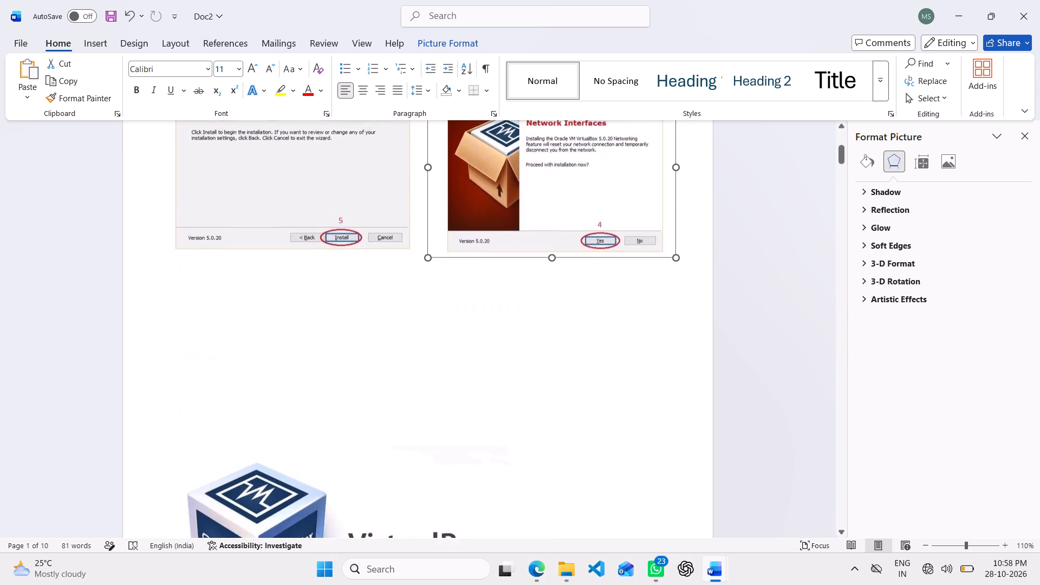
scroll(672, 311, down, 1)
drag(244, 450, 245, 358)
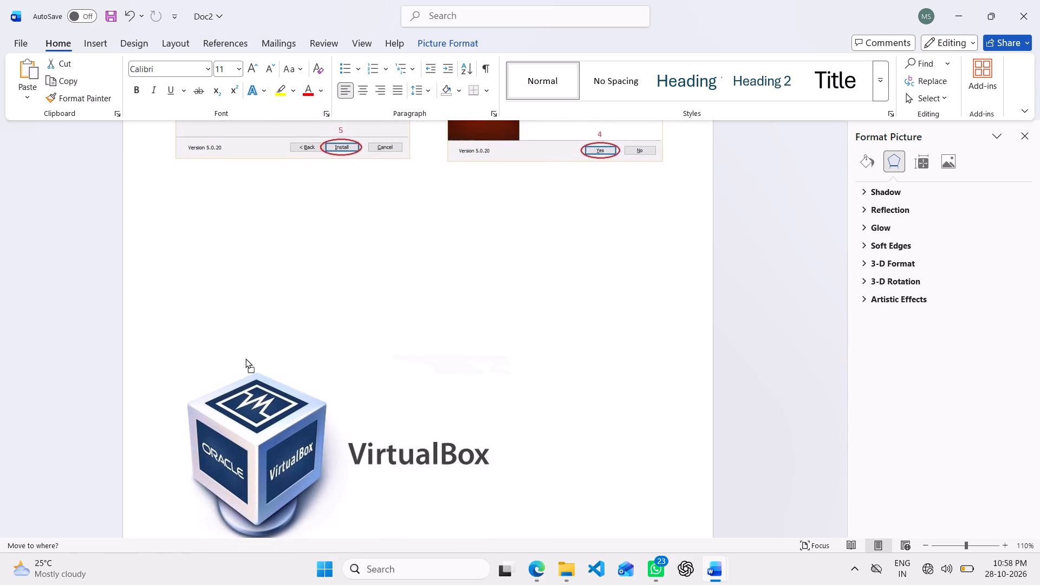
drag(245, 358, 242, 239)
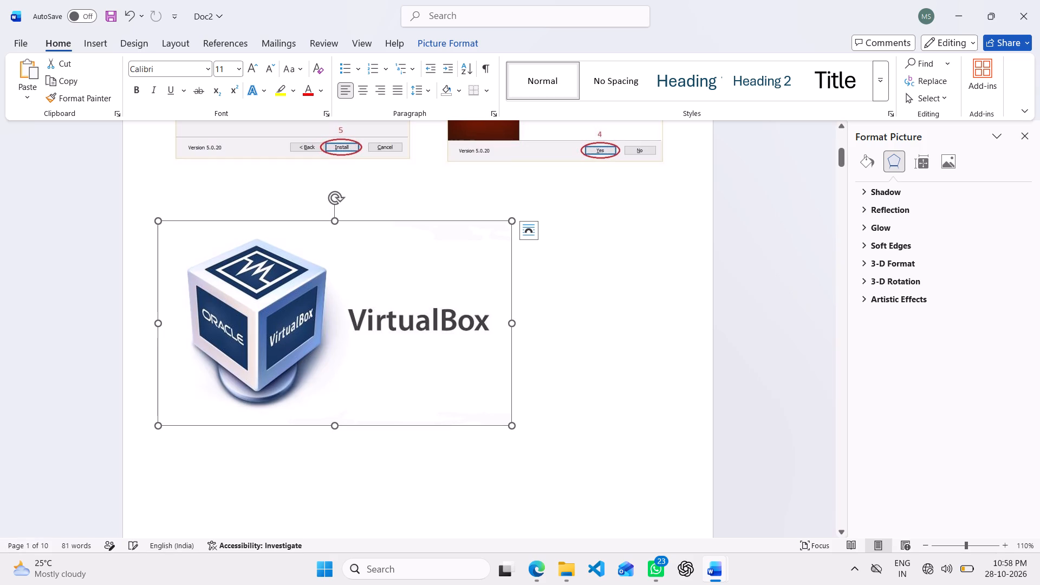
drag(198, 248, 158, 193)
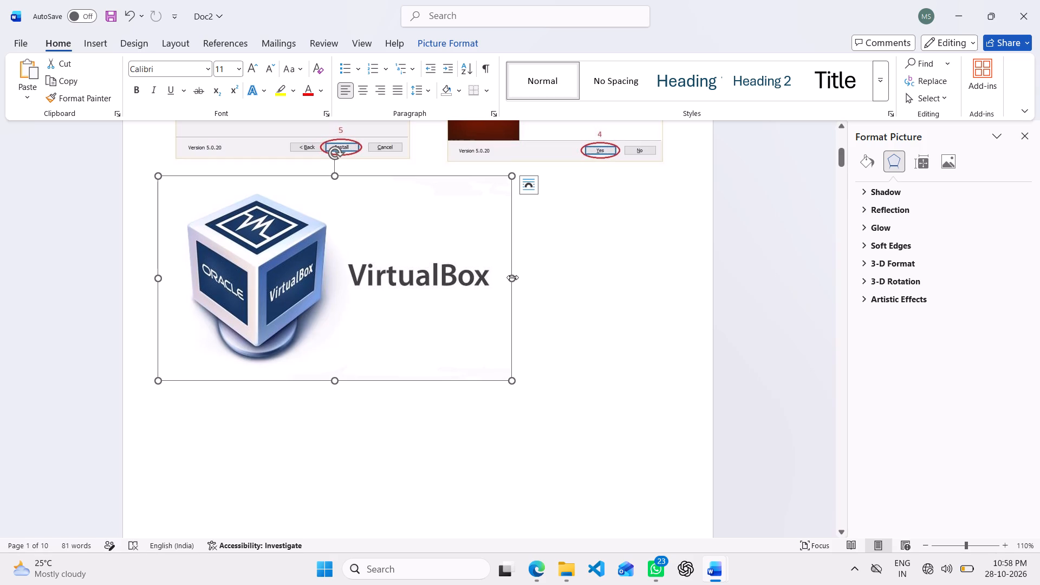
Narrow the VirtualBox logo picture to about the width of the Ready to Install screenshot and place the text cursor after it.
drag(512, 277, 399, 261)
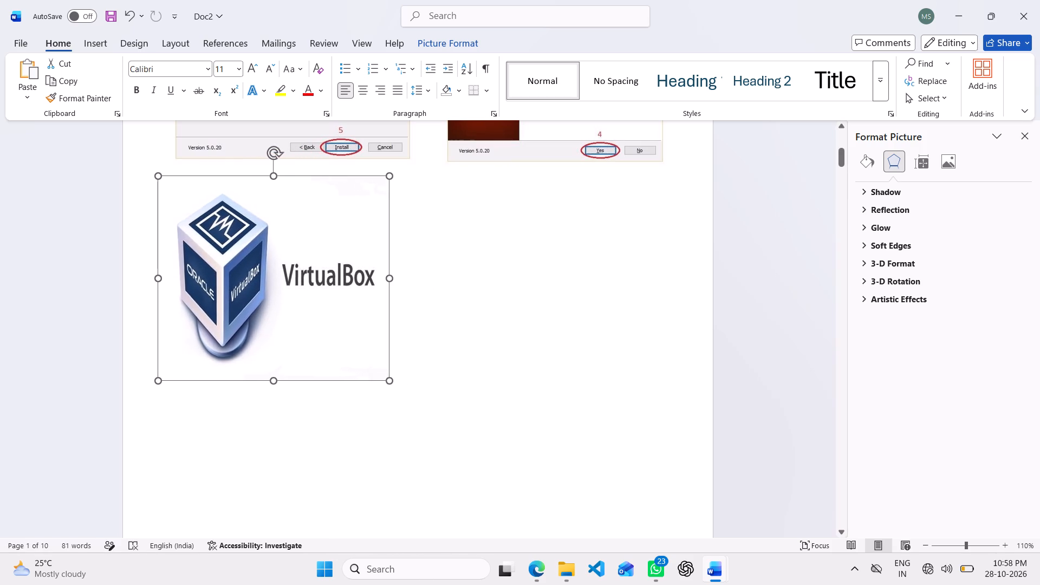
drag(399, 261, 406, 263)
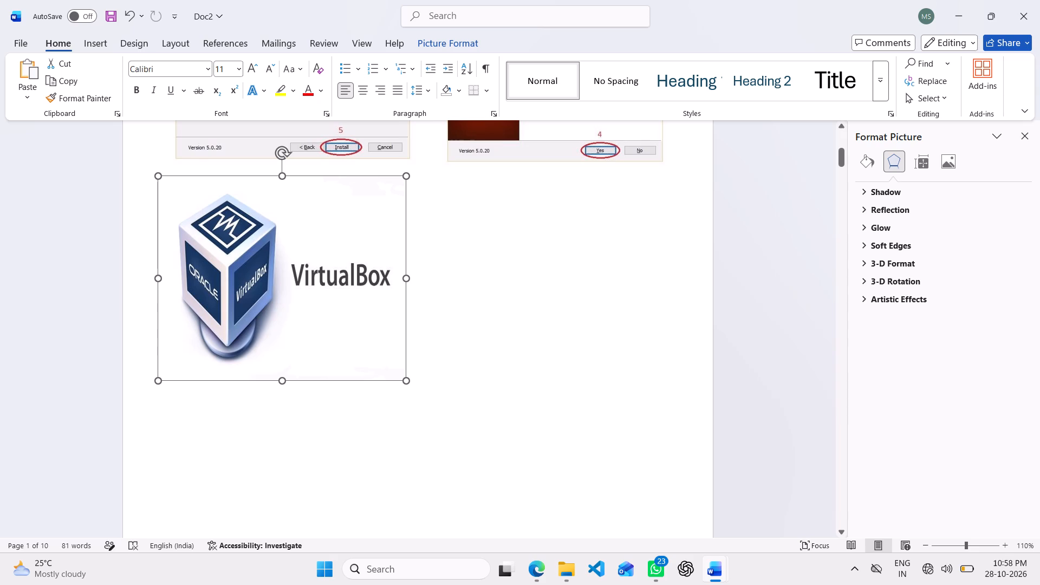
click(580, 229)
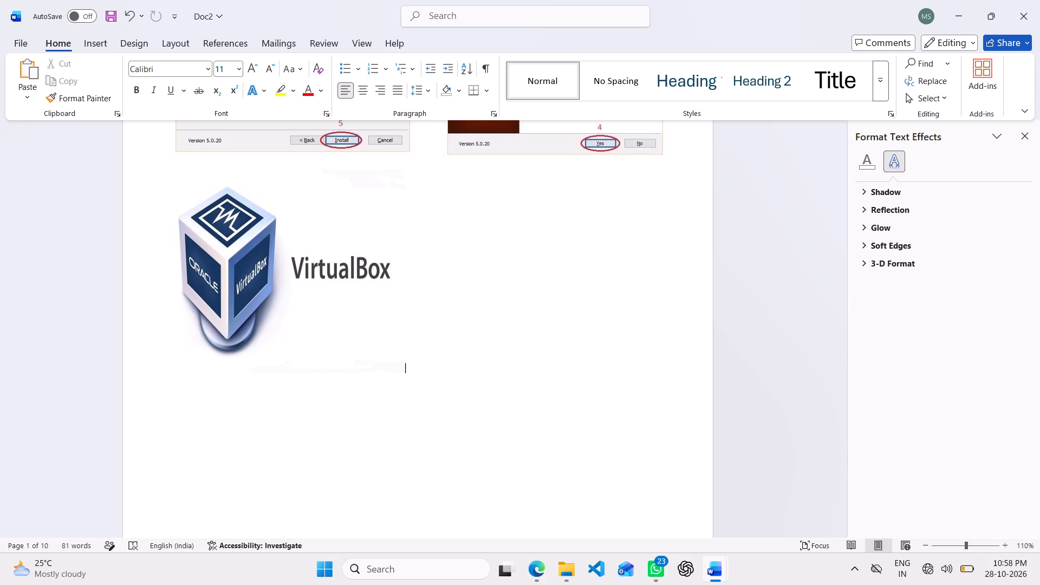
Look through the following pages of Doc2 to check the order and placement of the remaining screenshots.
scroll(580, 229, down, 2)
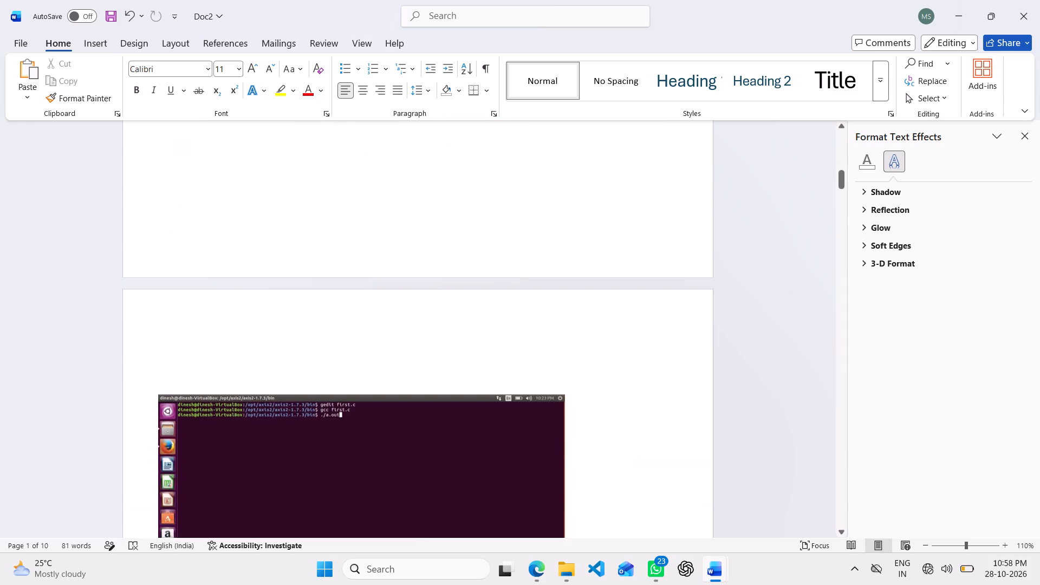
scroll(580, 229, down, 3)
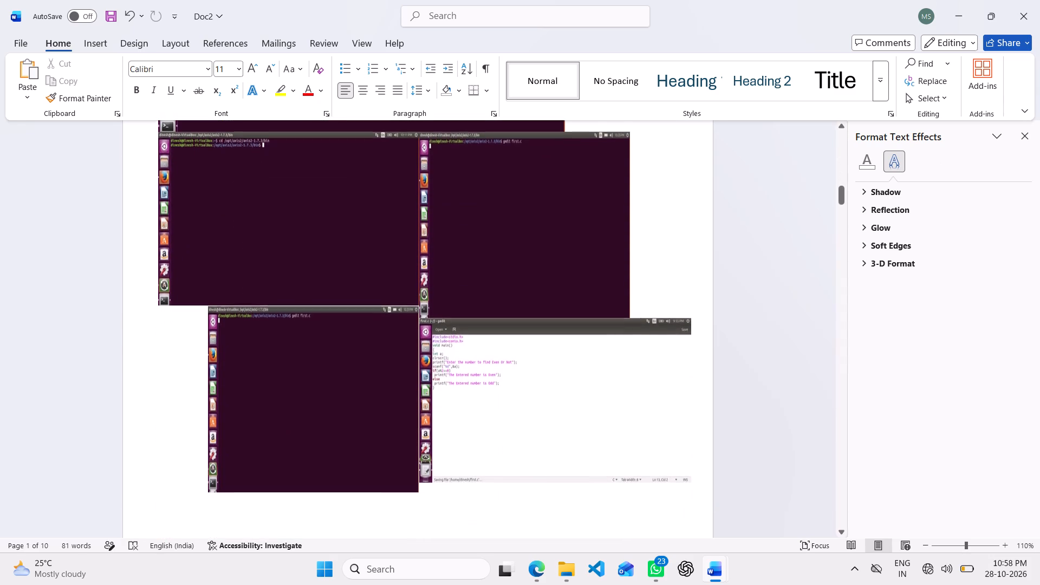
scroll(580, 229, down, 2)
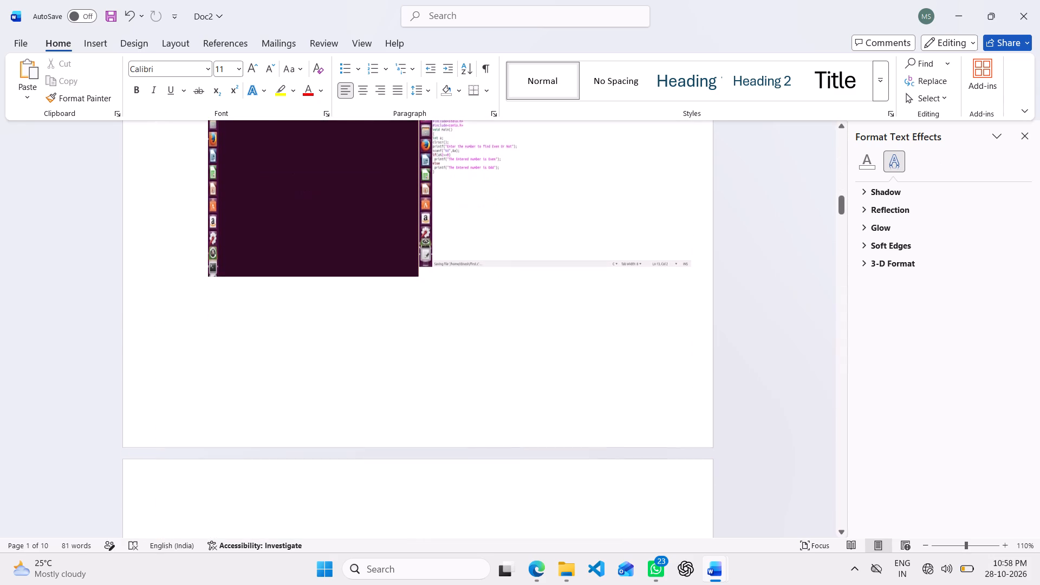
scroll(580, 229, down, 2)
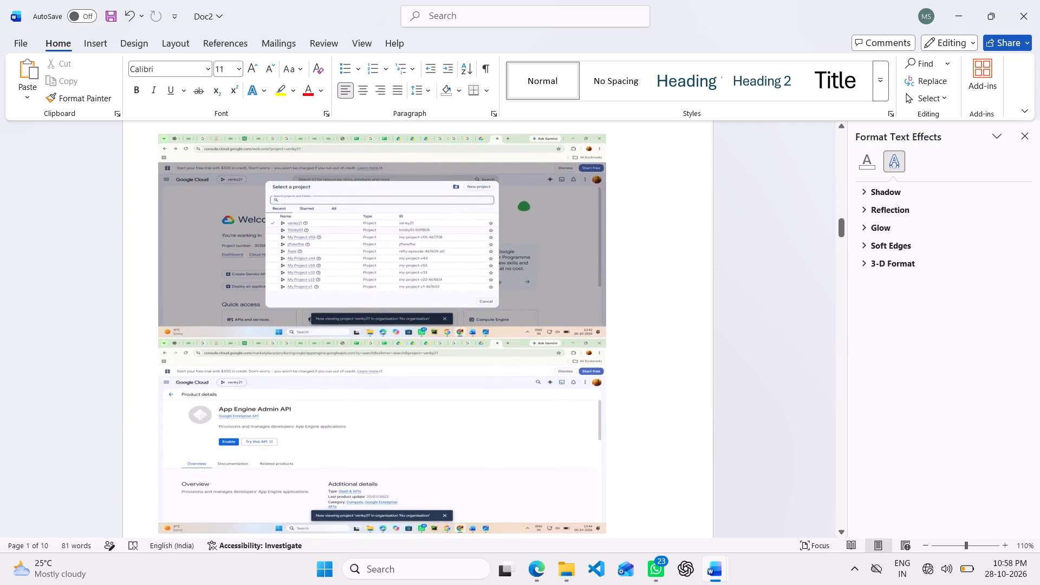
scroll(580, 229, down, 2)
scroll(580, 229, up, 1)
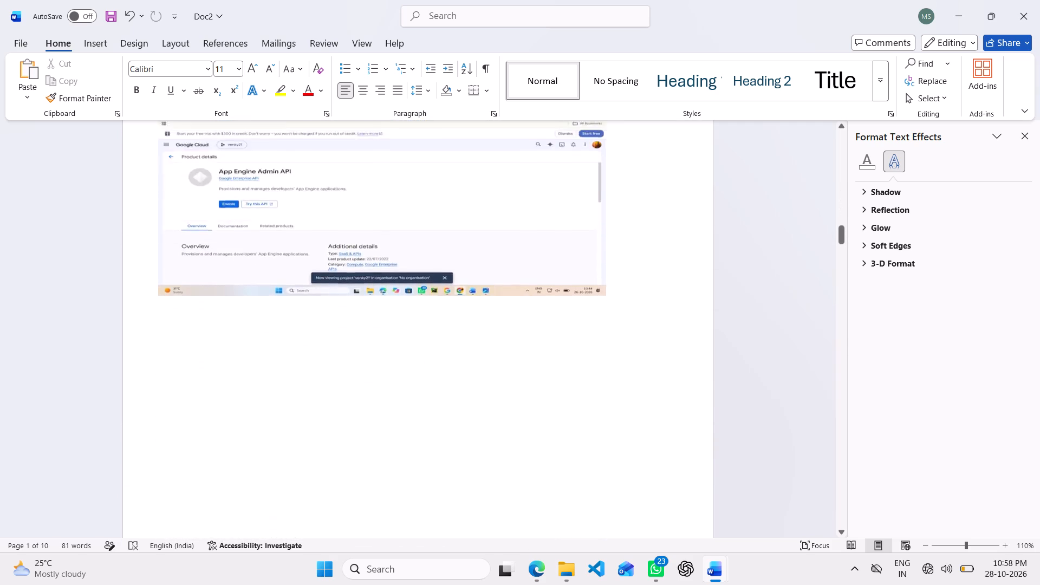
scroll(580, 229, up, 1)
scroll(580, 229, down, 1)
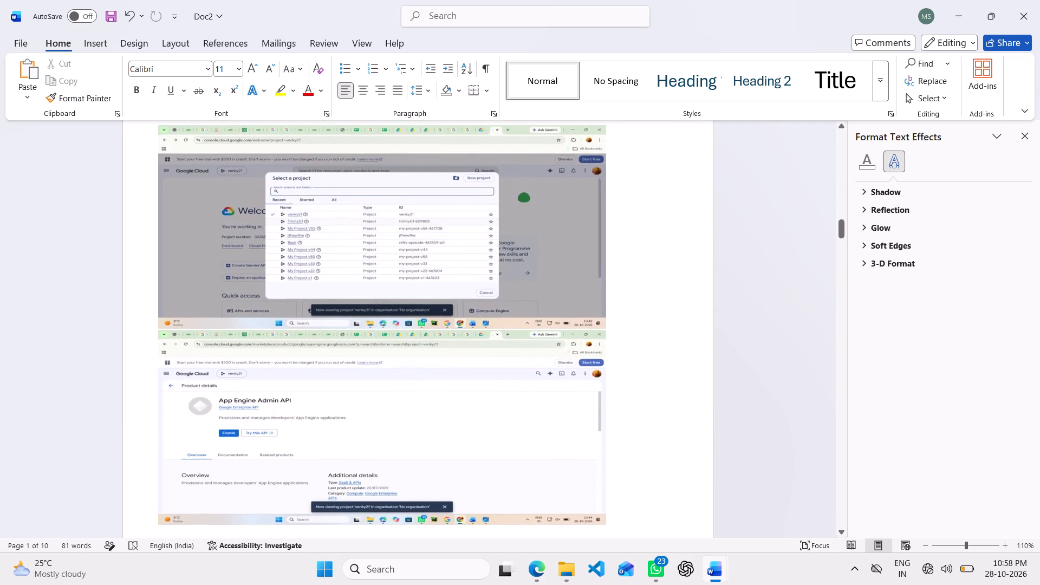
Look through the Google Cloud screenshot pages of Doc2 to check which experiment screenshots follow the VirtualBox logo.
scroll(580, 229, down, 1)
scroll(580, 229, up, 1)
scroll(580, 229, down, 2)
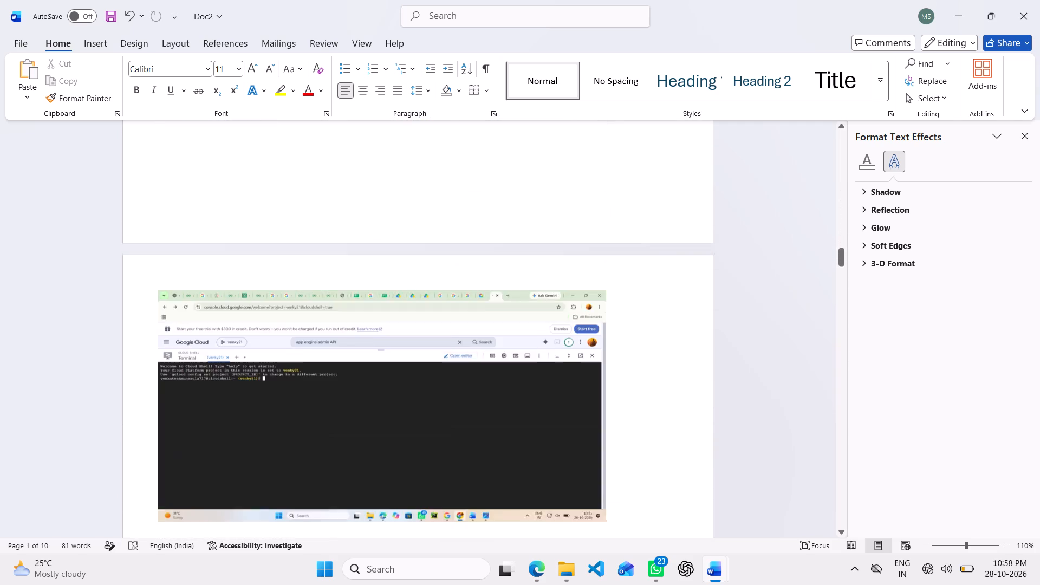
scroll(580, 229, down, 2)
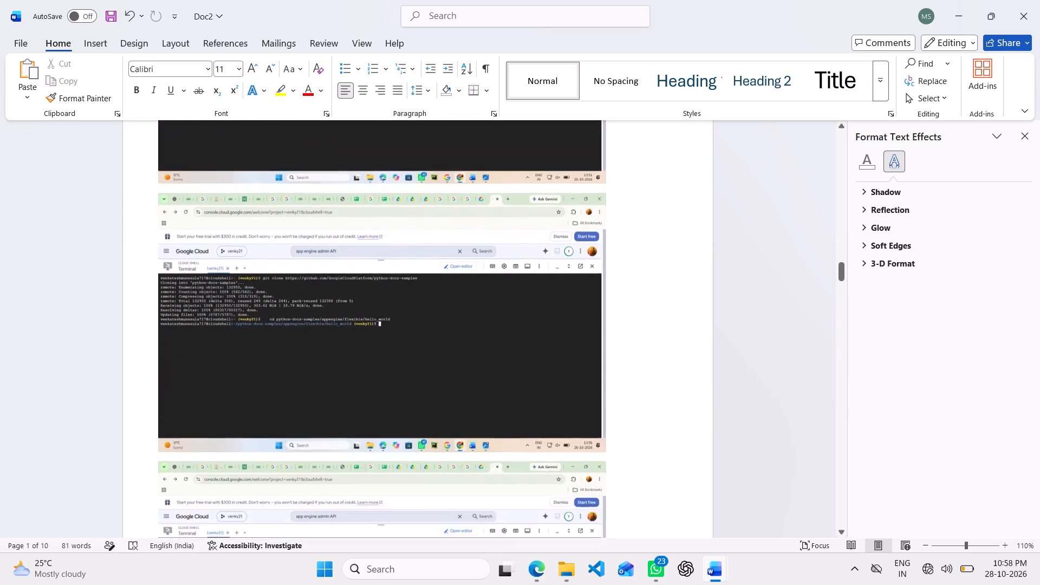
scroll(580, 229, down, 4)
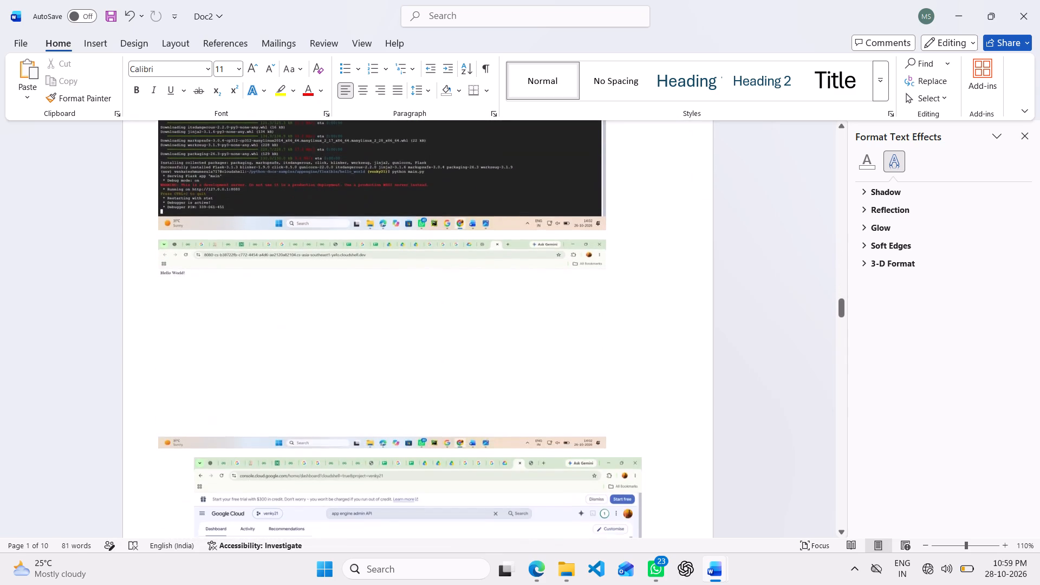
scroll(580, 229, down, 1)
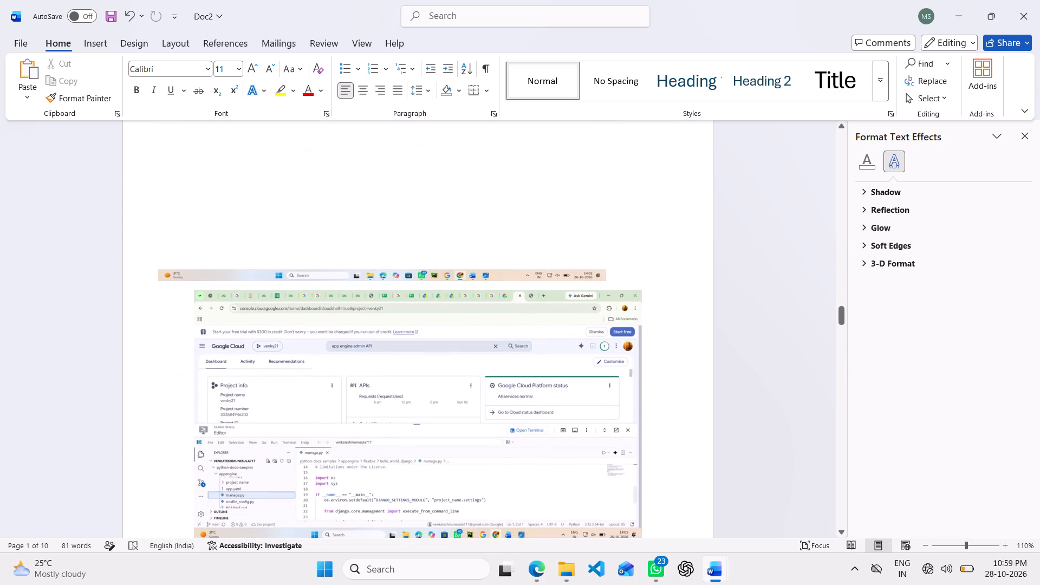
scroll(580, 229, down, 1)
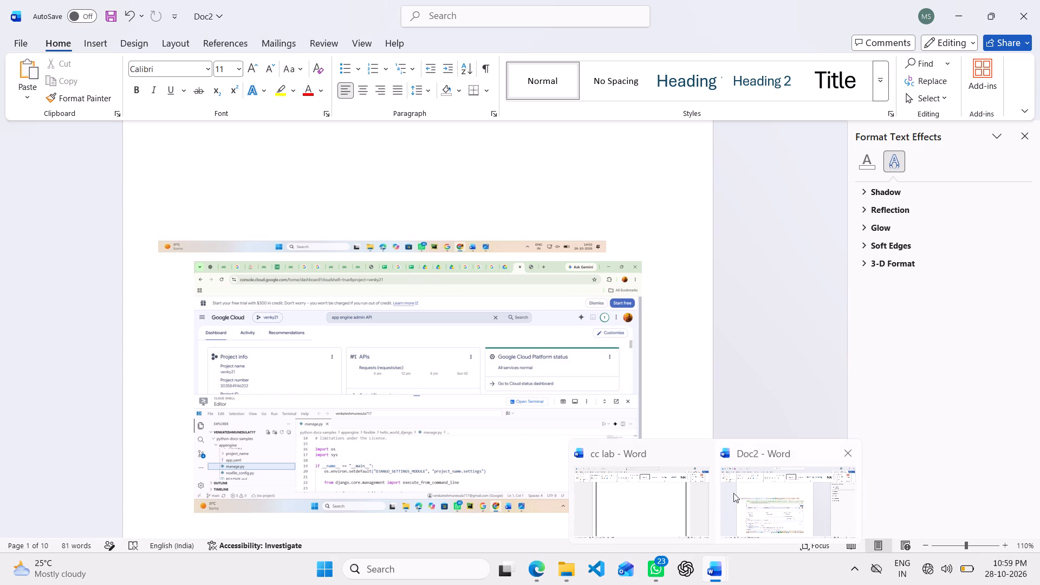
Switch to the cc lab document and look from its beginning for the experiment 2 screenshots on importing the .ova file.
click(661, 511)
scroll(875, 139, up, 11)
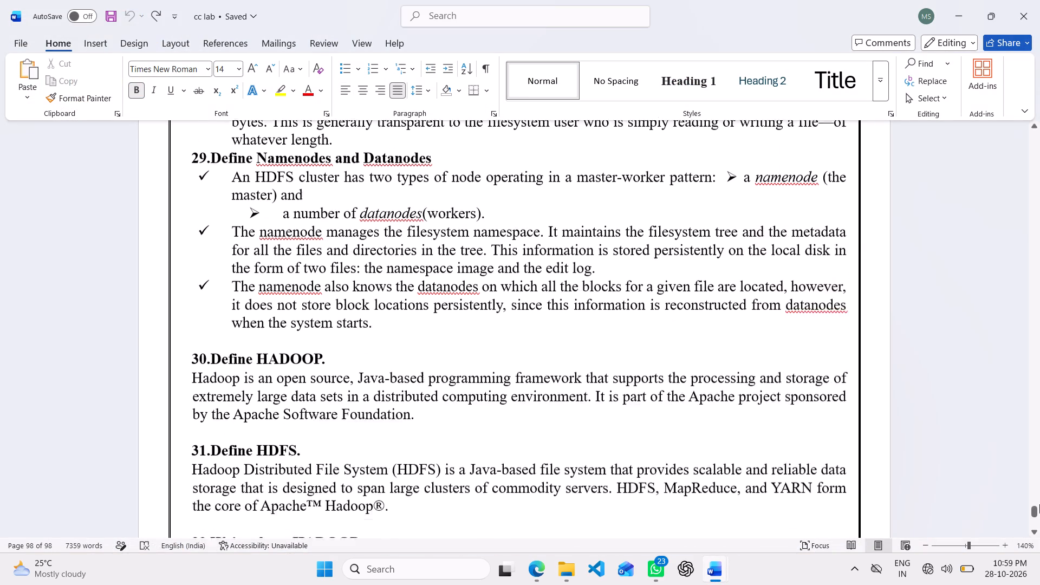
drag(1036, 516, 1037, 97)
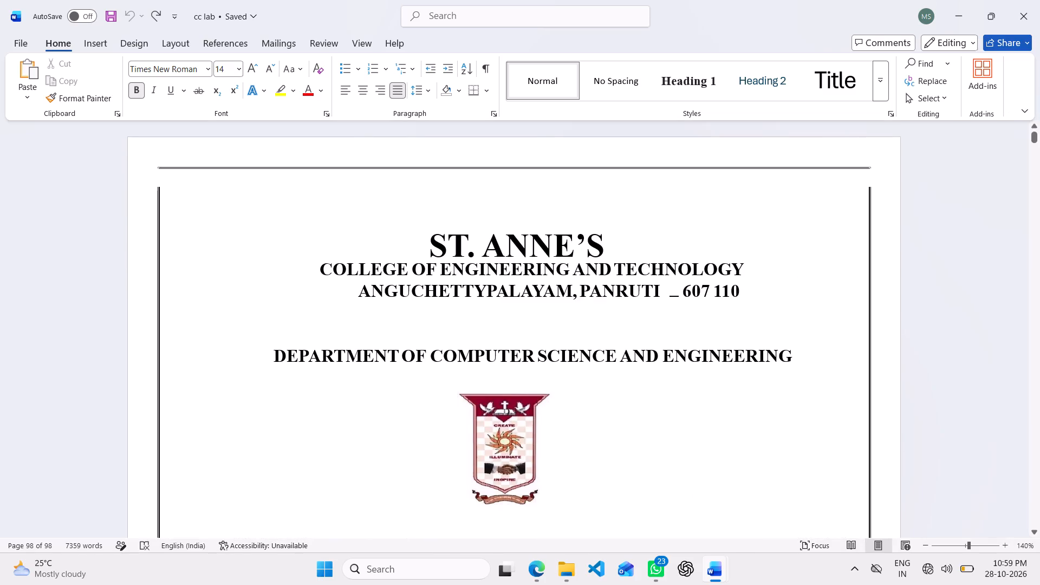
scroll(687, 425, down, 20)
scroll(687, 425, down, 1)
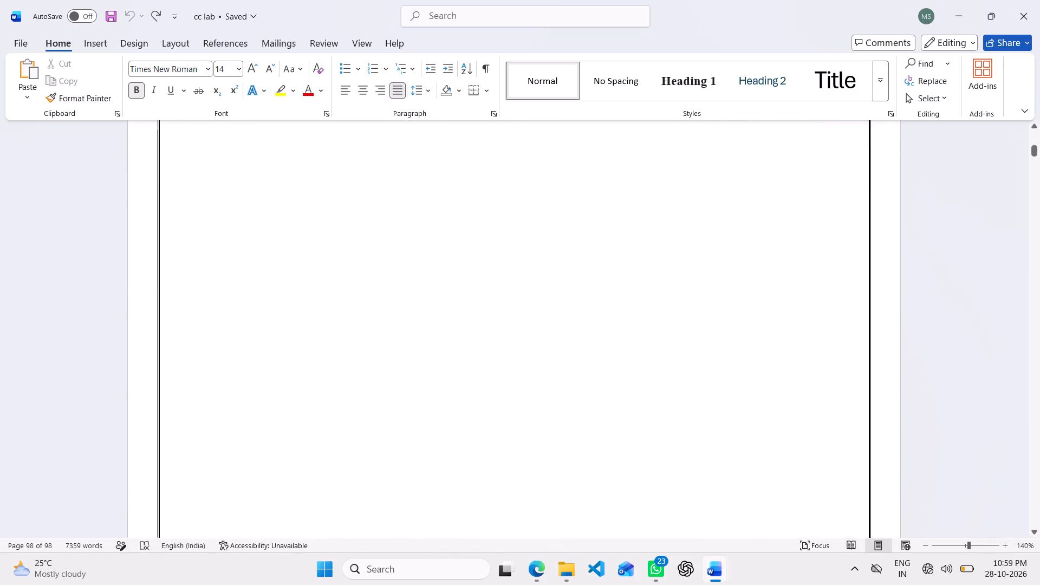
scroll(687, 425, down, 18)
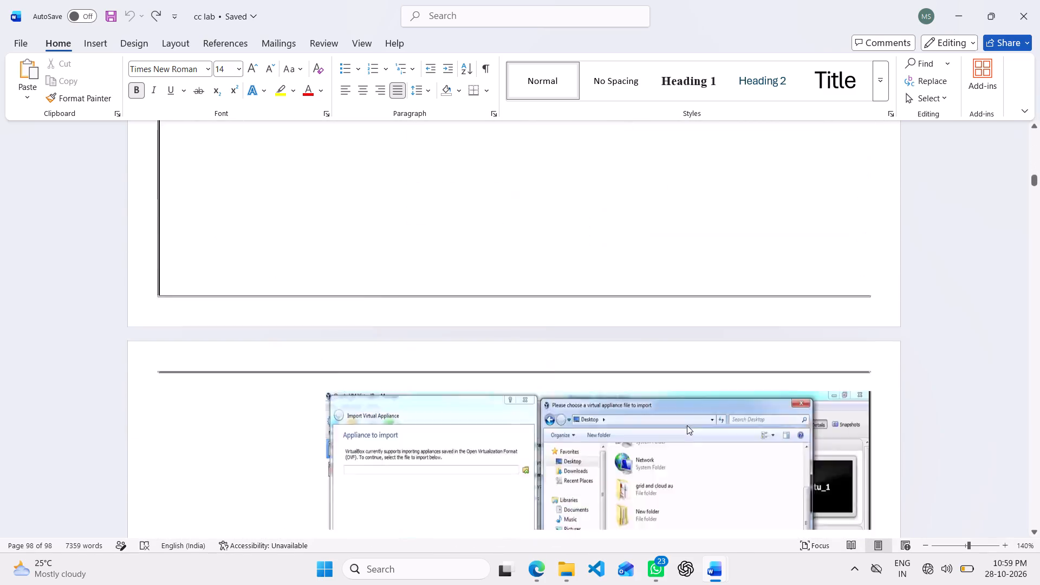
scroll(687, 425, down, 1)
scroll(687, 425, up, 5)
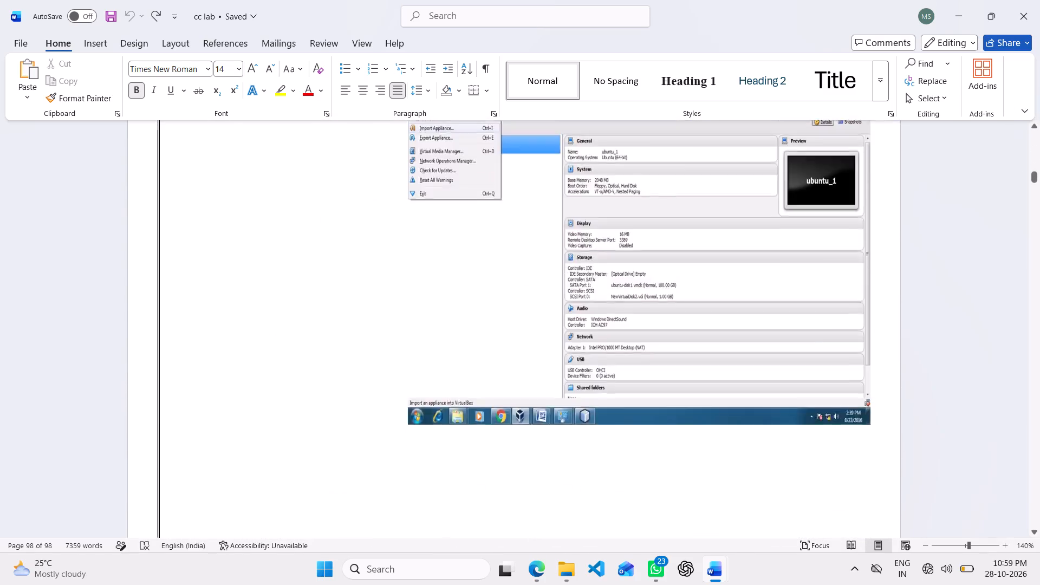
scroll(687, 425, up, 6)
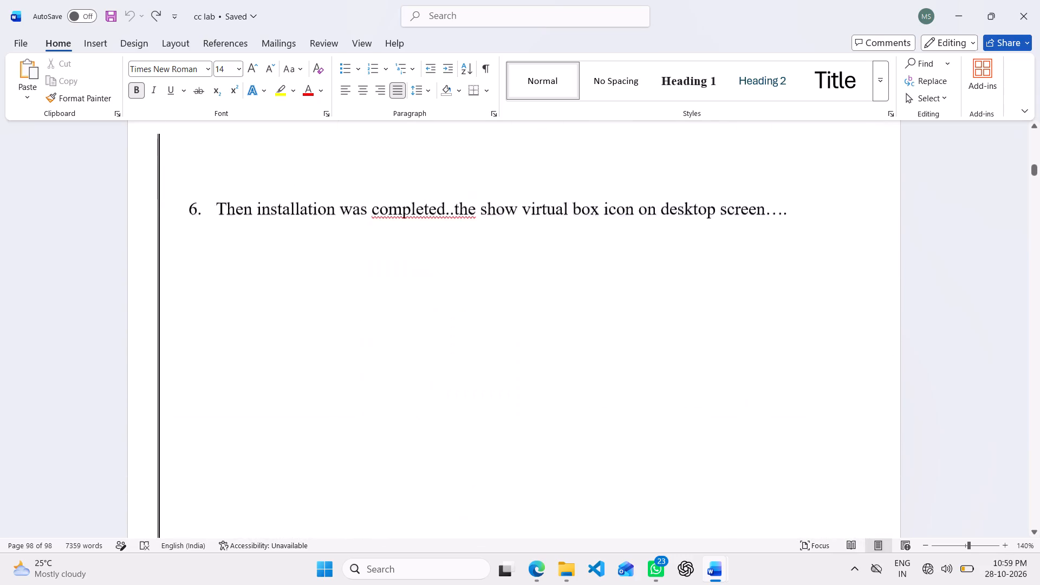
scroll(687, 425, down, 14)
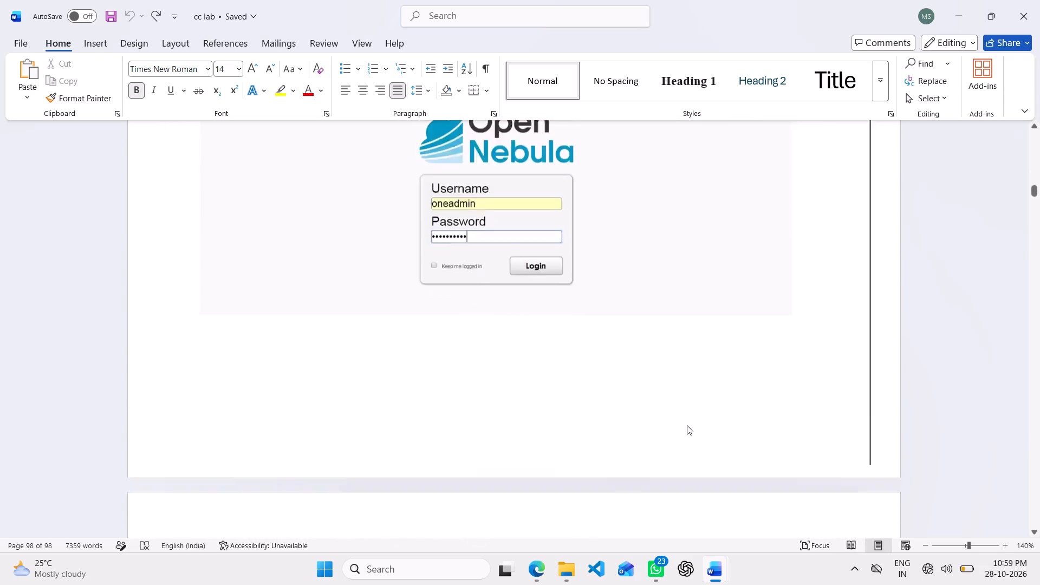
scroll(687, 425, down, 16)
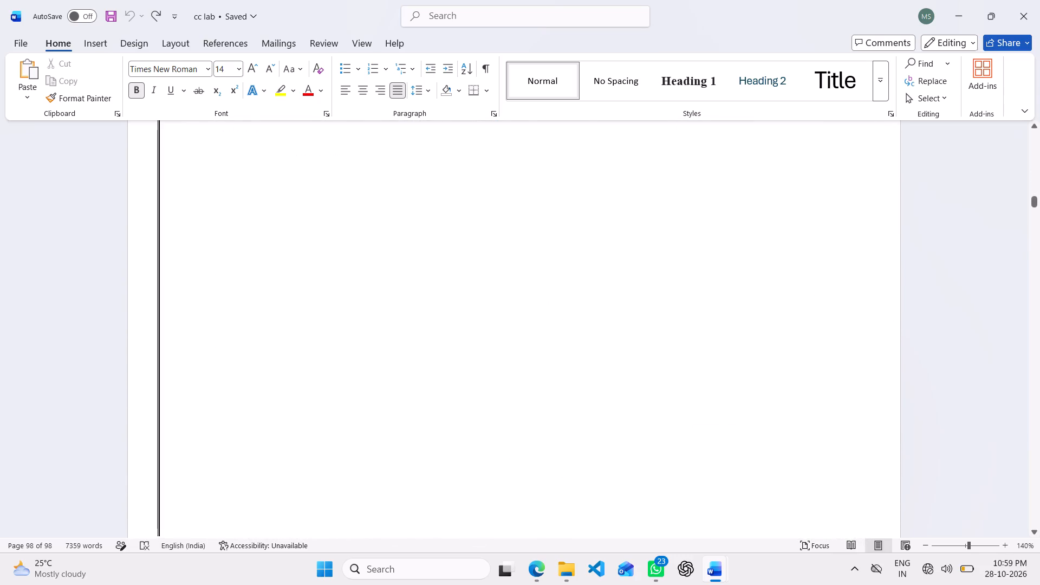
scroll(687, 425, down, 5)
scroll(687, 425, up, 1)
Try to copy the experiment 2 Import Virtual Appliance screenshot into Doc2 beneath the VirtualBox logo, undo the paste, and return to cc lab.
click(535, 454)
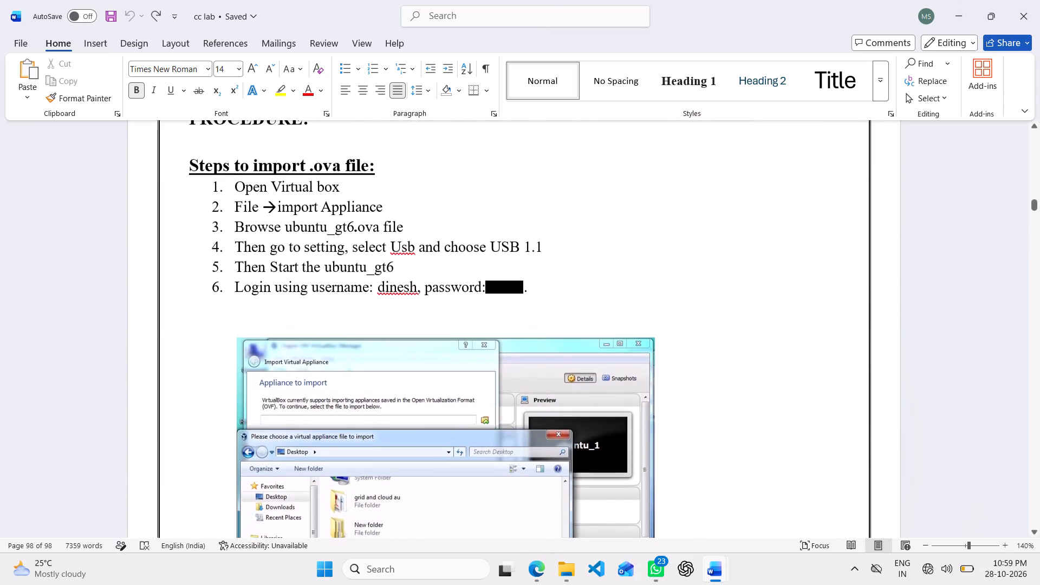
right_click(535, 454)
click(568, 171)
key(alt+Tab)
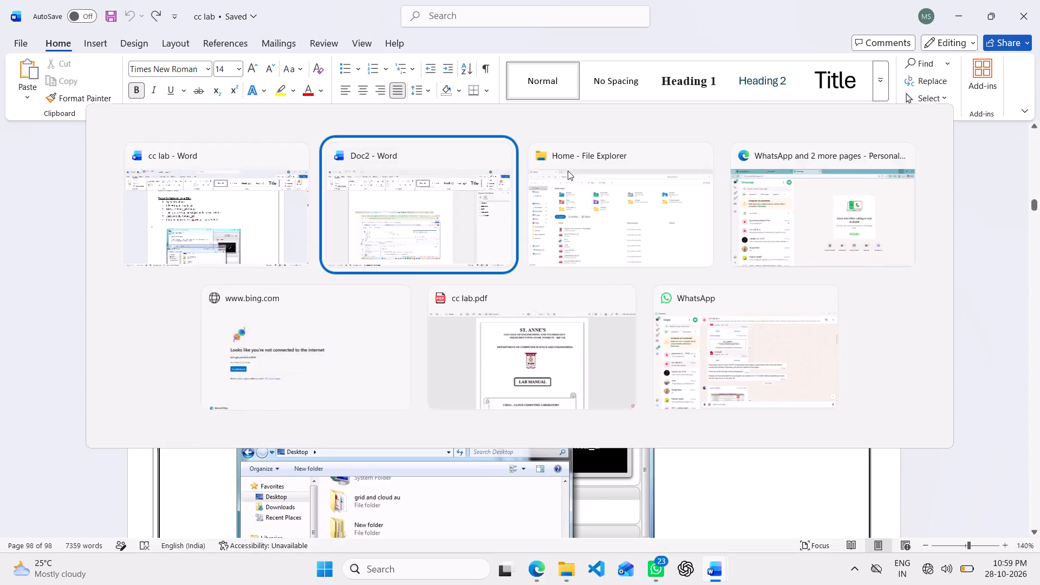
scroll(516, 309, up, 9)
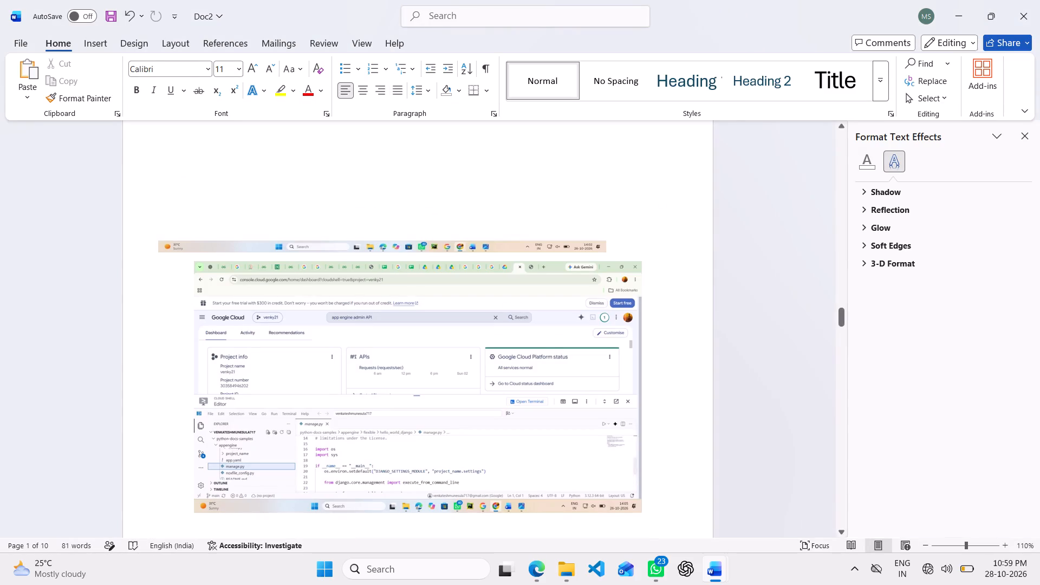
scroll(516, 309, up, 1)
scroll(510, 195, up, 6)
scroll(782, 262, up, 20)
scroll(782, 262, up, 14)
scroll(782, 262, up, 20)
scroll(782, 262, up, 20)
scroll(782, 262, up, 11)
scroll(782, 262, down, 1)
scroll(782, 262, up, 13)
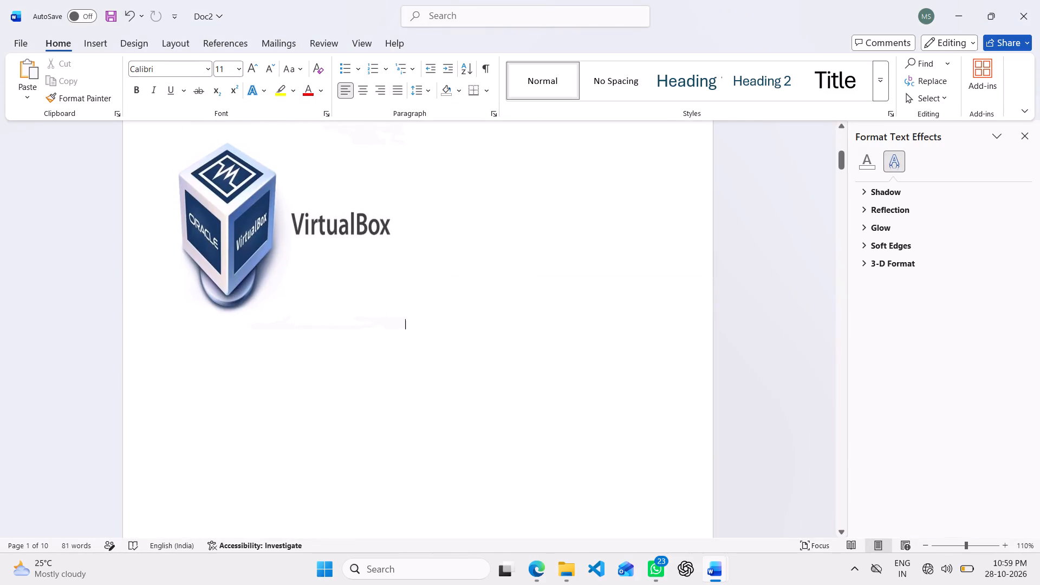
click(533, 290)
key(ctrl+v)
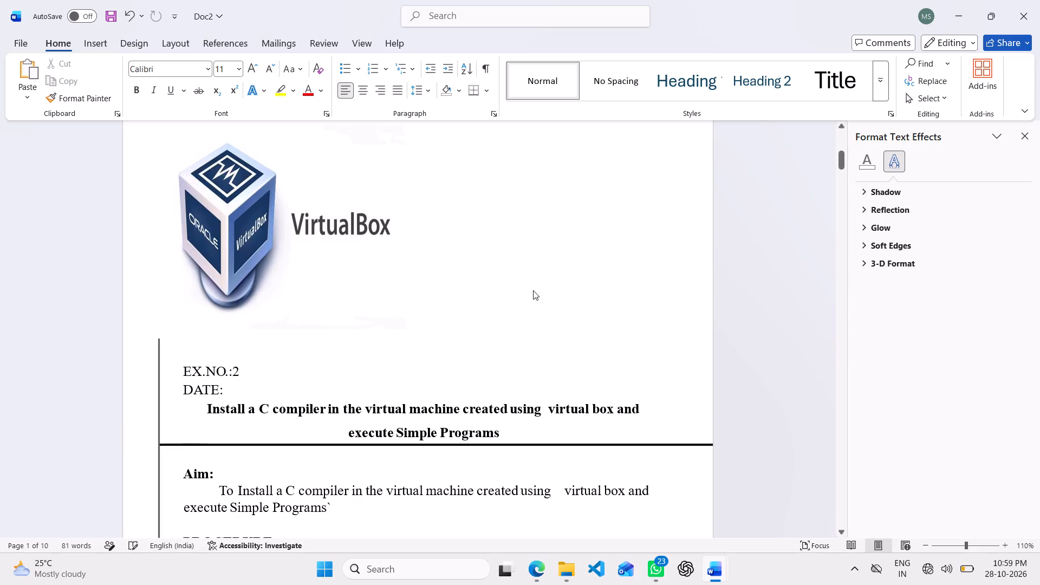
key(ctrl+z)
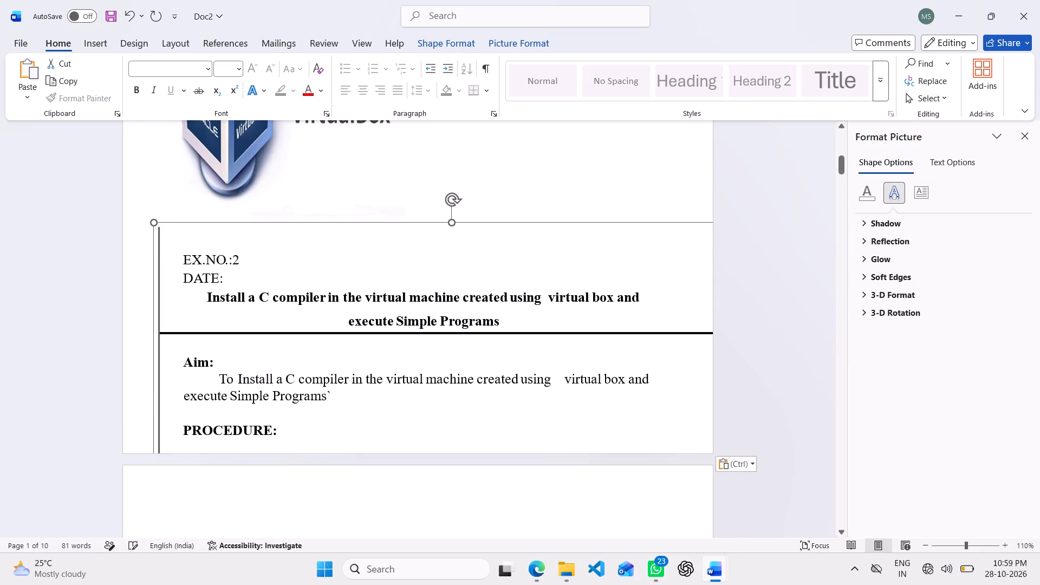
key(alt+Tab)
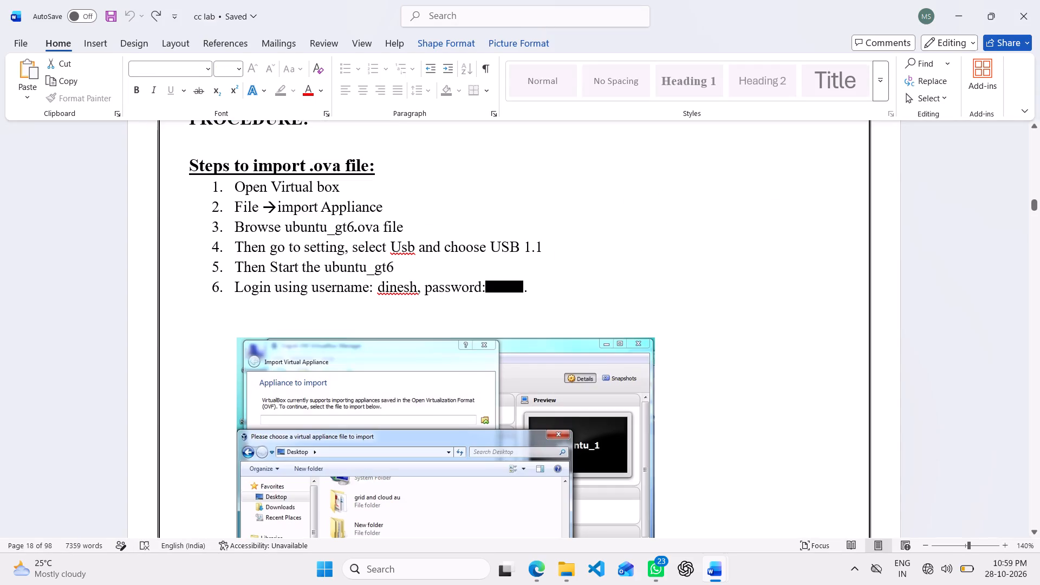
Copy the Import Virtual Appliance screenshot under "Steps to import .ova file" in the cc lab document and return to Doc2.
double_click(542, 468)
right_click(542, 468)
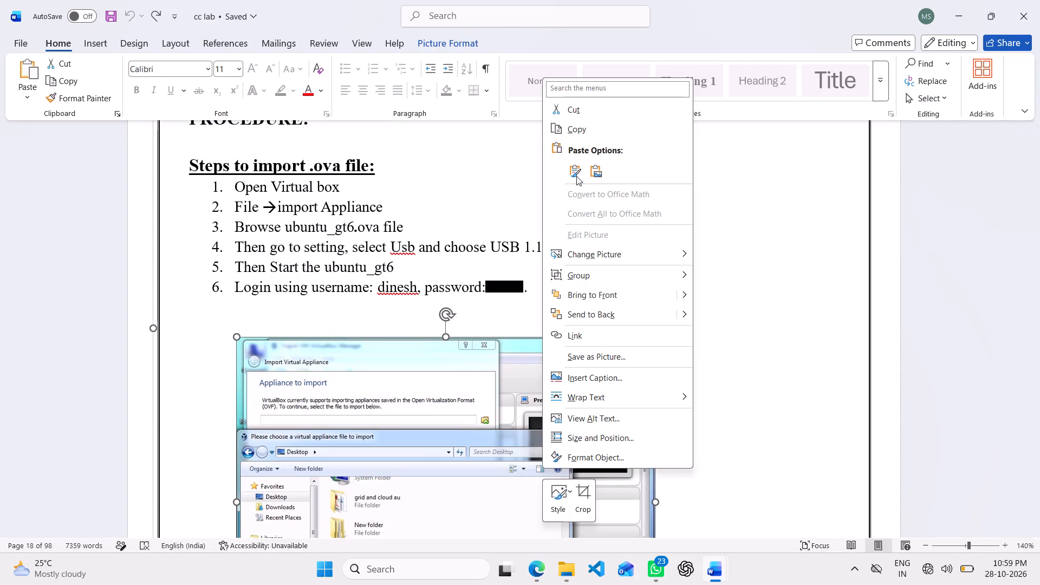
click(576, 131)
key(alt+Tab)
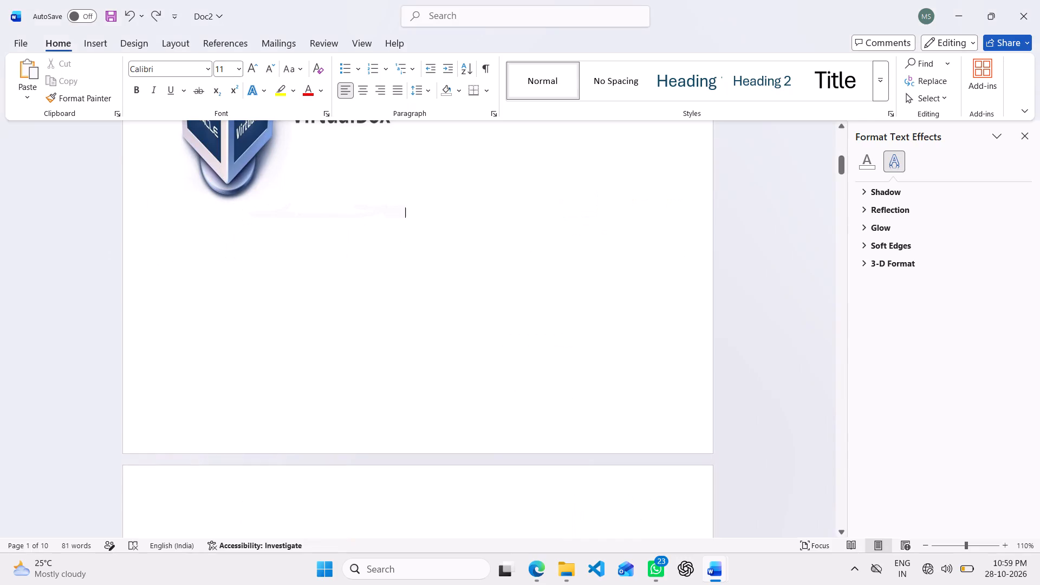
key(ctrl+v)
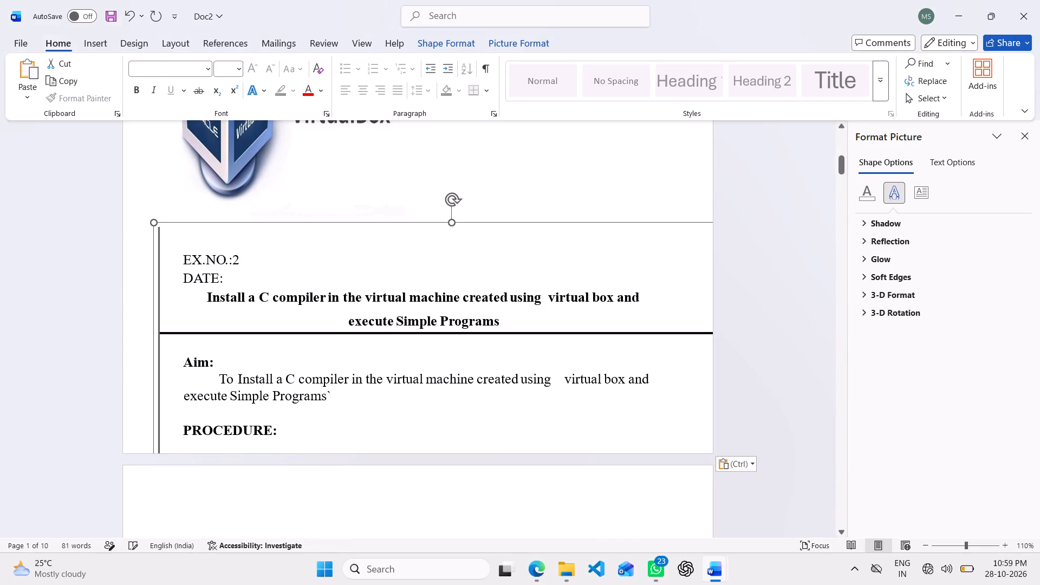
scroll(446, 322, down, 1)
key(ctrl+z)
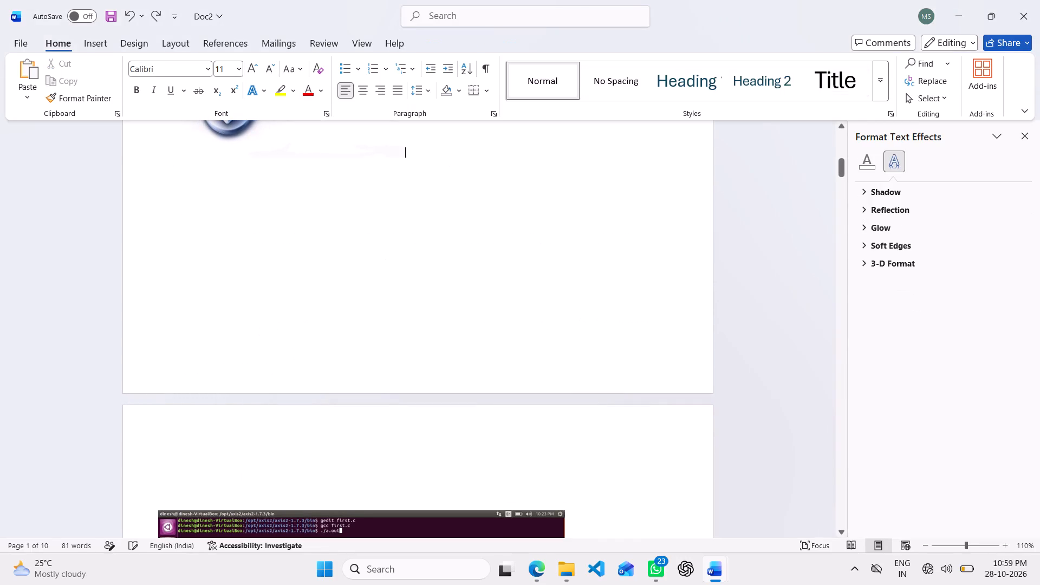
Copy only the Import Virtual Appliance picture under "Steps to import .ova file" in the cc lab document and return to Doc2.
key(alt+Tab)
click(412, 392)
right_click(412, 392)
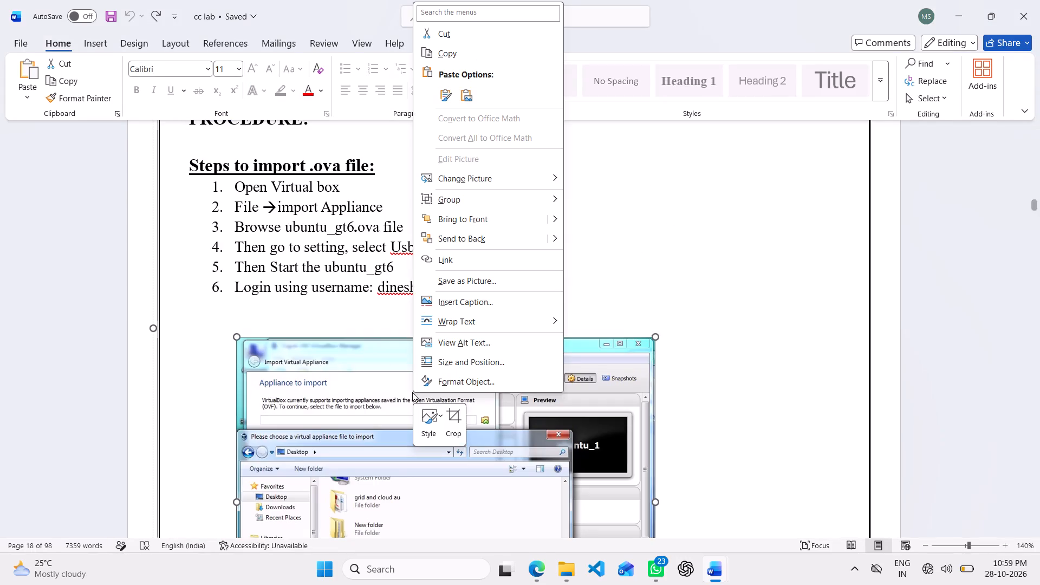
drag(447, 47, 339, 497)
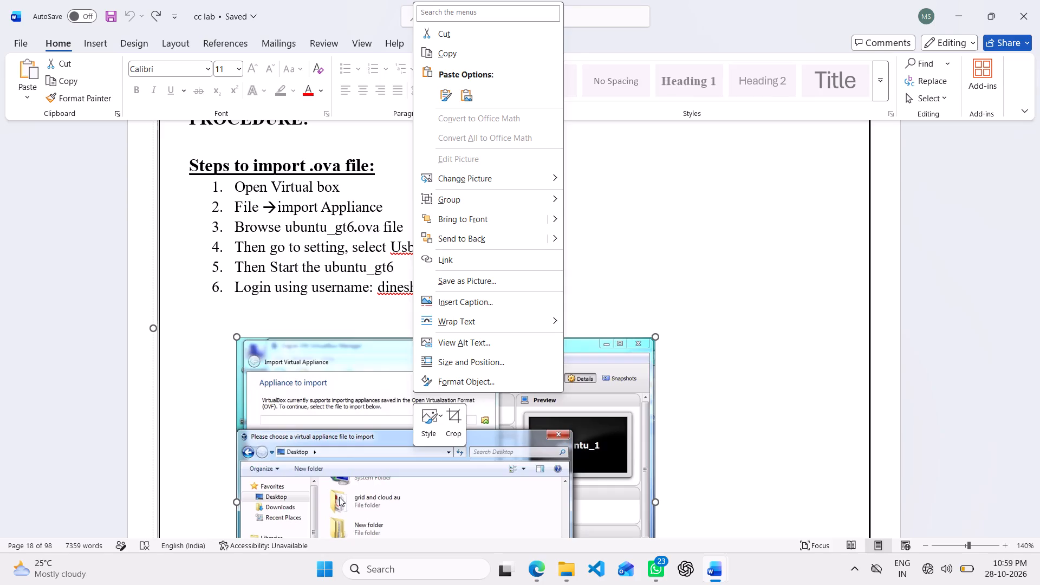
click(459, 60)
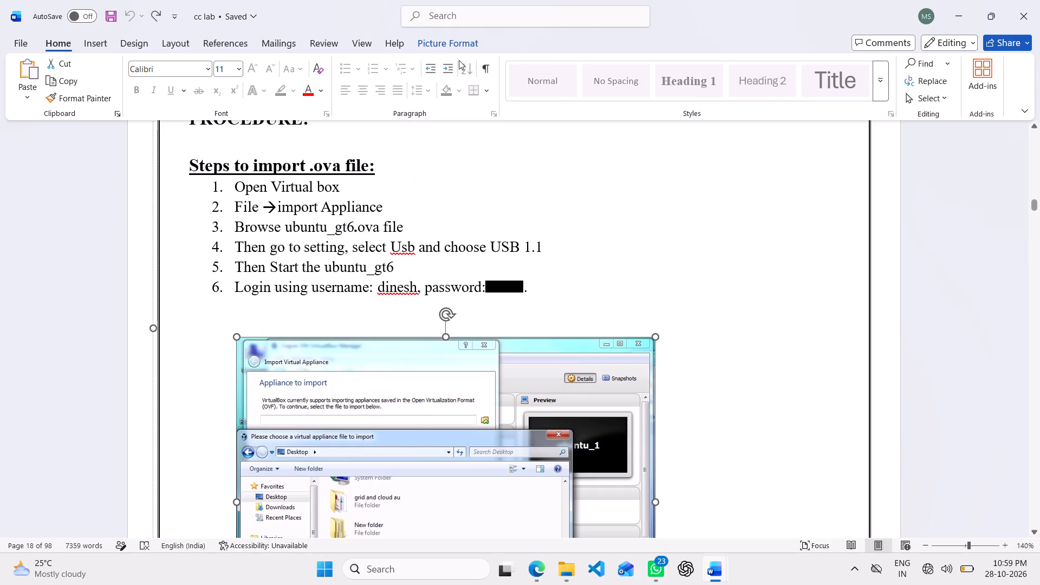
double_click(420, 417)
key(alt+Tab)
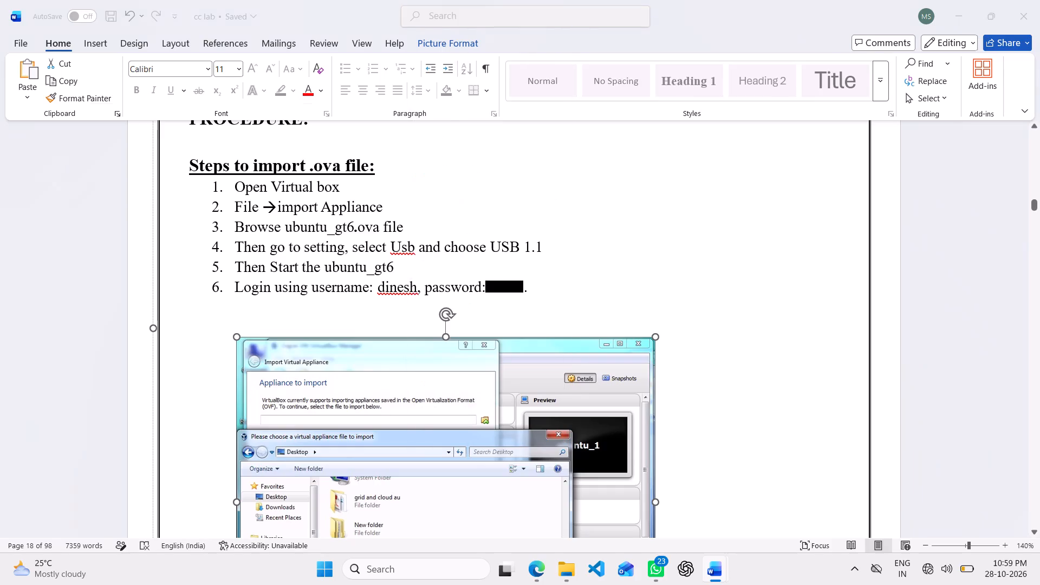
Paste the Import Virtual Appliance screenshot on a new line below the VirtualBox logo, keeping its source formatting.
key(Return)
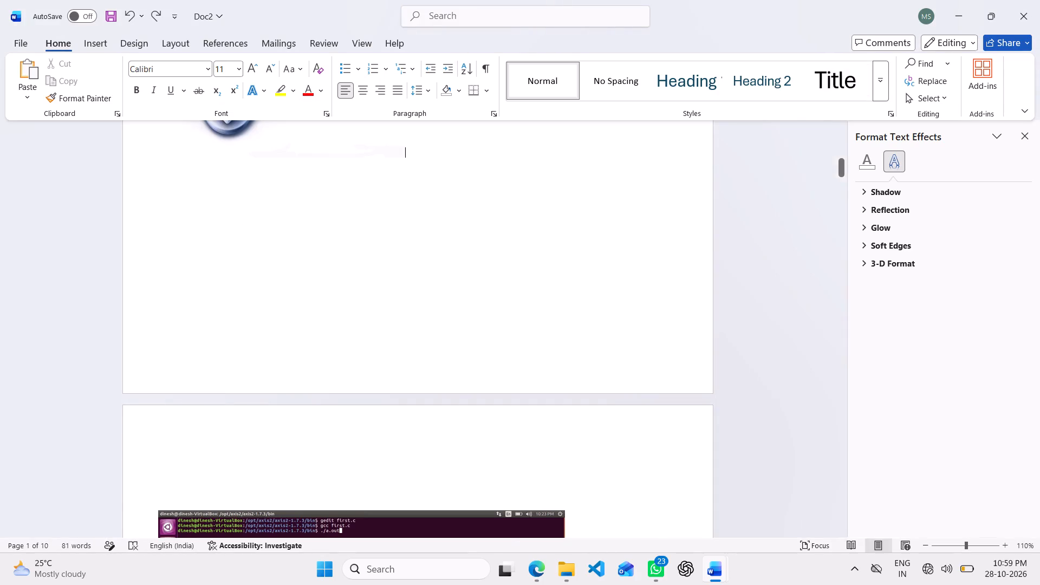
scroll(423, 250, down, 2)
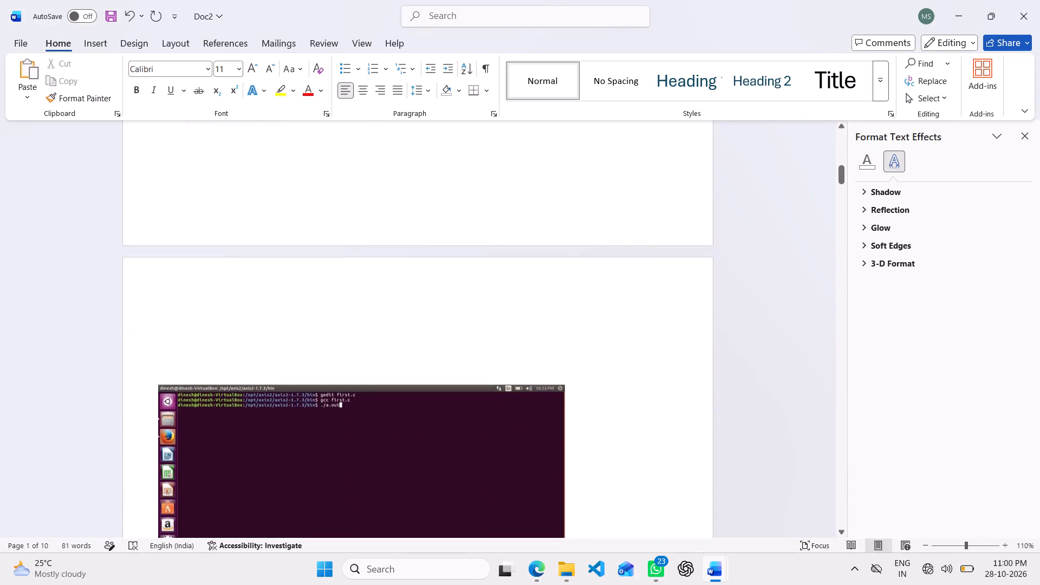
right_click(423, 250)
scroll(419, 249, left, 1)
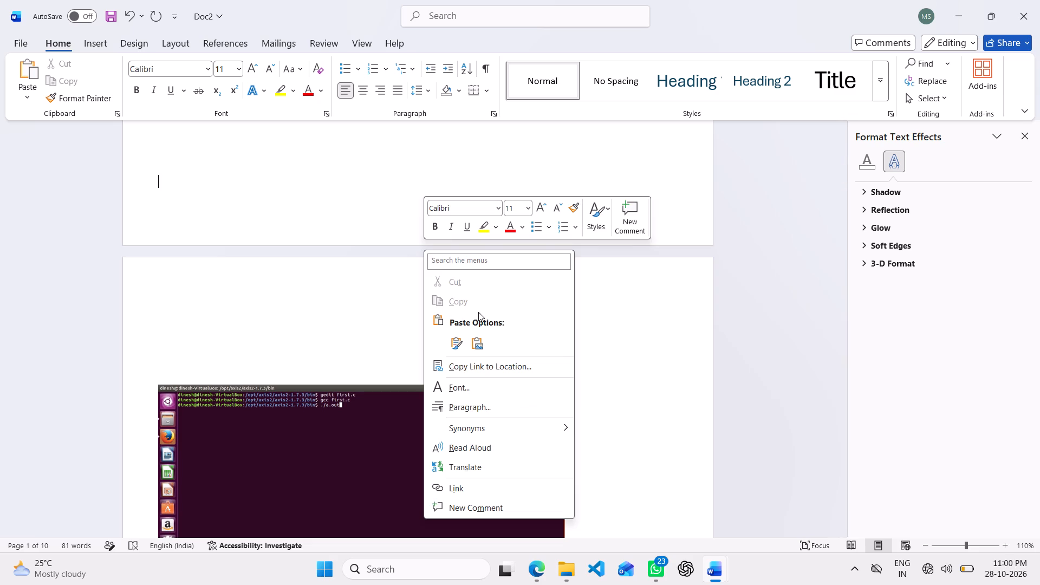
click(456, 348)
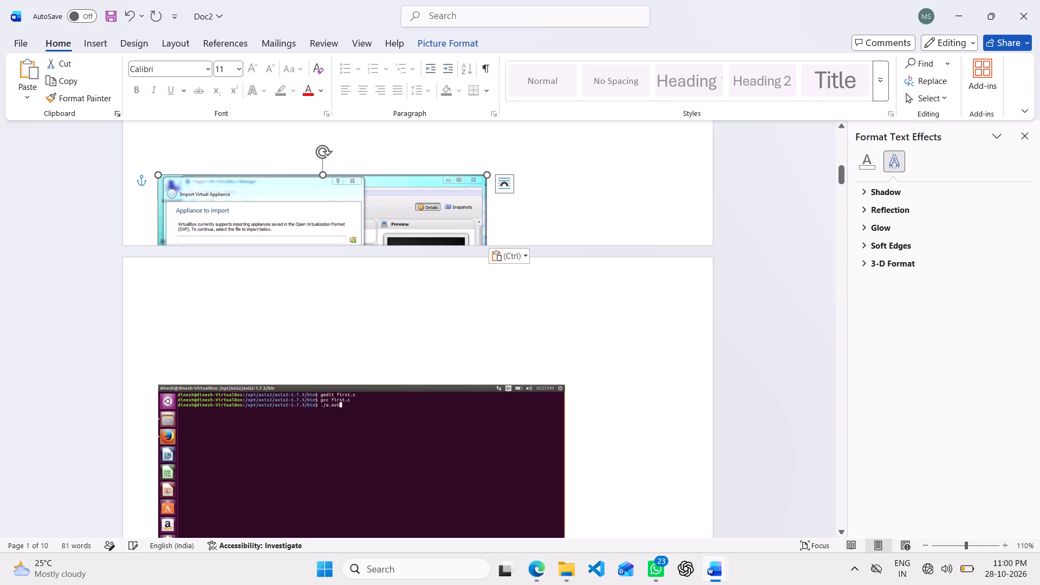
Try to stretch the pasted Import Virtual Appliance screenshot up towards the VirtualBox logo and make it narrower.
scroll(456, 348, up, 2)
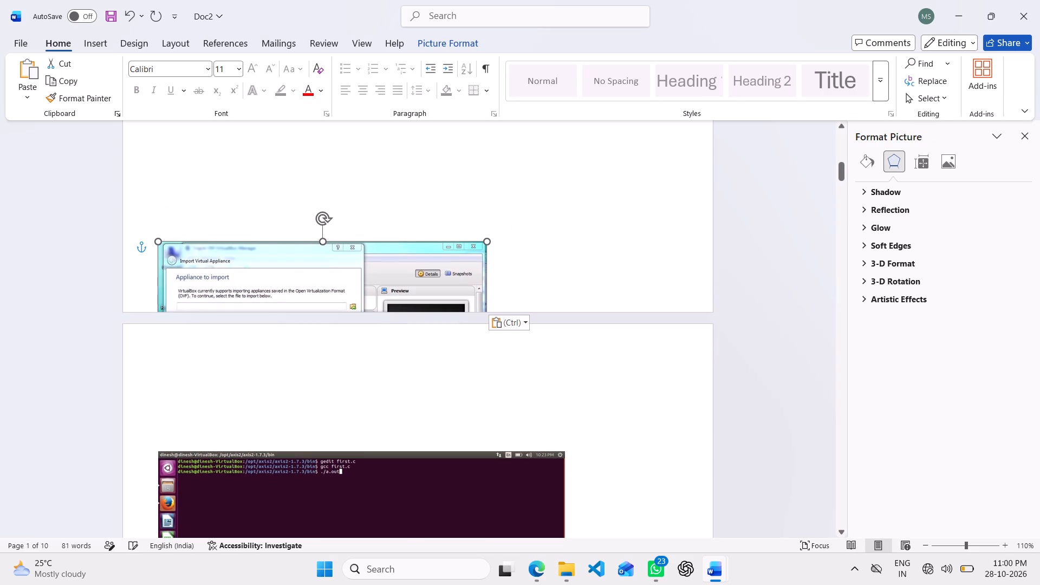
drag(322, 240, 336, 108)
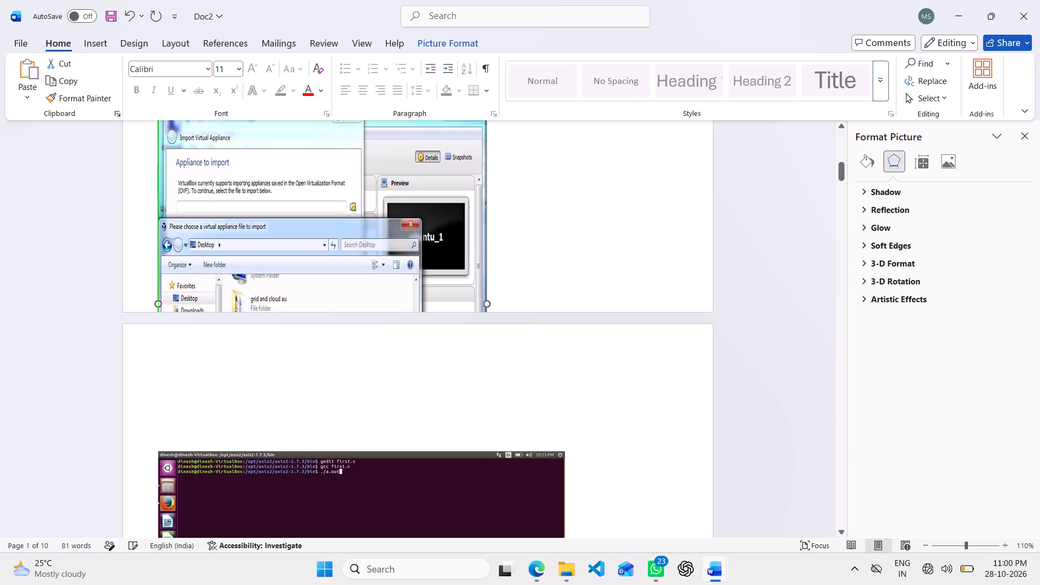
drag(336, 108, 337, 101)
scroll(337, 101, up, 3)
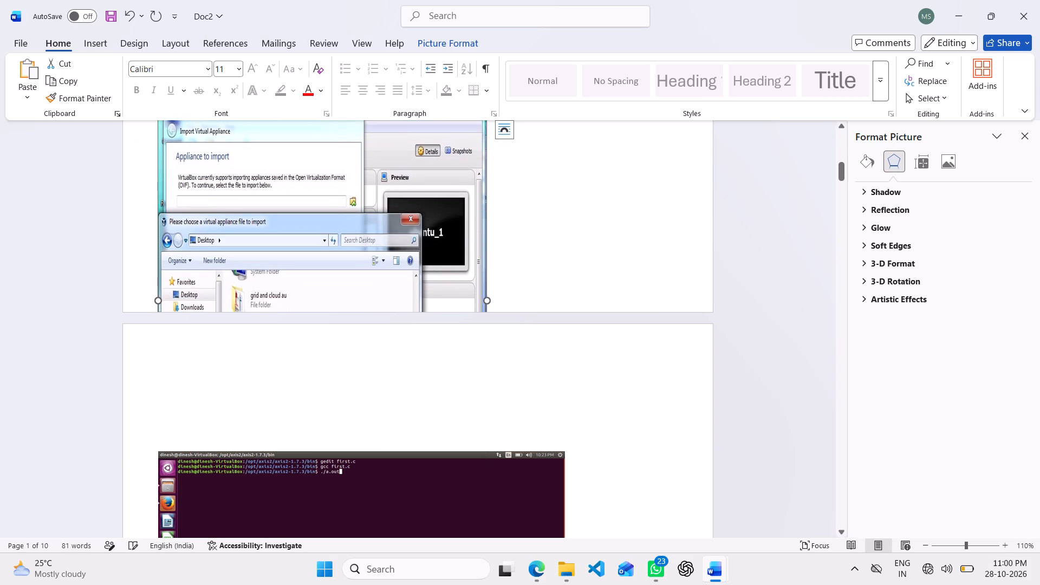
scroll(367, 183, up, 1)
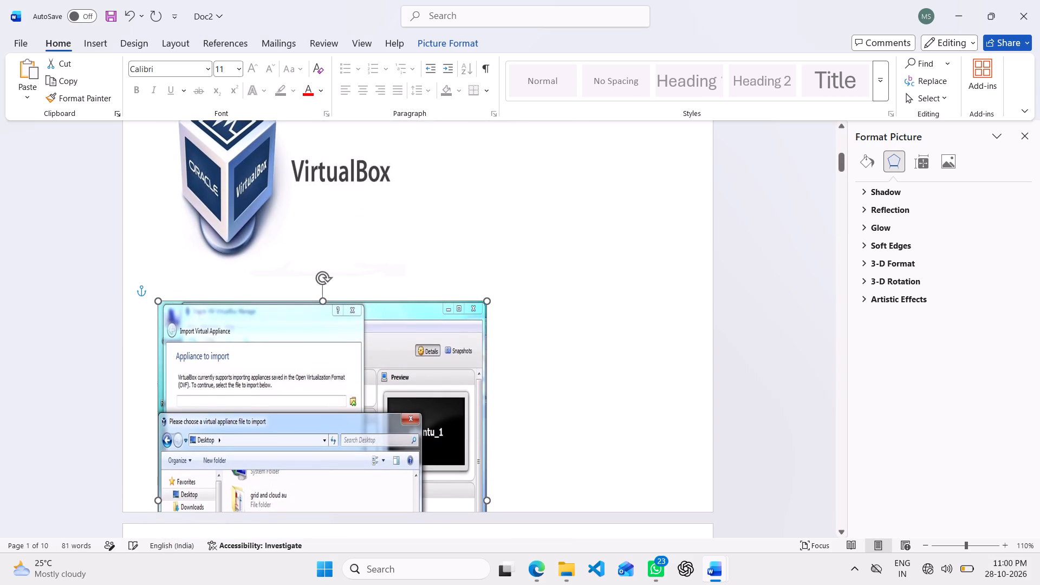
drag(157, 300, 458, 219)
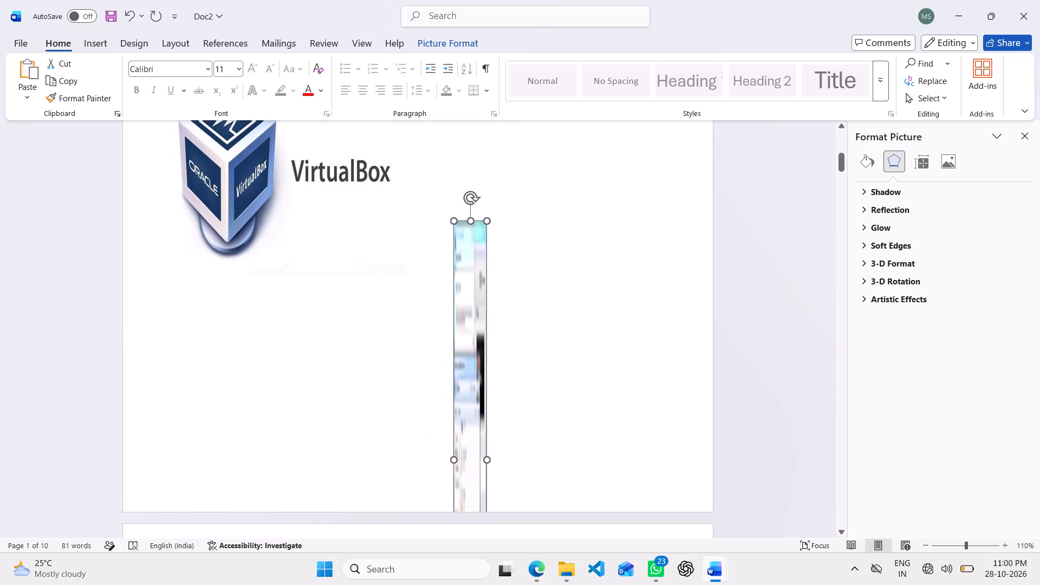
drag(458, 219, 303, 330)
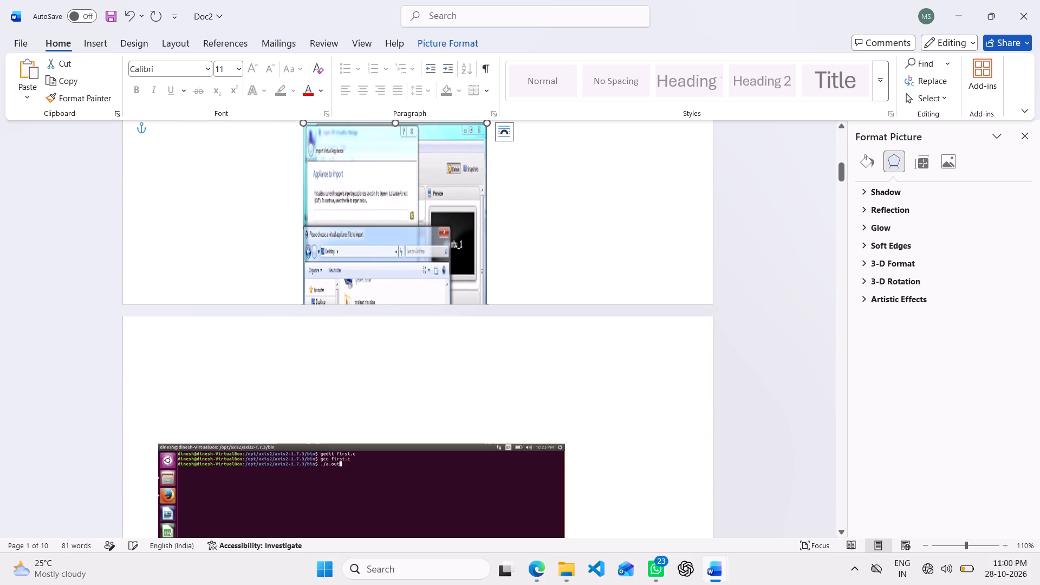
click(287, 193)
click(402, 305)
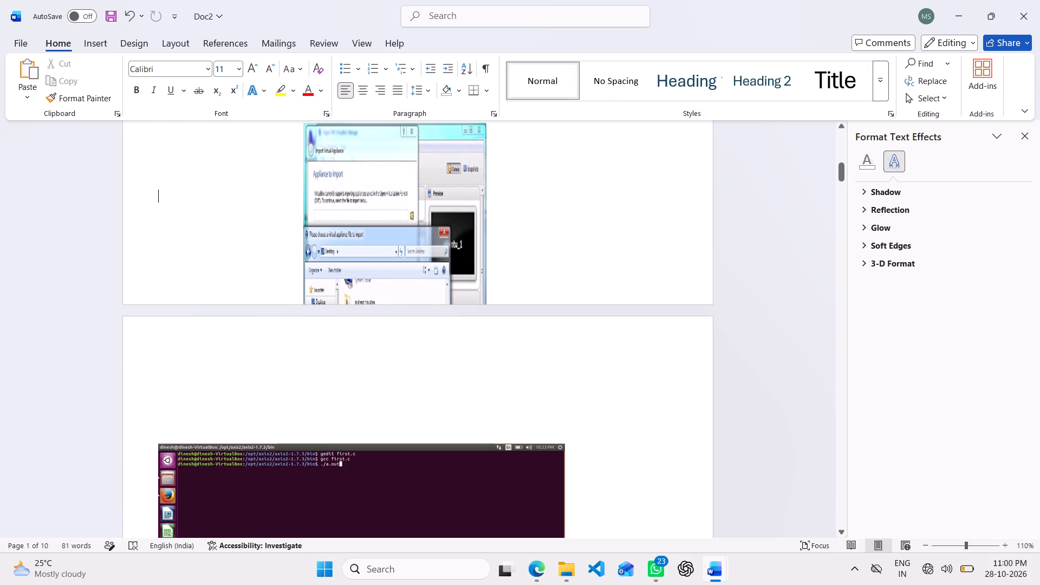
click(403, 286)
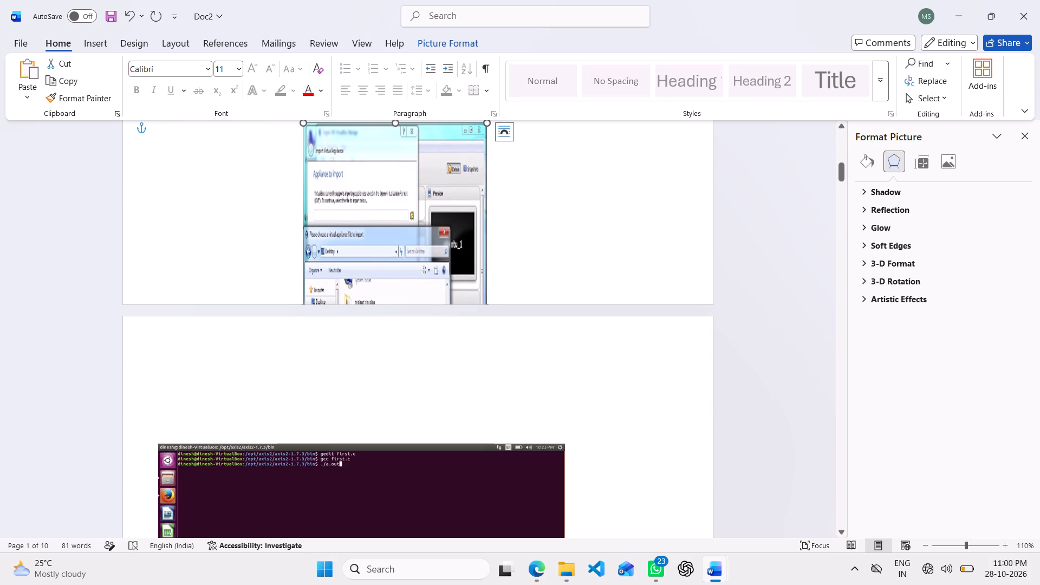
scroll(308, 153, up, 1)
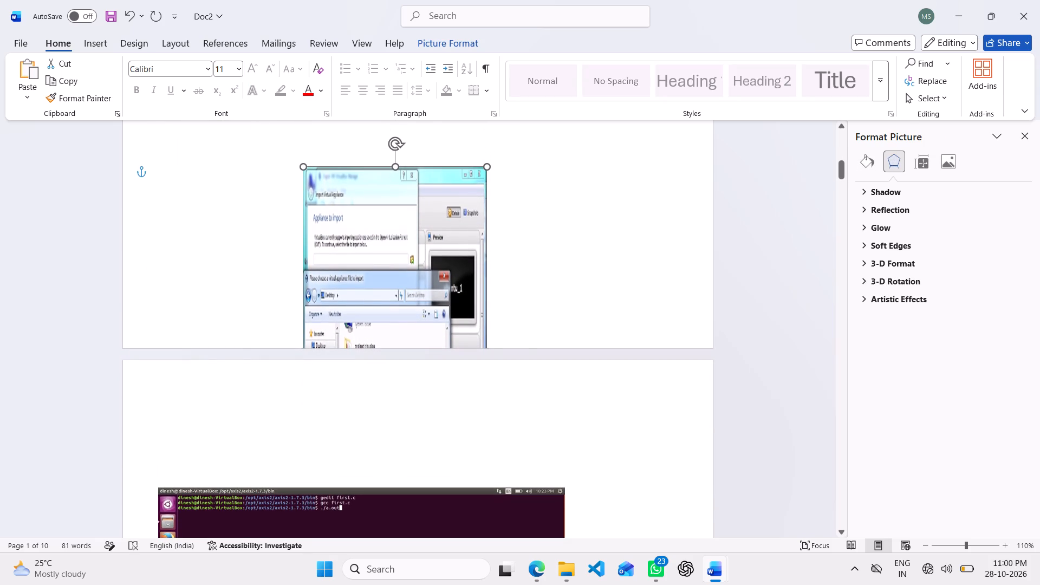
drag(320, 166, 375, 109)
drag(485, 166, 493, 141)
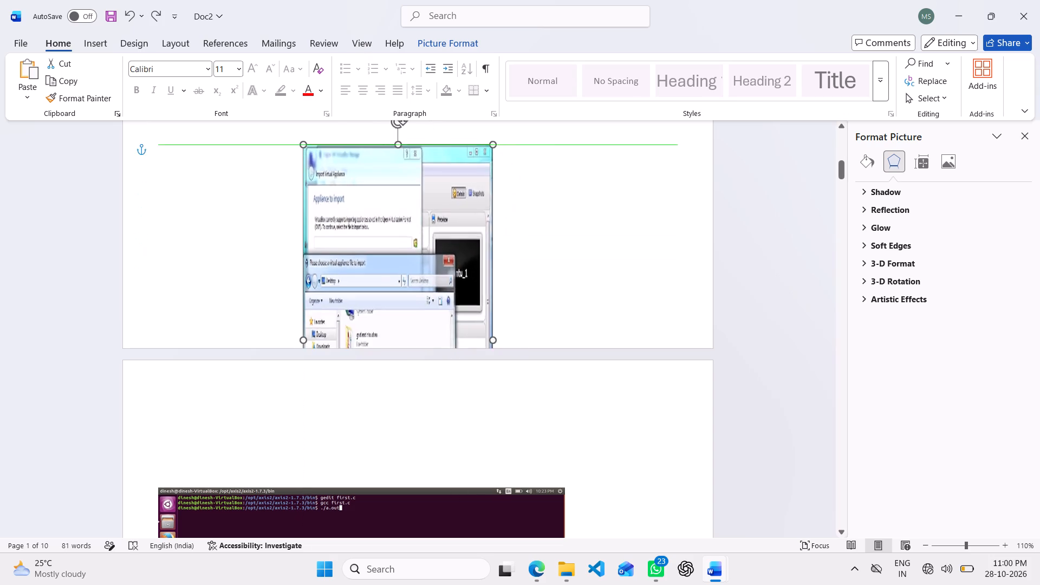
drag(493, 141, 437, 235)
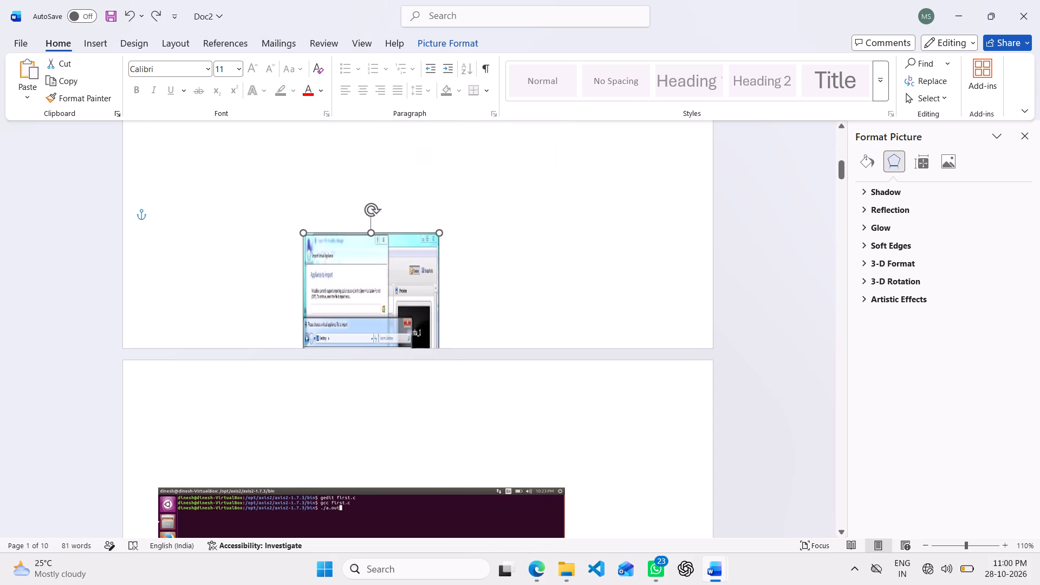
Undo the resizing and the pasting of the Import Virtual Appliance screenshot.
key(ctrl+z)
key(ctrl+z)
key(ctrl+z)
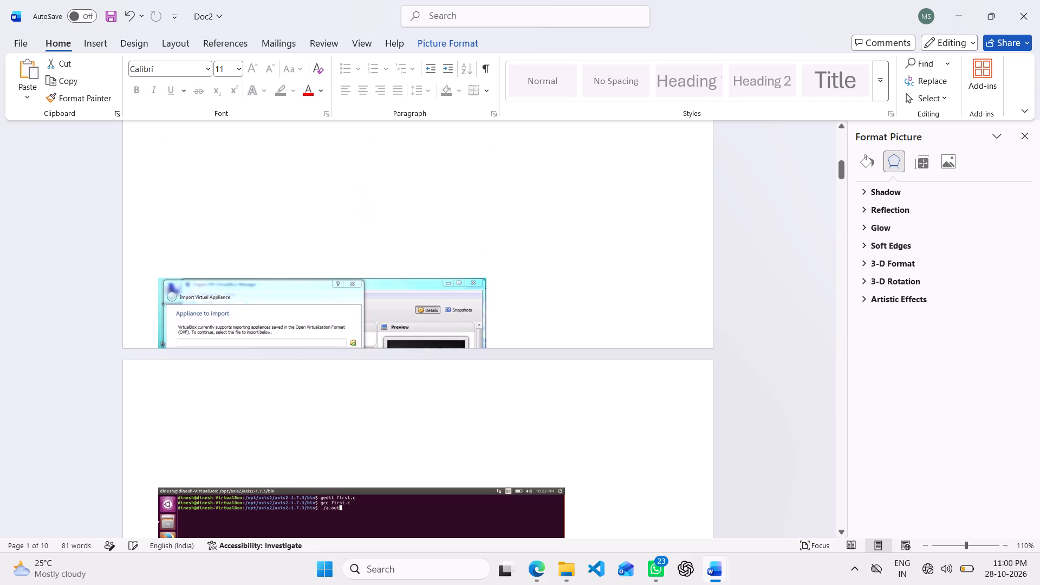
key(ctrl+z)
Paste the Import Virtual Appliance screenshot at the text position after the VirtualBox logo, keeping its source formatting.
scroll(437, 235, up, 2)
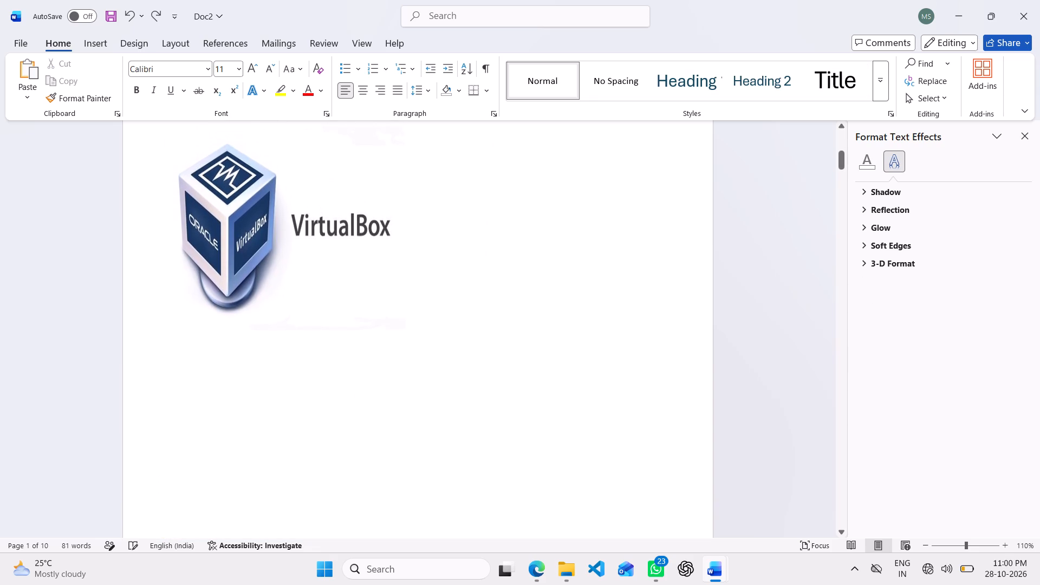
click(485, 224)
right_click(485, 224)
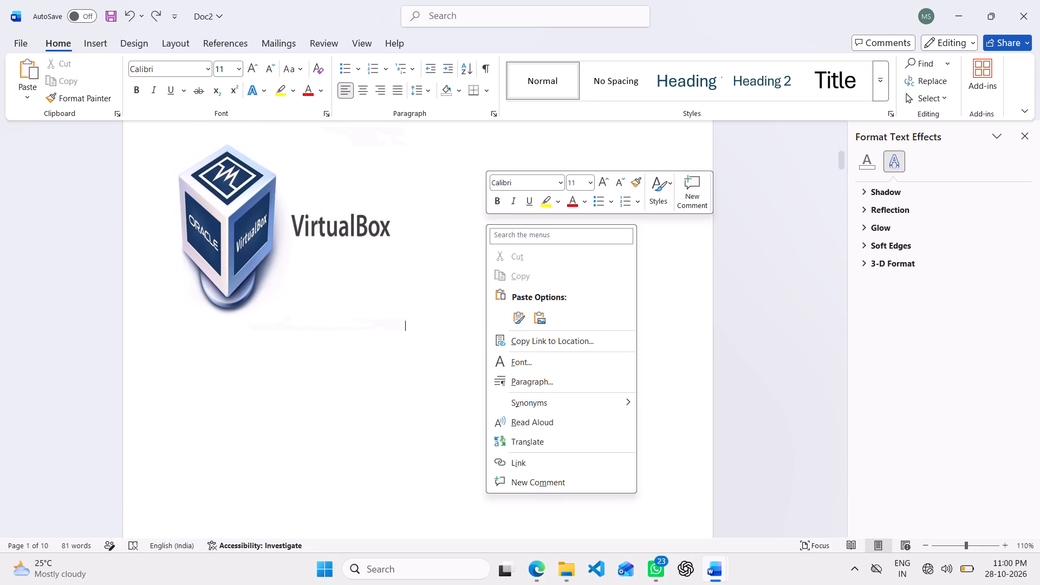
click(518, 315)
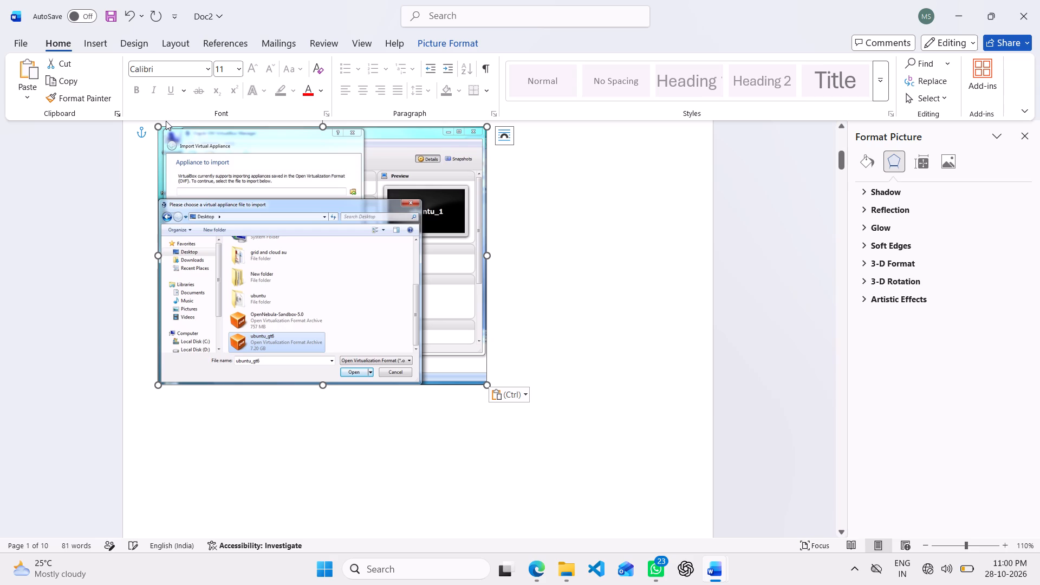
Shrink the Import Virtual Appliance screenshot to about half its width and move it to the right of the VirtualBox logo.
drag(159, 122, 306, 240)
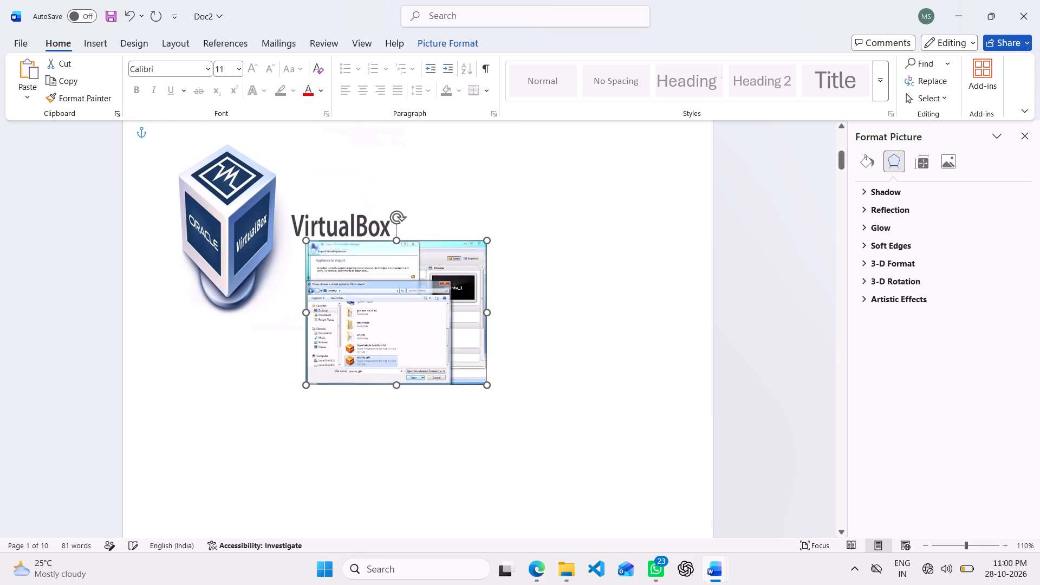
drag(306, 240, 312, 238)
drag(354, 247, 519, 155)
scroll(519, 155, up, 1)
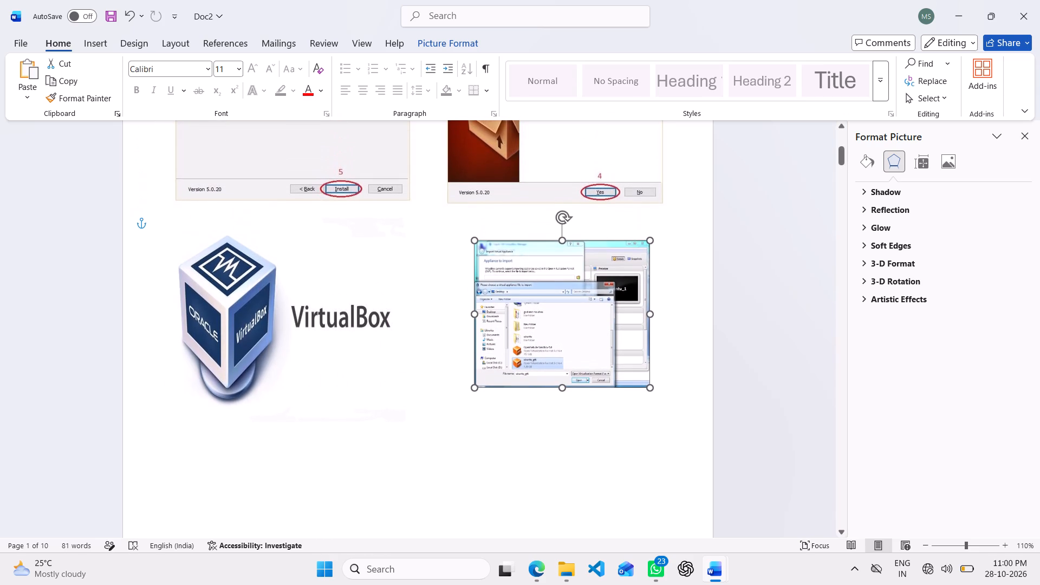
Enlarge the Import Virtual Appliance screenshot to fill the space beside the VirtualBox logo, almost out to the page's right edge.
drag(477, 239, 438, 206)
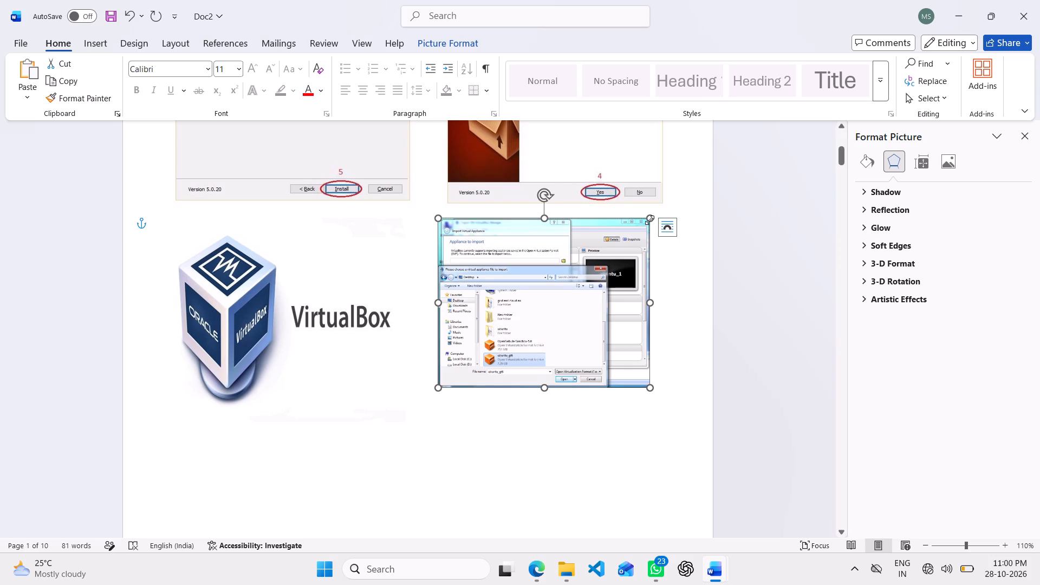
click(649, 220)
drag(649, 220, 713, 223)
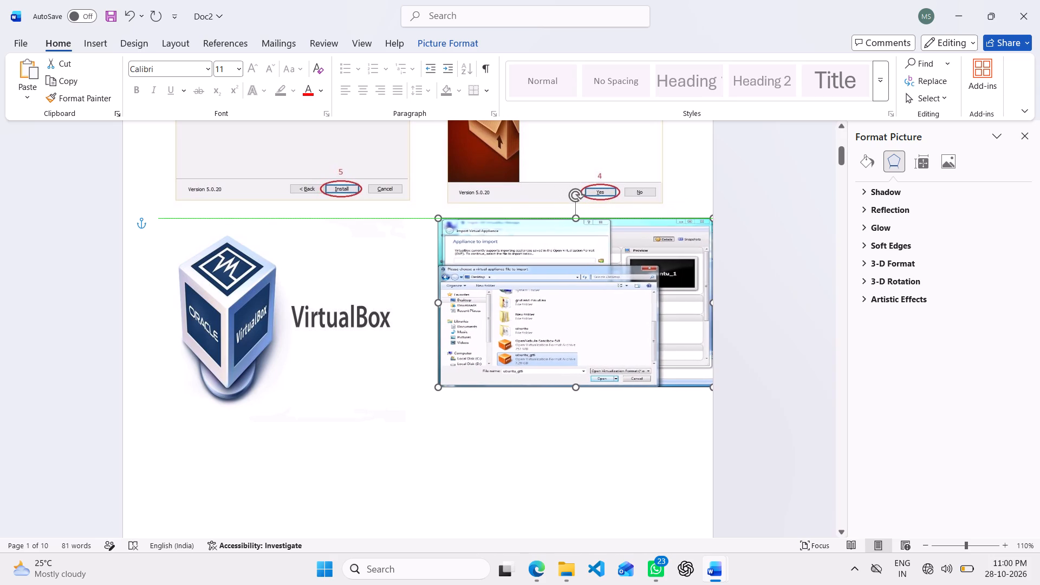
drag(713, 223, 705, 223)
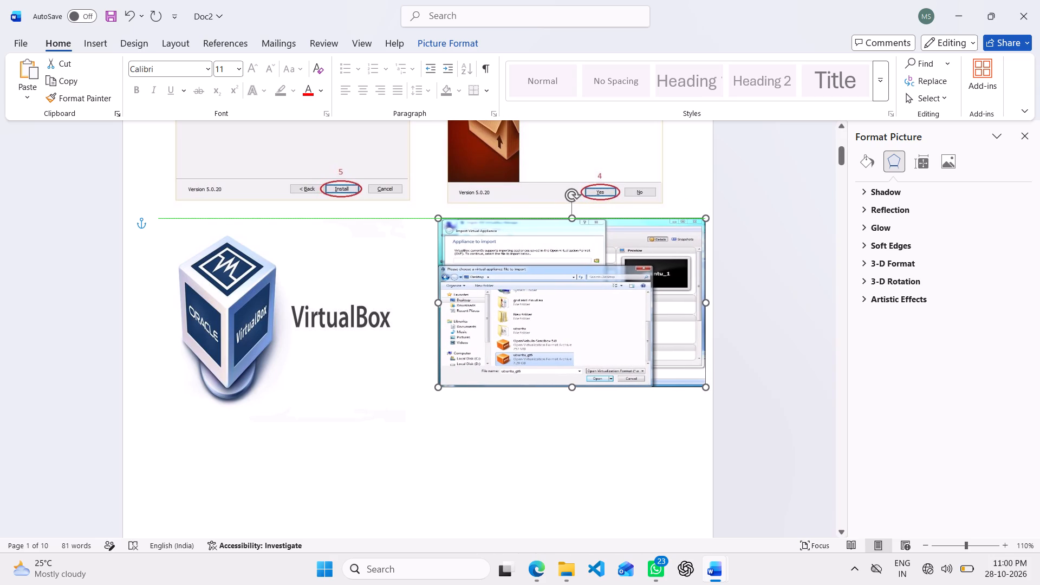
drag(705, 223, 702, 226)
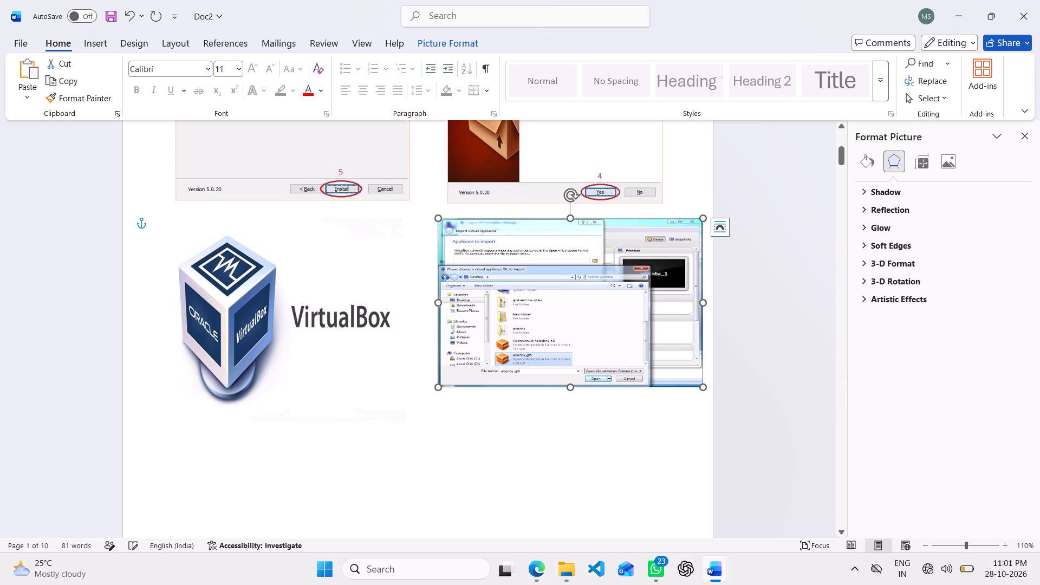
drag(439, 387, 431, 400)
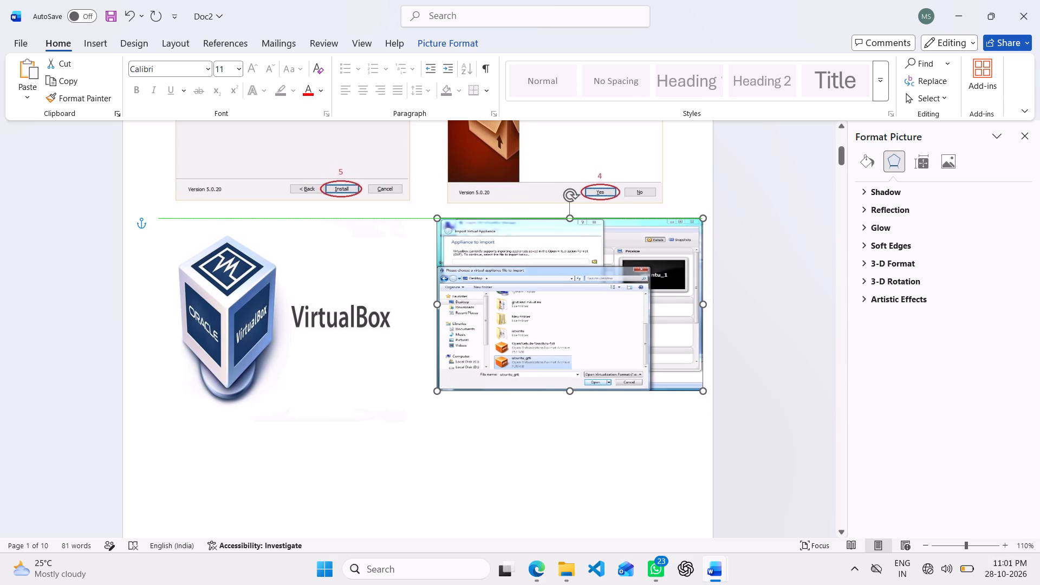
drag(431, 400, 427, 409)
Check the image following the Import Virtual Appliance screenshot in cc lab against the terminal screenshots on page 2 of Doc2.
scroll(427, 409, down, 2)
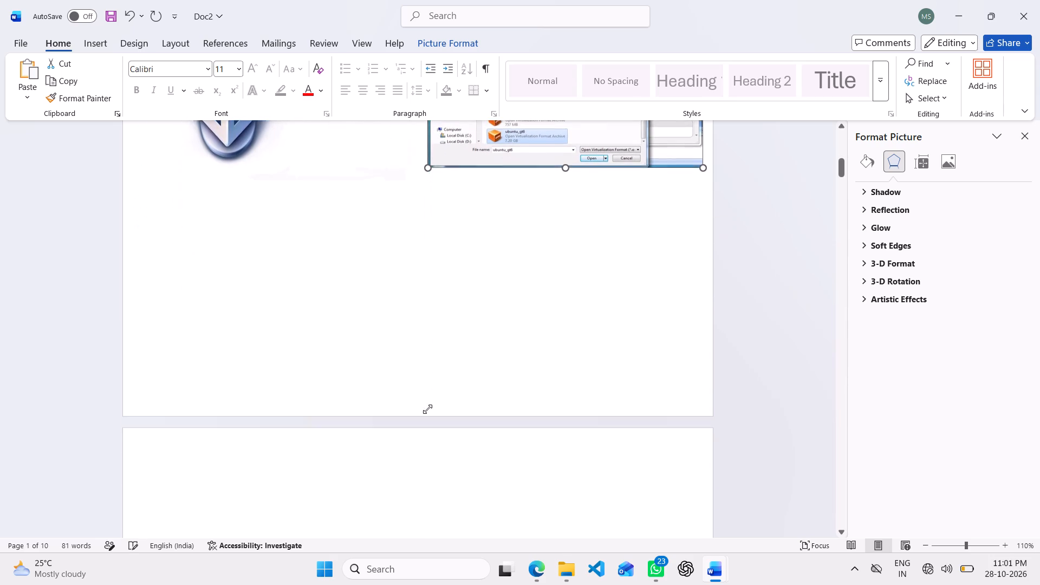
right_click(427, 409)
key(alt+Tab)
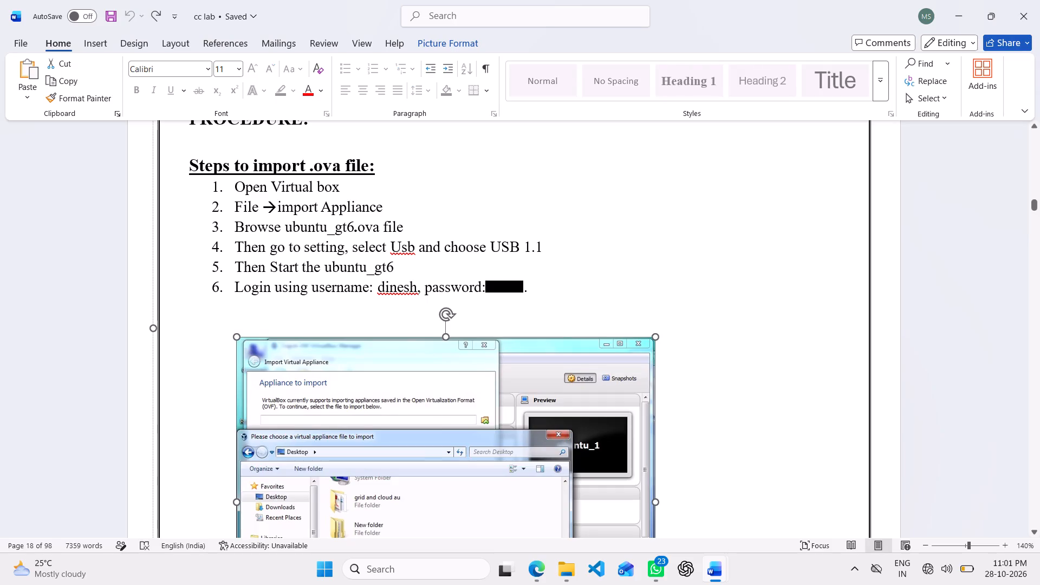
scroll(413, 433, down, 2)
key(alt+Tab)
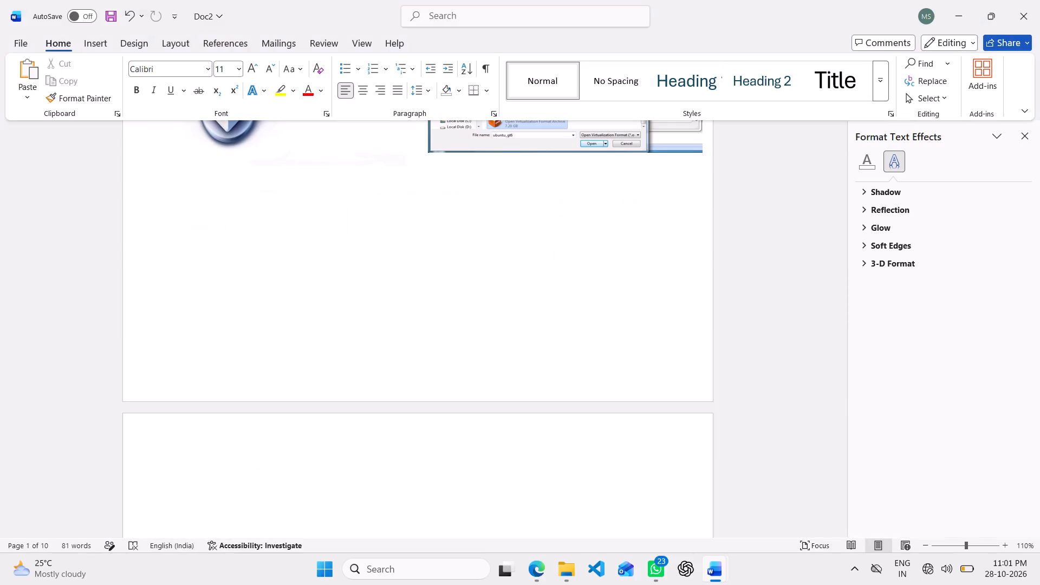
scroll(400, 336, down, 1)
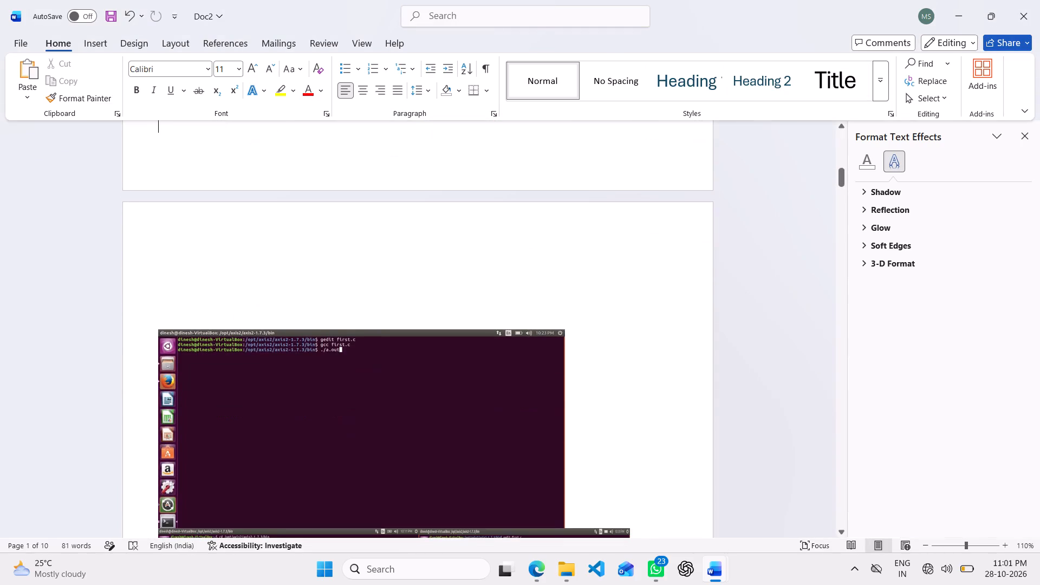
ctrl+scroll(400, 336, up, 3)
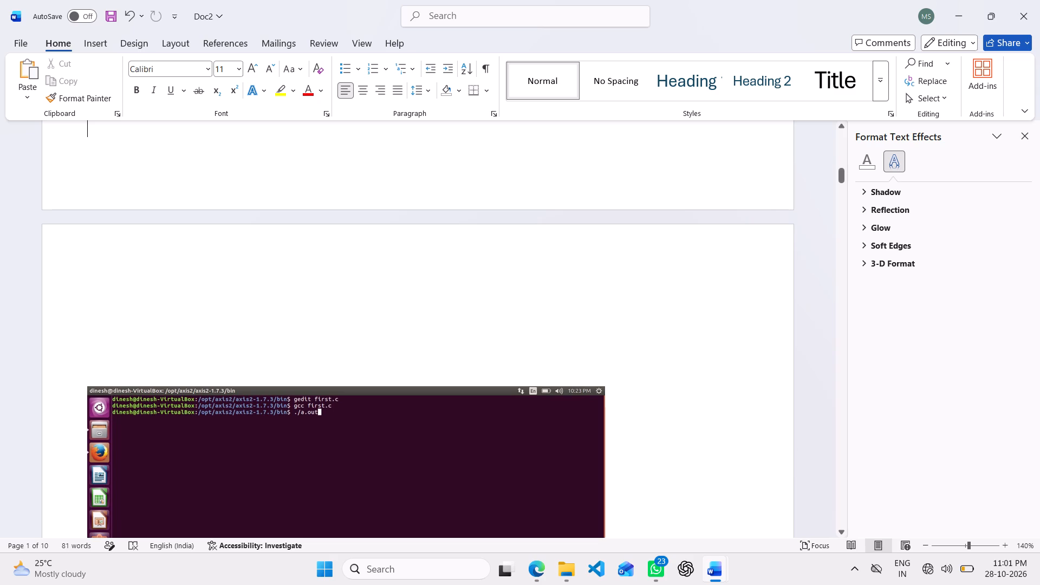
scroll(400, 336, down, 1)
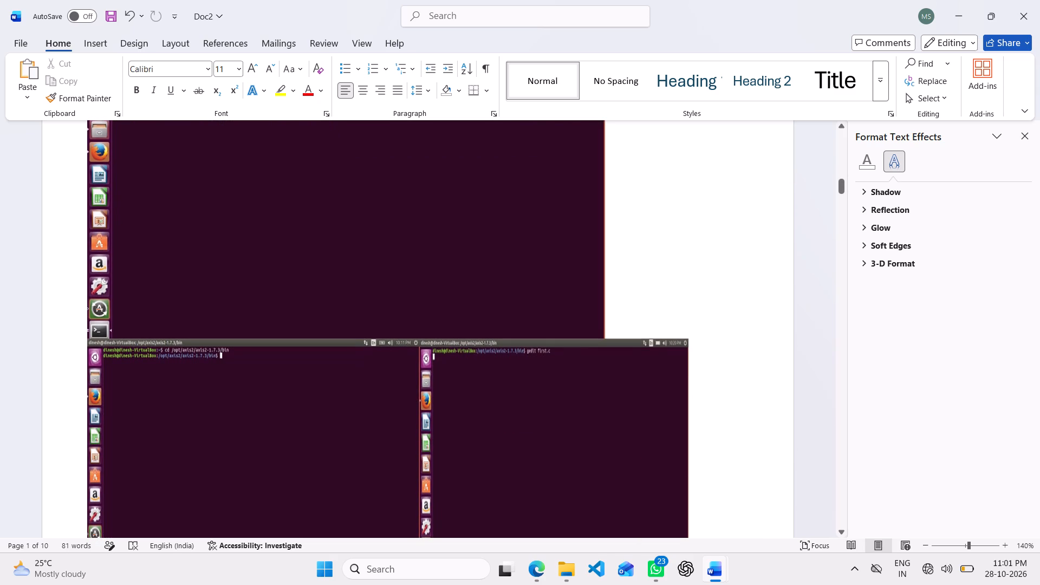
Cut the terminal screenshot showing the cd /opt/axis2/axis2-1.7.3/bin command from page 2.
click(255, 419)
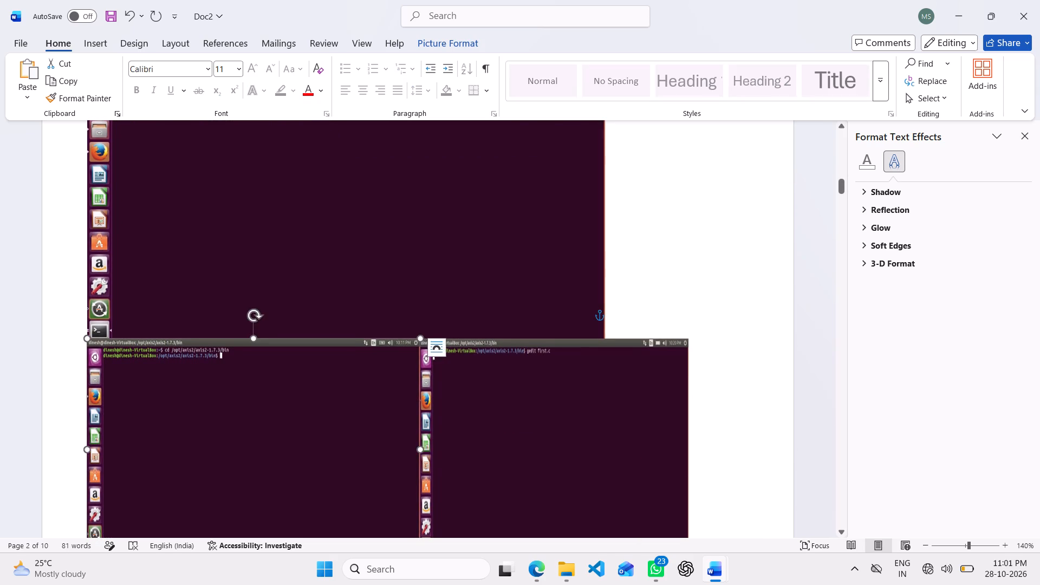
ctrl+scroll(255, 419, up, 6)
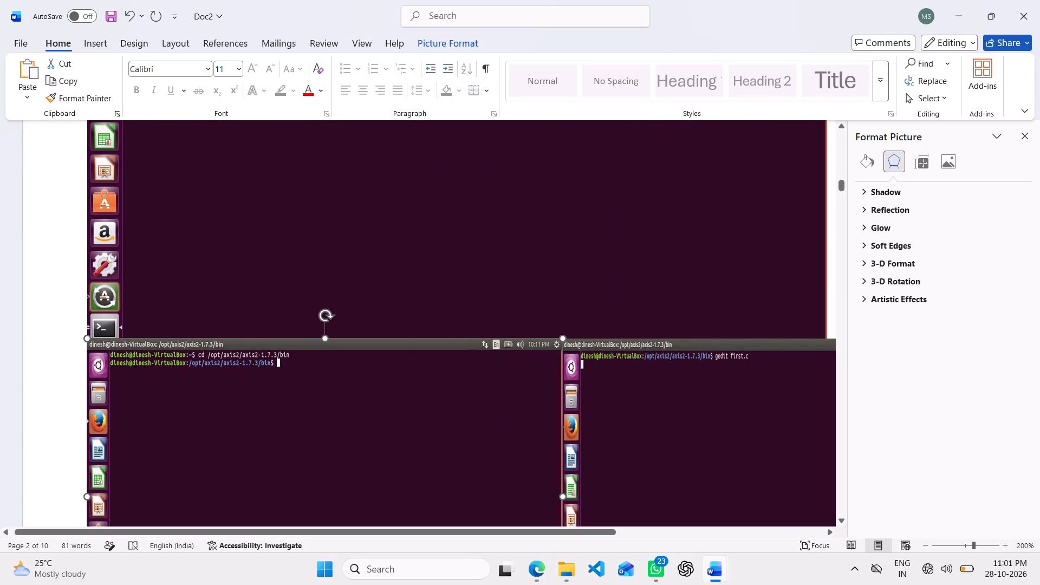
right_click(255, 419)
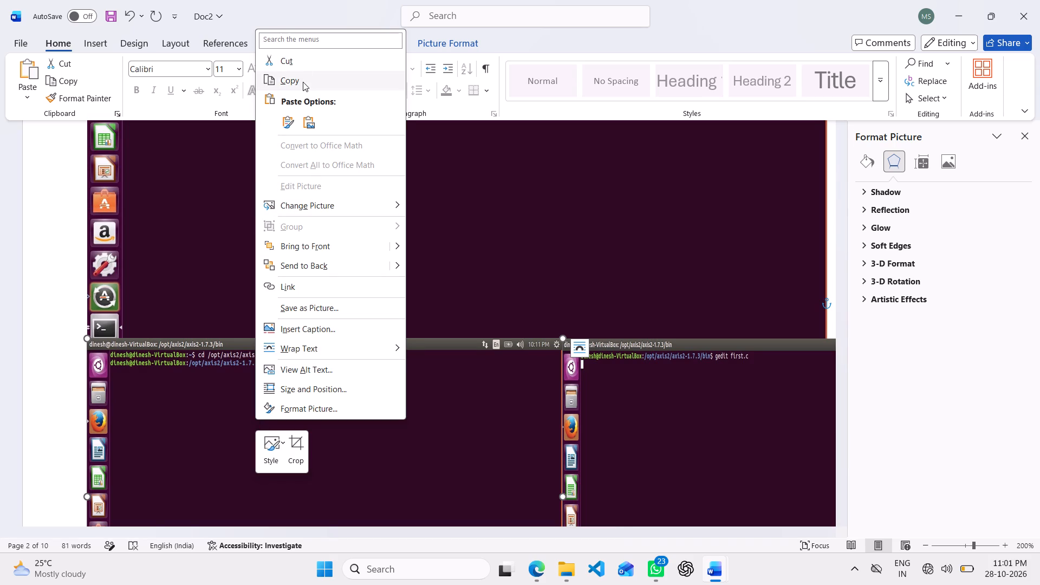
click(302, 62)
Paste the cut cd /opt/axis2/axis2-1.7.3/bin terminal screenshot on page 1, in the empty space below the VirtualBox logo.
scroll(305, 257, up, 1)
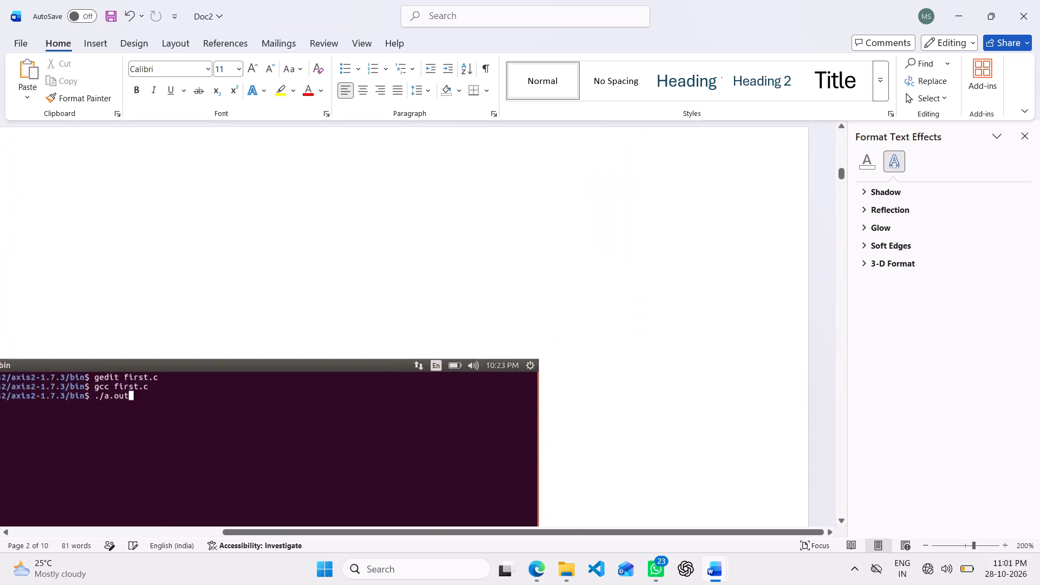
scroll(305, 257, up, 1)
scroll(305, 257, right, 3)
scroll(305, 257, up, 1)
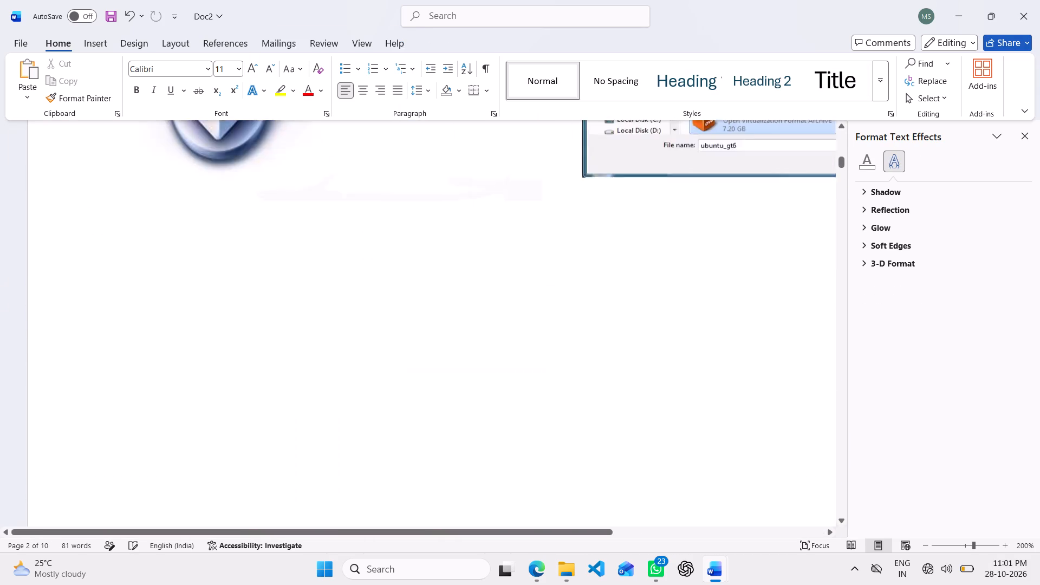
scroll(305, 257, down, 2)
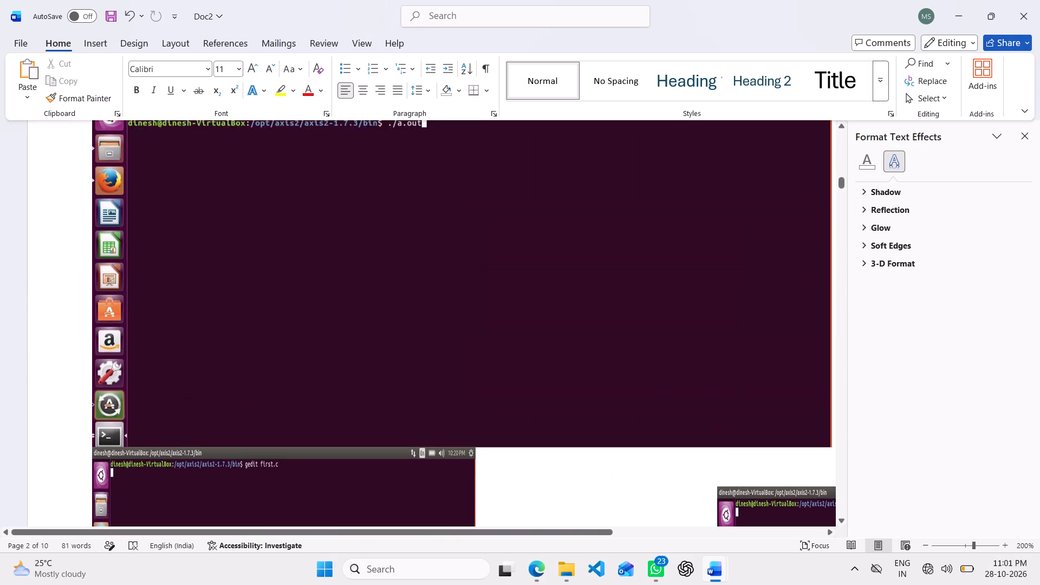
scroll(305, 257, down, 1)
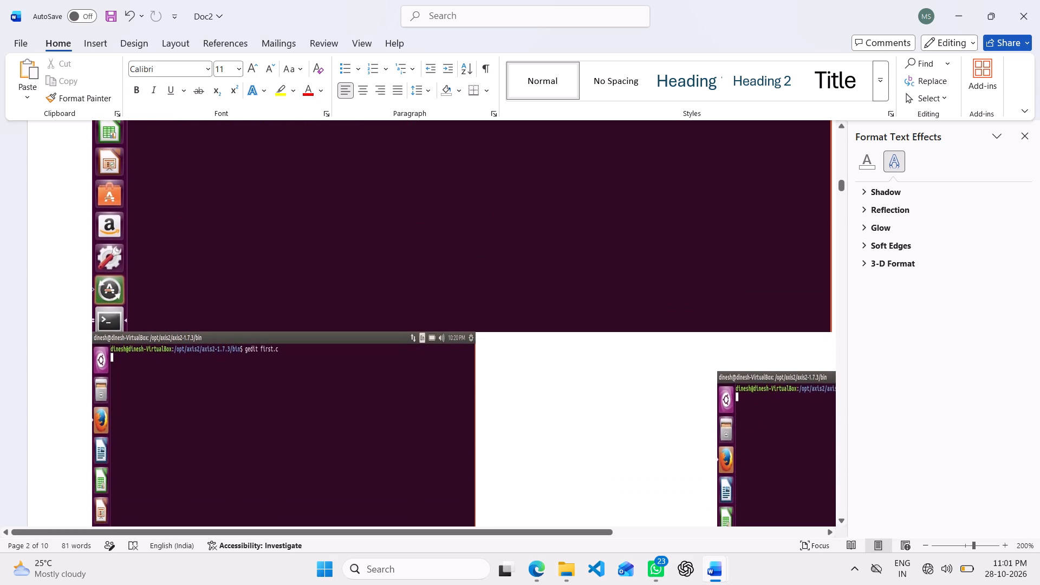
scroll(590, 394, up, 1)
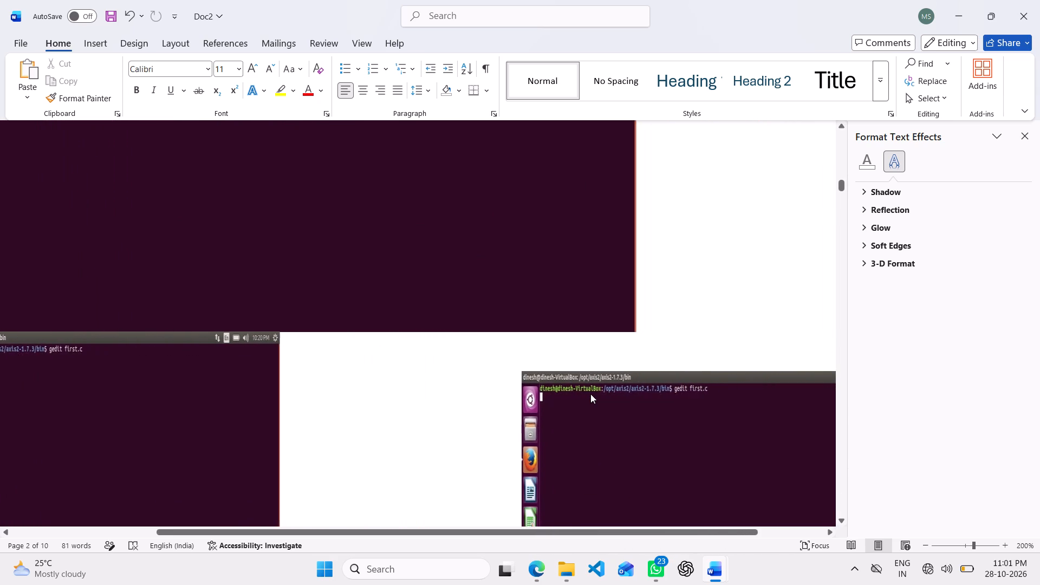
scroll(590, 394, up, 2)
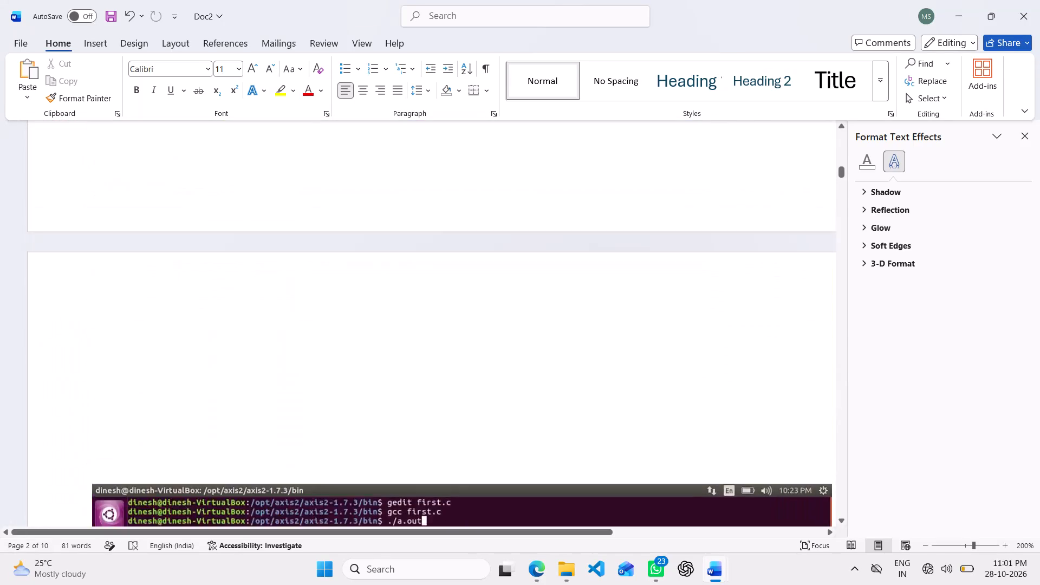
scroll(590, 394, up, 1)
click(438, 427)
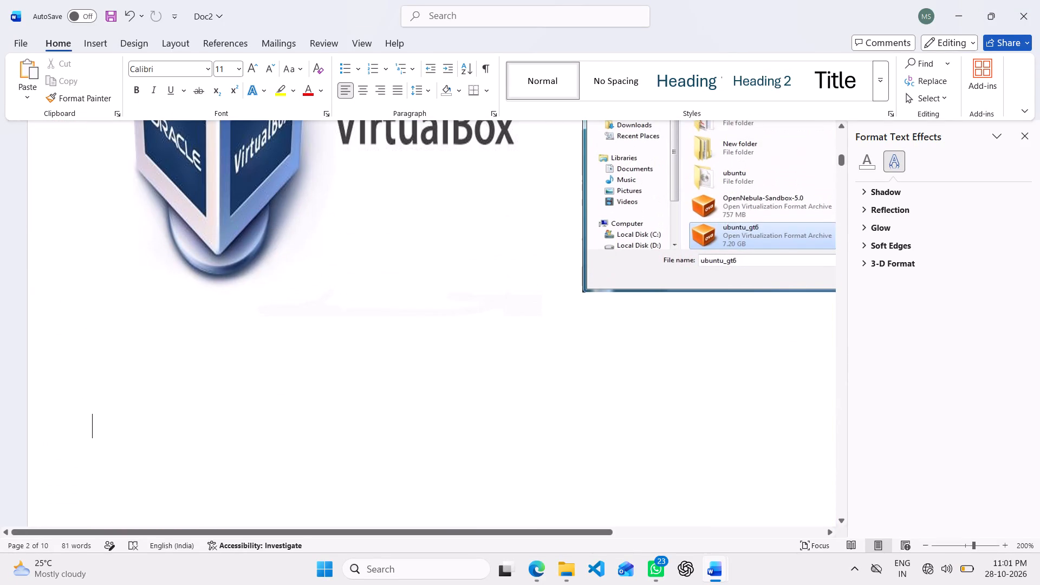
key(ctrl+v)
scroll(438, 427, down, 1)
scroll(438, 427, up, 1)
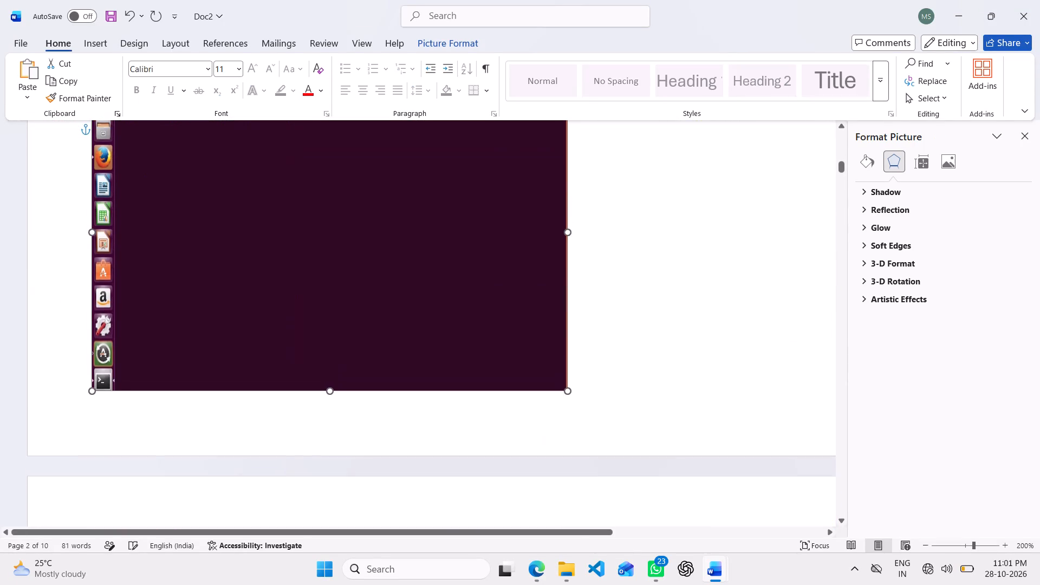
scroll(438, 427, up, 1)
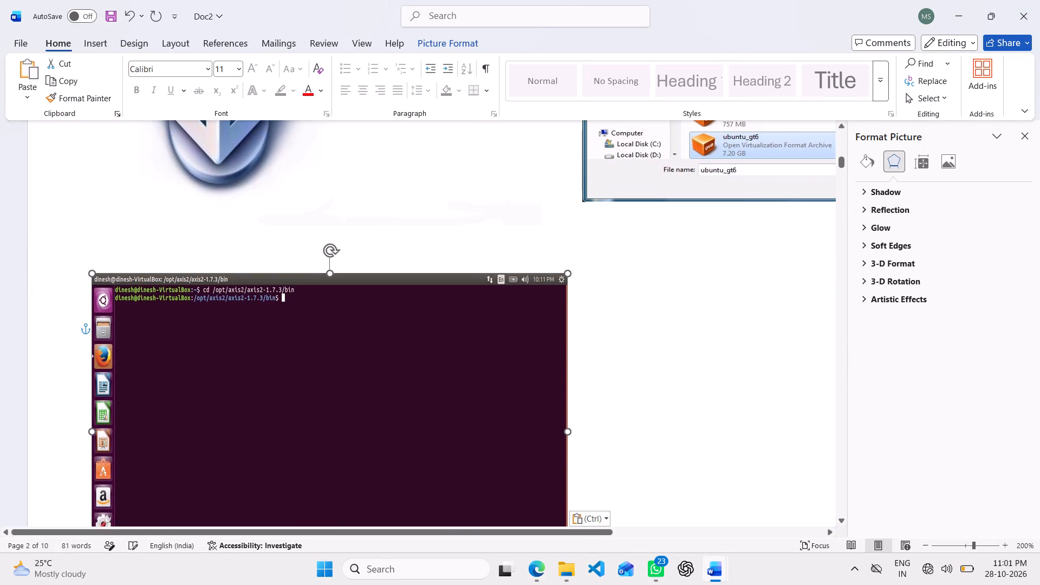
click(91, 272)
ctrl+scroll(91, 272, down, 8)
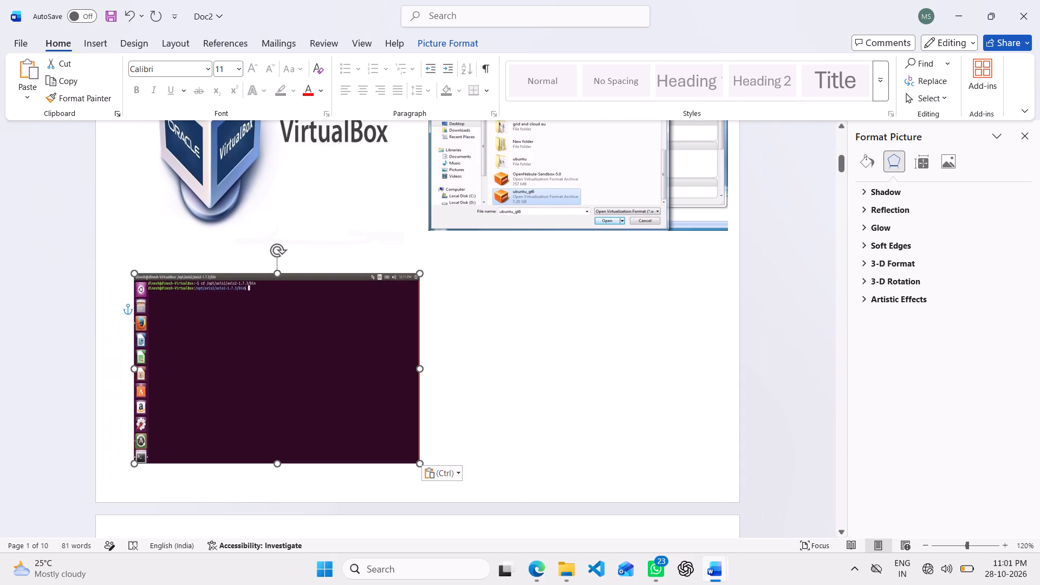
click(495, 391)
Cut the gedit first.c terminal screenshot that sits against the right edge of page 2.
scroll(495, 391, down, 2)
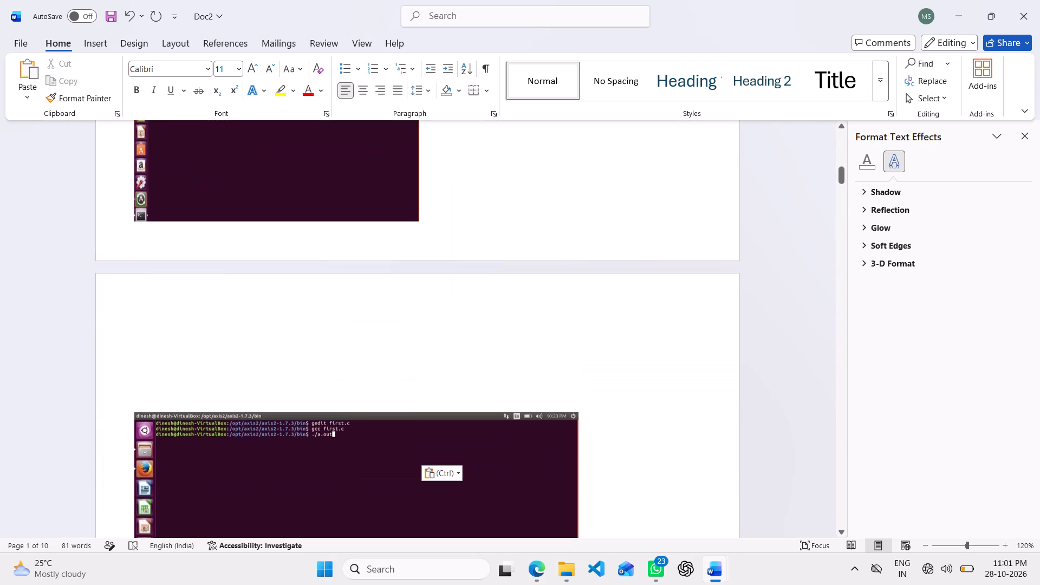
scroll(495, 391, down, 1)
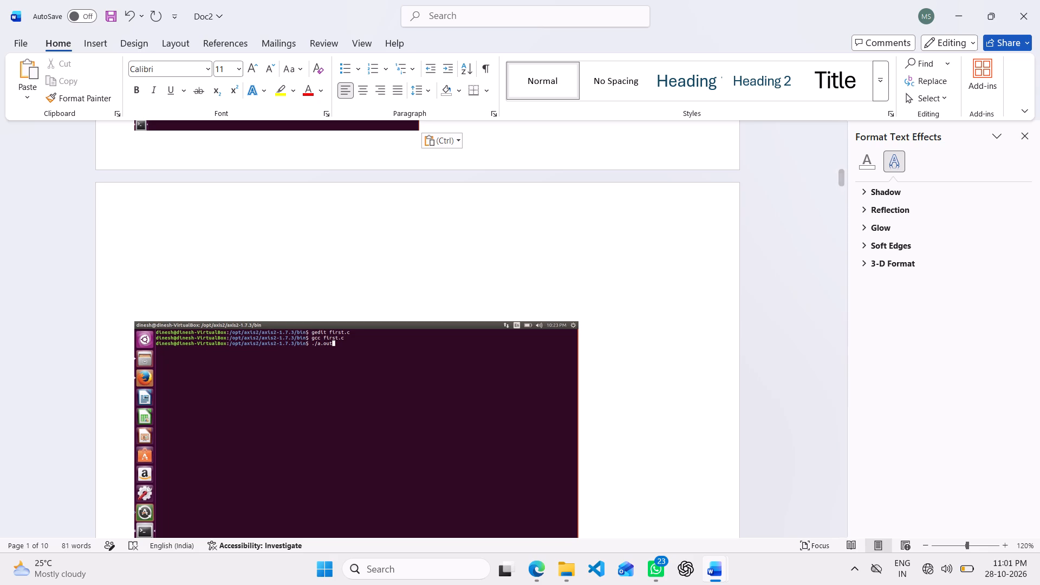
scroll(495, 391, down, 1)
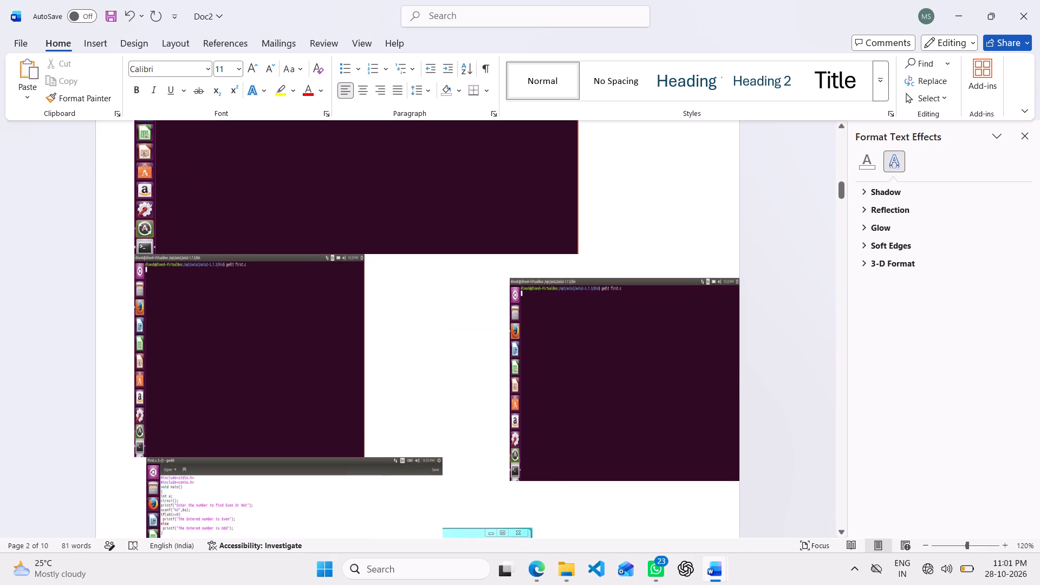
ctrl+scroll(225, 322, up, 9)
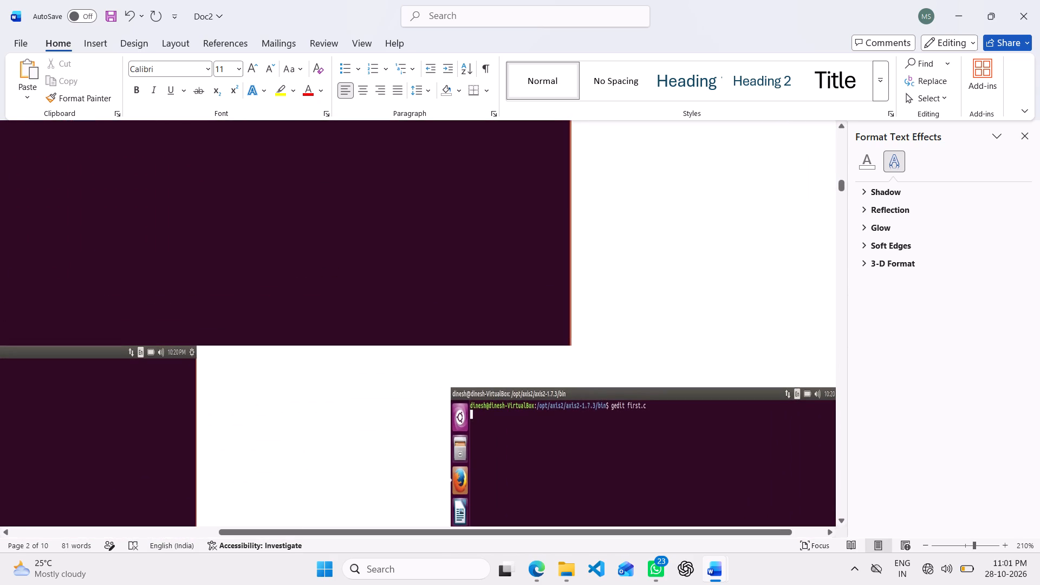
scroll(511, 422, right, 2)
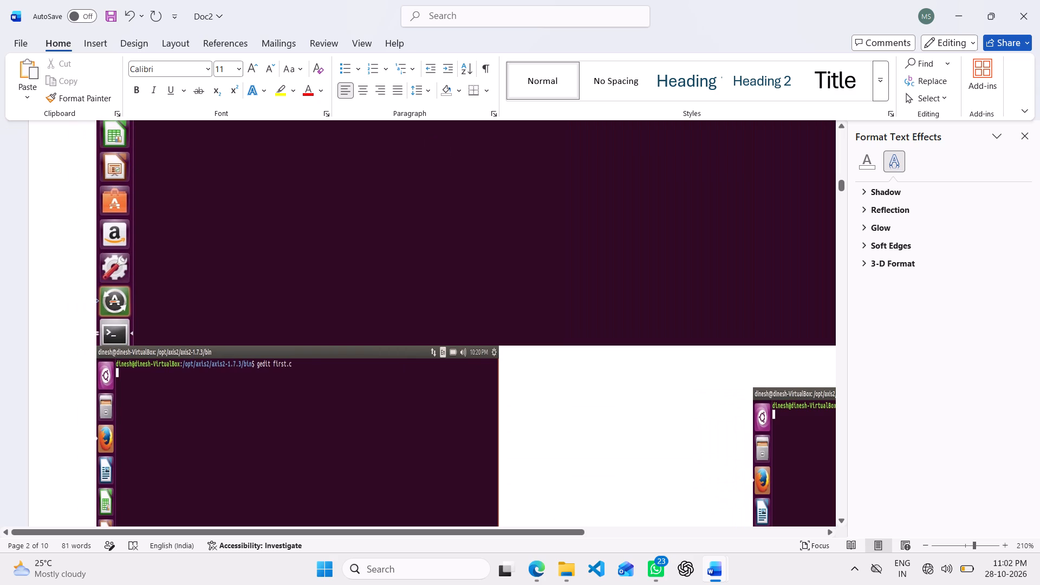
scroll(272, 383, down, 1)
scroll(272, 383, left, 2)
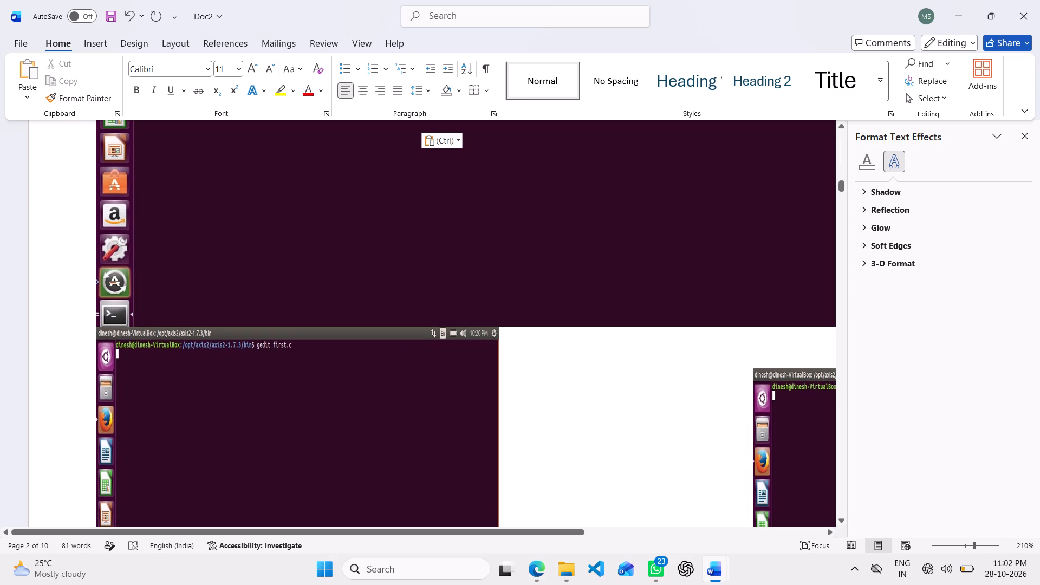
scroll(272, 383, left, 2)
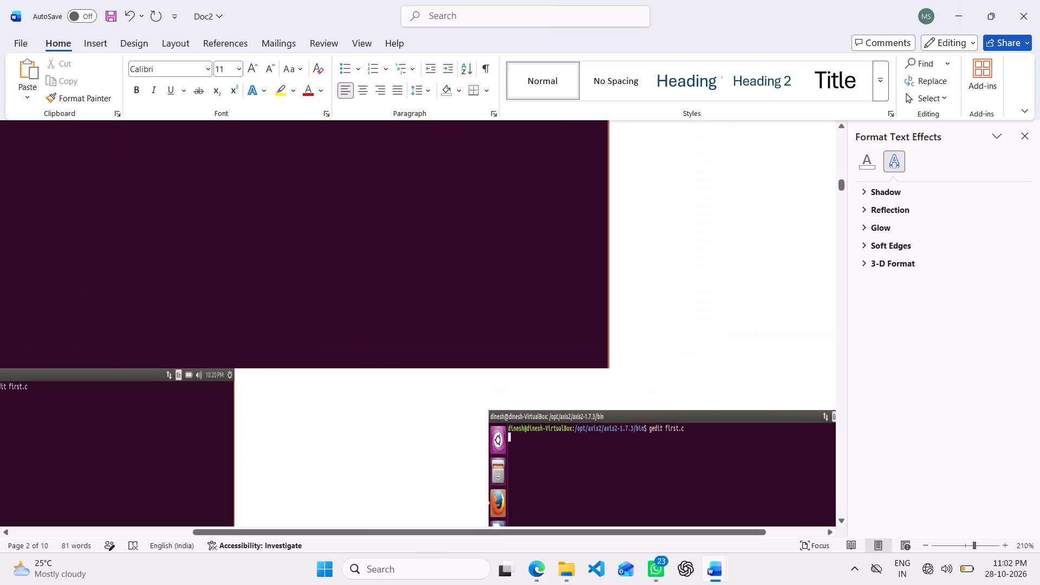
scroll(272, 383, left, 3)
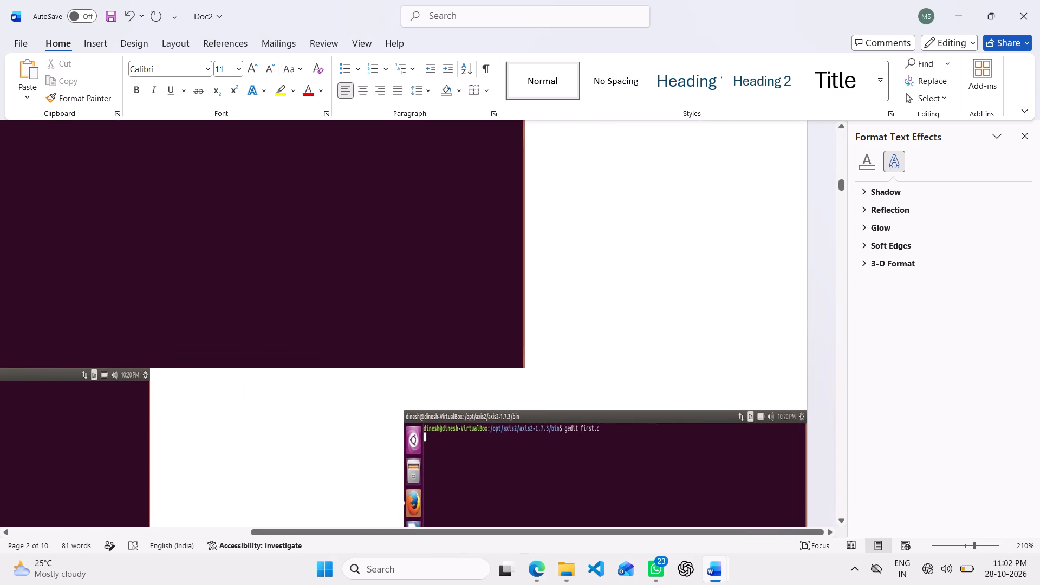
click(568, 440)
right_click(568, 440)
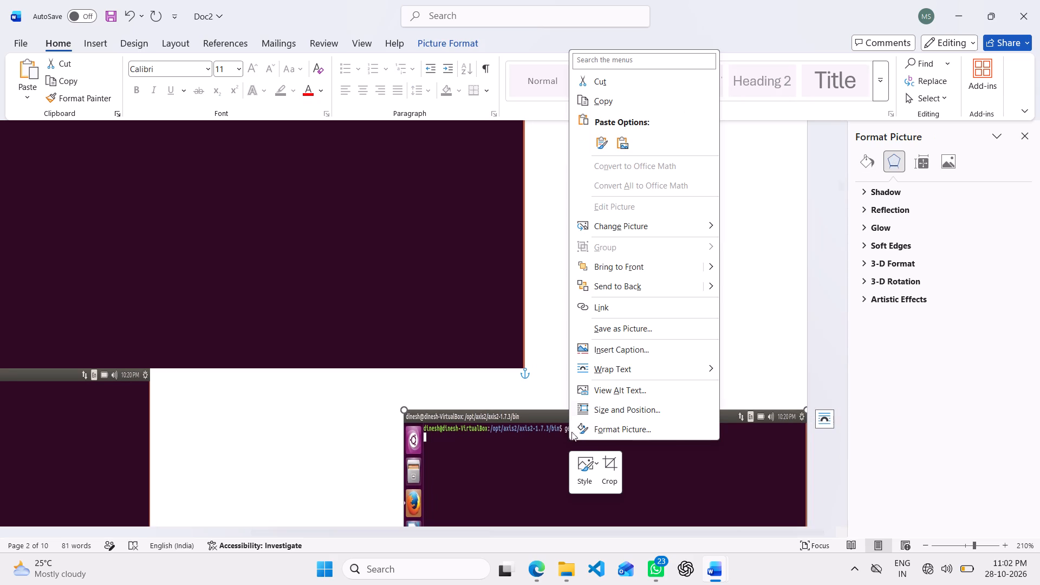
click(598, 89)
Delete the duplicate gedit first.c terminal screenshot directly below the ./a.out screenshot on page 2.
scroll(158, 529, right, 2)
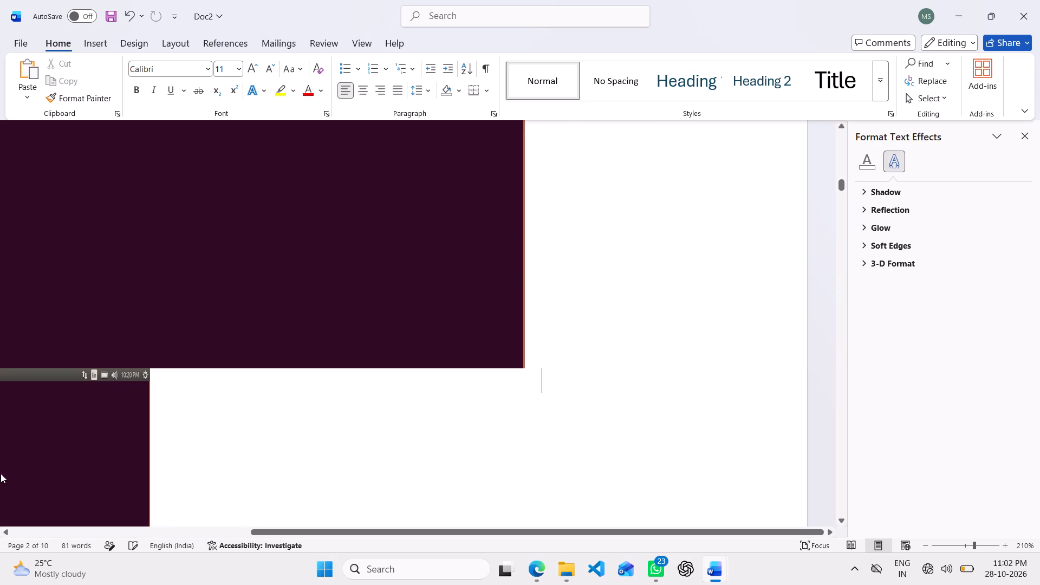
click(44, 441)
scroll(100, 435, right, 2)
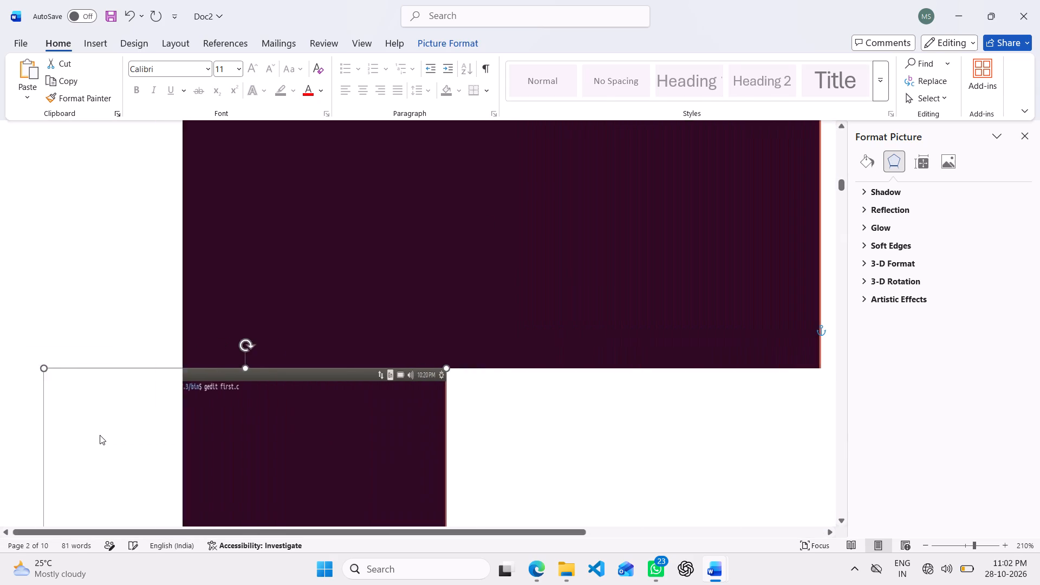
click(162, 458)
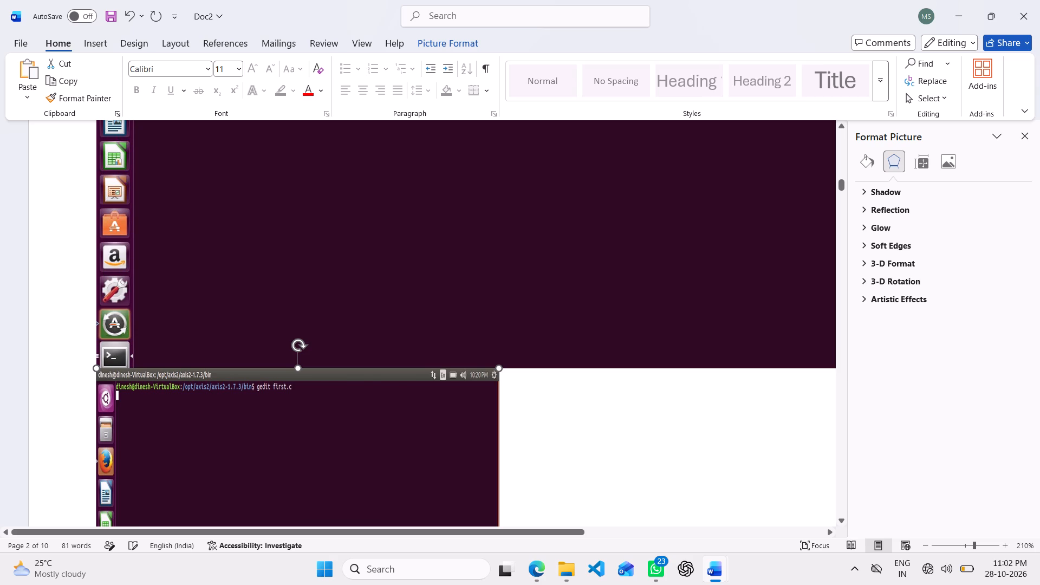
key(Delete)
Paste the cut gedit first.c terminal screenshot on page 1, in the empty space beside the cd /opt/axis2/axis2-1.7.3/bin screenshot.
scroll(162, 458, up, 2)
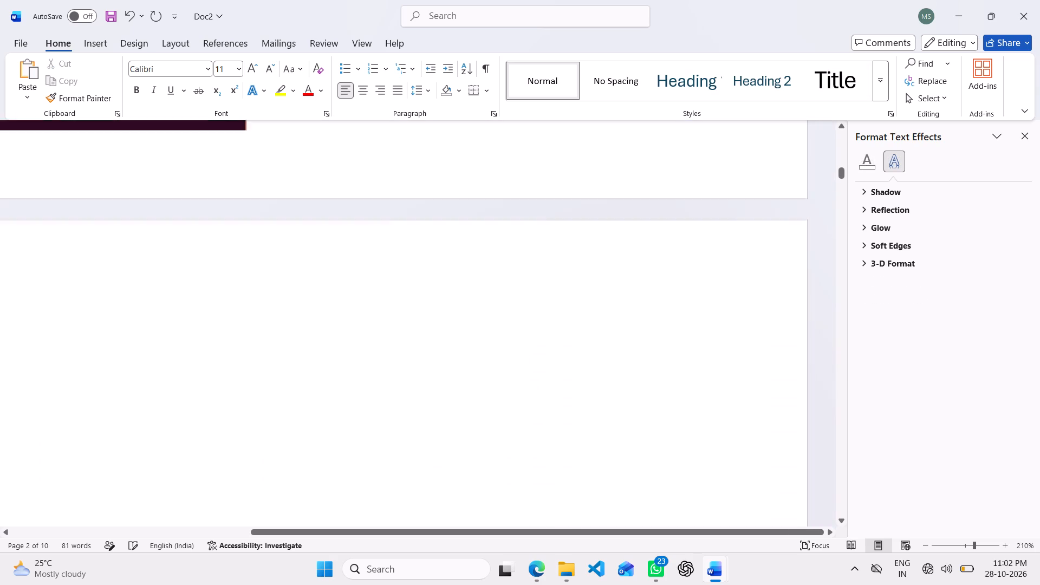
scroll(162, 458, up, 1)
click(395, 465)
scroll(395, 465, down, 1)
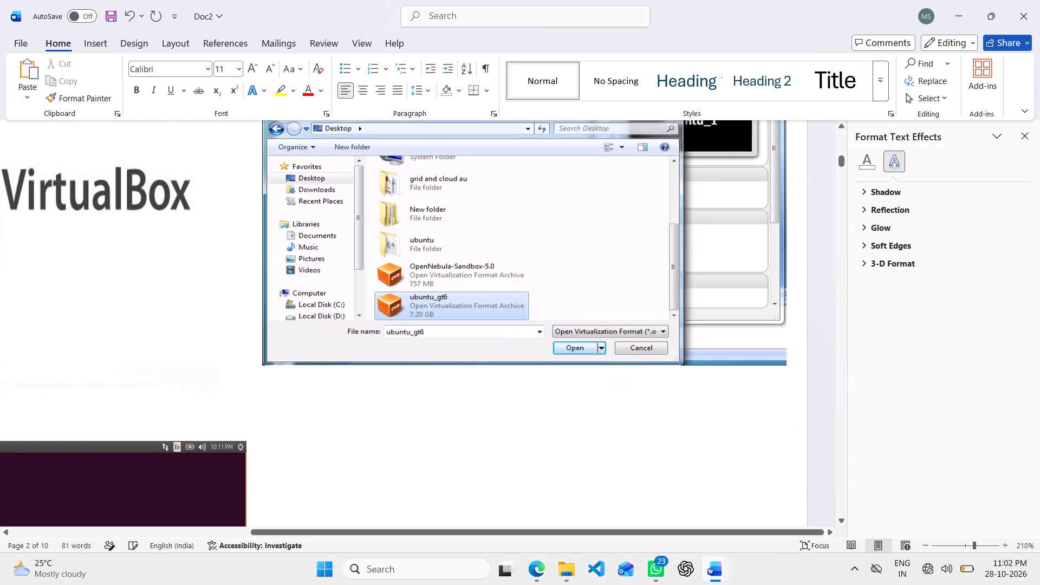
scroll(395, 465, down, 1)
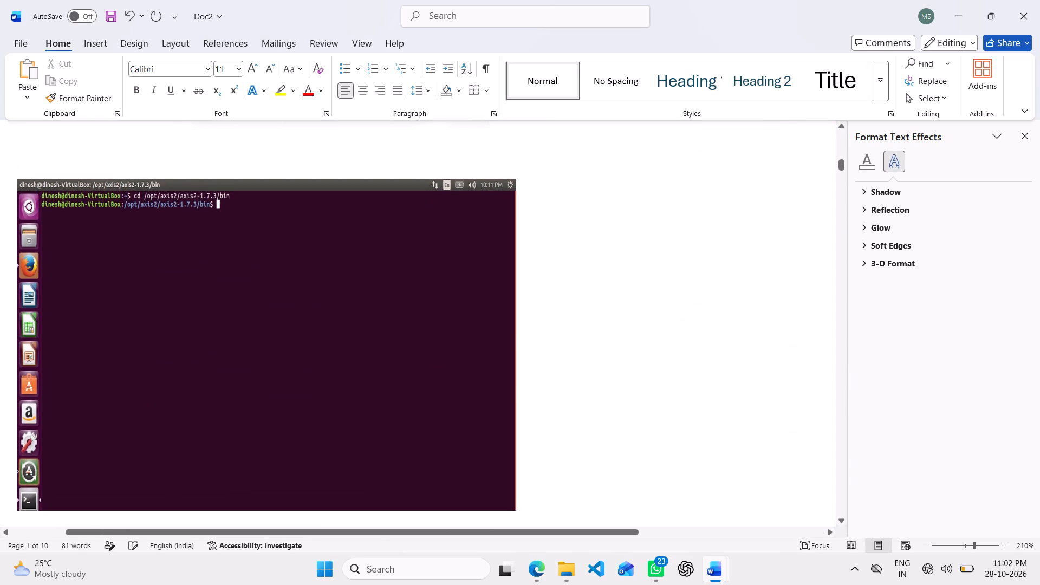
ctrl+scroll(538, 435, down, 5)
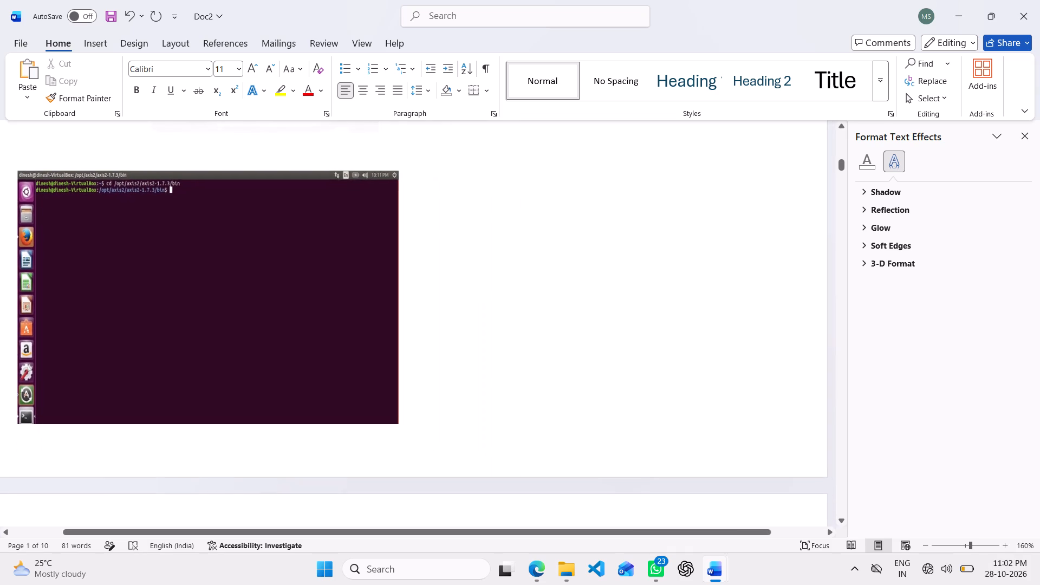
click(542, 314)
key(ctrl+v)
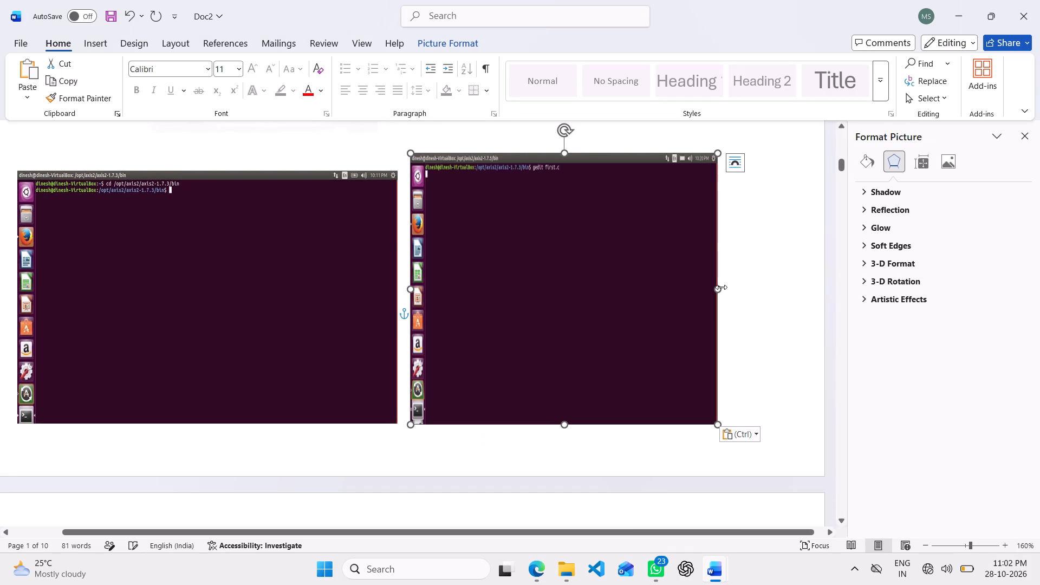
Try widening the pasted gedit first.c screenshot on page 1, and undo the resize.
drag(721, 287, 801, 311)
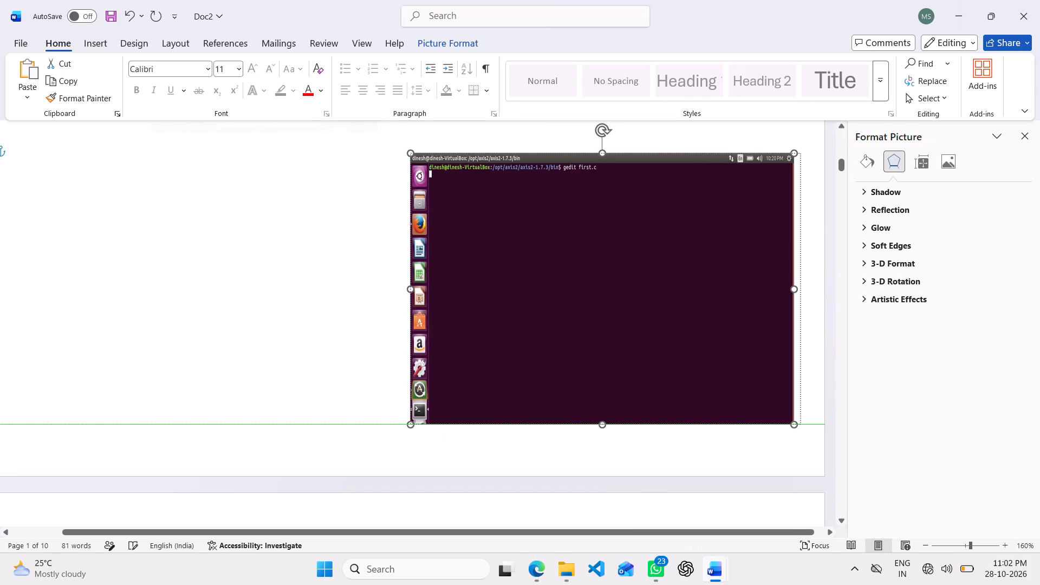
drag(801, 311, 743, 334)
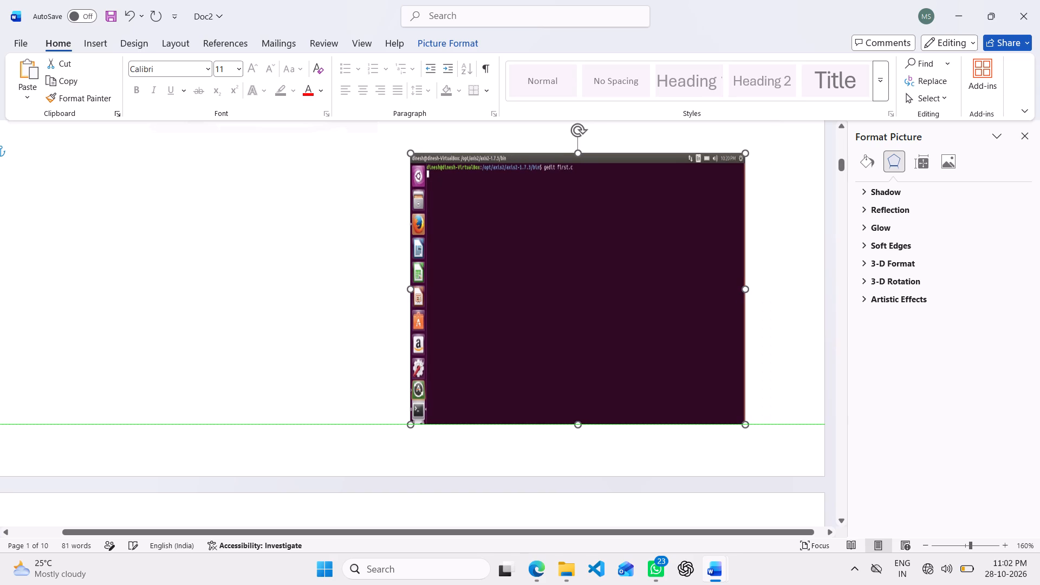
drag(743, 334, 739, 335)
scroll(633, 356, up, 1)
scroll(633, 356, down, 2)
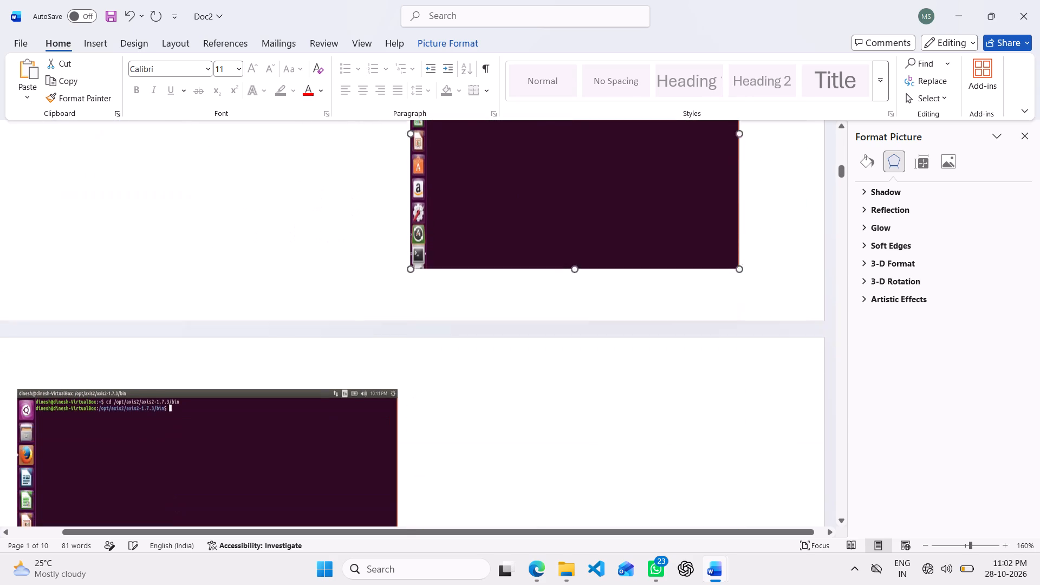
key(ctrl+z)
Close the Format Picture pane.
scroll(633, 356, up, 1)
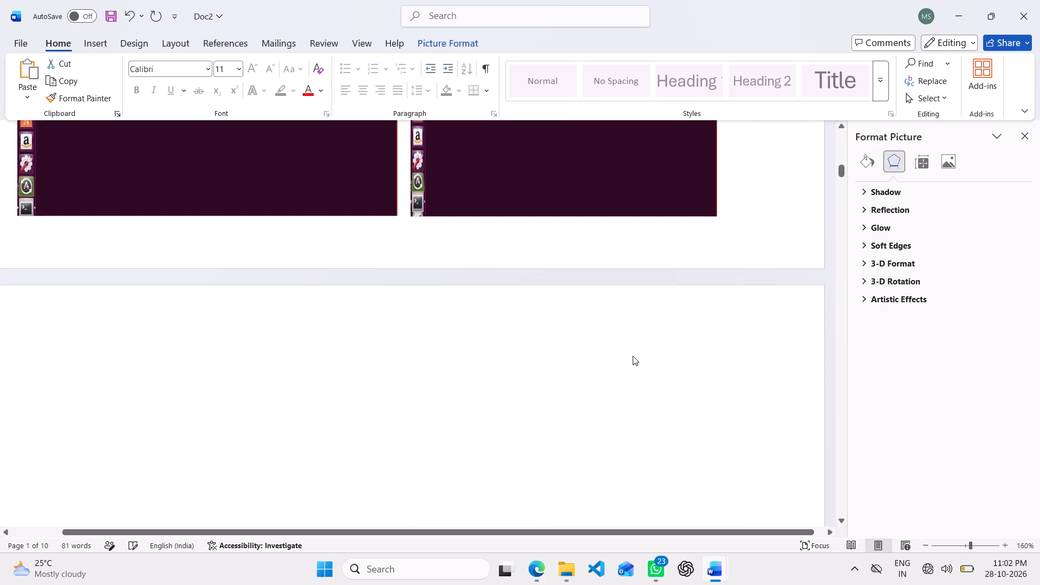
scroll(633, 356, up, 3)
drag(633, 356, 662, 322)
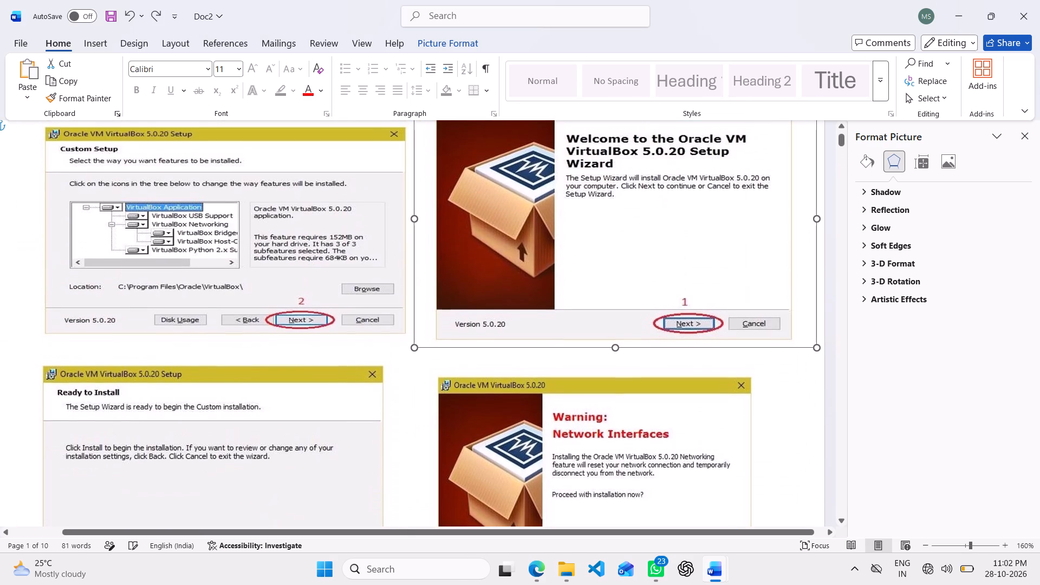
click(1015, 137)
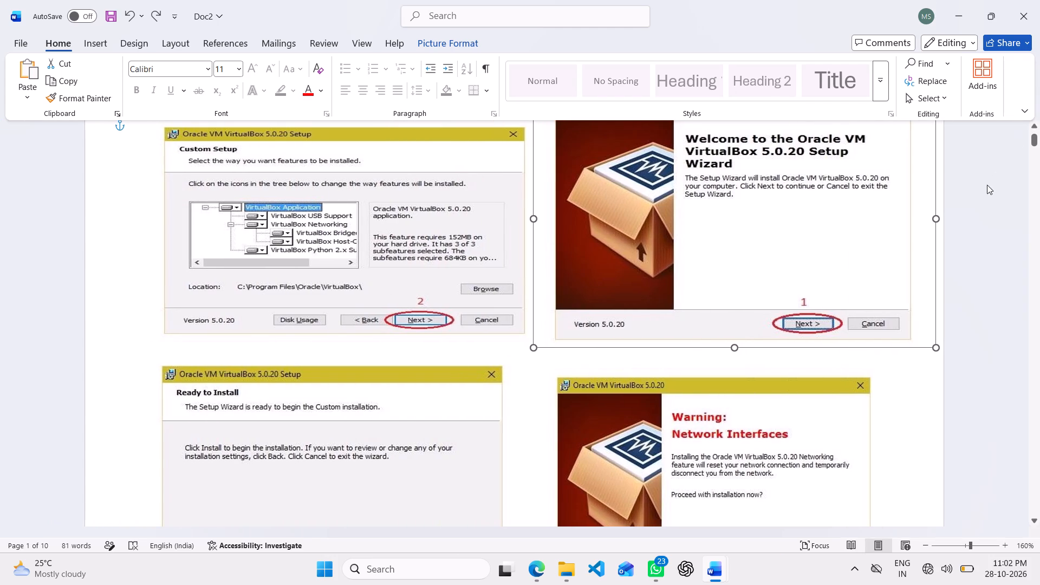
Resize the gedit first.c screenshot on page 1, lowering its top edge level with the cd screenshot and widening it slightly.
scroll(970, 275, up, 1)
scroll(850, 287, up, 1)
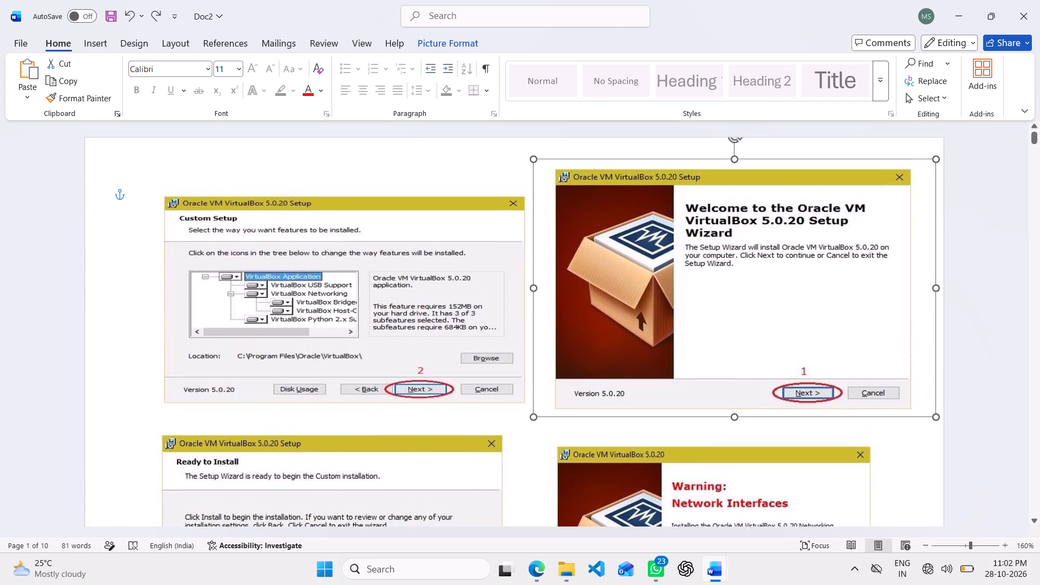
scroll(850, 287, up, 1)
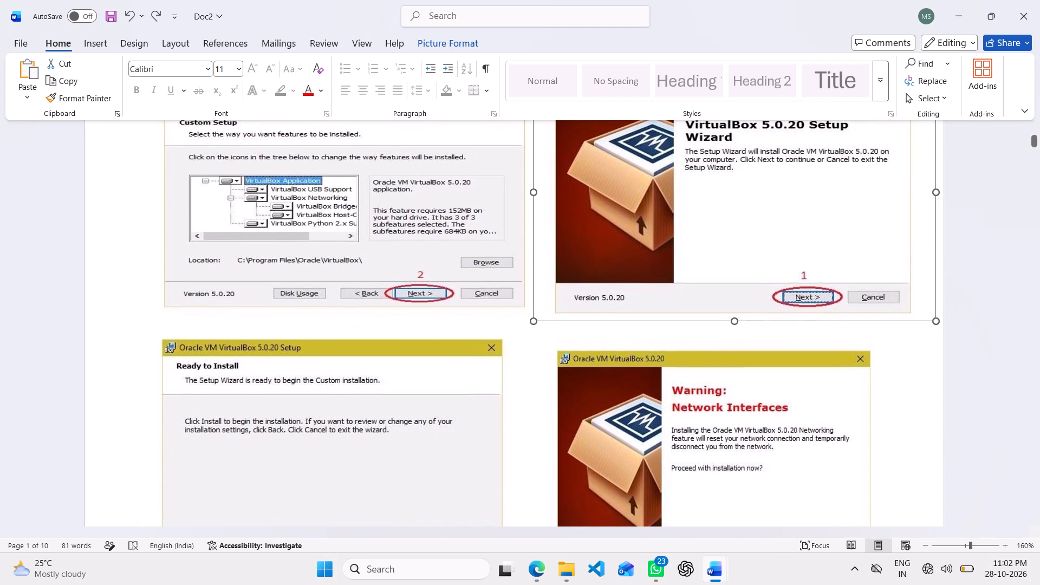
scroll(622, 324, down, 1)
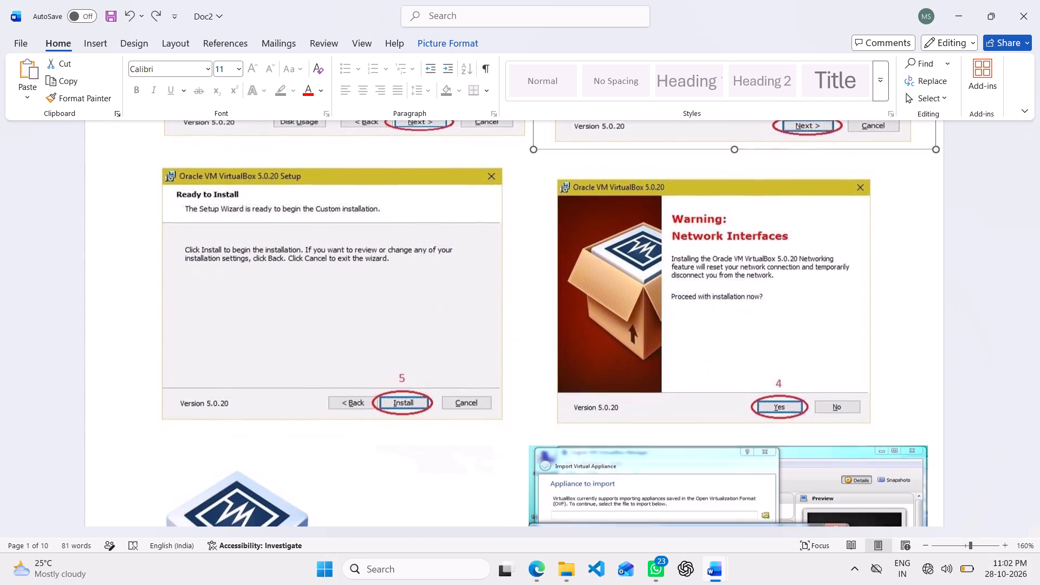
scroll(622, 324, down, 3)
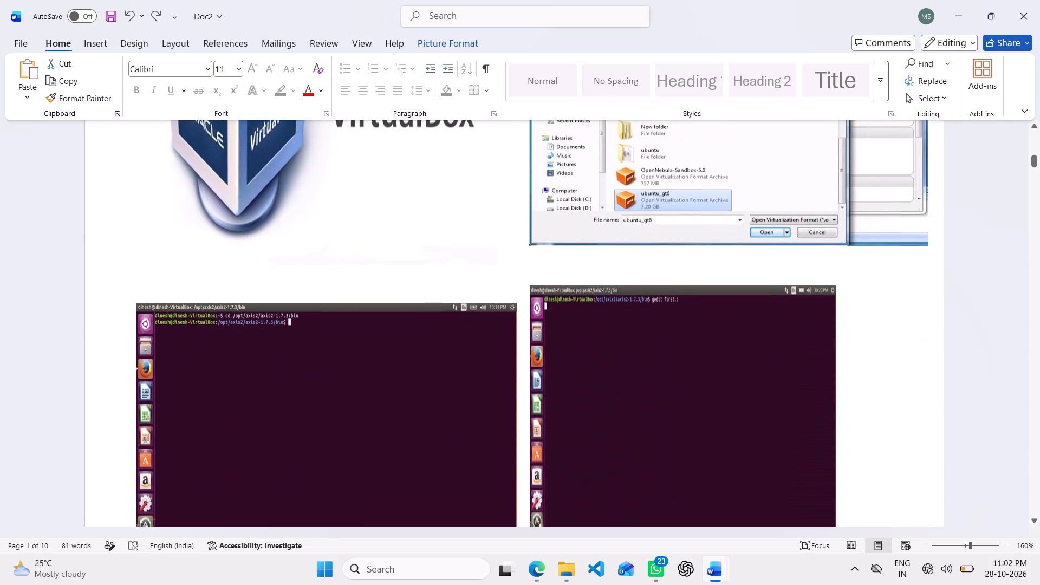
scroll(622, 324, down, 1)
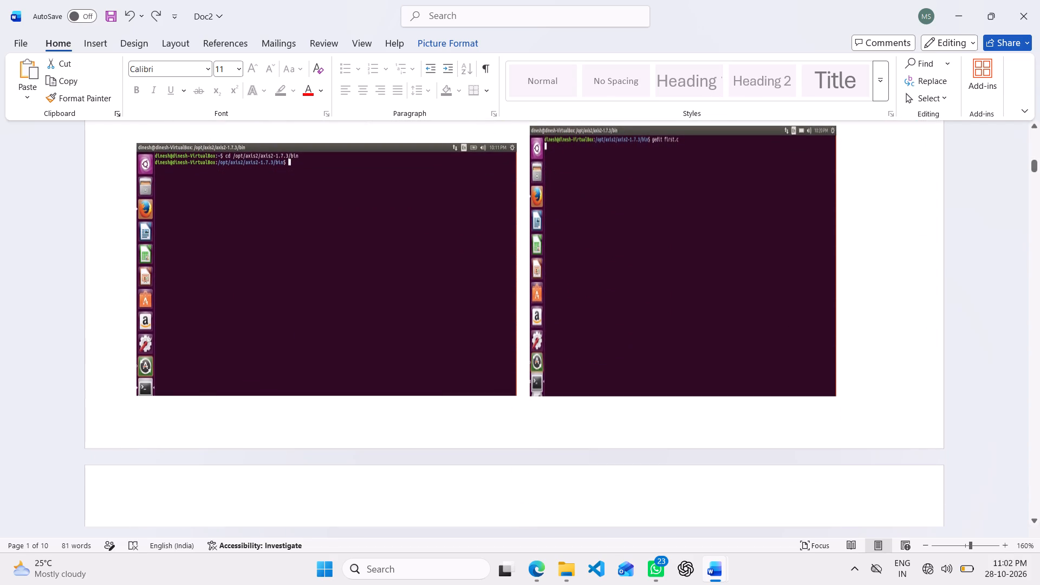
click(547, 382)
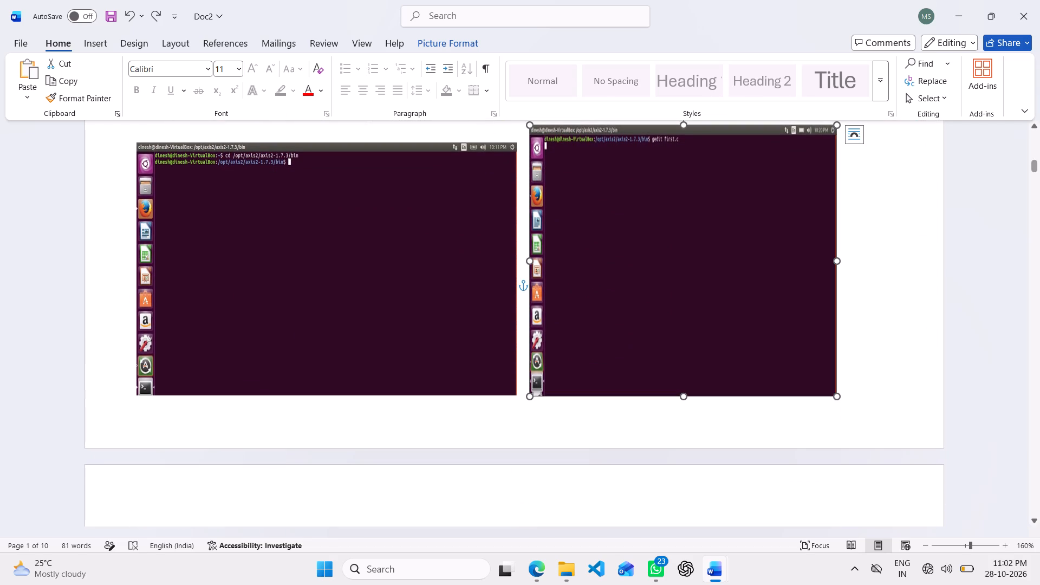
click(837, 122)
drag(685, 125, 692, 141)
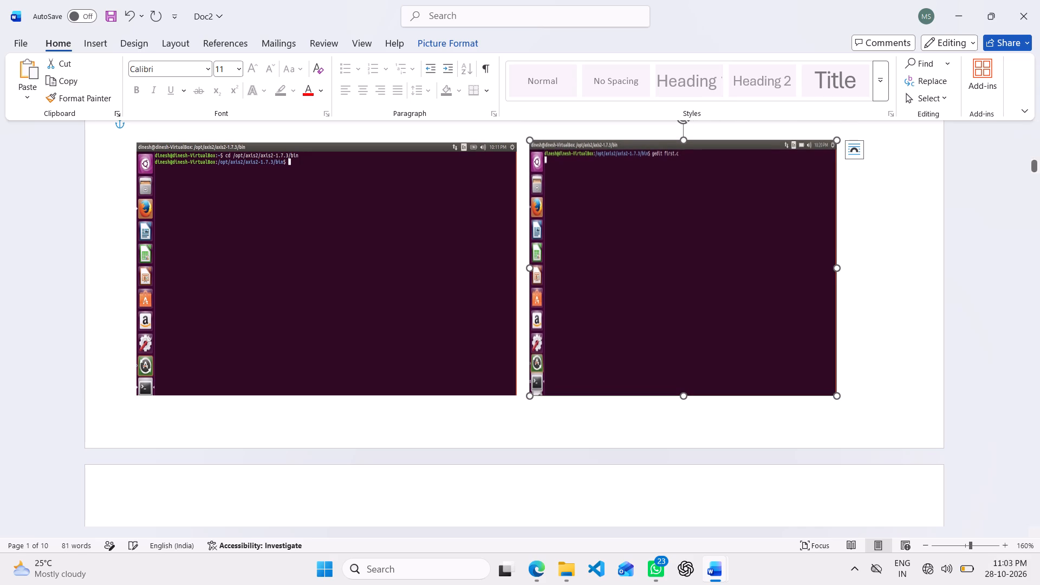
drag(836, 265, 846, 258)
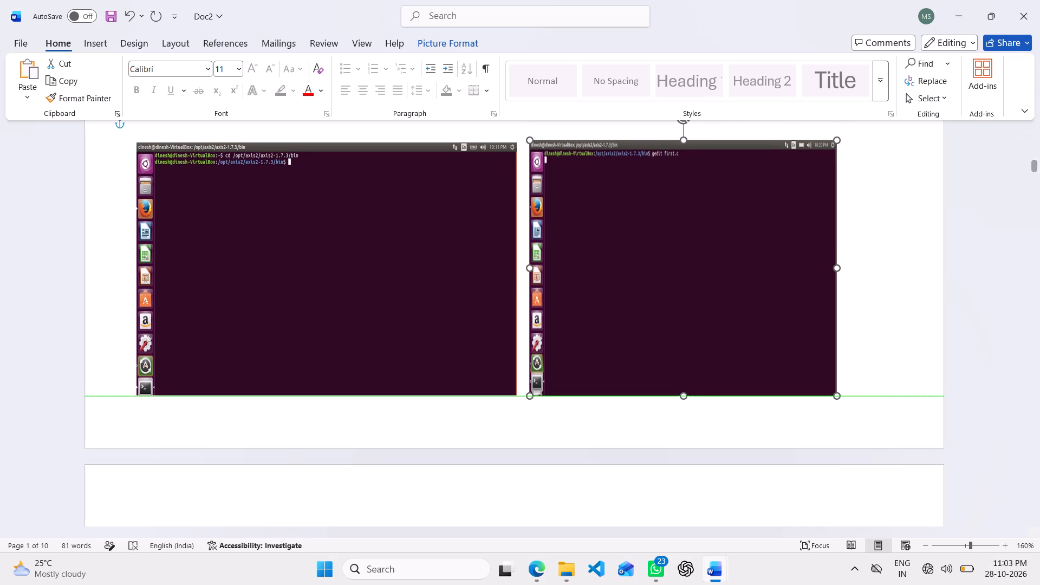
drag(846, 258, 853, 252)
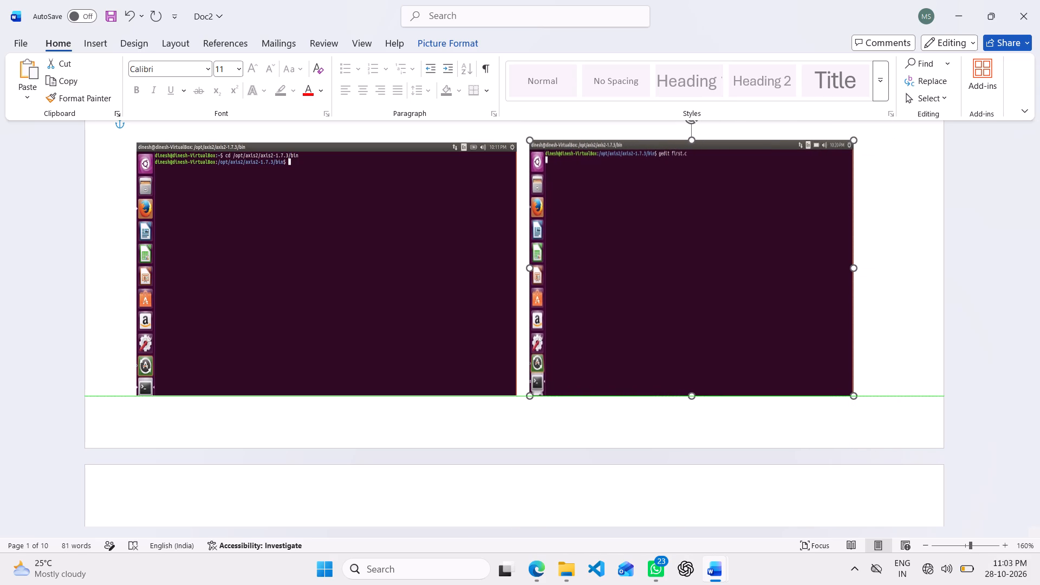
drag(853, 252, 852, 252)
Move the gedit first.c screenshot toward the right page margin, leaving a wider gap beside the cd screenshot.
drag(730, 268, 773, 263)
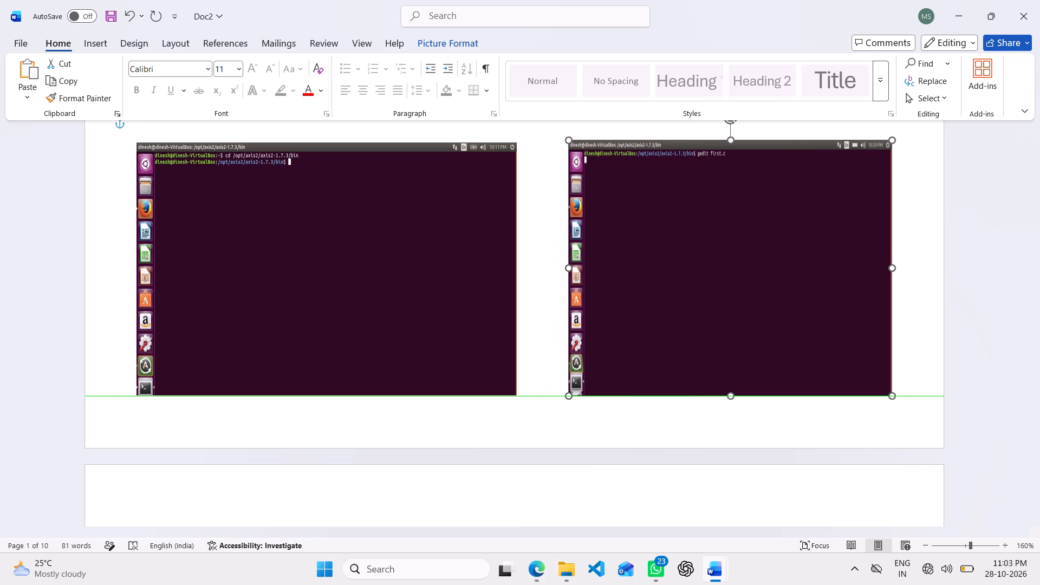
drag(773, 263, 776, 263)
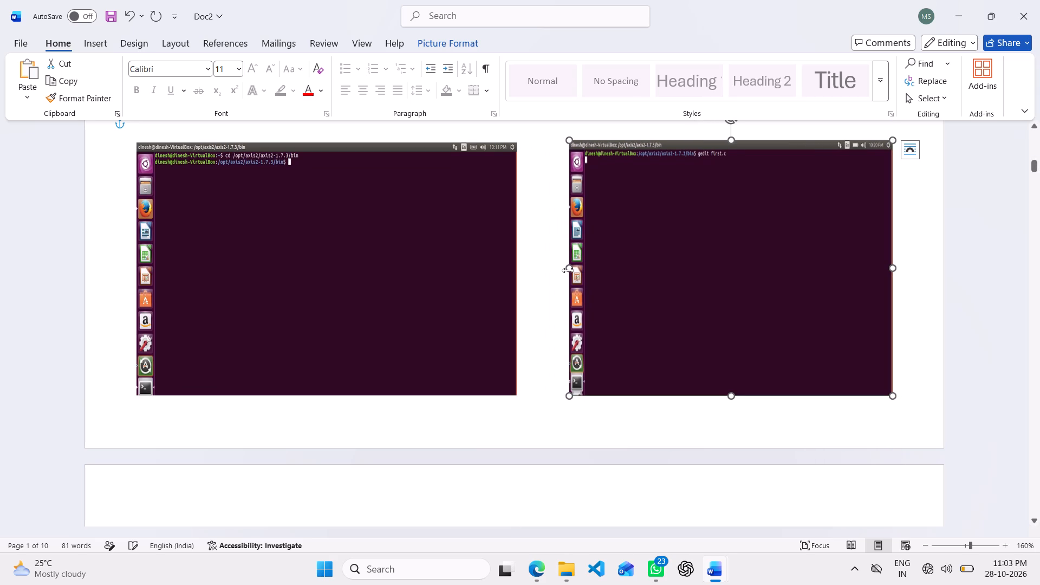
click(567, 270)
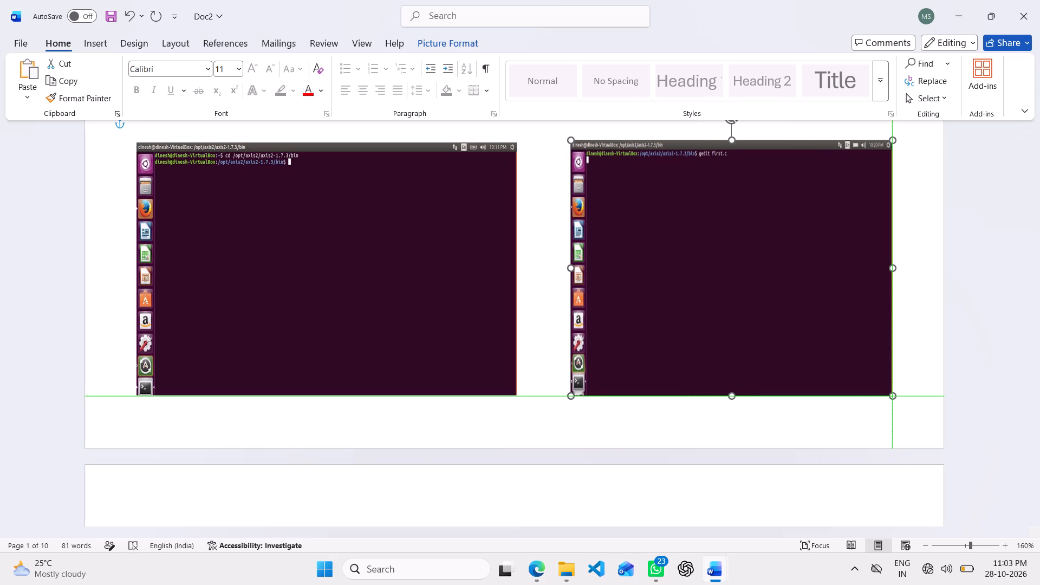
click(461, 284)
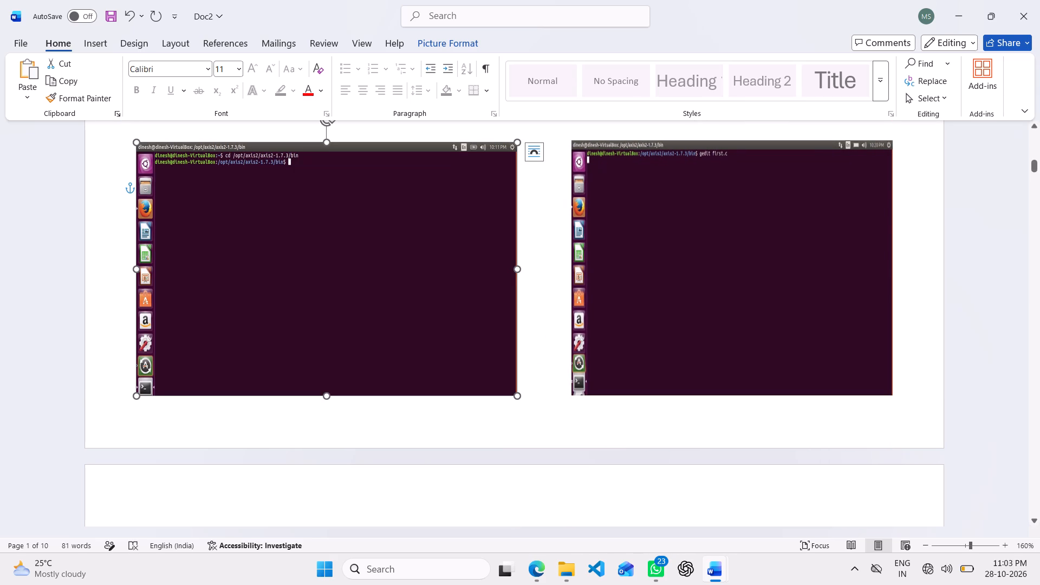
click(616, 277)
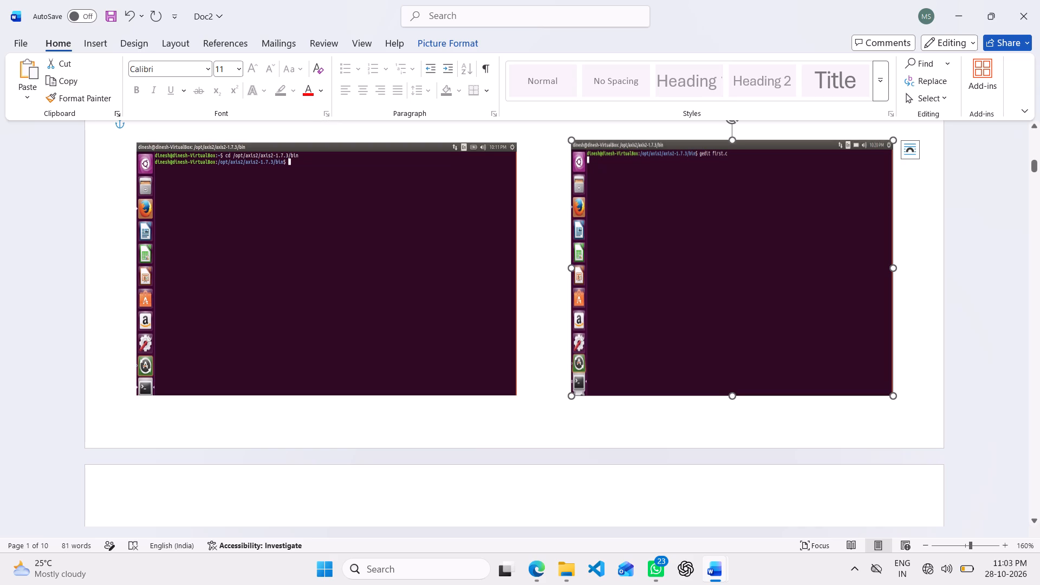
Reduce the height of the gedit first.c screenshot on page 1 by raising its bottom edge.
scroll(814, 322, up, 1)
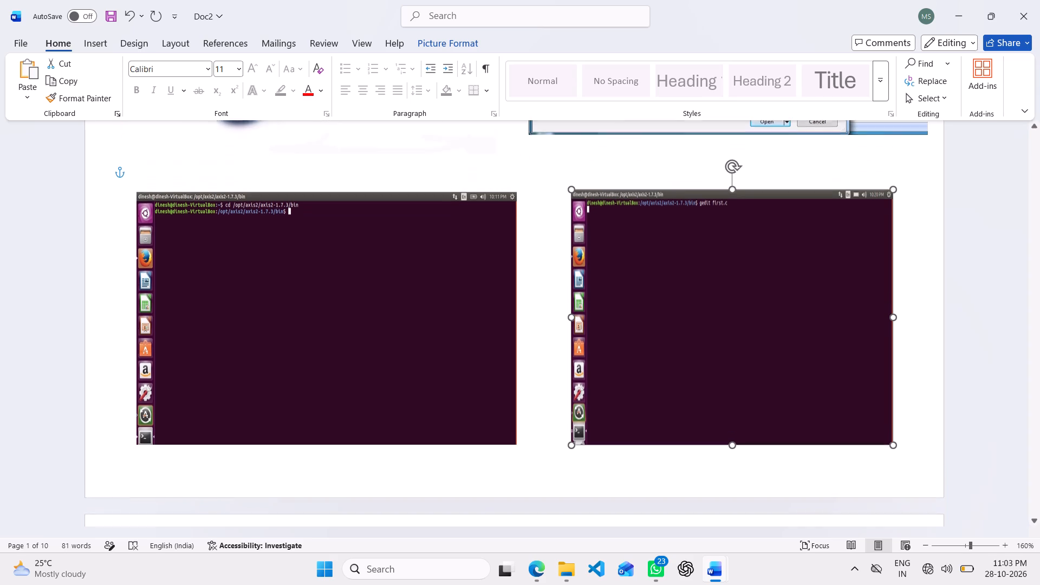
scroll(814, 322, up, 1)
drag(732, 461, 726, 402)
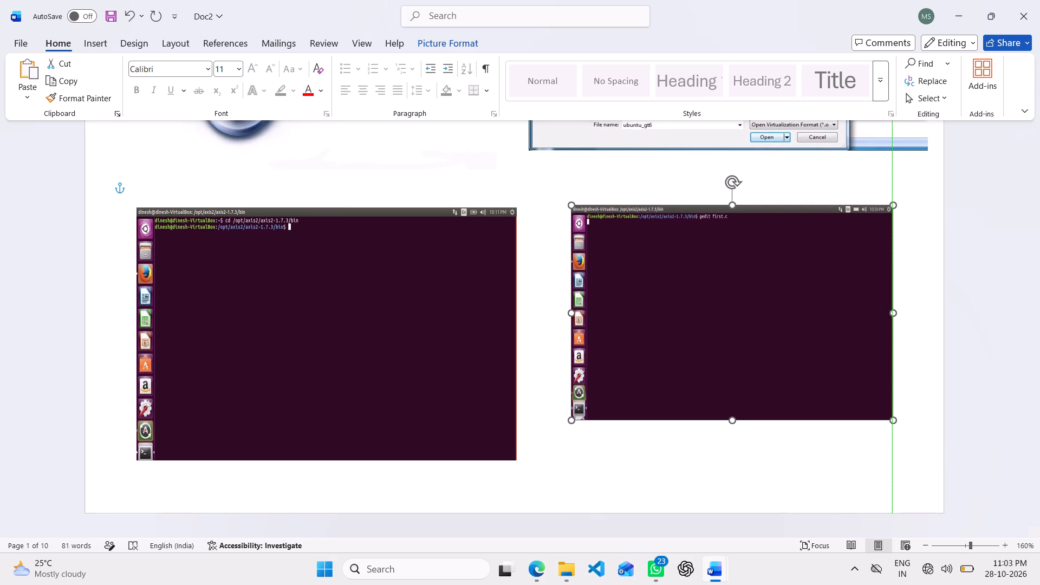
drag(726, 402, 727, 382)
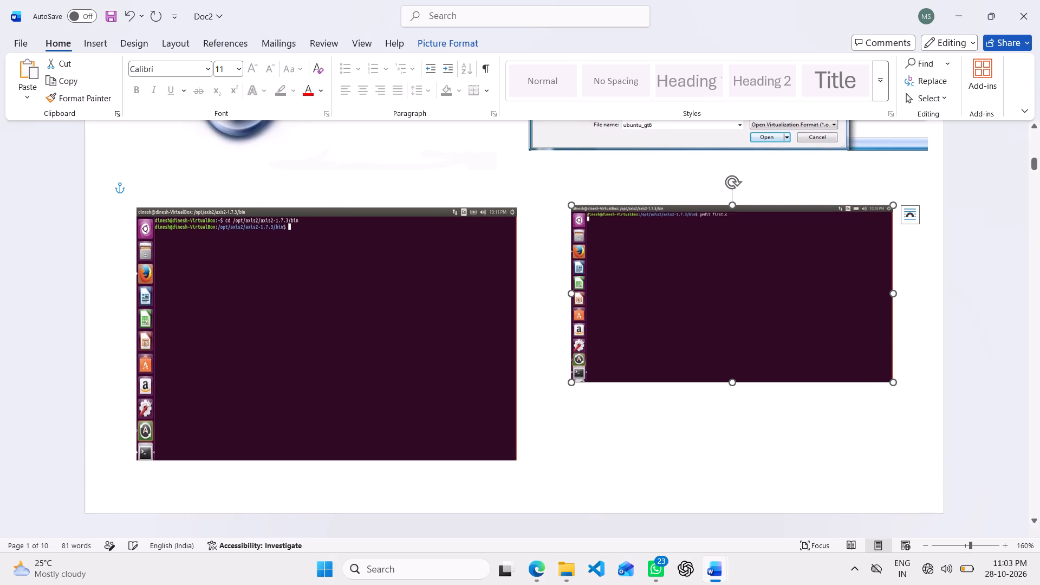
Shorten the cd /opt/axis2/axis2-1.7.3/bin screenshot to about three quarters of its height and move it down near the bottom of page 1.
click(373, 426)
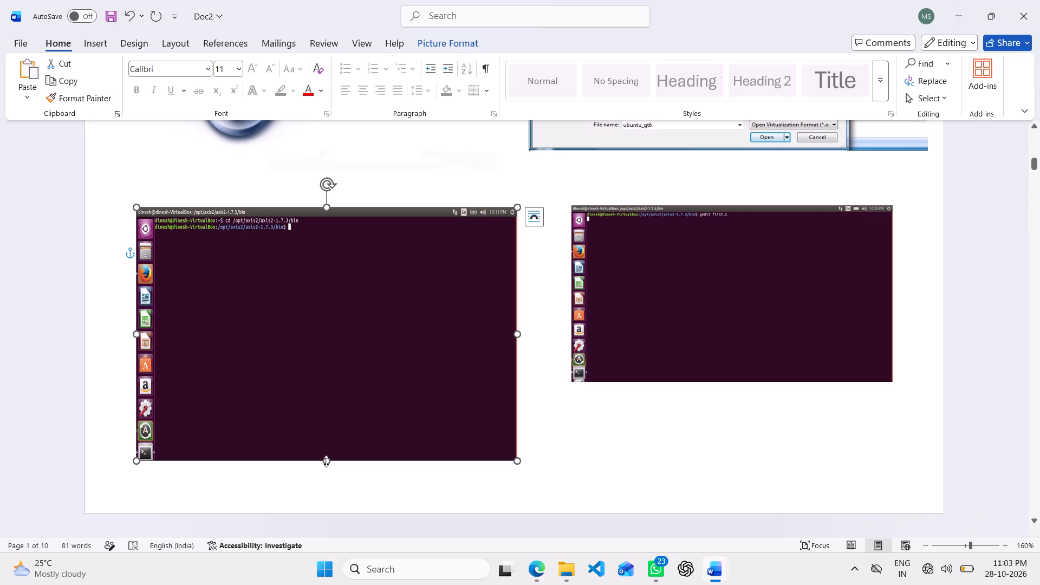
drag(326, 461, 334, 395)
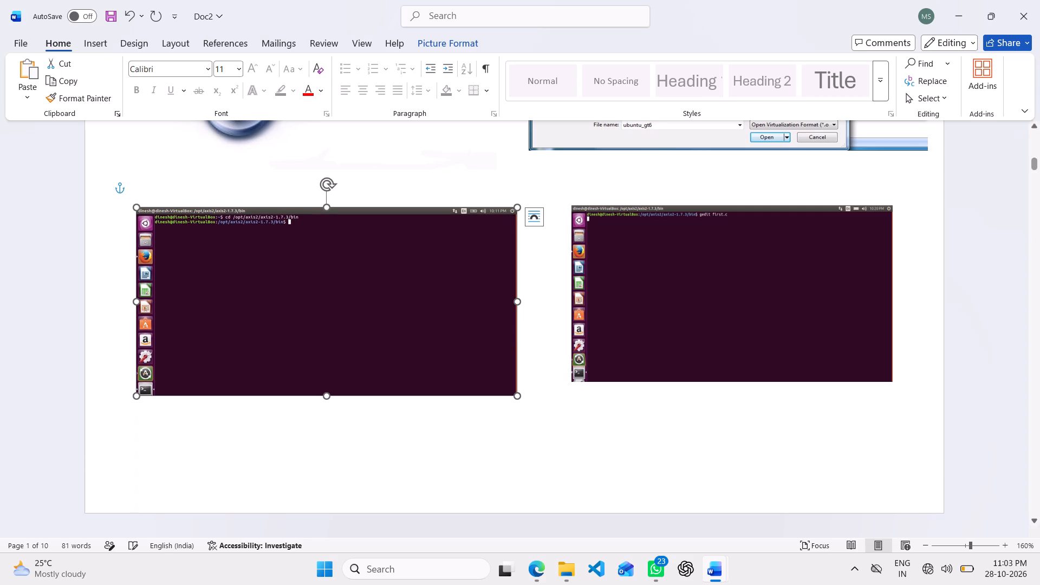
drag(334, 370, 333, 426)
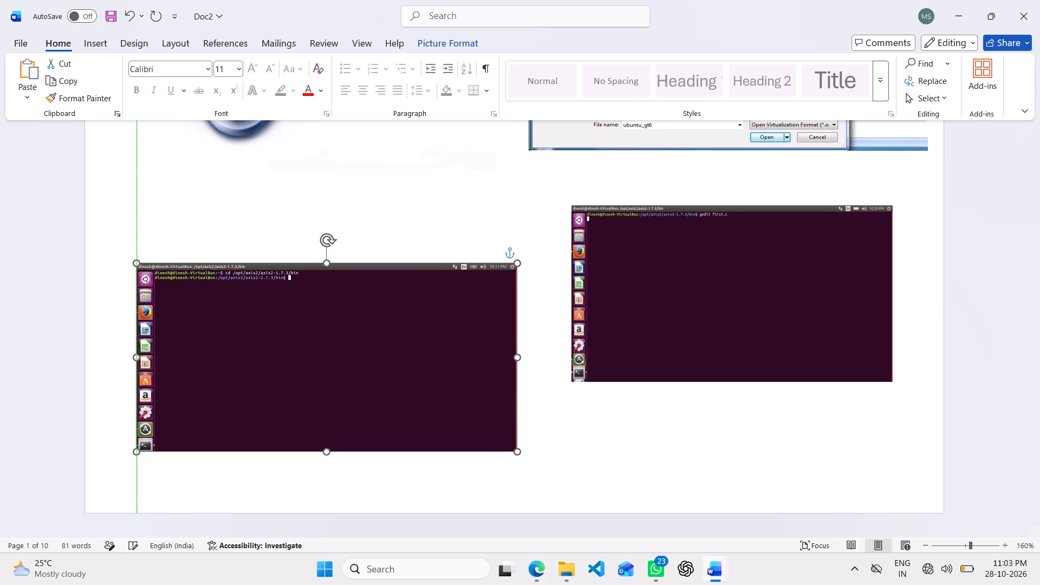
drag(333, 426, 332, 430)
Move the gedit first.c screenshot down so its top edge lines up with the neighbouring cd screenshot.
click(662, 346)
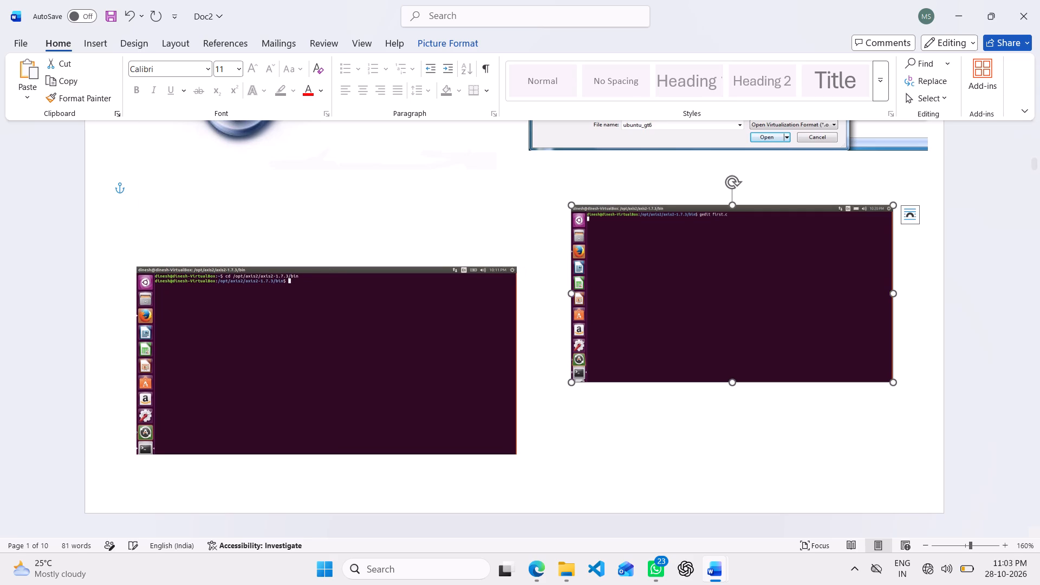
drag(662, 346, 664, 413)
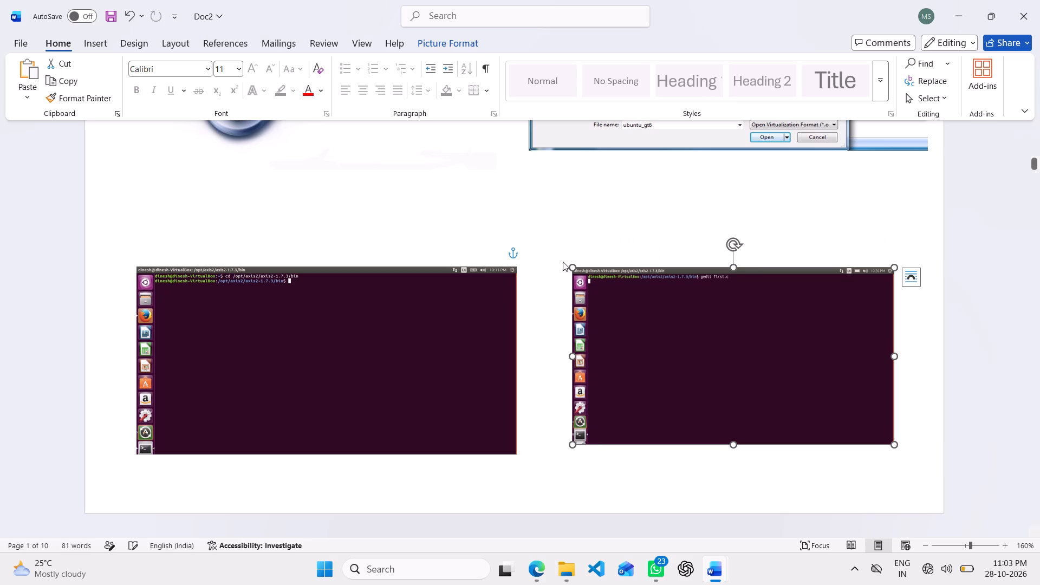
click(570, 266)
Enlarge the gedit first.c screenshot on page 1 slightly, extending its outer bottom corner toward the page margin.
drag(898, 442, 902, 452)
Move the Import Virtual Appliance screenshot on page 1 down, closer to the row of terminal screenshots.
scroll(729, 329, up, 2)
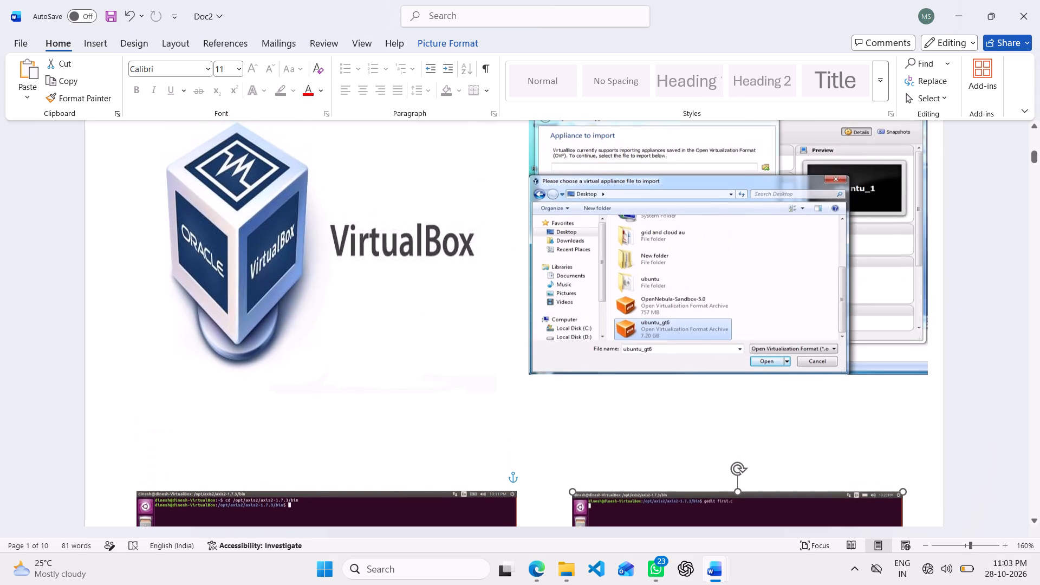
click(713, 268)
drag(713, 268, 716, 314)
drag(716, 314, 715, 377)
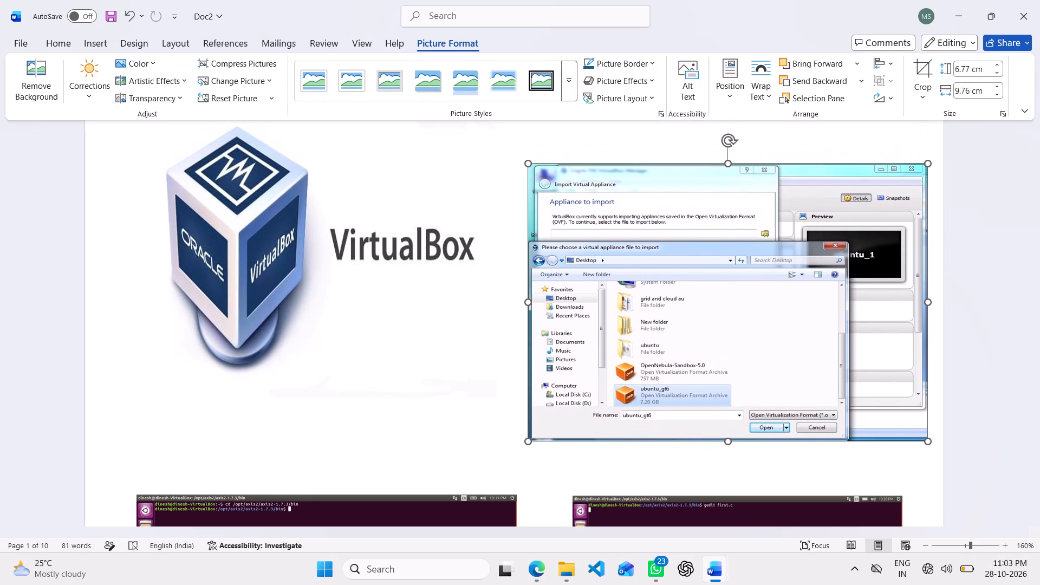
drag(715, 377, 718, 370)
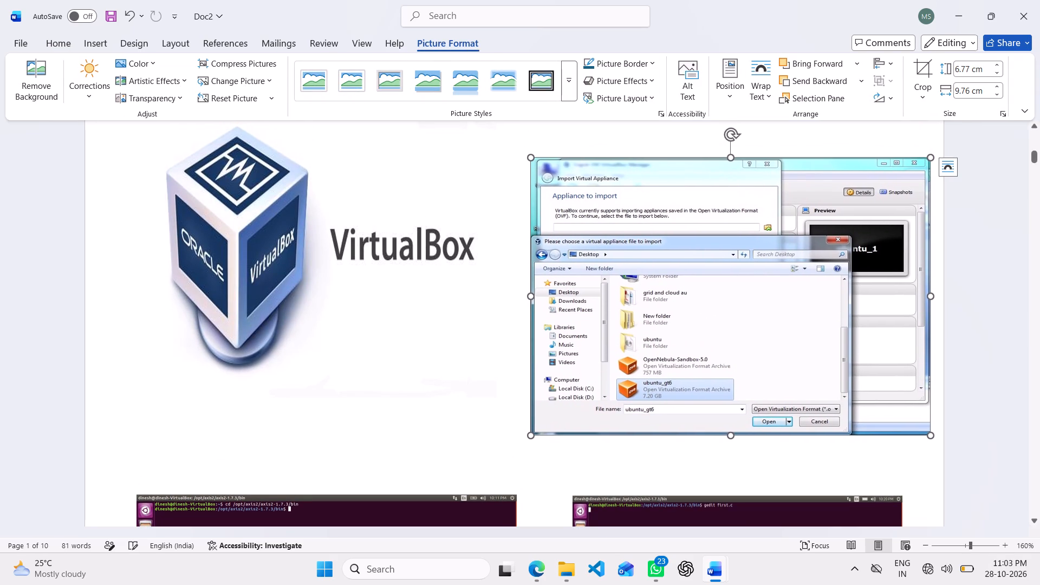
Move the VirtualBox logo image down so its bottom edge nearly lines up with the neighbouring Import Virtual Appliance screenshot.
click(426, 328)
drag(426, 328, 424, 353)
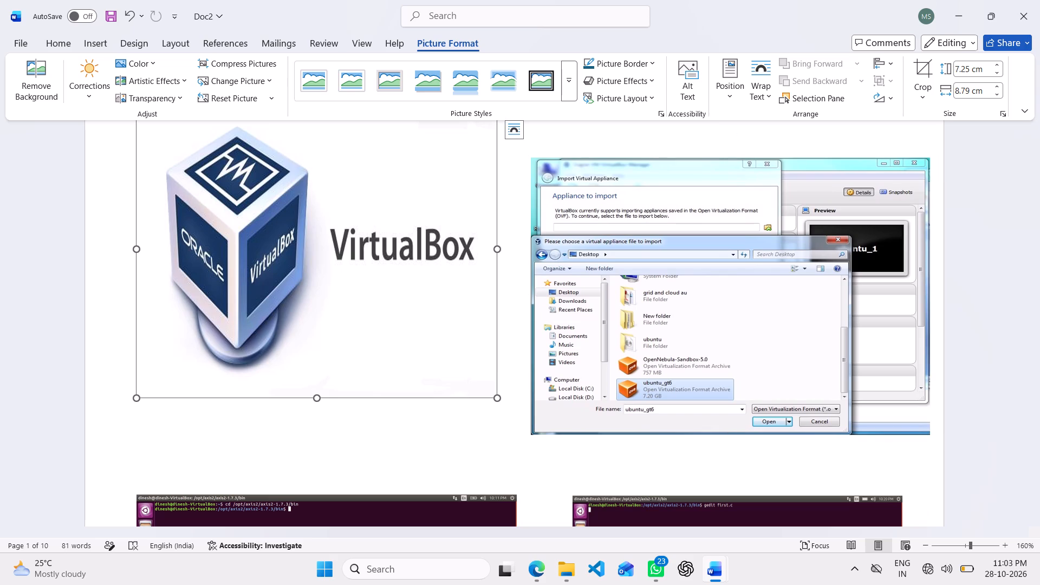
drag(424, 353, 426, 389)
drag(412, 361, 413, 362)
drag(413, 362, 412, 387)
drag(329, 386, 334, 412)
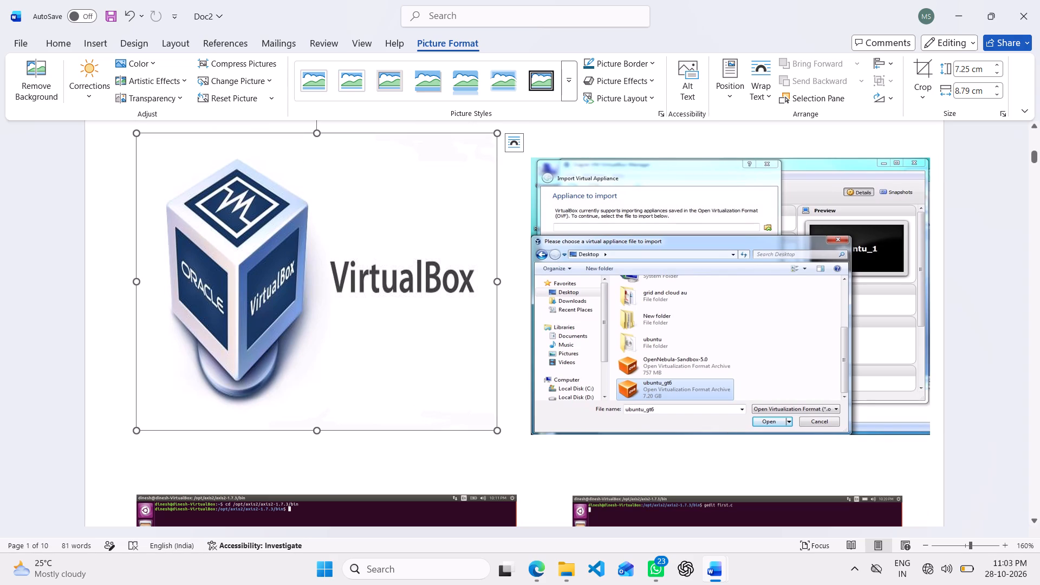
drag(326, 372, 326, 381)
Resize the VirtualBox logo image to 6.98 cm high and 8.71 cm wide.
click(319, 131)
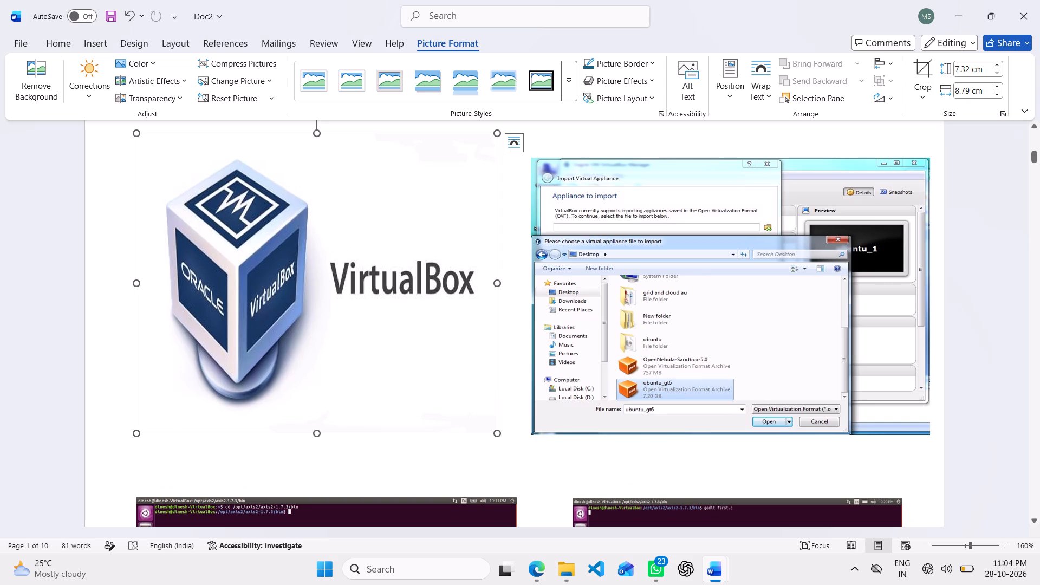
drag(138, 132, 144, 171)
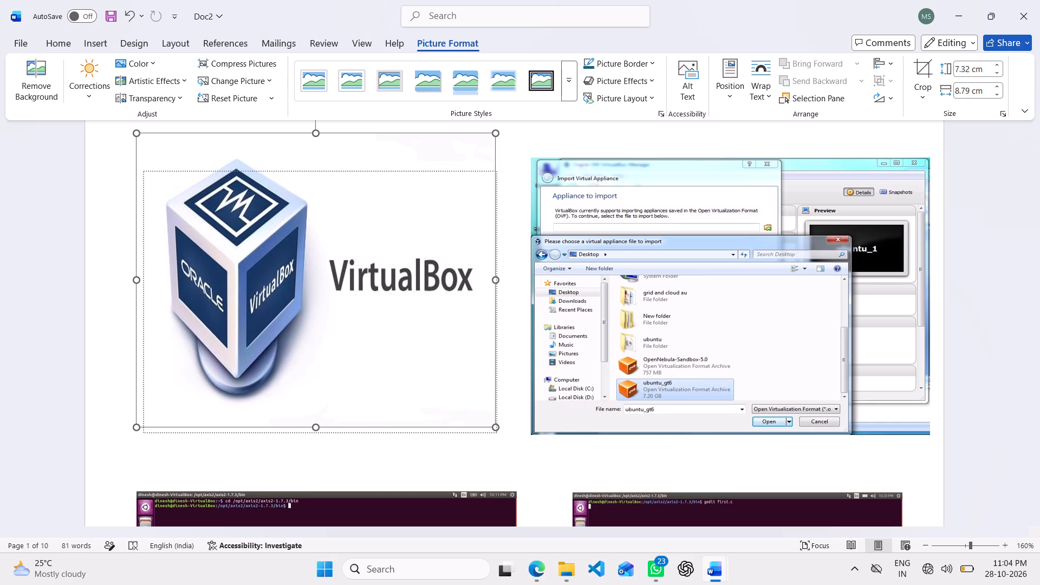
drag(144, 171, 140, 146)
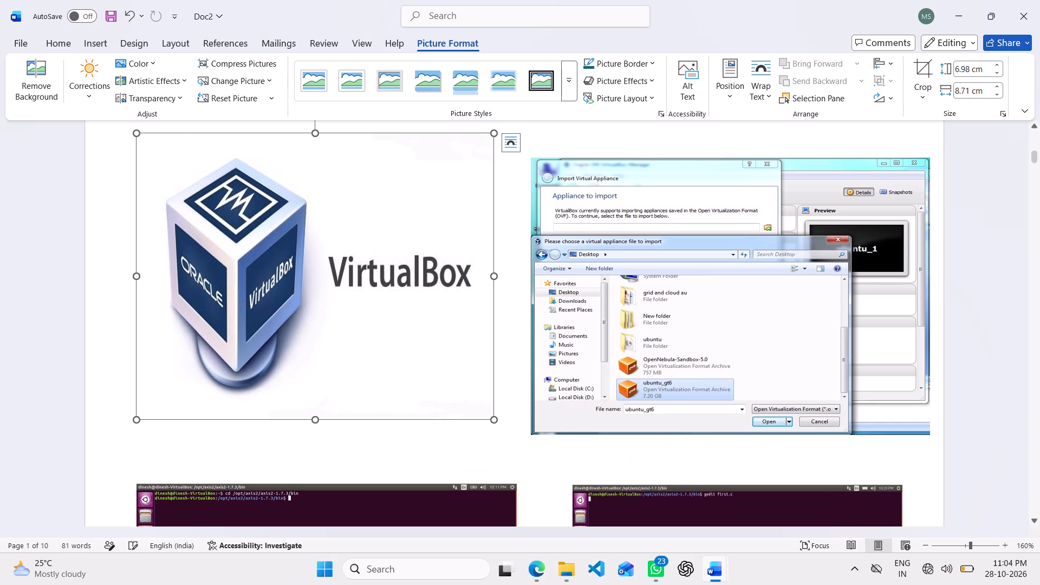
scroll(331, 206, up, 1)
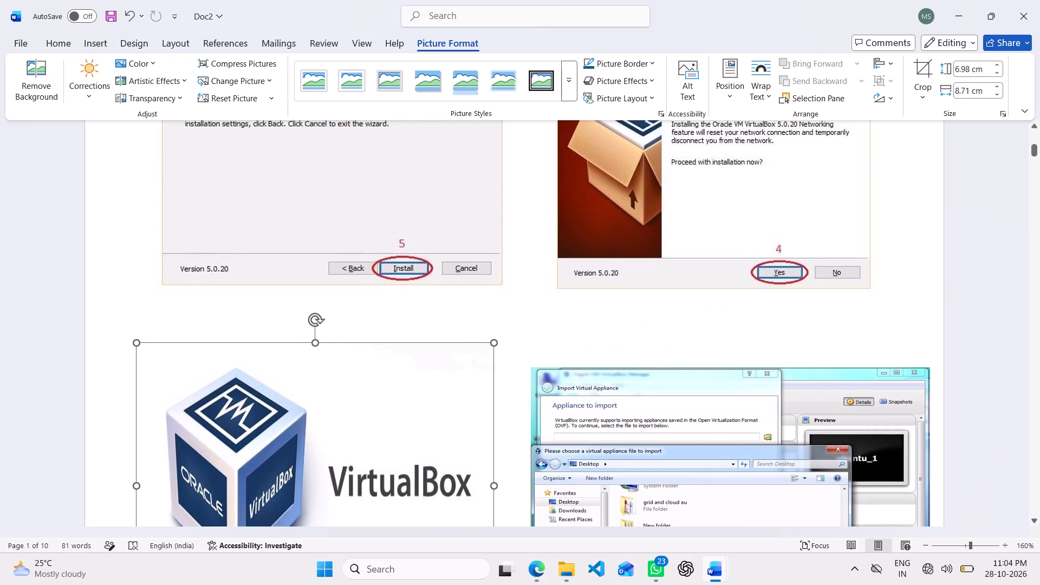
click(315, 344)
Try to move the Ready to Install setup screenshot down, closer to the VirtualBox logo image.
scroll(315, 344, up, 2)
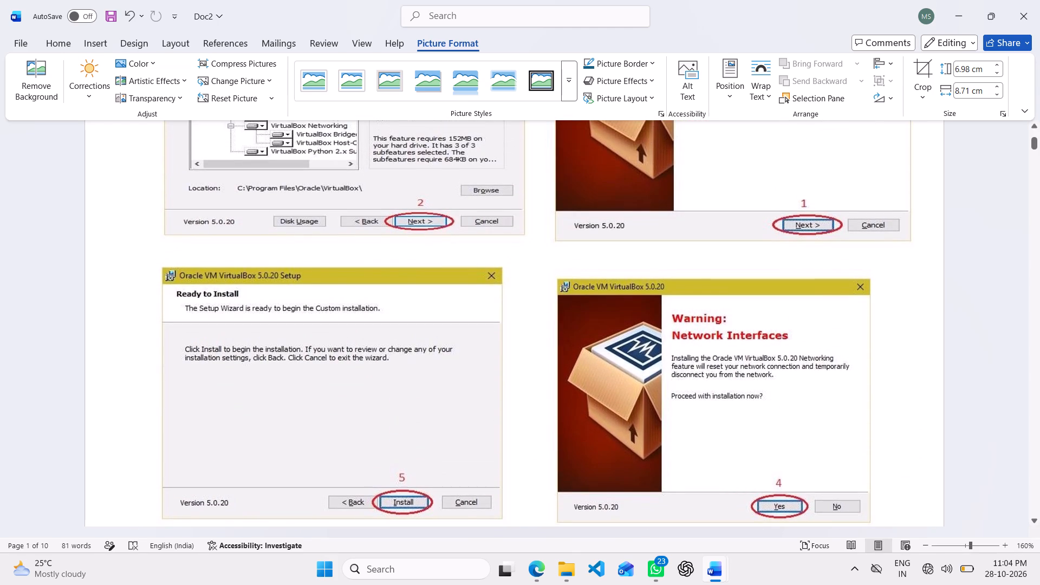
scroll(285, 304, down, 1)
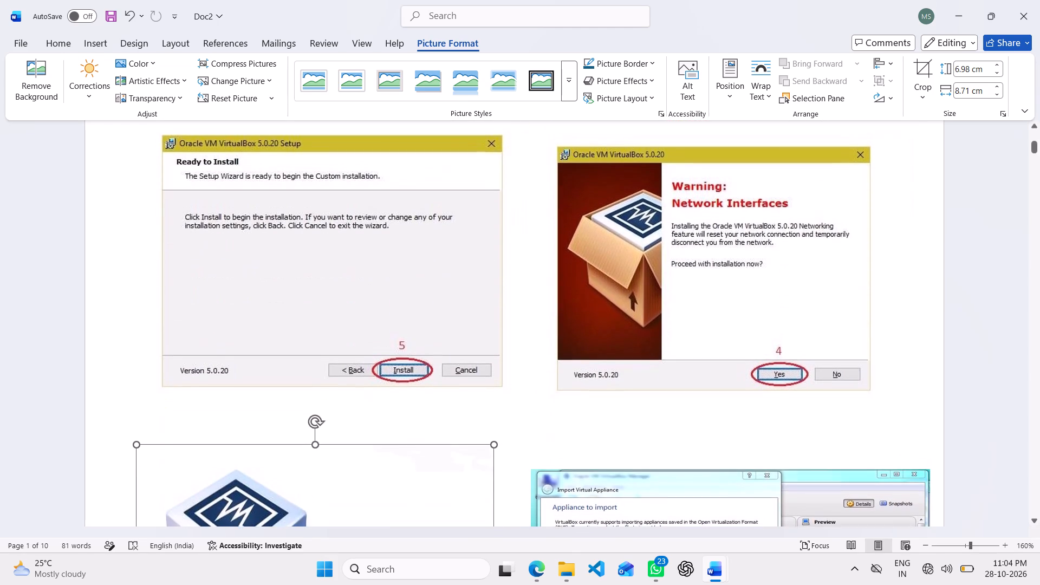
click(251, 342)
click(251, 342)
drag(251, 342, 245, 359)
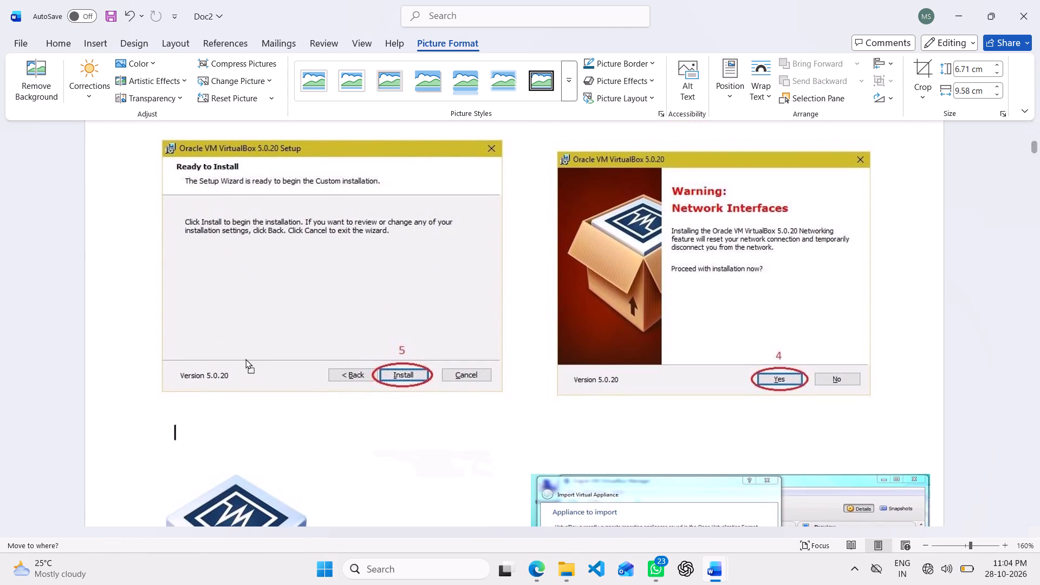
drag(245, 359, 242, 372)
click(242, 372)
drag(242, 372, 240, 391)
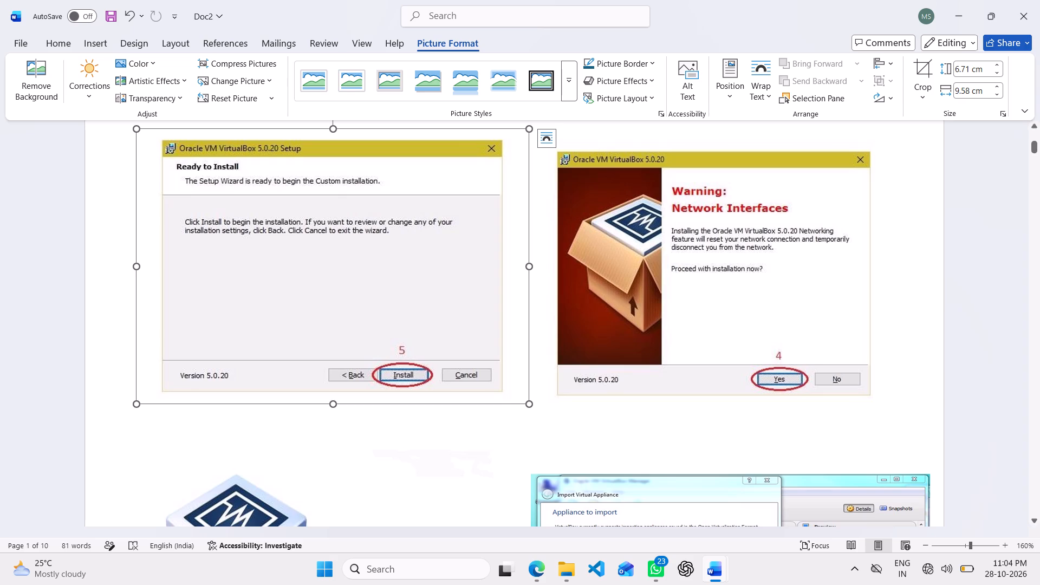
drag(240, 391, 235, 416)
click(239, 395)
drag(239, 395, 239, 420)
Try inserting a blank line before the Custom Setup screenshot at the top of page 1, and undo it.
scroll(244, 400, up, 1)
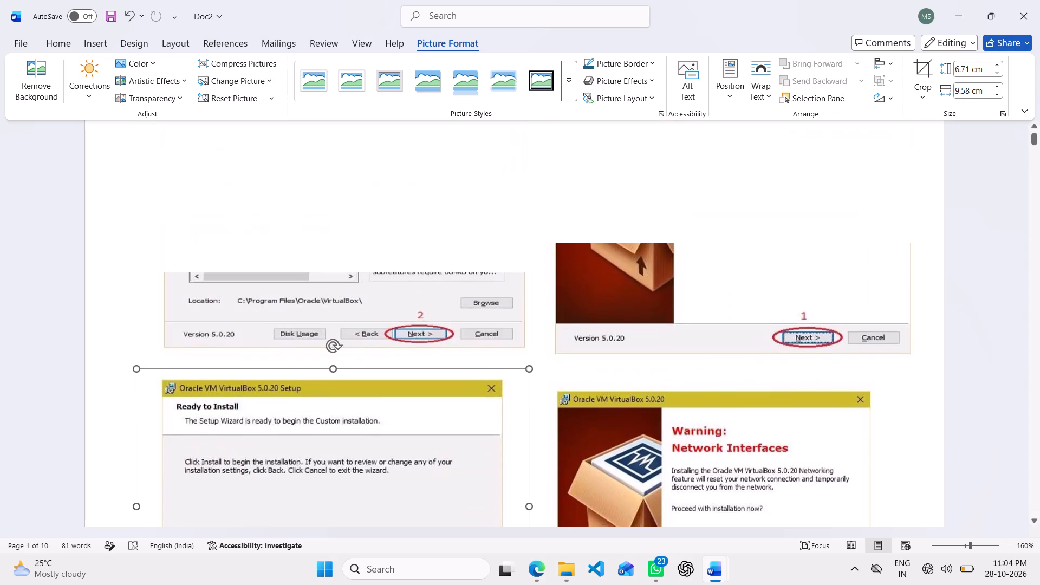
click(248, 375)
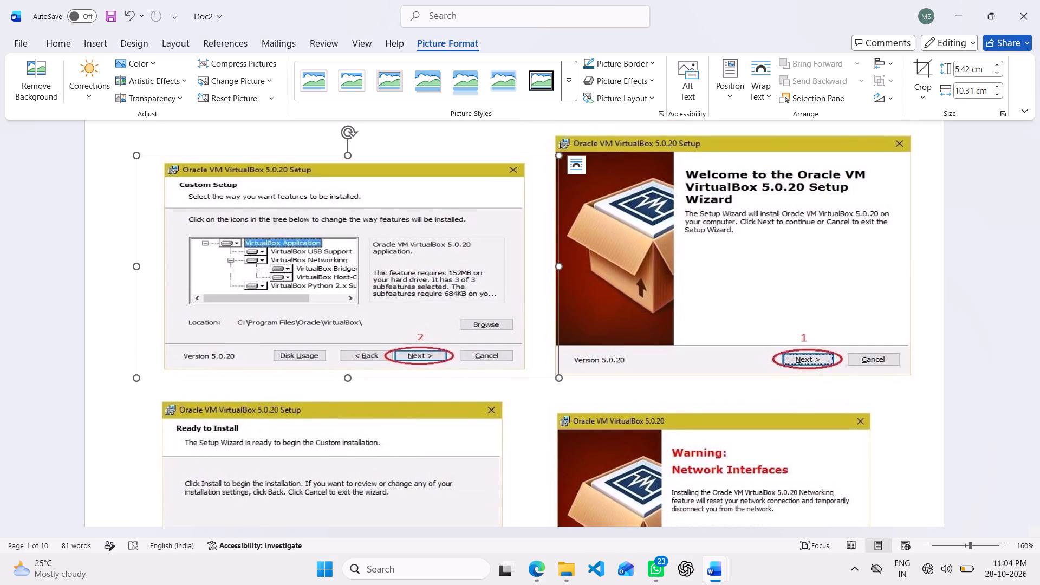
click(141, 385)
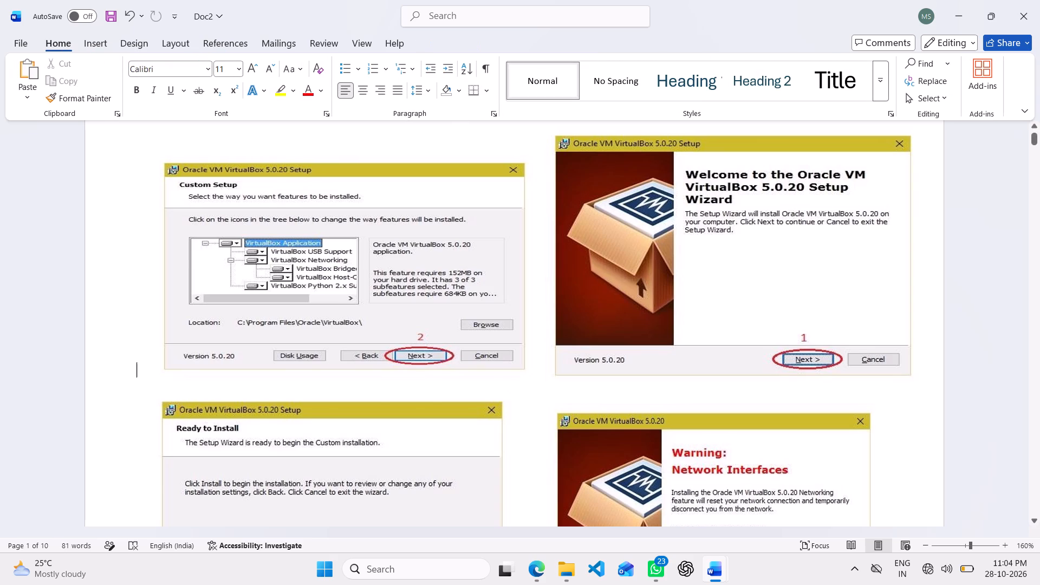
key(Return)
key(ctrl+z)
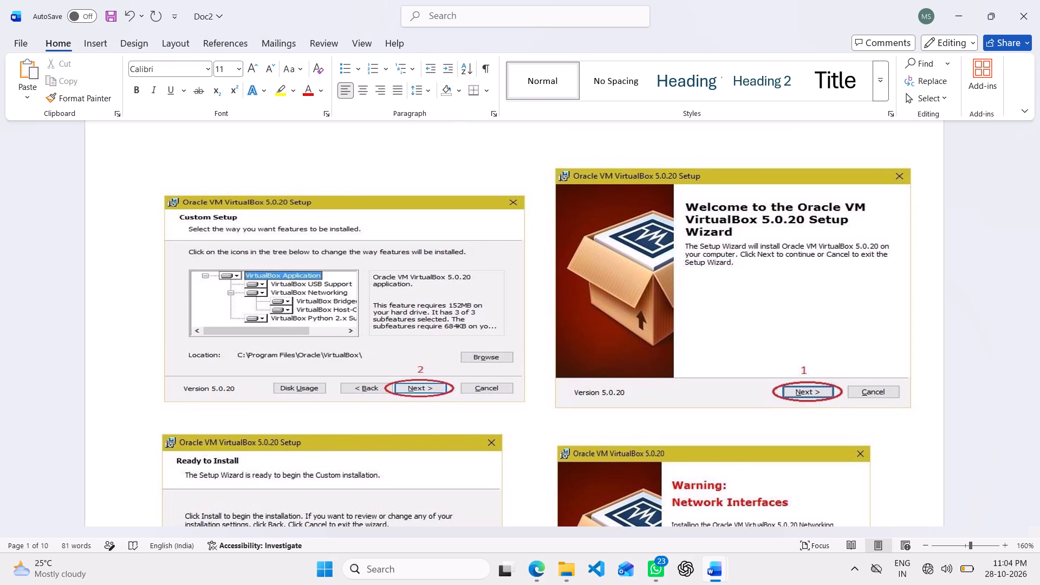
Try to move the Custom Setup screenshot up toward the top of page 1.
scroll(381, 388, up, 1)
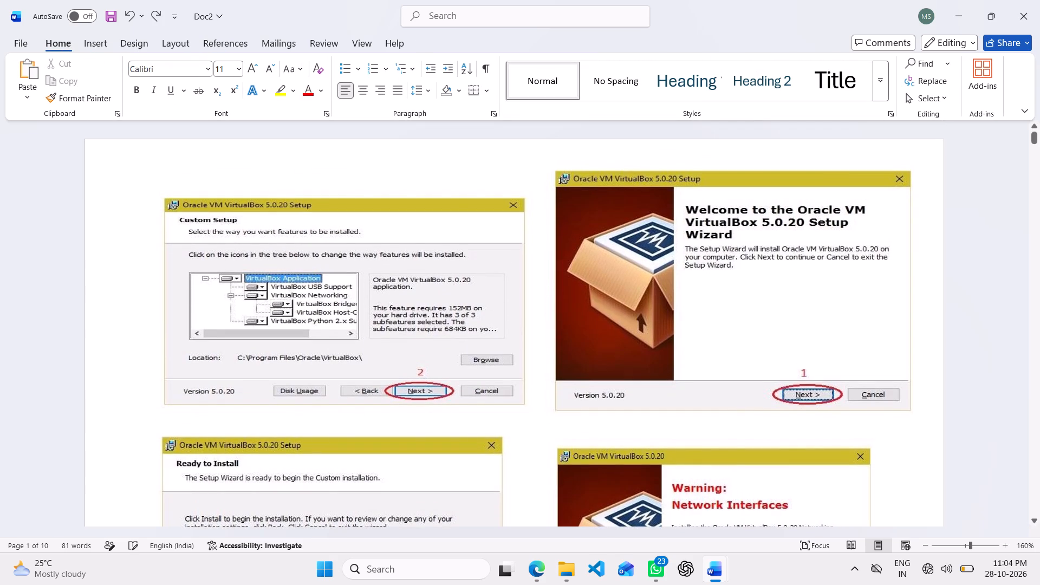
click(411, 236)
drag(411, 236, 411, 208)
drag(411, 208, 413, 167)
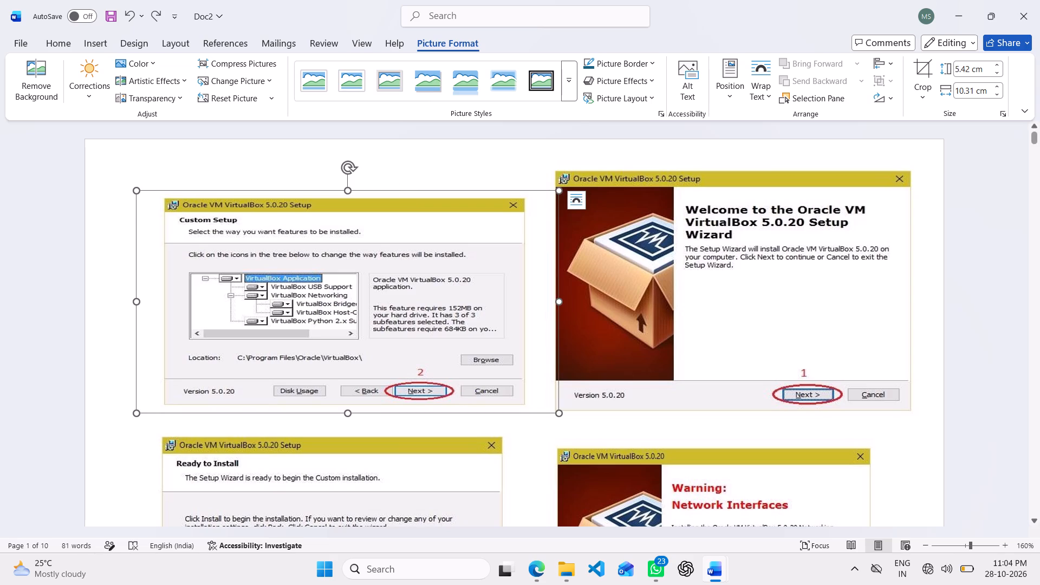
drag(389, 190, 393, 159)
Shrink the gcc first.c and ./a.out terminal screenshot on page 2 to 4.9 cm high and 9.69 cm wide.
scroll(393, 159, down, 1)
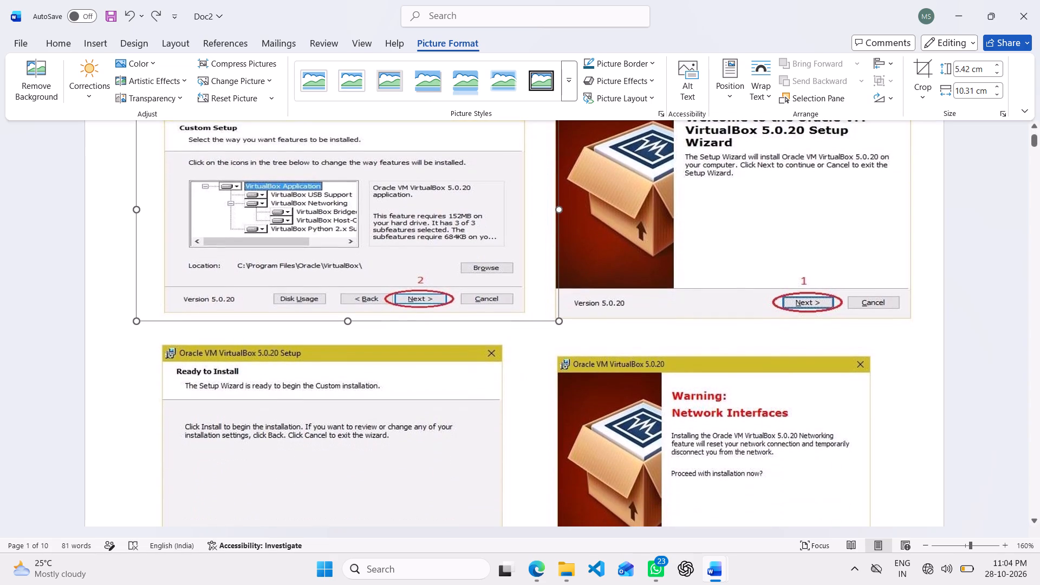
scroll(556, 347, up, 1)
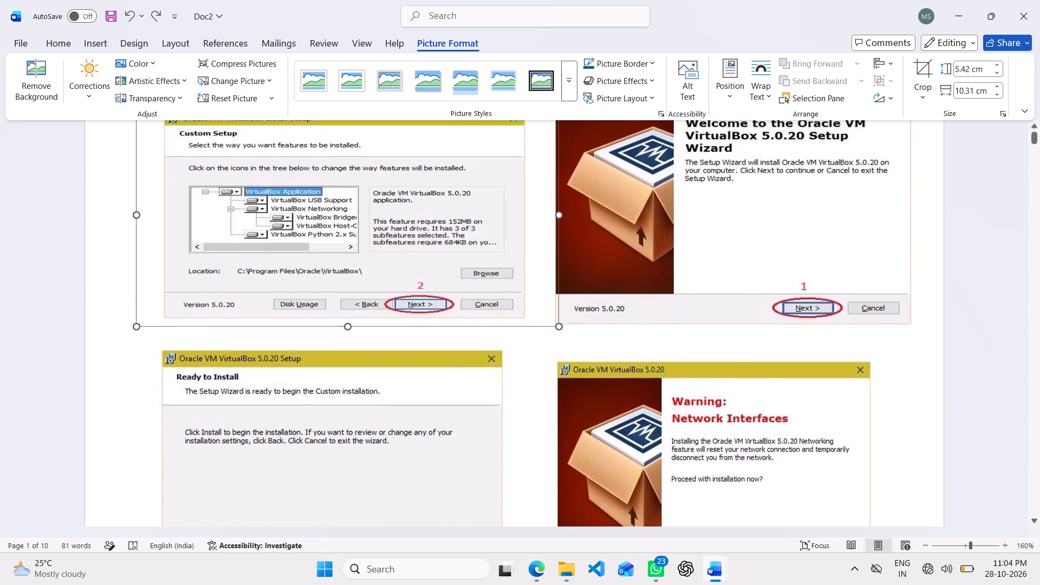
ctrl+scroll(556, 347, down, 3)
scroll(556, 347, down, 1)
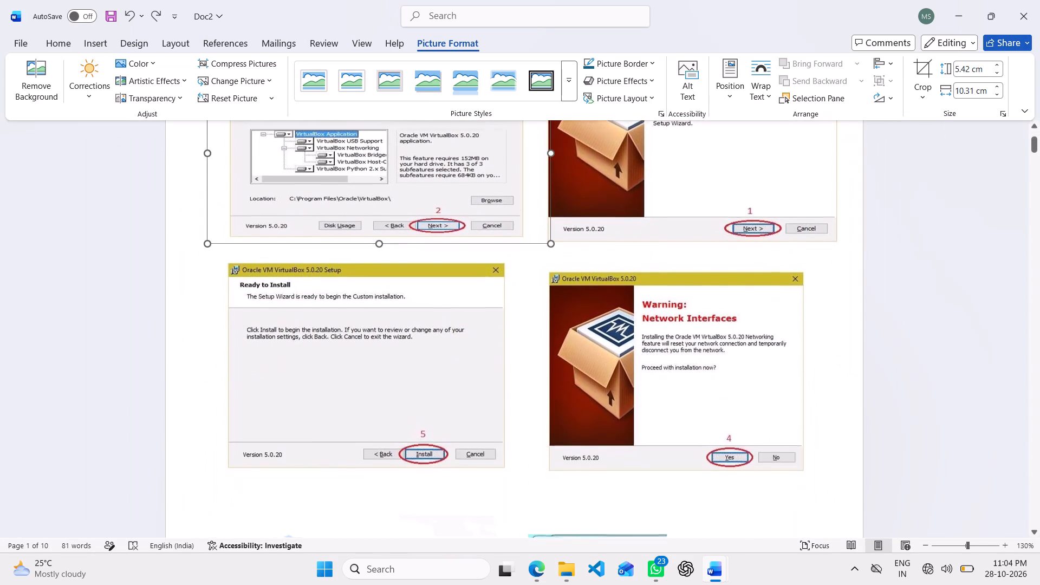
scroll(556, 347, down, 3)
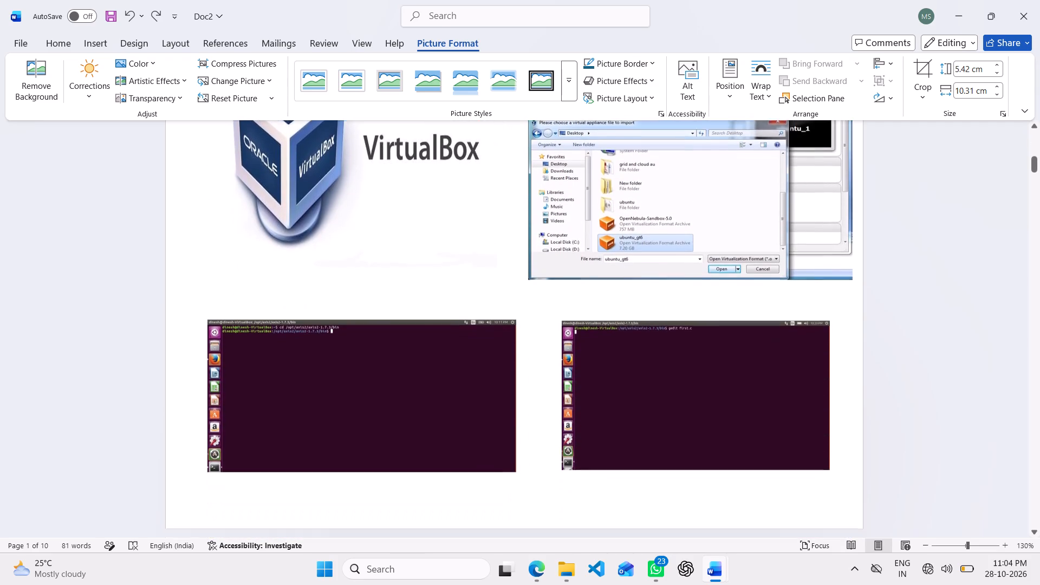
scroll(556, 347, down, 2)
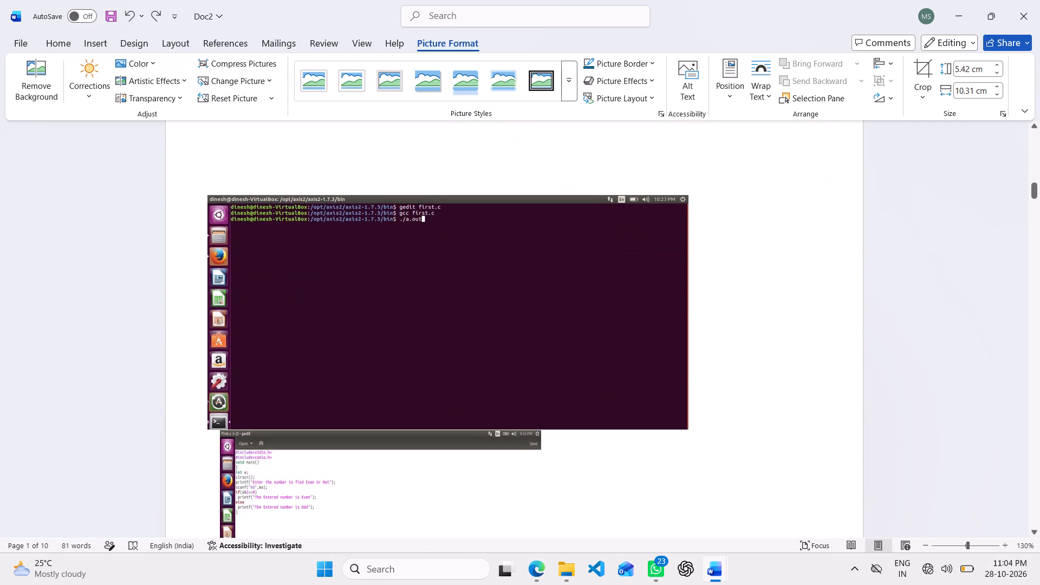
click(419, 339)
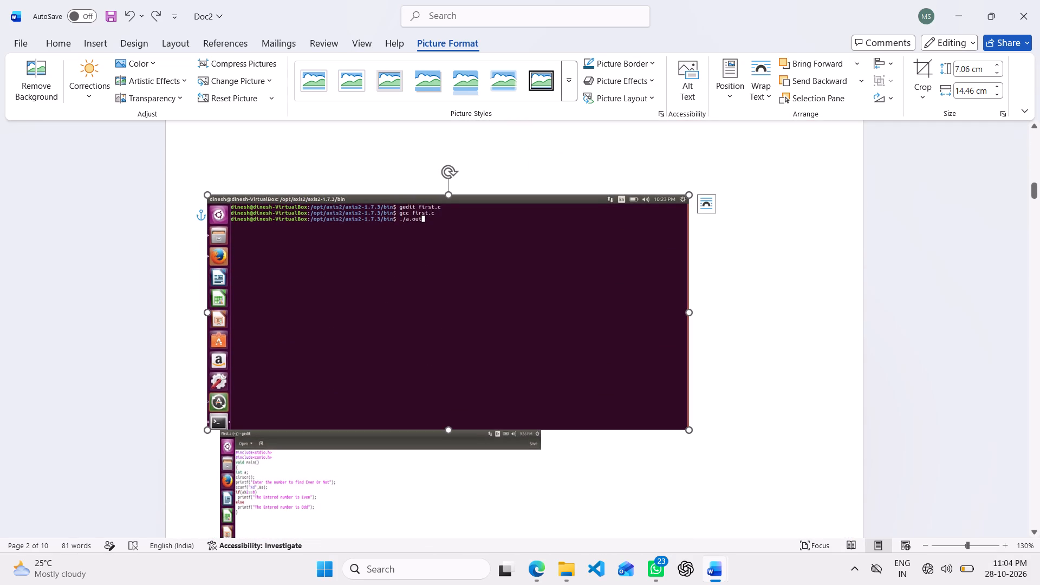
drag(688, 433, 534, 353)
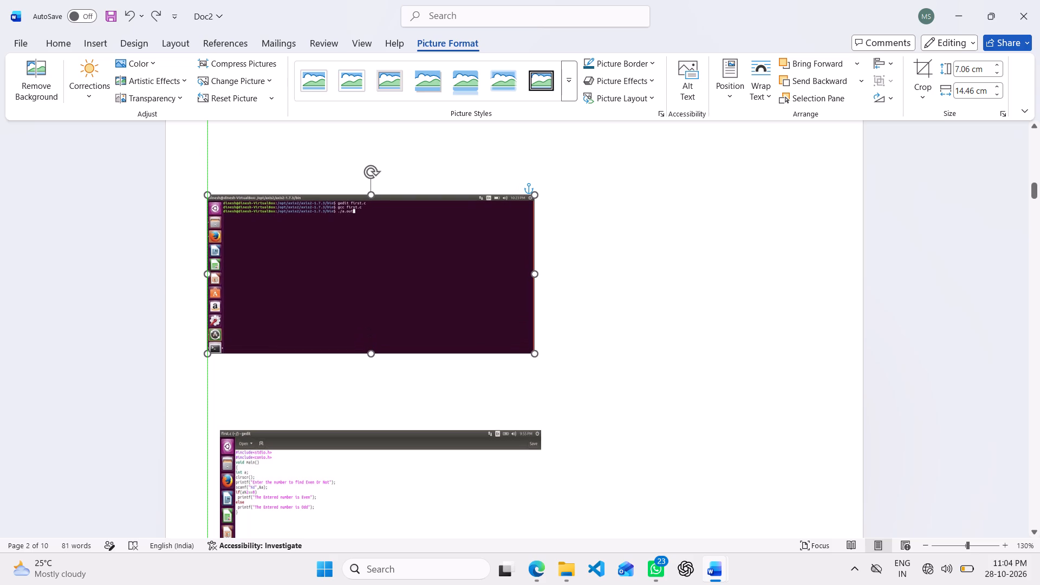
drag(534, 353, 530, 360)
Delete the empty lines above the gcc first.c and ./a.out screenshot to bring it to the top of page 2.
scroll(410, 260, up, 1)
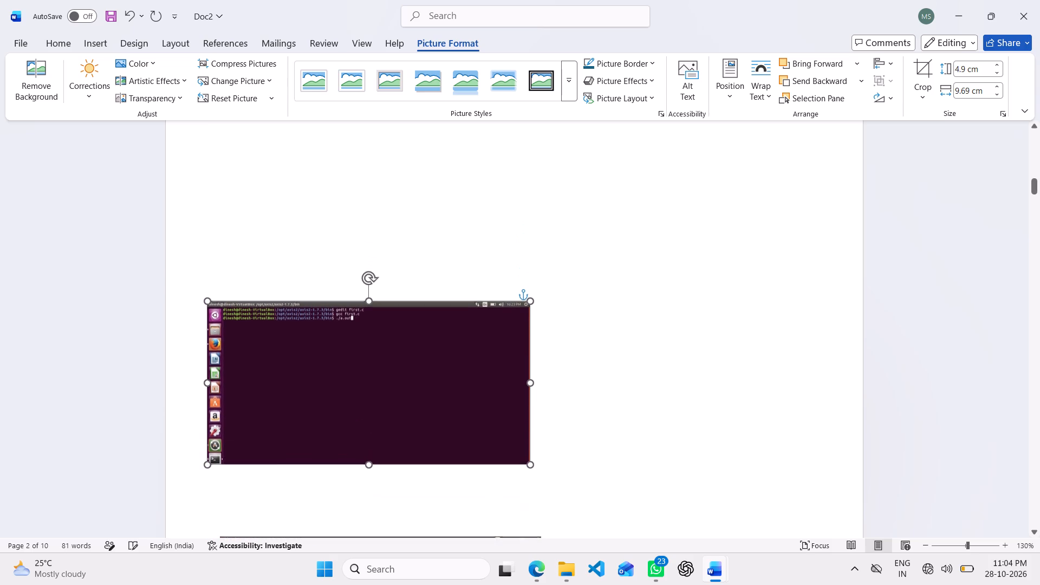
click(264, 278)
key(BackSpace)
key(BackSpace)
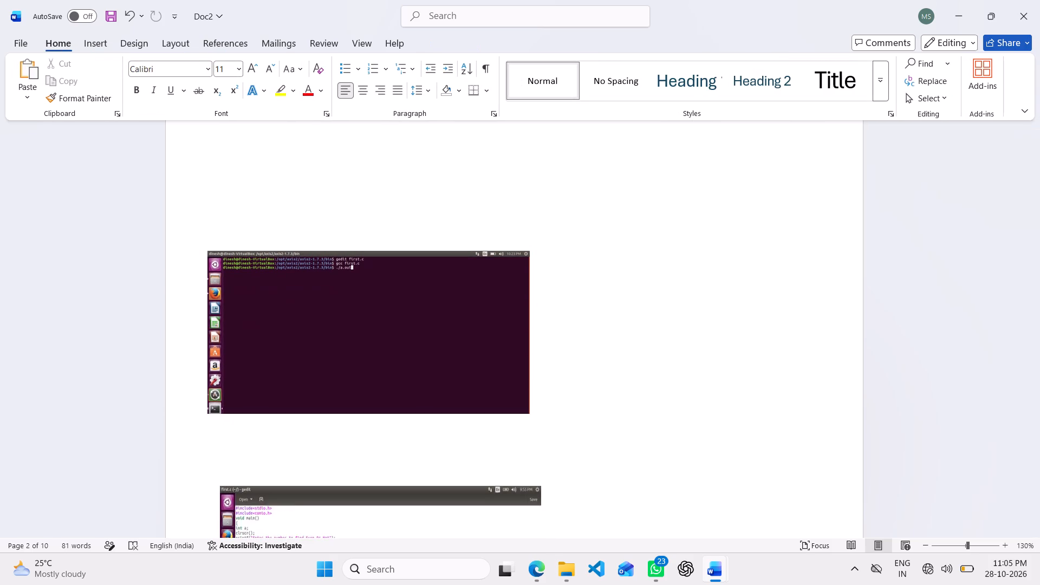
key(BackSpace)
key(BackSpace)
scroll(264, 278, up, 1)
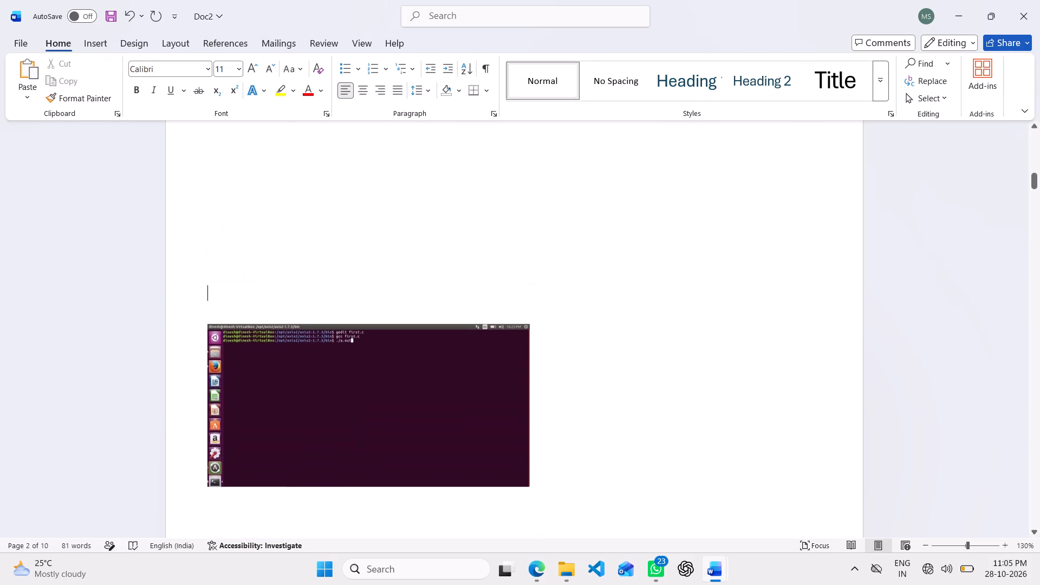
key(BackSpace)
key(BackSpace)
key(BackSpace)
key(BackSpace)
key(BackSpace)
scroll(264, 278, up, 1)
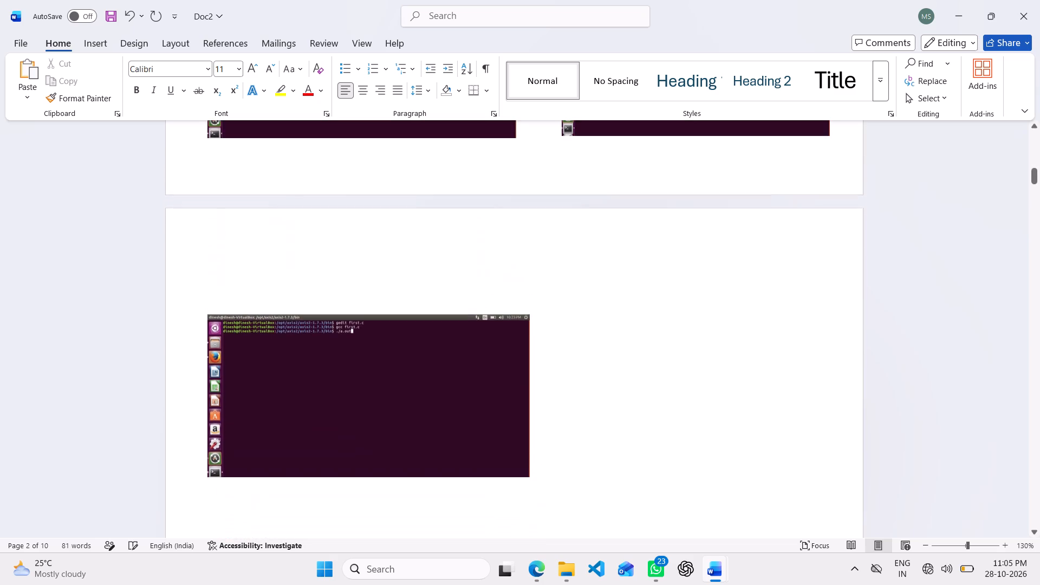
key(BackSpace)
key(BackSpace)
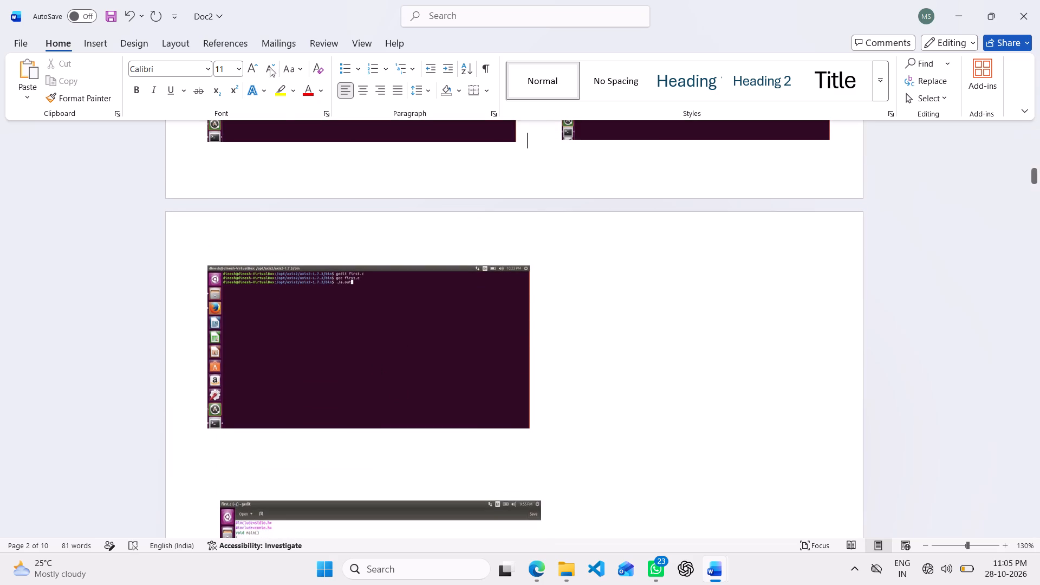
Save Doc2.
click(113, 9)
Move the gcc first.c and ./a.out terminal screenshot on page 2 slightly up and outward, closer to the page's top-left corner.
scroll(611, 378, down, 1)
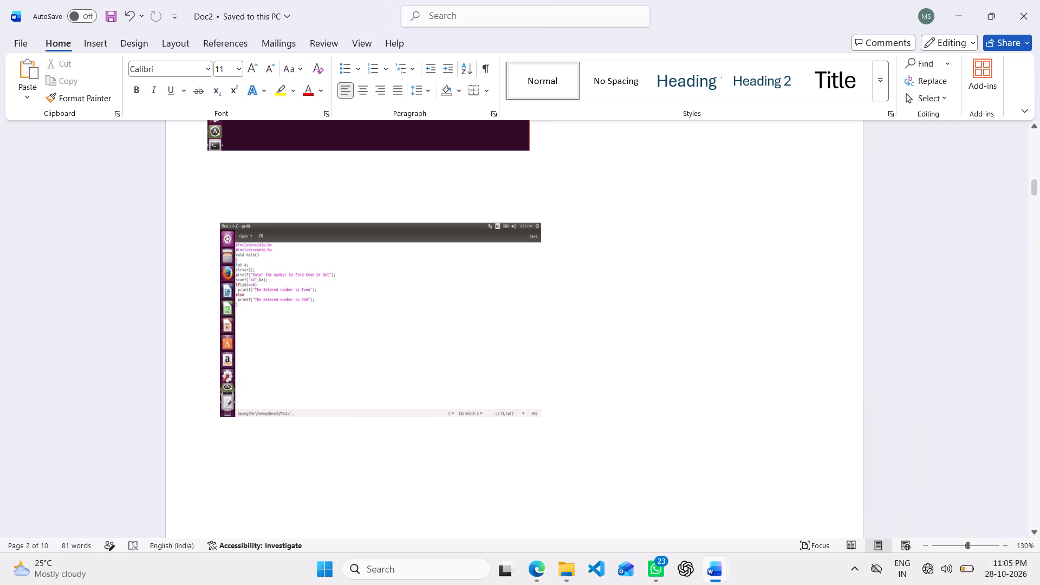
scroll(518, 430, down, 2)
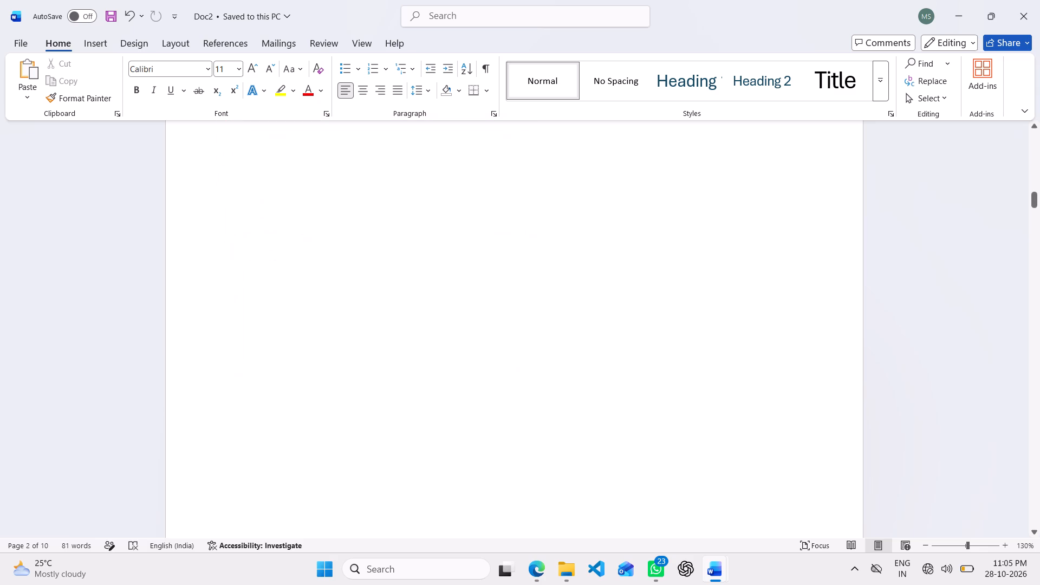
scroll(518, 430, down, 3)
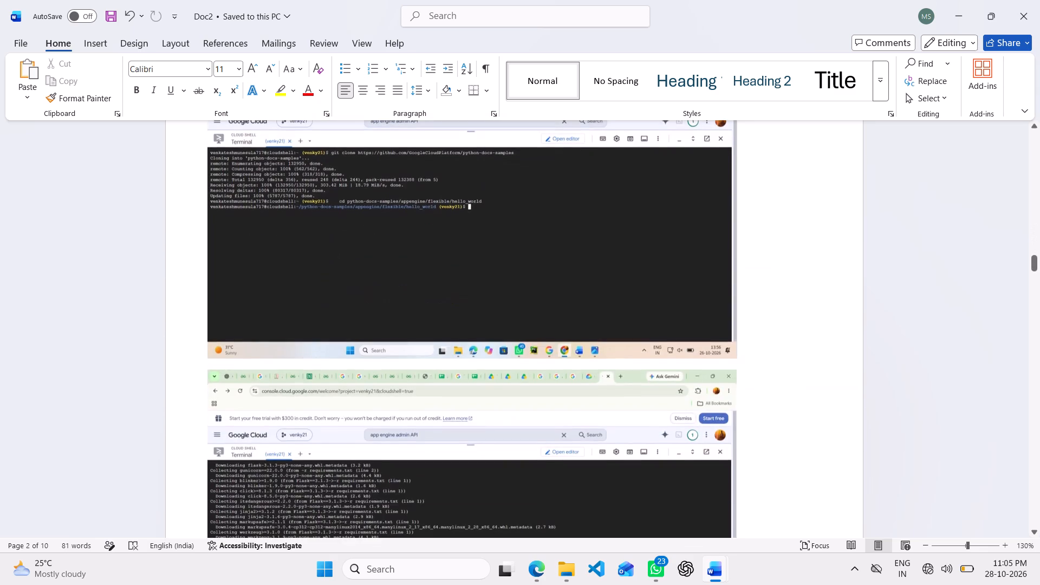
scroll(518, 430, up, 5)
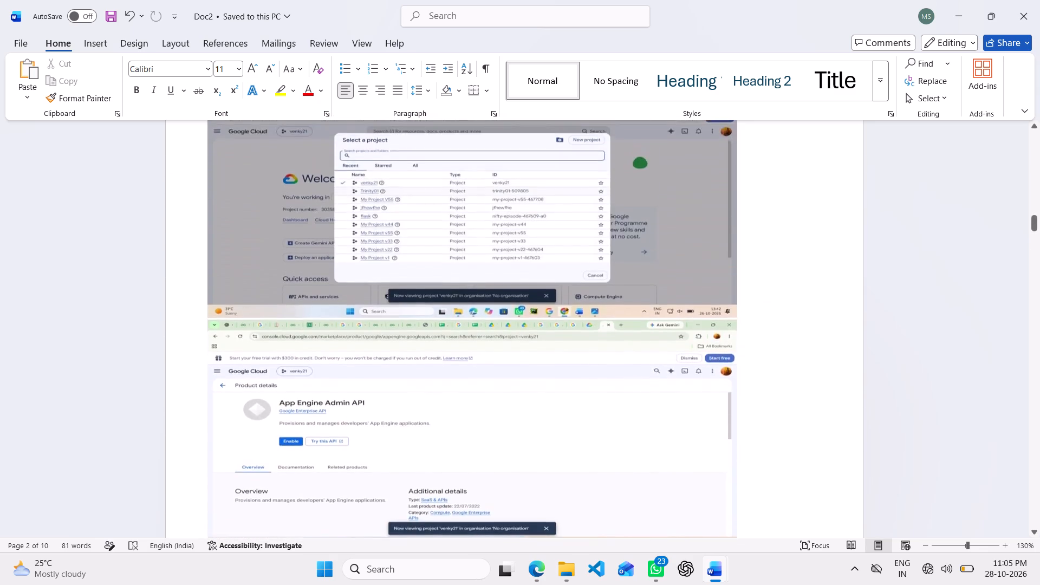
scroll(518, 430, up, 4)
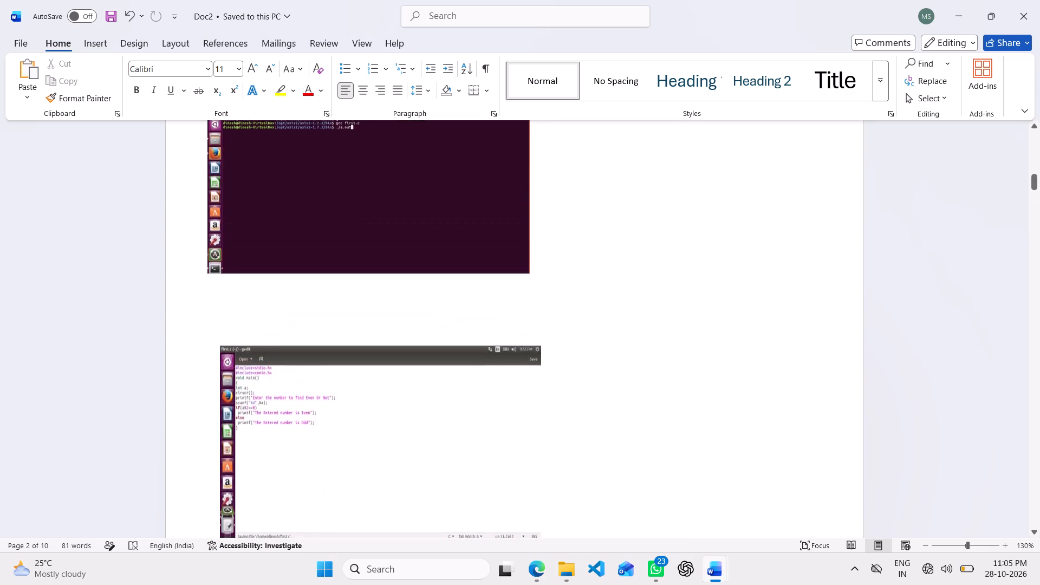
scroll(518, 430, up, 2)
scroll(489, 413, down, 1)
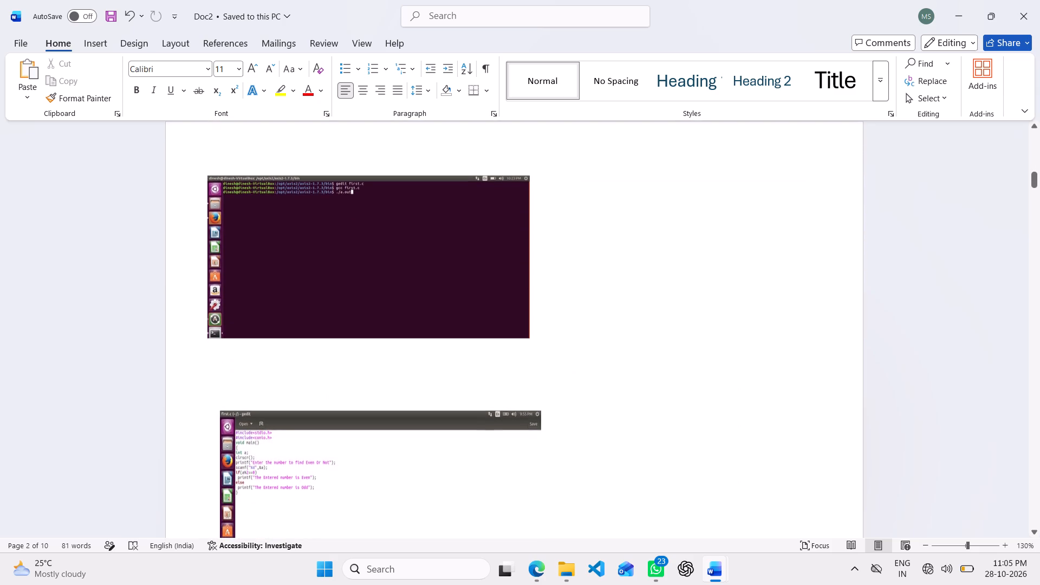
click(275, 240)
drag(275, 240, 246, 227)
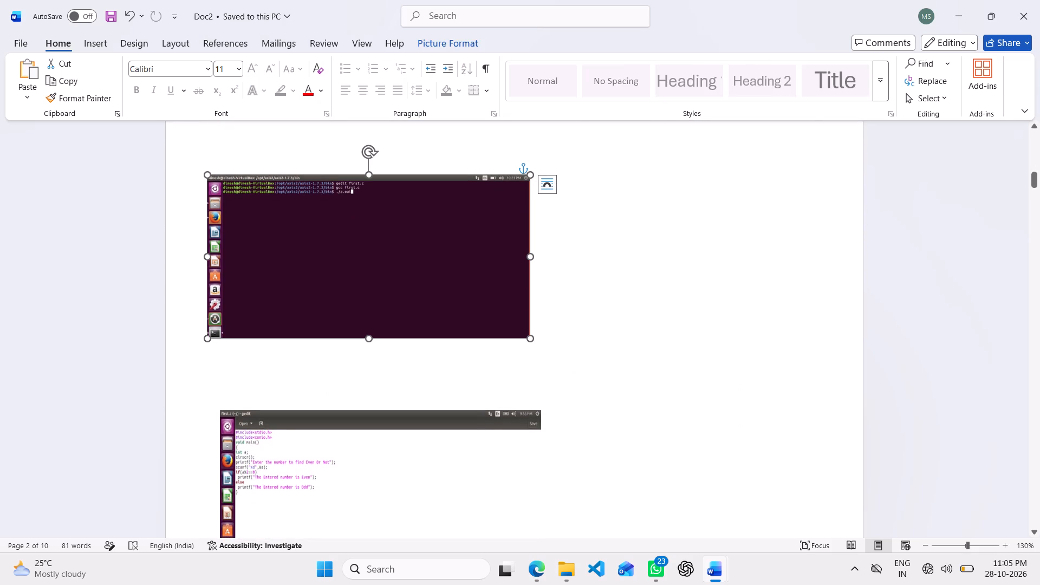
drag(246, 227, 199, 164)
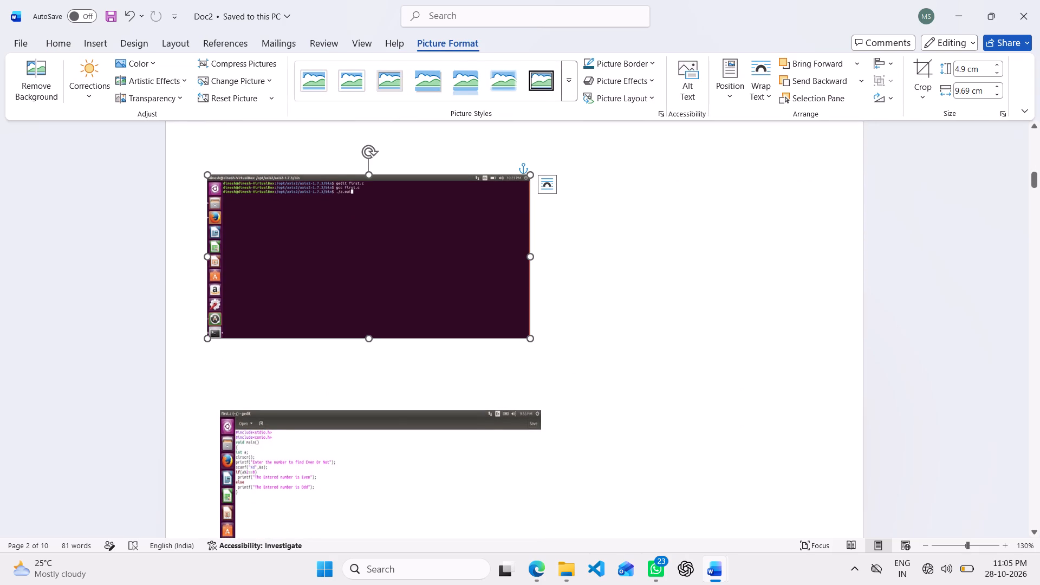
drag(229, 181, 209, 128)
scroll(209, 128, up, 1)
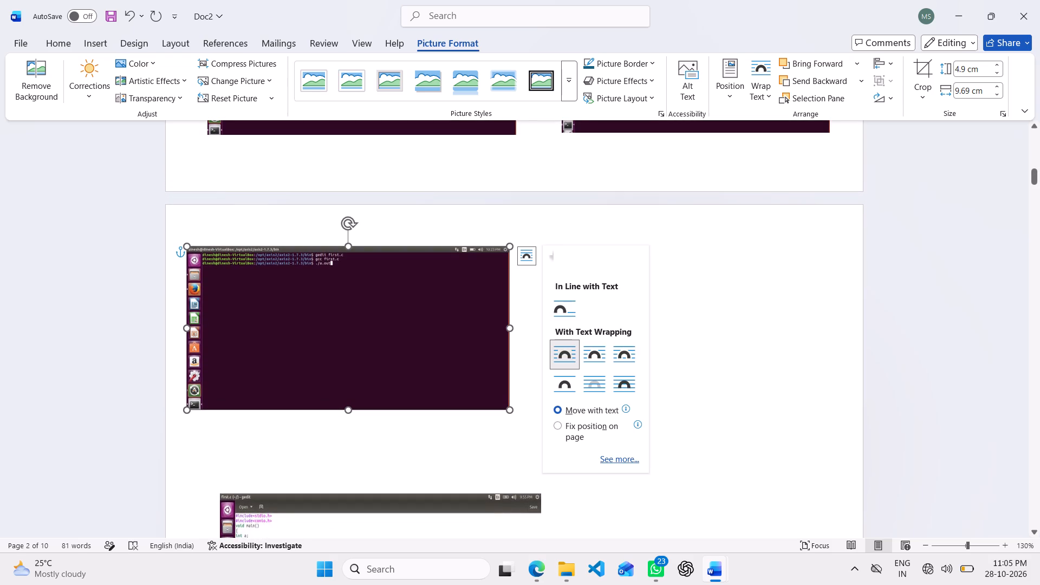
Place the first.c gedit screenshot beside the terminal screenshot at the top of page 2, narrowing it to 8.74 cm wide.
scroll(415, 496, down, 1)
drag(395, 473, 440, 446)
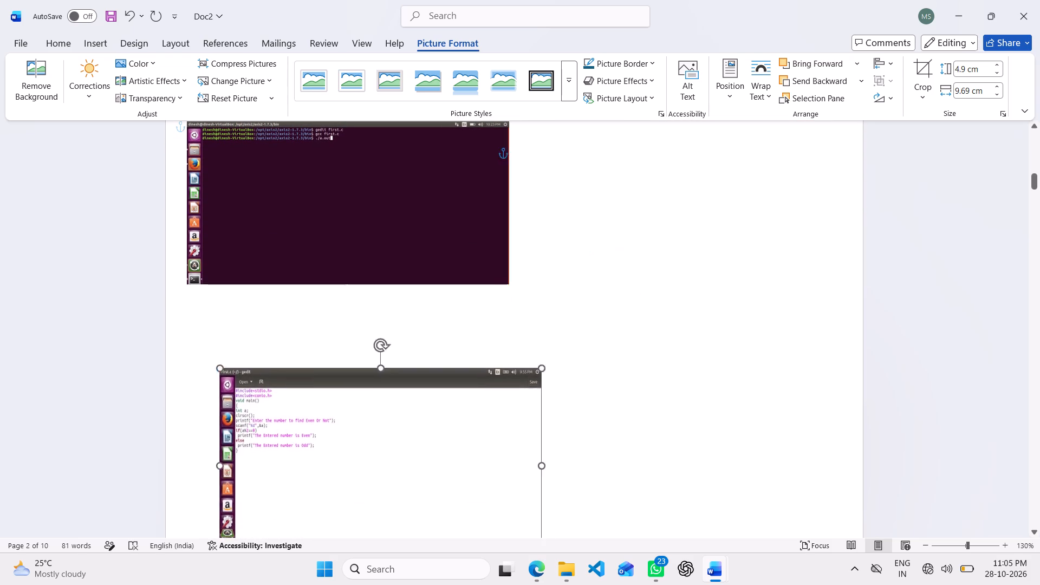
drag(440, 446, 630, 256)
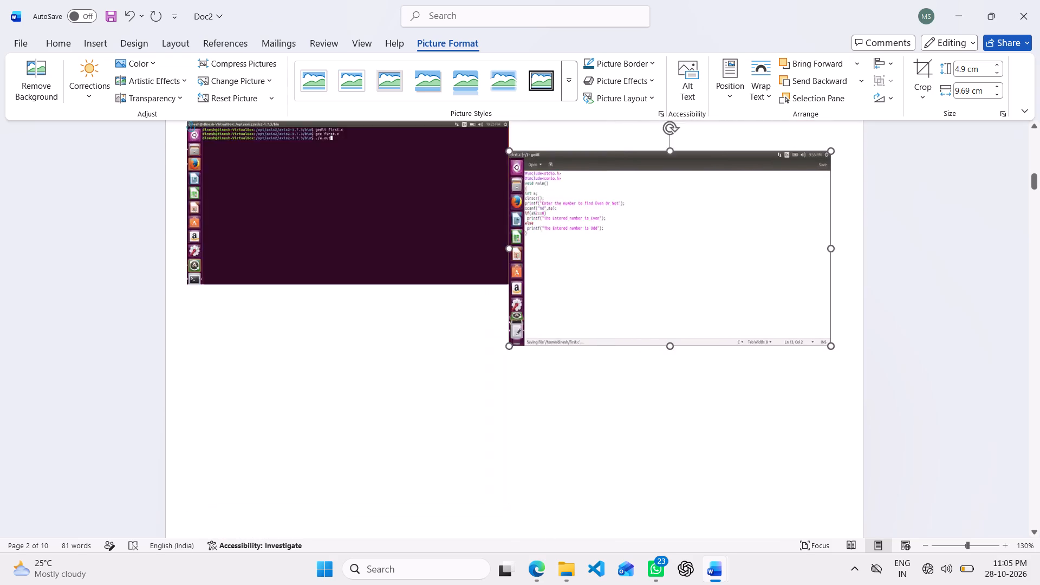
drag(630, 256, 551, 390)
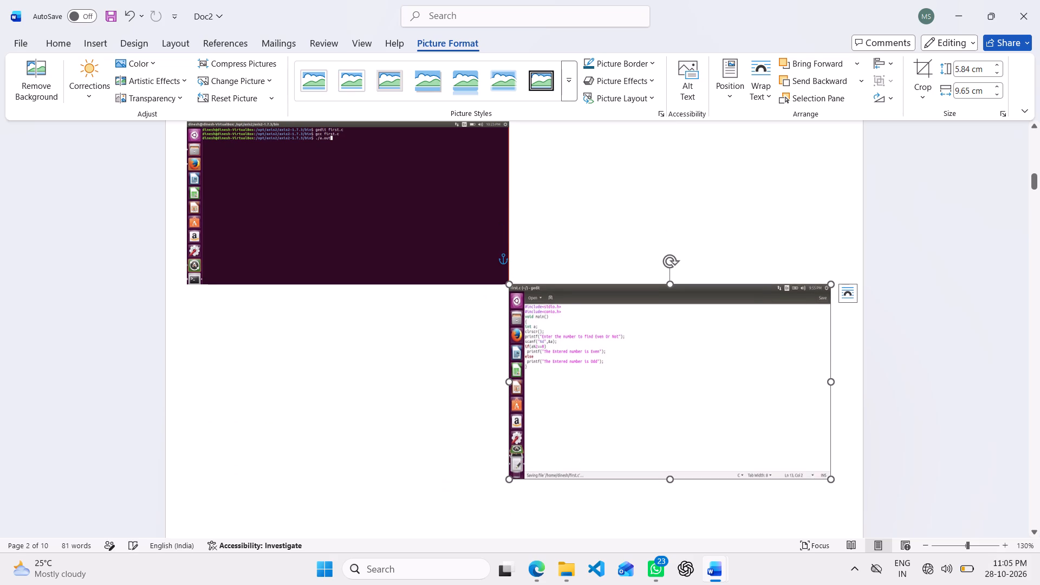
drag(509, 385, 539, 379)
drag(605, 340, 624, 272)
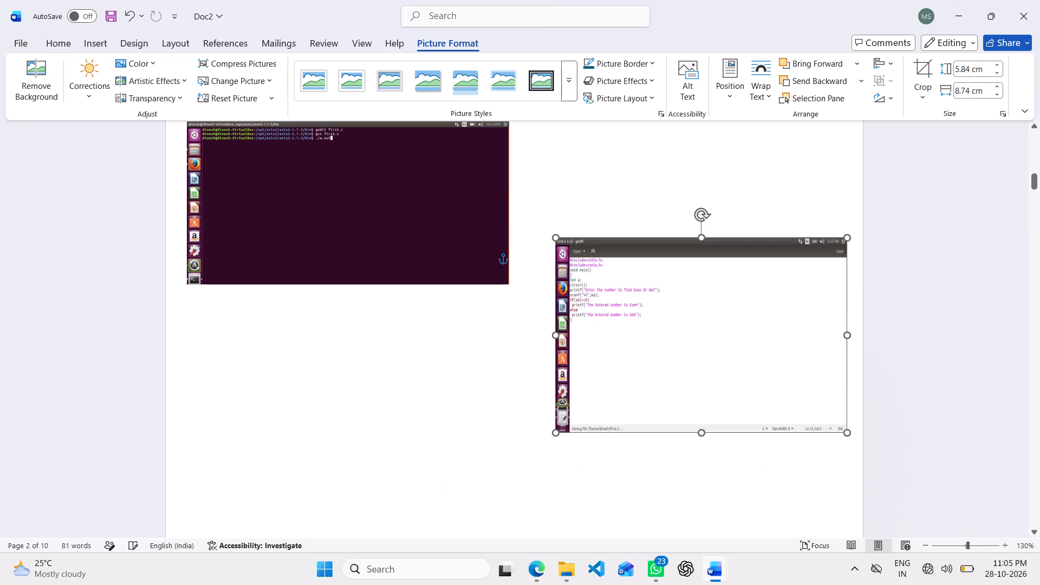
drag(624, 272, 602, 145)
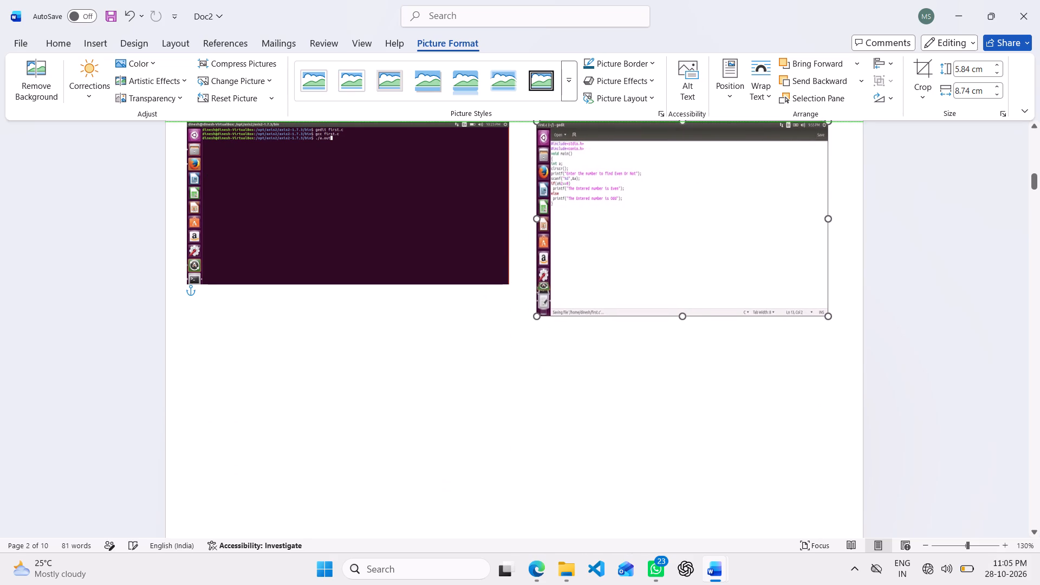
scroll(602, 145, up, 1)
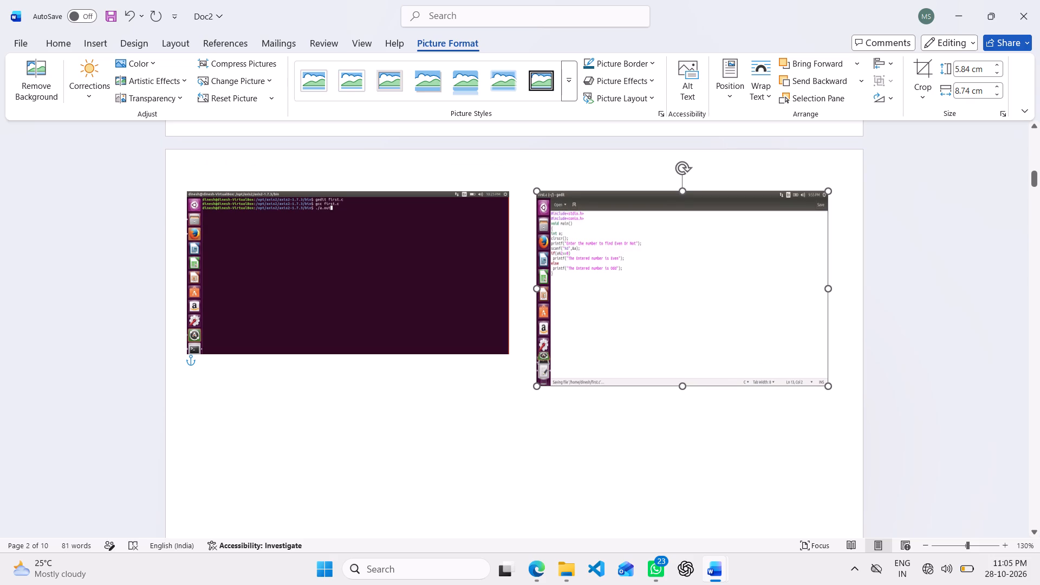
Reduce the first.c gedit screenshot's height to 4.92 cm to match the terminal screenshot next to it.
drag(682, 385, 674, 347)
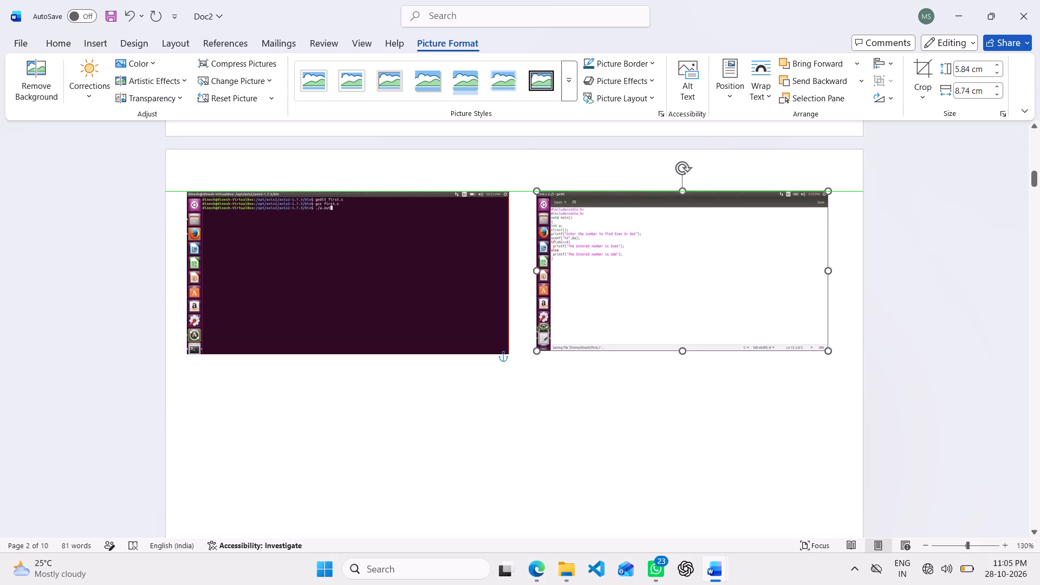
drag(674, 347, 669, 355)
scroll(669, 355, down, 1)
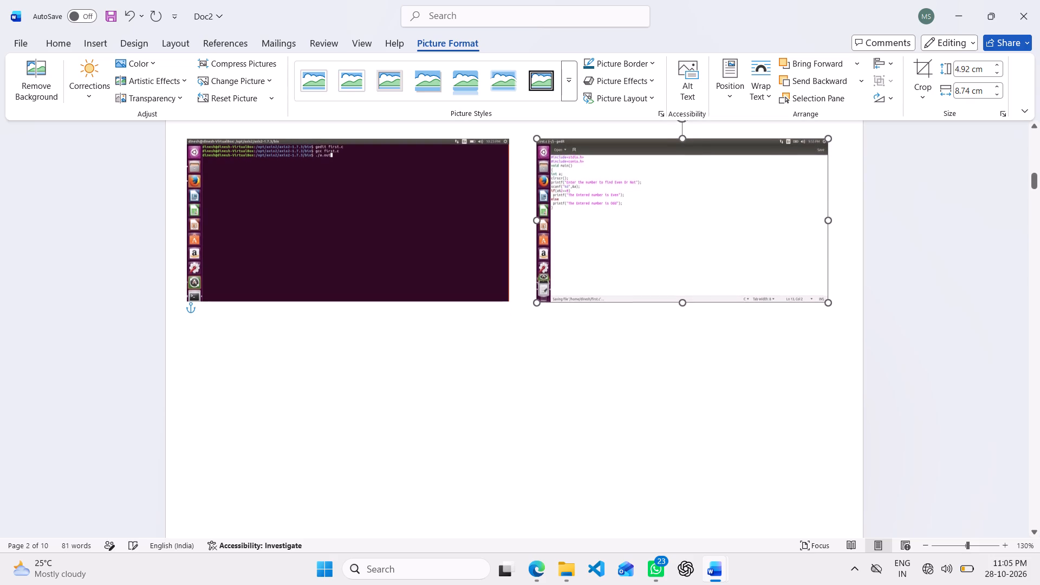
click(847, 304)
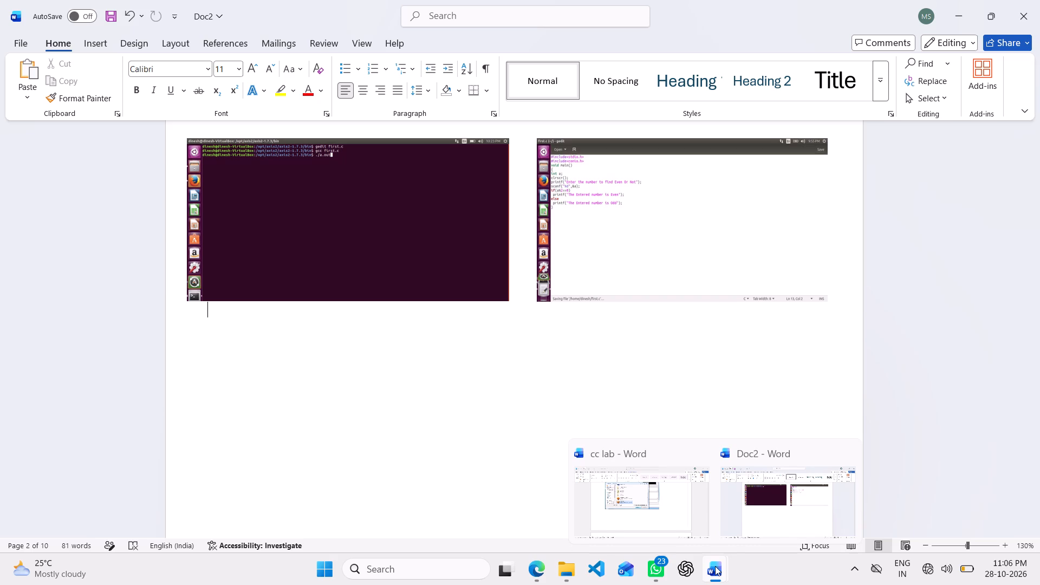
Switch to the cc lab document and copy the addition output terminal screenshot under "Display the output".
click(645, 495)
scroll(602, 386, down, 2)
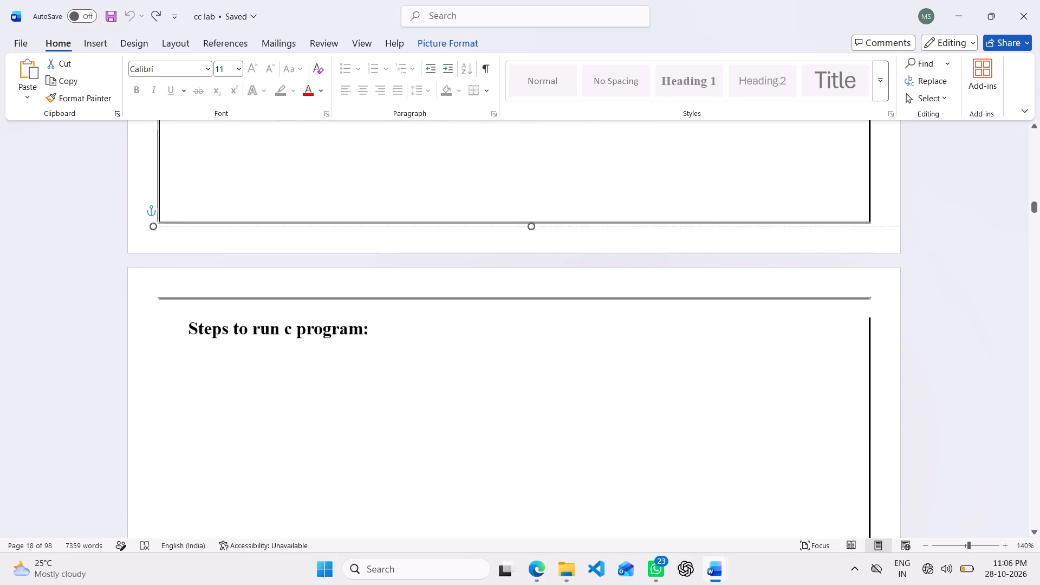
scroll(602, 386, down, 4)
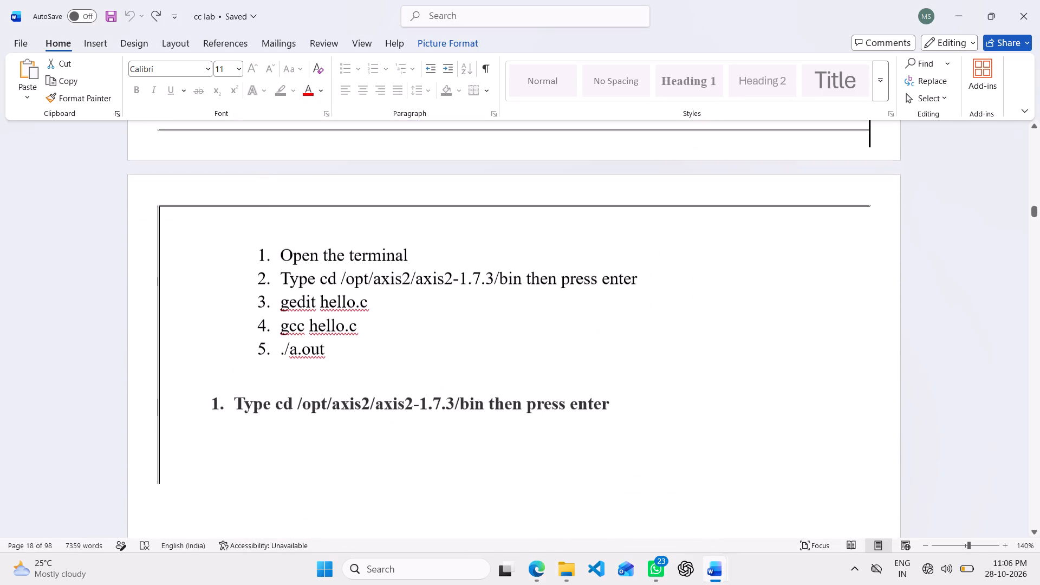
scroll(602, 386, down, 4)
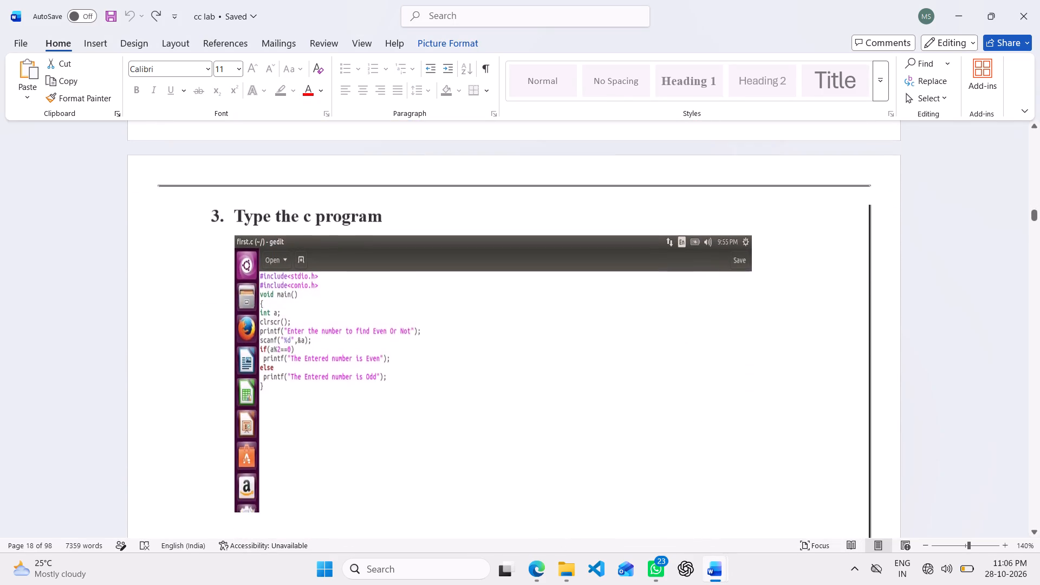
scroll(602, 386, down, 4)
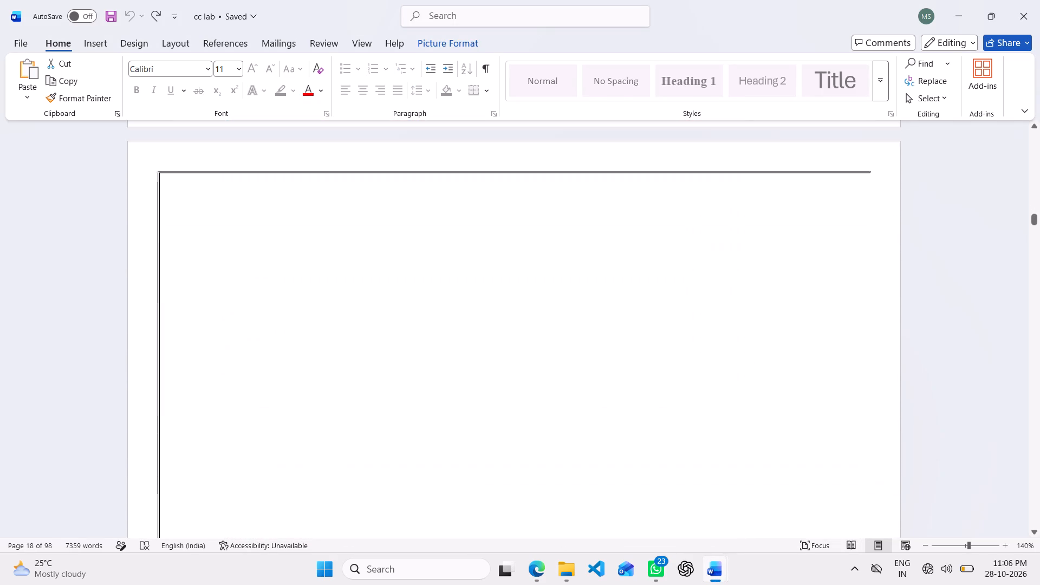
scroll(602, 386, down, 3)
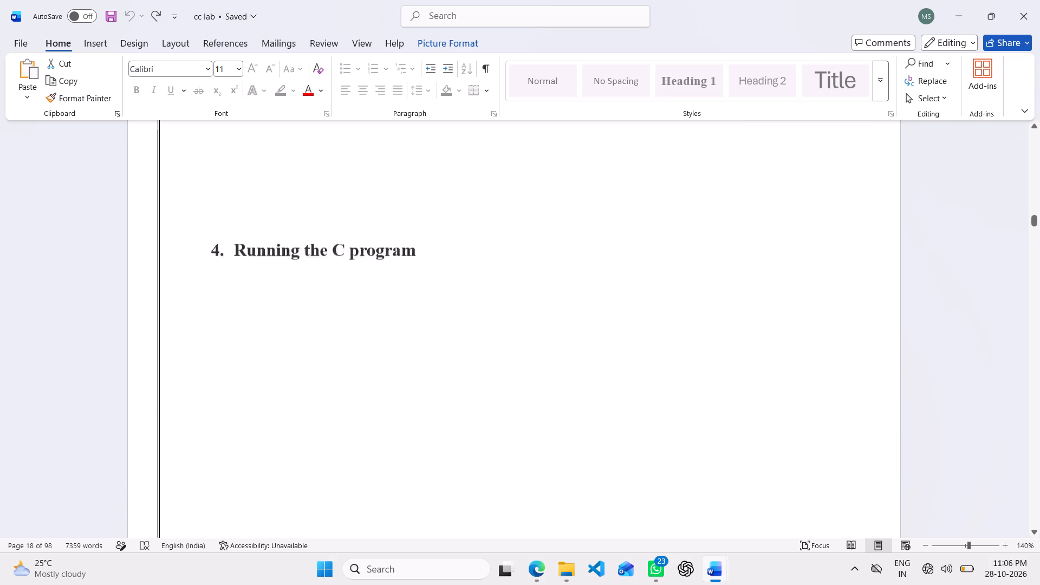
scroll(602, 386, down, 4)
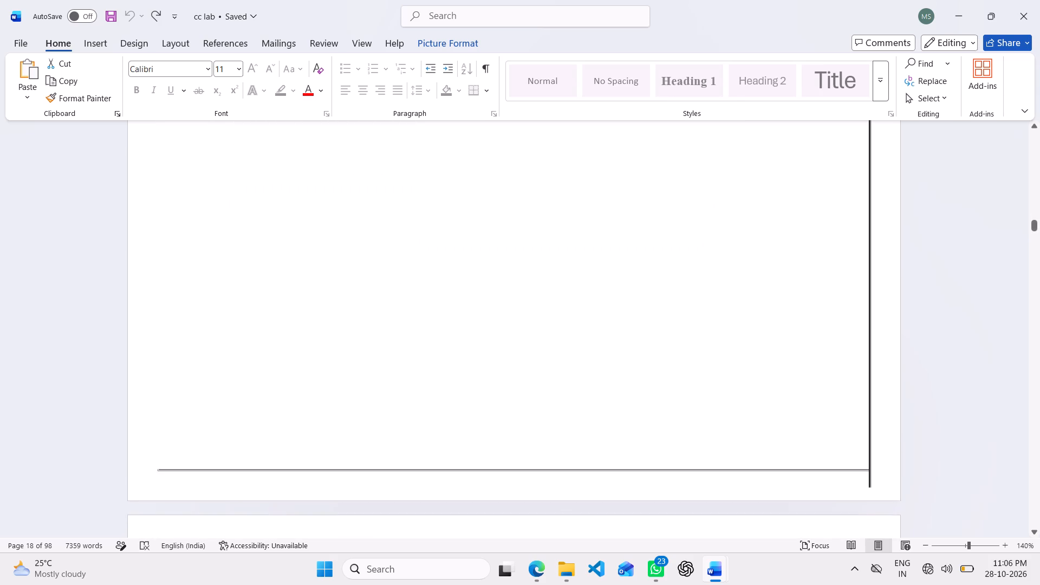
scroll(602, 386, down, 1)
click(602, 386)
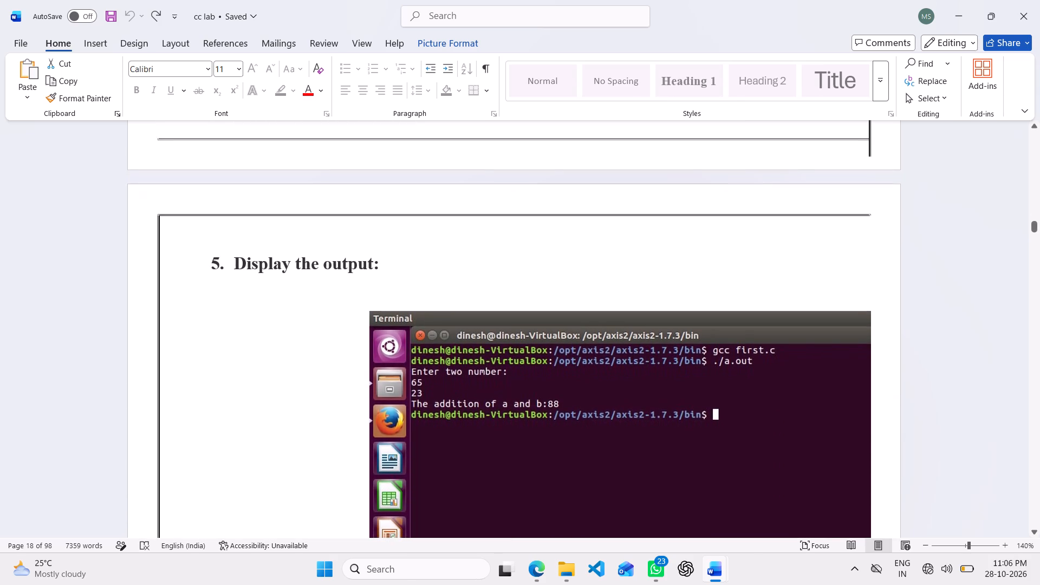
double_click(602, 386)
scroll(602, 386, down, 1)
right_click(602, 386)
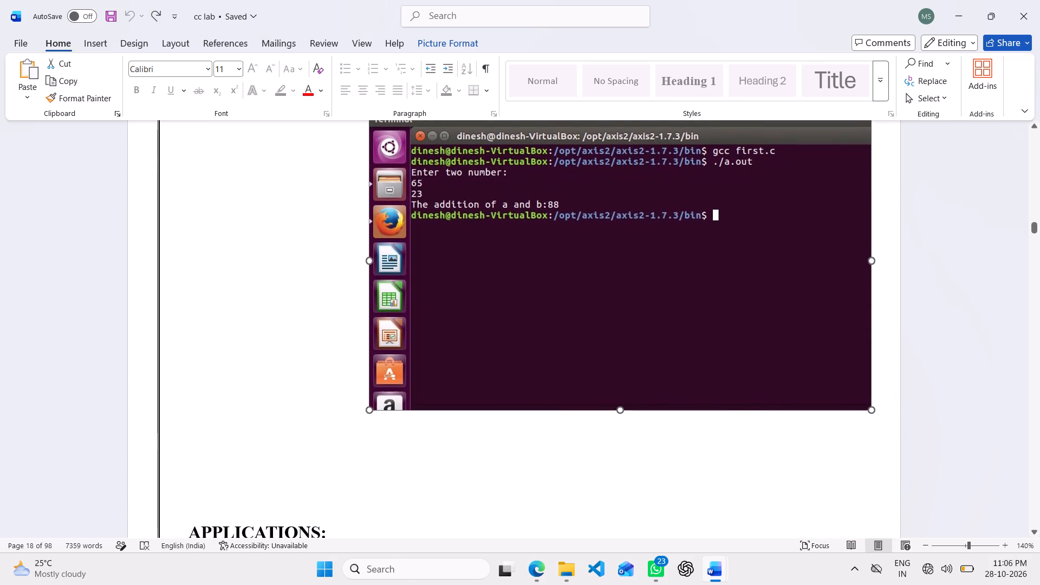
click(626, 215)
Return to Doc2 and paste the copied output screenshot on an empty line below the two page 2 screenshots.
key(alt+Tab)
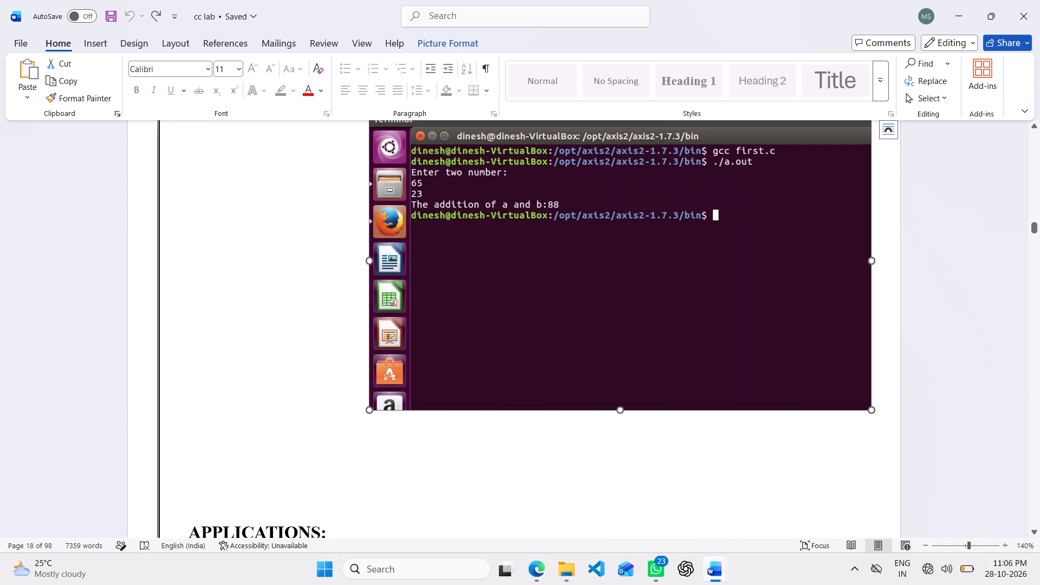
click(455, 387)
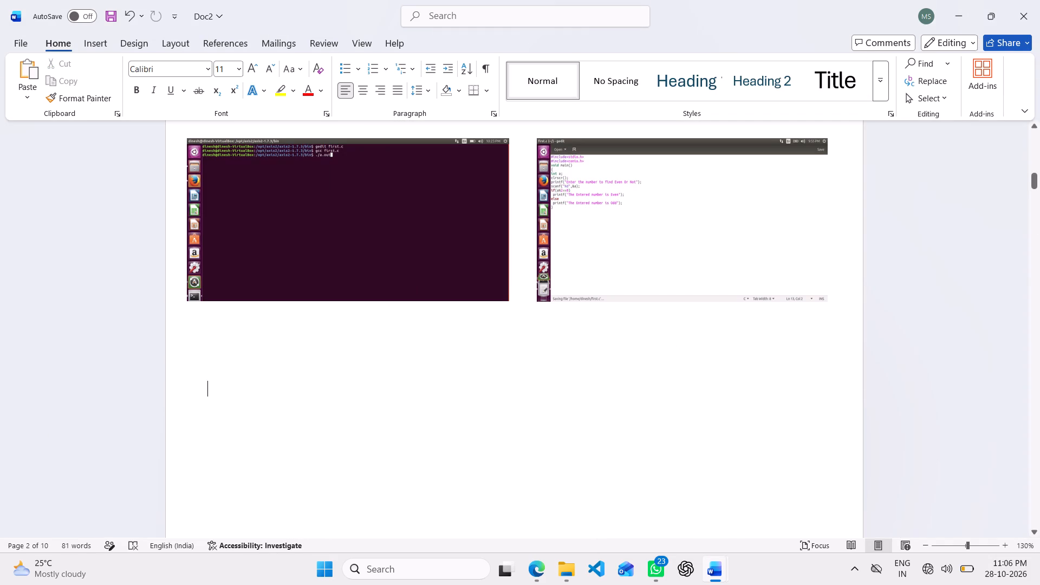
key(ctrl+v)
Shrink the pasted addition output screenshot in both width and height to about the size of the screenshots above it.
ctrl+scroll(455, 387, down, 1)
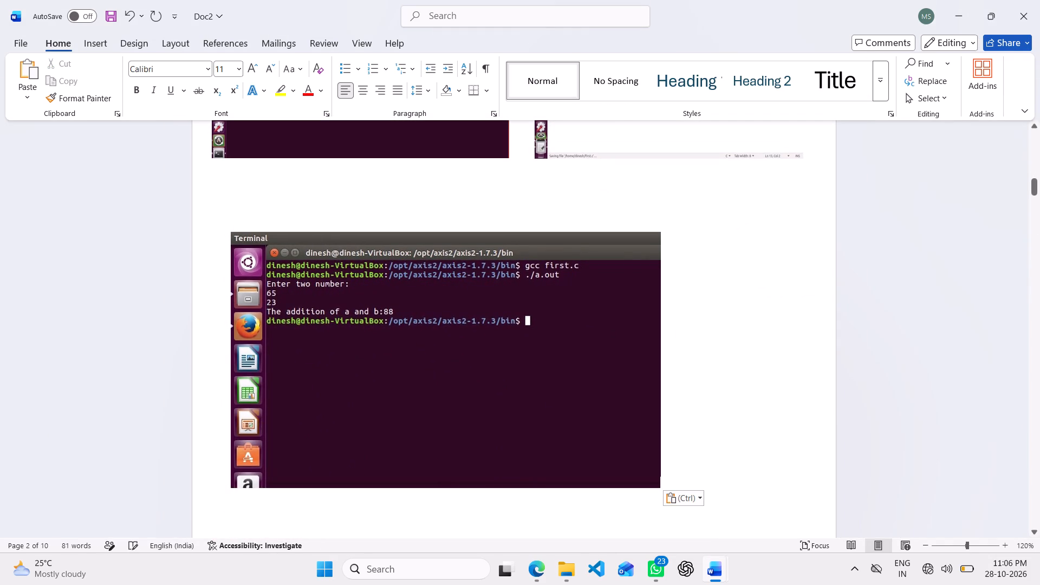
click(657, 357)
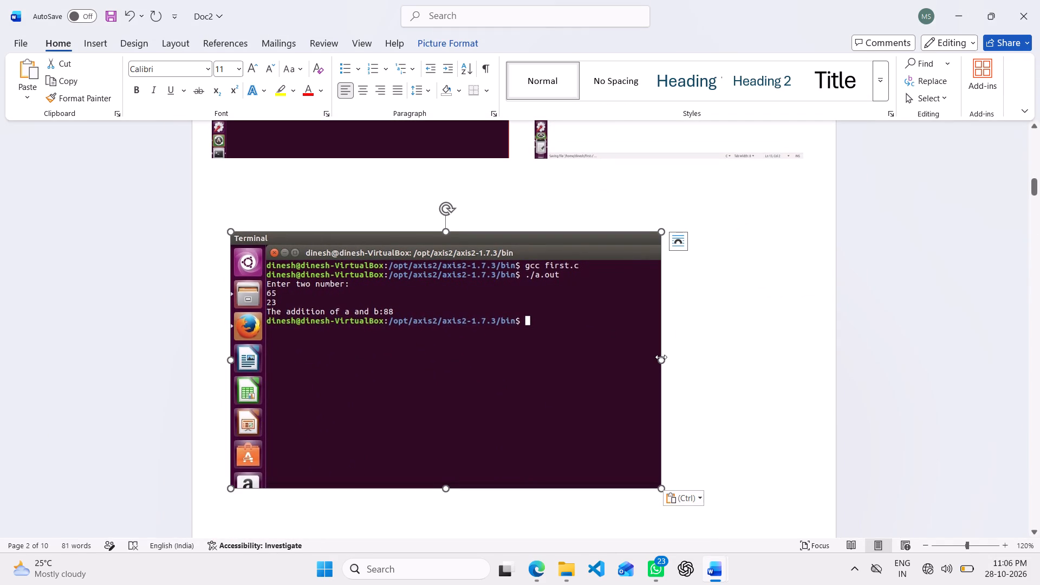
drag(661, 357, 511, 316)
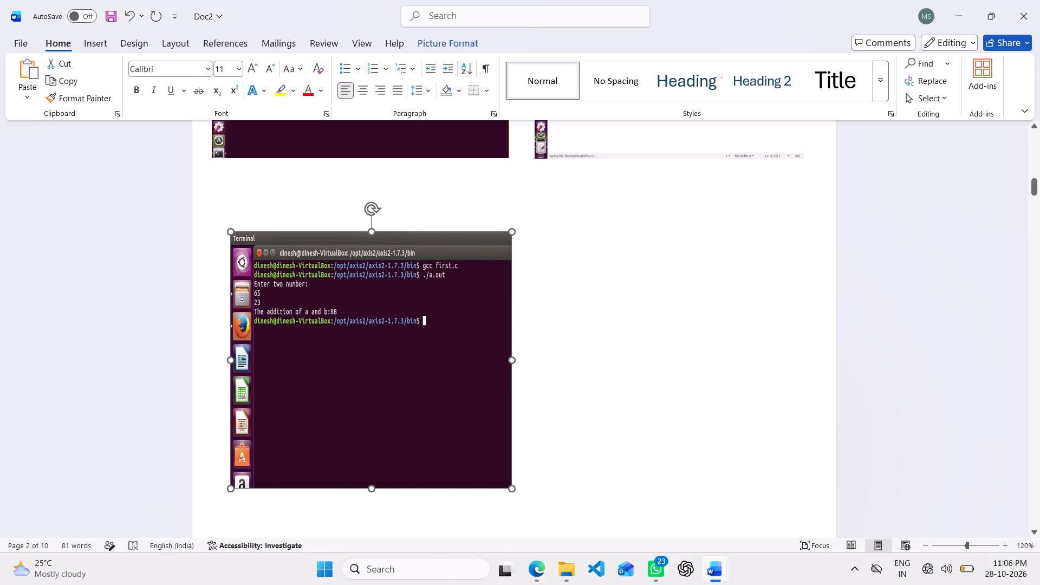
drag(369, 487, 365, 421)
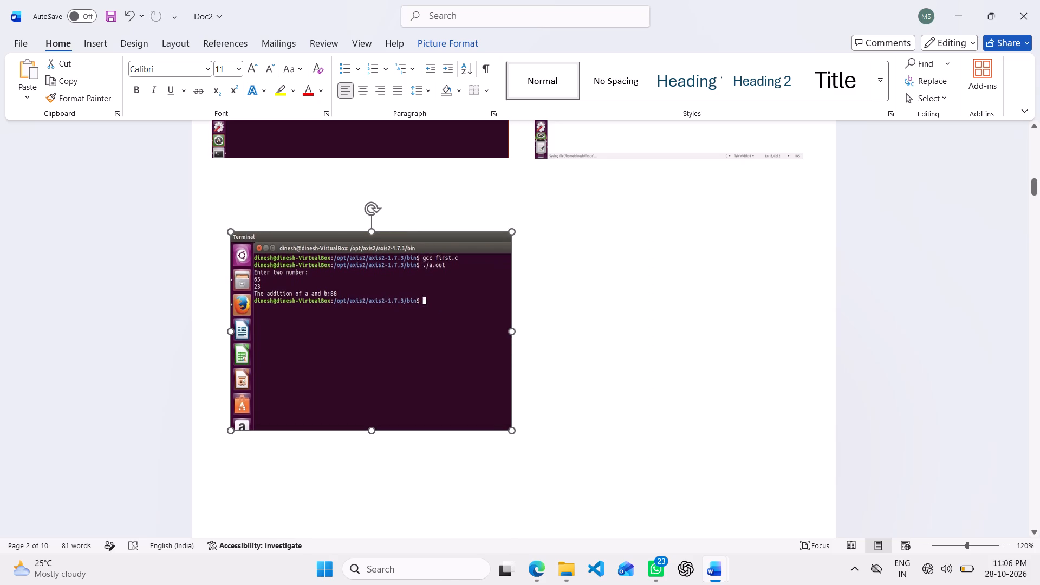
drag(365, 421, 360, 396)
Move the addition output screenshot up so it sits just below the first row of screenshots on page 2.
drag(259, 246, 250, 213)
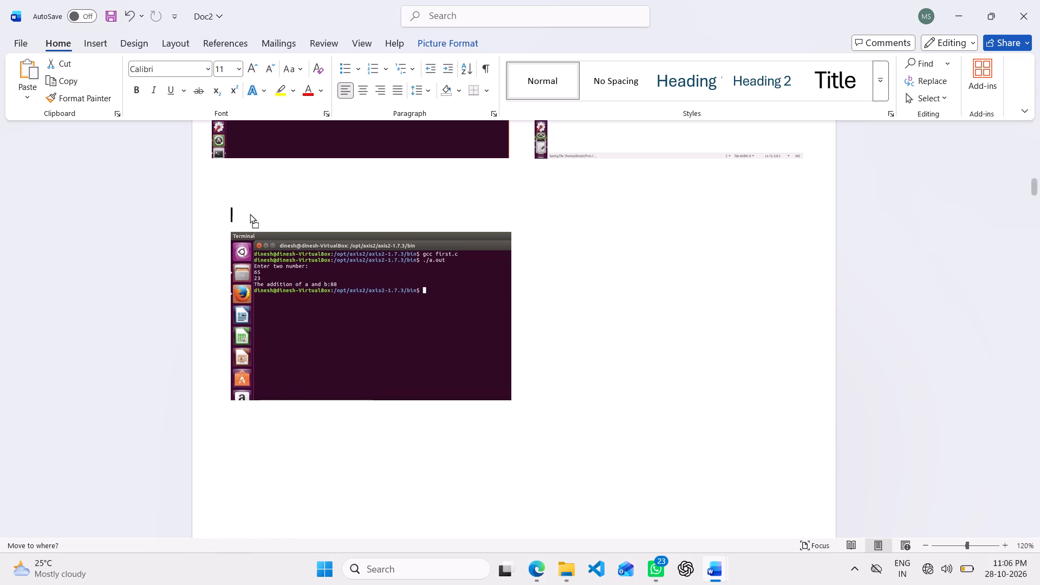
drag(250, 213, 251, 218)
drag(251, 218, 235, 195)
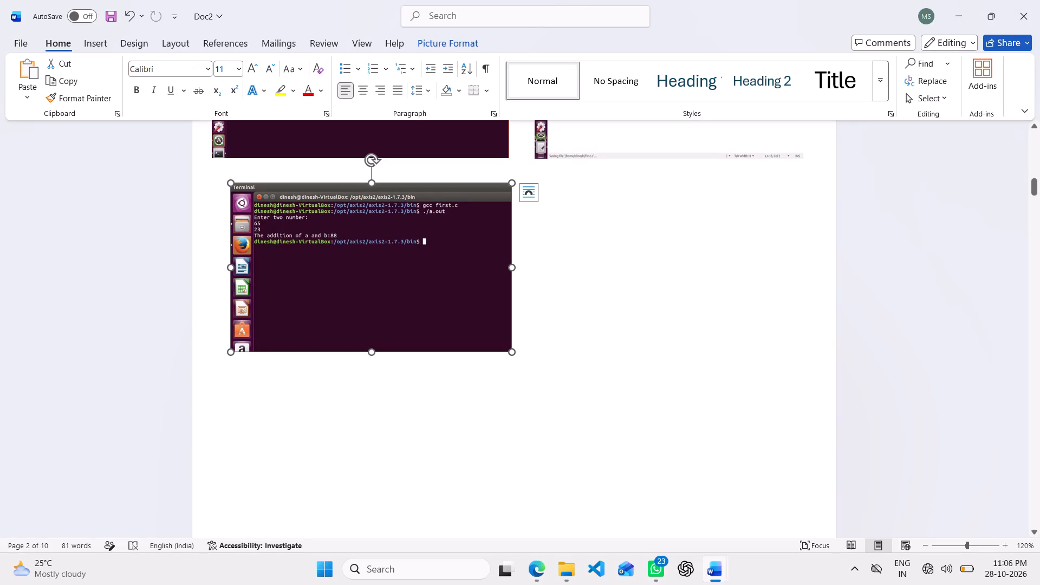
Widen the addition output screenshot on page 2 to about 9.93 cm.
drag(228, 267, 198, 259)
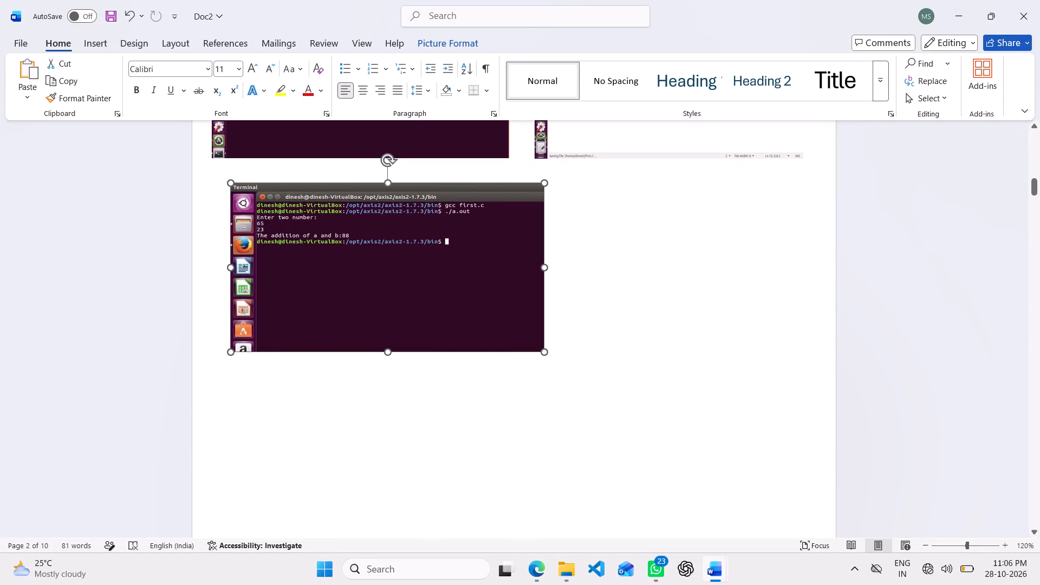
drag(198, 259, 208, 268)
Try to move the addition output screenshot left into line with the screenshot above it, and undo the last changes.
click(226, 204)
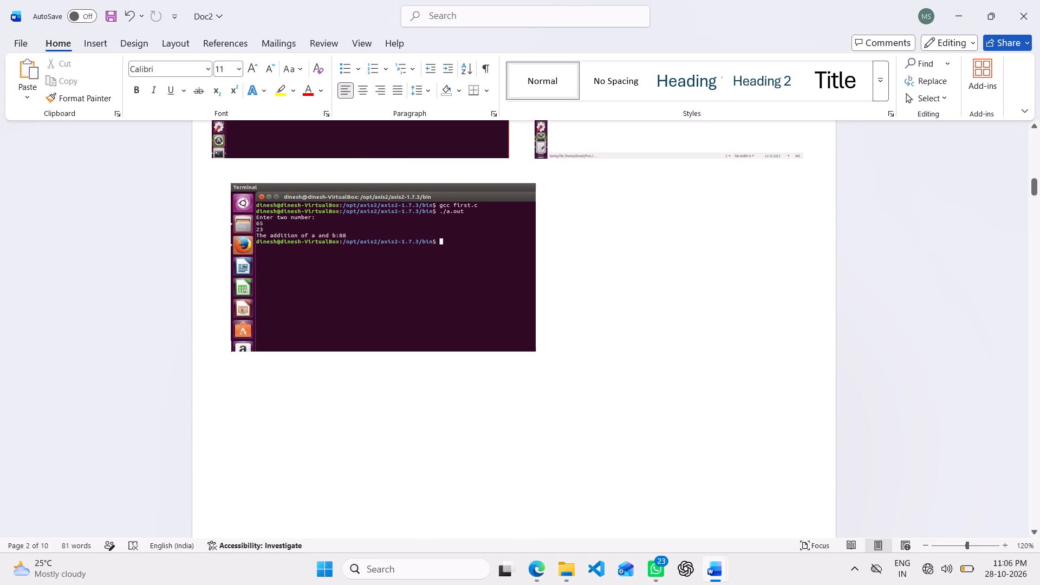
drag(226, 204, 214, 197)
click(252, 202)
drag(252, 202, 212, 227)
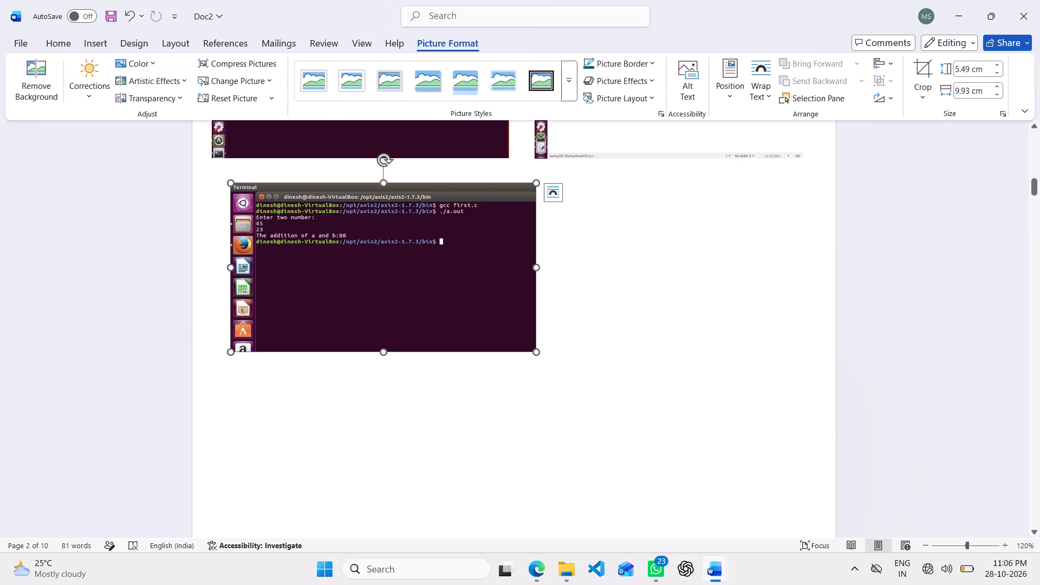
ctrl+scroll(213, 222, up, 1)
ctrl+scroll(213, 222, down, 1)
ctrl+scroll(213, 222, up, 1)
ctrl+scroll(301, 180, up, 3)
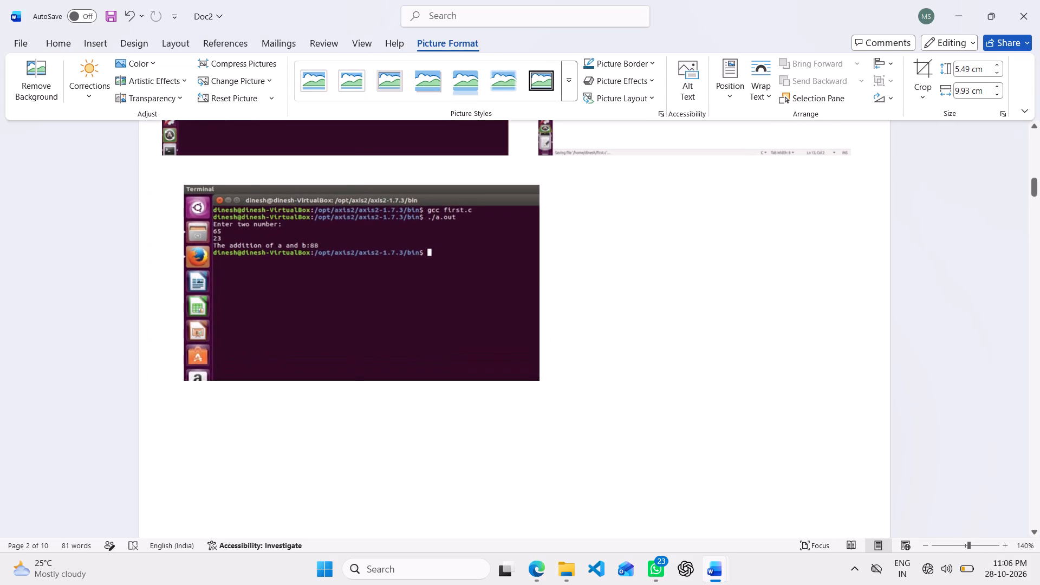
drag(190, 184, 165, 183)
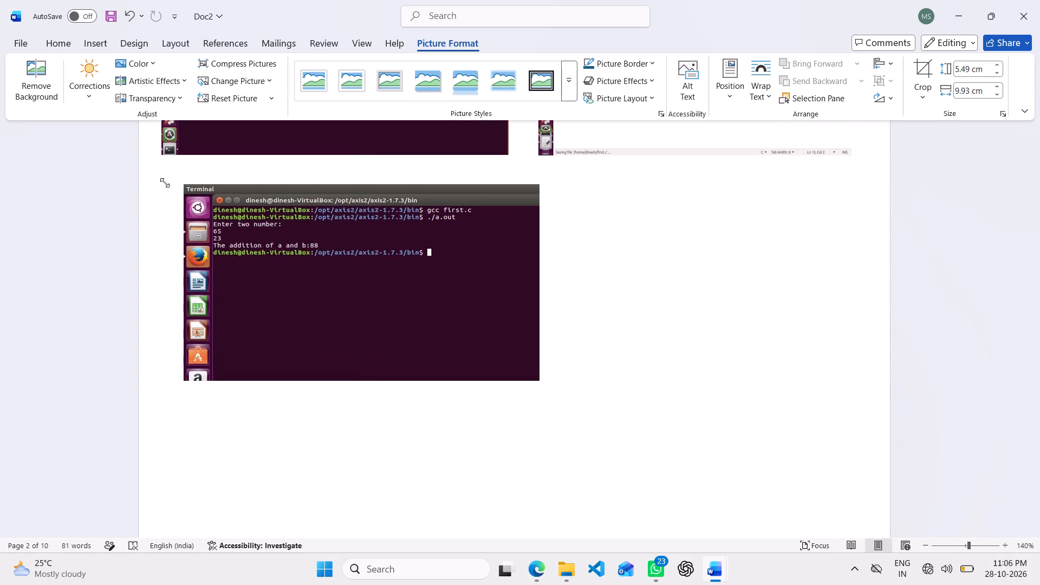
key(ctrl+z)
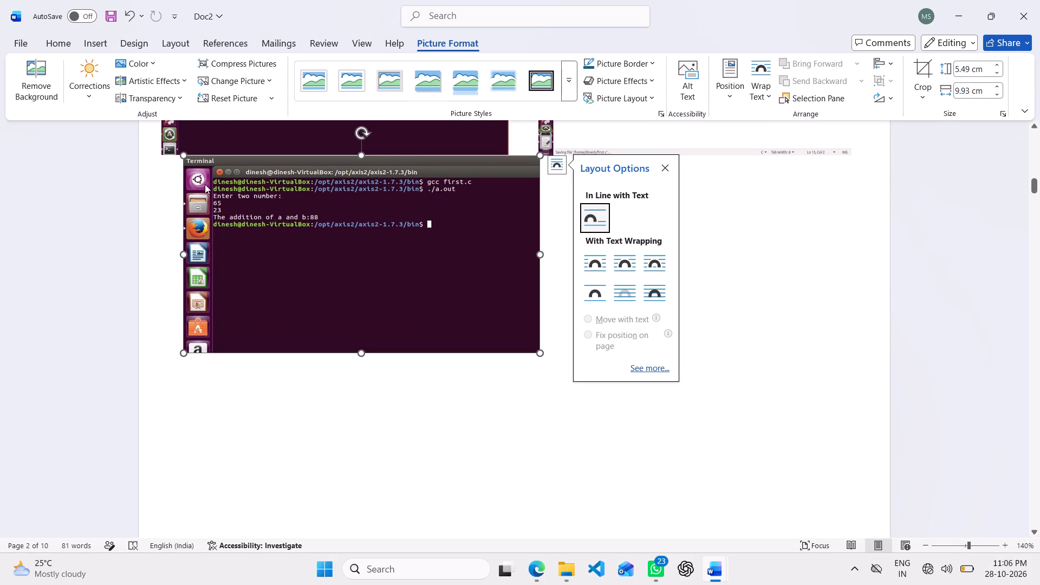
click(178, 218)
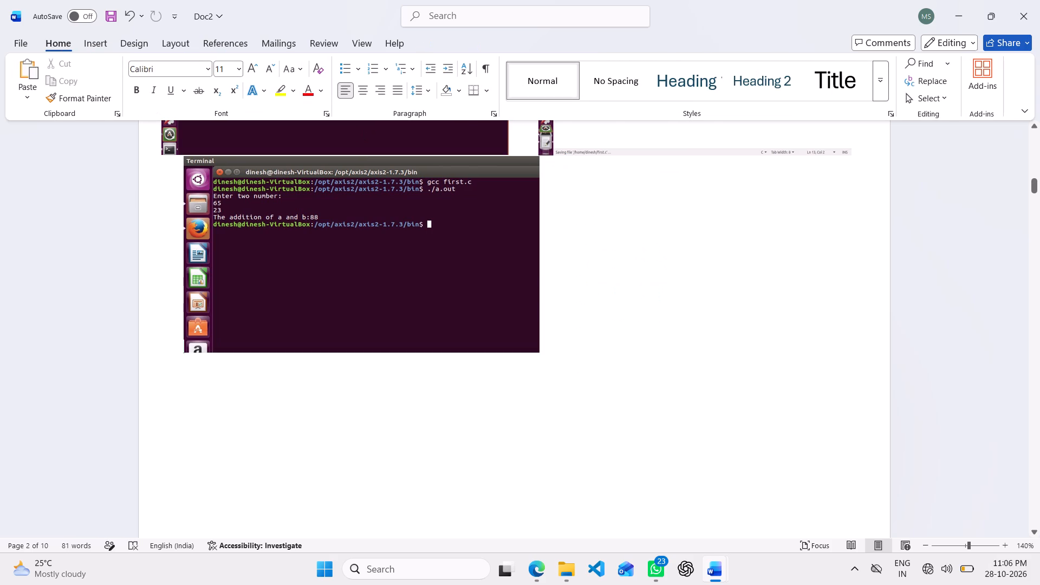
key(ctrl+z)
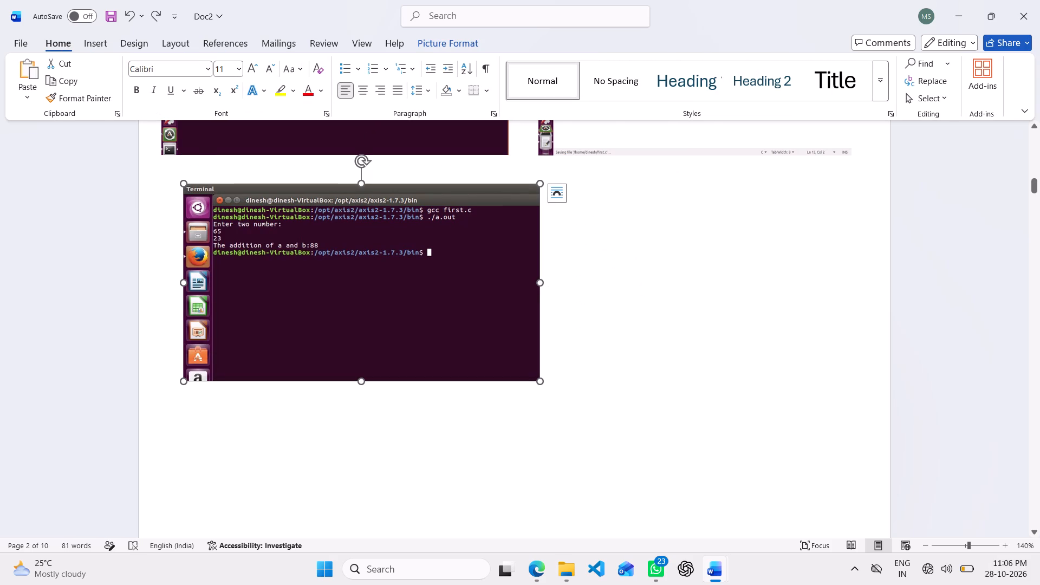
Narrow the addition output screenshot so its right edge roughly matches the terminal screenshot above it.
drag(537, 284, 518, 295)
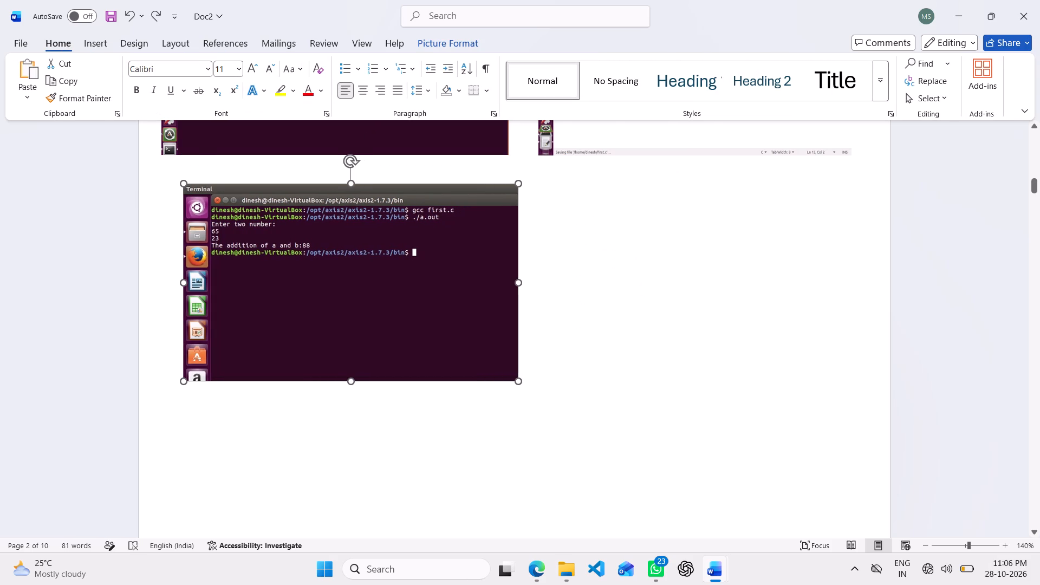
drag(518, 295, 513, 308)
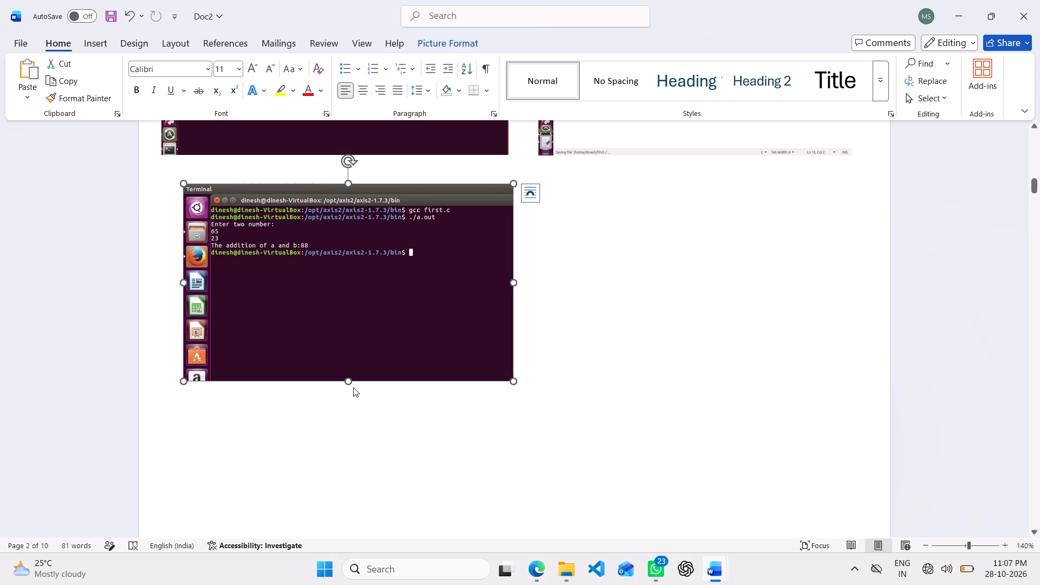
scroll(439, 379, down, 3)
ctrl+scroll(439, 379, down, 4)
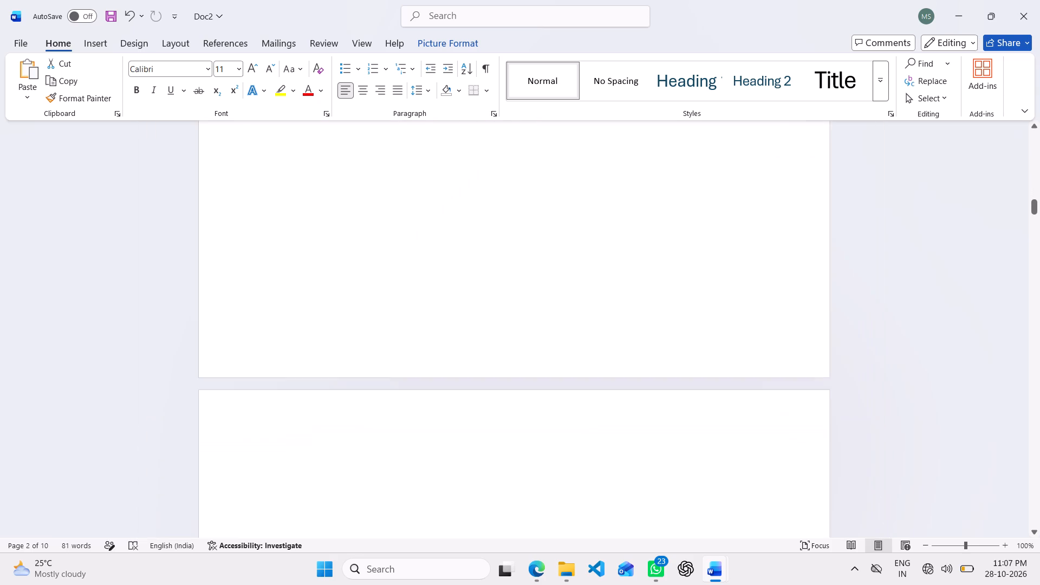
scroll(439, 379, up, 2)
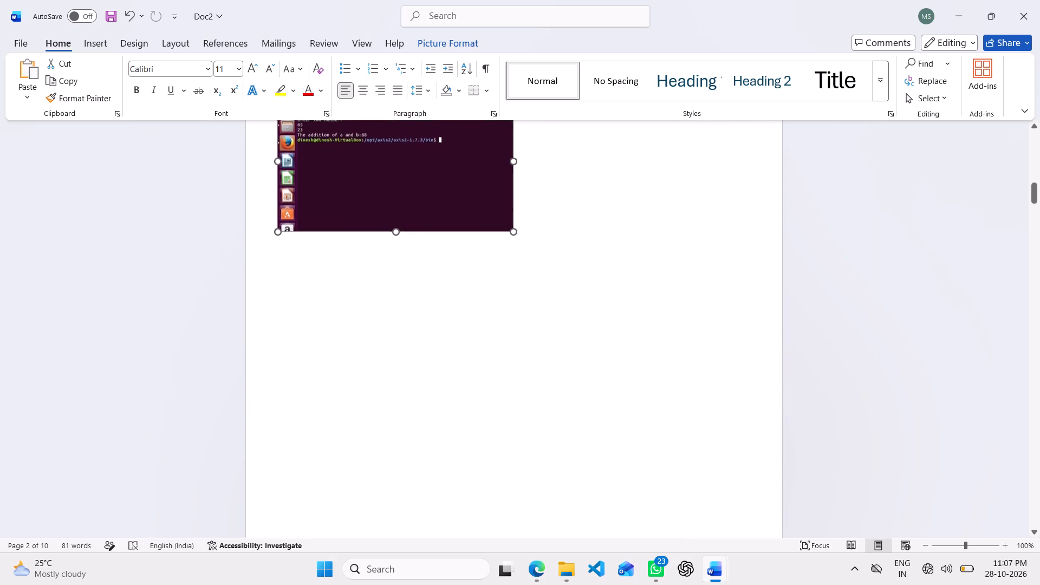
scroll(439, 379, up, 2)
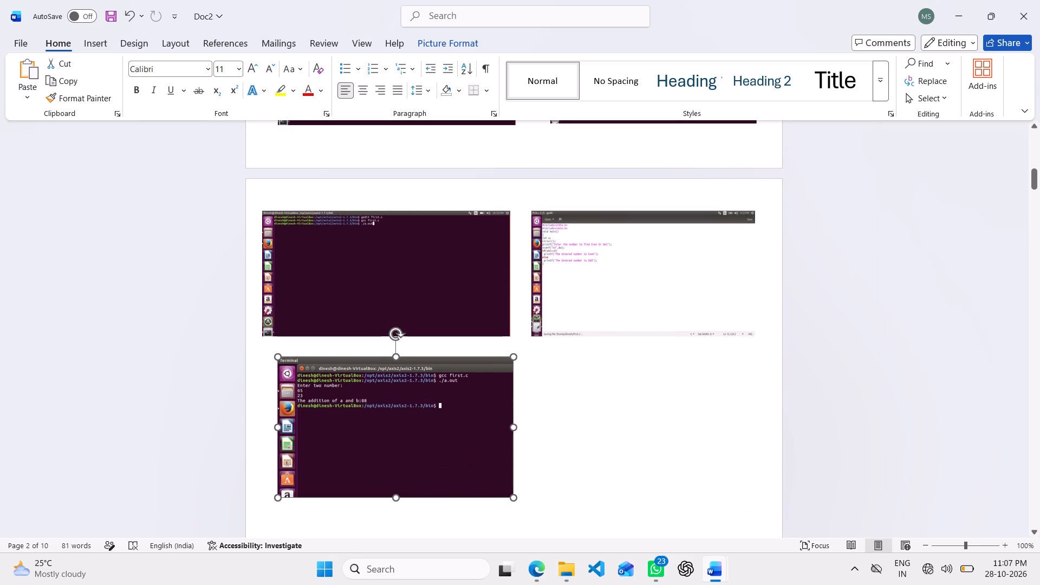
Switch to the cc lab document and check what follows the addition output, through the start of experiment 3 on Google App Engine.
key(alt+Tab)
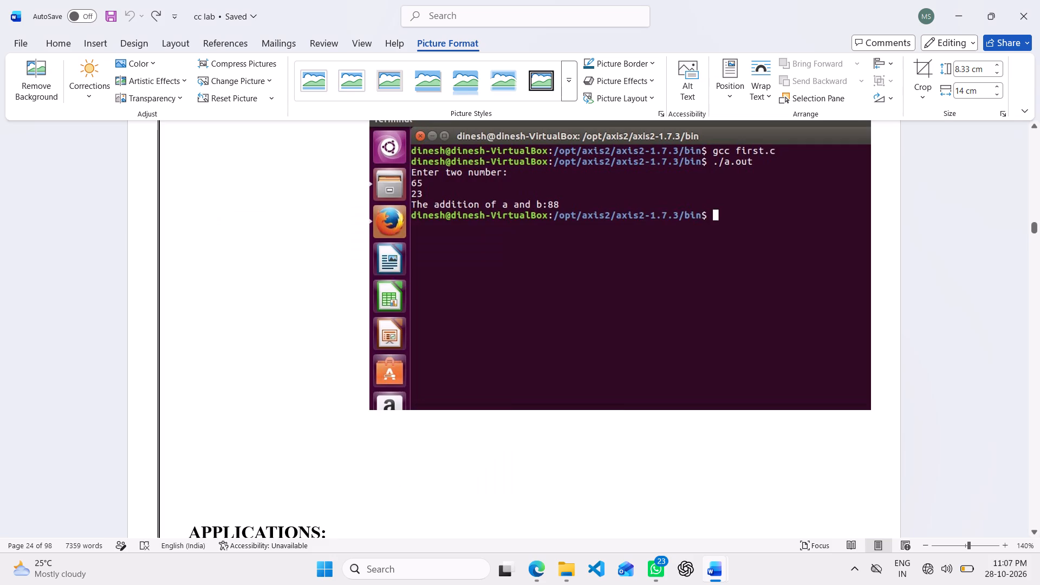
scroll(547, 457, down, 1)
scroll(547, 457, right, 2)
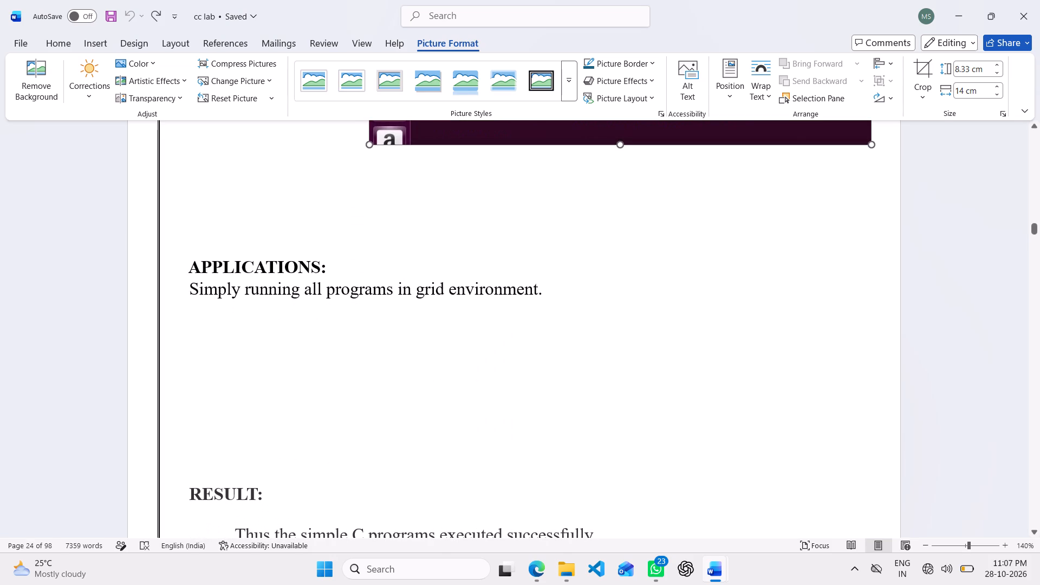
scroll(547, 457, right, 2)
scroll(547, 457, down, 1)
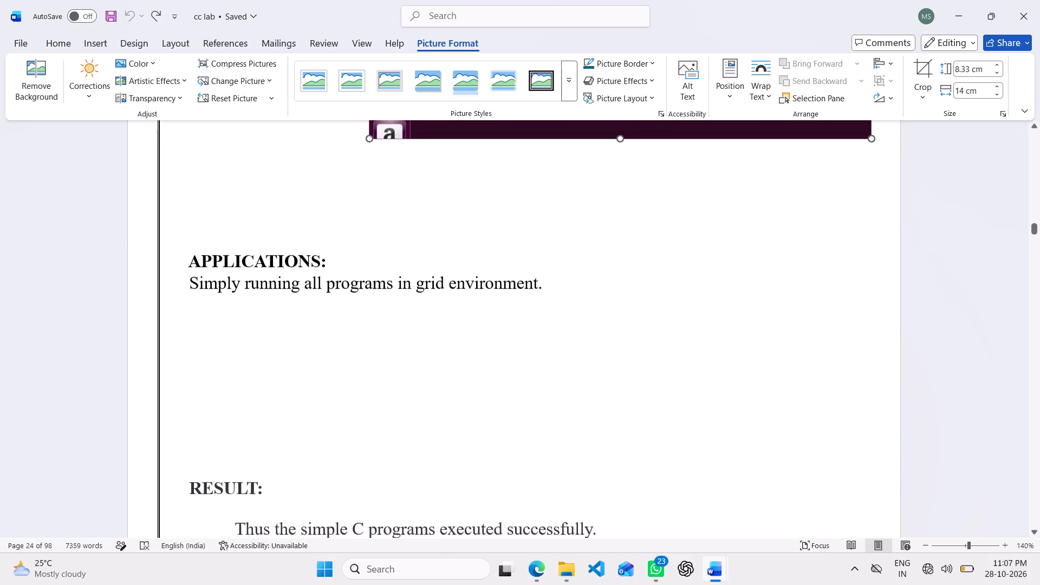
scroll(547, 457, down, 1)
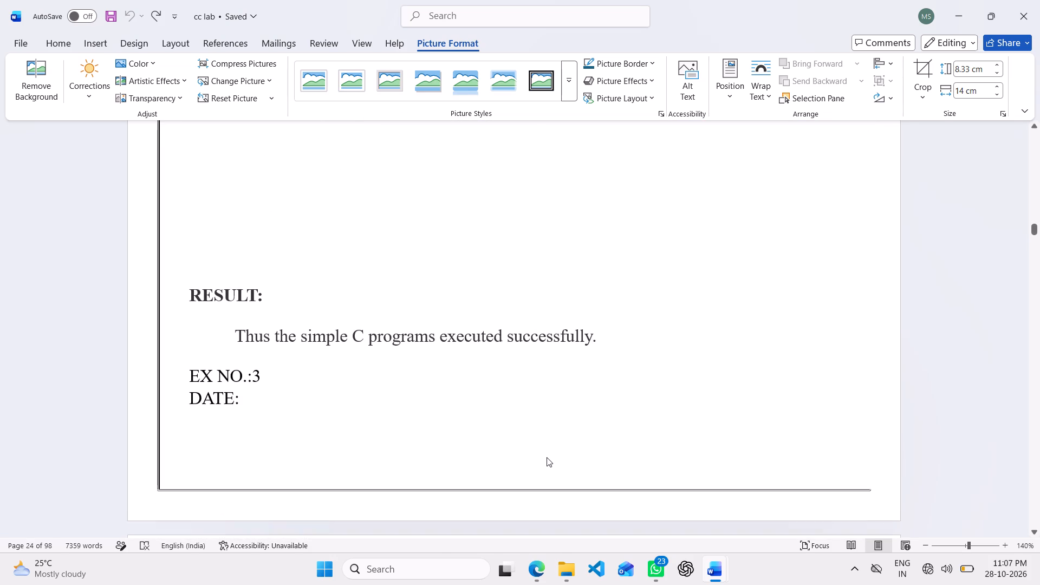
scroll(547, 457, down, 1)
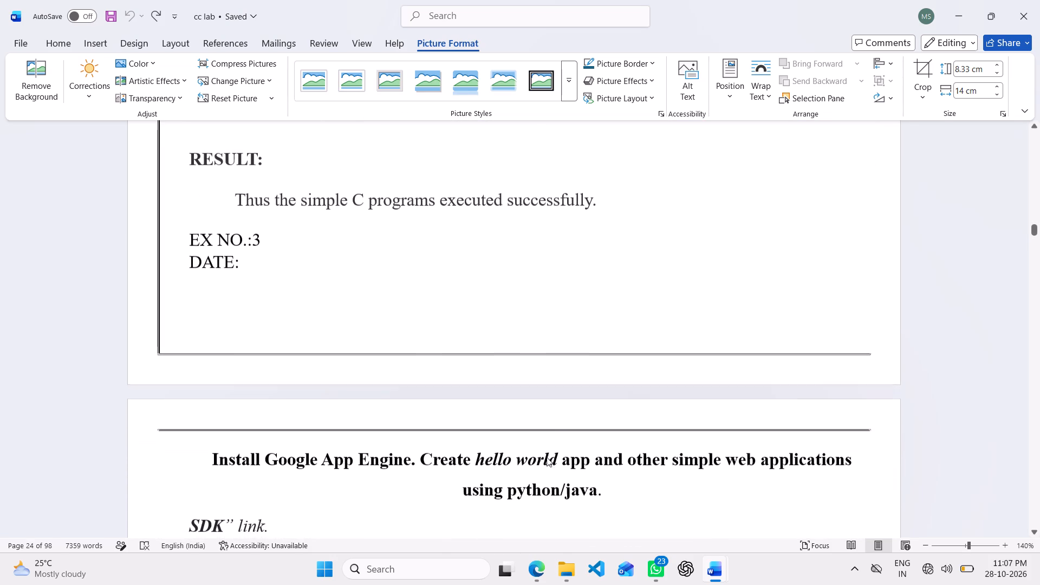
scroll(547, 457, down, 1)
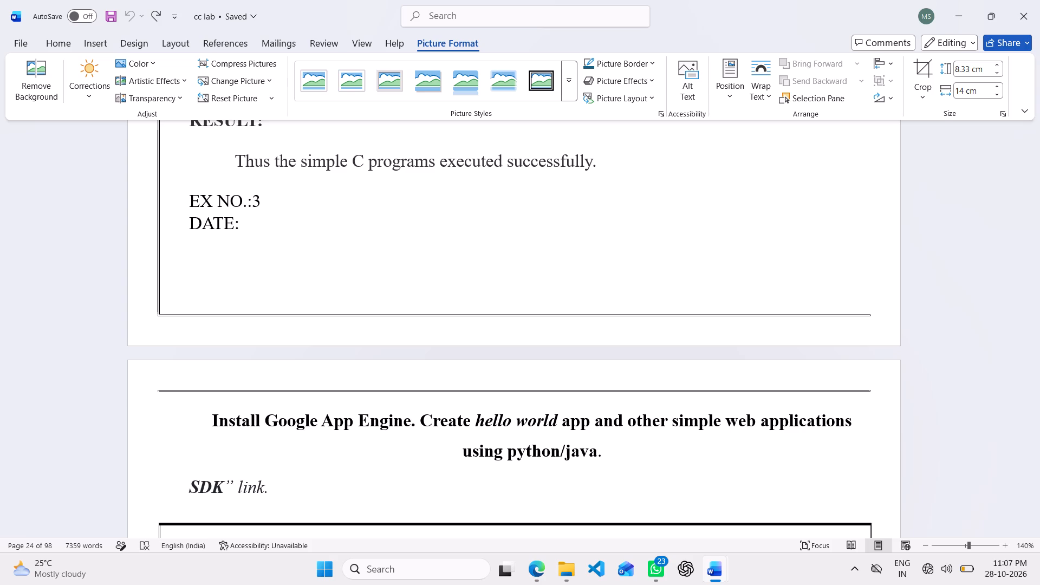
scroll(547, 457, down, 1)
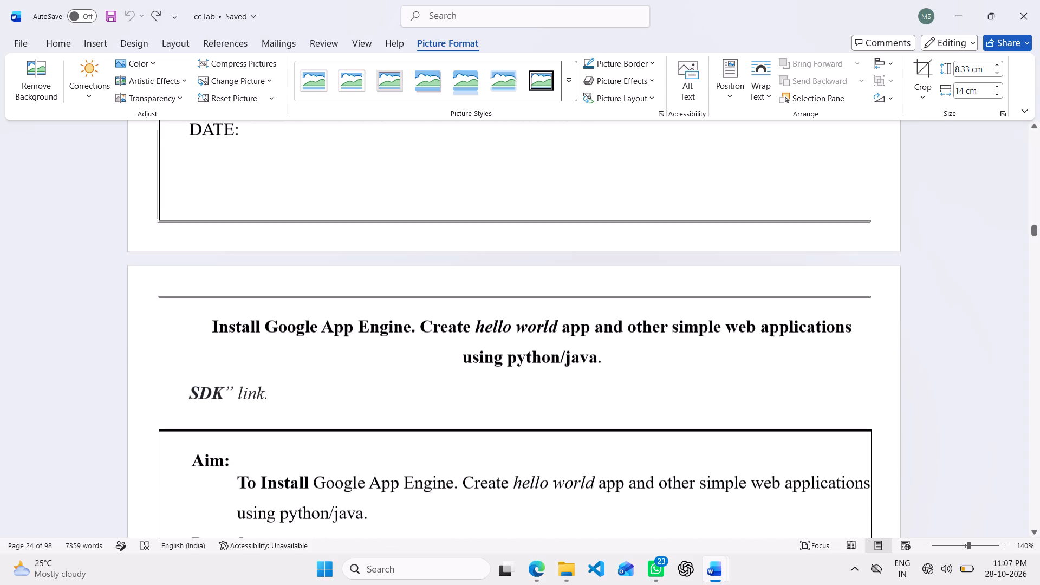
right_click(547, 457)
Return to Doc2 and save the document.
key(alt+Tab)
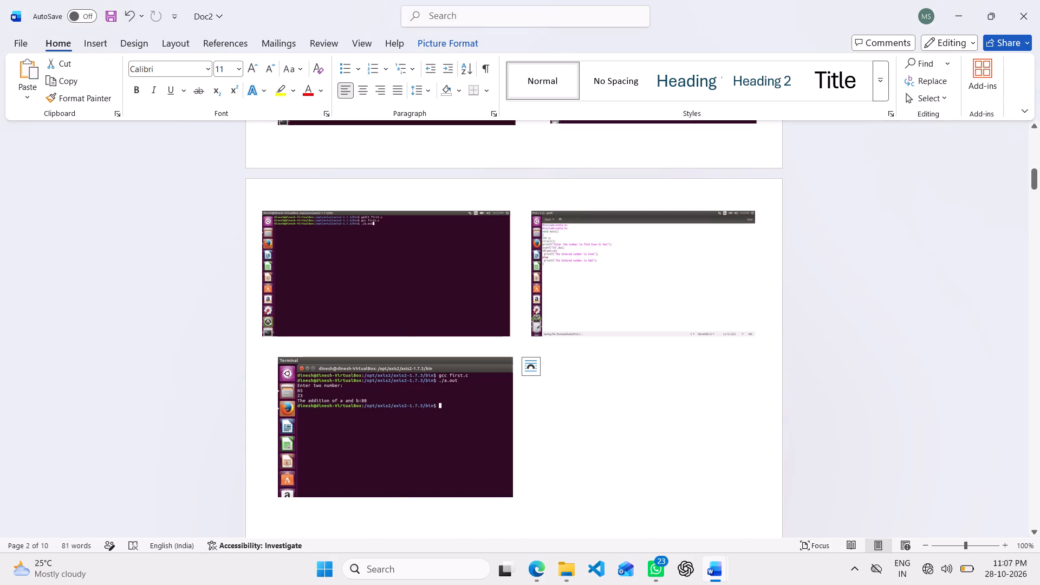
scroll(628, 430, down, 1)
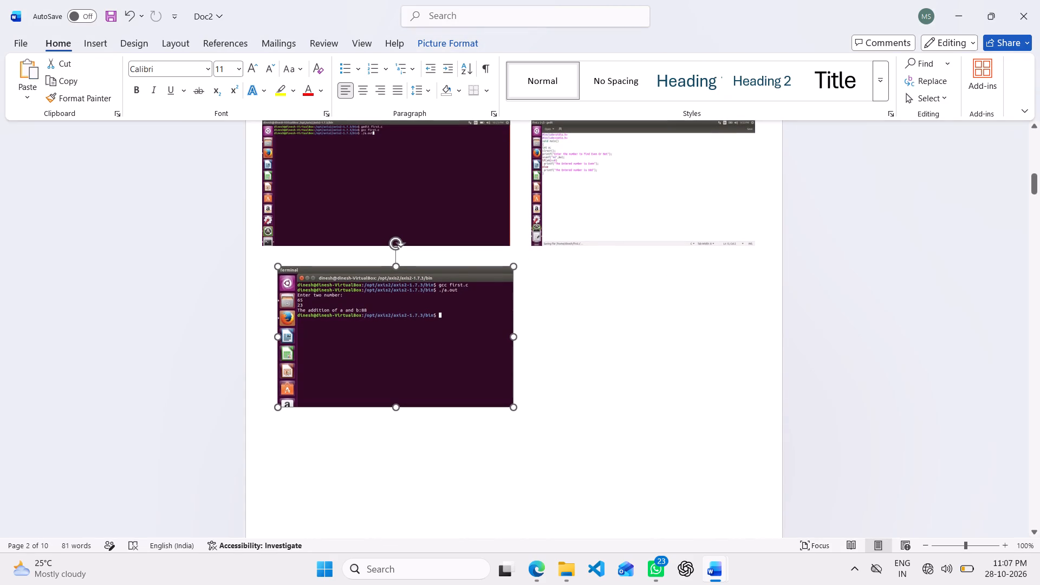
scroll(628, 430, down, 1)
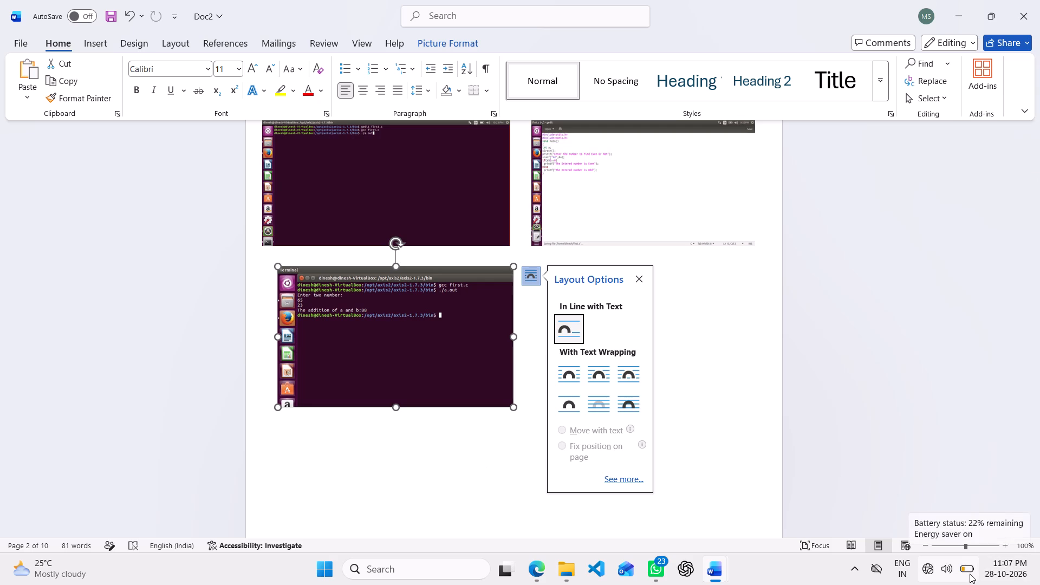
click(107, 16)
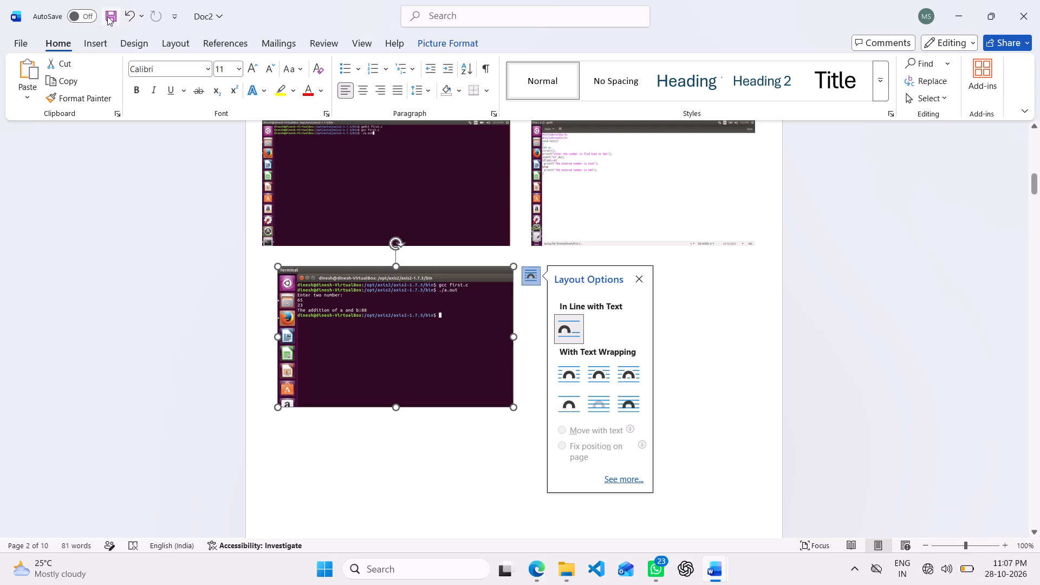
click(474, 473)
Shrink the Google Cloud "Select a project" screenshot on page 3 in both width and height to about the size of the page 2 screenshots.
scroll(474, 473, down, 2)
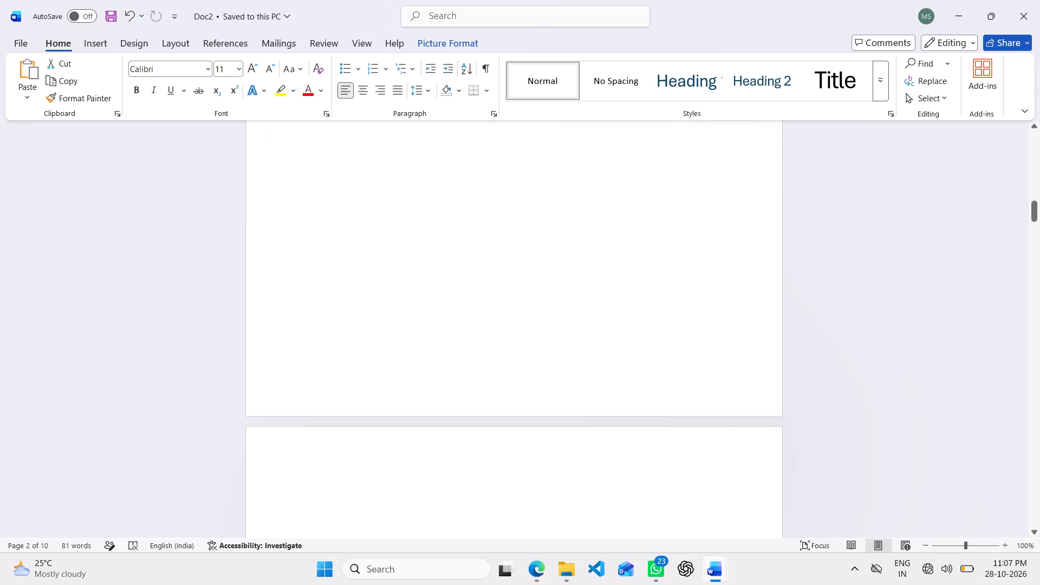
scroll(474, 473, down, 3)
scroll(474, 473, up, 2)
scroll(474, 473, down, 1)
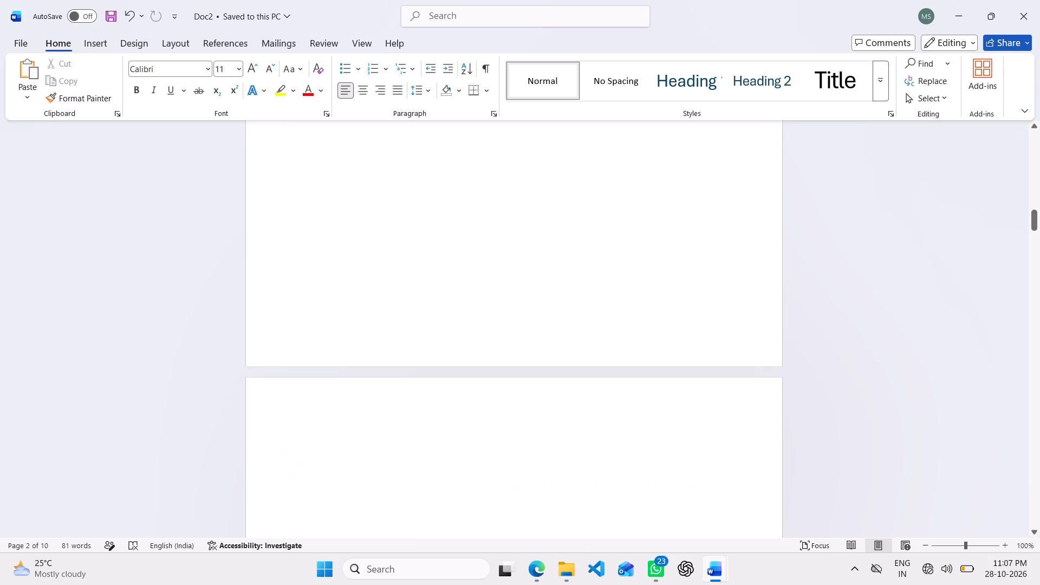
click(465, 391)
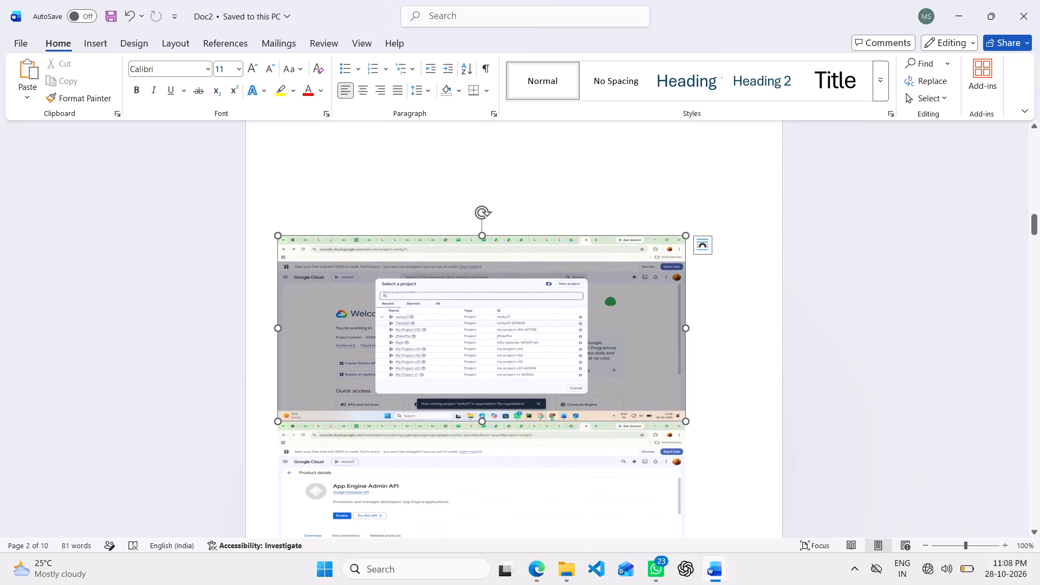
right_click(465, 391)
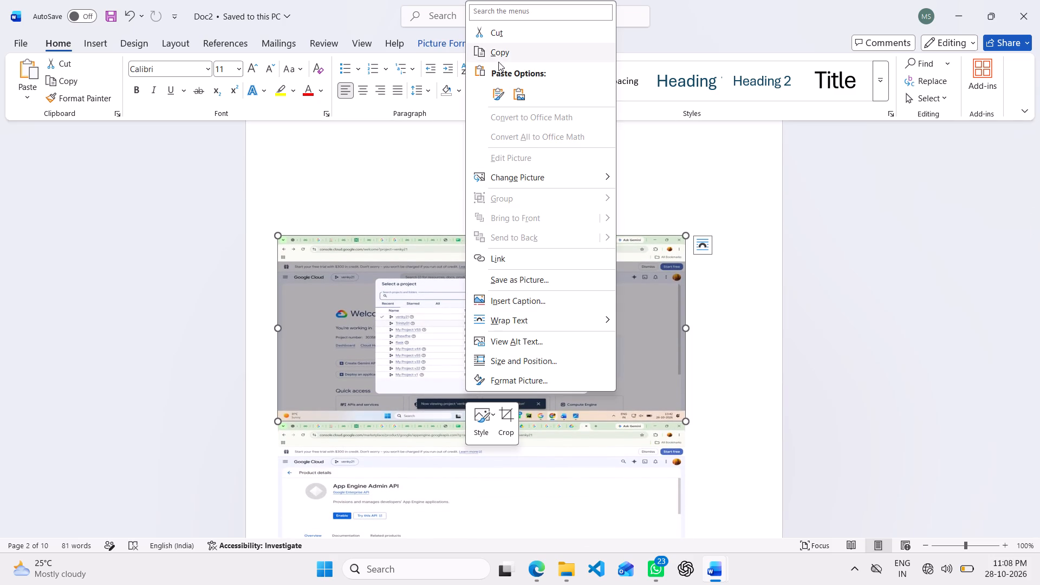
click(685, 325)
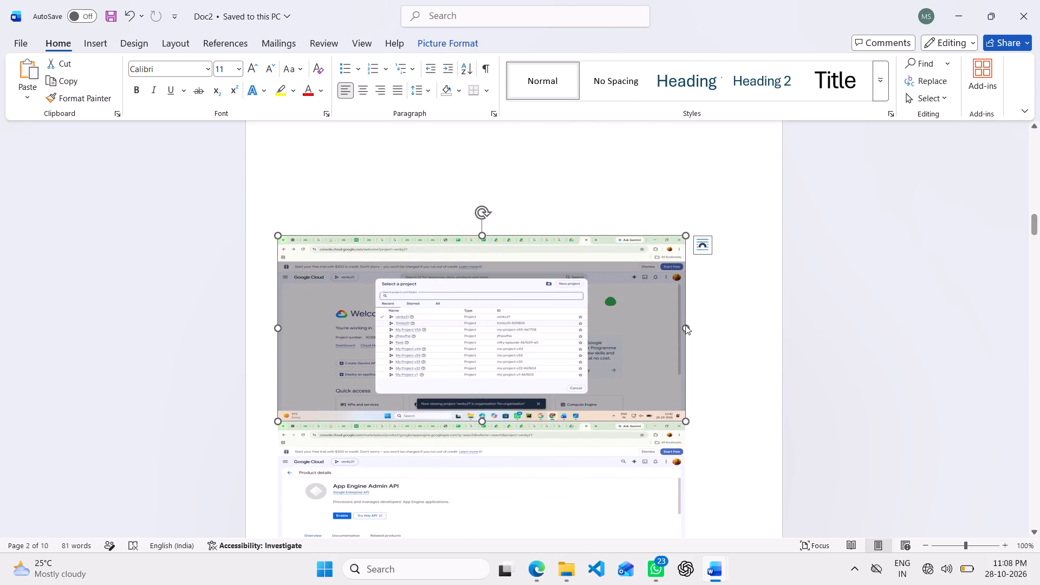
drag(685, 325, 535, 297)
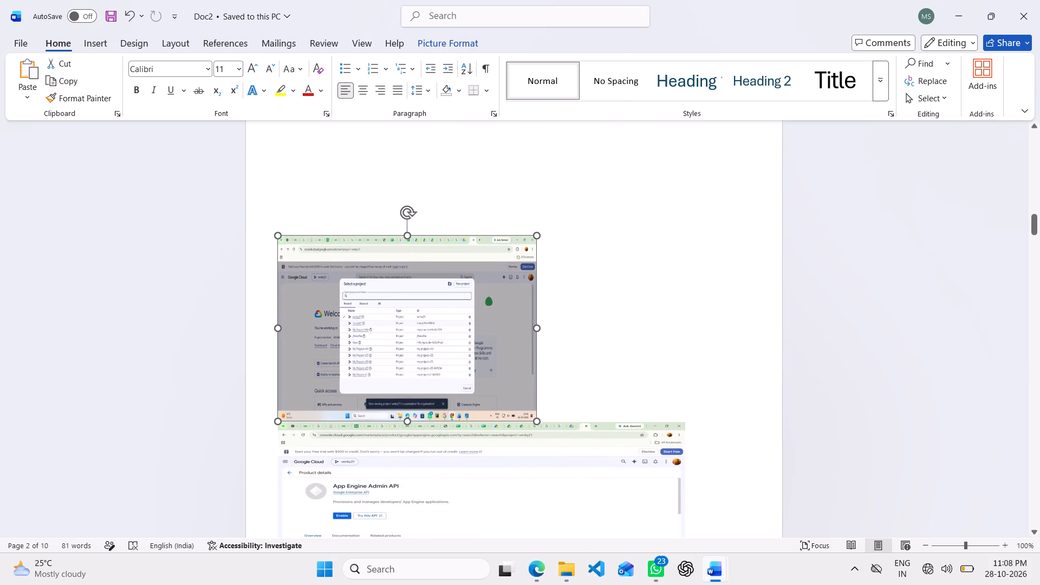
drag(406, 421, 404, 414)
drag(404, 414, 396, 372)
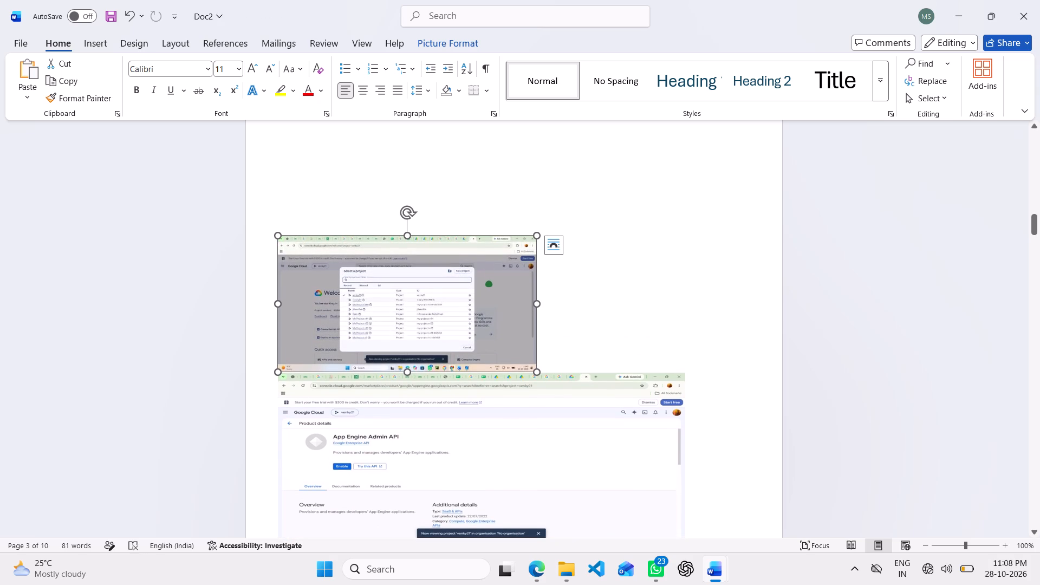
Move the Google Cloud "Select a project" screenshot from page 3 to directly after the addition output screenshot on page 2.
click(409, 323)
right_click(409, 323)
click(447, 197)
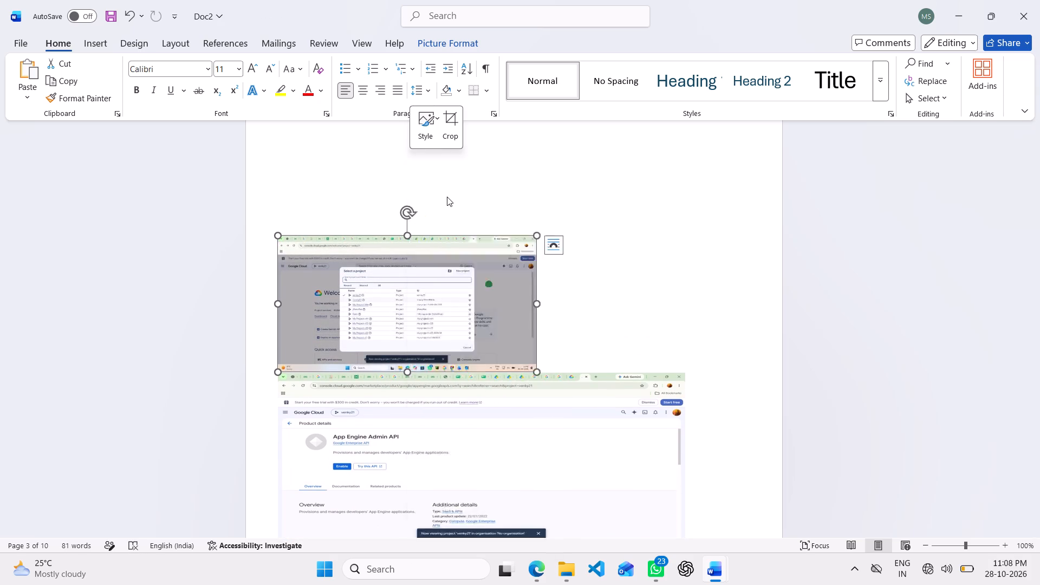
scroll(447, 197, up, 3)
scroll(661, 281, up, 2)
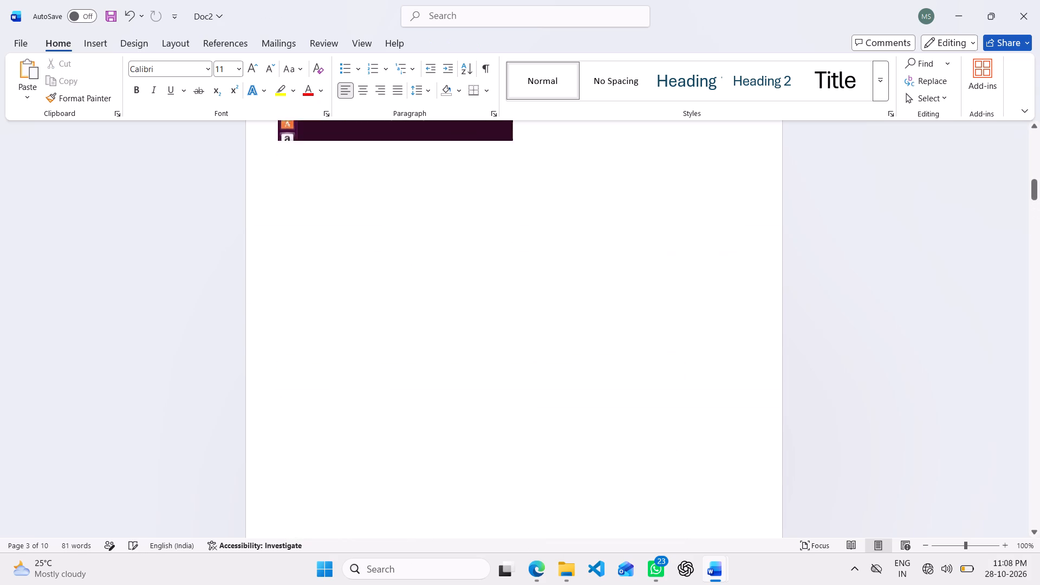
scroll(661, 281, up, 2)
click(604, 270)
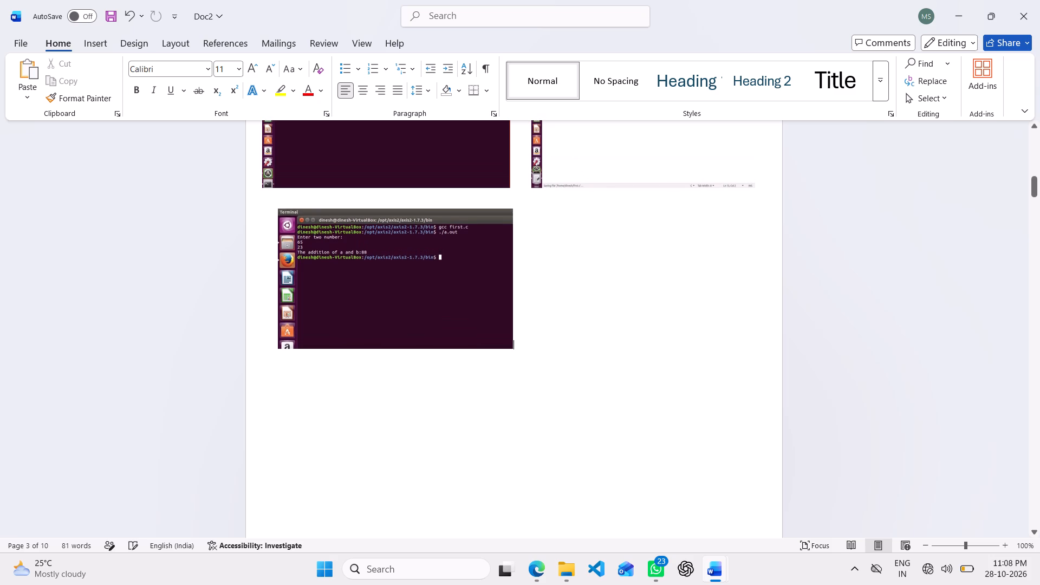
key(ctrl+v)
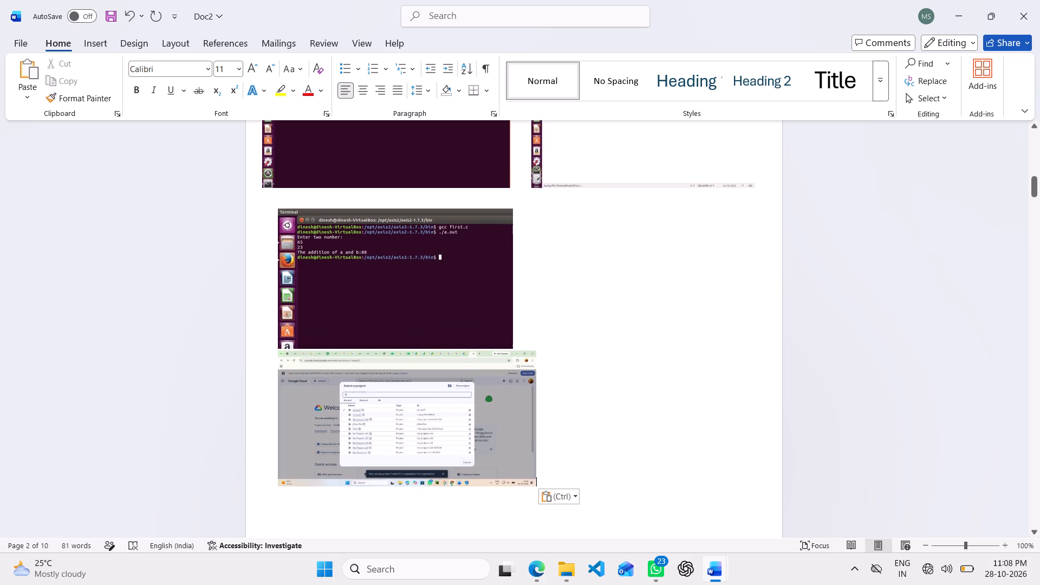
Narrow the moved "Select a project" screenshot to about 8.65 cm so it fits beside the addition output screenshot.
drag(430, 404, 587, 332)
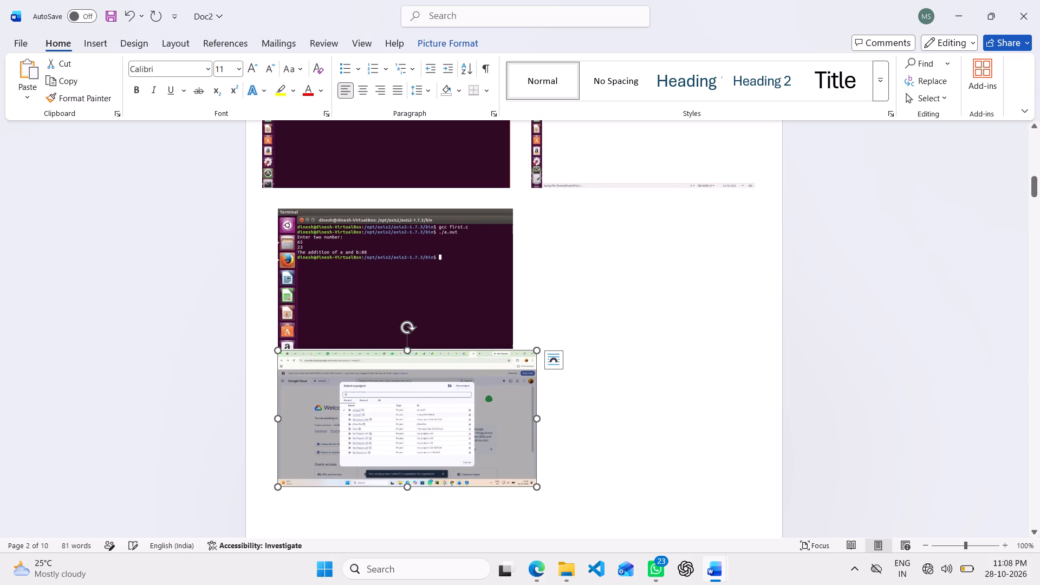
drag(292, 359, 533, 280)
click(277, 365)
drag(278, 354, 361, 420)
drag(280, 418, 295, 417)
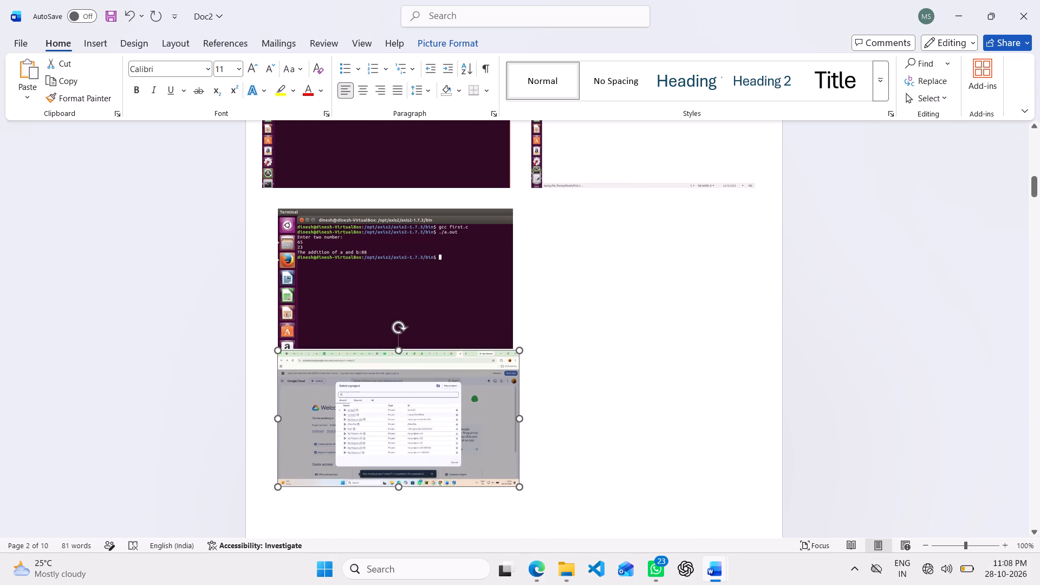
drag(295, 417, 312, 424)
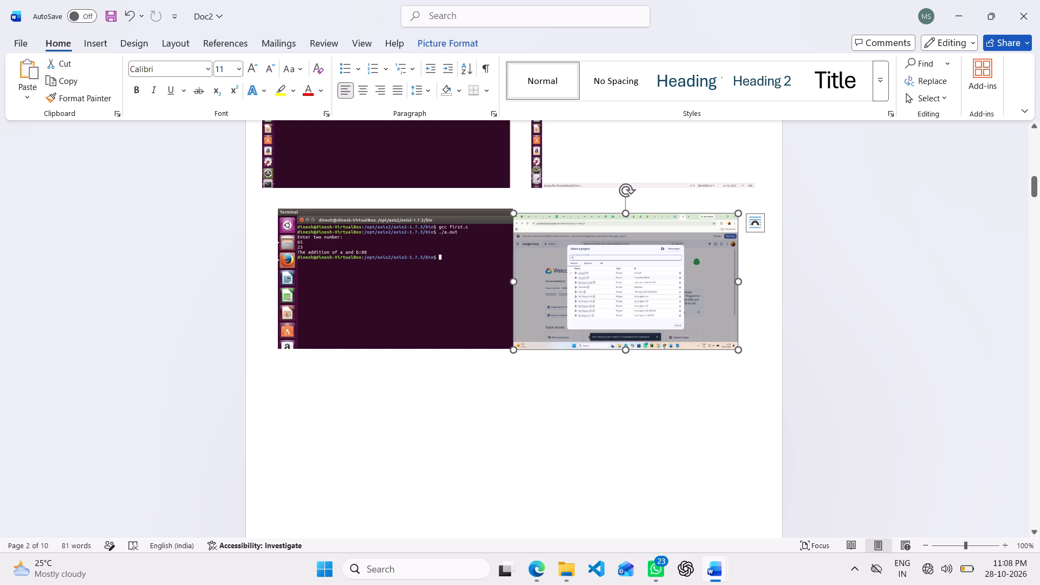
drag(510, 283, 542, 272)
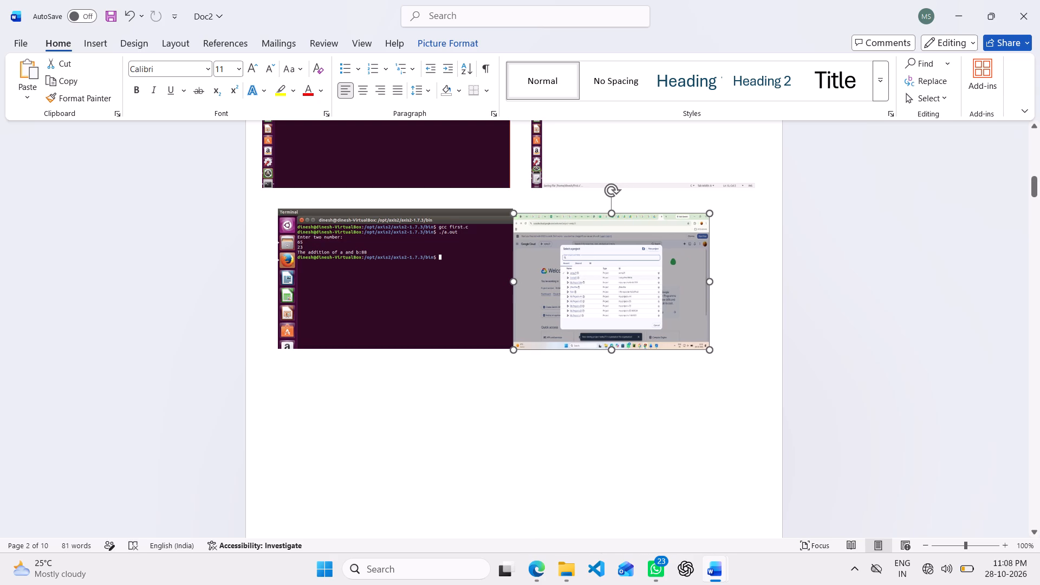
drag(542, 272, 488, 268)
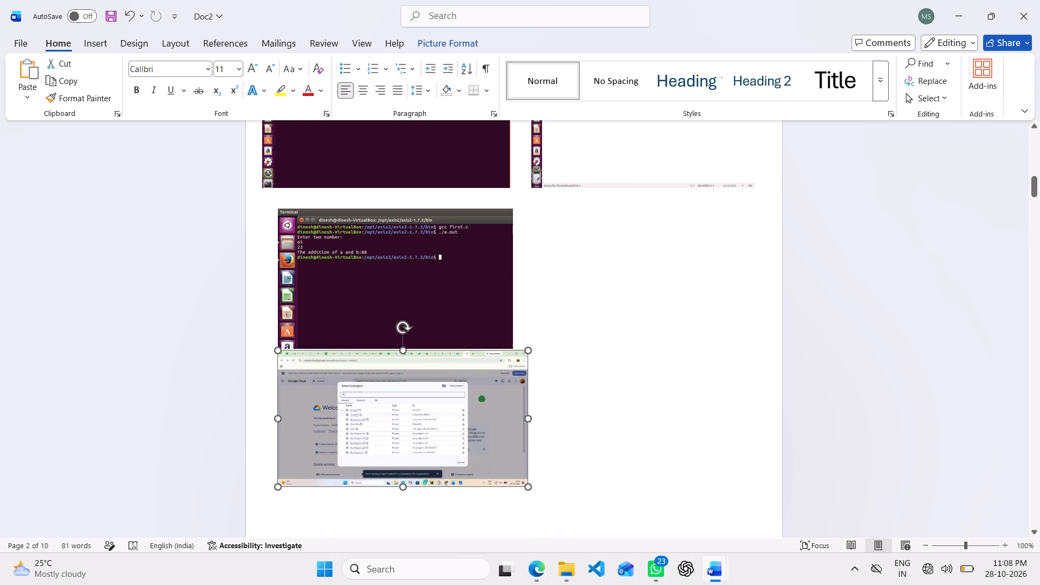
drag(488, 268, 503, 274)
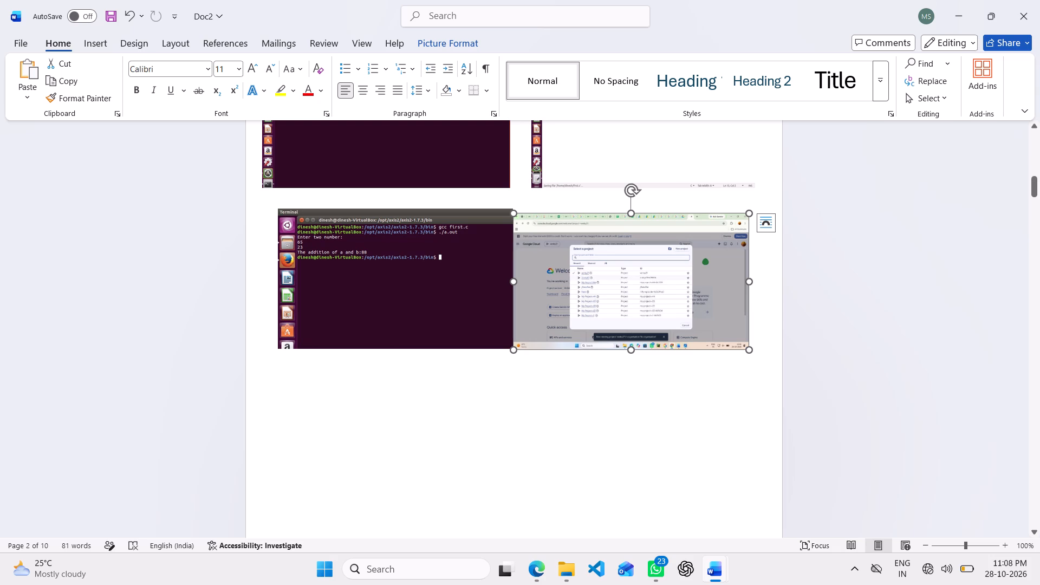
right_drag(516, 281, 488, 278)
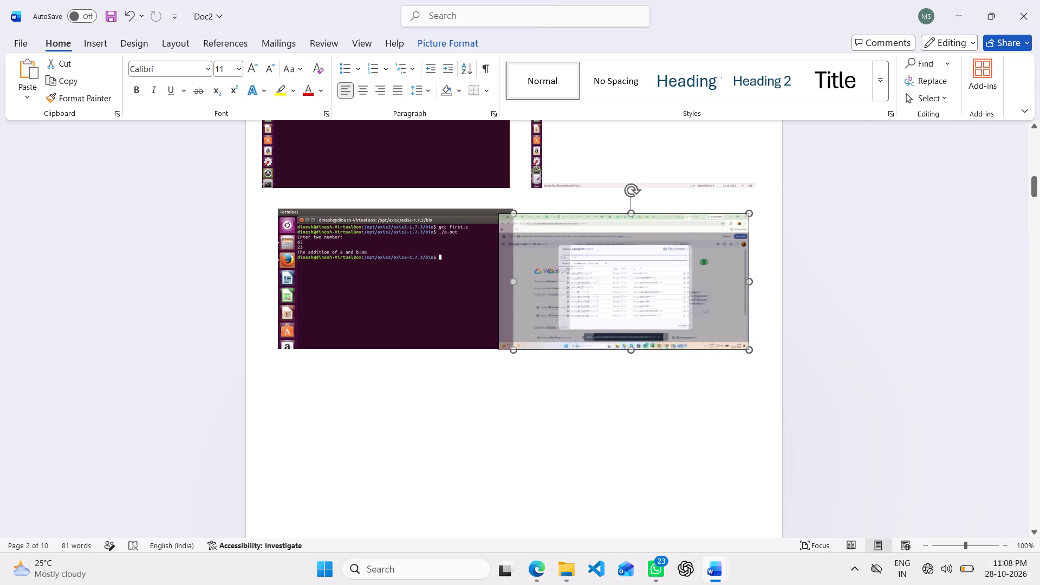
right_drag(488, 278, 536, 277)
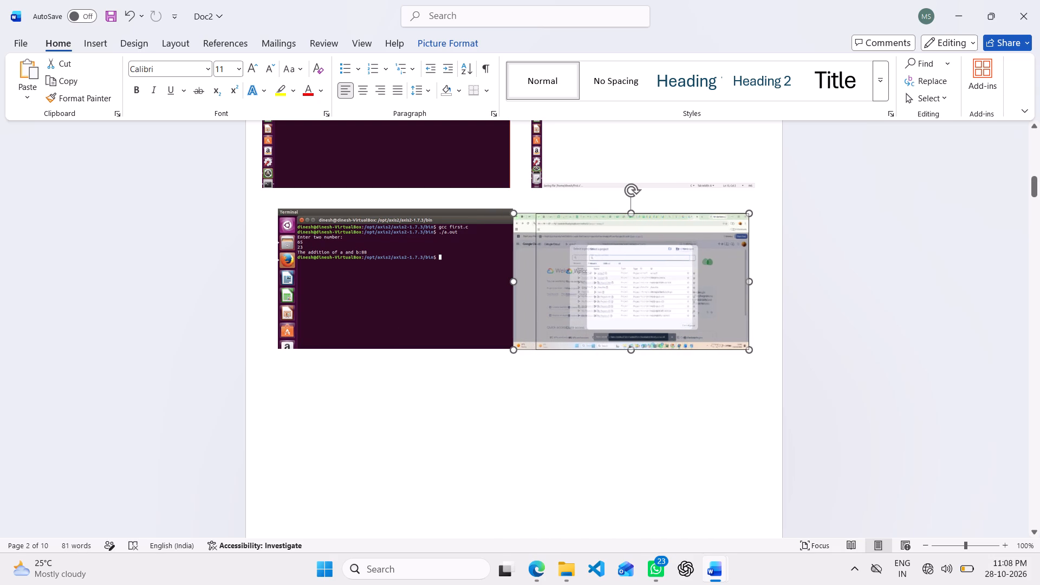
right_drag(536, 277, 527, 276)
drag(511, 284, 480, 279)
right_drag(516, 279, 497, 275)
click(497, 275)
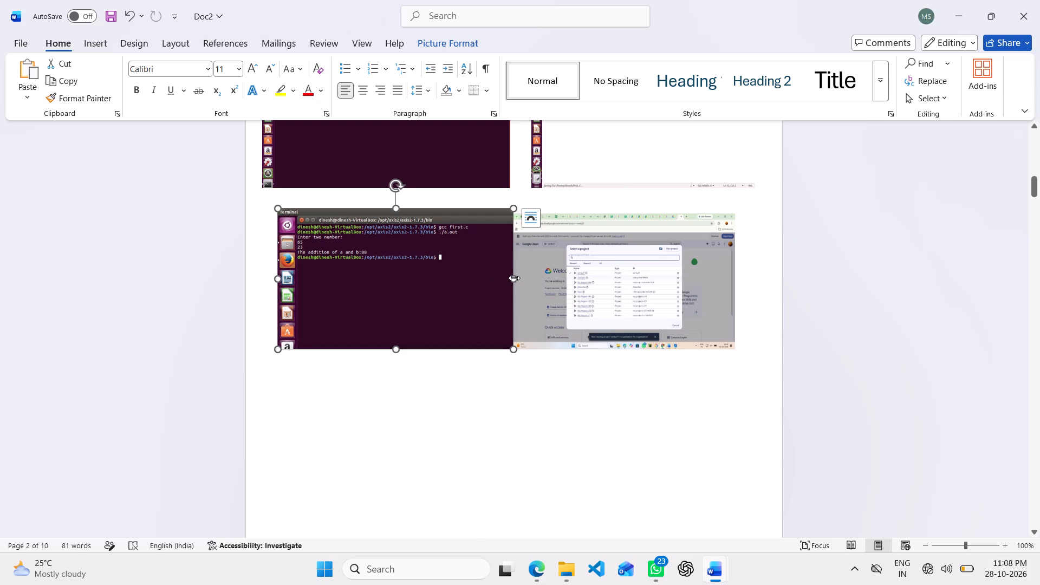
Widen the addition output screenshot slightly to about 9.21 cm, up against the "Select a project" screenshot.
drag(512, 278, 514, 283)
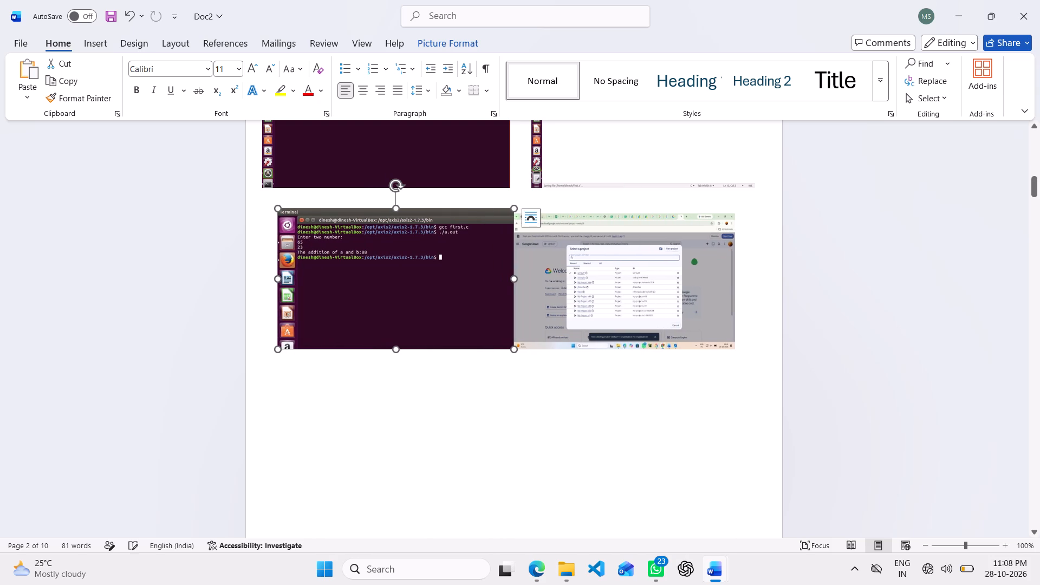
click(521, 198)
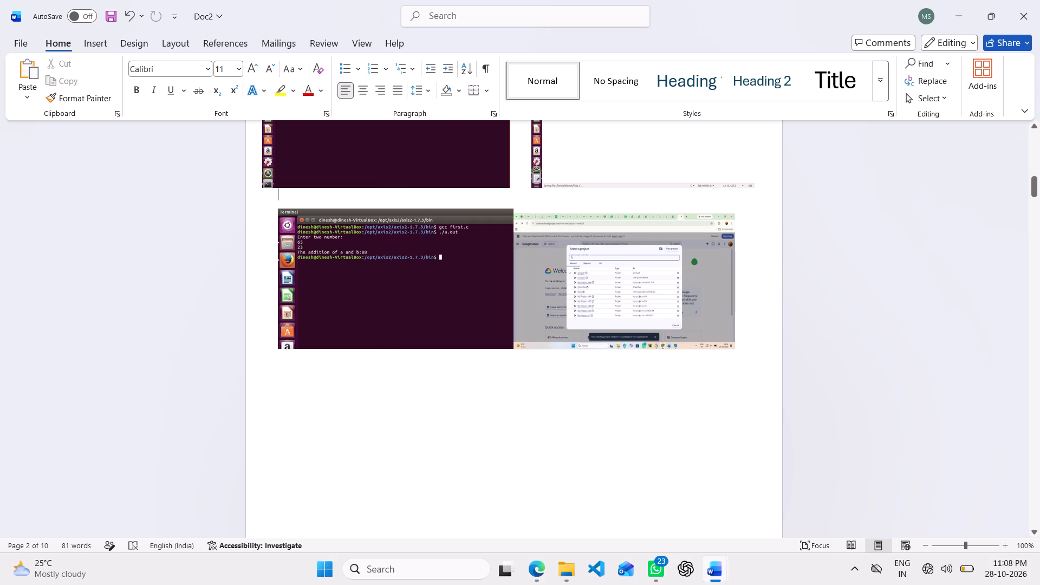
triple_click(500, 217)
click(500, 217)
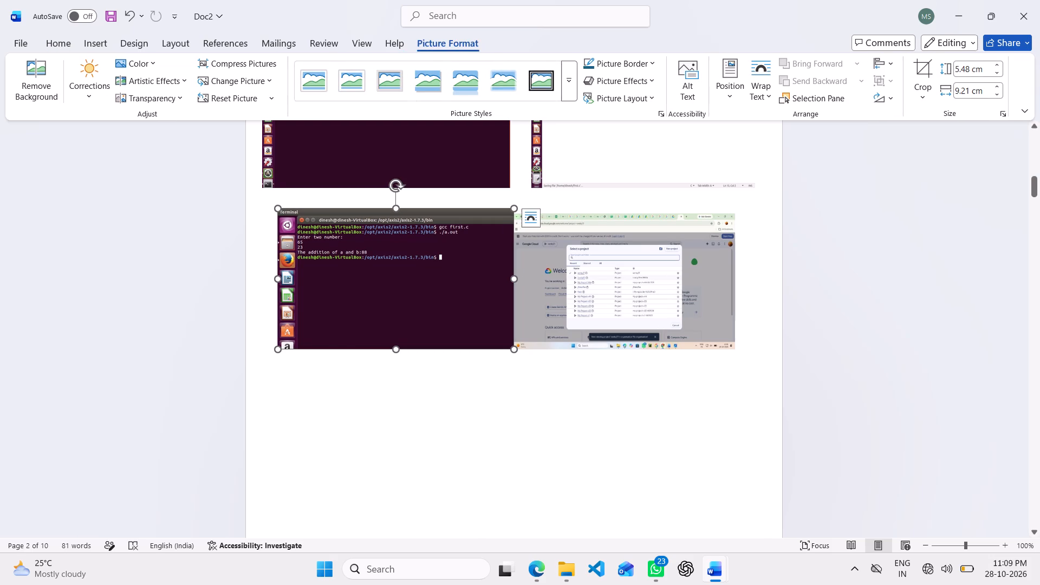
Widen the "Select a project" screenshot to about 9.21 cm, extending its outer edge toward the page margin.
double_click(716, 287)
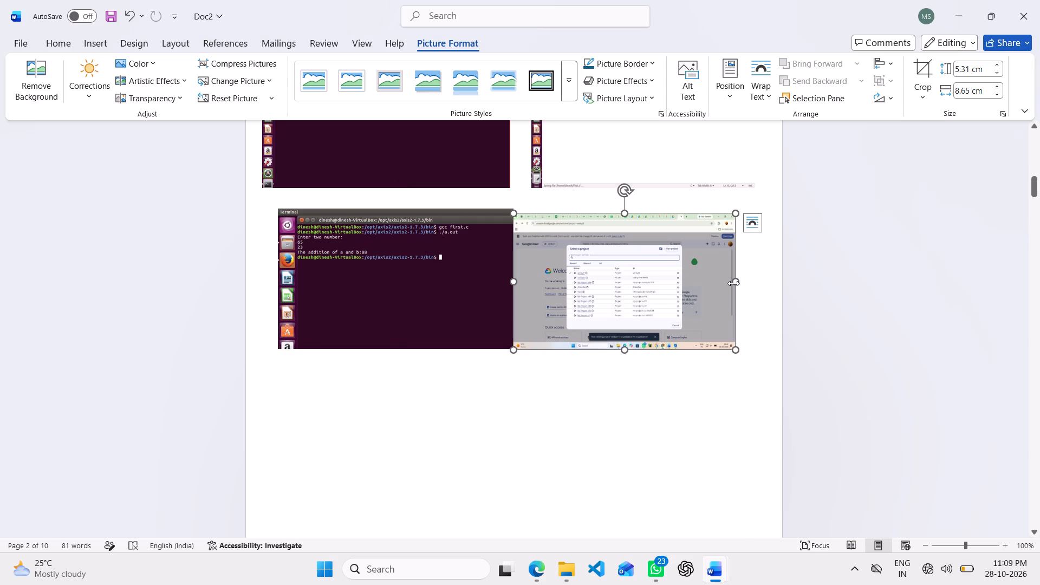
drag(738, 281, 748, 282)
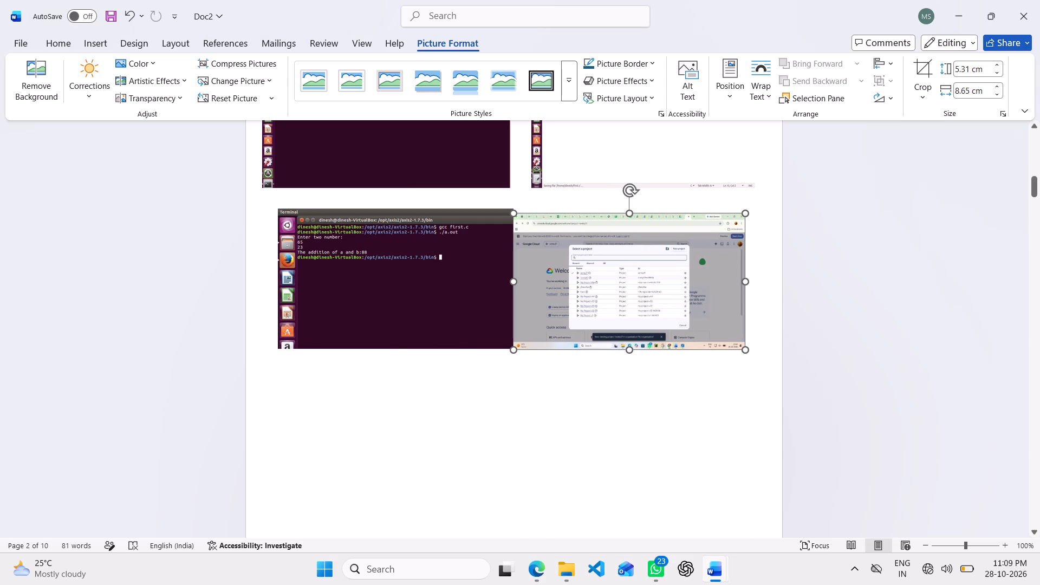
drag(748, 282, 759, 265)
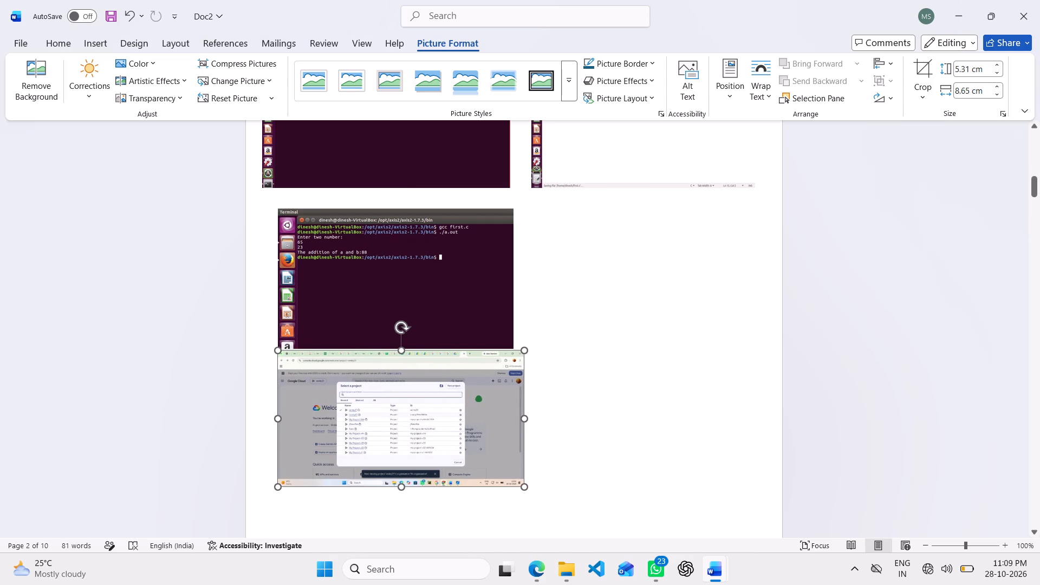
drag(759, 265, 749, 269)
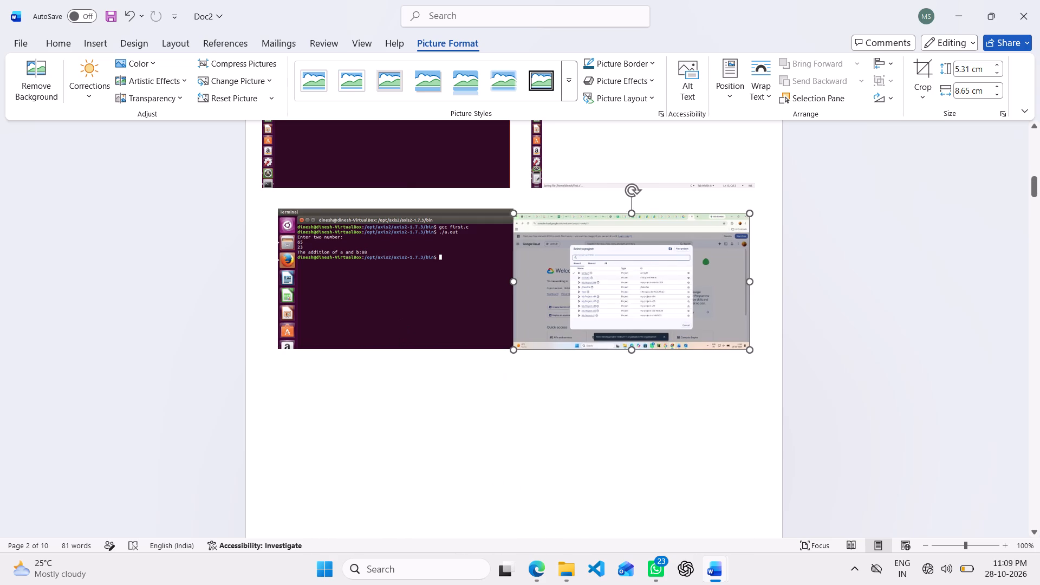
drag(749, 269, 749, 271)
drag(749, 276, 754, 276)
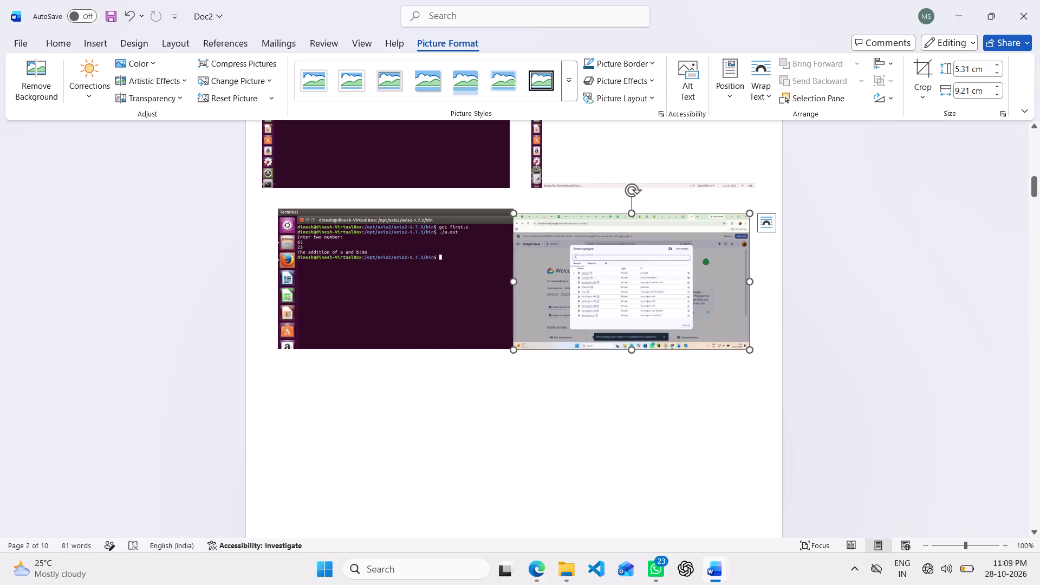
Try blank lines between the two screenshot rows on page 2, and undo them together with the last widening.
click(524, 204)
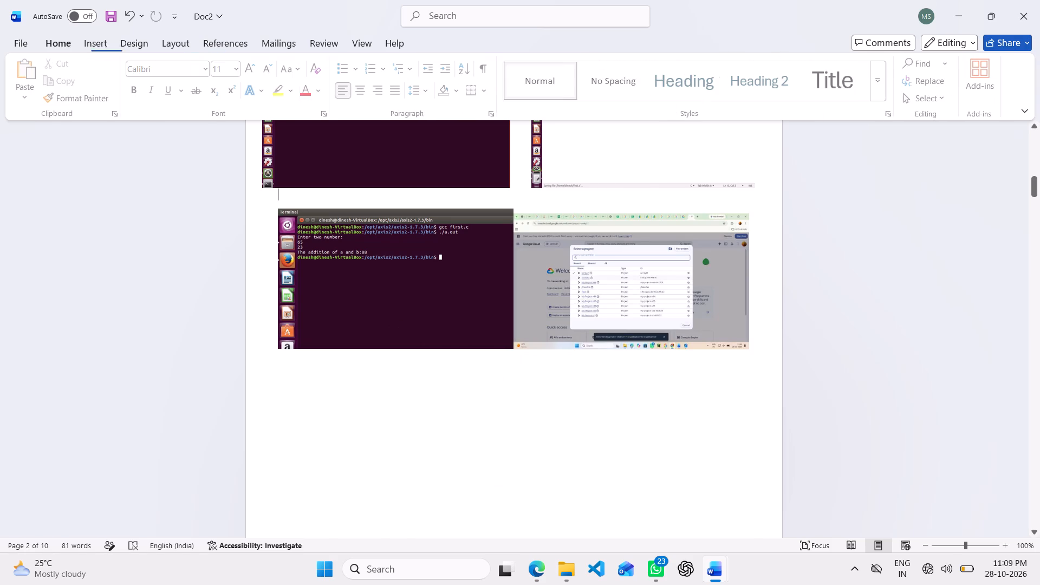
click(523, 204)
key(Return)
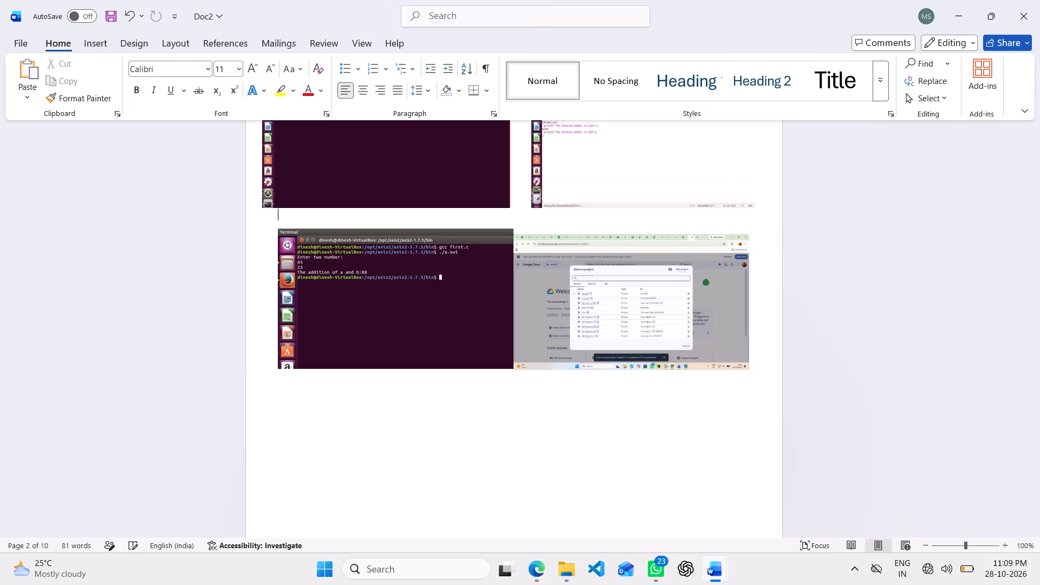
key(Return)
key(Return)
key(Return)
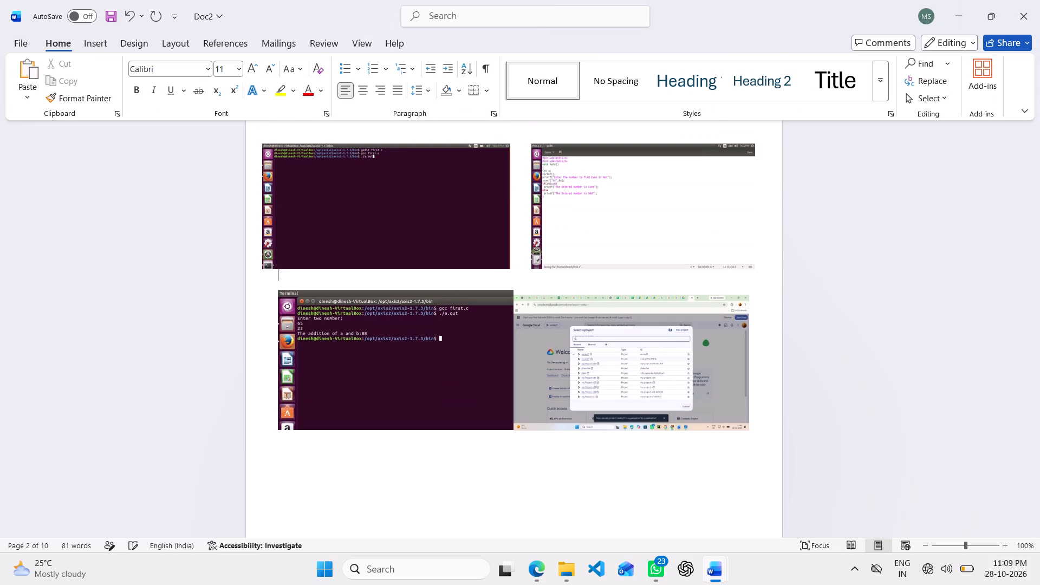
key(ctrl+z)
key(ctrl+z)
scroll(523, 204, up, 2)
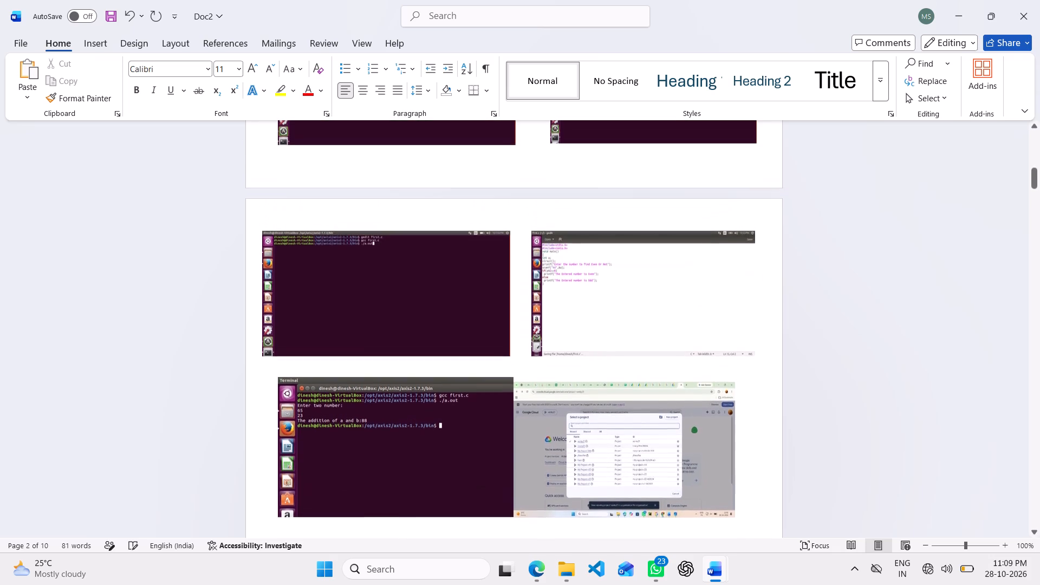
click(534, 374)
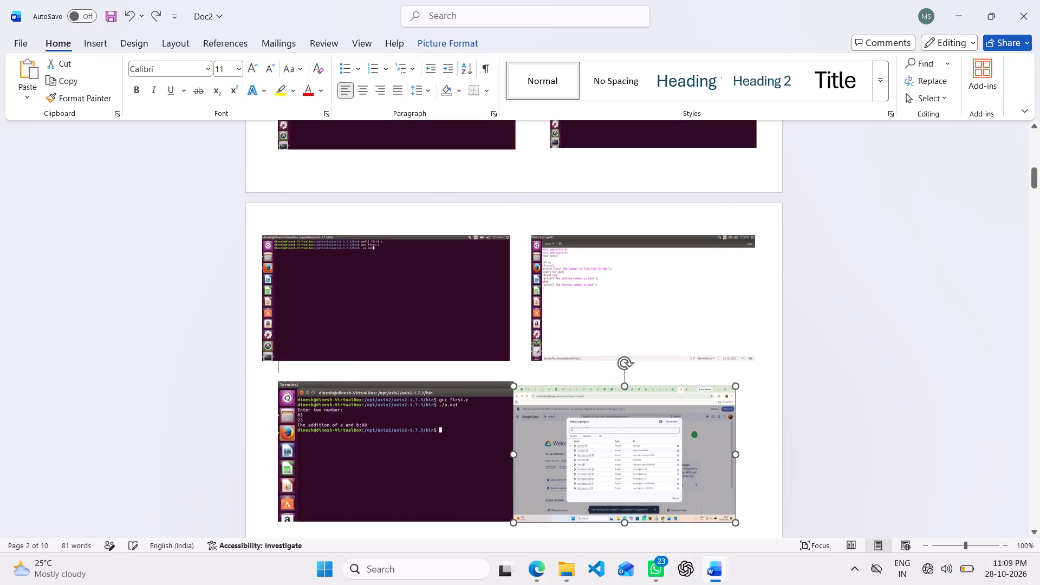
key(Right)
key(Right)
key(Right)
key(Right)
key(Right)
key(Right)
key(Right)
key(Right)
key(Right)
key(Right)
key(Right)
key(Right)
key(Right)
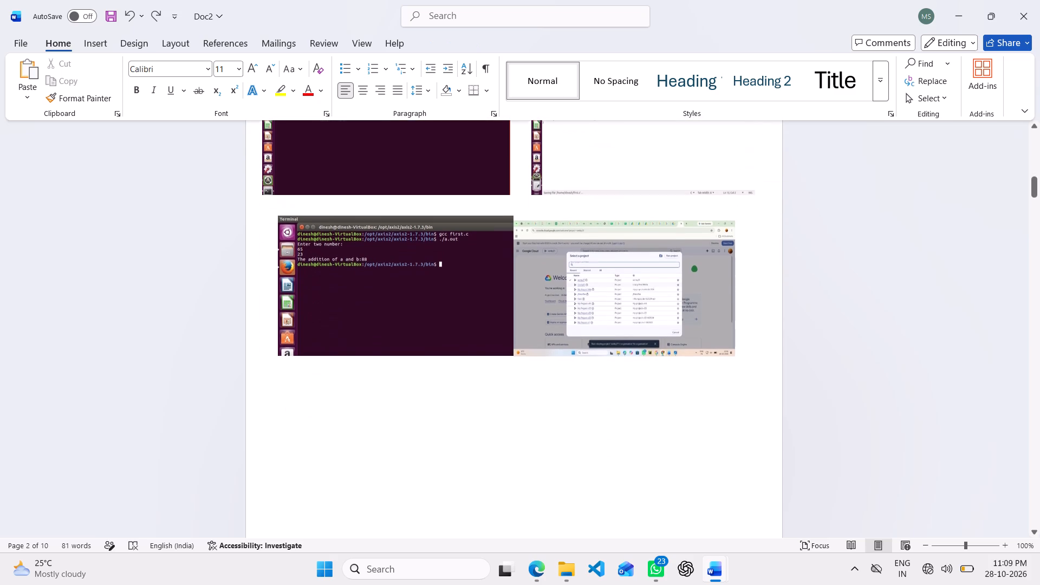
Look over the arrangement of the VirtualBox setup and terminal screenshots on the first two pages.
key(Left)
key(Left)
key(Left)
key(Left)
key(Left)
key(Left)
key(Left)
key(Left)
key(Left)
key(Left)
key(Left)
key(Left)
key(Left)
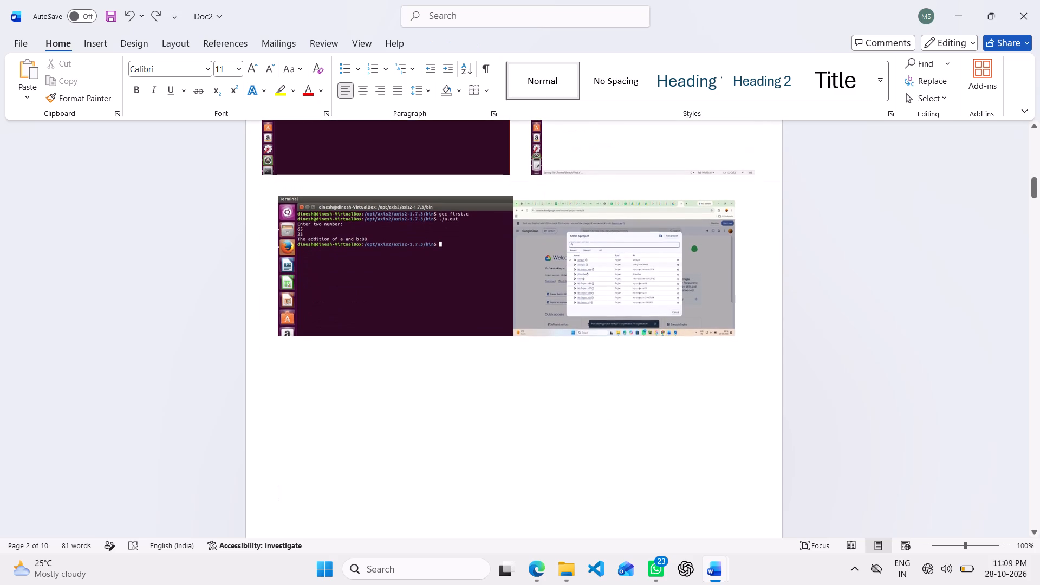
scroll(534, 375, up, 1)
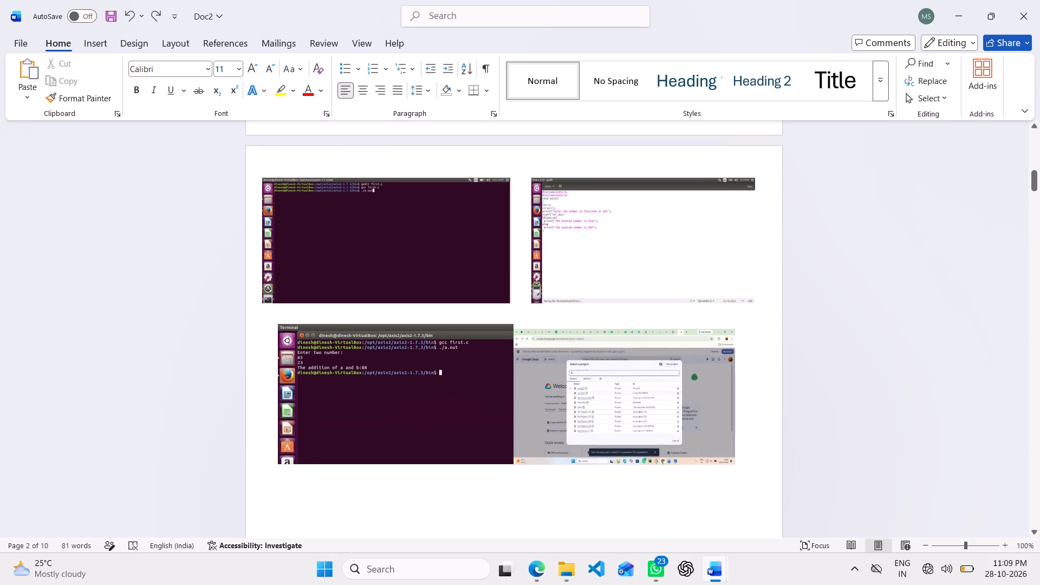
scroll(534, 375, up, 5)
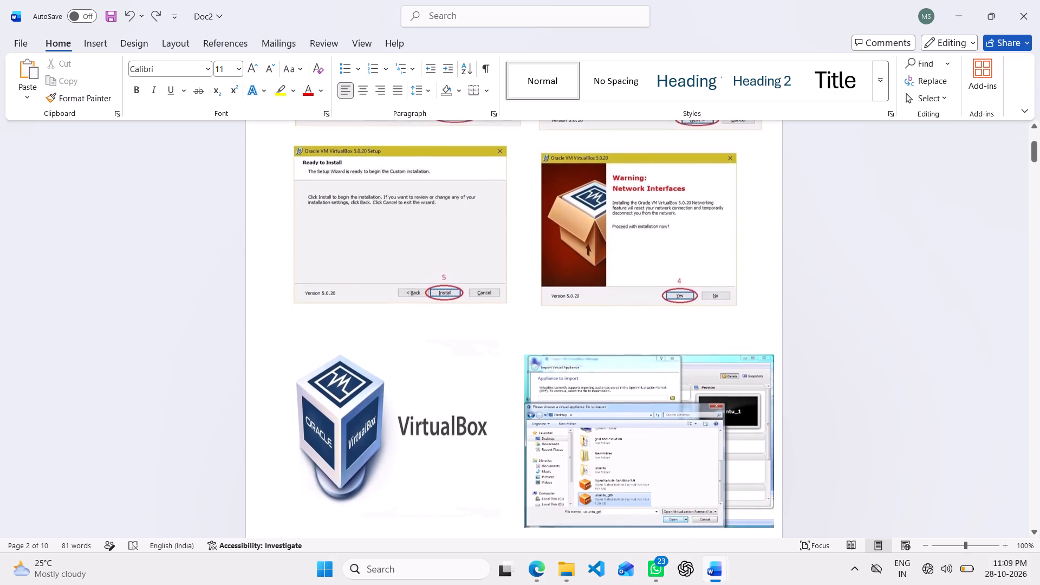
scroll(534, 375, up, 2)
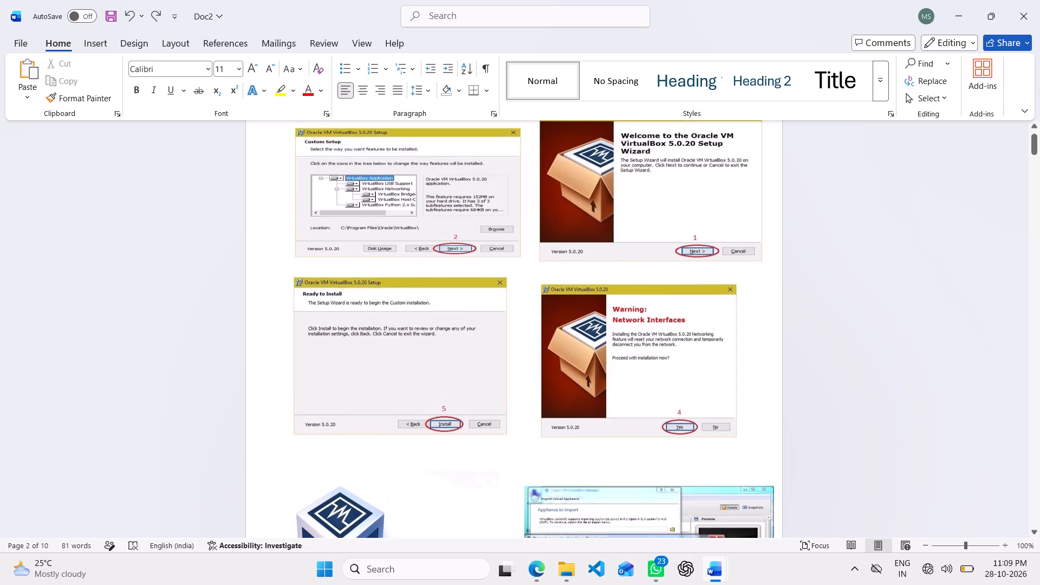
scroll(534, 375, down, 3)
scroll(534, 375, up, 1)
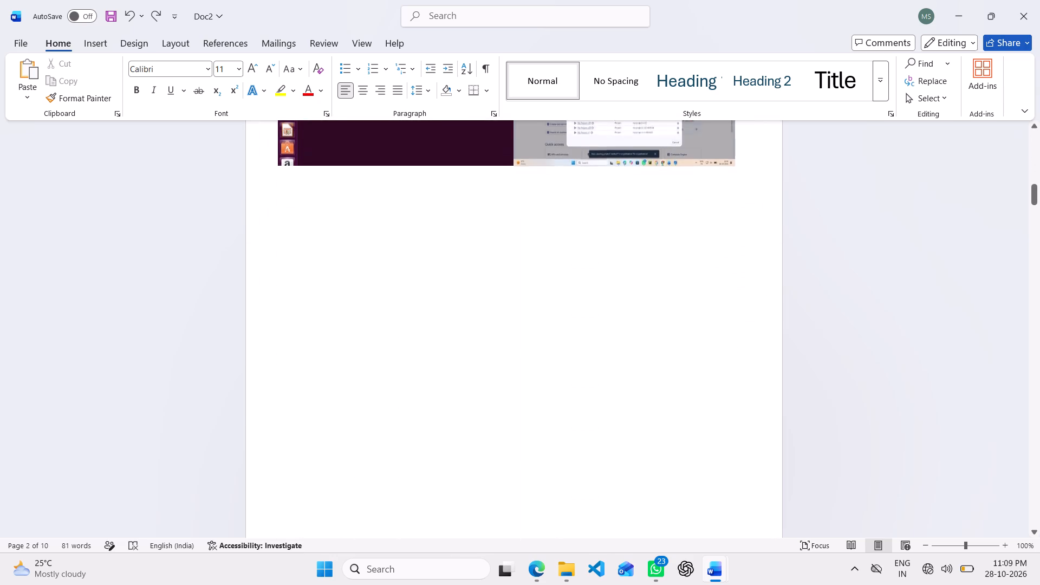
scroll(534, 375, up, 1)
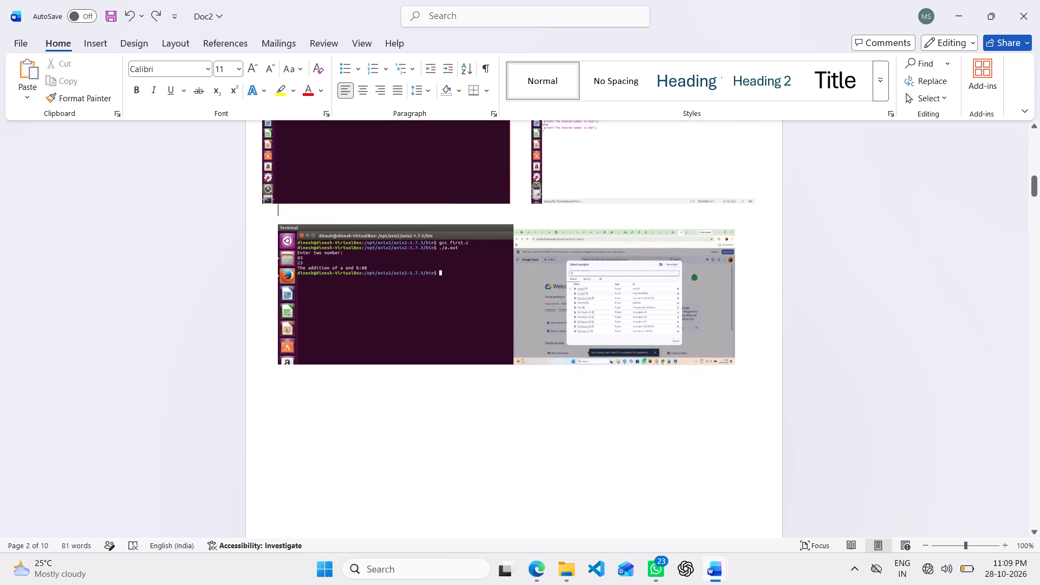
Start a new line directly after the "Select a project" screenshot on page 2.
click(745, 362)
key(Return)
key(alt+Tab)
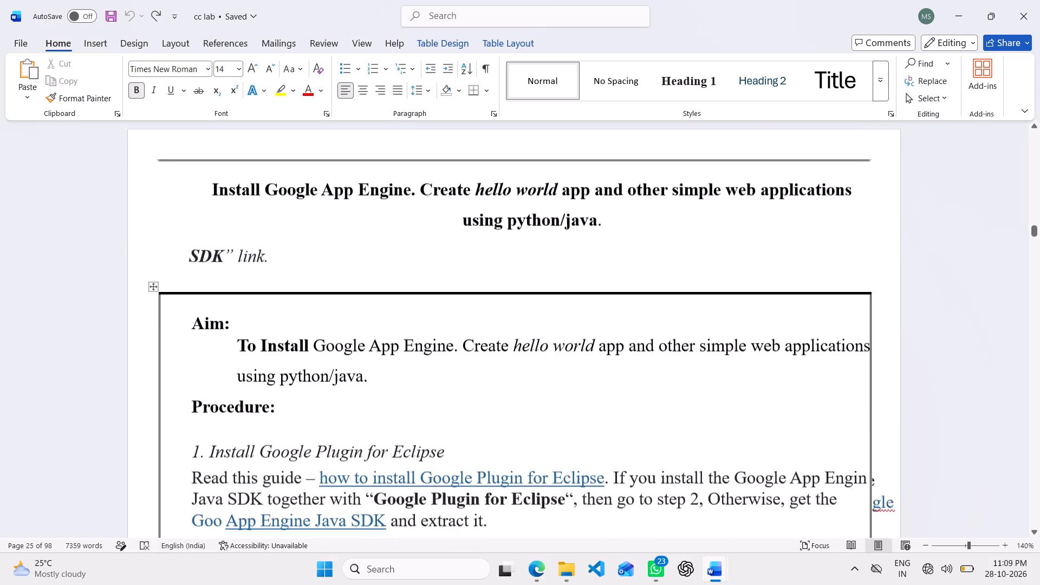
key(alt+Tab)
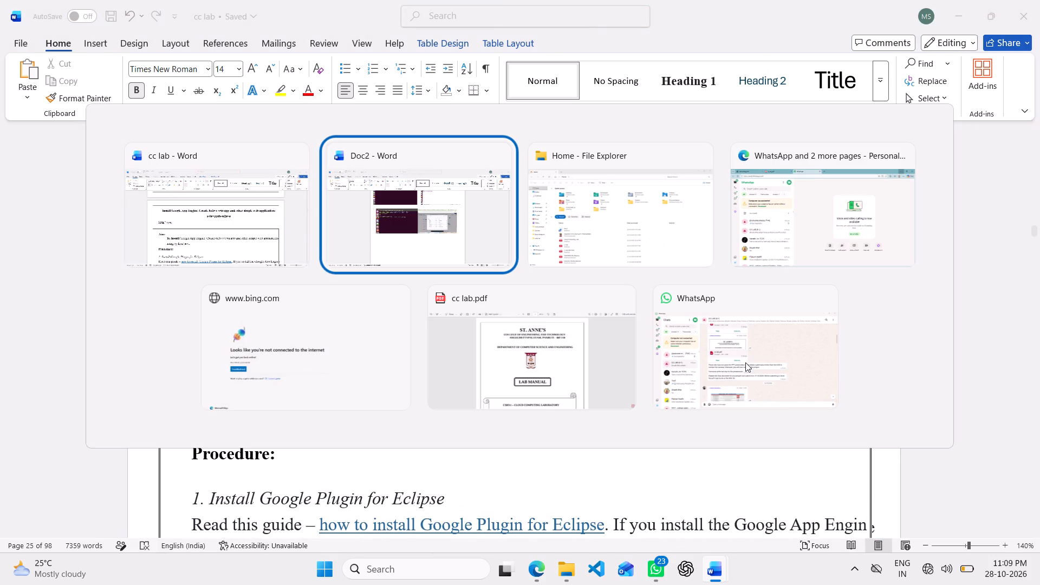
Look through the Google Cloud and OpenNebula screenshots that follow page 2 to check how they are laid out.
scroll(745, 362, down, 1)
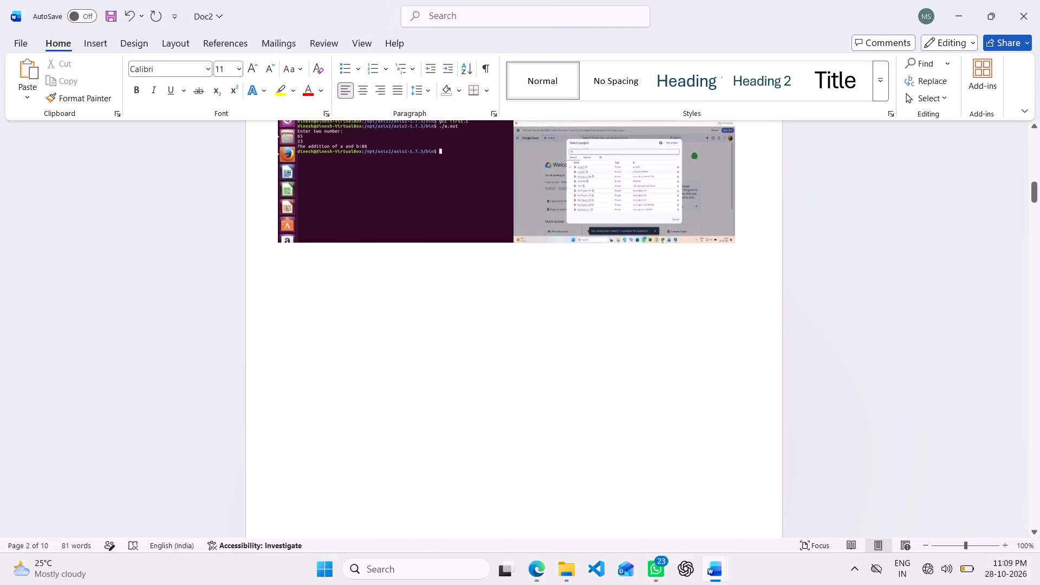
scroll(745, 362, down, 1)
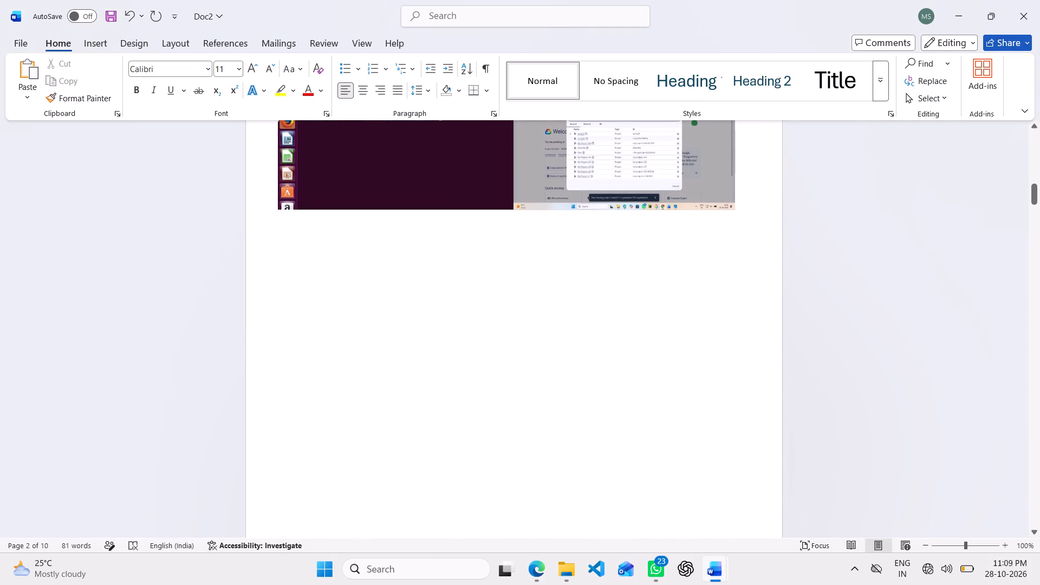
scroll(745, 362, down, 1)
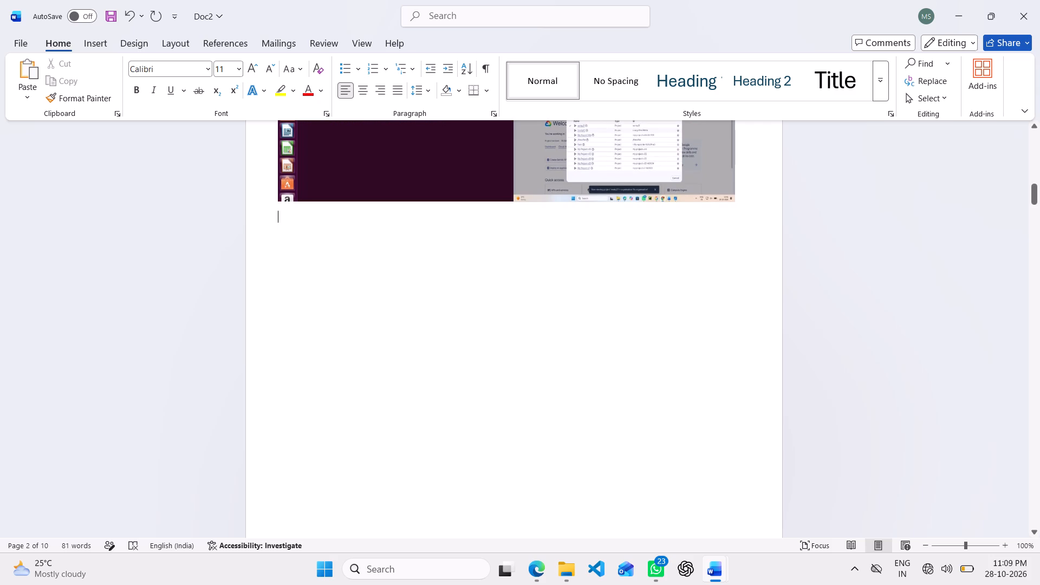
scroll(745, 362, down, 4)
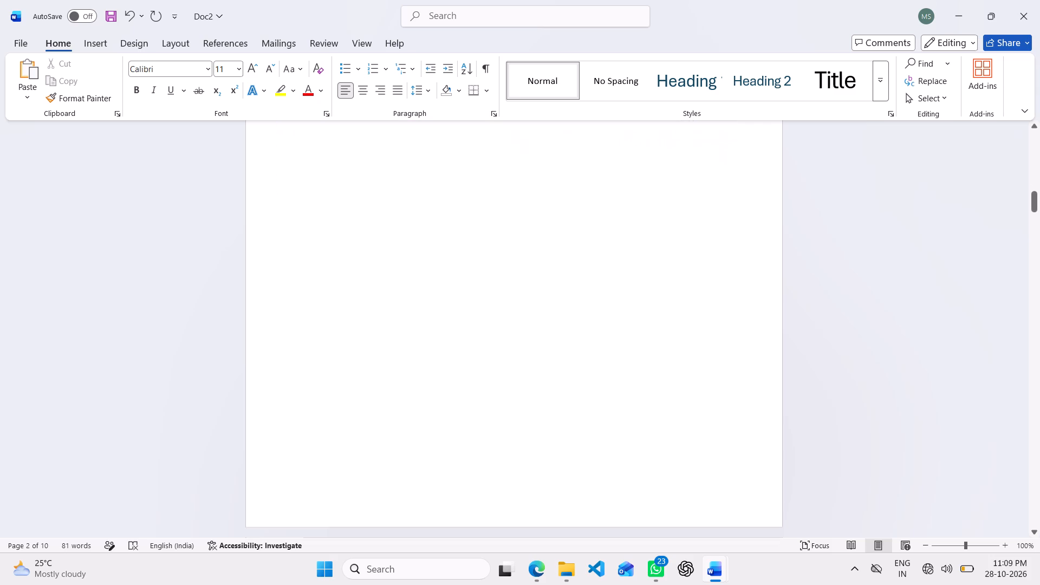
scroll(745, 362, down, 2)
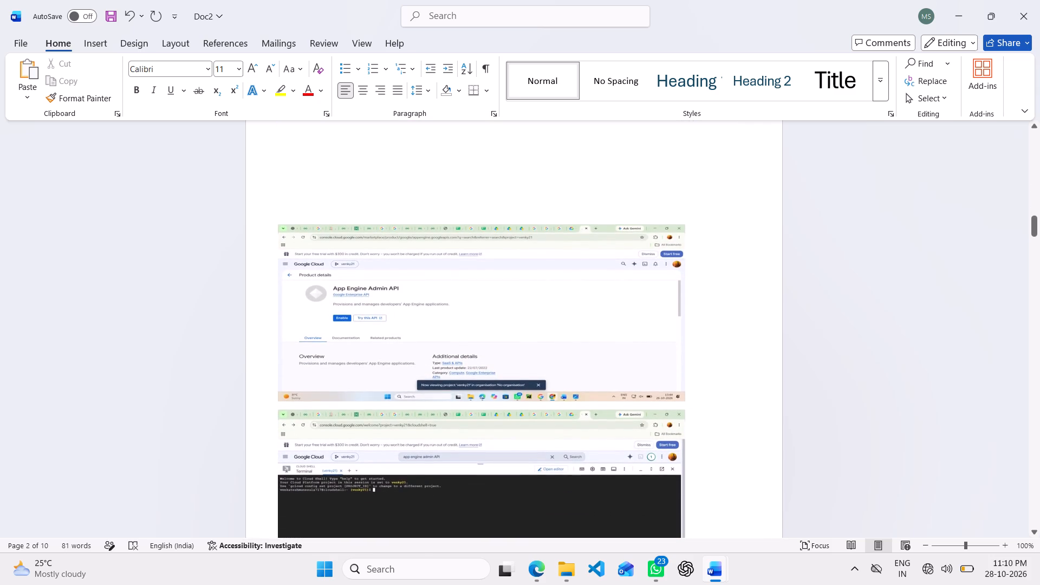
scroll(745, 362, down, 2)
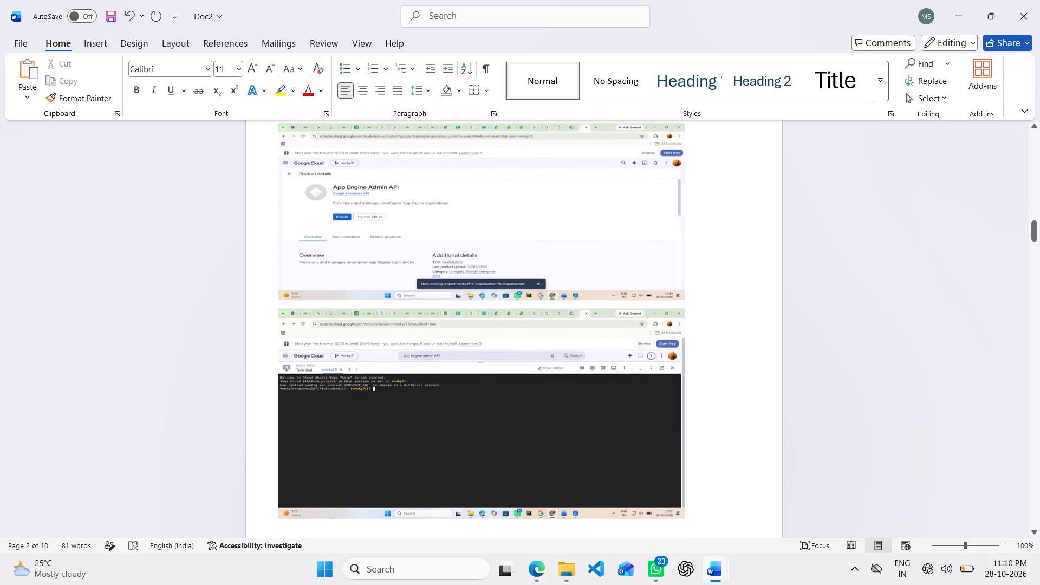
scroll(745, 362, down, 4)
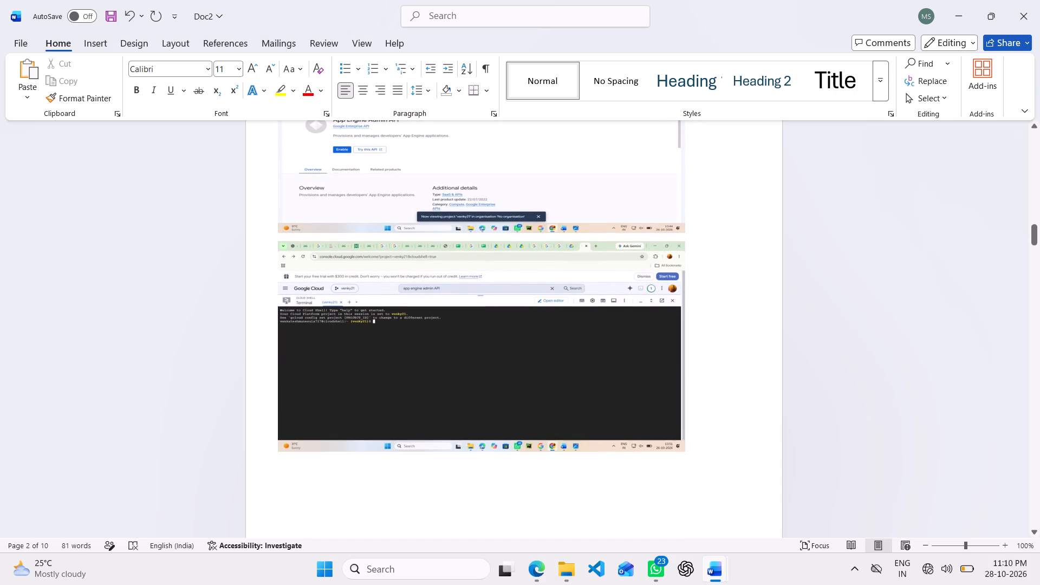
scroll(745, 362, down, 6)
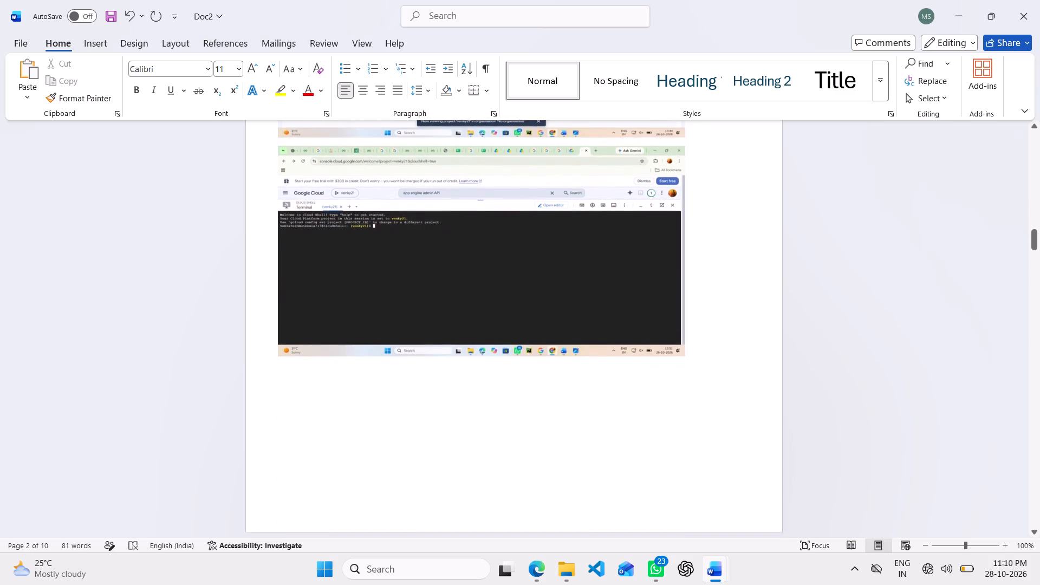
scroll(745, 362, down, 2)
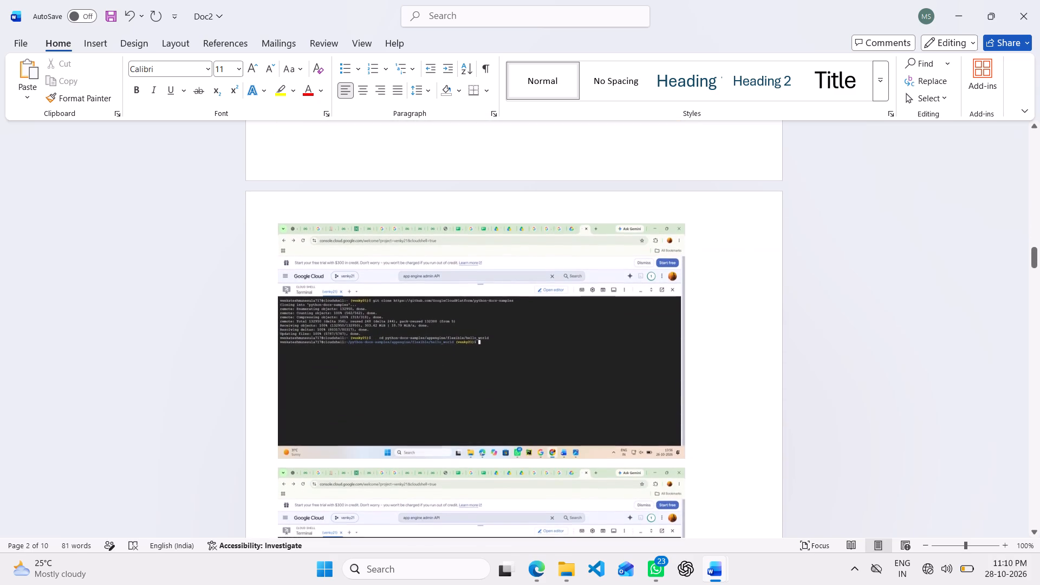
scroll(745, 362, down, 1)
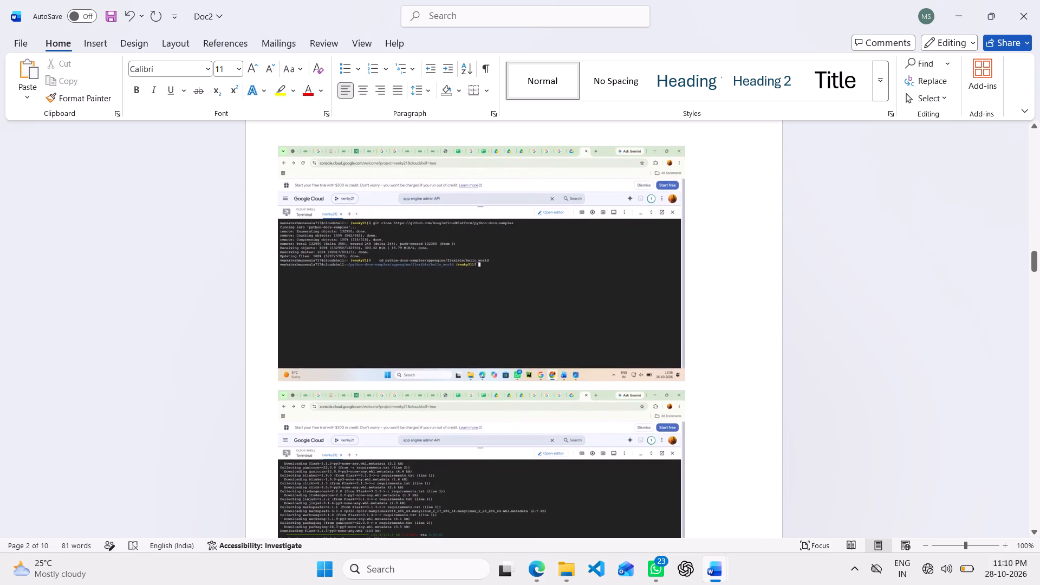
scroll(745, 362, down, 1)
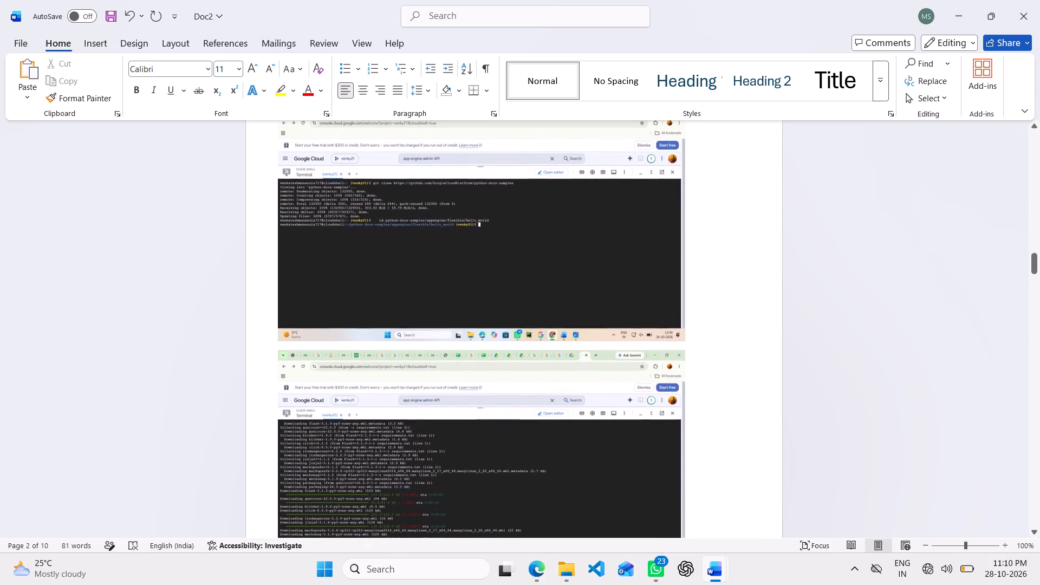
scroll(745, 362, up, 3)
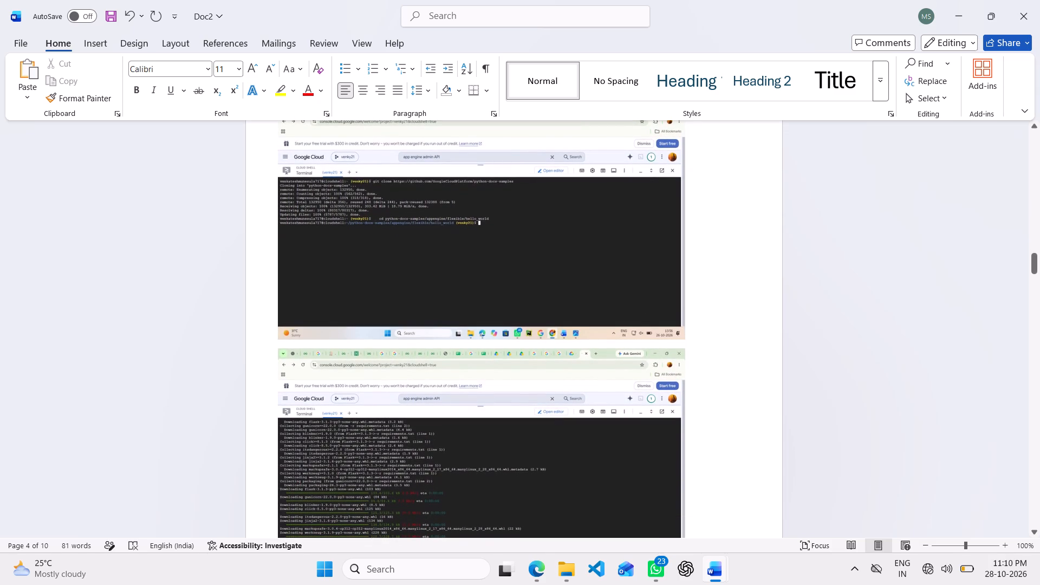
scroll(745, 362, down, 2)
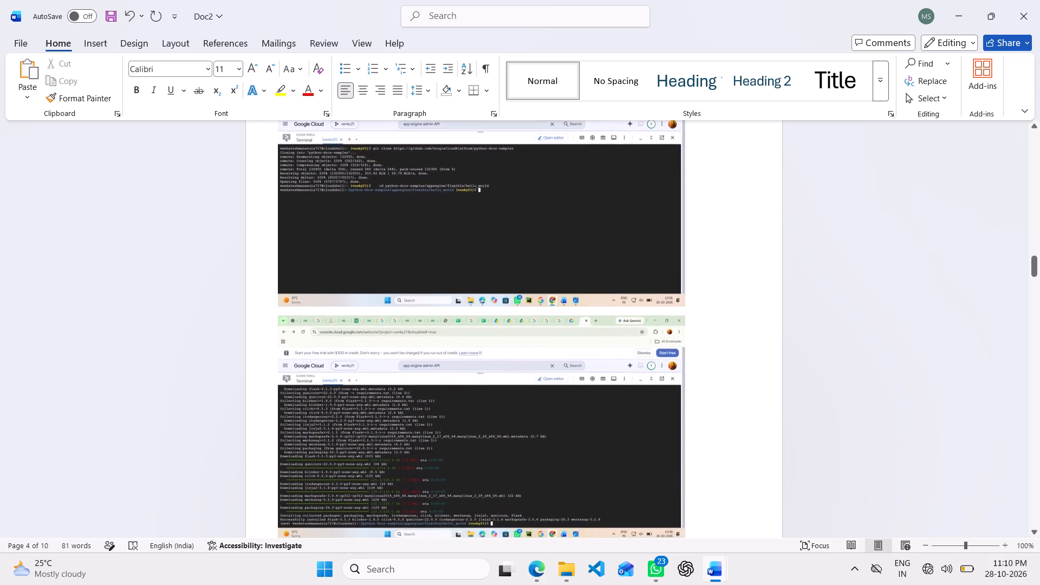
scroll(745, 362, down, 2)
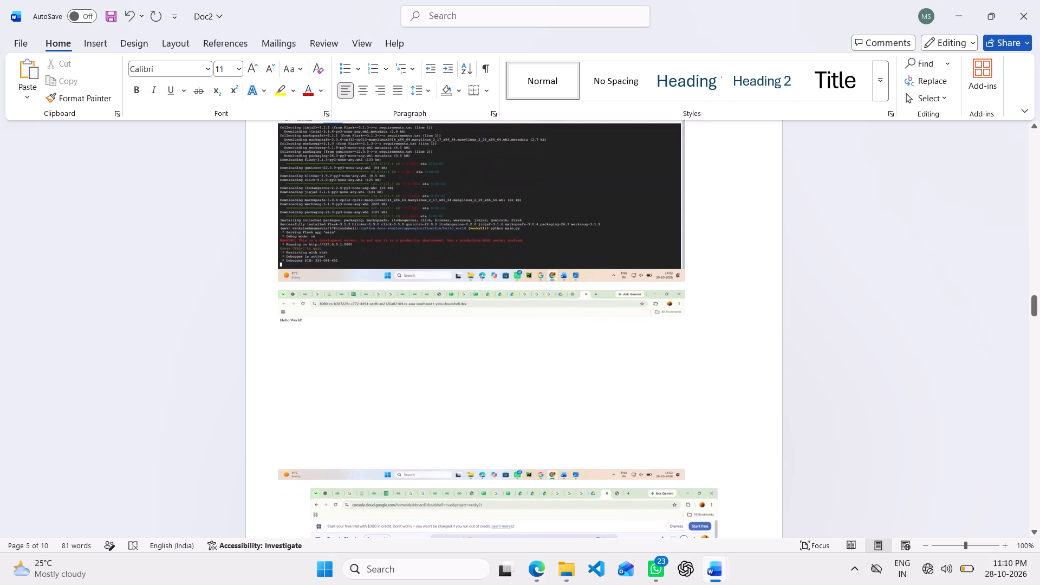
scroll(745, 362, down, 3)
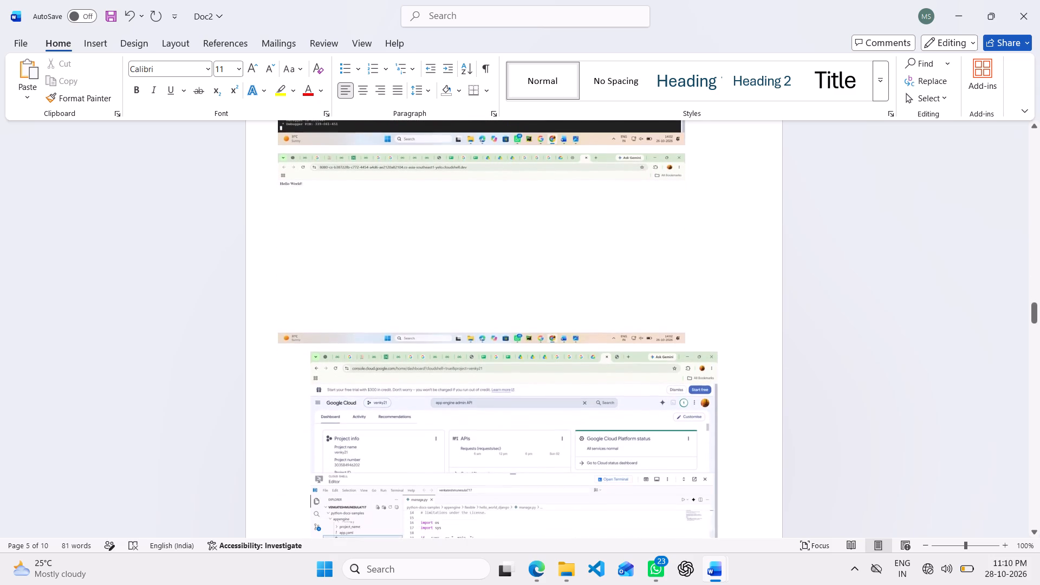
scroll(745, 362, down, 2)
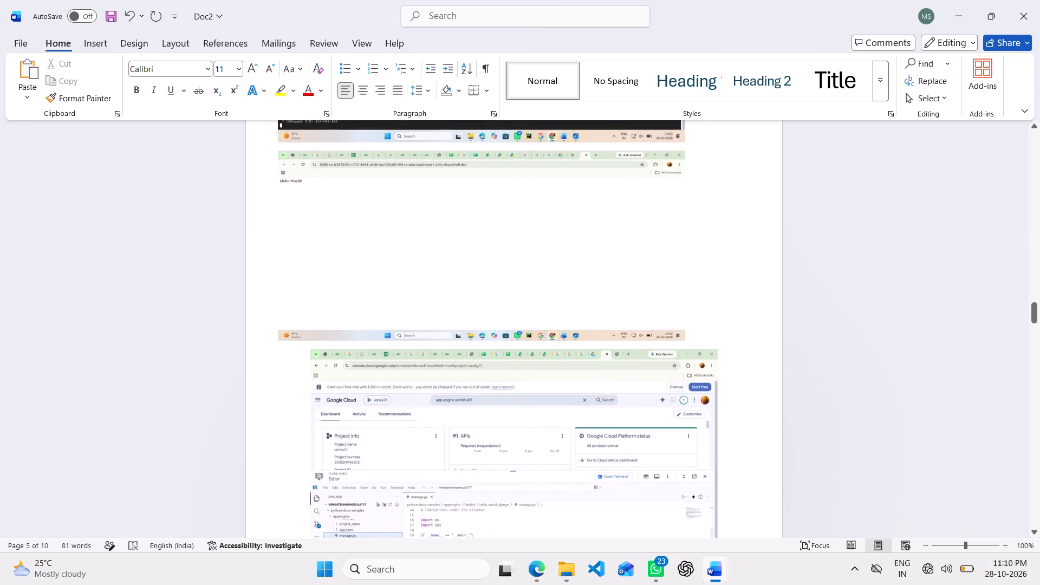
scroll(745, 362, down, 2)
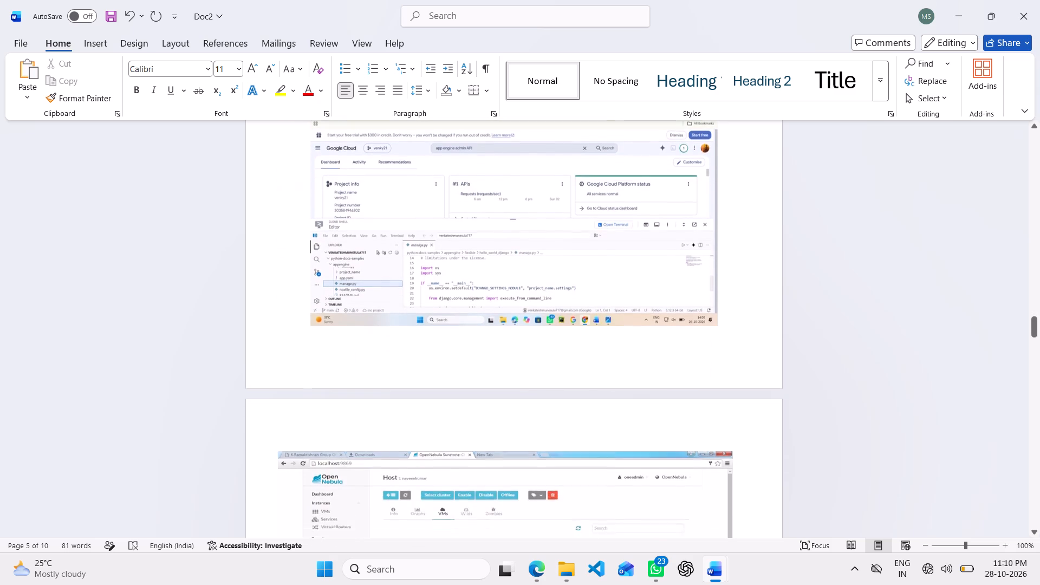
scroll(745, 362, down, 1)
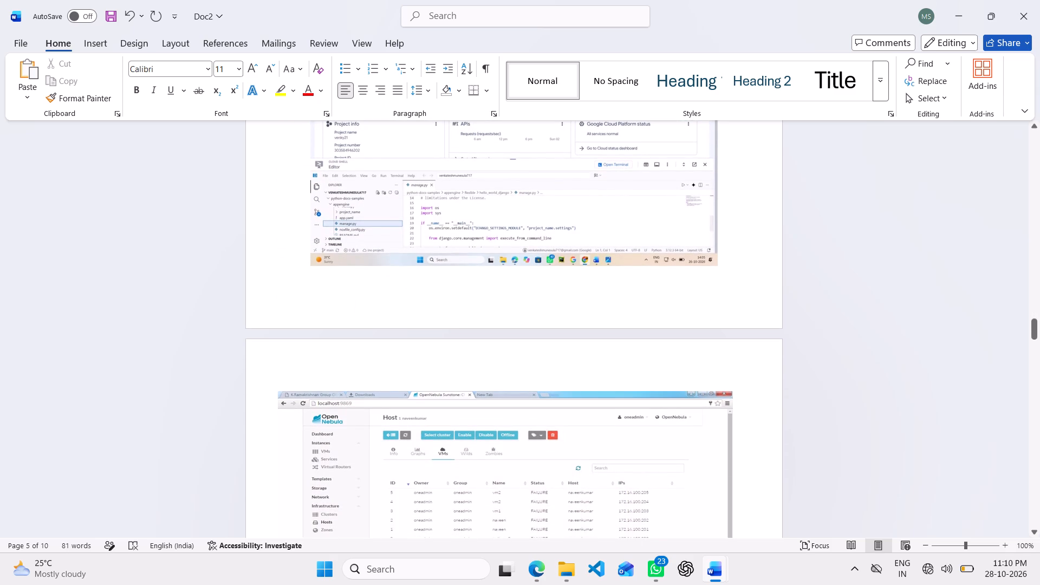
Narrow the git clone Cloud Shell screenshot at the start of page 4 to about half the text width, keeping its height.
scroll(745, 362, up, 1)
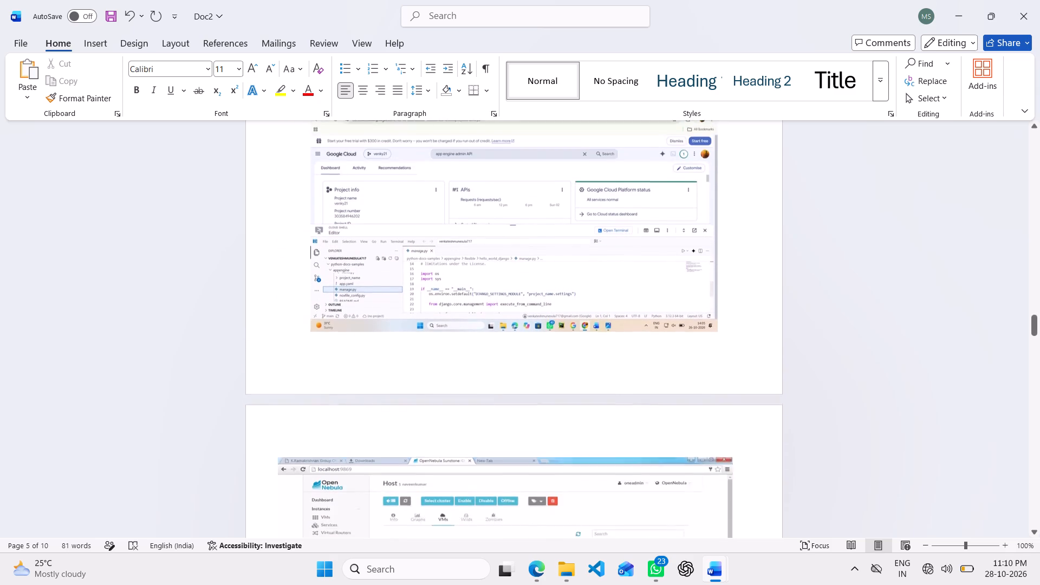
scroll(745, 362, up, 1)
scroll(551, 268, up, 1)
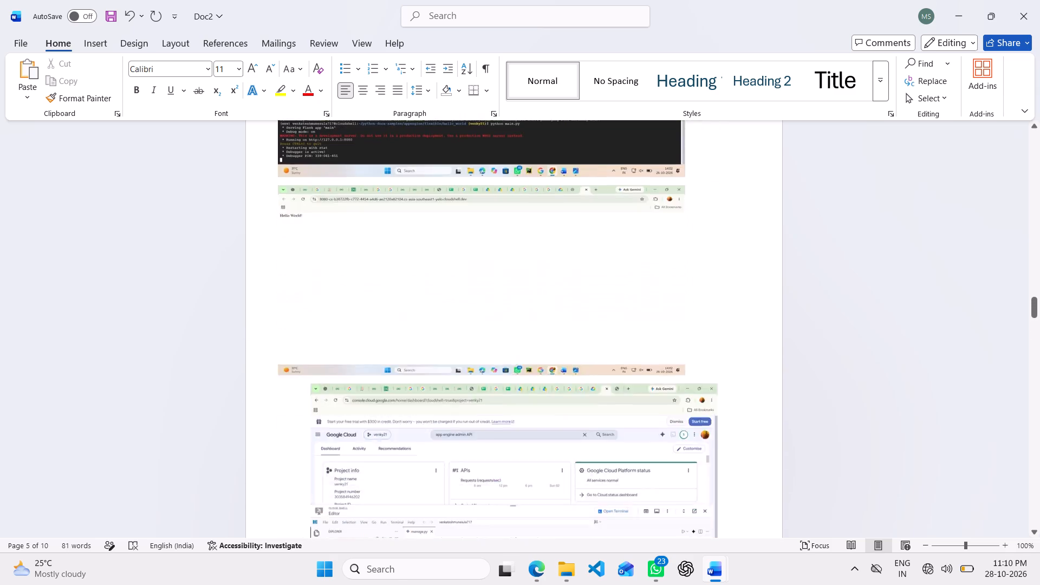
scroll(551, 268, up, 2)
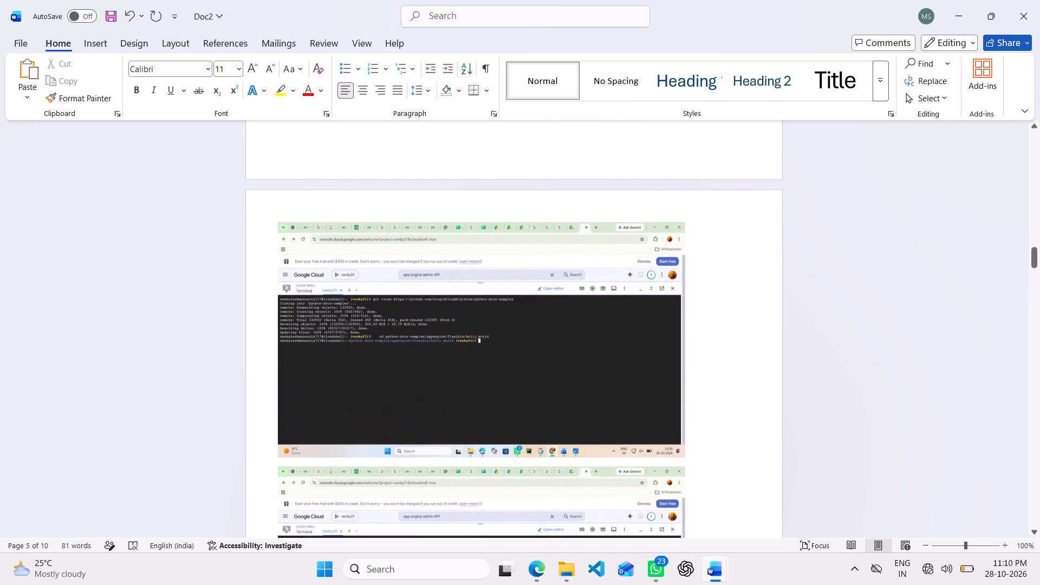
scroll(551, 268, up, 1)
click(658, 401)
click(684, 397)
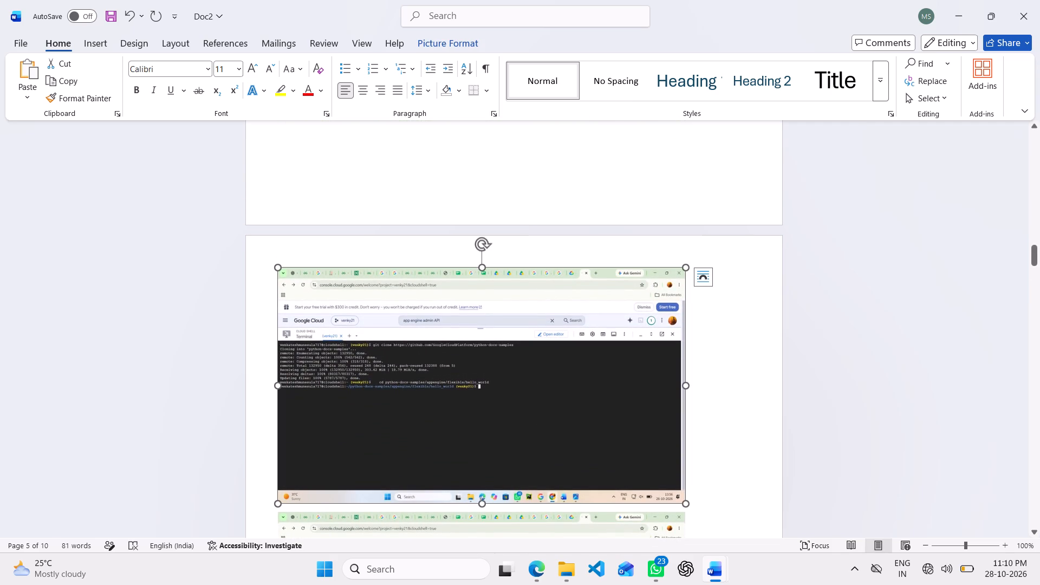
drag(686, 388, 498, 344)
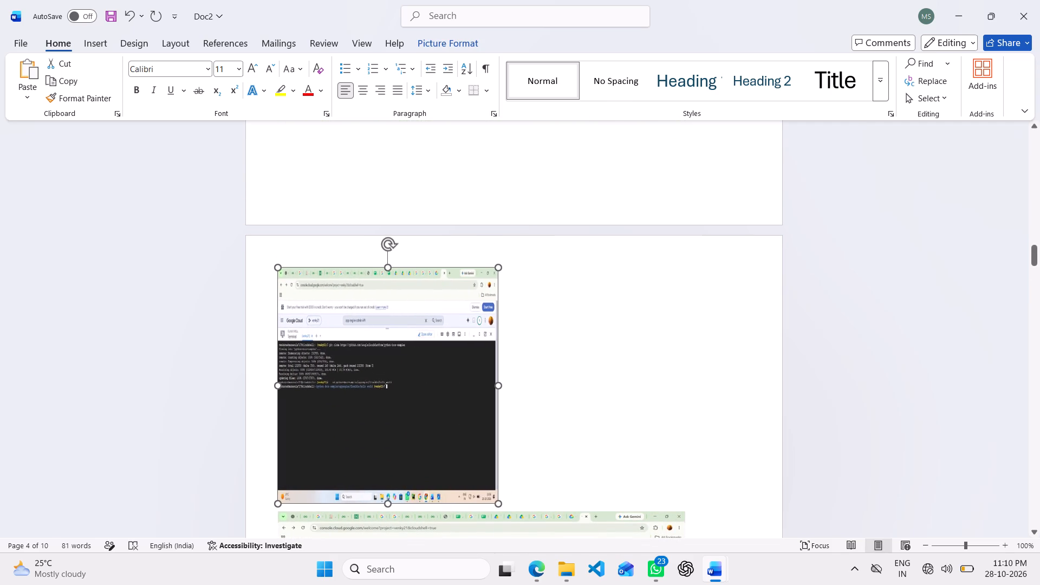
Widen the Cloud Shell git clone screenshot at the top of page 4 slightly and reduce its height to about half.
drag(498, 344, 504, 348)
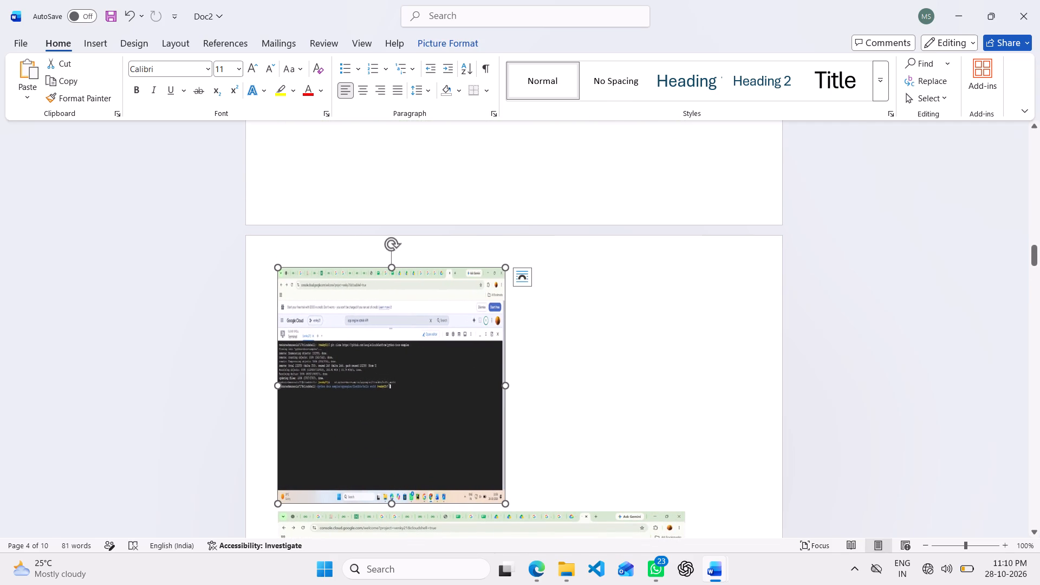
drag(393, 500, 391, 391)
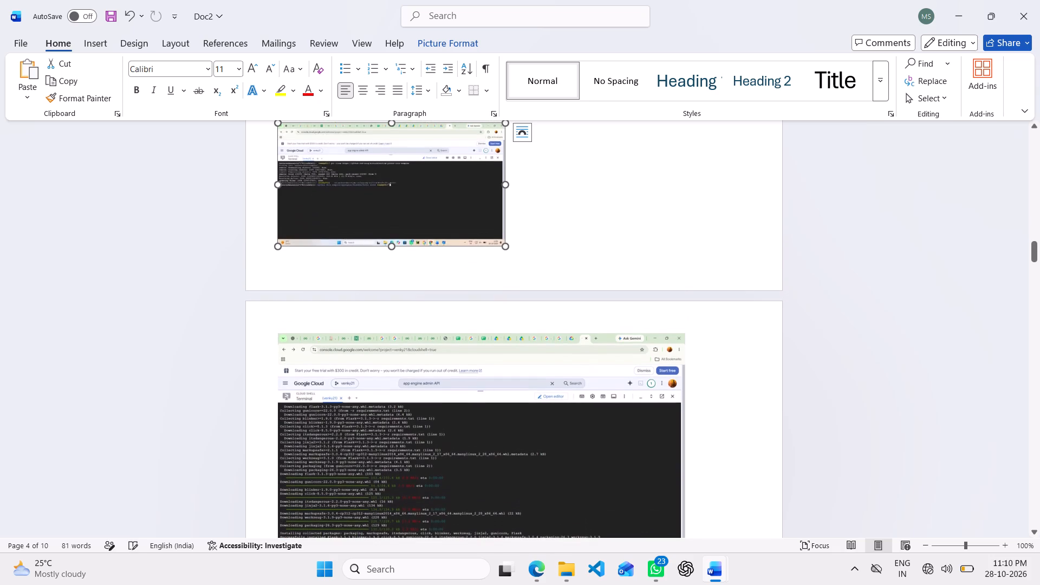
scroll(382, 265, up, 2)
scroll(510, 266, up, 1)
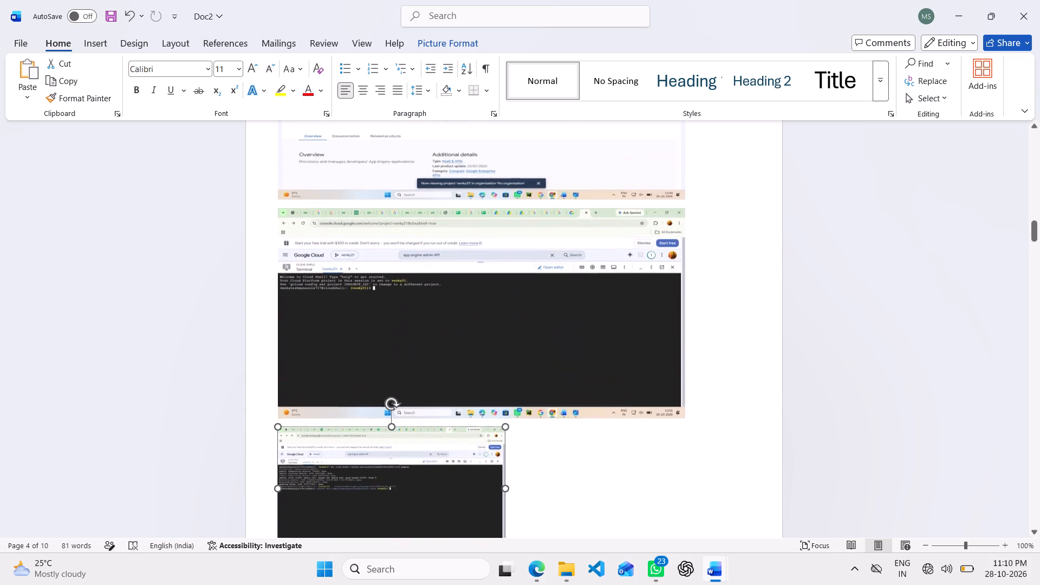
scroll(510, 266, up, 2)
scroll(510, 266, down, 2)
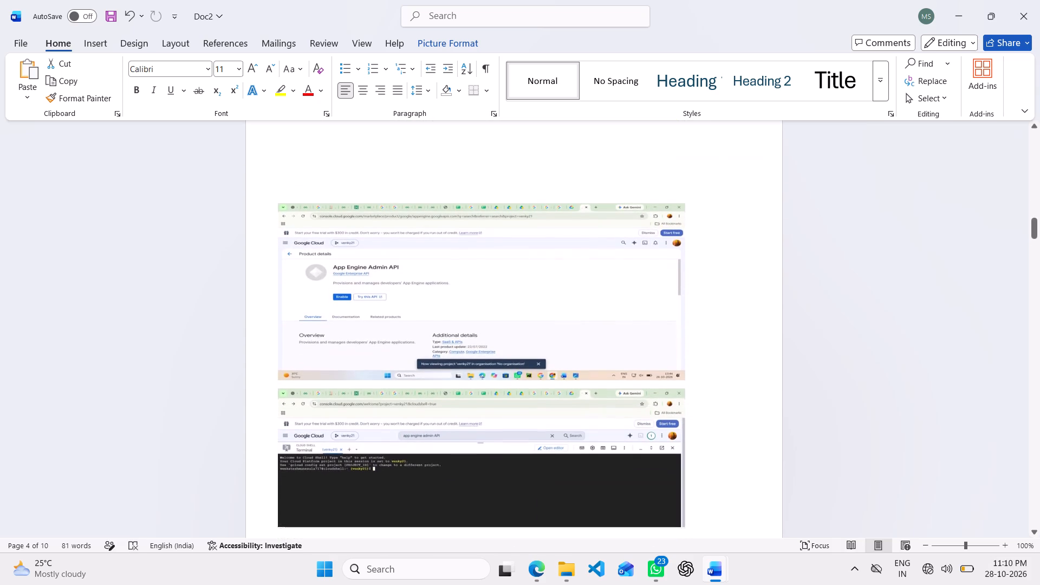
Shrink the App Engine Admin API screenshot to about 8.72 cm wide and 4.93 cm high.
click(550, 301)
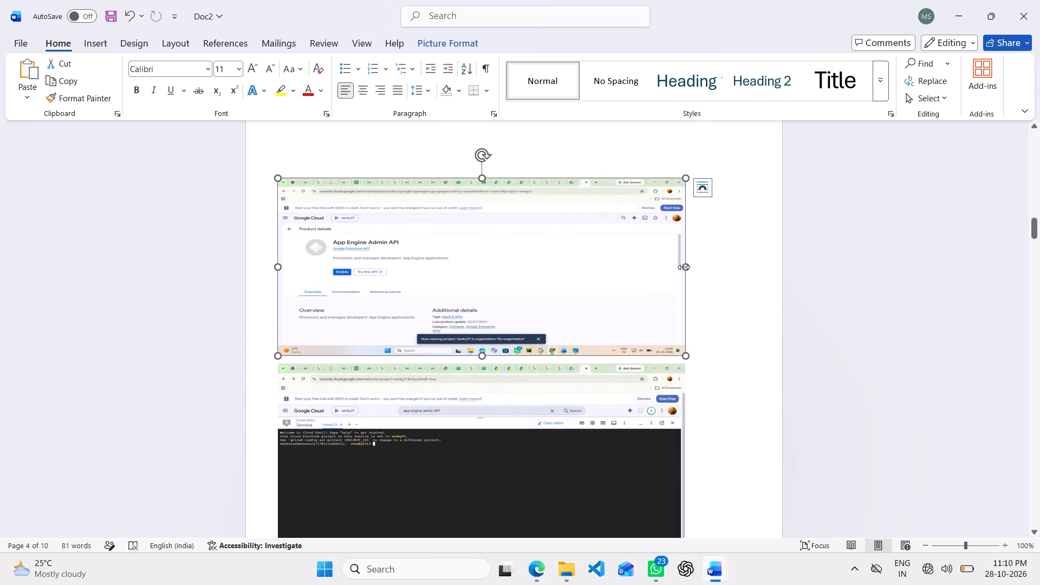
drag(684, 267, 486, 254)
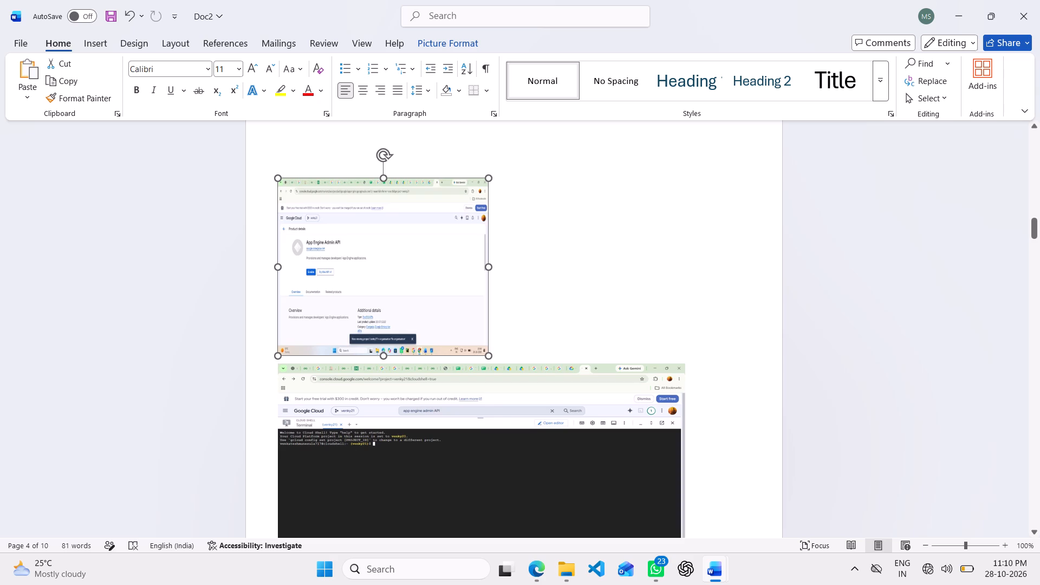
drag(486, 254, 501, 258)
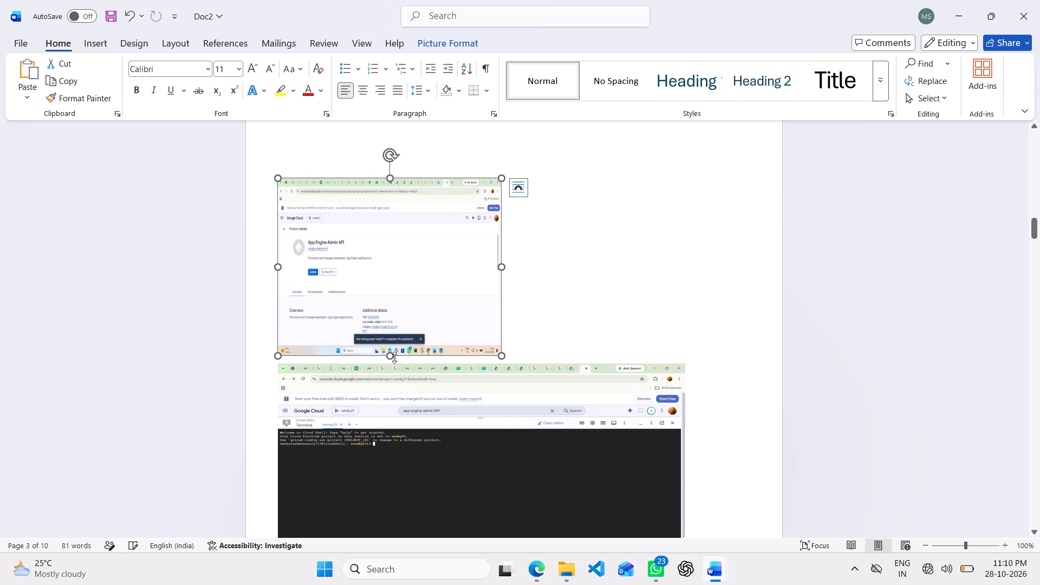
drag(391, 354, 387, 300)
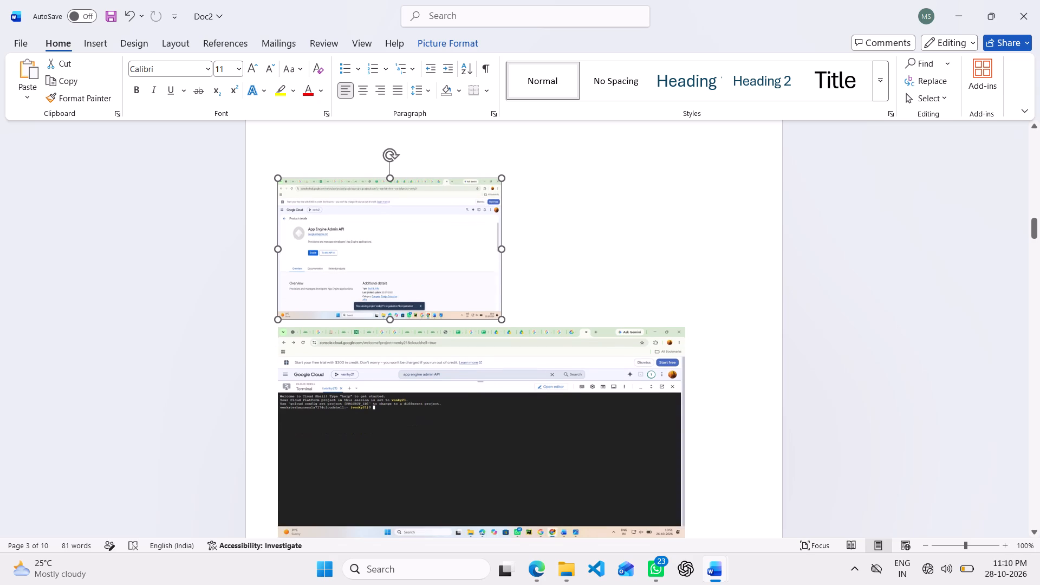
drag(387, 300, 387, 305)
Delete the run of blank lines above the App Engine Admin API screenshot.
click(335, 155)
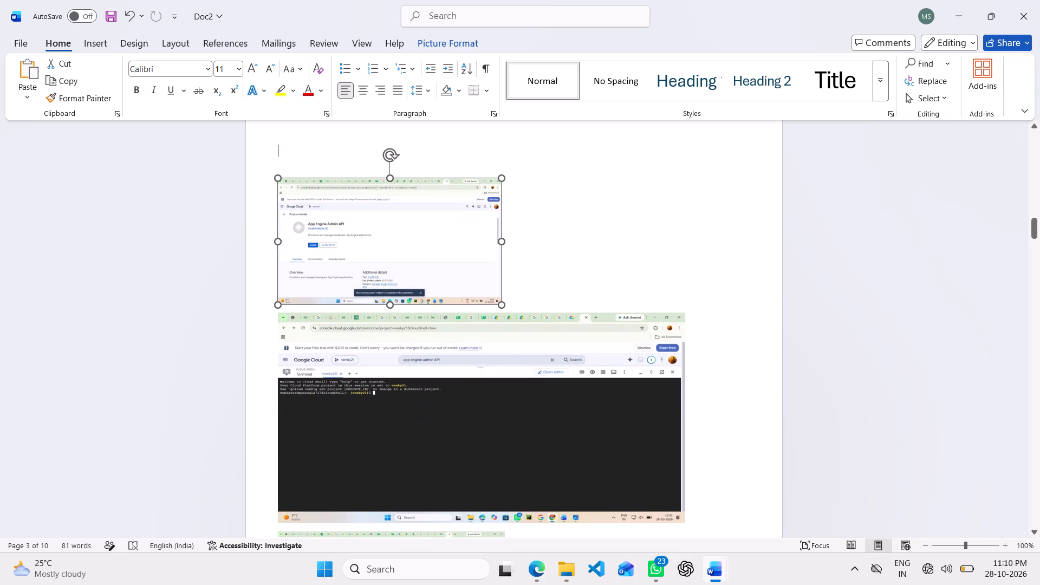
key(BackSpace)
key(BackSpace)
key(BackSpace)
scroll(335, 155, up, 1)
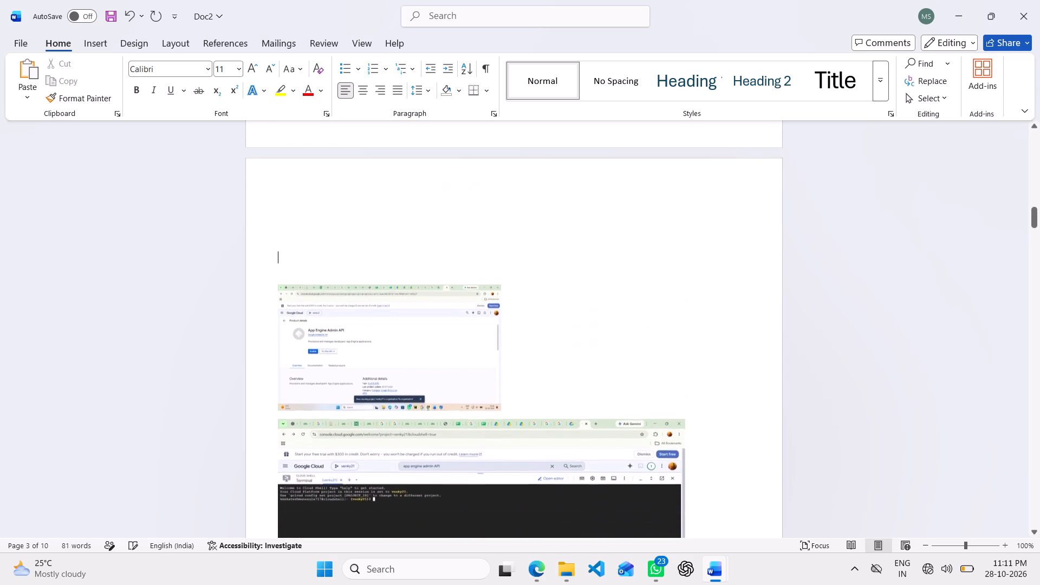
scroll(335, 155, up, 1)
key(BackSpace)
key(BackSpace)
key(BackSpace)
key(BackSpace)
key(BackSpace)
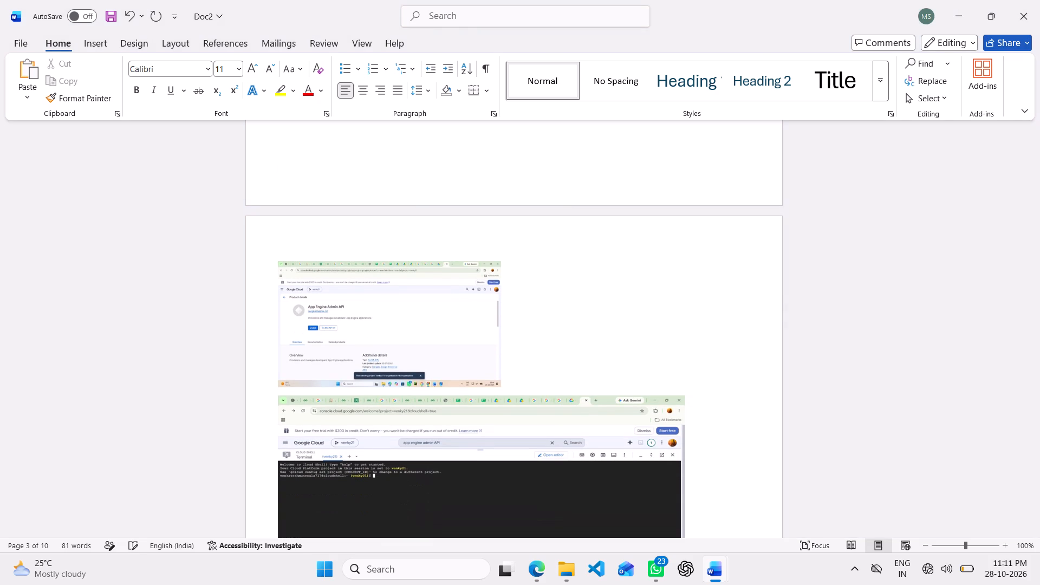
key(BackSpace)
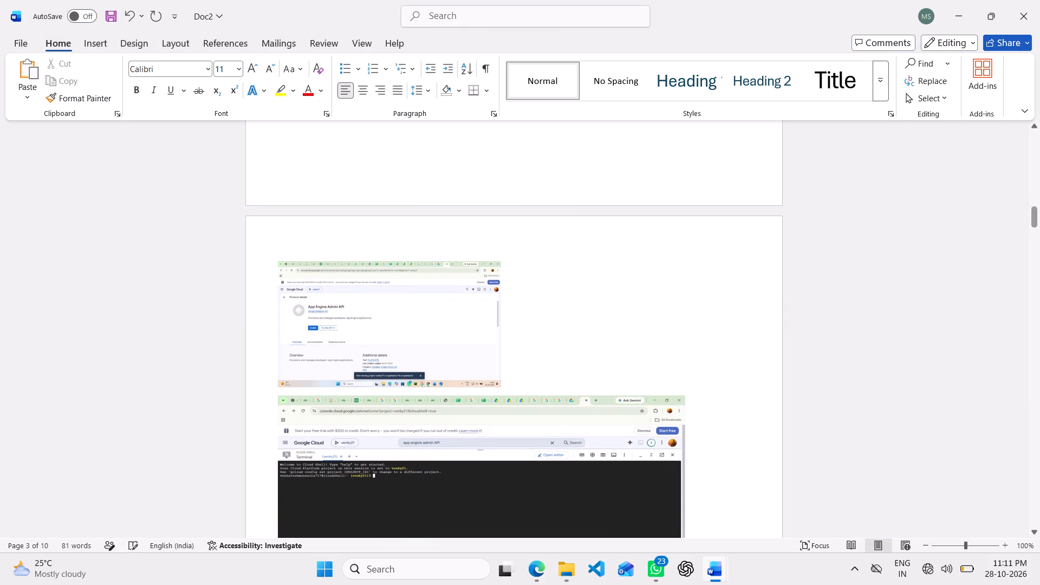
Remove the last blank line above the App Engine Admin API screenshot so it starts at the page's top margin.
click(275, 262)
click(275, 262)
click(301, 290)
drag(301, 290, 327, 163)
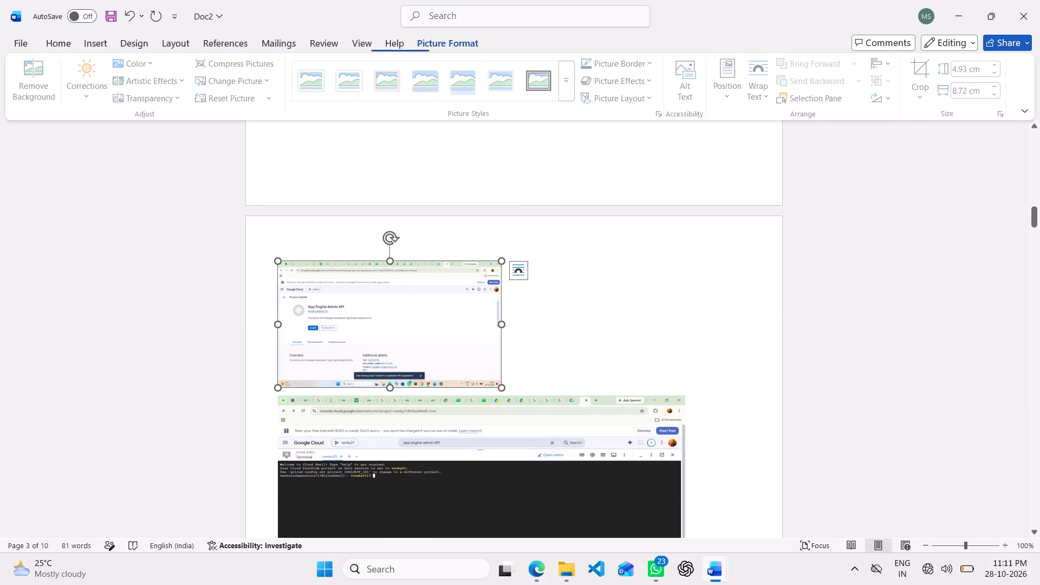
click(272, 266)
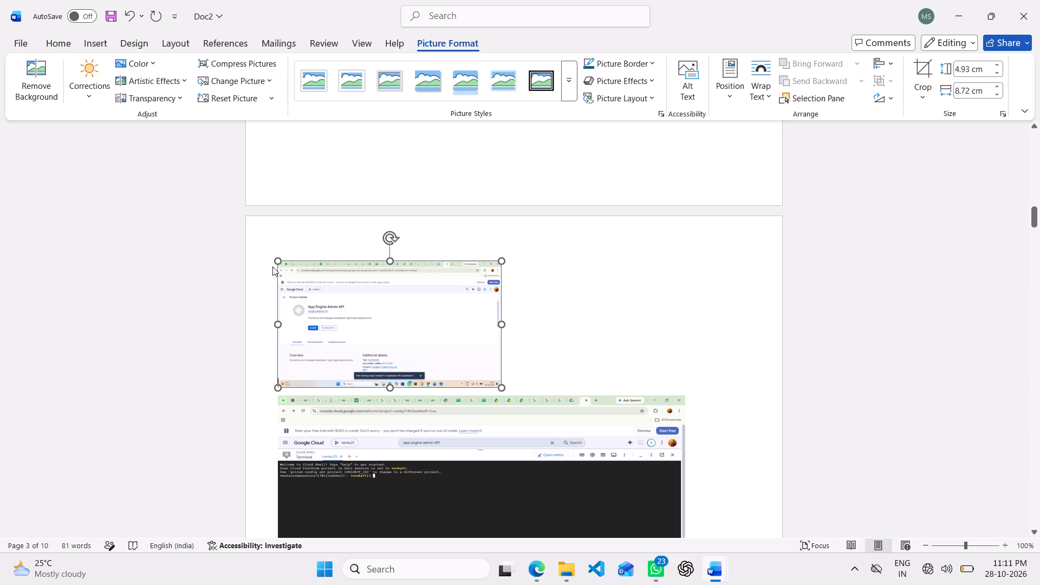
click(276, 264)
key(BackSpace)
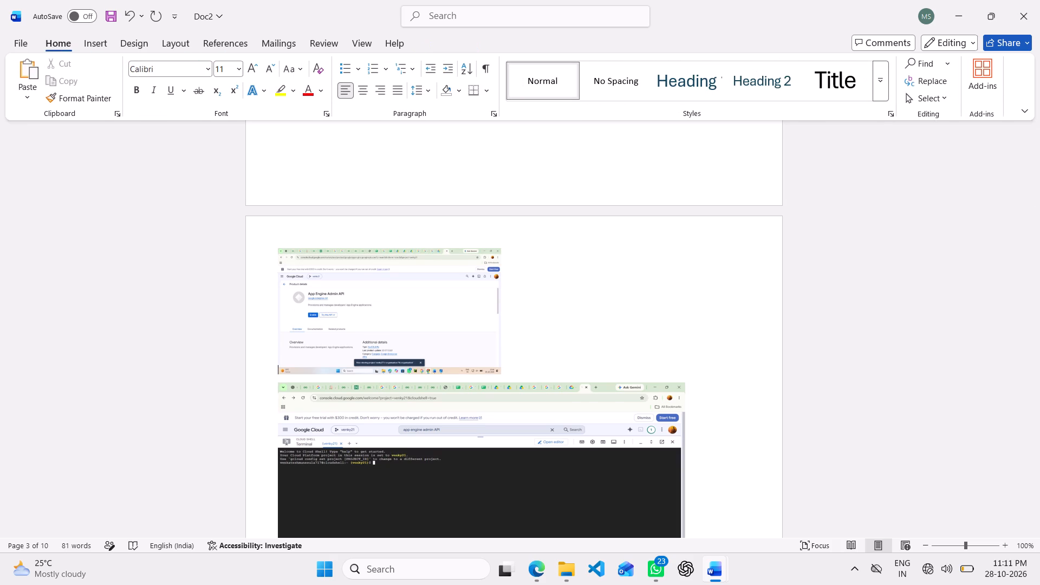
key(BackSpace)
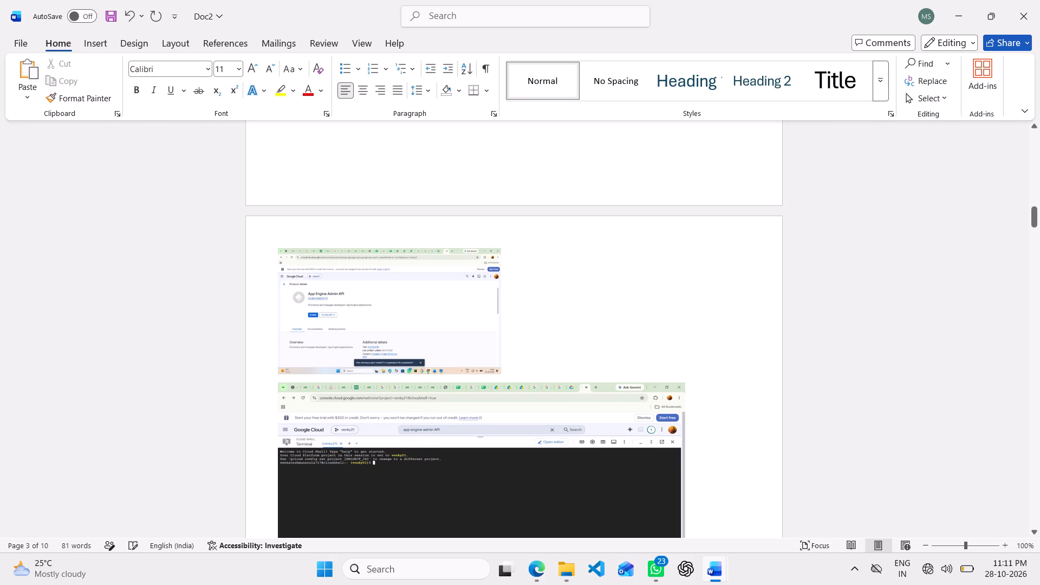
Move the App Engine Admin API screenshot to the blank space beneath the addition output and "Select a project" row.
click(367, 280)
double_click(367, 280)
right_click(367, 280)
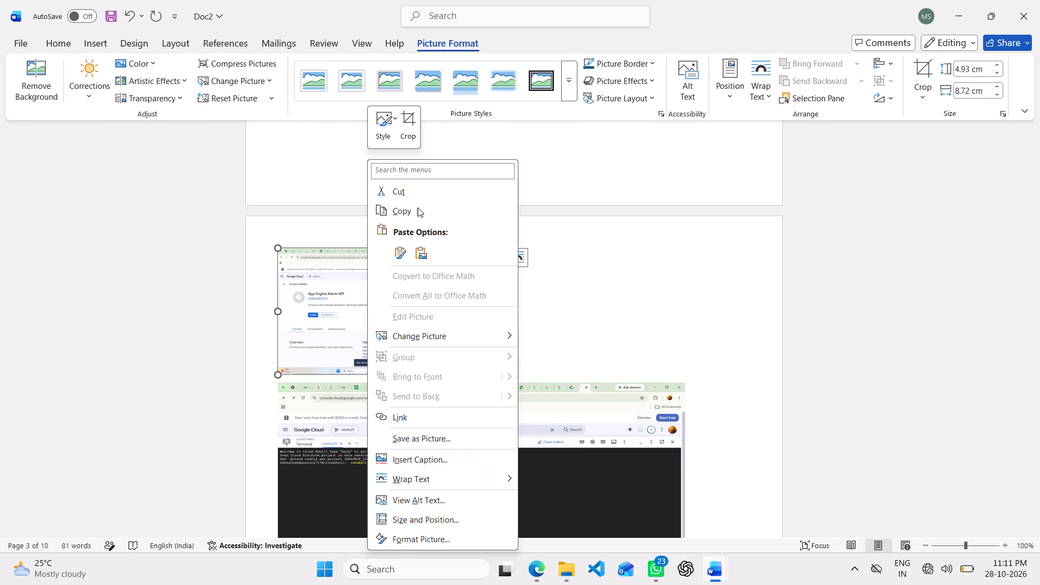
click(418, 209)
scroll(418, 209, up, 1)
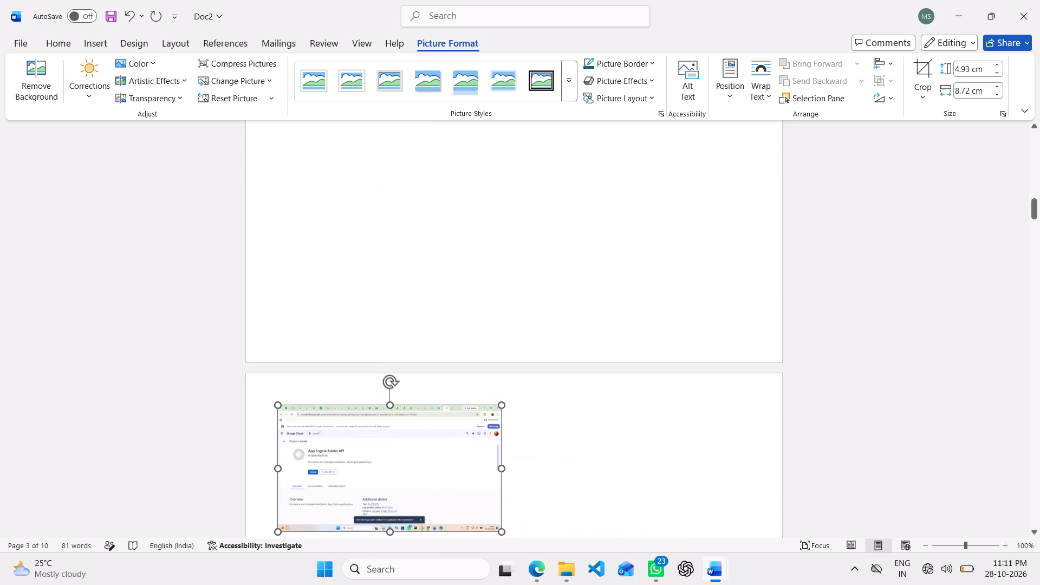
scroll(418, 209, down, 1)
click(440, 466)
right_click(440, 466)
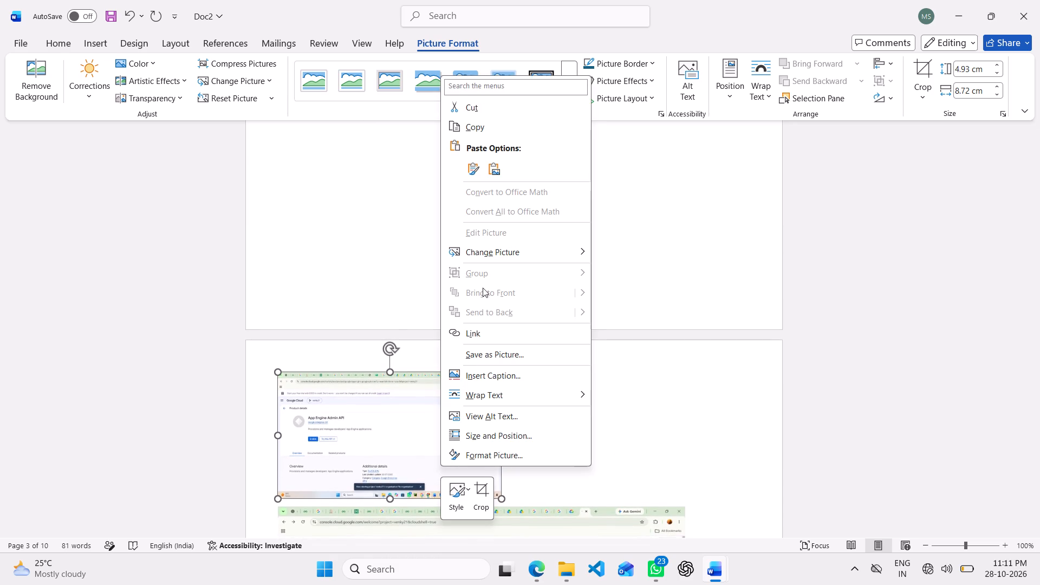
click(509, 102)
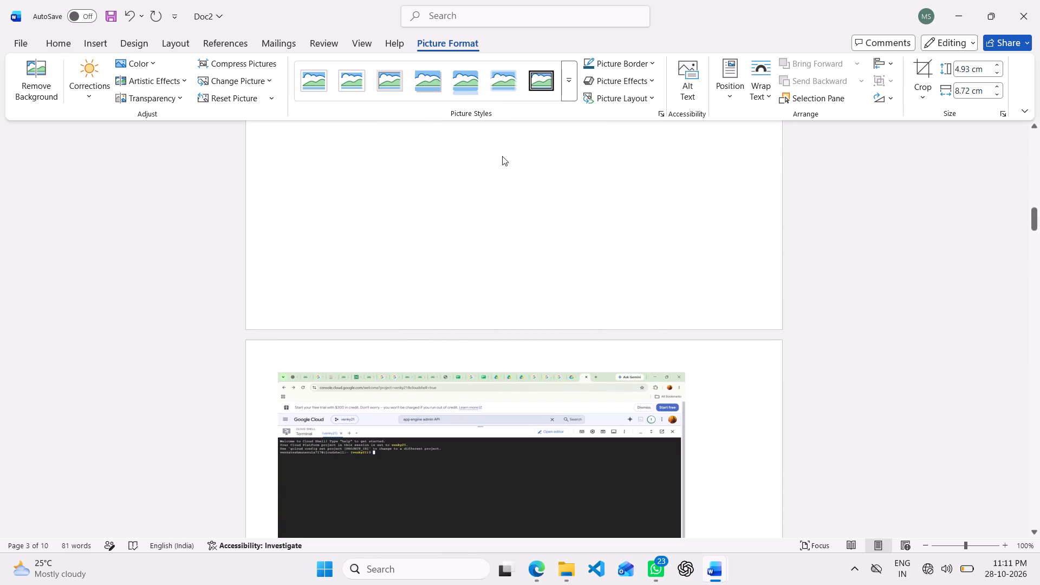
scroll(508, 228, up, 4)
click(412, 441)
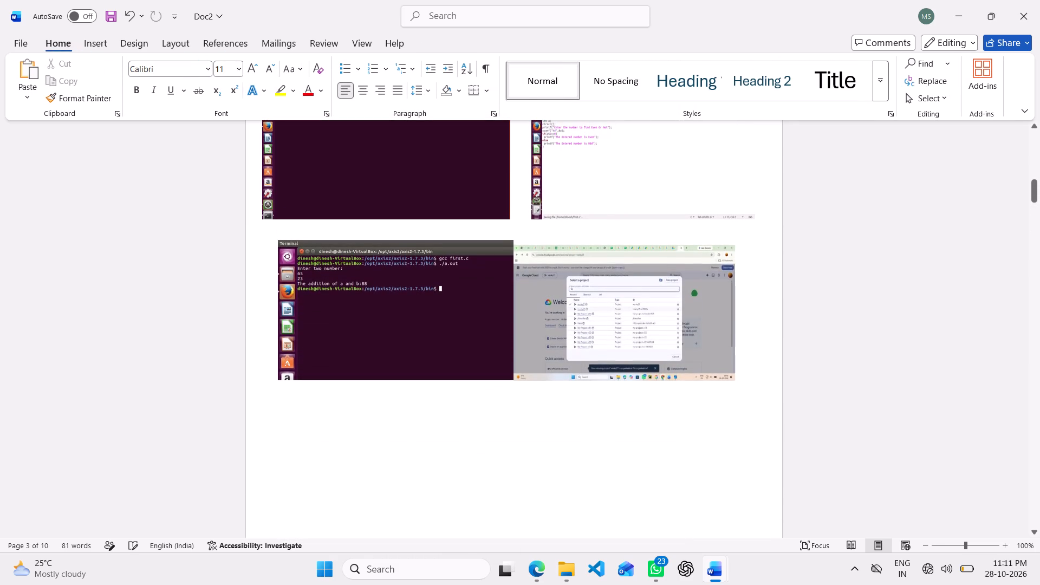
key(BackSpace)
key(ctrl+v)
scroll(412, 441, down, 1)
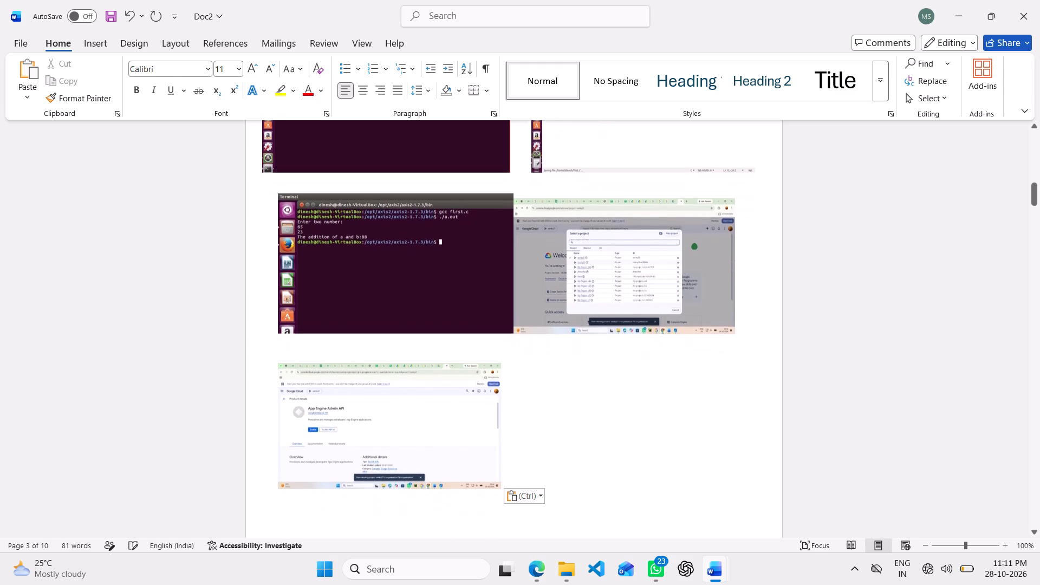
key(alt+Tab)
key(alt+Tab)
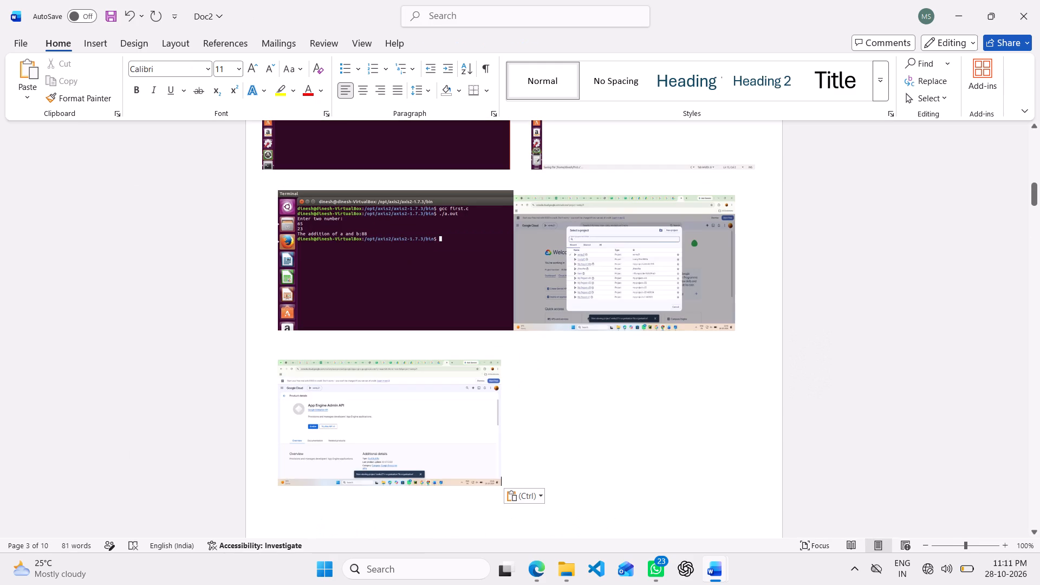
Select the large Cloud Shell welcome screenshot directly above the reduced git clone screenshot.
scroll(541, 385, down, 3)
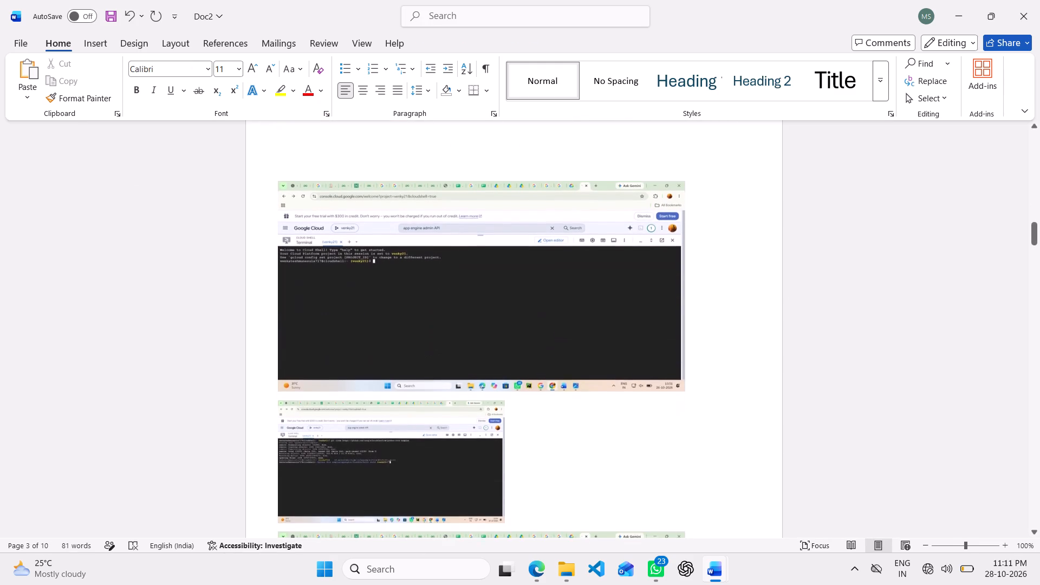
click(587, 333)
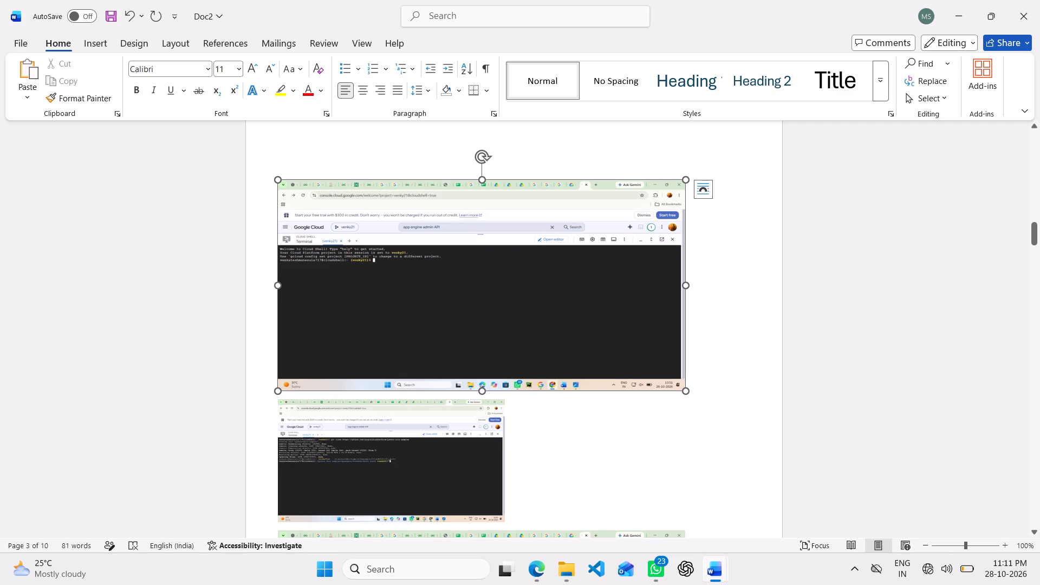
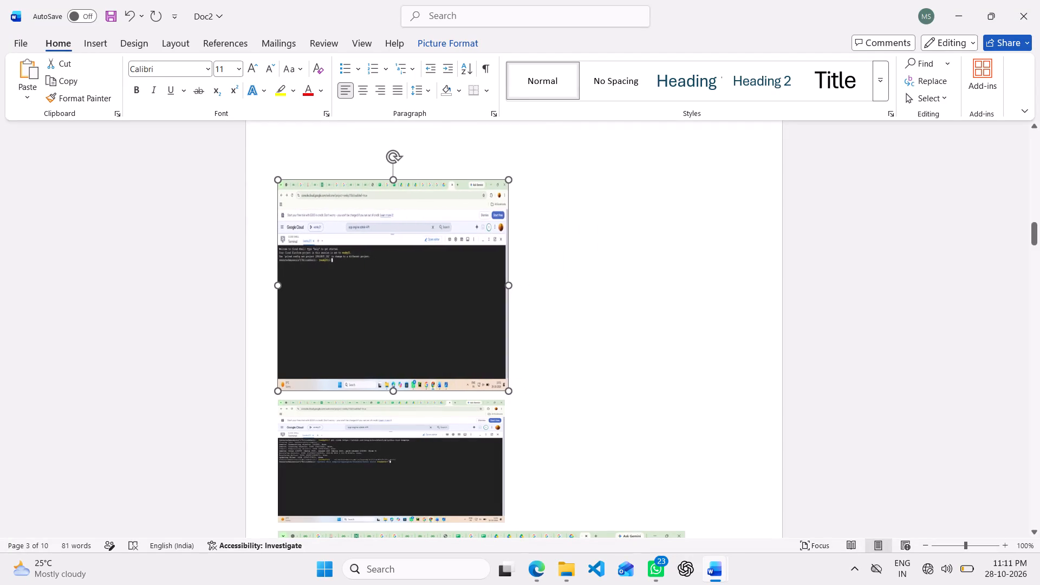
Reduce the height of the Cloud Shell welcome terminal screenshot to roughly match the git clone screenshot below it.
drag(392, 391, 383, 295)
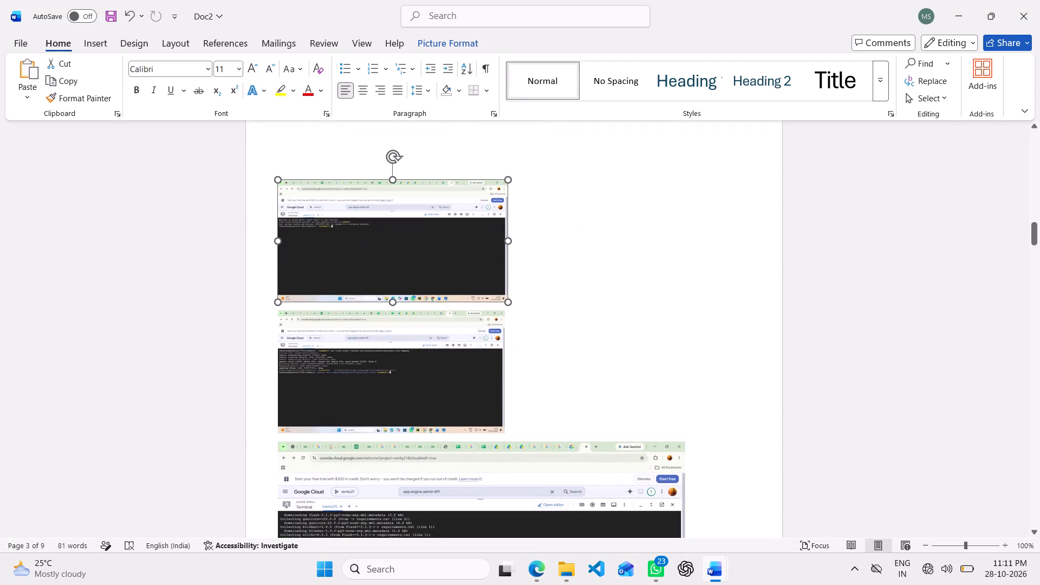
drag(383, 295, 376, 315)
click(297, 159)
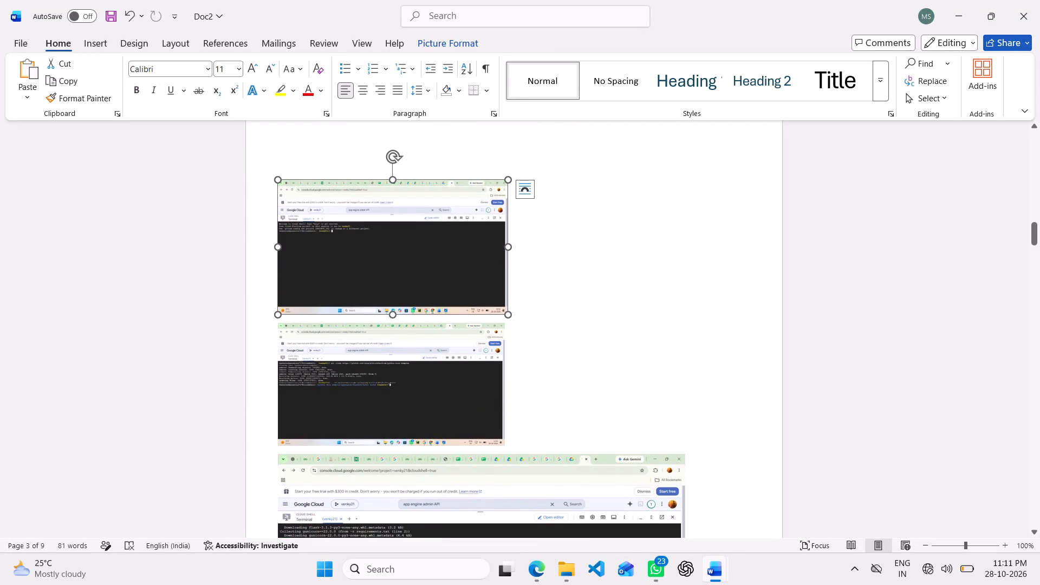
Cut the Cloud Shell welcome terminal screenshot from the page.
click(328, 210)
right_click(328, 210)
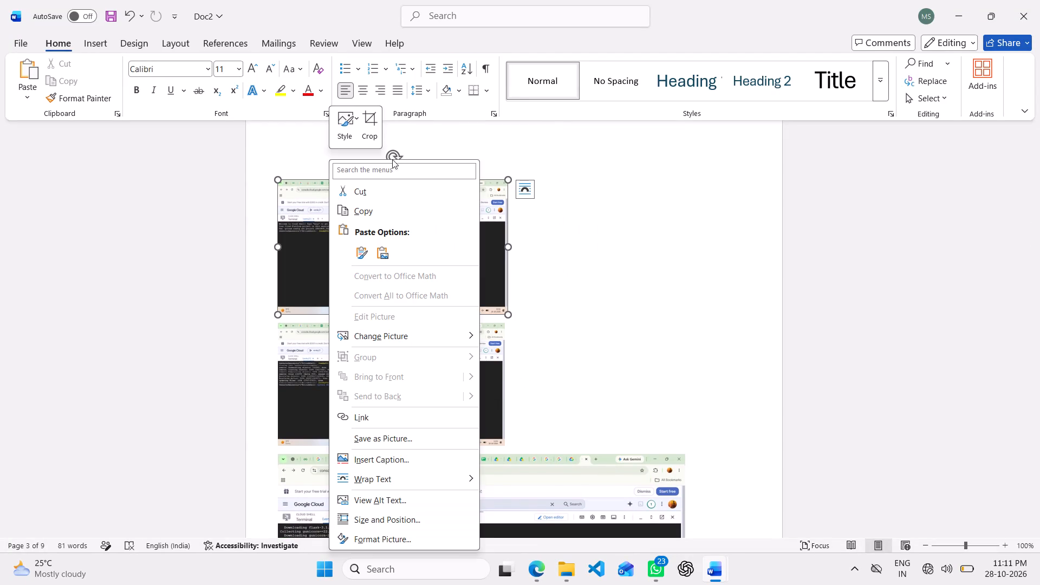
click(376, 183)
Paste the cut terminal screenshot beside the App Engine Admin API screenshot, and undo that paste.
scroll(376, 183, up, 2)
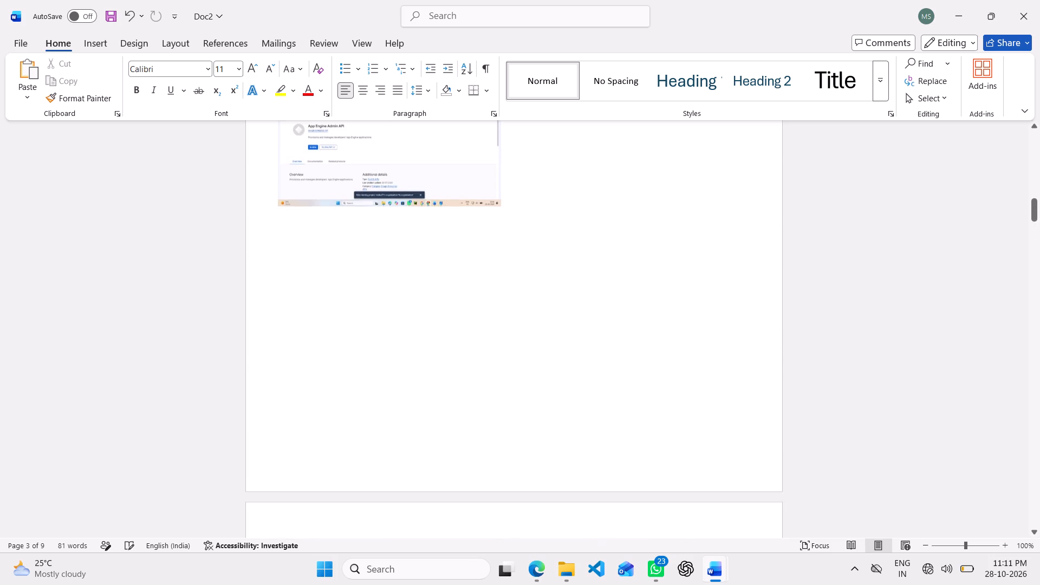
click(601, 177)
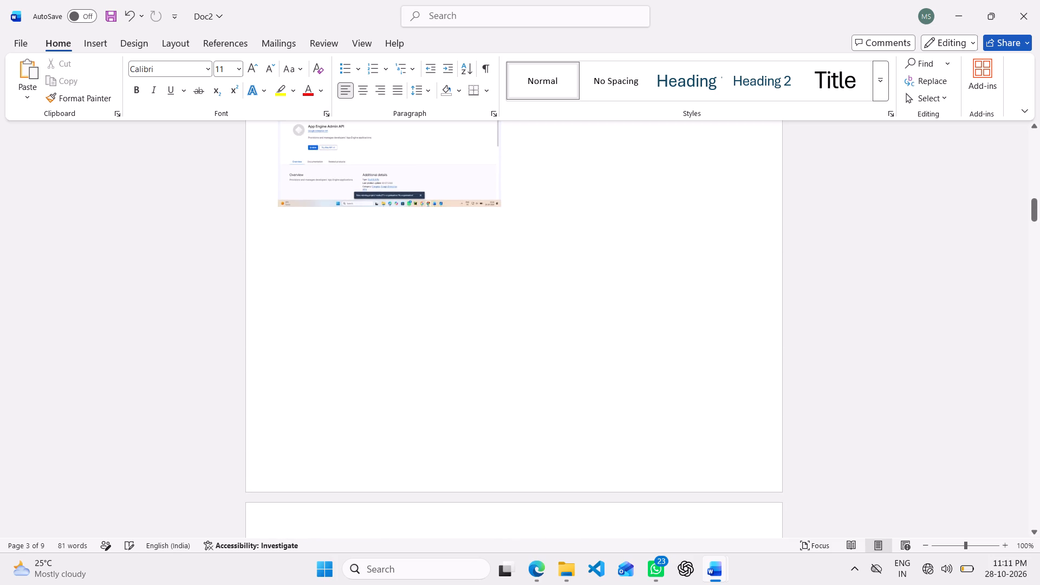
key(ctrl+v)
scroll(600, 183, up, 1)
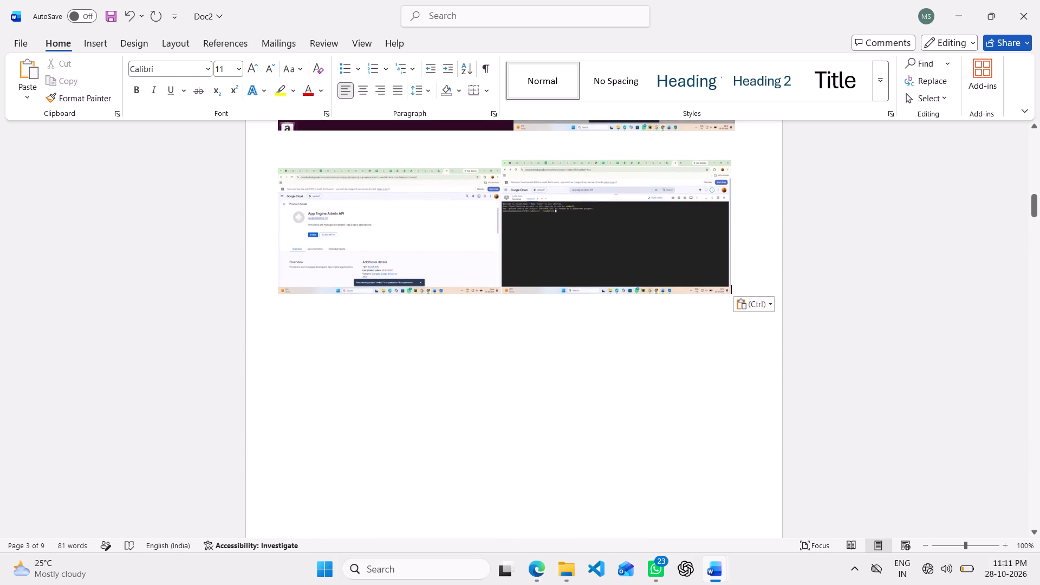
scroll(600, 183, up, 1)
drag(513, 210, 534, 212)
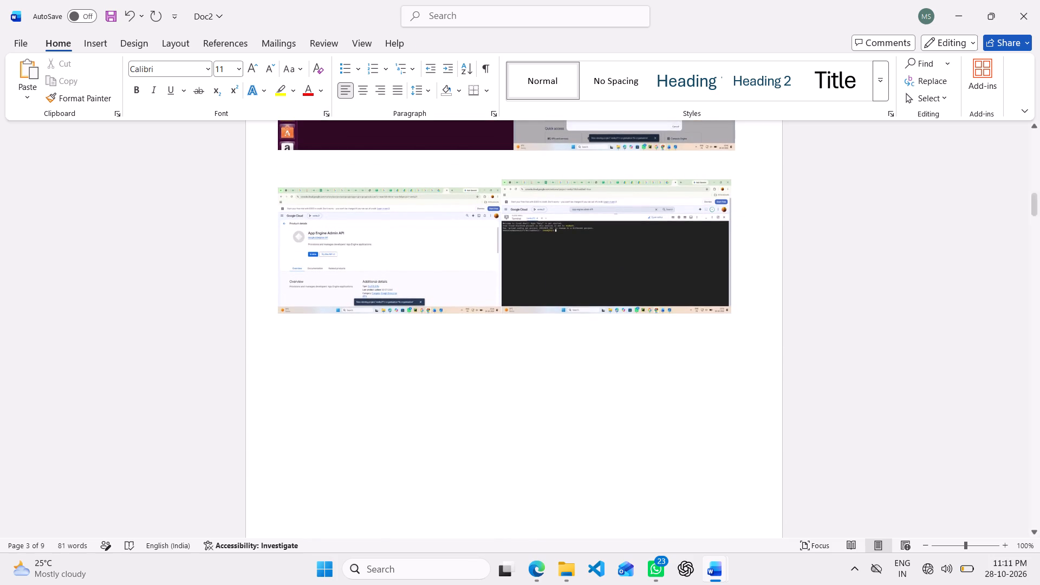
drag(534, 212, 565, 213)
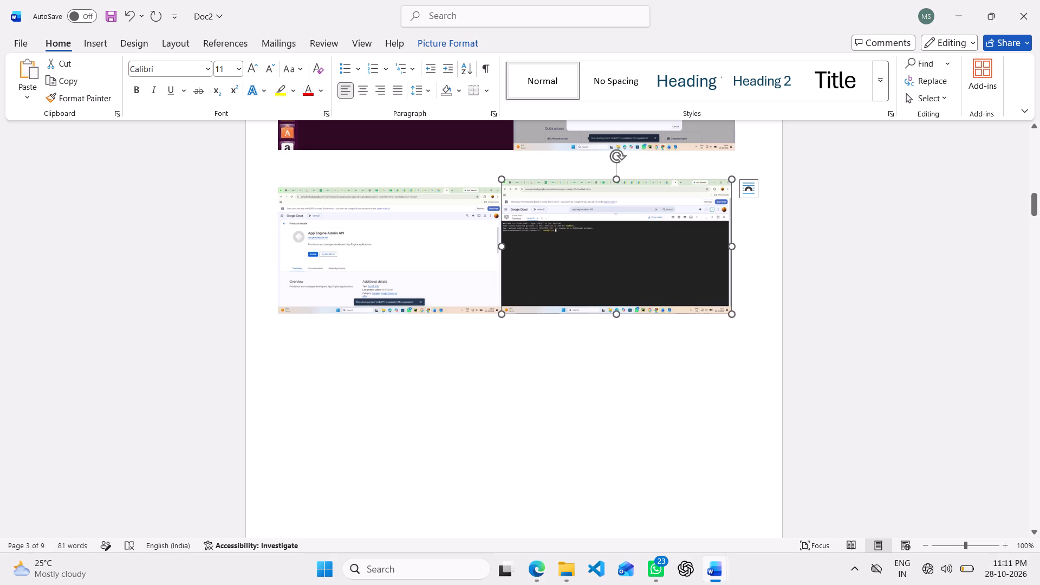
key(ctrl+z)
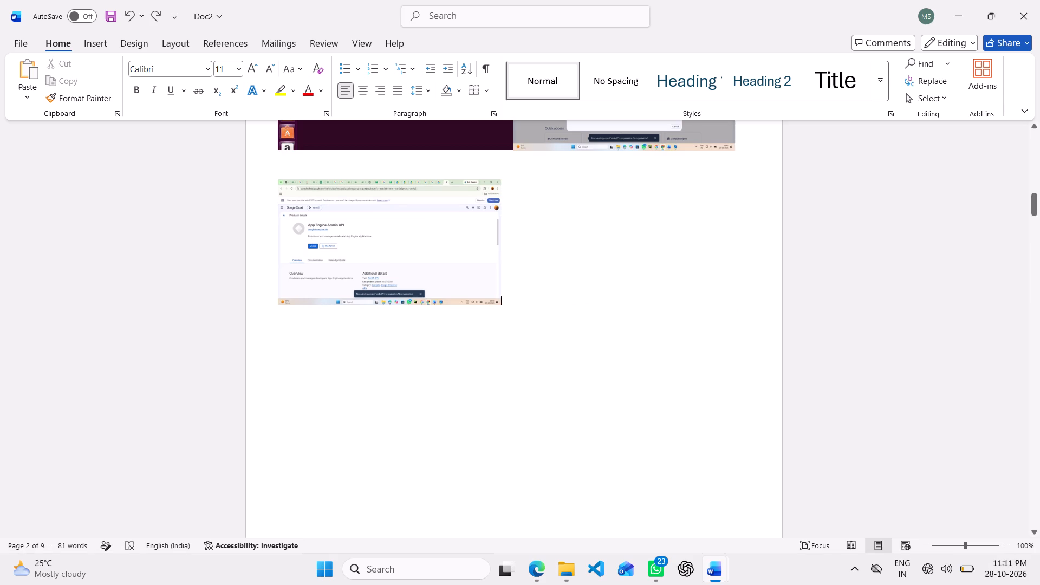
Paste the cut terminal screenshot on a new line directly below the App Engine Admin API screenshot.
click(538, 309)
key(Return)
key(ctrl+v)
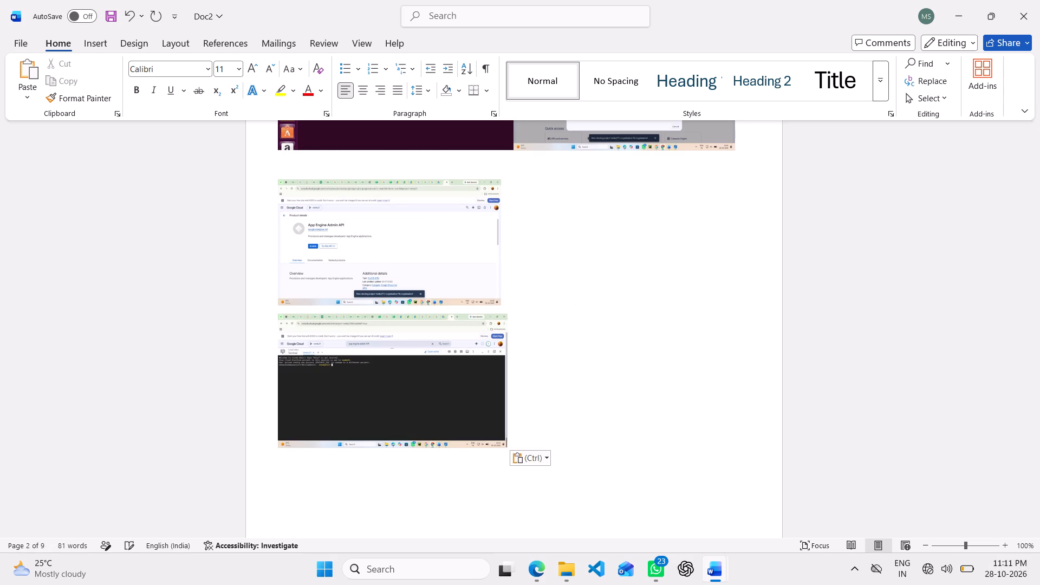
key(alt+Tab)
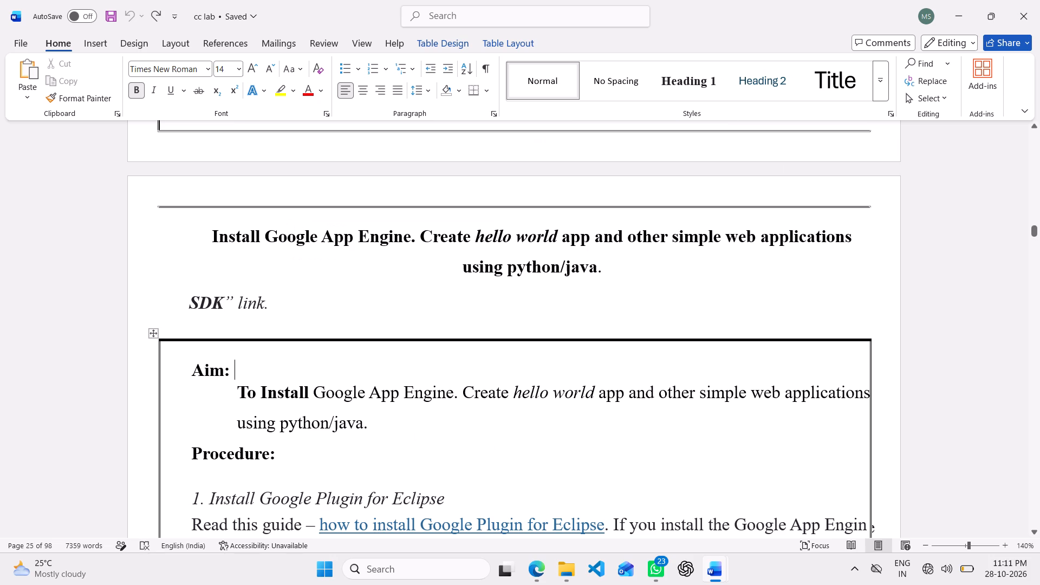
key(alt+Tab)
Move the git clone terminal screenshot by cutting it and pasting it on a new line after the Cloud Shell welcome screenshot.
scroll(433, 386, down, 1)
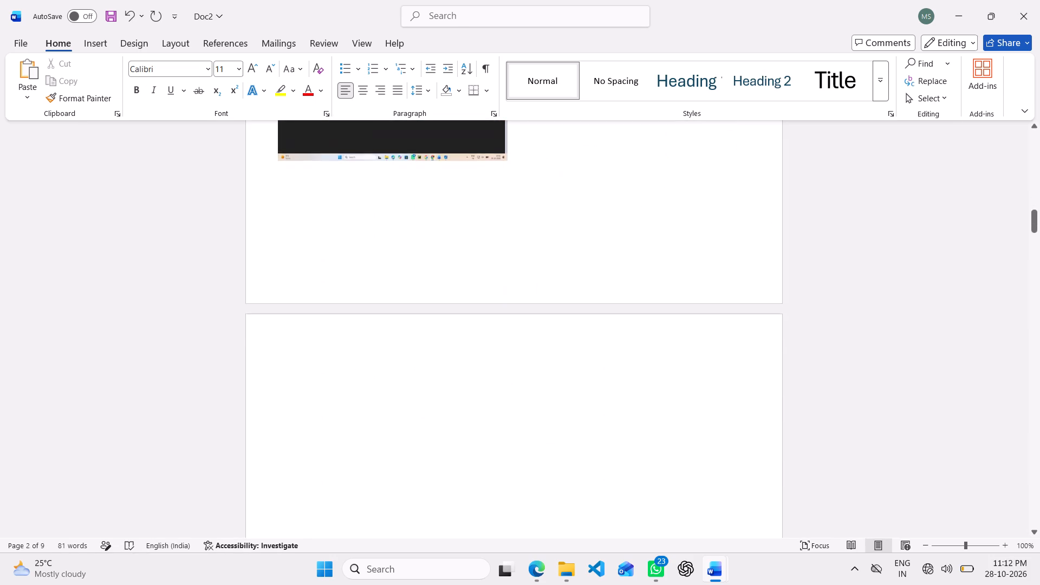
scroll(433, 386, down, 2)
click(443, 420)
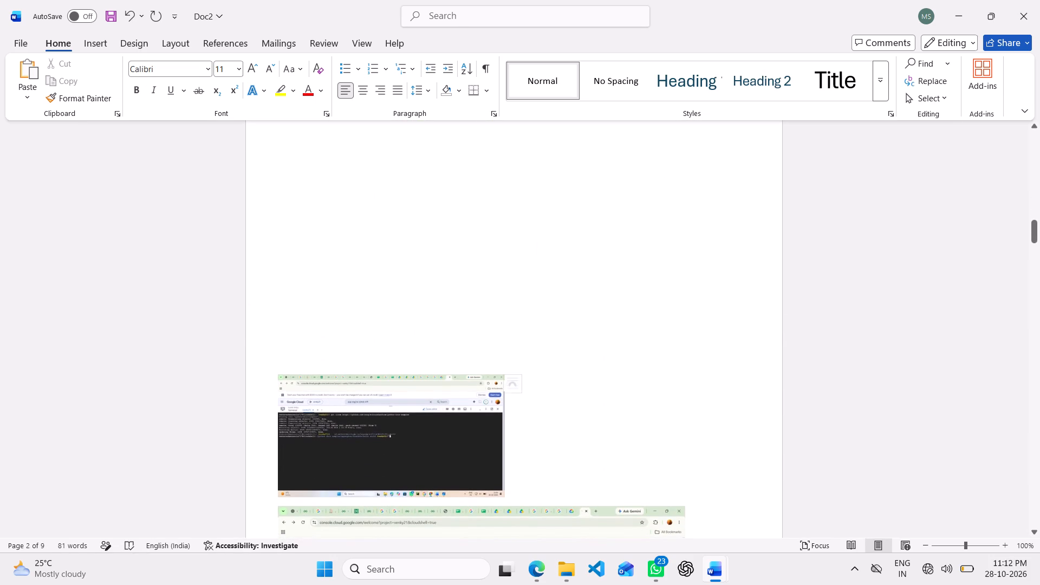
right_click(443, 420)
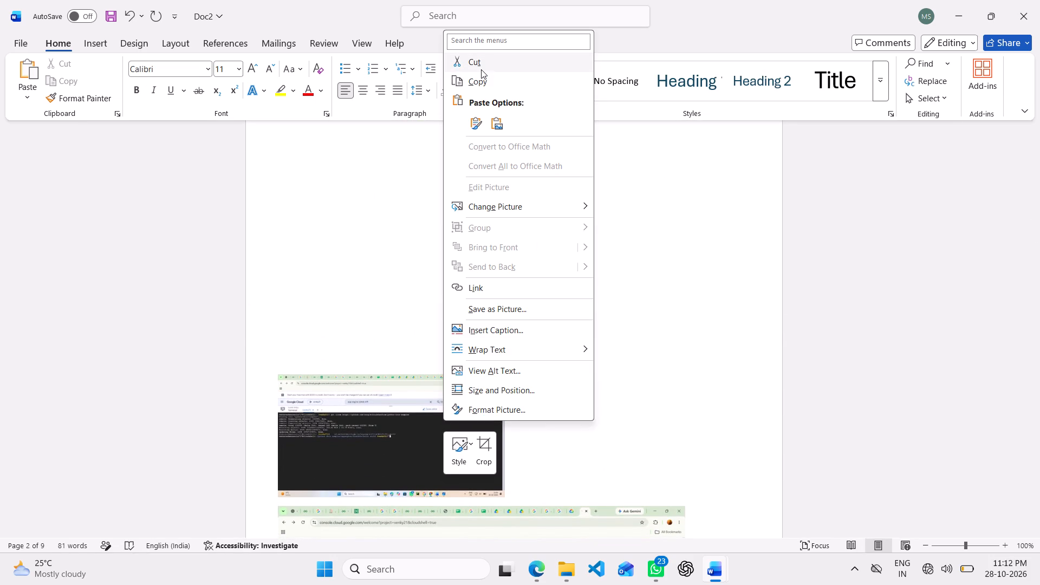
click(481, 69)
scroll(414, 152, up, 3)
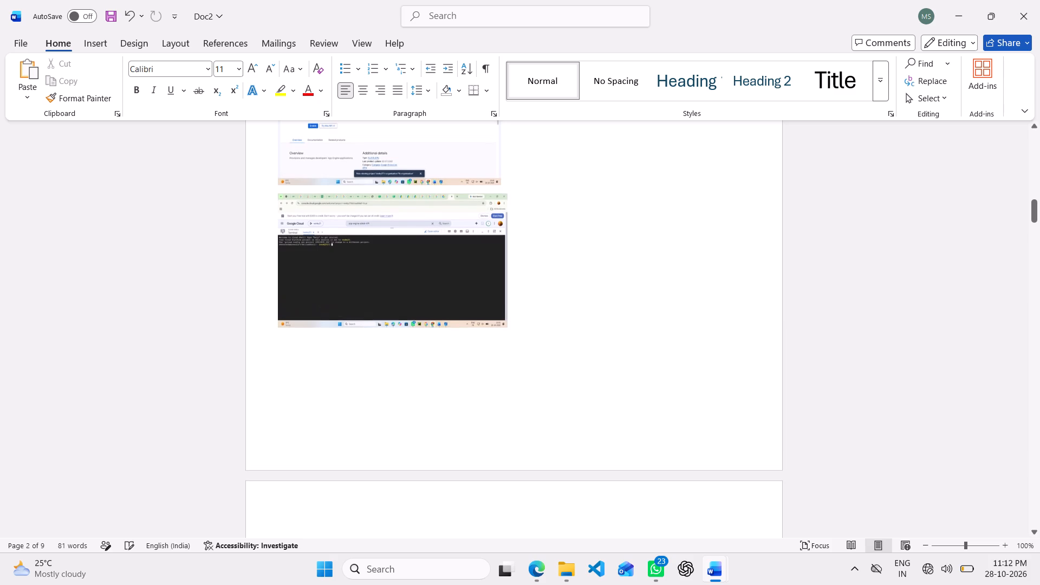
click(526, 318)
key(Return)
key(ctrl+v)
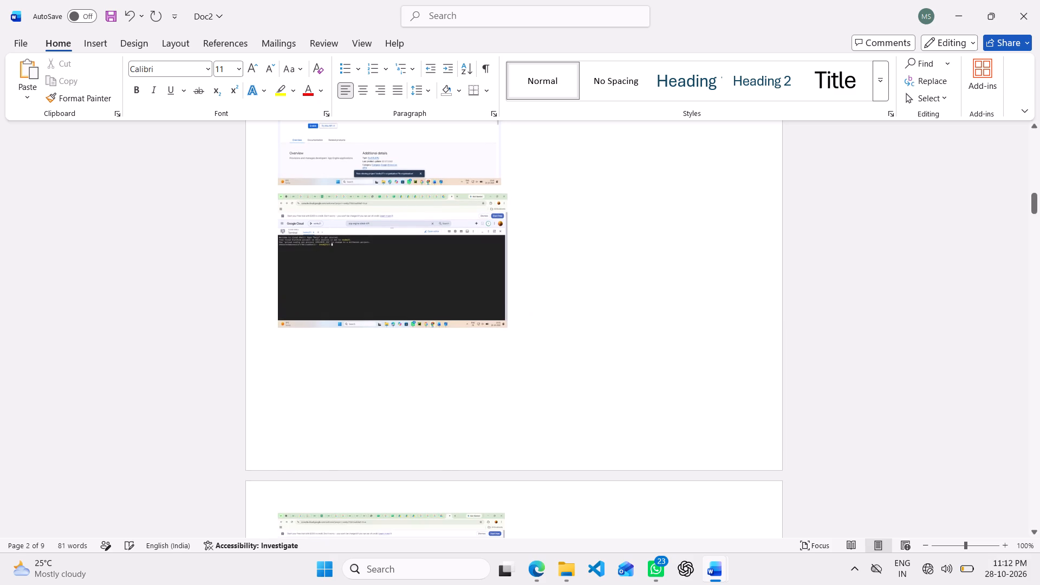
Shrink the package installation terminal screenshot to about the width of the earlier terminal screenshots and reduce its height to suit.
scroll(526, 318, down, 3)
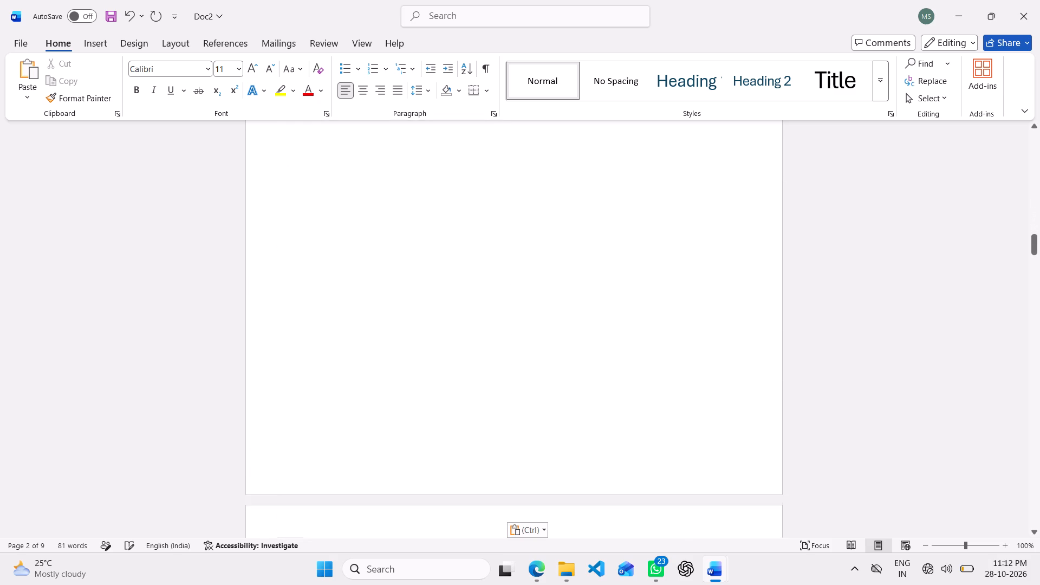
scroll(526, 318, down, 1)
click(526, 318)
drag(526, 318, 523, 288)
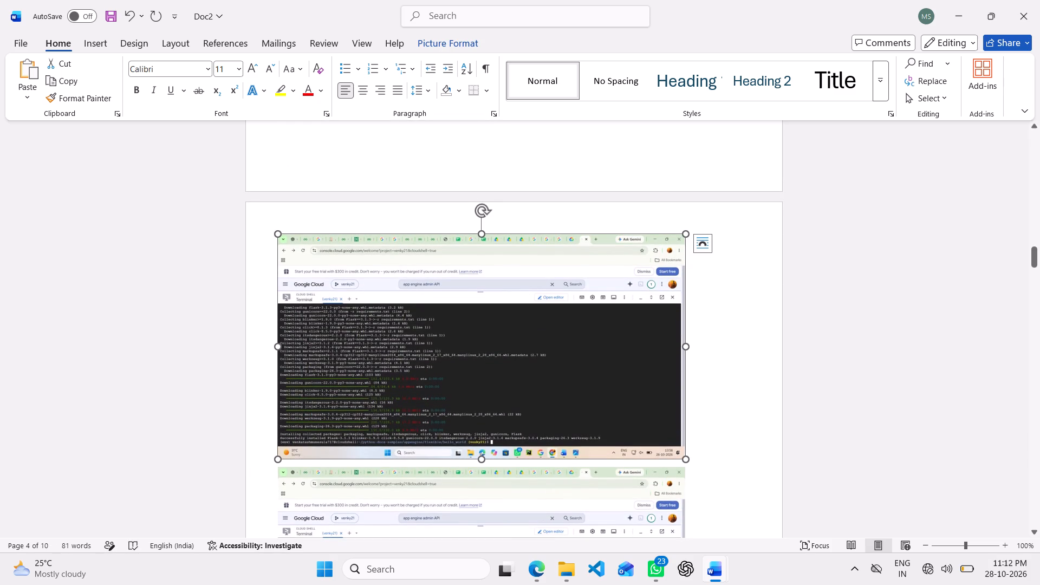
drag(687, 346, 463, 289)
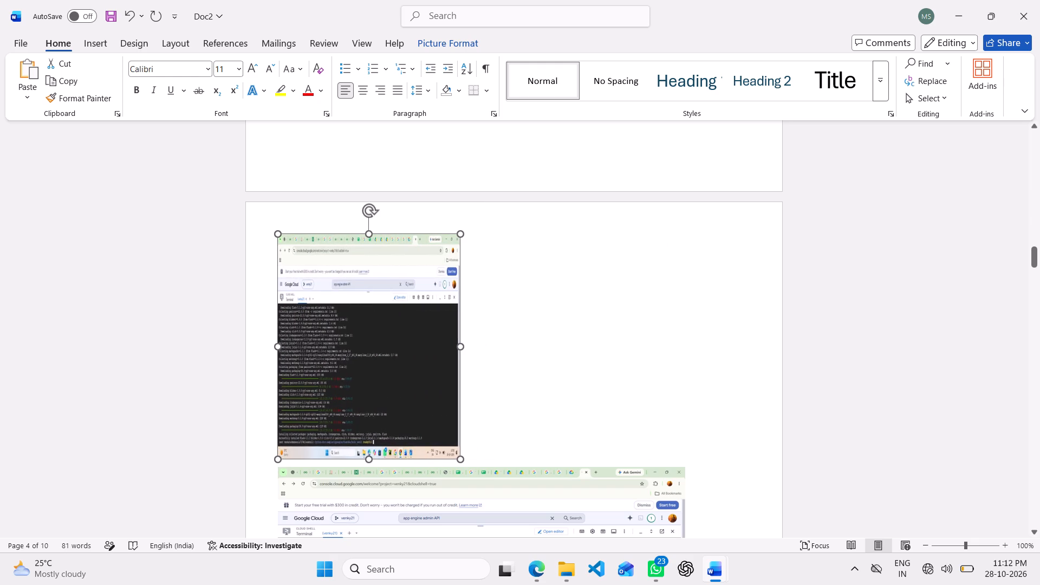
drag(463, 289, 507, 302)
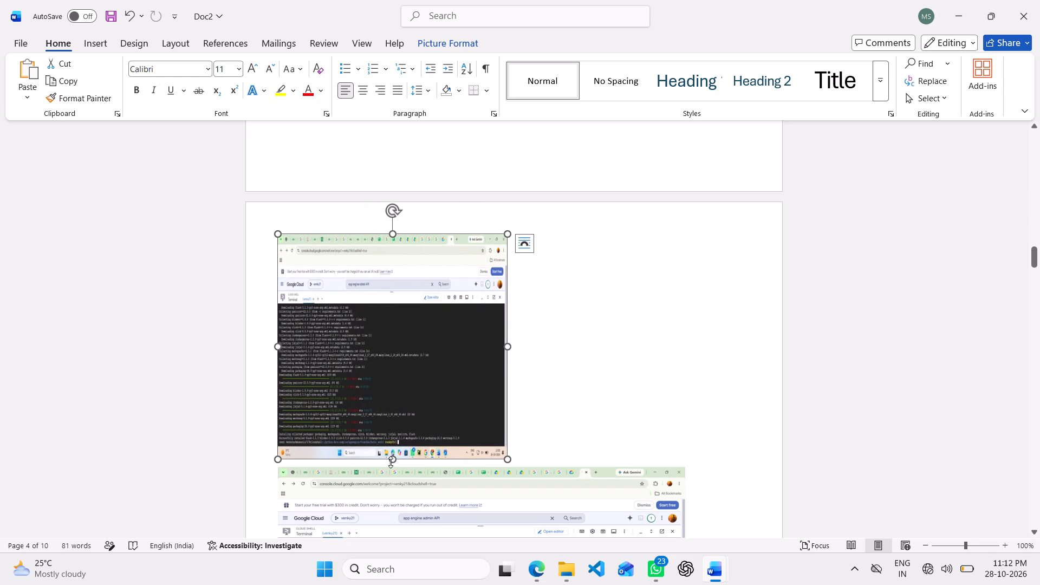
drag(391, 462, 391, 375)
scroll(391, 375, down, 1)
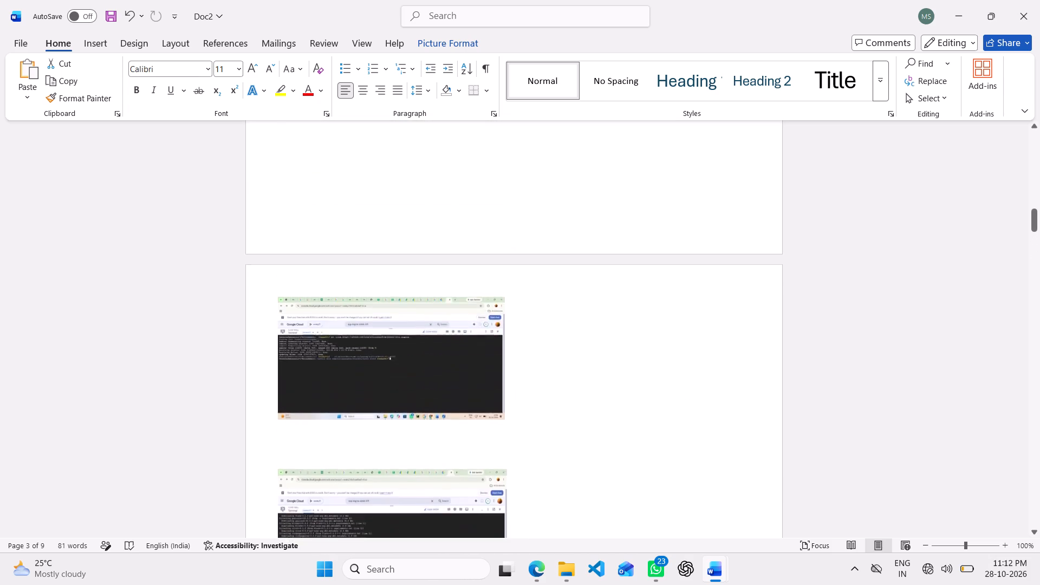
Move the empty Cloud Shell terminal screenshot up beside the App Engine Admin API screenshot so they share one row.
scroll(385, 419, up, 2)
scroll(385, 419, down, 1)
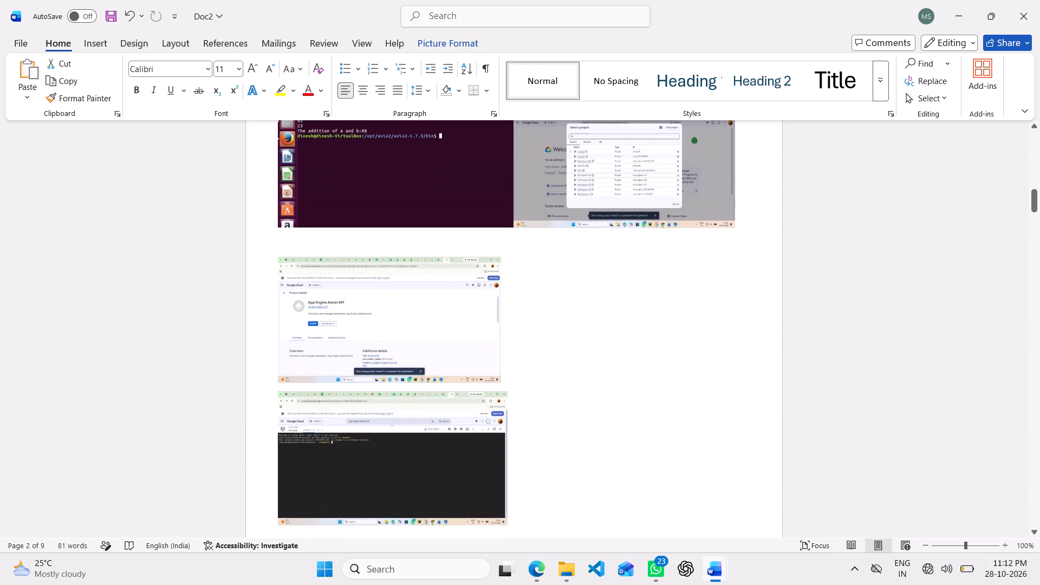
scroll(385, 419, down, 1)
click(406, 372)
drag(406, 372, 461, 348)
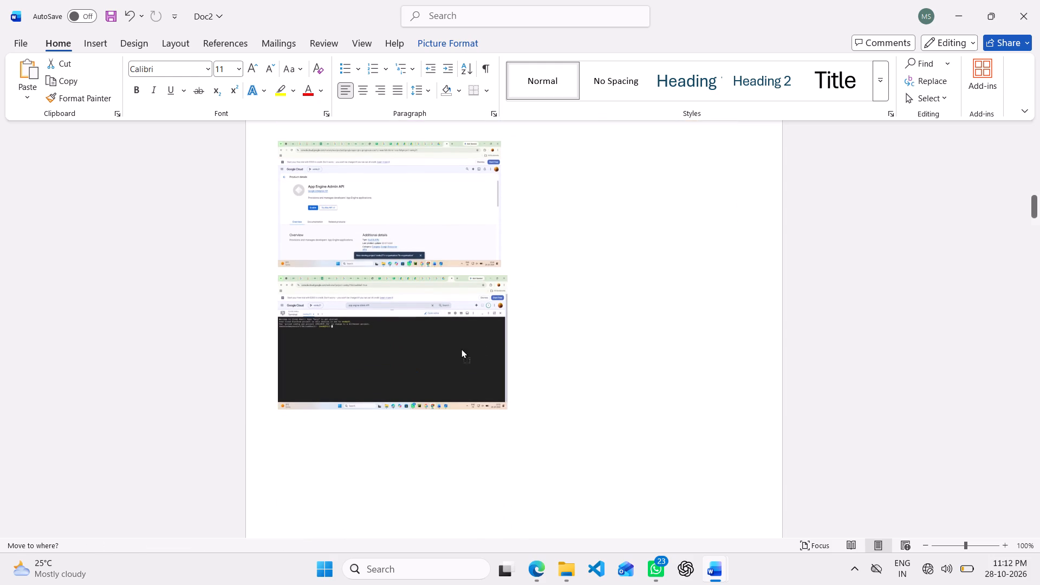
drag(461, 348, 599, 229)
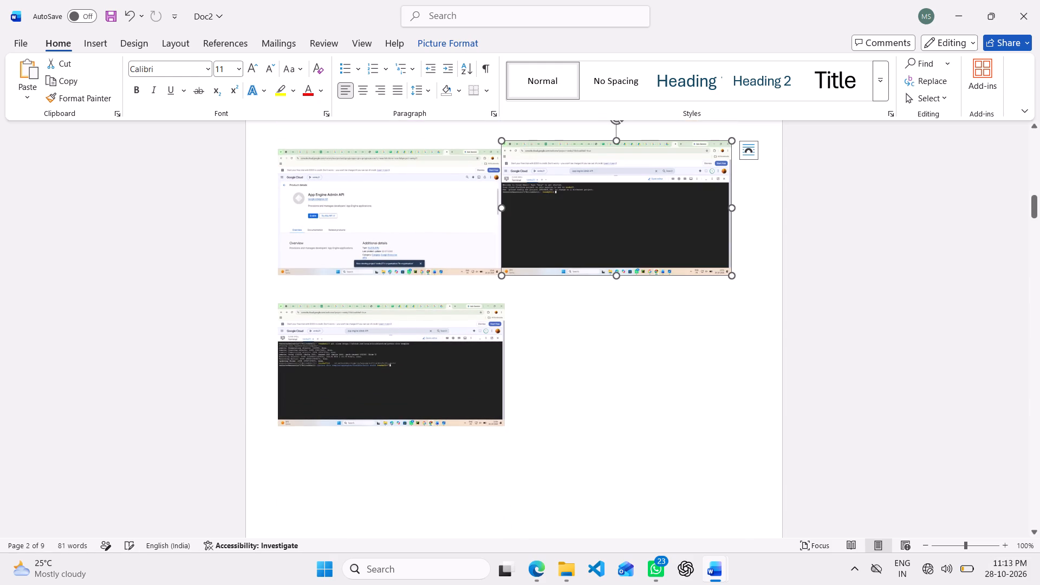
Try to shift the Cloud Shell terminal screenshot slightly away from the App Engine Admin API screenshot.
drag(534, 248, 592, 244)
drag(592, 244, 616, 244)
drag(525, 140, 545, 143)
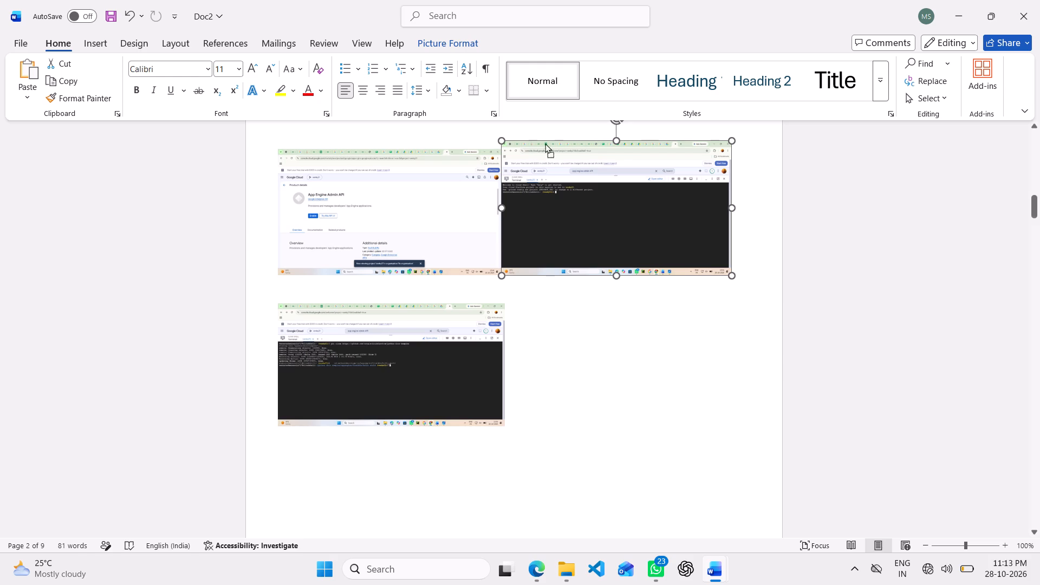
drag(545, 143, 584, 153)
Set the position of the Cloud Shell terminal screenshot to In Line with Text.
click(448, 40)
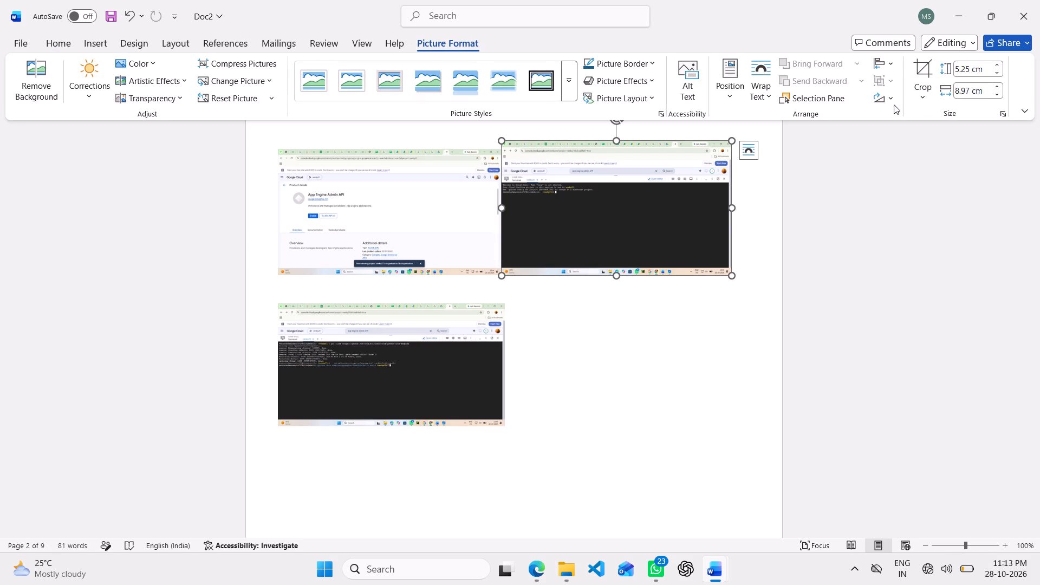
click(730, 91)
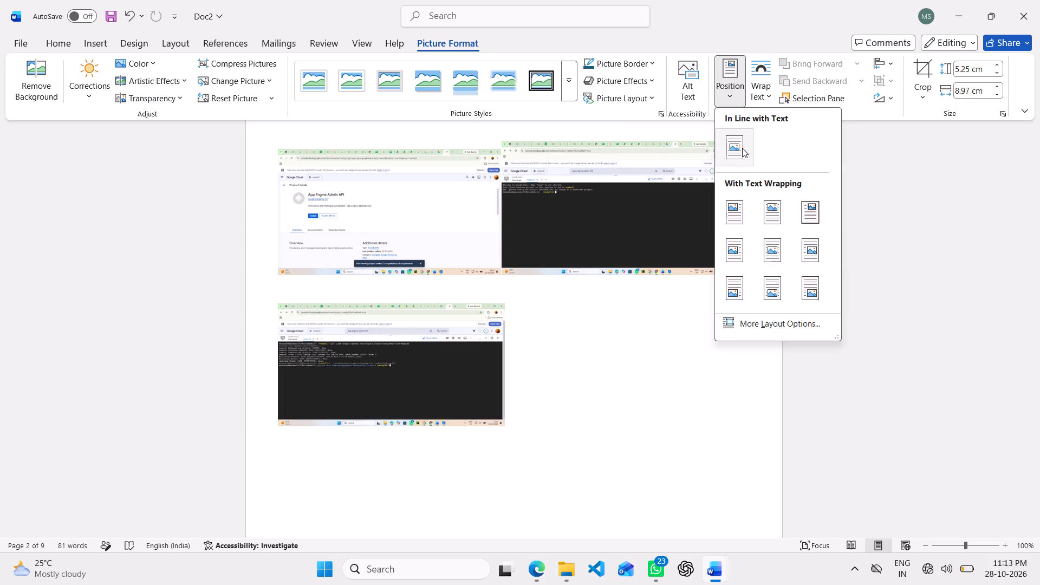
click(742, 148)
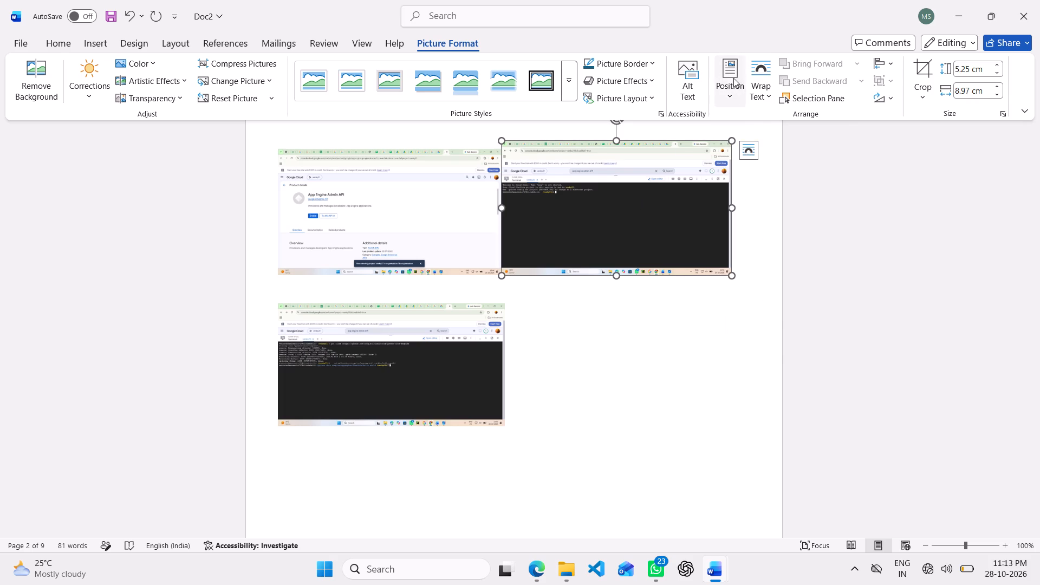
click(727, 80)
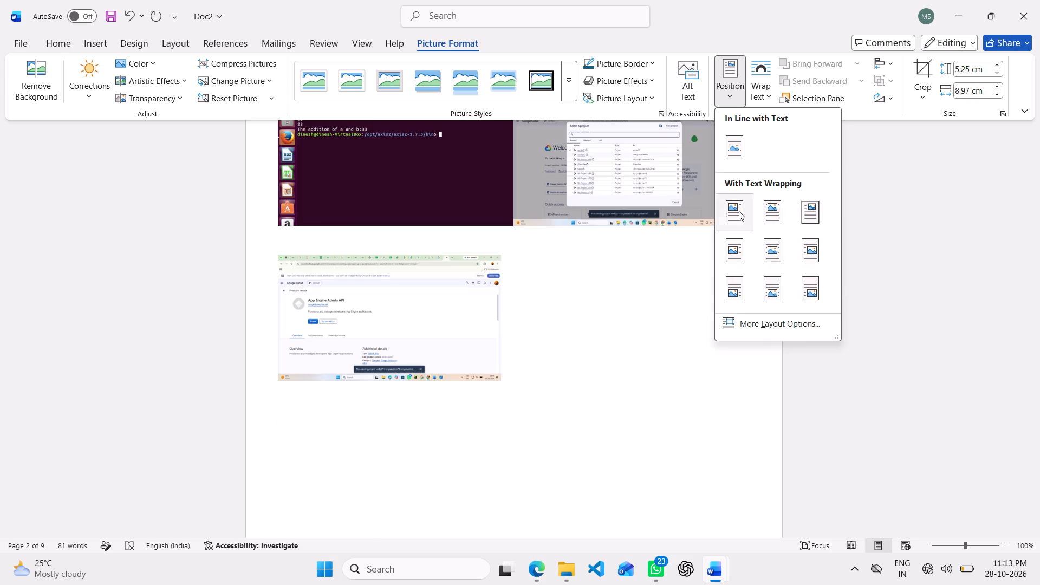
click(919, 210)
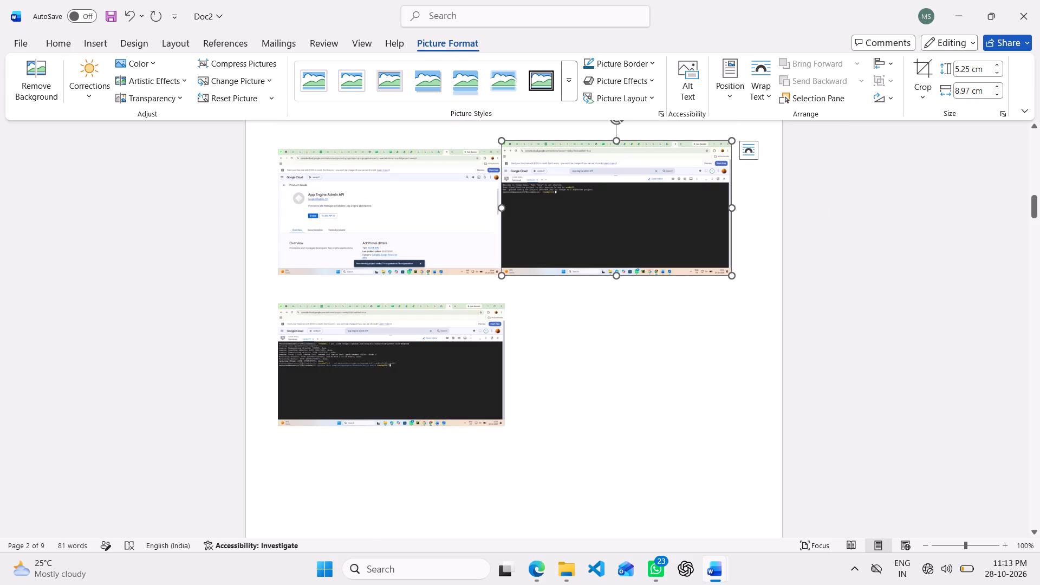
Cut the package installation terminal screenshot at the start of the page after the git clone screenshot.
scroll(671, 220, up, 2)
scroll(671, 220, down, 1)
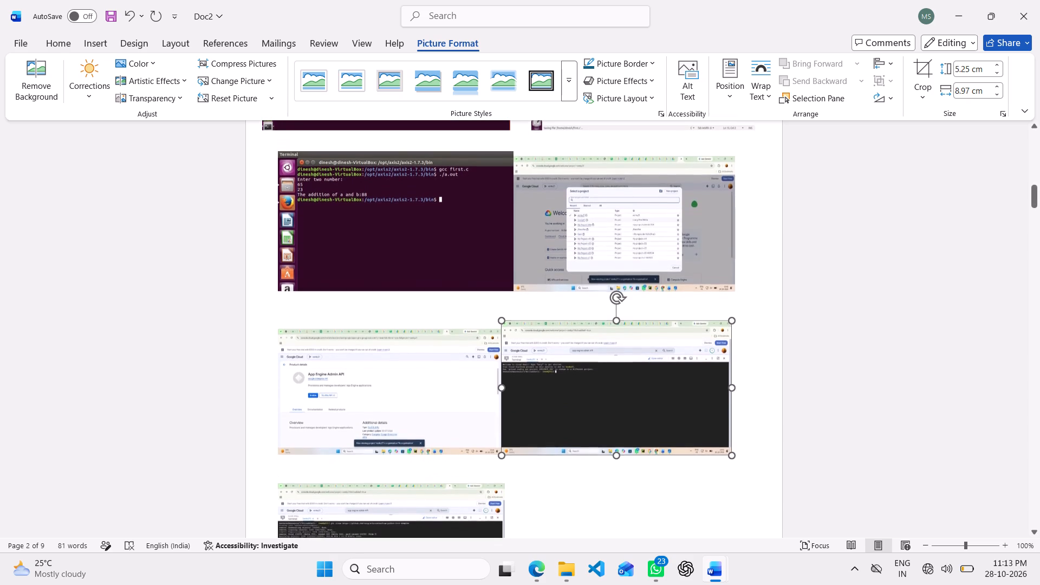
scroll(658, 365, down, 2)
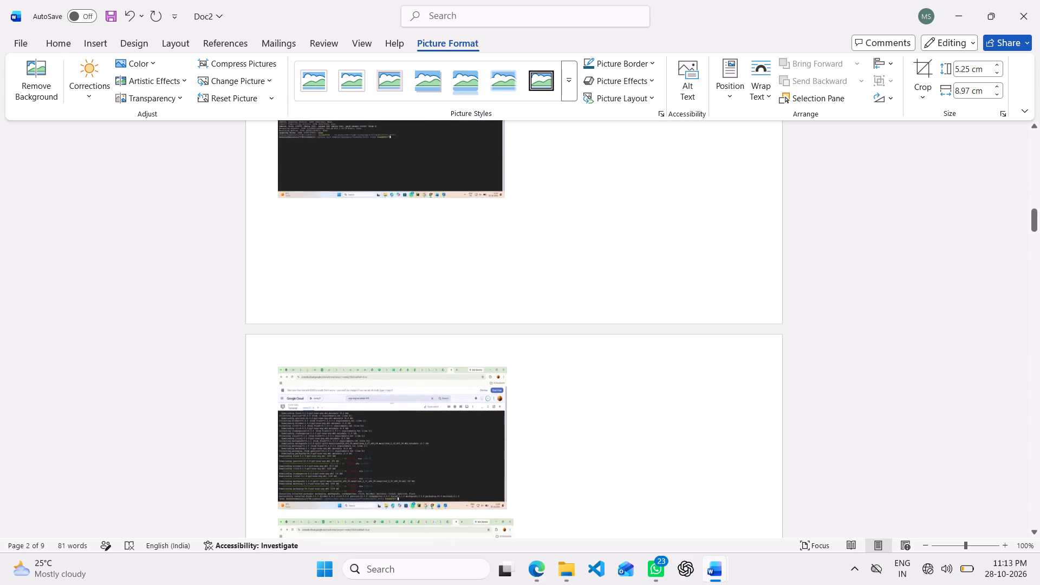
scroll(658, 365, down, 2)
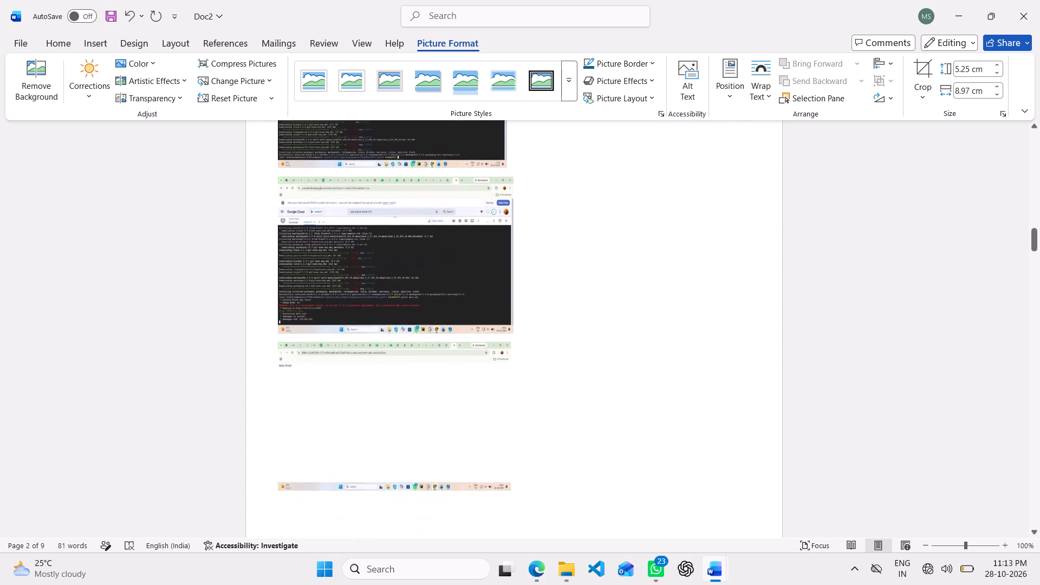
scroll(658, 365, down, 1)
scroll(658, 365, up, 3)
scroll(658, 365, down, 1)
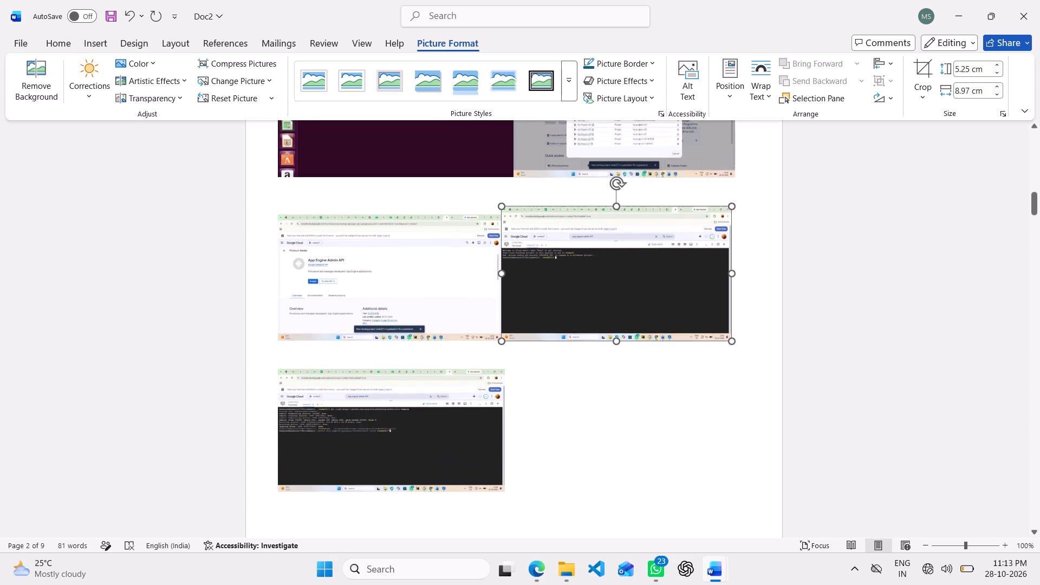
scroll(658, 365, down, 1)
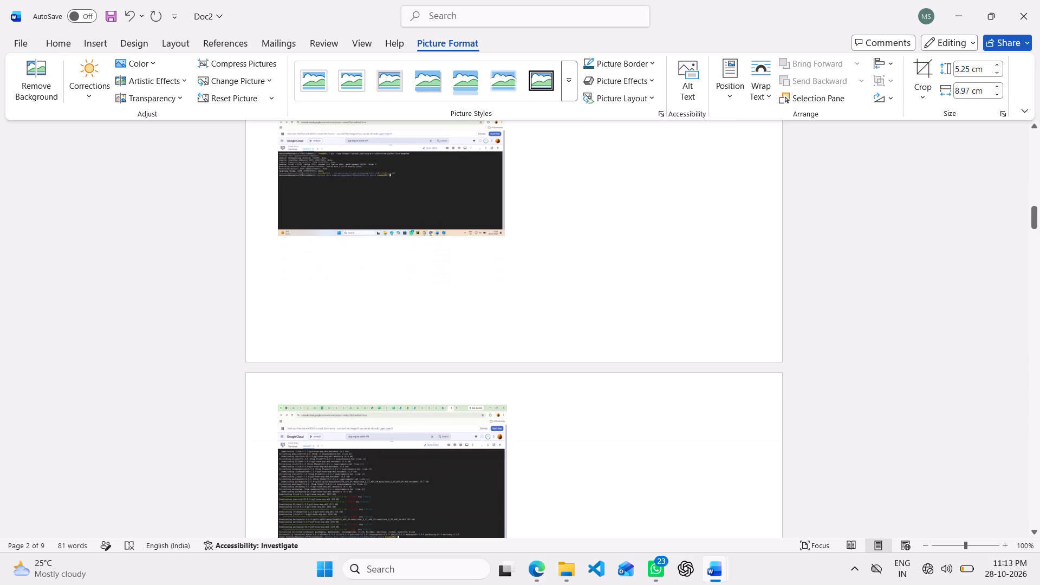
click(382, 499)
right_click(382, 499)
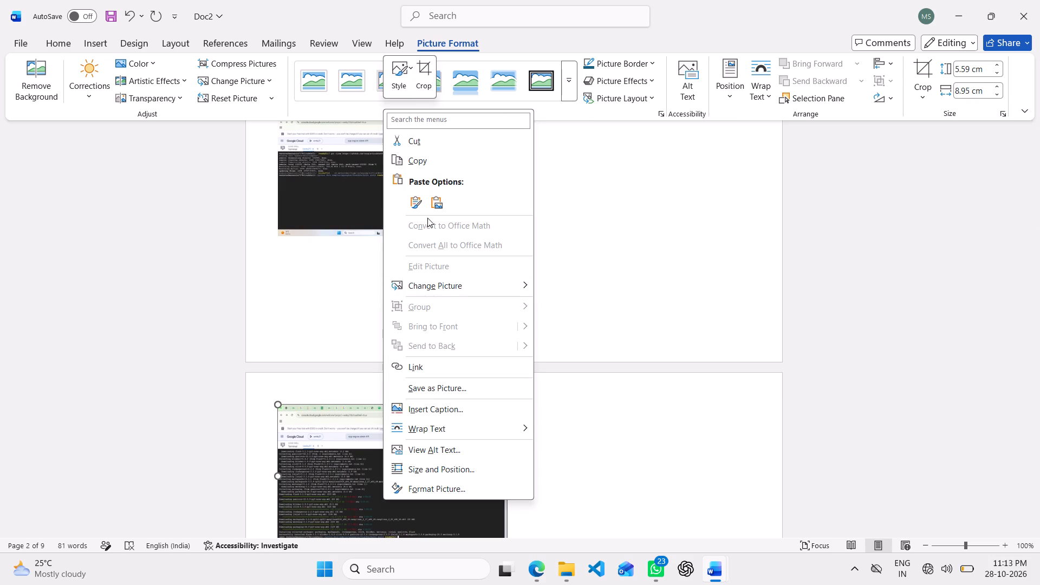
click(433, 146)
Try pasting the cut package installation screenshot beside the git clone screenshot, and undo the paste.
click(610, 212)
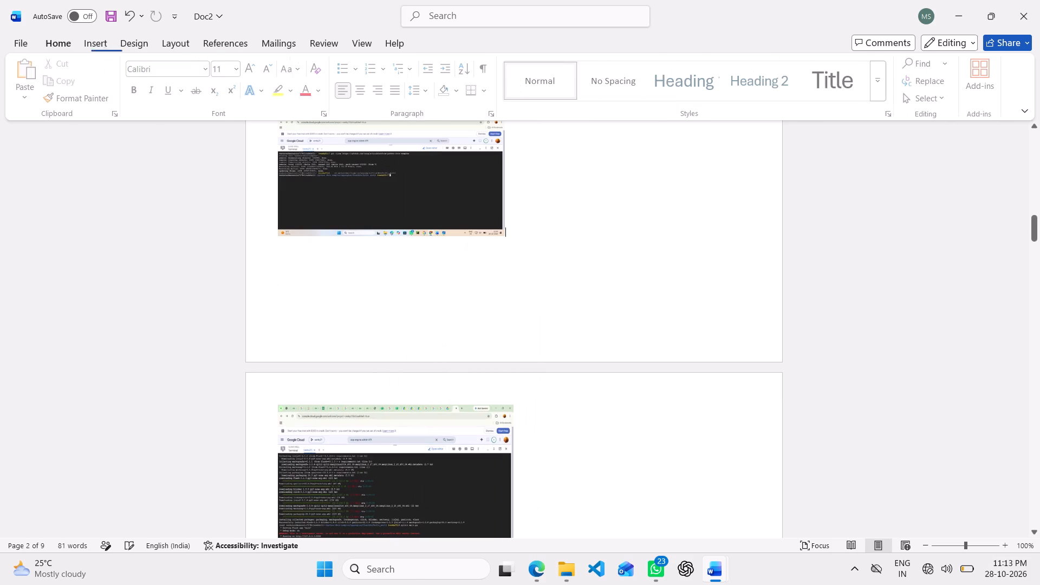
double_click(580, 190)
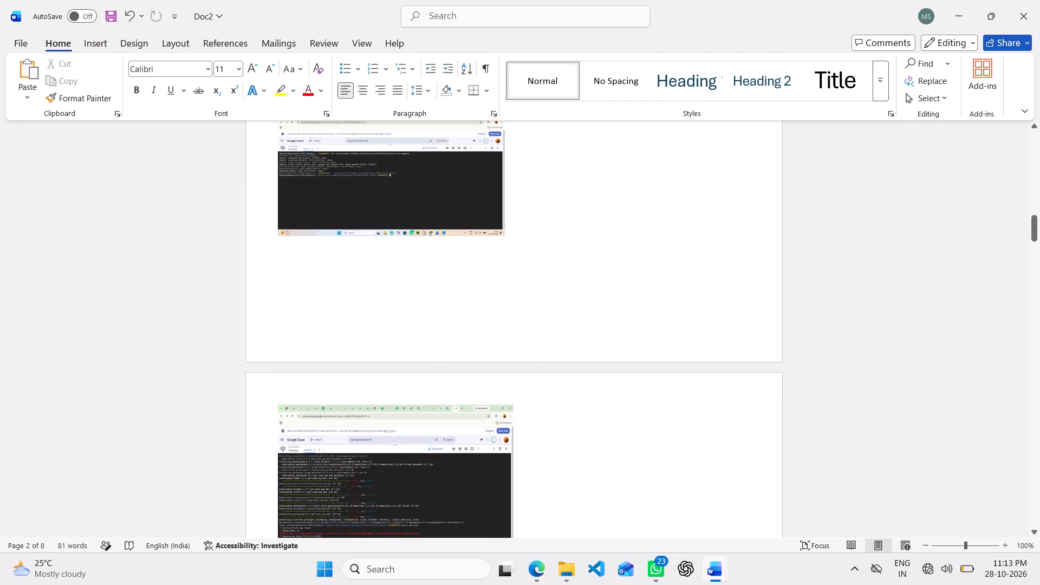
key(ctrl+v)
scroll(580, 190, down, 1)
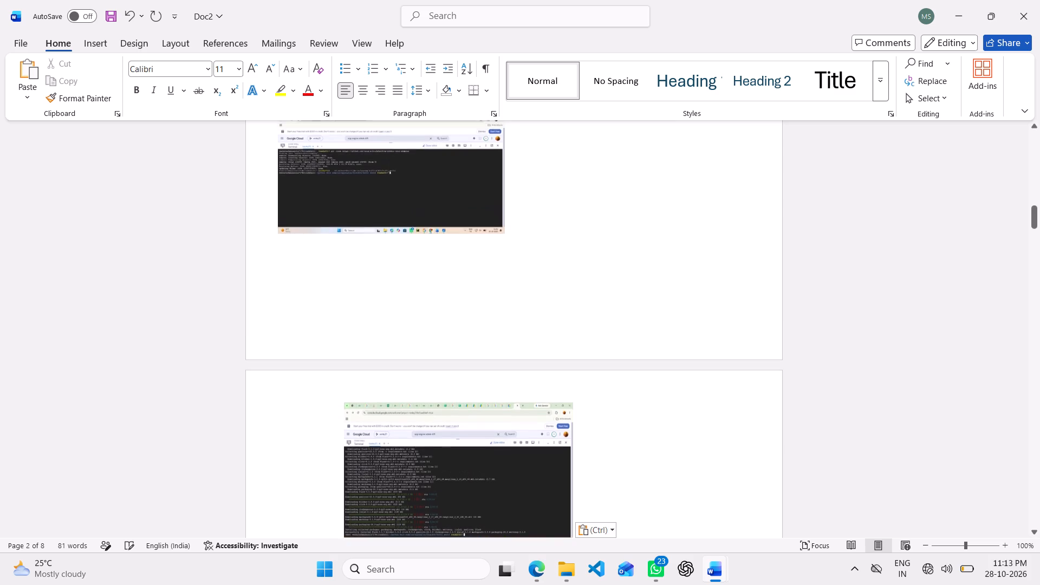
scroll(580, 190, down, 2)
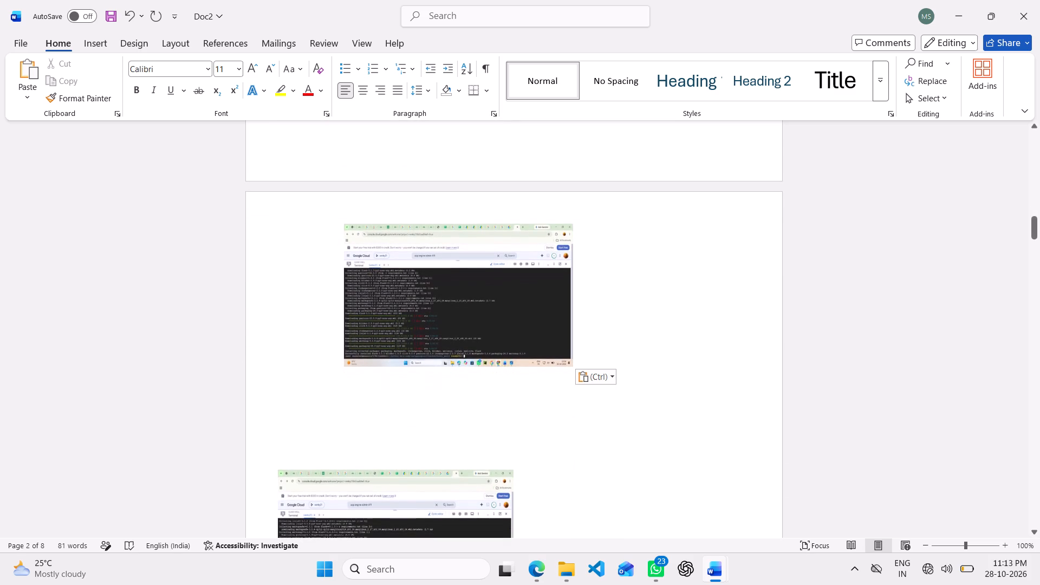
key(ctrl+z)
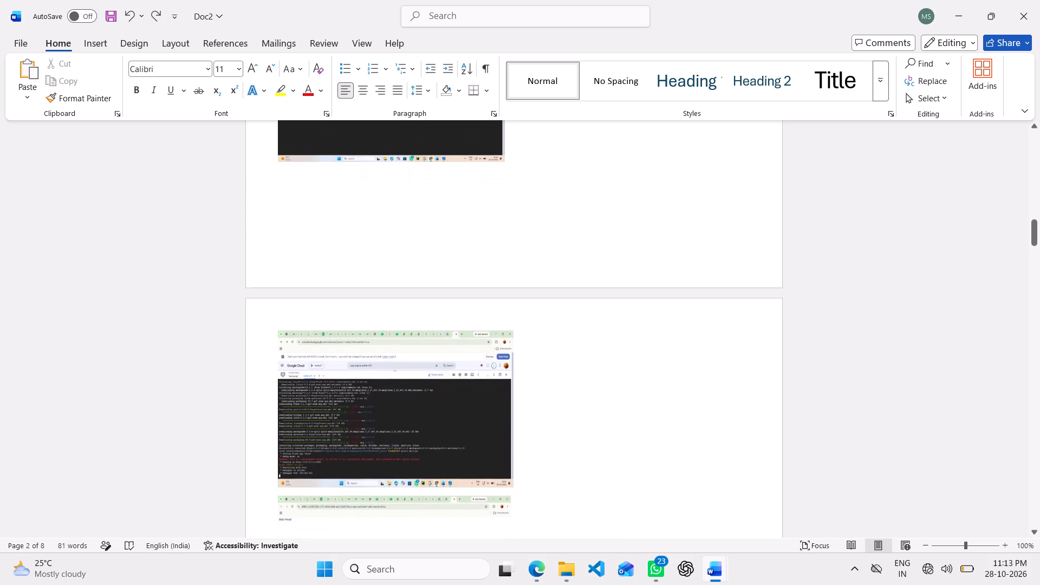
Shrink the python main.py terminal screenshot to a little over half its width and move it beside the git clone screenshot.
drag(411, 435, 565, 171)
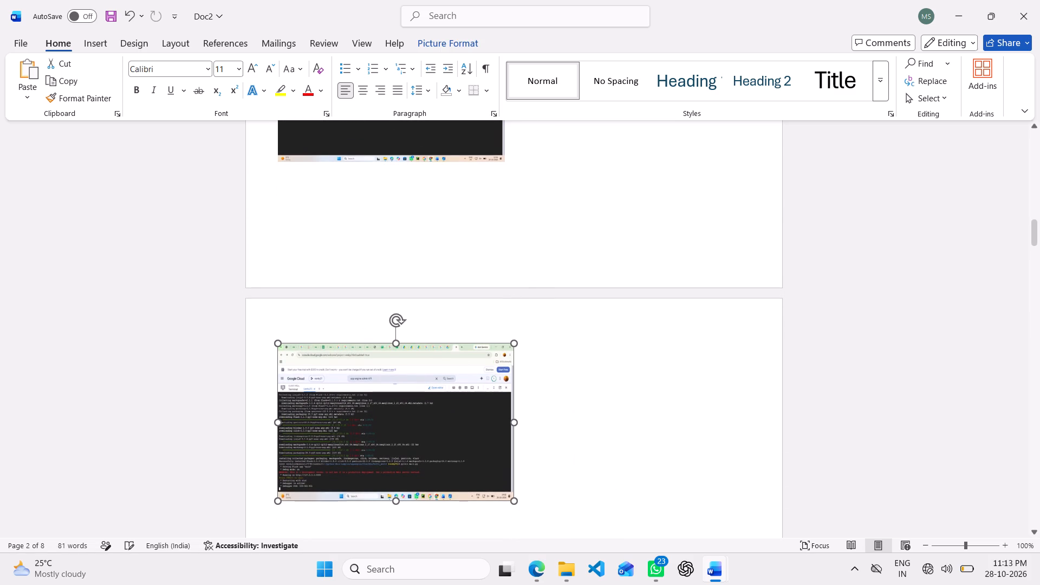
drag(513, 497, 411, 389)
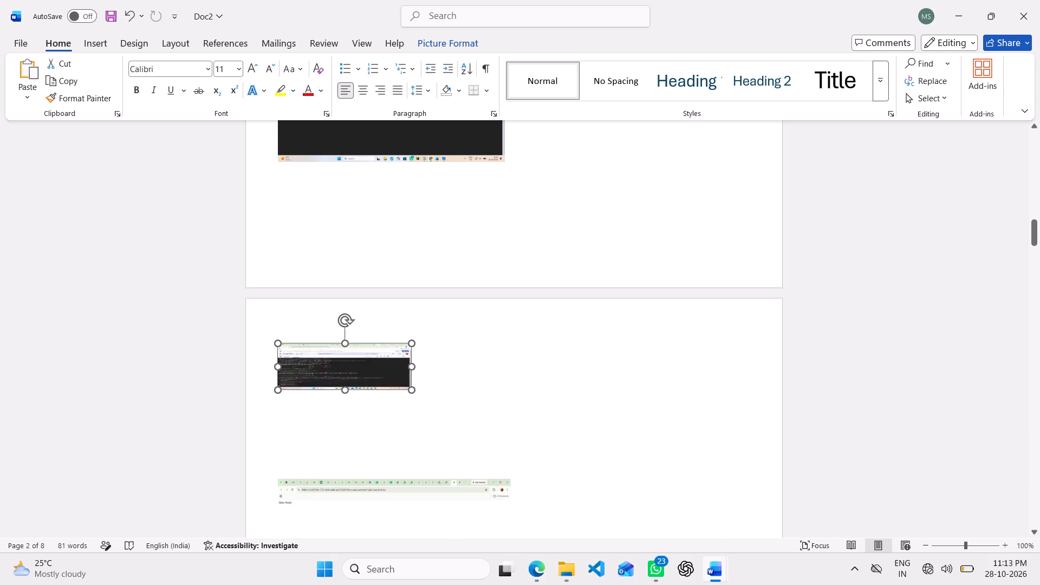
drag(411, 389, 411, 389)
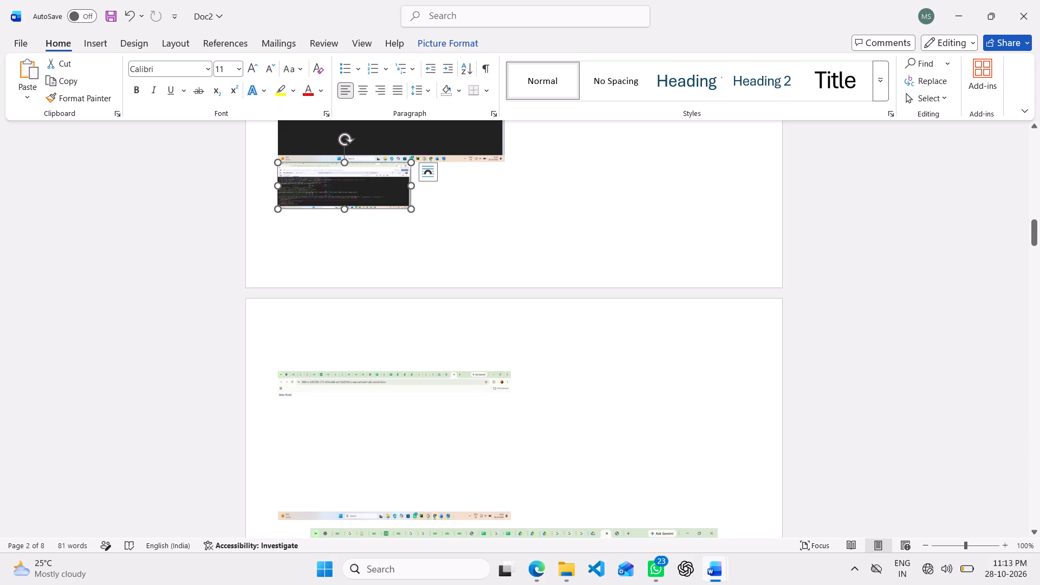
drag(349, 185, 585, 144)
scroll(585, 144, up, 1)
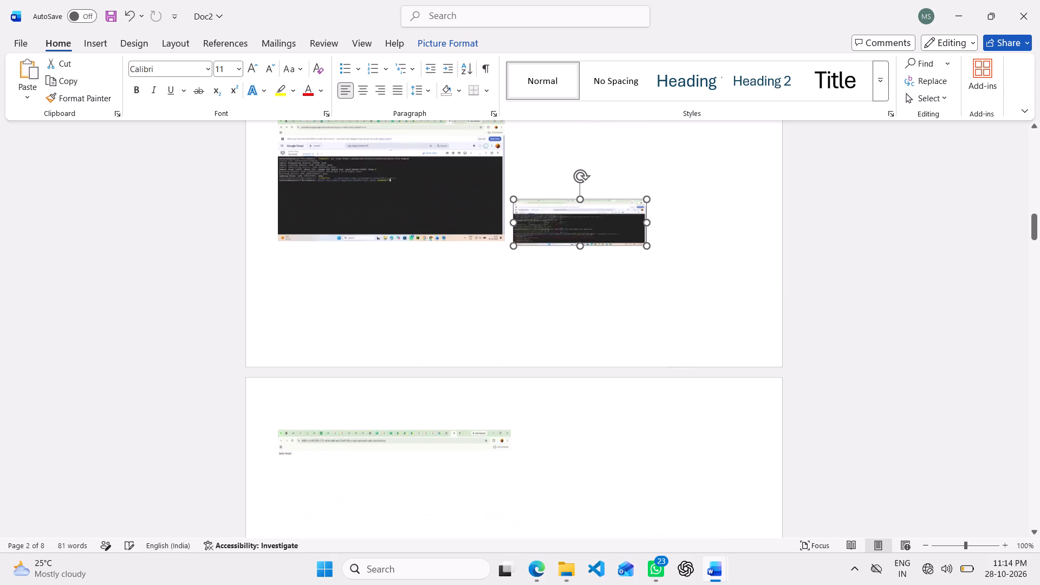
scroll(585, 144, up, 1)
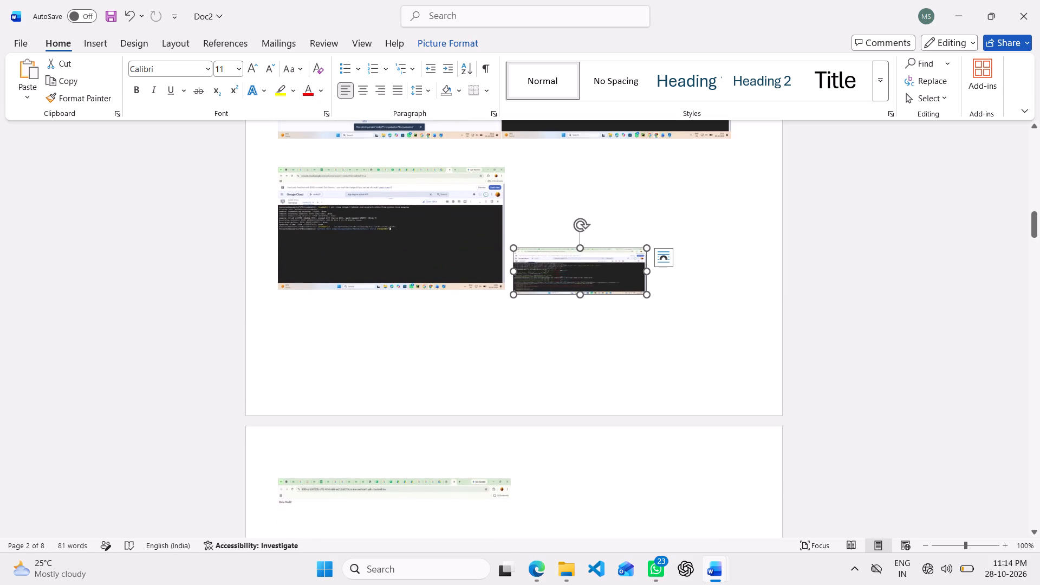
drag(574, 257, 663, 223)
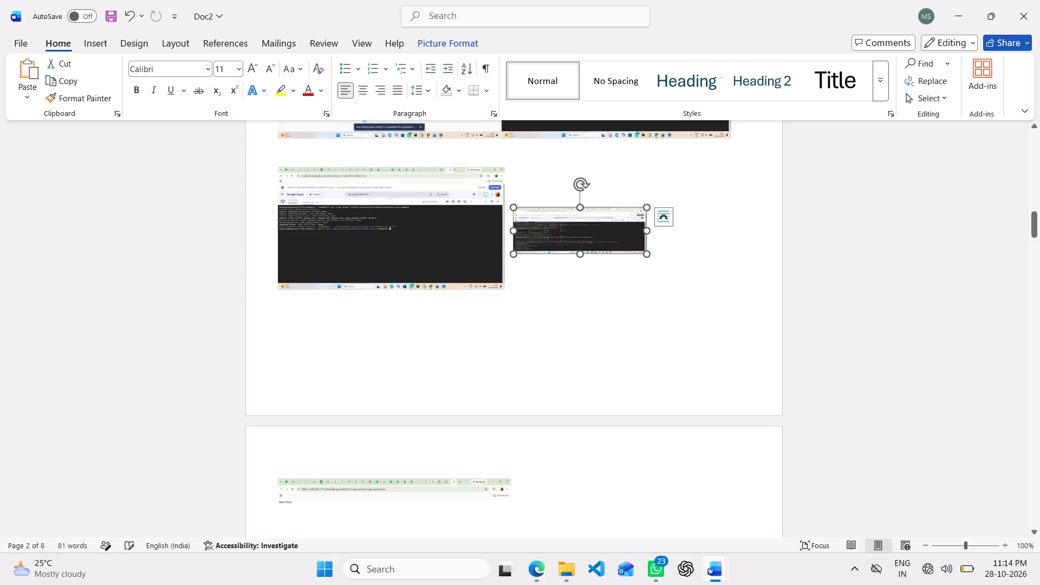
drag(649, 230, 804, 207)
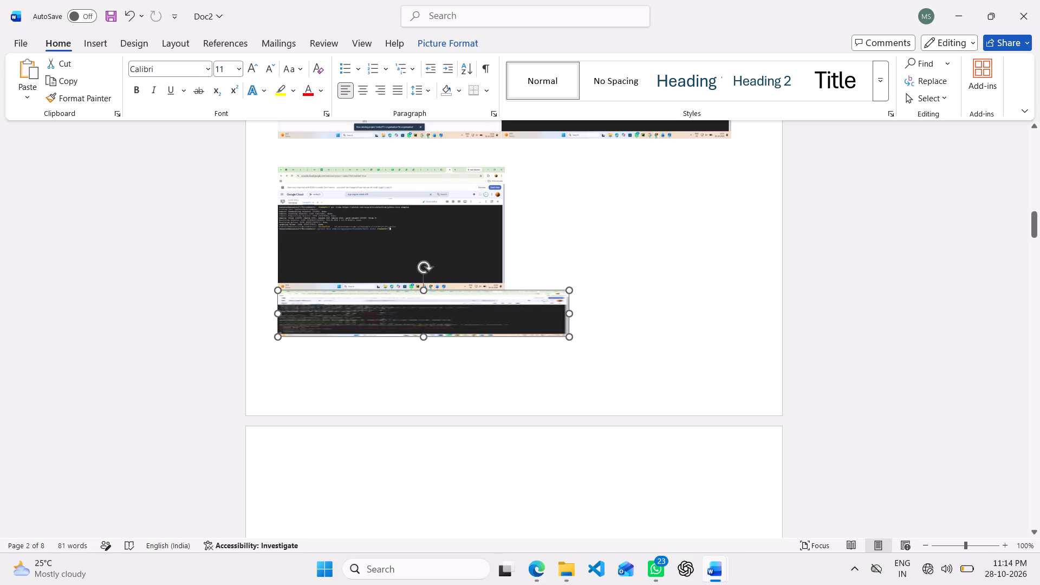
drag(804, 207, 745, 213)
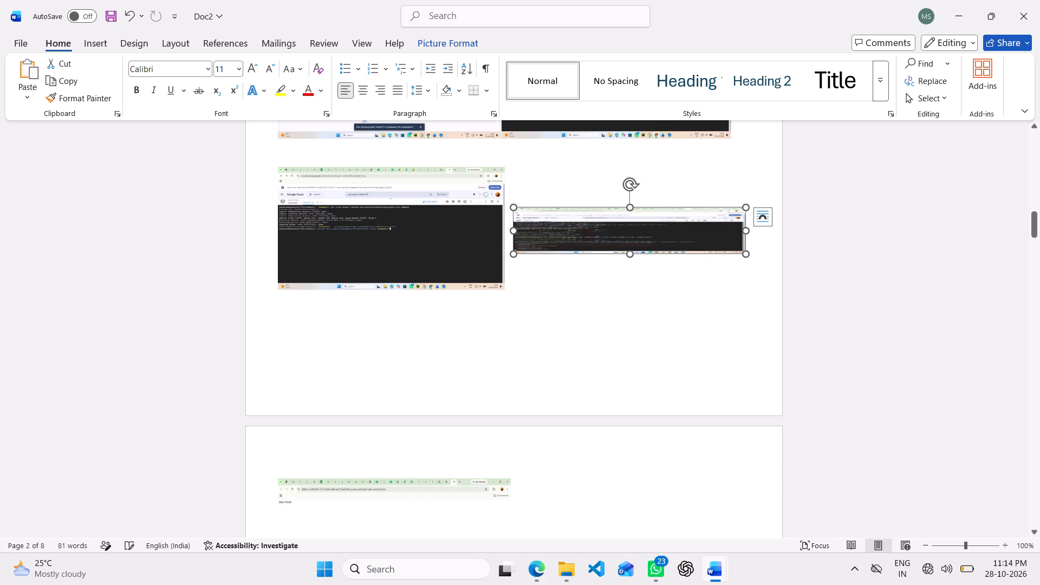
drag(632, 255, 640, 319)
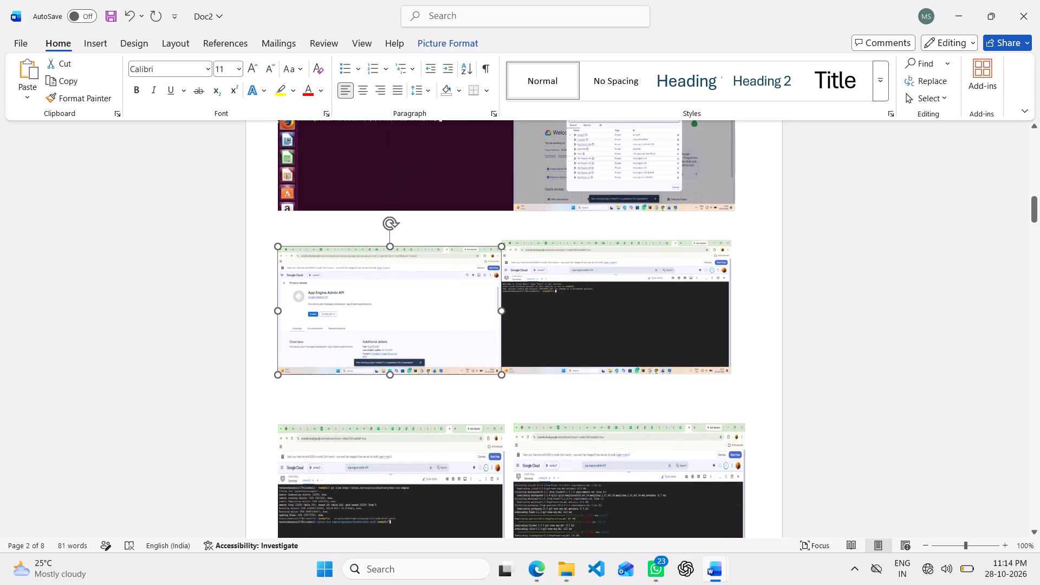
drag(389, 243, 388, 242)
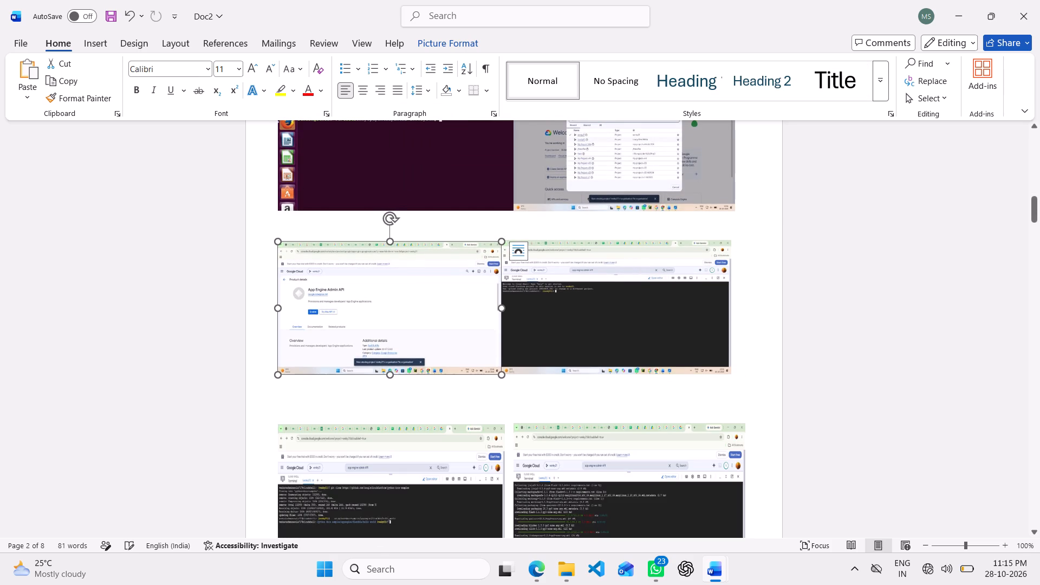
click(391, 374)
Shrink the Cloud Shell welcome terminal screenshot beside the App Engine Admin API screenshot to about 3.05 cm high and 5.88 cm wide.
click(669, 281)
double_click(557, 304)
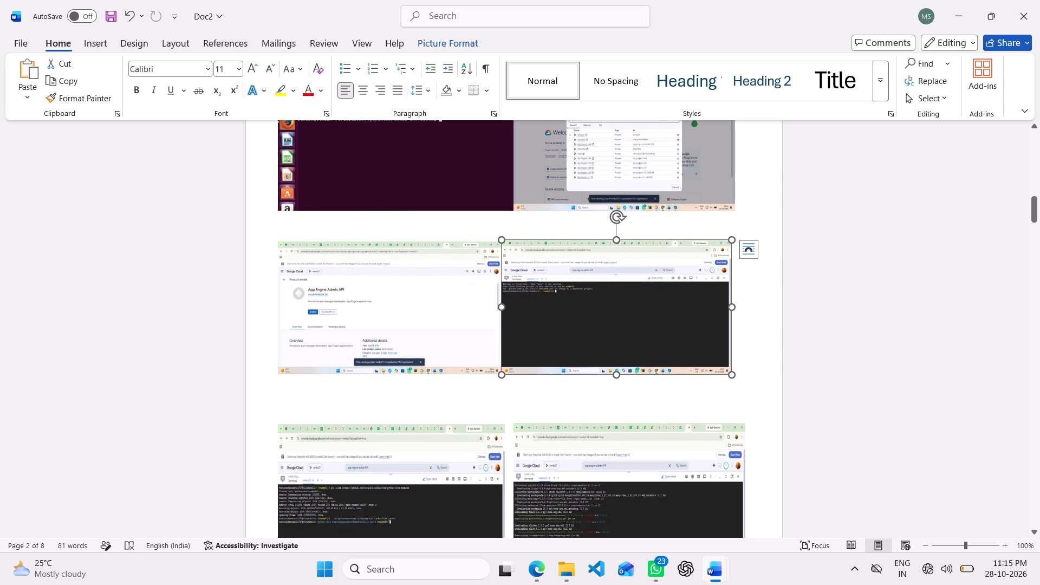
drag(557, 304, 588, 297)
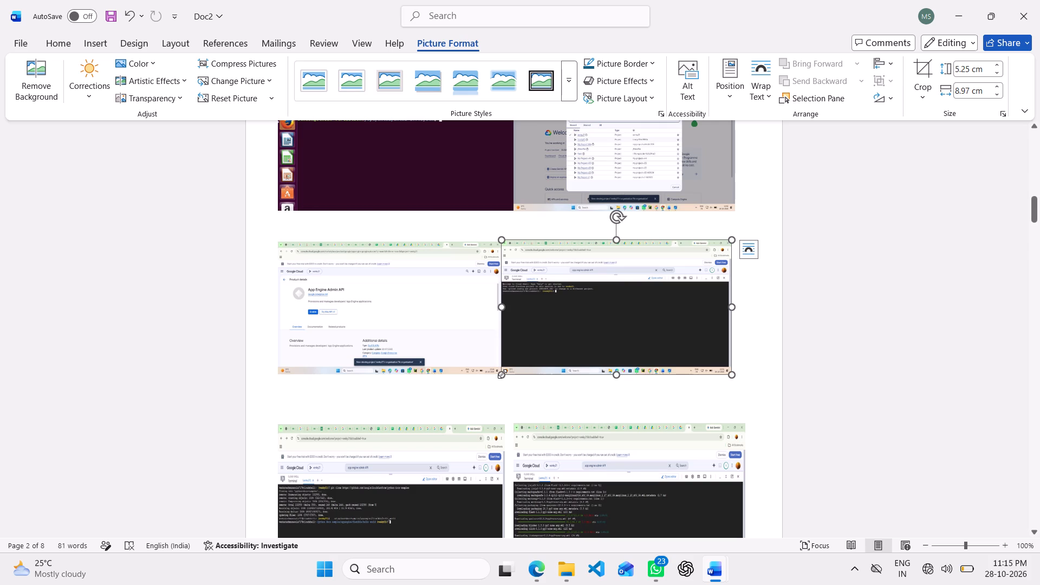
drag(502, 374, 581, 318)
click(581, 318)
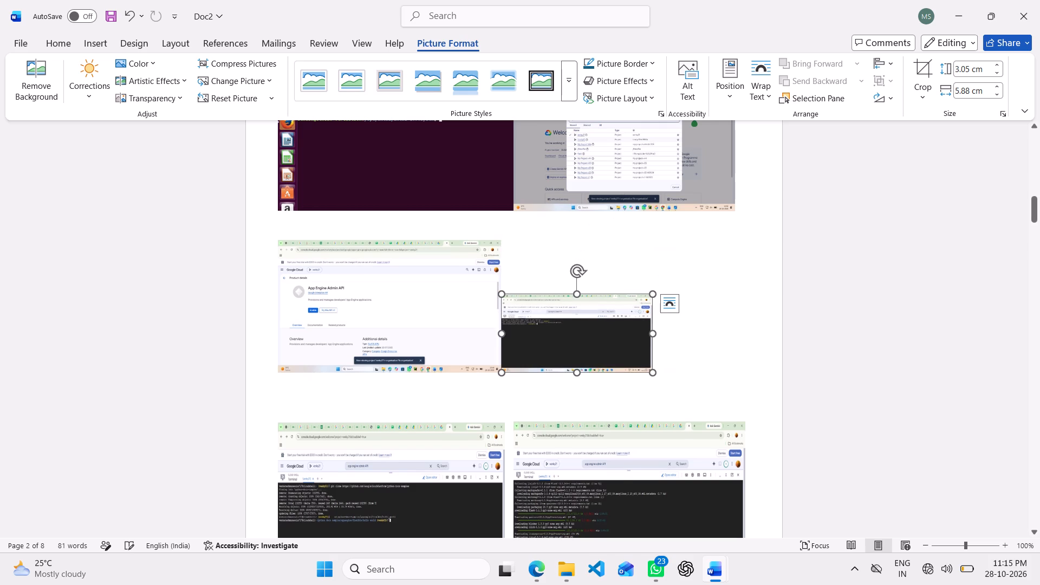
drag(581, 318, 655, 282)
Narrow the App Engine Admin API screenshot to about 5 cm wide, keeping its height.
click(471, 274)
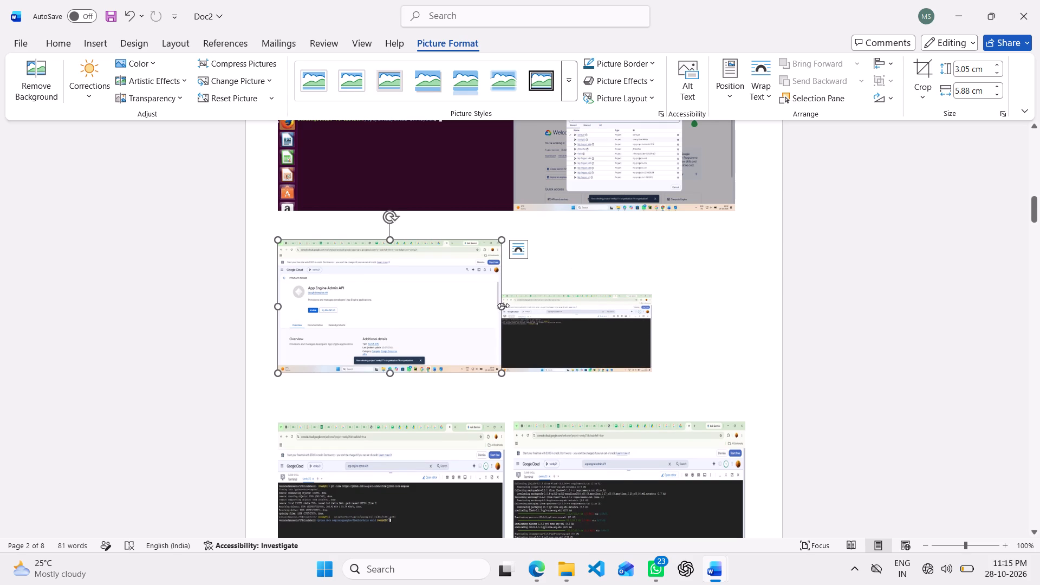
drag(503, 305, 406, 300)
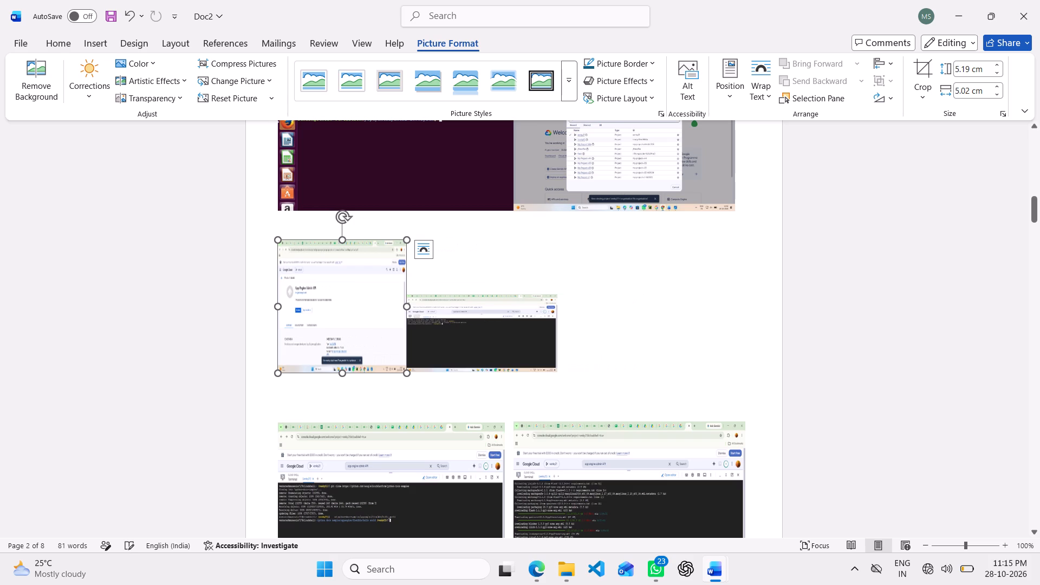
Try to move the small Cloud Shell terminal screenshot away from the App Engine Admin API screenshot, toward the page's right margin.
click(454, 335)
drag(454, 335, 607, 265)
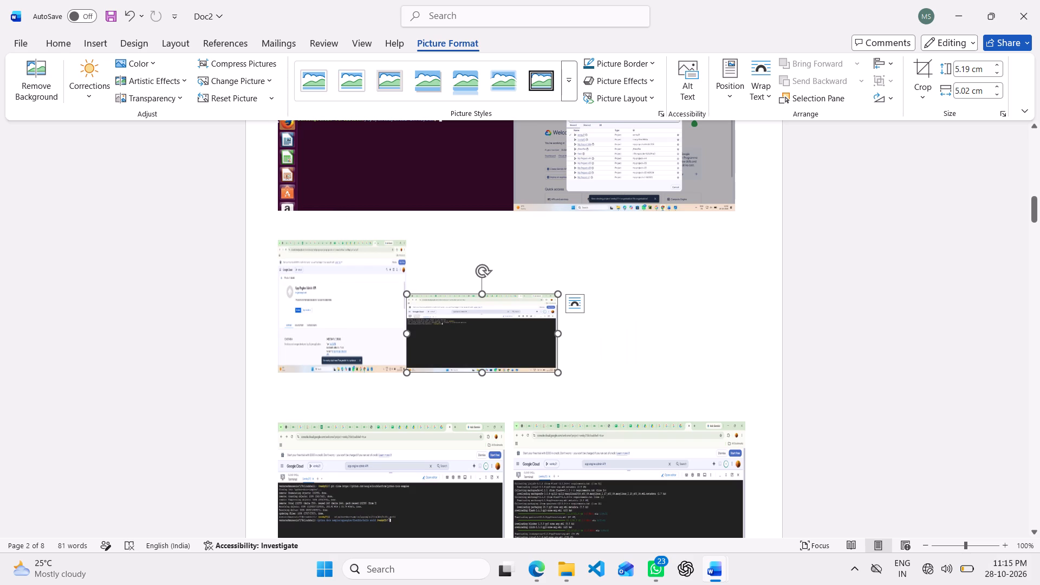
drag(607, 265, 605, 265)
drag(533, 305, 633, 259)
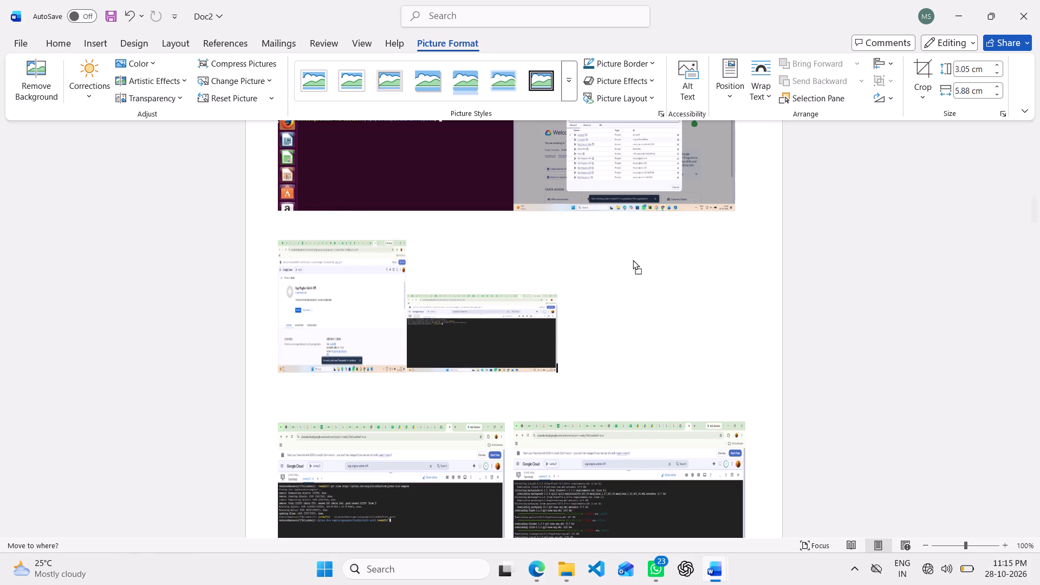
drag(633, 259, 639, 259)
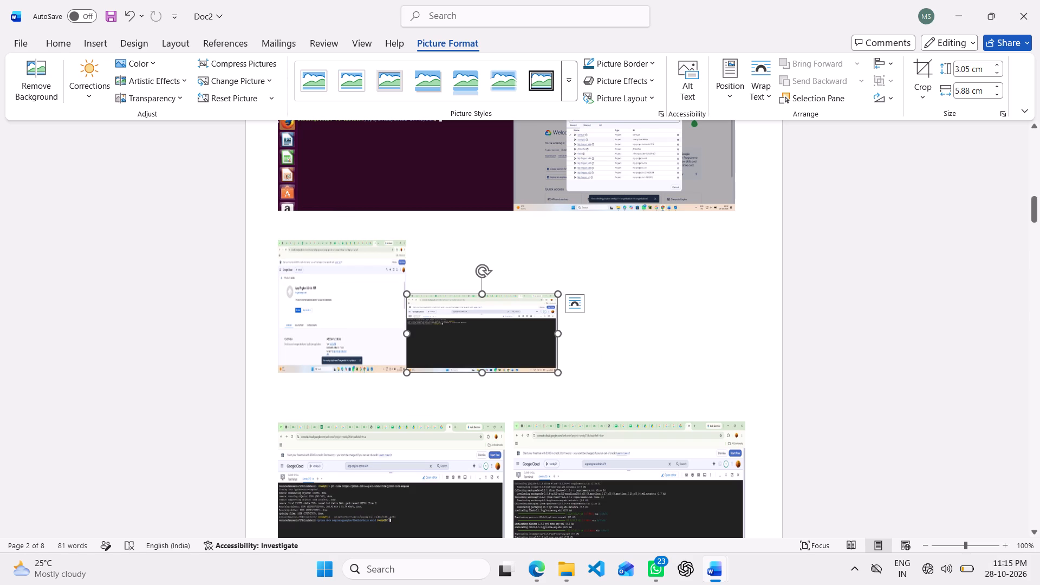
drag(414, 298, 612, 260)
Insert spaces between the App Engine Admin API and Cloud Shell terminal screenshots to push the terminal one to the page's right margin.
click(408, 284)
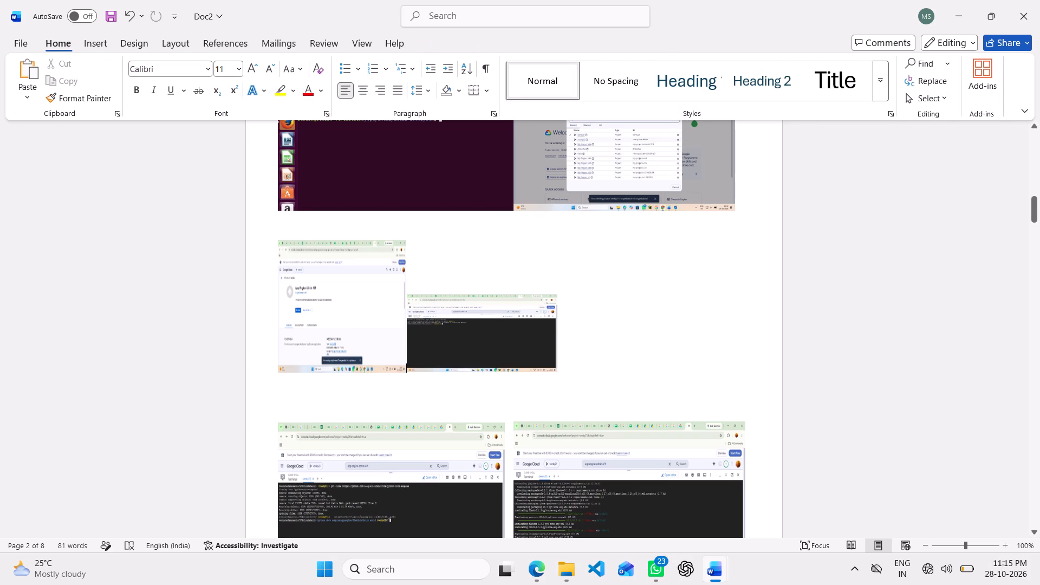
key(space)
key(space)
key(space)
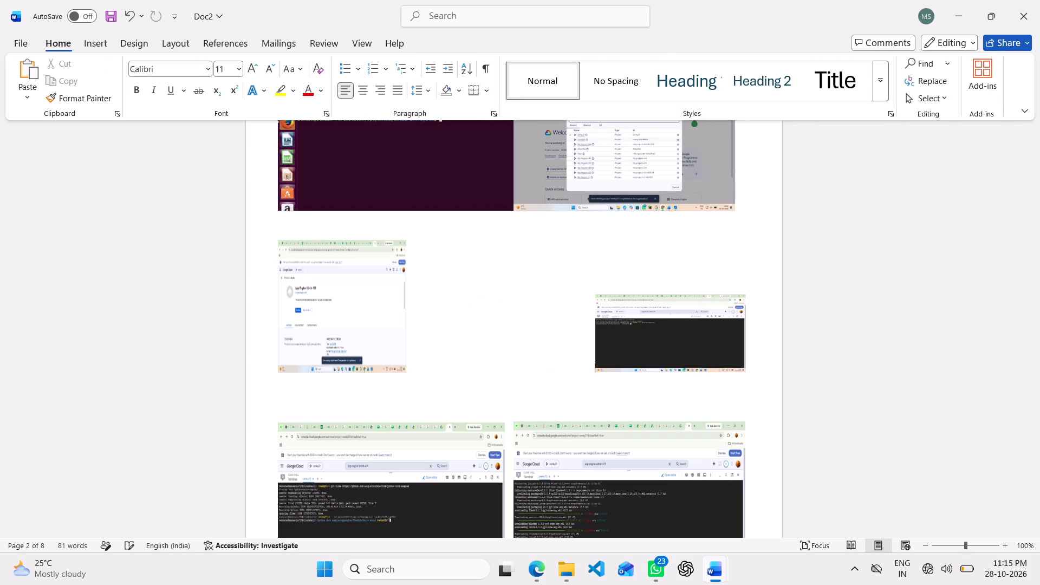
click(653, 330)
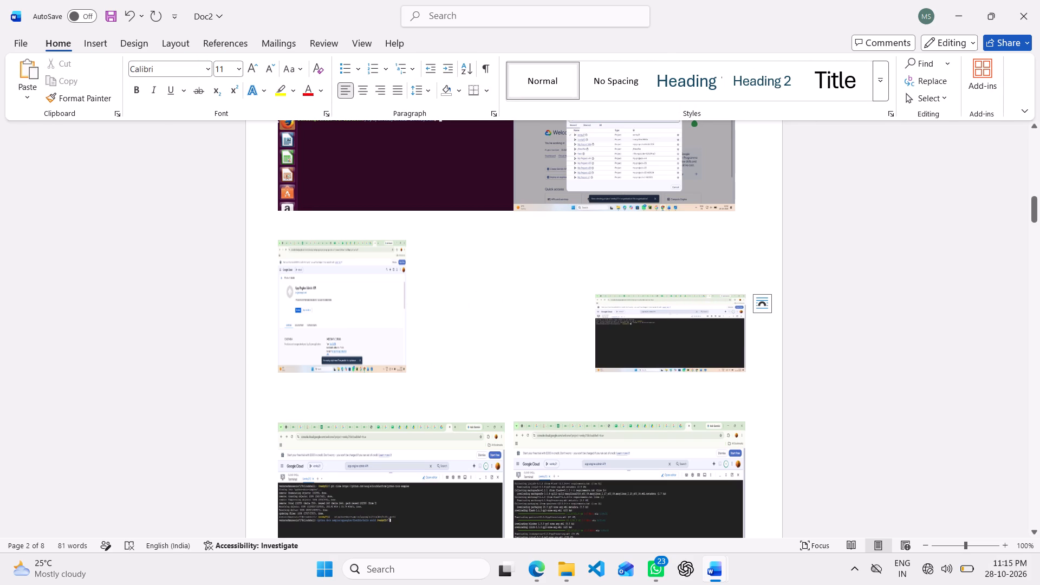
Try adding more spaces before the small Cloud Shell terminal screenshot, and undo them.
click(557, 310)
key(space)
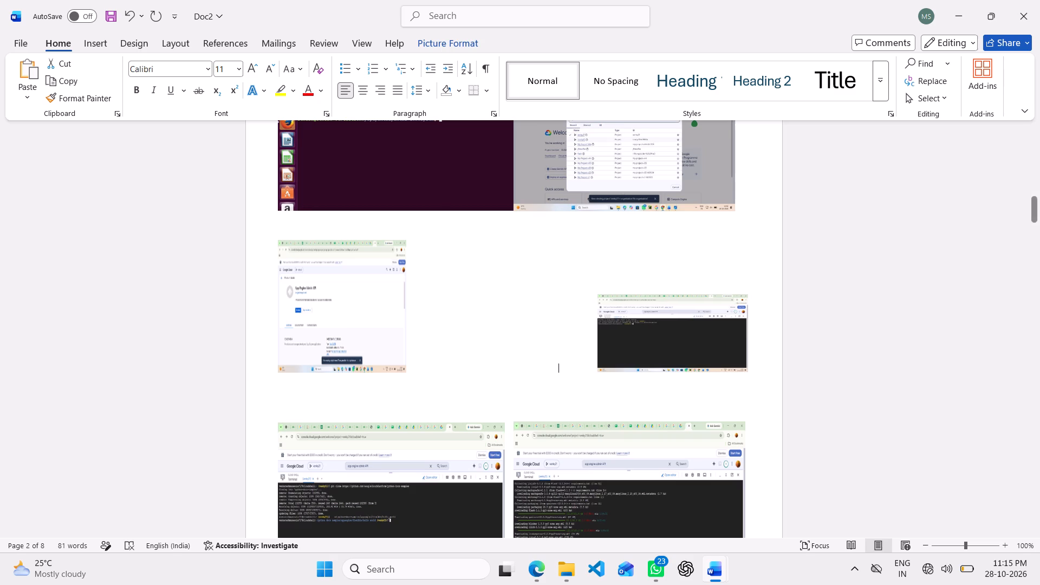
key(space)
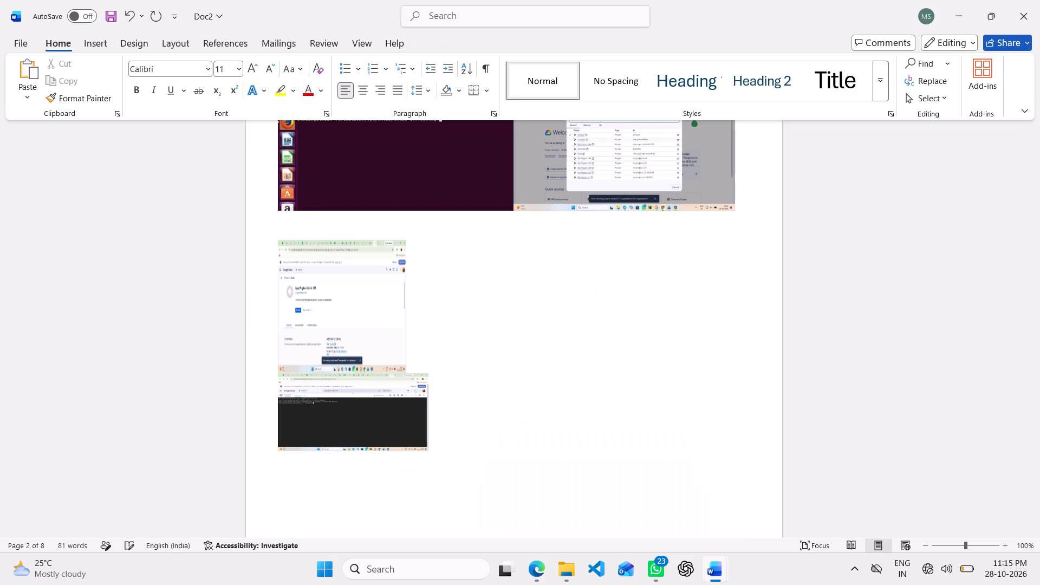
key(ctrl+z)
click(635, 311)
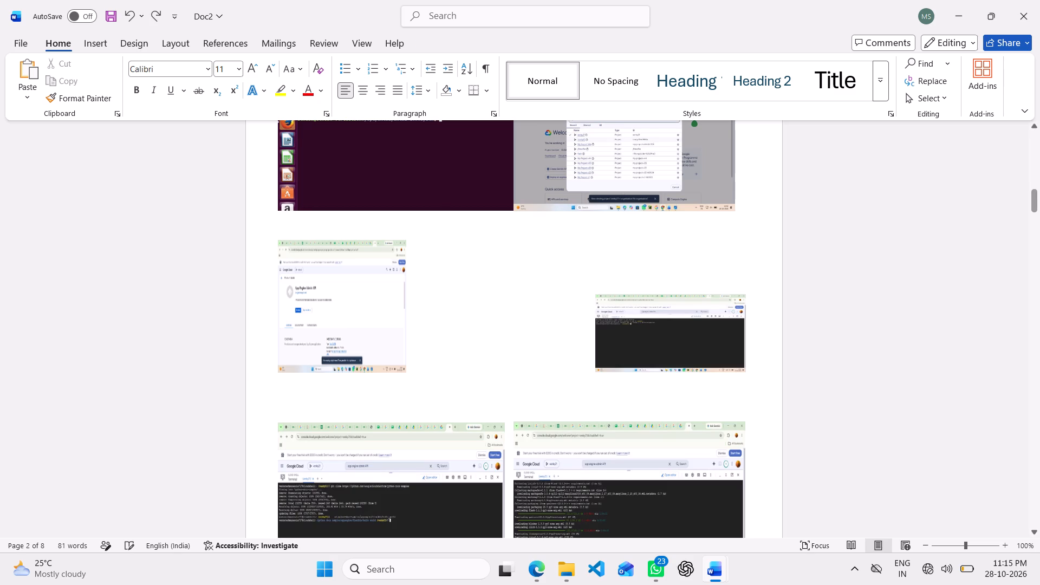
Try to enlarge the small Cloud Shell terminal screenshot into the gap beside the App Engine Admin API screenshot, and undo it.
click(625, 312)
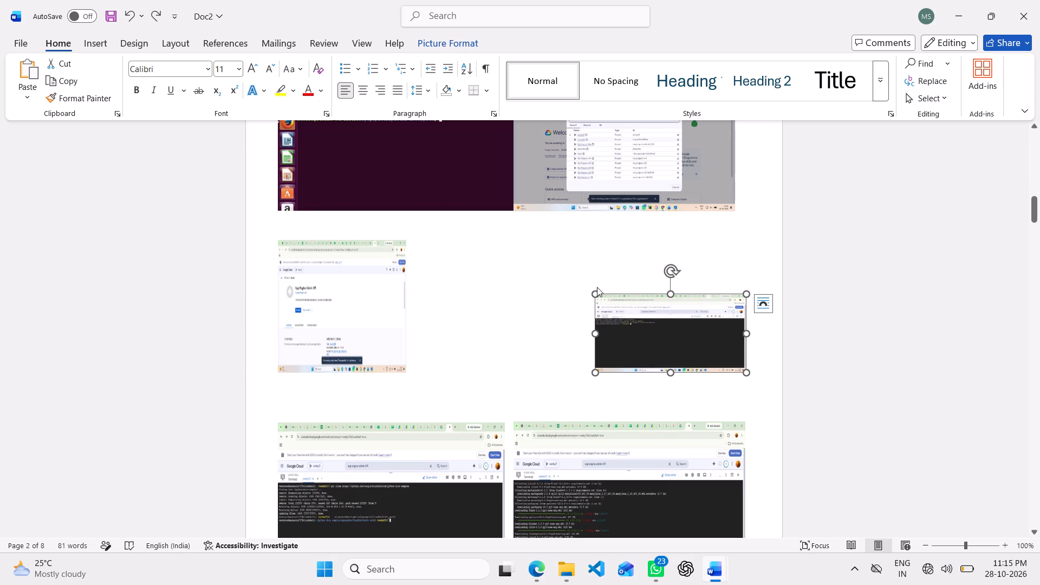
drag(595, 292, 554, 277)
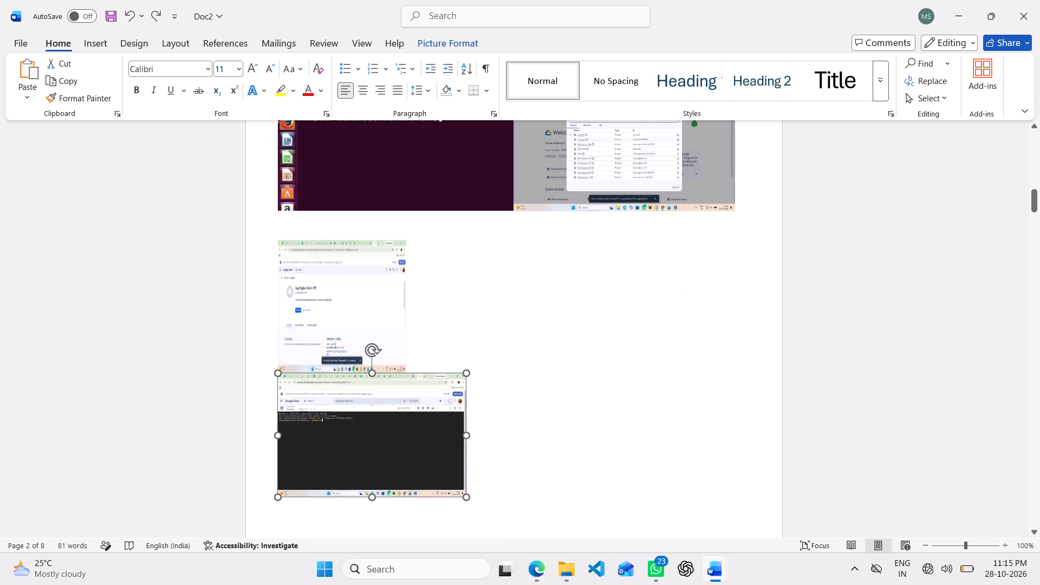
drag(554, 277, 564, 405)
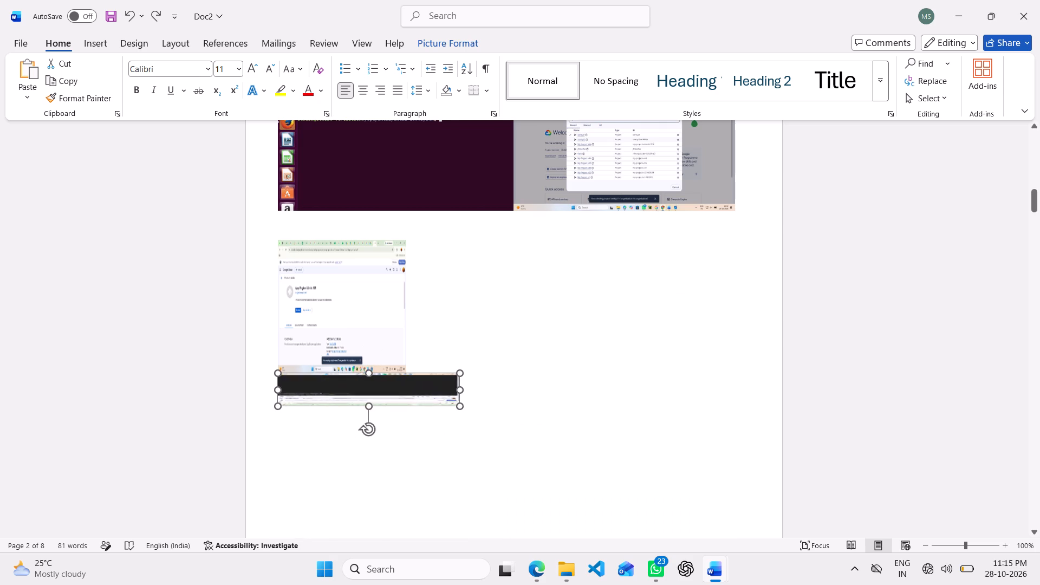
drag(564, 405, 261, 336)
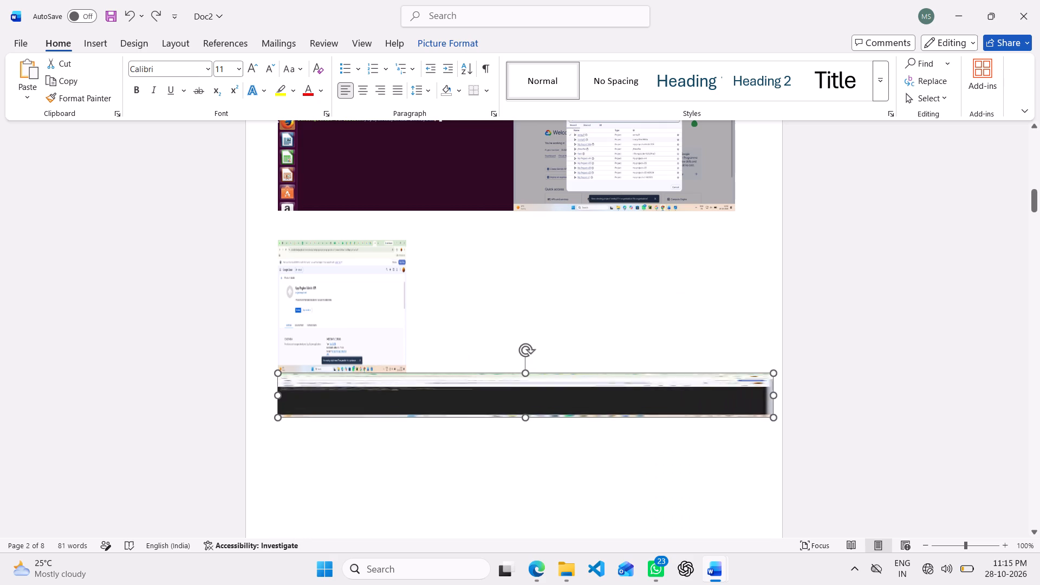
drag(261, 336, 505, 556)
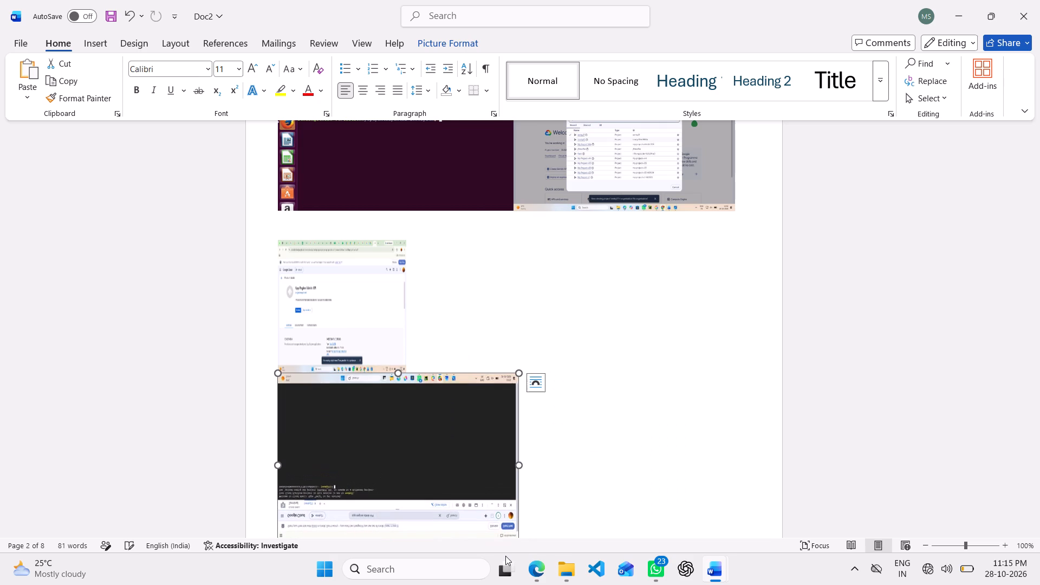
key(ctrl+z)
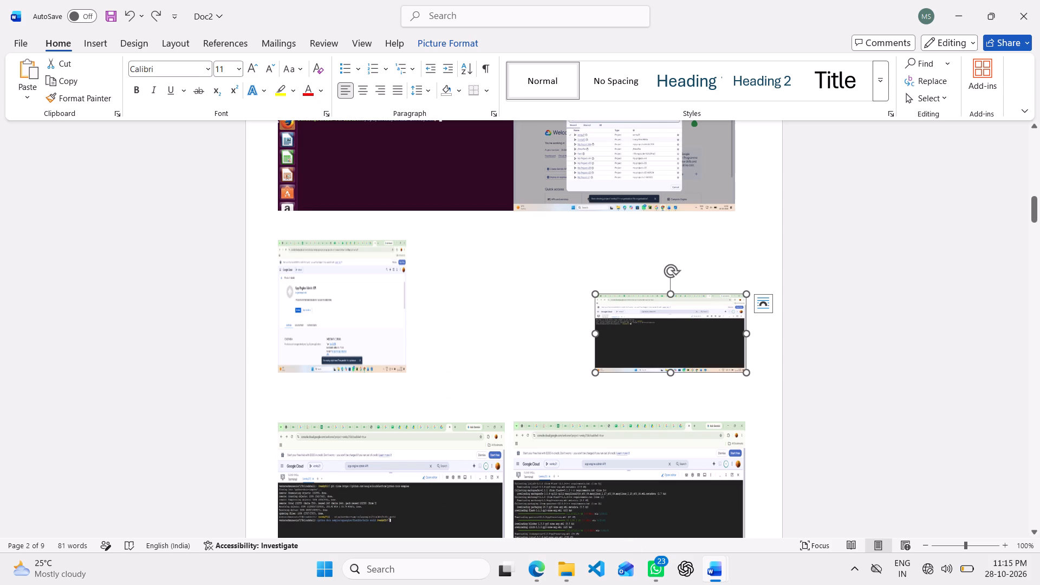
Delete most of the spaces before the small Cloud Shell terminal screenshot to bring it close to the App Engine Admin API screenshot.
click(587, 359)
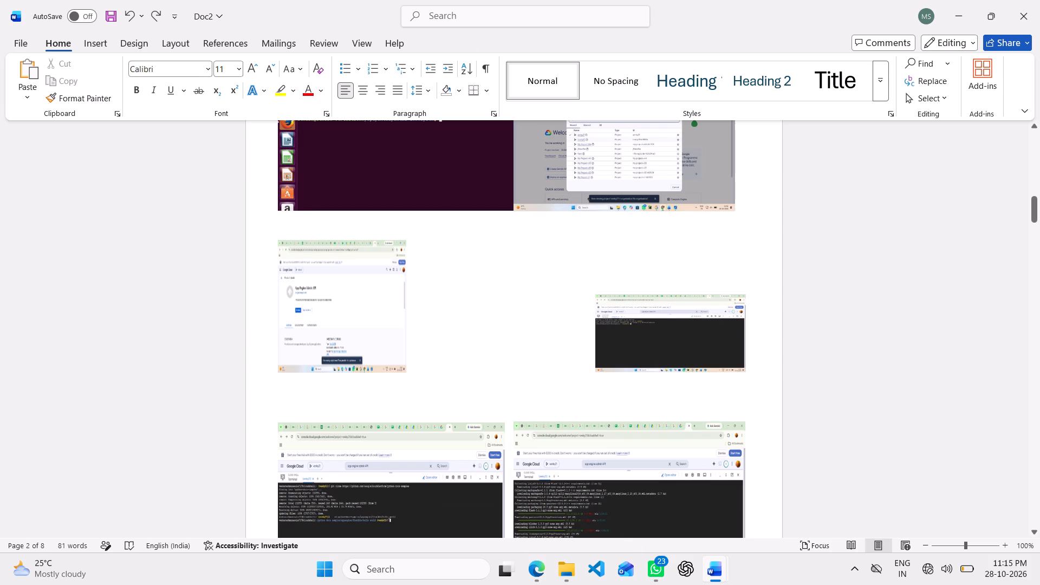
click(593, 366)
key(BackSpace)
key(BackSpace)
key(BackSpace)
key(BackSpace)
key(BackSpace)
key(BackSpace)
key(BackSpace)
key(BackSpace)
key(BackSpace)
key(BackSpace)
key(BackSpace)
key(BackSpace)
key(BackSpace)
key(BackSpace)
key(BackSpace)
key(BackSpace)
key(BackSpace)
key(BackSpace)
key(BackSpace)
key(BackSpace)
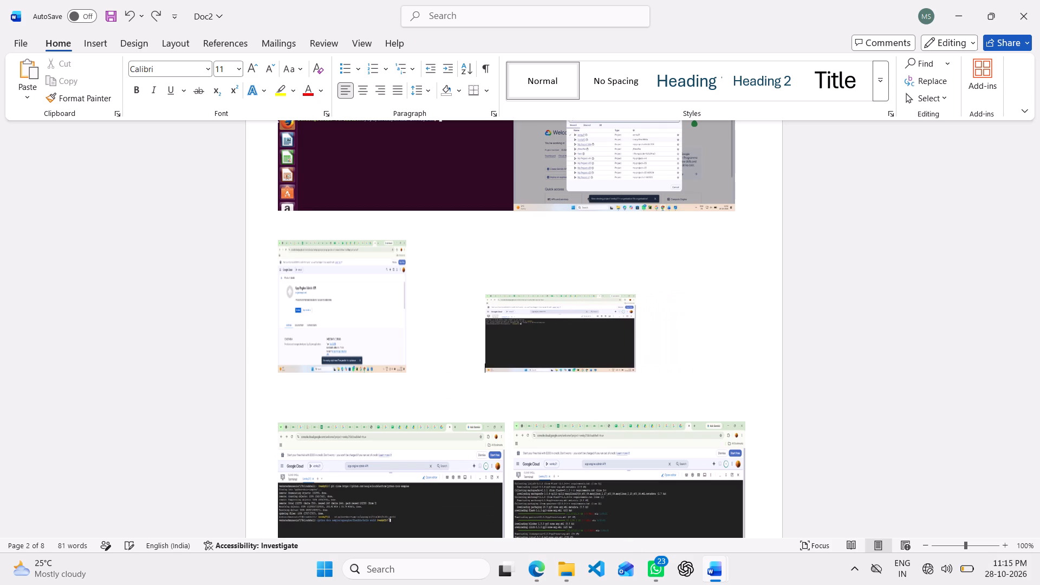
key(BackSpace)
key(BackSpace)
key(BackSpace)
key(BackSpace)
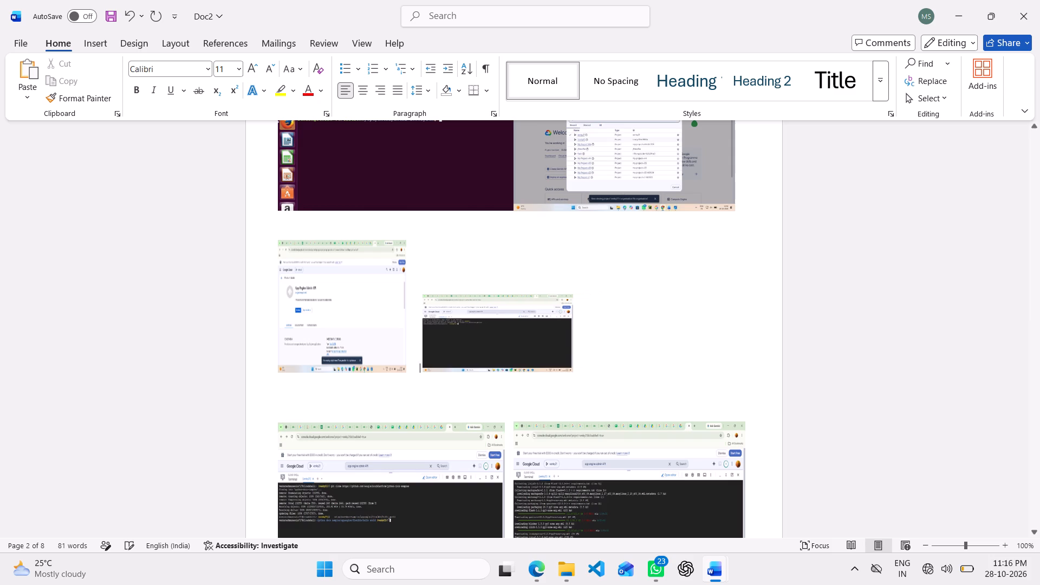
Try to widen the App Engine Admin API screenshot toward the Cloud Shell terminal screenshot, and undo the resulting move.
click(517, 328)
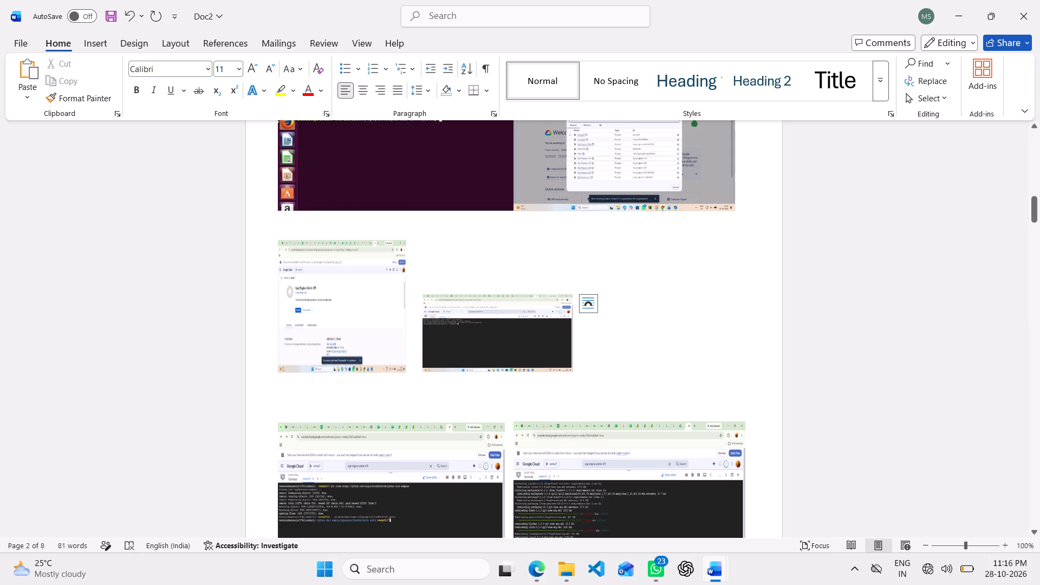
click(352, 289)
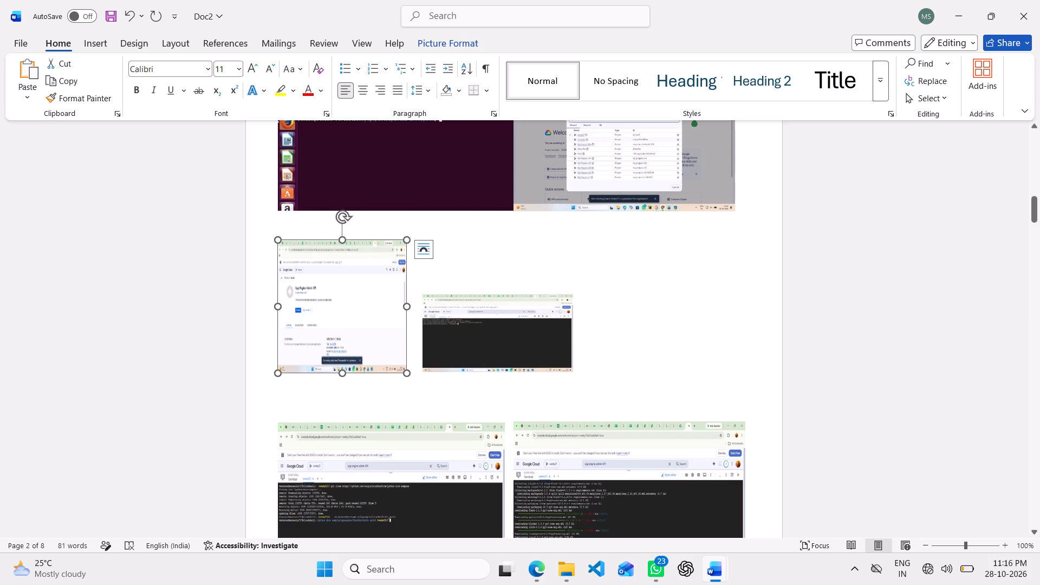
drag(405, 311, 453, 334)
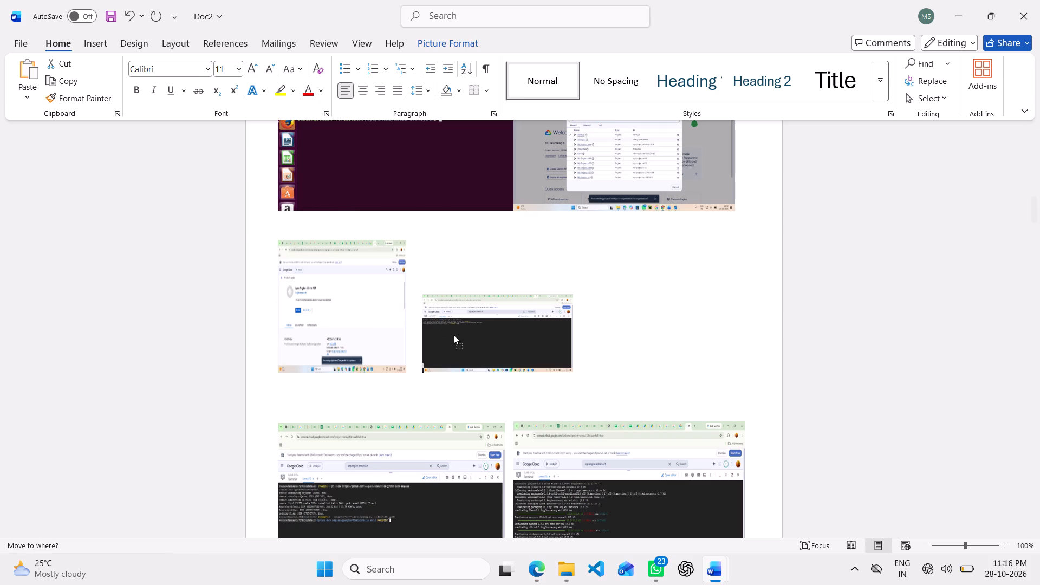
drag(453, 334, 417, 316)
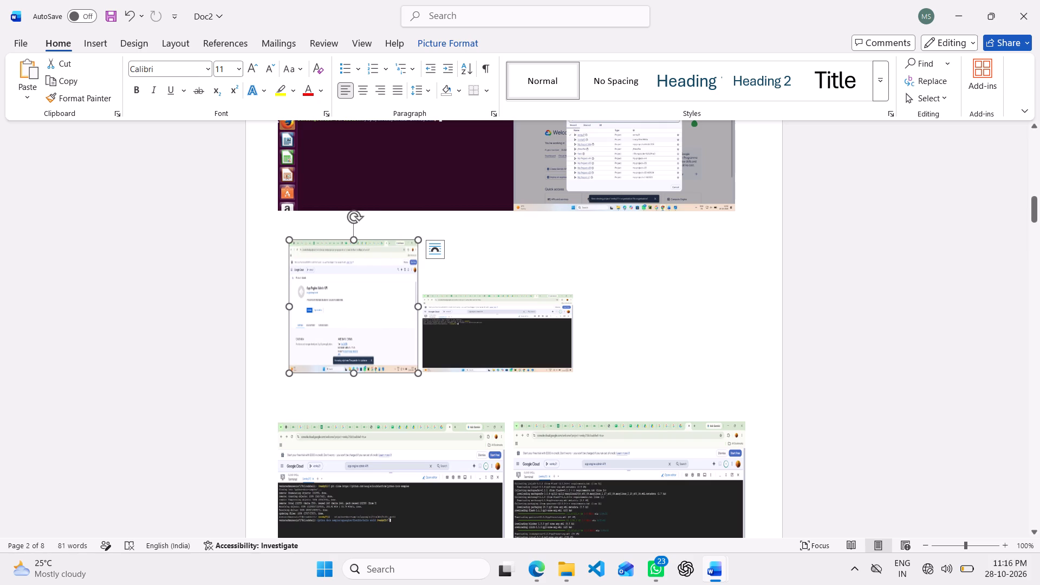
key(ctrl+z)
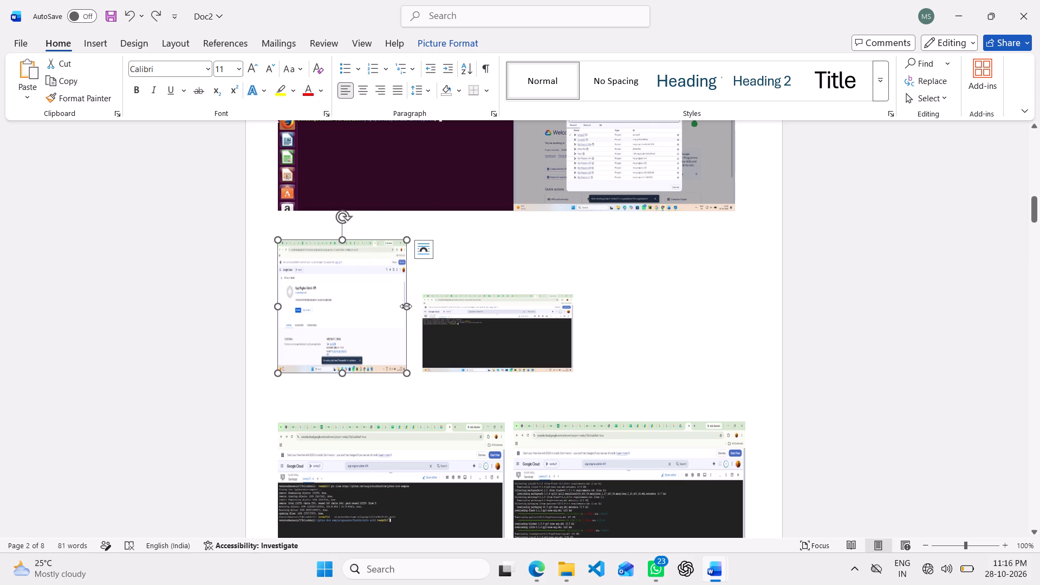
Widen the App Engine Admin API screenshot to match the width of the terminal screenshot directly below it, keeping its height.
drag(406, 306, 504, 316)
Enlarge the small Cloud Shell terminal screenshot to about the same width and height as the App Engine Admin API screenshot beside it.
click(543, 327)
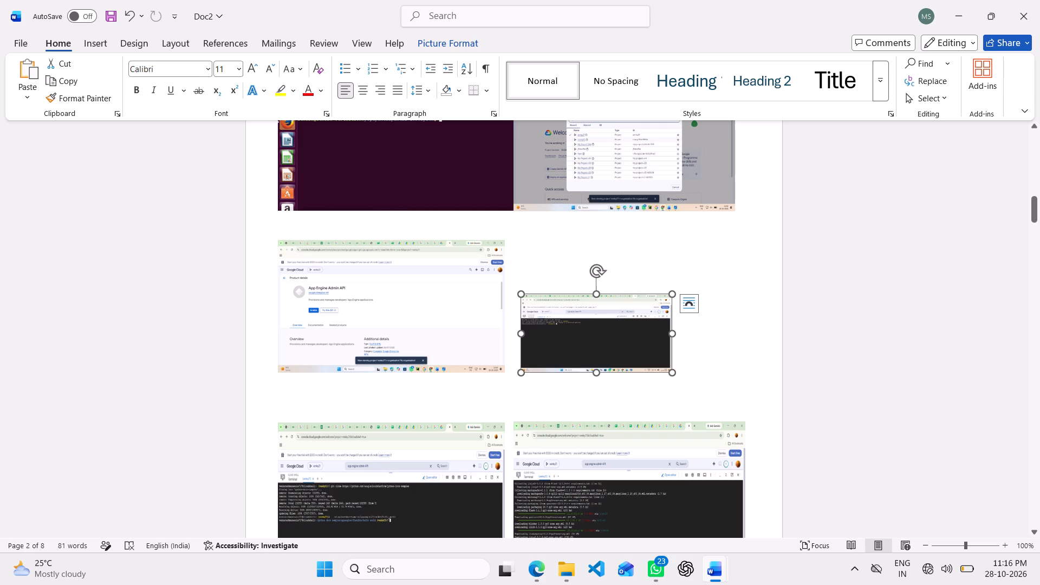
drag(669, 295, 764, 223)
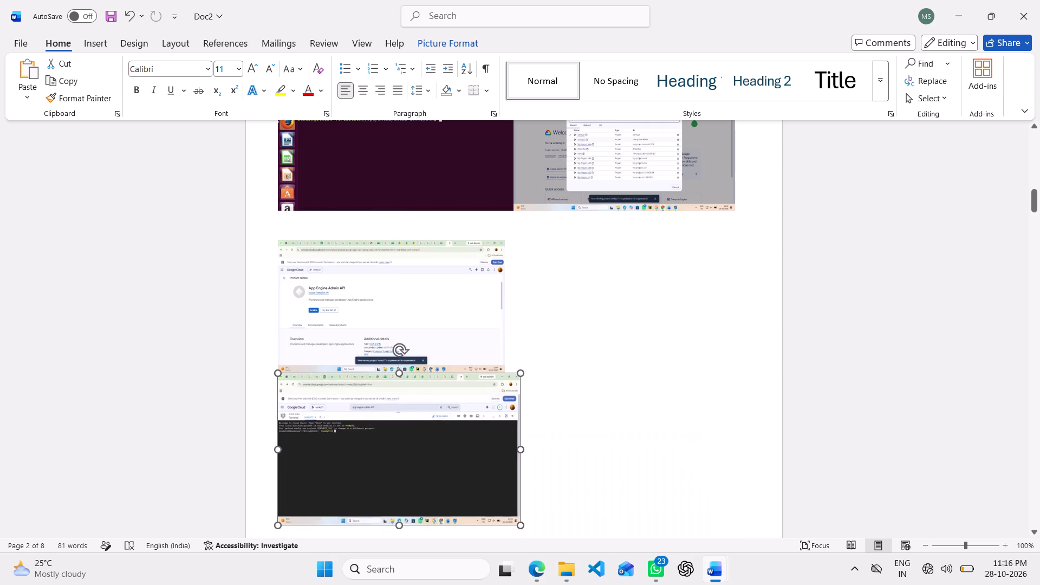
drag(764, 223, 718, 256)
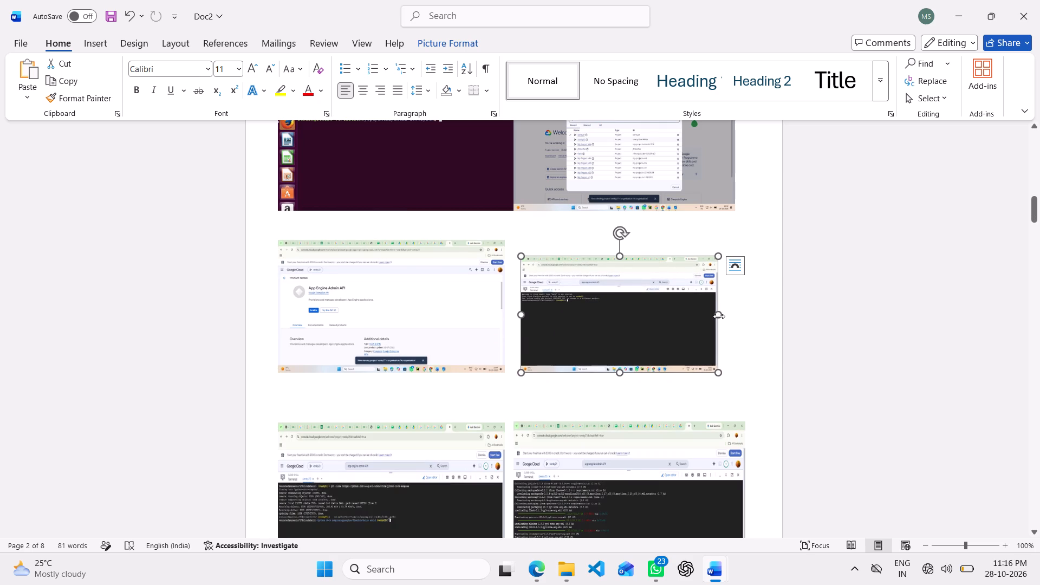
drag(719, 316, 753, 313)
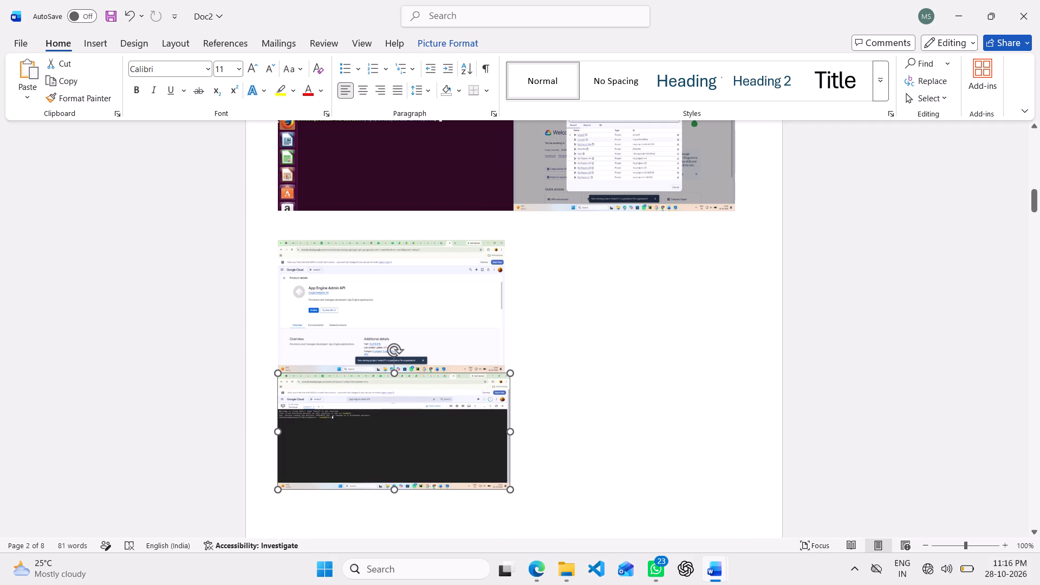
drag(753, 313, 750, 312)
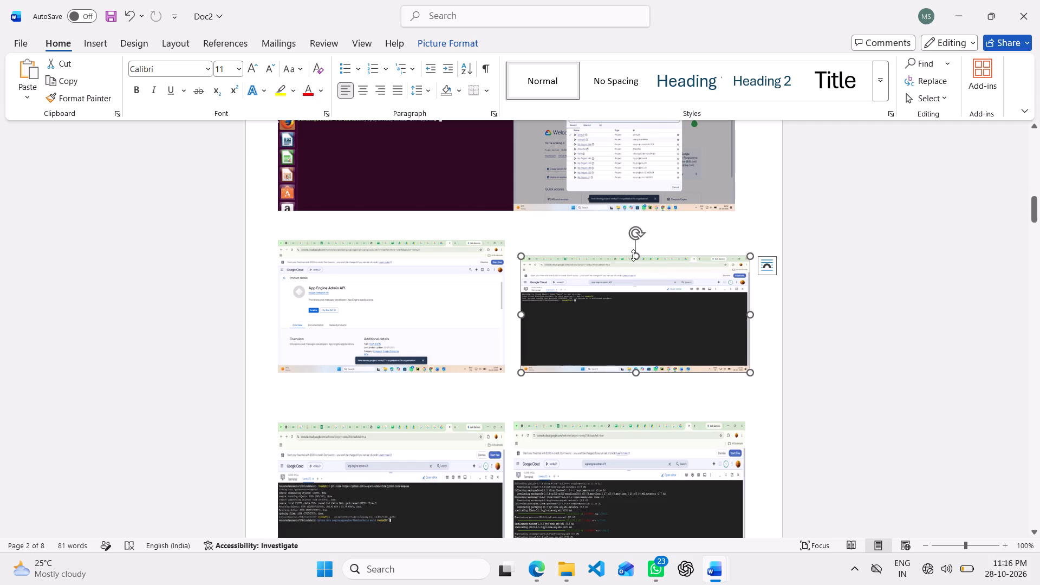
drag(633, 255, 630, 241)
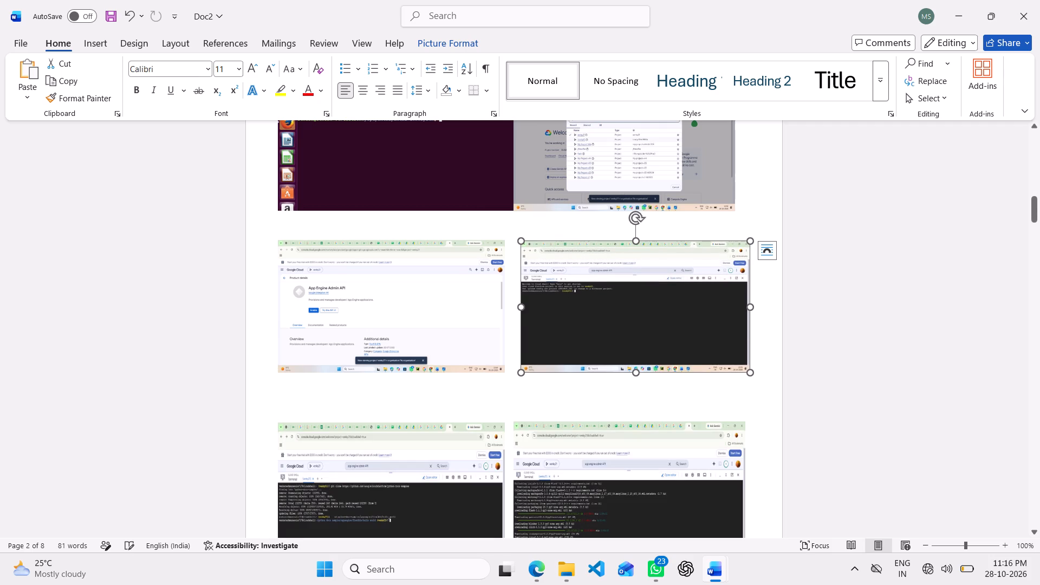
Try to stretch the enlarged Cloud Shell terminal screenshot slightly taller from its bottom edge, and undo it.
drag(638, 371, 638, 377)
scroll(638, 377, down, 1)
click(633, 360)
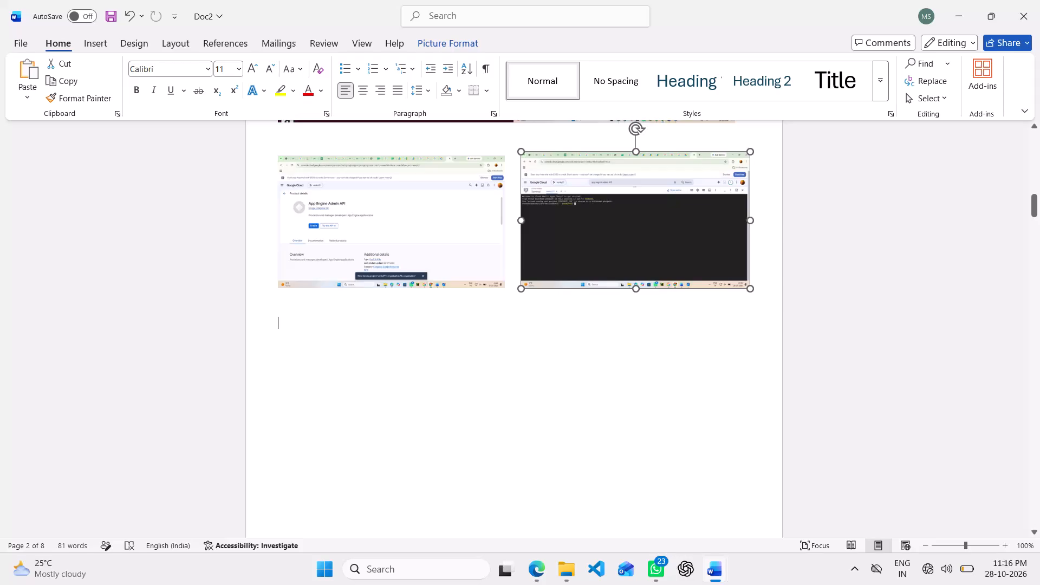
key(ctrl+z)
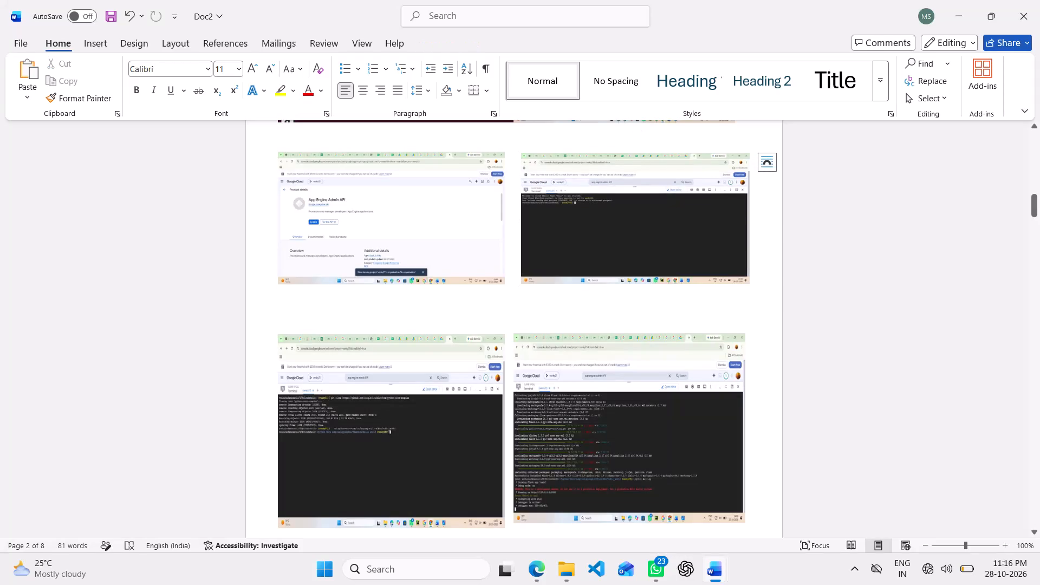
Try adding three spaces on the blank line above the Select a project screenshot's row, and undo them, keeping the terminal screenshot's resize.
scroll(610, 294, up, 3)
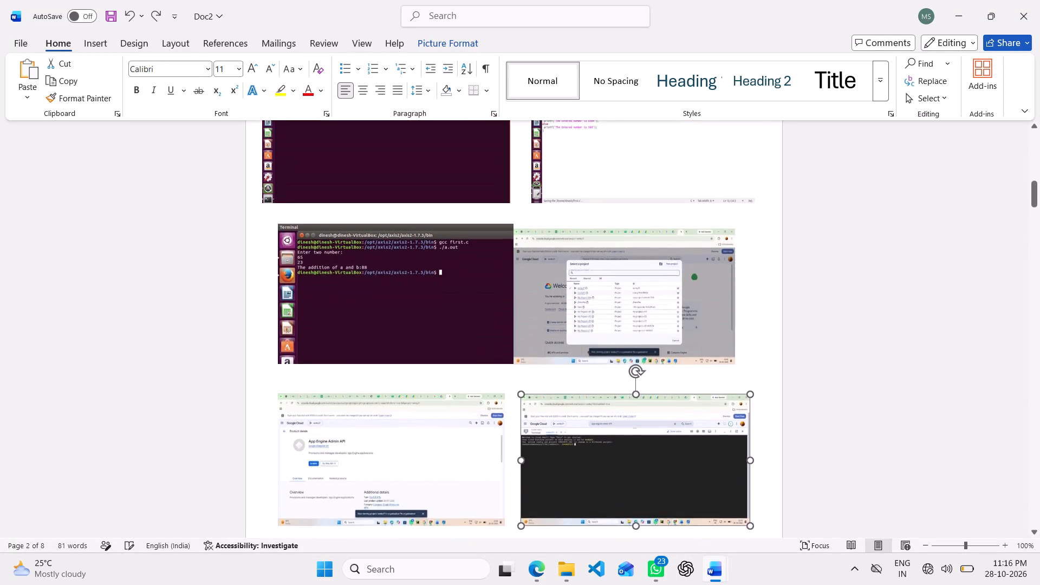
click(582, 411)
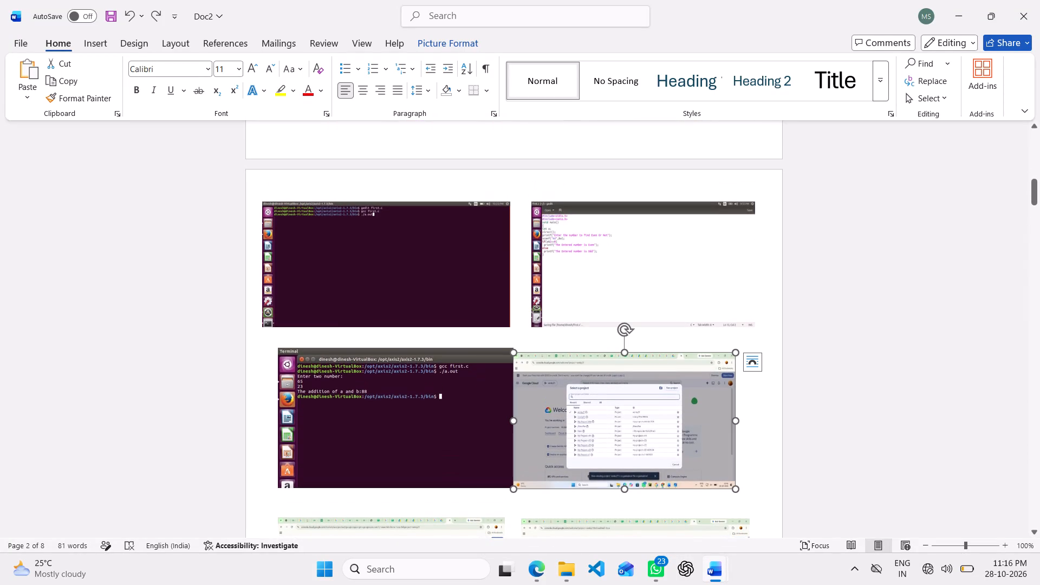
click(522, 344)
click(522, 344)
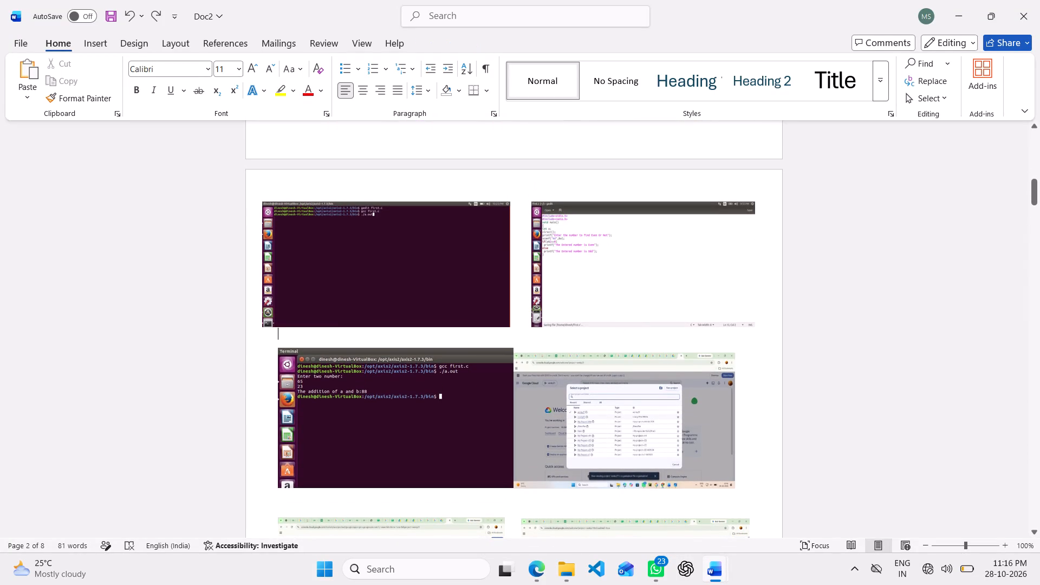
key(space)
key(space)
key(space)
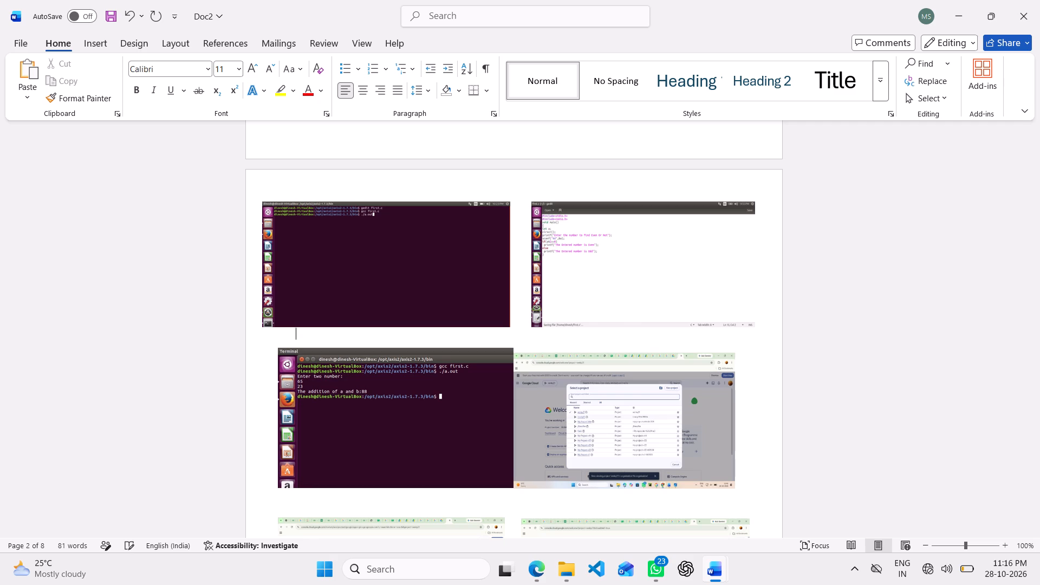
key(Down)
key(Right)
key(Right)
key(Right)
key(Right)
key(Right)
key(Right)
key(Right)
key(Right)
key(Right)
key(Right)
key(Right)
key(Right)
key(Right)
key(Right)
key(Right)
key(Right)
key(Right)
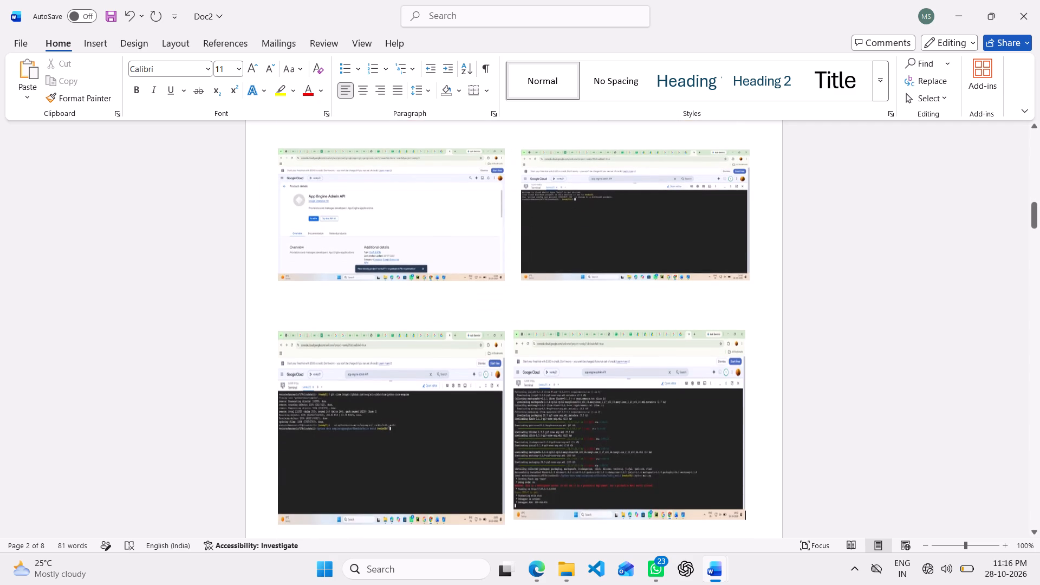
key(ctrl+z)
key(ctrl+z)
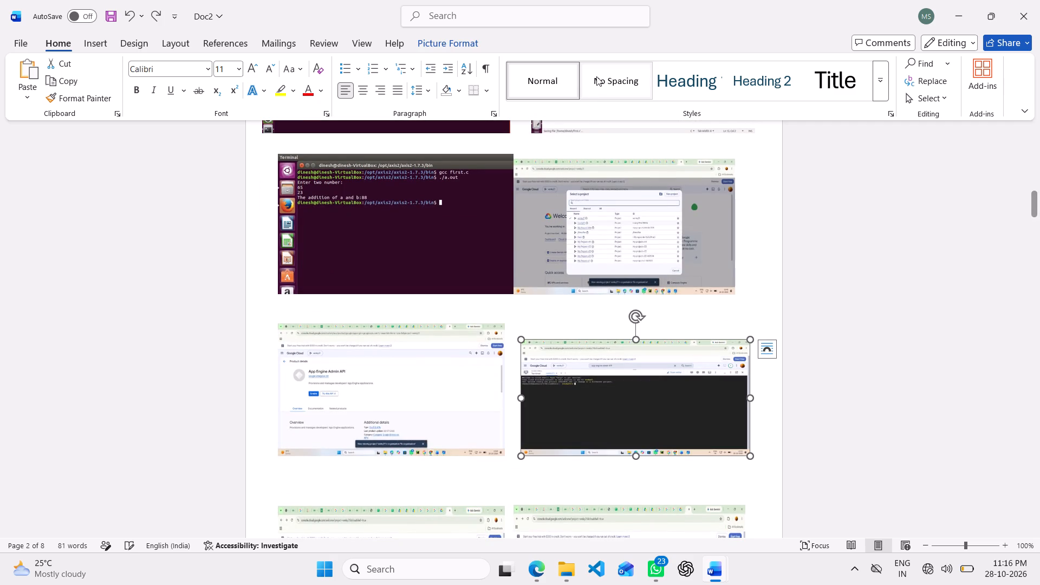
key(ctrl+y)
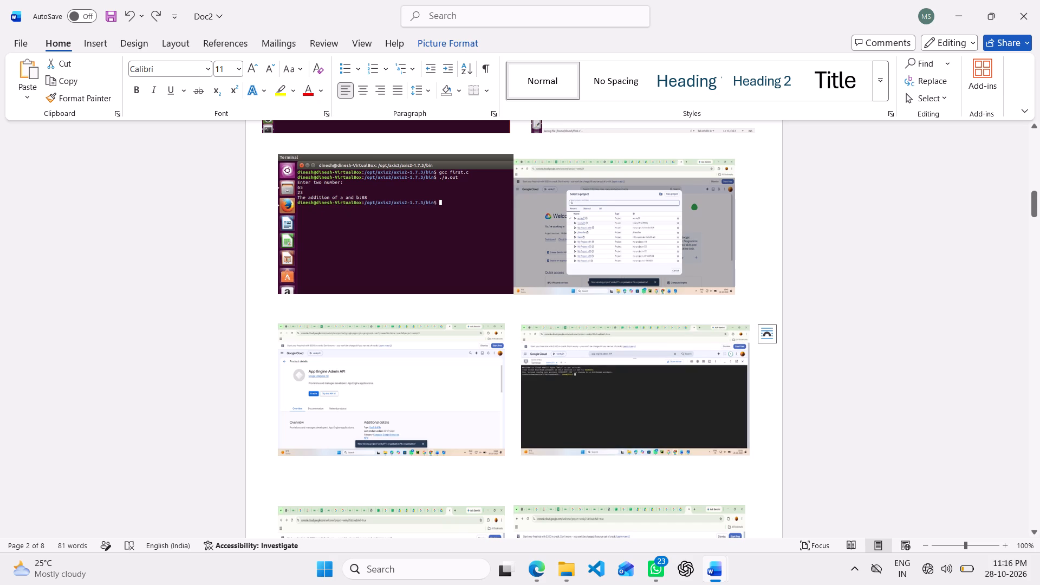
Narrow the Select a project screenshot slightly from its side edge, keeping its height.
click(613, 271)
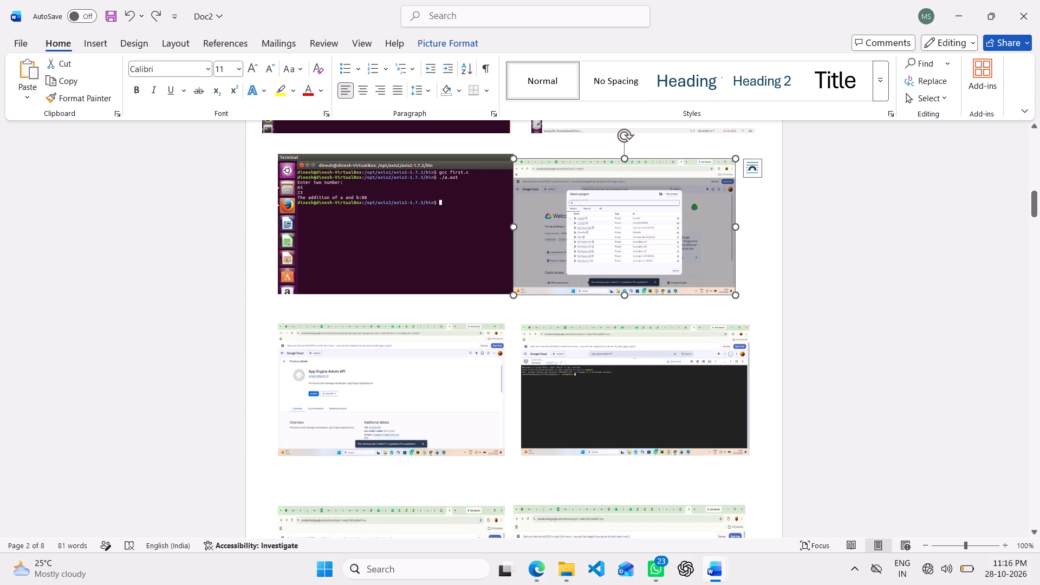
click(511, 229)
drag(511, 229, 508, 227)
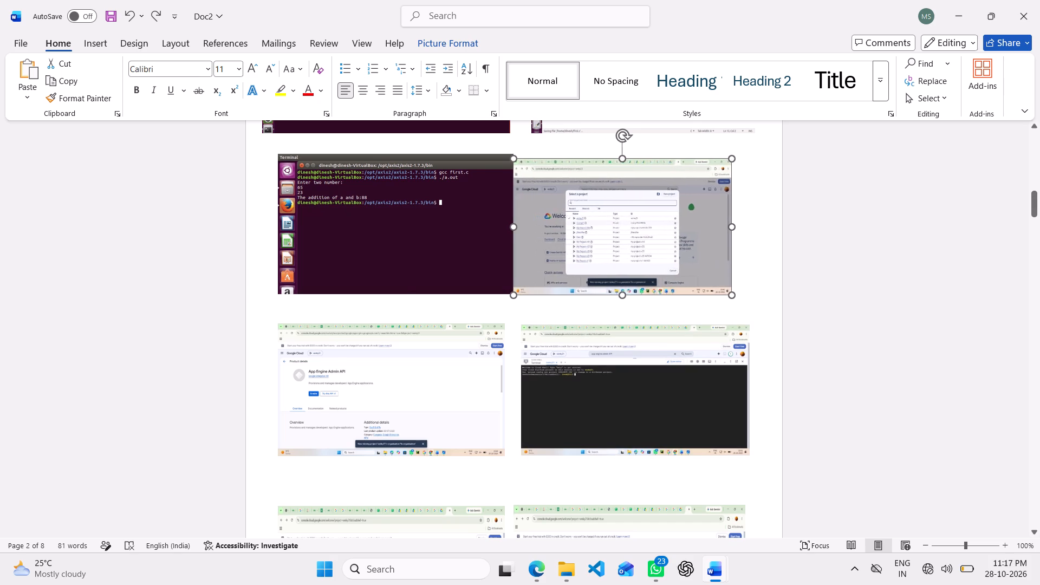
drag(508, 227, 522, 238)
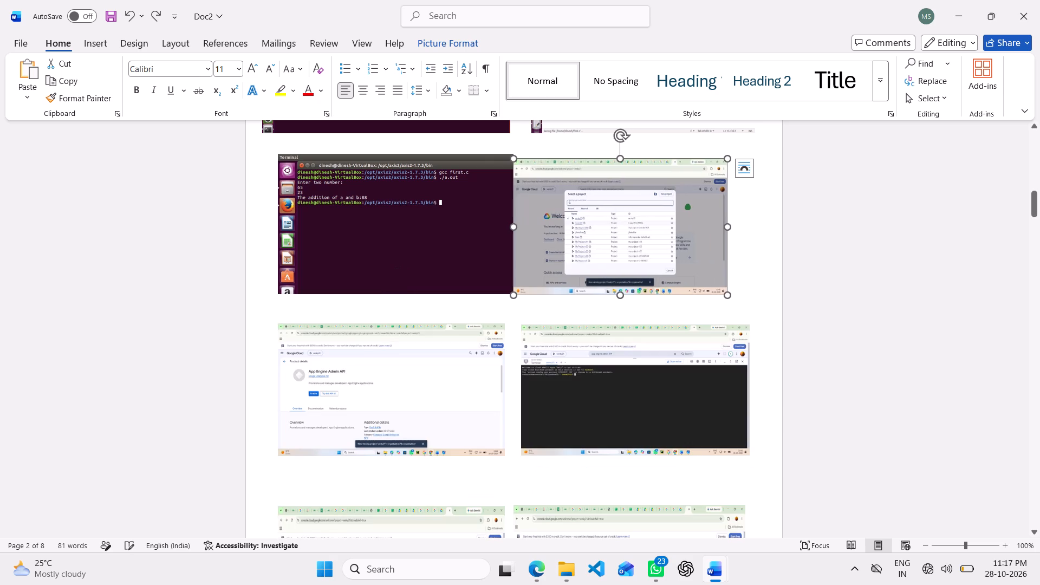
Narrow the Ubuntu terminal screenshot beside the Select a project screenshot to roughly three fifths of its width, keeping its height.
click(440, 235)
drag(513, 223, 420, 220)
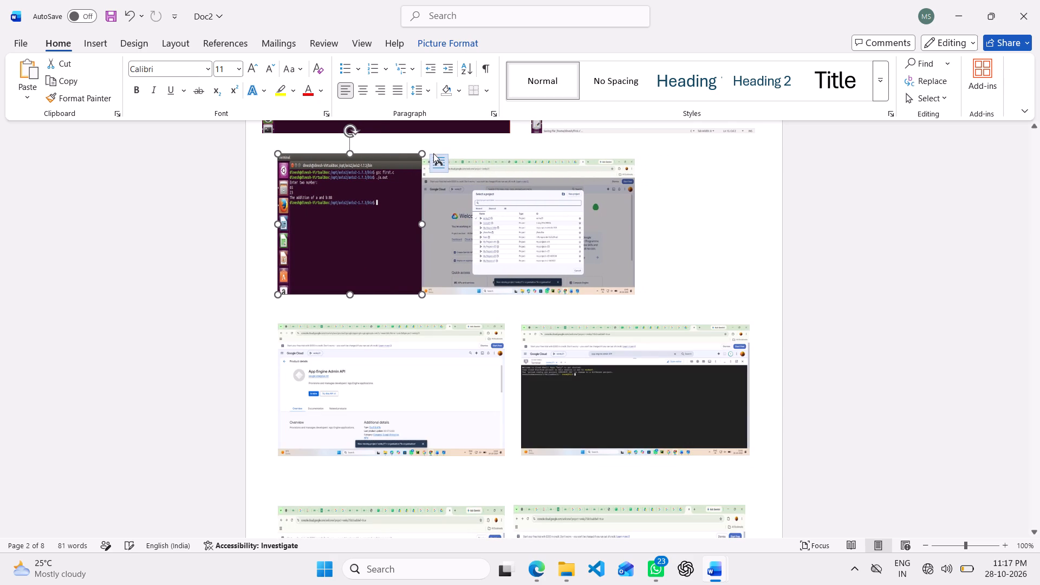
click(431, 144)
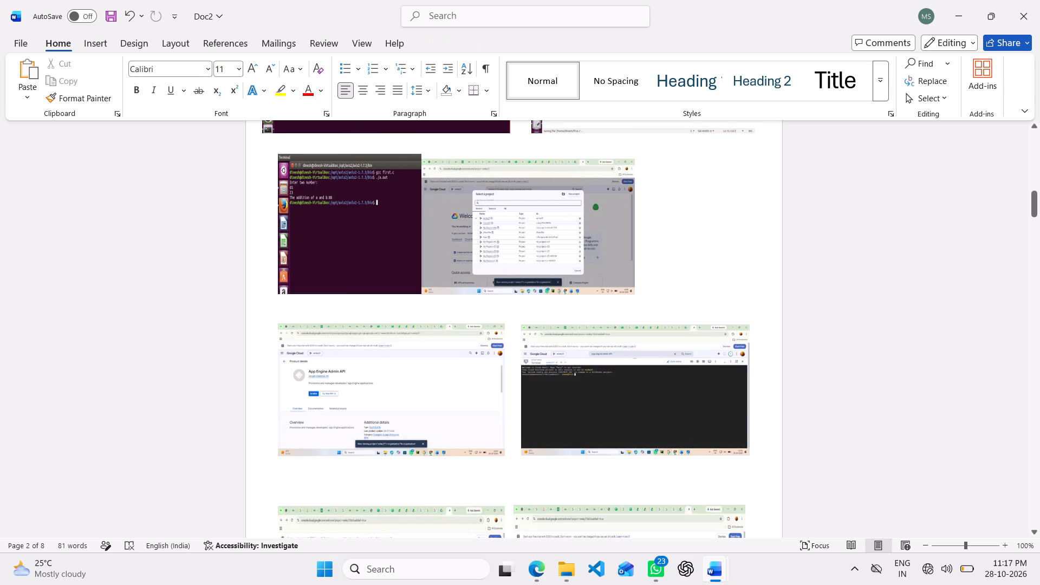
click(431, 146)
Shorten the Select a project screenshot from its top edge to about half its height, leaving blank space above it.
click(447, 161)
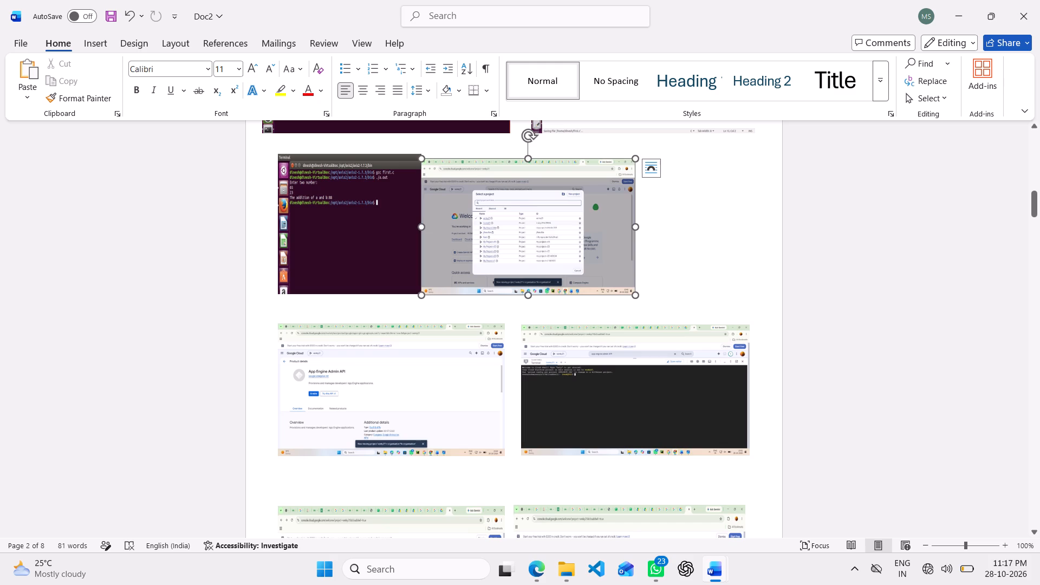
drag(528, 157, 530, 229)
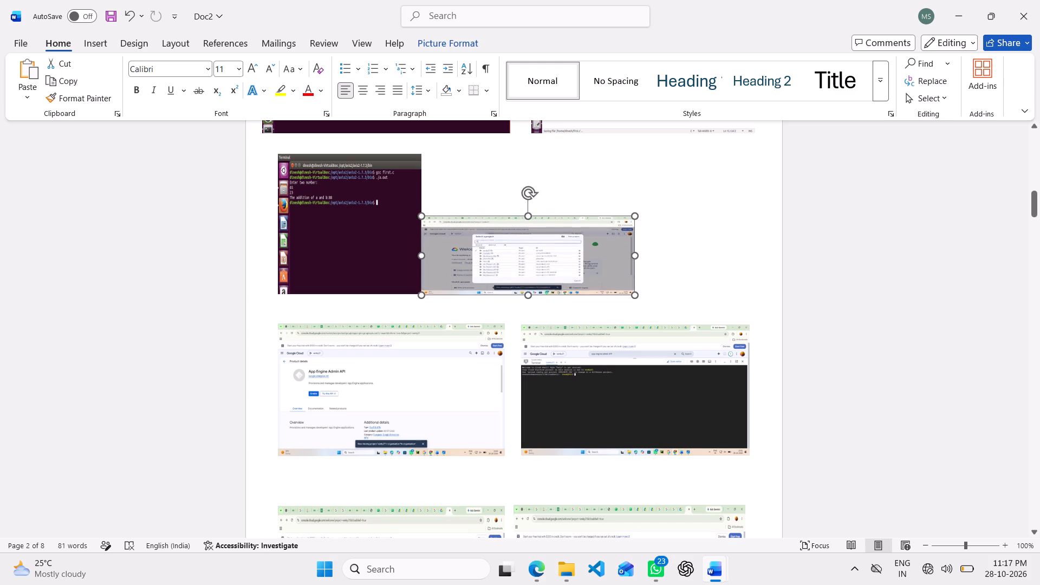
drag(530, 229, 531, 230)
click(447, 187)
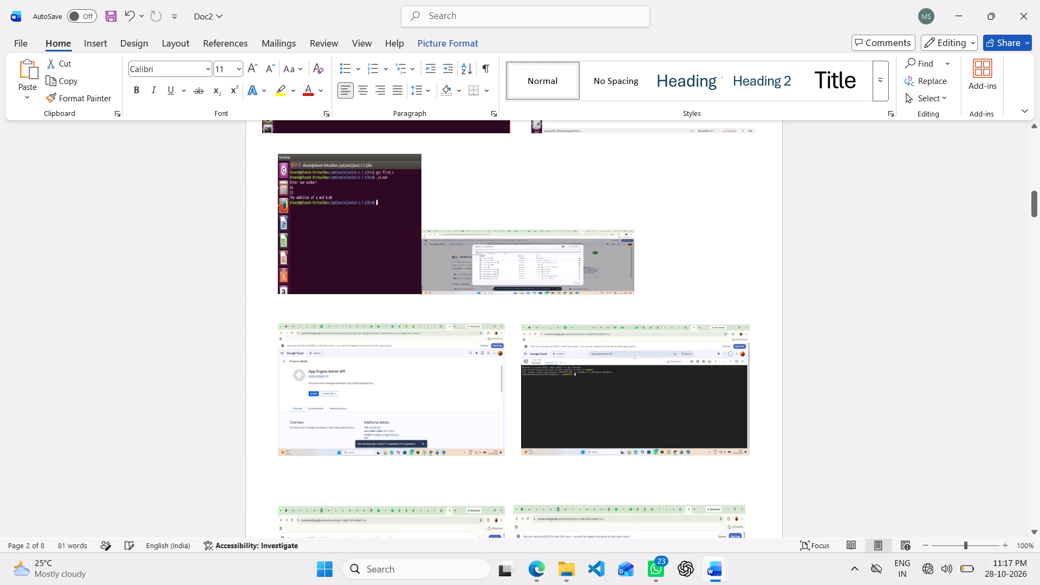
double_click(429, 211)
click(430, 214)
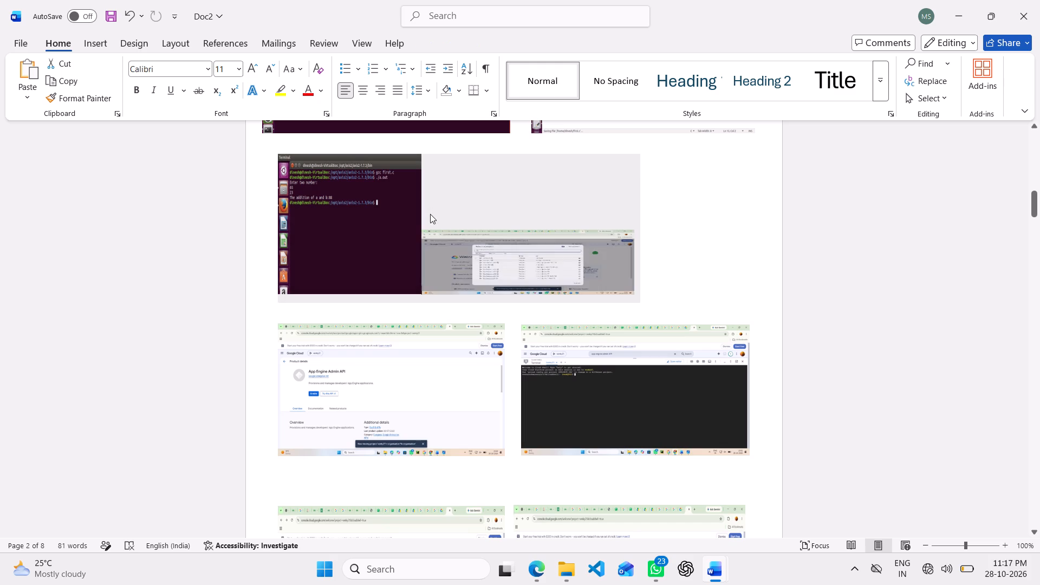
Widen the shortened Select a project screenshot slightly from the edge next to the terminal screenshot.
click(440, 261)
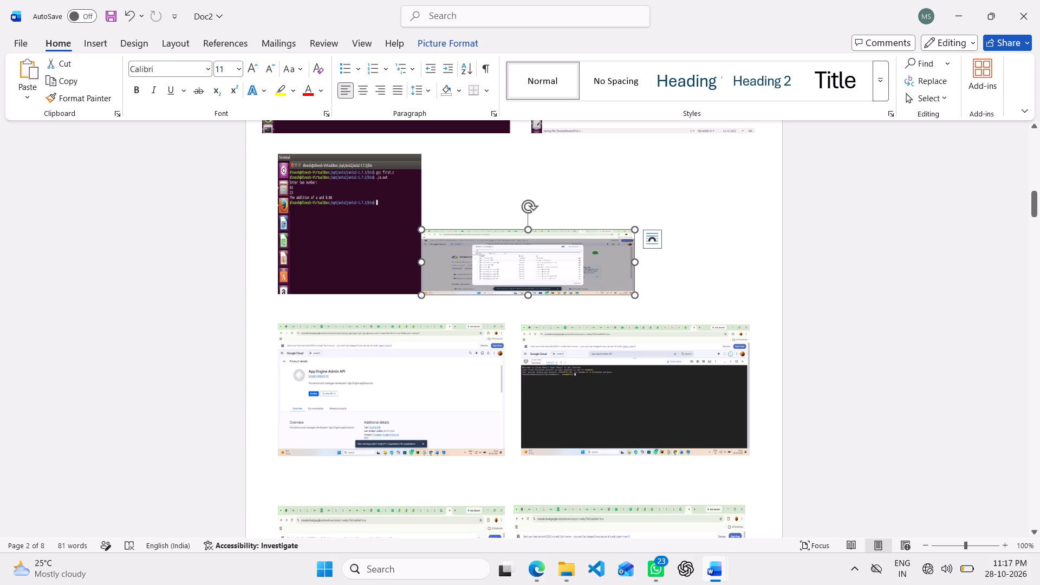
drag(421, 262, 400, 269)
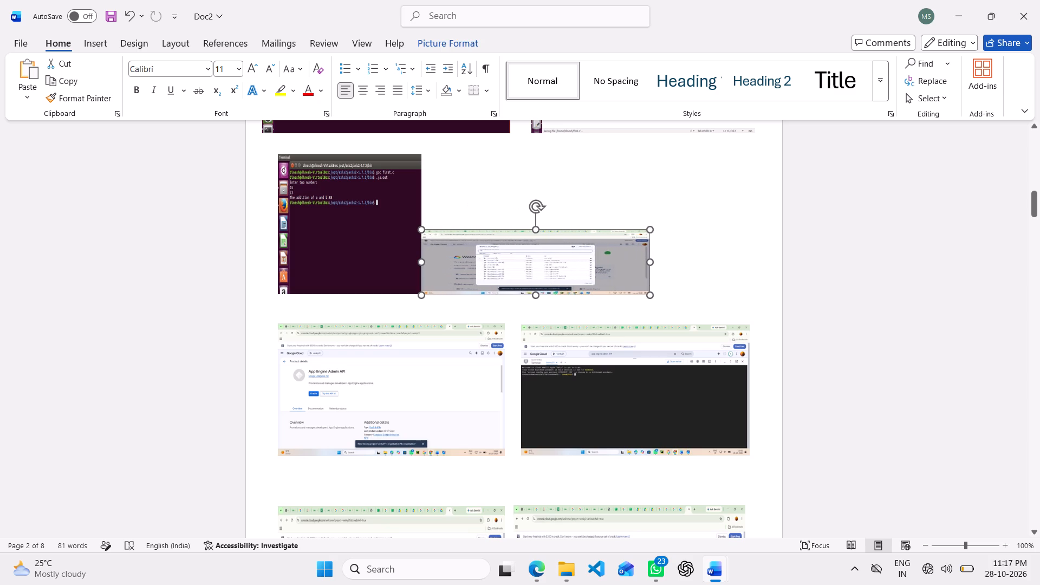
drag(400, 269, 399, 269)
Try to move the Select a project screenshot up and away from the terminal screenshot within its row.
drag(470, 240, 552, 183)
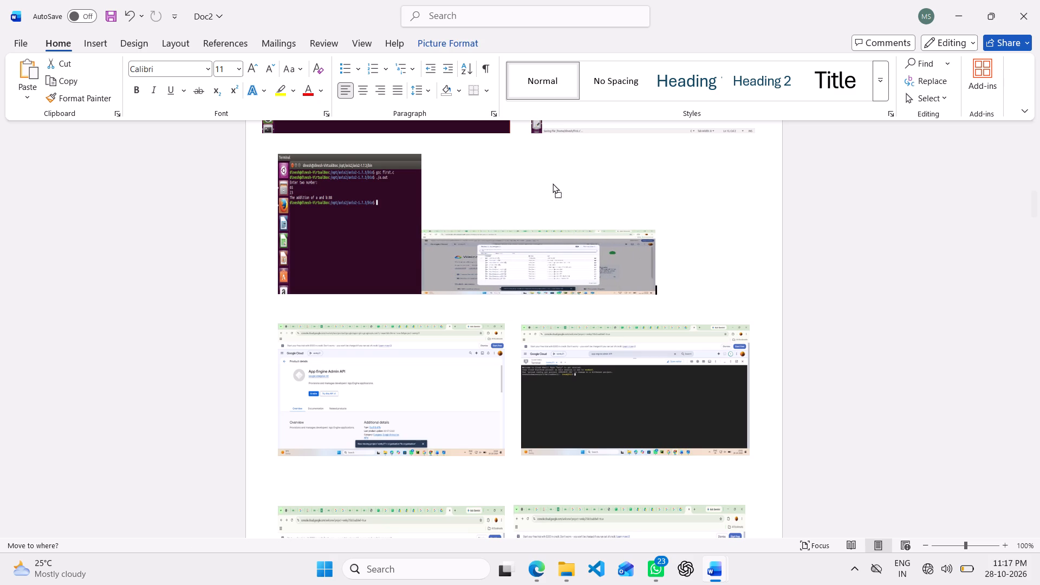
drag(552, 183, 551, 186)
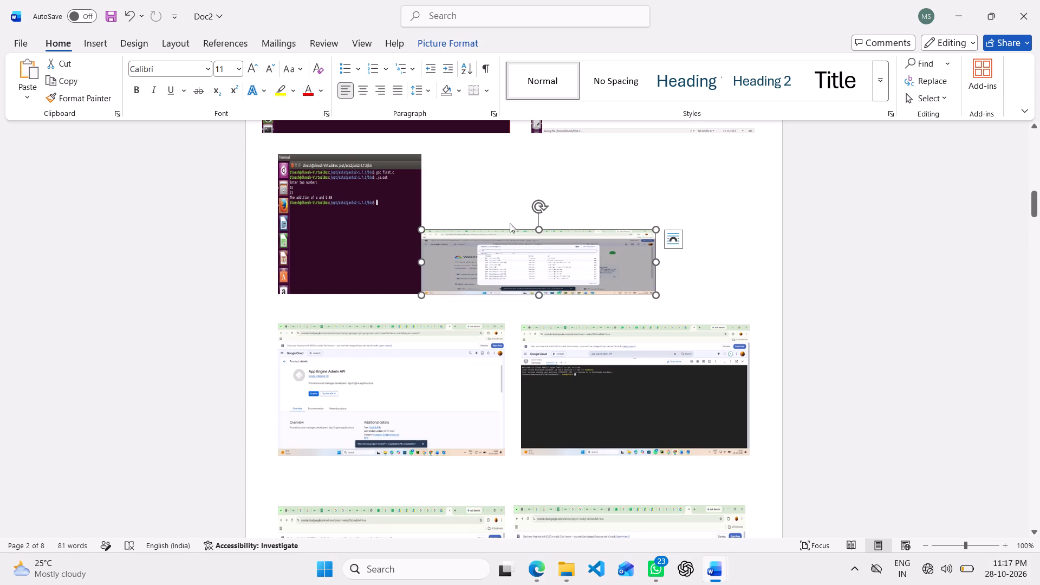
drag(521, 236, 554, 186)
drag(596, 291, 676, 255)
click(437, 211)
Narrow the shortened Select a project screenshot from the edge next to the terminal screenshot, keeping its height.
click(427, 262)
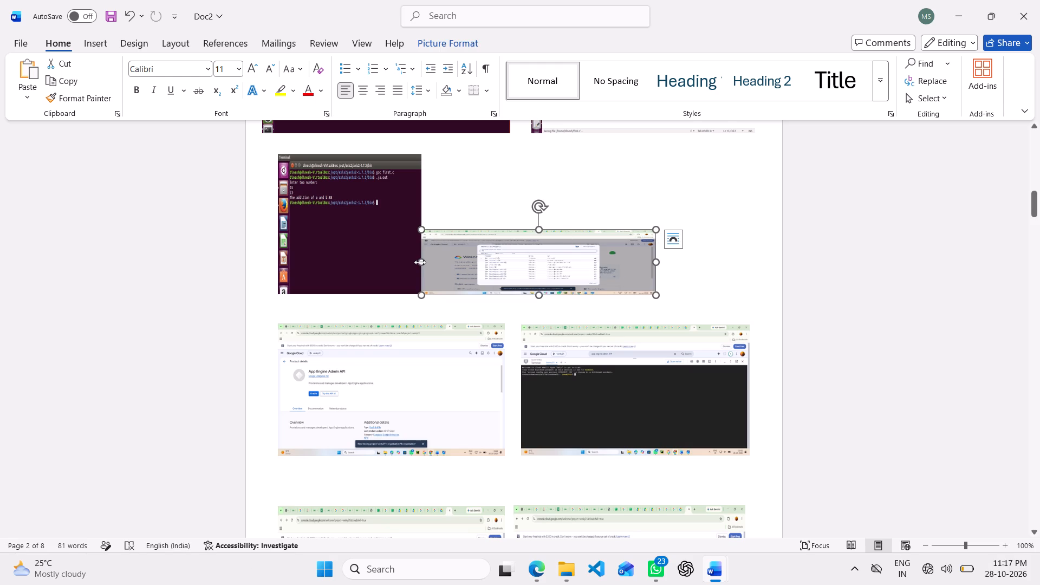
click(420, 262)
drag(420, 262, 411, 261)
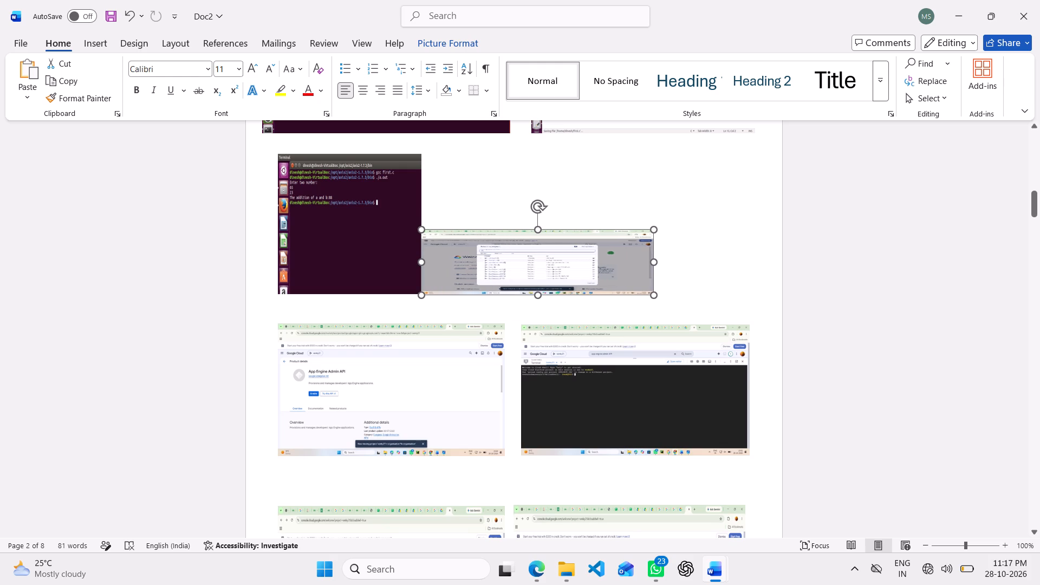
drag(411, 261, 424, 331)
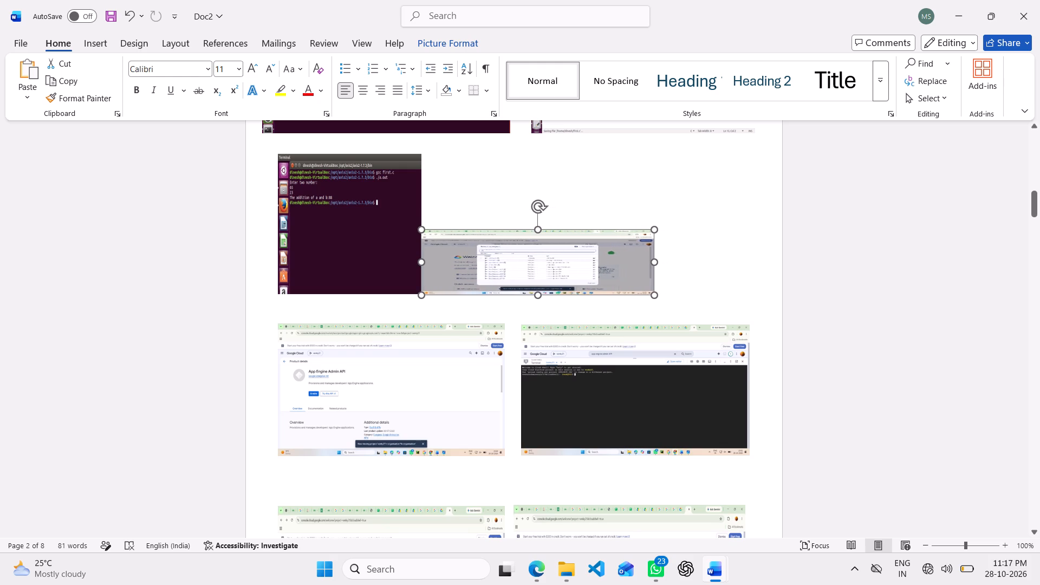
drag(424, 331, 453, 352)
Insert a gap of three spaces between the terminal screenshot and the Select a project screenshot.
click(433, 207)
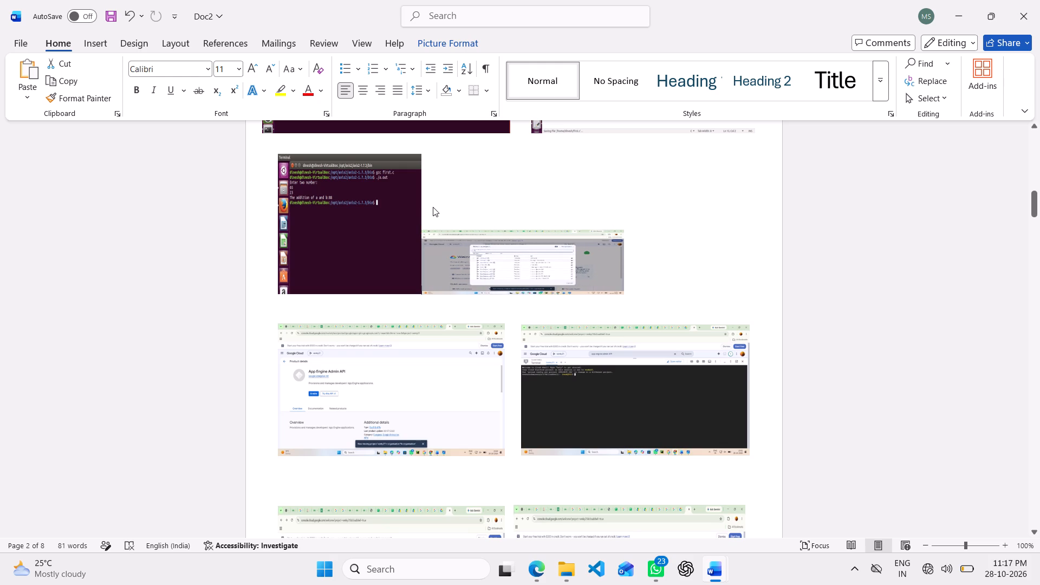
key(space)
key(space)
key(space)
key(space)
key(space)
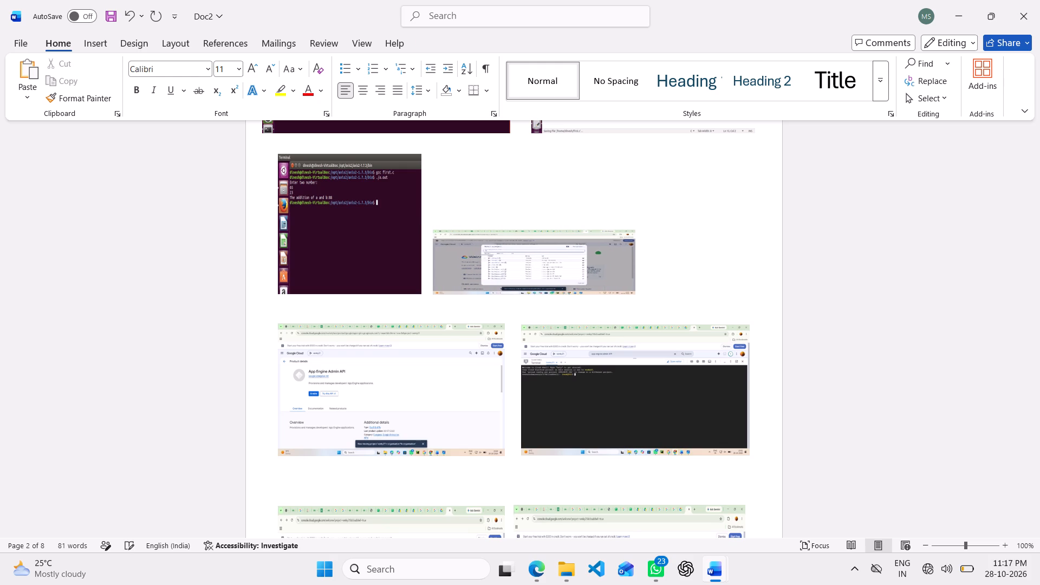
key(BackSpace)
key(BackSpace)
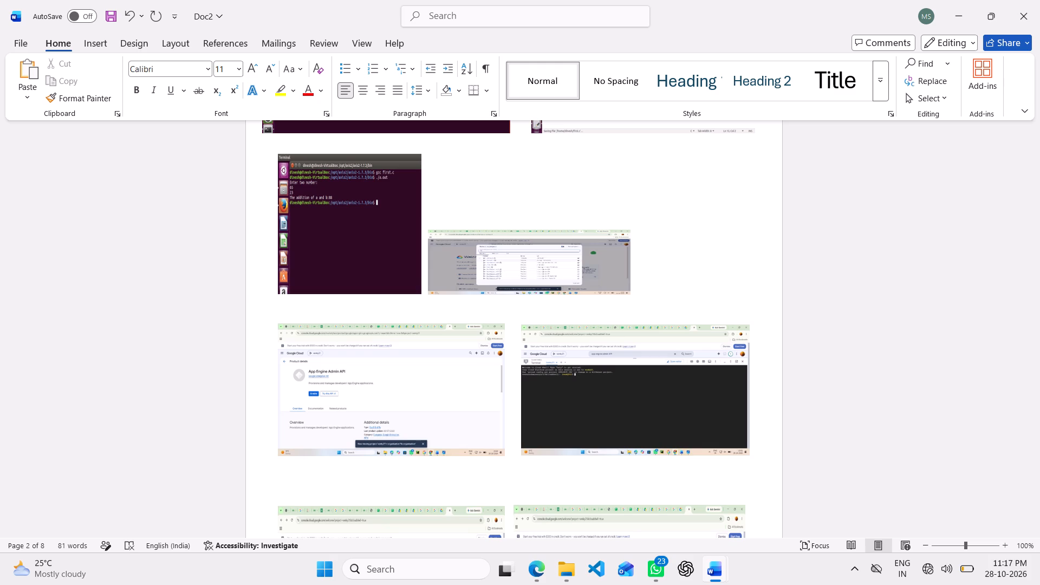
Widen the terminal screenshot to about the same width as the App Engine Admin API screenshot below it, keeping its height.
click(490, 266)
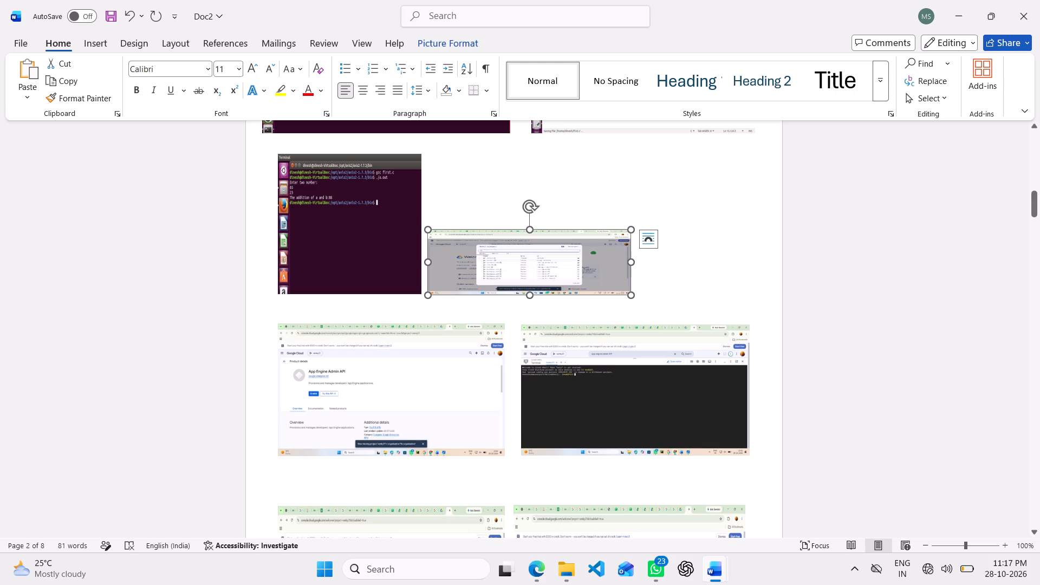
click(402, 210)
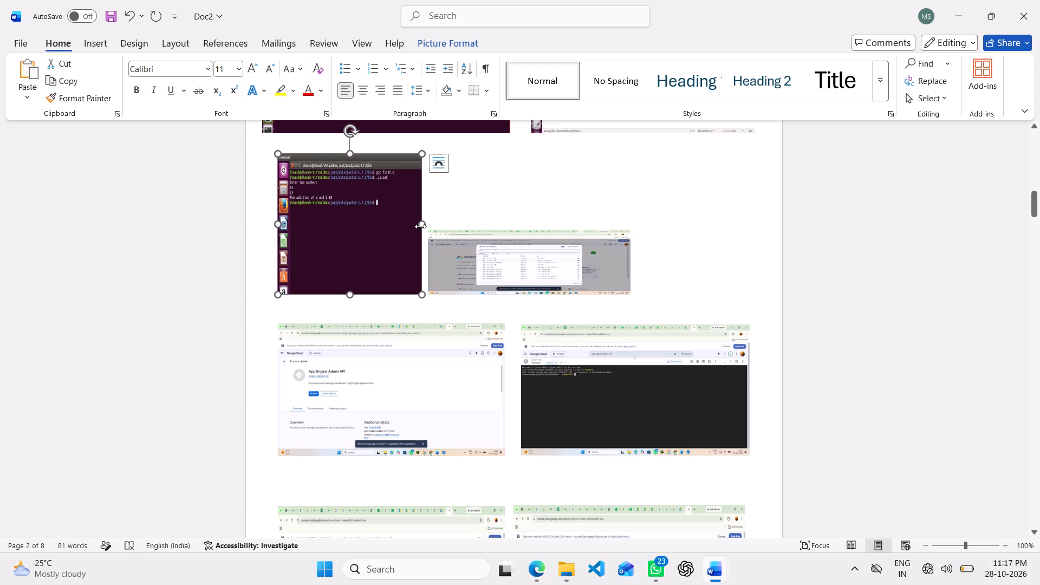
drag(420, 226, 512, 240)
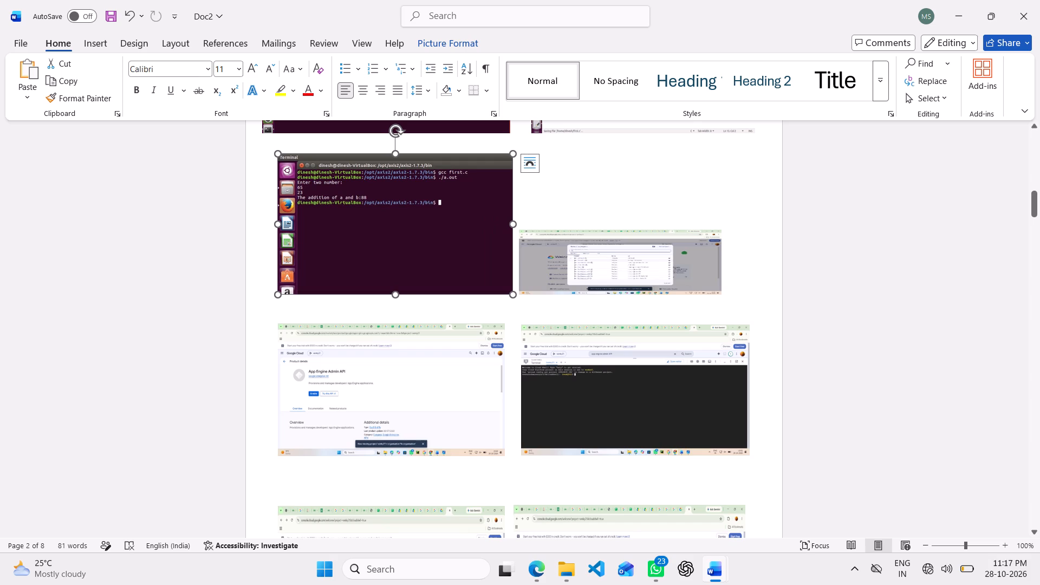
drag(279, 224, 283, 230)
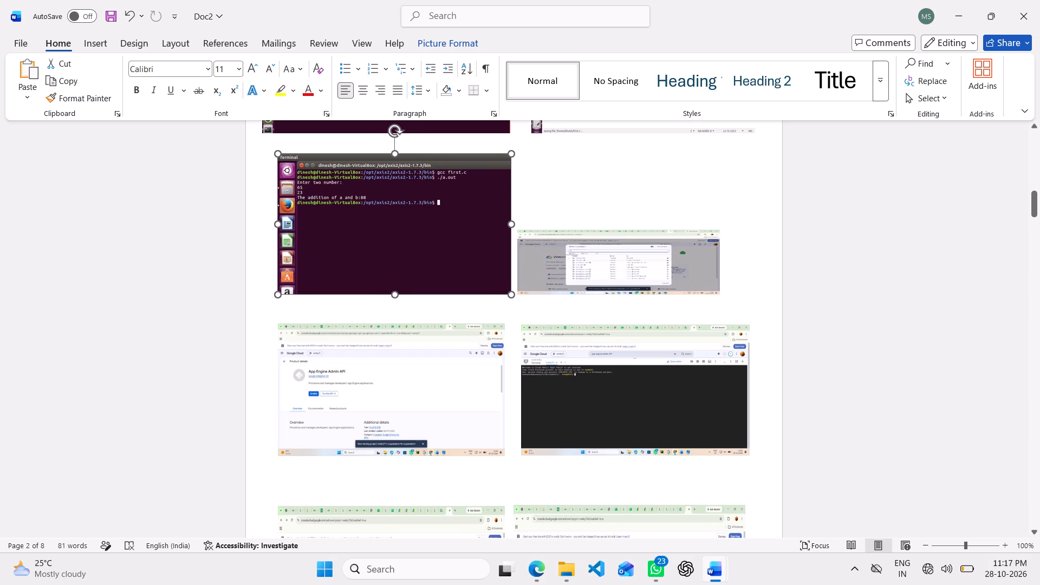
drag(283, 230, 284, 230)
click(275, 185)
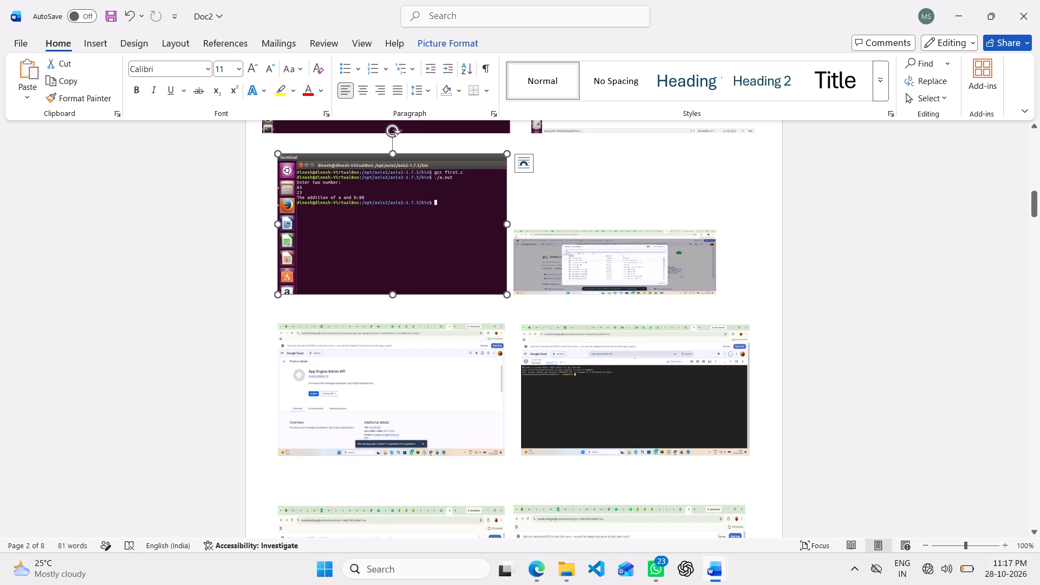
Enlarge the Select a project screenshot to the terminal screenshot's height, extending its outer edge to line up with the Cloud Shell screenshot below.
click(610, 273)
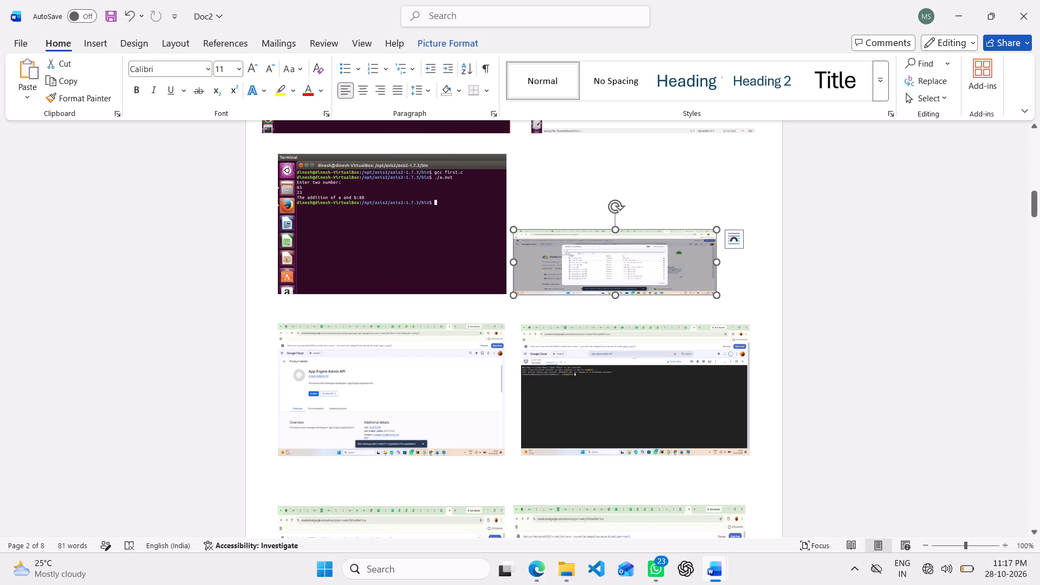
drag(614, 229, 623, 161)
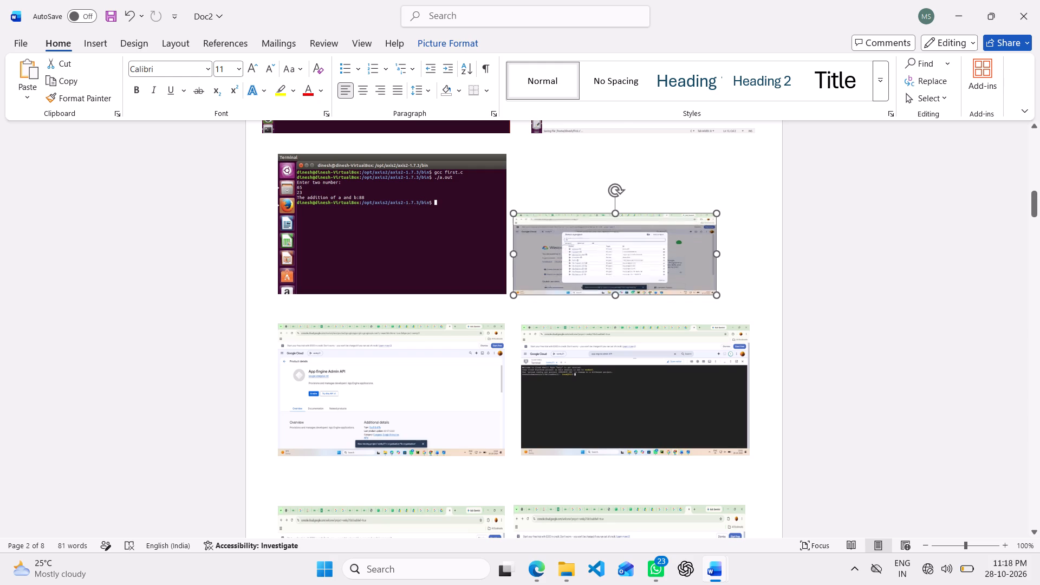
drag(623, 161, 624, 167)
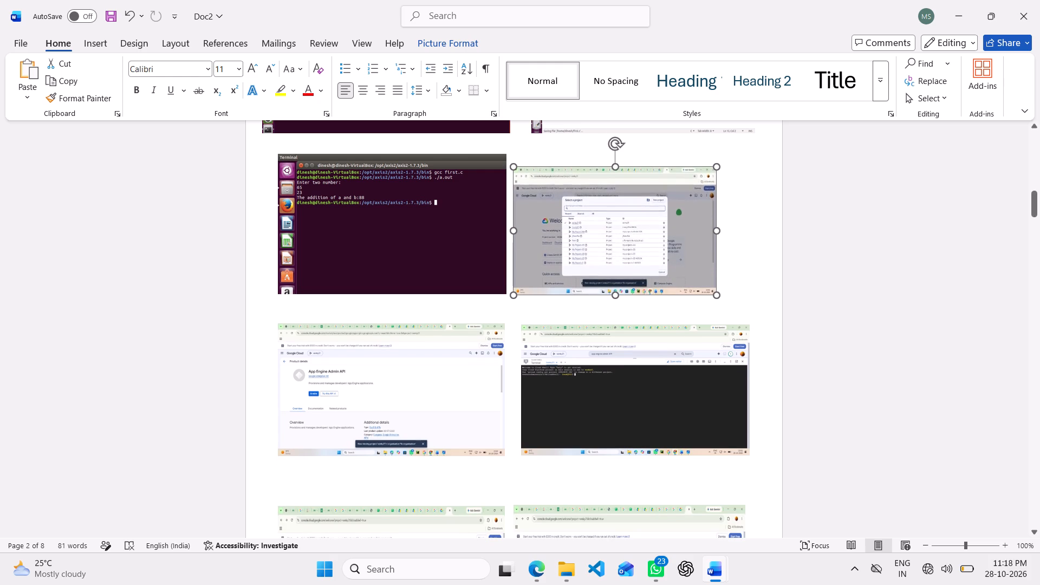
drag(624, 167, 623, 154)
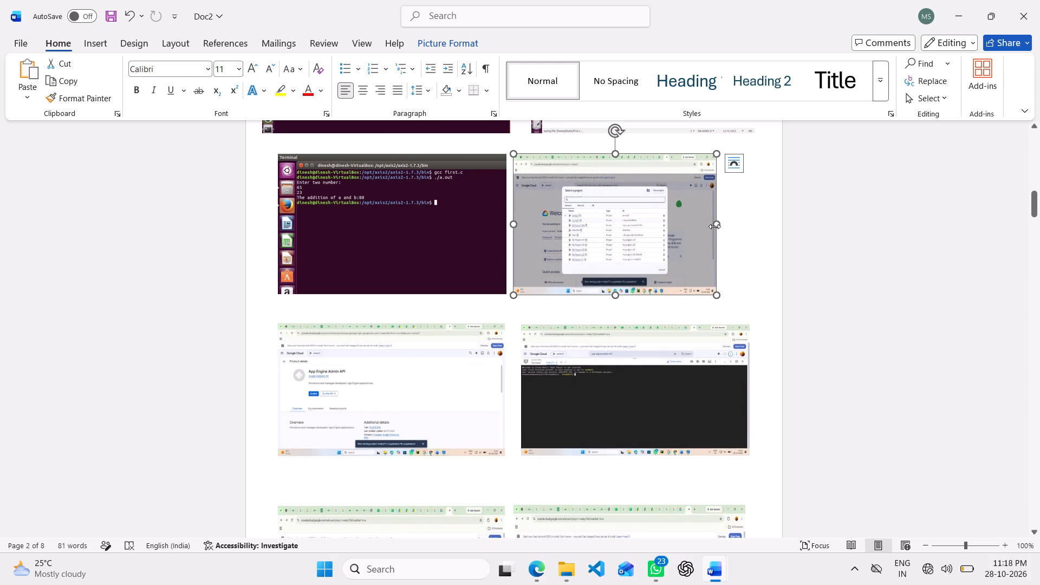
drag(714, 226, 754, 226)
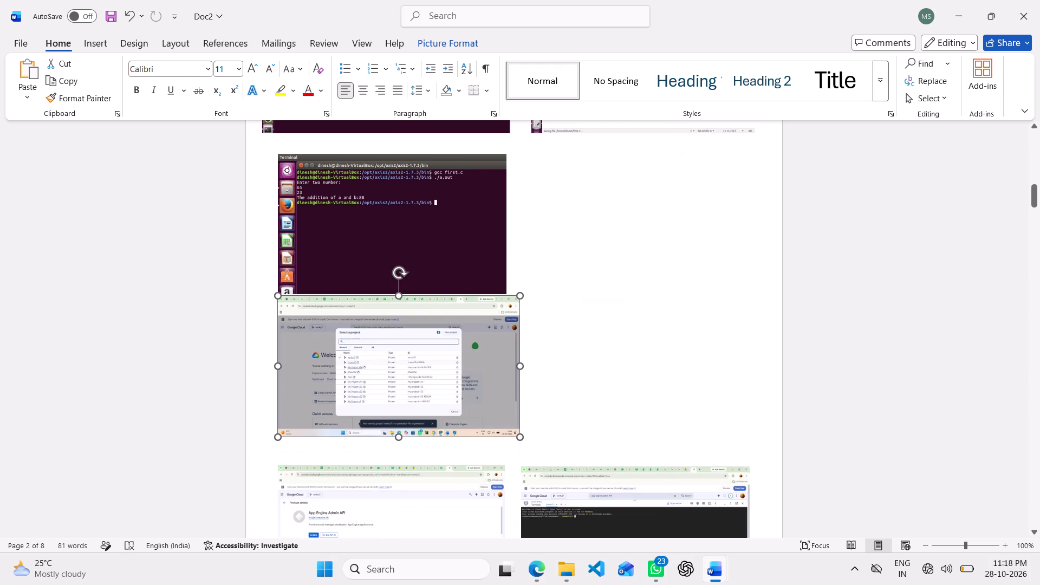
drag(754, 226, 749, 229)
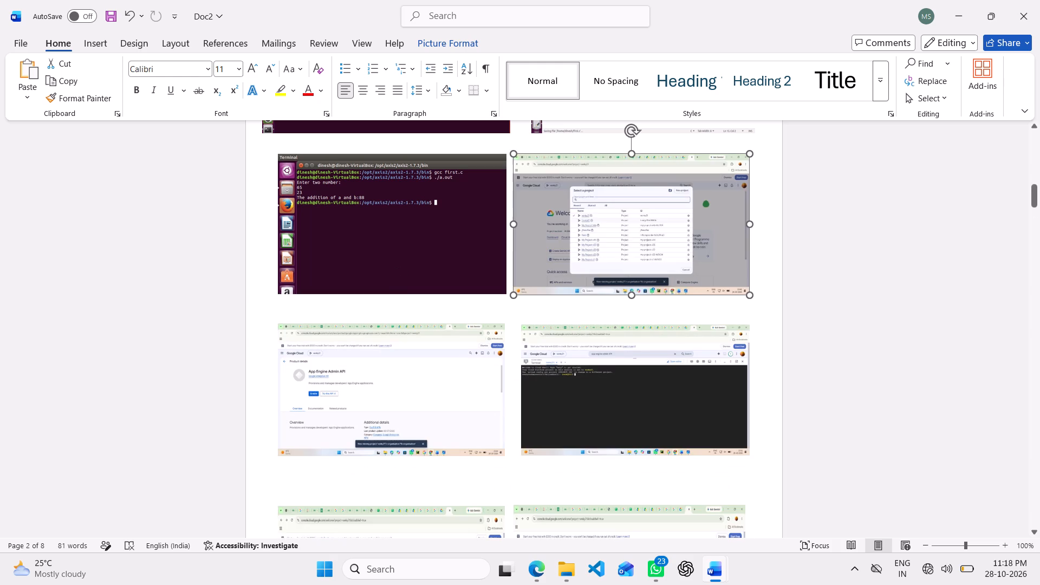
drag(749, 229, 749, 230)
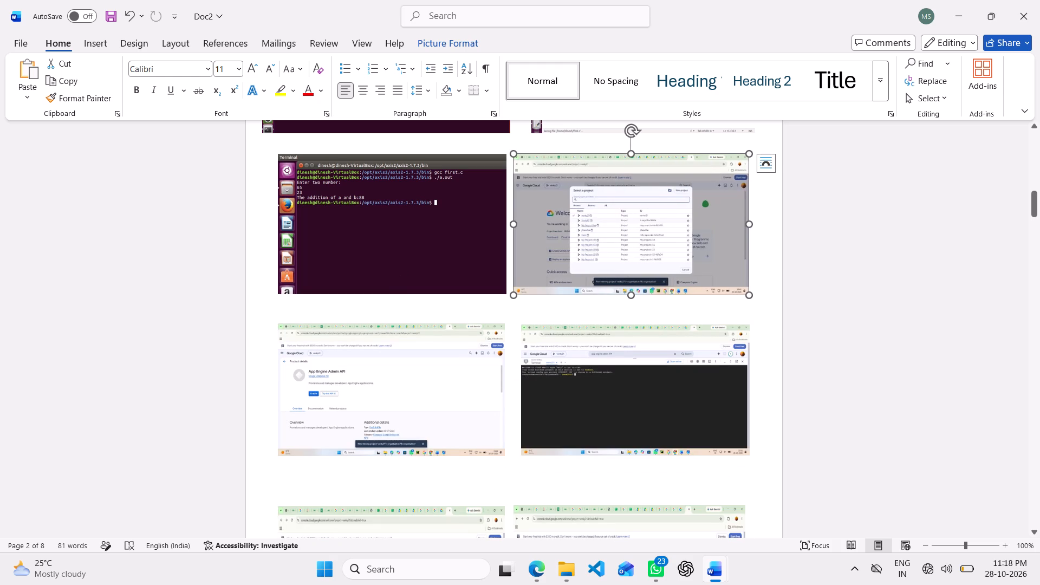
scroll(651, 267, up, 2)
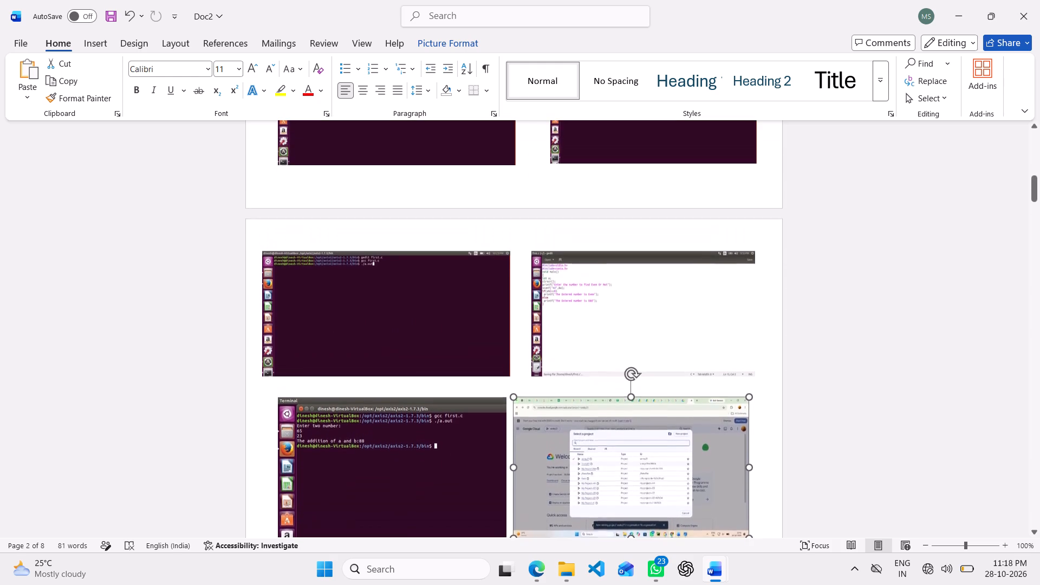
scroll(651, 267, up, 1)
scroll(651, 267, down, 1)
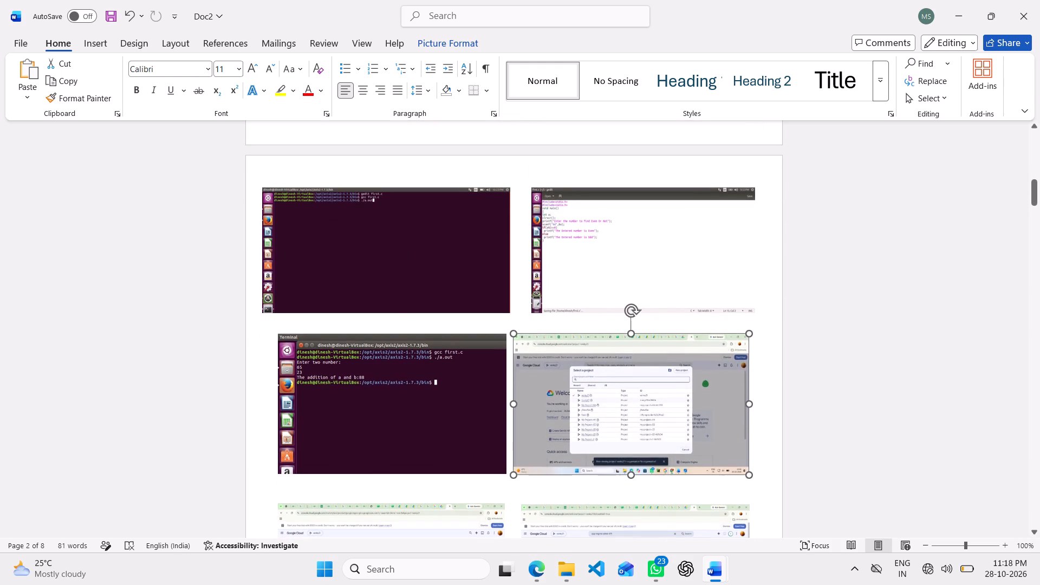
Examine the screenshot rows on page 2 and the layout of the following pages.
click(386, 391)
scroll(386, 391, down, 3)
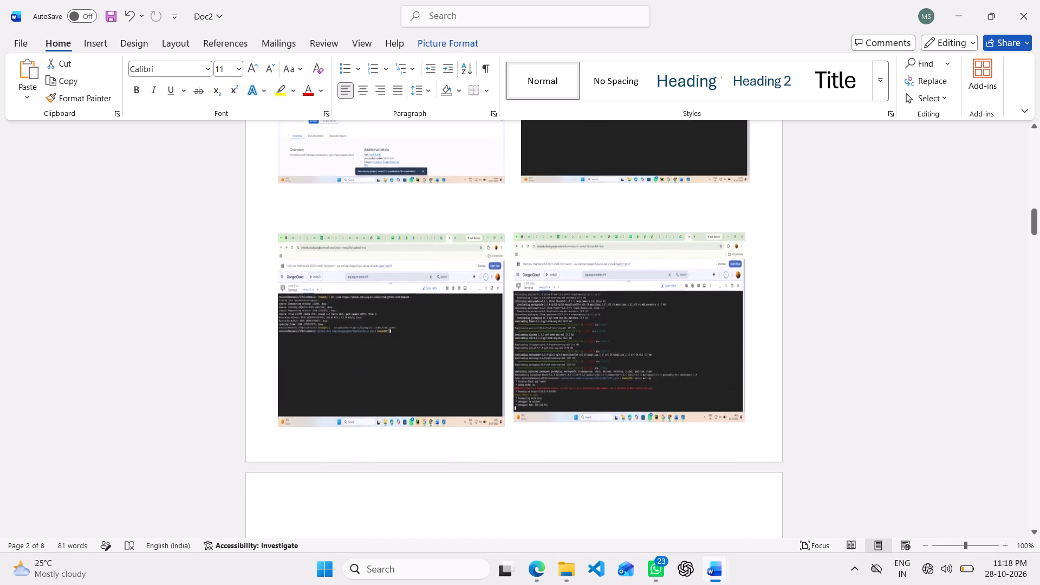
scroll(386, 391, down, 1)
scroll(386, 391, up, 2)
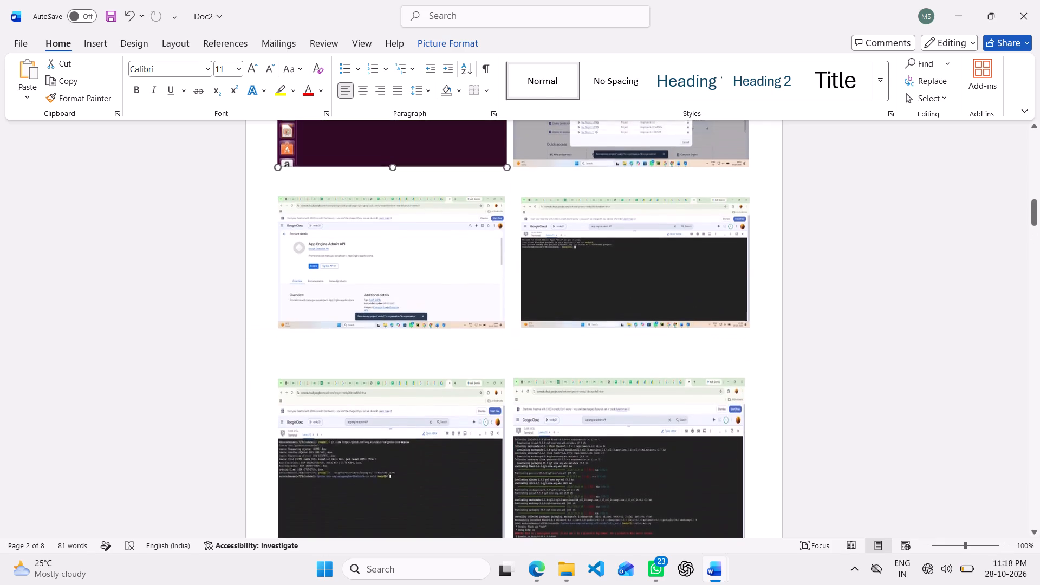
scroll(386, 391, up, 1)
scroll(386, 391, down, 2)
ctrl+scroll(386, 391, up, 10)
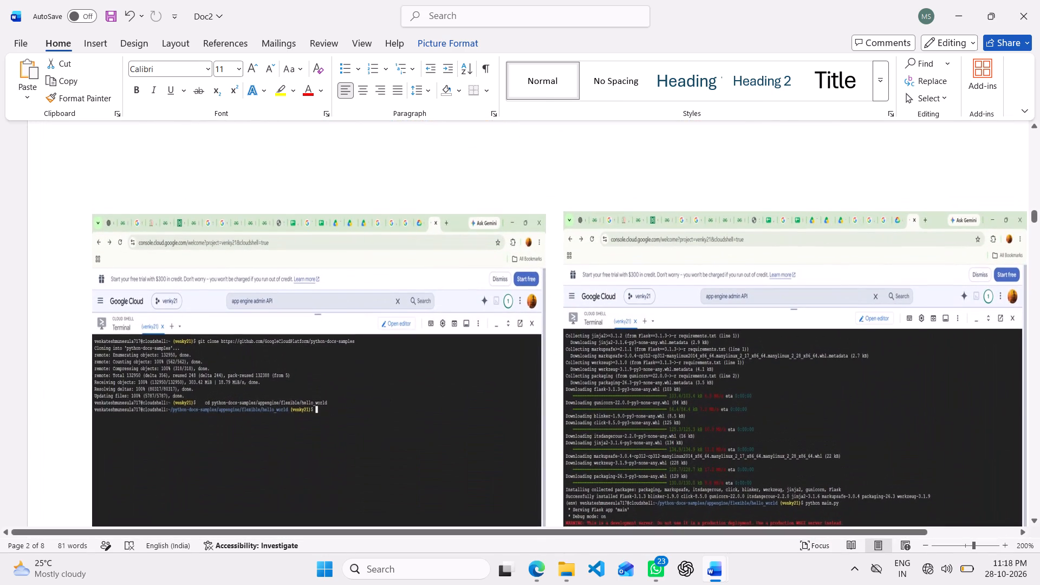
scroll(474, 397, left, 5)
scroll(474, 397, down, 2)
scroll(474, 397, up, 1)
ctrl+scroll(474, 397, down, 16)
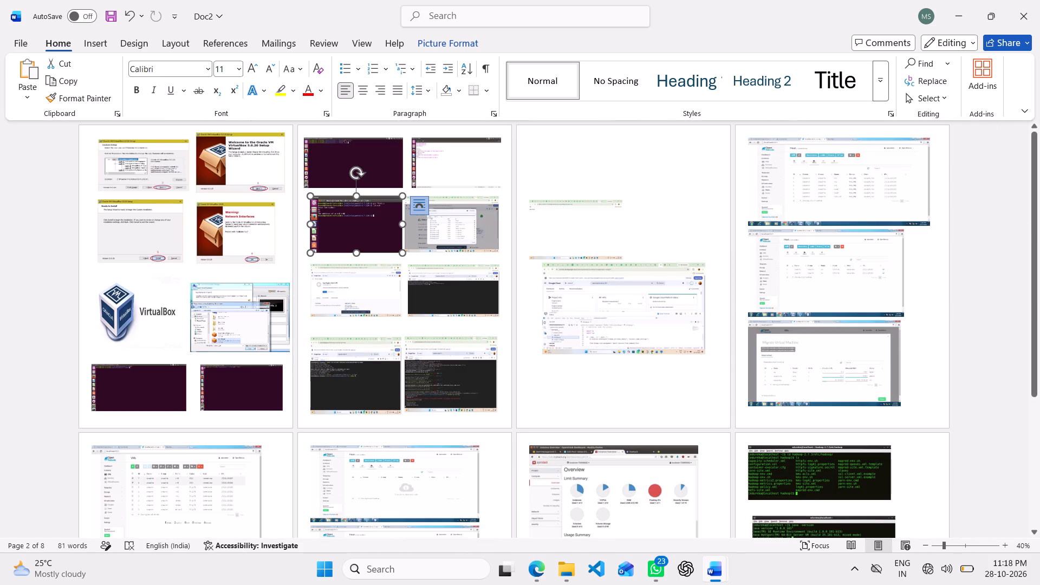
Move the Hello World browser screenshot to the top of page 3 and narrow it slightly, keeping its height.
click(577, 243)
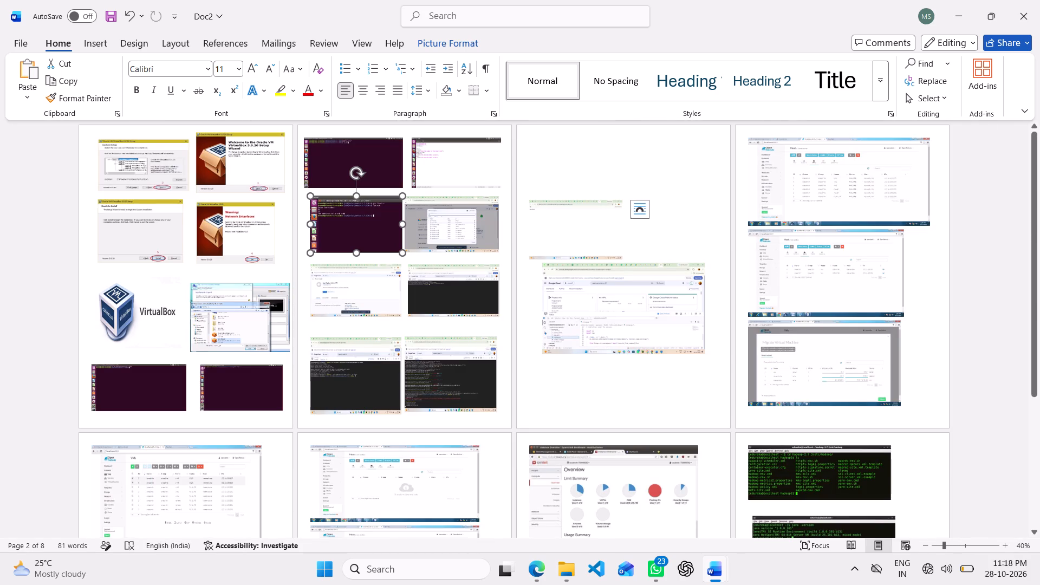
drag(577, 243, 567, 207)
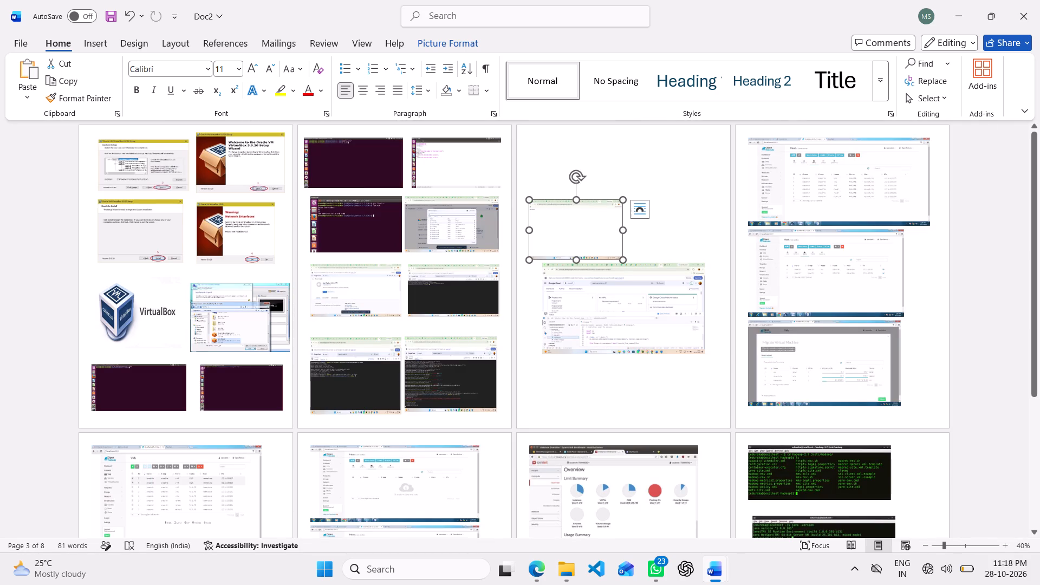
drag(557, 200, 555, 134)
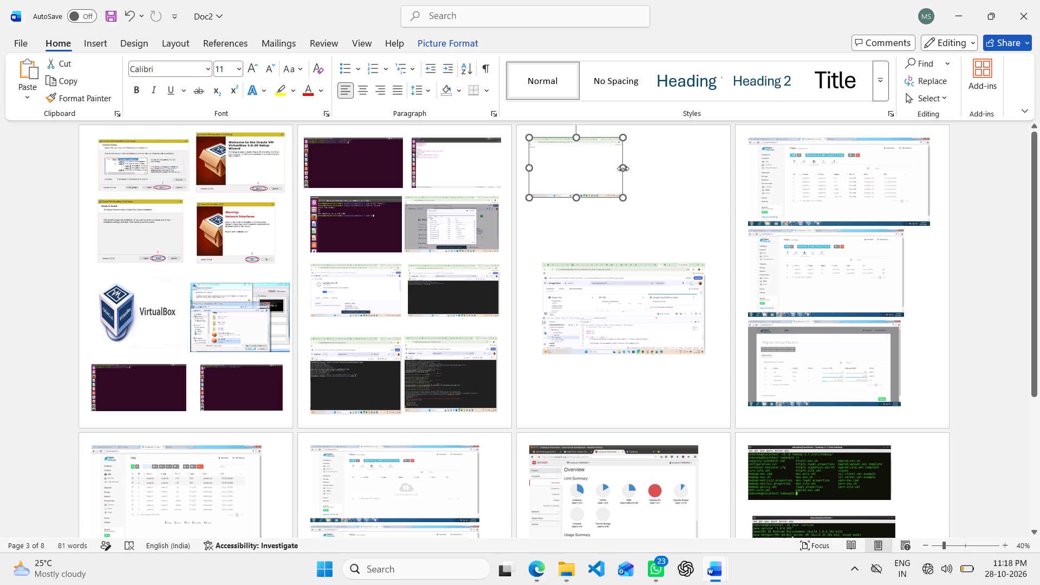
click(623, 168)
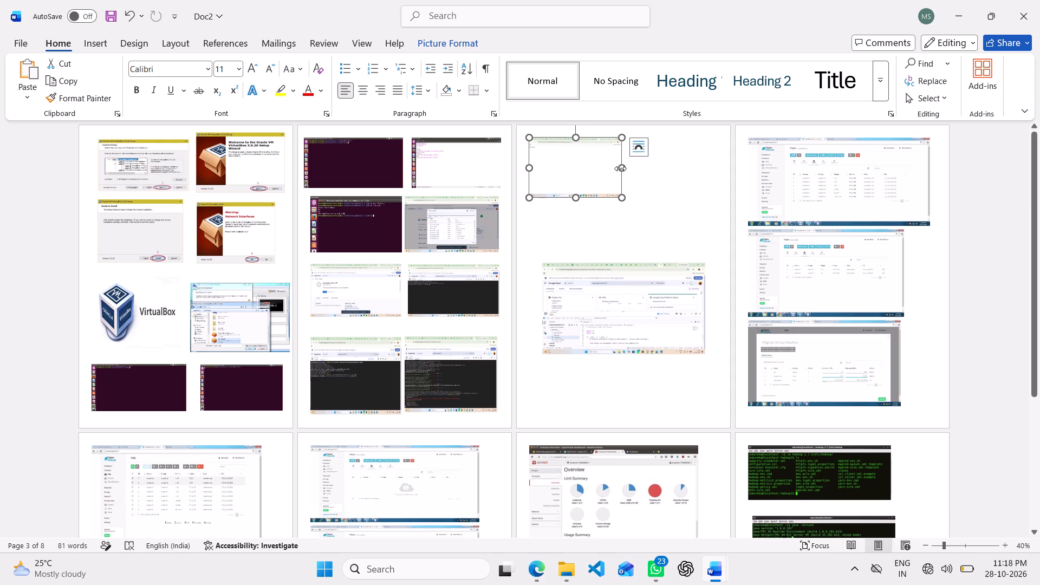
click(621, 168)
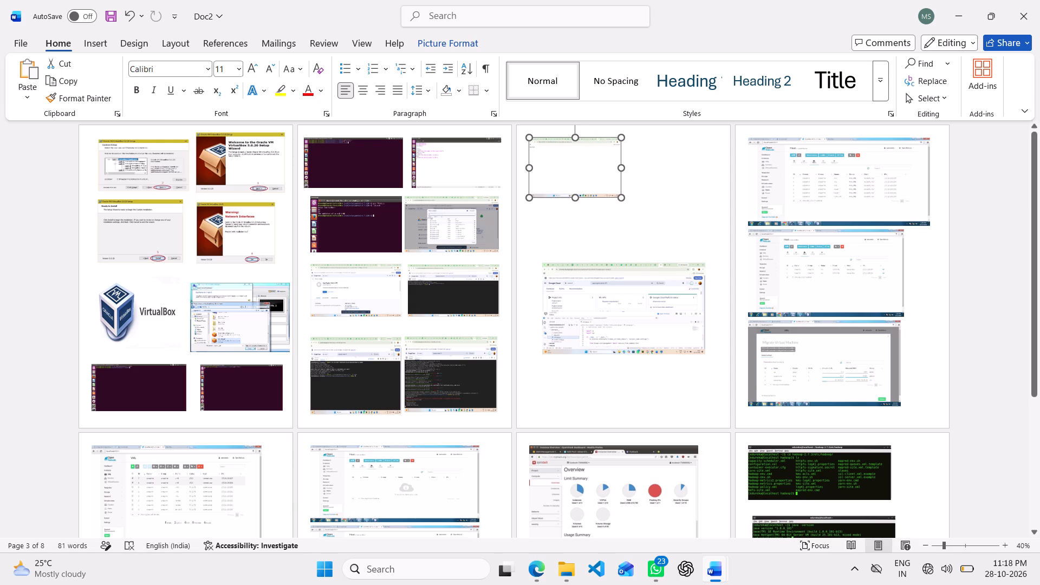
Reduce the Google Cloud dashboard screenshot on page 3 to about 5.61 cm high and 7.67 cm wide.
click(603, 299)
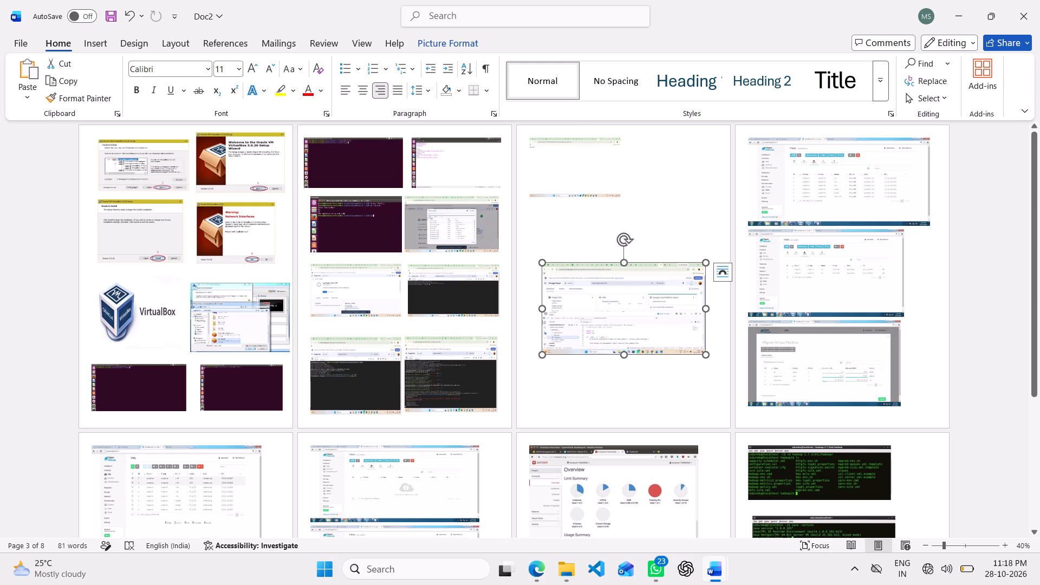
drag(705, 308, 621, 292)
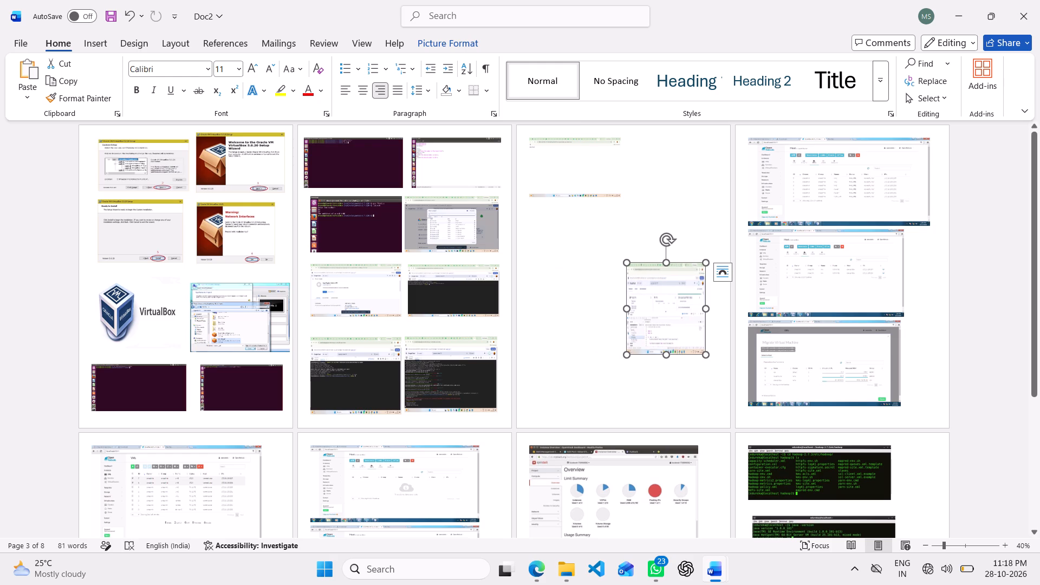
drag(665, 353, 673, 320)
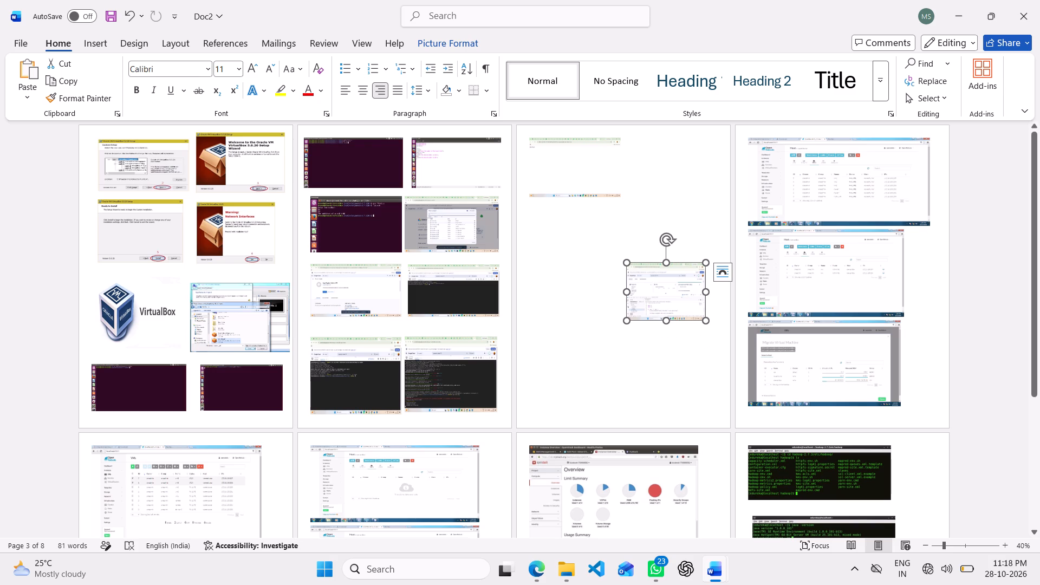
Delete the blank lines between the Hello World screenshot and the Google Cloud dashboard screenshot on page 3.
click(633, 249)
key(BackSpace)
key(BackSpace)
key(BackSpace)
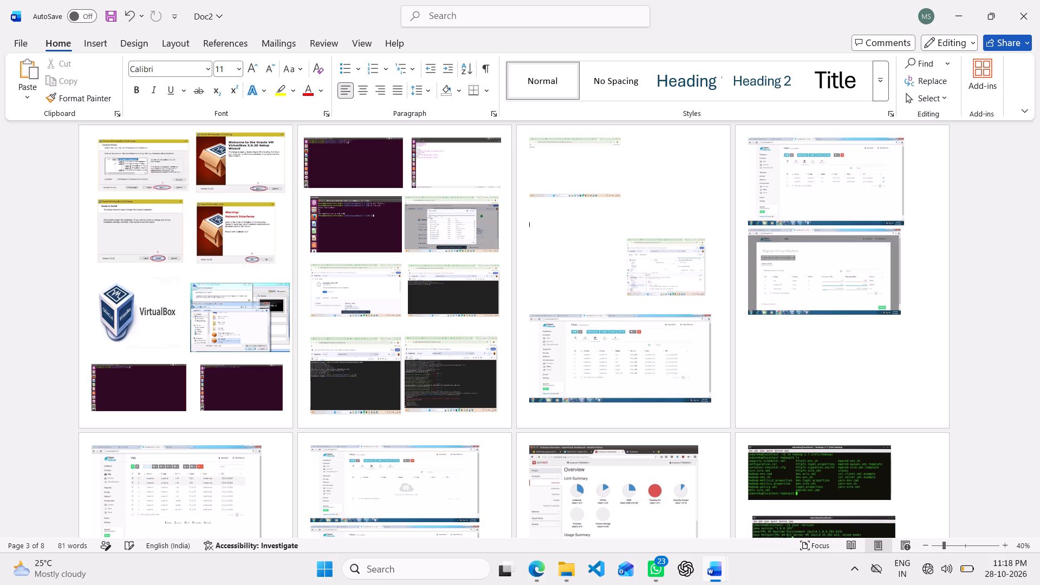
key(BackSpace)
key(BackSpace)
key(BackSpace)
key(BackSpace)
key(BackSpace)
key(BackSpace)
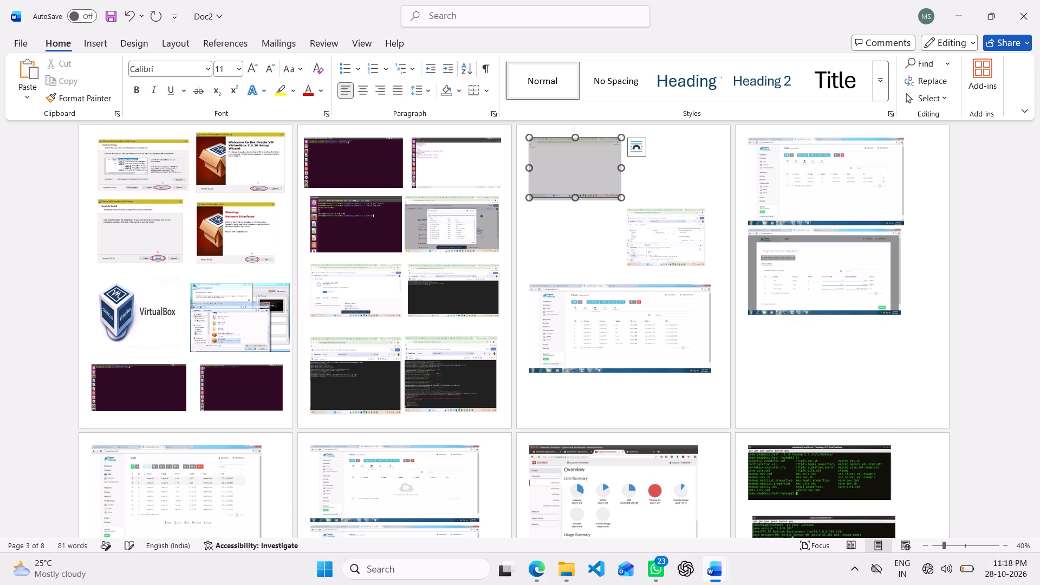
Shrink the Google Cloud dashboard screenshot to about 2.65 cm by 4.82 cm and place it beside the Hello World screenshot.
click(684, 246)
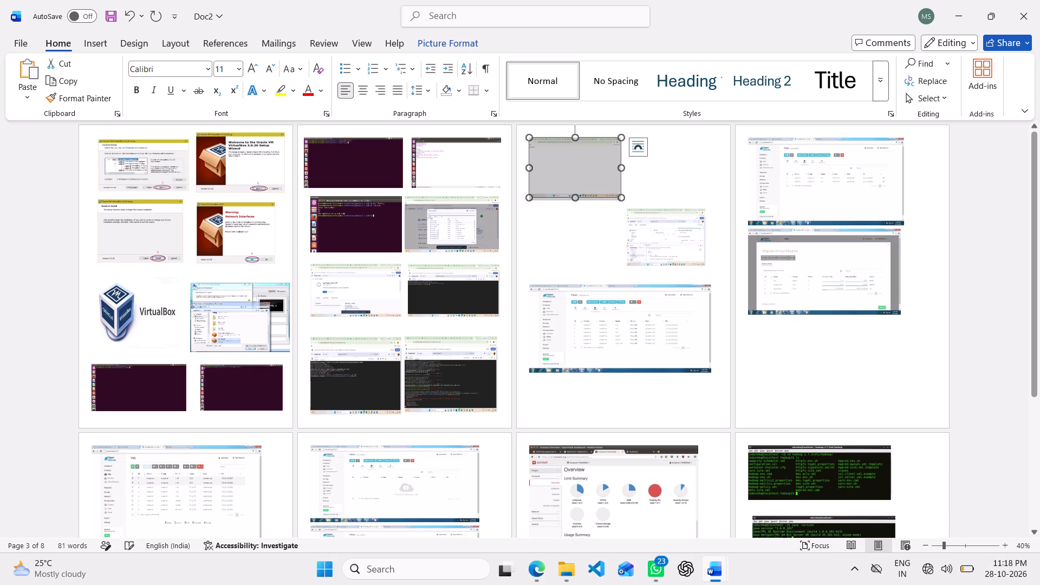
drag(684, 246, 674, 162)
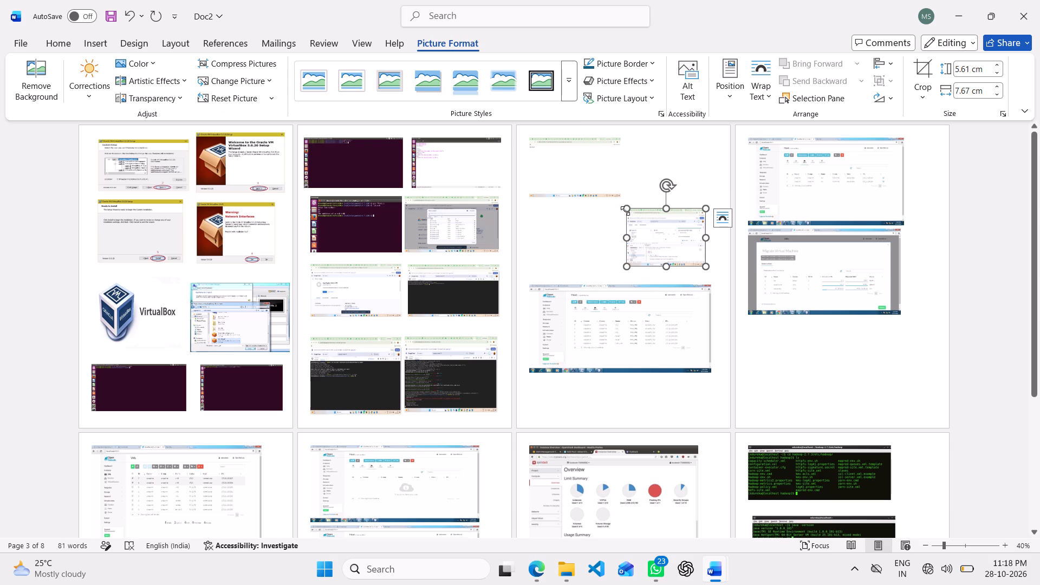
drag(627, 210, 656, 239)
drag(666, 223, 664, 151)
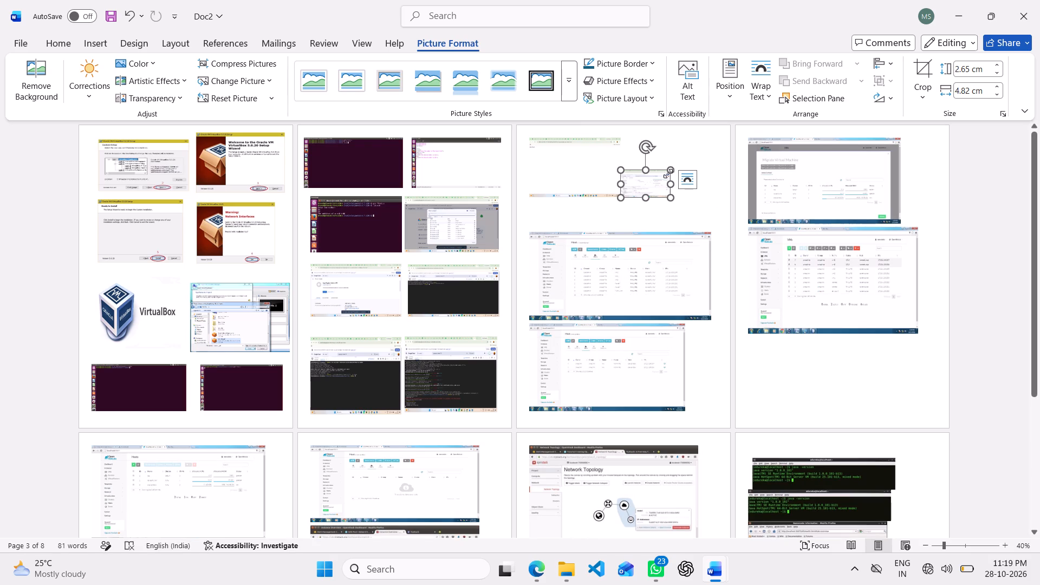
Insert a gap of five spaces between the Hello World screenshot and the Google Cloud dashboard screenshot.
ctrl+scroll(671, 170, up, 9)
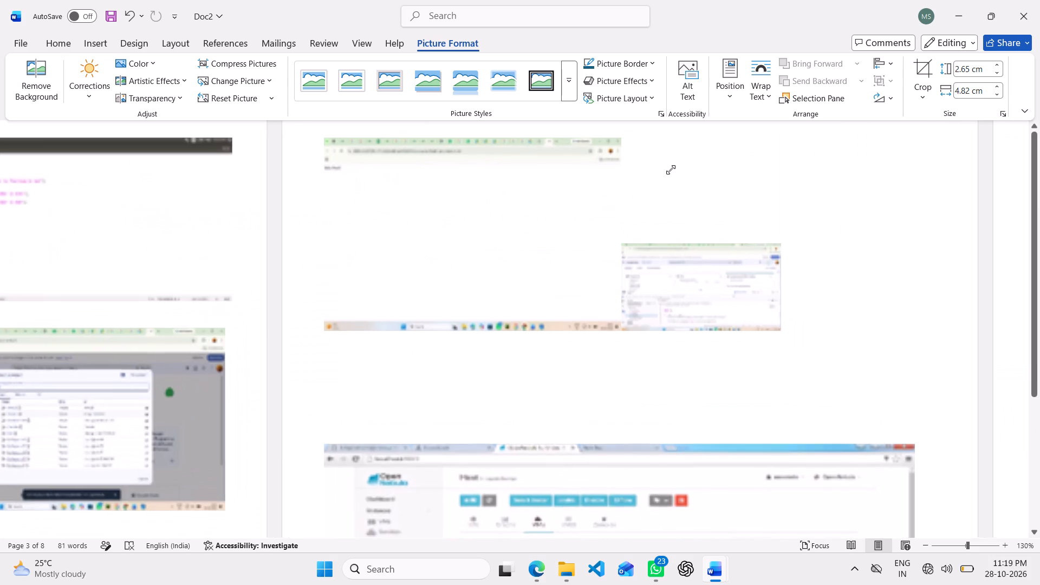
click(515, 218)
key(space)
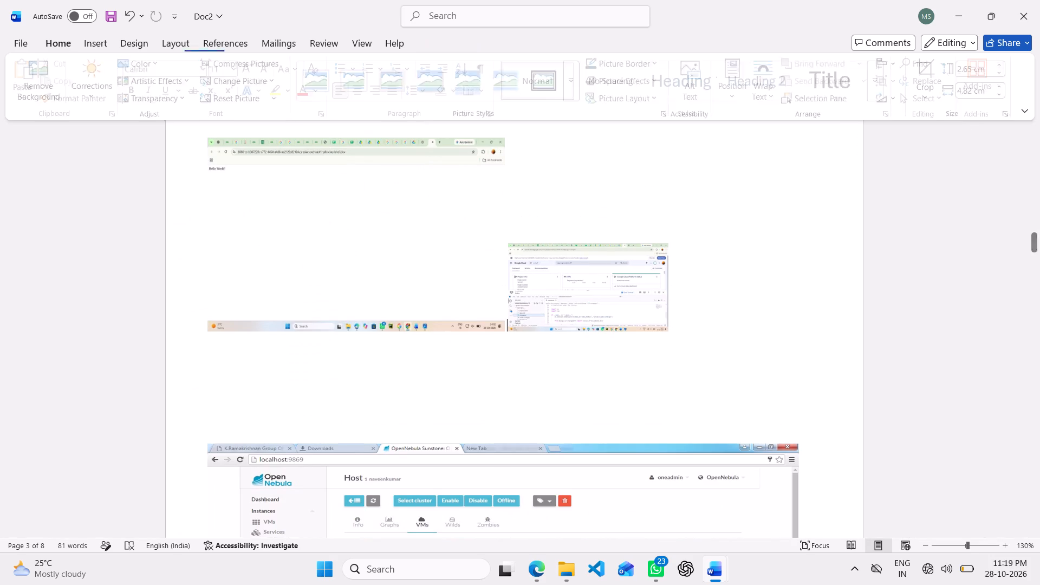
key(space)
key(space)
key(space)
key(space)
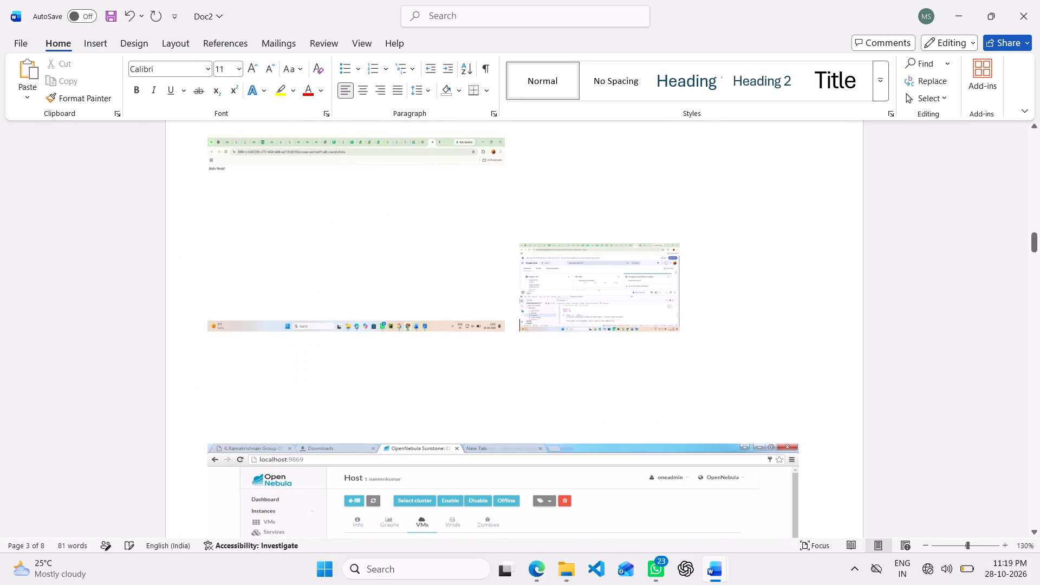
Enlarge the Google Cloud dashboard screenshot to about the same width and height as the Hello World screenshot beside it.
click(674, 244)
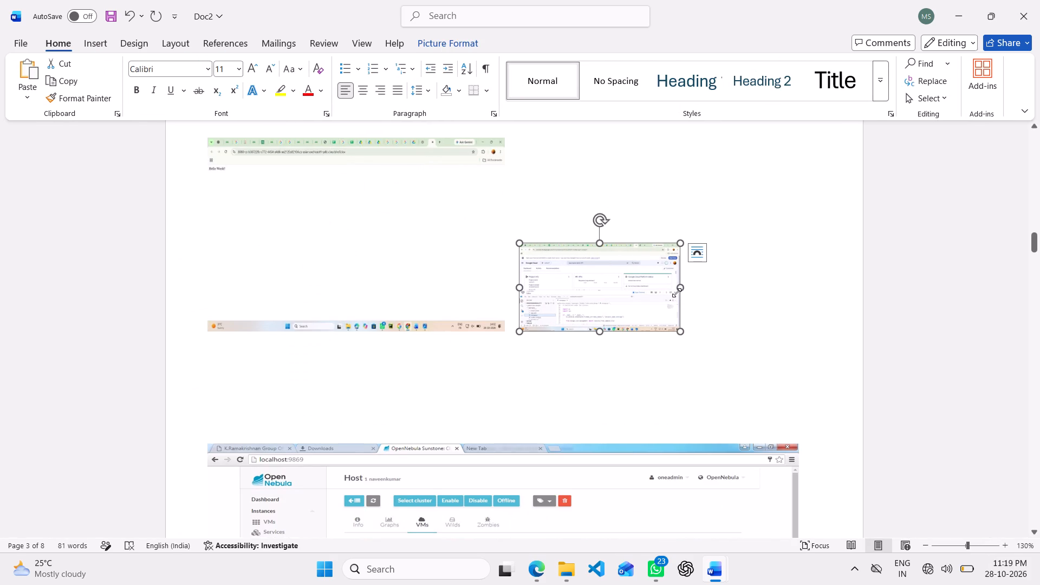
drag(684, 287, 825, 260)
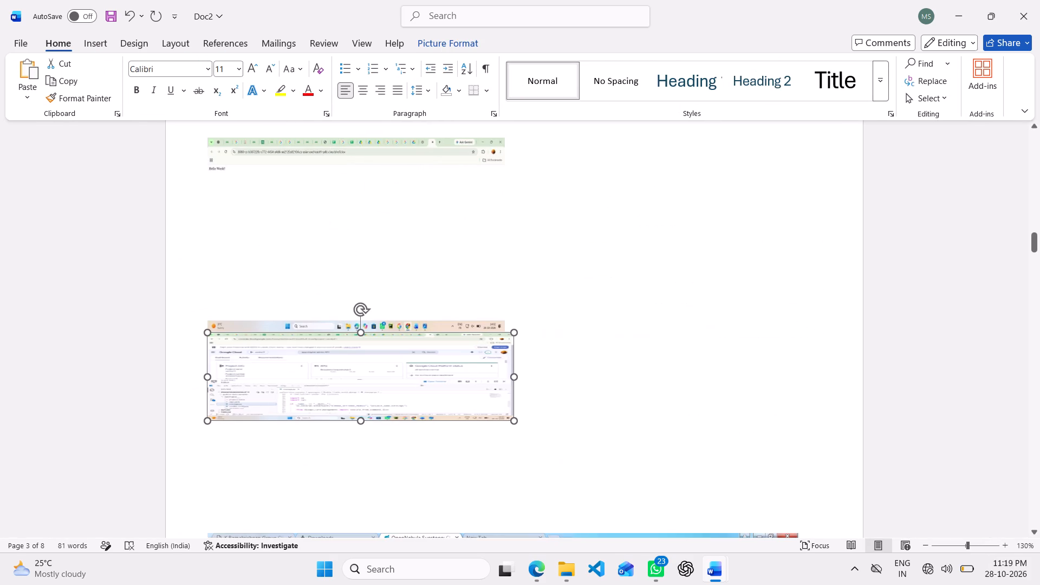
drag(825, 260, 812, 257)
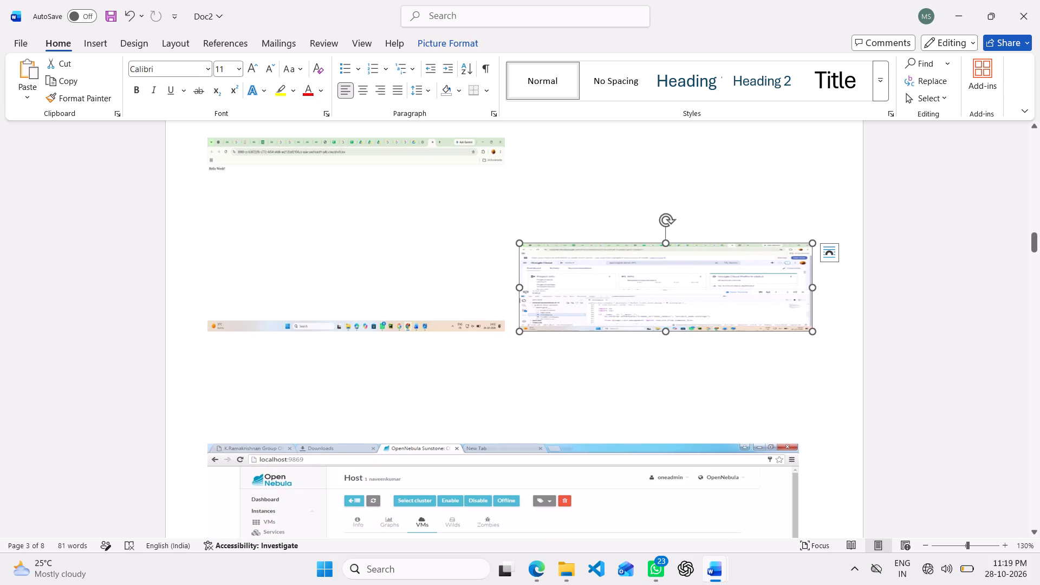
drag(667, 242, 691, 158)
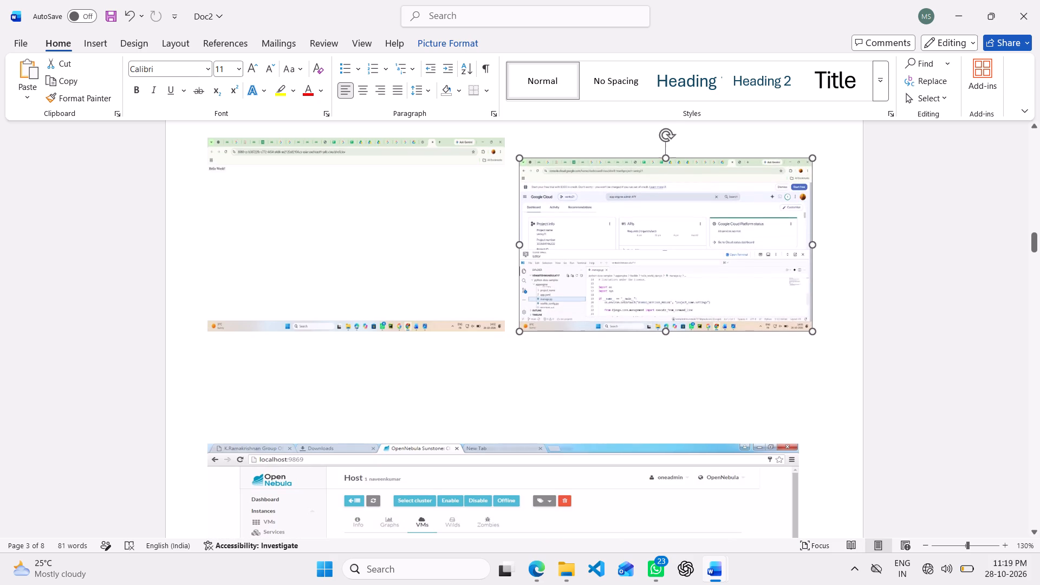
drag(691, 158, 691, 144)
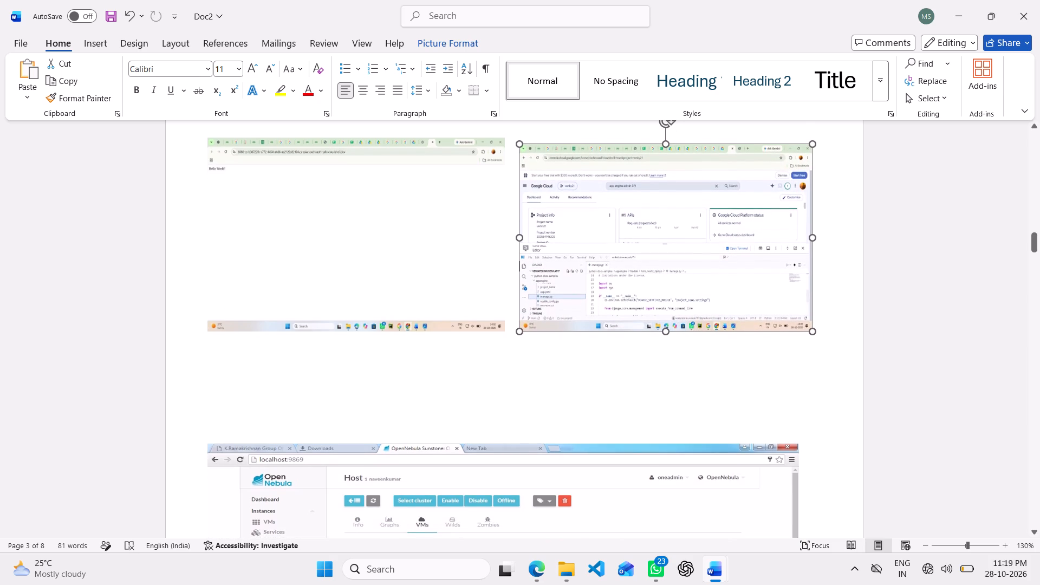
drag(691, 144, 691, 142)
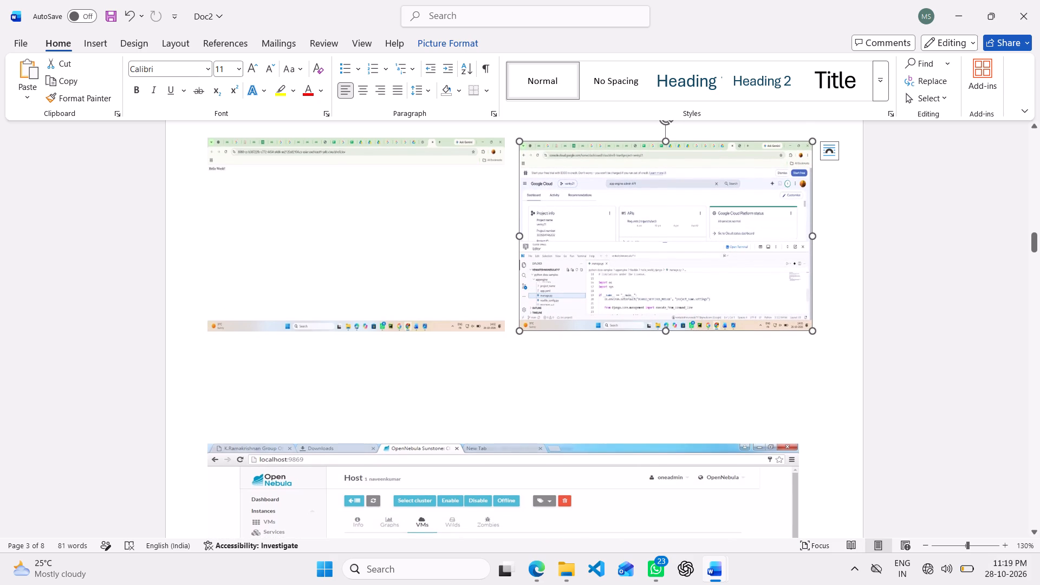
Add two more spaces between the Hello World and Google Cloud dashboard screenshots.
click(515, 264)
key(space)
key(space)
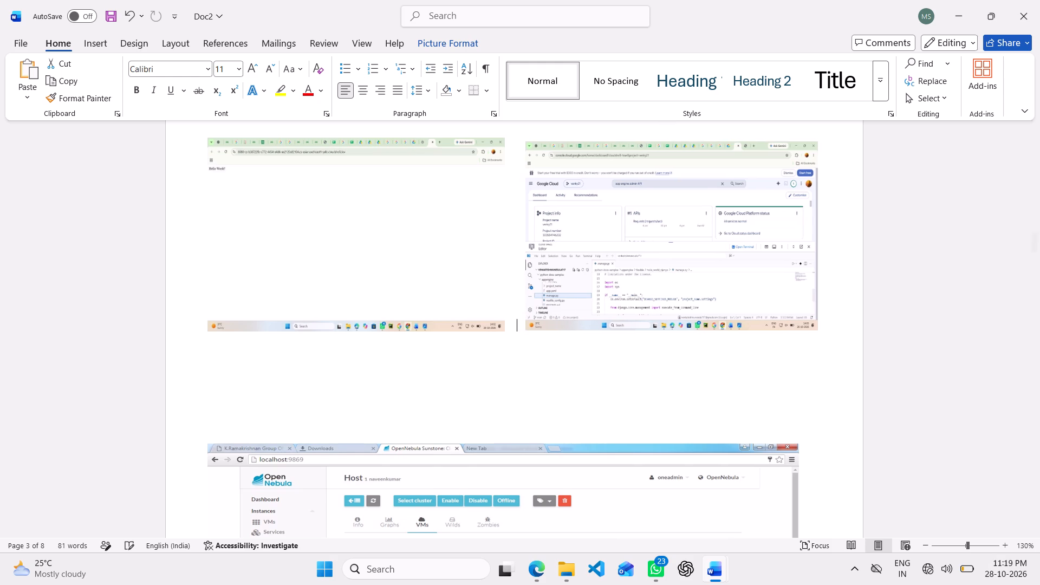
Add one more space between the Hello World and Google Cloud dashboard screenshots.
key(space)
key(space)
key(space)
key(BackSpace)
key(BackSpace)
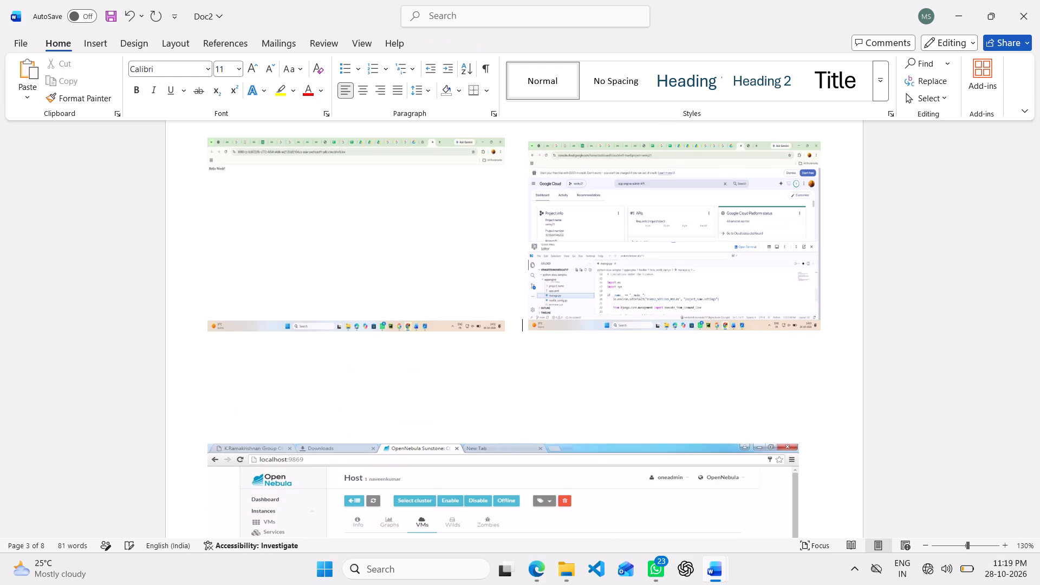
Raise the Google Cloud dashboard screenshot's top edge slightly to line up with the Hello World screenshot's top.
click(620, 139)
click(664, 149)
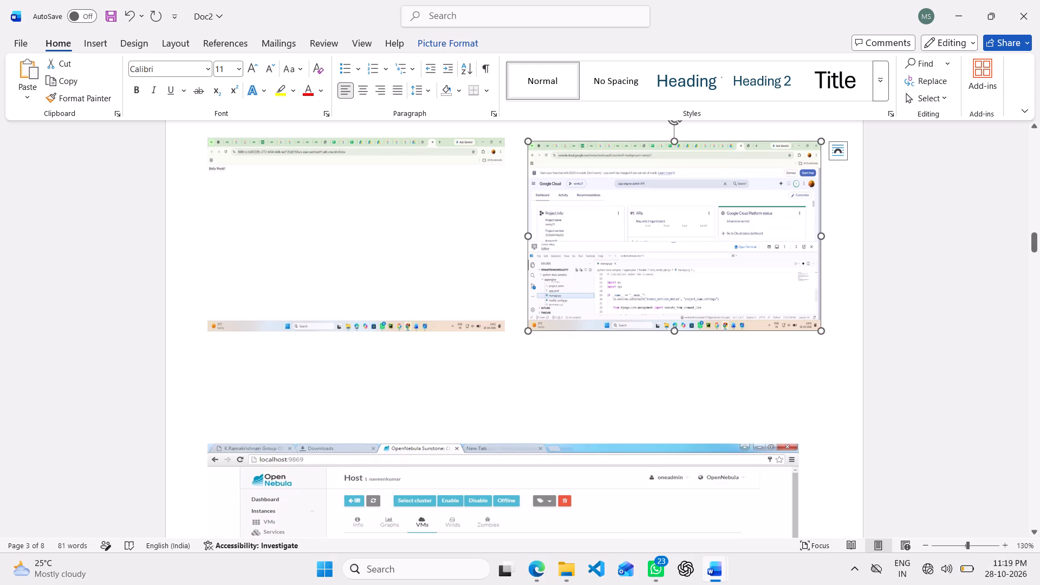
click(676, 139)
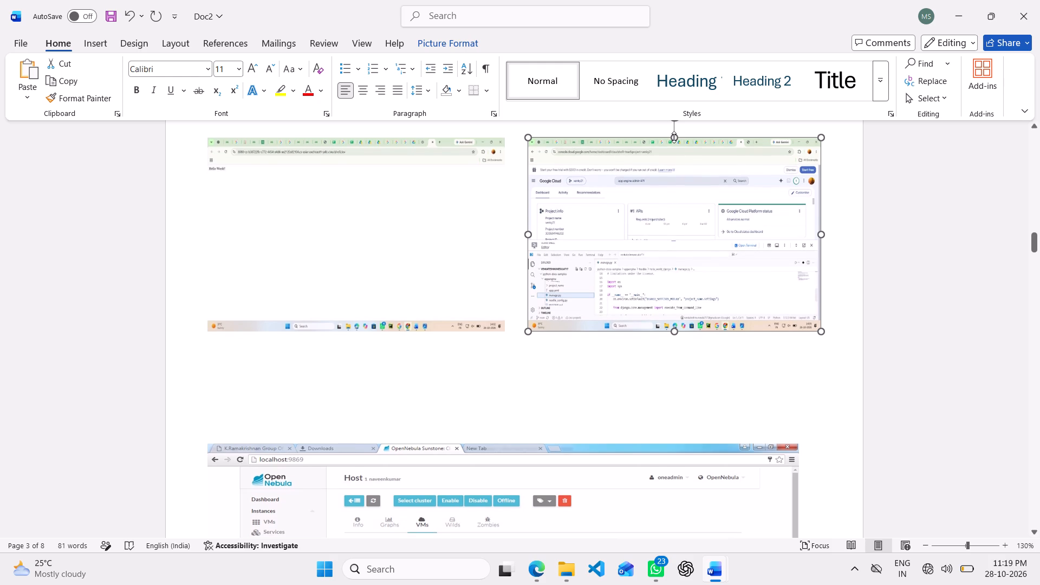
Shrink the OpenNebula host screenshot listing the failed VMs to about the width and height of the Hello World screenshot.
scroll(674, 137, down, 2)
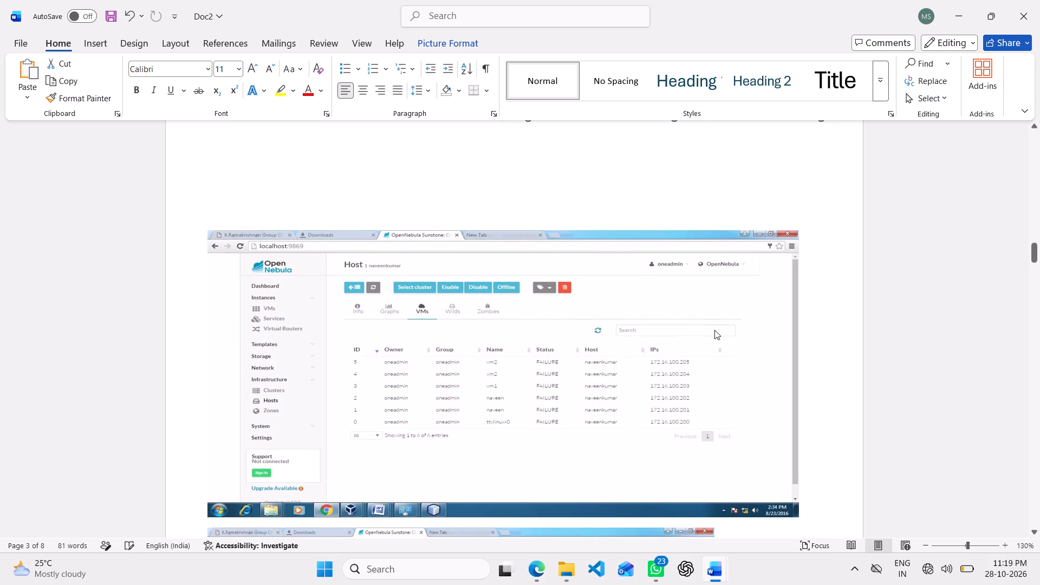
click(714, 330)
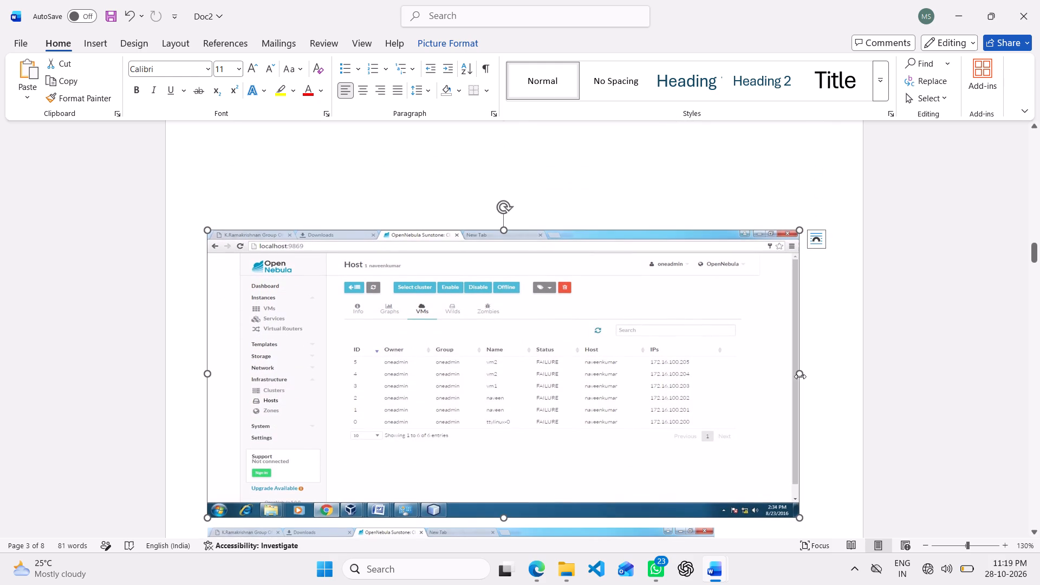
drag(800, 376, 516, 317)
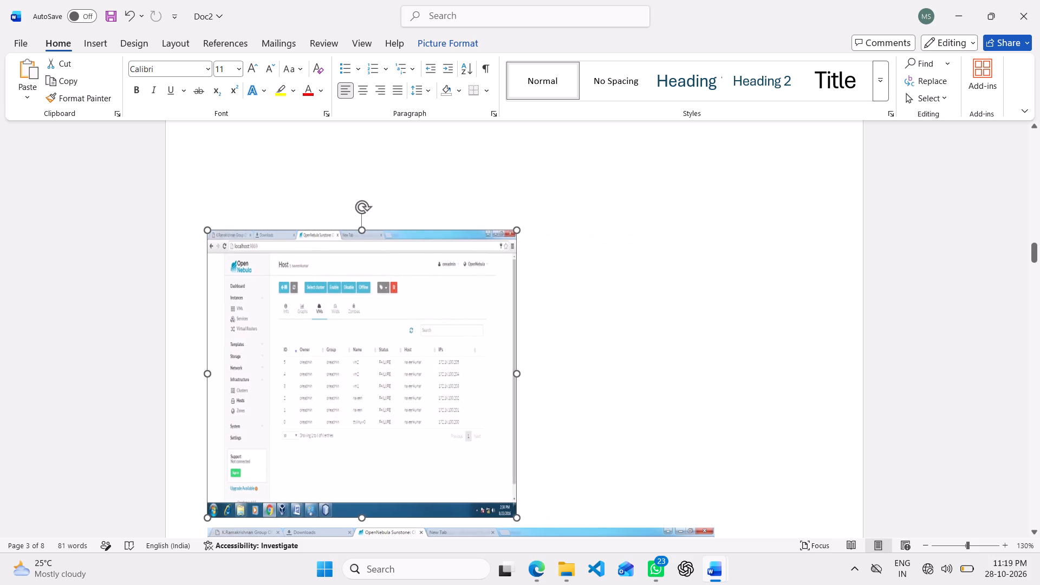
drag(516, 317, 496, 315)
drag(498, 375, 506, 380)
scroll(506, 380, down, 1)
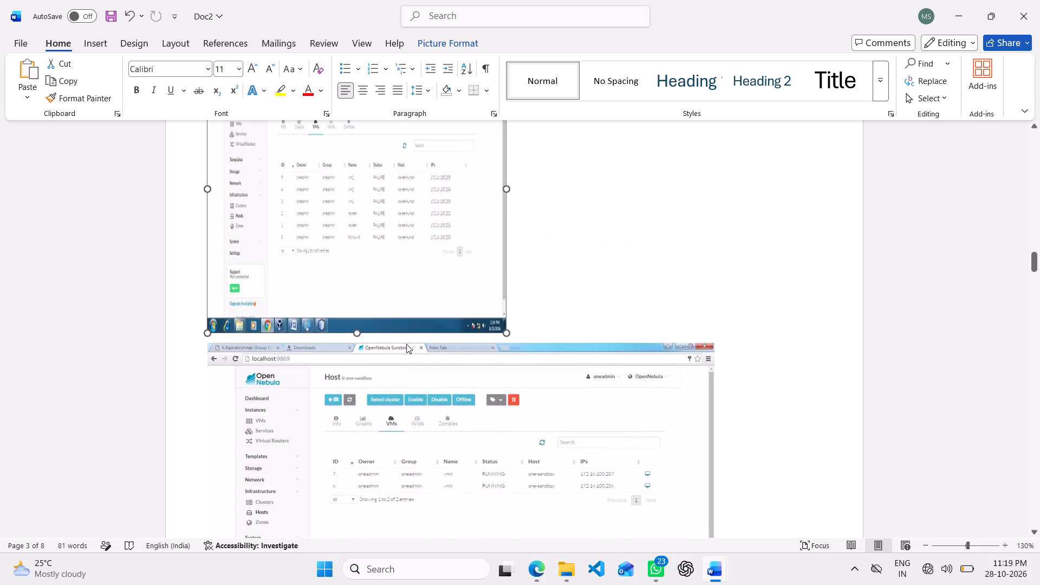
drag(357, 333, 339, 264)
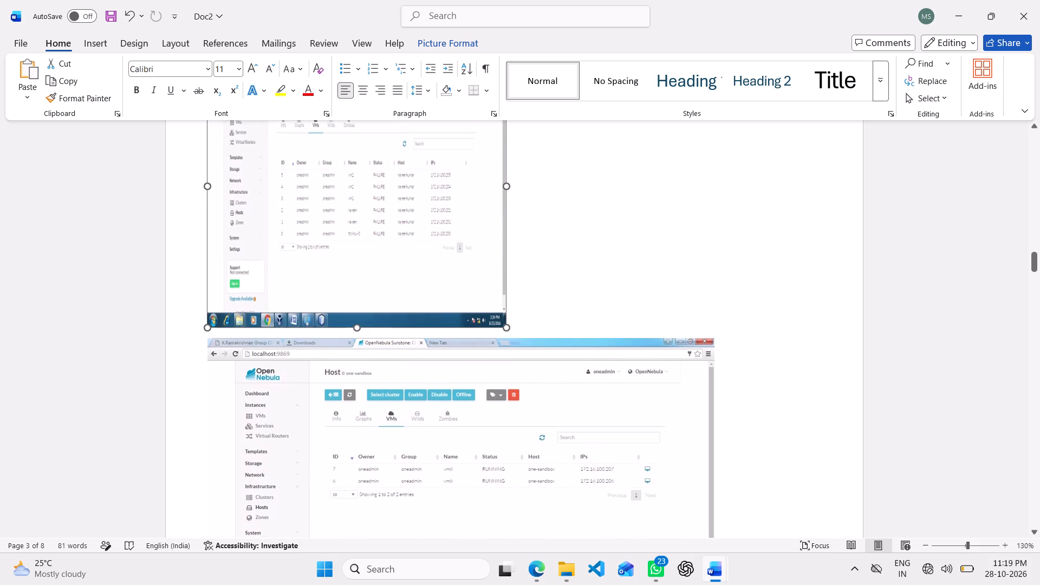
drag(339, 264, 339, 237)
Move the failed-VMs OpenNebula screenshot up to its own line just below the Google Cloud screenshots.
scroll(339, 237, up, 1)
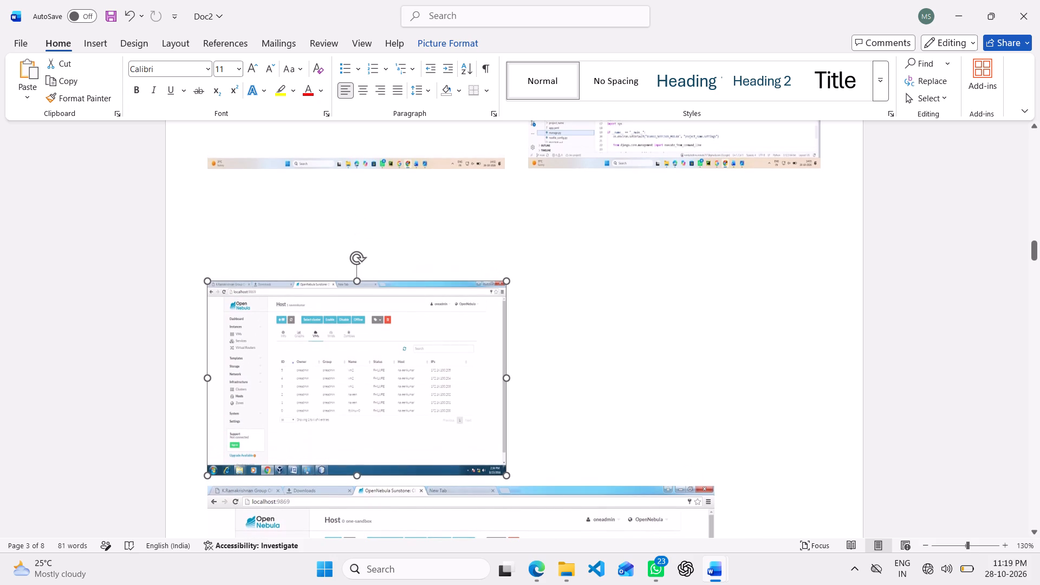
drag(352, 291, 310, 197)
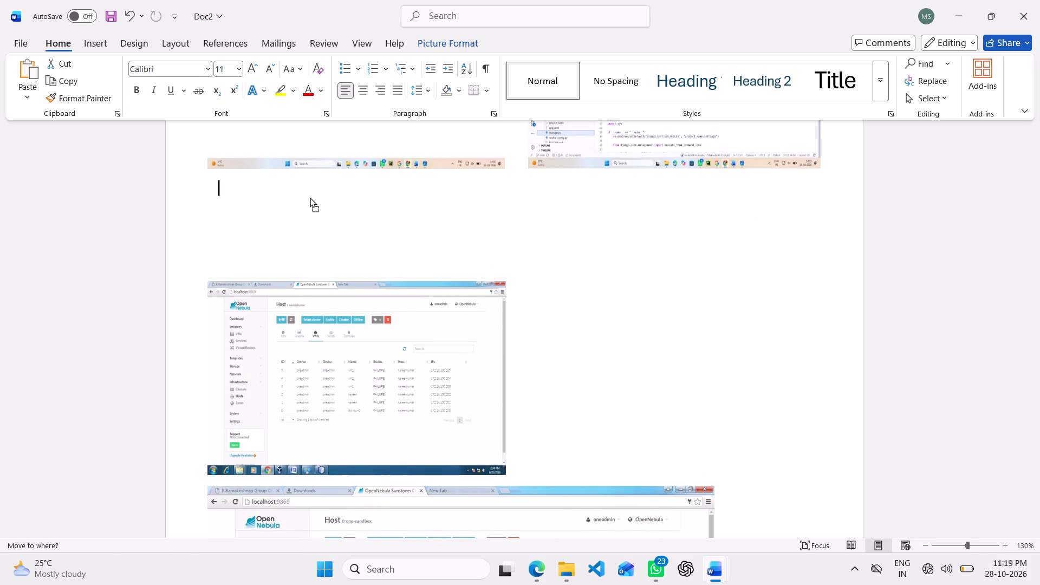
drag(310, 197, 306, 198)
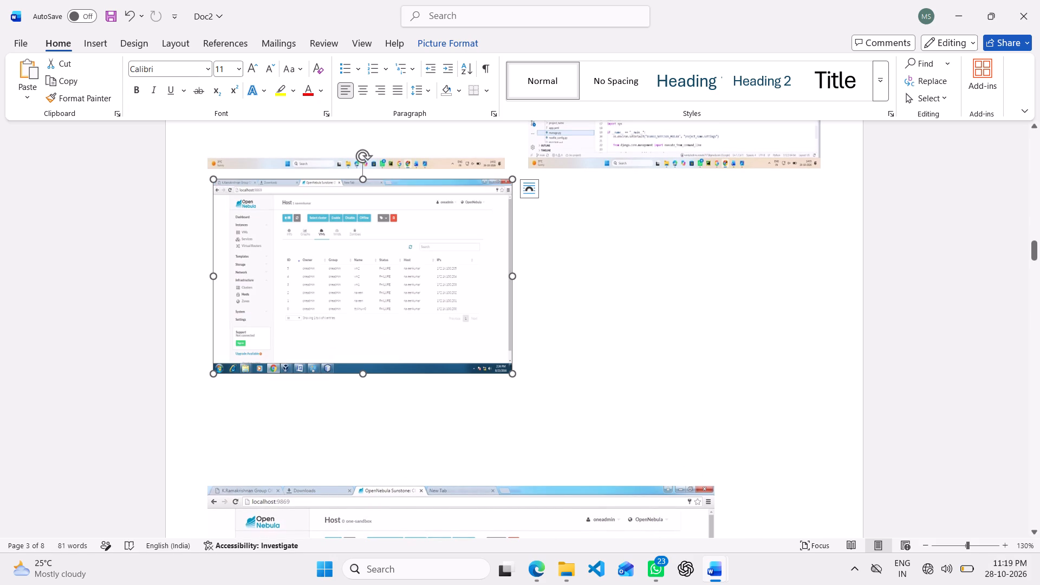
key(Return)
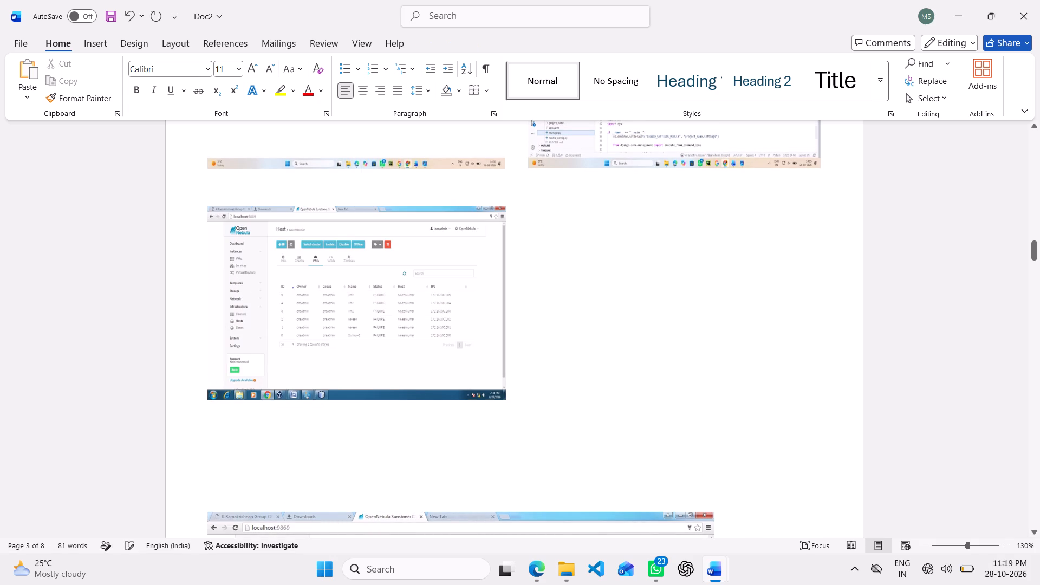
Shrink the one-sandbox OpenNebula host screenshot to about two-thirds of its width and just over half its height.
scroll(518, 324, down, 2)
drag(579, 326, 711, 244)
click(711, 244)
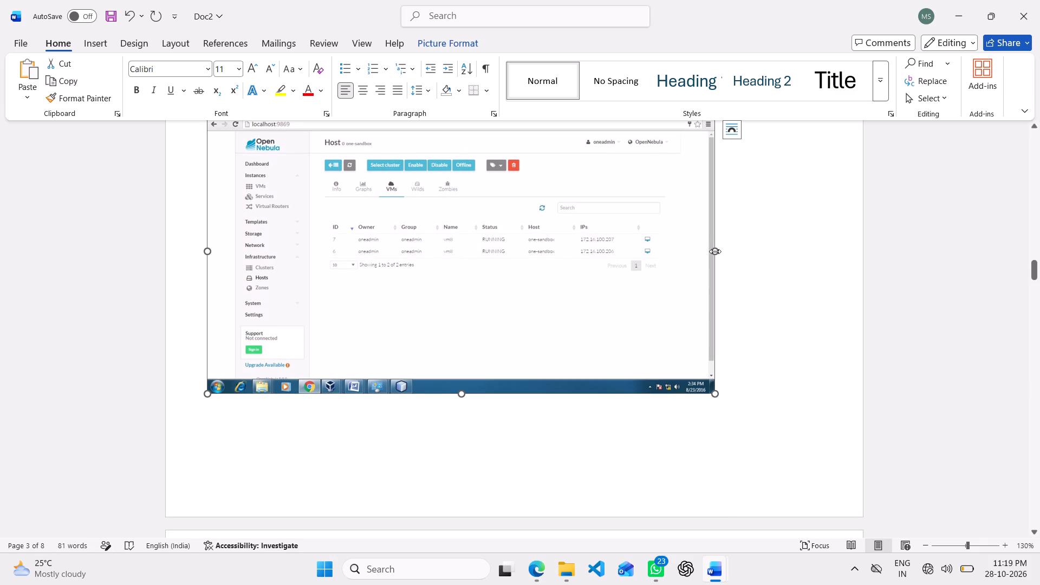
drag(715, 251, 557, 226)
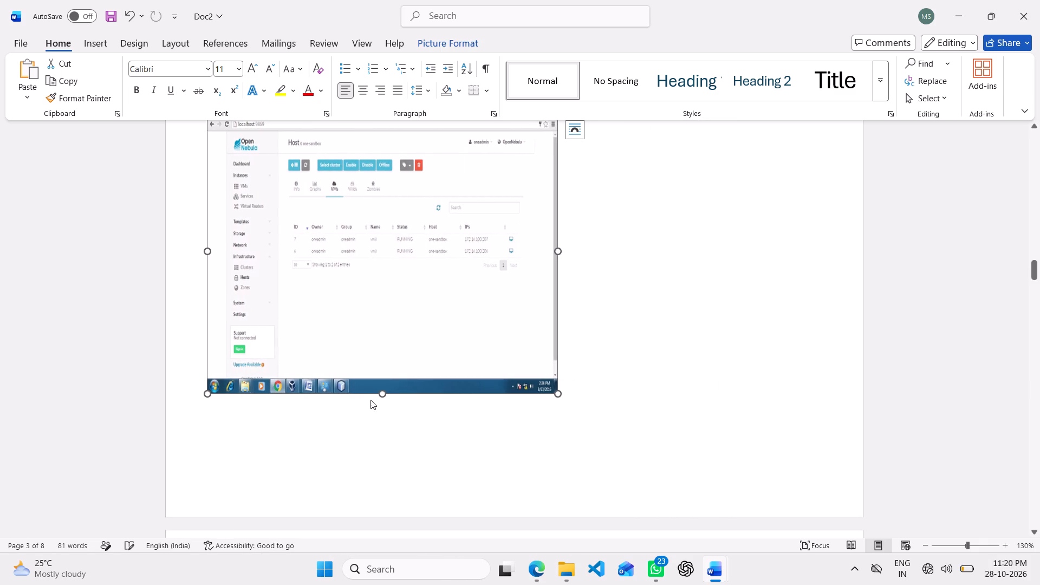
drag(380, 391, 357, 272)
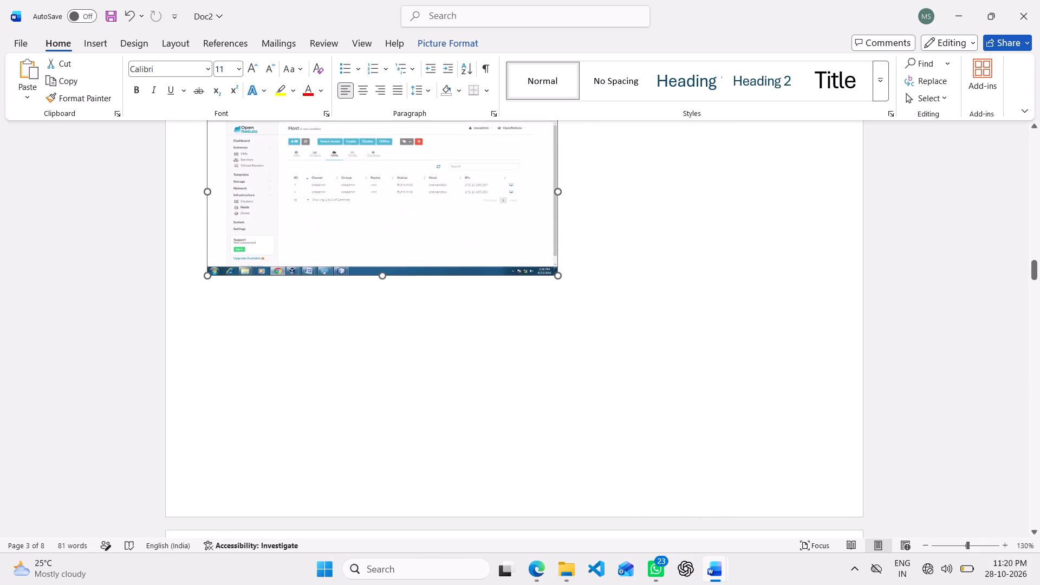
drag(357, 272, 357, 272)
Delete the blank lines between the failed-VMs and one-sandbox OpenNebula screenshots.
scroll(357, 272, up, 1)
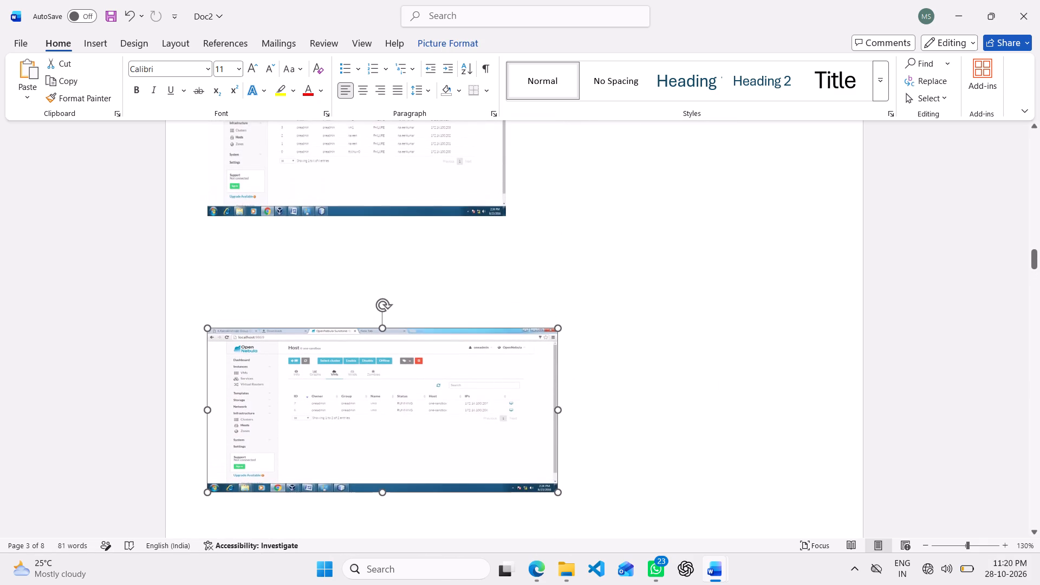
click(220, 306)
key(BackSpace)
key(BackSpace)
key(BackSpace)
key(BackSpace)
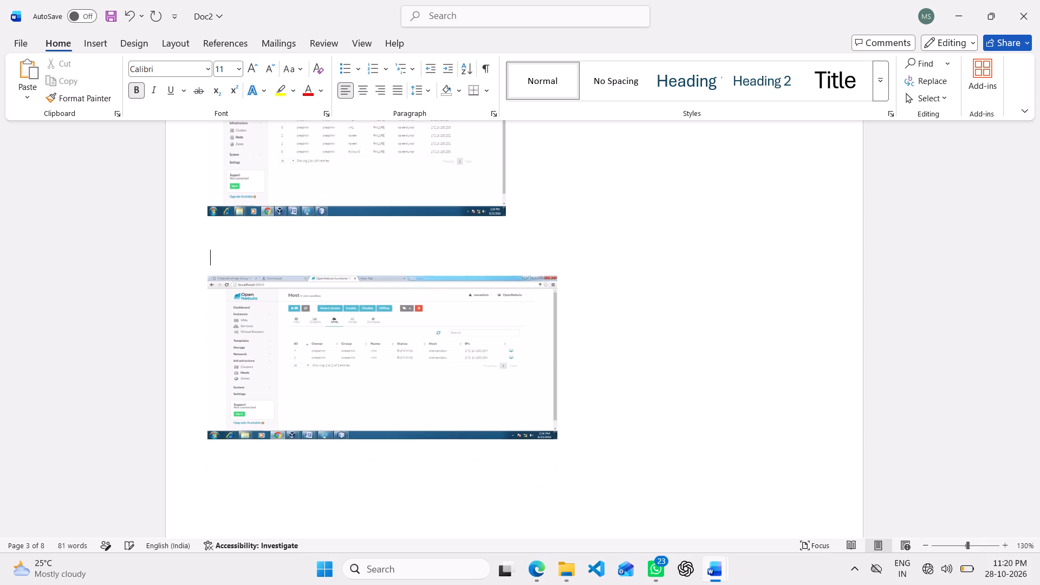
key(BackSpace)
key(BackSpace)
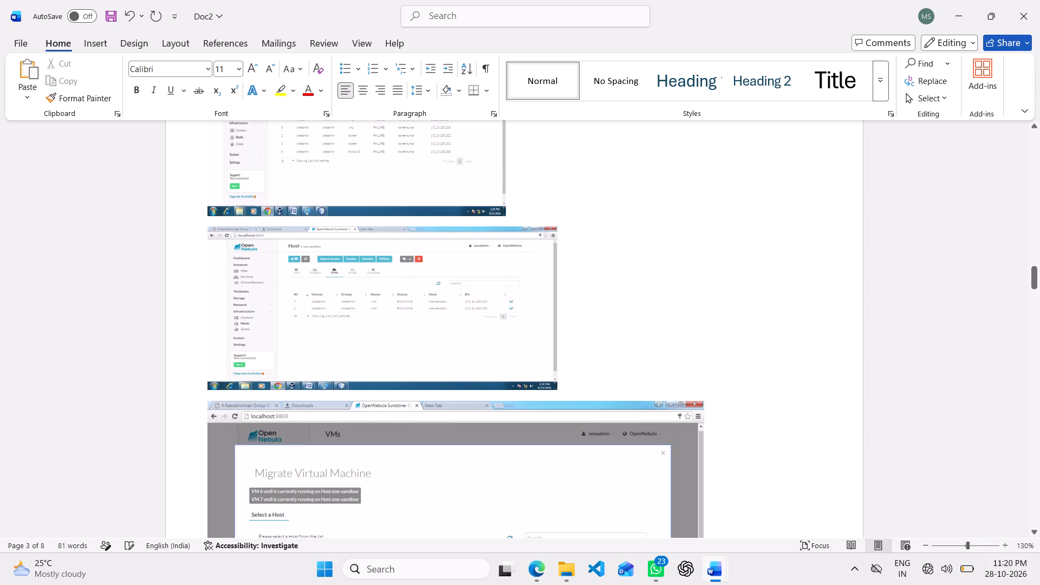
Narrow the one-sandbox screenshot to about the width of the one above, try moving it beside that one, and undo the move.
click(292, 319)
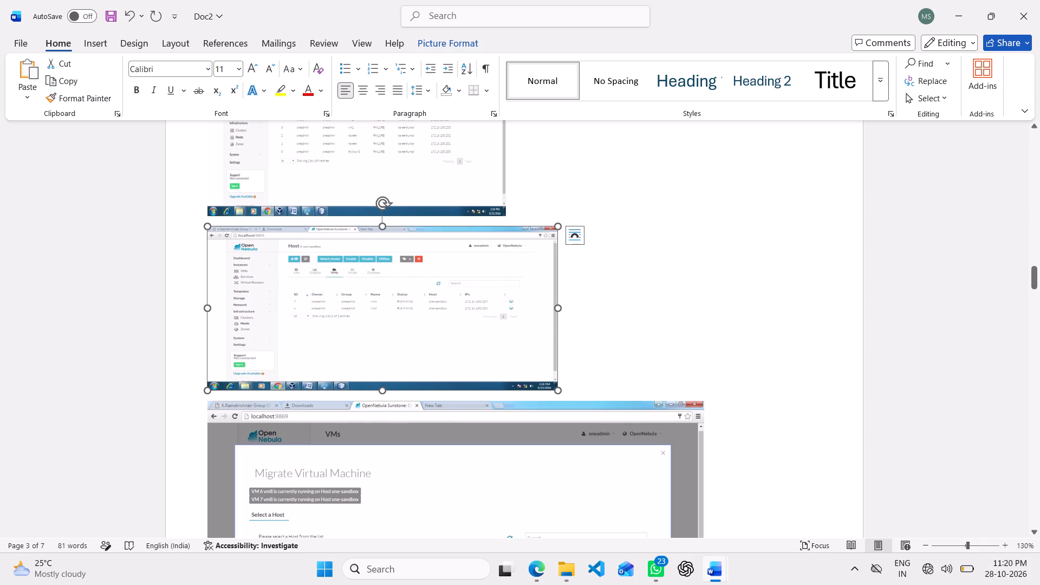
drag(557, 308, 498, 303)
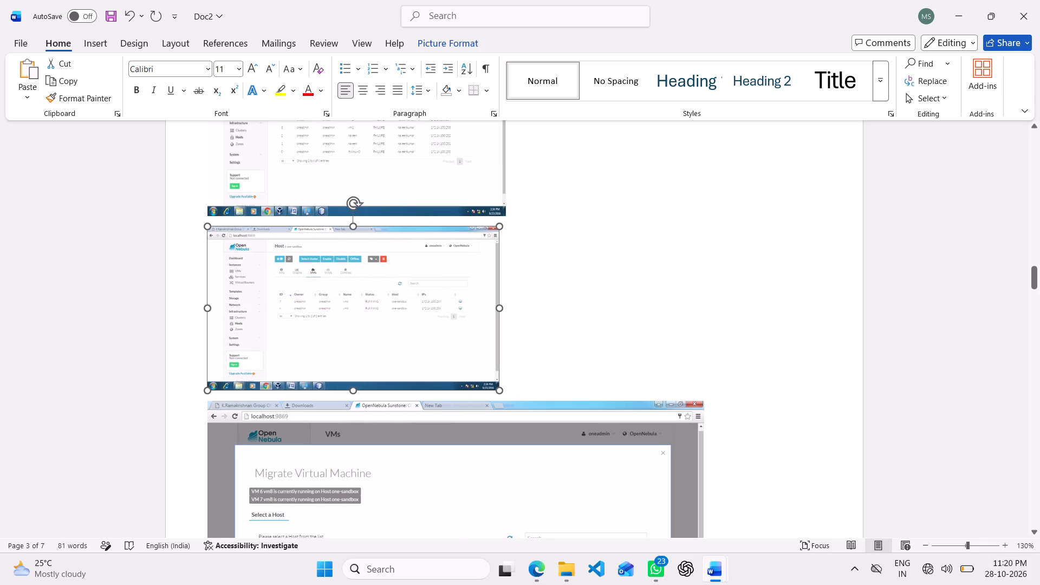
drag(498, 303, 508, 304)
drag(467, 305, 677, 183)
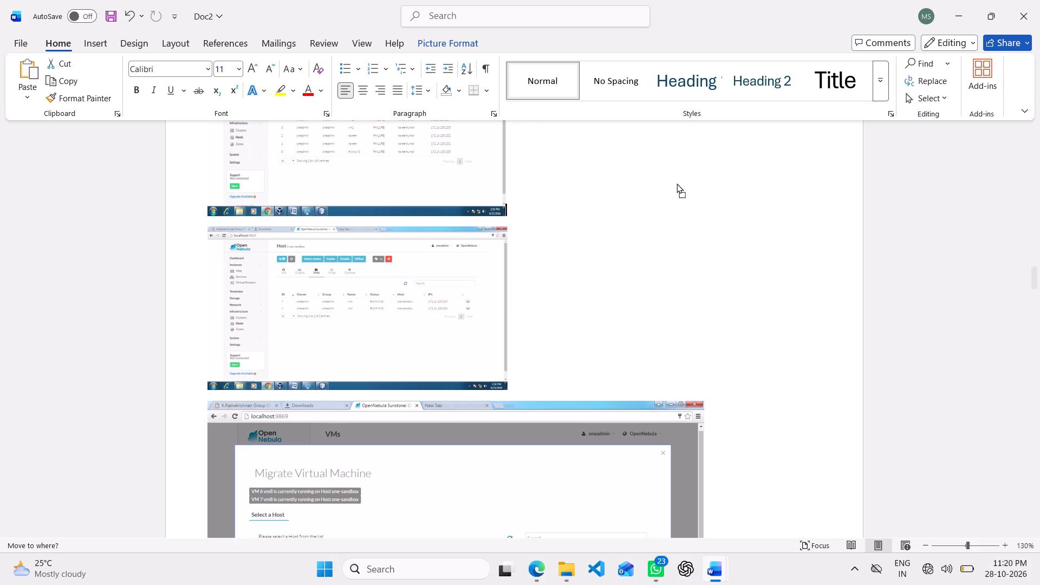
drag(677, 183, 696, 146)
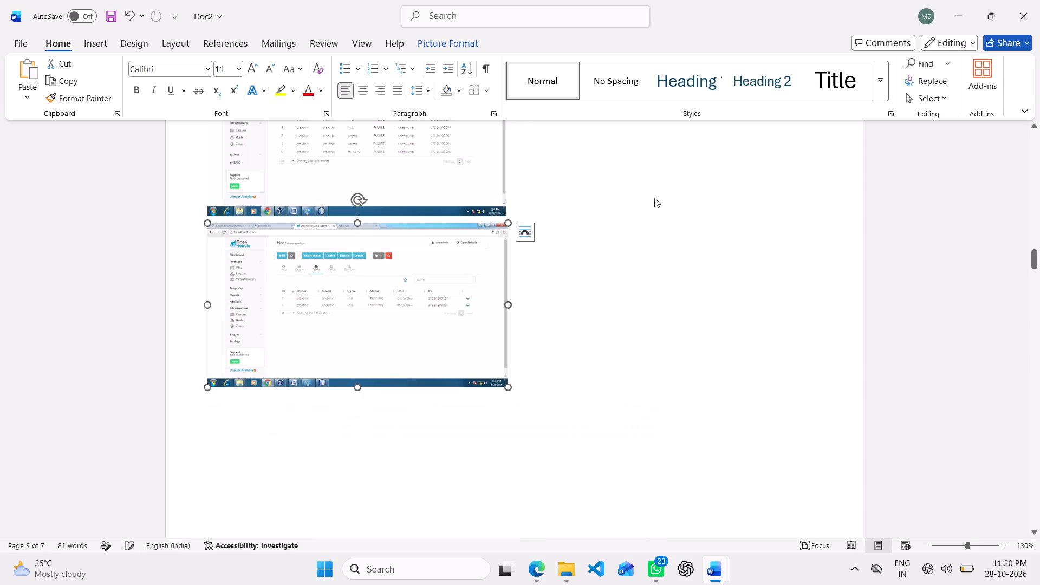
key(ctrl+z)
Narrow the one-sandbox screenshot to about half its width and place it directly beside the failed-VMs OpenNebula screenshot.
scroll(569, 261, up, 1)
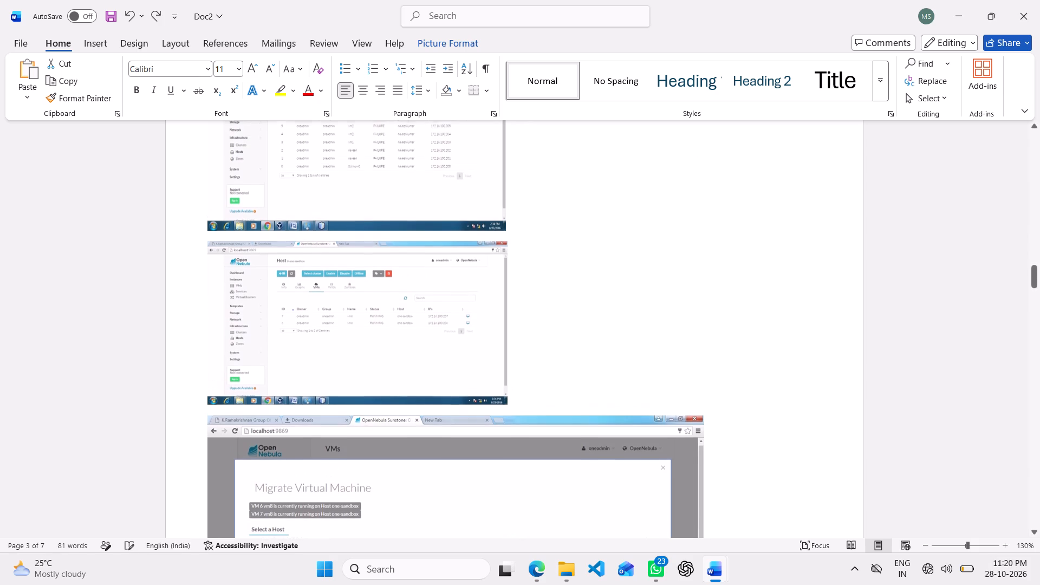
click(285, 389)
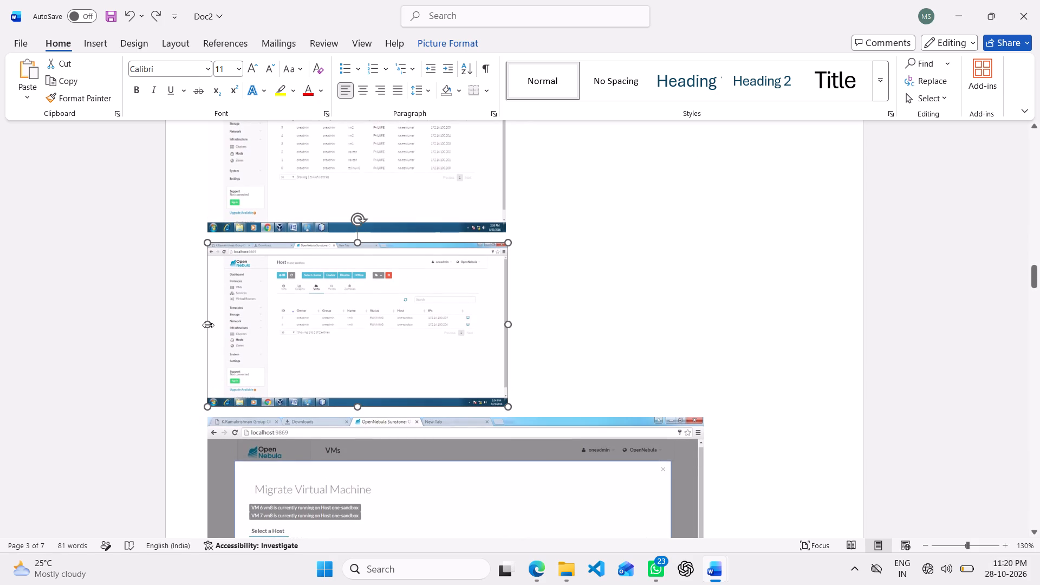
drag(208, 325, 357, 325)
drag(310, 310, 604, 128)
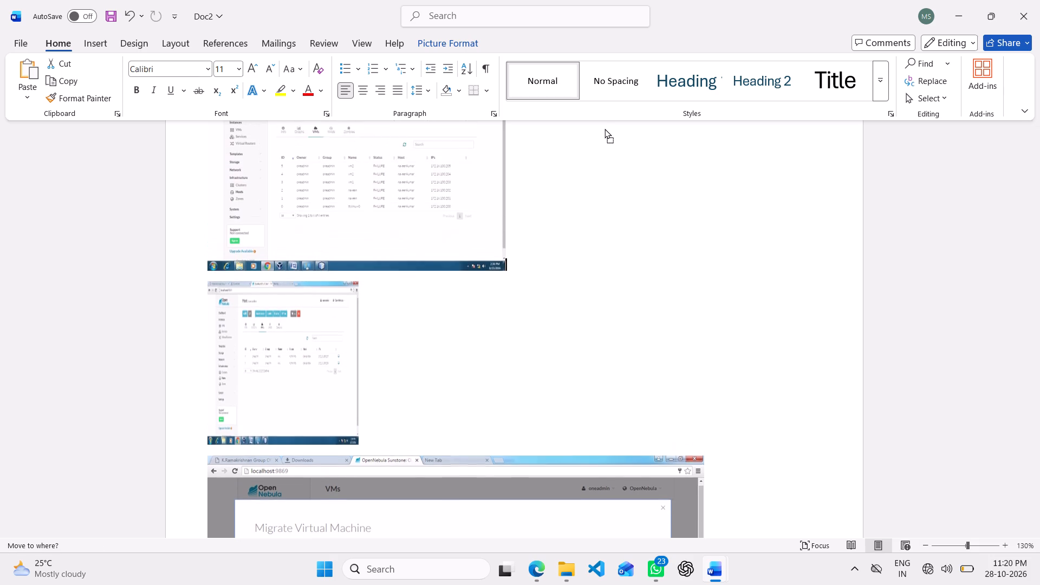
drag(604, 128, 600, 181)
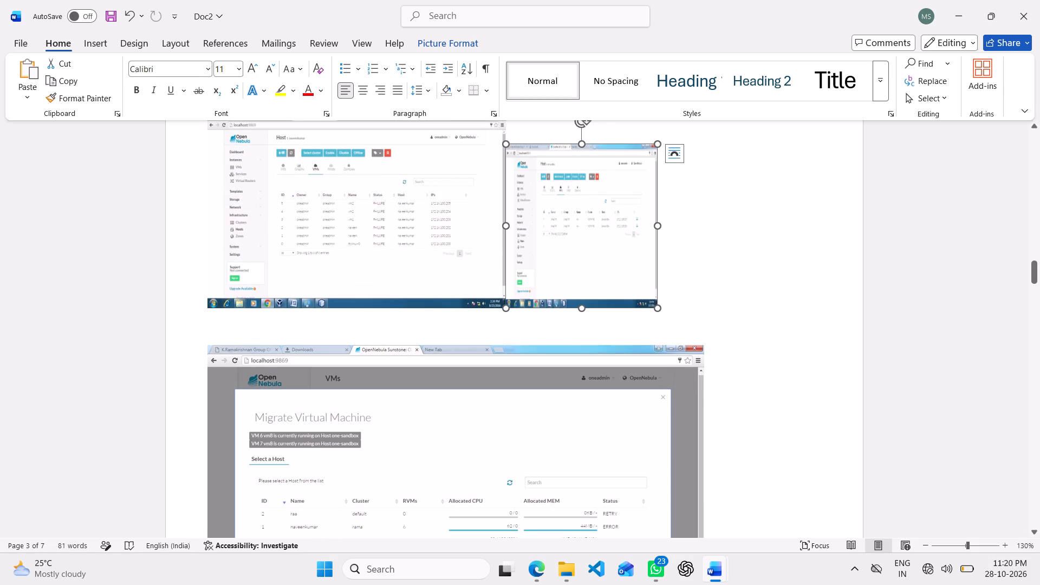
Widen the one-sandbox screenshot as far as it still fits on the line beside the failed-VMs screenshot, leaving some room for a gap.
drag(563, 205, 727, 165)
drag(661, 223, 815, 201)
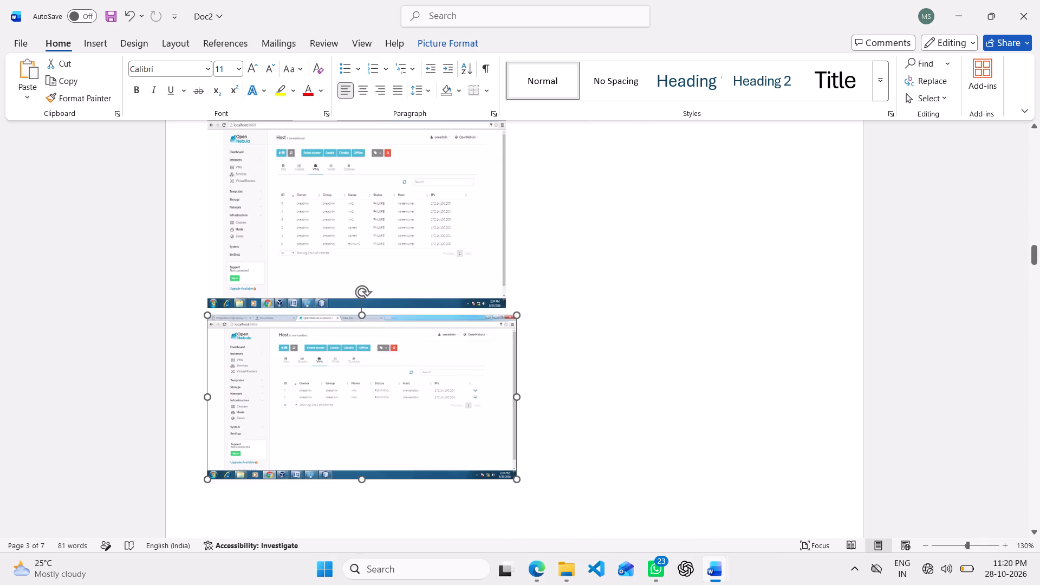
drag(815, 201, 749, 214)
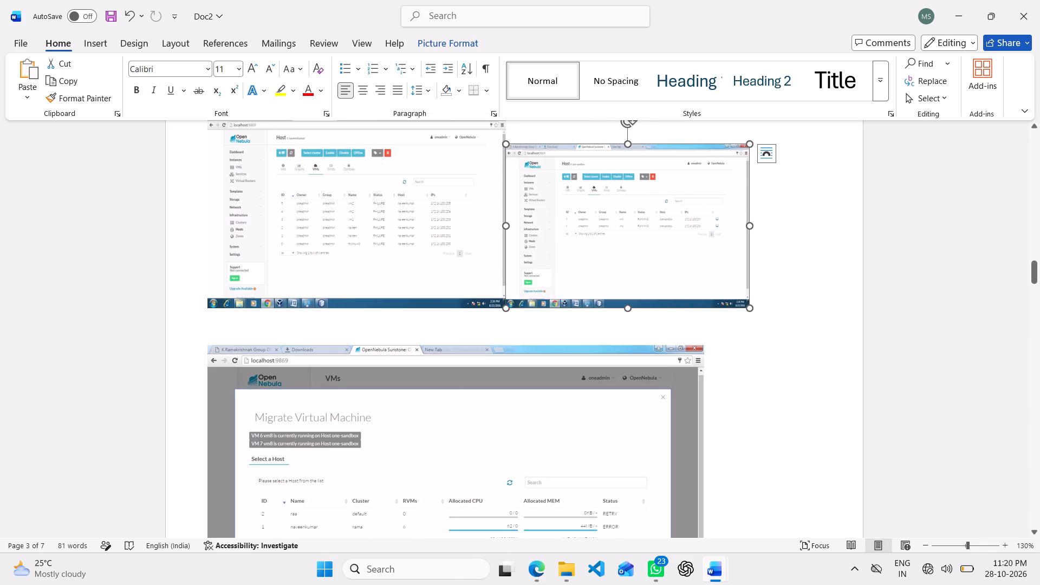
Insert a gap of seven spaces between the failed-VMs and one-sandbox OpenNebula screenshots.
click(509, 135)
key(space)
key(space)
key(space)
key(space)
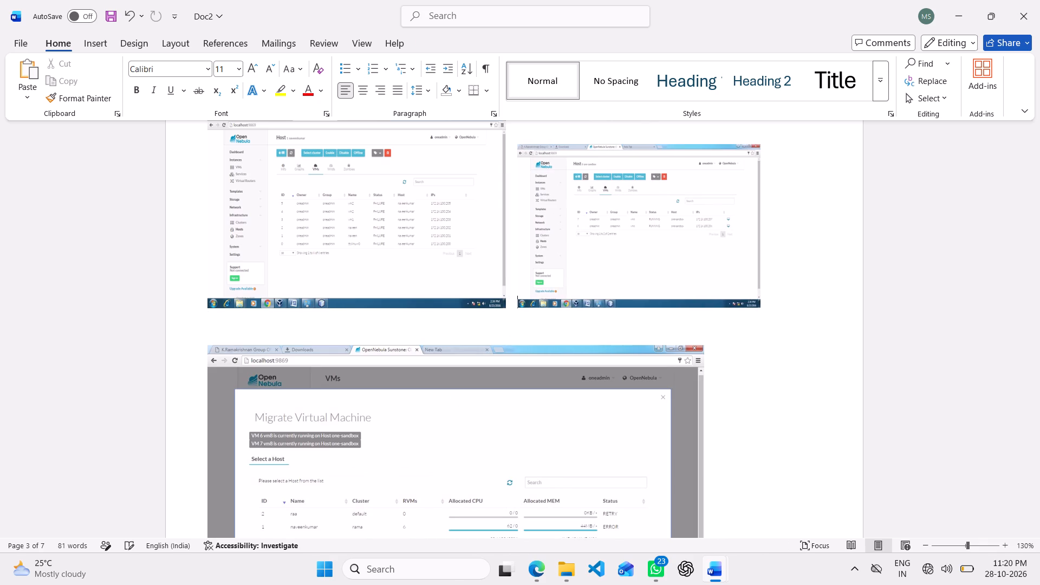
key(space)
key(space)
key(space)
Widen the one-sandbox screenshot slightly within the line and increase its height to about match the failed-VMs screenshot beside it.
scroll(509, 135, up, 1)
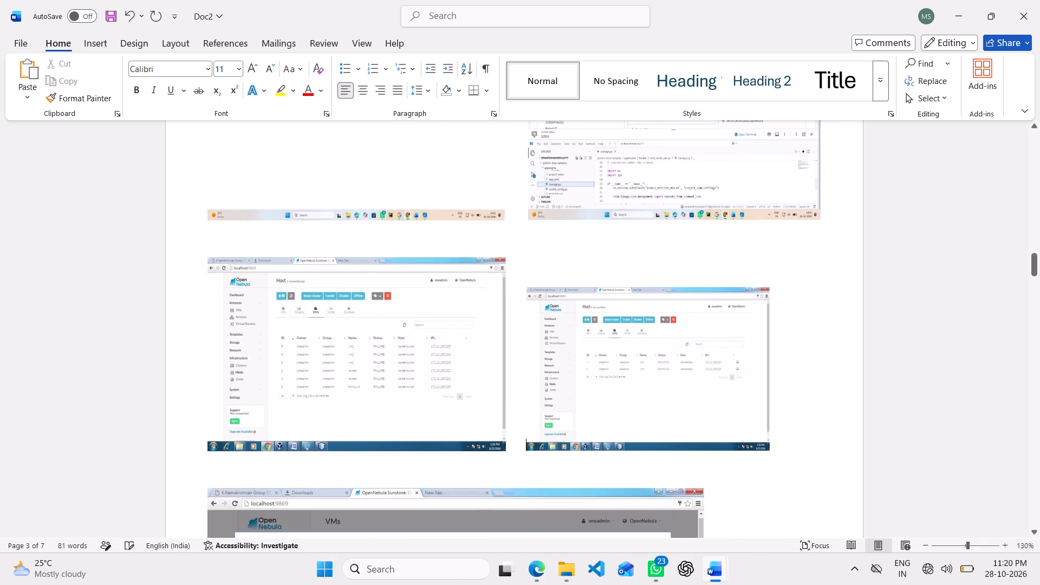
click(764, 369)
drag(772, 370, 822, 334)
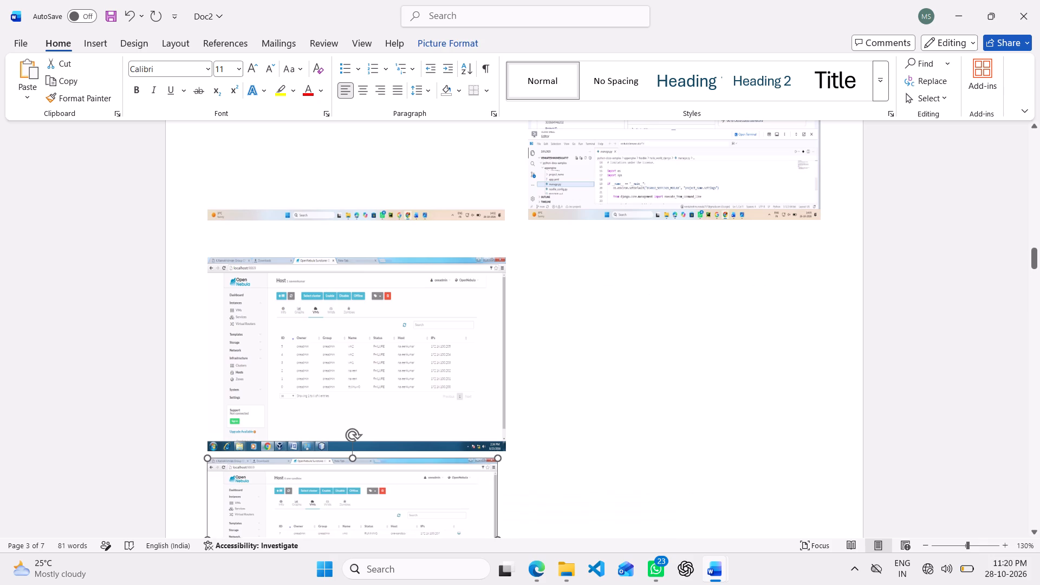
drag(822, 334, 806, 342)
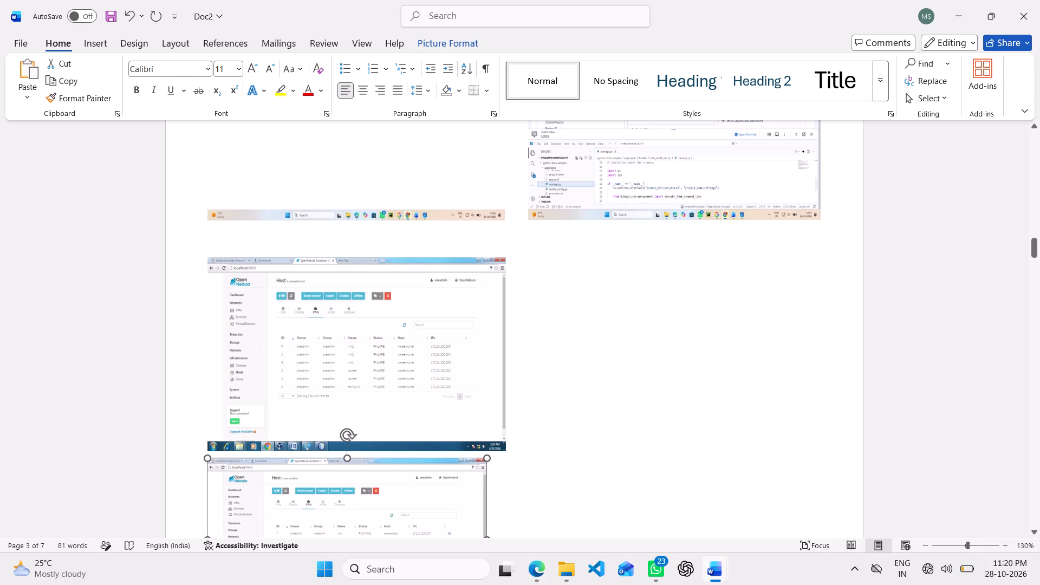
drag(806, 342, 795, 344)
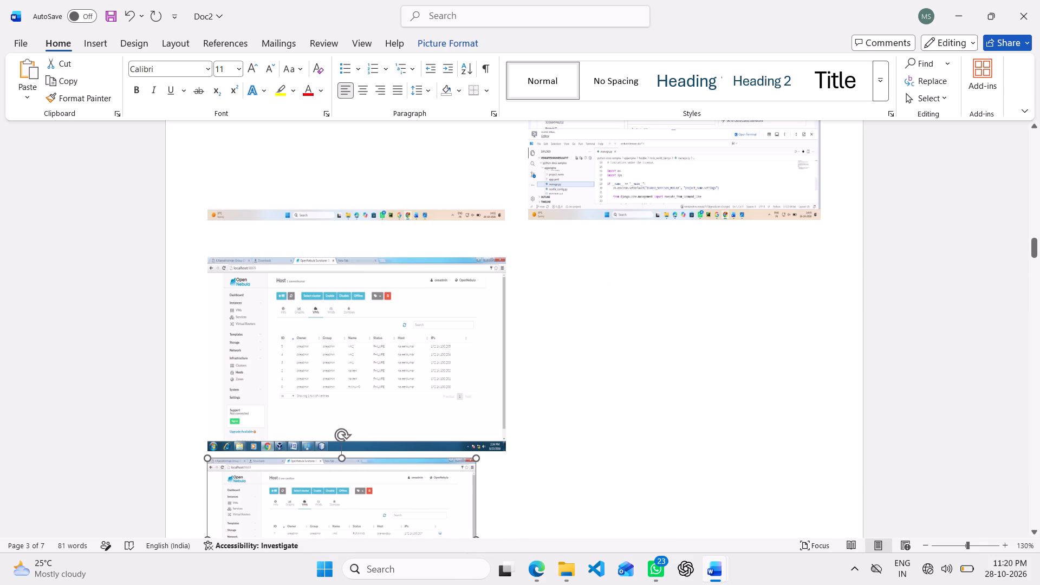
drag(795, 344, 778, 342)
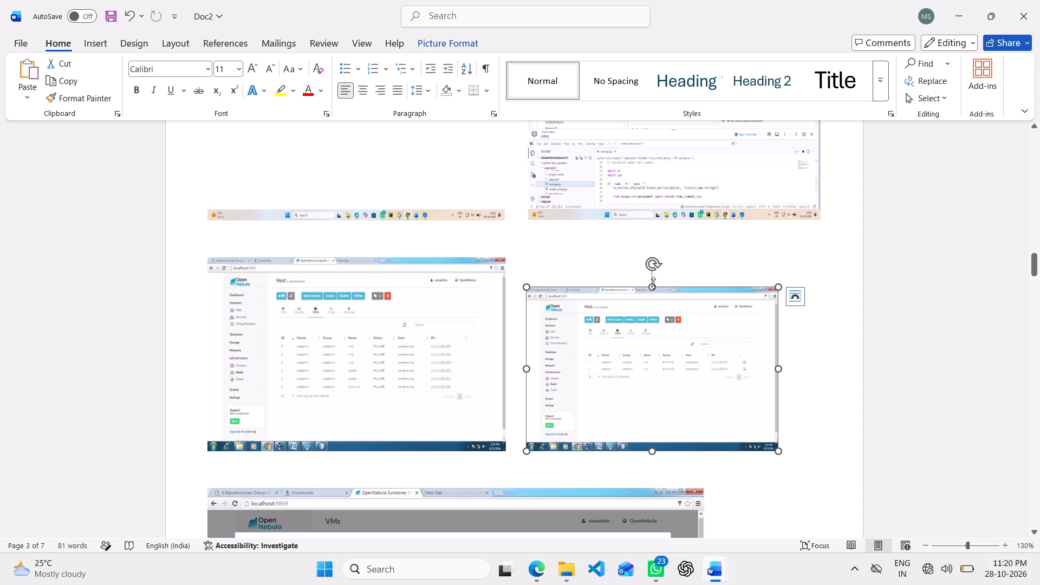
drag(652, 285, 649, 259)
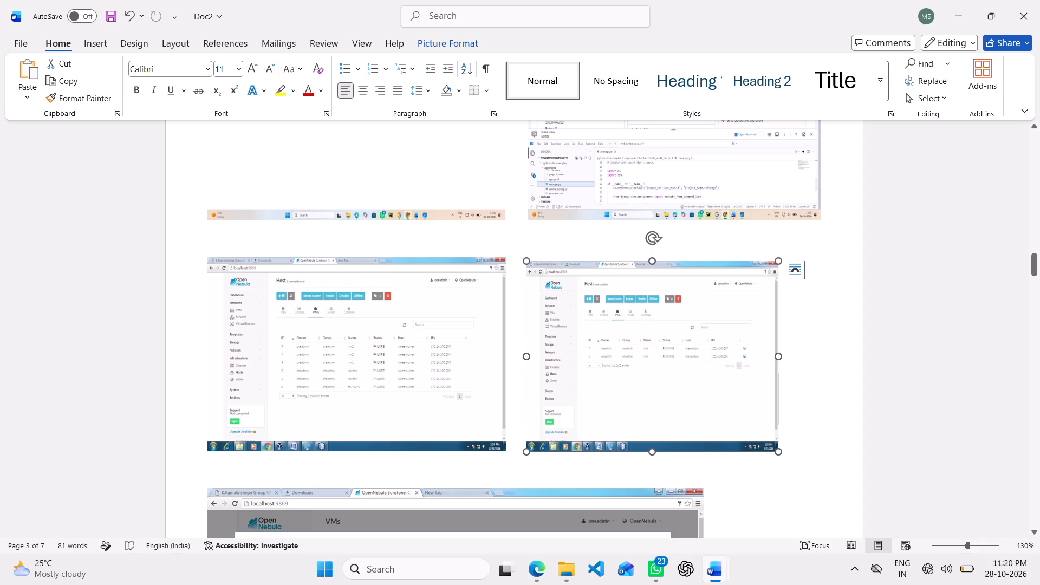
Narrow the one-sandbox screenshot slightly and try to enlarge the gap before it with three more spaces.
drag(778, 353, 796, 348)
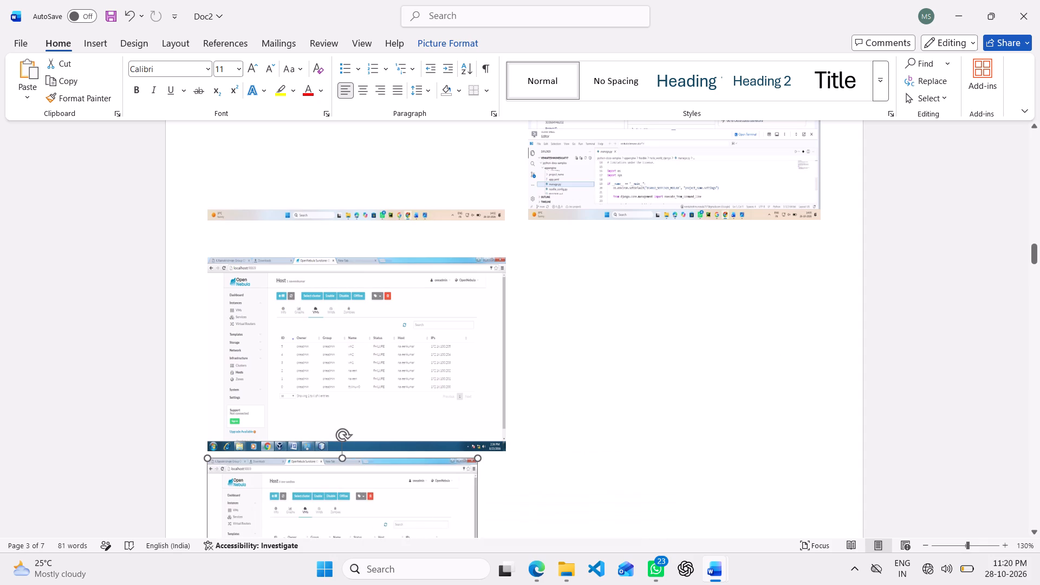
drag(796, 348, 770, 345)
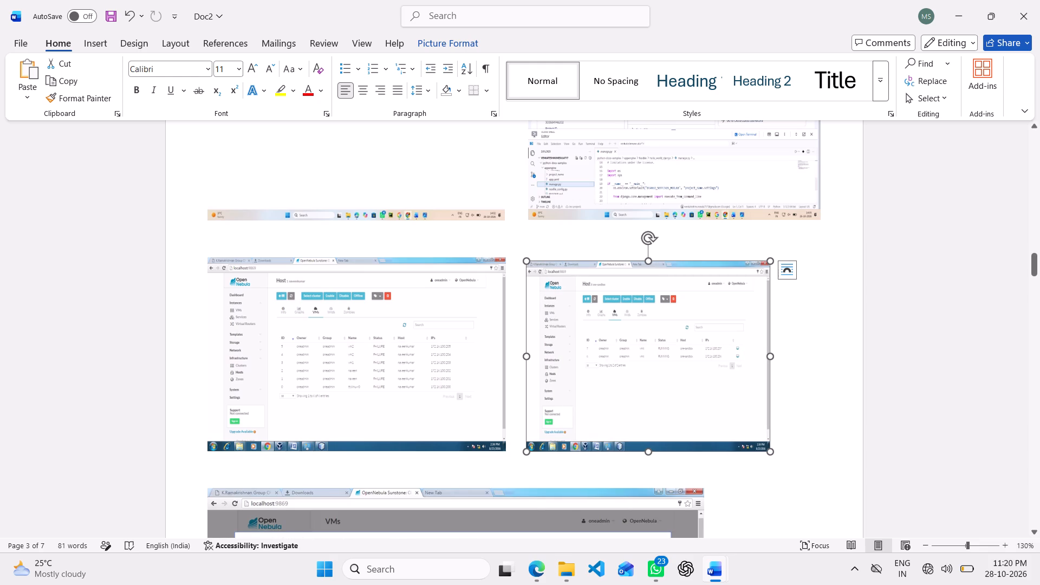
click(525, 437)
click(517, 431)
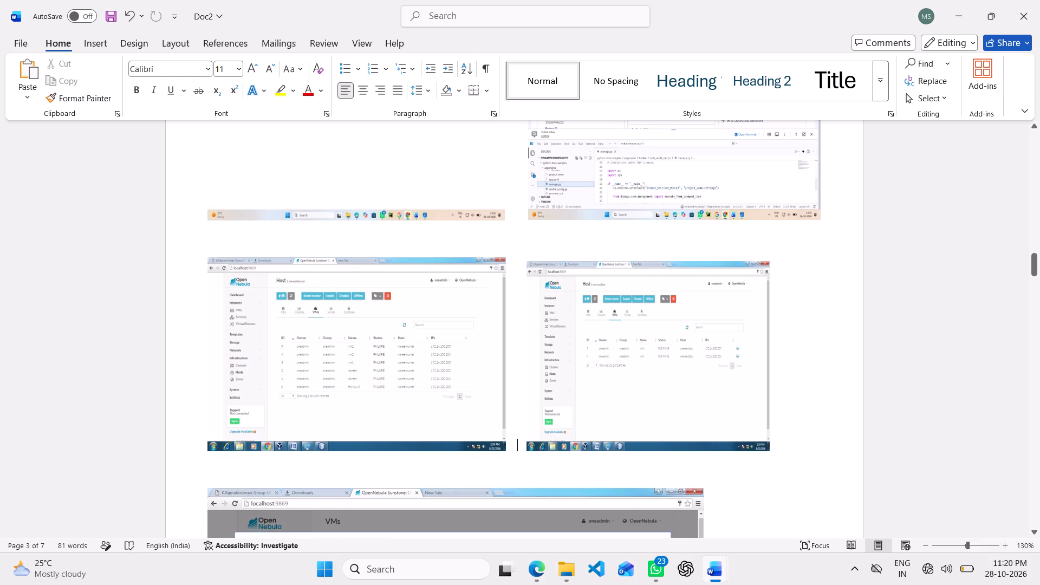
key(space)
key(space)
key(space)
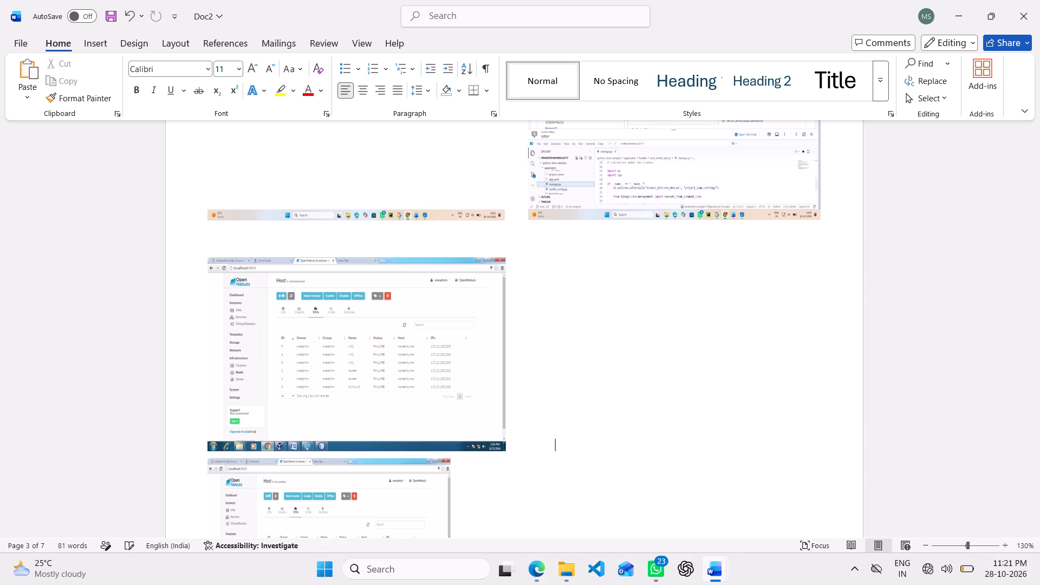
Delete spaces between the failed-VMs and one-sandbox screenshots until only a narrow gap remains, and insert one space before the failed-VMs screenshot.
key(BackSpace)
key(BackSpace)
key(BackSpace)
key(BackSpace)
key(BackSpace)
key(BackSpace)
key(BackSpace)
key(BackSpace)
key(BackSpace)
key(BackSpace)
key(BackSpace)
key(BackSpace)
key(BackSpace)
key(BackSpace)
key(BackSpace)
key(BackSpace)
key(BackSpace)
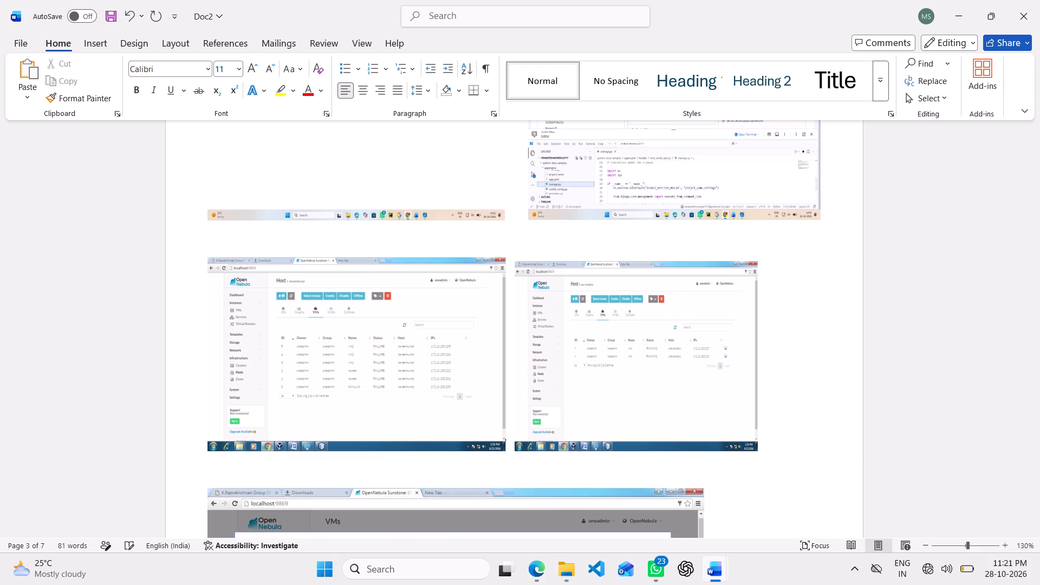
key(BackSpace)
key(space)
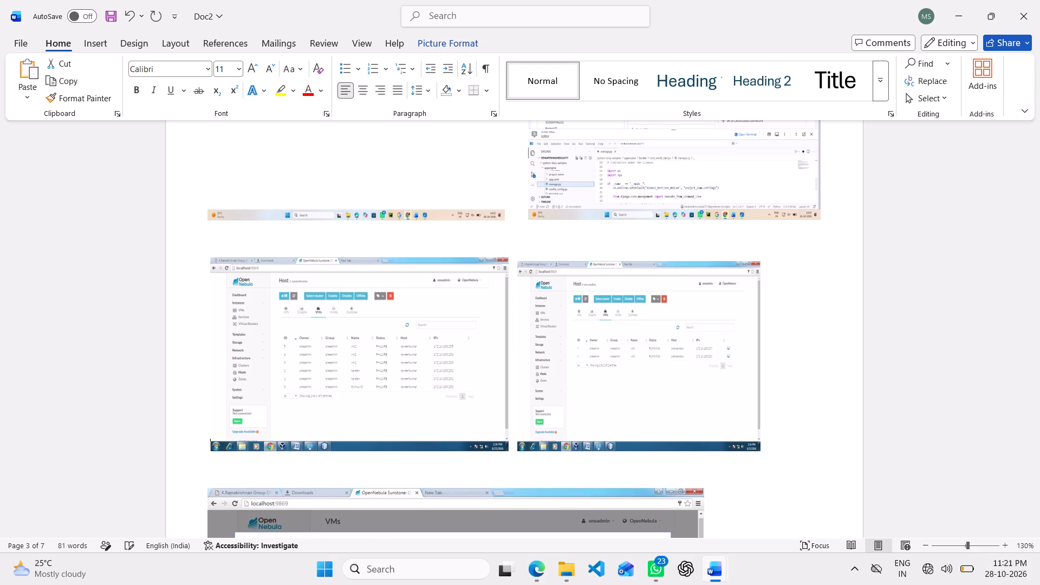
Widen the one-sandbox screenshot as far as it still fits on the line beside the failed-VMs screenshot.
click(655, 348)
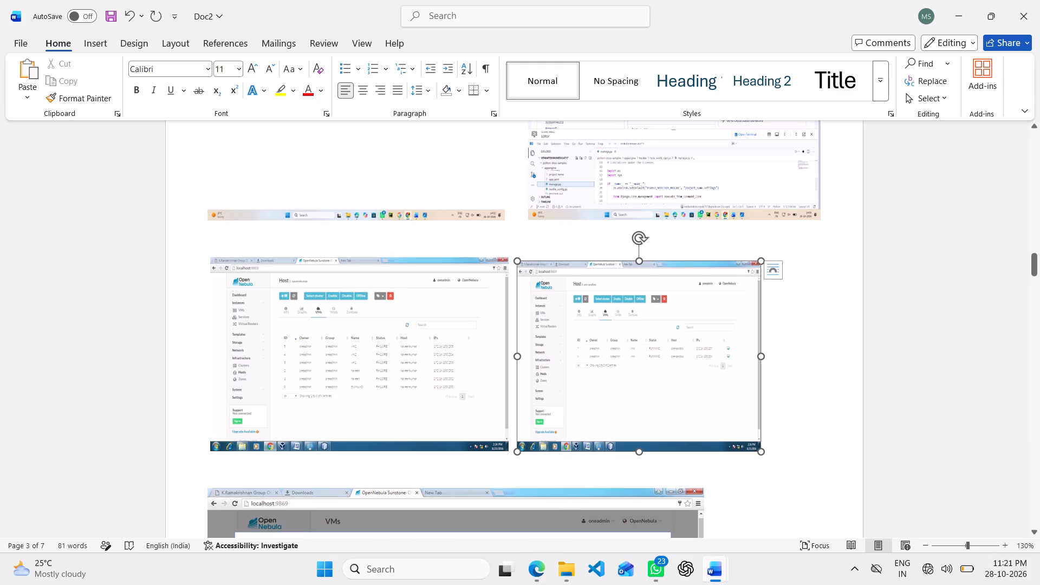
drag(762, 355, 778, 350)
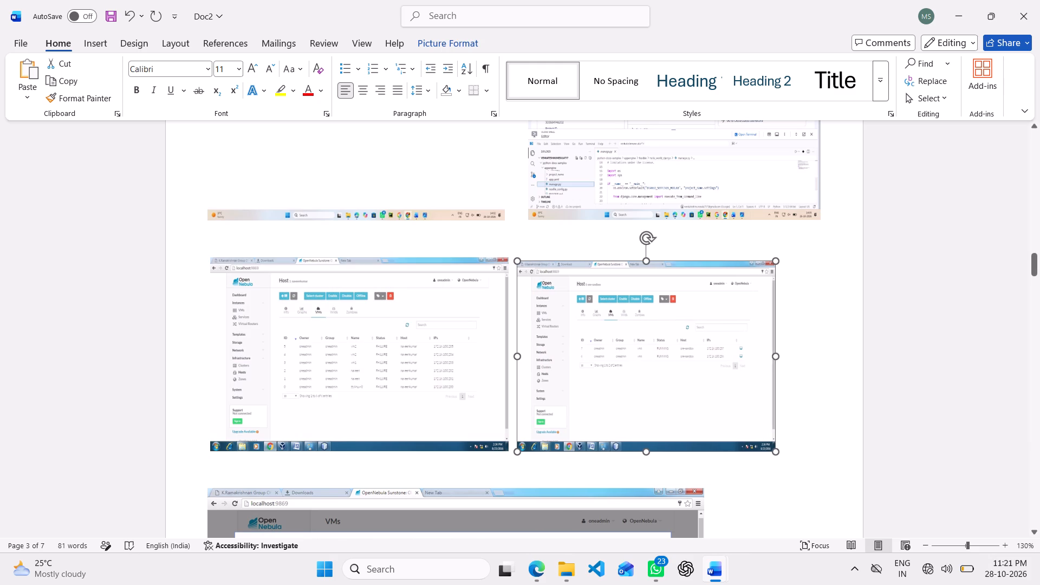
drag(778, 350, 777, 341)
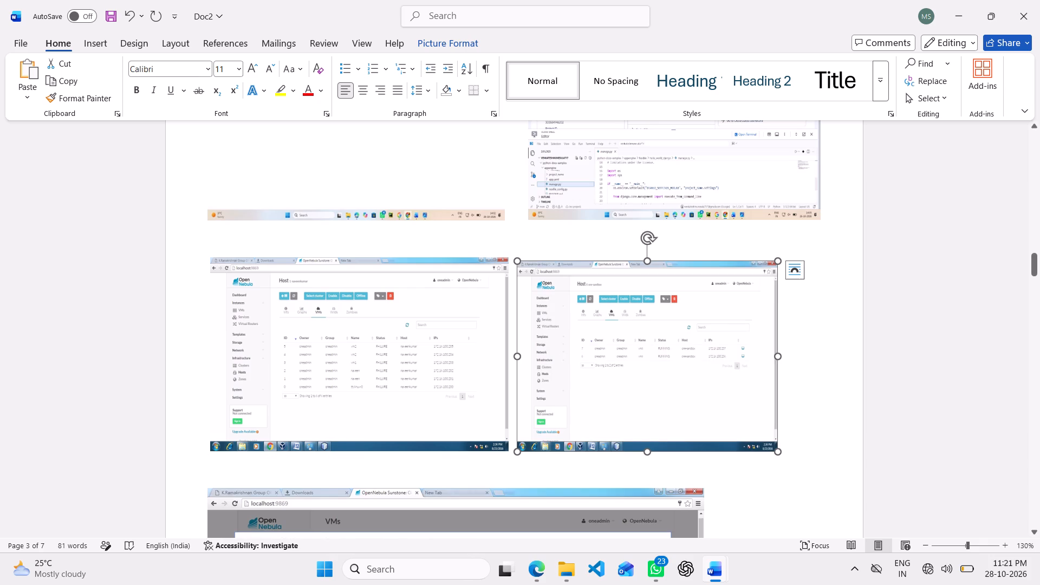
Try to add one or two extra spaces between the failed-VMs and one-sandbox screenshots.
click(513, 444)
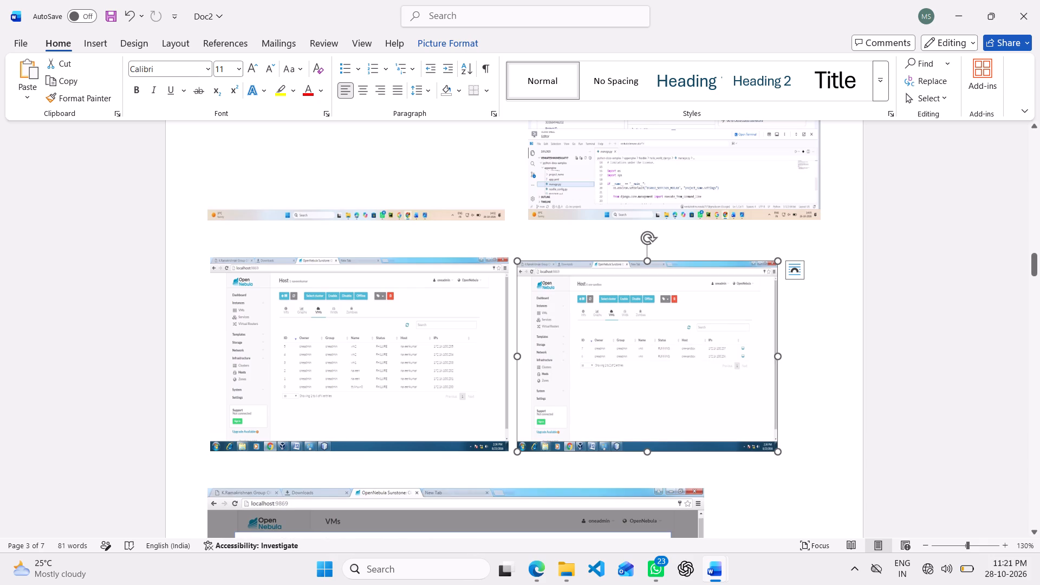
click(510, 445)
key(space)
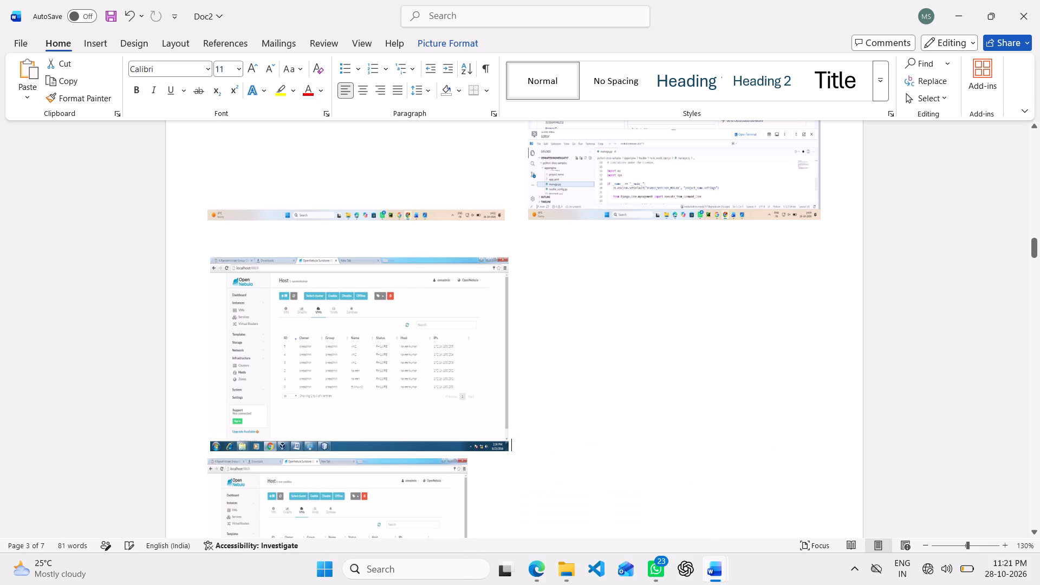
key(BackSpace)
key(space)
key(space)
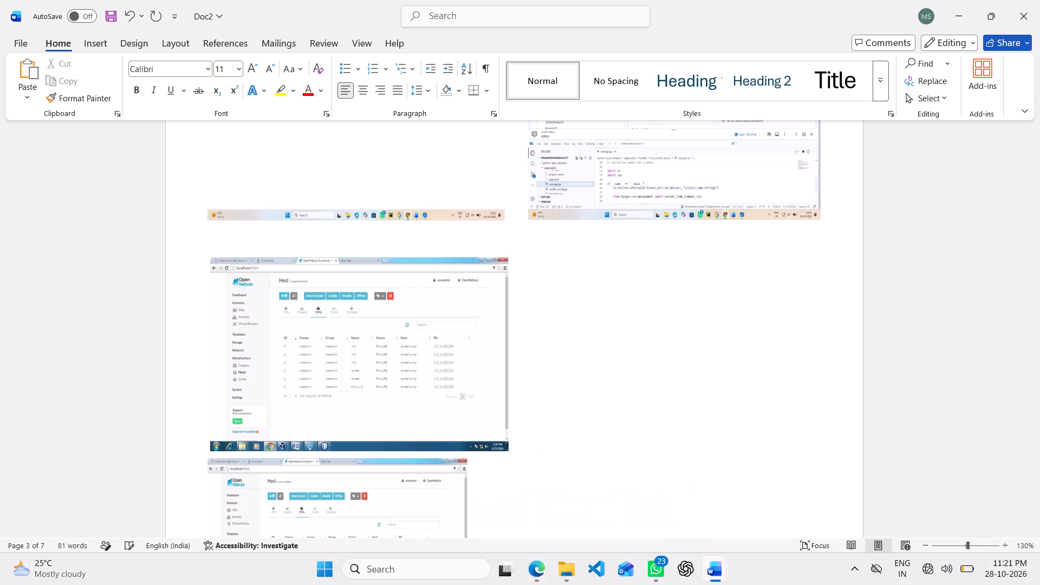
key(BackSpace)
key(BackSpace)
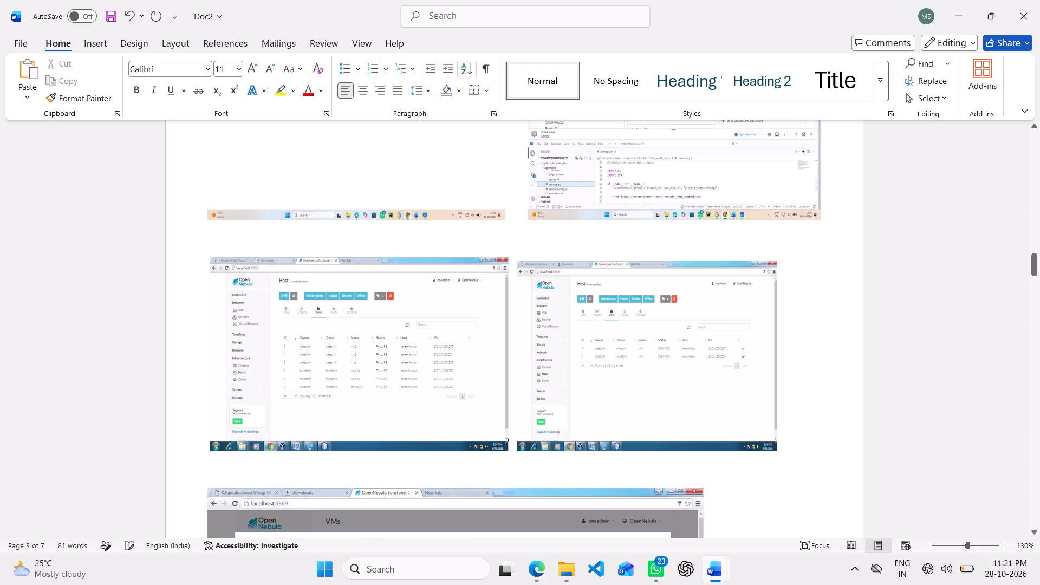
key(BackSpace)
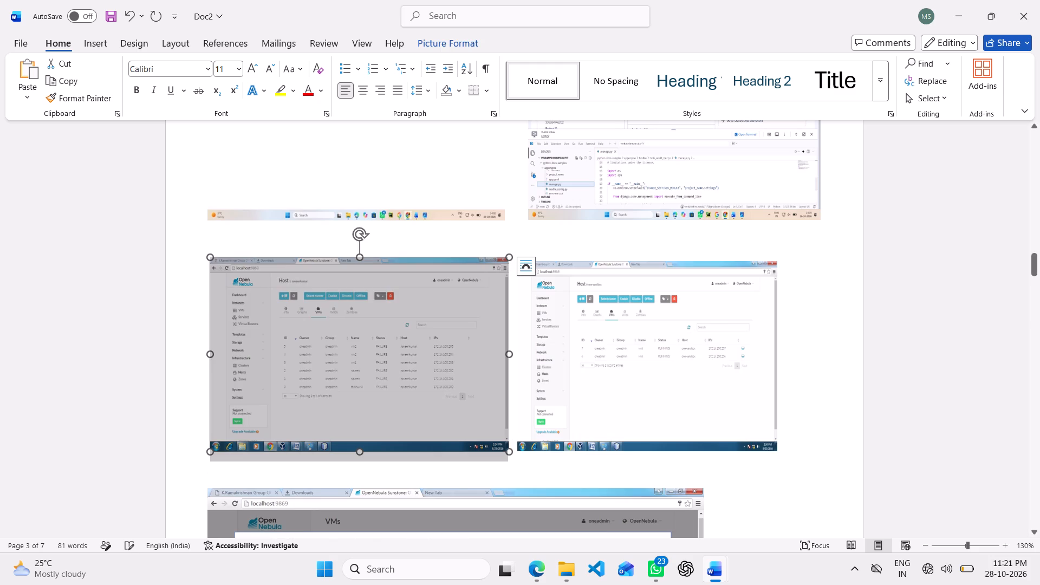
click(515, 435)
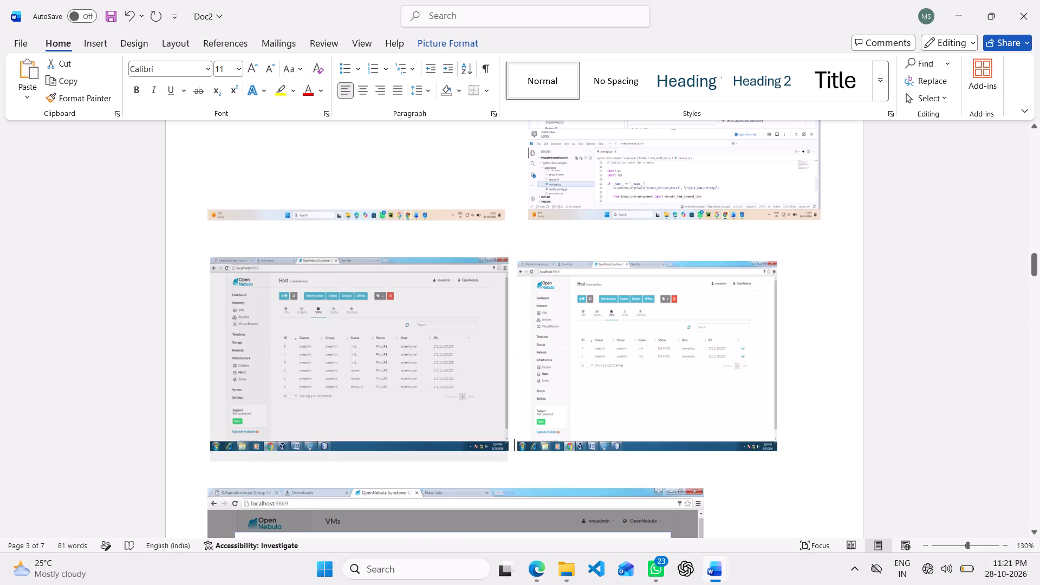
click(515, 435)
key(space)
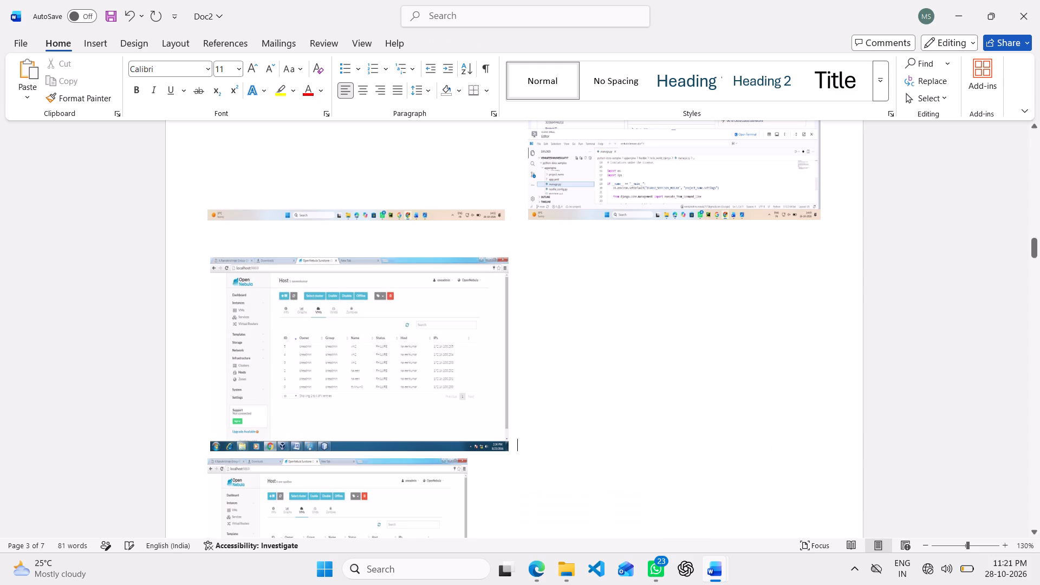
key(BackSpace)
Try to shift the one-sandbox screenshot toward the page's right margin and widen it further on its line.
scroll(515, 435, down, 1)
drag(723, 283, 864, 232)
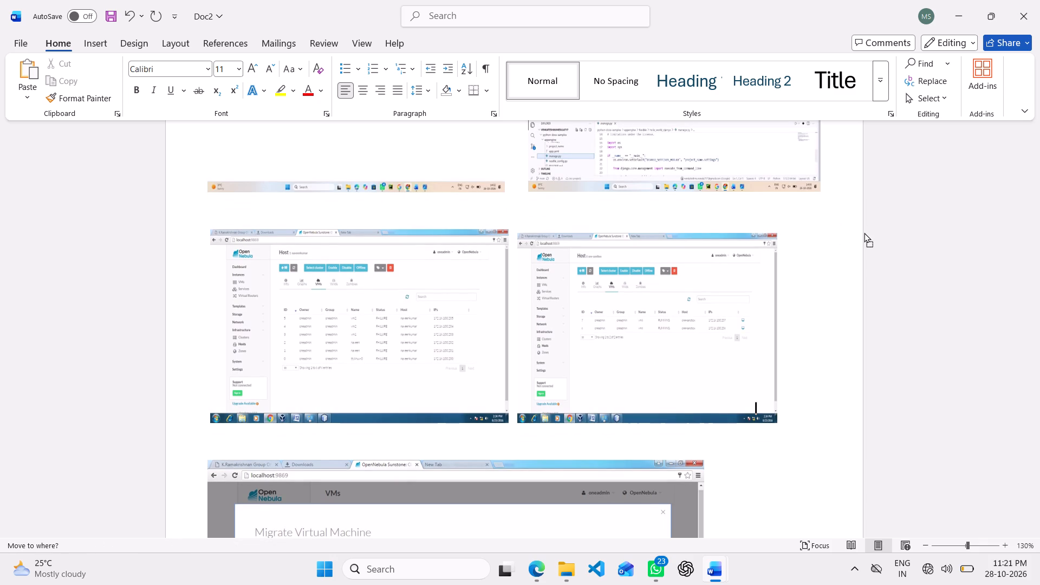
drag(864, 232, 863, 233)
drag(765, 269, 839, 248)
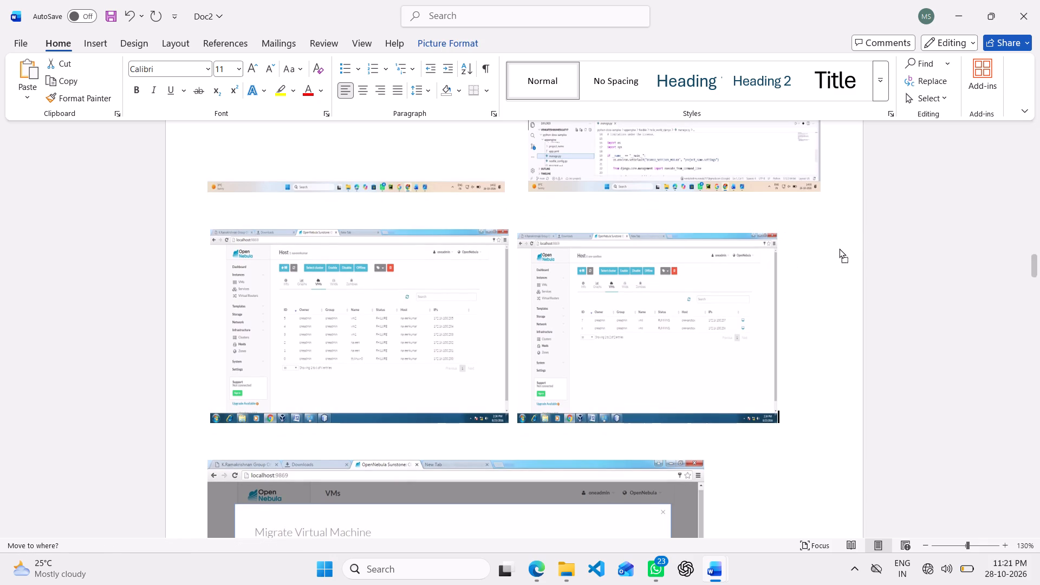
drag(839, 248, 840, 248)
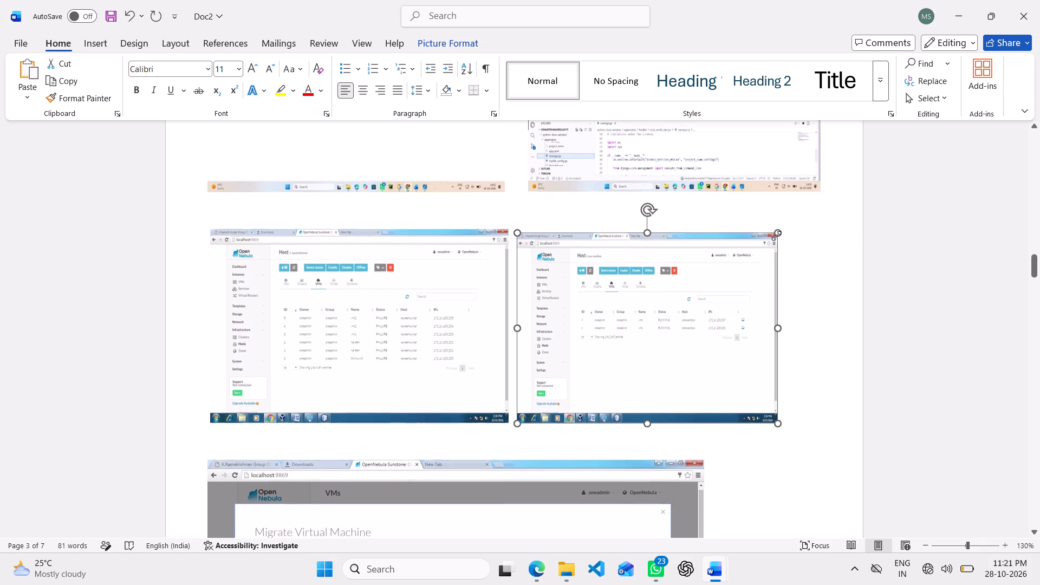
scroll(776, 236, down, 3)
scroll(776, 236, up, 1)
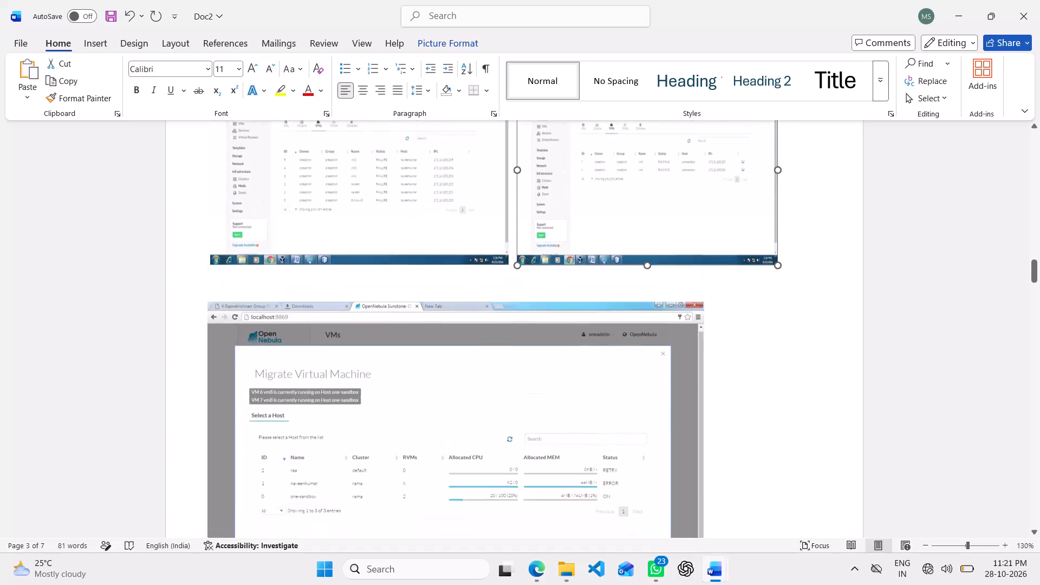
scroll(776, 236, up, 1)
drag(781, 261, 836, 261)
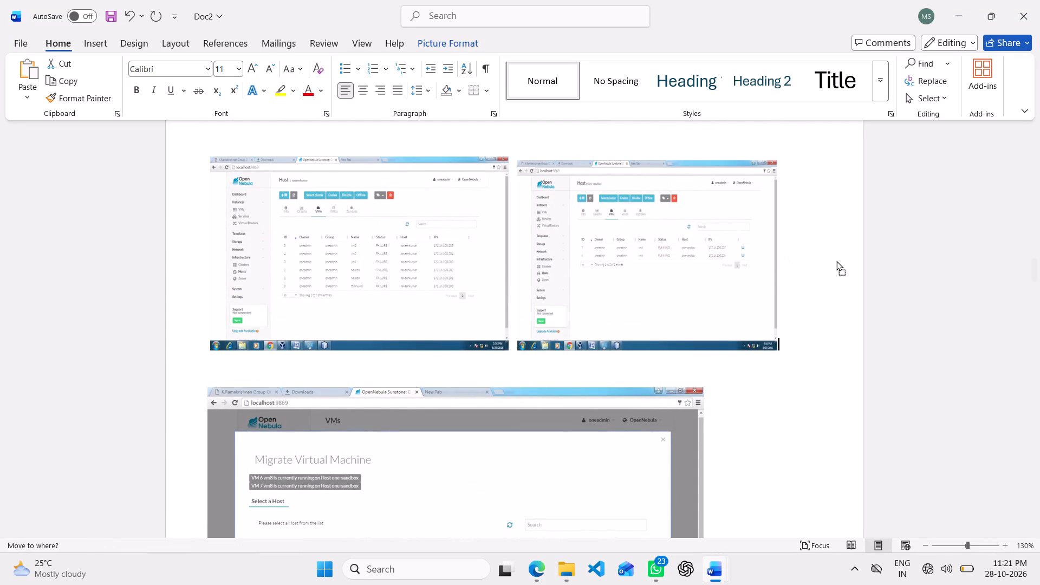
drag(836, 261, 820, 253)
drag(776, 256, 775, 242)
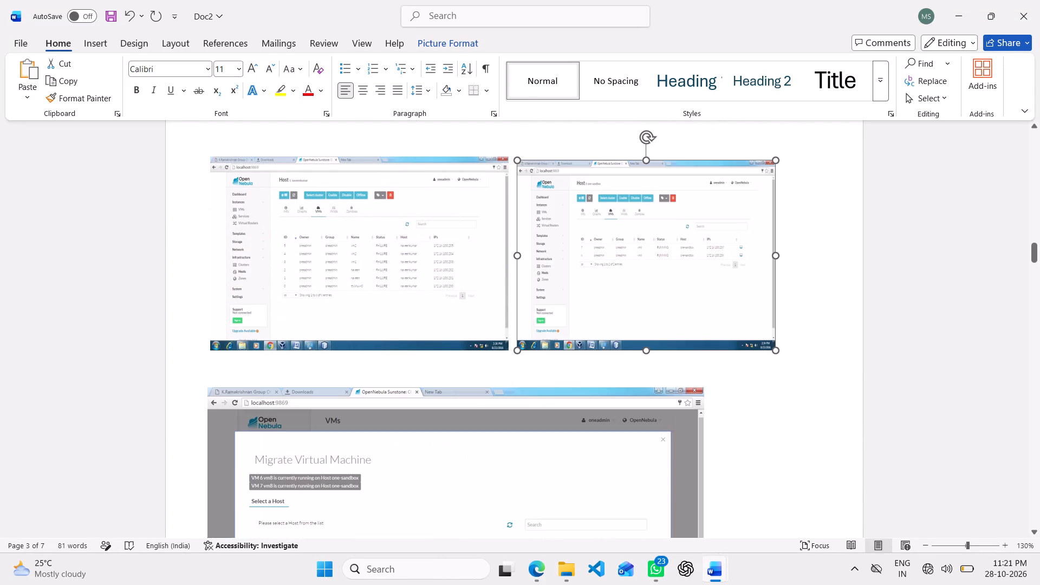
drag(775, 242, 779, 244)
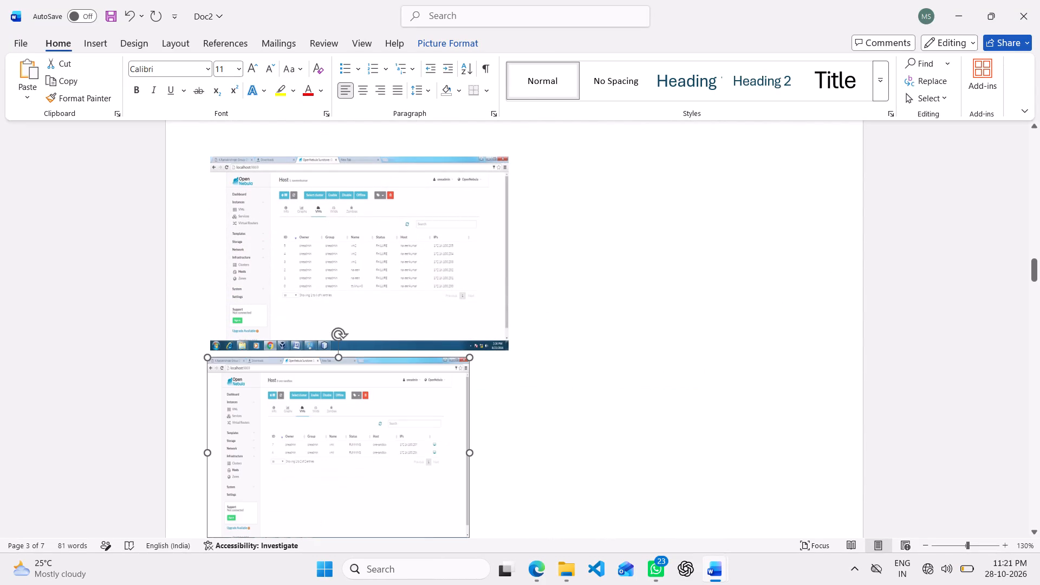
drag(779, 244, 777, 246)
Resize the Migrate Virtual Machine screenshot to about the width and height of the failed-VMs screenshot above it.
scroll(777, 246, down, 1)
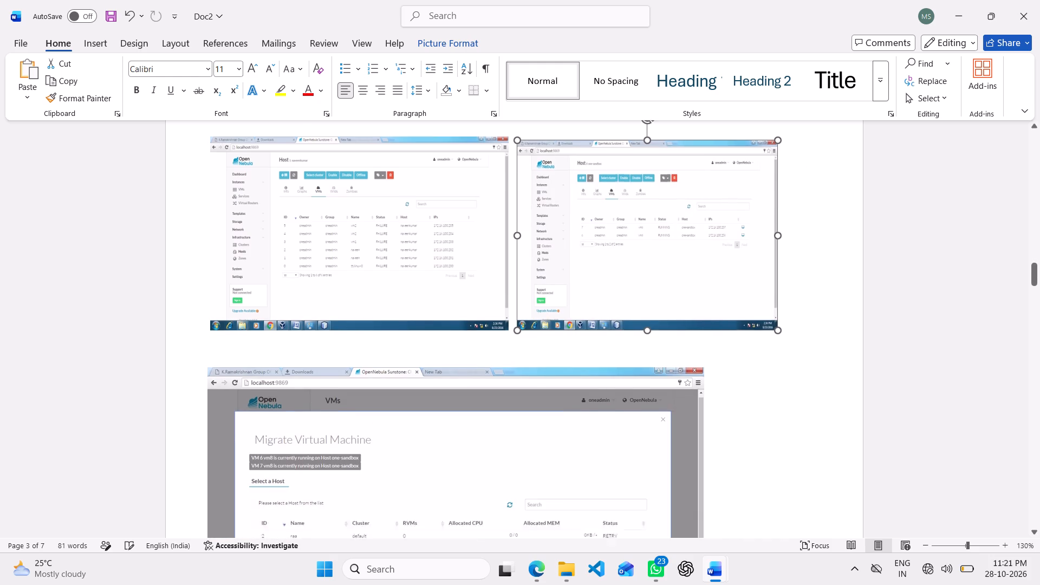
scroll(777, 246, down, 1)
click(704, 360)
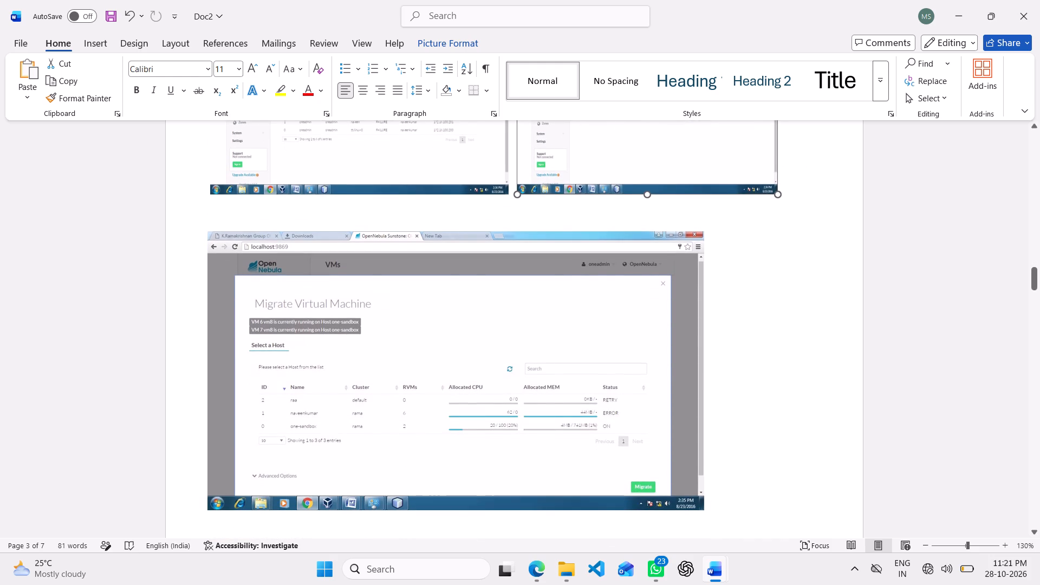
click(700, 366)
click(708, 370)
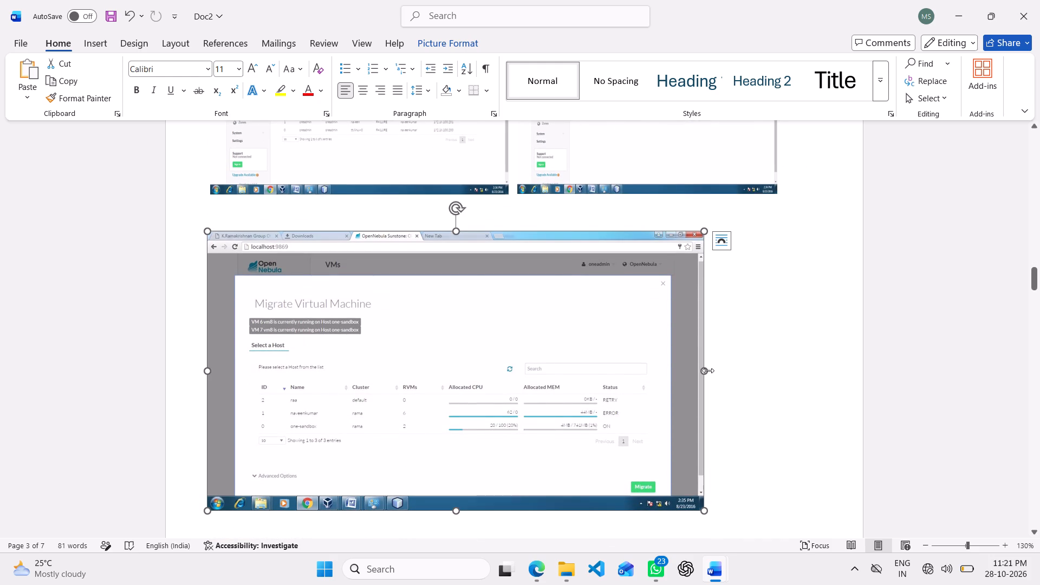
drag(708, 370, 509, 340)
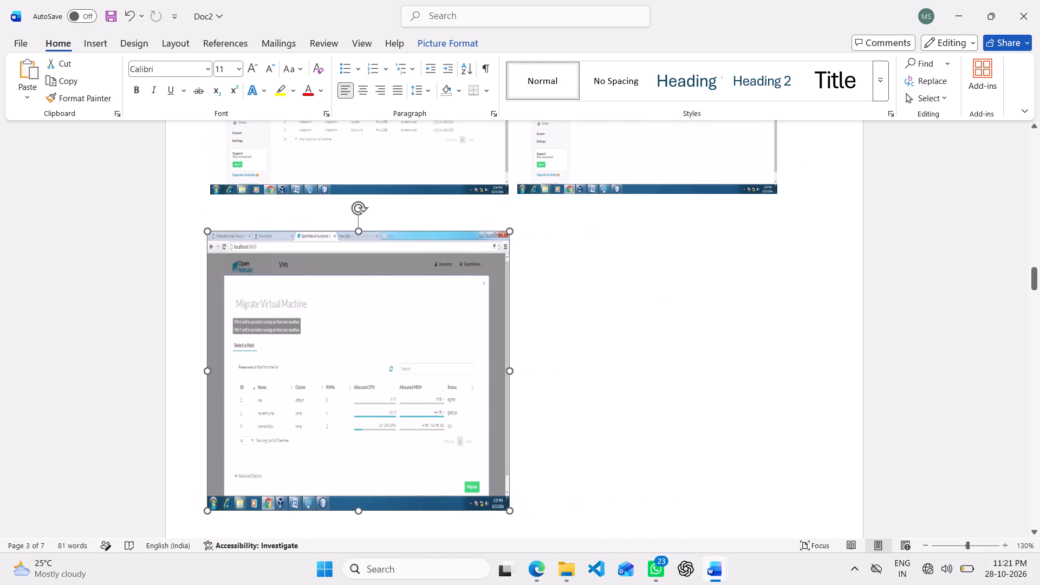
drag(509, 340, 509, 340)
scroll(509, 340, down, 1)
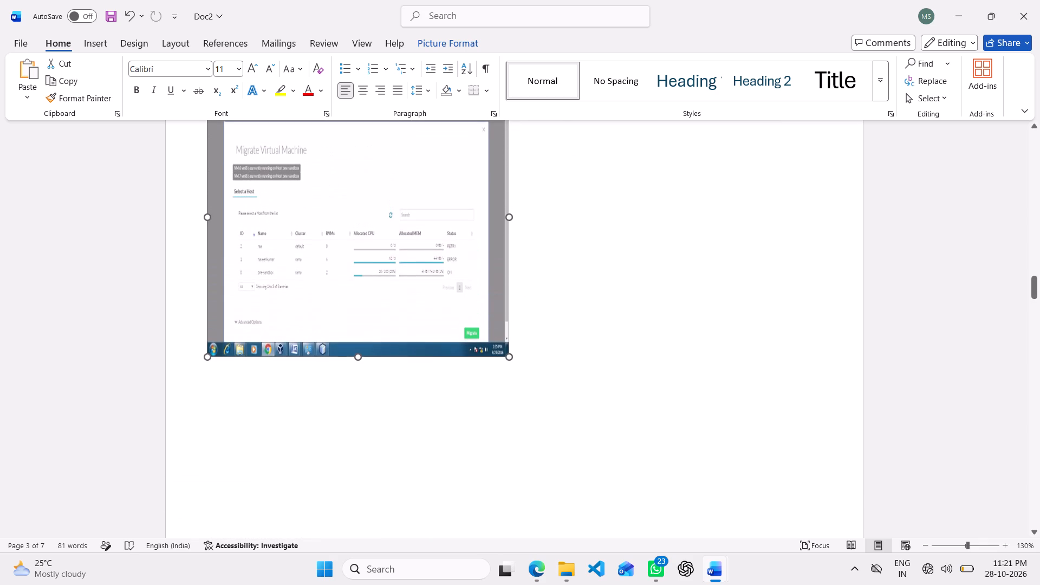
drag(357, 358, 342, 283)
Remove one blank line between the App Engine Admin API screenshot row and the Cloud Shell git clone row on page 2.
scroll(342, 283, up, 1)
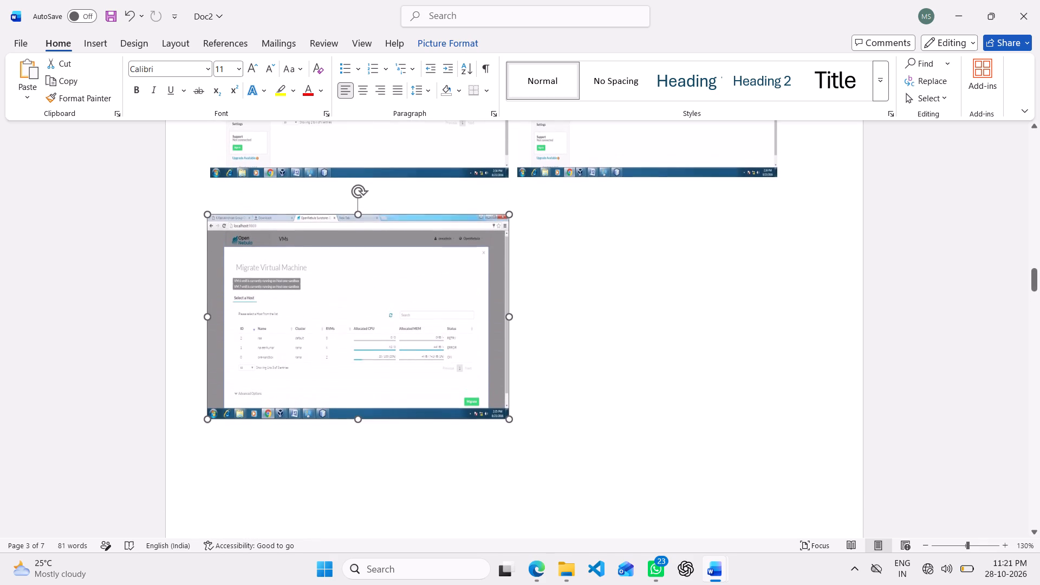
scroll(301, 212, up, 2)
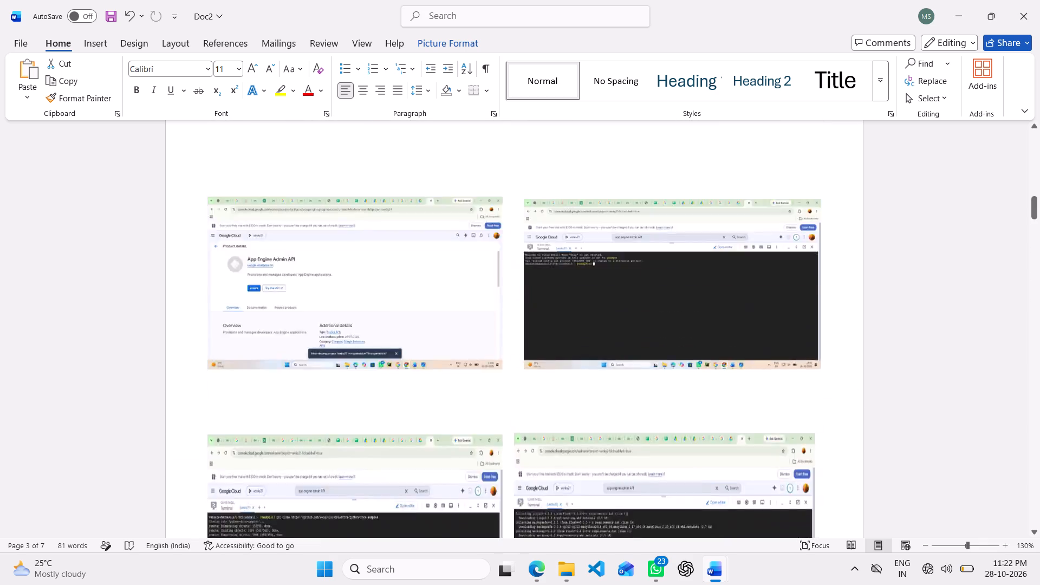
scroll(301, 212, up, 1)
scroll(301, 212, down, 2)
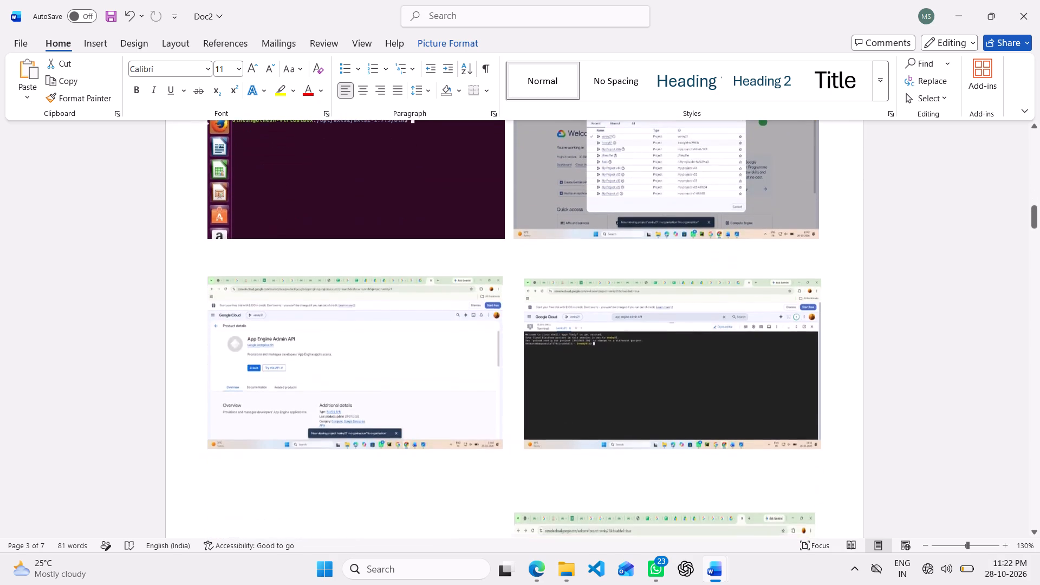
scroll(301, 212, down, 2)
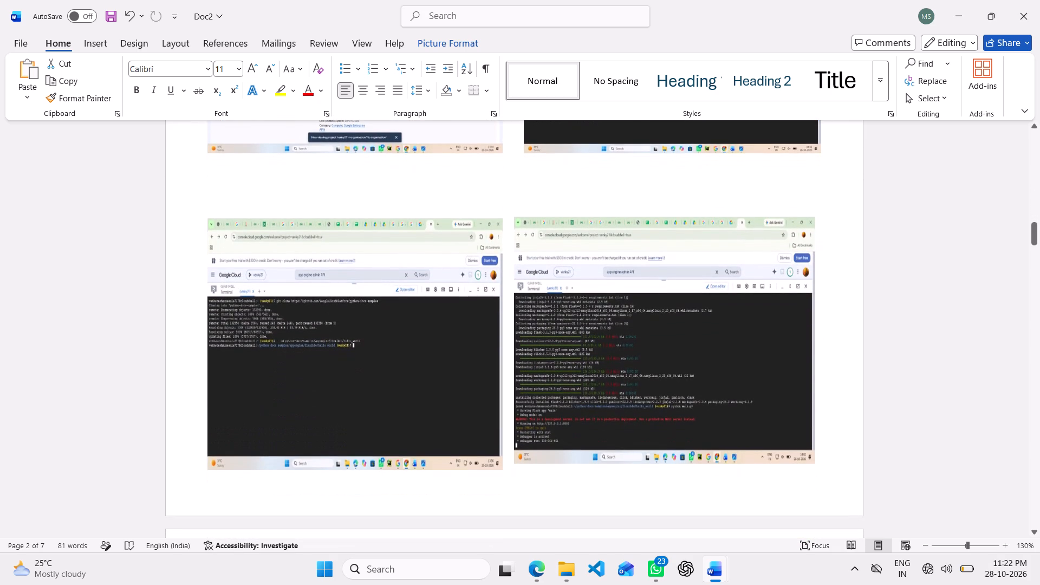
click(314, 199)
key(BackSpace)
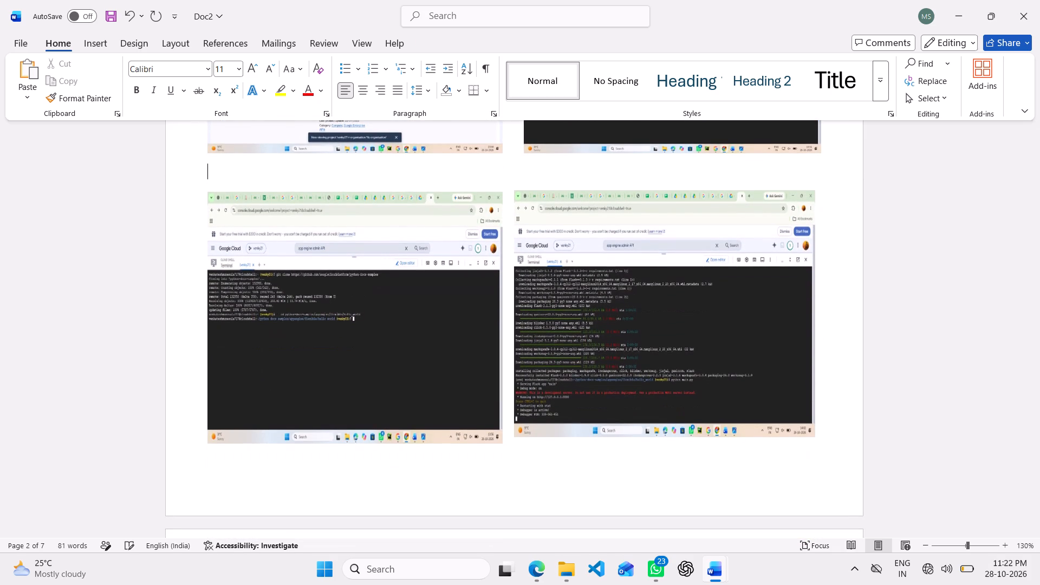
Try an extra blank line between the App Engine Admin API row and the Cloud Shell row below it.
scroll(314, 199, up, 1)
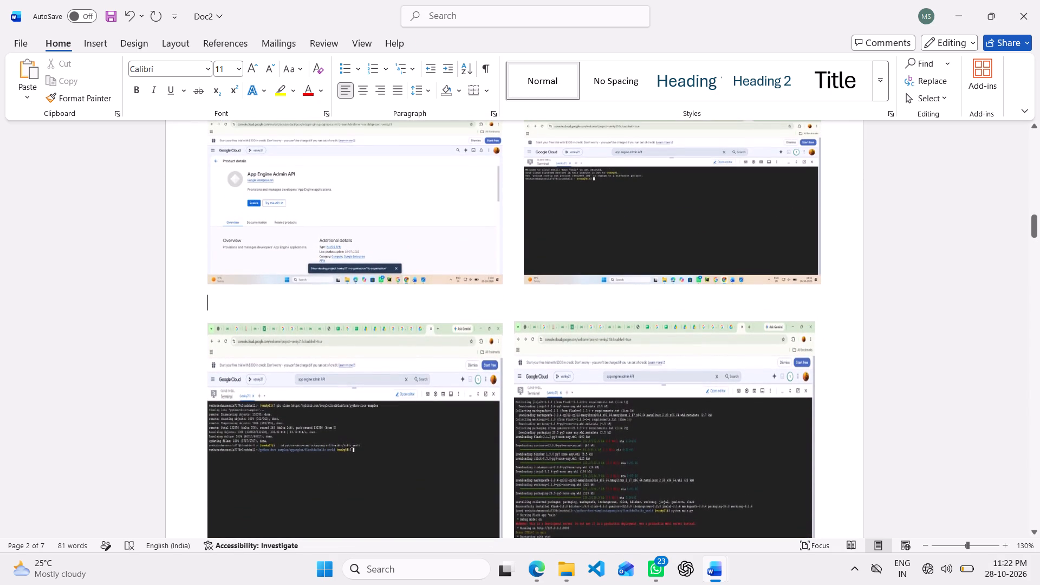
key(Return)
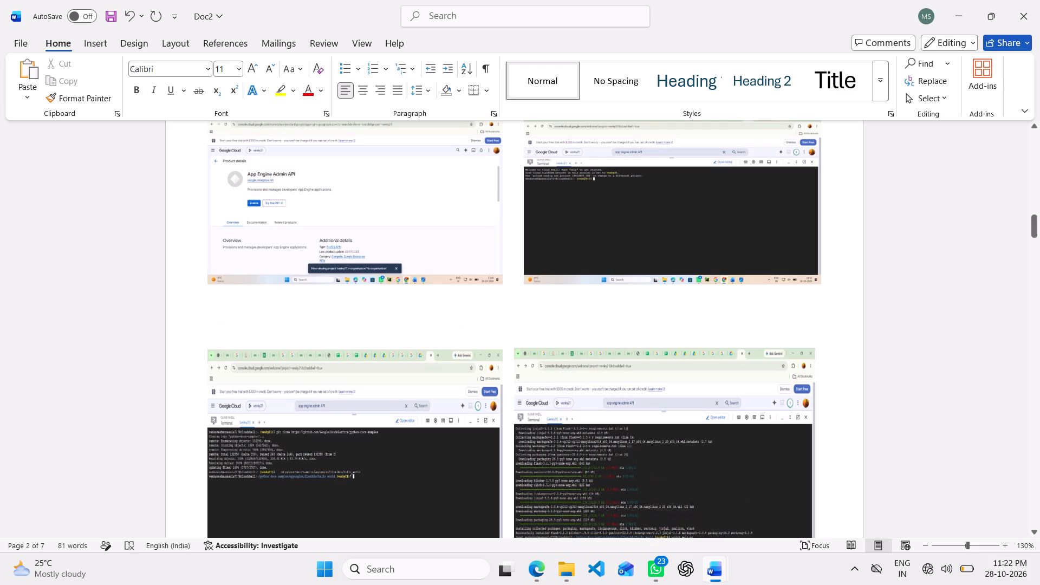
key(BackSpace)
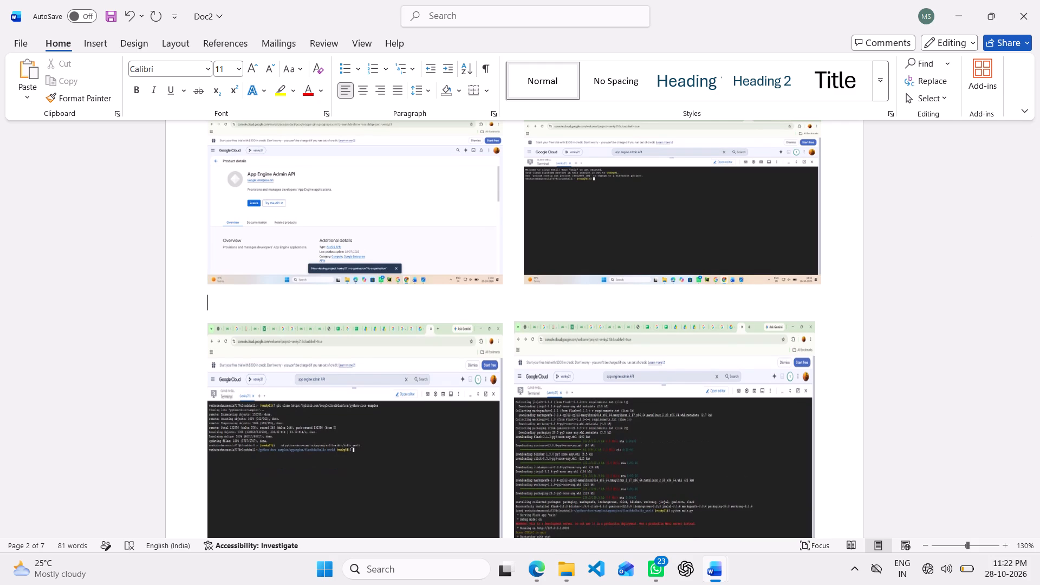
Insert a blank line above the App Engine Admin API row on page 2 to separate it from the row above.
scroll(243, 305, up, 1)
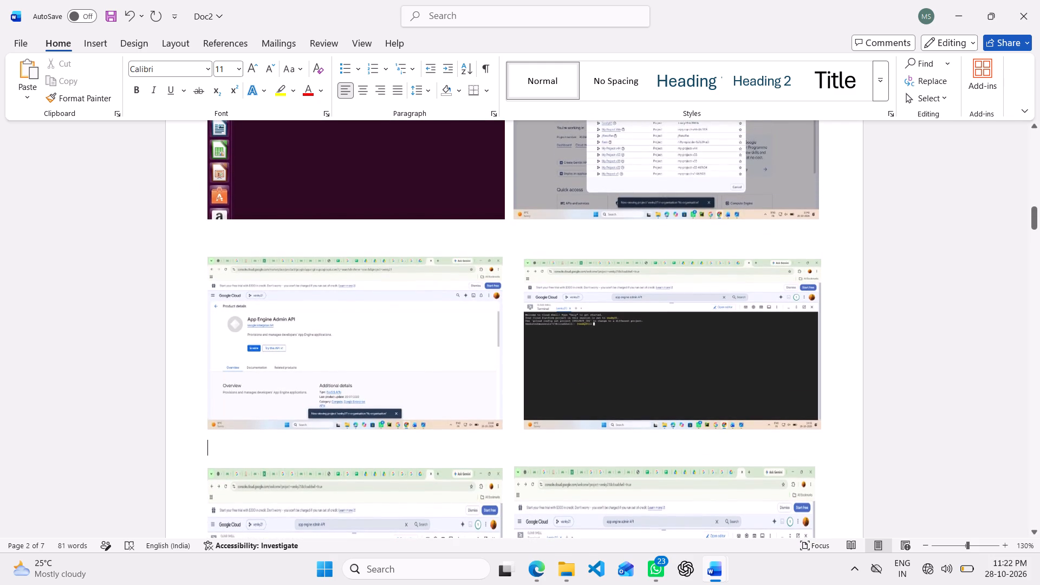
click(213, 233)
key(Return)
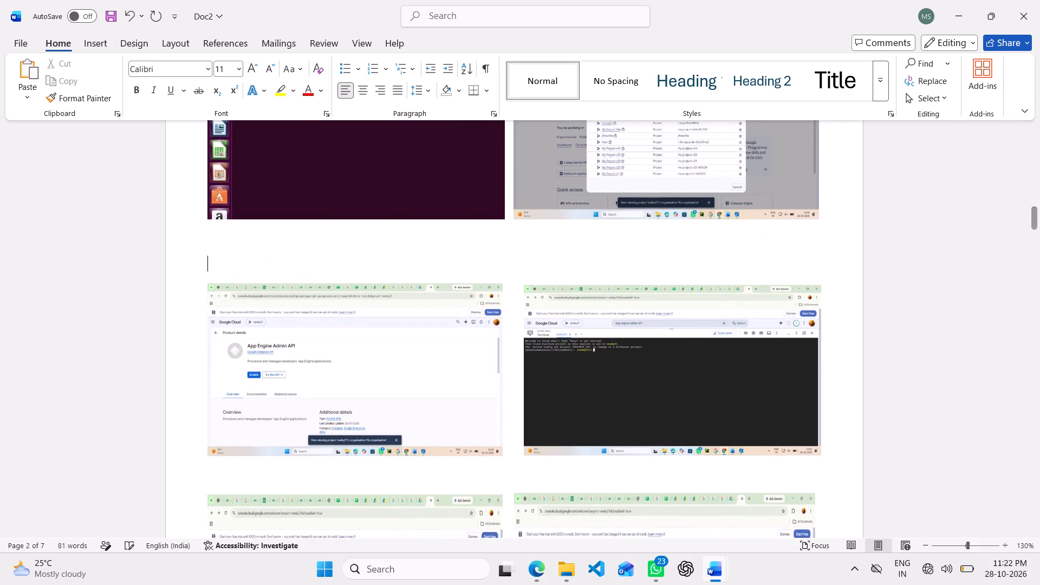
scroll(213, 233, up, 2)
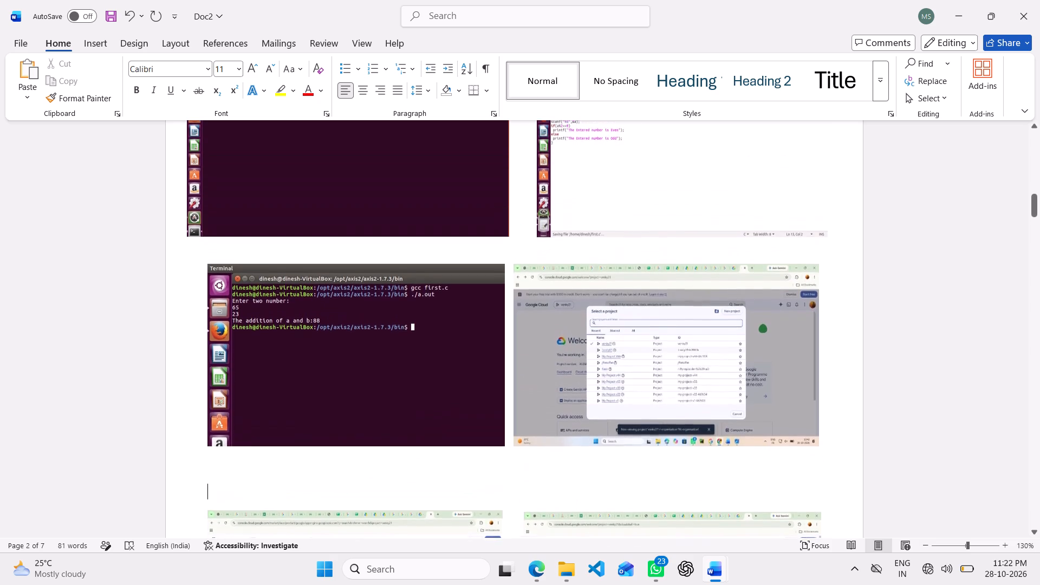
Remove the blank line above the App Engine Admin API row on page 2.
scroll(213, 233, up, 1)
scroll(213, 233, down, 1)
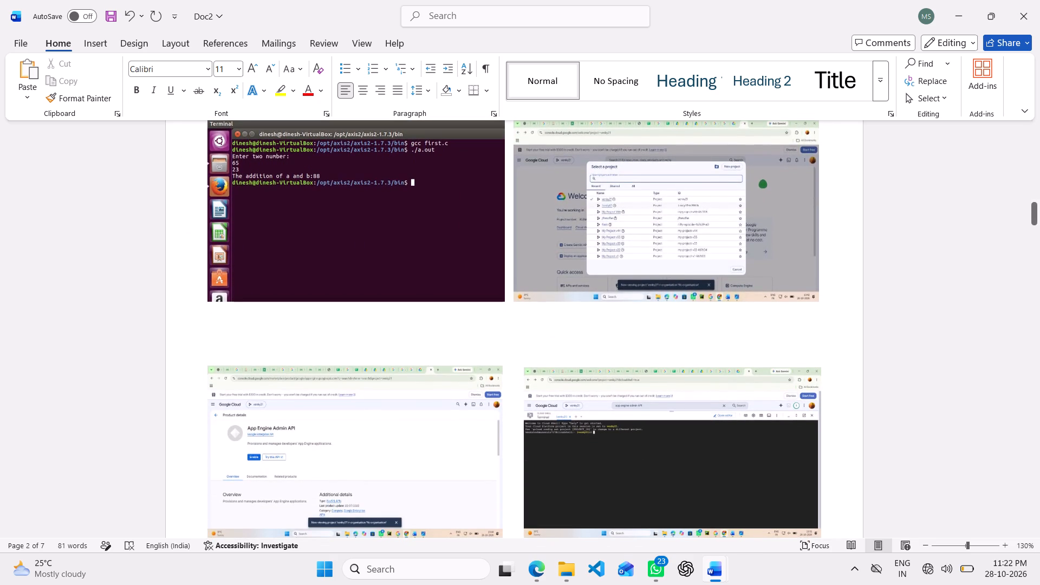
key(BackSpace)
Make the App Engine Admin API screenshot slightly taller without changing its width.
click(360, 353)
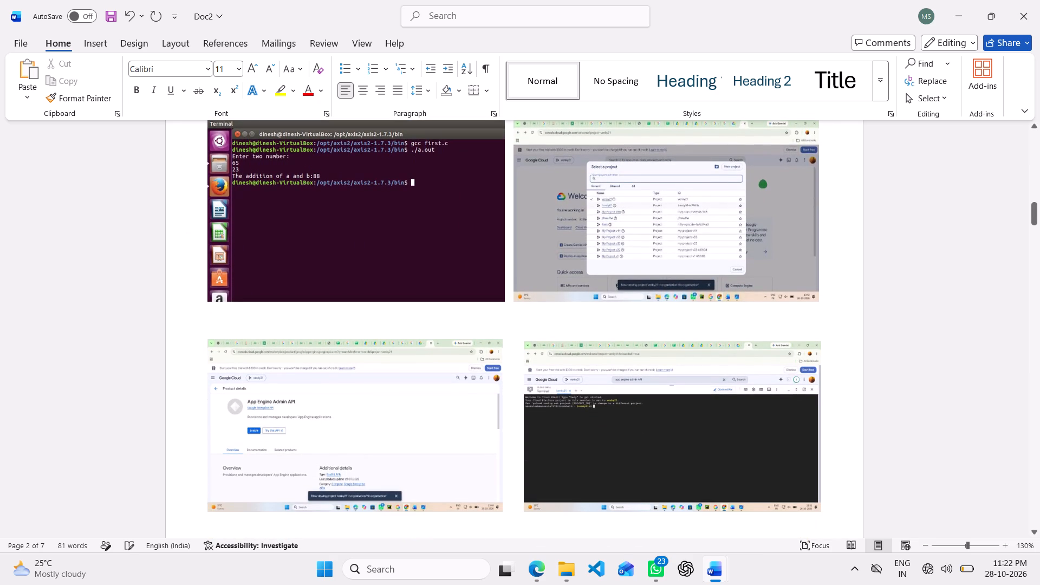
drag(358, 339, 358, 334)
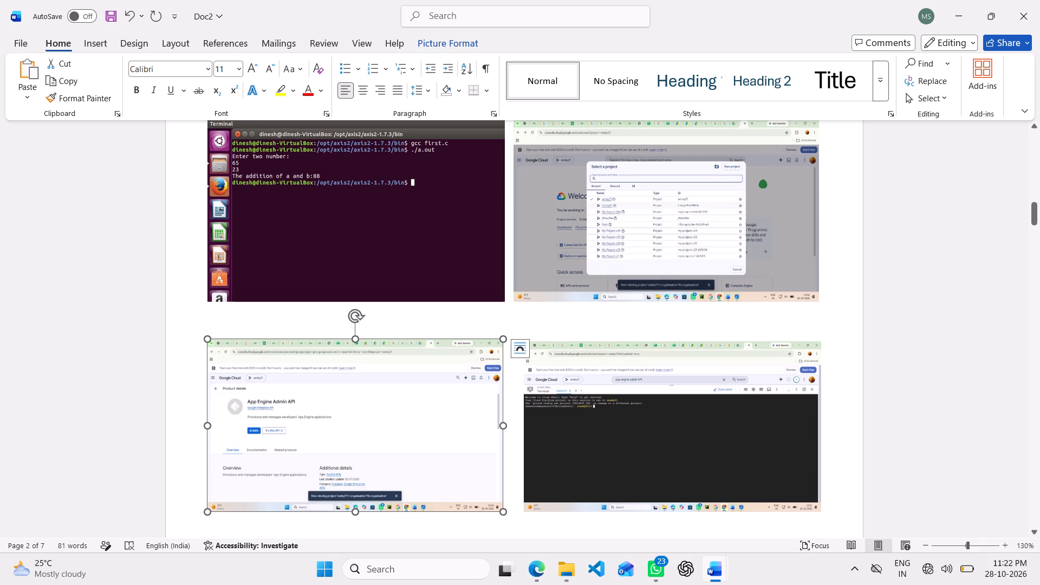
drag(358, 334, 356, 316)
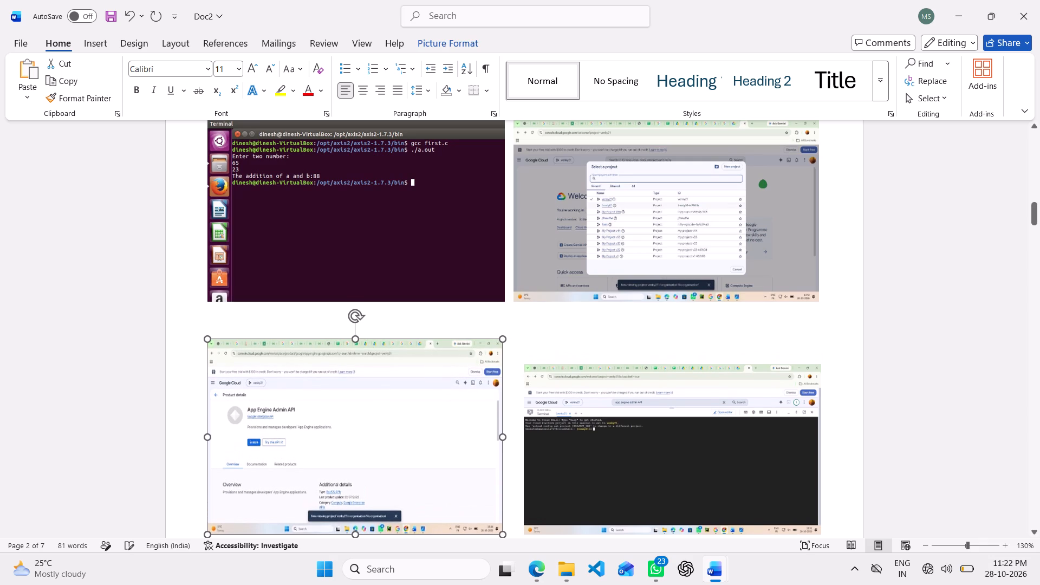
Shrink the large OpenNebula VMs screenshot on page 4 to about half its width and height.
scroll(356, 316, down, 3)
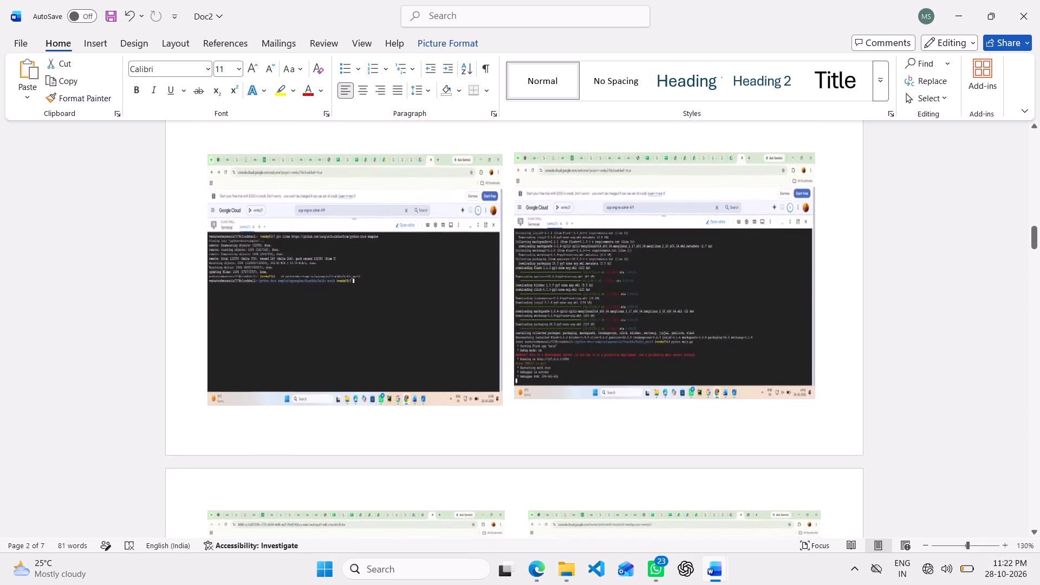
scroll(356, 316, down, 2)
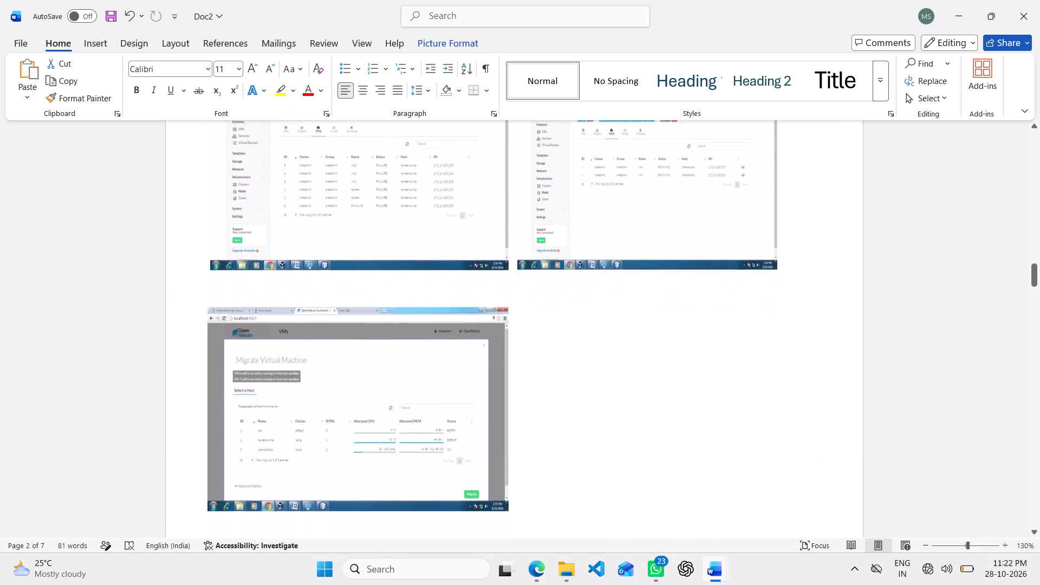
scroll(356, 316, down, 2)
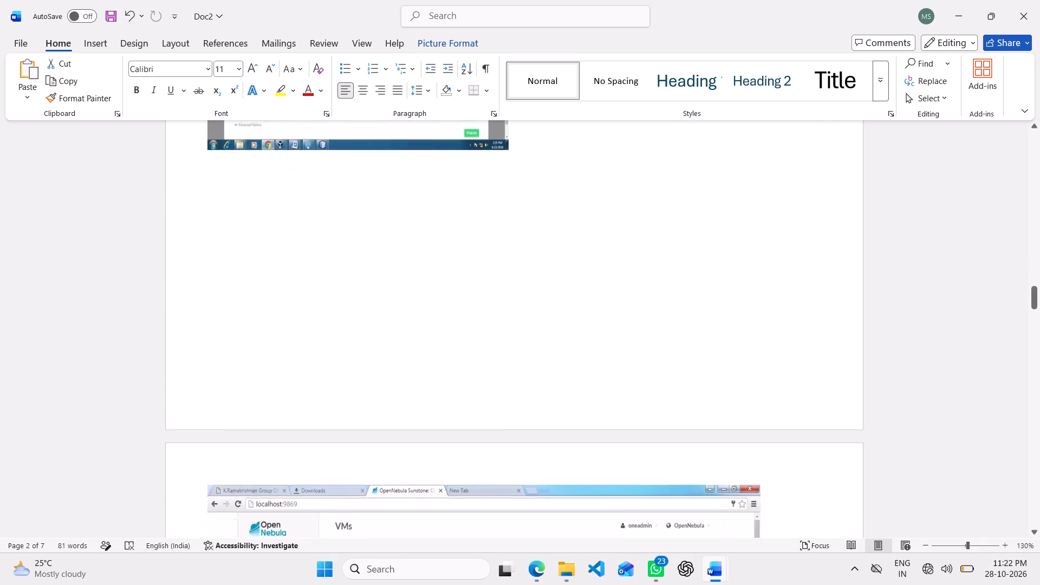
scroll(356, 316, down, 1)
scroll(584, 379, down, 1)
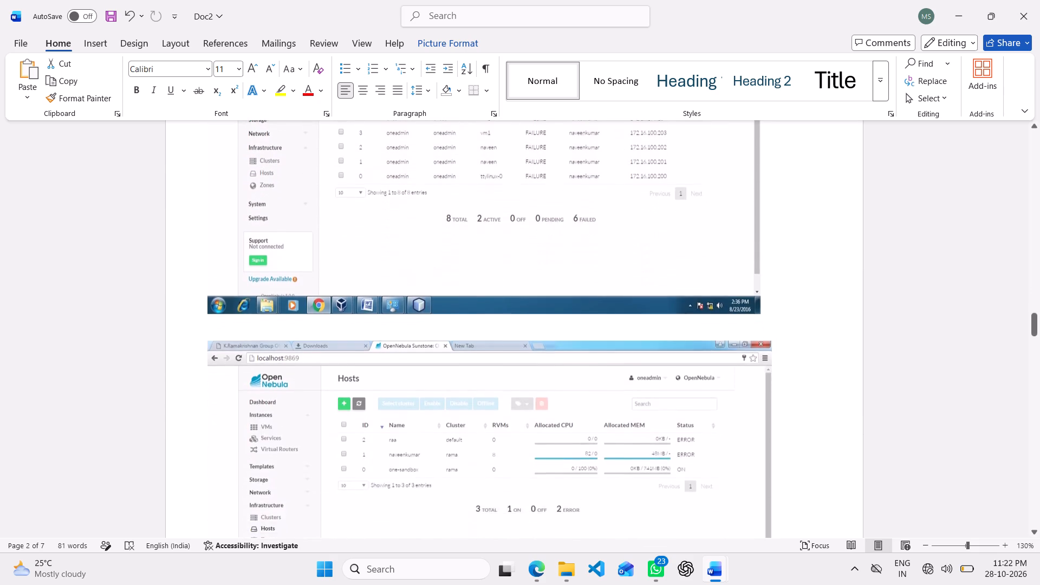
scroll(584, 379, up, 1)
click(736, 285)
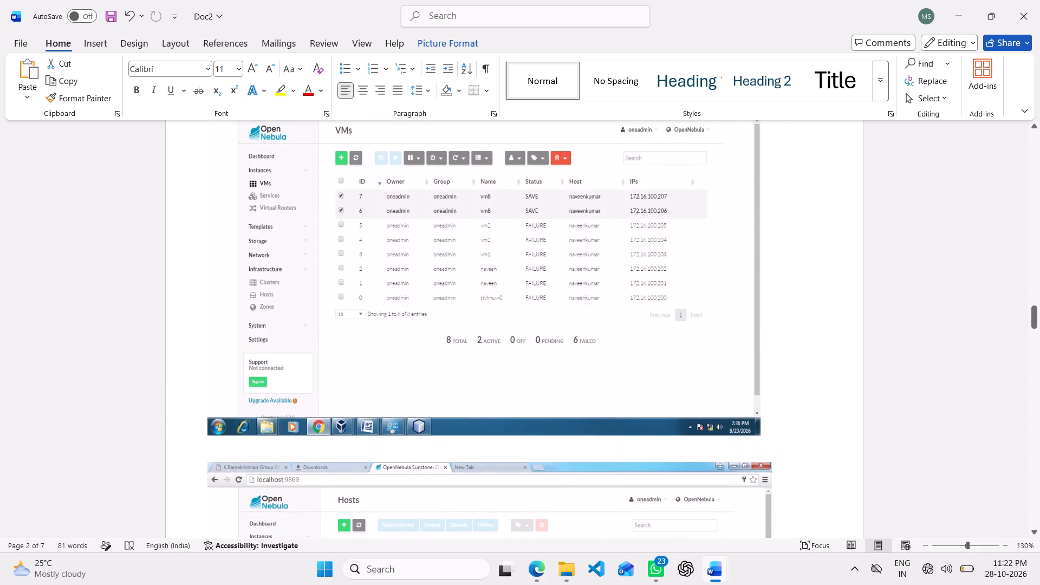
drag(759, 262, 512, 239)
scroll(512, 239, up, 1)
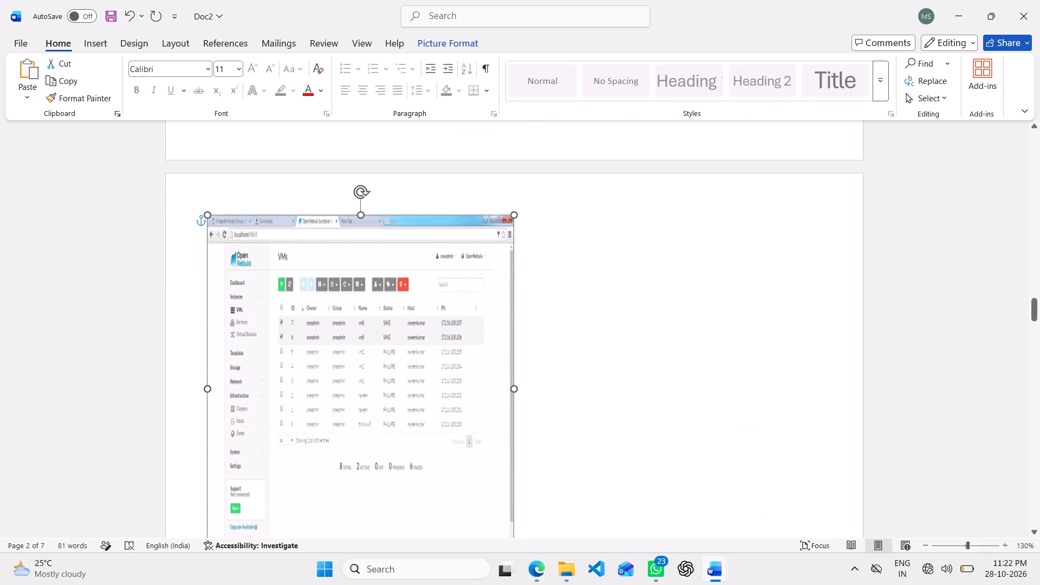
scroll(512, 239, down, 1)
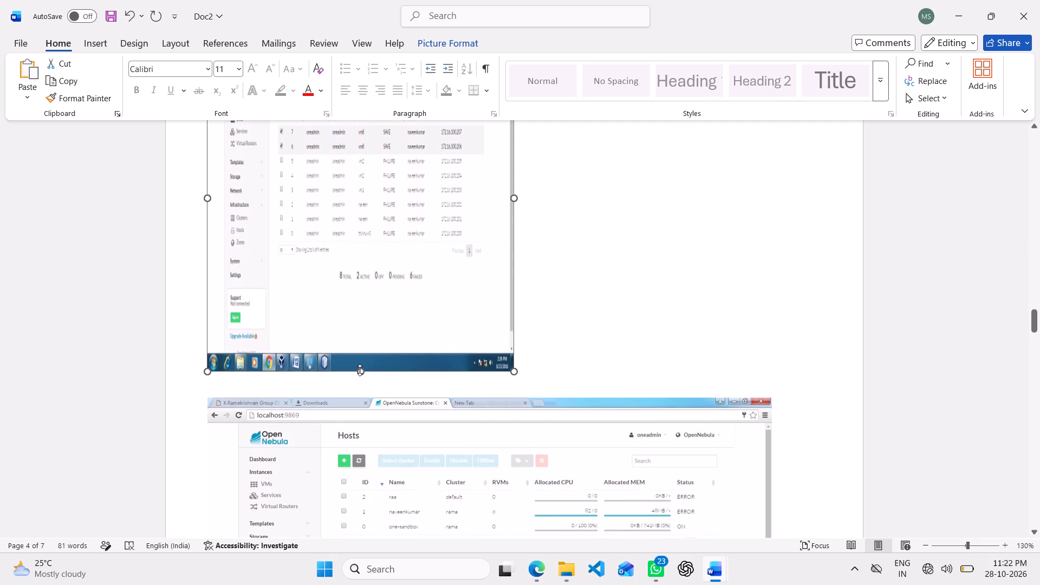
drag(360, 370, 372, 218)
Move the reduced OpenNebula VMs screenshot up beside the Migrate Virtual Machine screenshot, aligning their top edges.
scroll(372, 218, up, 1)
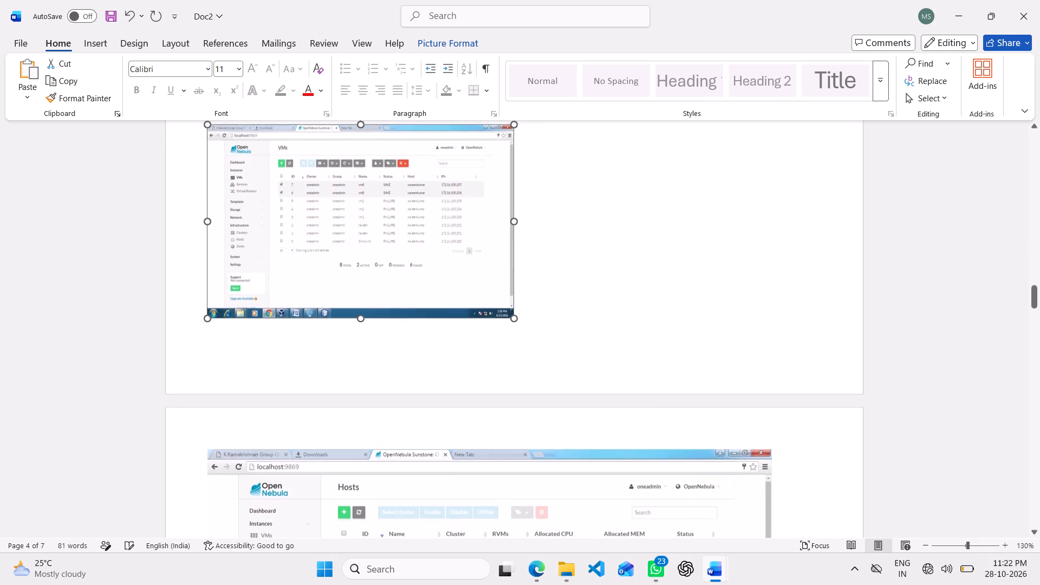
scroll(372, 218, up, 1)
drag(370, 250, 653, 137)
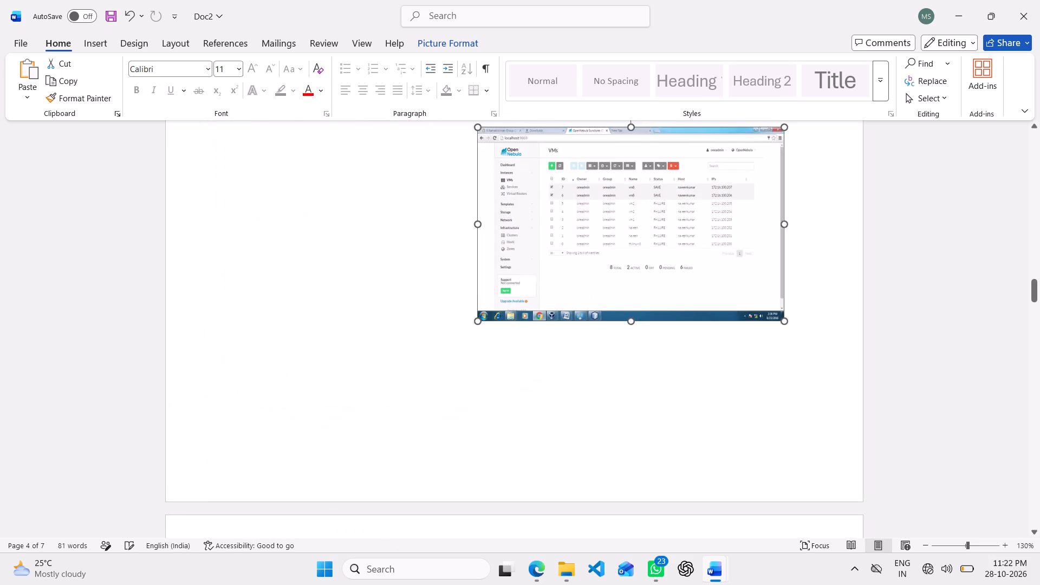
drag(653, 137, 699, 136)
scroll(699, 136, up, 1)
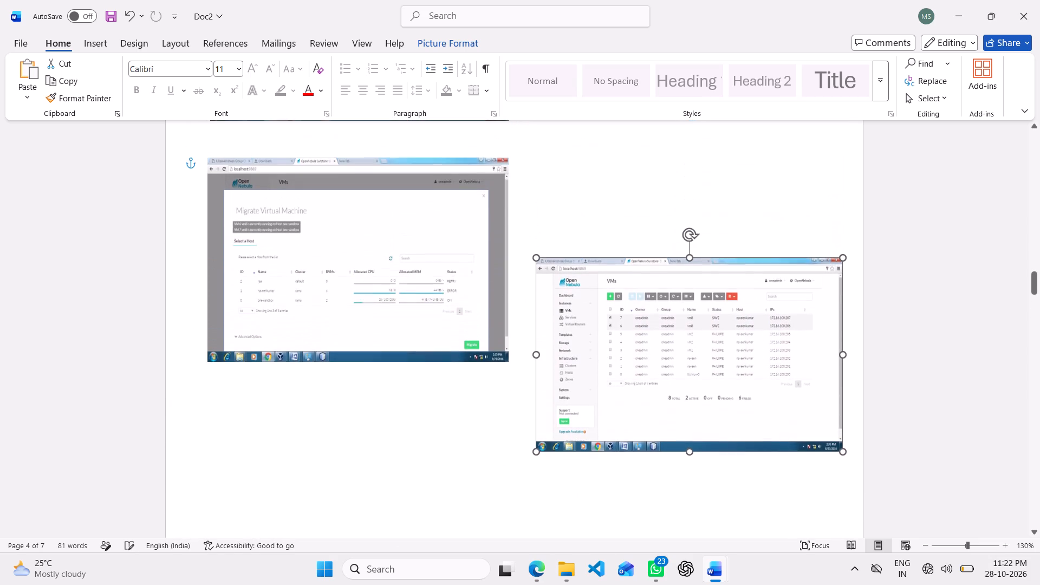
drag(690, 275, 694, 160)
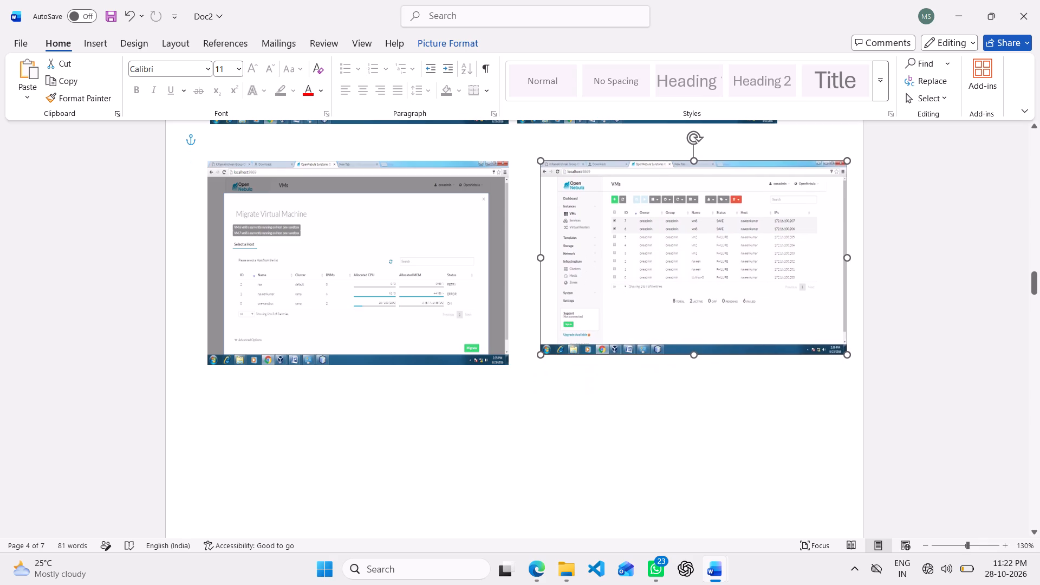
drag(694, 160, 692, 177)
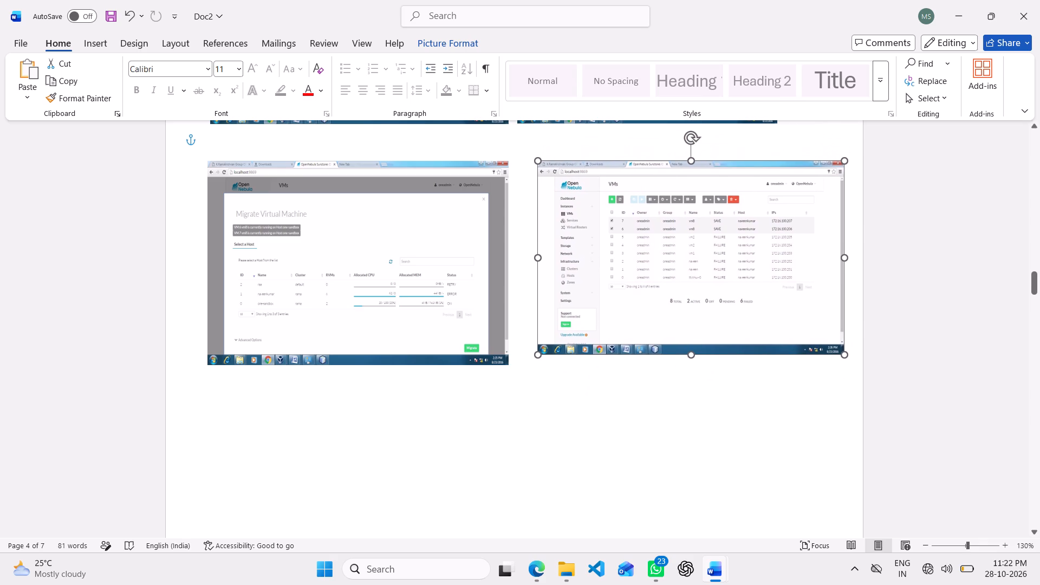
drag(692, 177, 691, 179)
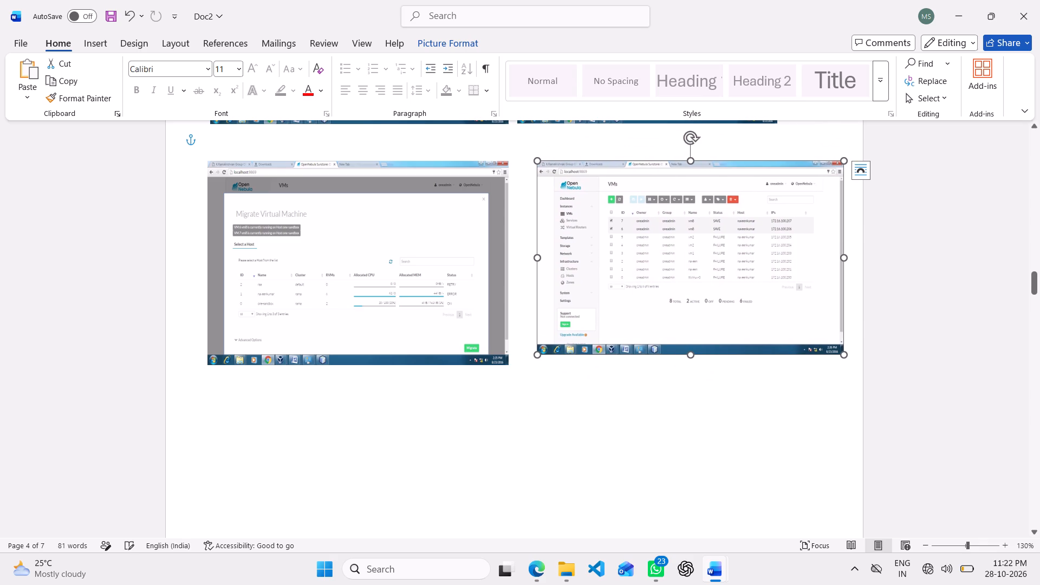
Shrink the OpenNebula Hosts screenshot to a little over half its width and reduce its height in proportion.
click(671, 418)
scroll(671, 418, down, 2)
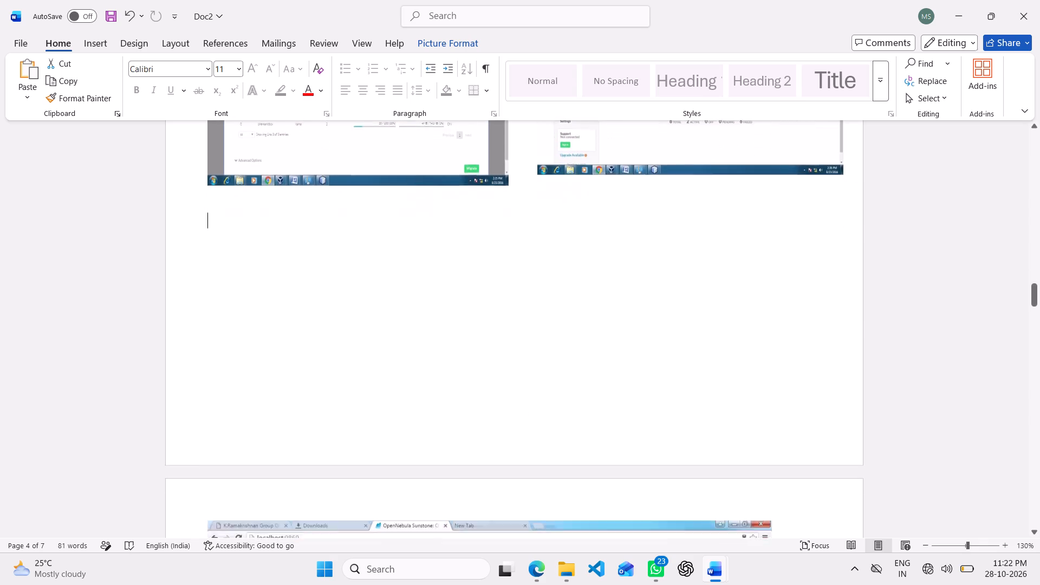
scroll(671, 418, down, 1)
scroll(816, 498, down, 1)
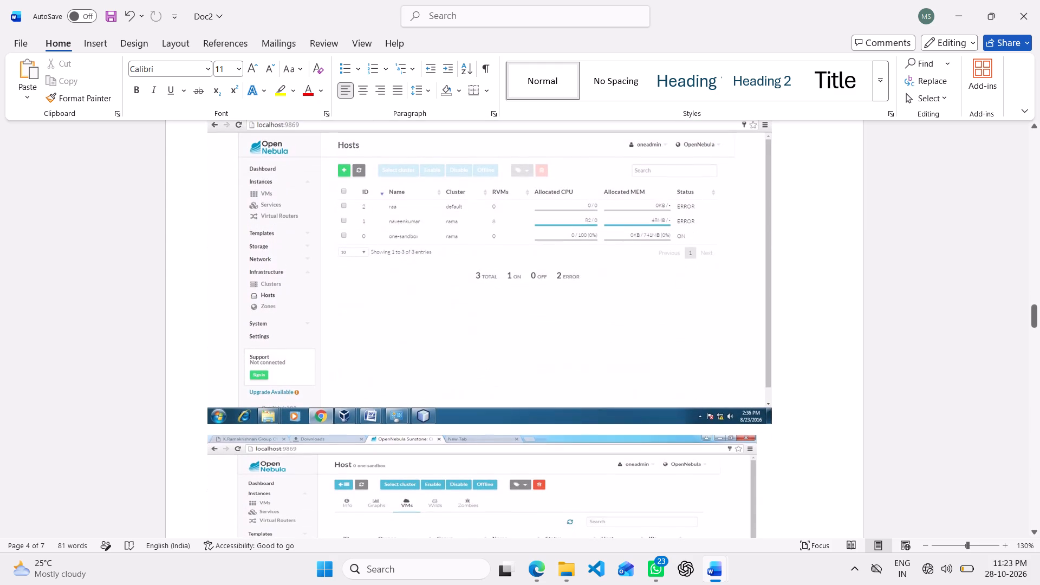
click(703, 309)
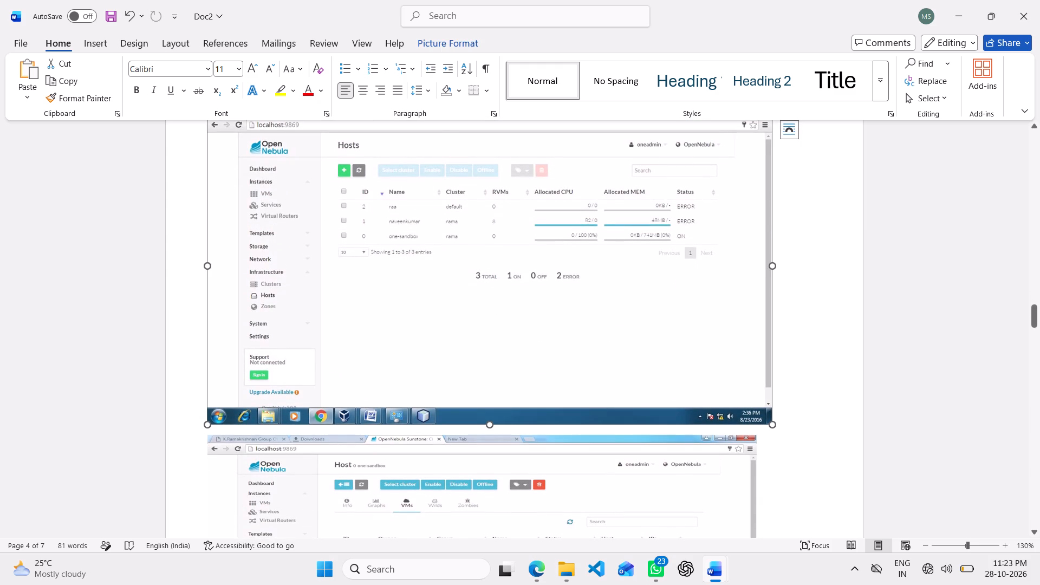
drag(772, 266, 543, 258)
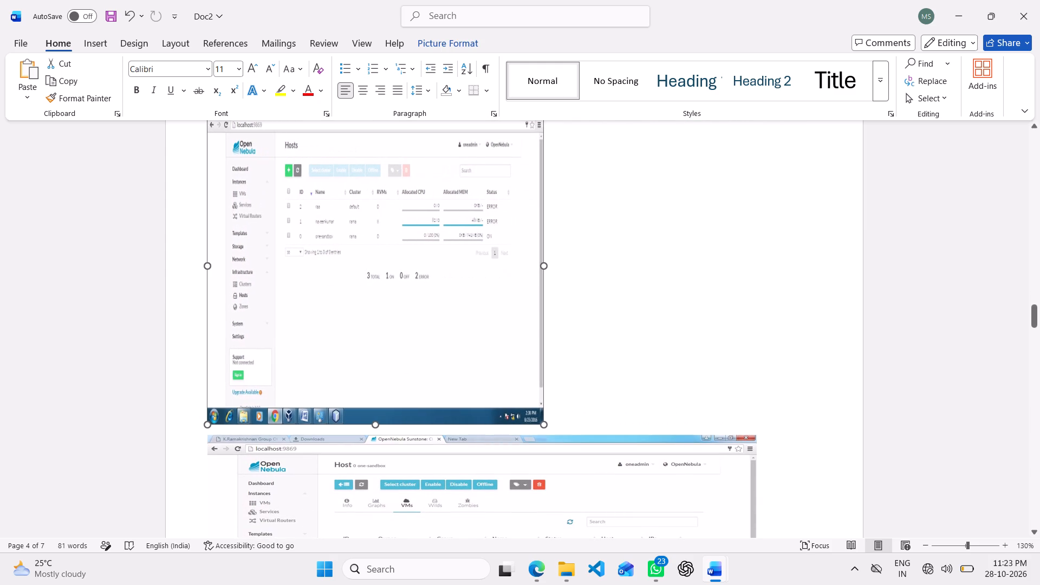
drag(543, 258, 530, 258)
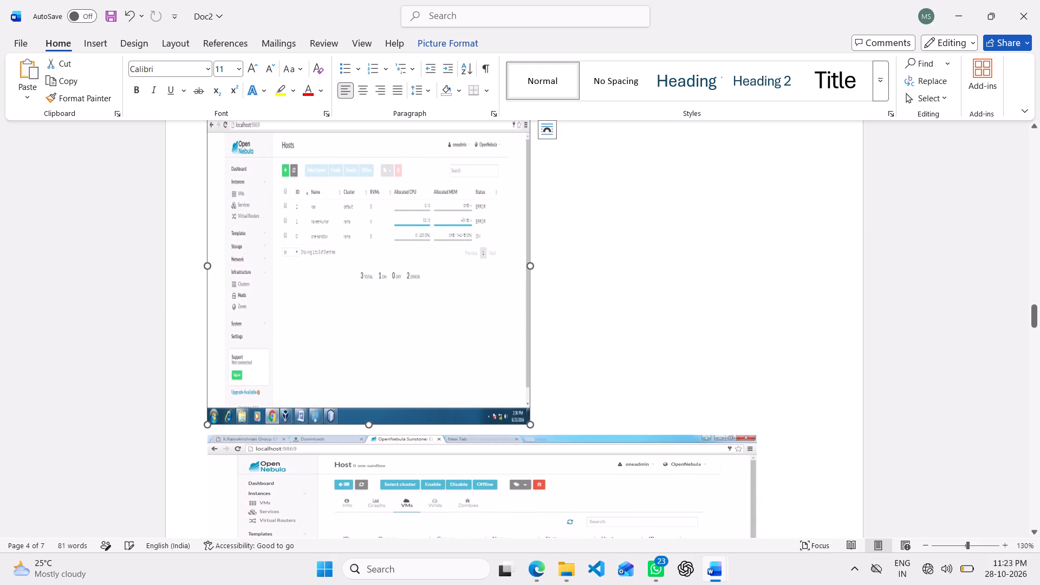
drag(370, 426, 357, 298)
Shrink the first Host one-sandbox screenshot to about the same width and height as the Hosts screenshot above it.
scroll(357, 298, down, 1)
click(639, 300)
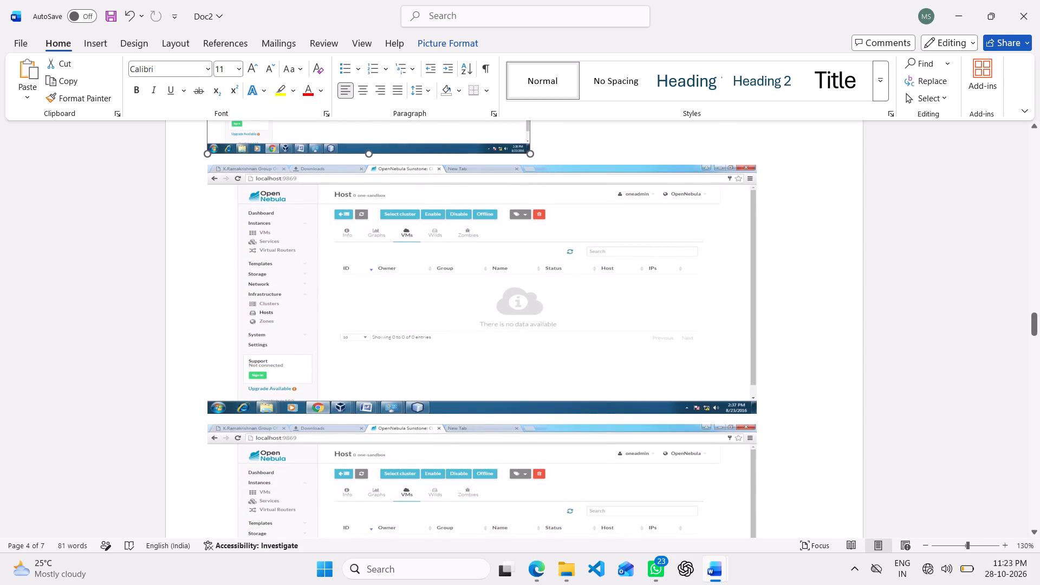
drag(756, 290, 551, 266)
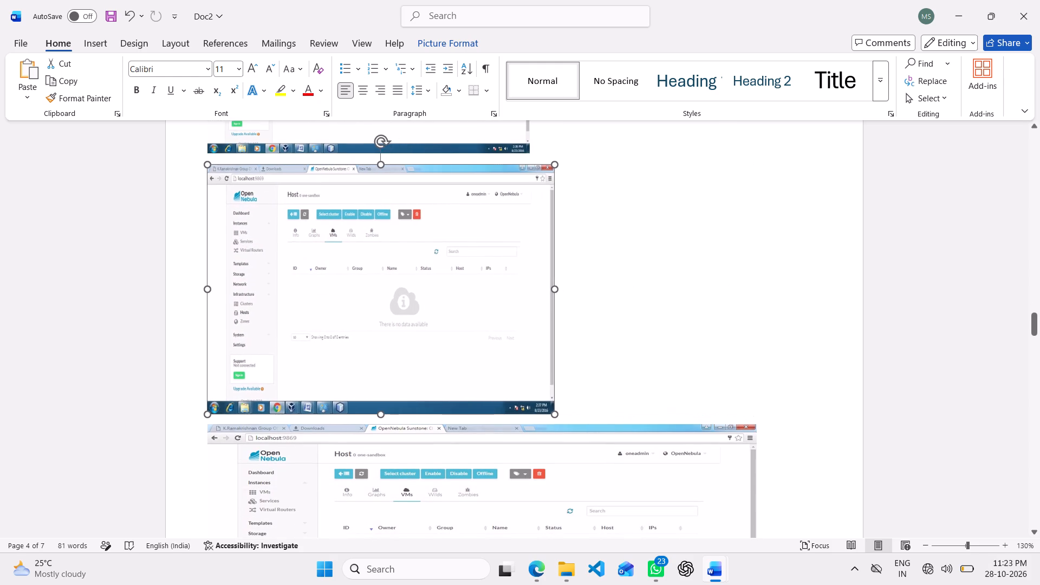
drag(551, 266, 534, 269)
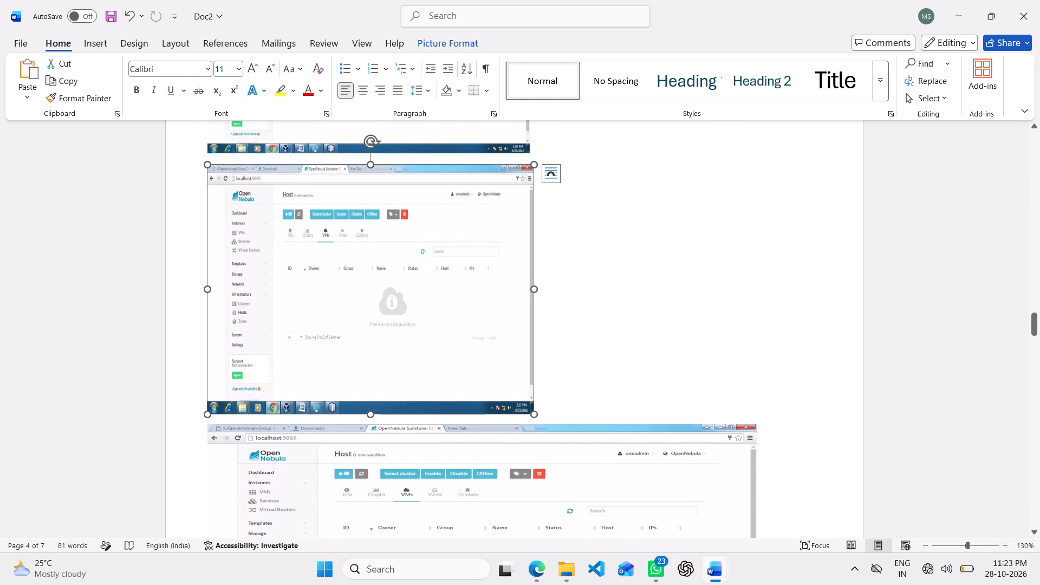
drag(372, 415, 349, 357)
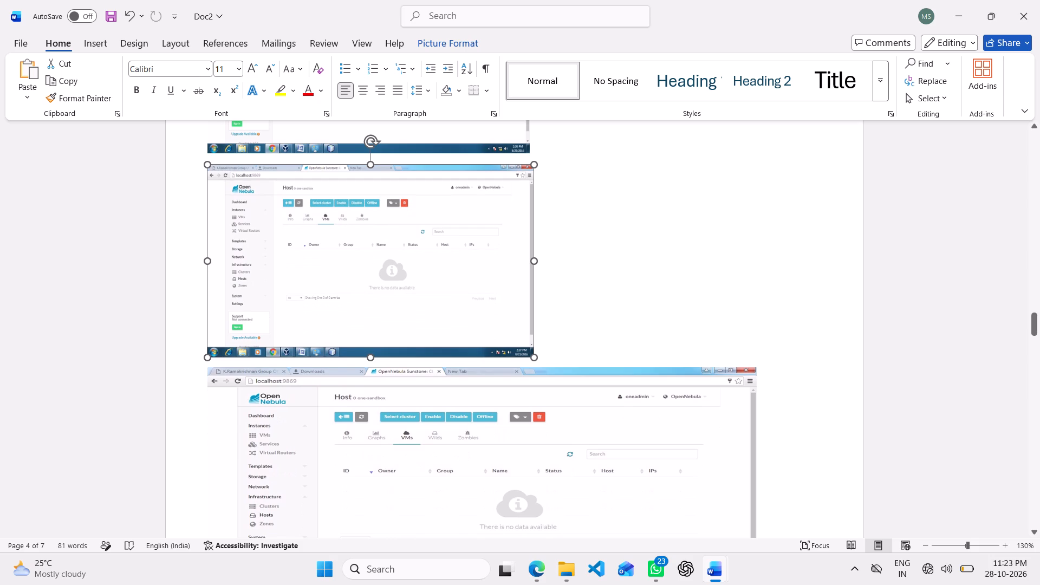
Move the Host one-sandbox screenshot directly after the Hosts screenshot and narrow it slightly so the two can share a row.
scroll(370, 249, up, 1)
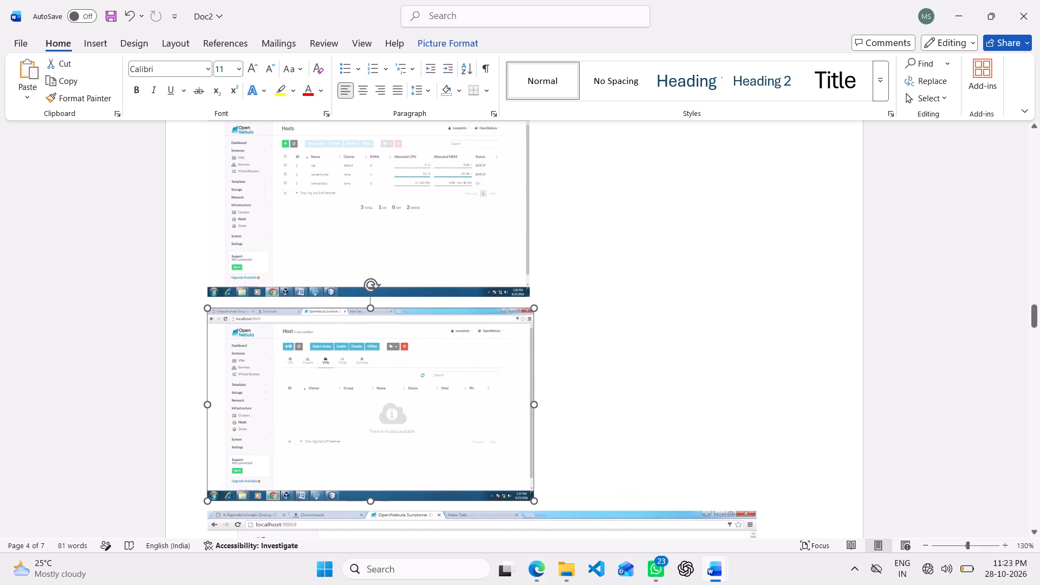
drag(389, 396, 686, 152)
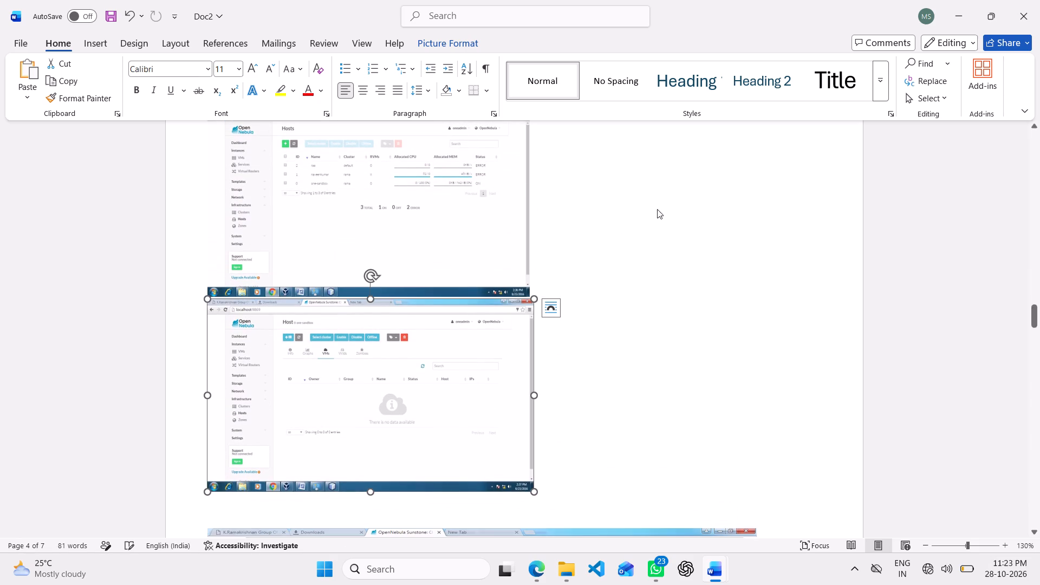
click(471, 348)
drag(537, 393, 509, 386)
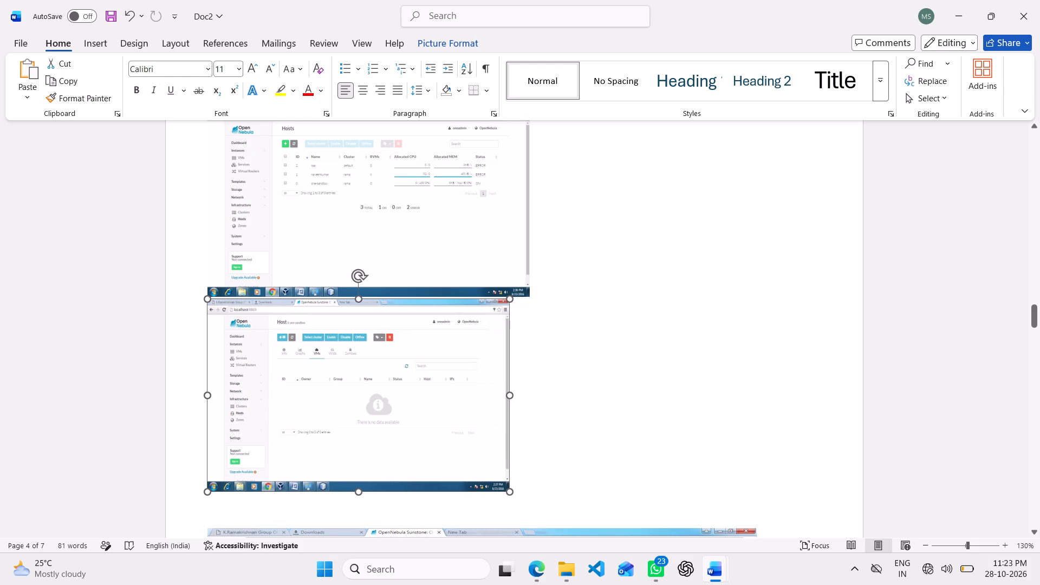
drag(461, 392, 723, 151)
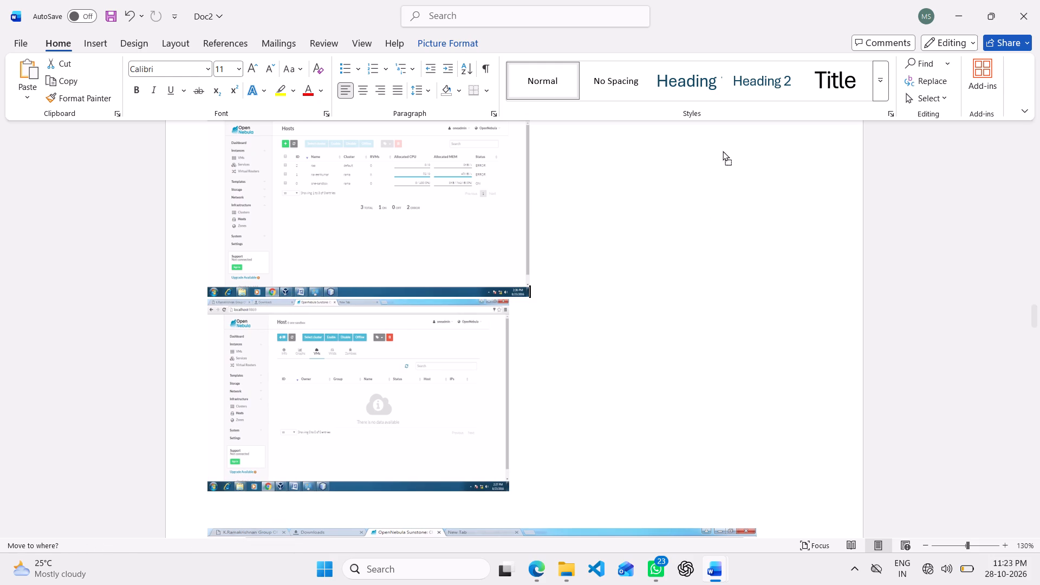
drag(723, 151, 737, 132)
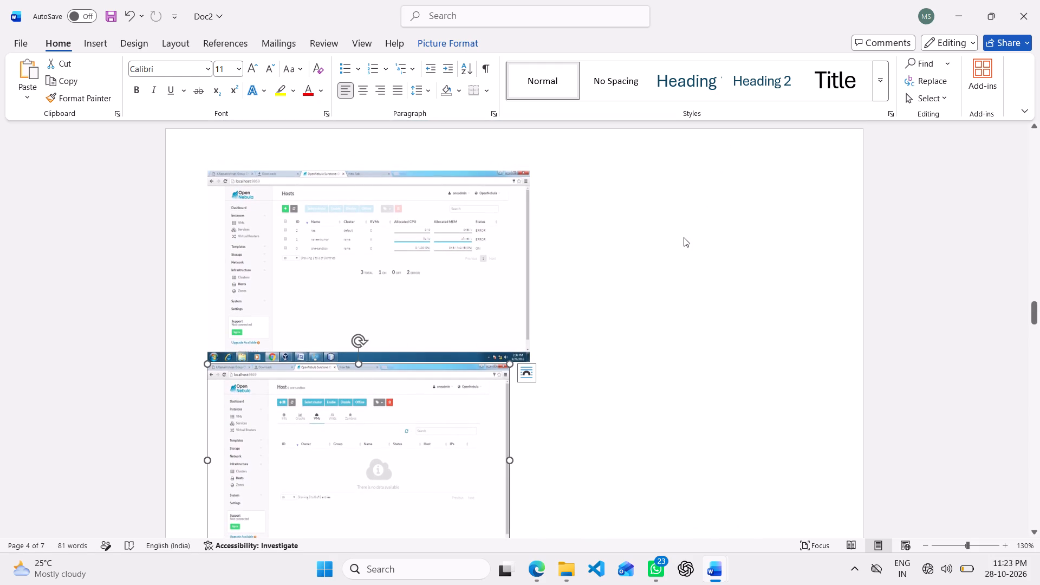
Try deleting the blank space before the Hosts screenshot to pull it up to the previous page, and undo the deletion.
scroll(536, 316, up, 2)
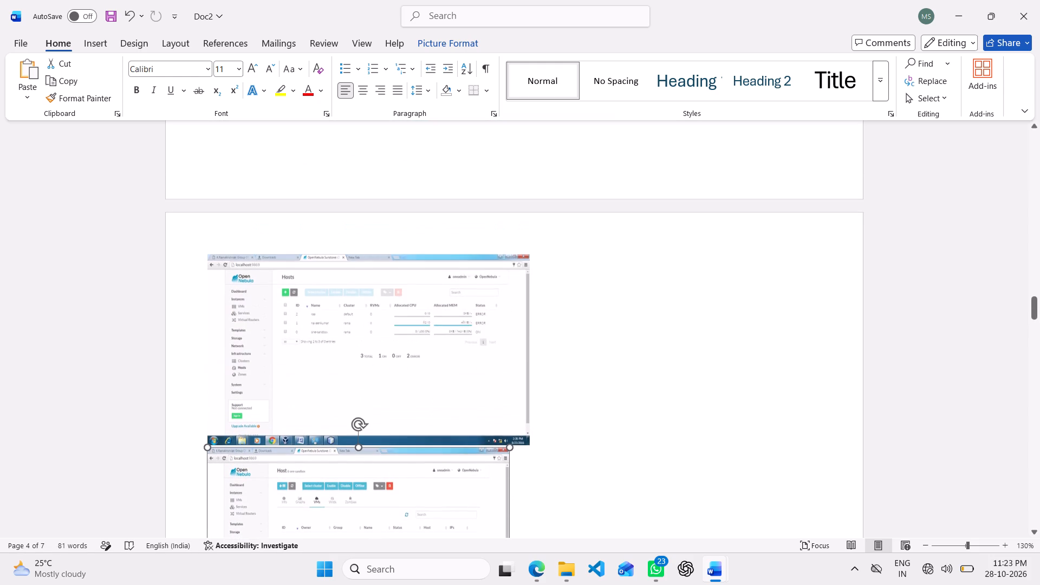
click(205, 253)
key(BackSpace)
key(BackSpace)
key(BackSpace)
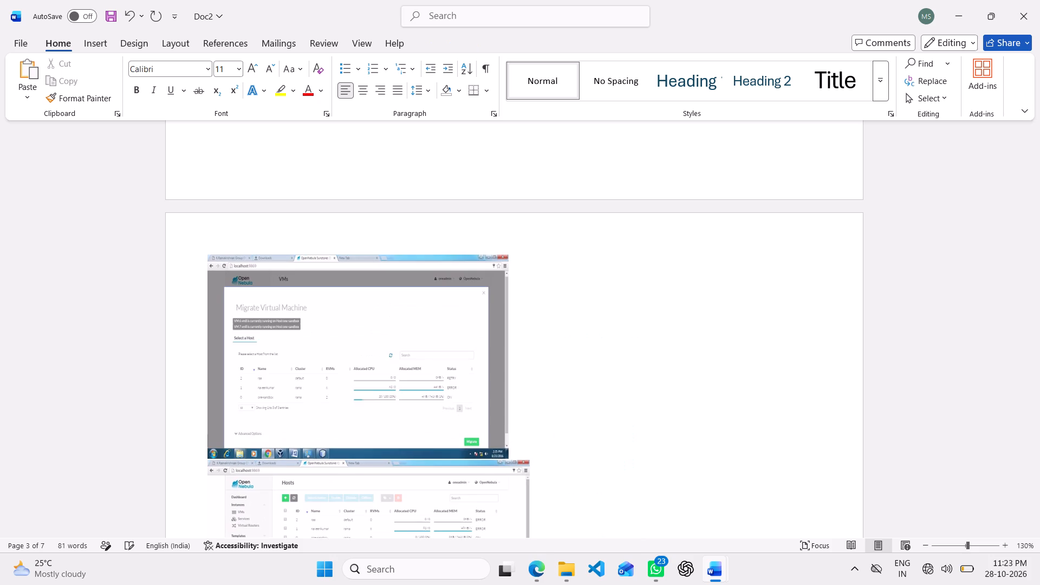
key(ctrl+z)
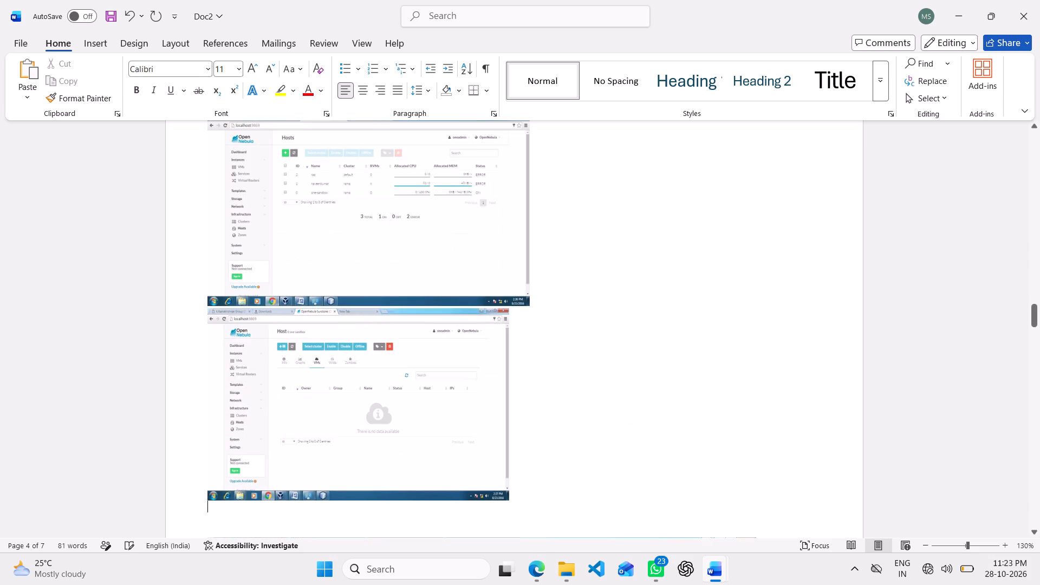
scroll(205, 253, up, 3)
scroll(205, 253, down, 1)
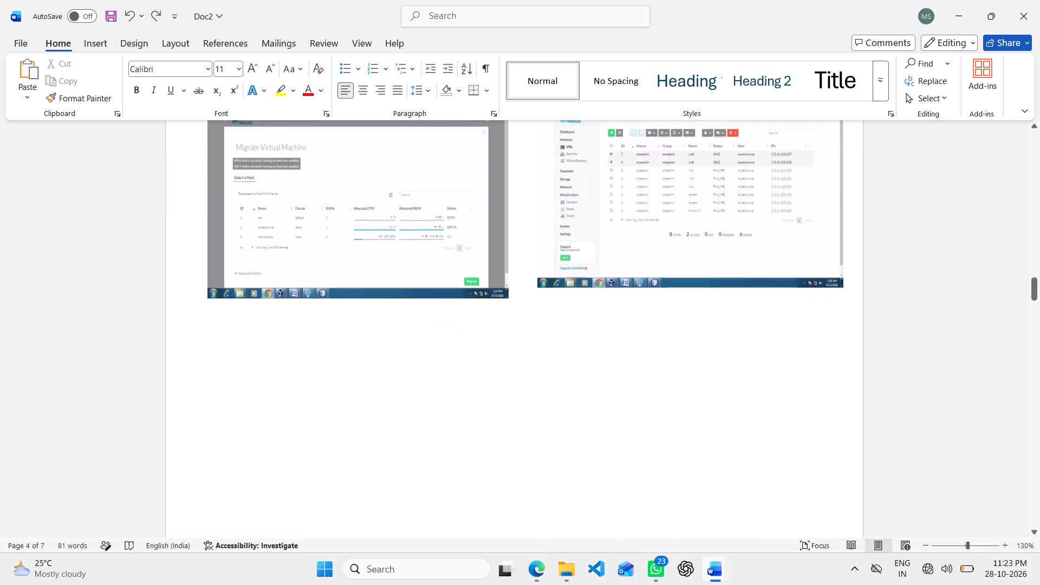
Shrink the Hosts screenshot slightly so the Host one-sandbox screenshot sits beside it and the row fits below the Migrate Virtual Machine row.
scroll(205, 253, down, 1)
click(265, 362)
right_click(265, 362)
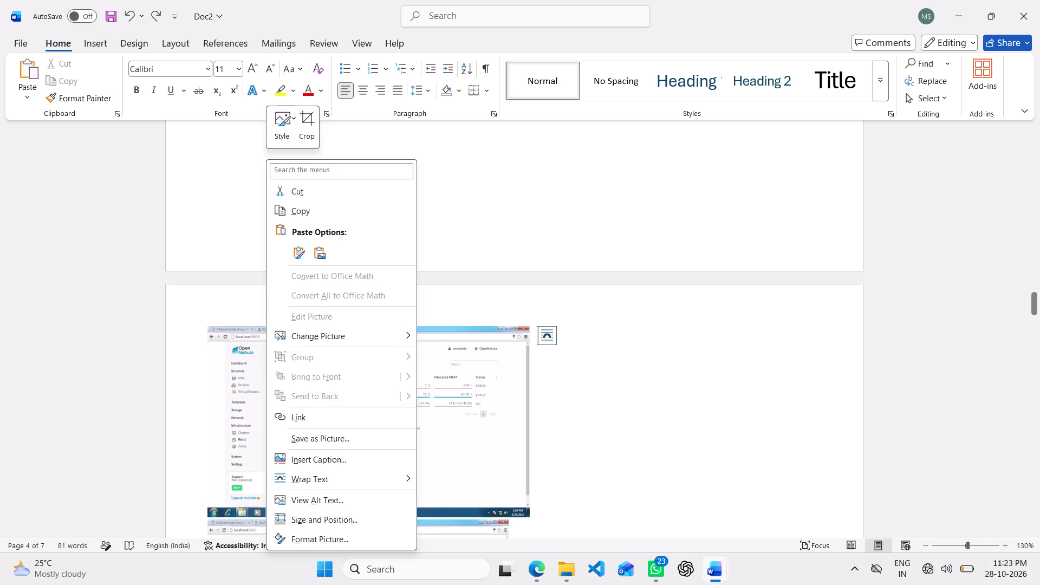
click(220, 347)
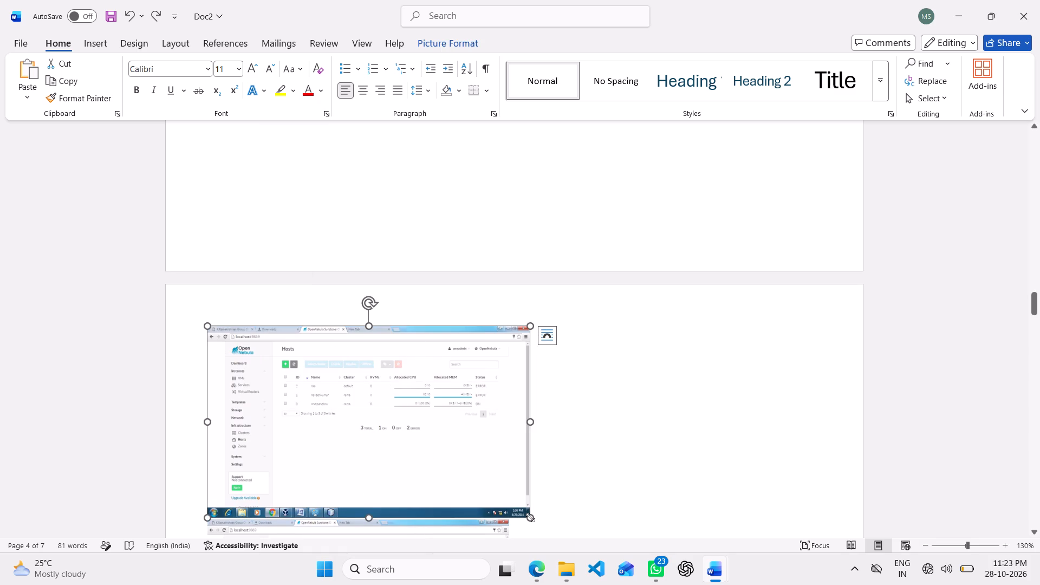
drag(530, 517, 485, 508)
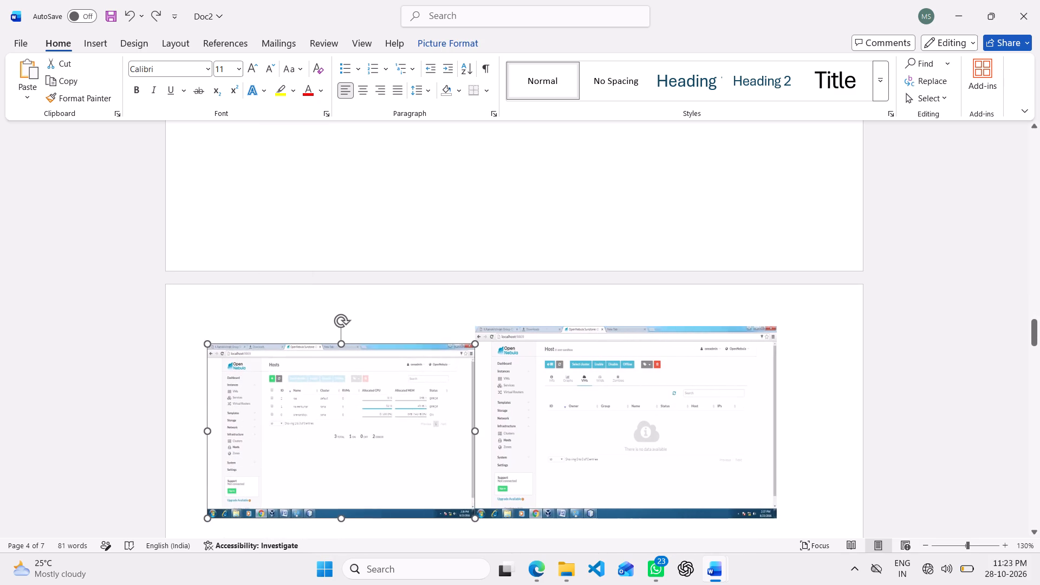
drag(485, 508, 489, 519)
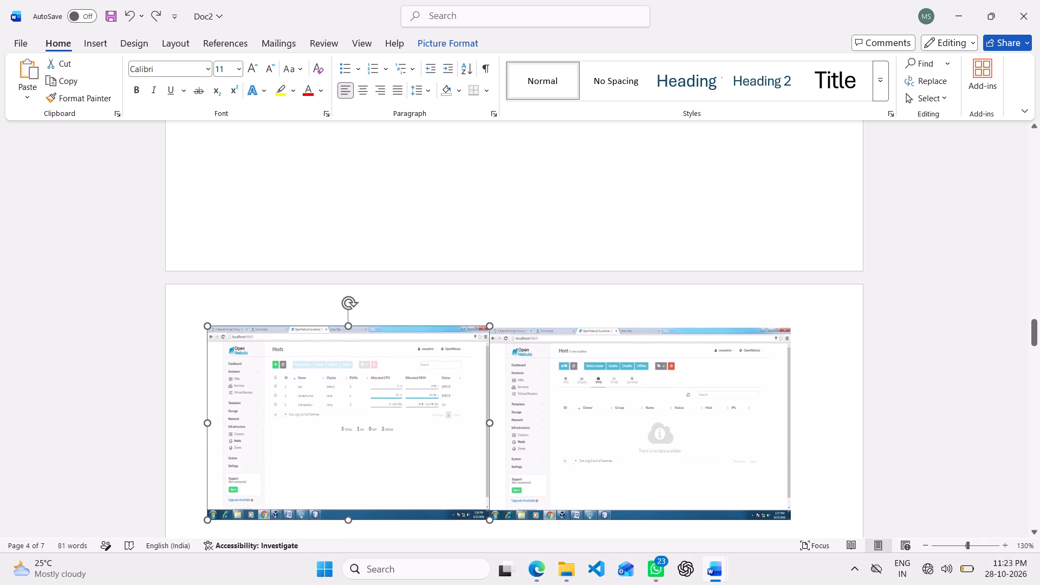
drag(489, 519, 484, 516)
scroll(535, 461, up, 1)
scroll(535, 461, left, 1)
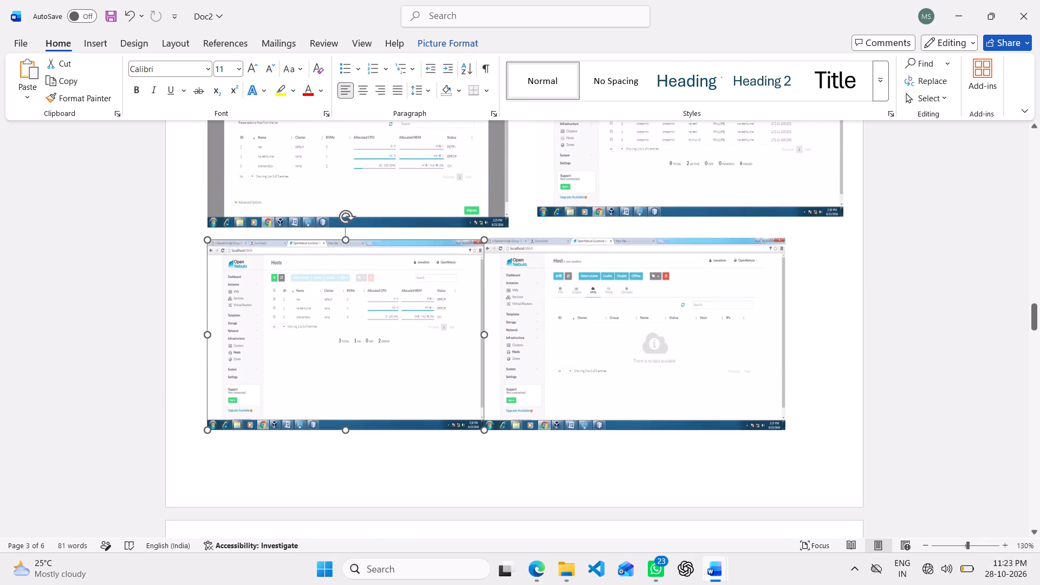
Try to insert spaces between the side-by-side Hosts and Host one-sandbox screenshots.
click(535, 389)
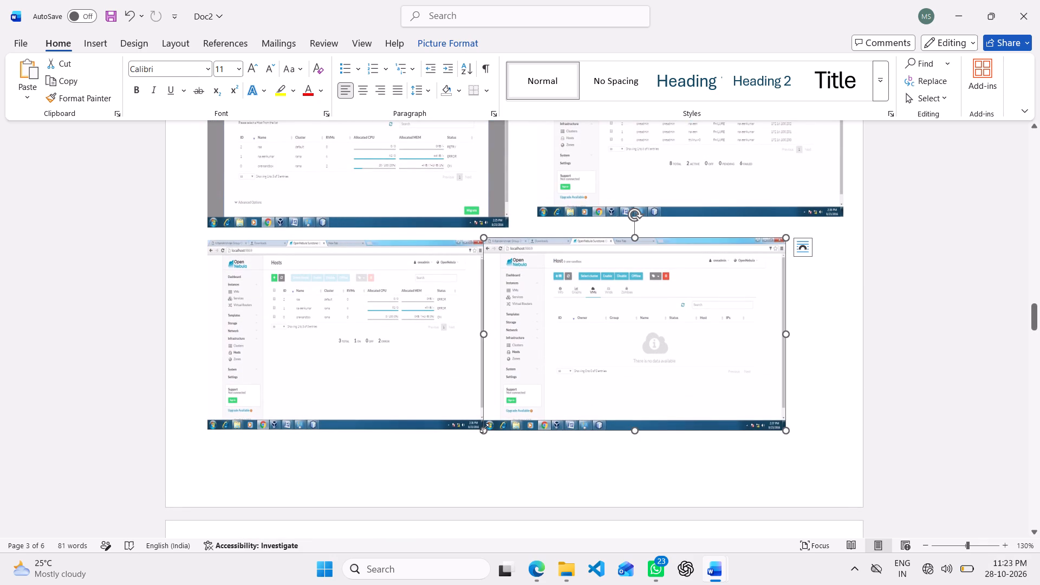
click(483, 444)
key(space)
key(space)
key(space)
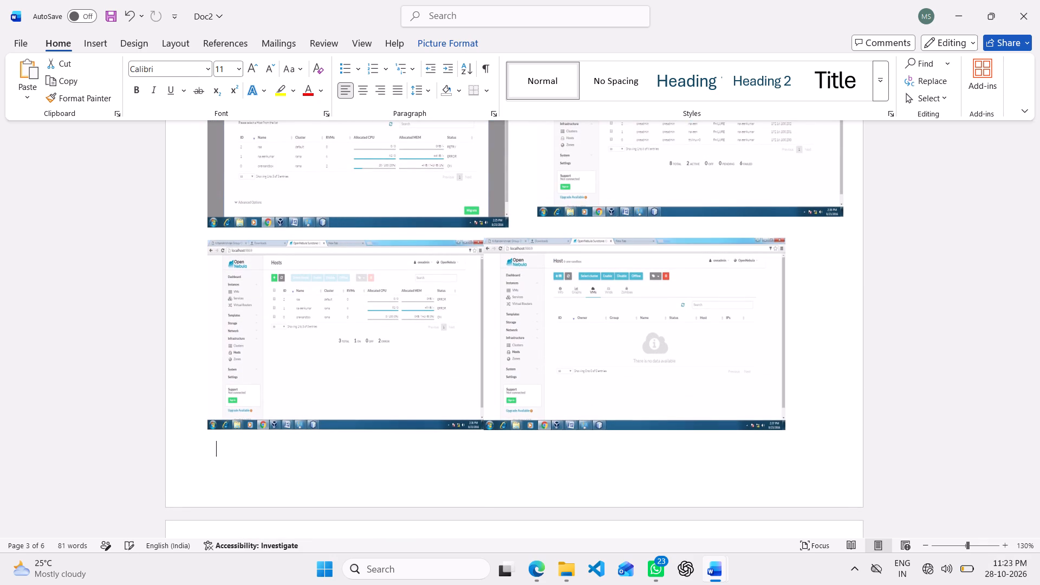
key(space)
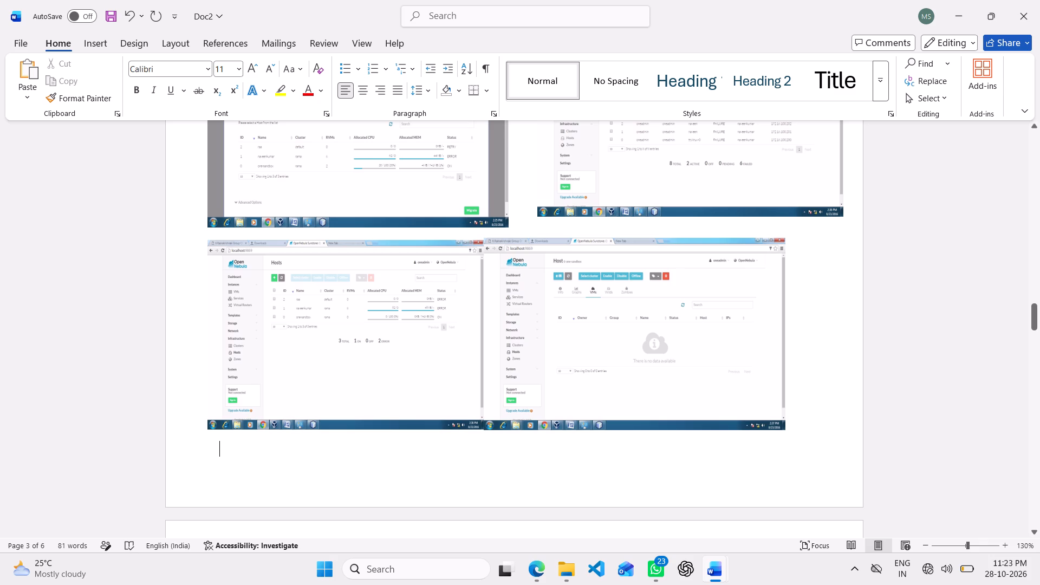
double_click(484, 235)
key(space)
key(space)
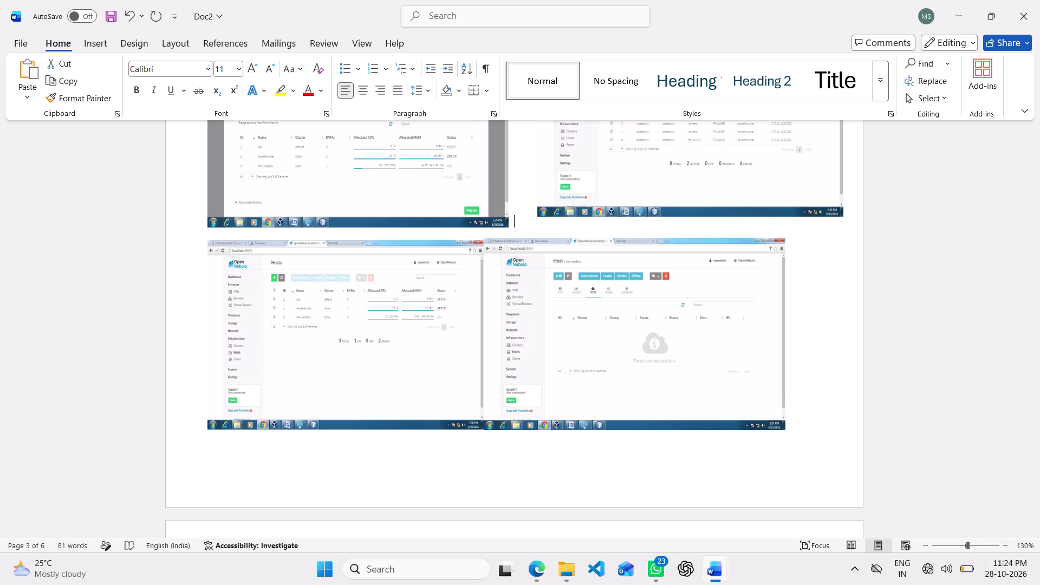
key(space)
Shrink the Host one-sandbox screenshot to about two thirds of its size and insert two spaces between it and the Hosts screenshot.
click(493, 285)
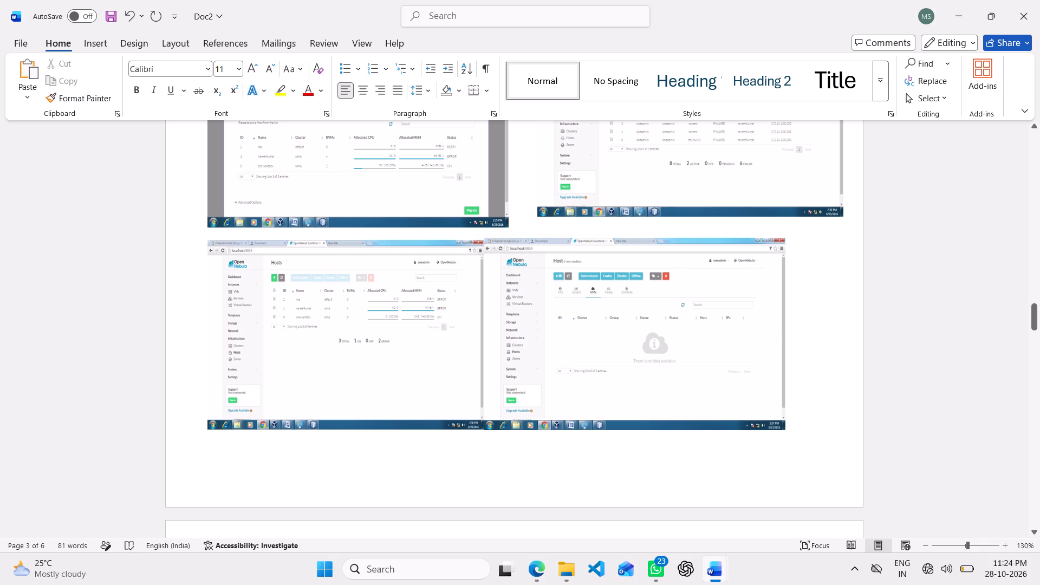
drag(485, 240, 570, 288)
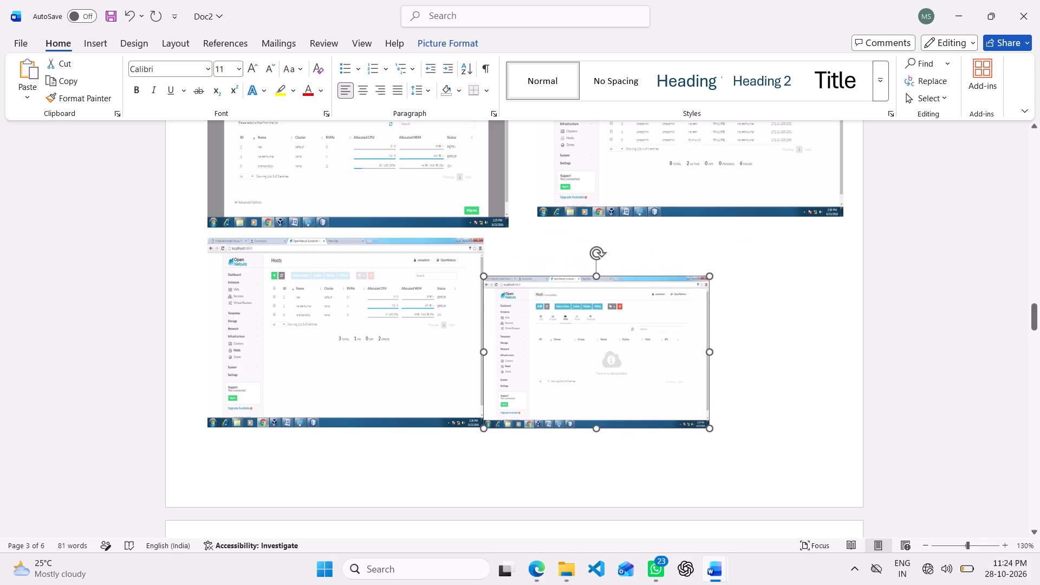
drag(570, 288, 585, 308)
click(492, 280)
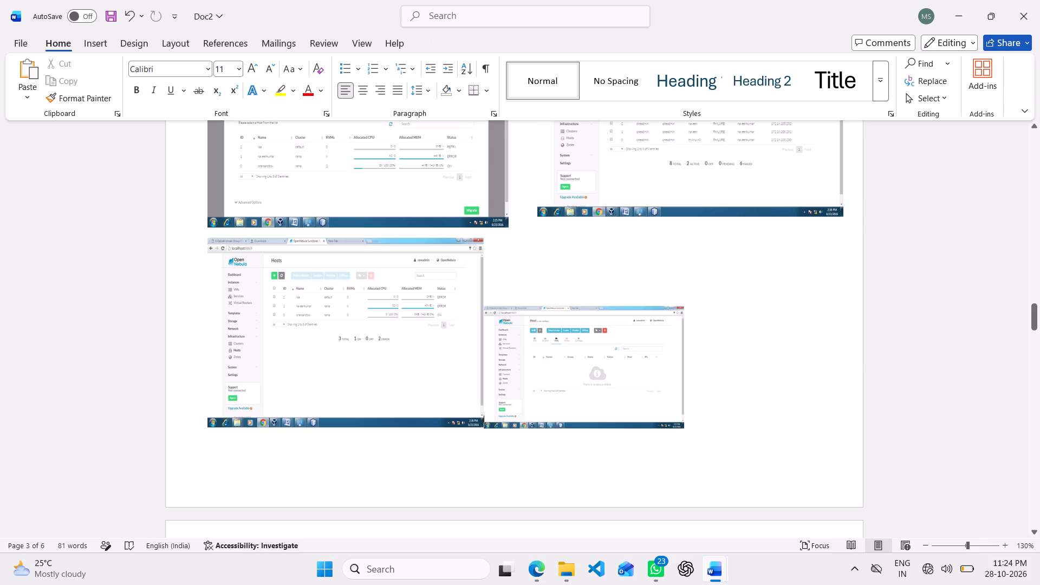
click(491, 281)
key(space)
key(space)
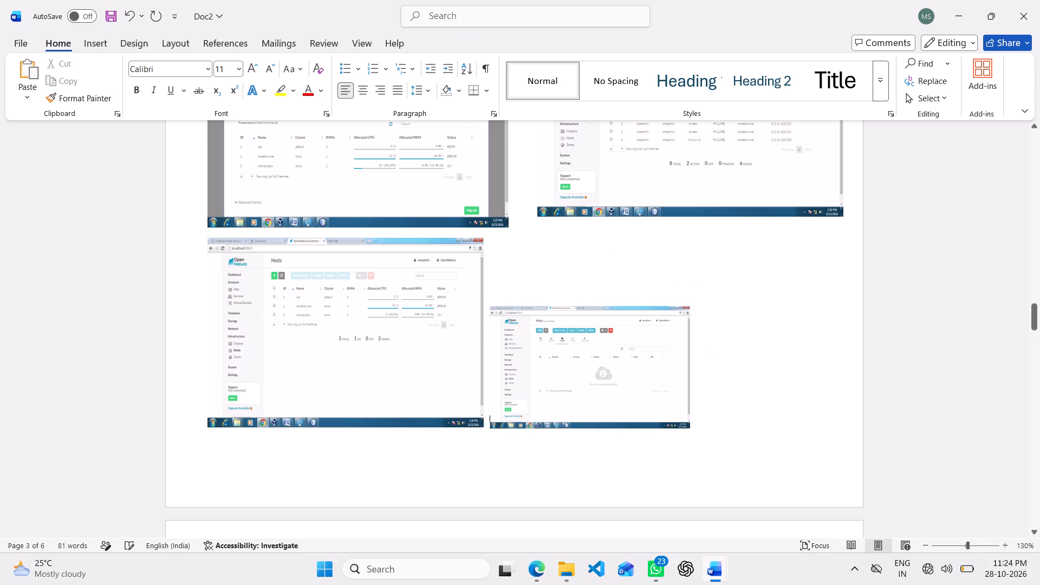
Widen the Hosts screenshot slightly to nearly match the width of the Migrate Virtual Machine screenshot above it.
click(469, 316)
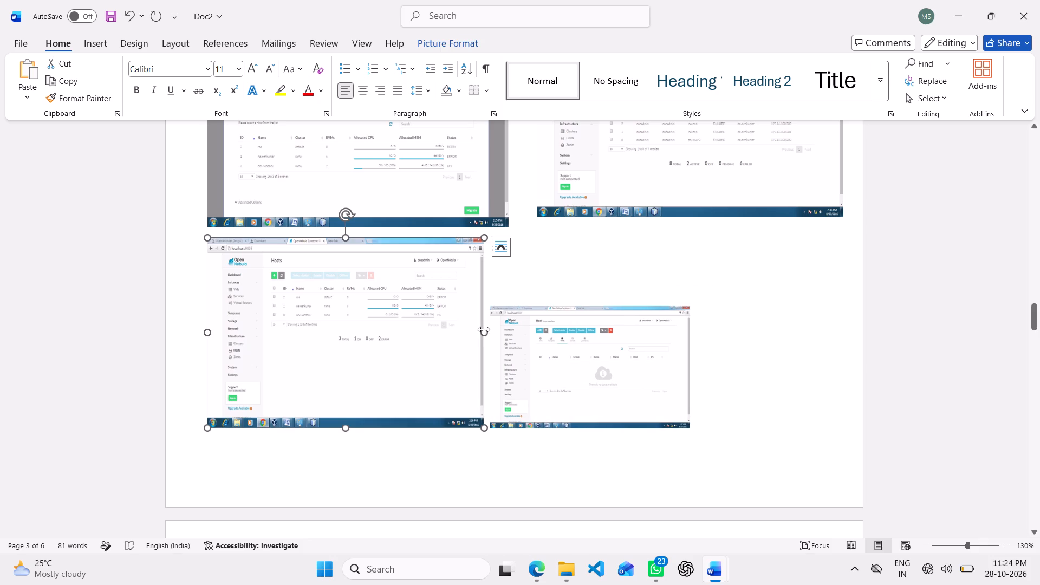
drag(485, 331, 504, 340)
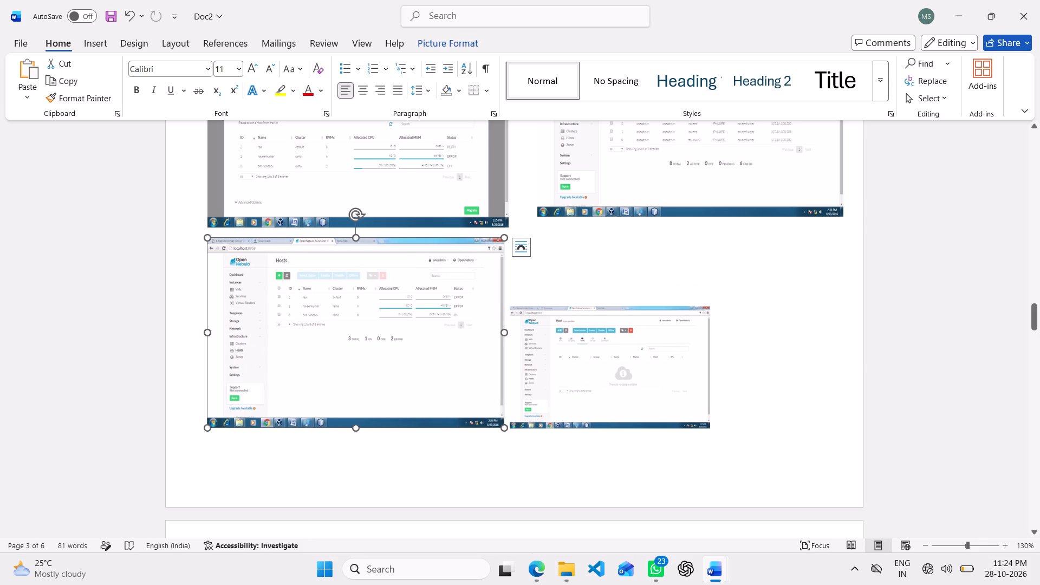
Widen and heighten the Host one-sandbox screenshot to about the same size as the Hosts screenshot beside it.
click(550, 372)
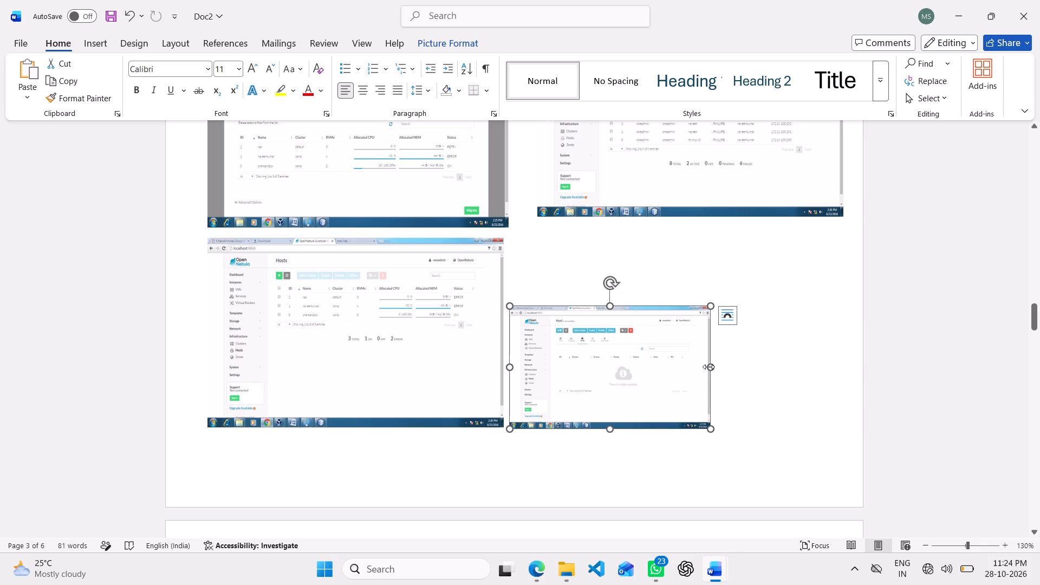
drag(708, 367, 800, 367)
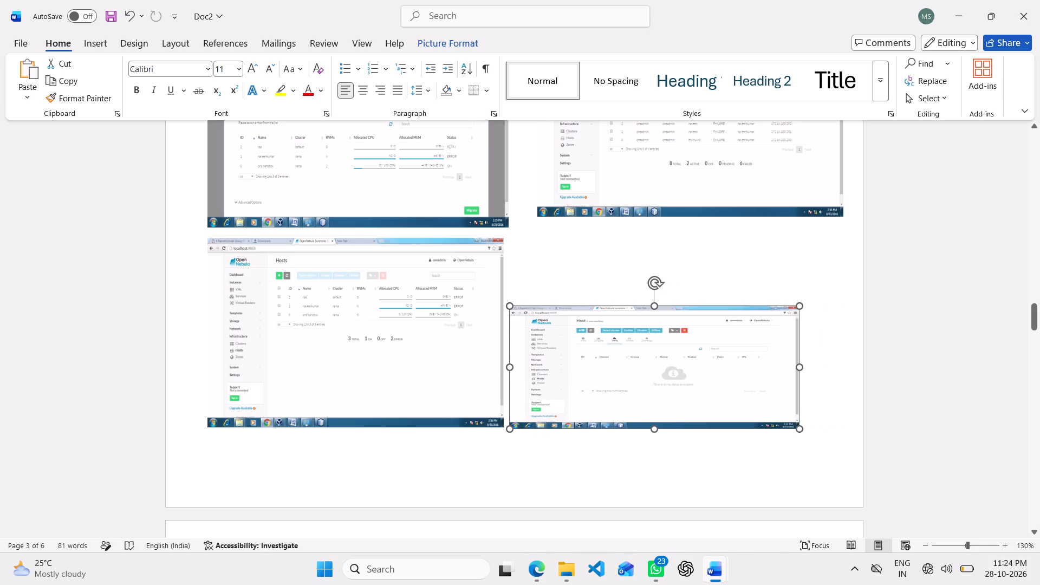
drag(800, 367, 811, 365)
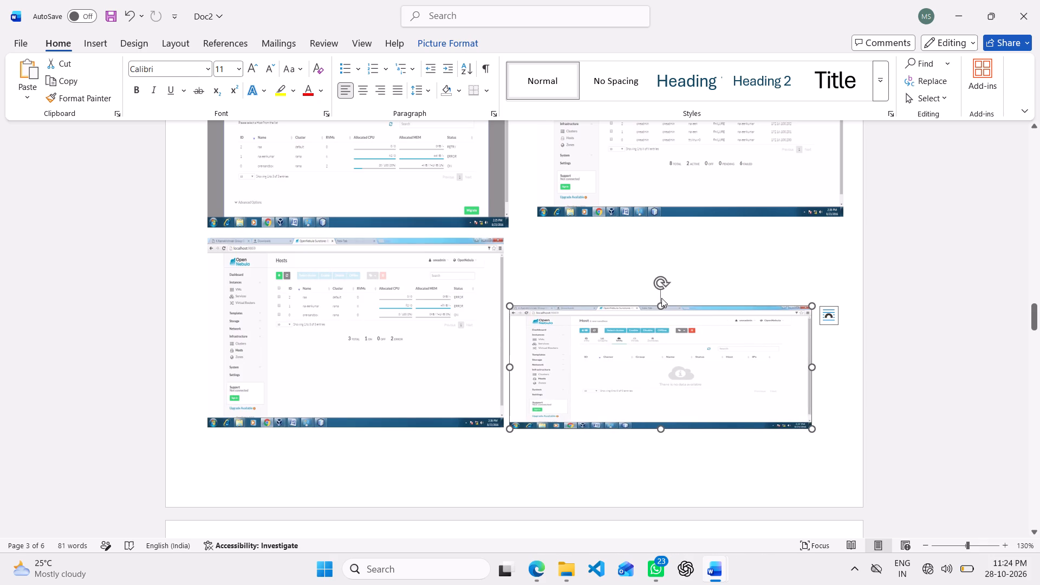
drag(661, 301, 658, 232)
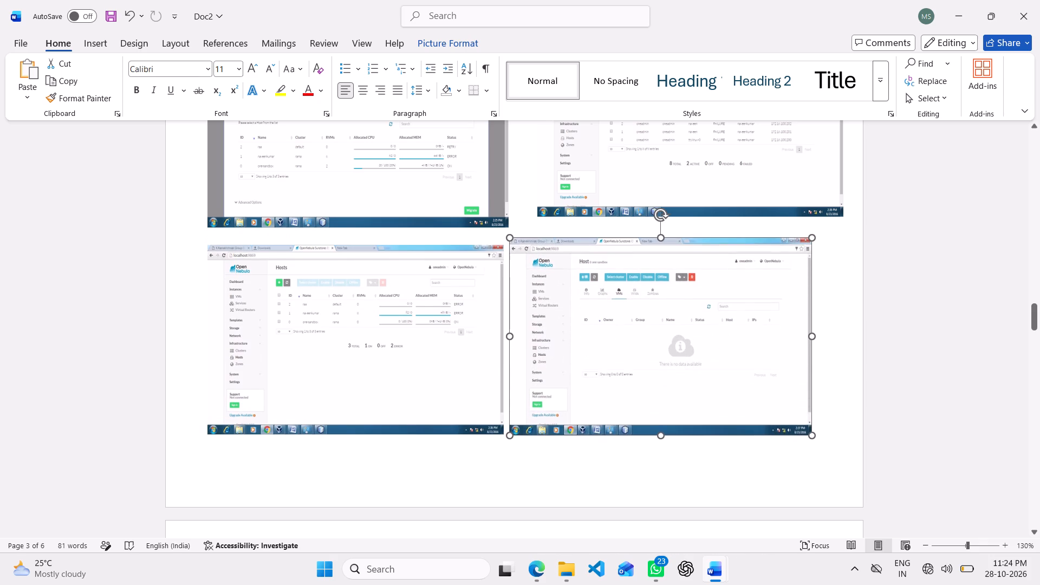
drag(658, 232, 659, 239)
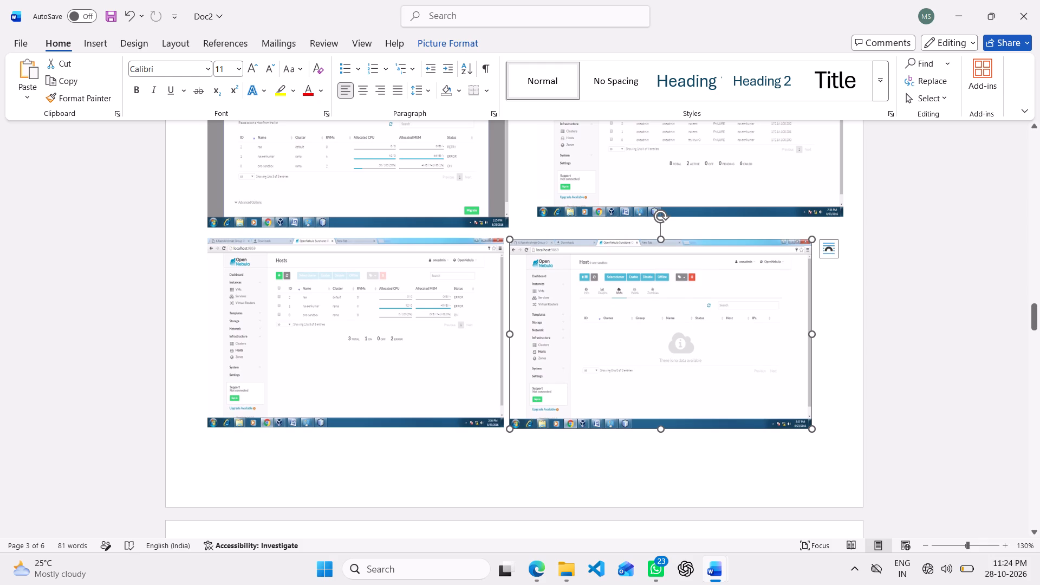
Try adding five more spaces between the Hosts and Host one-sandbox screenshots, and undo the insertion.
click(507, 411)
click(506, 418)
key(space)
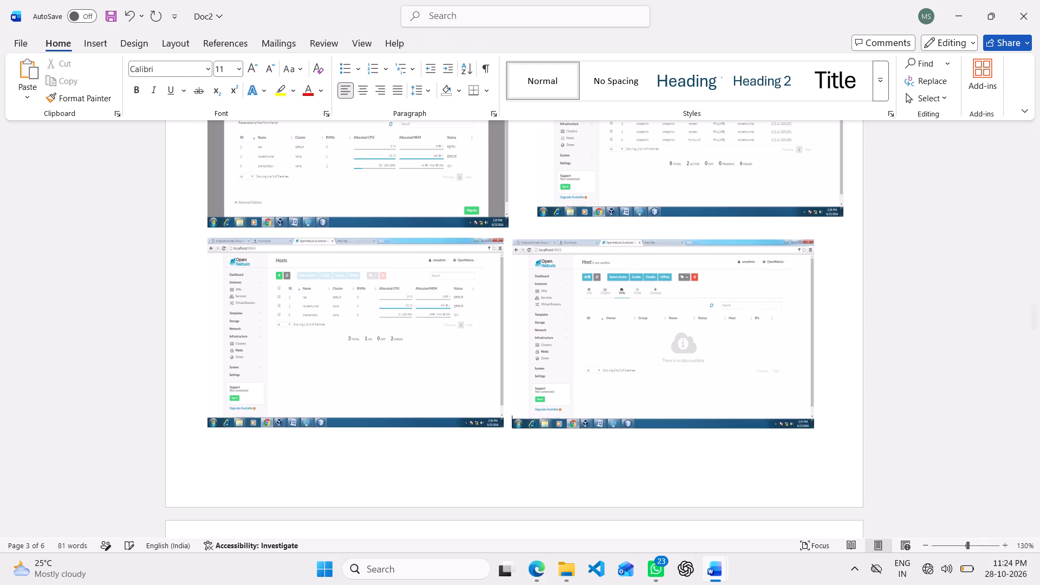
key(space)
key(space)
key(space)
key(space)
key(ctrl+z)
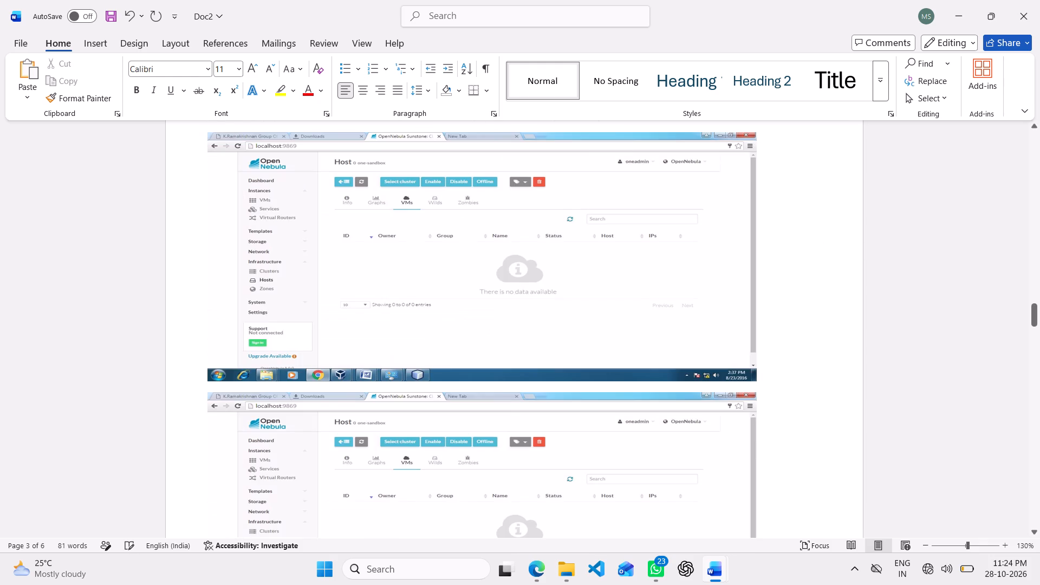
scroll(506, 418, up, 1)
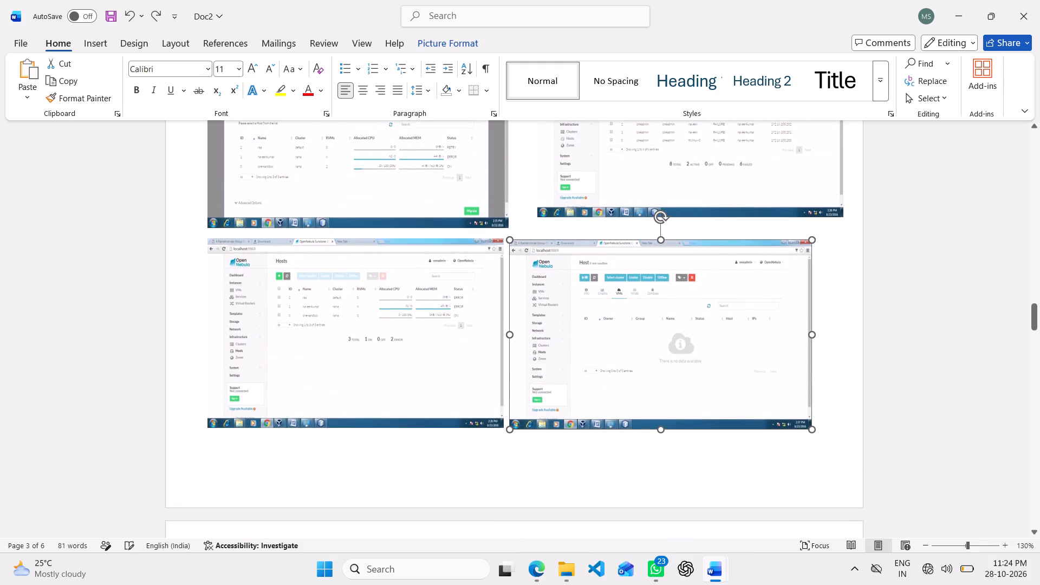
Narrow the Host one-sandbox screenshot slightly, keeping its height, to leave room for a wider gap in the row.
click(534, 339)
click(780, 298)
drag(510, 244, 526, 253)
drag(810, 333, 793, 327)
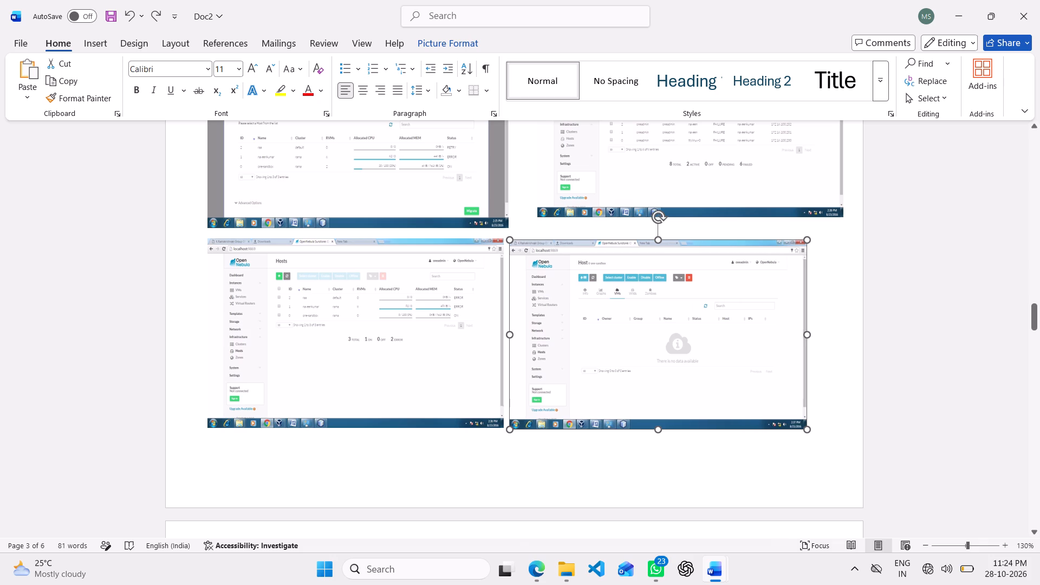
drag(793, 327, 798, 329)
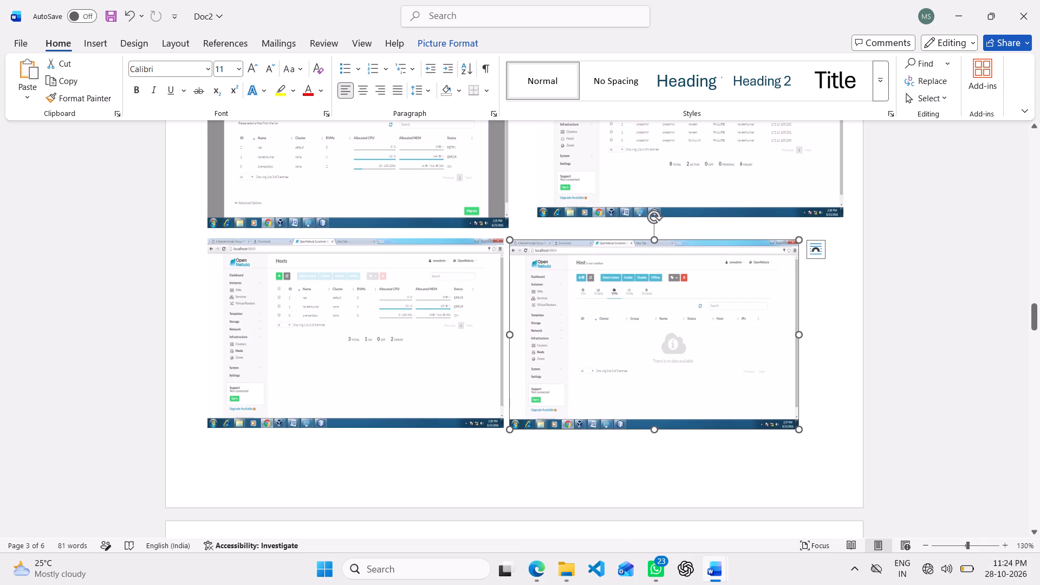
Insert seven more spaces between the Hosts and Host one-sandbox screenshots to widen the gap between them.
click(505, 413)
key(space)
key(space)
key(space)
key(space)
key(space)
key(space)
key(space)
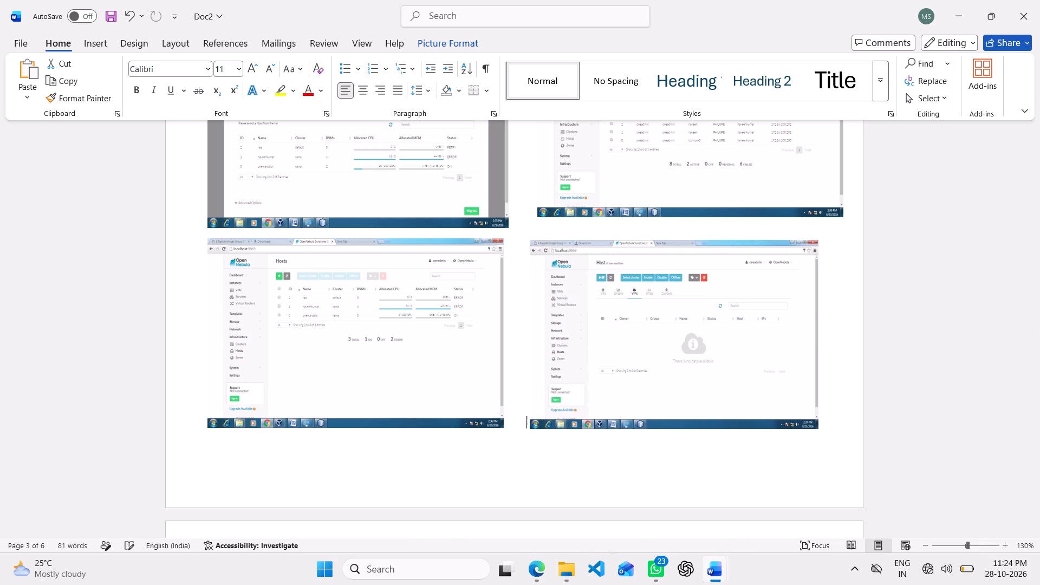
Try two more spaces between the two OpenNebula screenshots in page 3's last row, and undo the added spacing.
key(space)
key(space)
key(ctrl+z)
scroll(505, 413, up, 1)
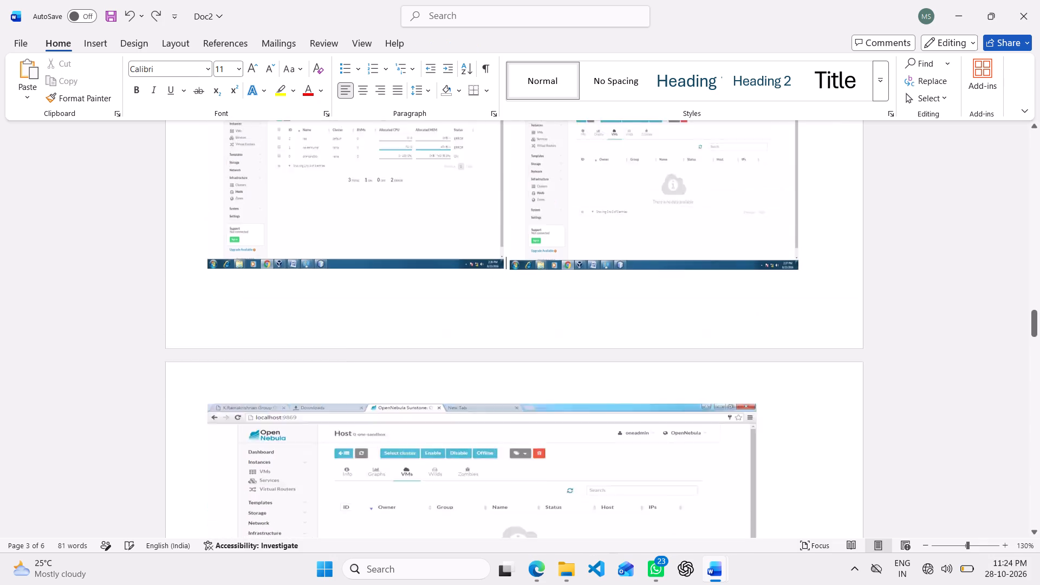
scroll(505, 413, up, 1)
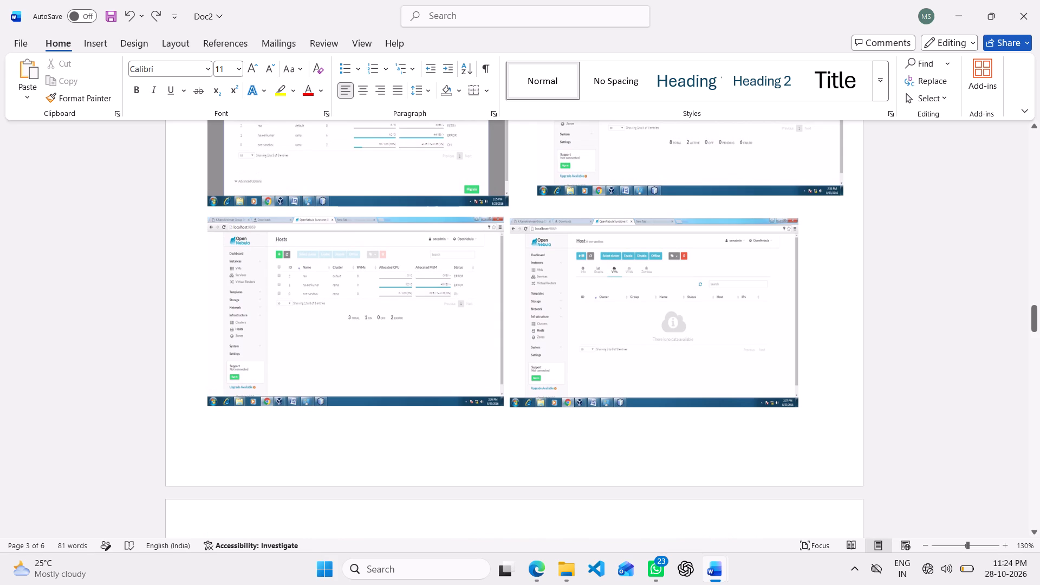
Narrow the OpenNebula Host screenshot on the right of page 3's last row, keeping its height.
click(505, 413)
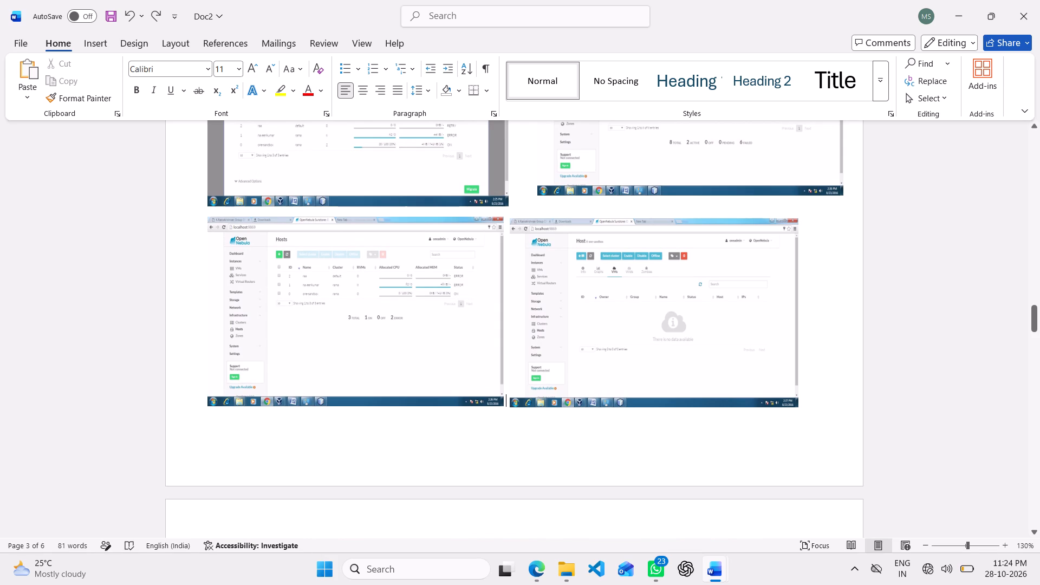
click(799, 310)
click(789, 292)
drag(798, 311, 768, 310)
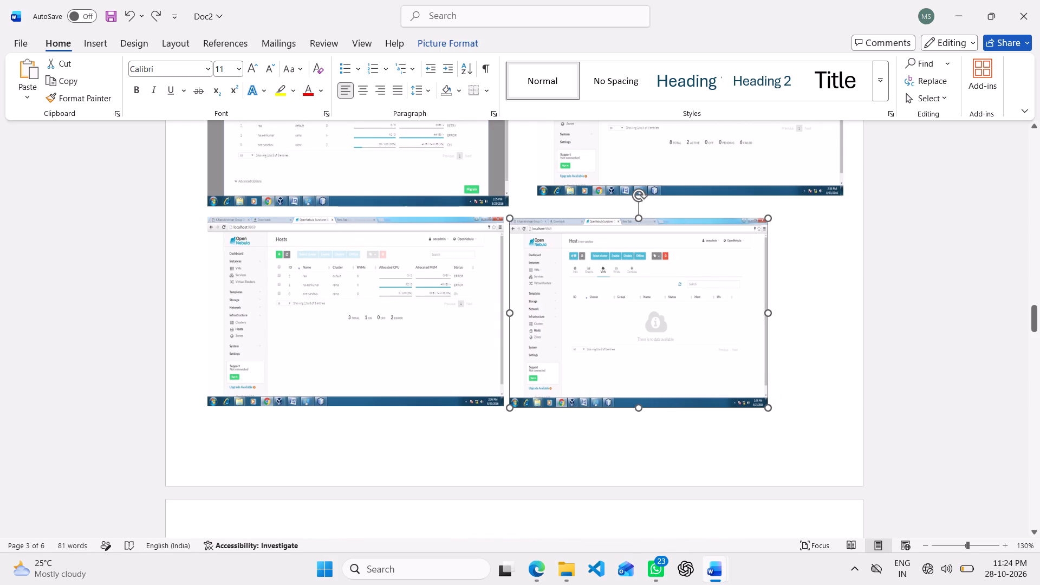
drag(768, 310, 776, 313)
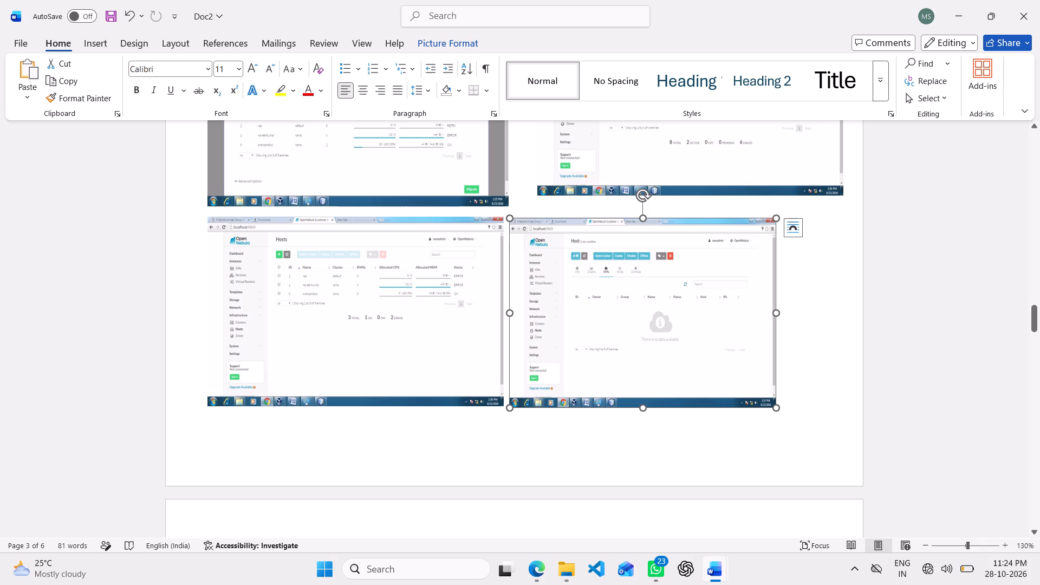
Insert twelve spaces between the OpenNebula Hosts and Host screenshots in page 3's last row.
click(508, 387)
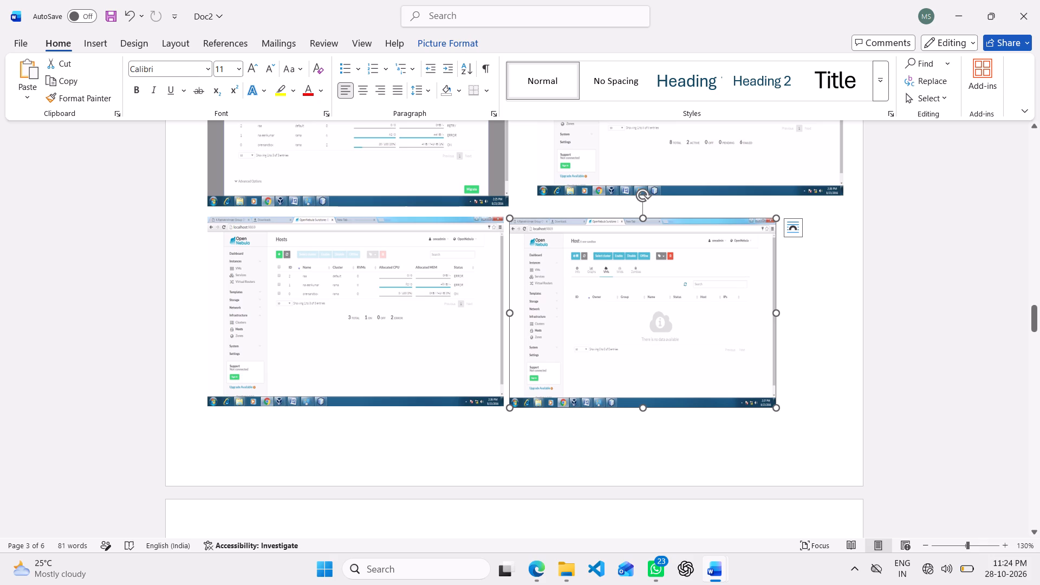
click(506, 388)
key(space)
key(space)
key(space)
key(space)
key(space)
key(space)
key(space)
key(space)
key(space)
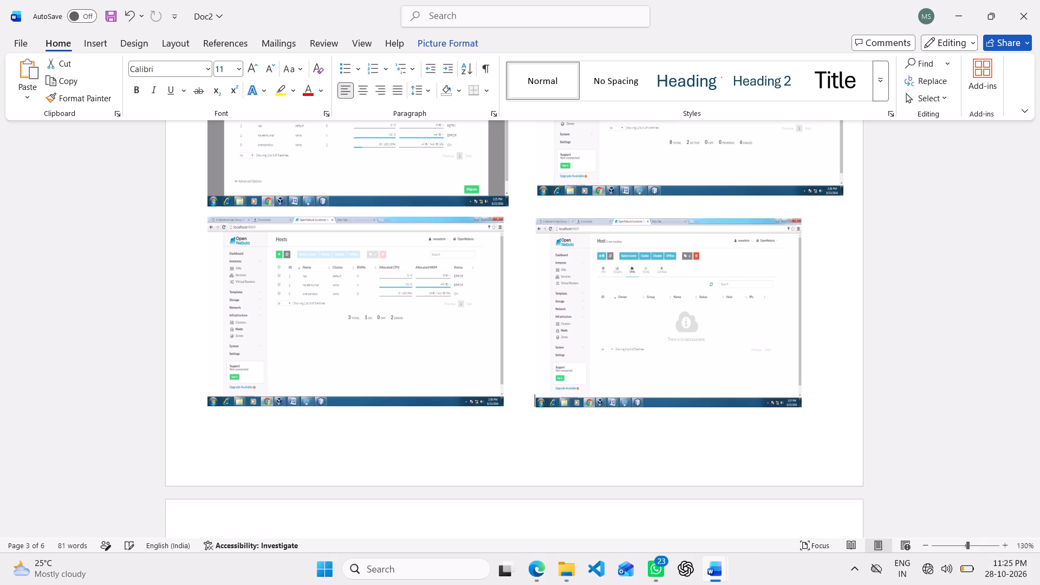
key(space)
key(space)
key(space)
scroll(506, 388, up, 1)
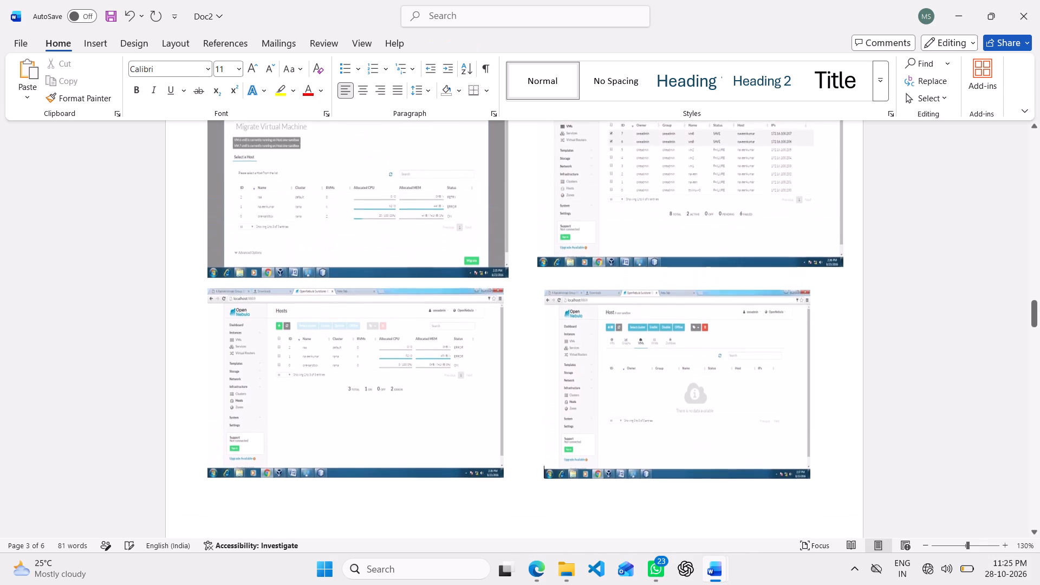
click(799, 389)
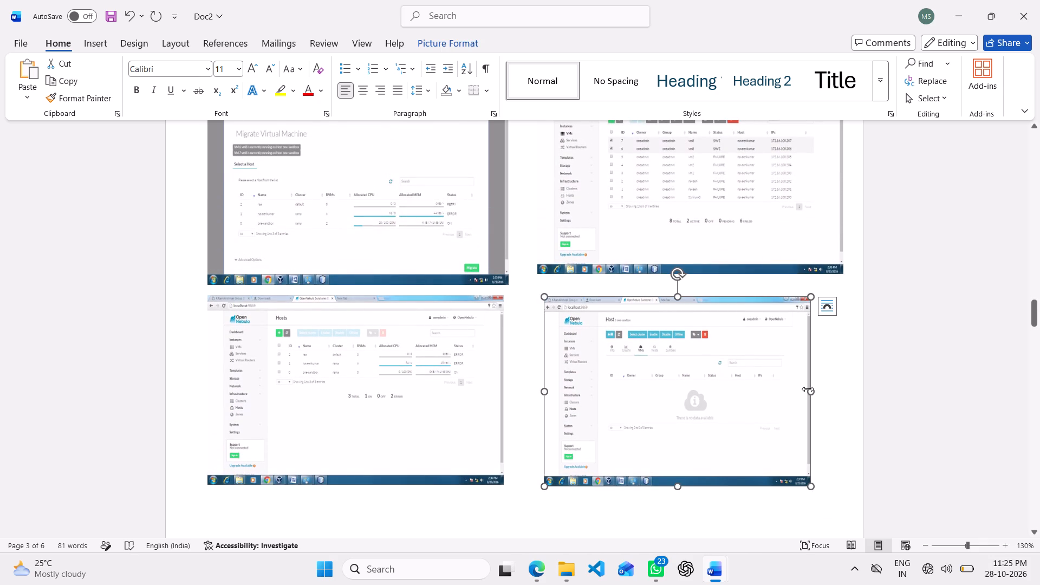
Widen the OpenNebula Host screenshot in page 3's last row slightly, keeping its height and its gap from the Hosts screenshot.
drag(809, 388, 831, 385)
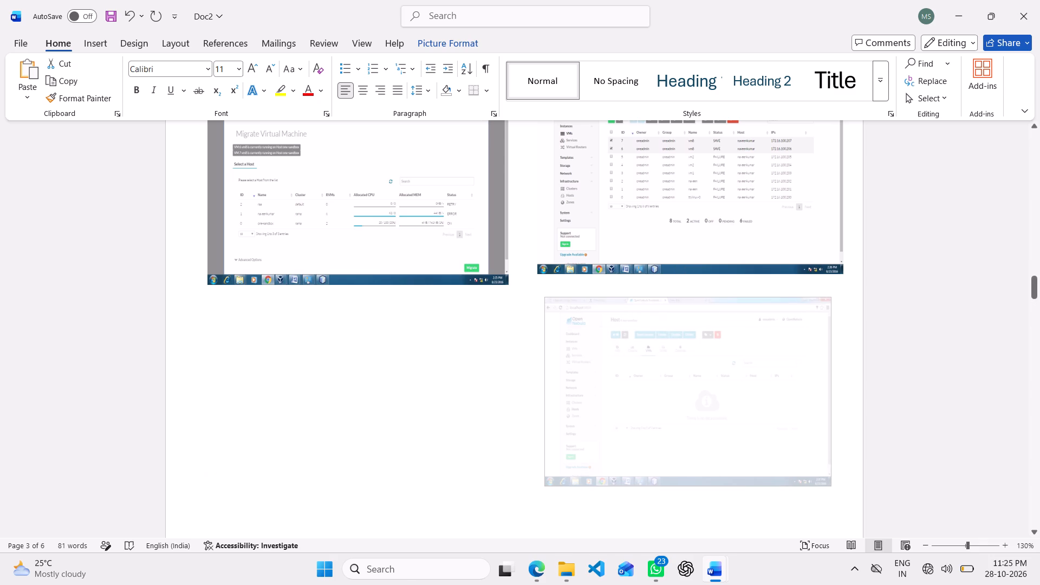
drag(831, 385, 824, 392)
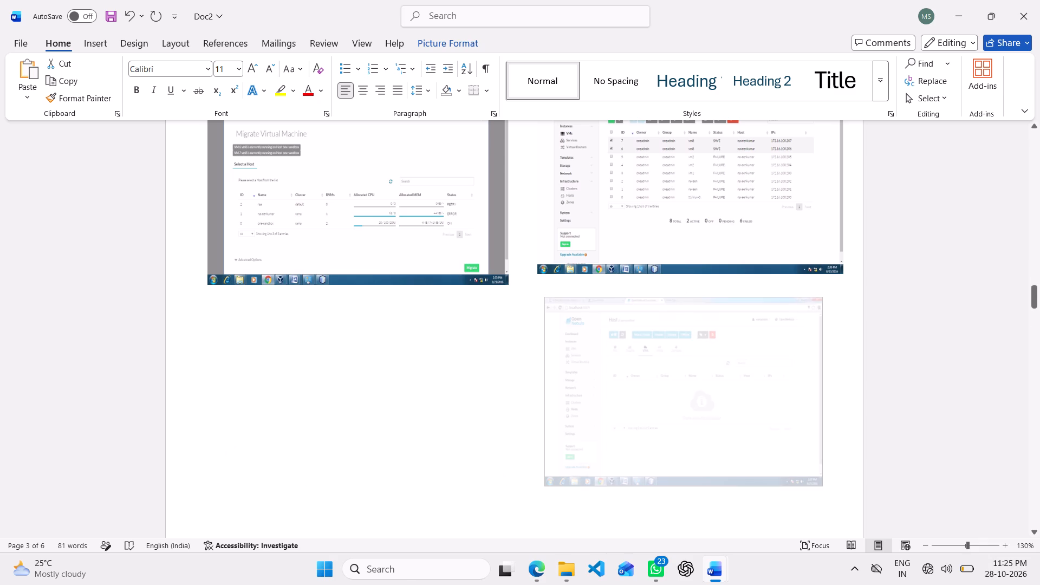
drag(824, 392, 823, 395)
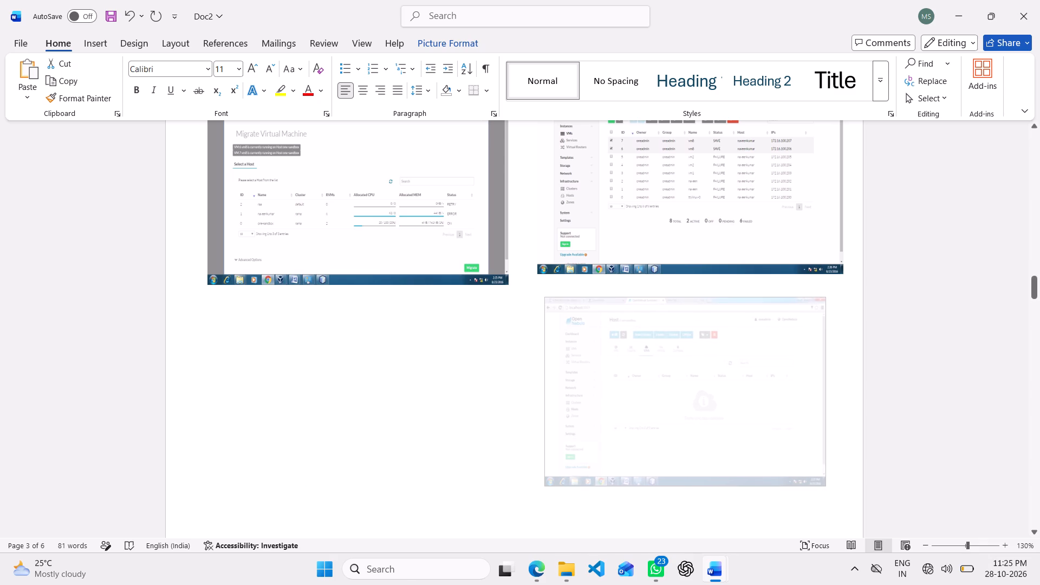
drag(823, 395, 817, 396)
Cut the first of the two identical full-width OpenNebula Host screenshots from page 4.
scroll(817, 396, up, 1)
scroll(817, 396, down, 1)
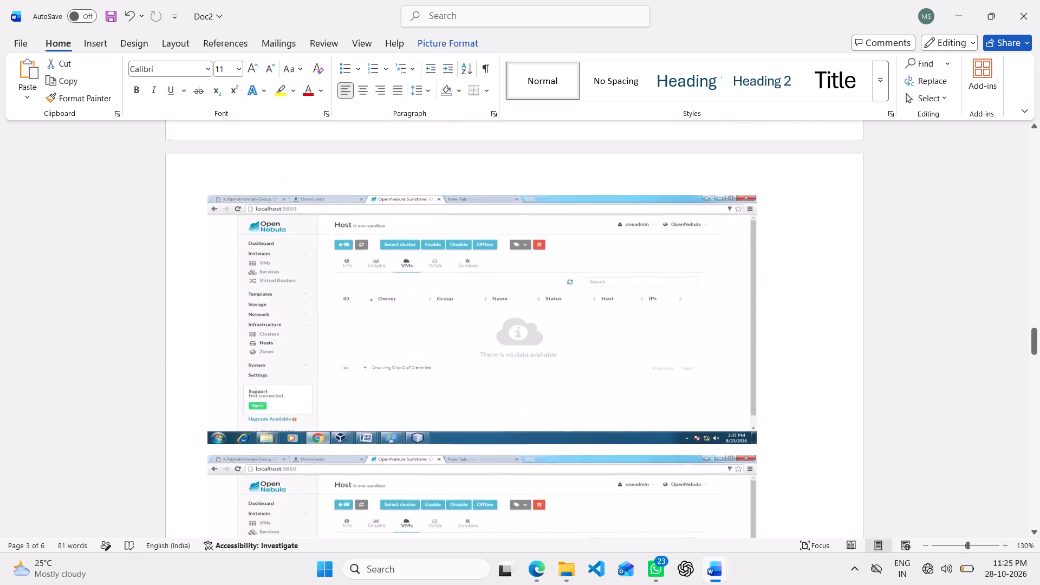
scroll(817, 396, down, 1)
click(698, 246)
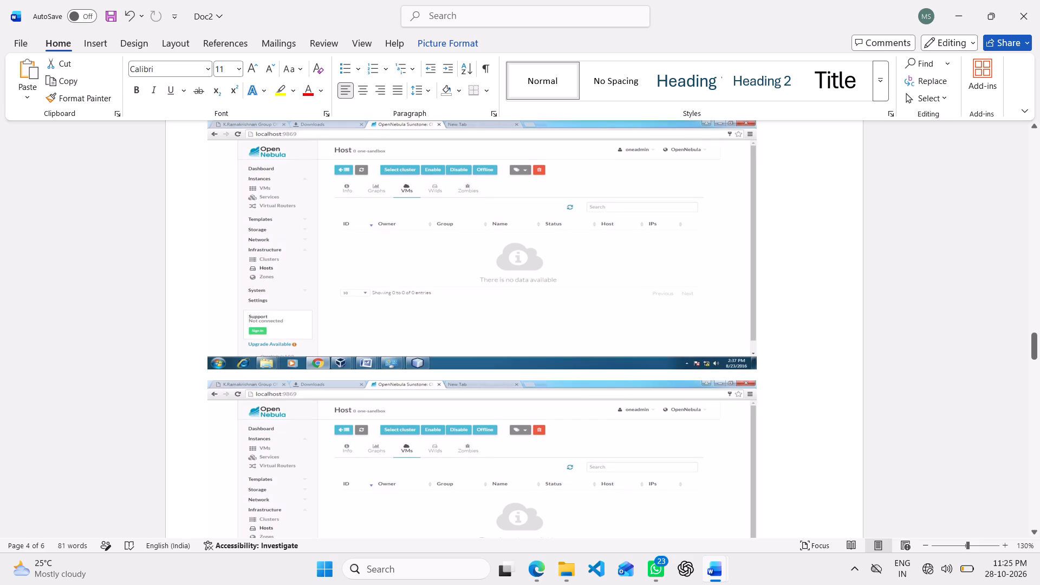
right_click(698, 246)
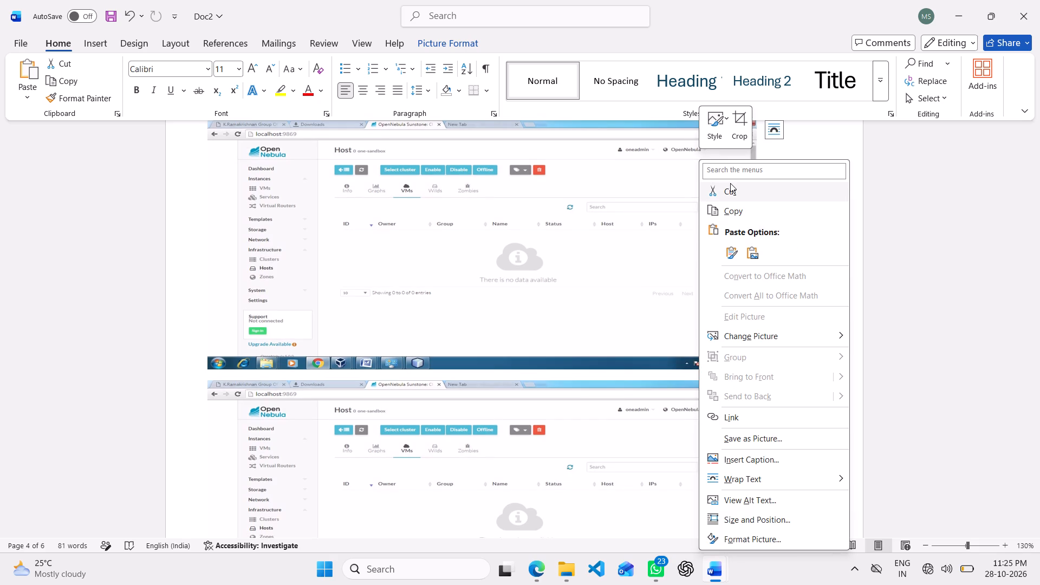
click(730, 183)
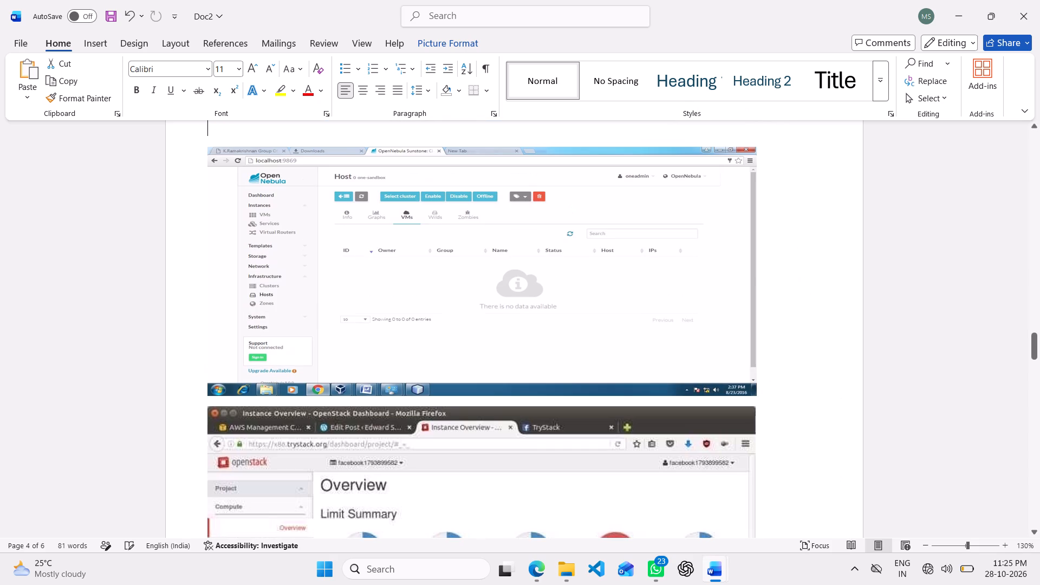
Resize the remaining OpenNebula Host screenshot on page 4 to just over half its width and about three-quarters of its height.
click(684, 282)
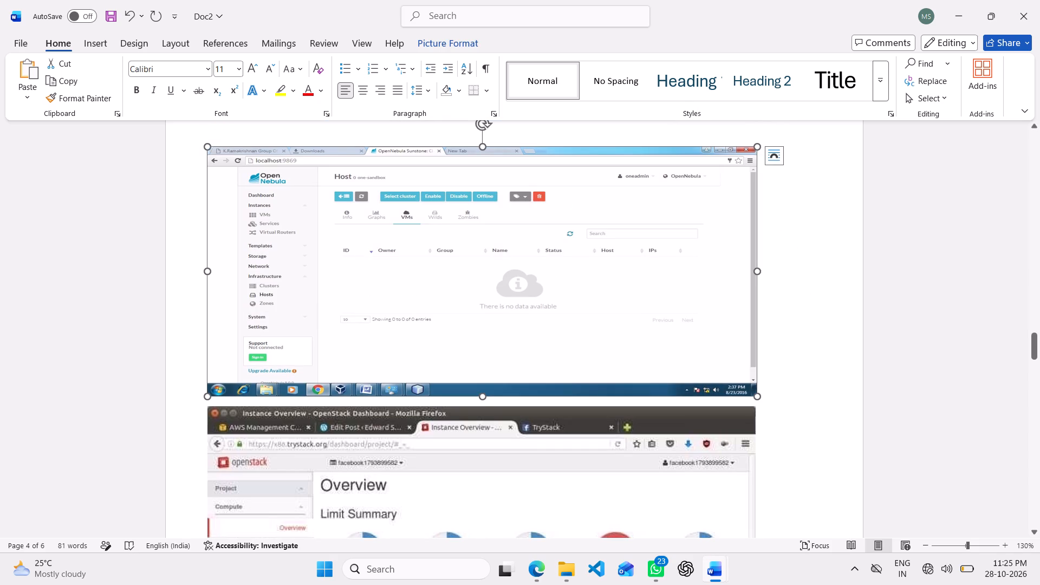
drag(760, 274, 521, 252)
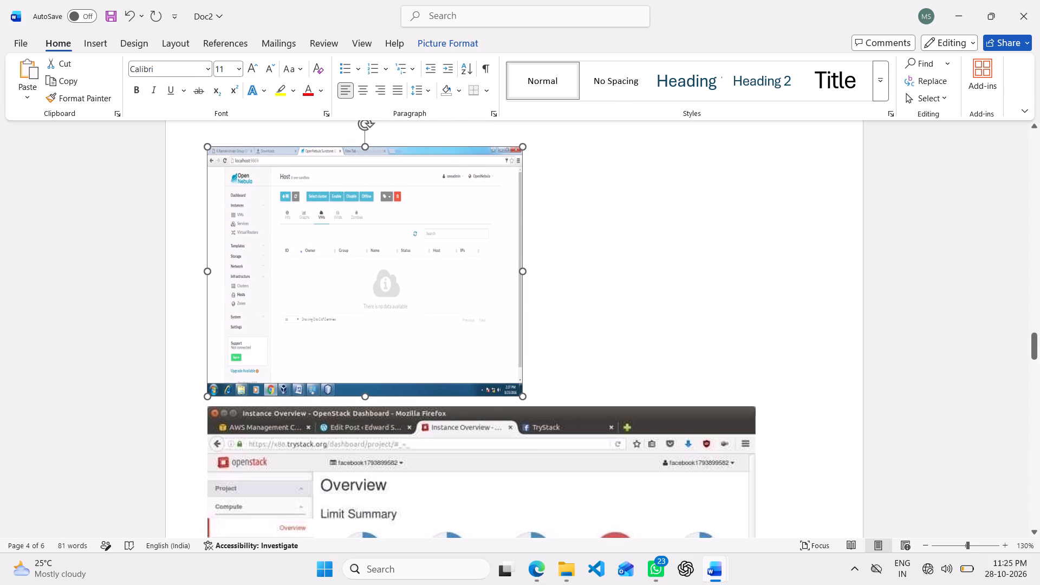
drag(521, 252, 512, 250)
drag(361, 400, 347, 355)
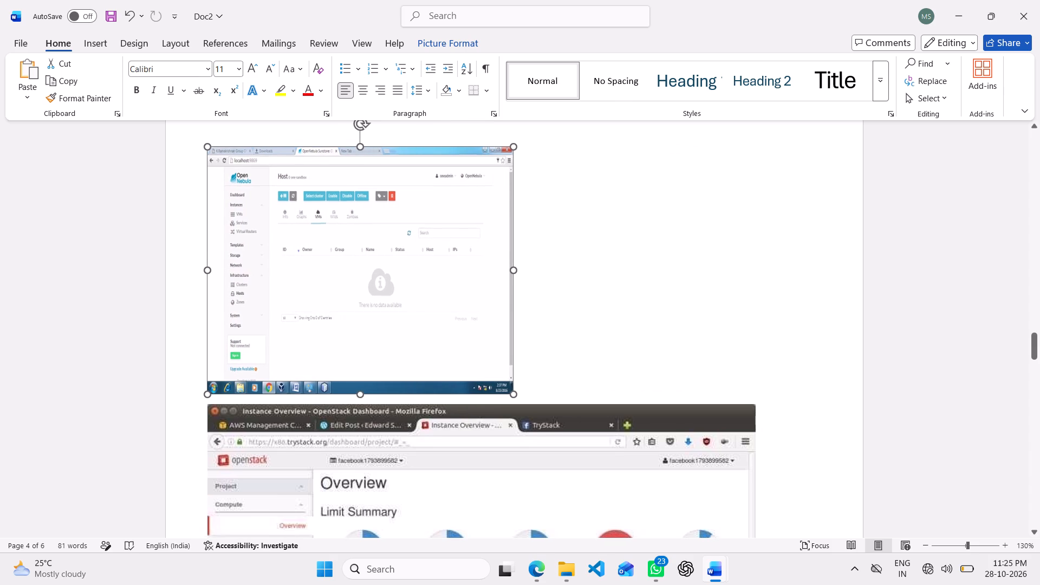
drag(347, 355, 350, 291)
scroll(350, 291, up, 1)
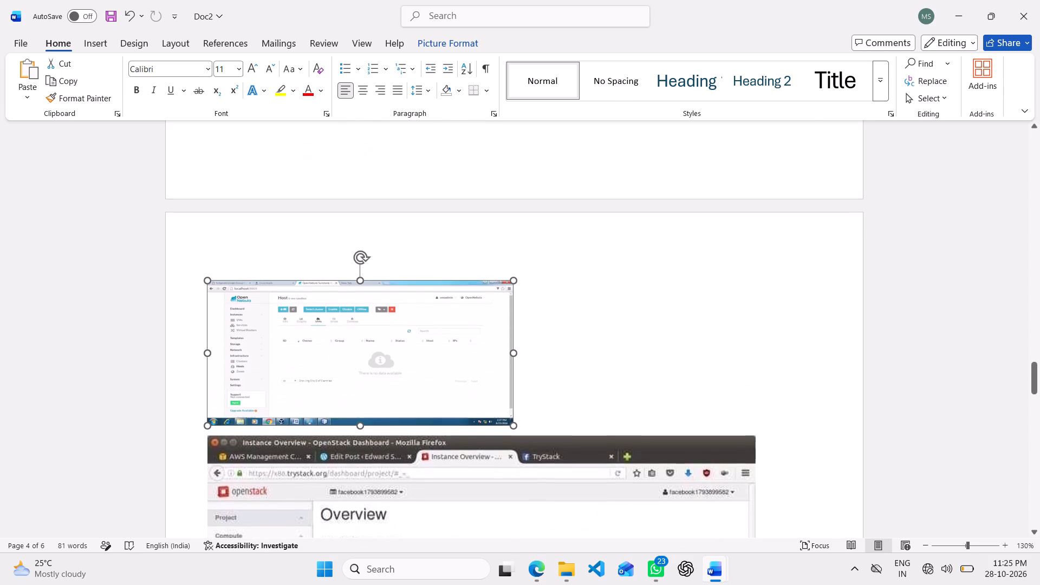
drag(359, 276, 343, 235)
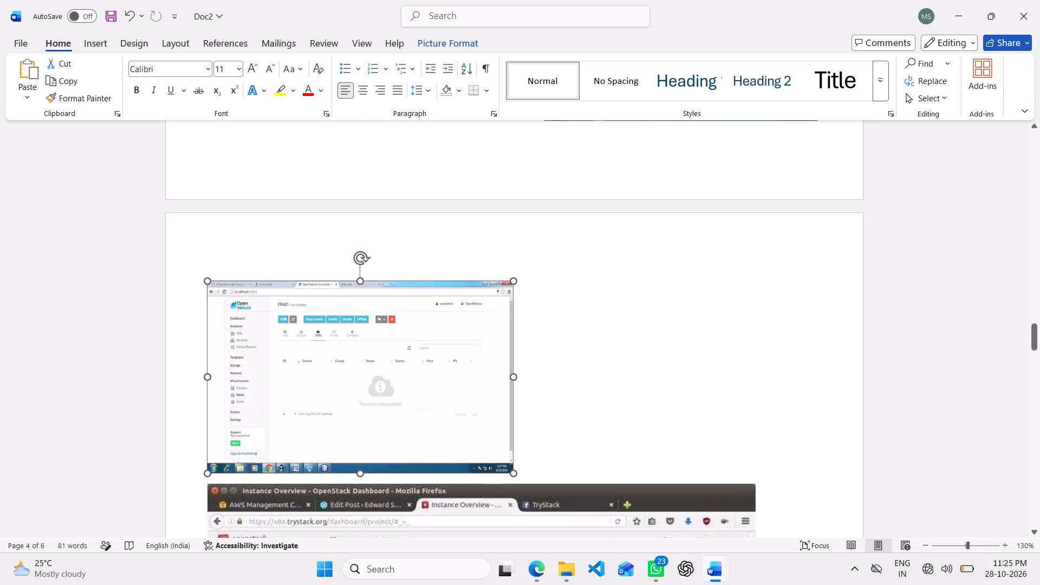
drag(343, 235, 343, 240)
Narrow the OpenStack Instance Overview screenshot on page 4 to about the width of the Host screenshot above, and reduce its height.
scroll(343, 240, down, 3)
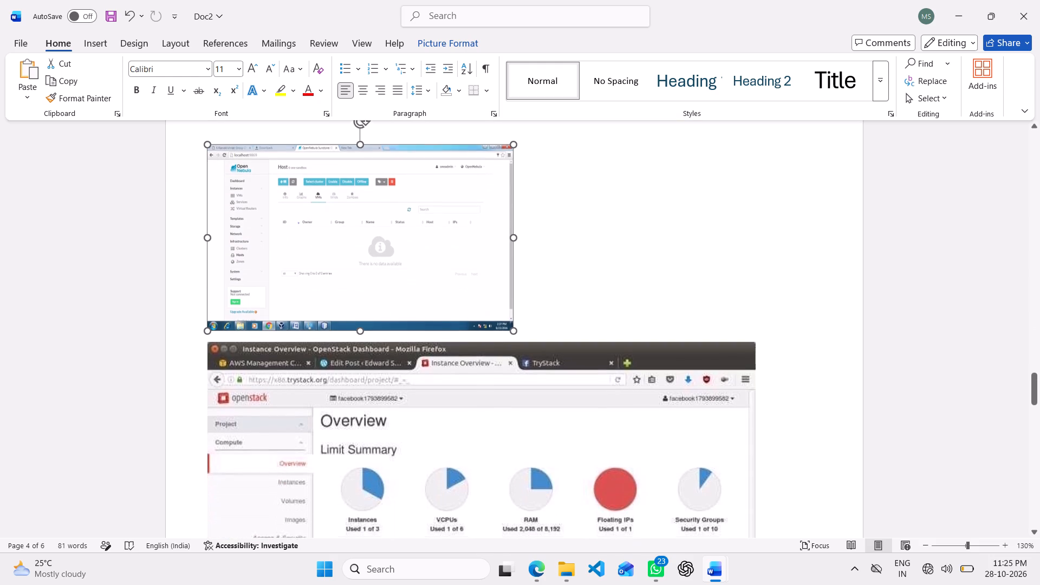
click(433, 379)
scroll(433, 379, down, 1)
click(433, 379)
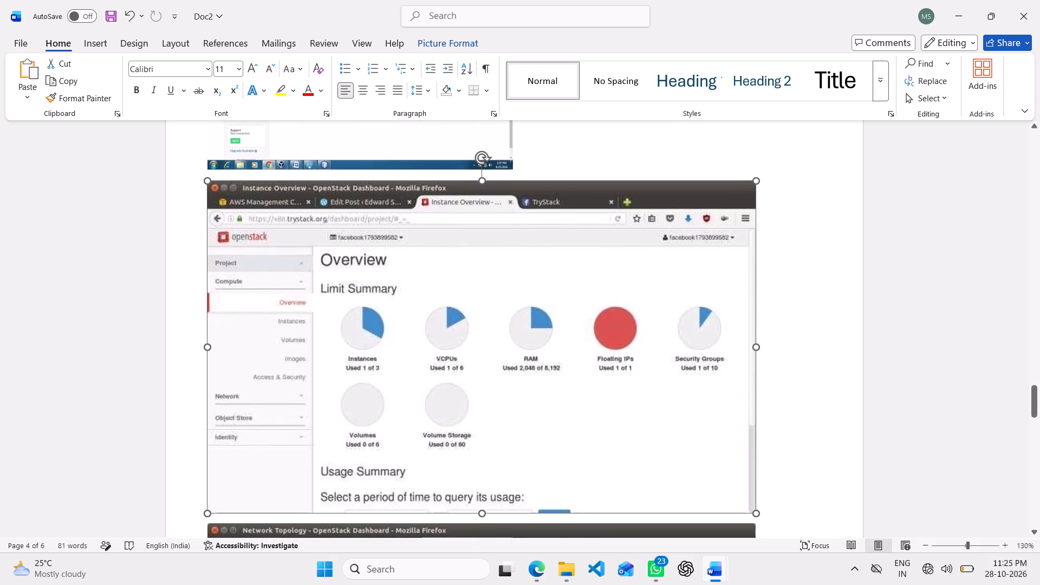
scroll(433, 379, down, 1)
click(433, 379)
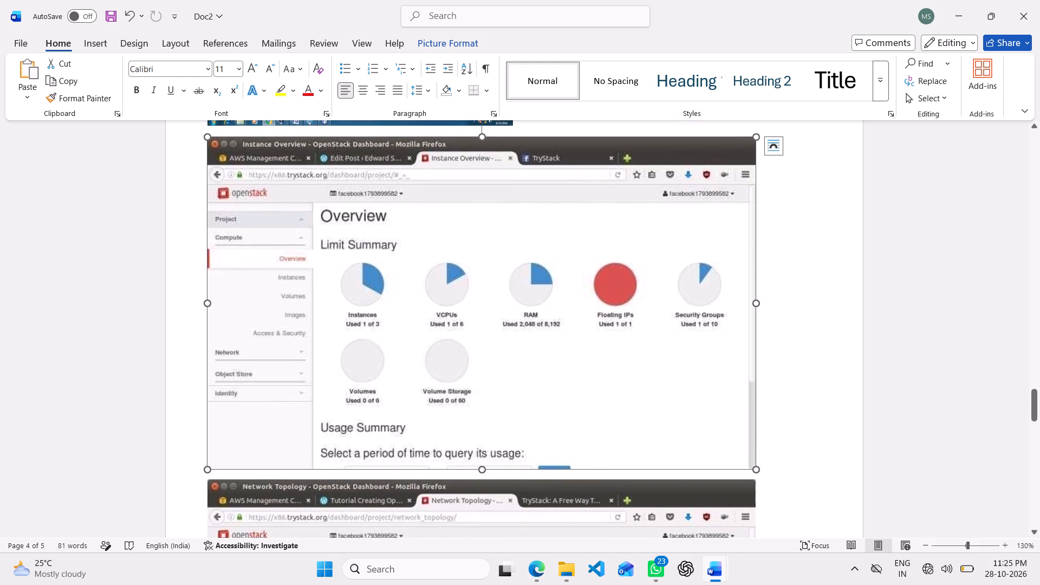
right_drag(757, 302, 549, 312)
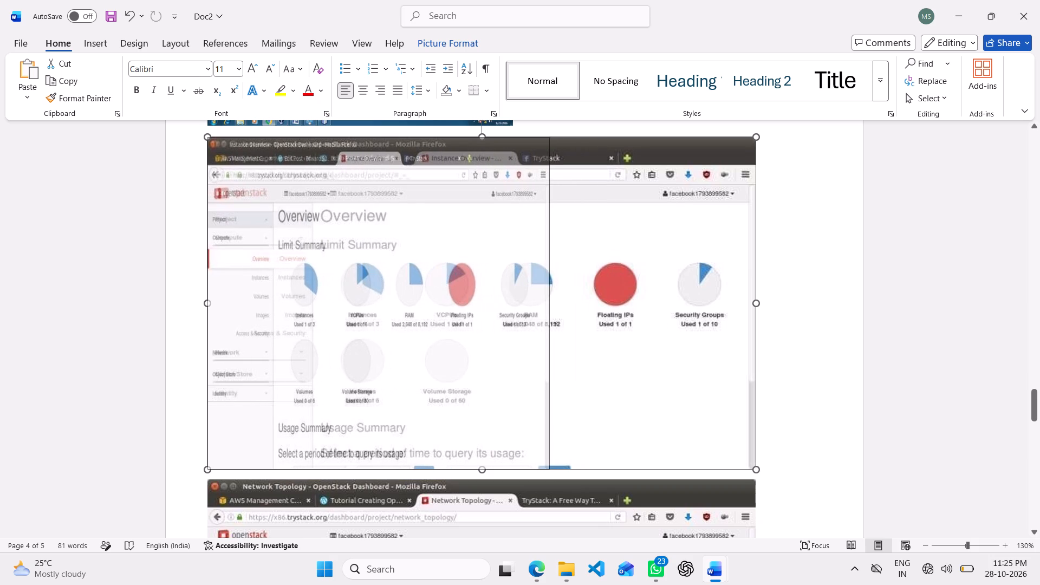
right_drag(549, 312, 519, 306)
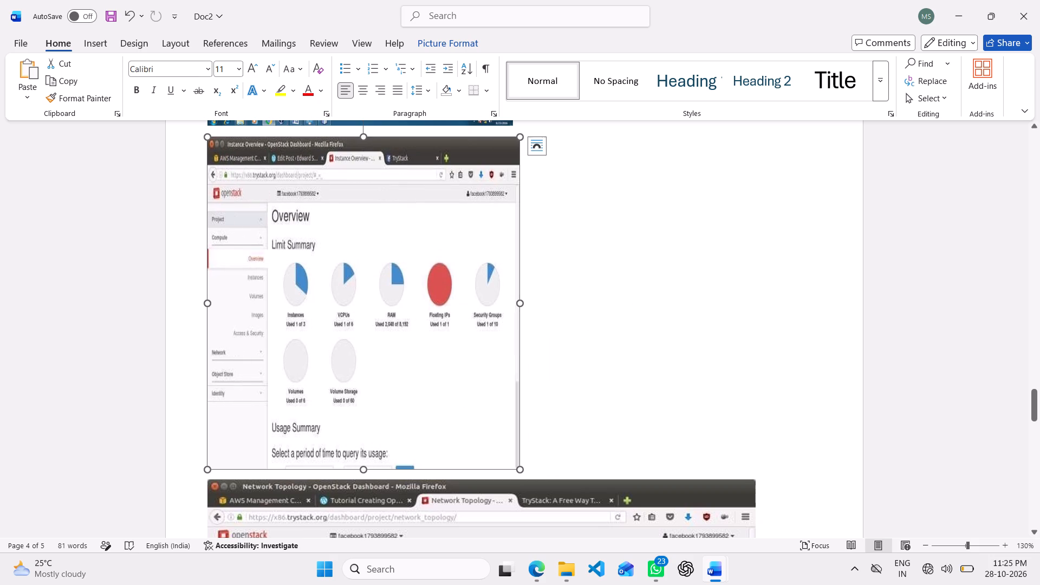
drag(365, 470, 360, 348)
drag(362, 469, 356, 438)
drag(356, 438, 356, 360)
drag(362, 463, 365, 473)
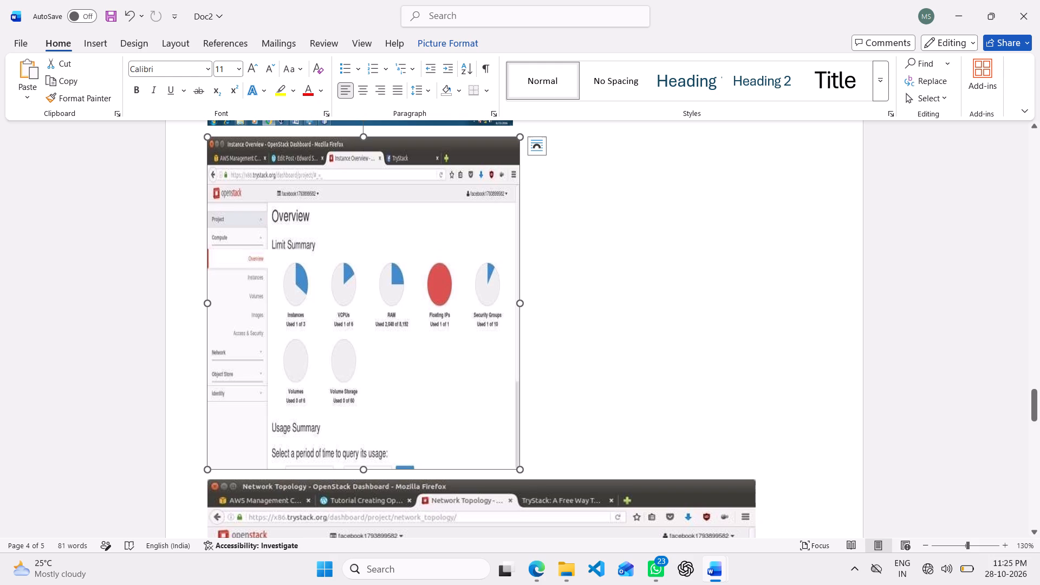
Reduce the height of the OpenStack Overview screenshot on page 4 to about half, keeping its width.
drag(365, 473, 365, 469)
click(365, 469)
drag(365, 469, 372, 374)
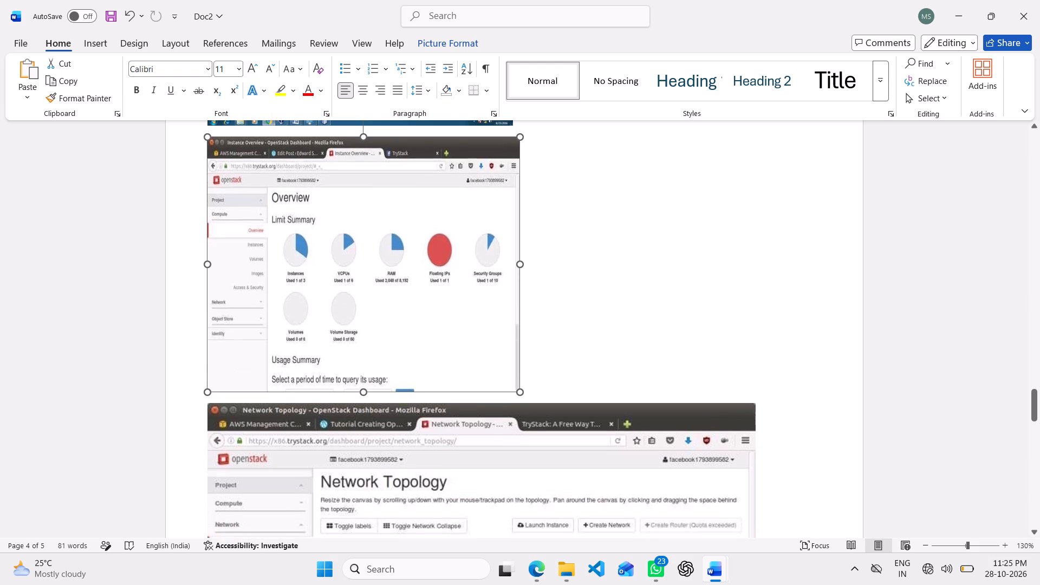
drag(372, 374, 357, 306)
Shrink the OpenStack Network Topology screenshot on page 4 in width and height to roughly match the Overview screenshot above it.
scroll(357, 306, up, 1)
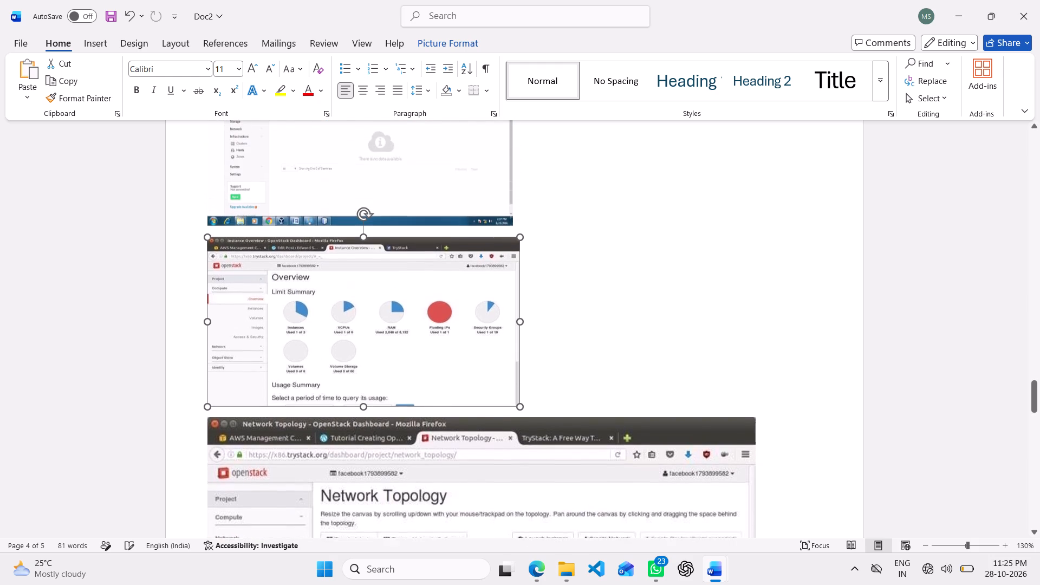
scroll(357, 306, up, 2)
scroll(357, 306, down, 1)
scroll(357, 306, up, 2)
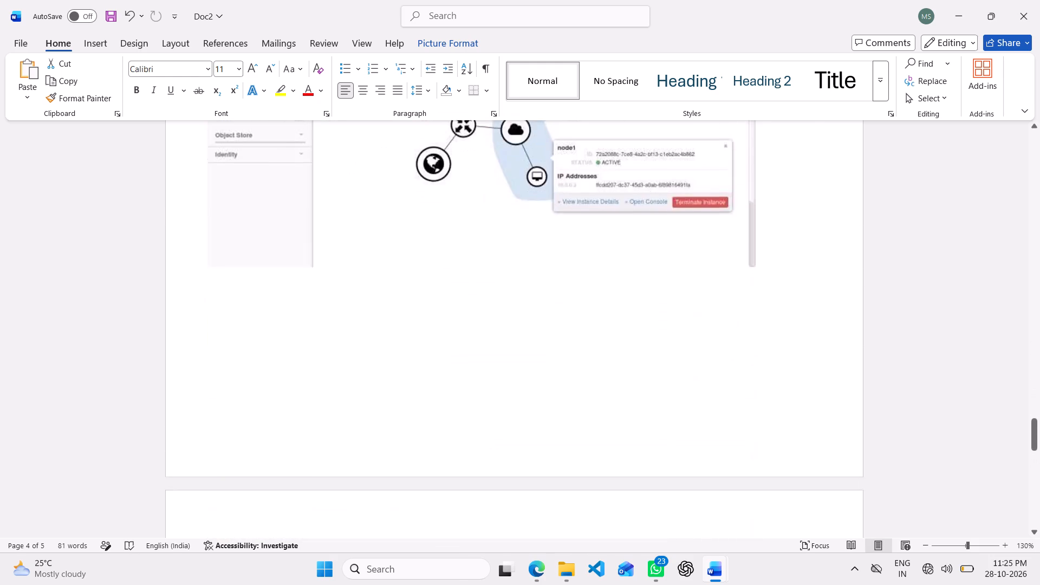
scroll(357, 306, up, 1)
click(604, 355)
scroll(604, 355, down, 1)
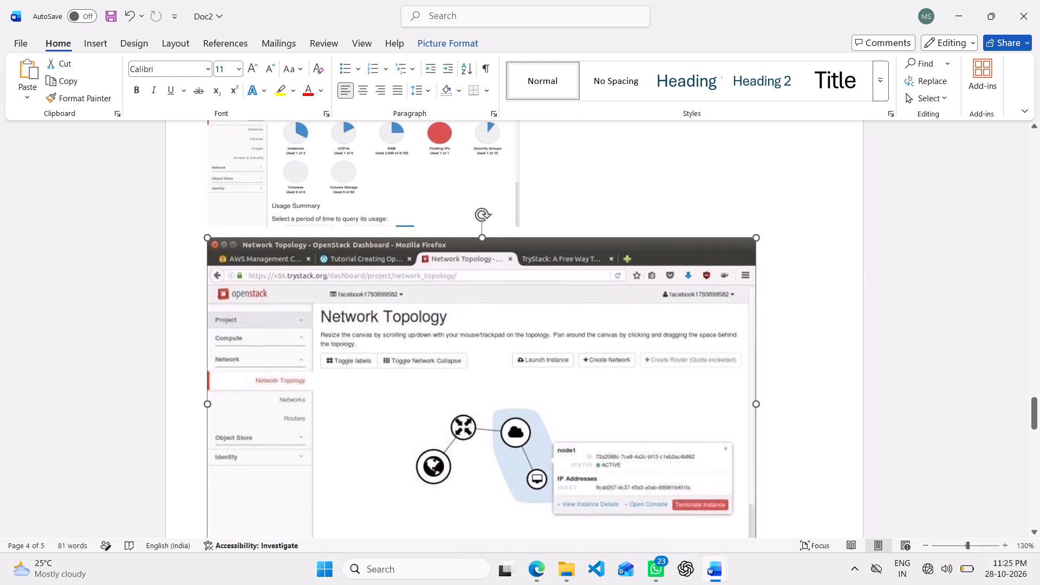
scroll(604, 355, down, 1)
drag(757, 300, 731, 302)
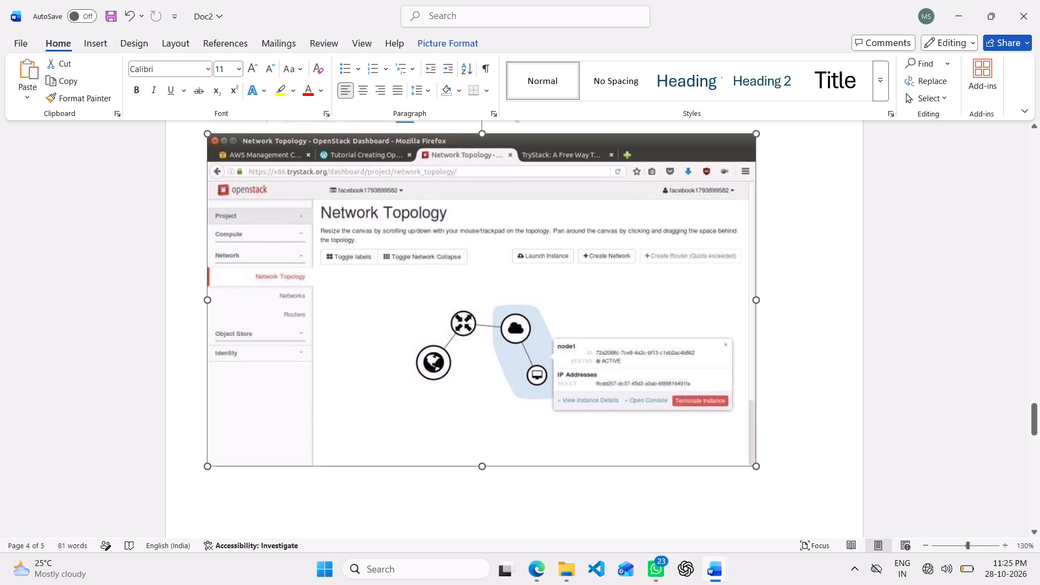
drag(731, 302, 503, 295)
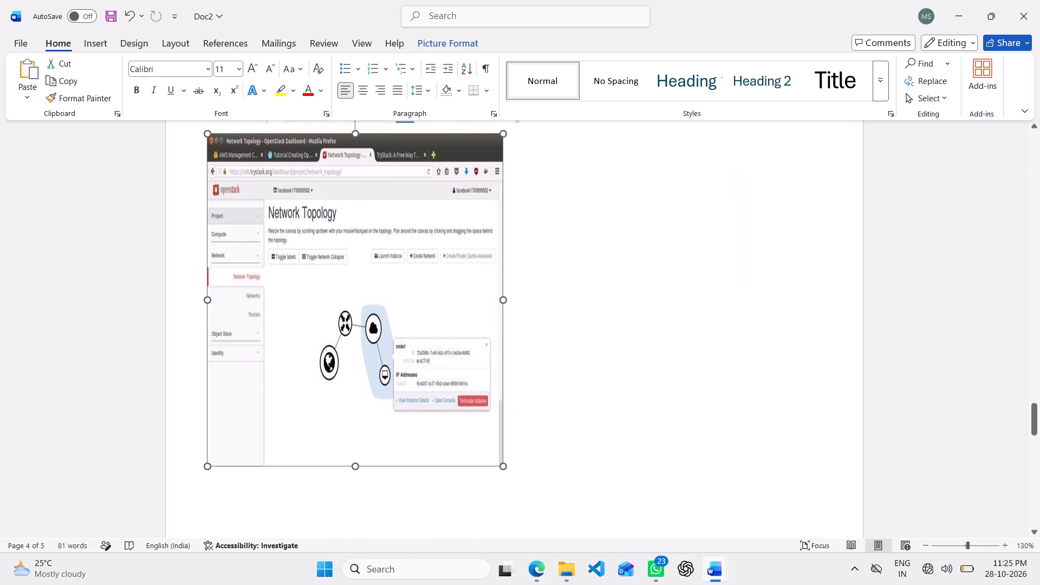
drag(356, 465, 331, 315)
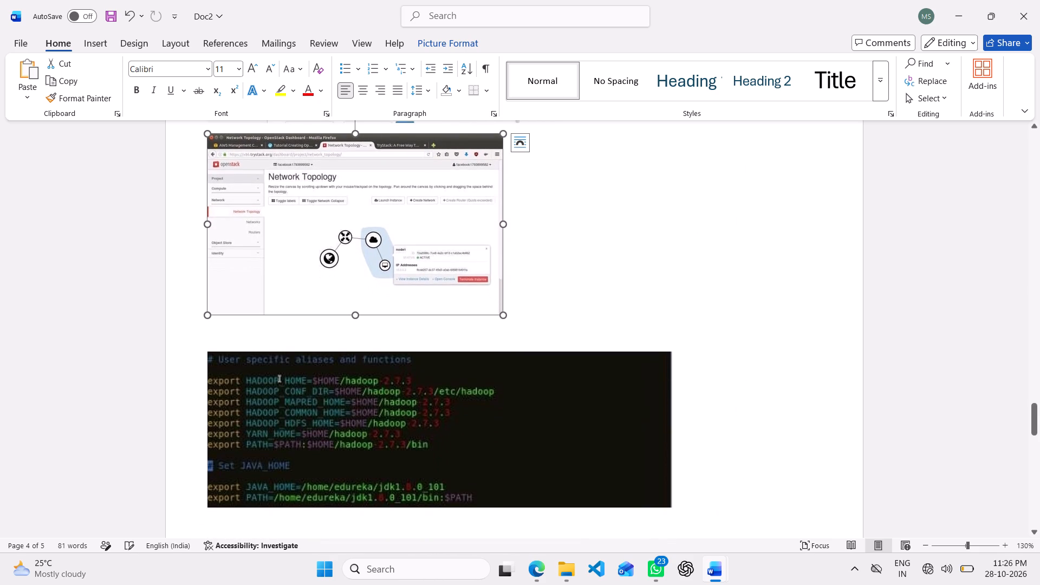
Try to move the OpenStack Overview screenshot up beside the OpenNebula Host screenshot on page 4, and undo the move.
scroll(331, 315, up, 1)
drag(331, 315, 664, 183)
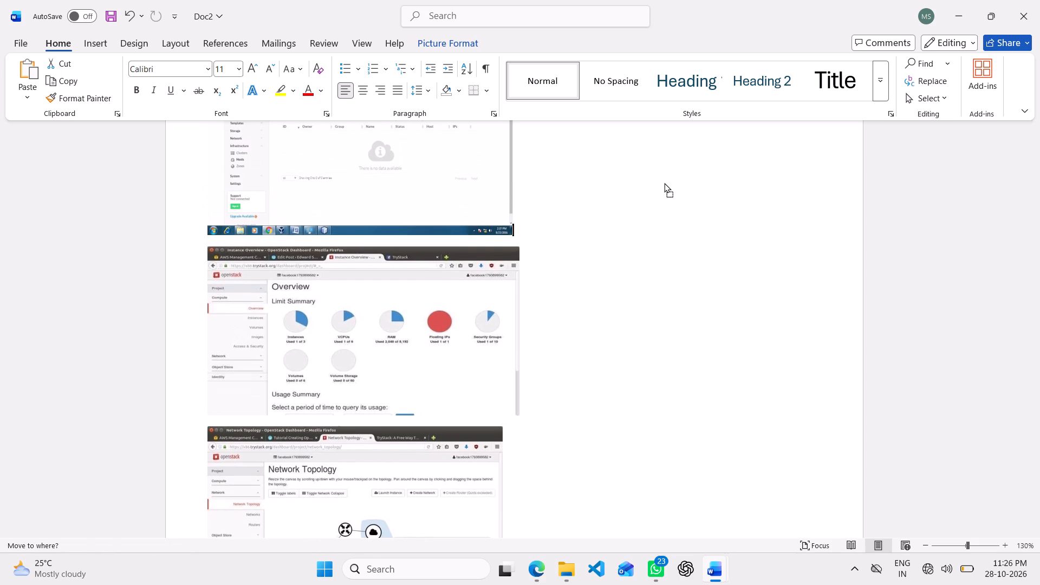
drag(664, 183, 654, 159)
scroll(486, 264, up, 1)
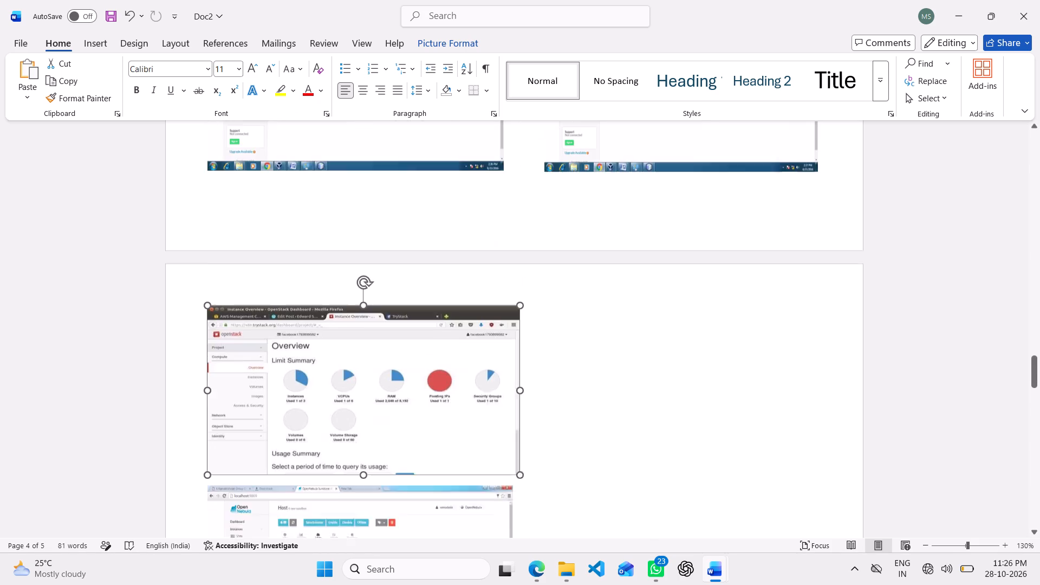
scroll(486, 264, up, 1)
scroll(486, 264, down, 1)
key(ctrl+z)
Shrink the OpenStack Overview screenshot to about 7.4 cm wide and 3.7 cm high and place it beside page 4's OpenNebula Host screenshot.
scroll(486, 264, down, 1)
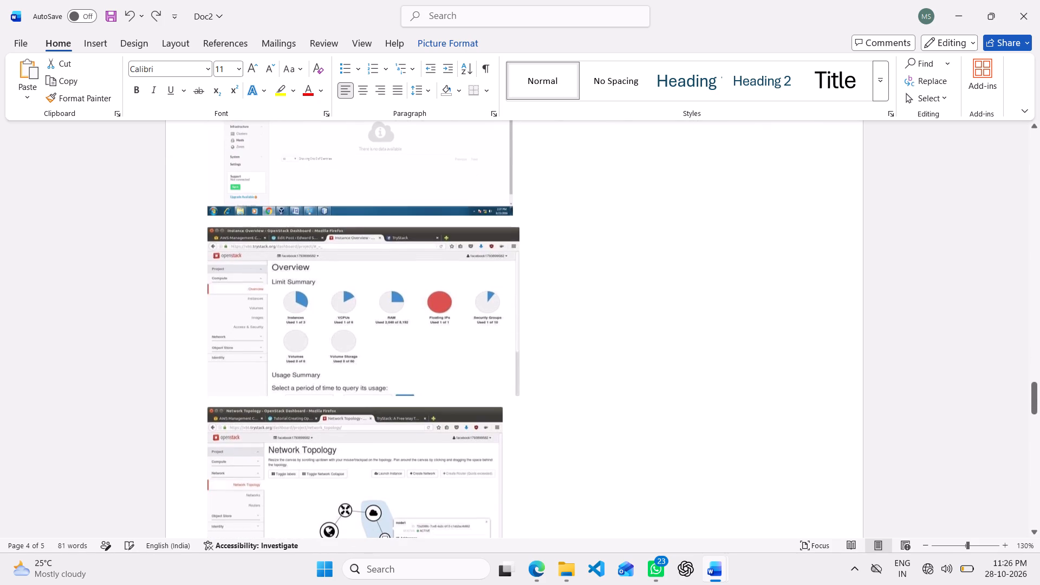
click(372, 297)
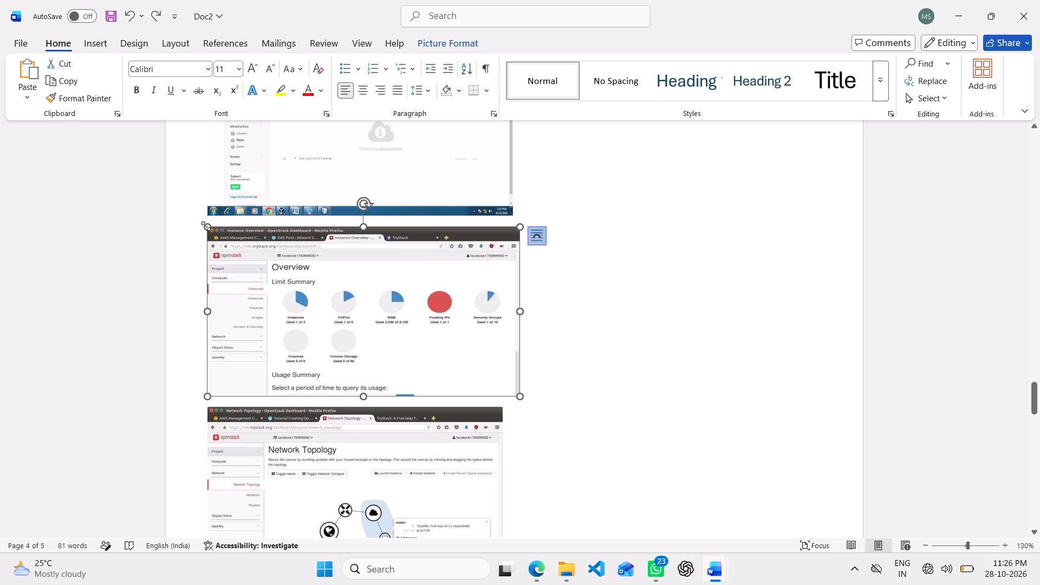
drag(207, 229, 274, 272)
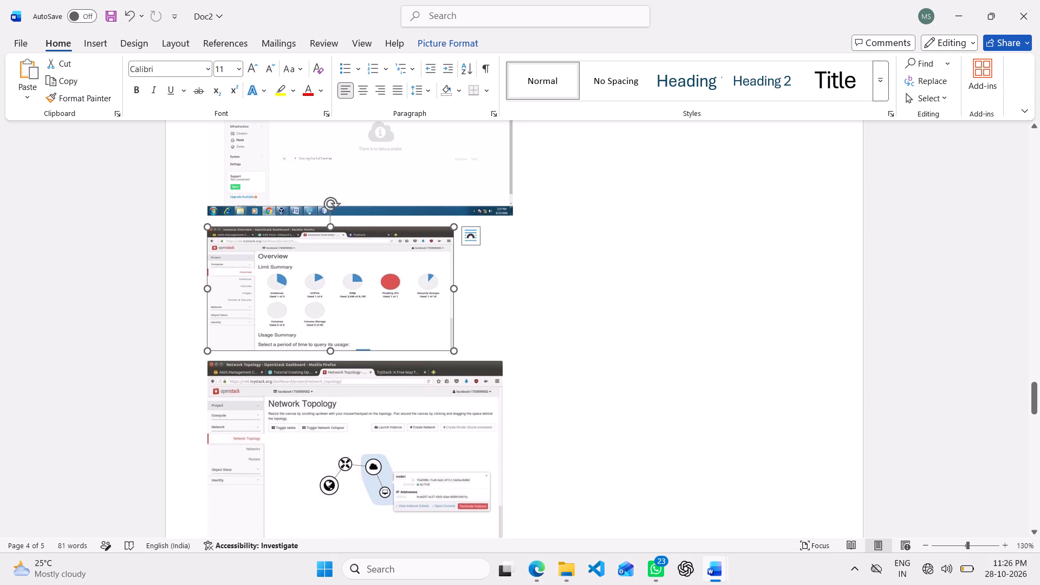
drag(210, 255, 619, 131)
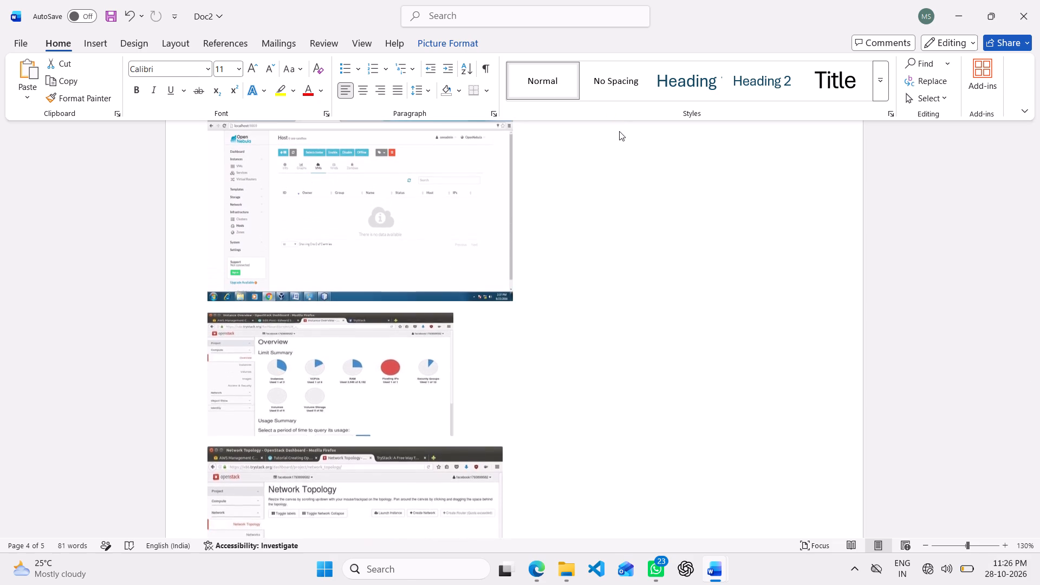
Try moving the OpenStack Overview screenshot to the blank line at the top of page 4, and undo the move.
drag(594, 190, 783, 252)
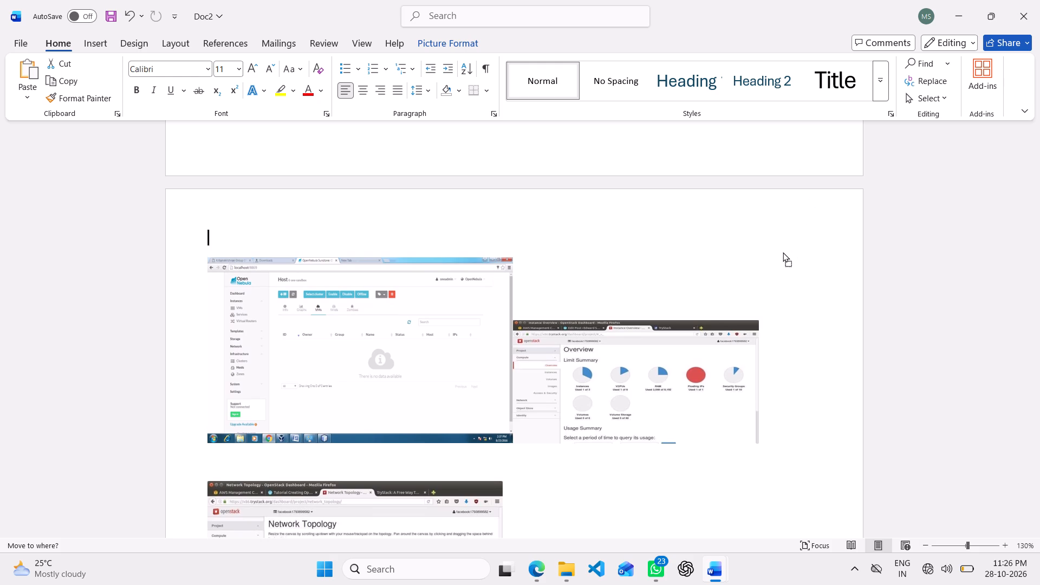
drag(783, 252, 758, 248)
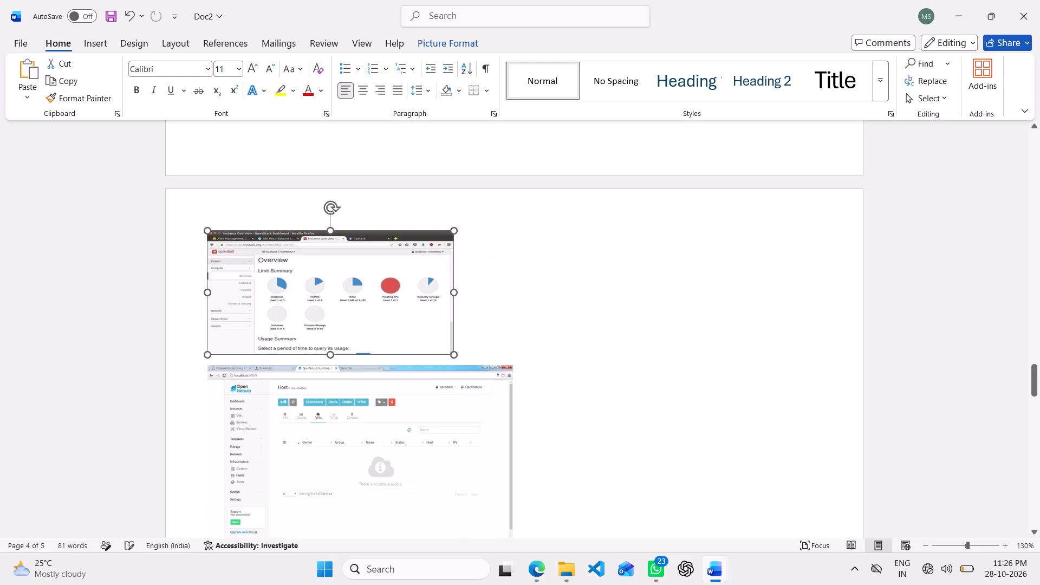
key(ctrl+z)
Enlarge the OpenStack Overview screenshot beside the OpenNebula Host screenshot to about 8.8 cm wide and 4.9 cm high.
click(687, 334)
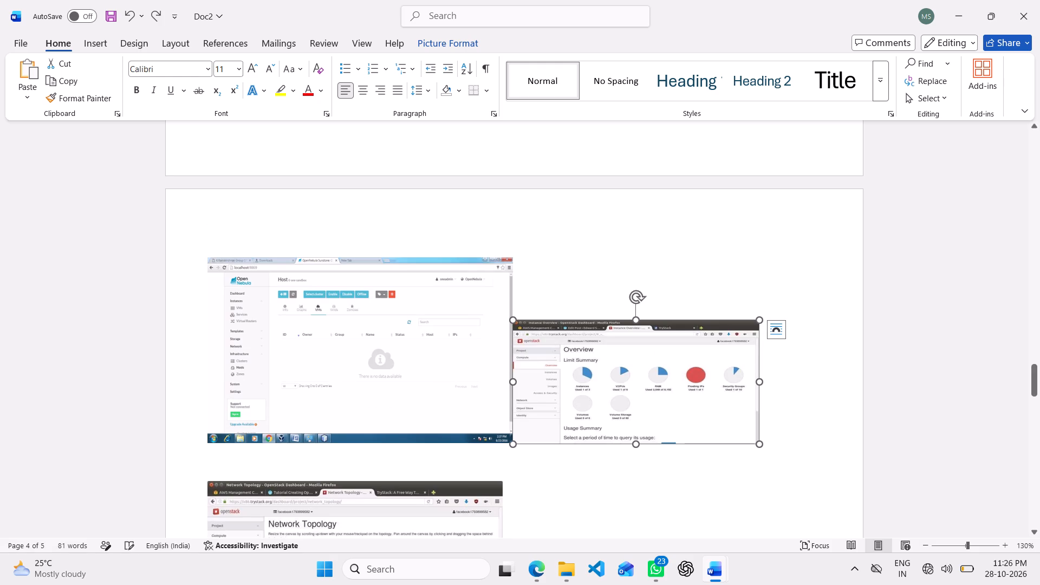
drag(687, 334, 773, 292)
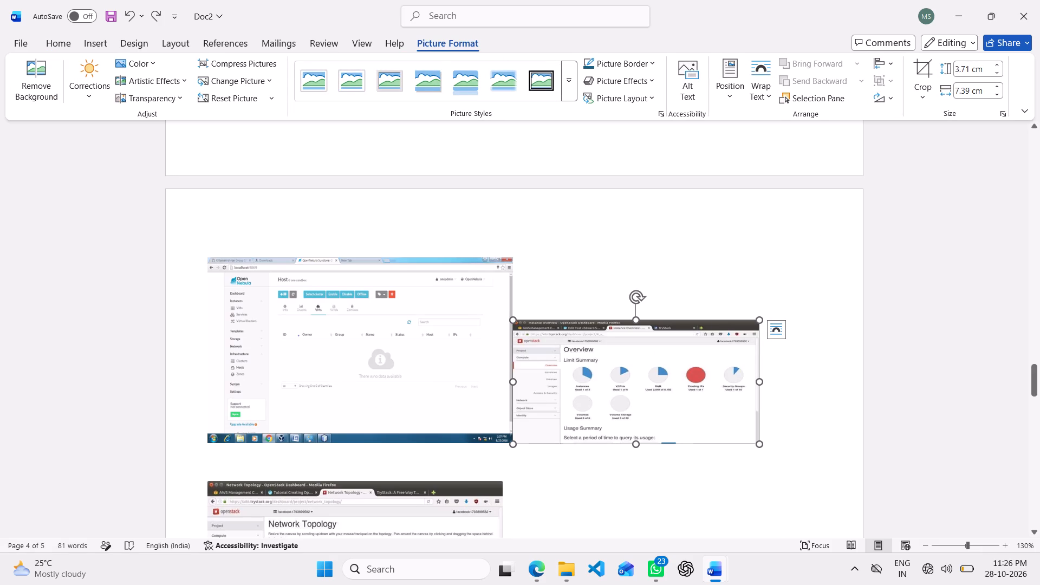
drag(758, 318, 853, 260)
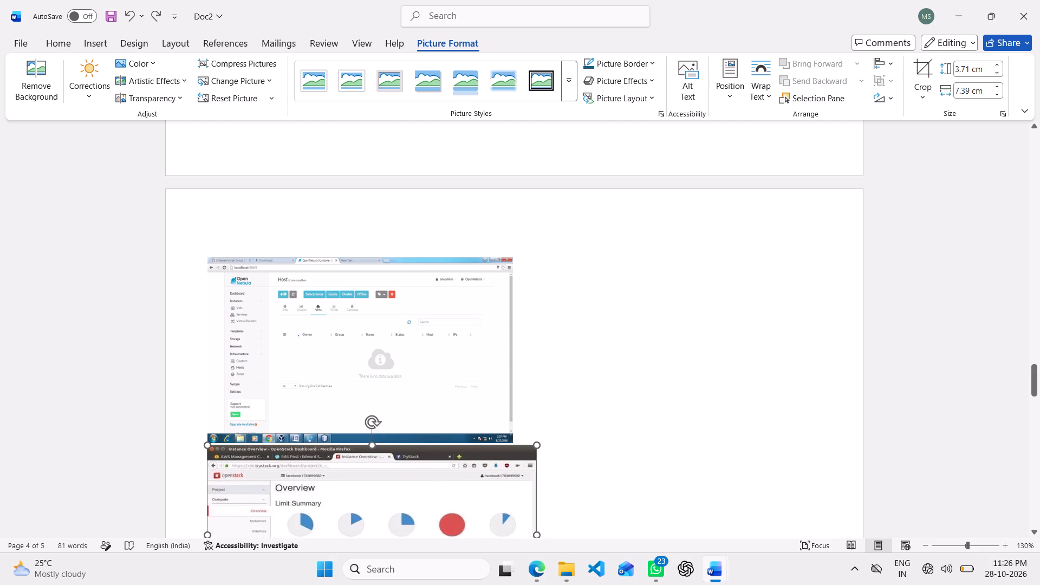
drag(853, 260, 807, 282)
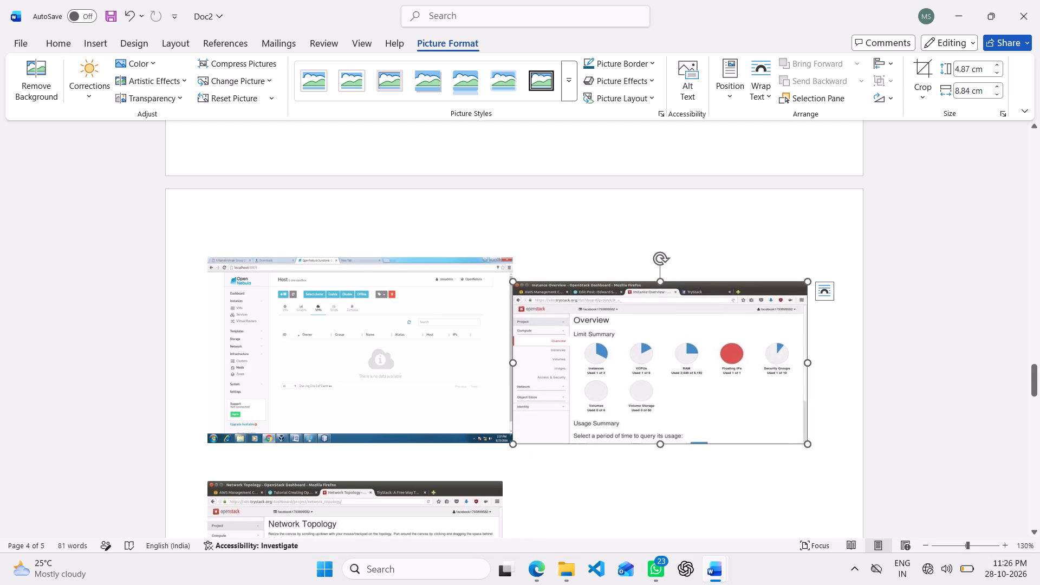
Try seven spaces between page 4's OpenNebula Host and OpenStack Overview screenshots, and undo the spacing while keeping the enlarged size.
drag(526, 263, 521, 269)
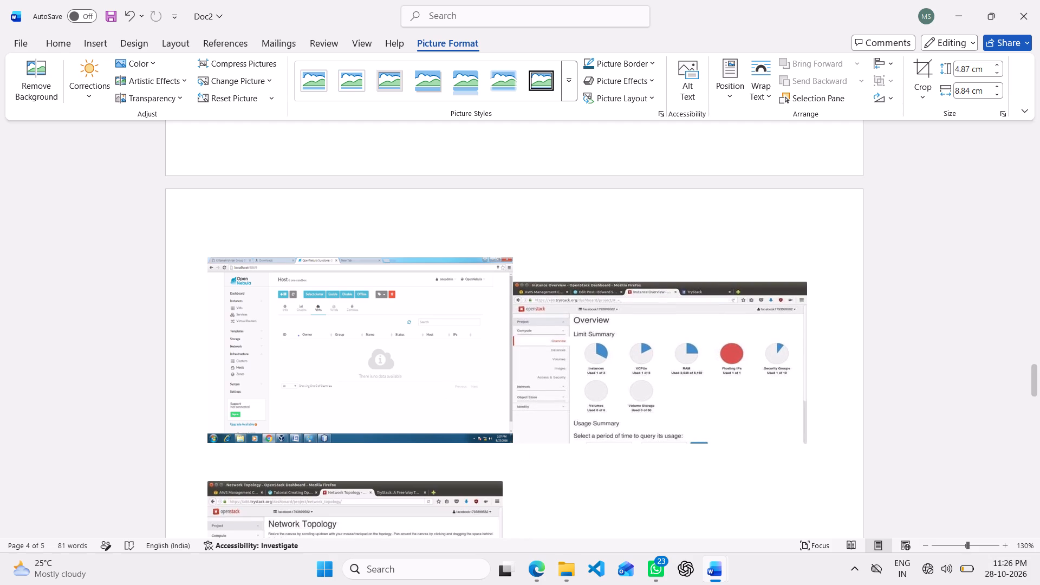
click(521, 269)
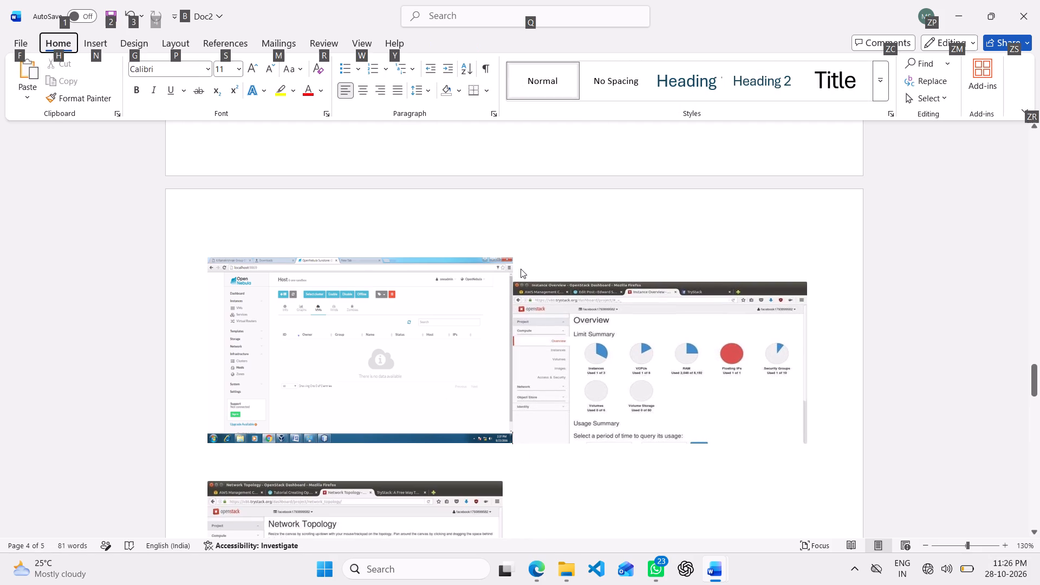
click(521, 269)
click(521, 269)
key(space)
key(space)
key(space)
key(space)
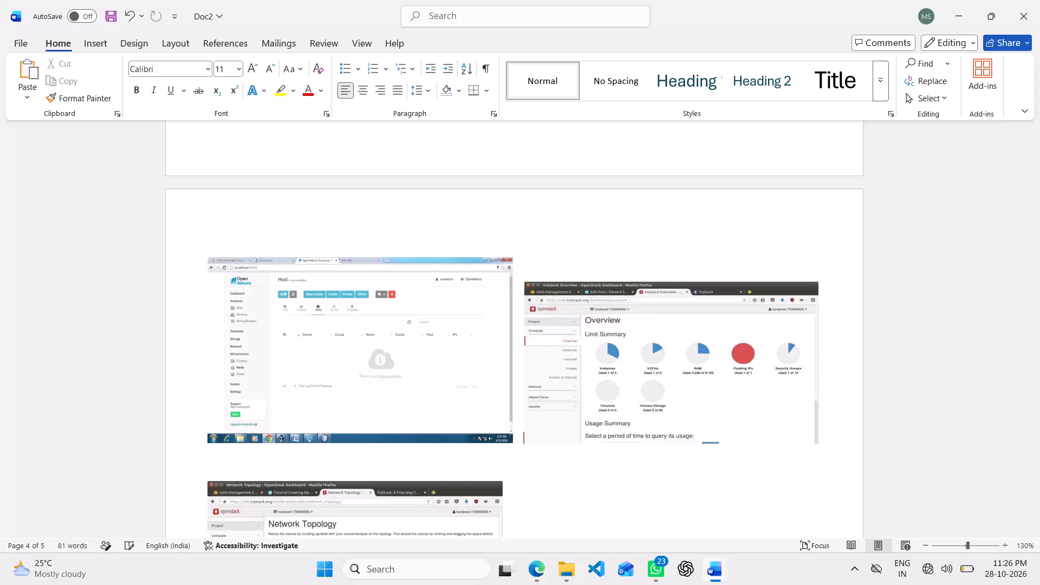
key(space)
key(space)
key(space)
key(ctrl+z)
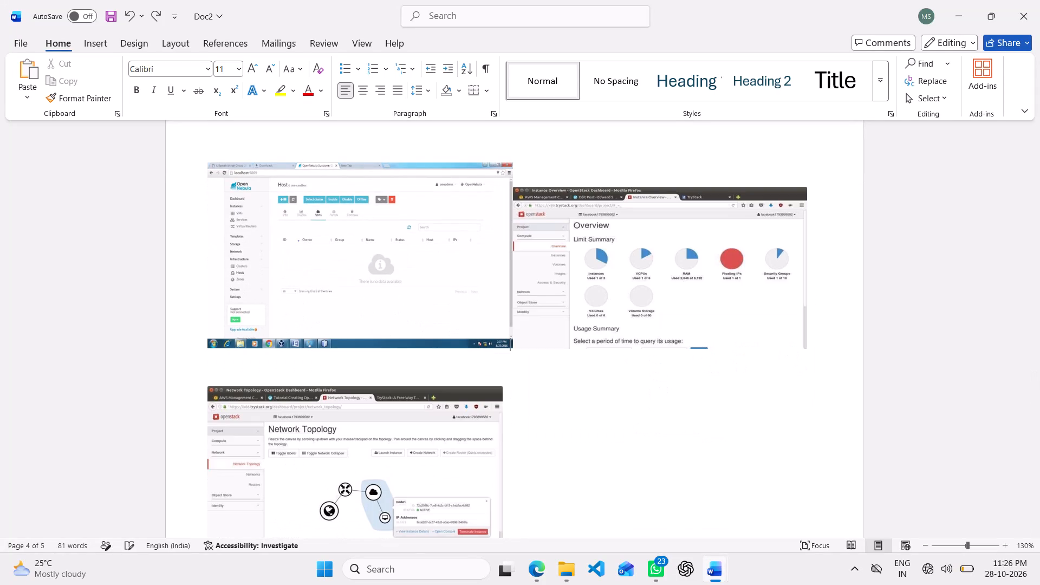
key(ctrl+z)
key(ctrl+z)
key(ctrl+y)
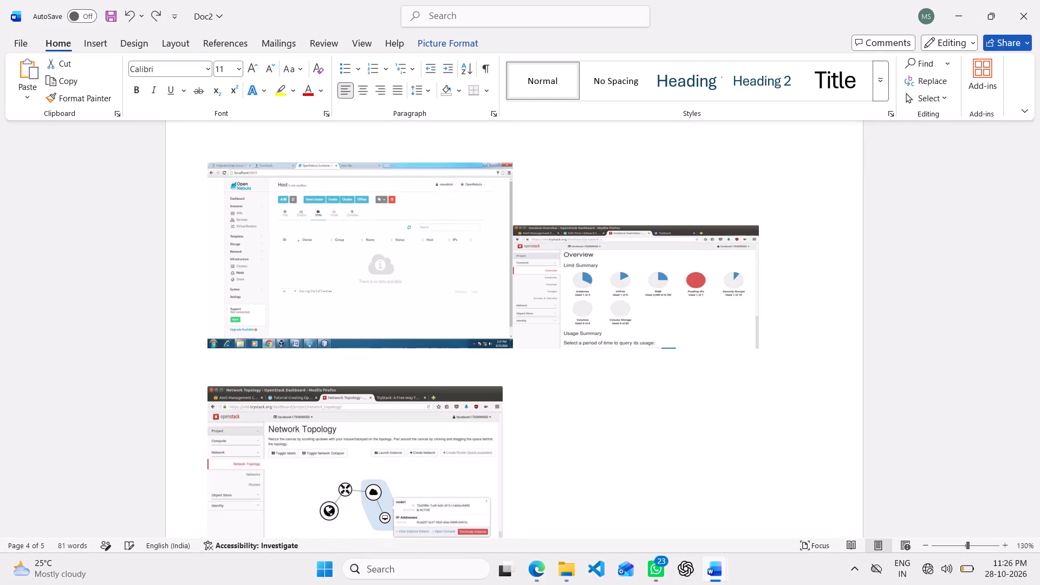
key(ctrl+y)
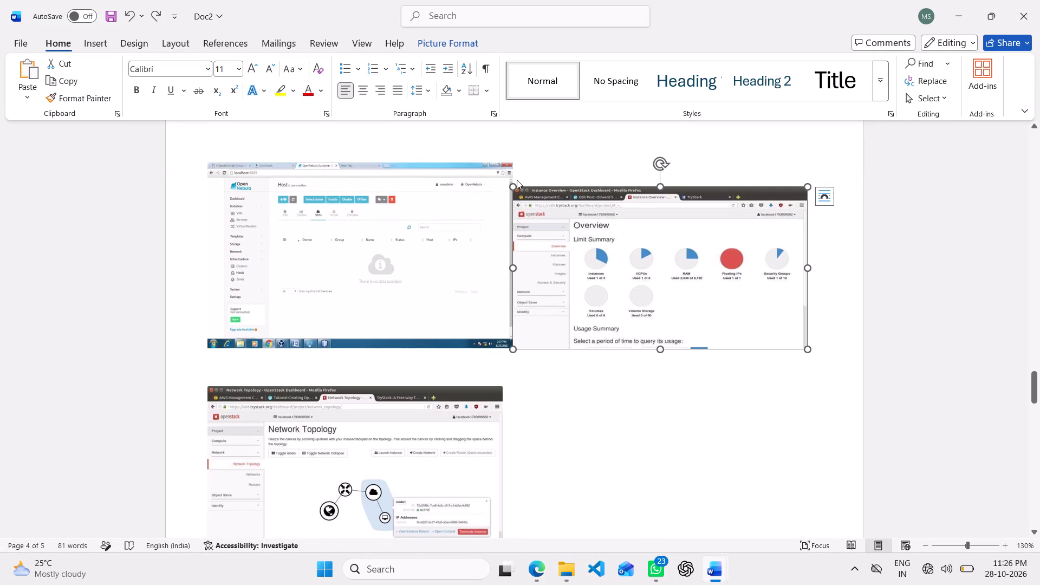
Insert five spaces between page 4's OpenNebula Host and OpenStack Overview screenshots, keeping both on the same row.
click(517, 172)
key(space)
key(space)
key(space)
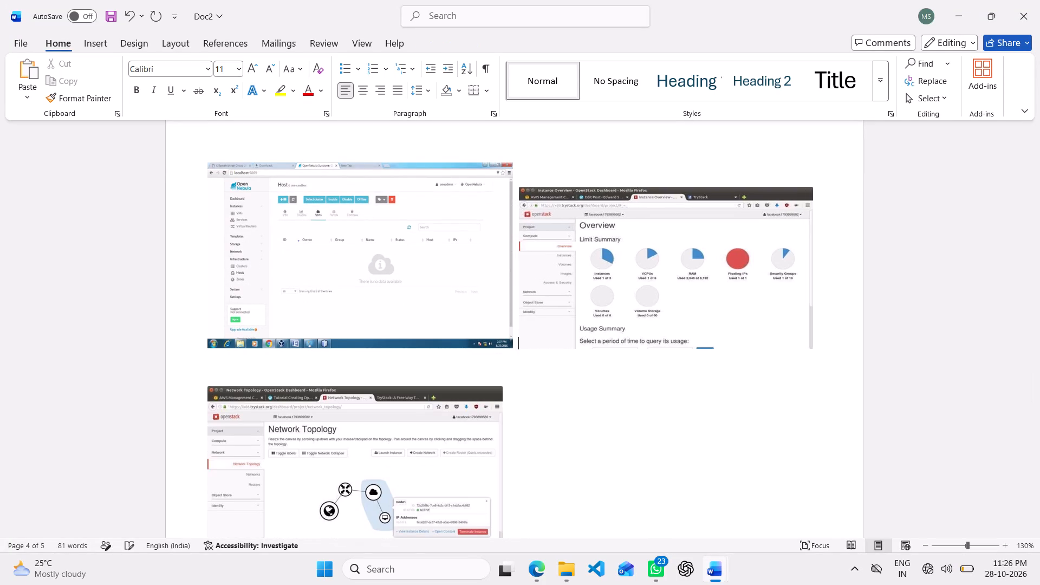
key(space)
key(space)
key(space)
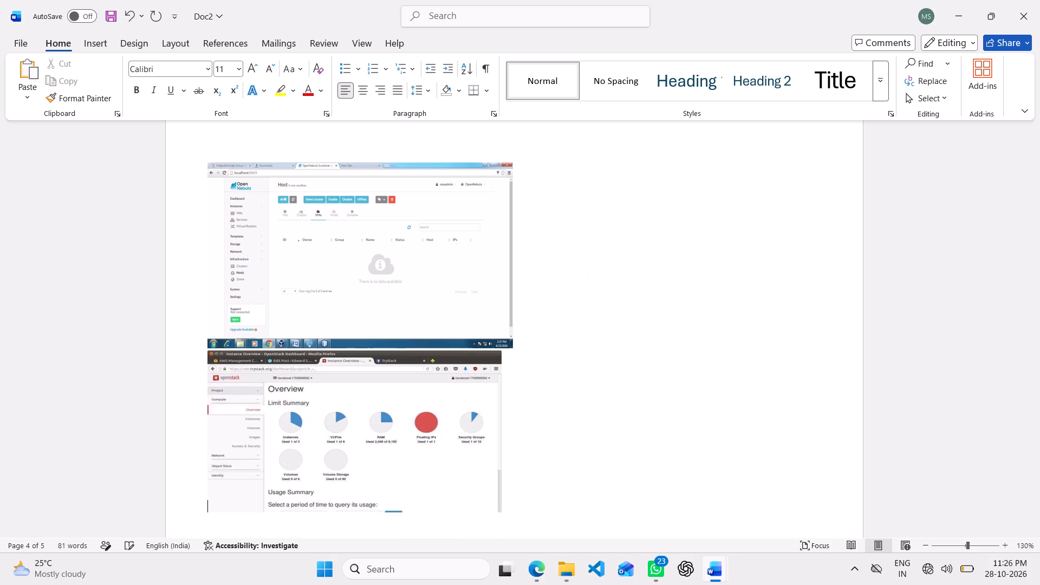
key(BackSpace)
Stretch the OpenStack Overview screenshot vertically to roughly match the height of the neighbouring OpenNebula Host screenshot.
click(704, 214)
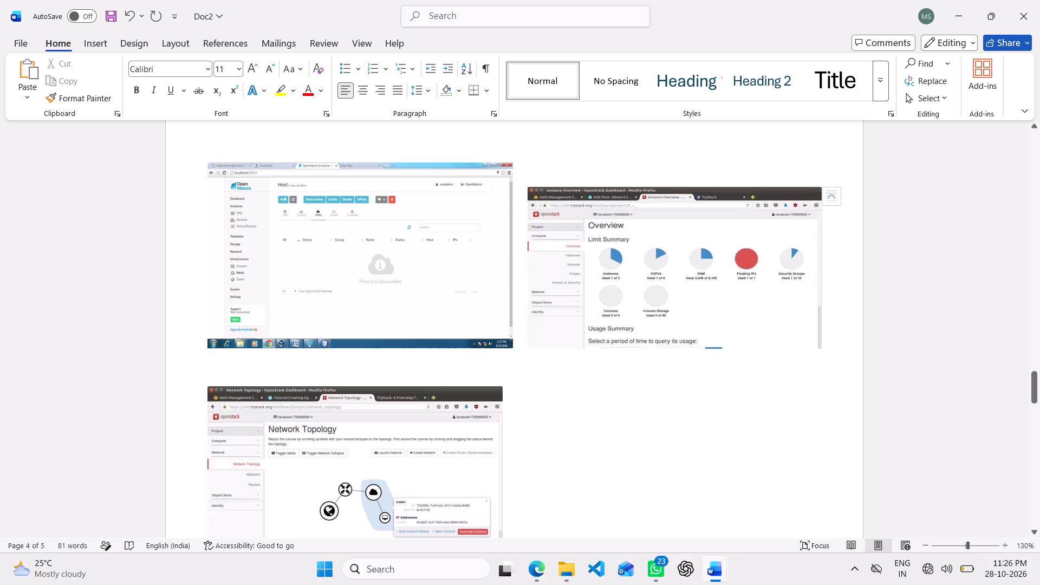
drag(678, 190, 678, 169)
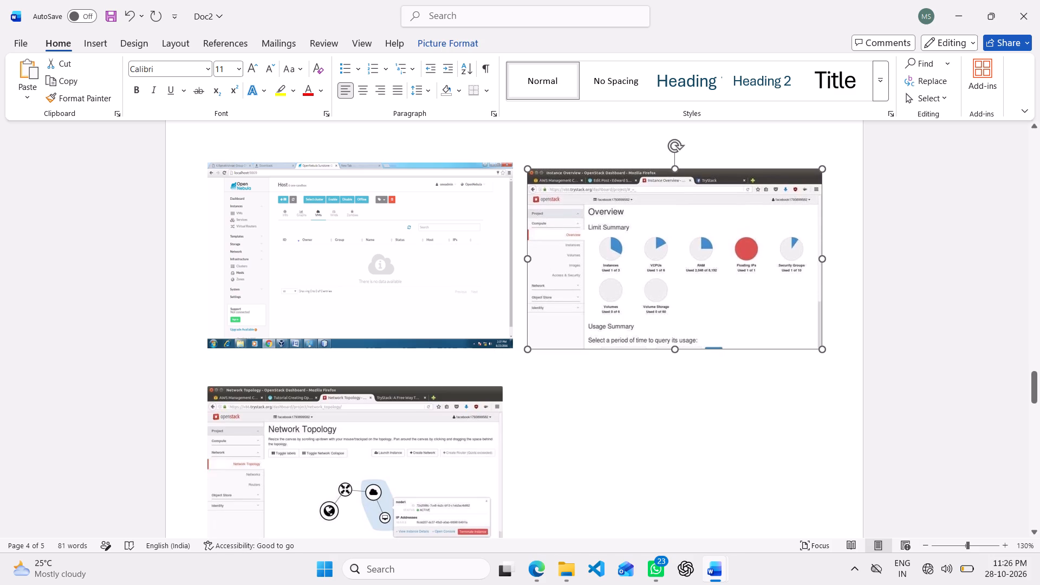
drag(678, 169, 677, 165)
drag(674, 349, 674, 348)
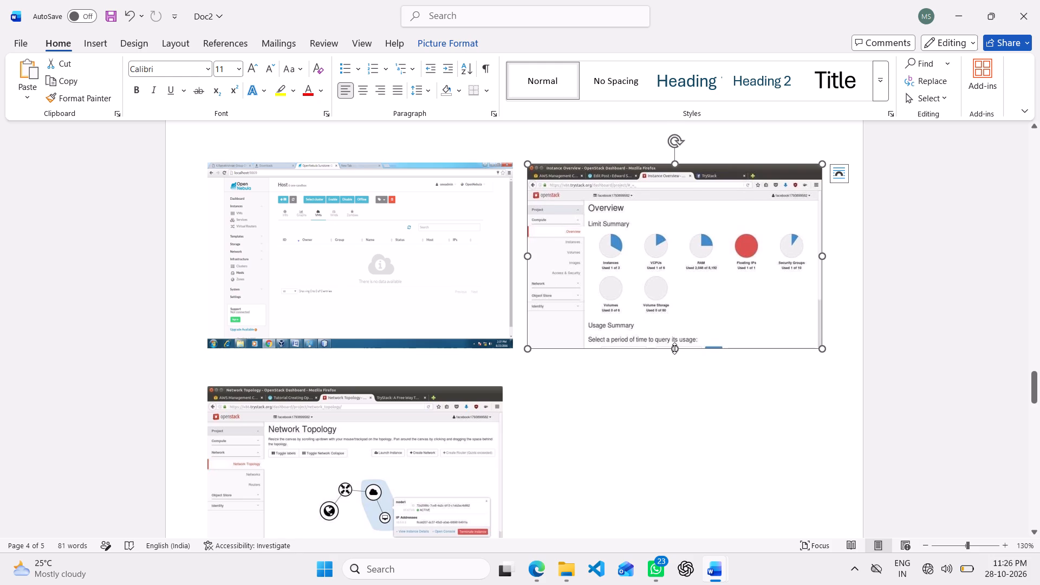
drag(674, 348, 675, 356)
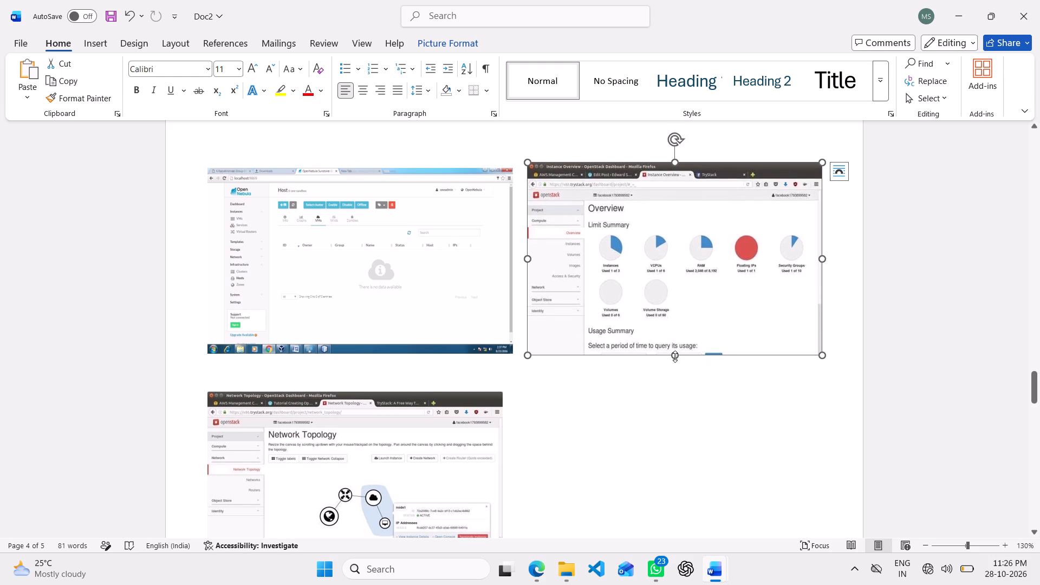
Shrink the Hadoop environment variables screenshot to about the width of the Network Topology screenshot above it and reduce its height slightly.
scroll(516, 406, down, 2)
click(516, 406)
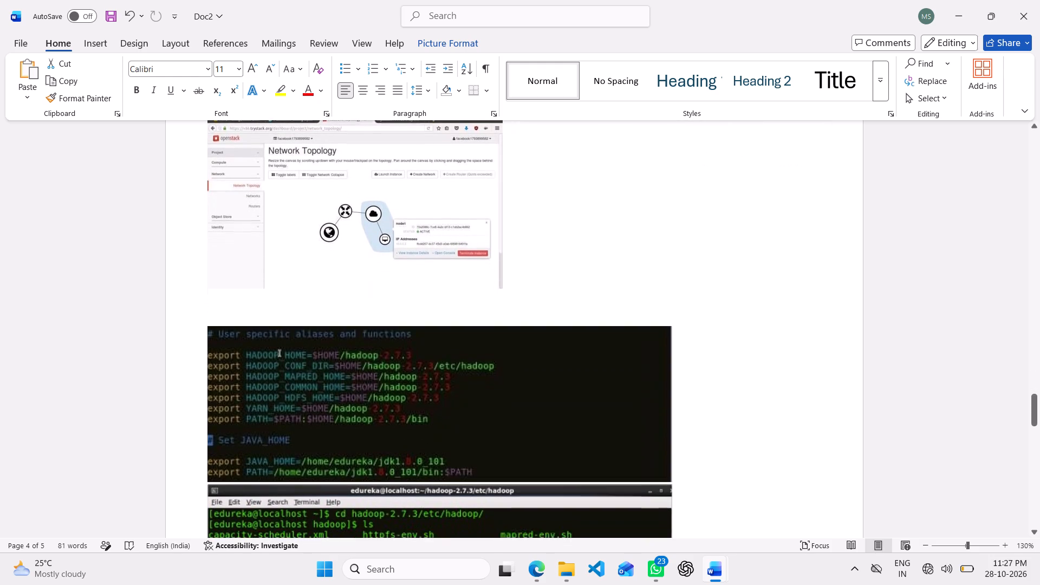
drag(673, 404, 503, 365)
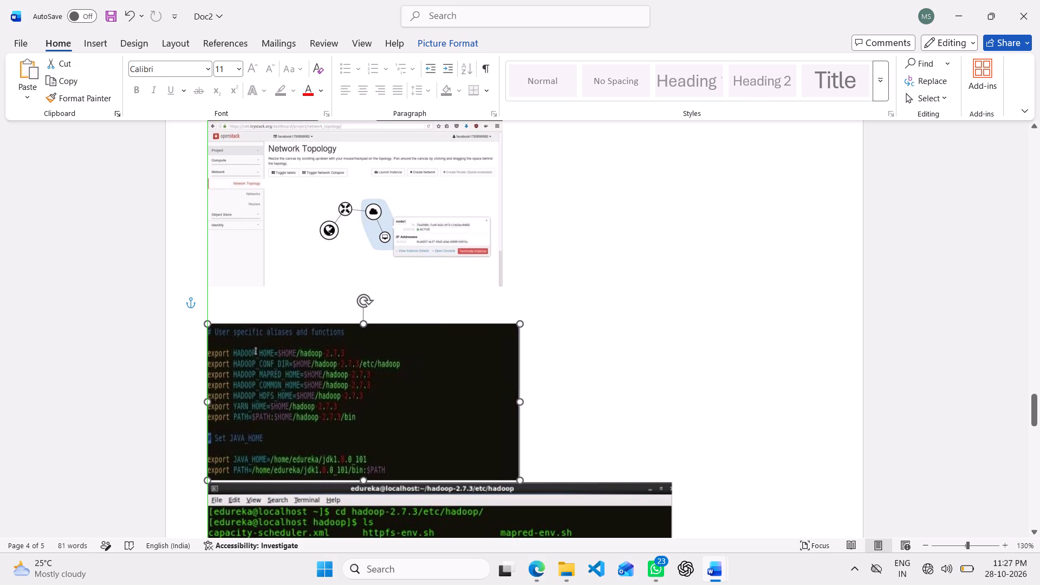
drag(503, 365, 505, 363)
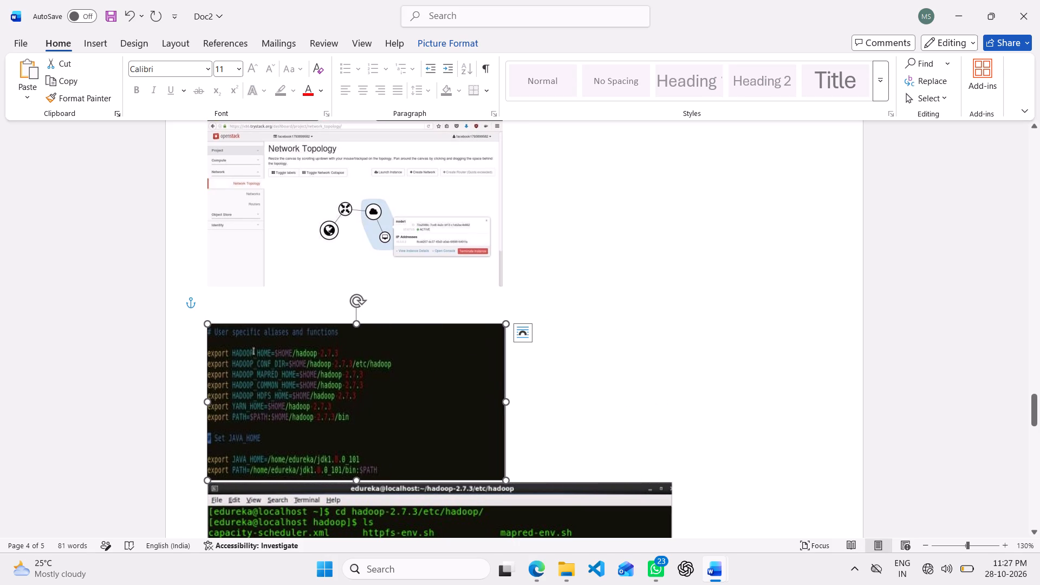
drag(360, 480, 348, 437)
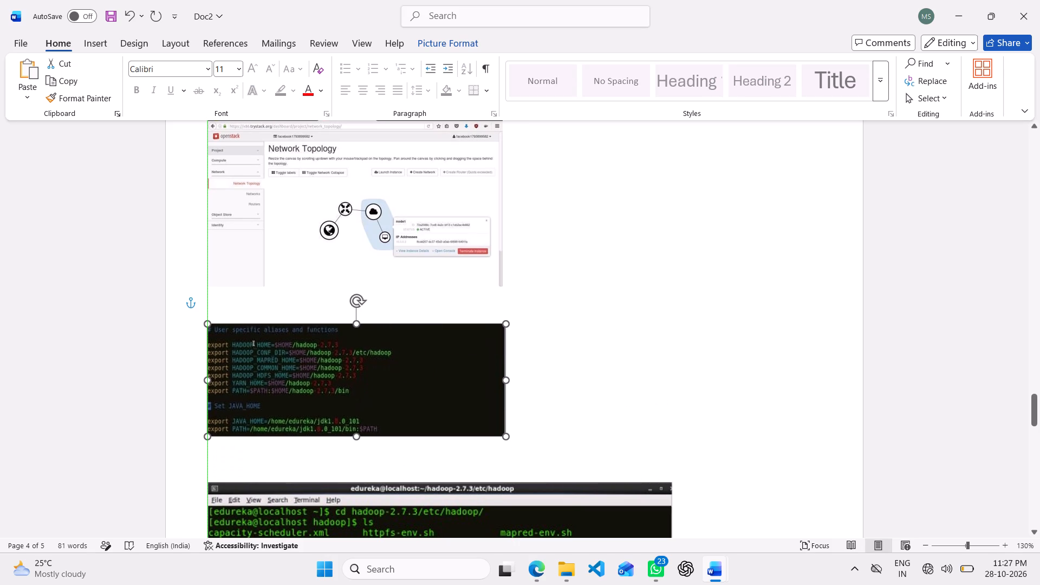
drag(348, 437, 348, 464)
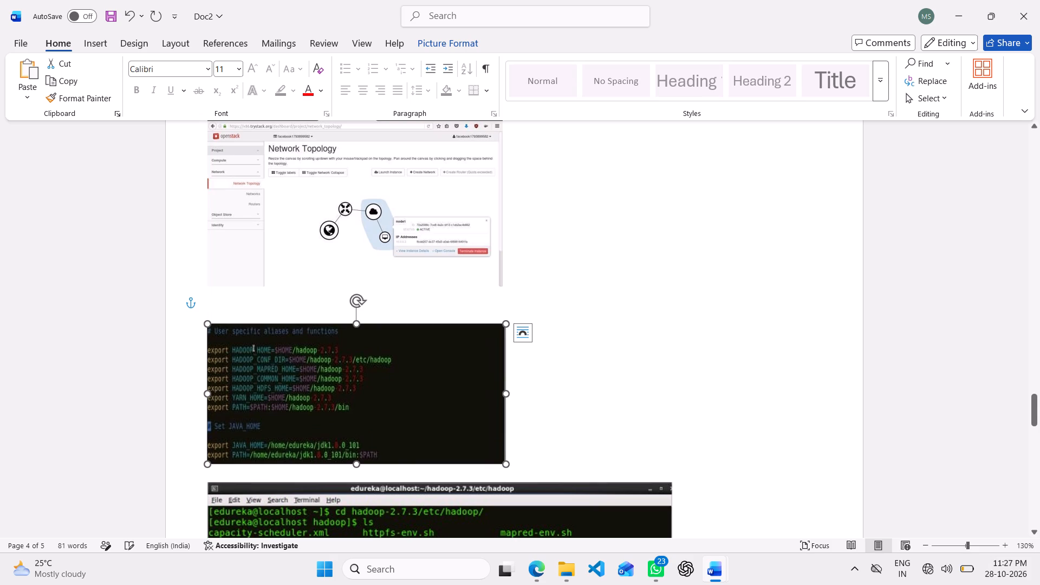
Move the Hadoop environment variables screenshot up beside the Network Topology screenshot, leaving a small gap between them.
scroll(294, 414, down, 3)
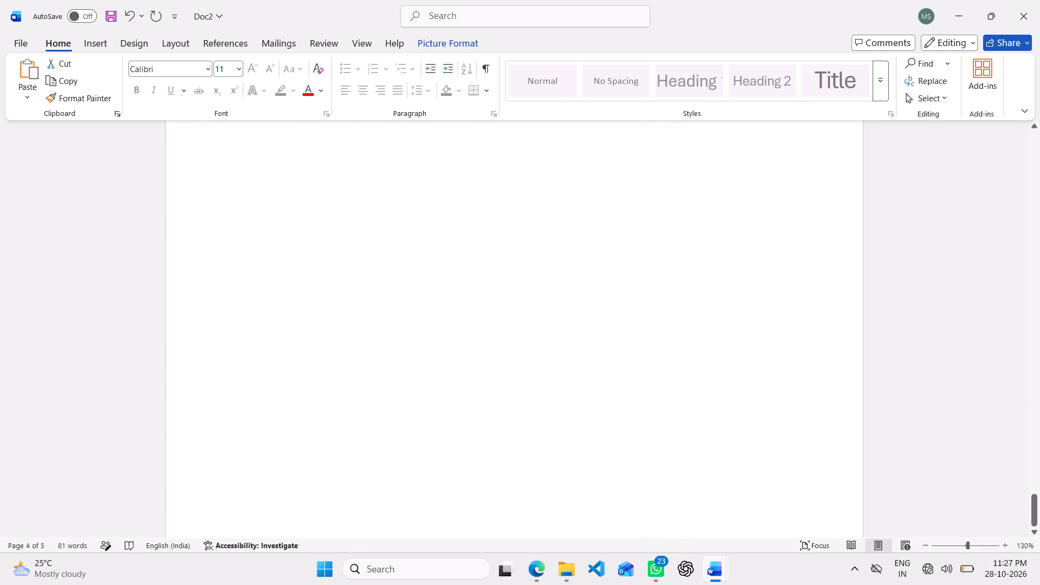
scroll(294, 414, down, 2)
scroll(294, 414, up, 2)
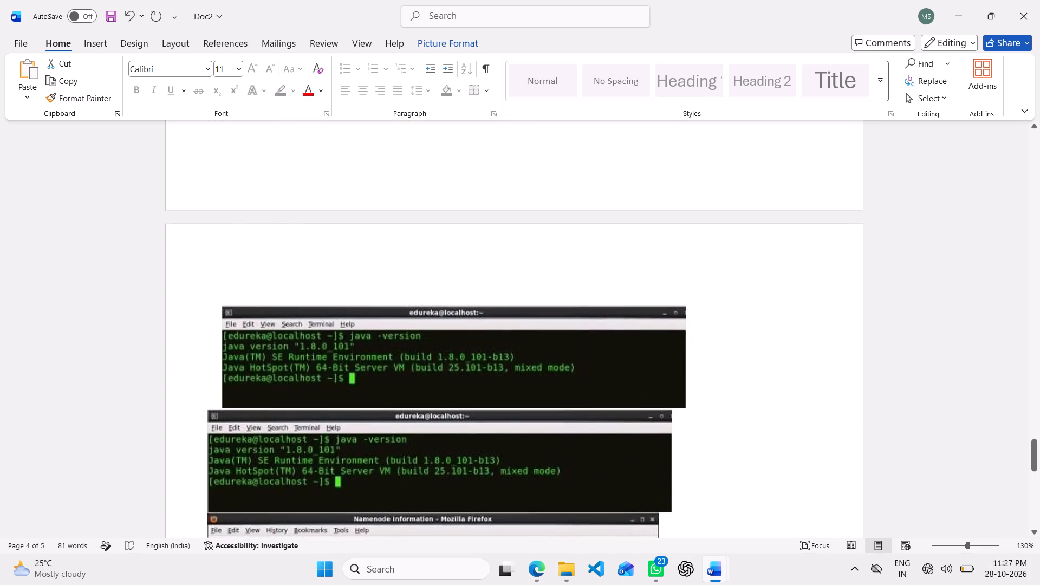
scroll(294, 414, up, 4)
drag(329, 420, 613, 291)
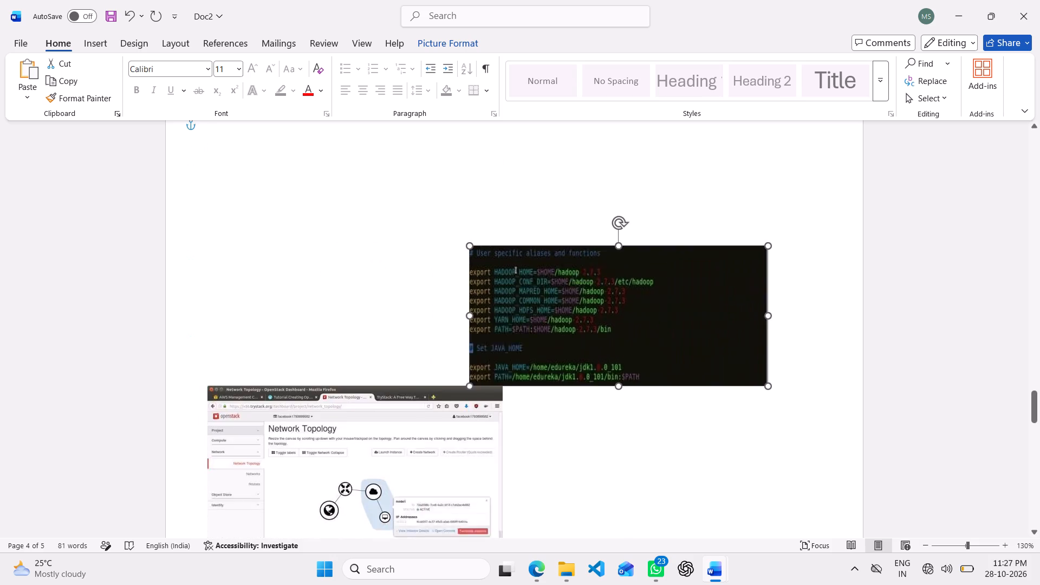
drag(613, 291, 653, 205)
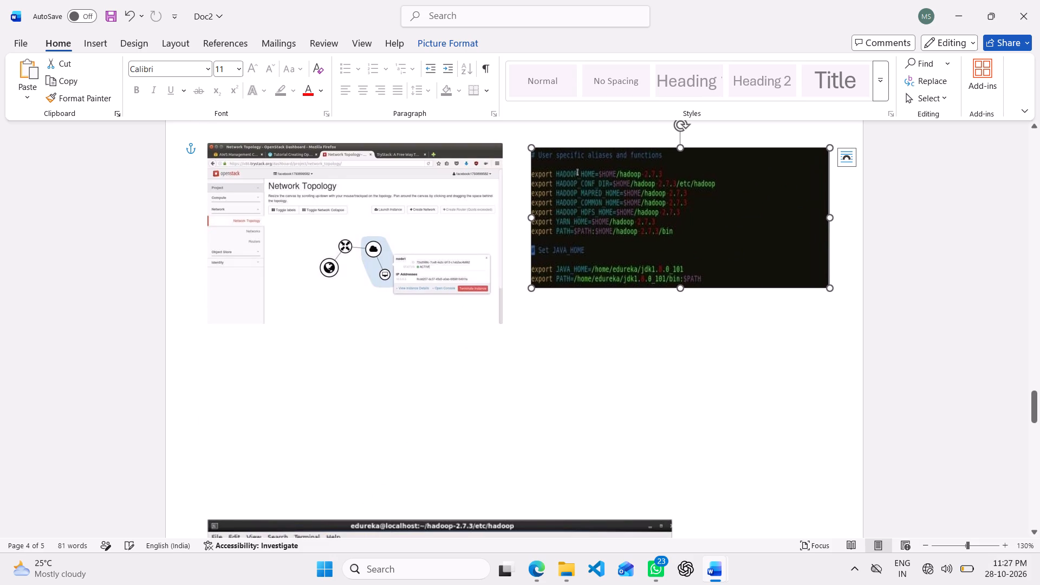
Stretch the Hadoop environment variables screenshot so its top and bottom edges align with the Network Topology screenshot.
drag(680, 287, 684, 315)
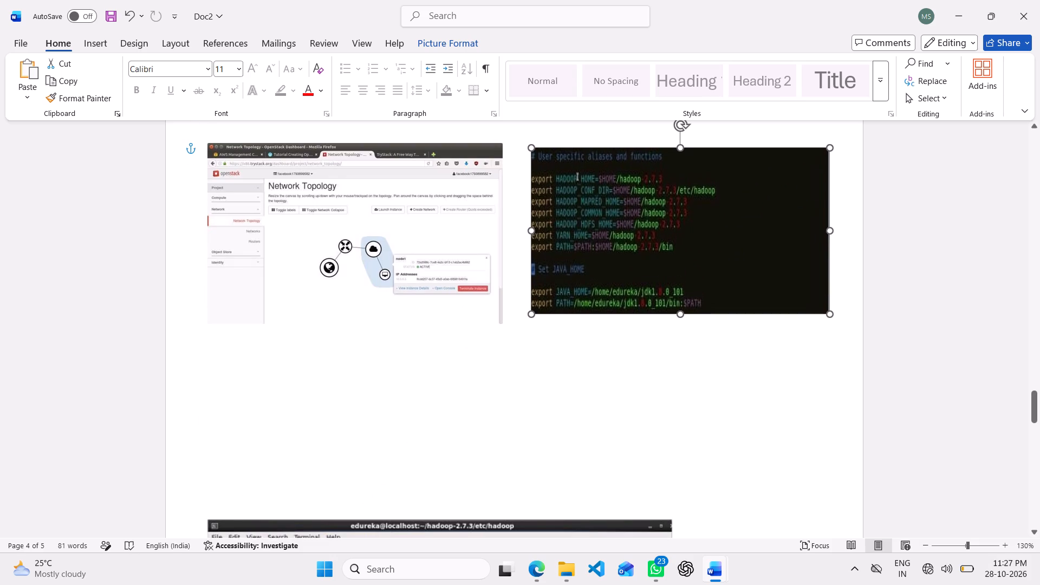
drag(684, 315, 686, 323)
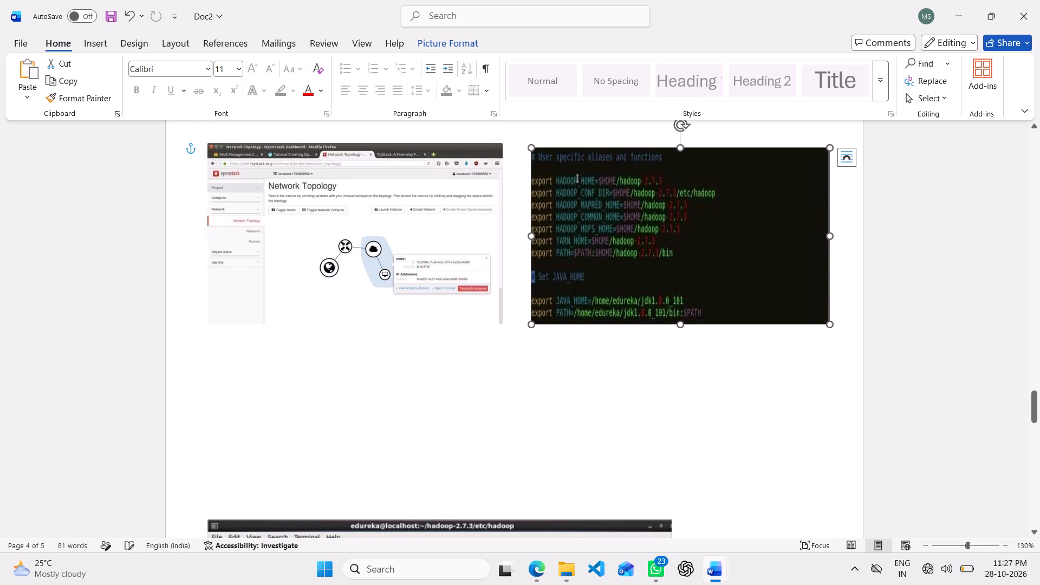
drag(681, 151, 680, 144)
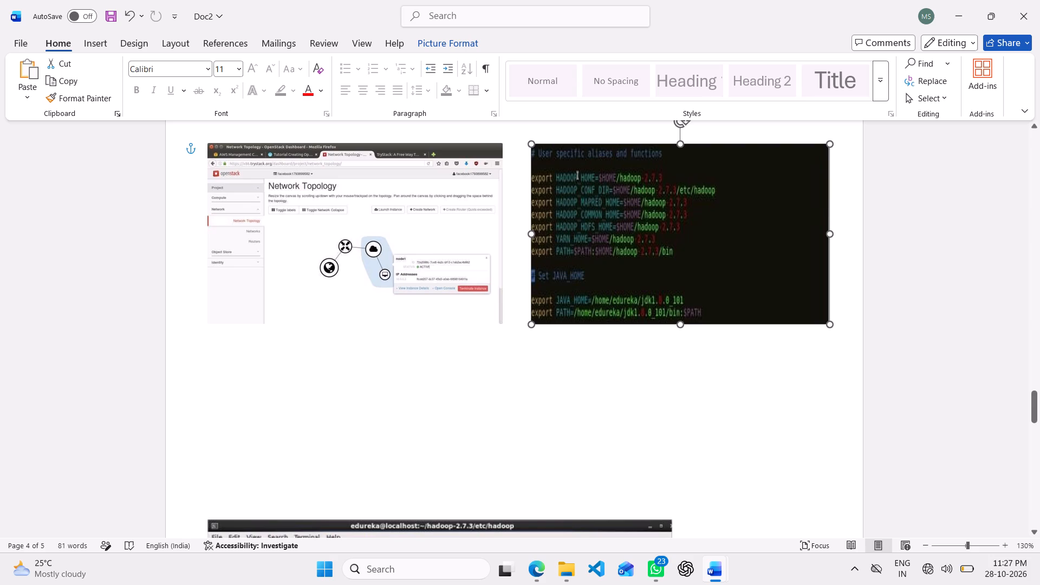
drag(680, 144, 680, 145)
Move the hadoop directory listing screenshot up beneath the Network Topology row, with one blank line added above it.
scroll(680, 145, down, 1)
click(586, 304)
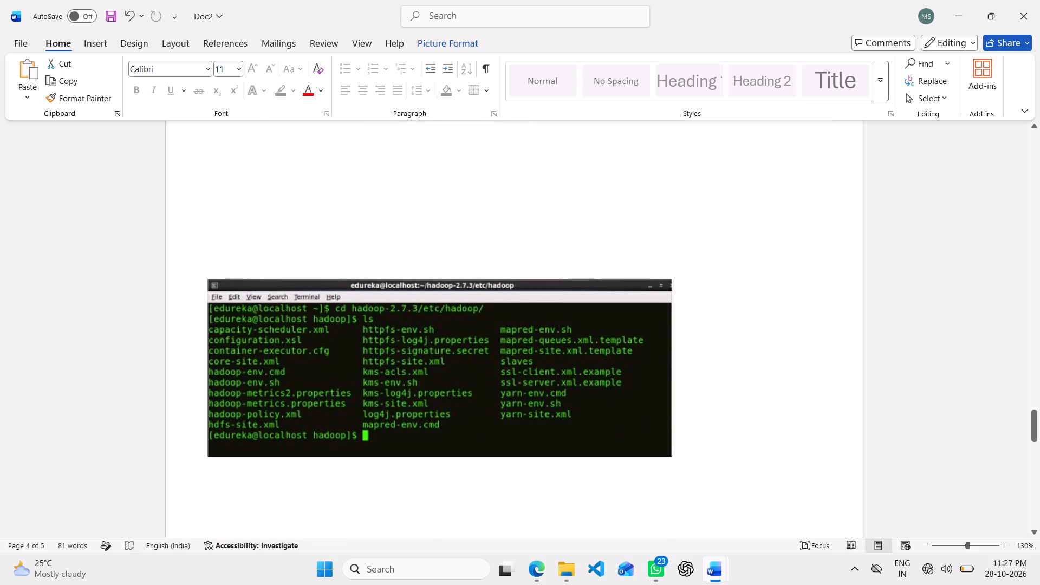
drag(586, 304, 575, 266)
drag(565, 265, 537, 123)
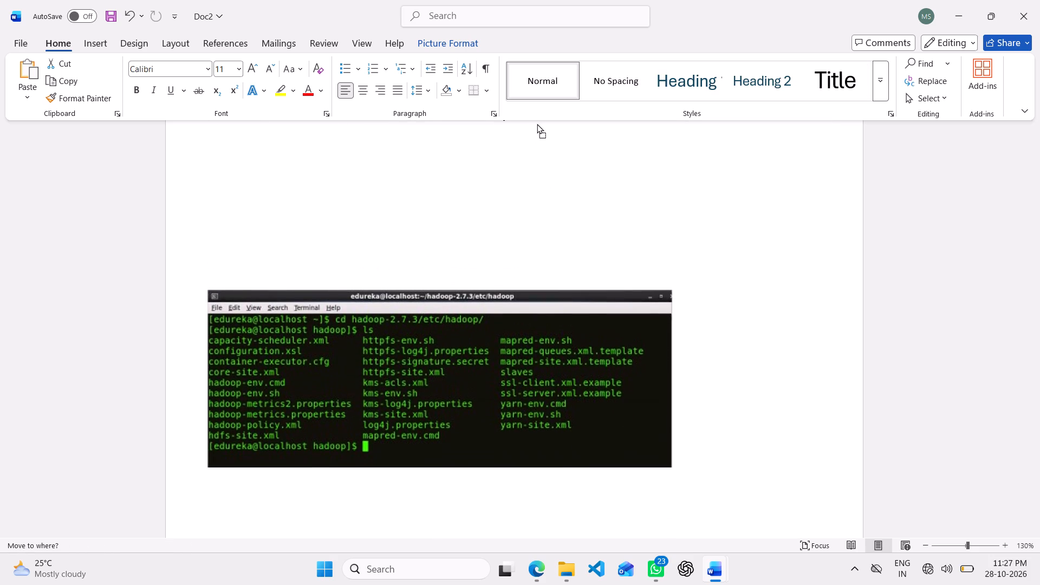
drag(537, 123, 527, 231)
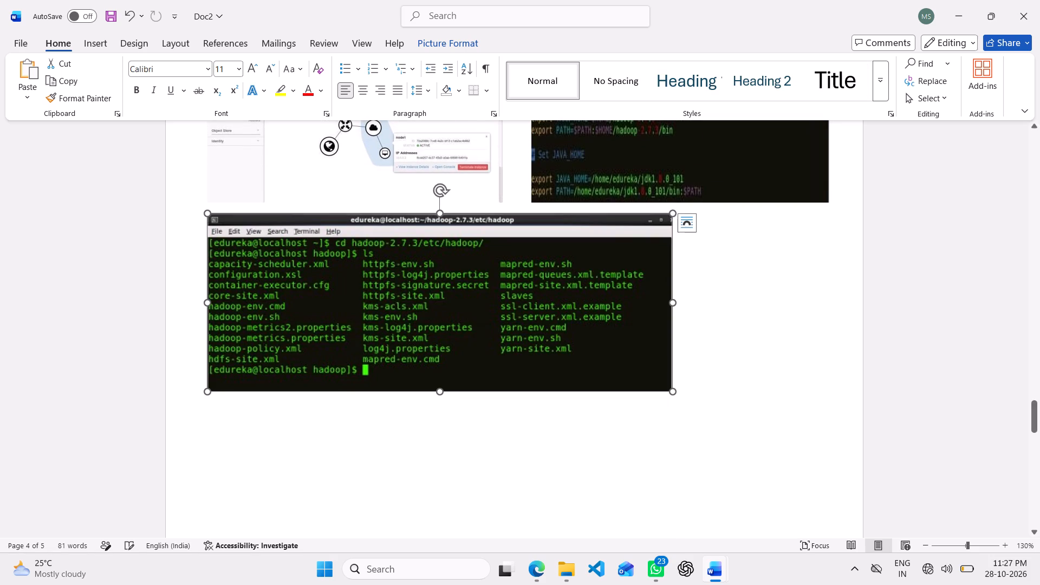
key(Return)
key(Return)
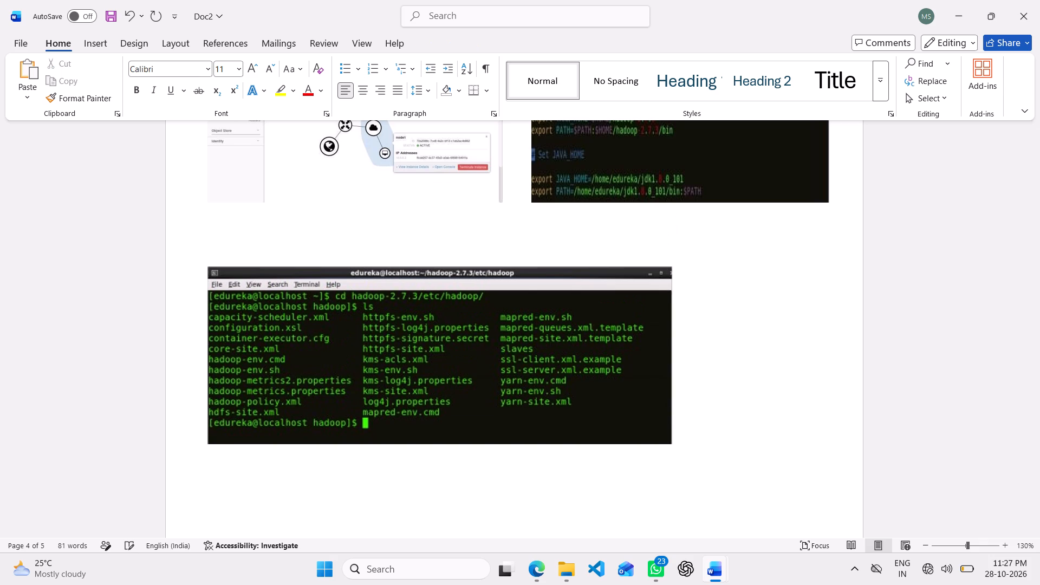
key(BackSpace)
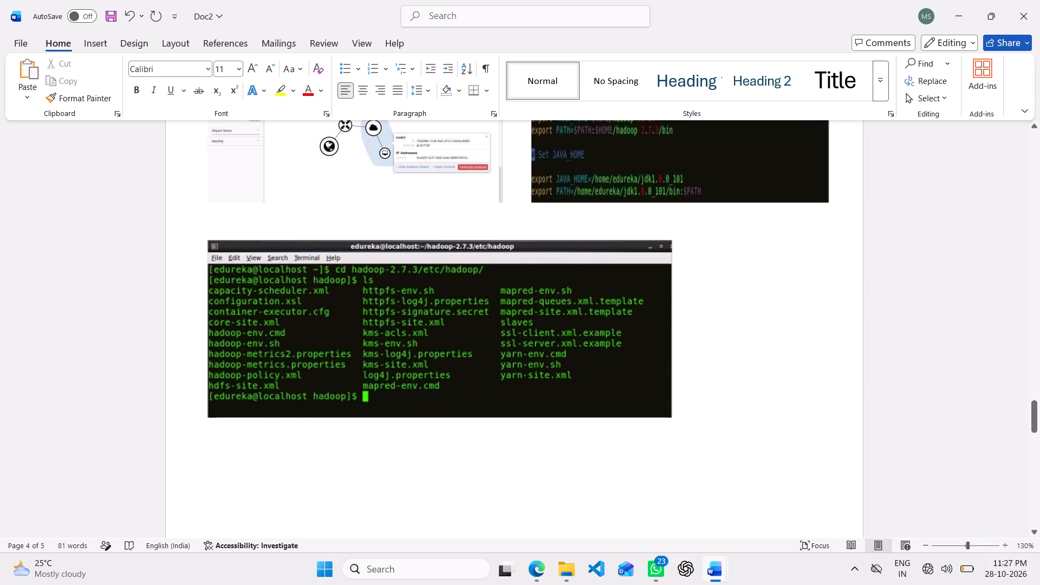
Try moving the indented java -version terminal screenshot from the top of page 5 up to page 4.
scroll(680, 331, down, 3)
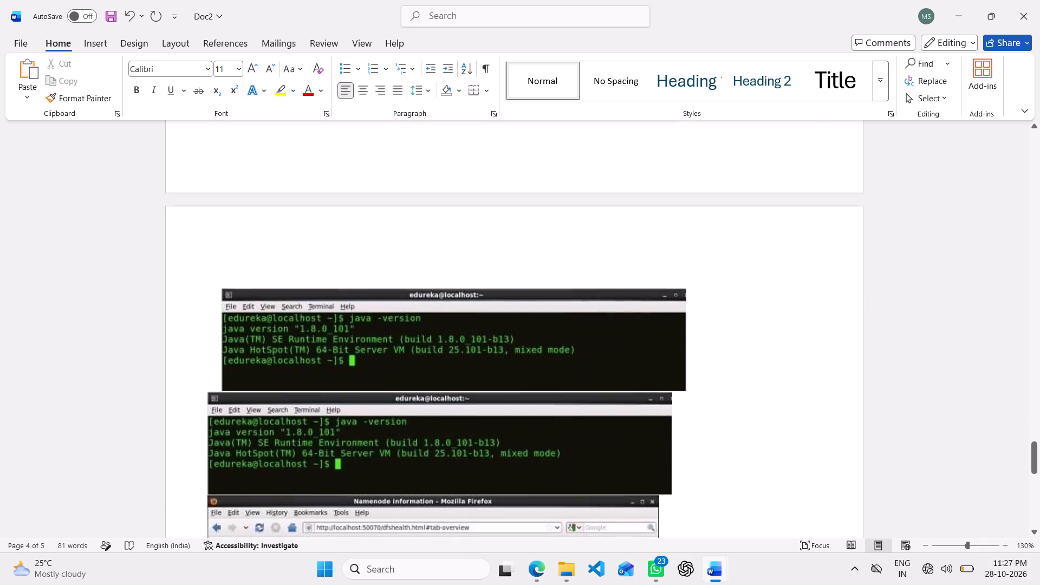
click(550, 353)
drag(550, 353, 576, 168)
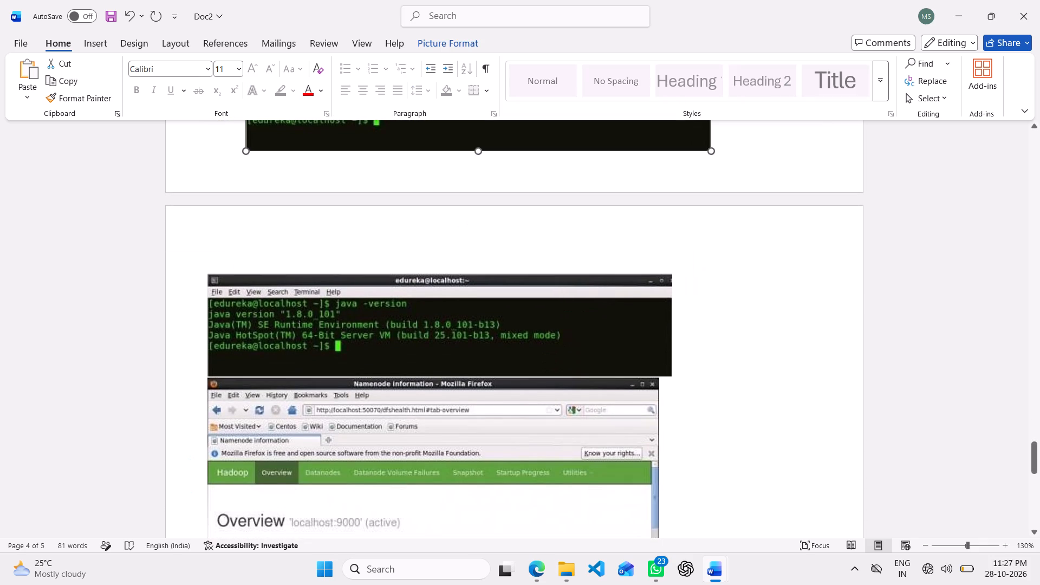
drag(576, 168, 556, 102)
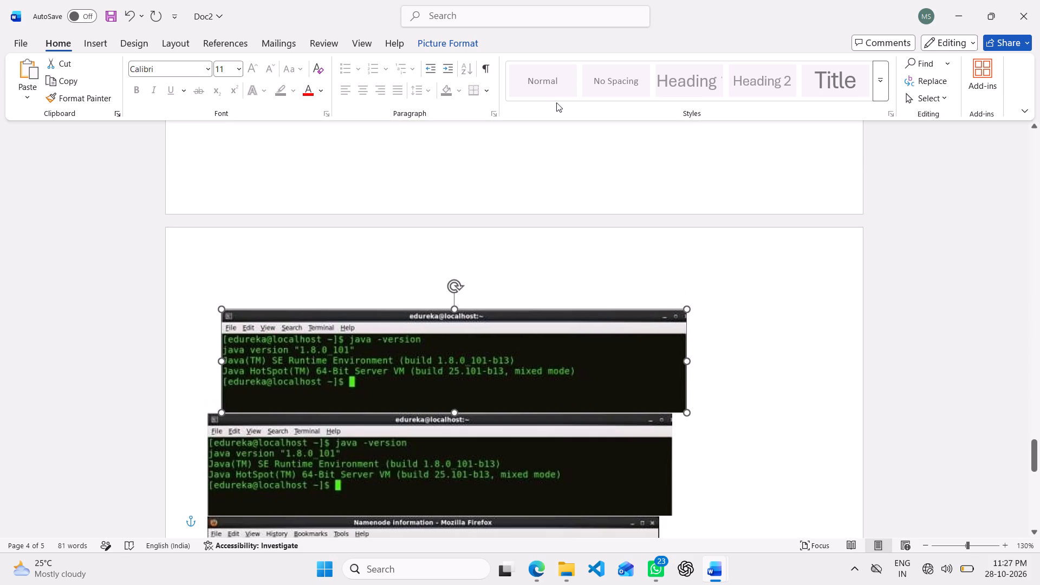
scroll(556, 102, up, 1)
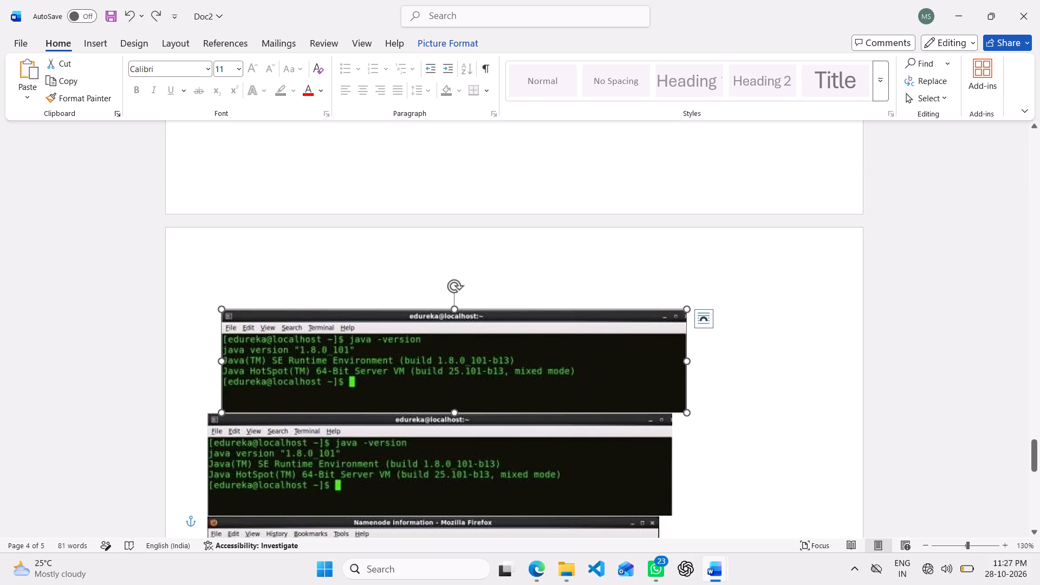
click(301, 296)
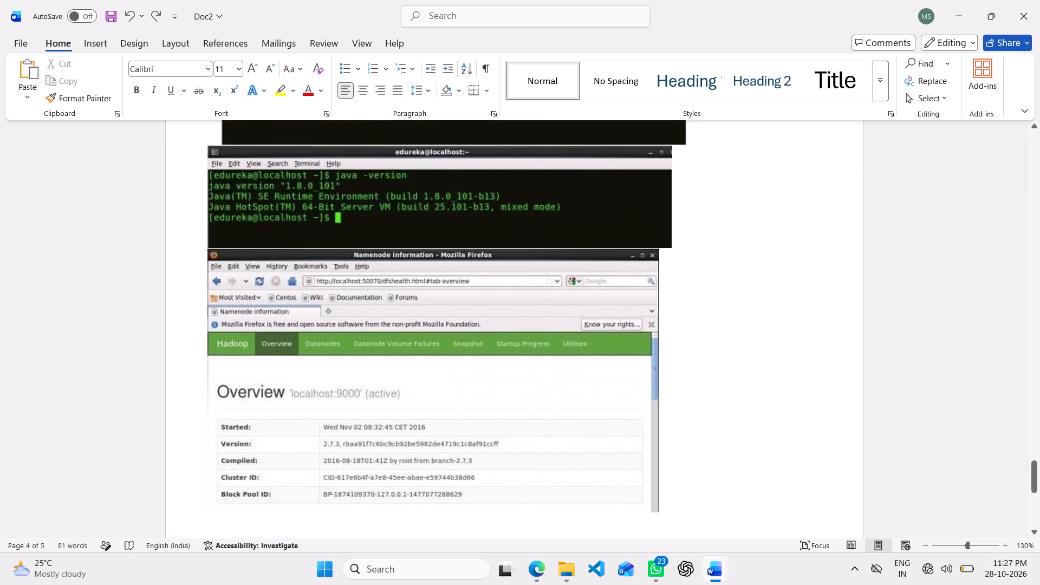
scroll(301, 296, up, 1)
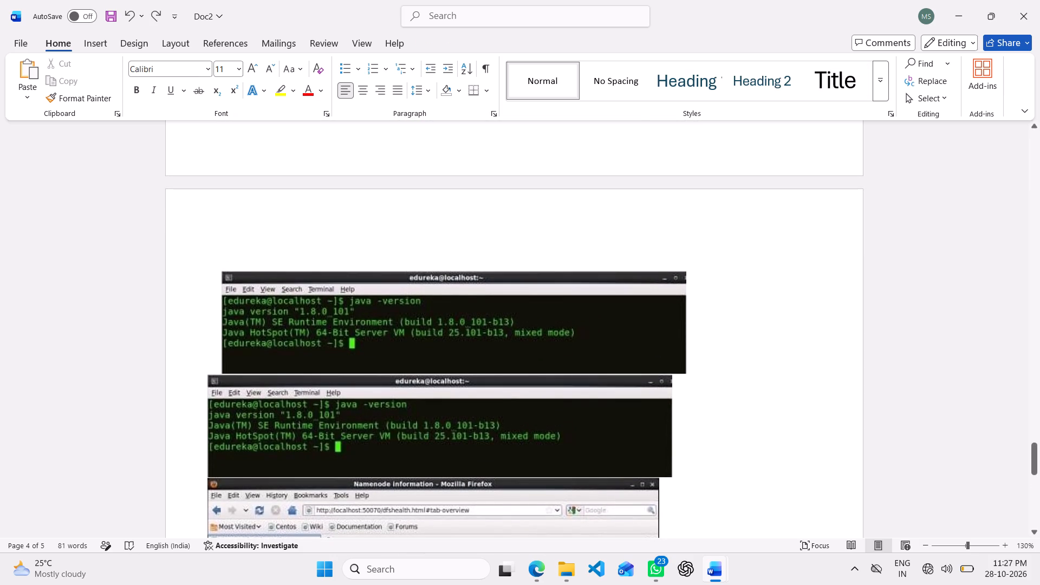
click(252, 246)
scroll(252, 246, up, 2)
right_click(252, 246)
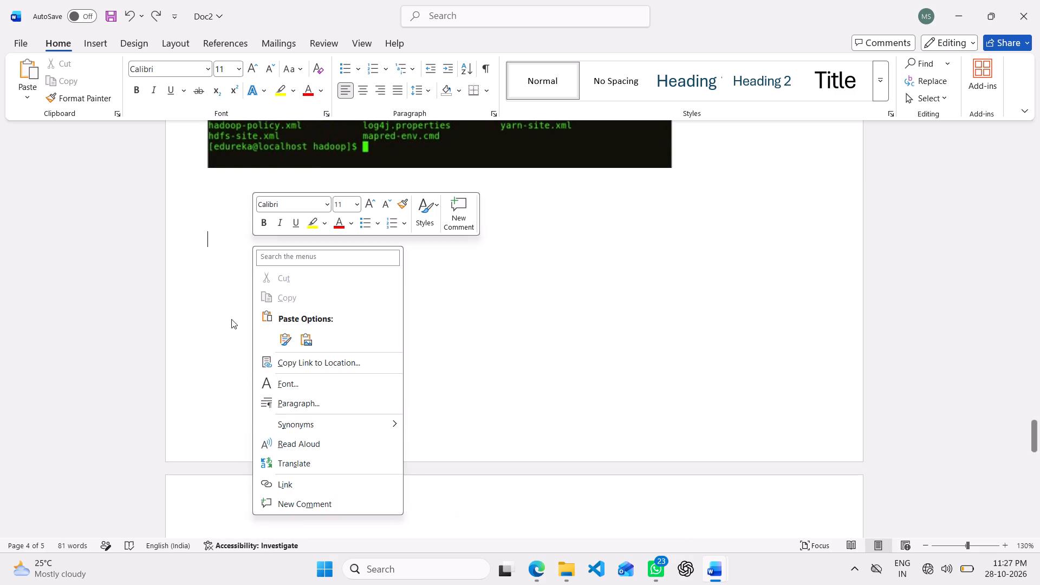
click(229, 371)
Cut the indented java -version screenshot from page 5 and paste it on page 4 in the blank area below the hadoop directory listing.
scroll(229, 371, down, 1)
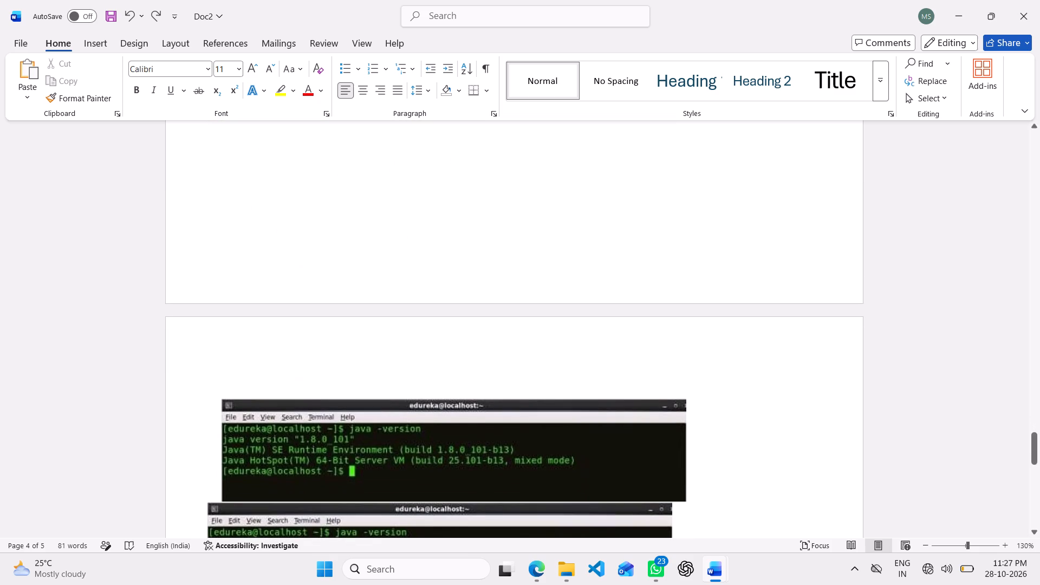
click(292, 450)
right_click(292, 450)
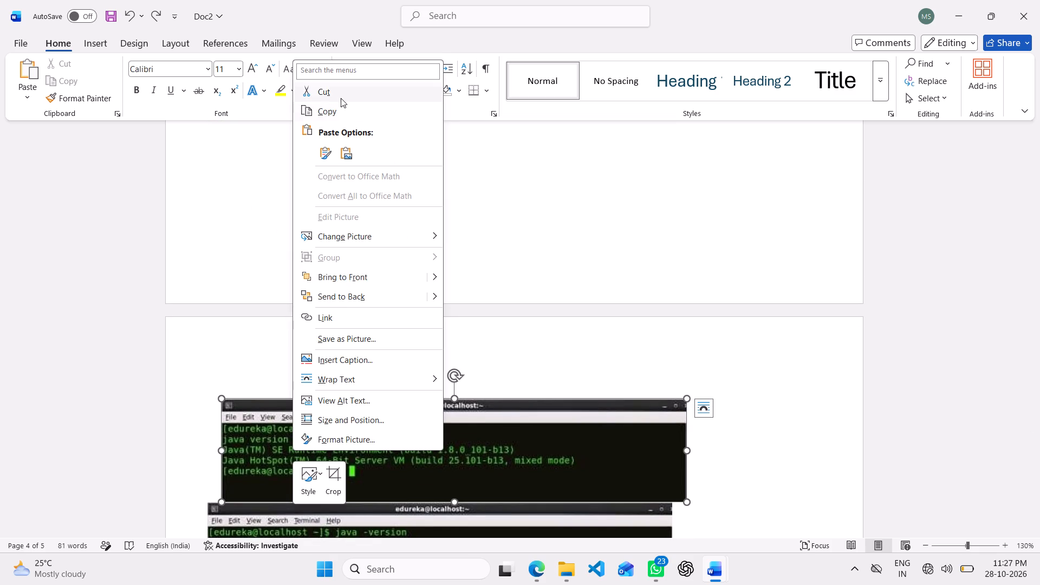
click(340, 97)
scroll(346, 275, up, 1)
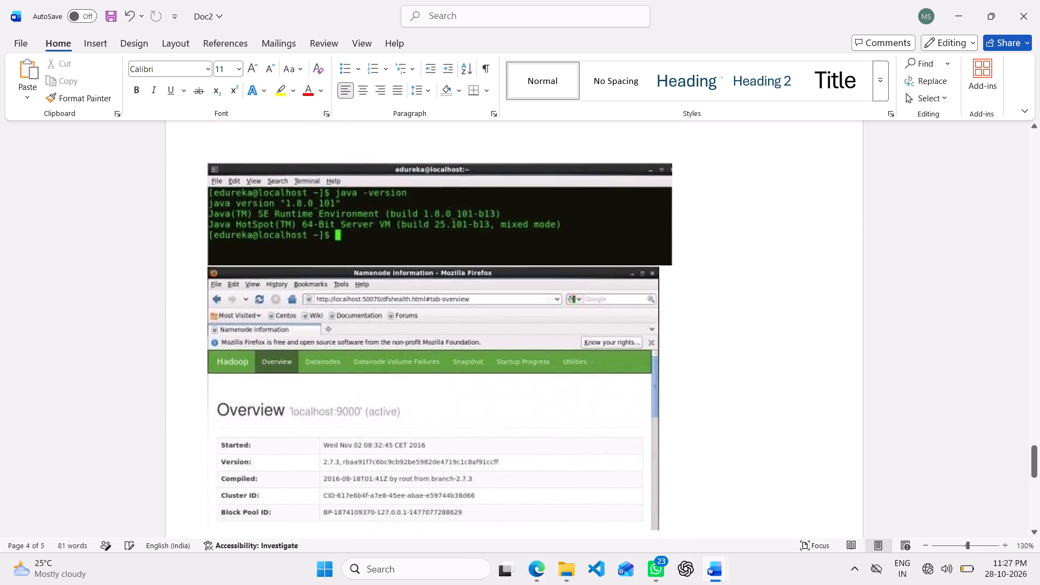
scroll(346, 275, up, 1)
click(310, 202)
scroll(310, 202, up, 1)
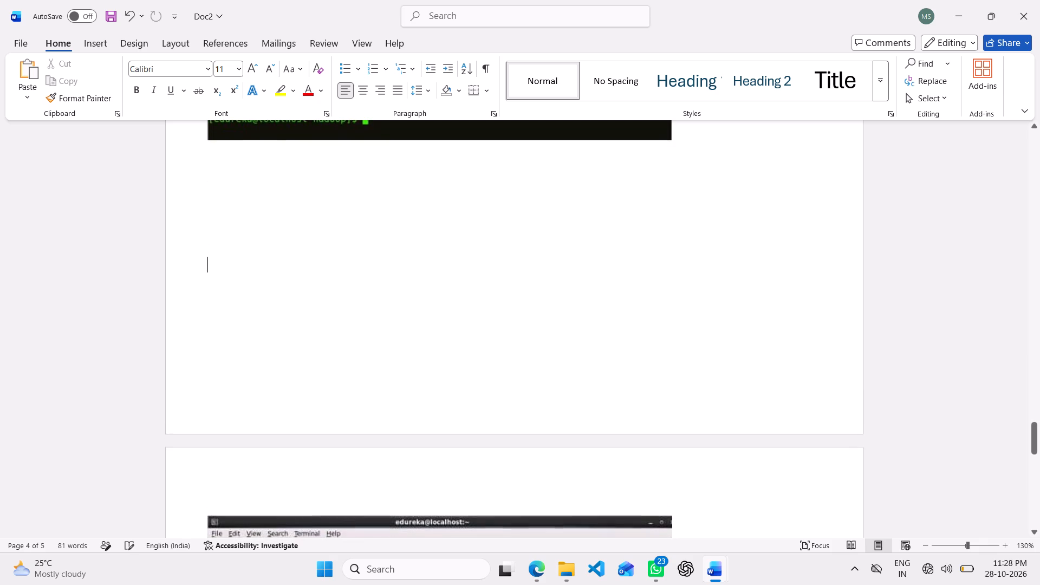
key(ctrl+v)
click(230, 252)
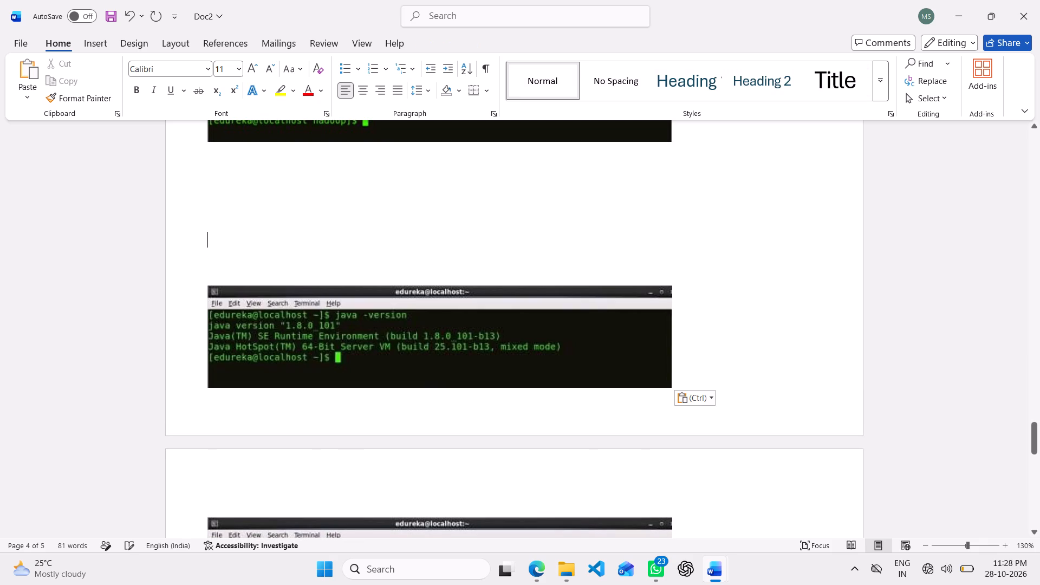
Delete the extra blank lines between the hadoop directory listing and the java -version screenshot on page 4, keeping one.
key(BackSpace)
key(BackSpace)
key(BackSpace)
key(BackSpace)
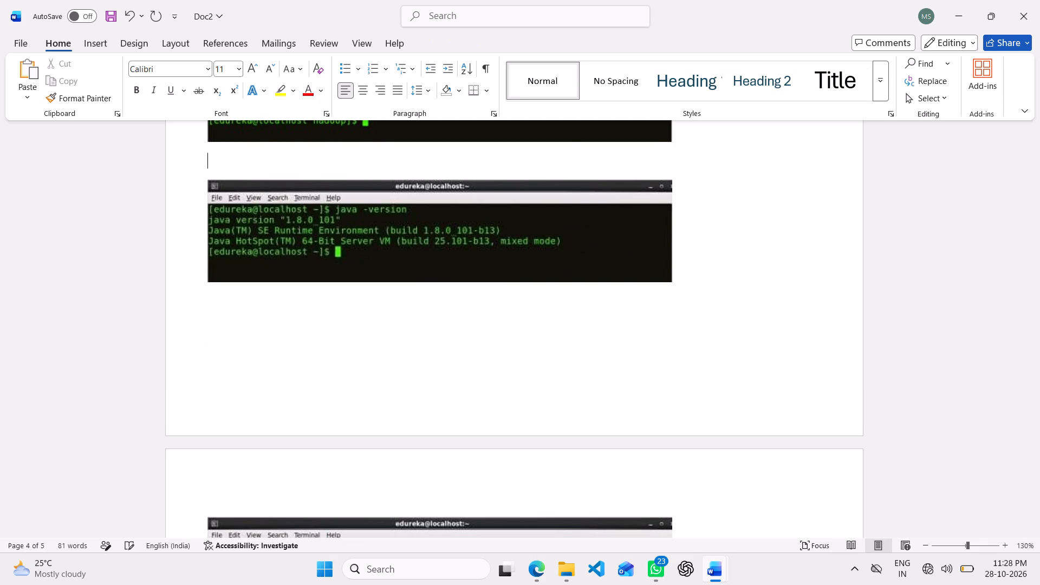
Cut the remaining java -version screenshot from the top of page 5 and paste it on page 4 below the first one.
scroll(294, 346, down, 2)
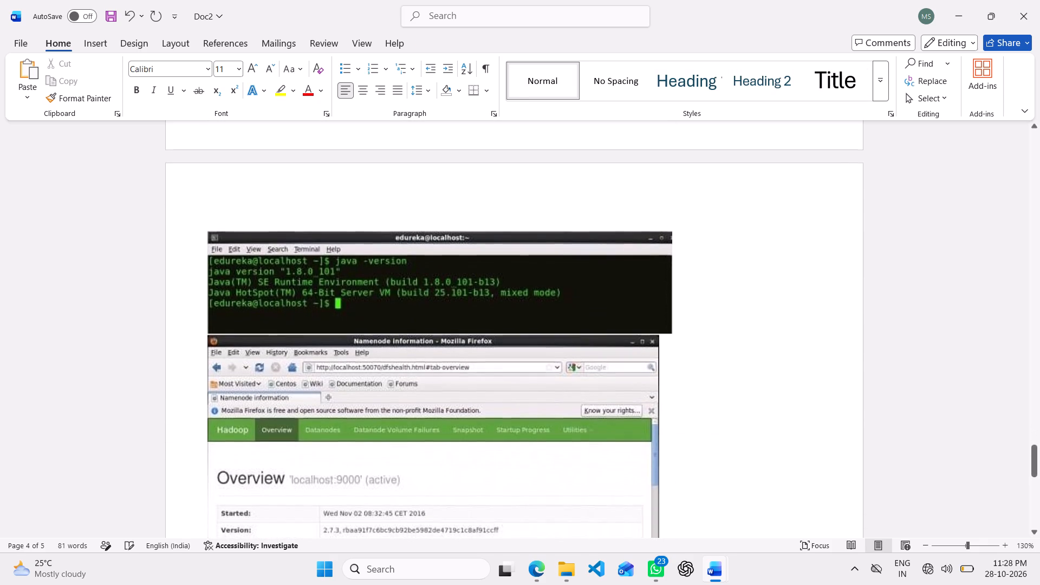
click(236, 197)
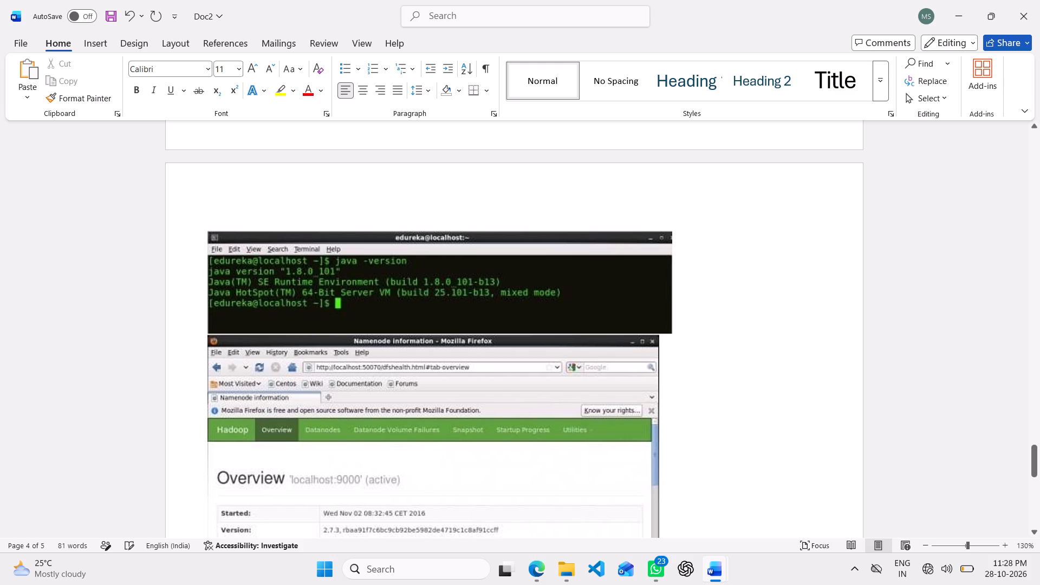
click(258, 268)
right_click(258, 268)
click(291, 184)
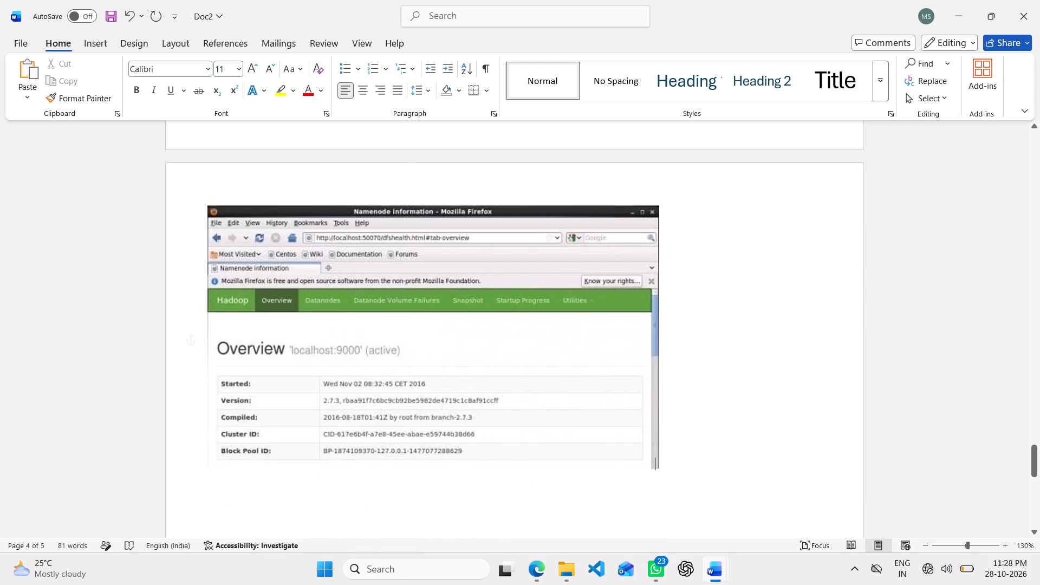
scroll(291, 184, up, 1)
click(285, 231)
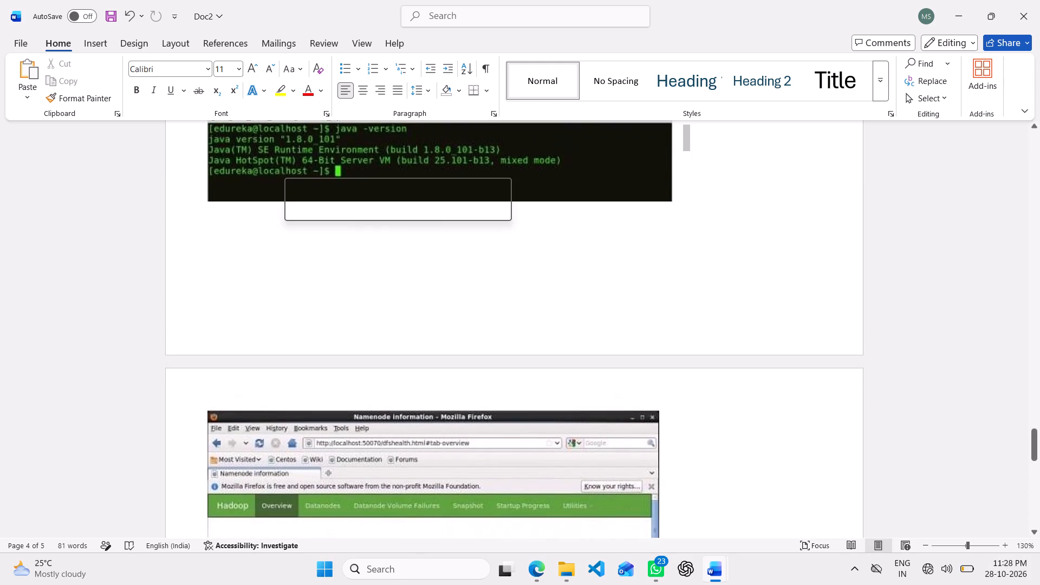
click(324, 274)
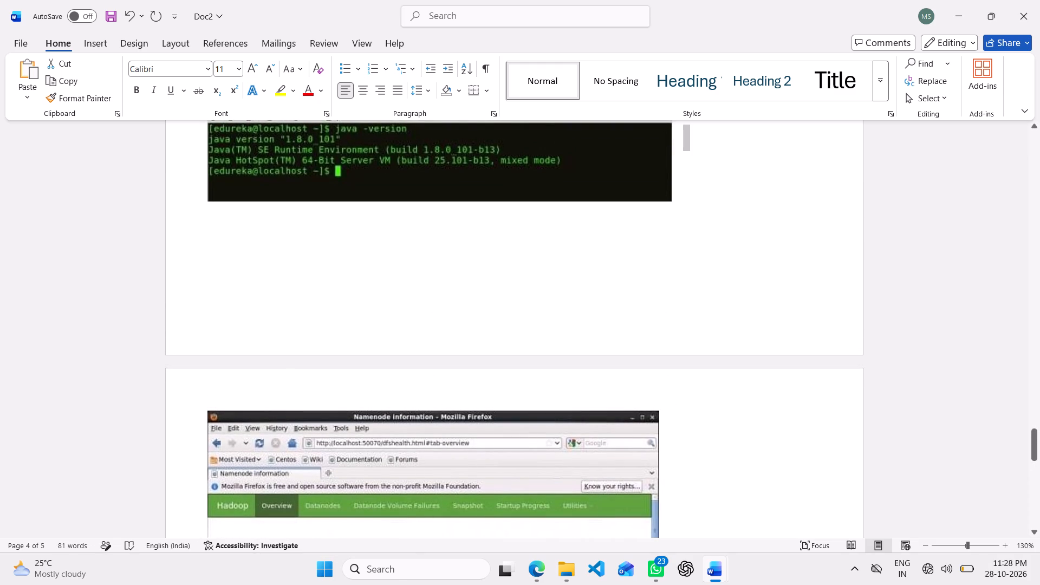
click(252, 225)
key(ctrl+v)
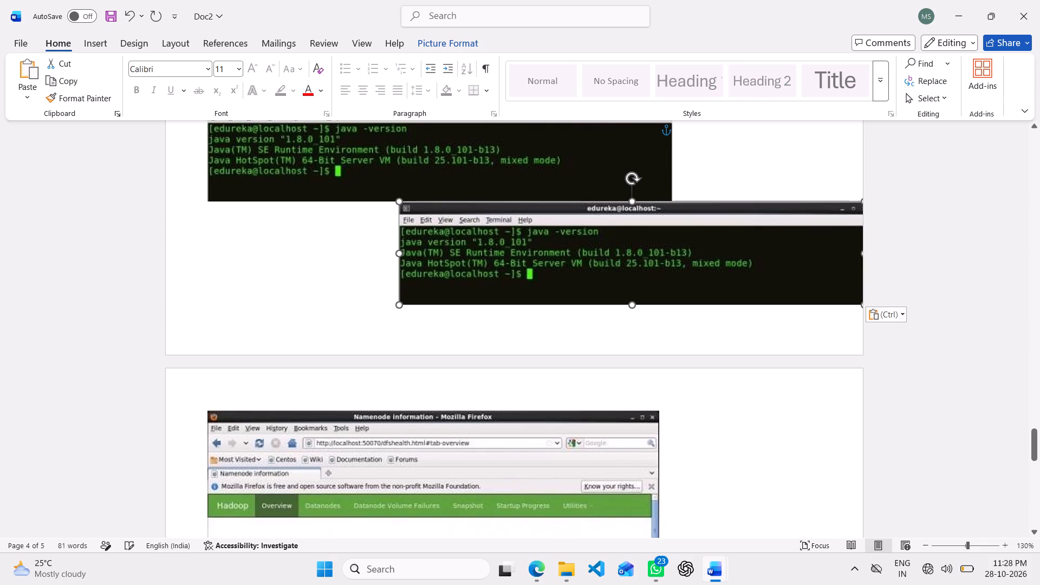
click(386, 219)
Narrow the hadoop directory listing screenshot from its outer edge to about the width of the Network Topology screenshot above.
scroll(386, 219, up, 1)
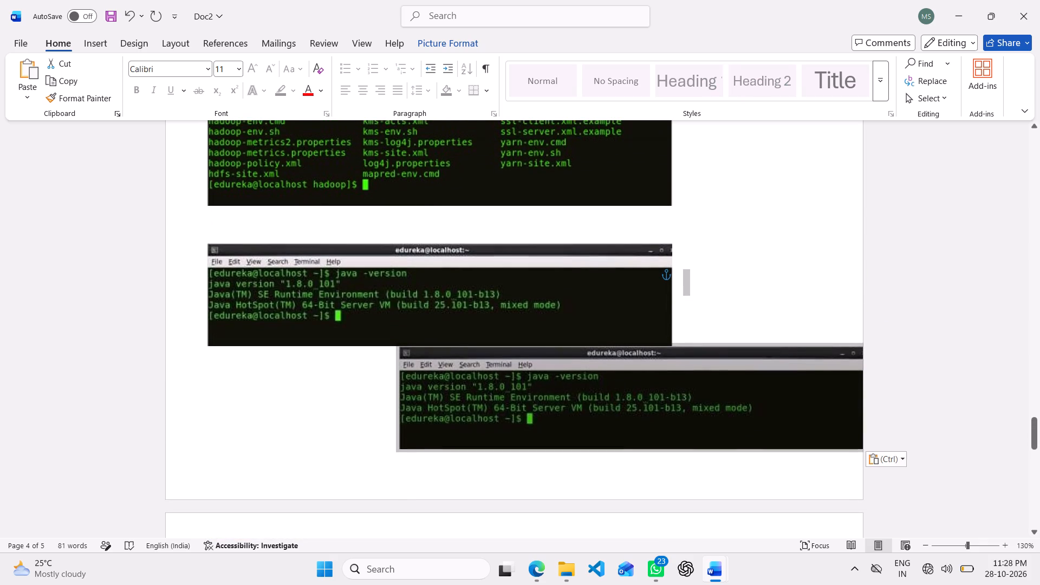
scroll(418, 290, up, 1)
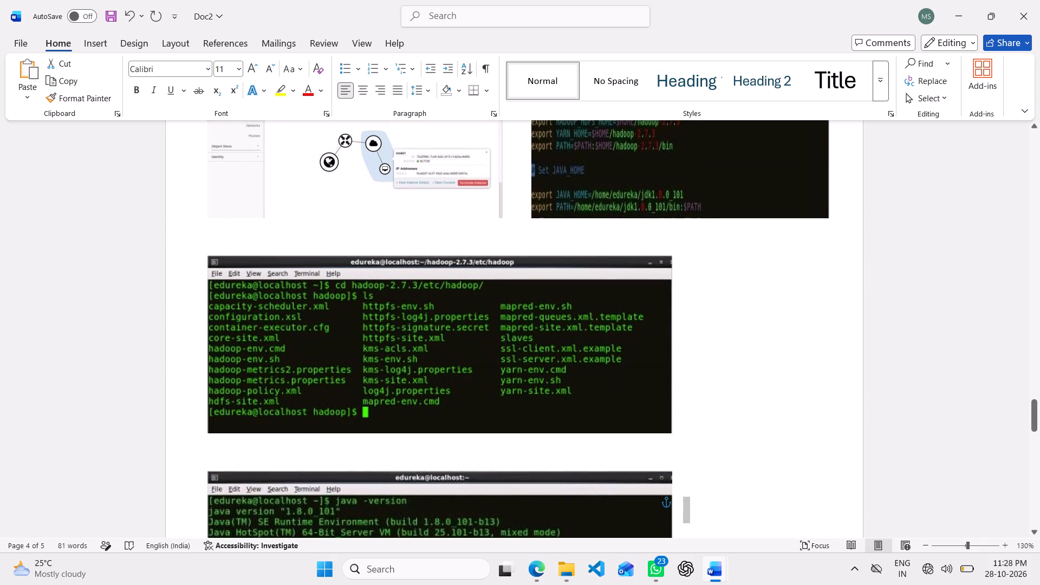
click(642, 372)
drag(674, 346, 508, 338)
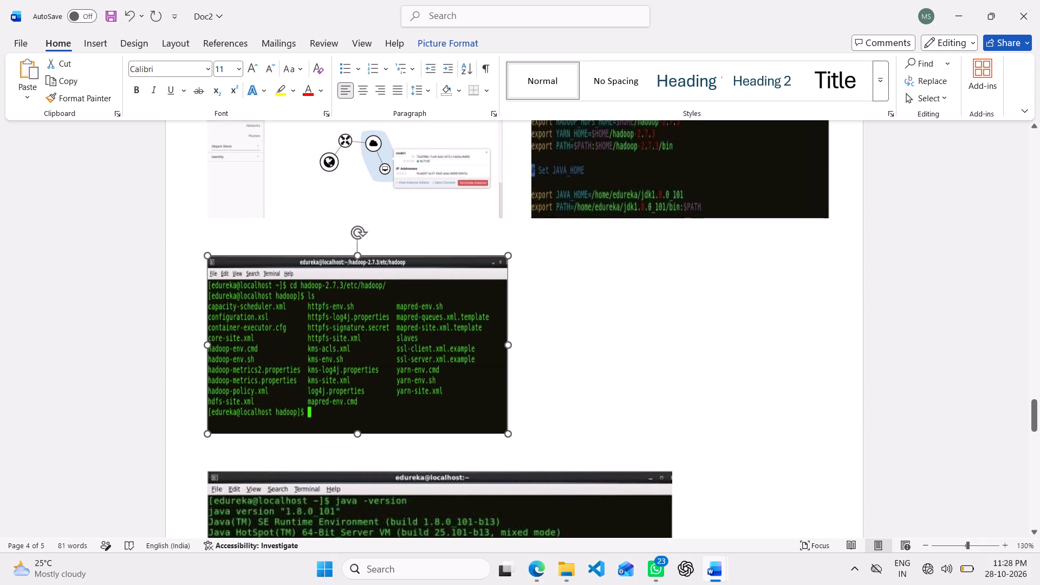
drag(508, 338, 508, 338)
Move the upper java -version screenshot beside the hadoop directory listing and resize it to about the listing's width and height.
drag(522, 498, 761, 298)
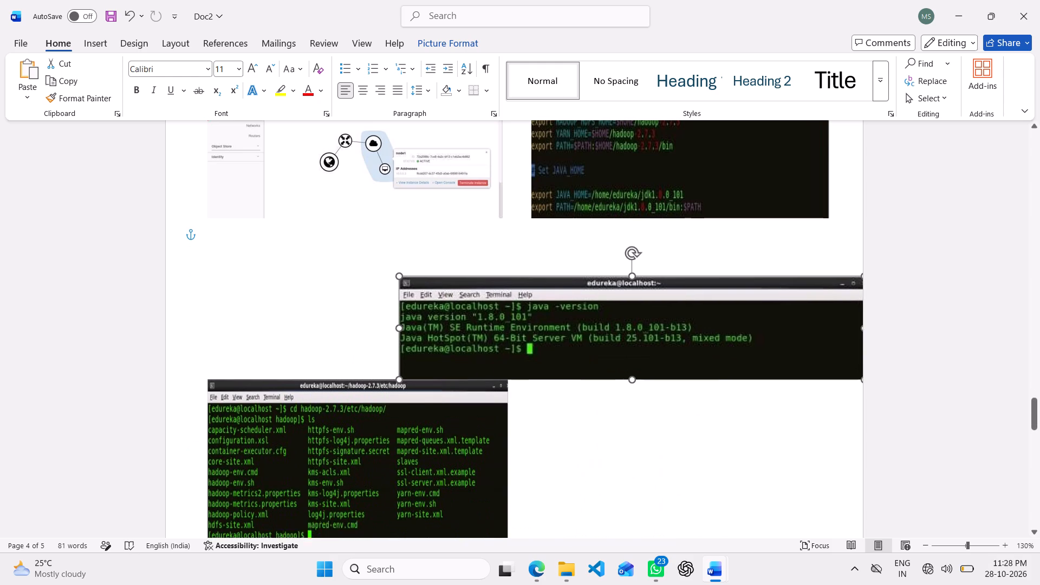
drag(761, 298, 637, 306)
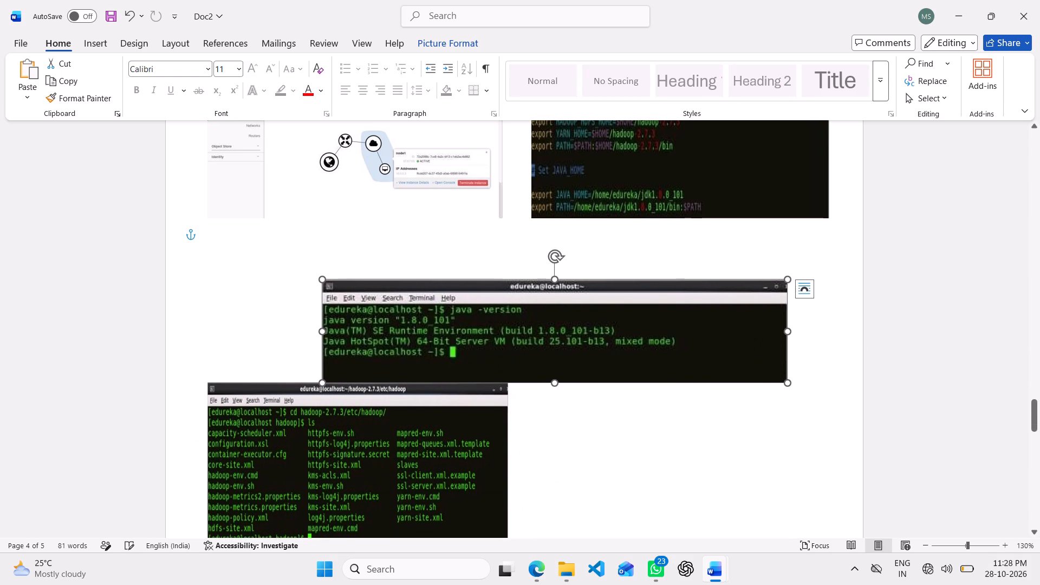
drag(321, 332, 545, 317)
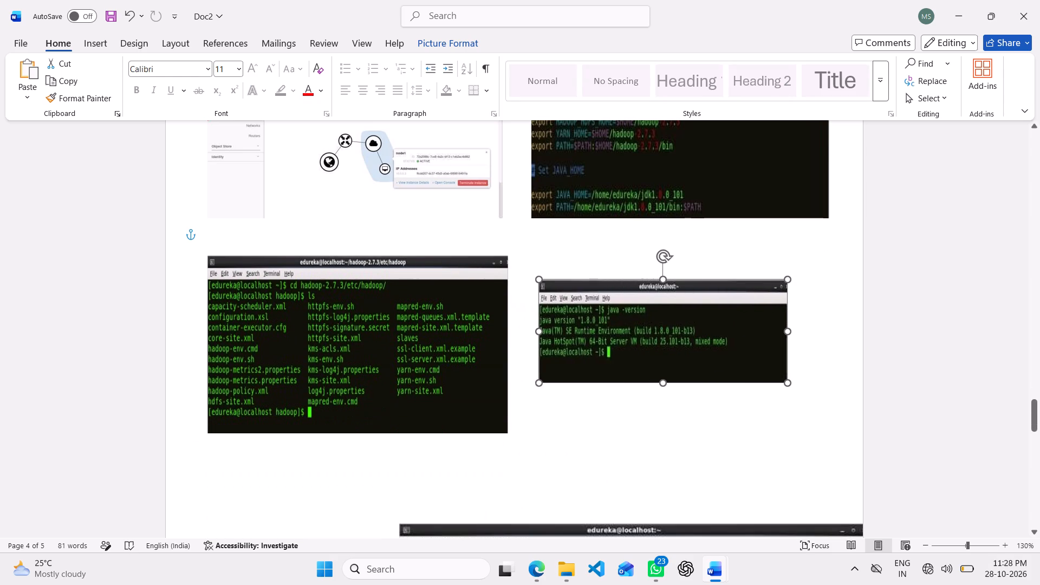
drag(545, 317, 550, 317)
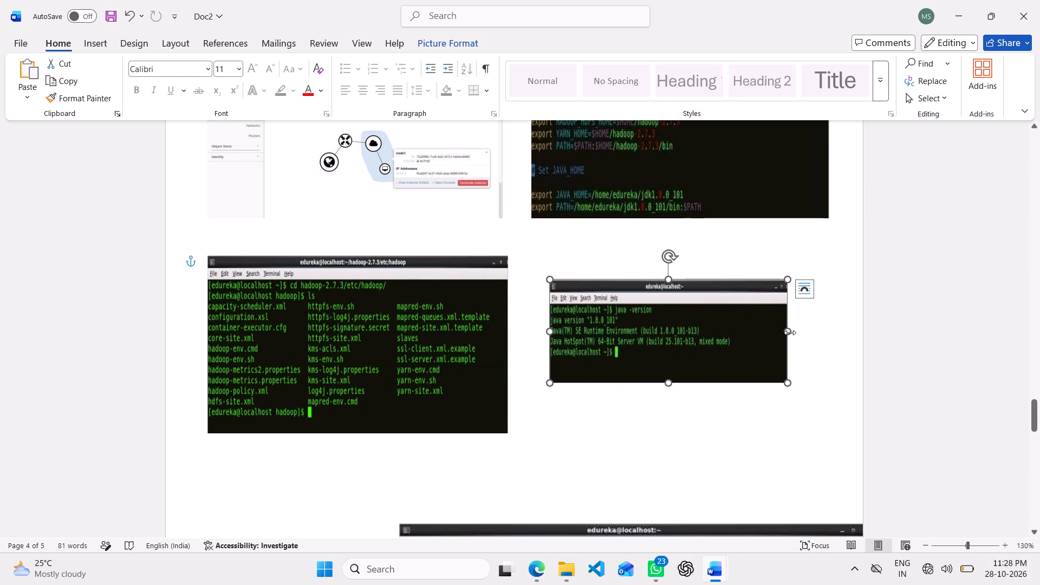
drag(790, 333, 853, 309)
drag(701, 381, 705, 430)
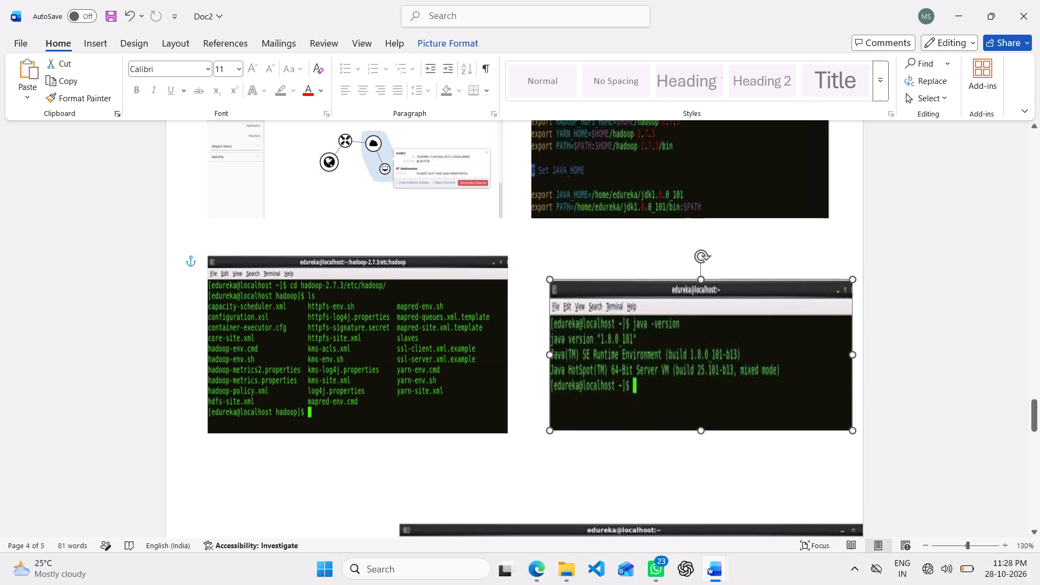
drag(702, 282, 697, 264)
drag(697, 264, 694, 248)
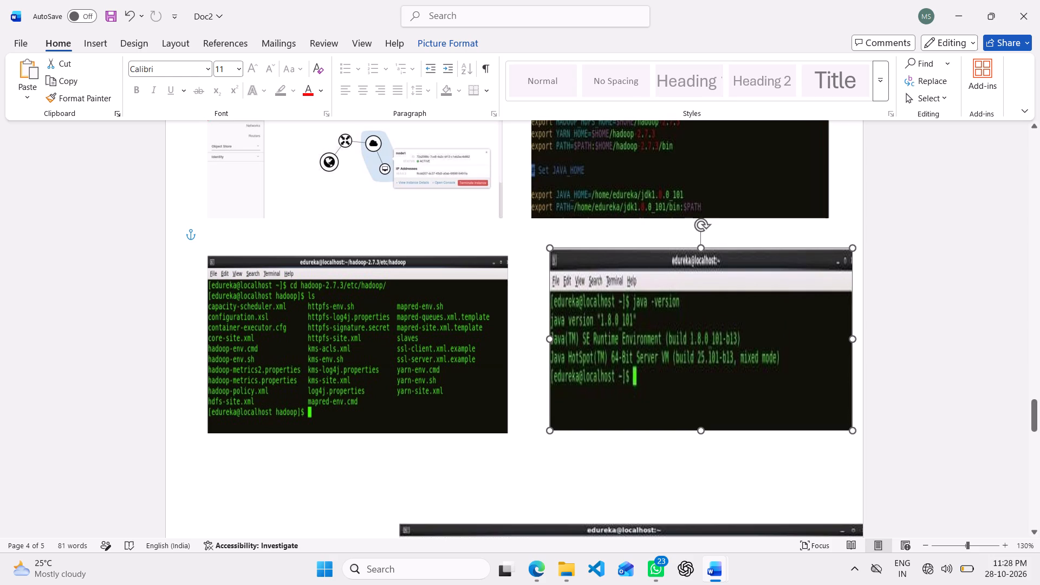
drag(694, 248, 694, 251)
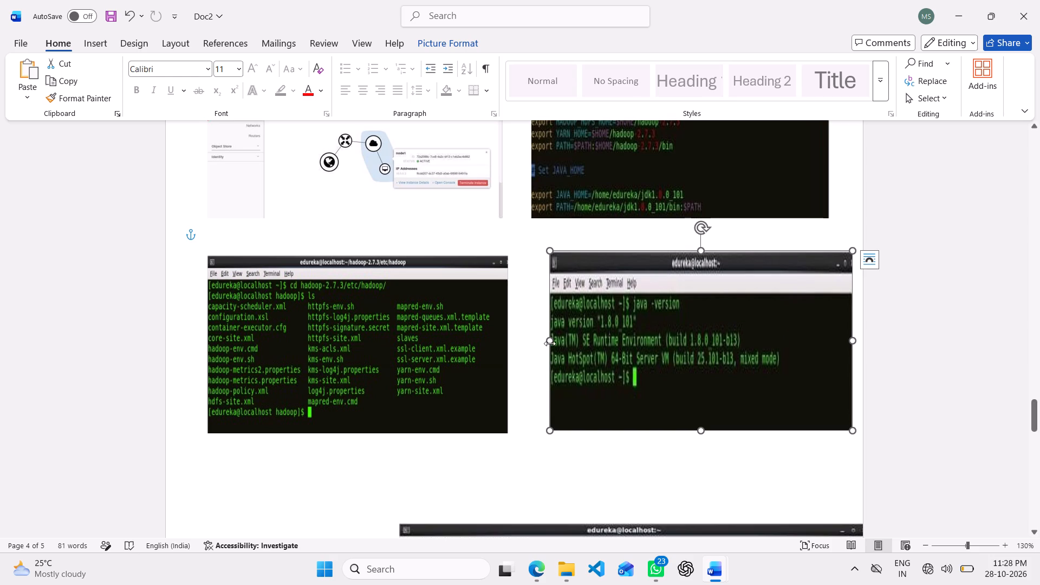
Widen the hadoop directory listing slightly and nudge the java -version screenshot beside it closer to narrow the gap.
click(504, 352)
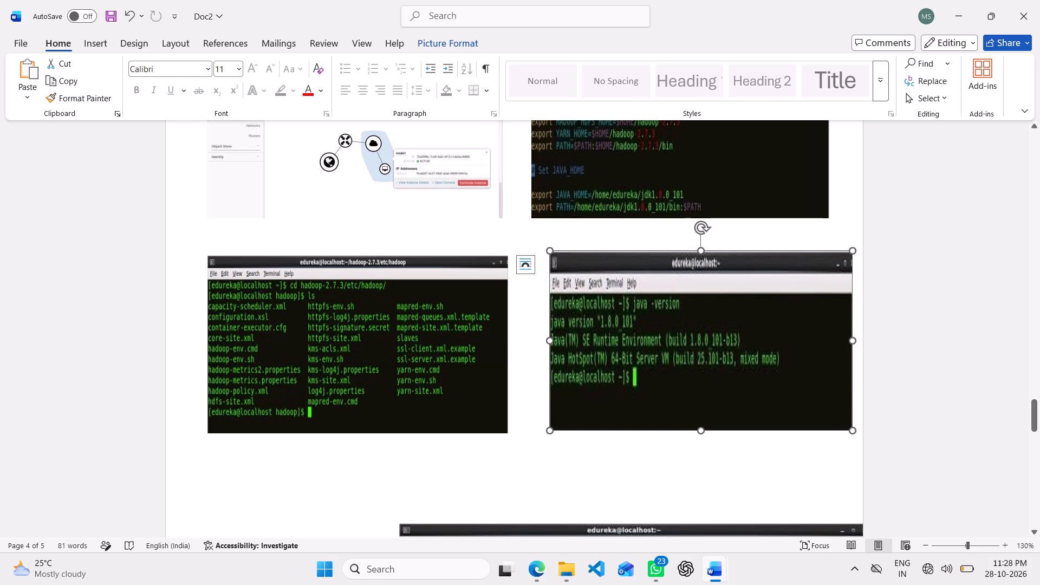
click(496, 348)
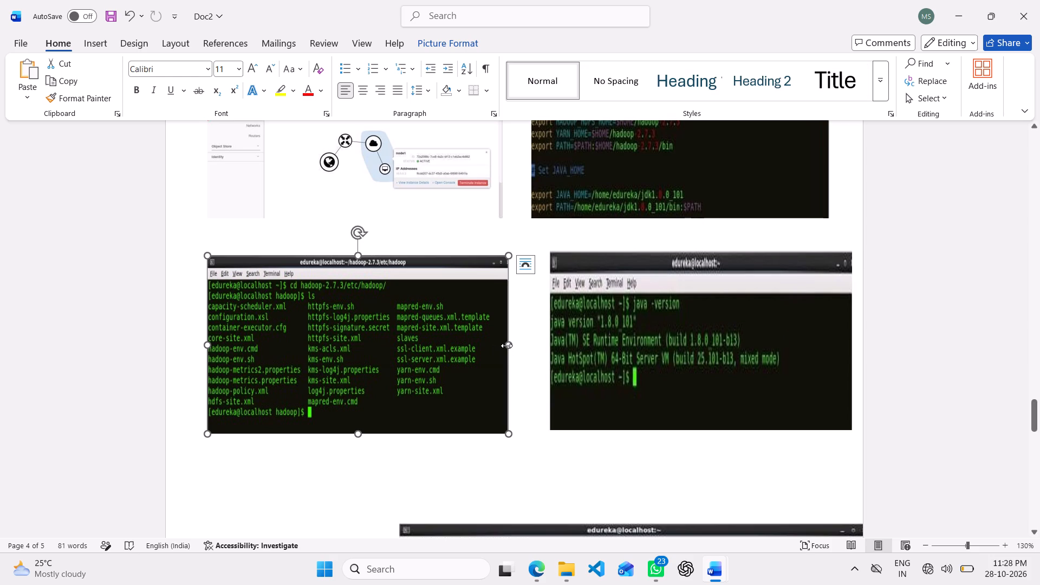
drag(506, 346, 516, 344)
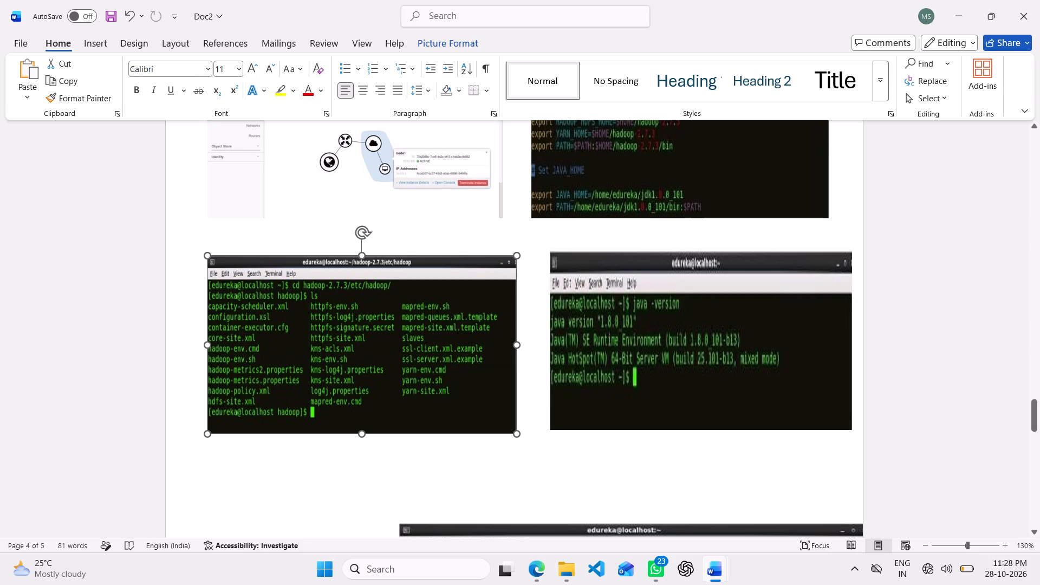
drag(208, 346, 203, 348)
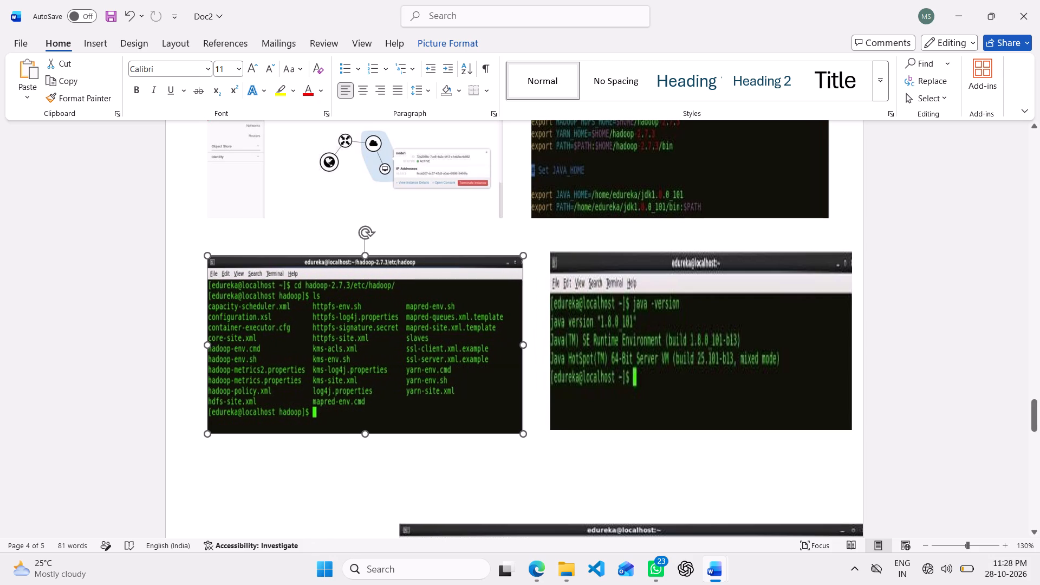
drag(203, 348, 212, 351)
click(569, 335)
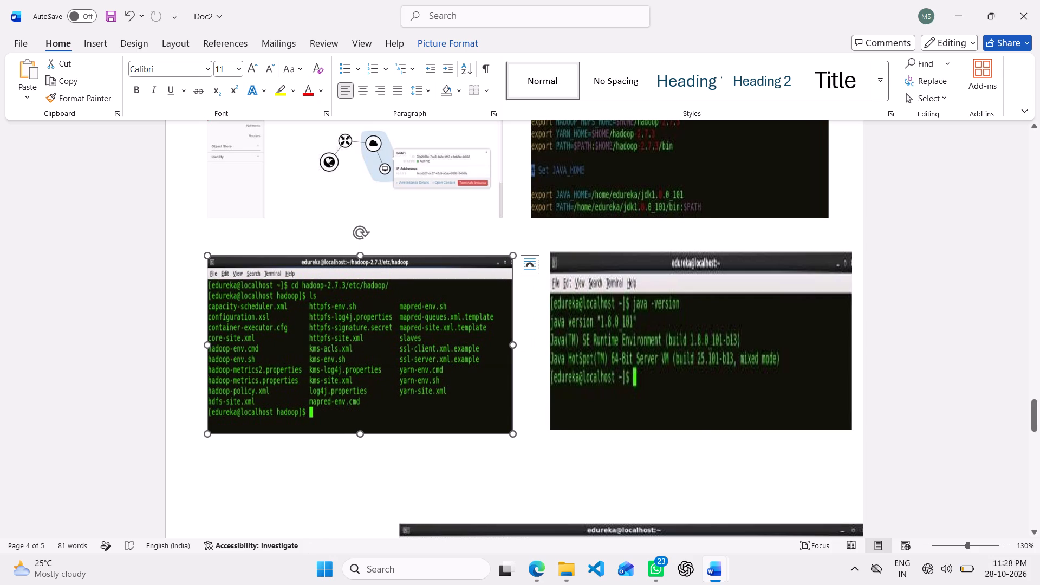
drag(569, 335, 562, 336)
Move the second java -version screenshot up beneath the hadoop directory listing, aligned with the page's left margin.
scroll(562, 336, down, 2)
click(562, 336)
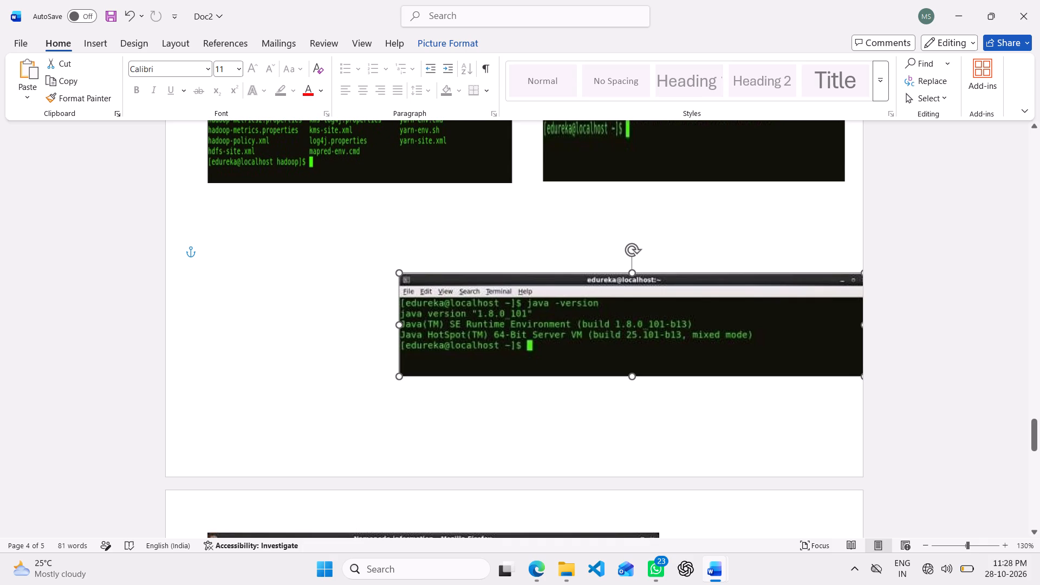
scroll(562, 336, left, 1)
drag(562, 336, 444, 253)
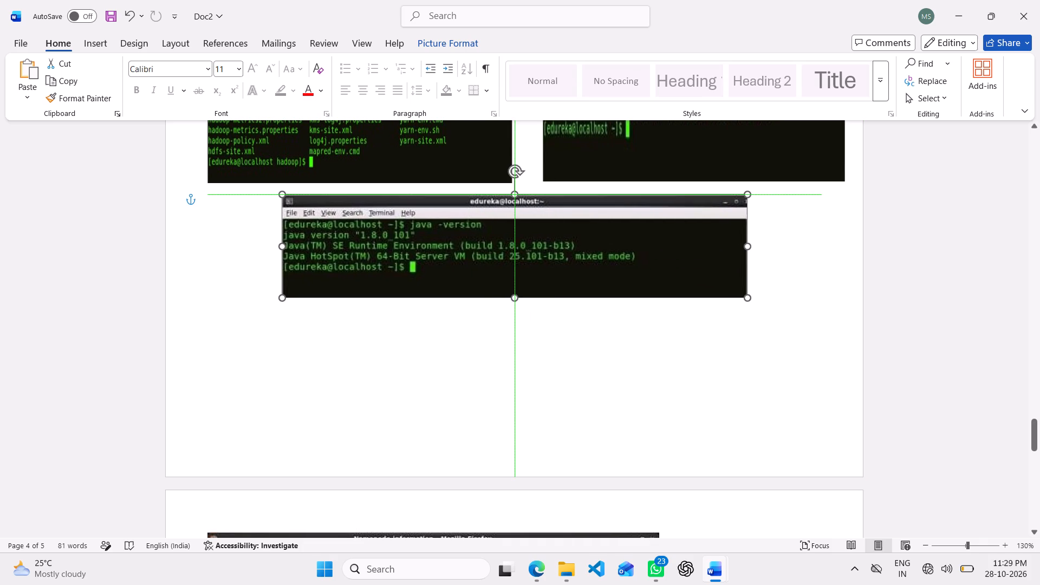
drag(444, 253, 441, 268)
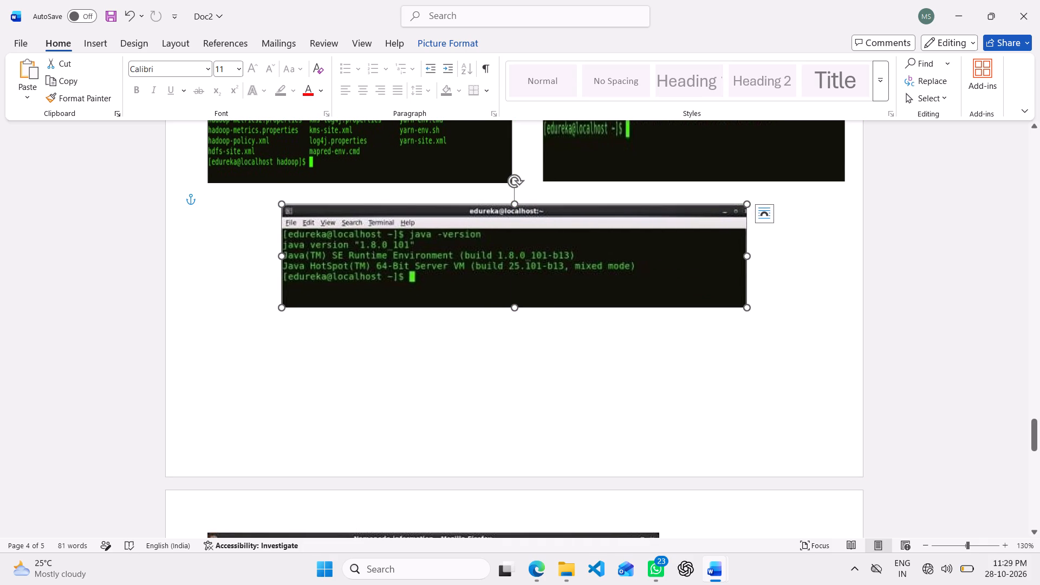
drag(349, 259, 267, 262)
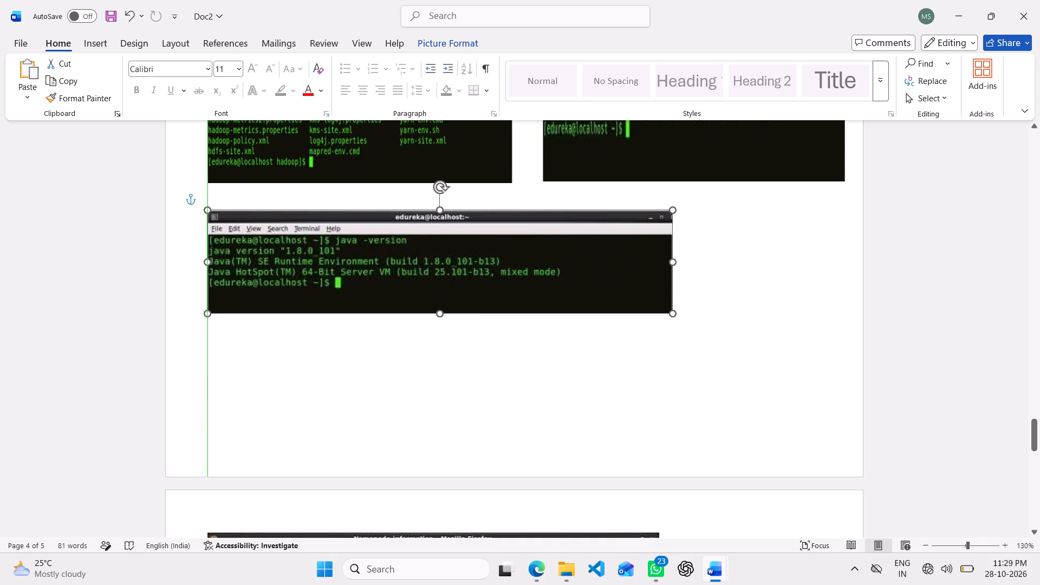
drag(267, 262, 266, 260)
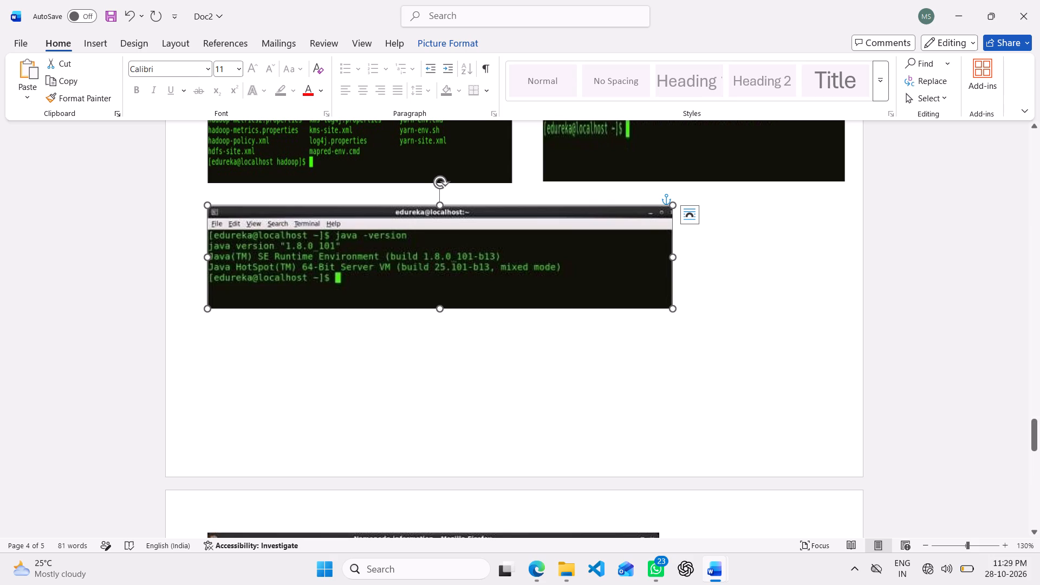
Resize the second java -version screenshot to nearly the width of the directory listing above and stretch it taller.
drag(674, 258, 488, 308)
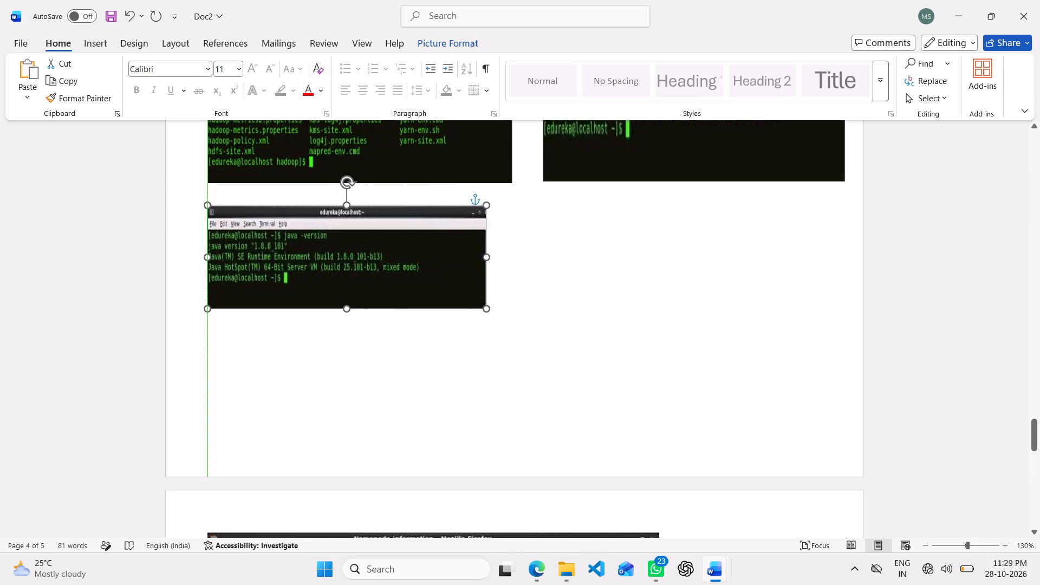
drag(488, 308, 501, 318)
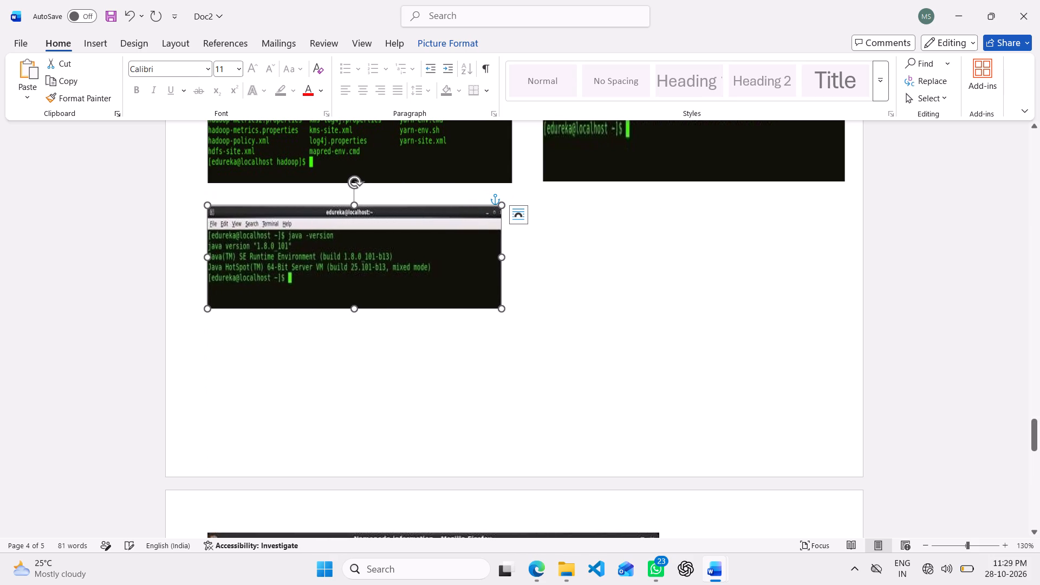
drag(356, 309, 356, 401)
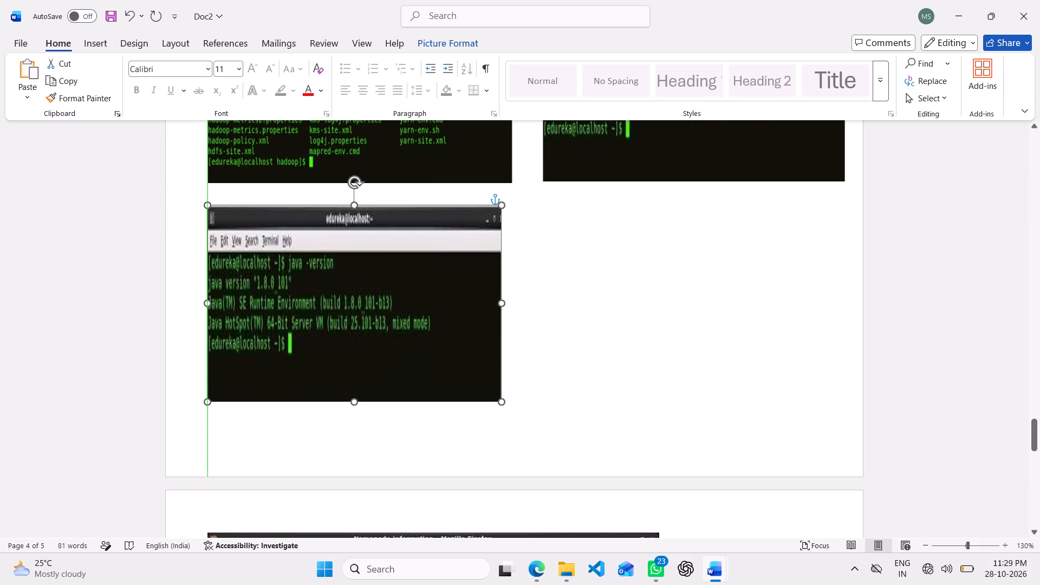
drag(356, 401, 359, 393)
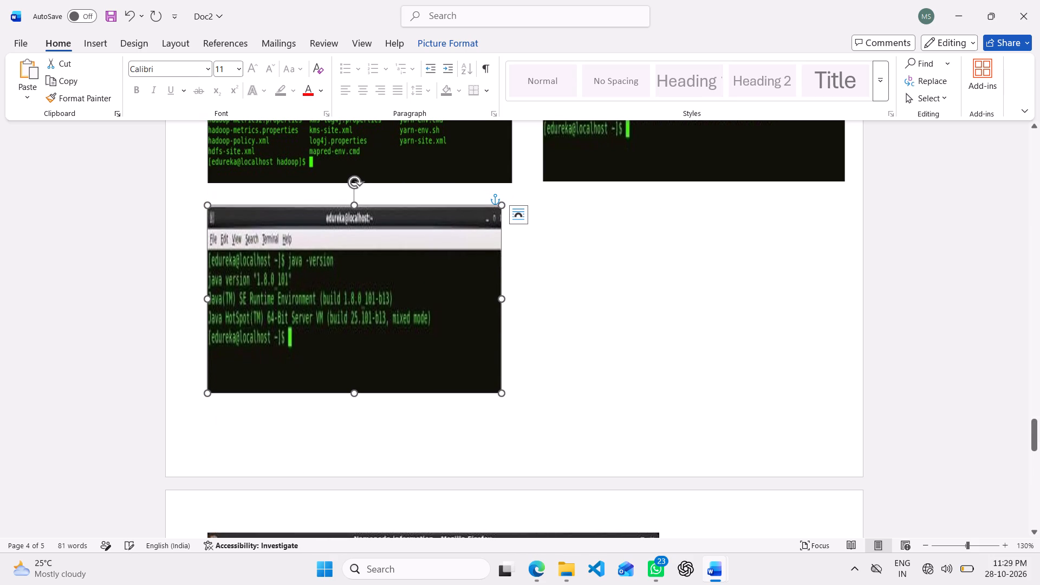
Shrink the Namenode information screenshot on page 5 proportionally to about the width of the java -version screenshot above it.
scroll(456, 484, down, 1)
scroll(588, 494, down, 1)
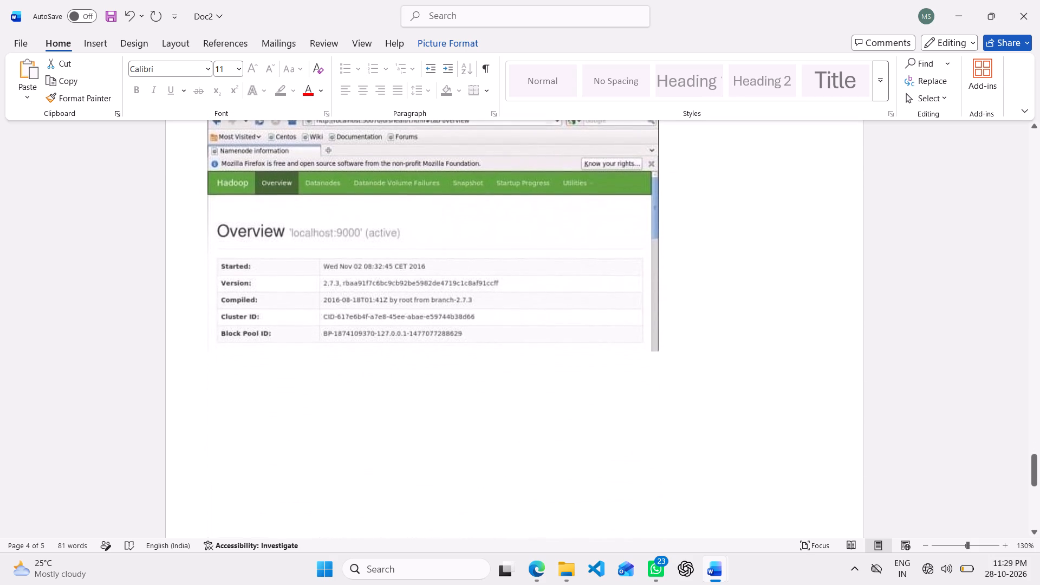
click(619, 309)
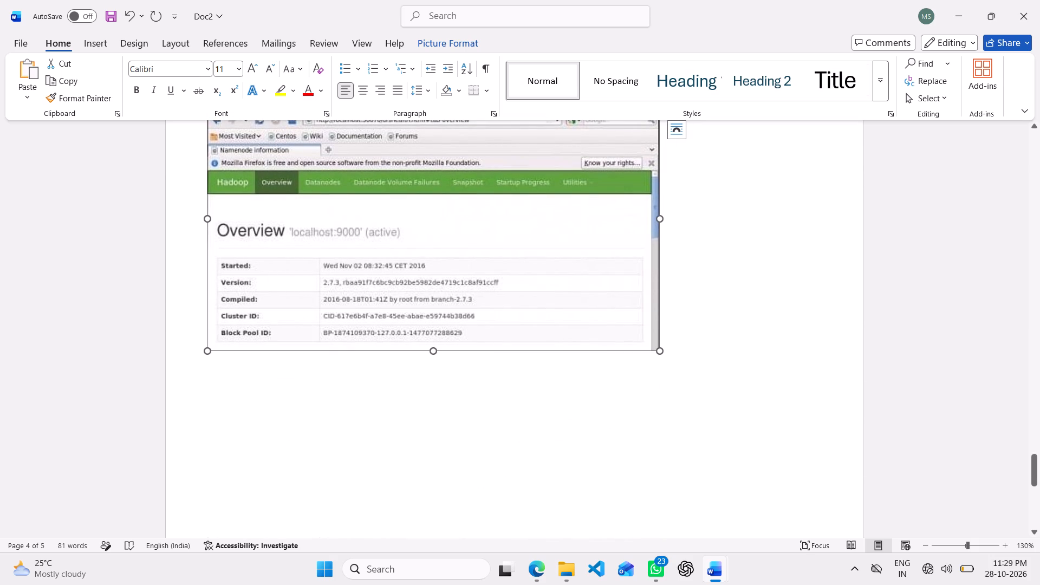
drag(660, 348, 495, 279)
scroll(495, 279, up, 1)
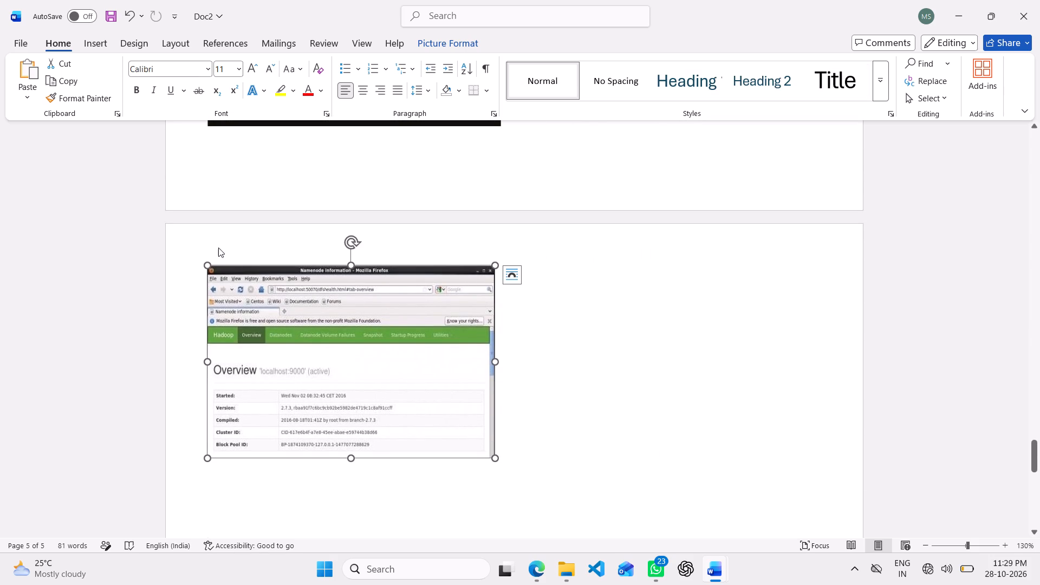
Bring the Namenode information screenshot up onto page 4, beside the second java -version screenshot, and raise it to line up with that row.
click(218, 248)
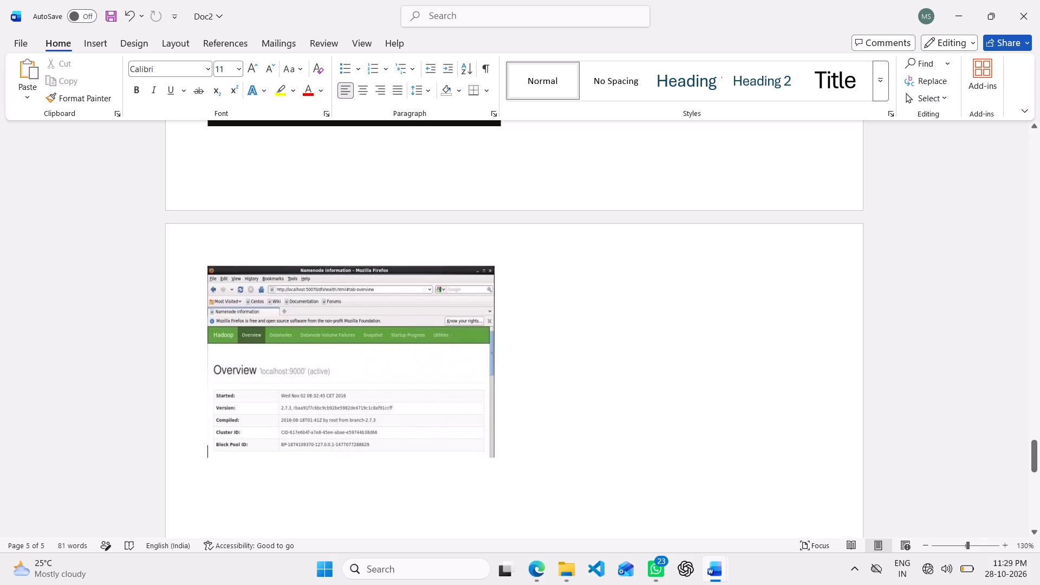
key(BackSpace)
key(BackSpace)
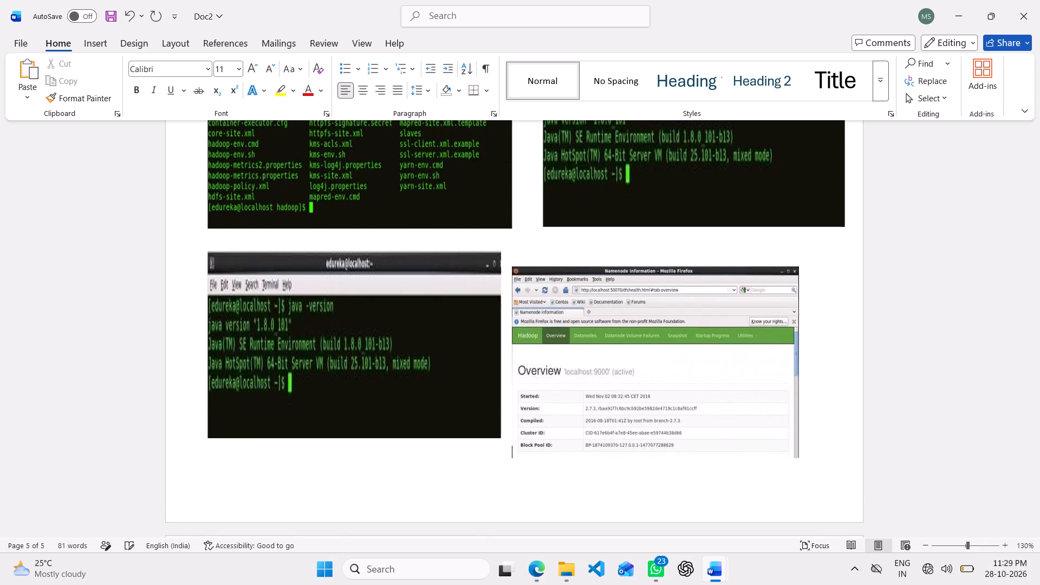
click(793, 281)
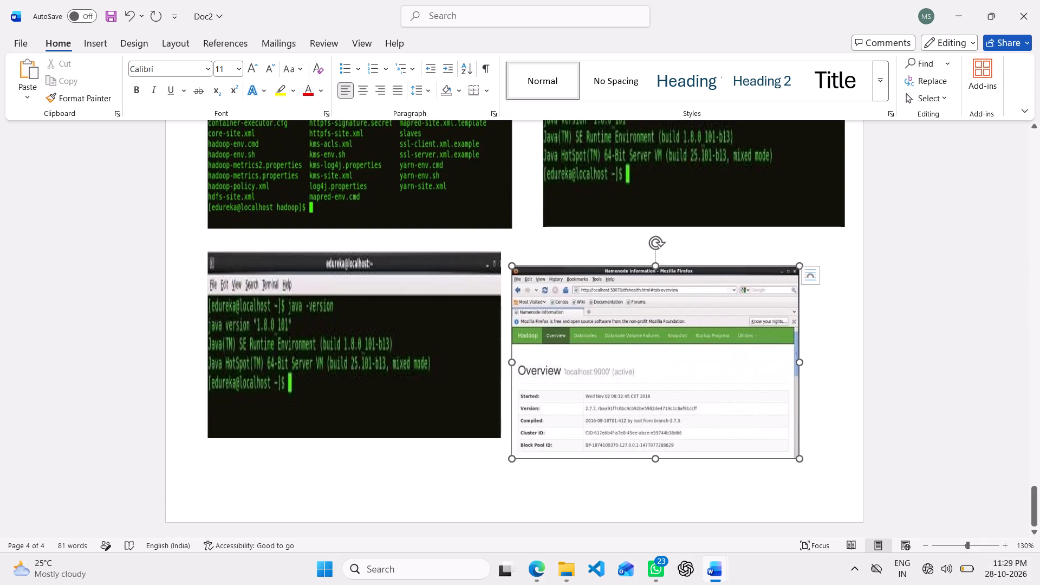
drag(793, 281, 823, 262)
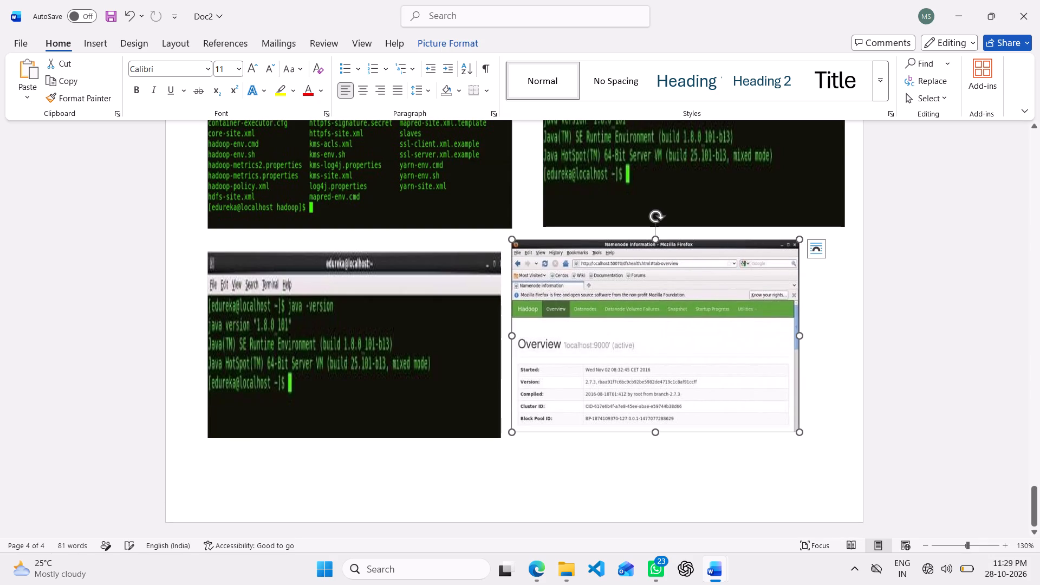
Widen the Namenode information screenshot slightly and stretch it taller, keeping it beside the second java -version screenshot.
drag(504, 417, 803, 330)
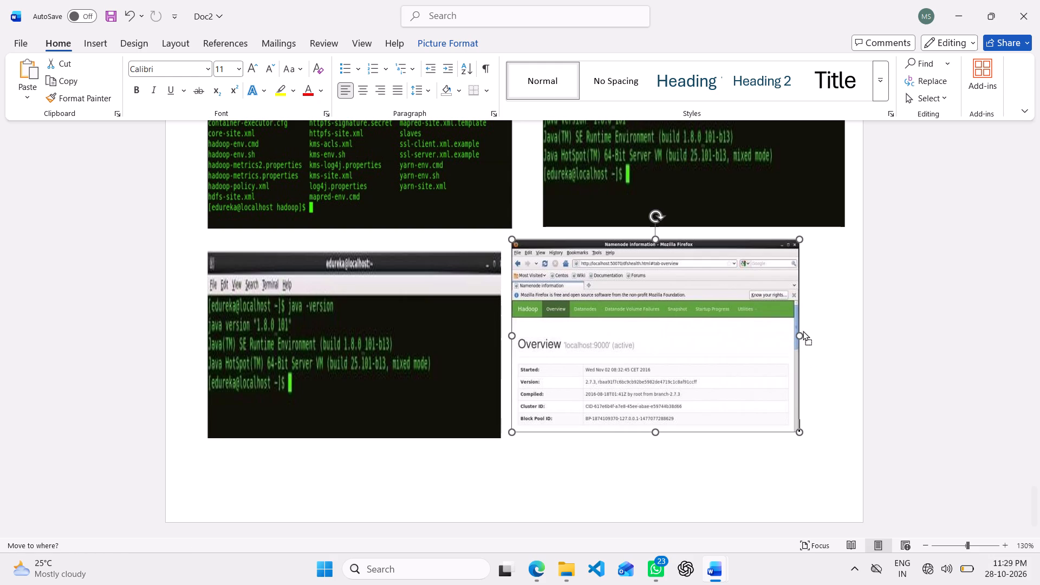
drag(803, 330, 797, 334)
click(797, 334)
drag(797, 334, 821, 350)
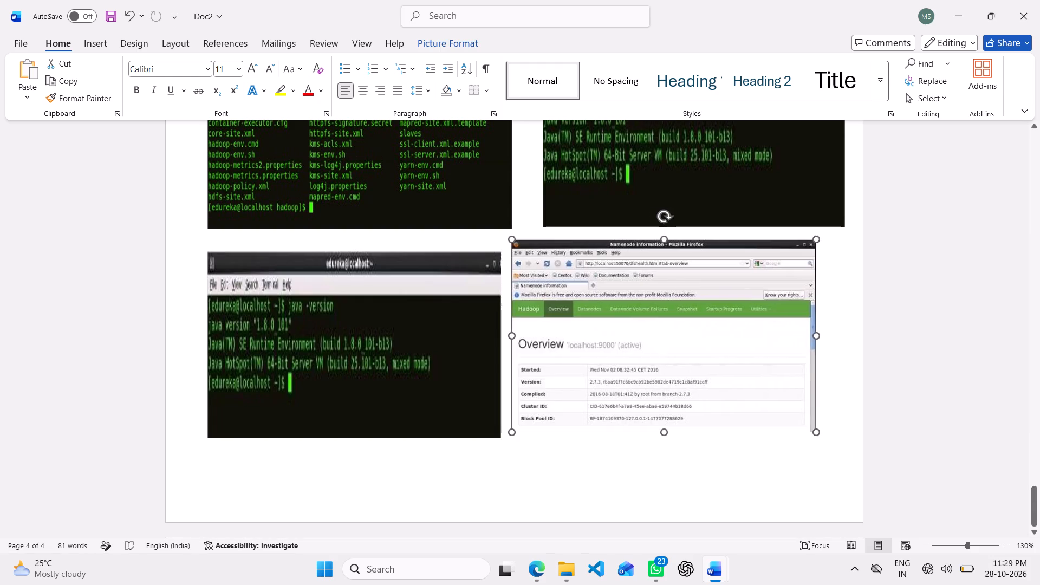
drag(821, 350, 818, 354)
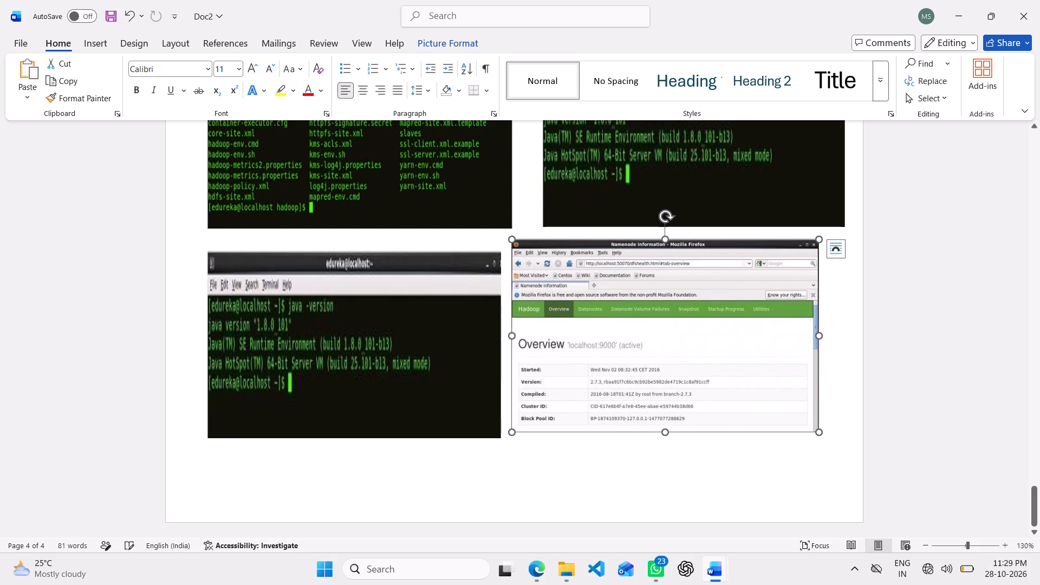
drag(665, 432, 671, 486)
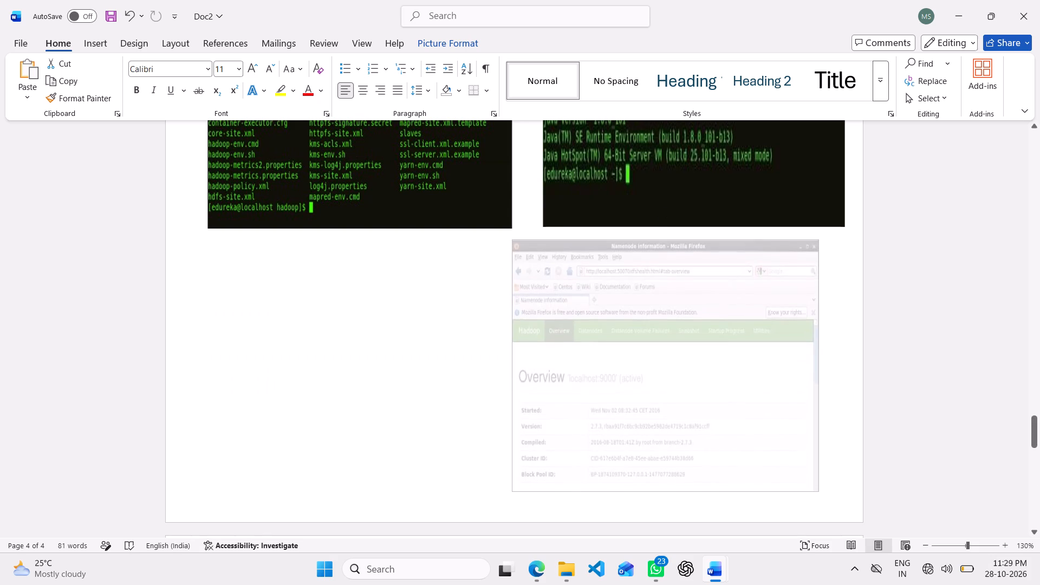
drag(671, 486, 672, 479)
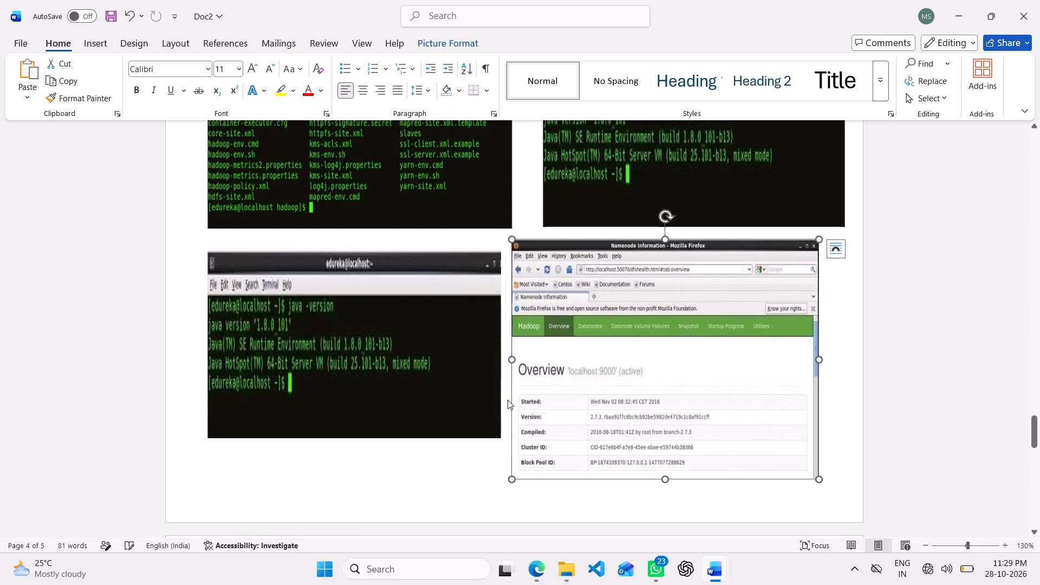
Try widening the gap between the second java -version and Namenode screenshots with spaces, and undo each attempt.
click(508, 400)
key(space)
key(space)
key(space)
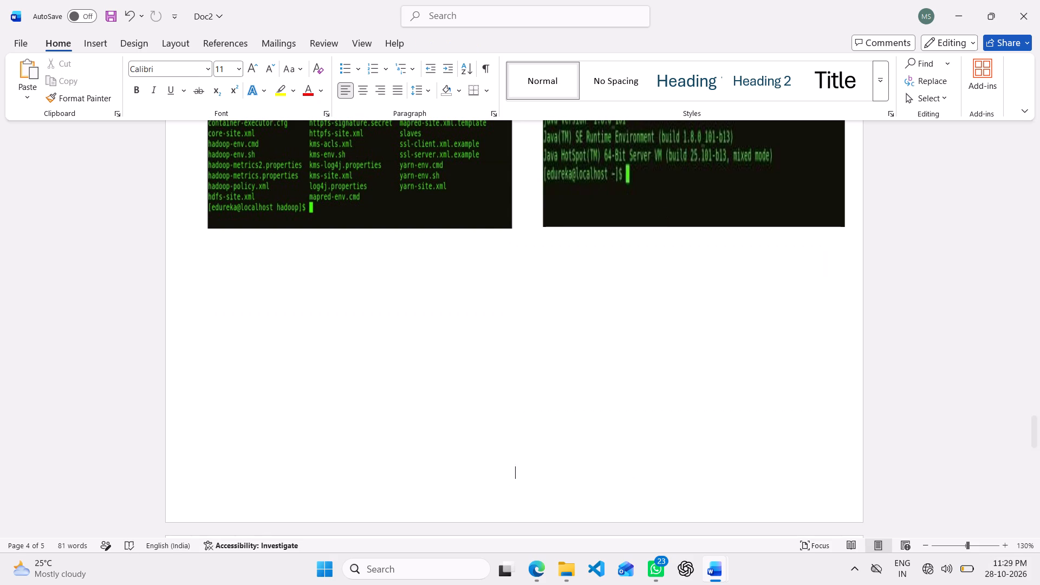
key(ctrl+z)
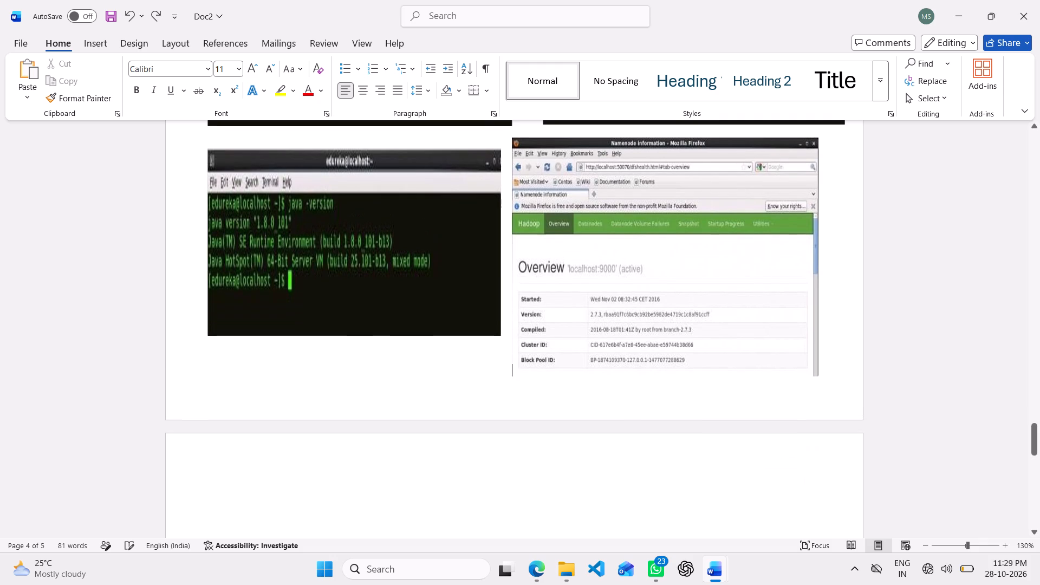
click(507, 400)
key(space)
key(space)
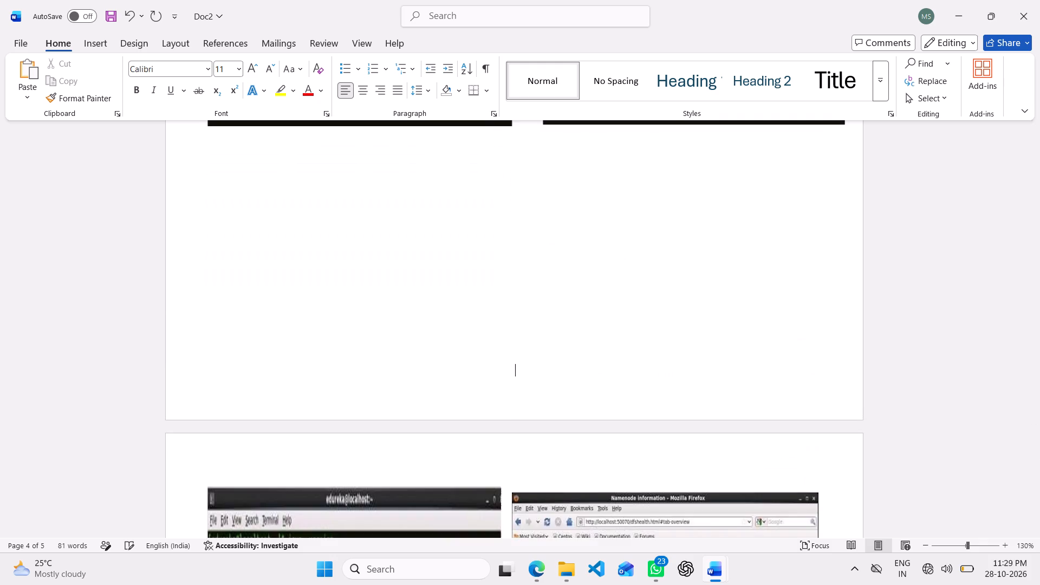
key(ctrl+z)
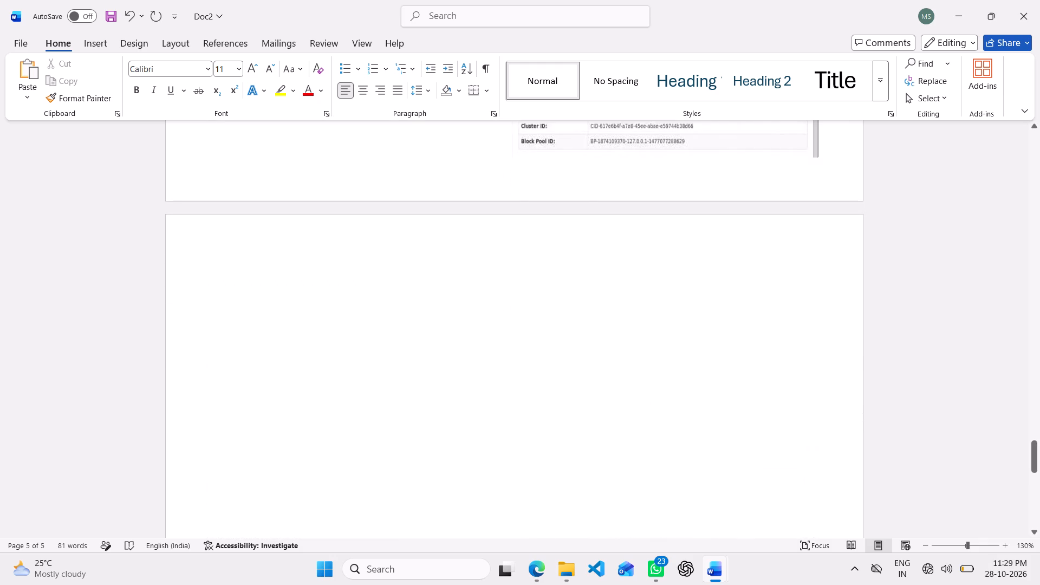
Delete the empty page 5 at the end of the document.
scroll(507, 400, down, 4)
click(460, 368)
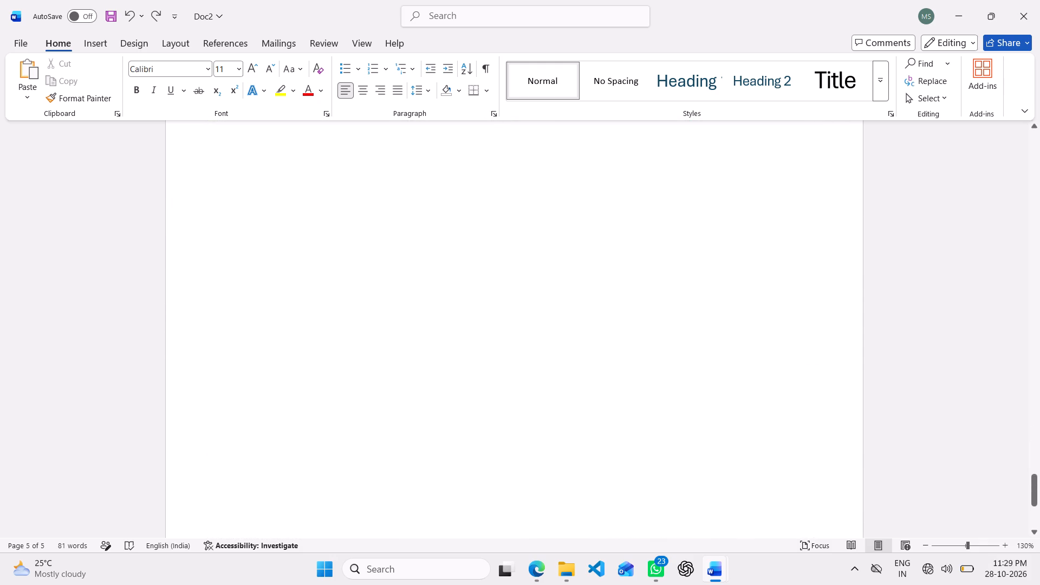
key(BackSpace)
scroll(460, 368, down, 4)
scroll(460, 368, up, 3)
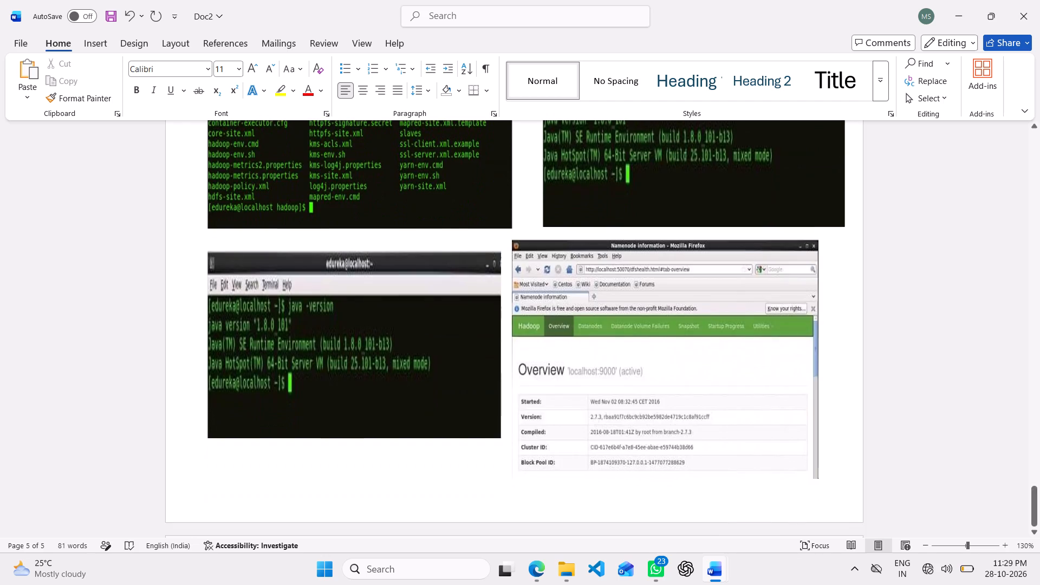
Check the layout of all pages in a zoomed-out overview and save the document.
scroll(460, 368, up, 12)
ctrl+scroll(460, 368, down, 8)
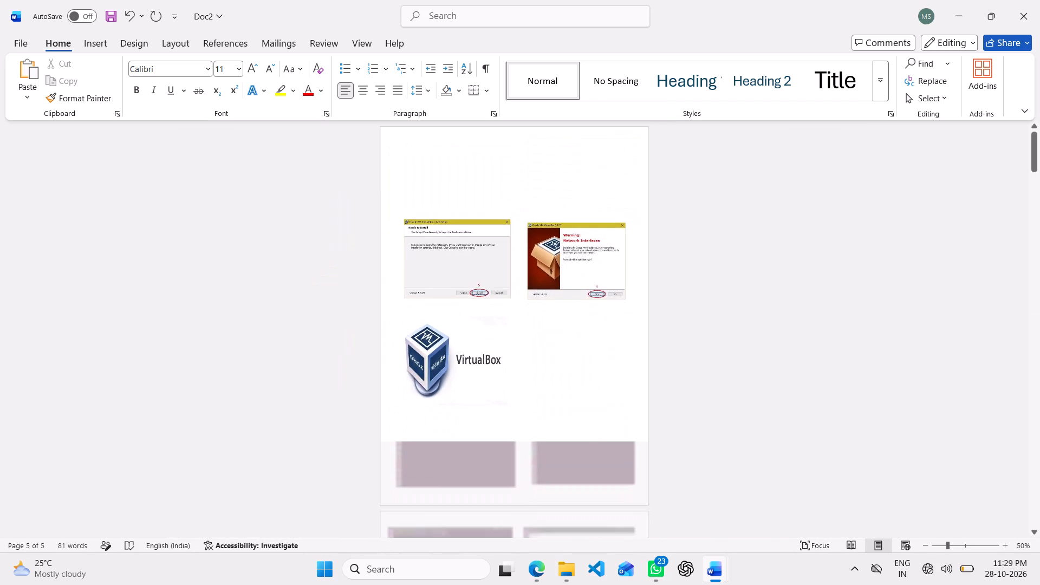
ctrl+scroll(460, 368, down, 1)
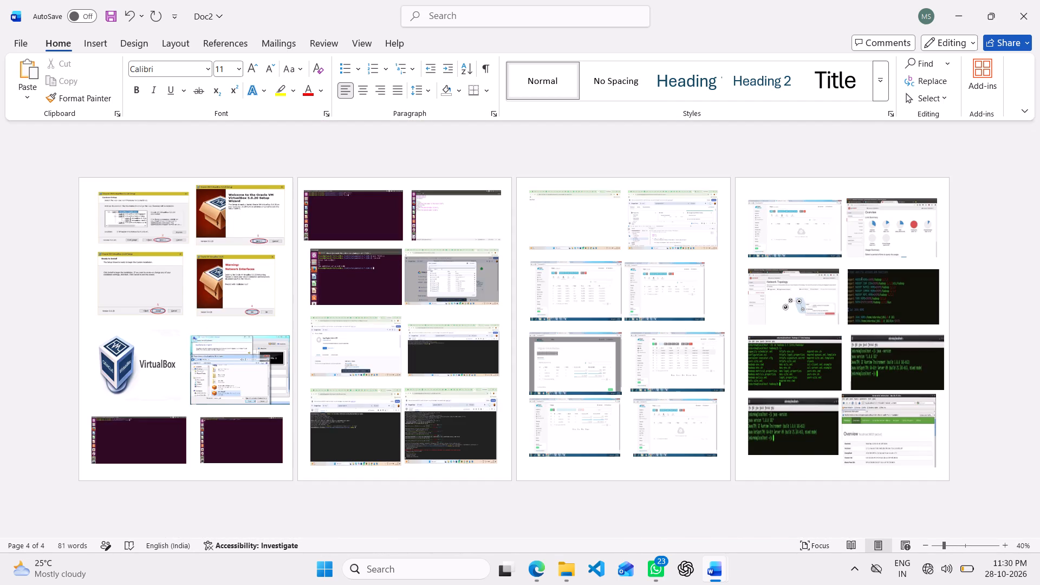
click(106, 15)
Examine the VirtualBox setup screenshots on page 1 at 100% zoom, checking their order and arrangement.
ctrl+scroll(509, 309, up, 1)
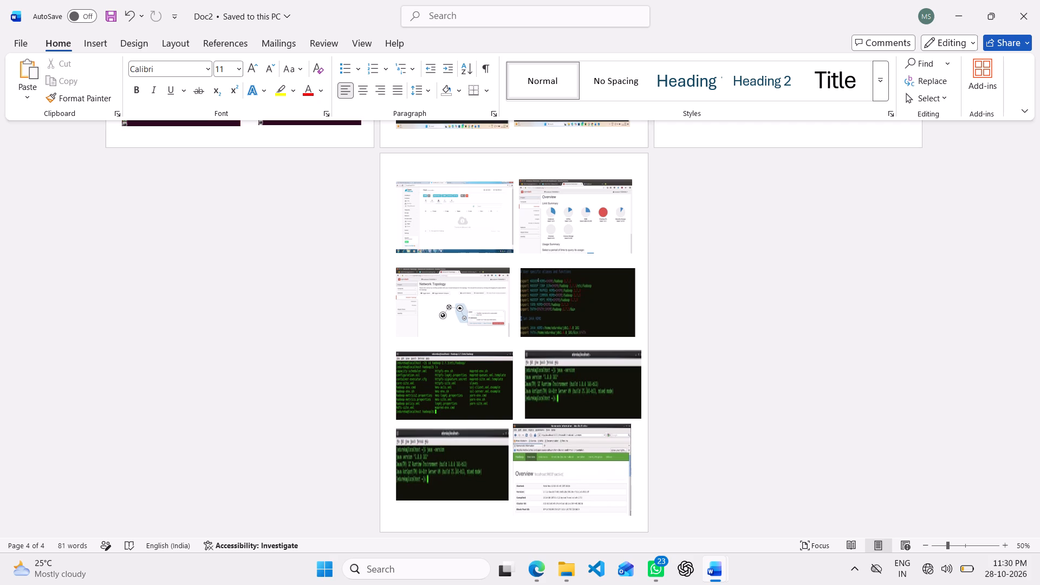
ctrl+scroll(277, 230, up, 5)
scroll(277, 230, up, 20)
scroll(277, 230, up, 20)
scroll(277, 230, up, 9)
click(277, 230)
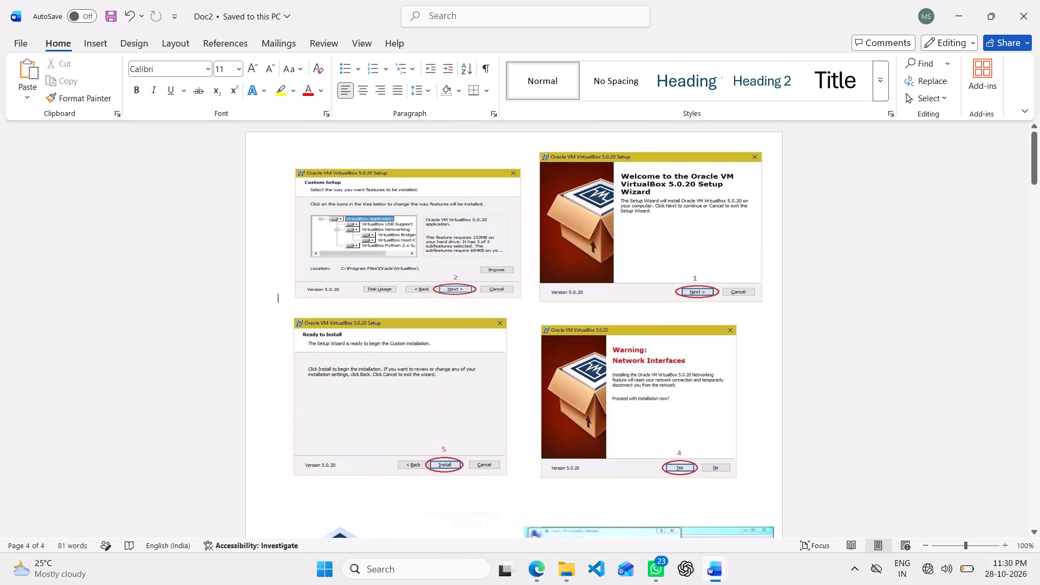
scroll(428, 196, up, 7)
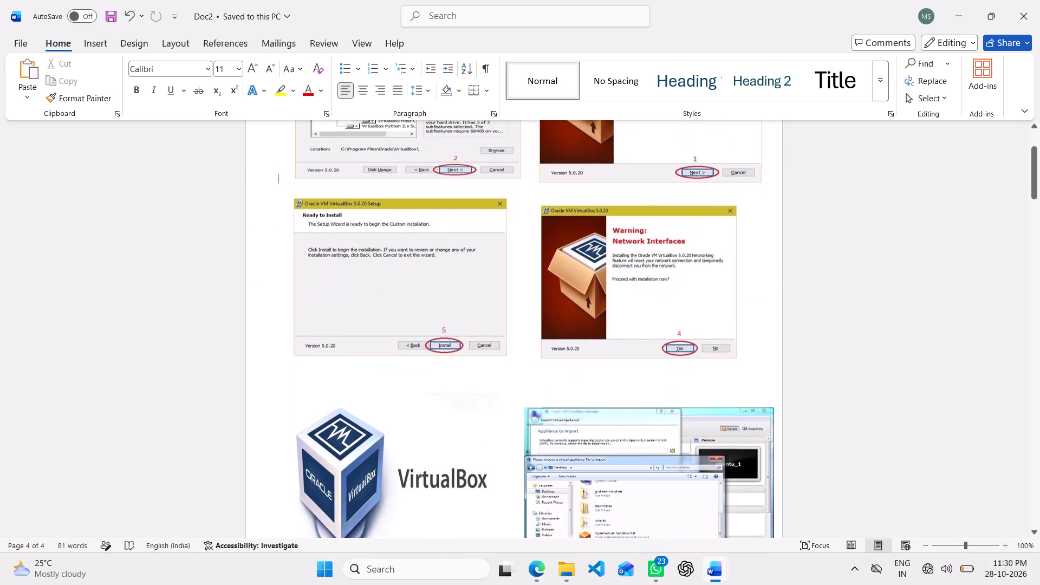
scroll(428, 196, up, 6)
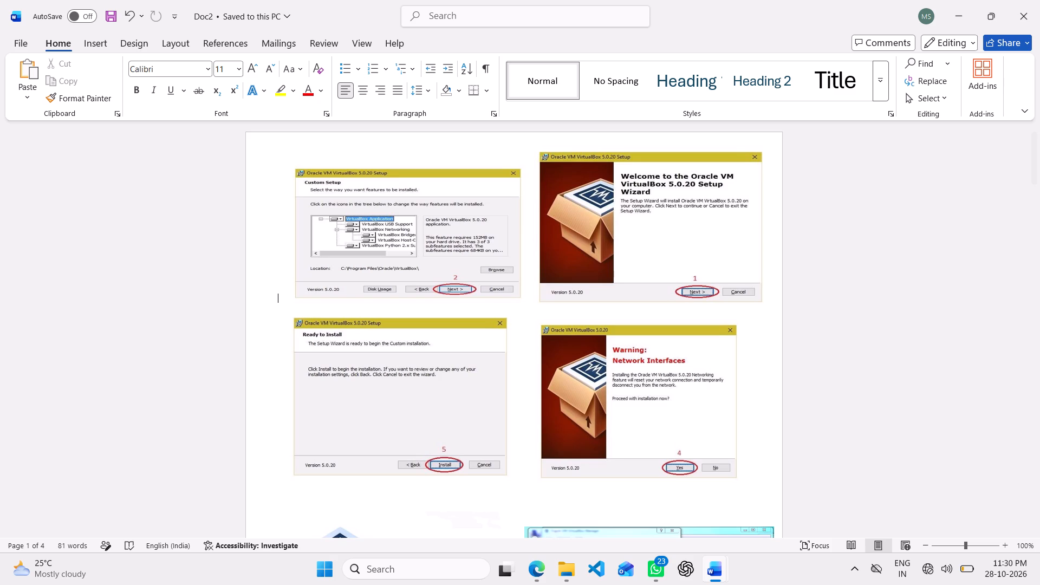
scroll(492, 214, down, 1)
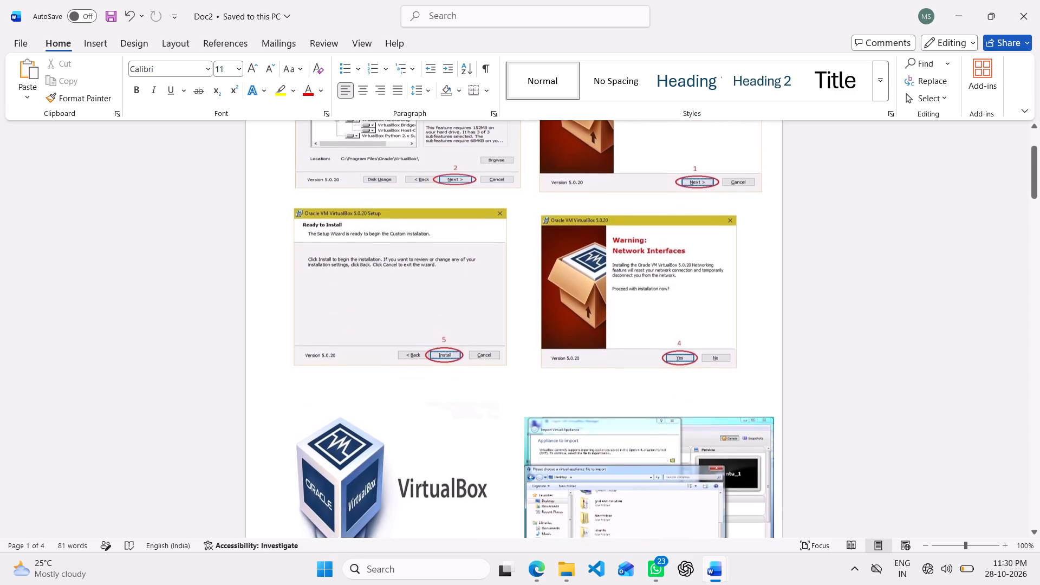
scroll(492, 214, down, 1)
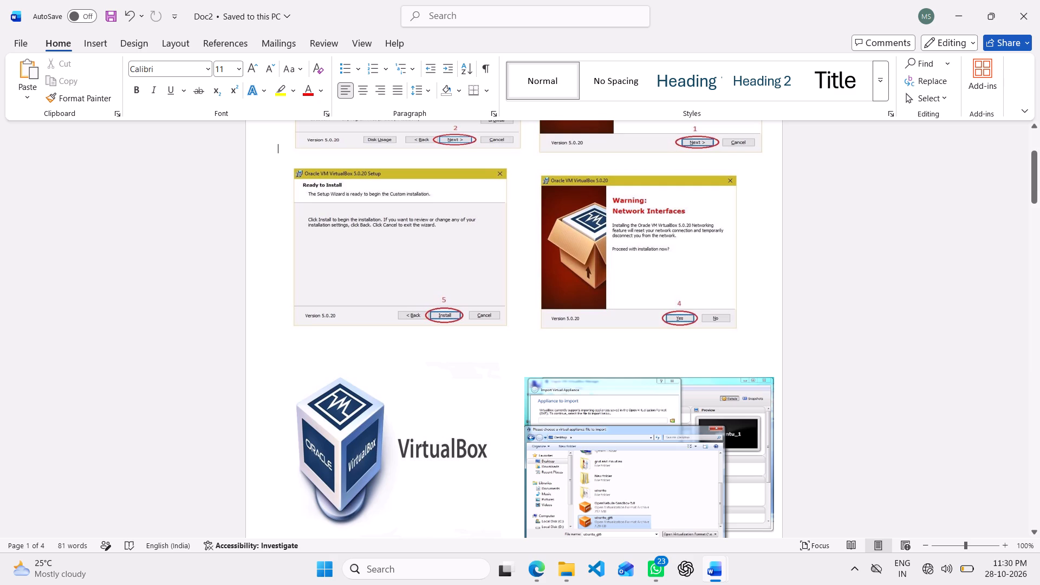
Switch to the cc lab document and copy the VirtualBox Ready to Install screenshot above item 6.
key(alt+Tab)
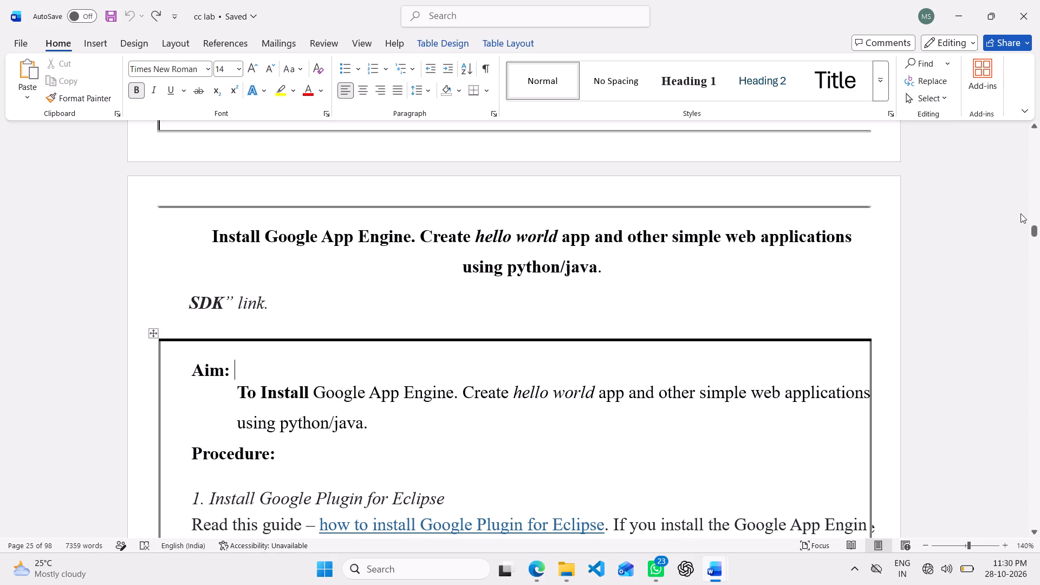
drag(1035, 226, 1021, 135)
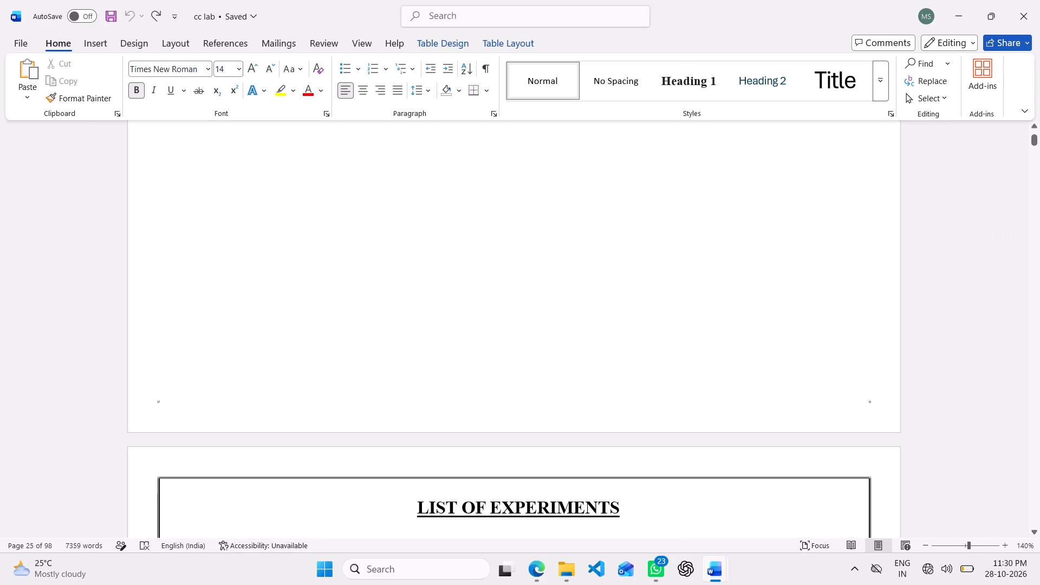
scroll(848, 272, down, 18)
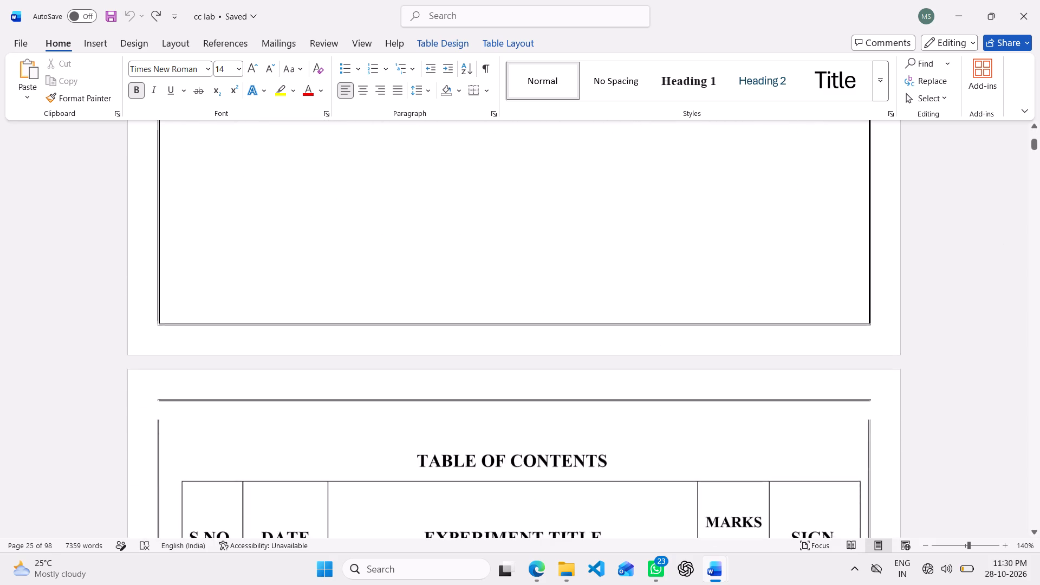
scroll(848, 272, down, 16)
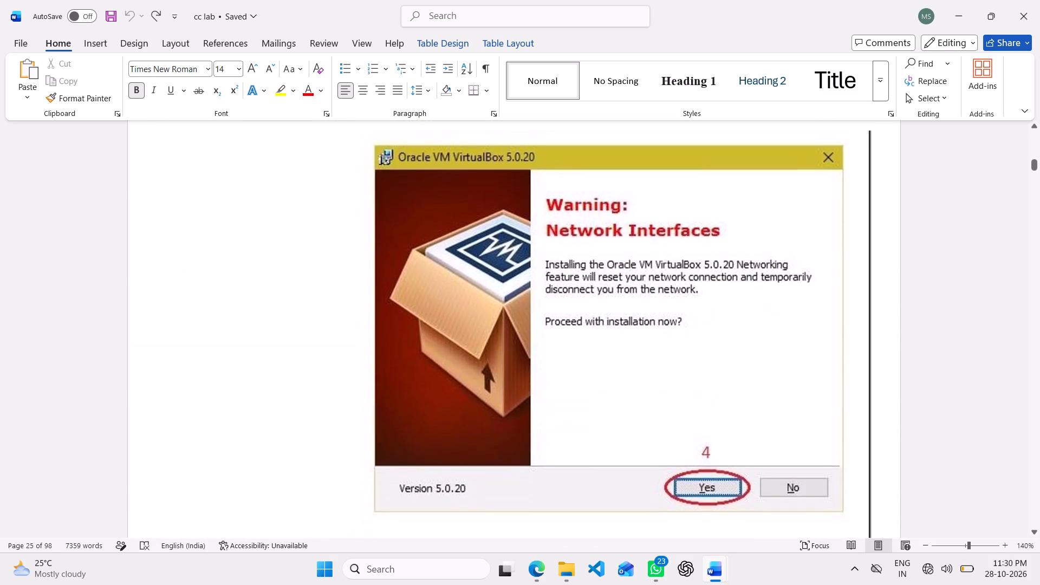
scroll(848, 272, down, 2)
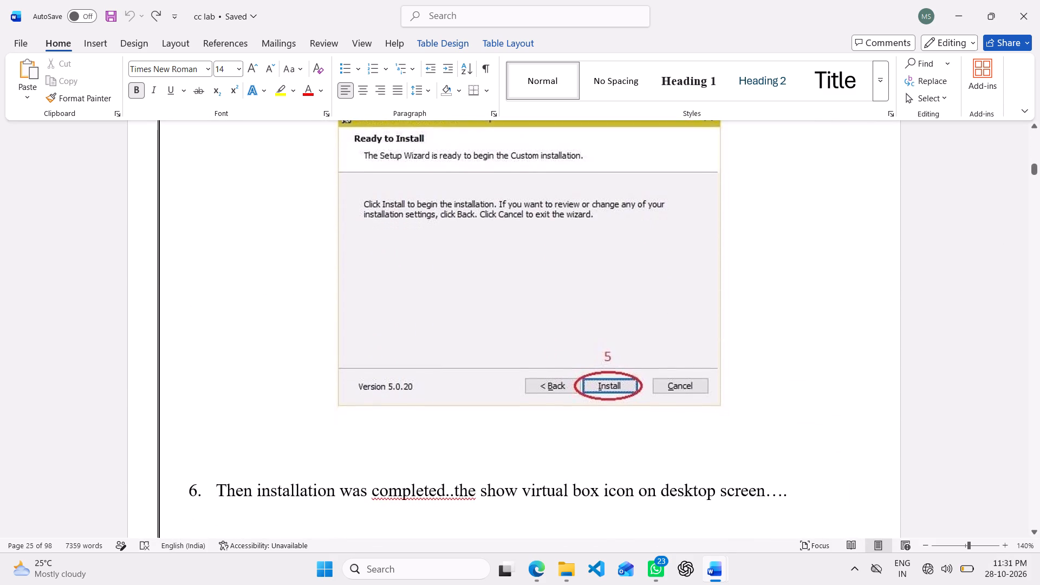
click(611, 274)
right_click(611, 274)
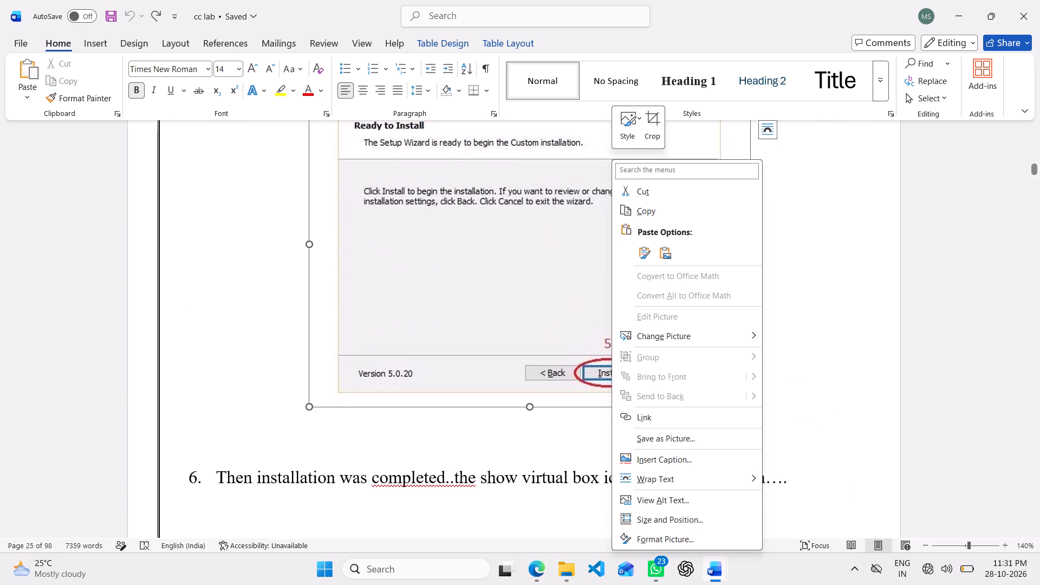
click(658, 211)
scroll(584, 275, down, 1)
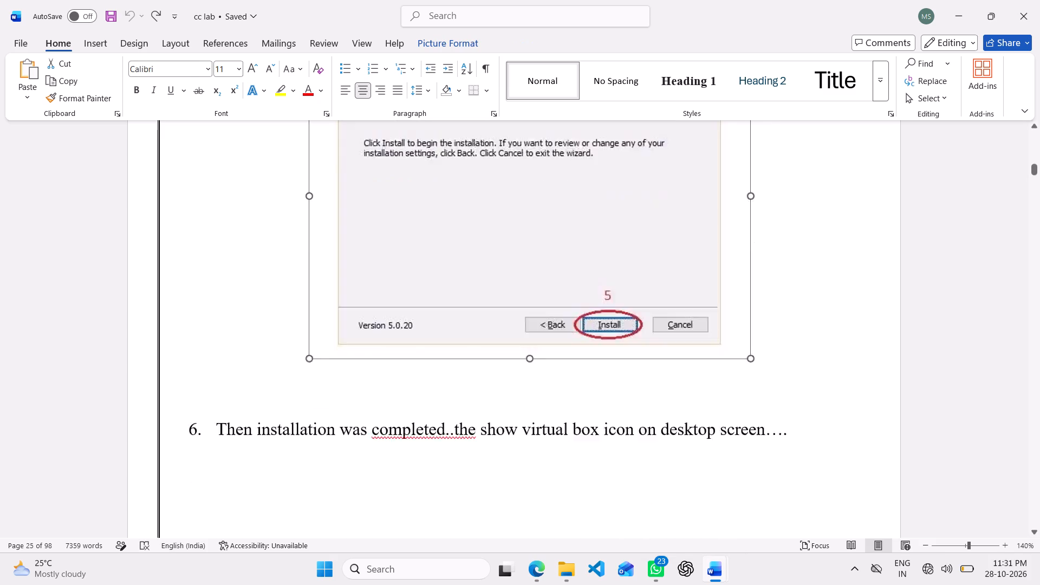
scroll(584, 275, down, 3)
Return to Doc2 and paste the copied Ready to Install screenshot on page 1, below the row with the Network Interfaces warning.
key(alt+Tab)
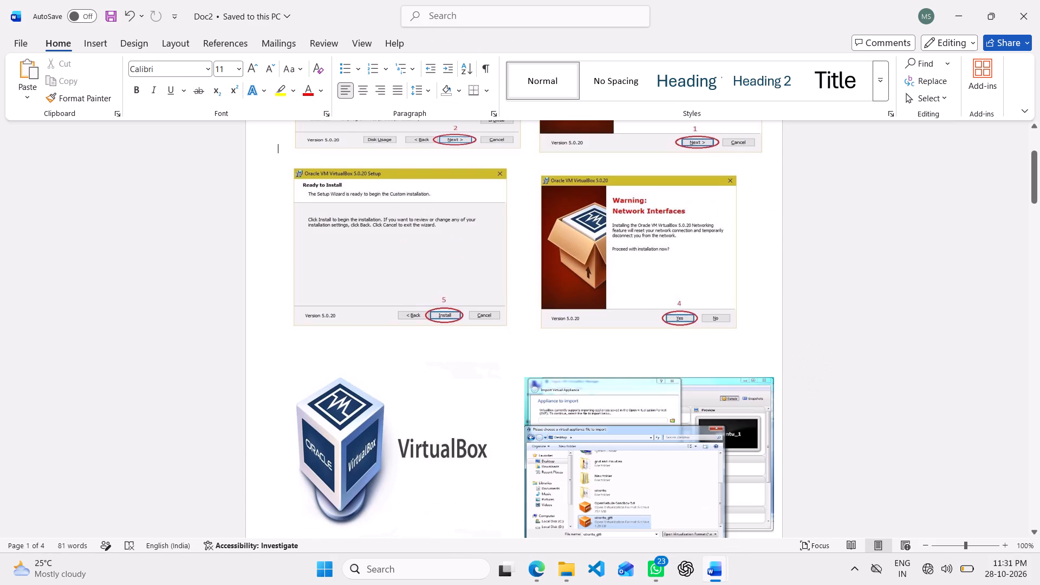
click(750, 316)
key(Return)
key(BackSpace)
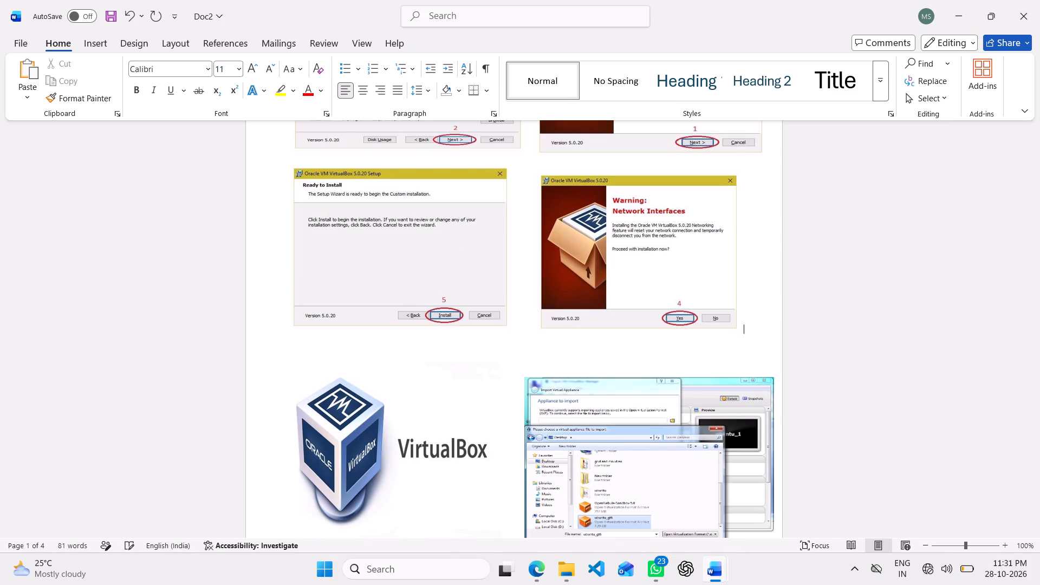
key(ctrl+v)
scroll(750, 316, down, 1)
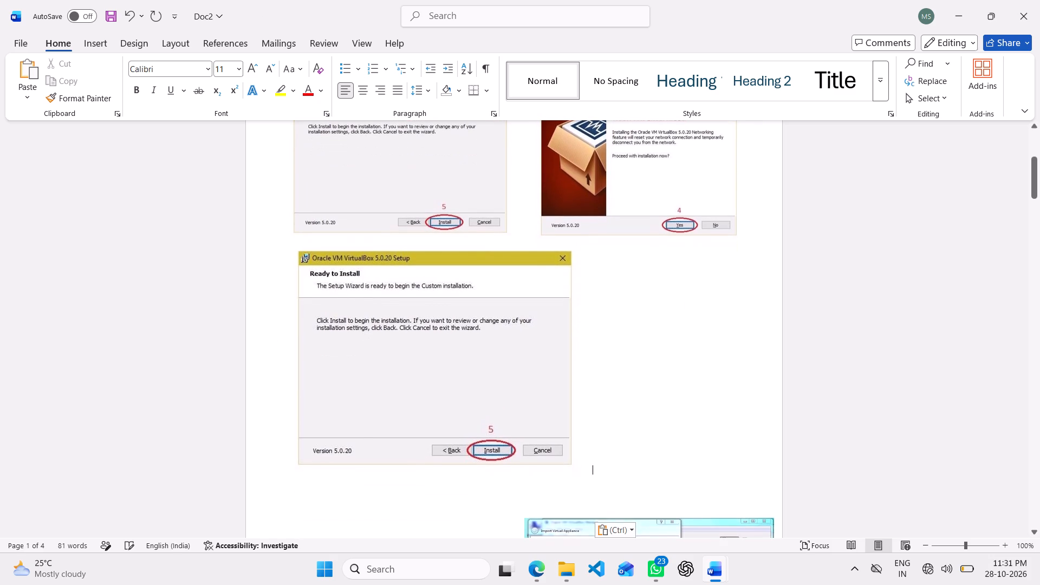
Resize the pasted Ready to Install screenshot on page 1 to about the size of the matching one directly above it.
click(523, 349)
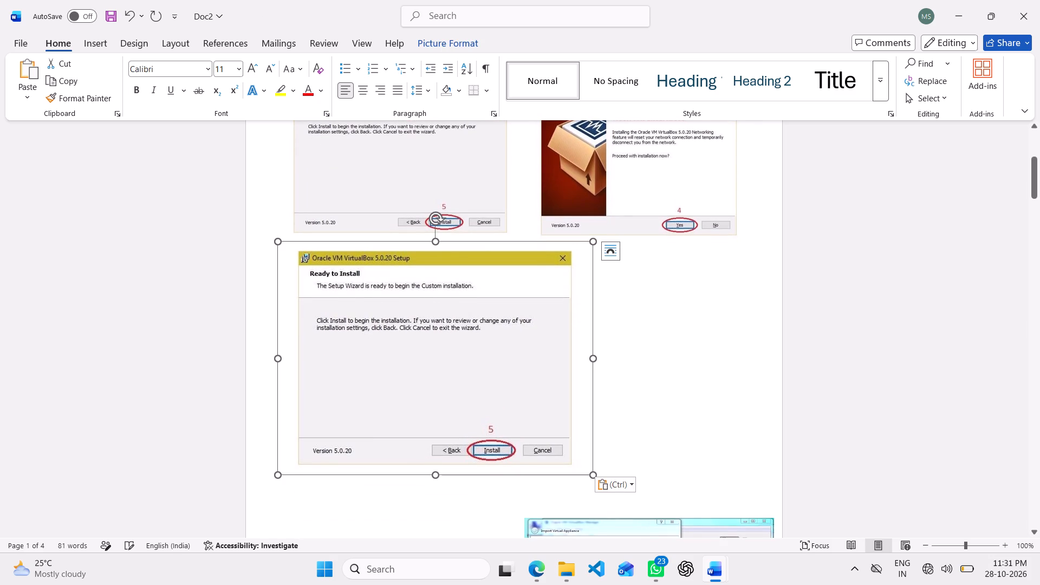
drag(591, 360, 523, 366)
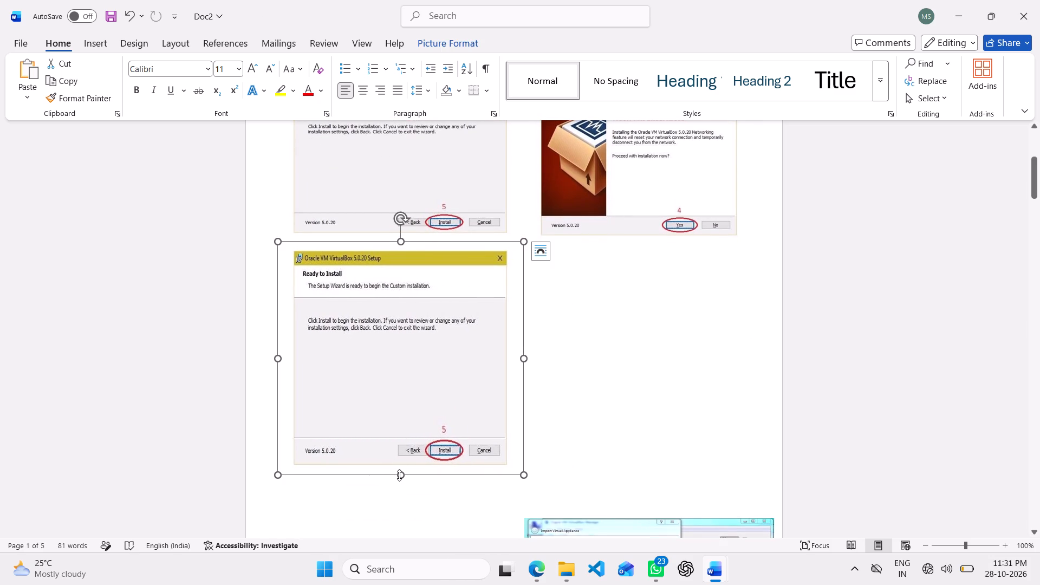
drag(399, 475, 398, 398)
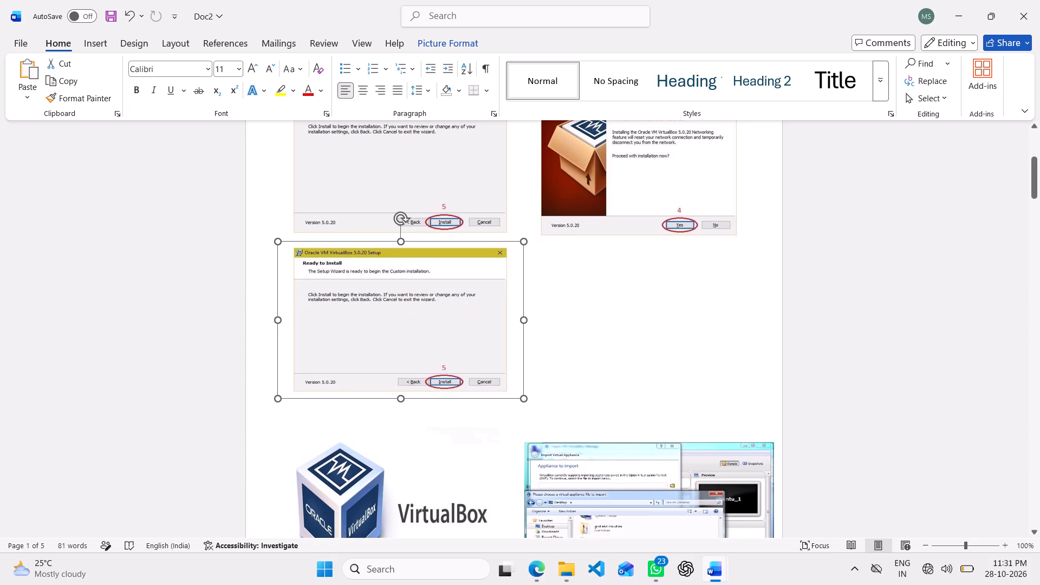
drag(398, 398, 398, 395)
Move the VirtualBox logo picture up beside the resized Ready to Install screenshot and scale it to fit that row.
scroll(398, 395, down, 1)
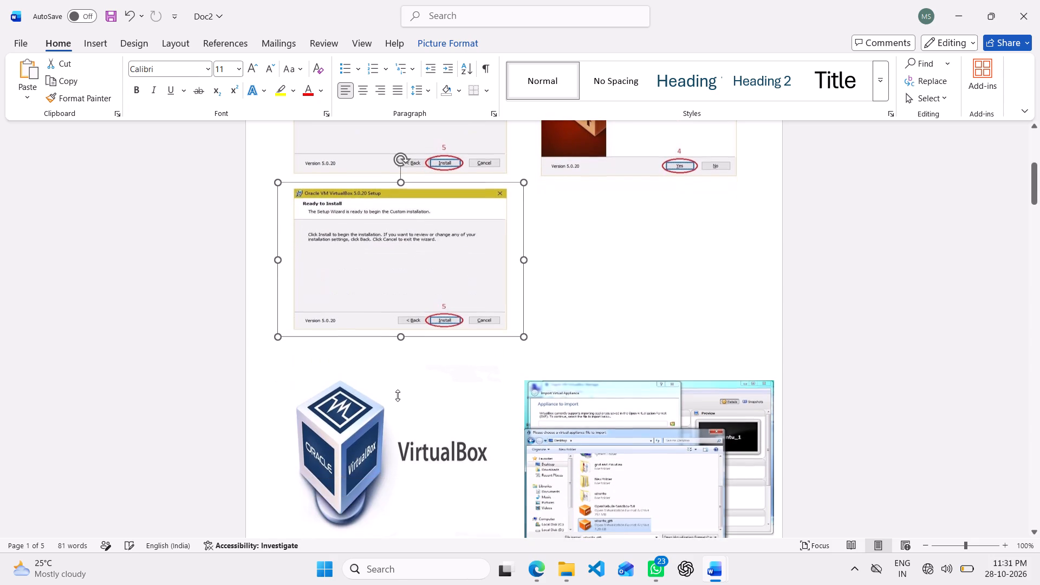
scroll(398, 395, down, 1)
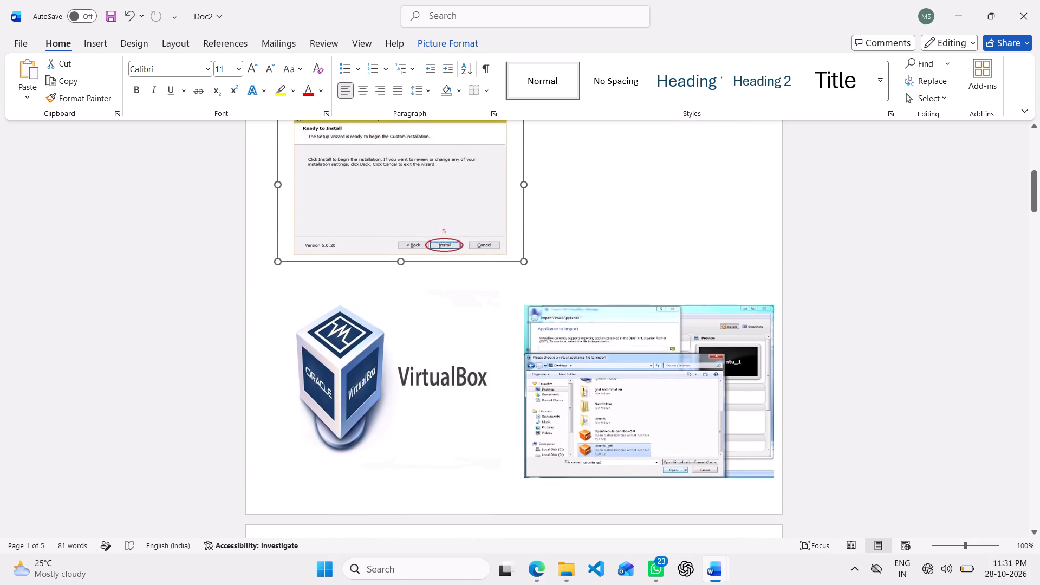
scroll(607, 360, up, 3)
scroll(607, 360, down, 1)
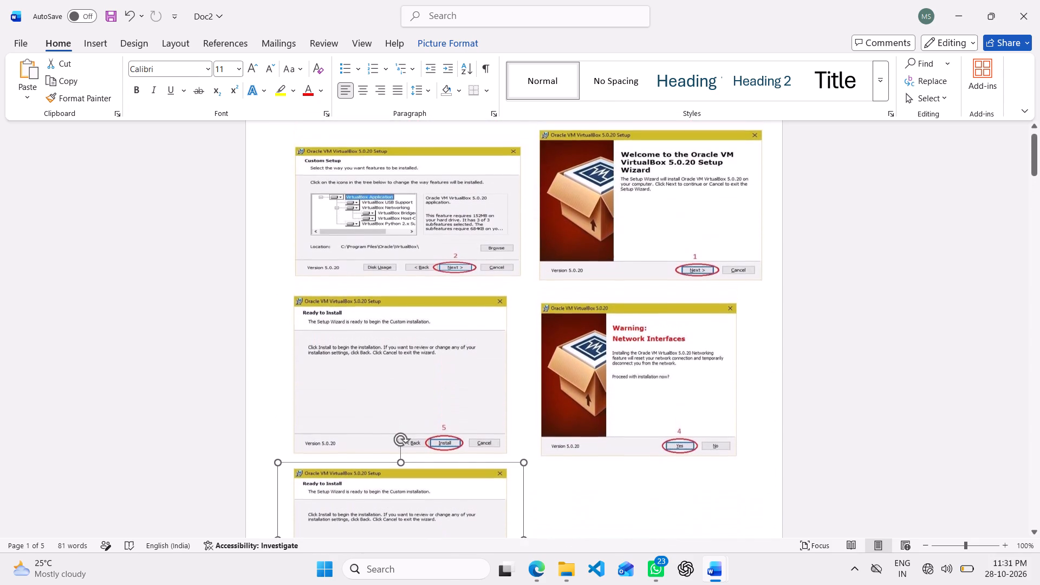
scroll(607, 360, down, 1)
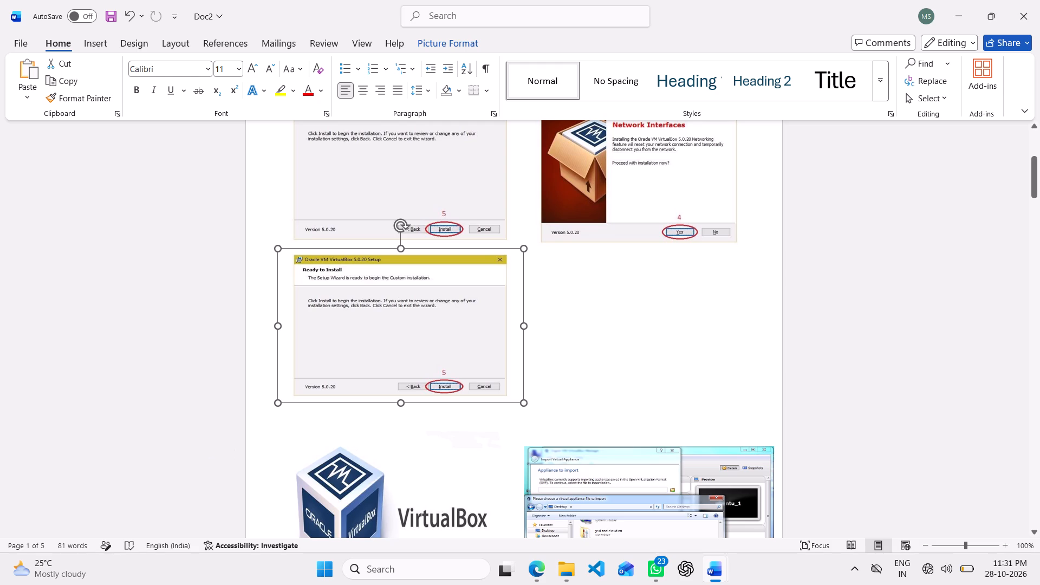
drag(356, 450, 640, 298)
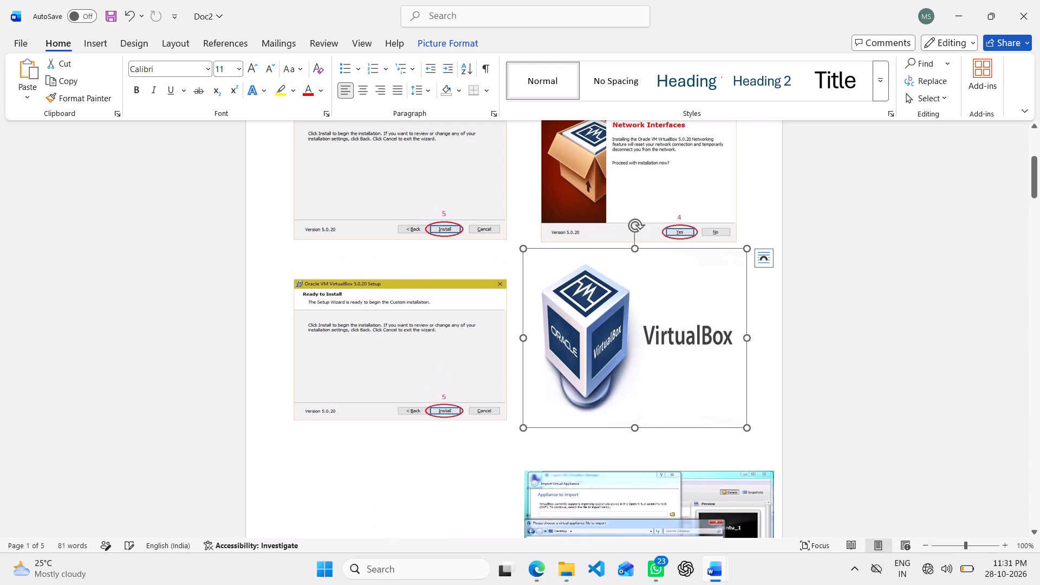
click(668, 333)
click(529, 252)
drag(525, 249, 550, 273)
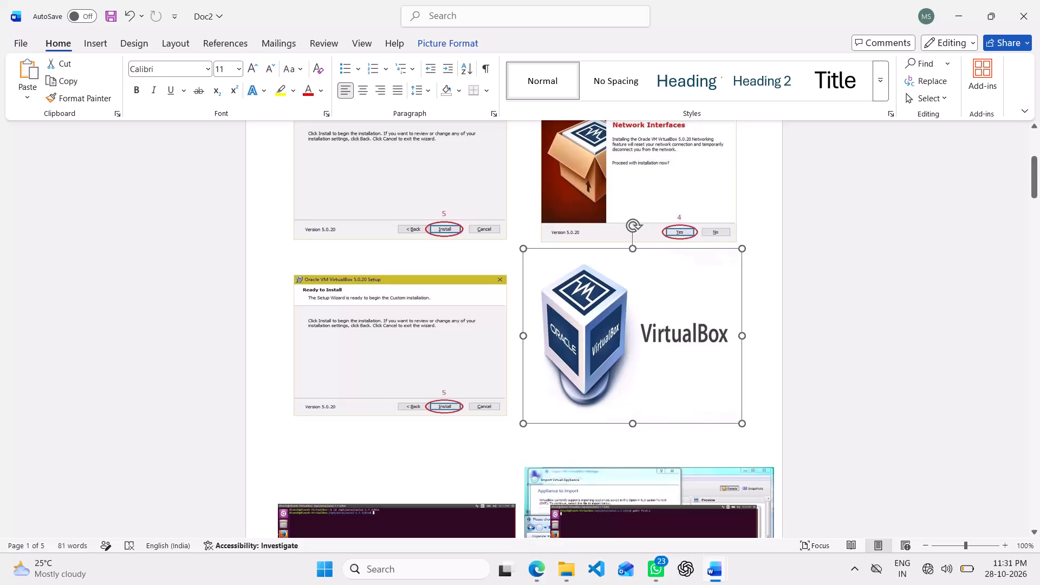
drag(550, 273, 536, 261)
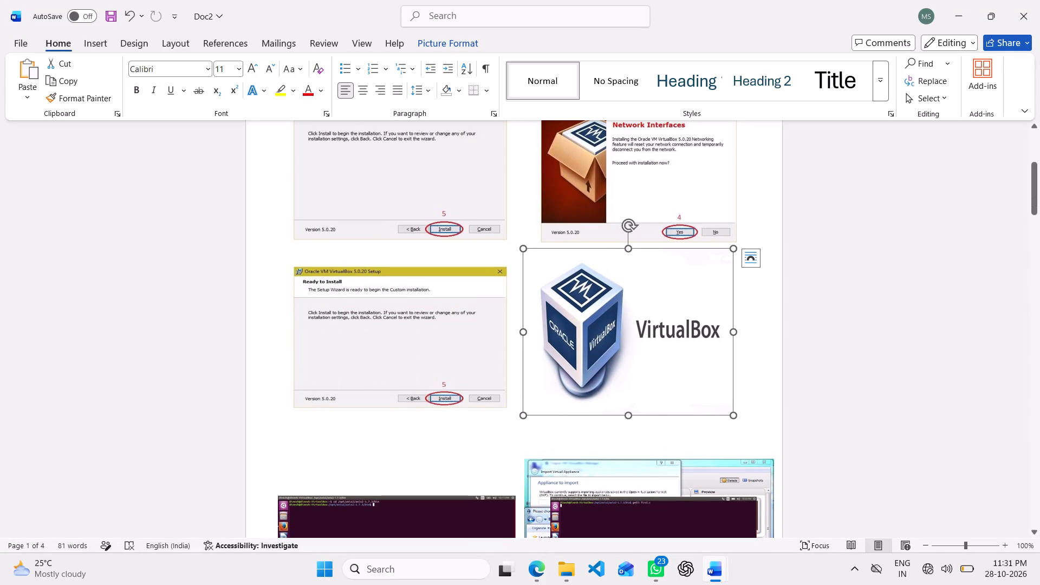
drag(734, 330, 761, 329)
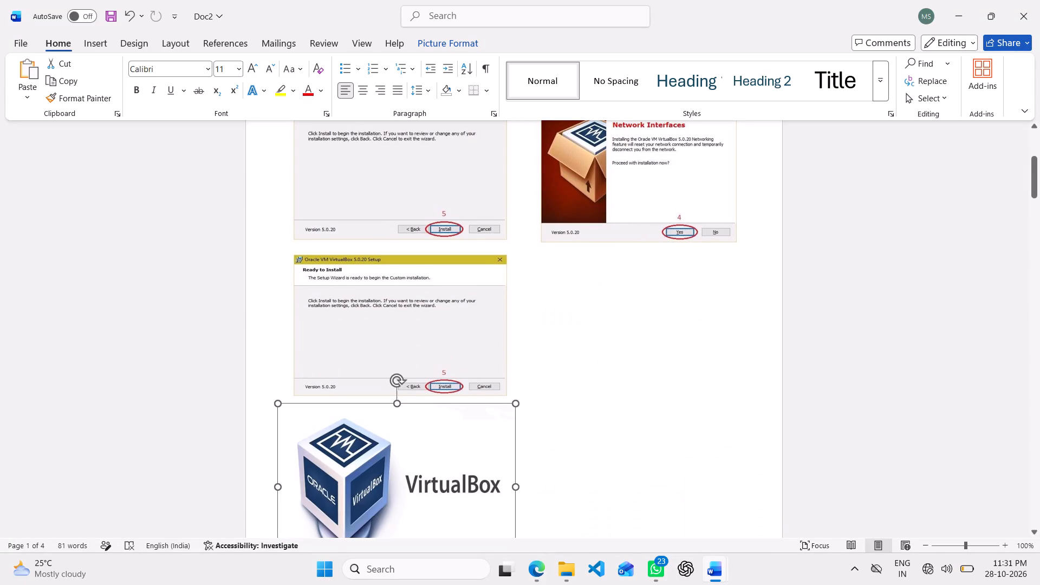
drag(761, 329, 749, 327)
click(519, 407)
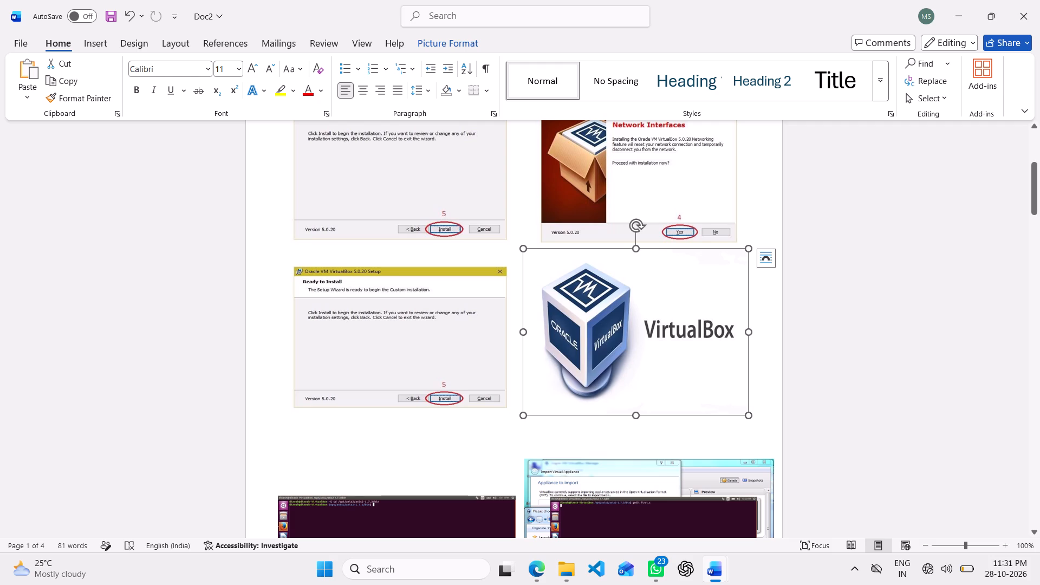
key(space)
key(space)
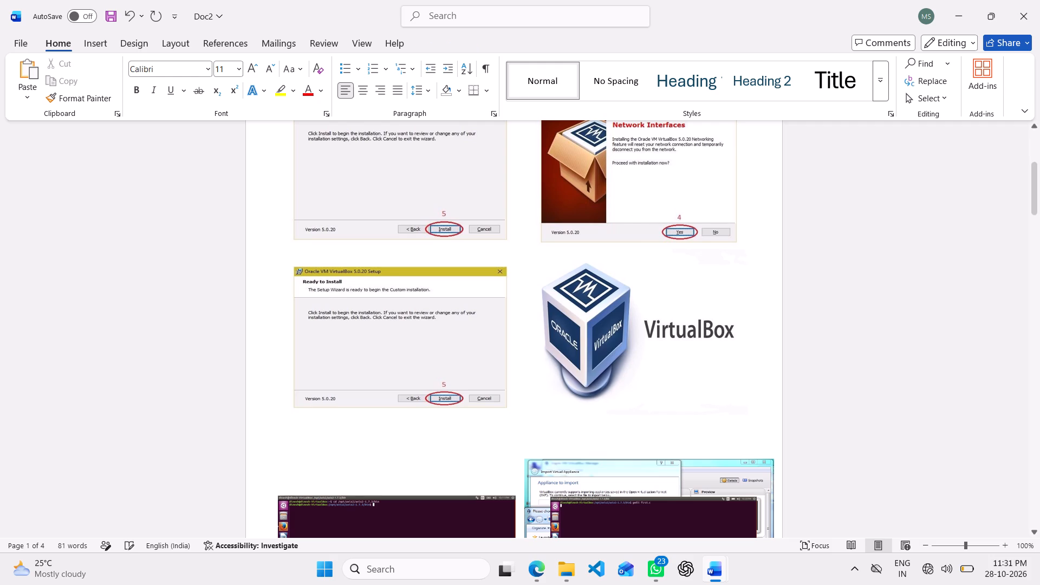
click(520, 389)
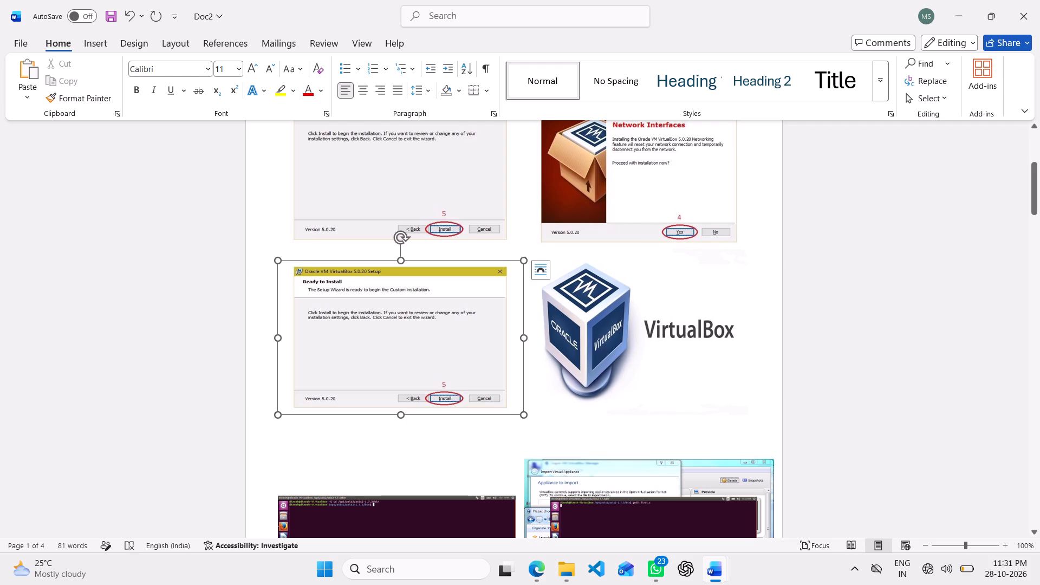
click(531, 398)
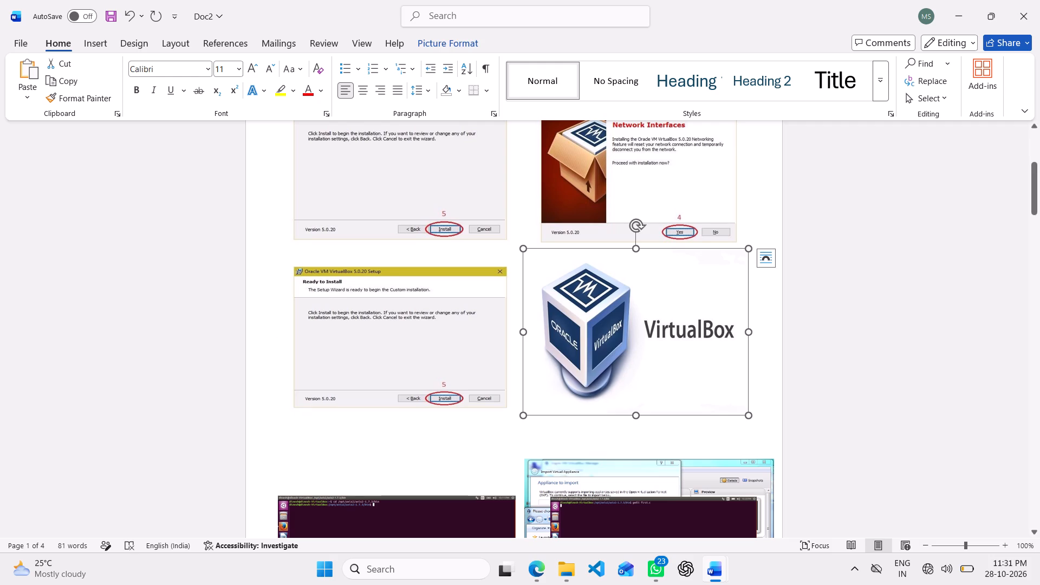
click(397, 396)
Cut the Import Virtual Appliance screenshot that overlaps the terminal screenshot at the bottom of page 1.
scroll(405, 458, down, 1)
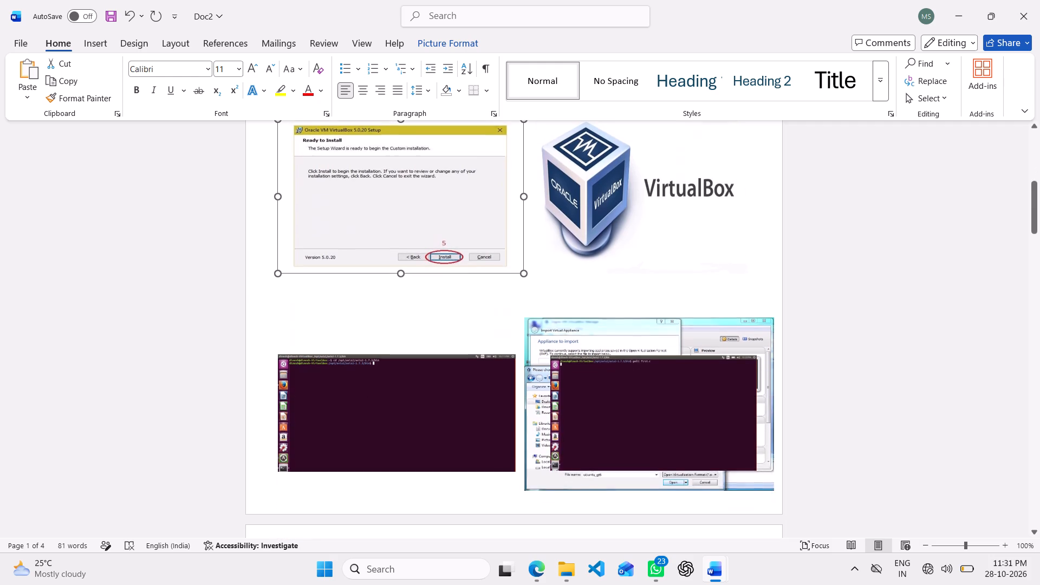
scroll(405, 458, down, 2)
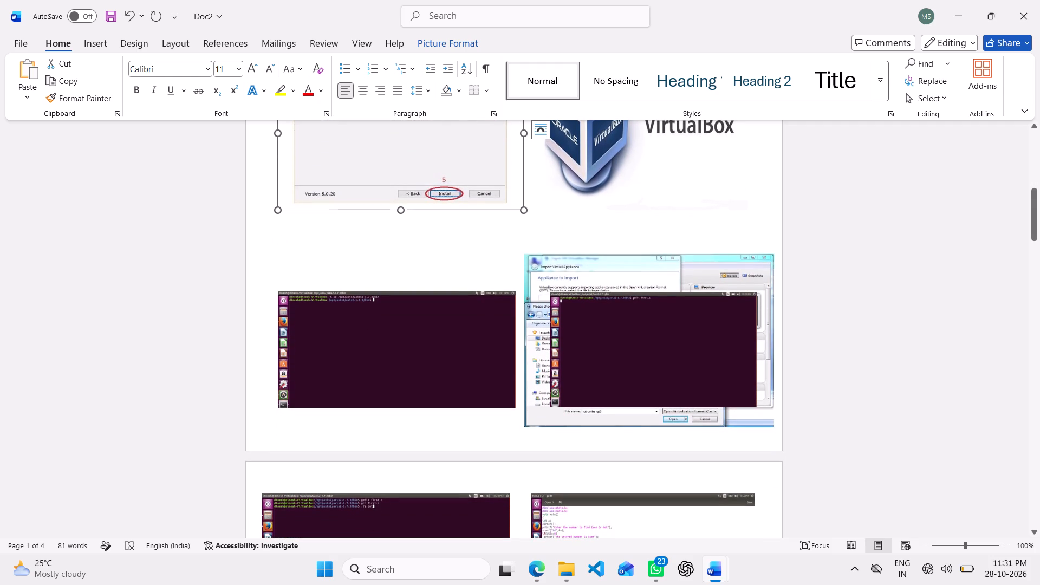
click(591, 277)
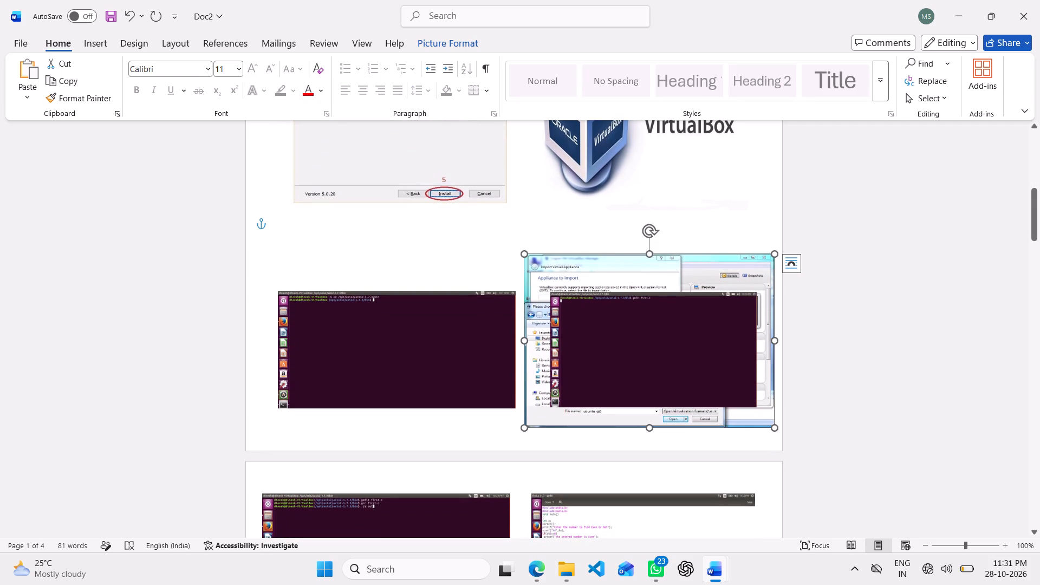
right_click(591, 277)
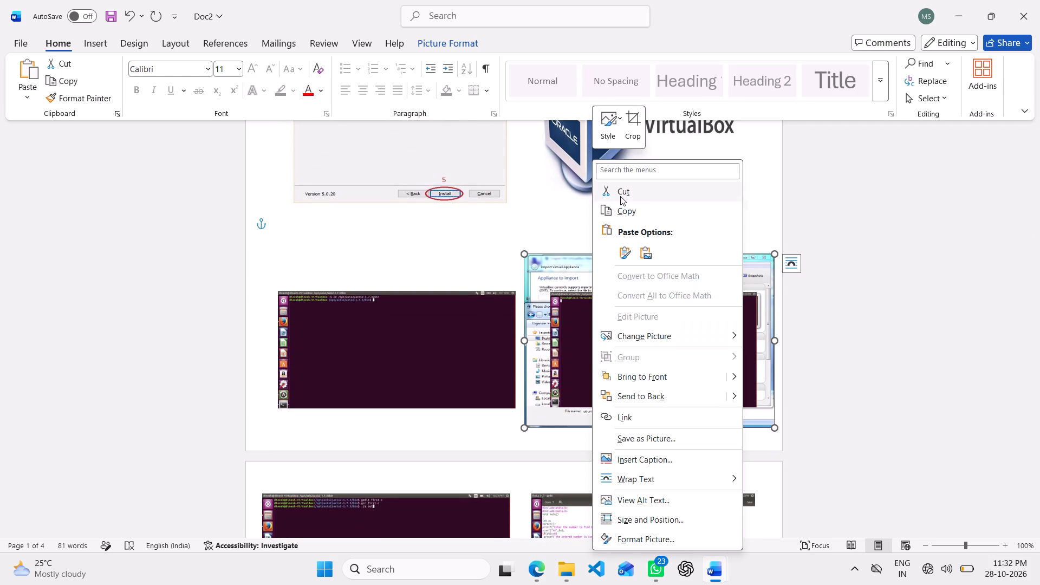
click(620, 196)
Stretch the first terminal screenshot in page 1's bottom row upward to make it taller.
scroll(580, 272, down, 1)
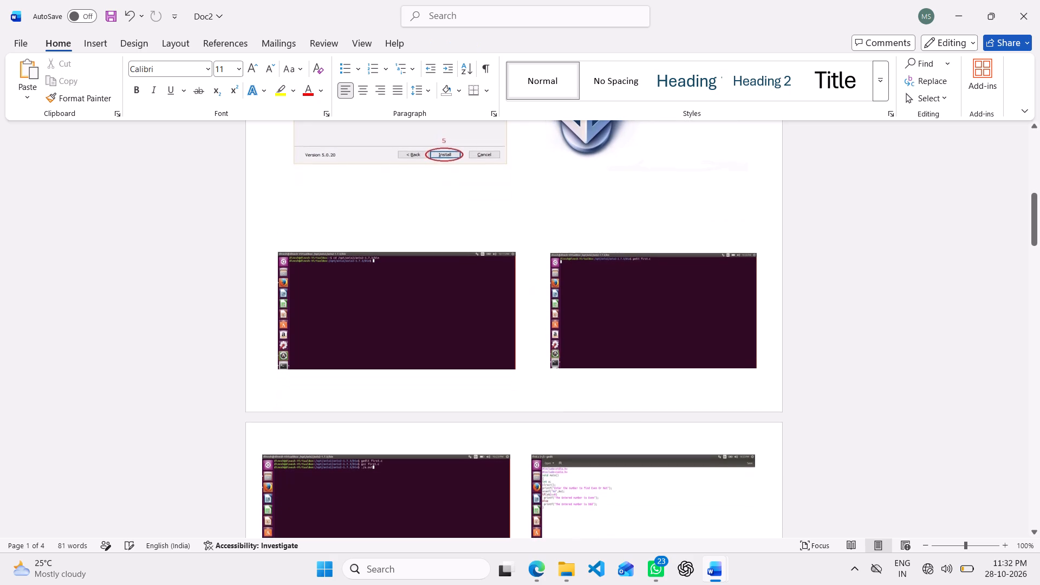
click(405, 280)
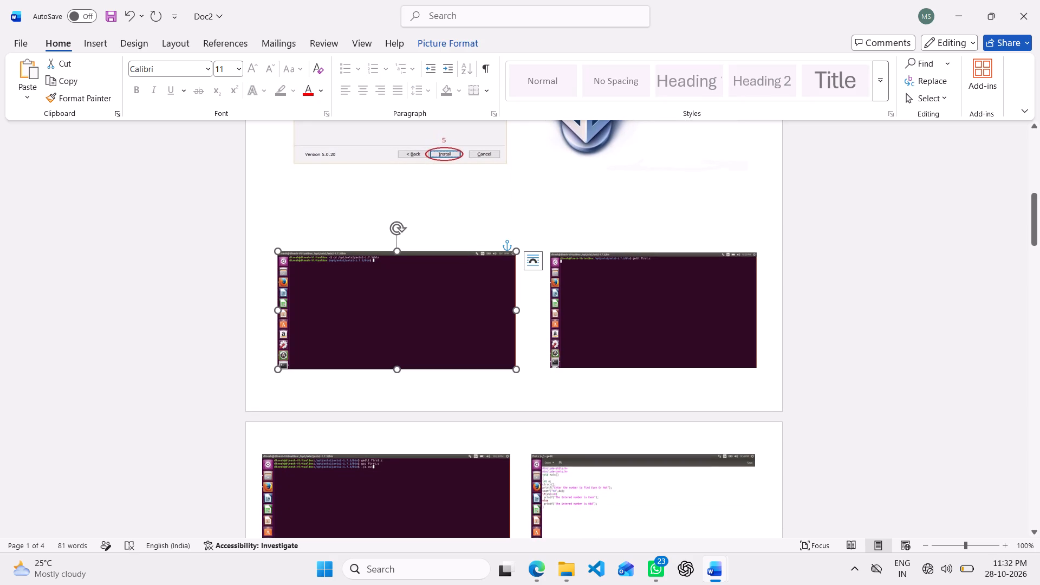
drag(398, 249, 396, 206)
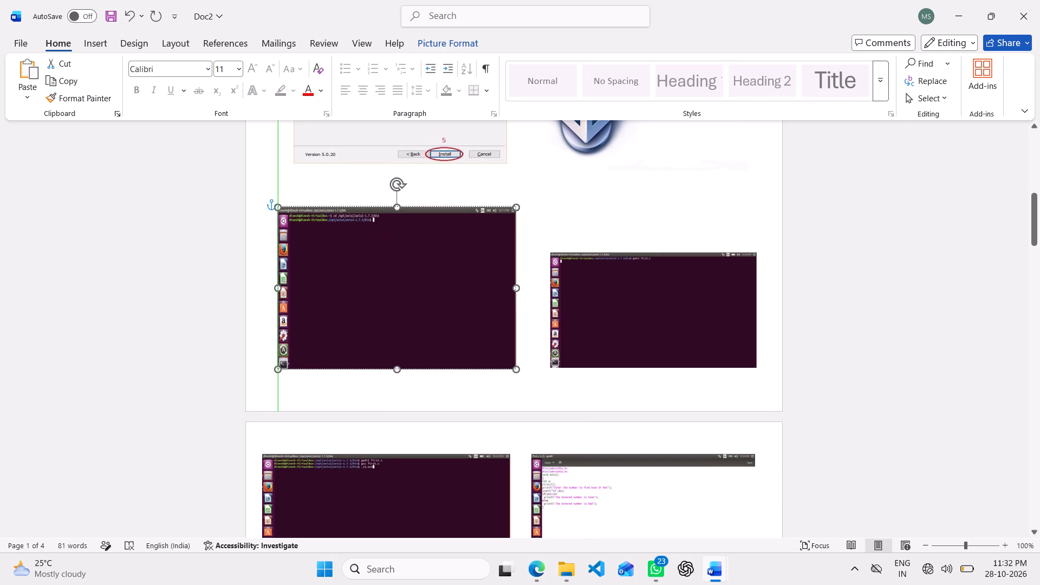
drag(396, 206, 393, 227)
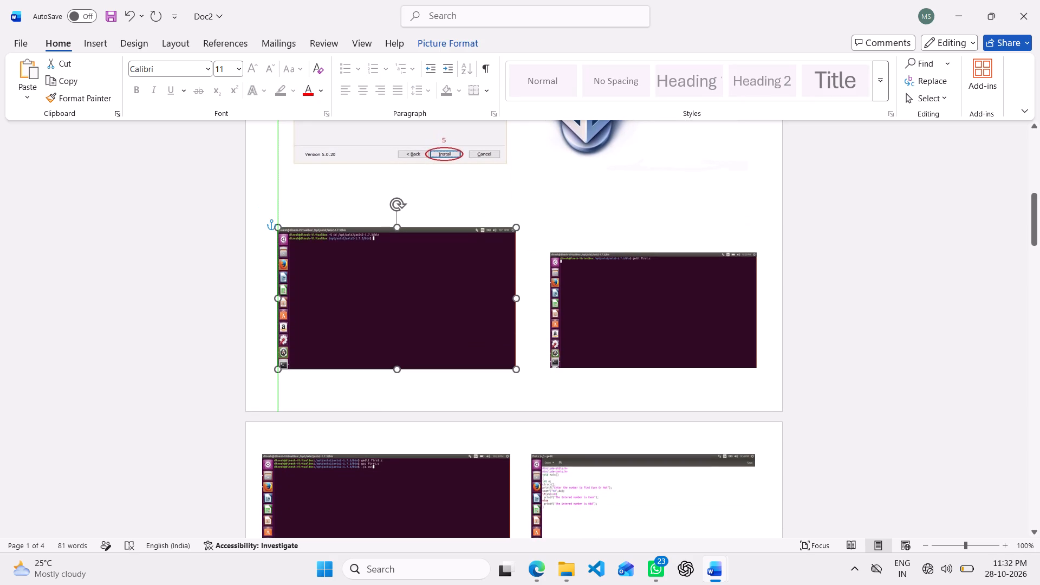
drag(393, 227, 393, 226)
Stretch the second terminal screenshot, showing the gedit command, upward until its top edge roughly aligns with its neighbour's.
click(711, 275)
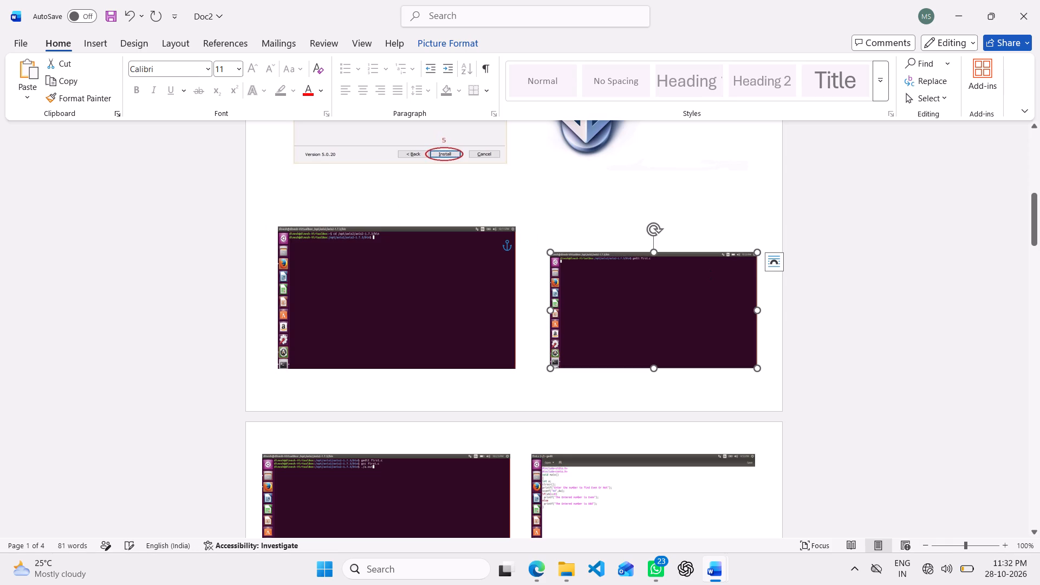
drag(652, 253, 643, 211)
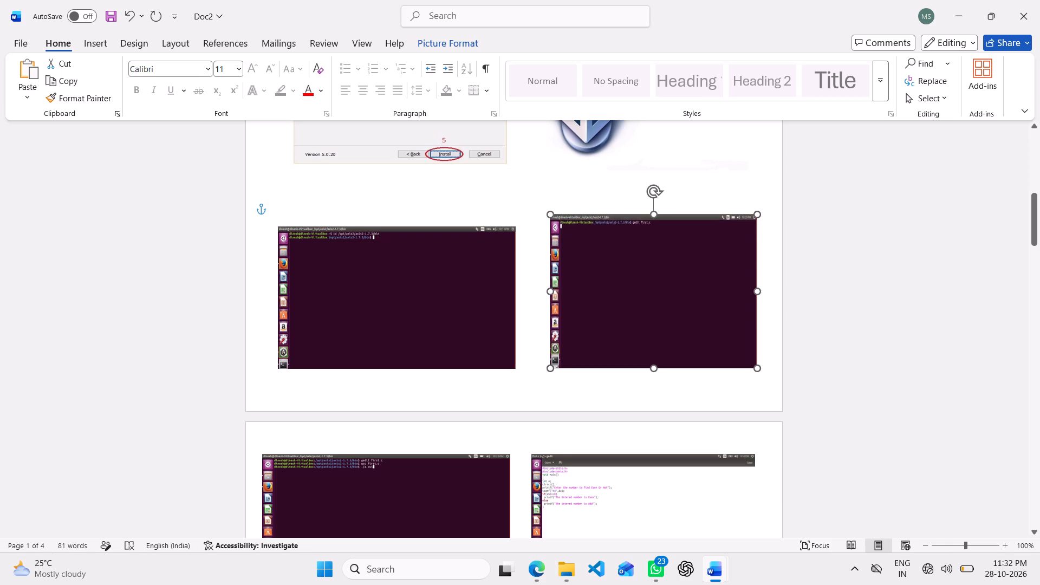
drag(643, 211, 646, 225)
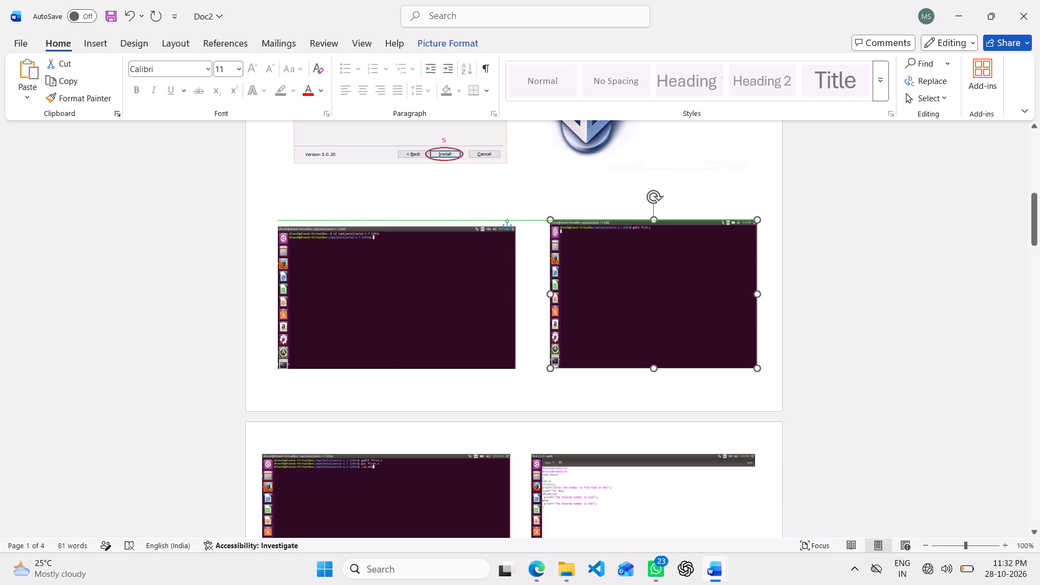
drag(646, 225, 642, 234)
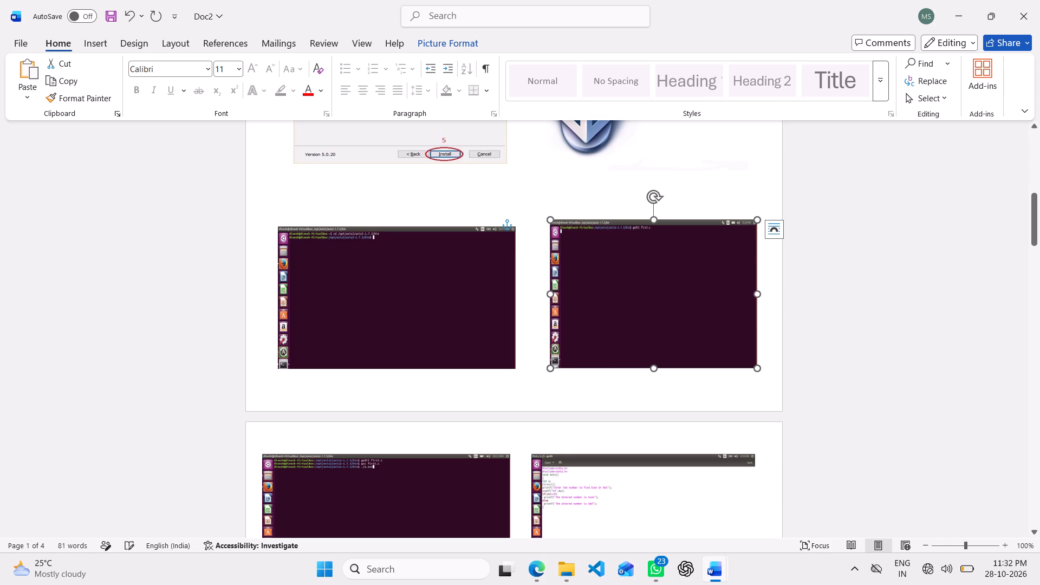
drag(654, 222, 654, 225)
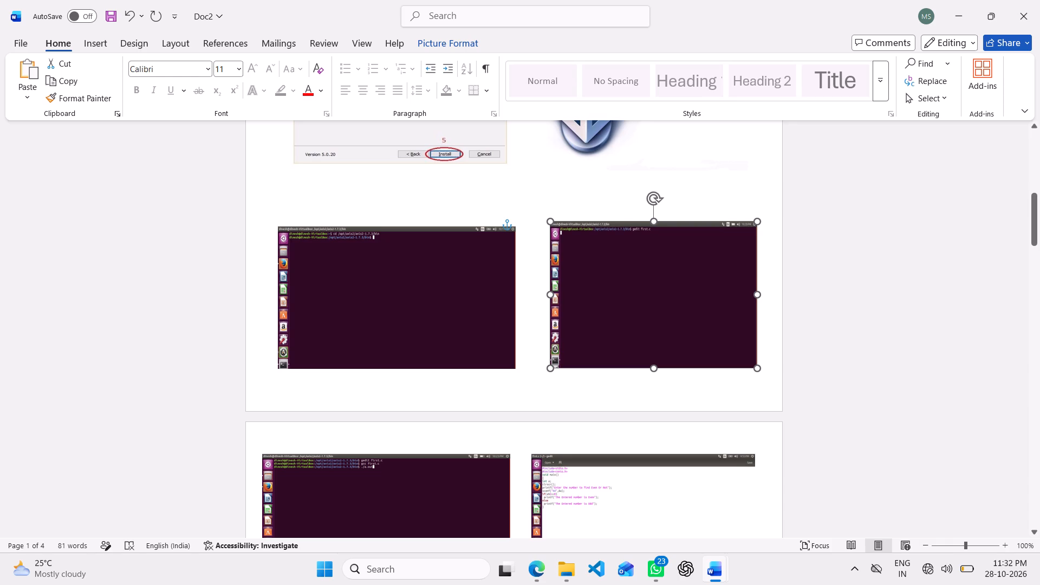
drag(654, 225, 654, 228)
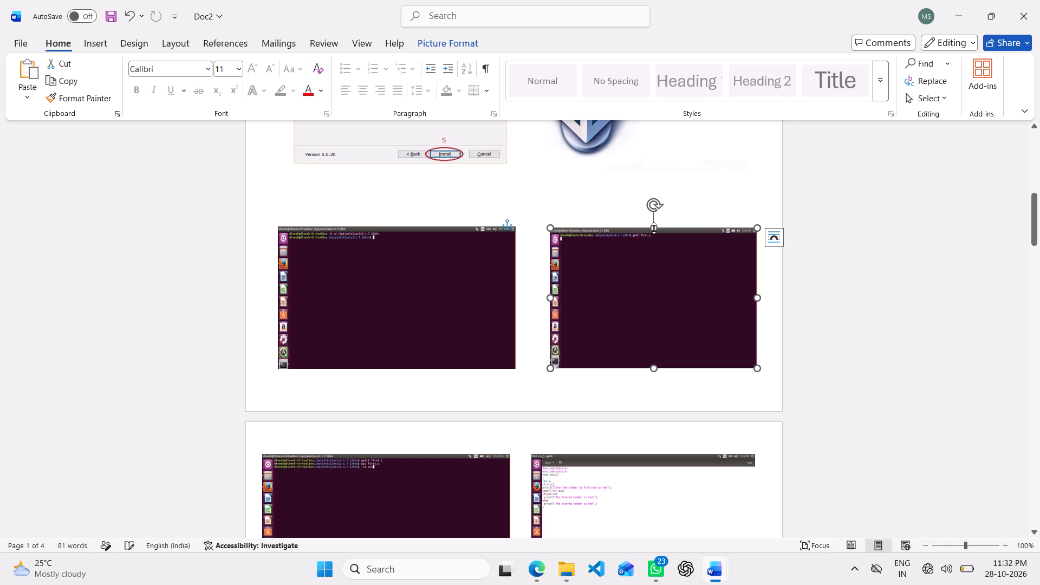
Delete the blank line above the two terminal screenshots on page 1 to bring their row closer to the VirtualBox row.
click(420, 204)
key(BackSpace)
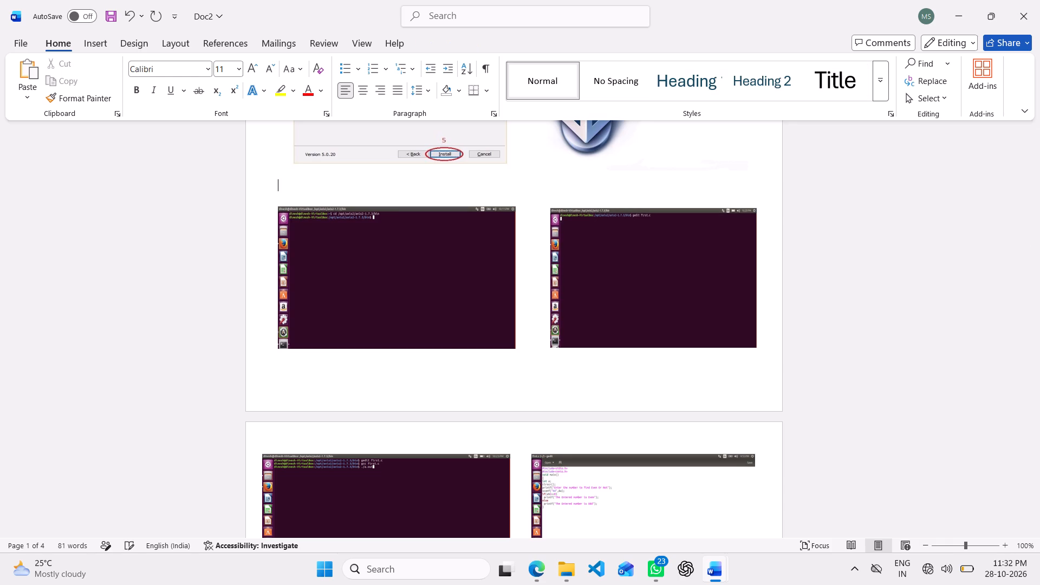
Stretch the Custom Setup screenshot at the top of page 1 downward to make it slightly taller.
scroll(420, 204, up, 3)
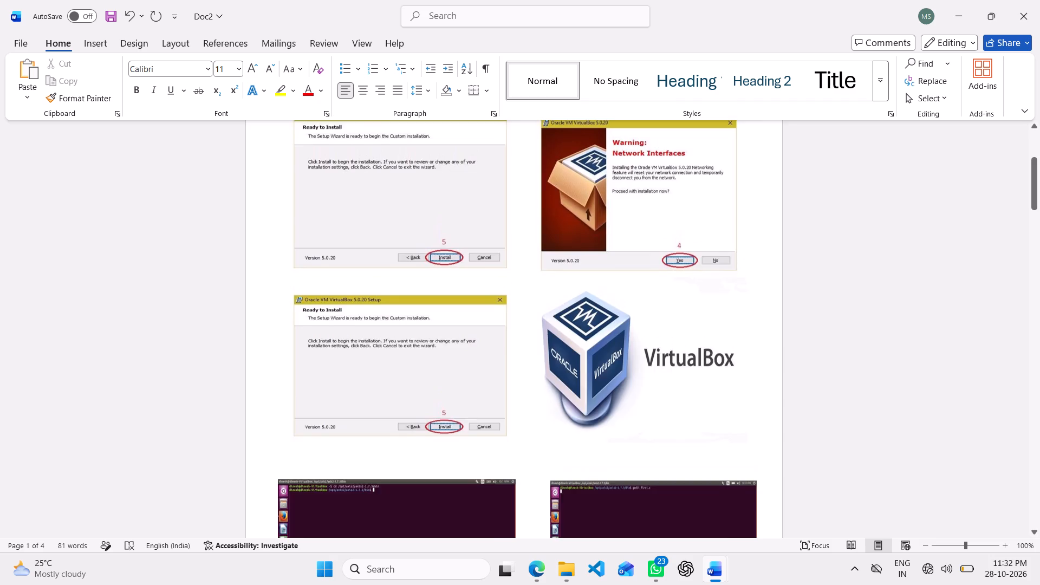
scroll(420, 204, up, 1)
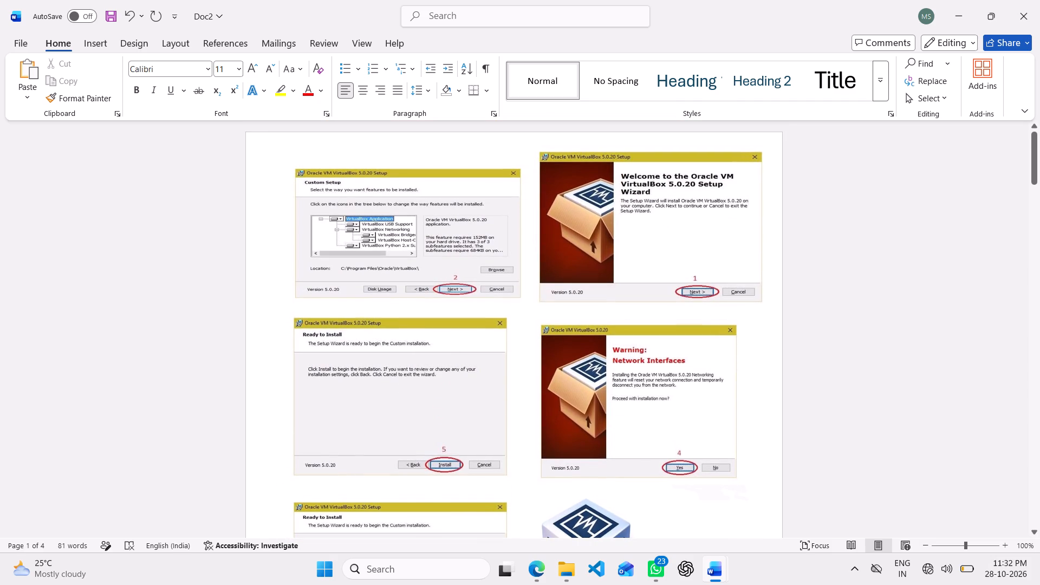
click(432, 250)
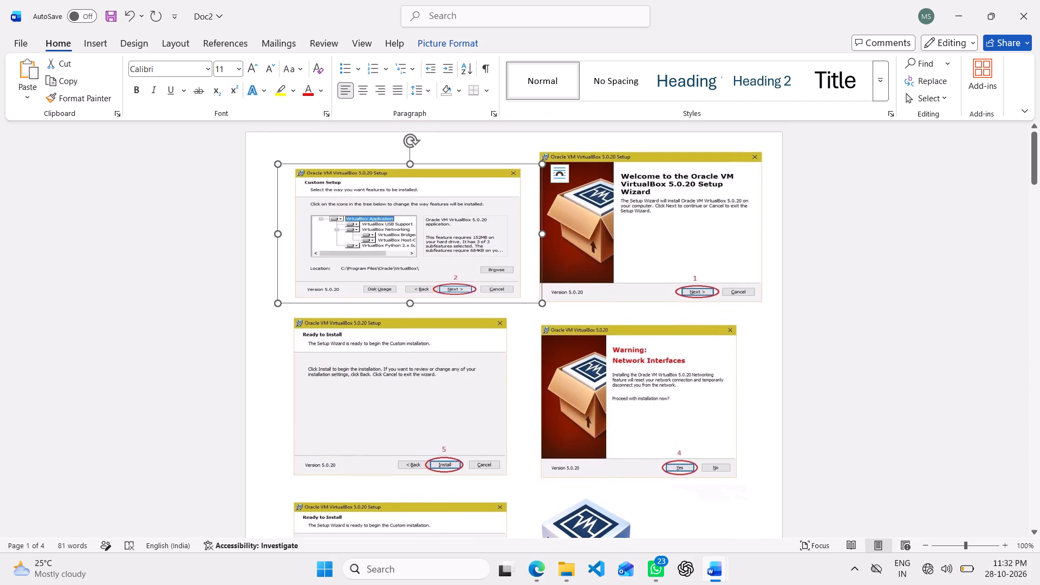
drag(410, 301, 410, 311)
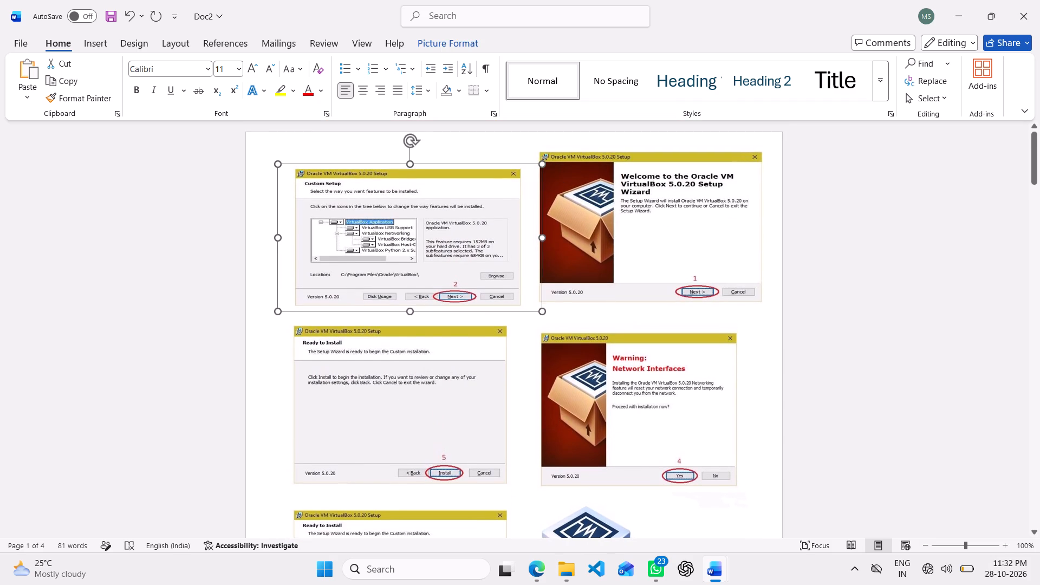
drag(410, 311, 410, 311)
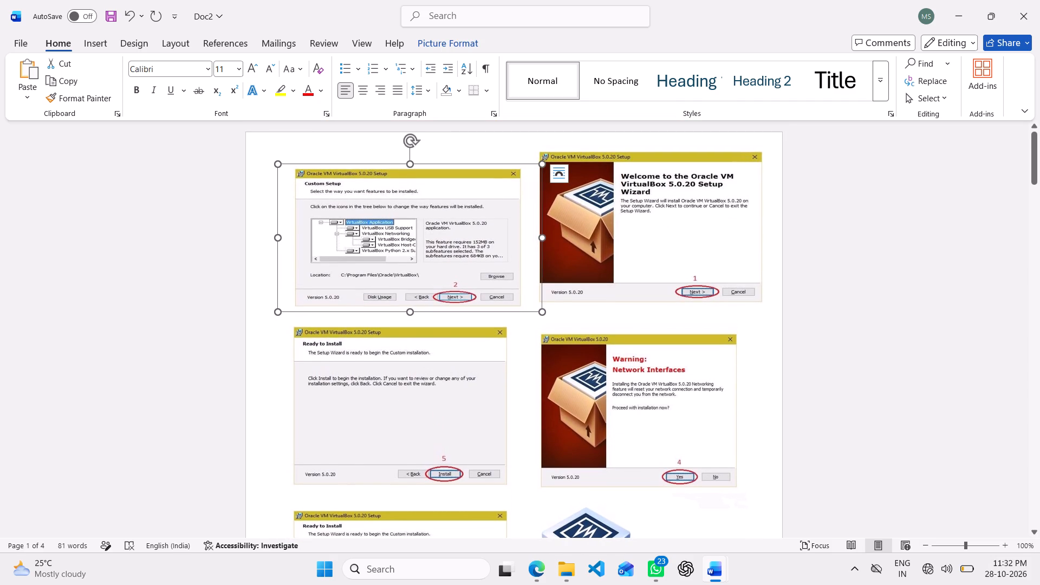
Stretch the Setup Wizard welcome screenshot downward so its bottom edge roughly aligns with the Custom Setup screenshot beside it.
click(621, 271)
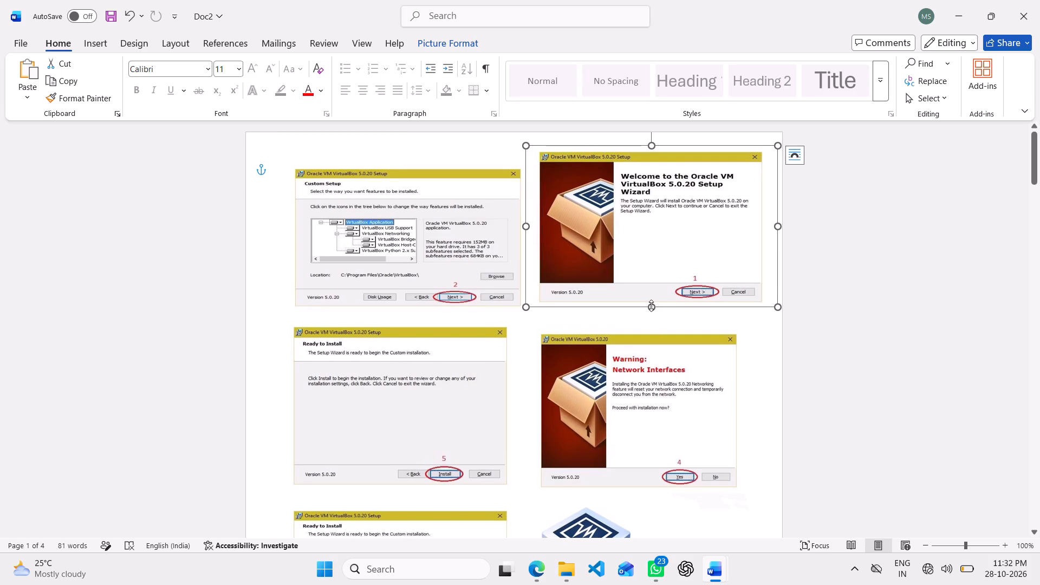
drag(651, 305, 649, 315)
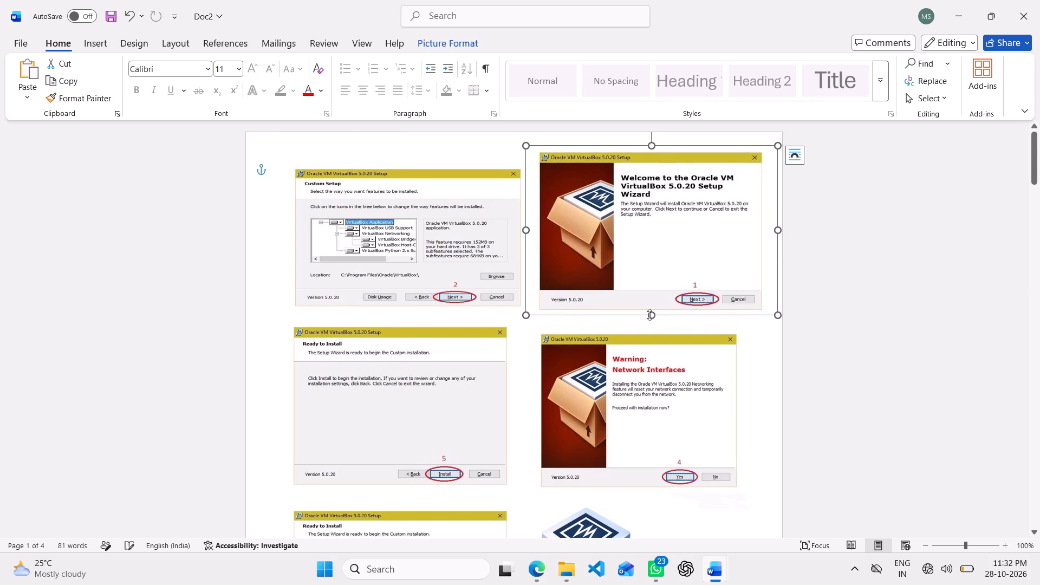
Make the VirtualBox logo picture on page 1 slightly taller.
scroll(649, 315, down, 3)
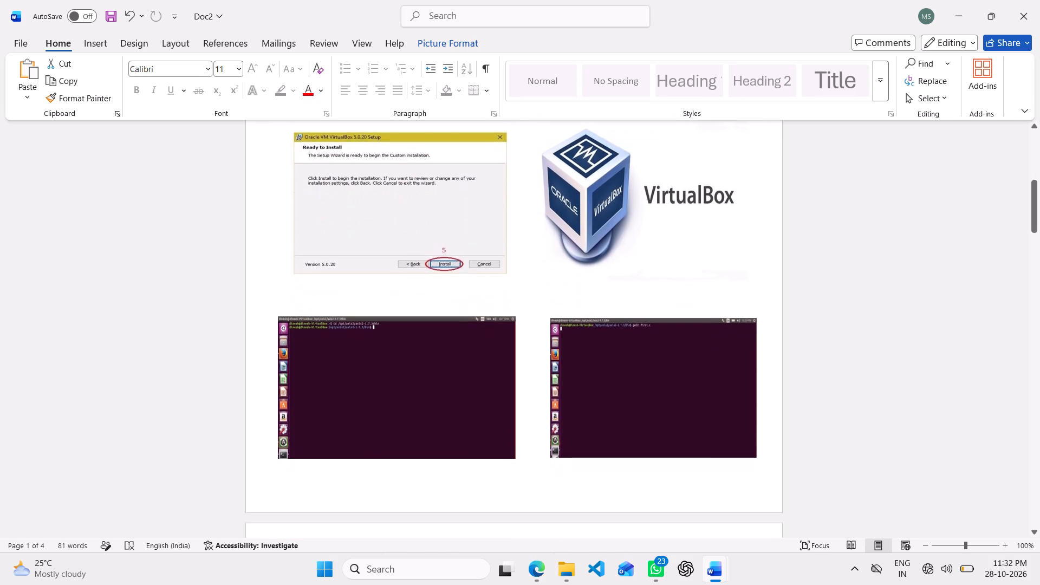
click(493, 311)
click(411, 294)
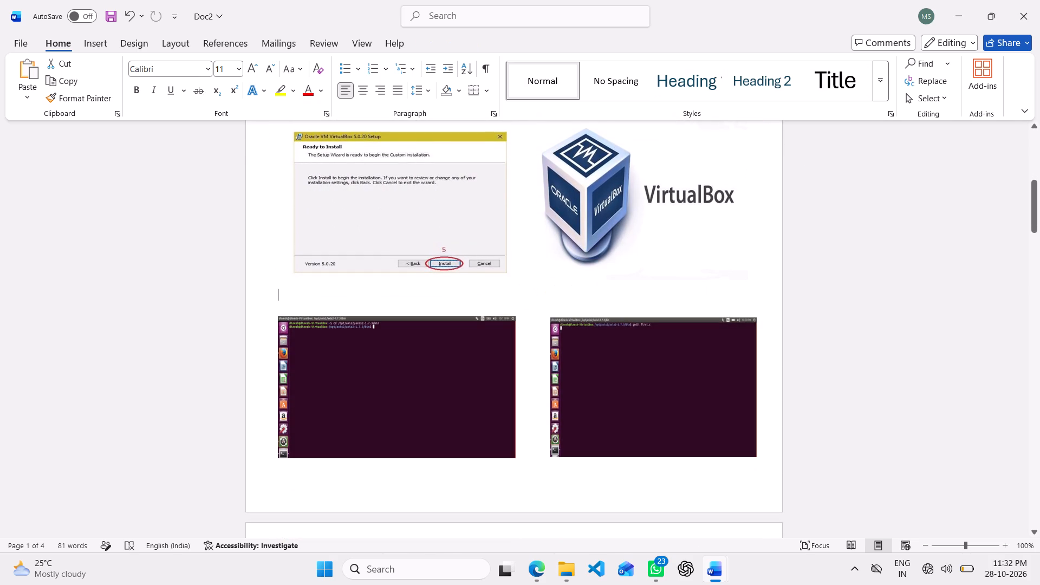
scroll(411, 294, up, 3)
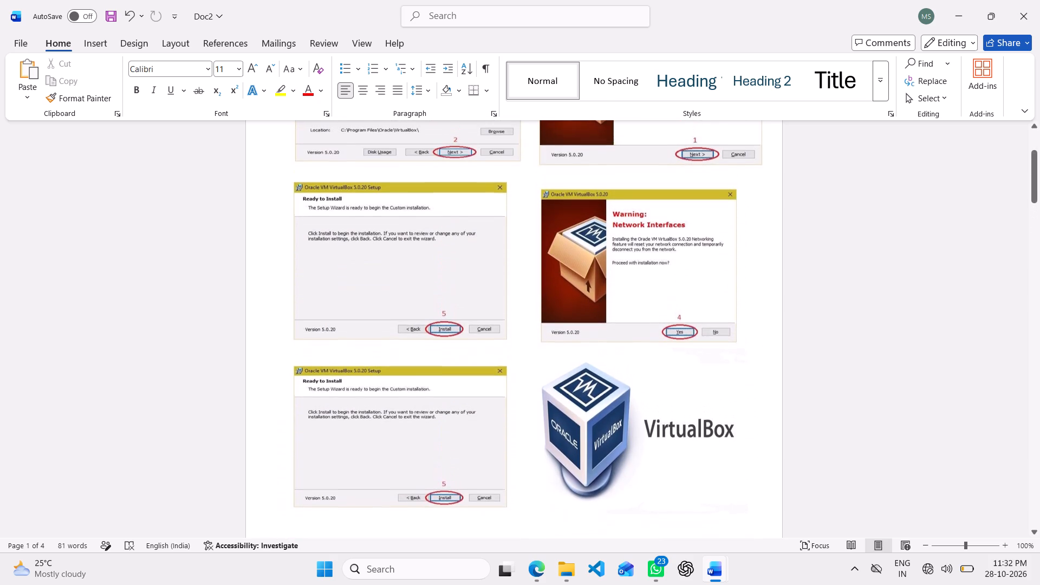
click(639, 364)
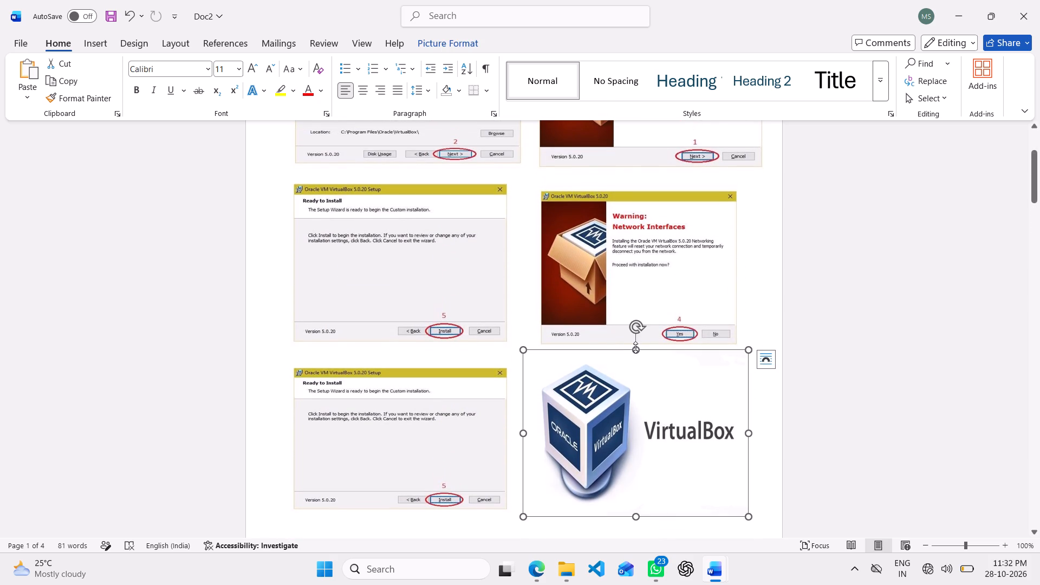
click(636, 347)
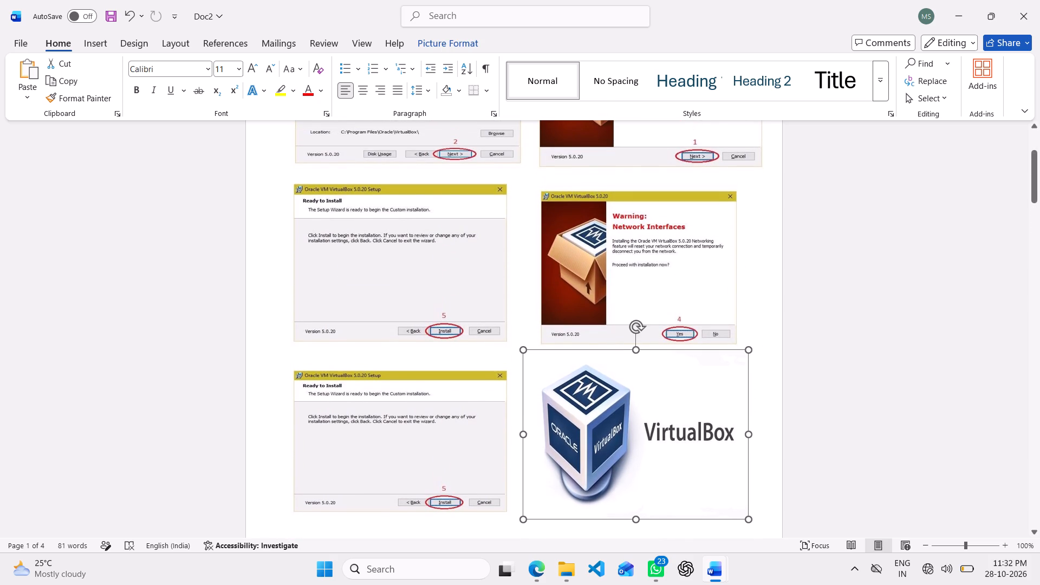
Insert a line break by the VirtualBox logo row on page 1 to widen the gap below the Network Interfaces warning row.
click(752, 330)
key(Return)
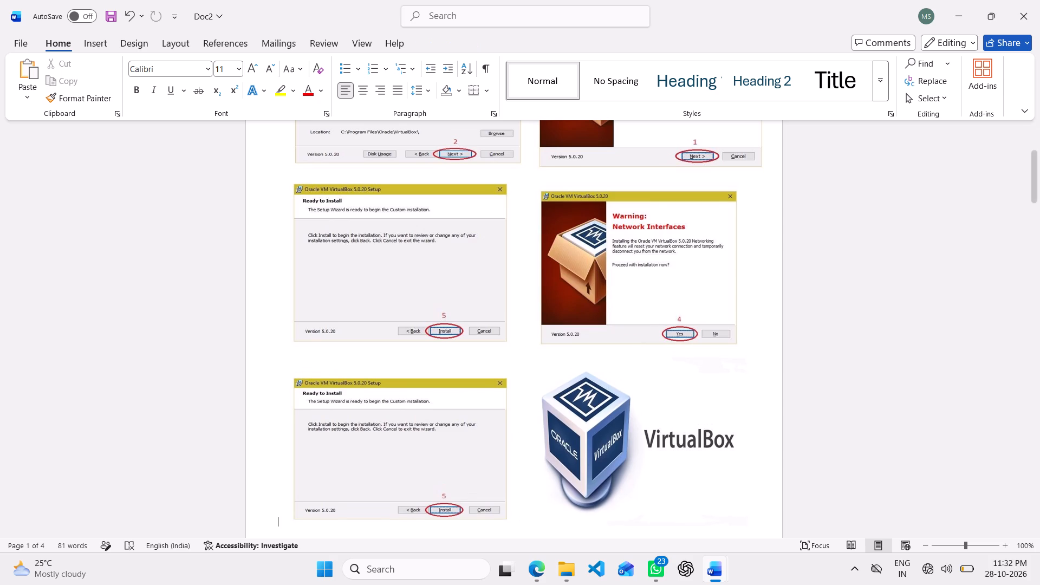
Review the alignment and spacing of the screenshot rows on pages 1 and 2, enlarging the view to 140%.
scroll(752, 330, down, 2)
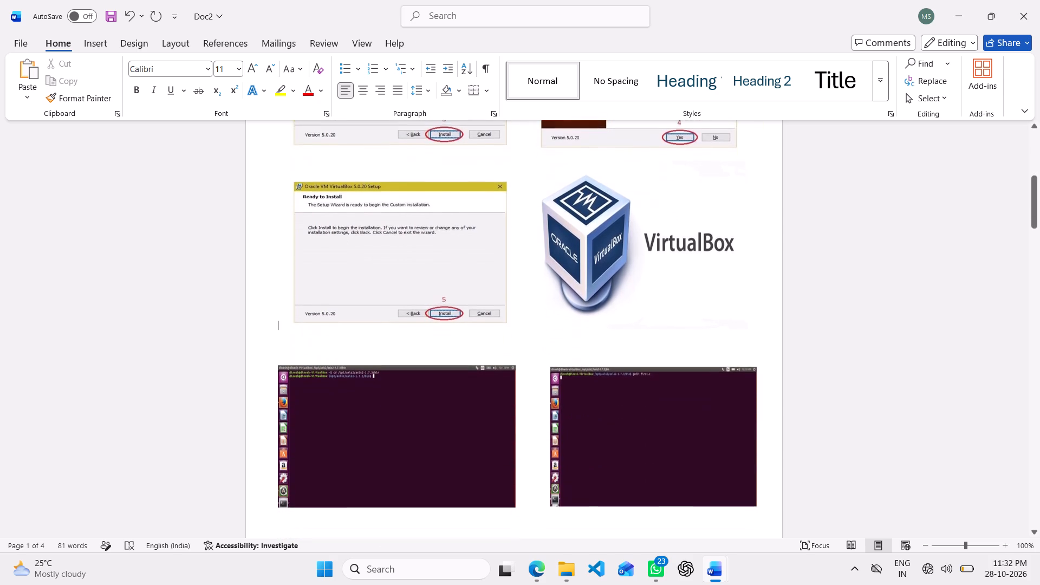
scroll(752, 330, down, 1)
scroll(752, 330, up, 5)
scroll(752, 330, down, 1)
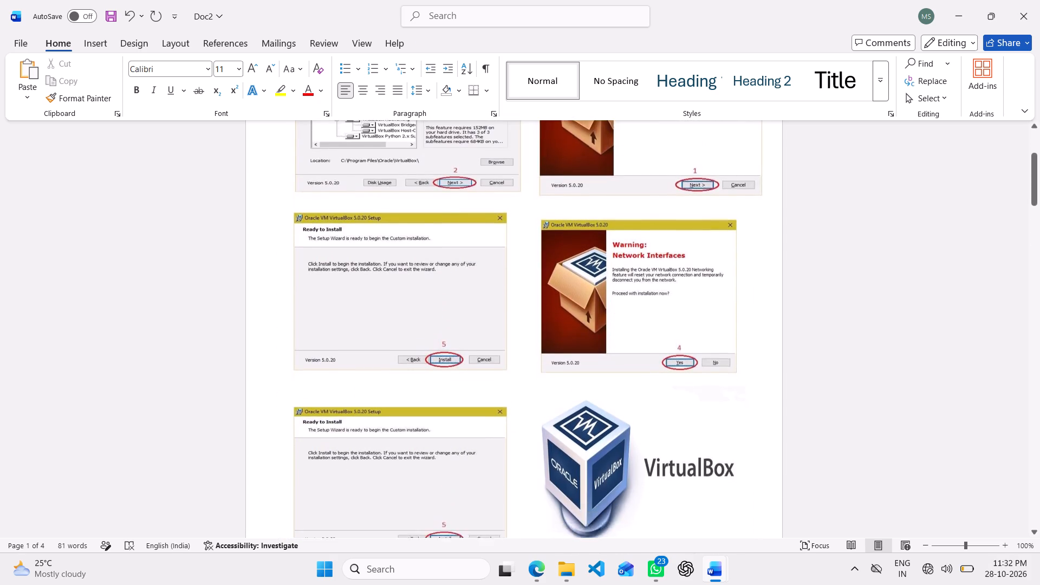
scroll(752, 330, down, 3)
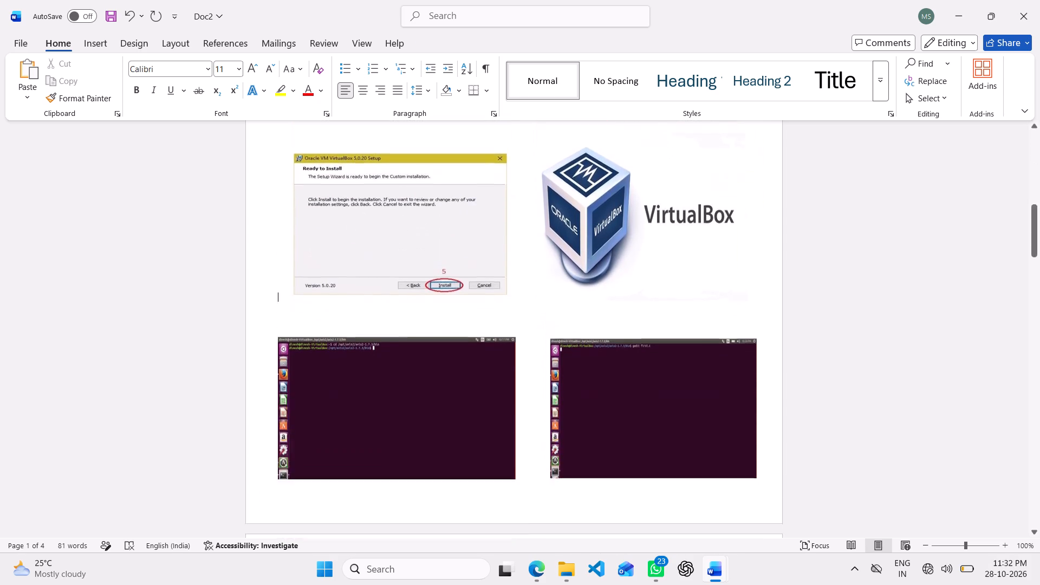
scroll(752, 330, down, 1)
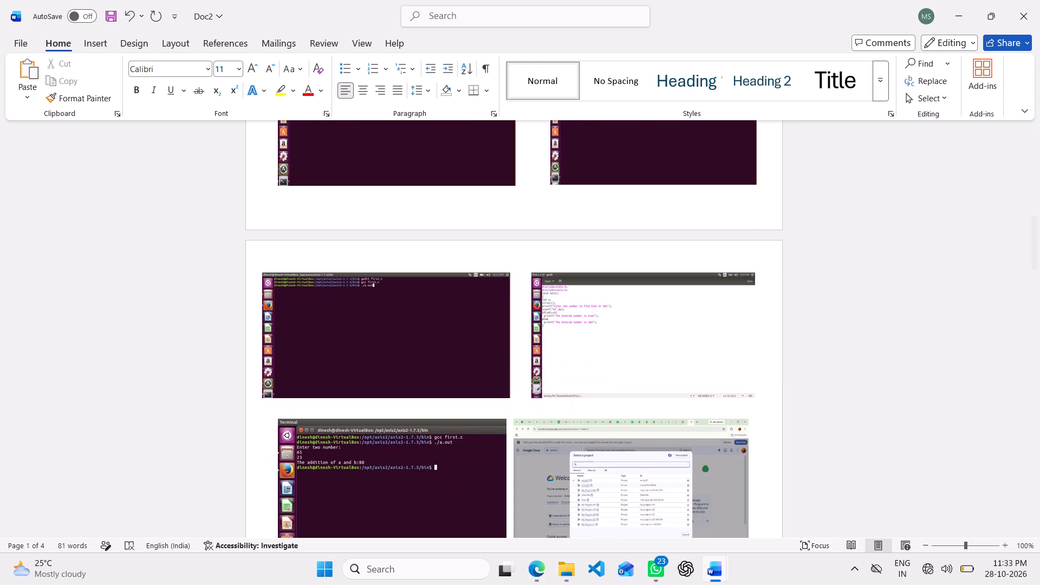
scroll(752, 330, down, 1)
scroll(752, 330, up, 1)
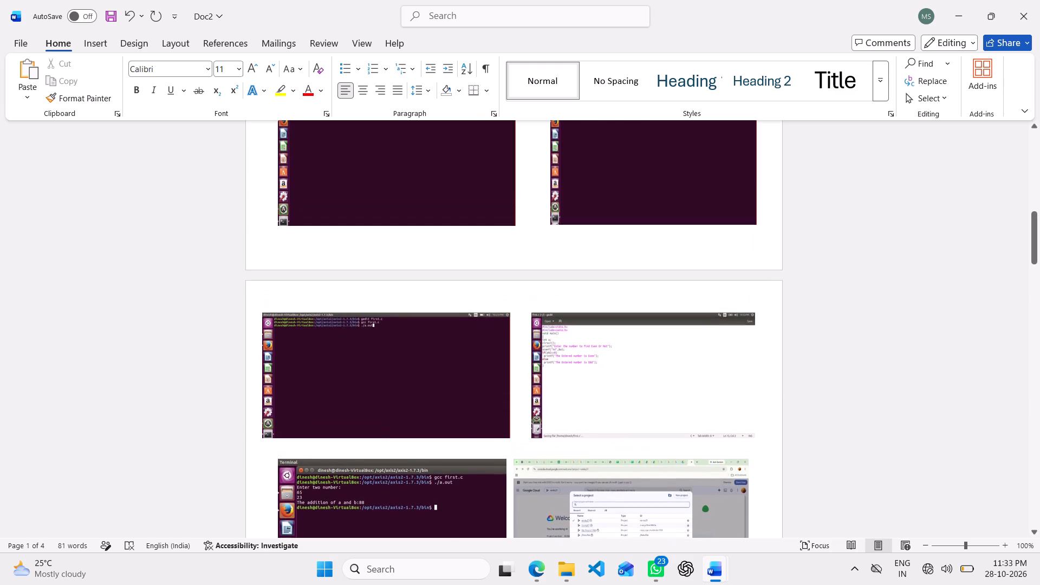
scroll(568, 268, up, 1)
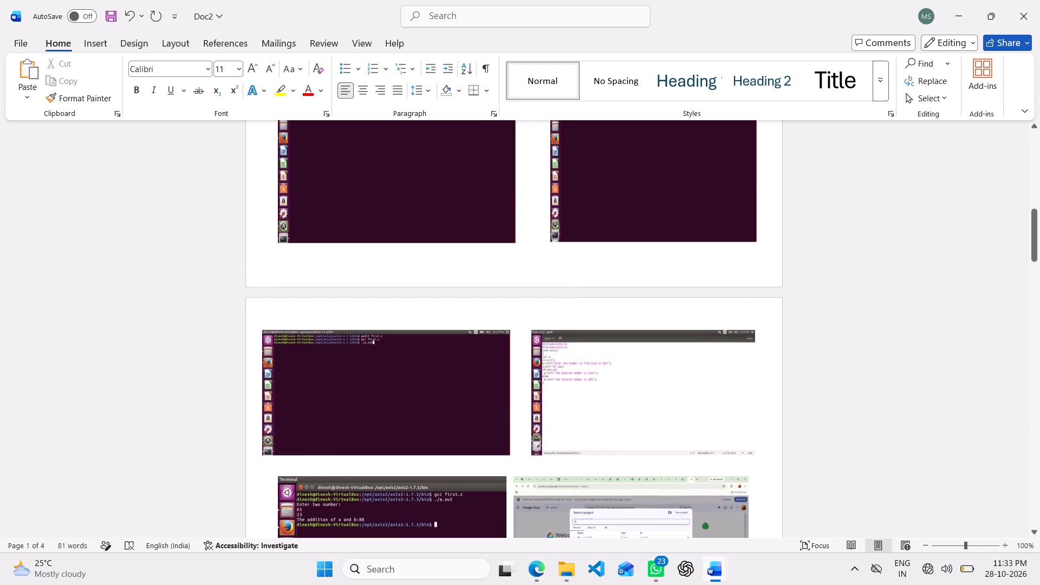
ctrl+scroll(568, 268, up, 4)
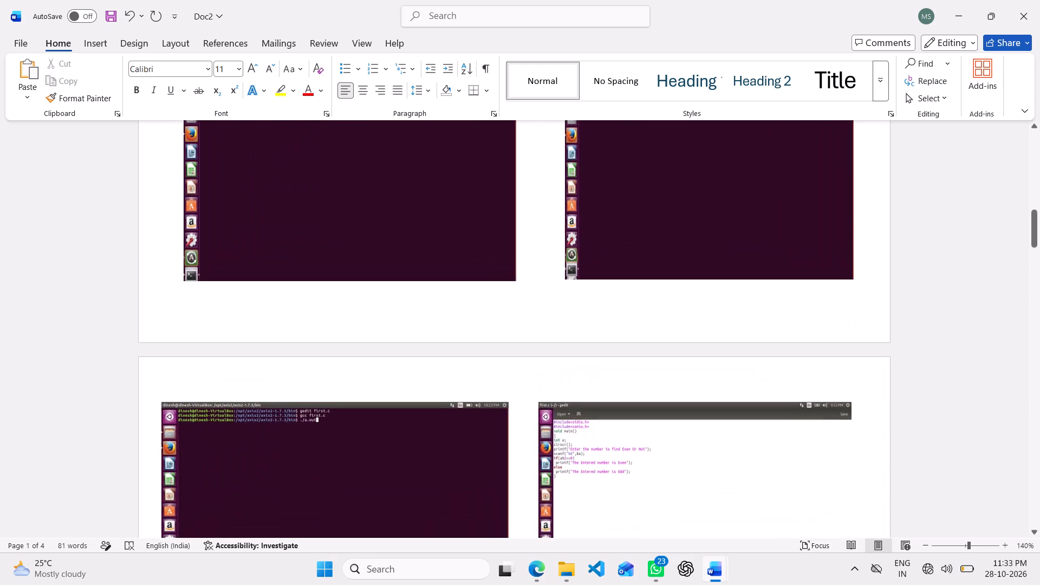
scroll(568, 268, down, 2)
scroll(568, 268, up, 1)
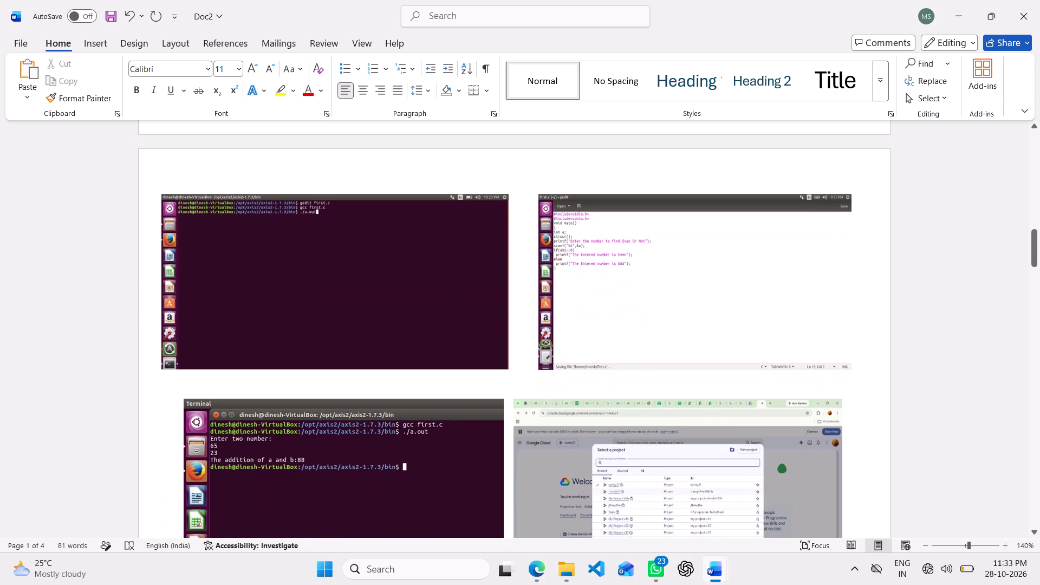
scroll(568, 268, up, 1)
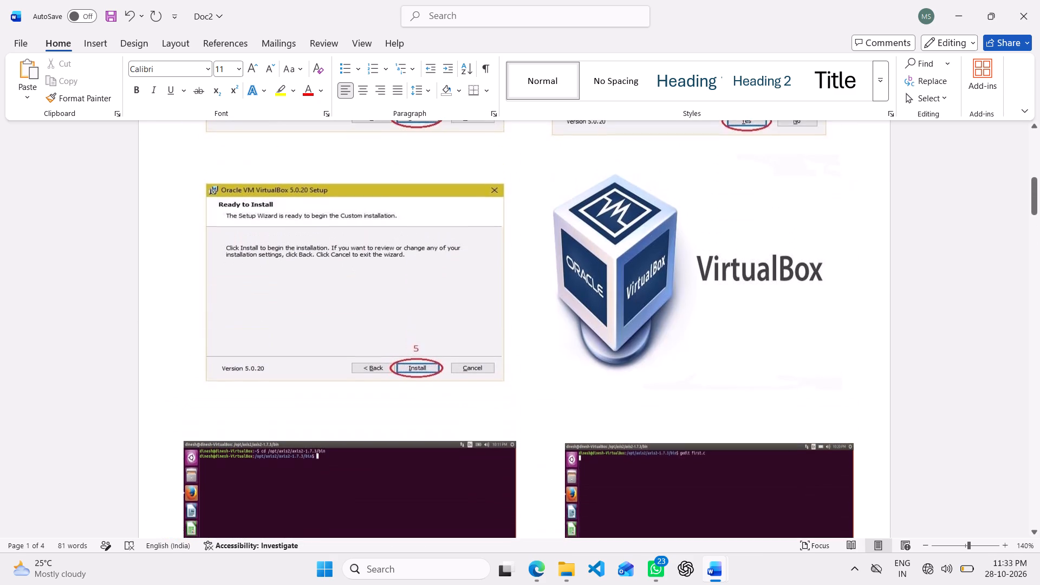
scroll(549, 309, down, 1)
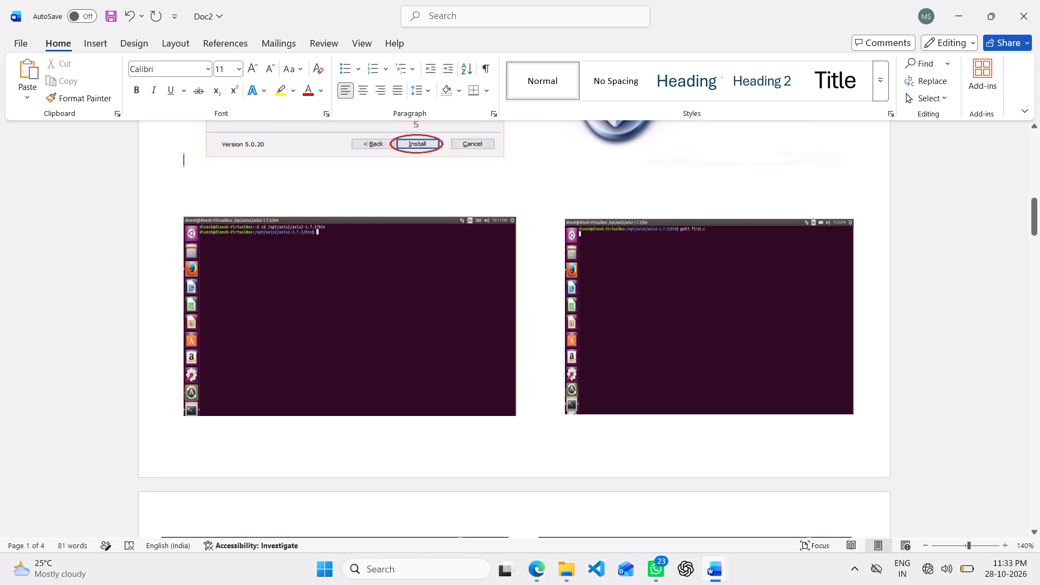
scroll(643, 308, down, 1)
scroll(445, 325, down, 1)
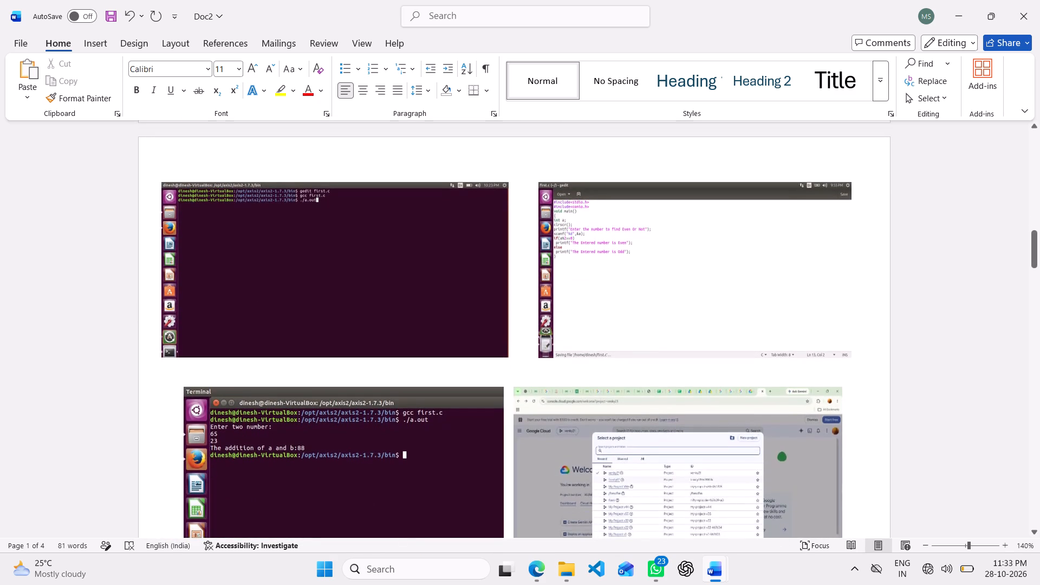
scroll(445, 325, down, 1)
scroll(446, 341, up, 4)
scroll(446, 341, right, 1)
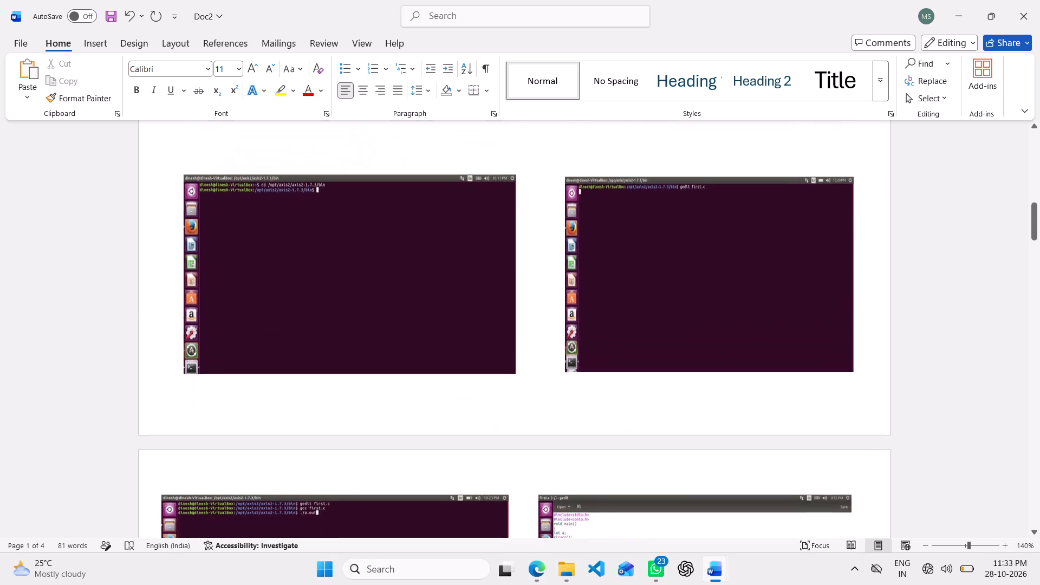
scroll(446, 341, right, 2)
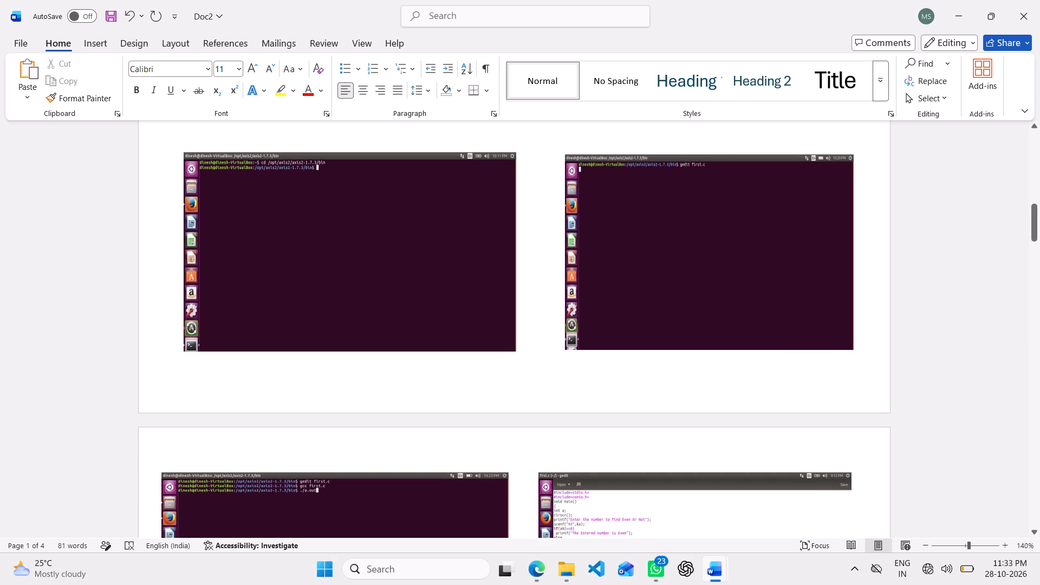
scroll(446, 341, right, 2)
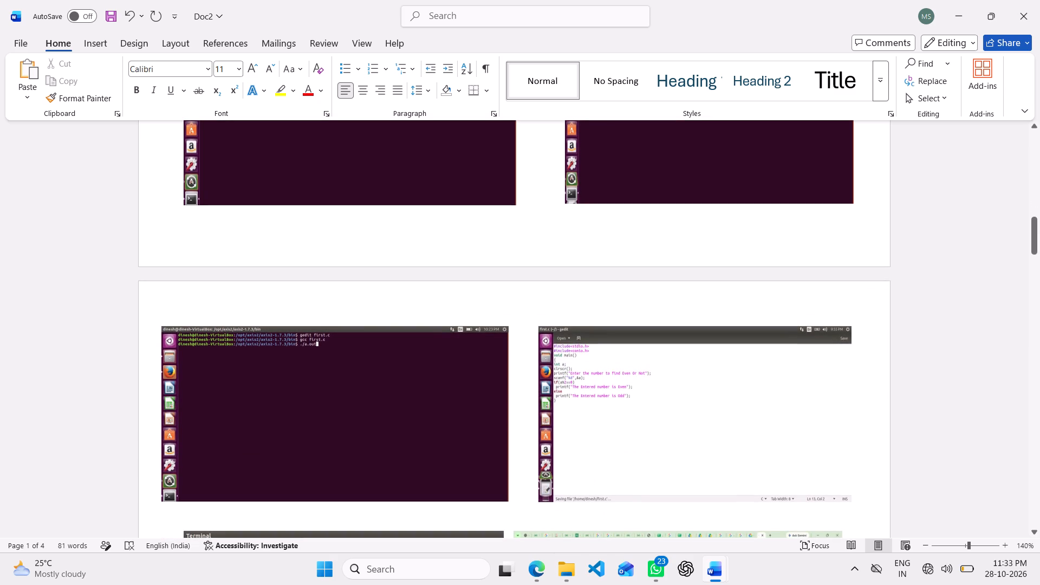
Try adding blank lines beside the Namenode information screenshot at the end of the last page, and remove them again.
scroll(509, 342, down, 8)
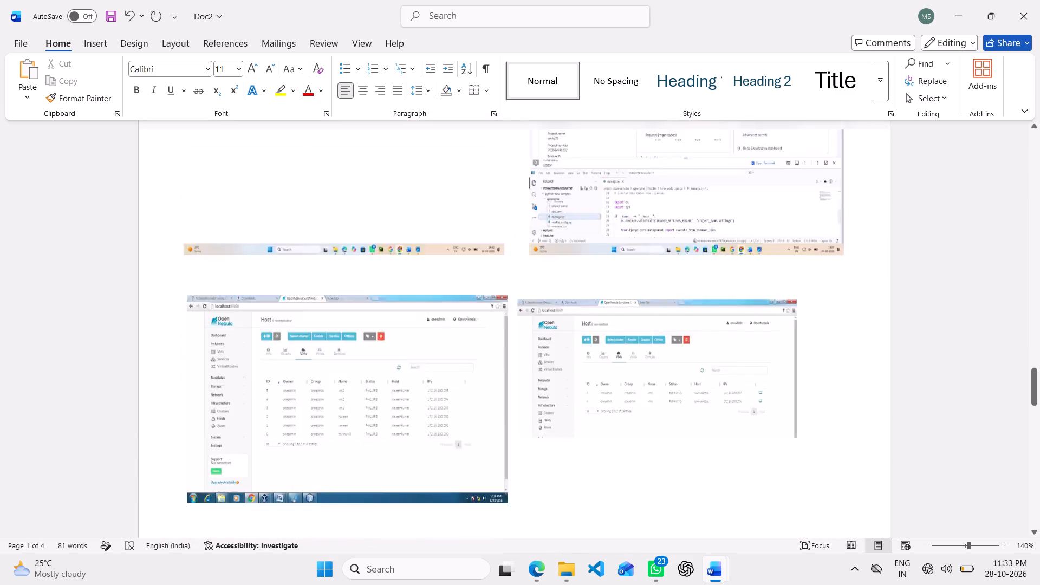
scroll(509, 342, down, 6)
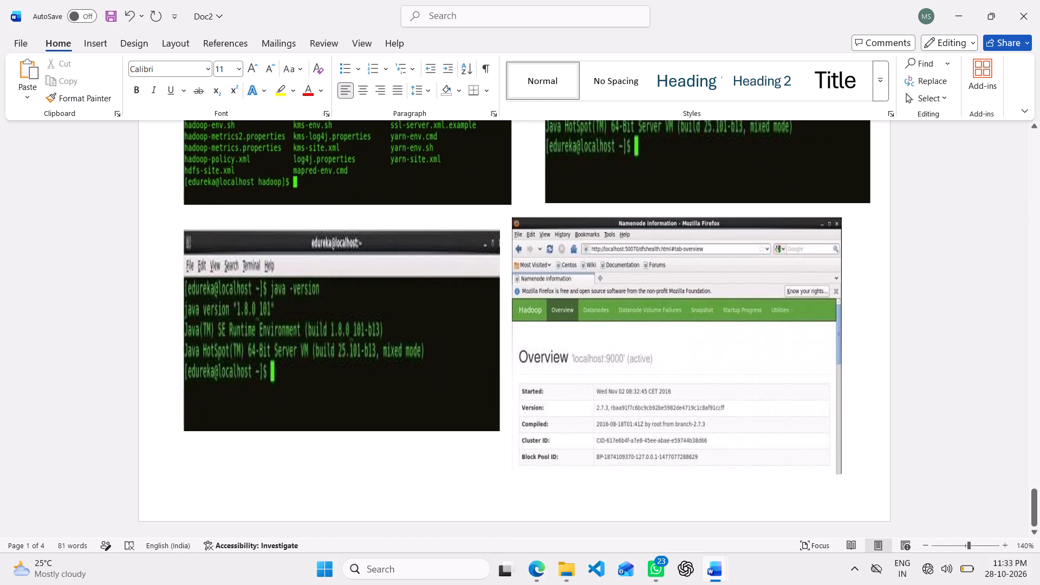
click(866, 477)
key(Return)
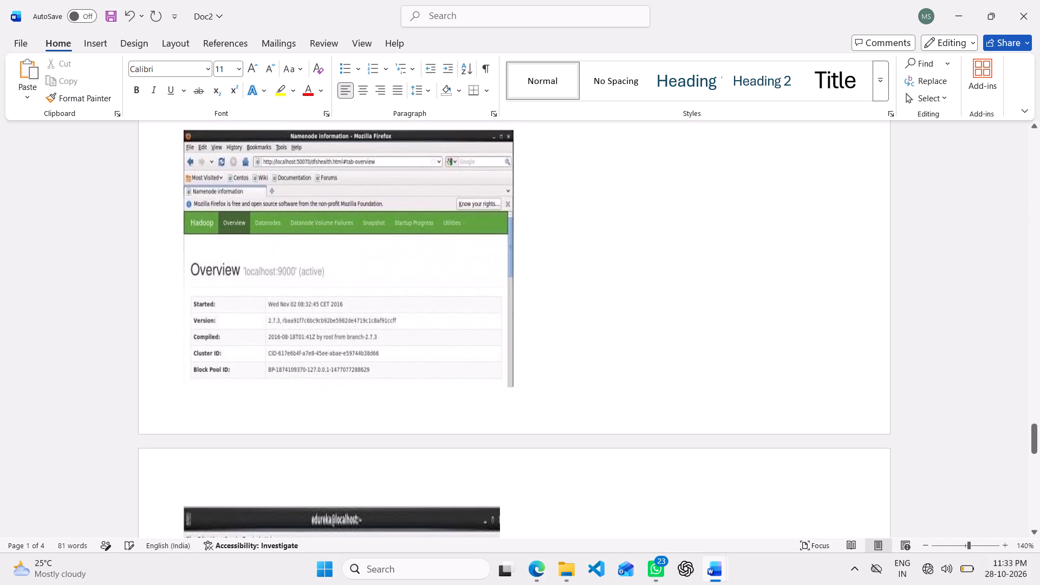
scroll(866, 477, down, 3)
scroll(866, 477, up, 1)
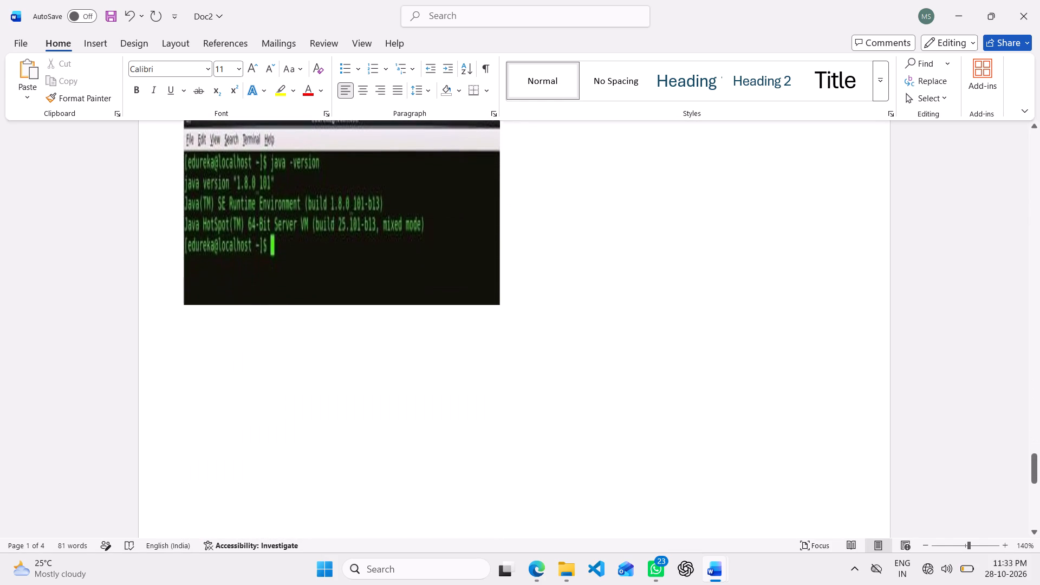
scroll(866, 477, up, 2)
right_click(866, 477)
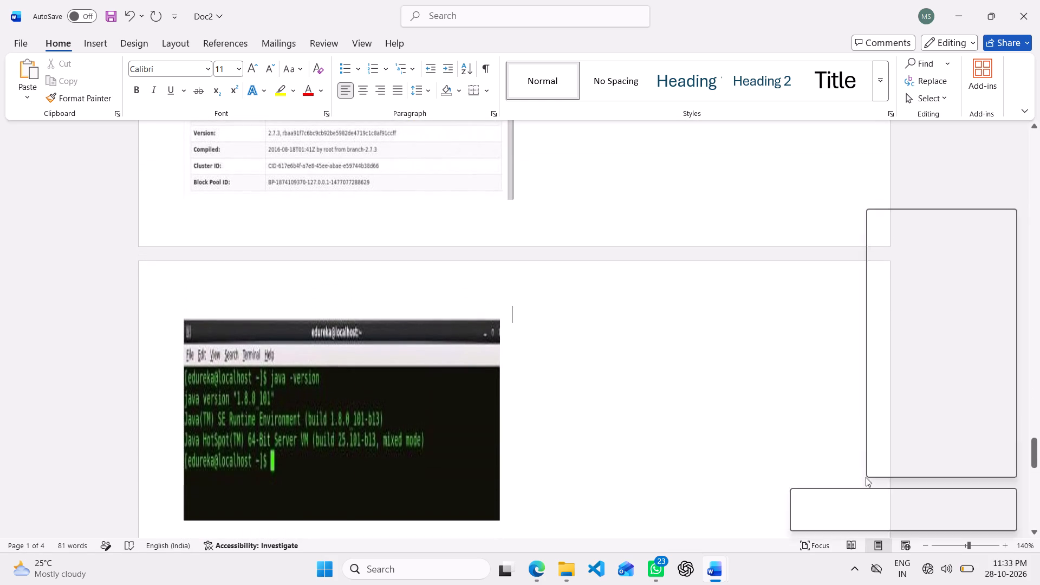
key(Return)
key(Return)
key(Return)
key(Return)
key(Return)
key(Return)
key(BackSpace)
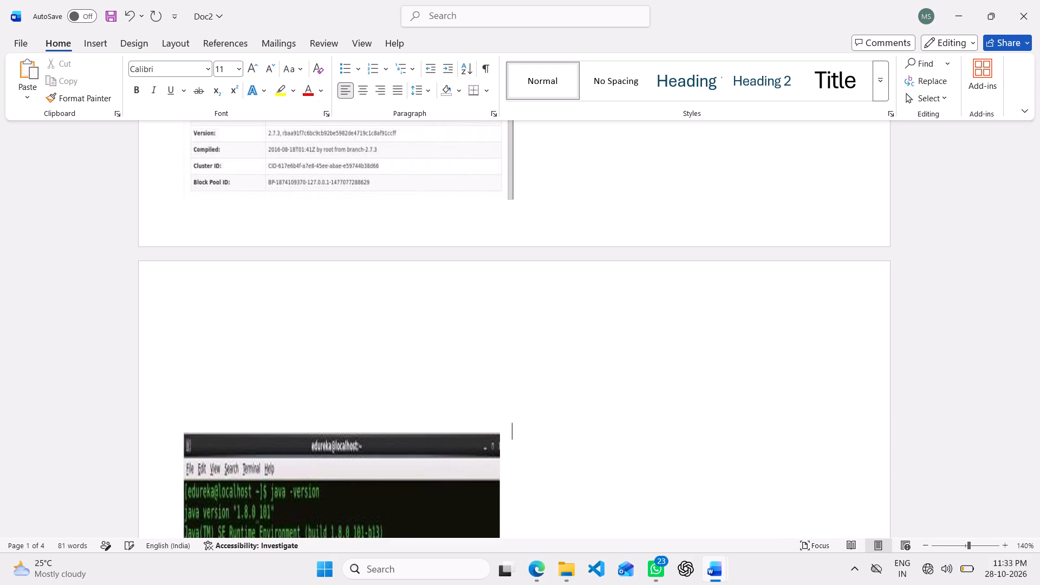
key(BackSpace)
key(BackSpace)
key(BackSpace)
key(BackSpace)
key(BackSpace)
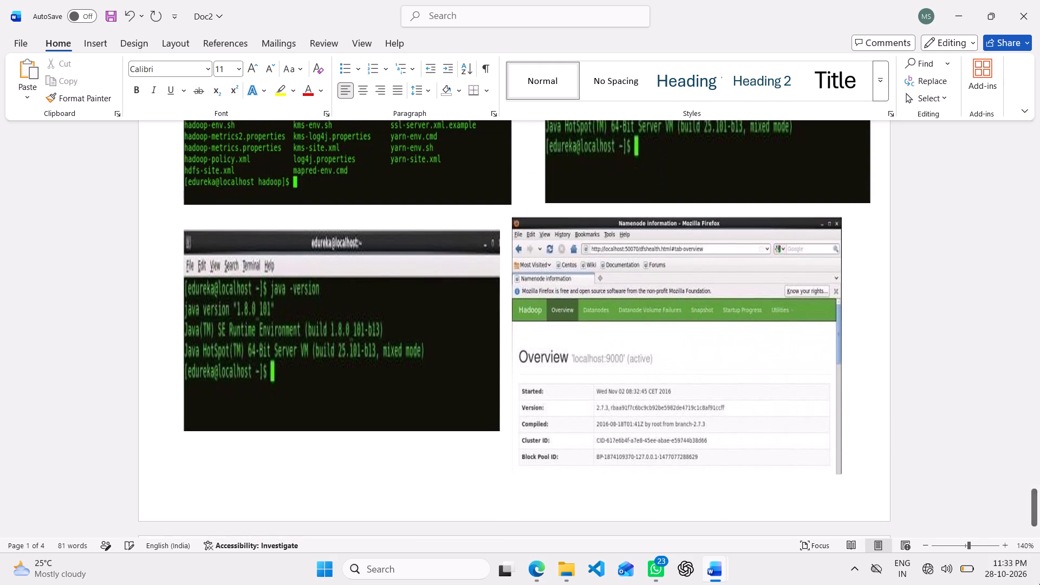
Add a new line after the Namenode information screenshot and paste the copied Import Virtual Appliance screenshot there.
click(854, 463)
key(Return)
key(Return)
key(BackSpace)
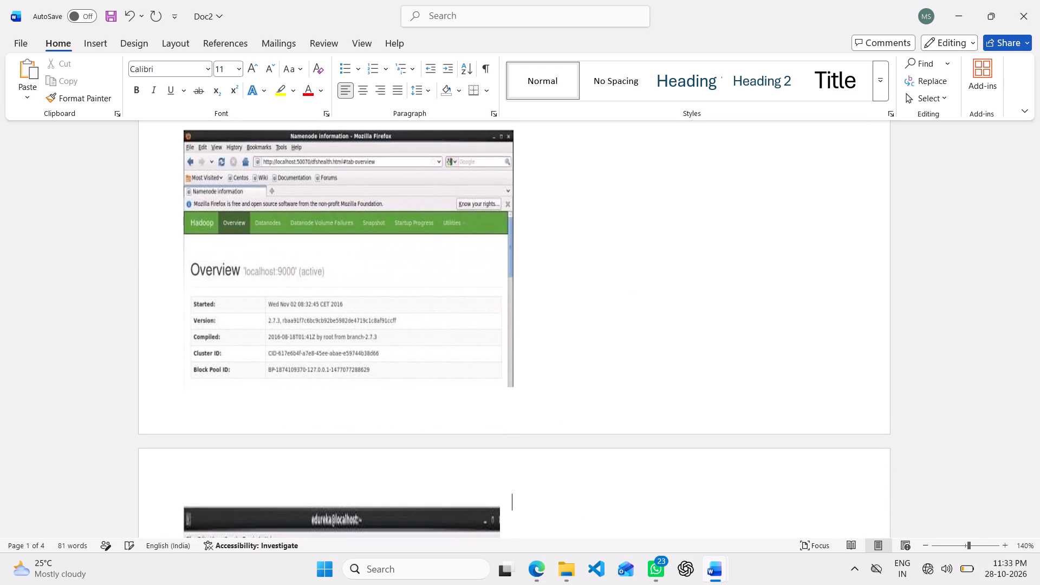
key(ctrl+v)
scroll(854, 463, down, 1)
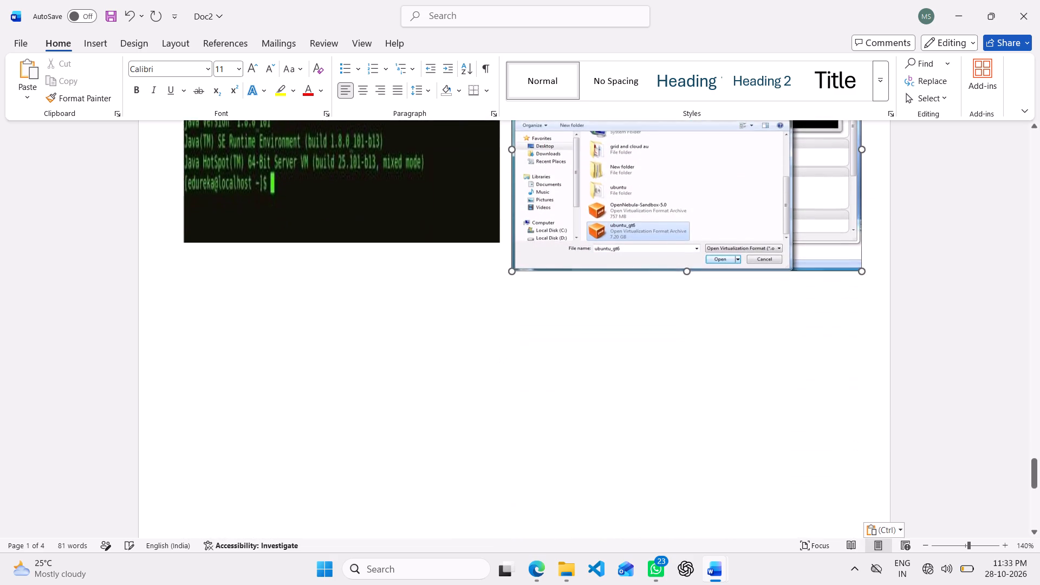
Cut the java -version terminal screenshot from the last page and paste it beside the Namenode information screenshot on page 4.
scroll(854, 463, up, 1)
click(365, 311)
drag(365, 311, 400, 232)
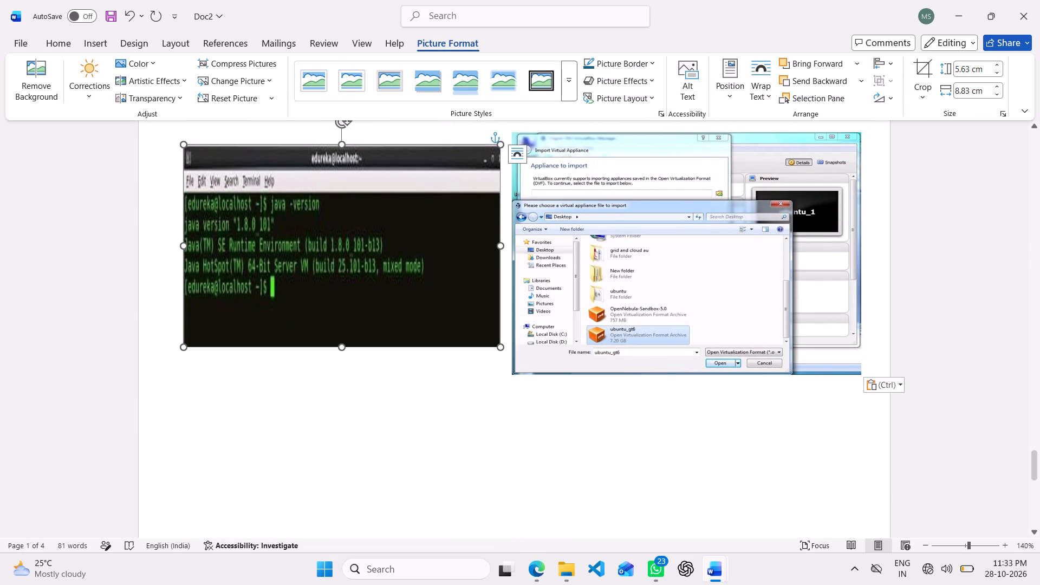
click(391, 232)
right_click(391, 232)
click(457, 200)
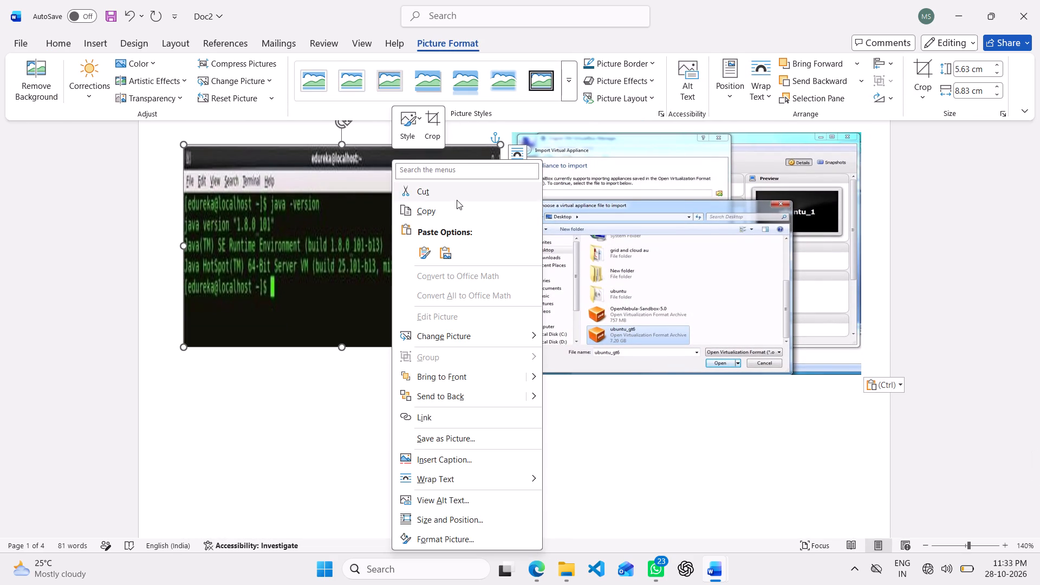
scroll(457, 200, up, 1)
click(698, 175)
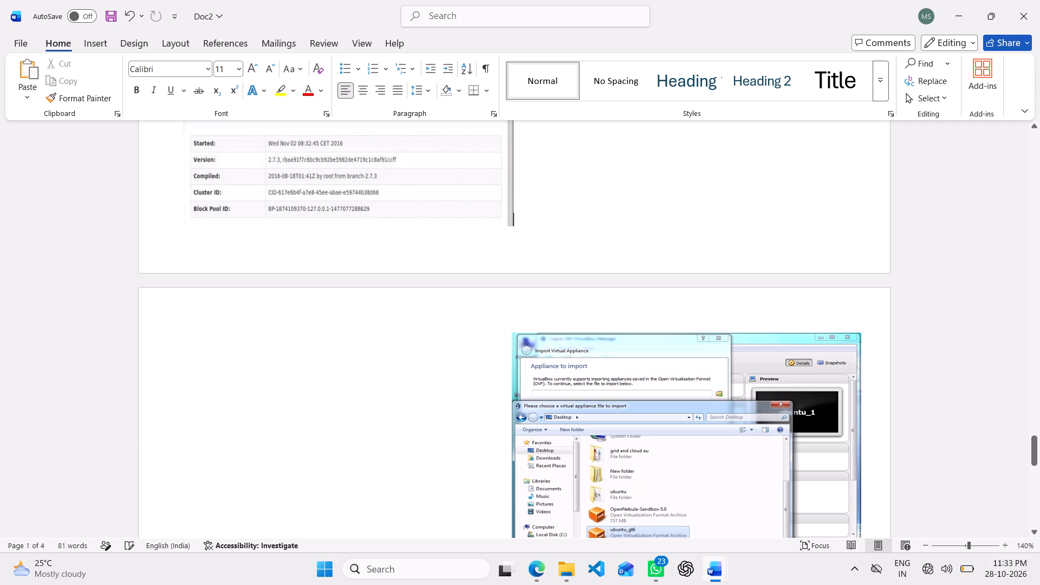
scroll(698, 175, up, 1)
key(ctrl+v)
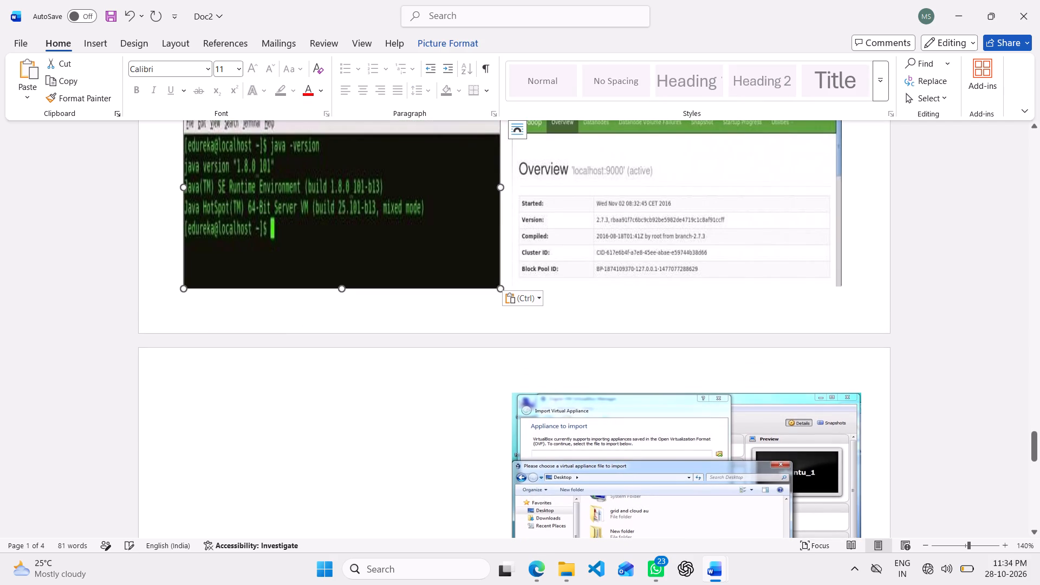
Stretch the pasted java -version screenshot slightly taller from its top edge, towards the top of the Namenode screenshot.
scroll(445, 225, up, 1)
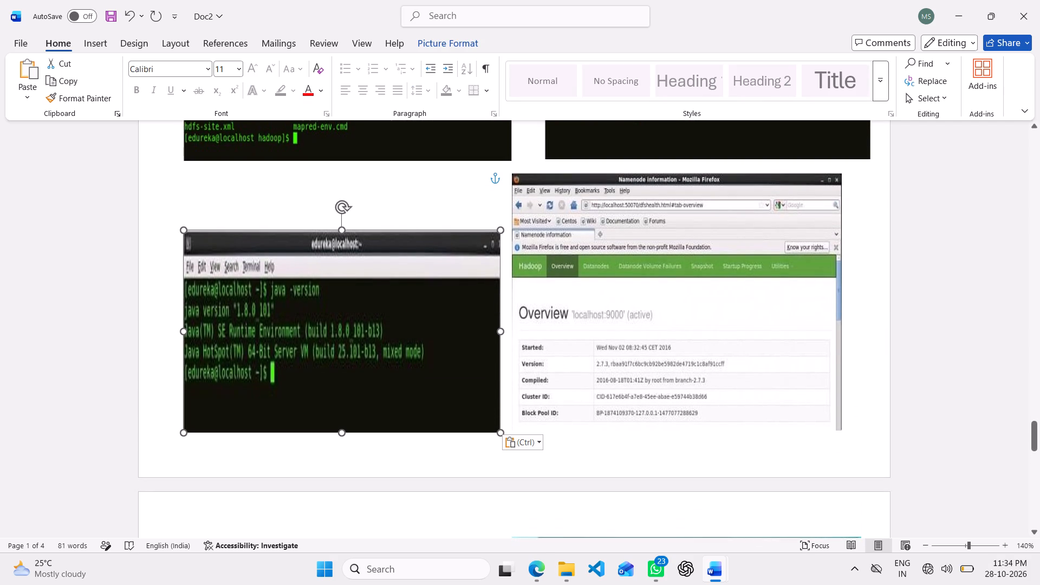
drag(344, 229, 327, 203)
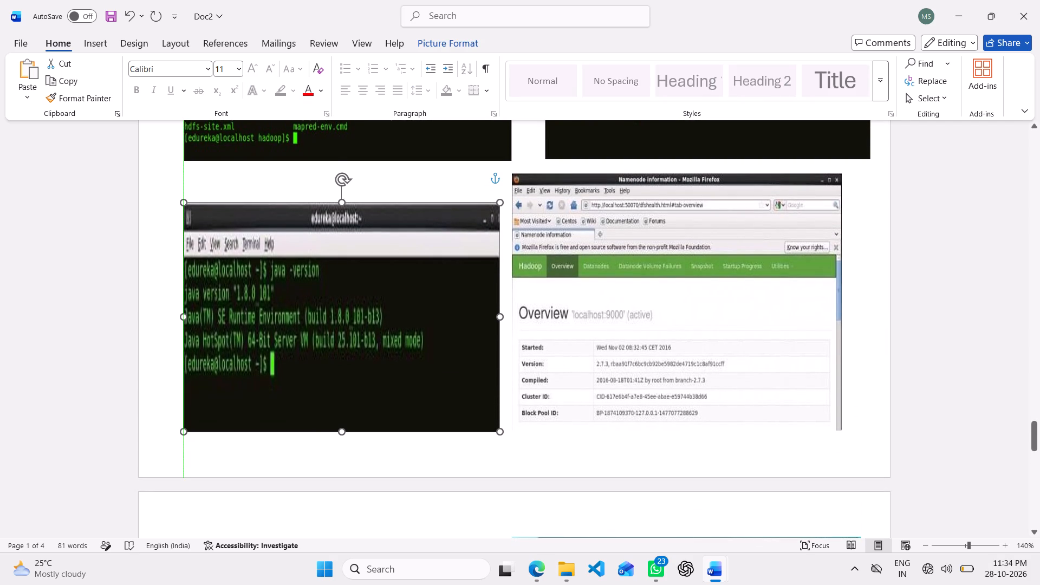
drag(327, 203, 326, 218)
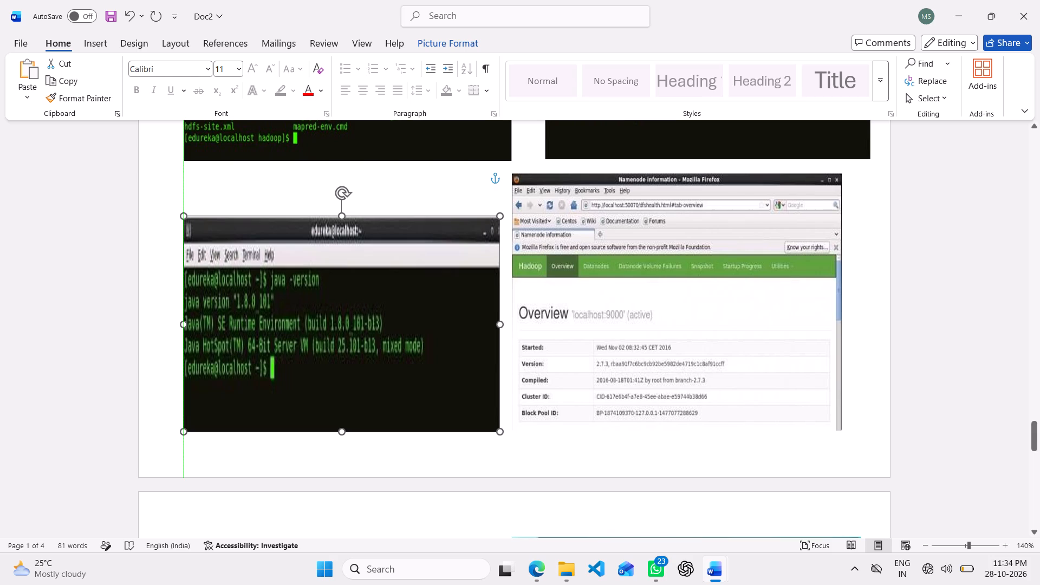
drag(326, 218, 326, 219)
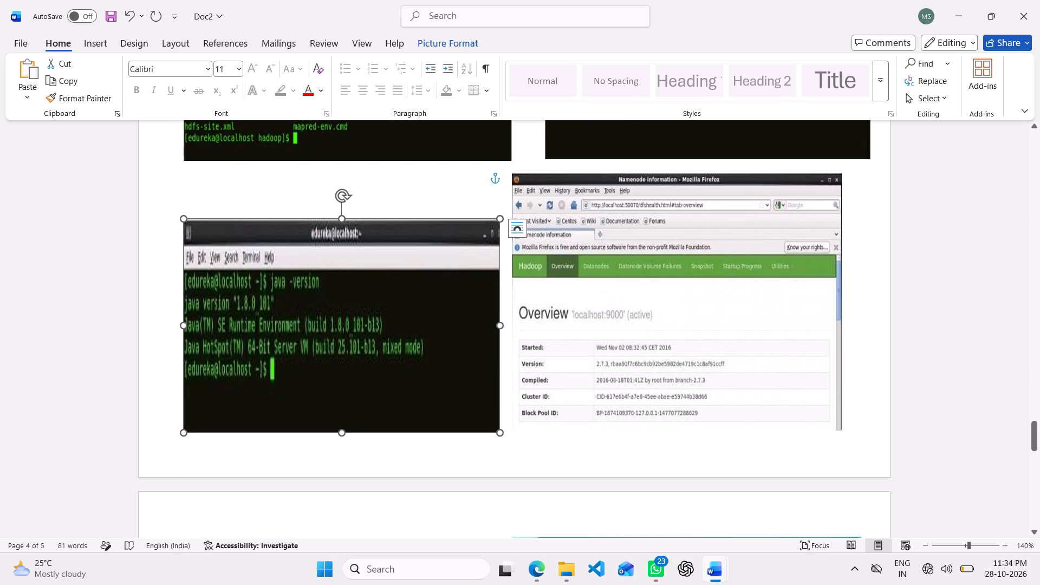
Insert a space before the Namenode information screenshot to widen the gap beside the java -version screenshot.
click(504, 392)
key(space)
key(space)
key(space)
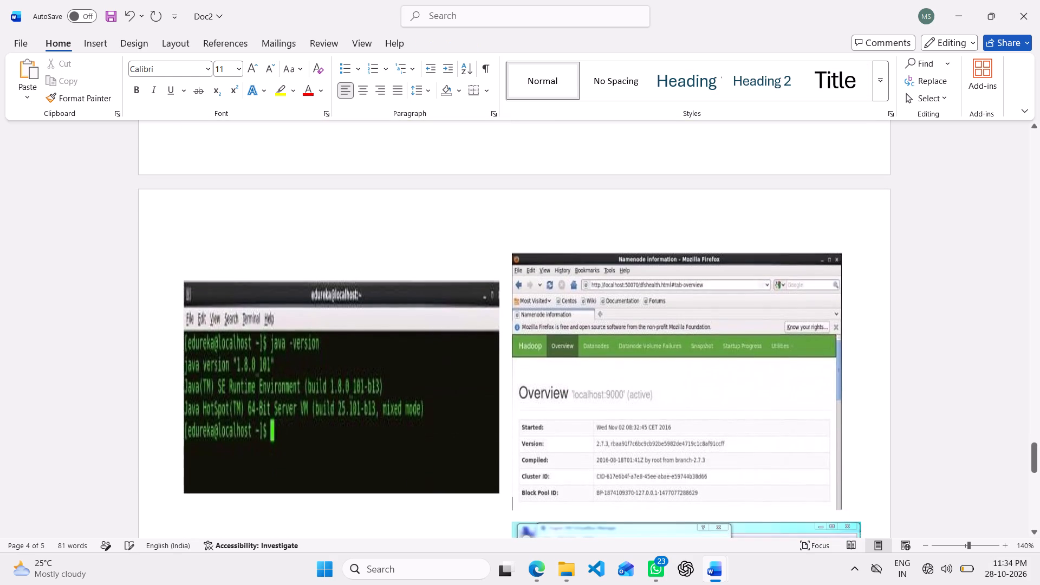
key(ctrl+z)
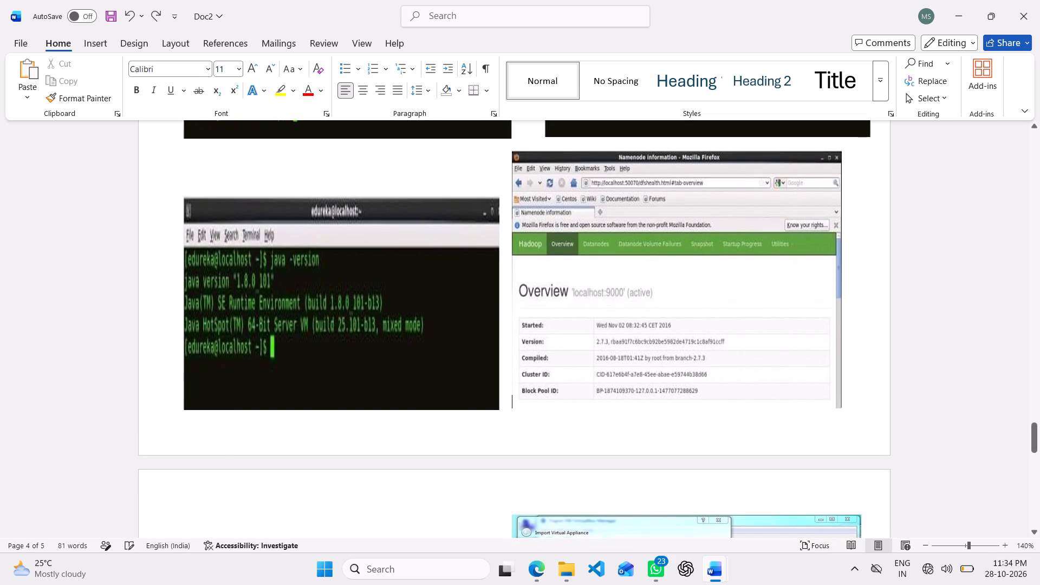
key(space)
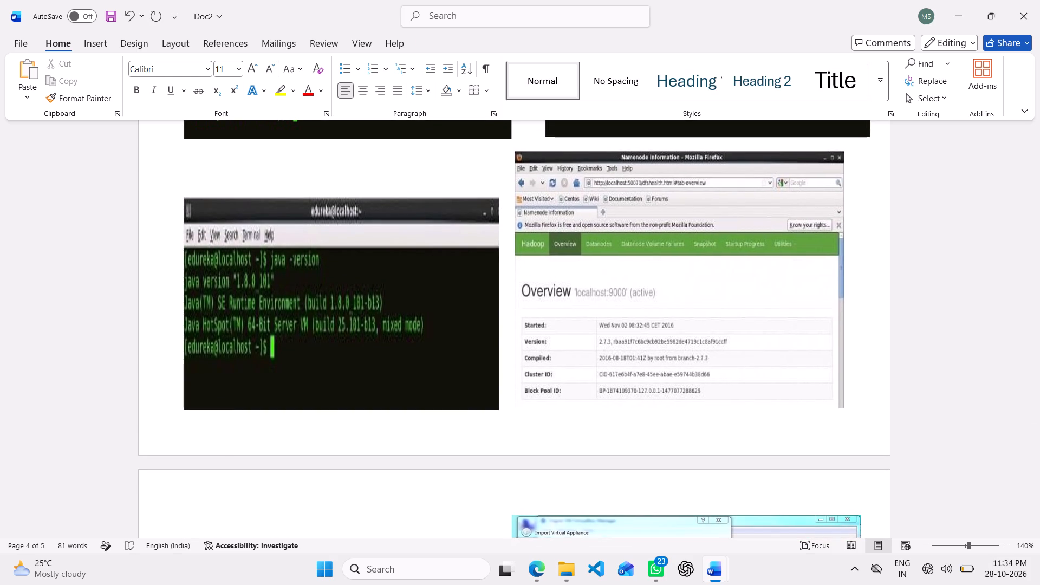
Move the java -version screenshot beside the Namenode information screenshot slightly upwards, keeping it aligned with the page's left margin.
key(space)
key(BackSpace)
scroll(516, 402, up, 1)
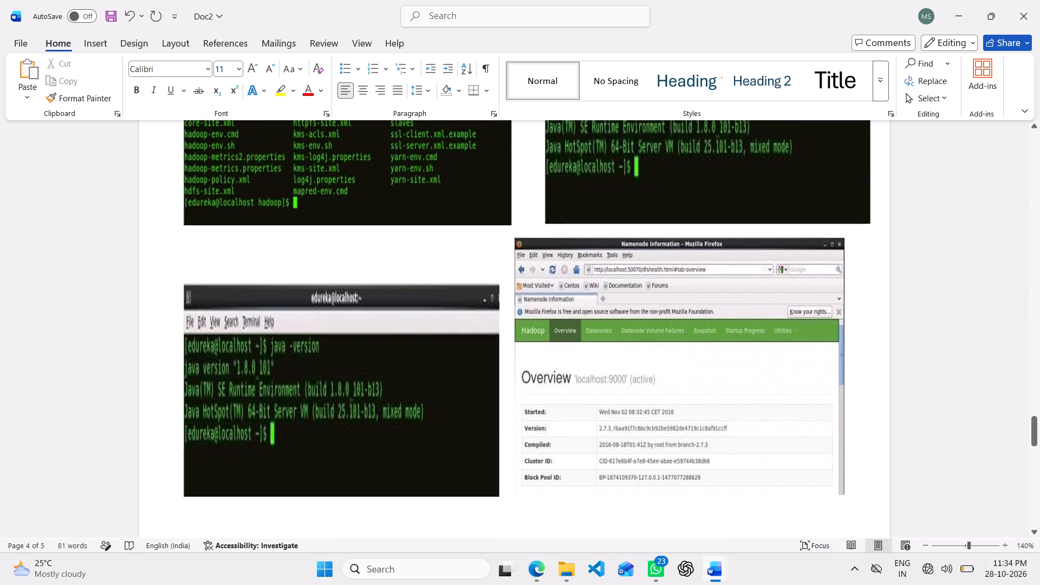
click(378, 287)
drag(378, 287, 376, 261)
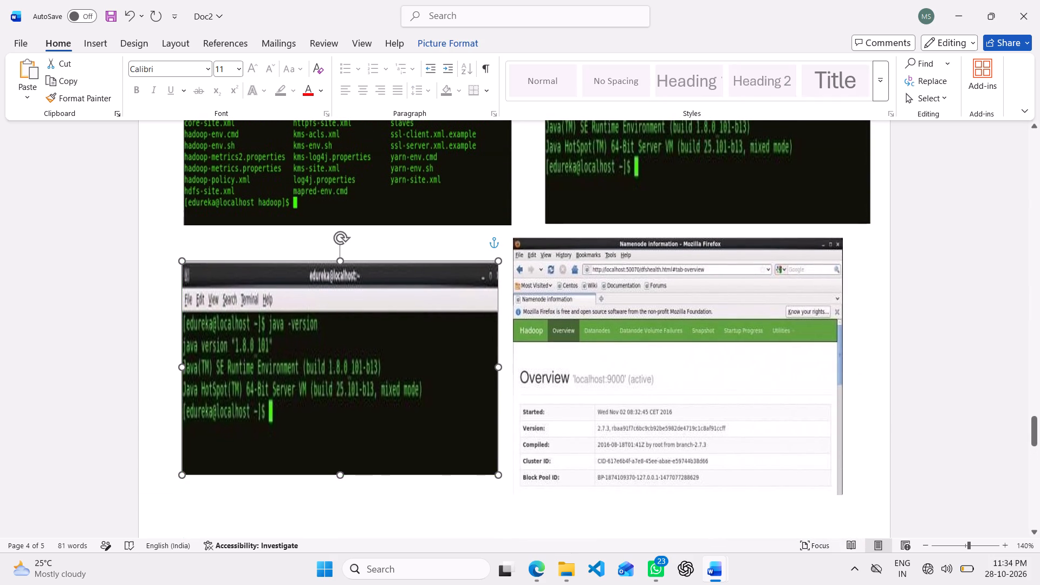
drag(376, 261, 380, 265)
Delete an empty line at the start of page 4, above the OpenNebula Host and OpenStack Overview screenshots.
scroll(380, 265, up, 1)
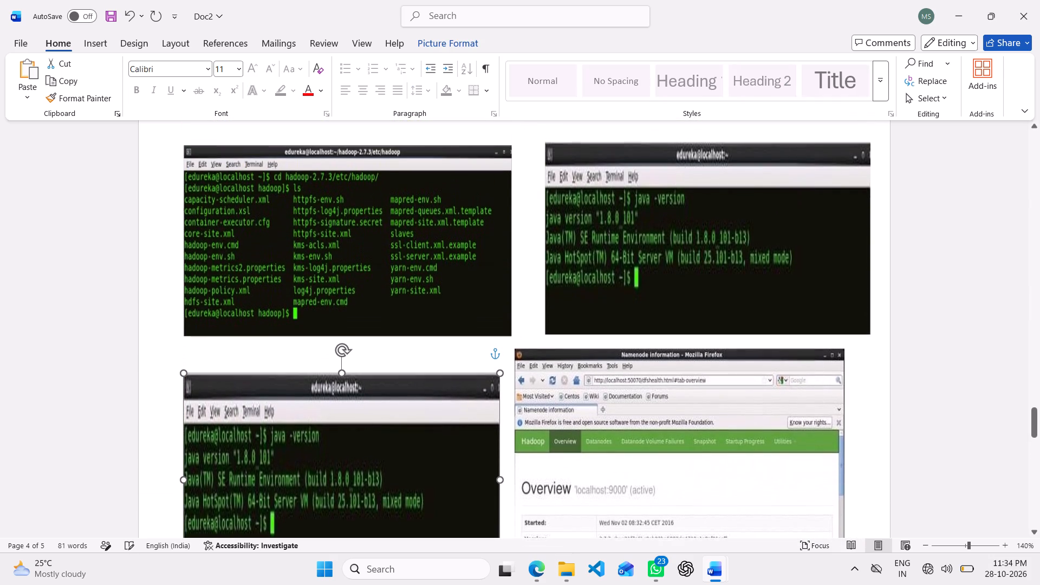
scroll(380, 265, up, 2)
scroll(380, 265, down, 1)
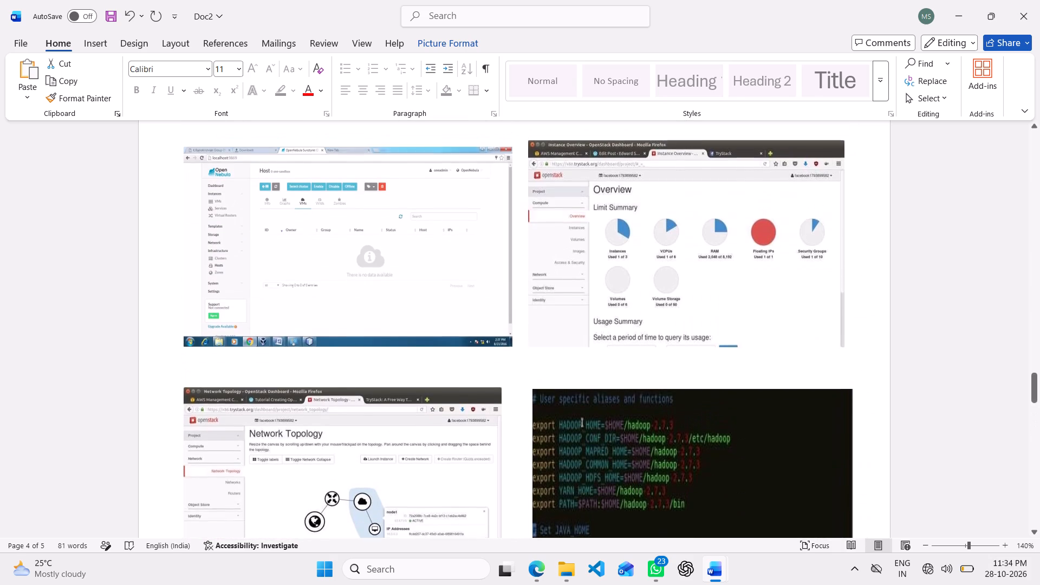
scroll(380, 265, down, 1)
scroll(380, 265, up, 1)
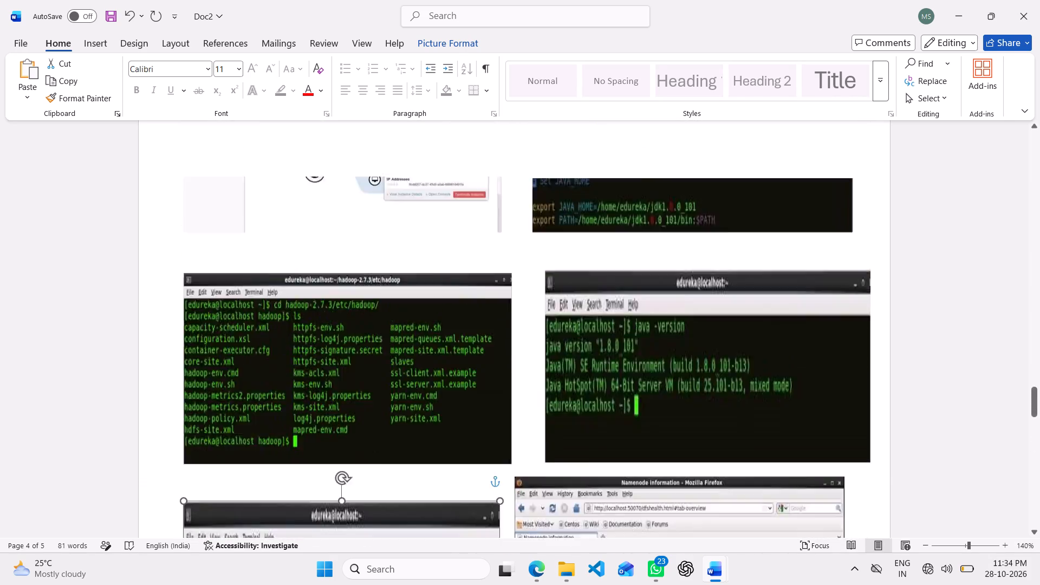
scroll(380, 265, up, 2)
click(315, 353)
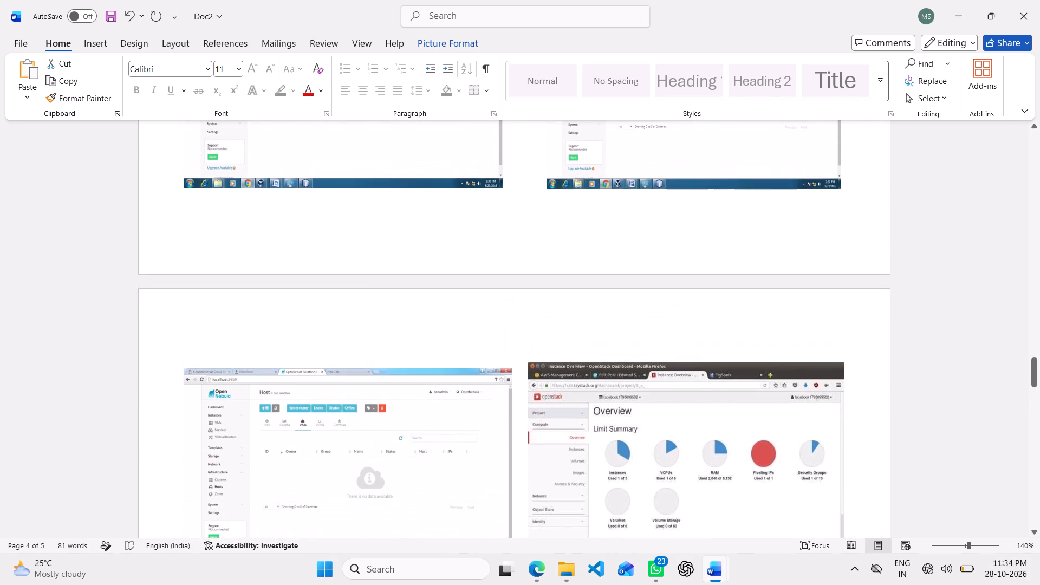
click(315, 353)
key(BackSpace)
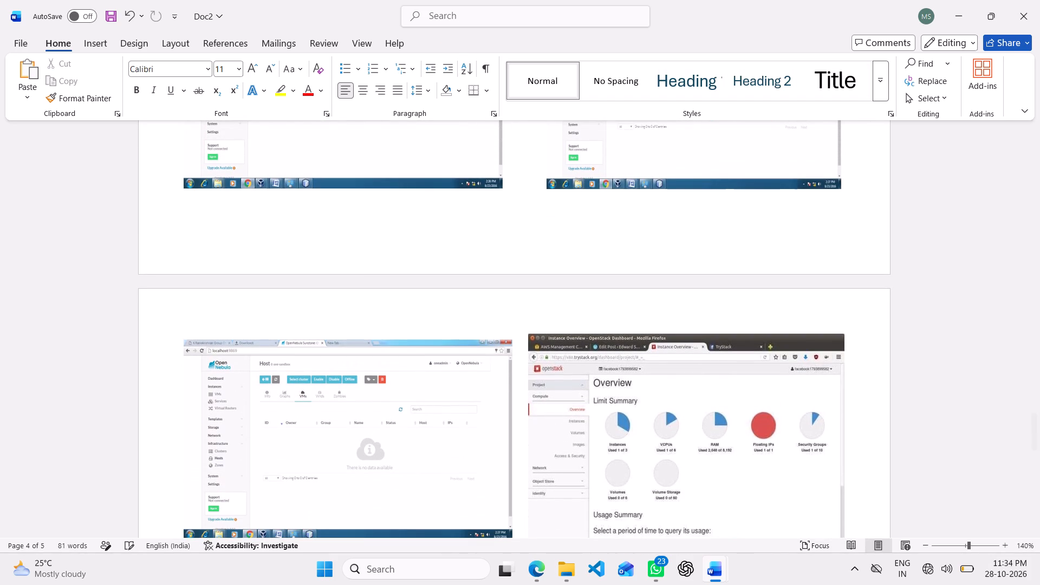
Insert a new line before the Import Virtual Appliance screenshot at the bottom of page 4 to push it onto the next page.
scroll(311, 337, down, 1)
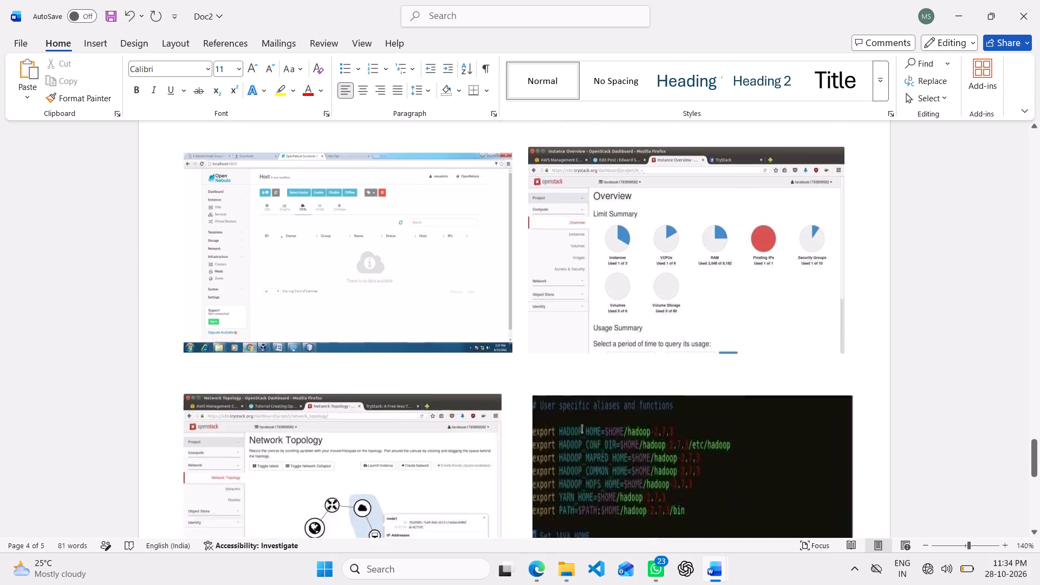
scroll(311, 337, down, 2)
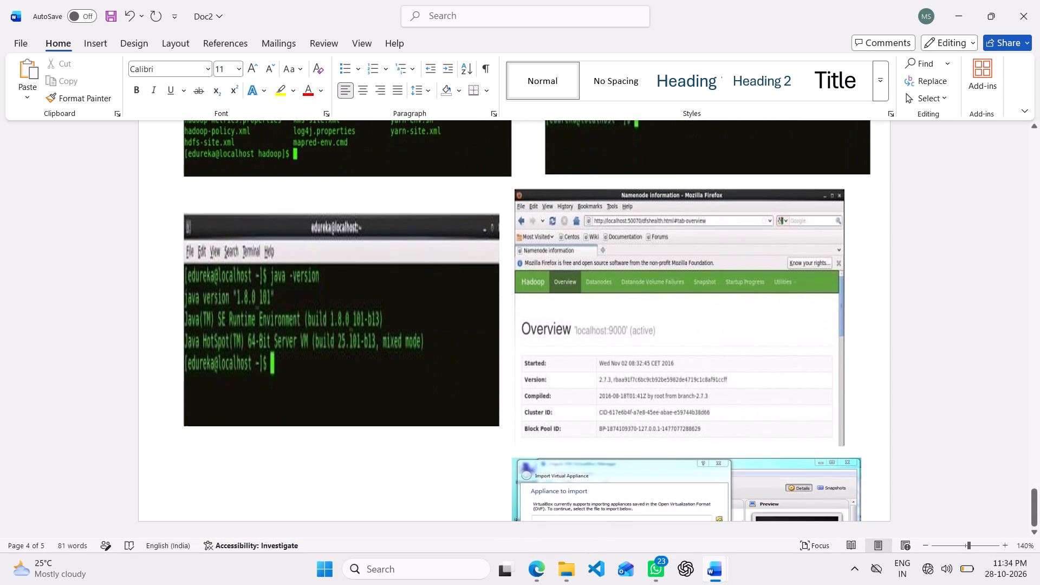
scroll(311, 337, down, 1)
scroll(413, 424, down, 1)
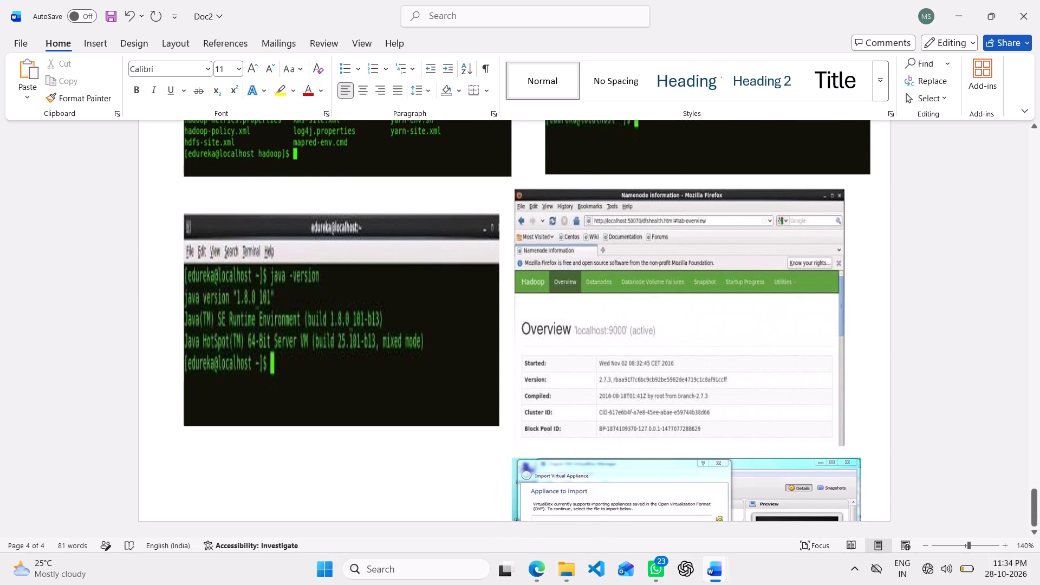
click(500, 458)
key(Return)
scroll(500, 458, up, 1)
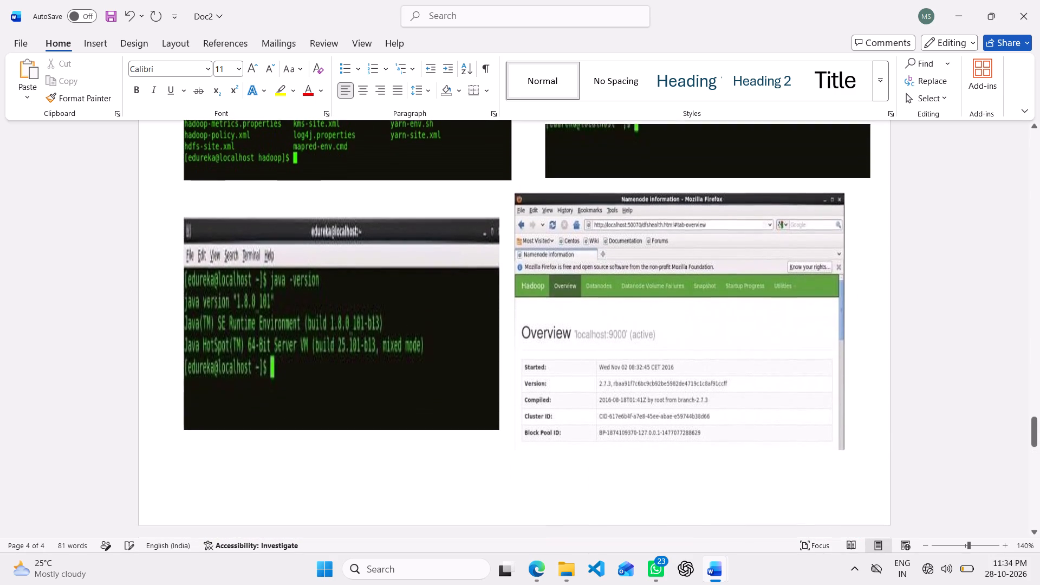
Review the layout of the screenshot rows from the Hadoop page and the last page back to the Google Cloud rows.
scroll(500, 458, up, 1)
scroll(535, 369, up, 1)
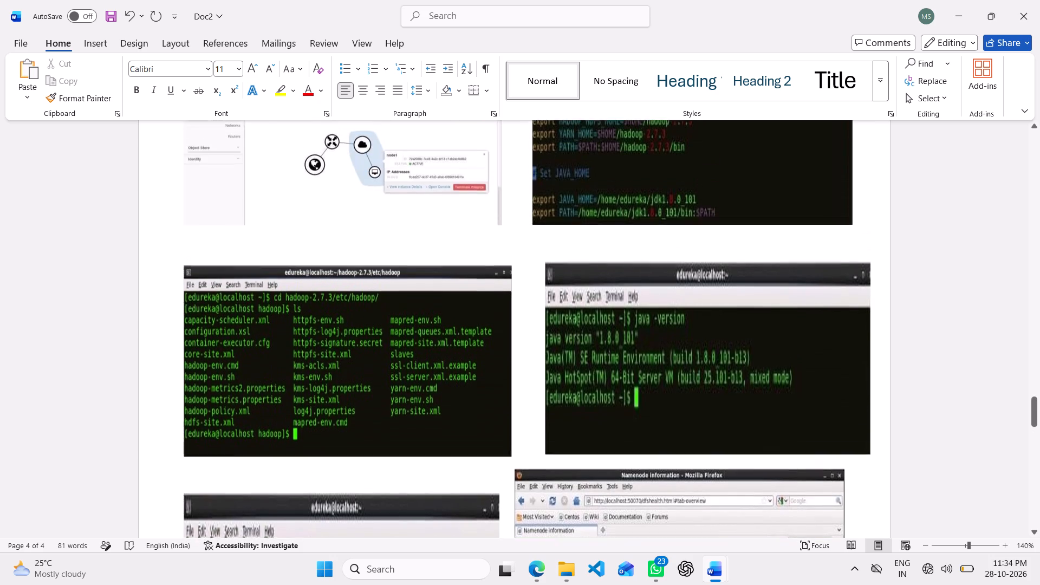
scroll(535, 369, up, 1)
scroll(535, 369, down, 1)
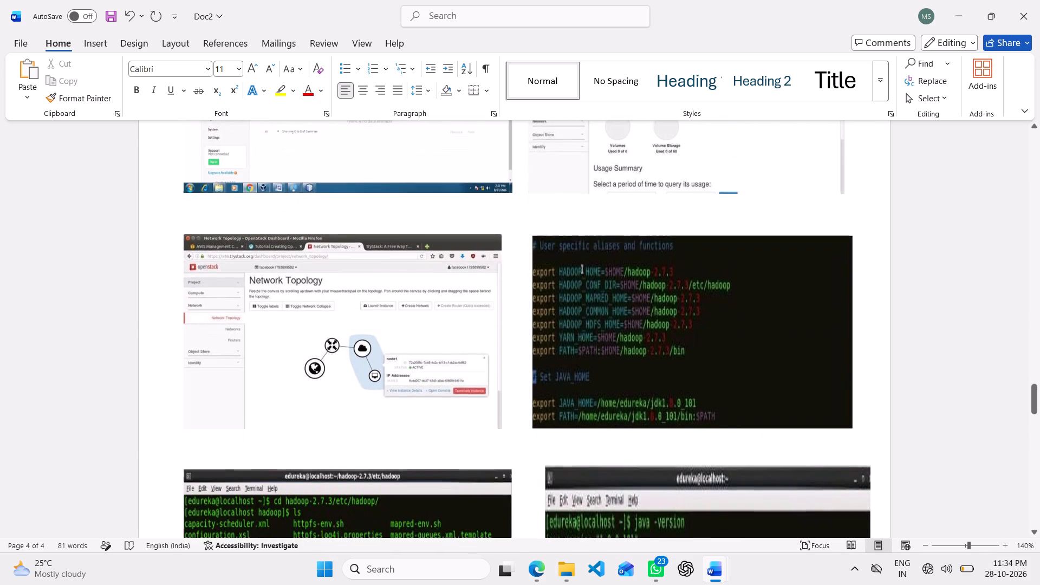
scroll(535, 369, down, 3)
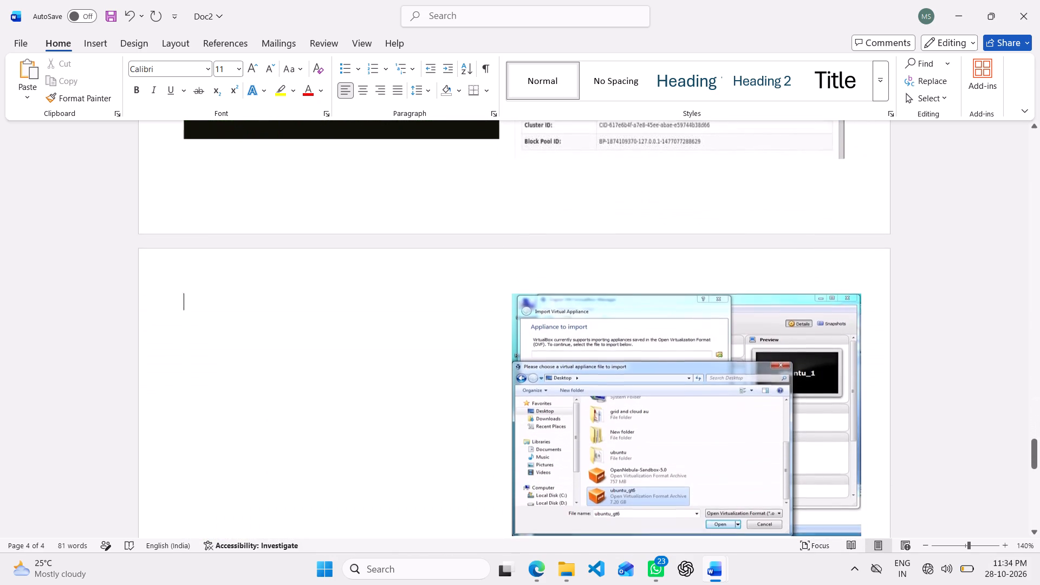
scroll(535, 369, down, 1)
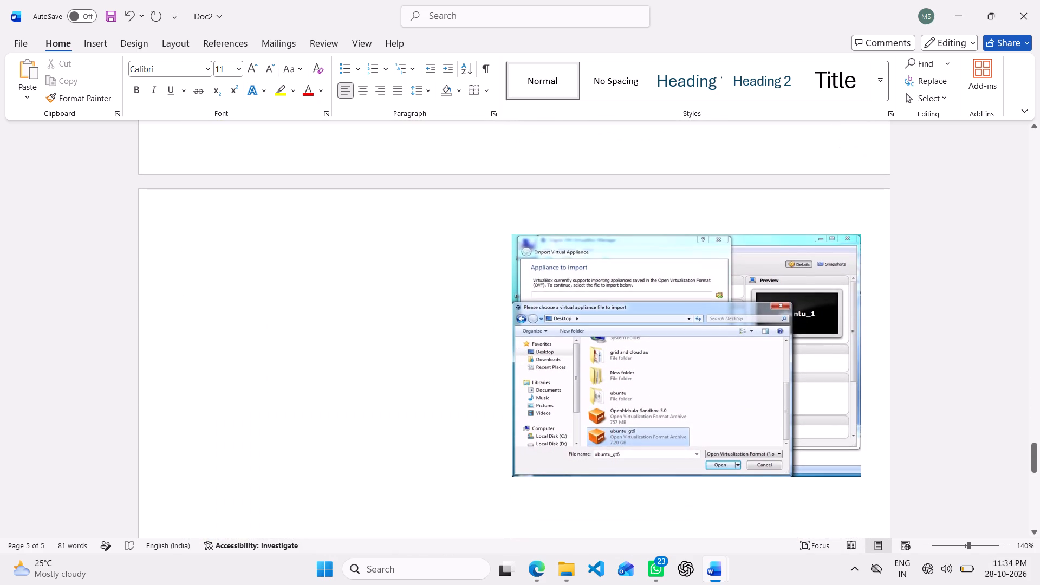
scroll(535, 369, up, 7)
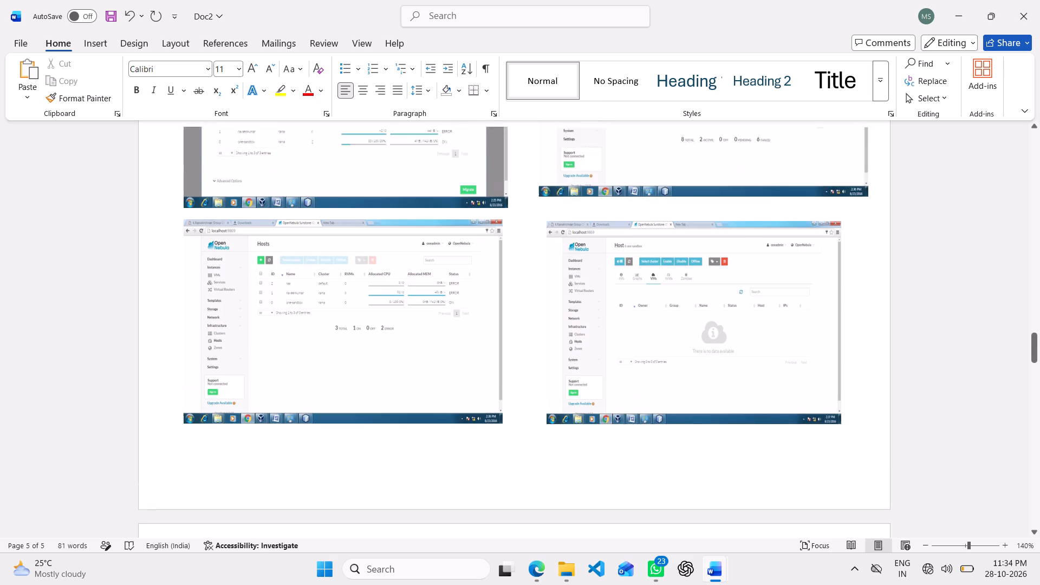
scroll(535, 369, up, 5)
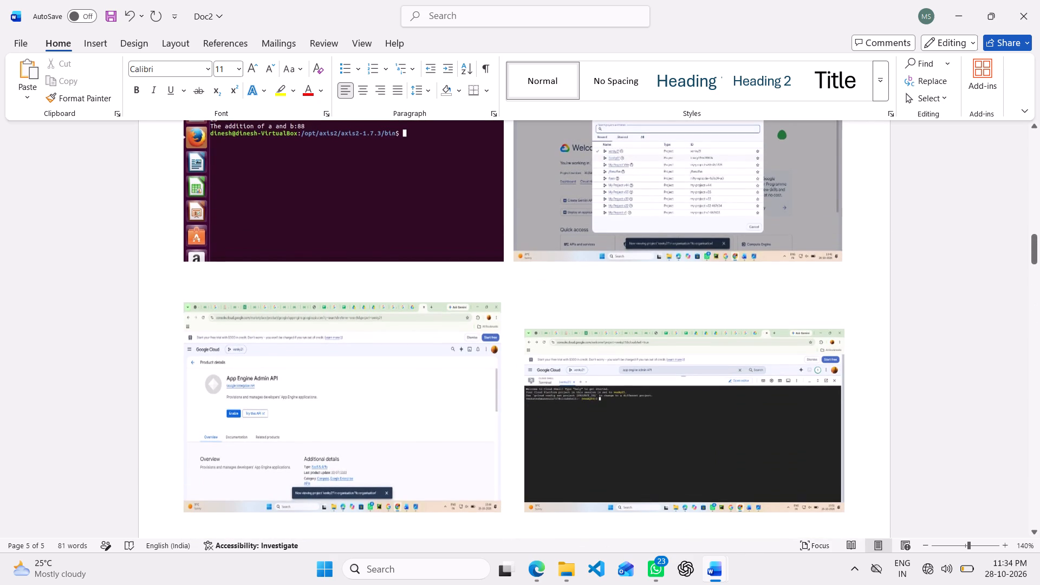
Save the Doc2 document.
click(110, 15)
Review the alignment and spacing of the screenshot rows from the VirtualBox logo through the Google Cloud and OpenNebula pages.
scroll(456, 320, up, 2)
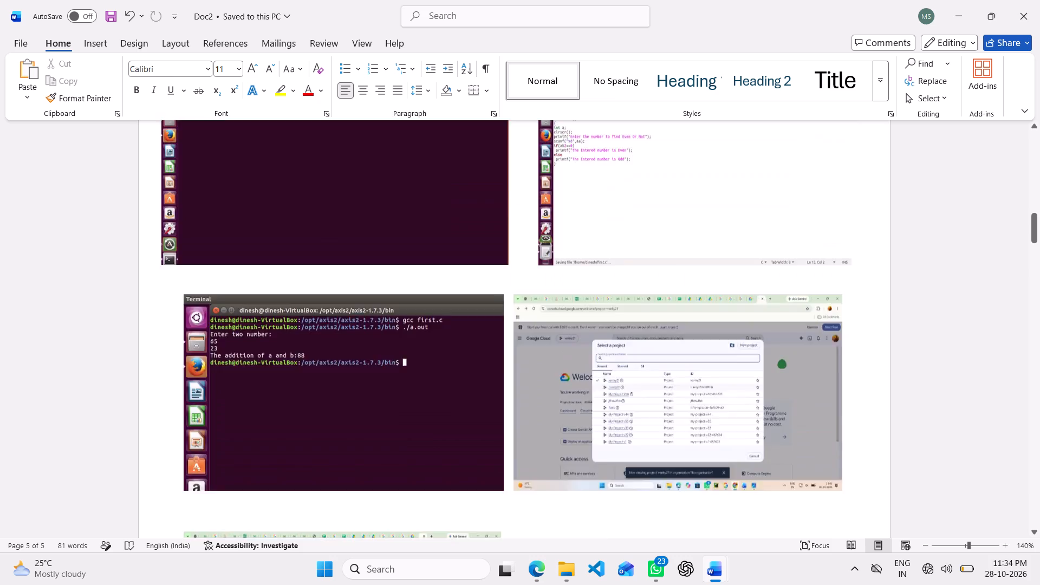
scroll(456, 320, up, 2)
scroll(456, 320, down, 1)
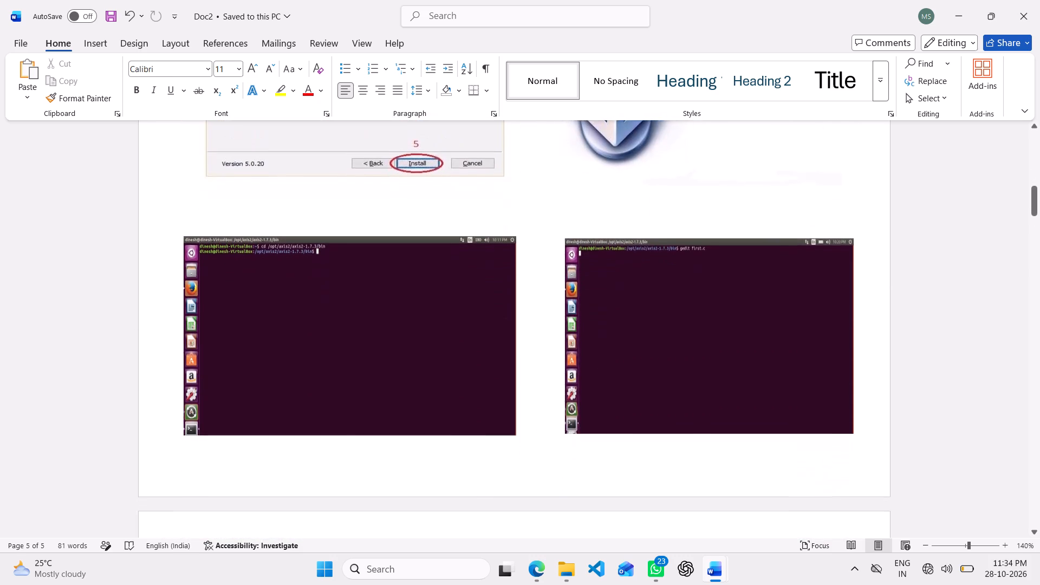
scroll(456, 320, down, 1)
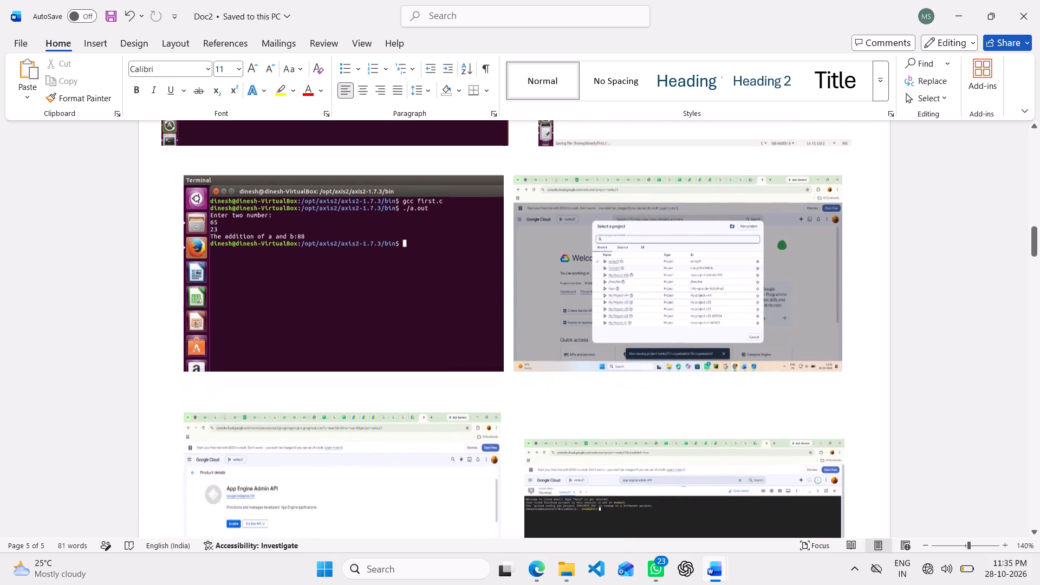
scroll(456, 320, down, 1)
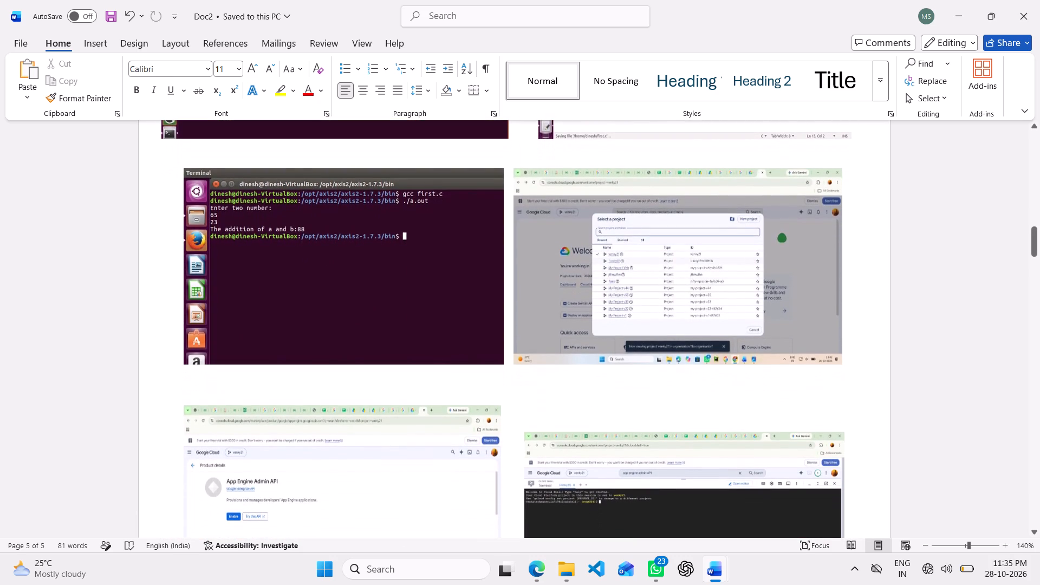
scroll(610, 315, down, 1)
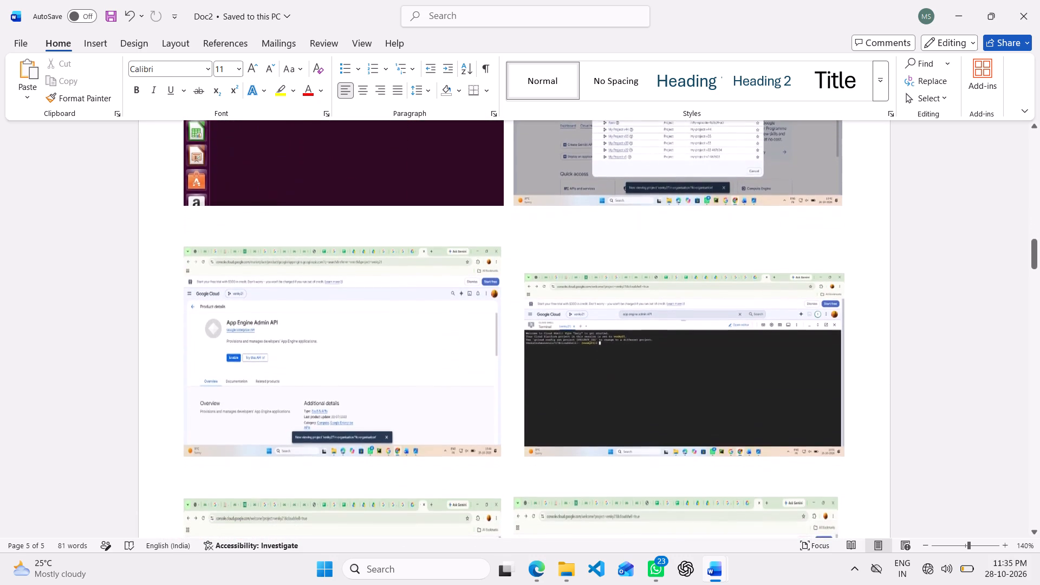
scroll(610, 315, down, 1)
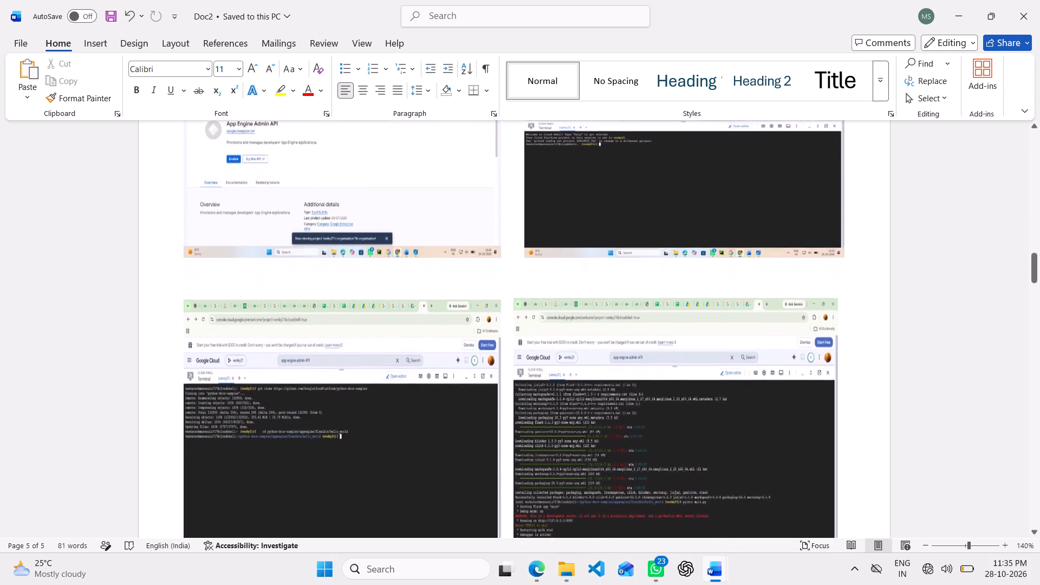
scroll(610, 315, down, 2)
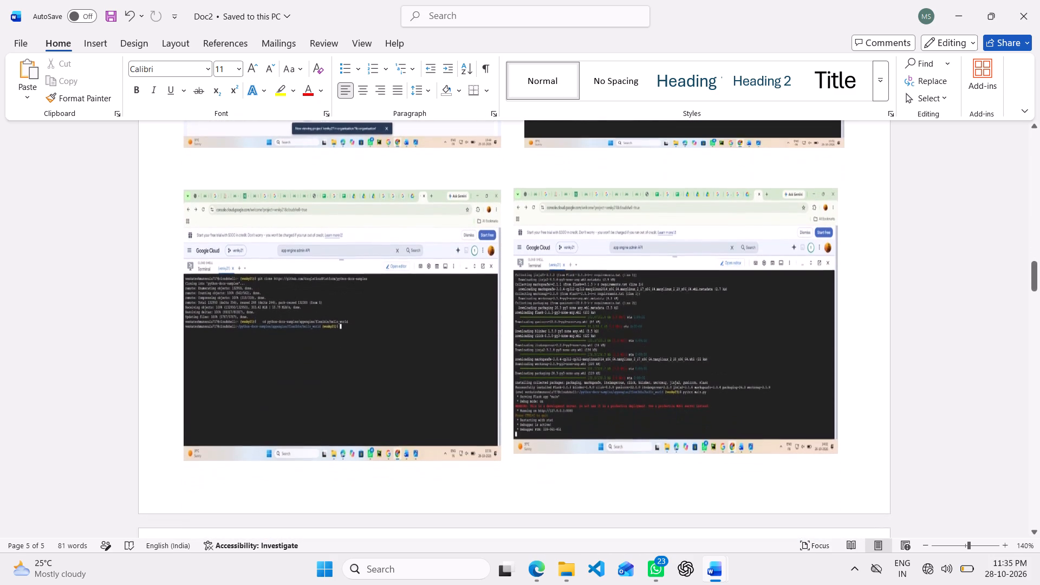
scroll(610, 315, down, 2)
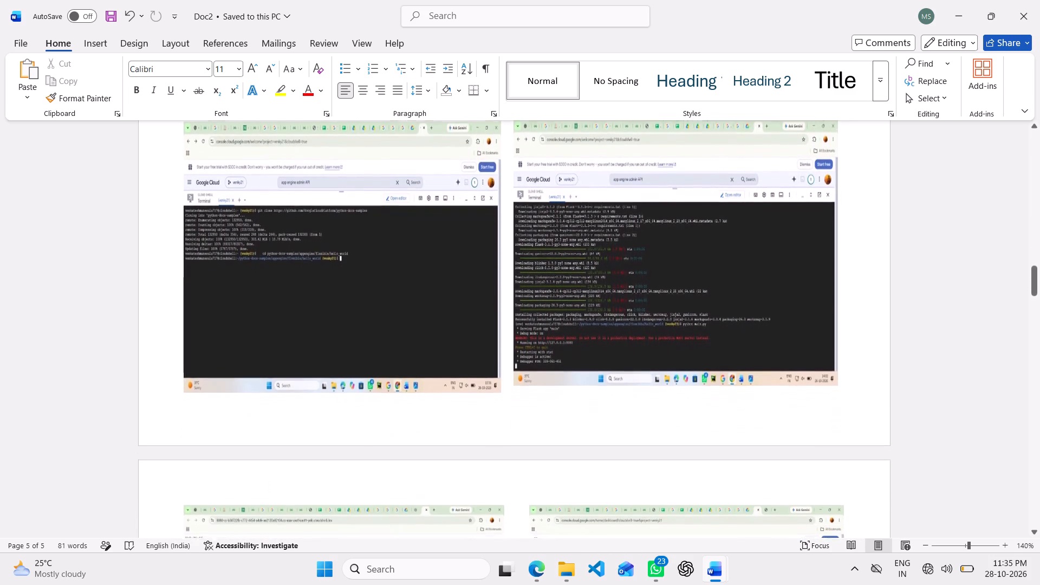
scroll(610, 315, down, 3)
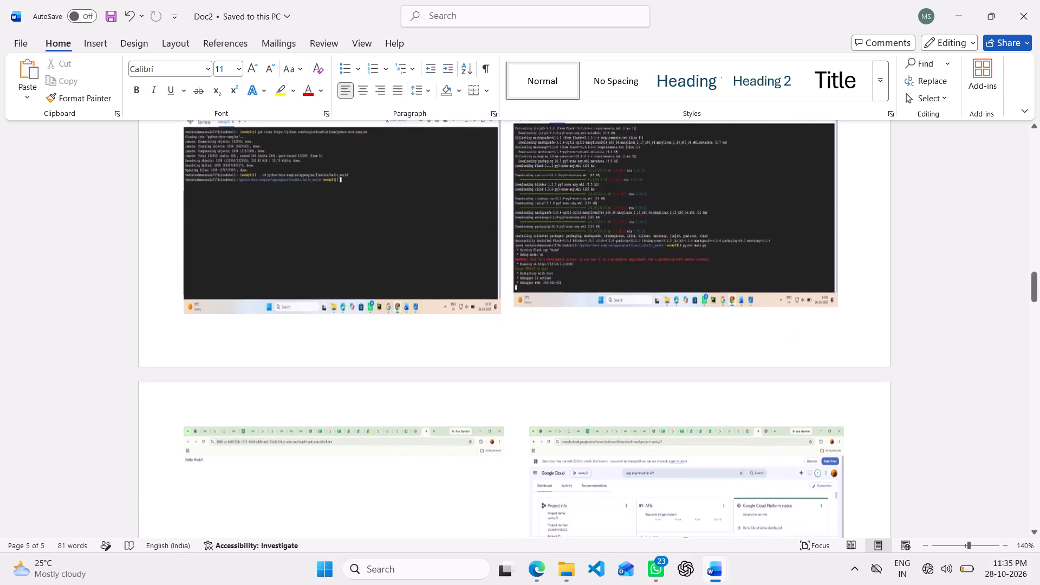
scroll(610, 315, down, 1)
scroll(610, 315, up, 2)
scroll(610, 315, down, 1)
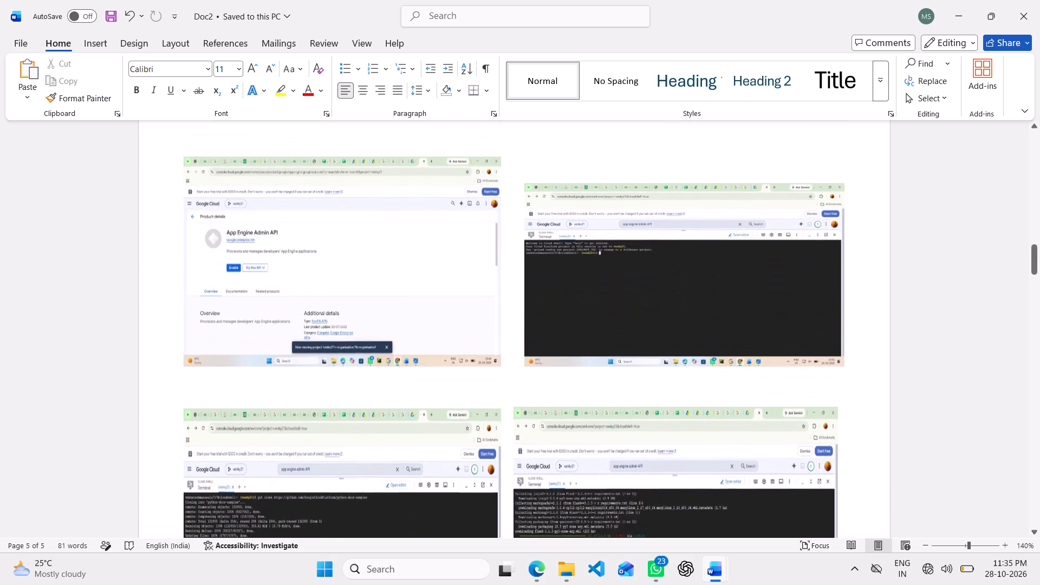
scroll(610, 315, down, 1)
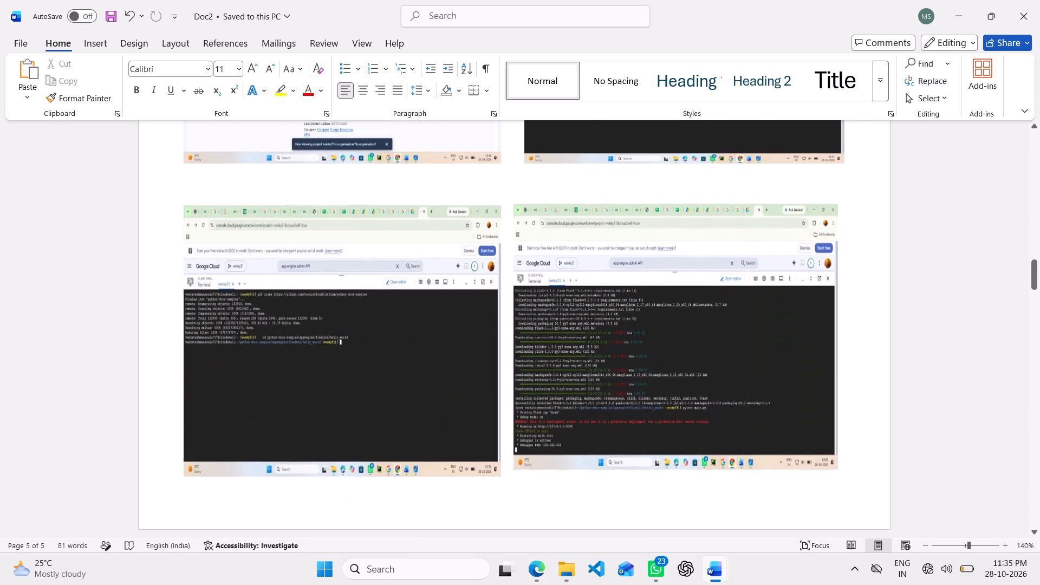
scroll(560, 330, up, 1)
scroll(560, 330, down, 1)
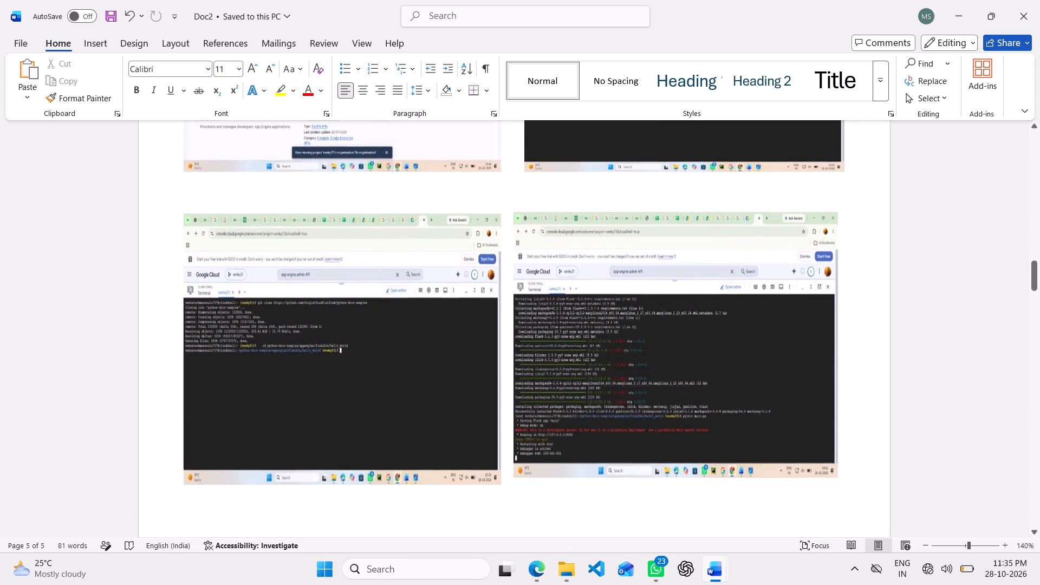
scroll(560, 330, down, 1)
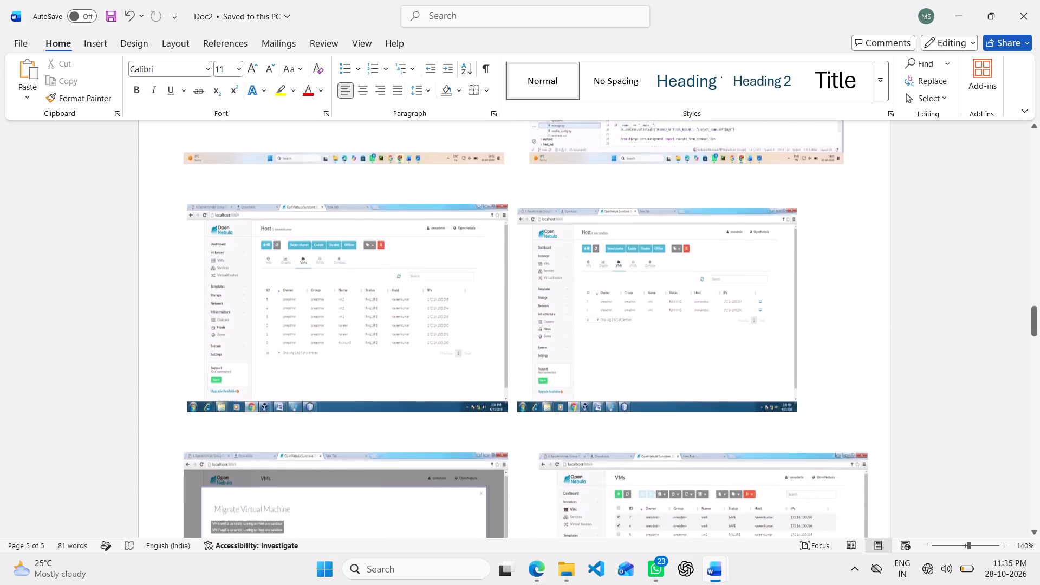
scroll(560, 330, down, 1)
scroll(560, 330, up, 2)
scroll(560, 330, down, 2)
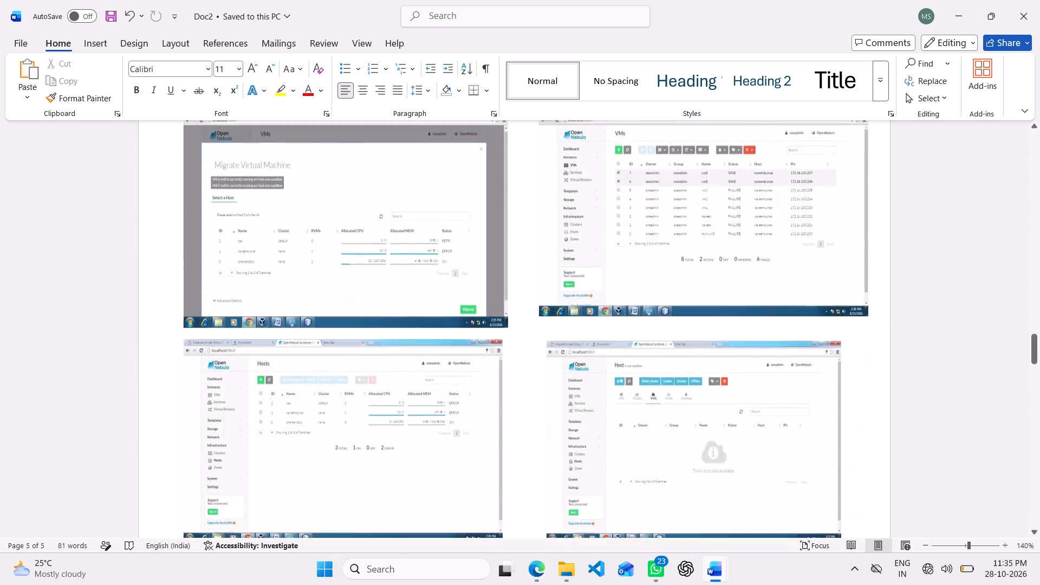
scroll(560, 330, down, 1)
scroll(560, 330, up, 8)
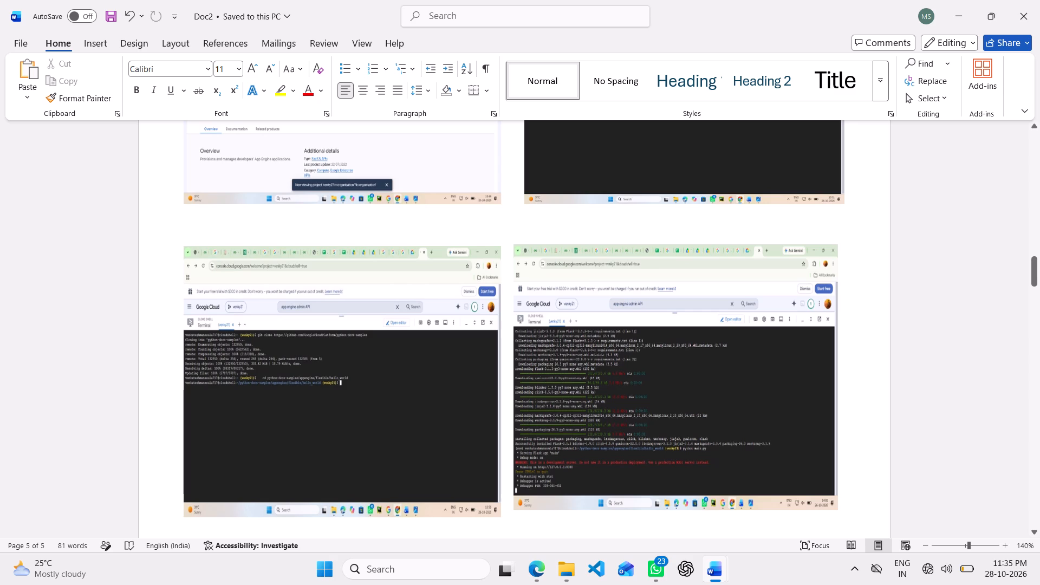
Check the last Google Cloud and OpenNebula rows in Doc2 against the VirtualBox import and OpenNebula screenshots in the cc lab document.
scroll(672, 336, up, 2)
scroll(672, 336, down, 2)
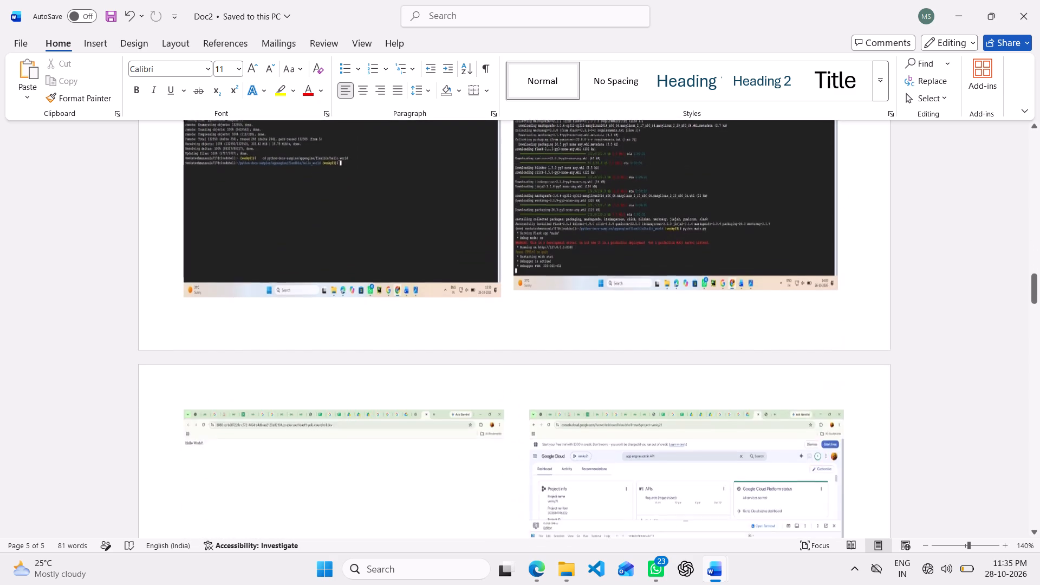
scroll(672, 336, down, 1)
key(alt+Tab)
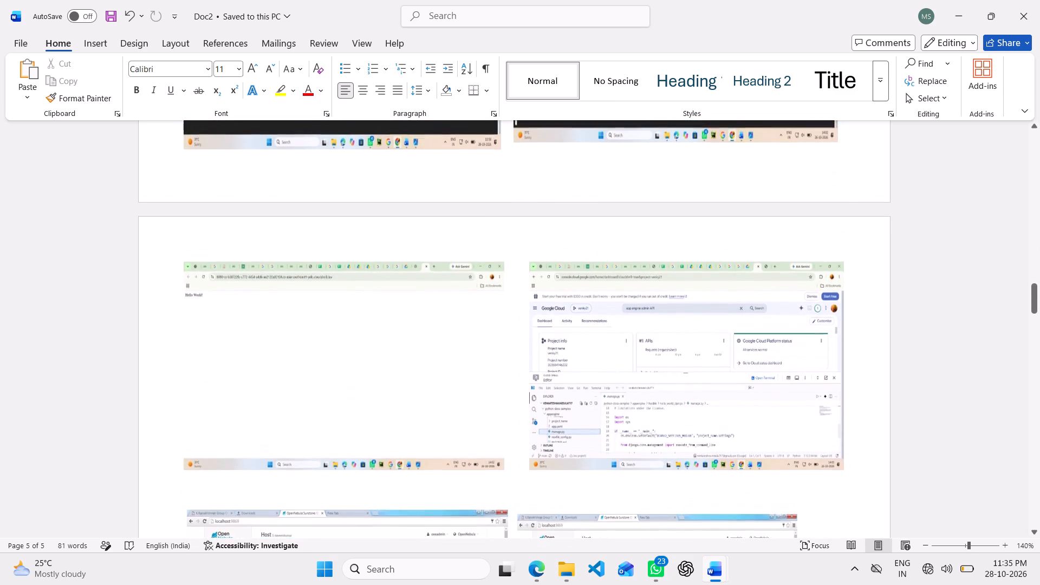
scroll(672, 336, down, 1)
right_click(672, 336)
right_click(672, 336)
scroll(672, 336, down, 1)
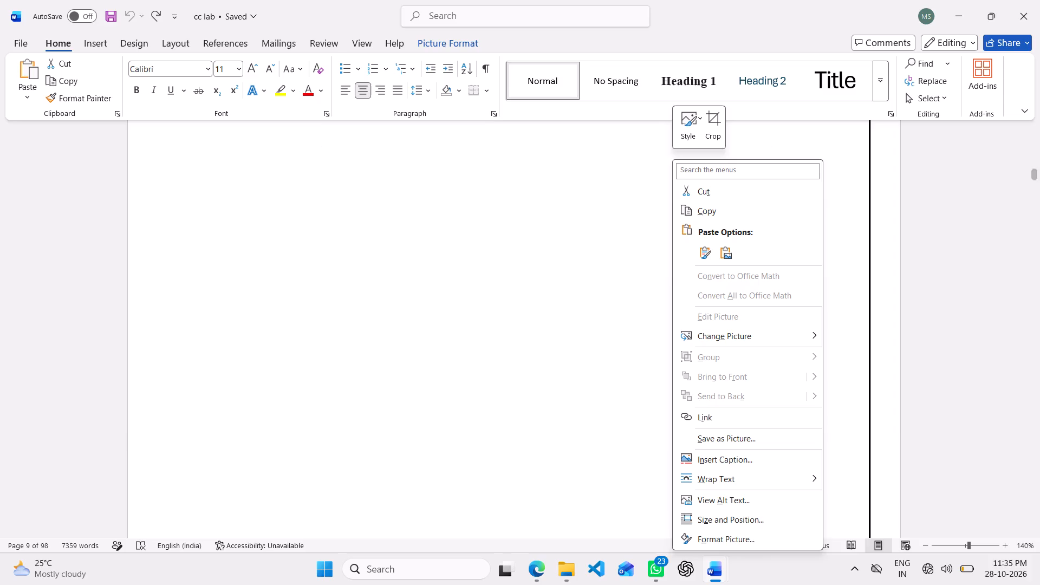
scroll(672, 336, down, 2)
click(558, 353)
scroll(558, 353, down, 2)
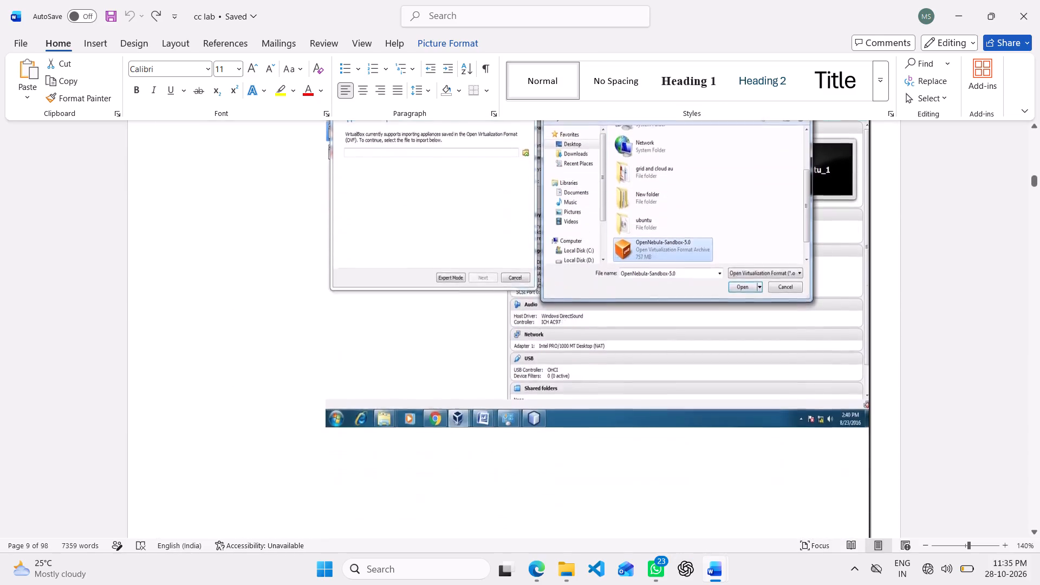
scroll(558, 353, down, 3)
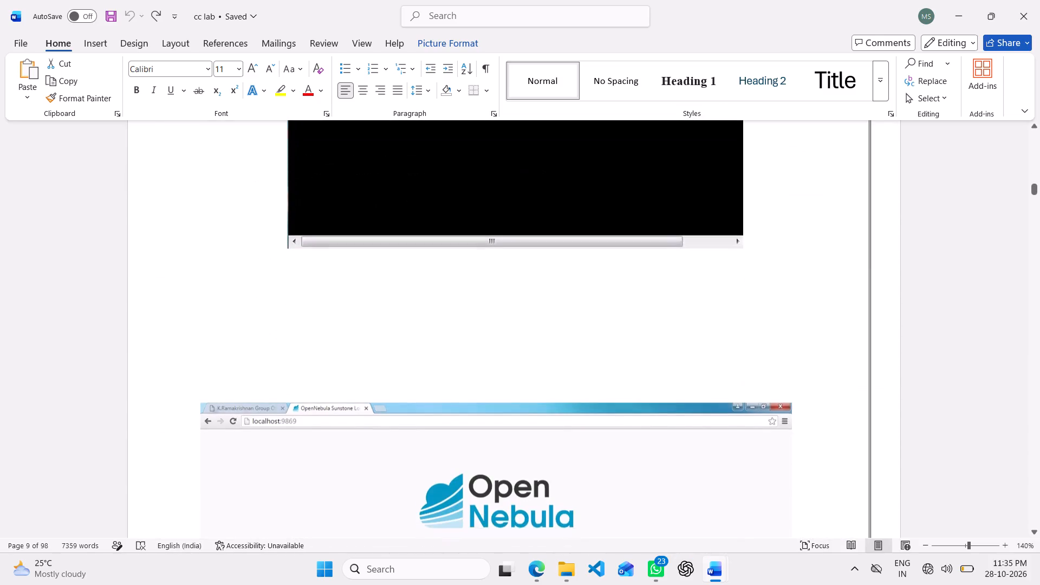
scroll(558, 353, up, 1)
scroll(558, 353, down, 1)
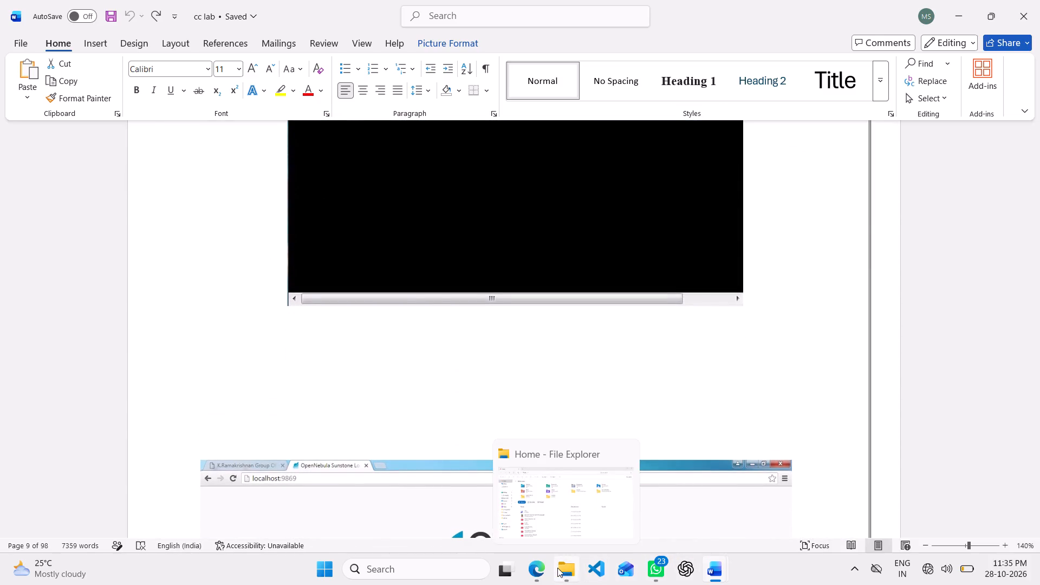
Open the Cloud computing Lab PDF from the recent files in File Explorer and look through its Google Cloud screenshots.
click(561, 510)
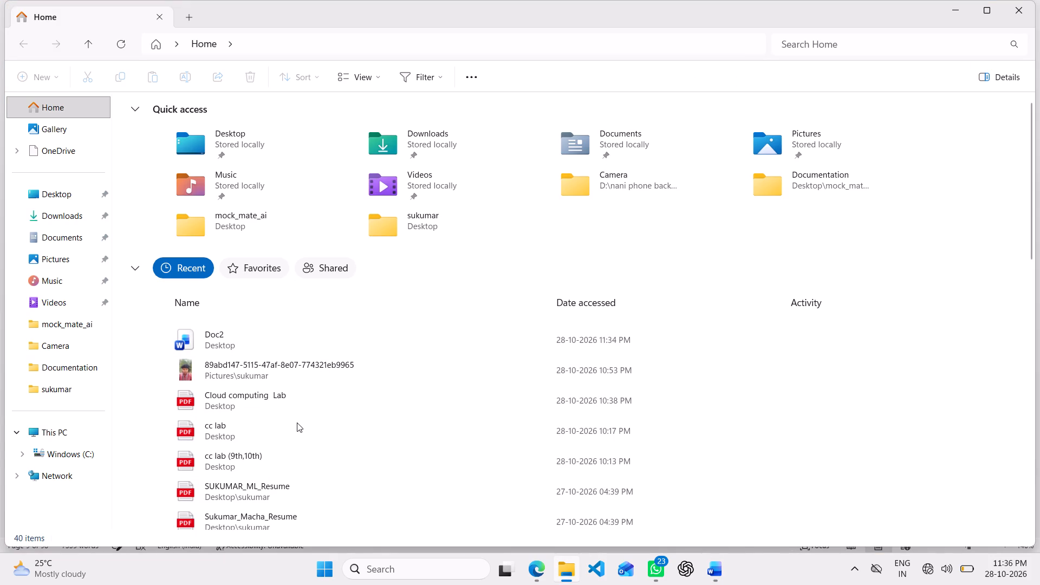
double_click(318, 398)
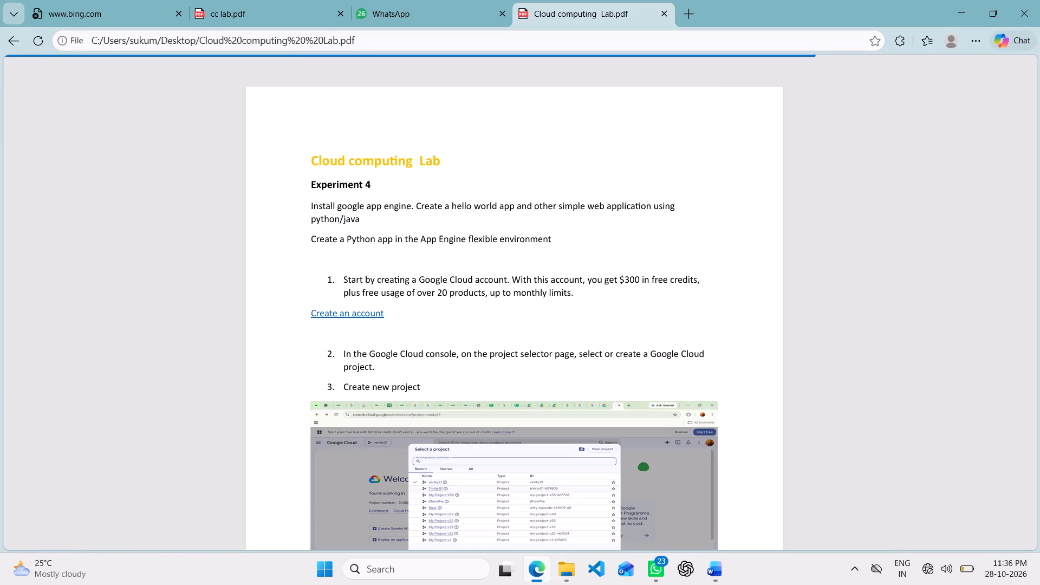
scroll(656, 343, down, 5)
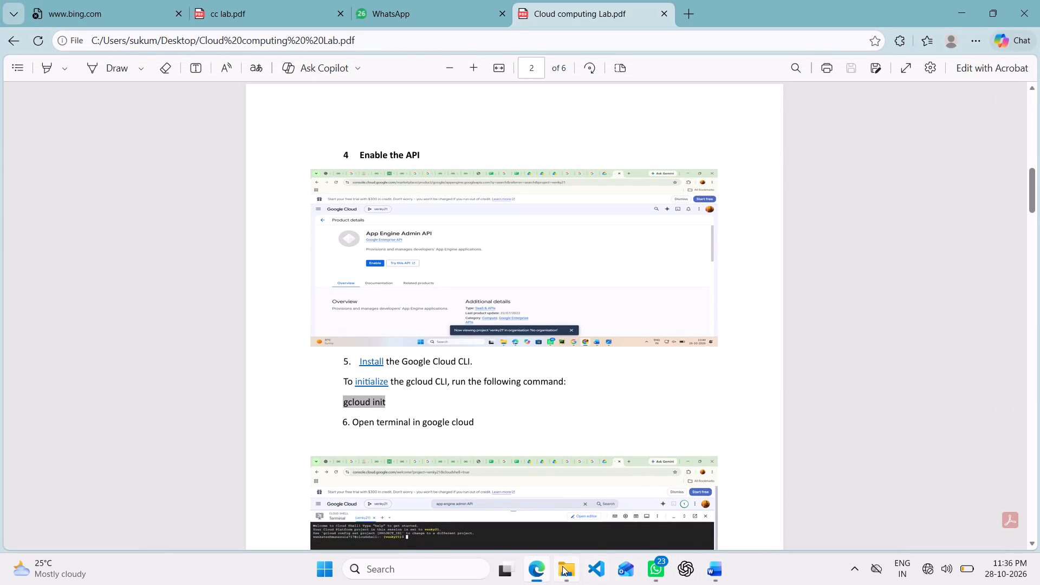
Switch back to the cc lab document in Word and open the recent Cloud computing Lab PDF from there.
click(708, 567)
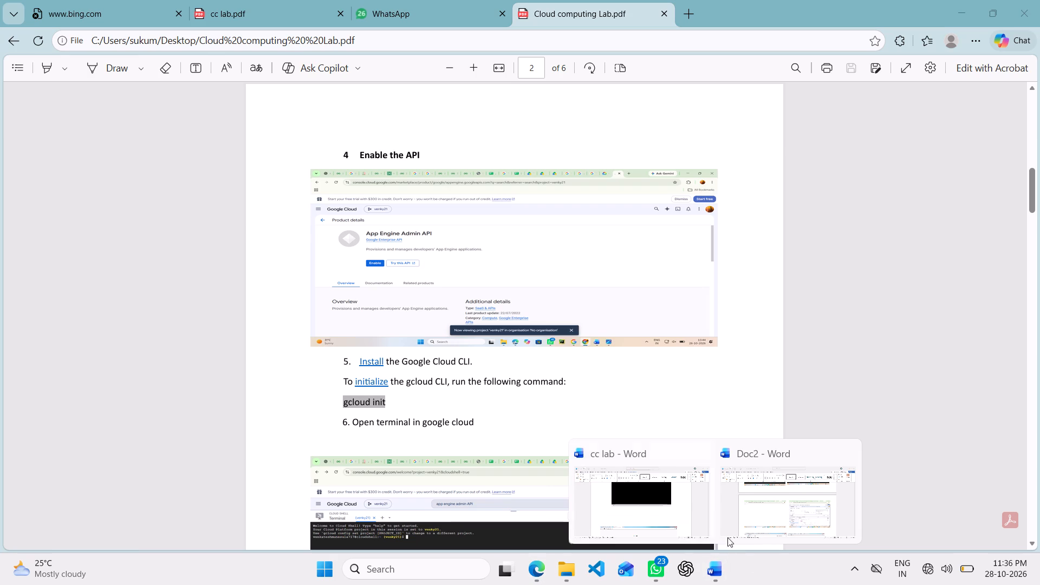
click(653, 509)
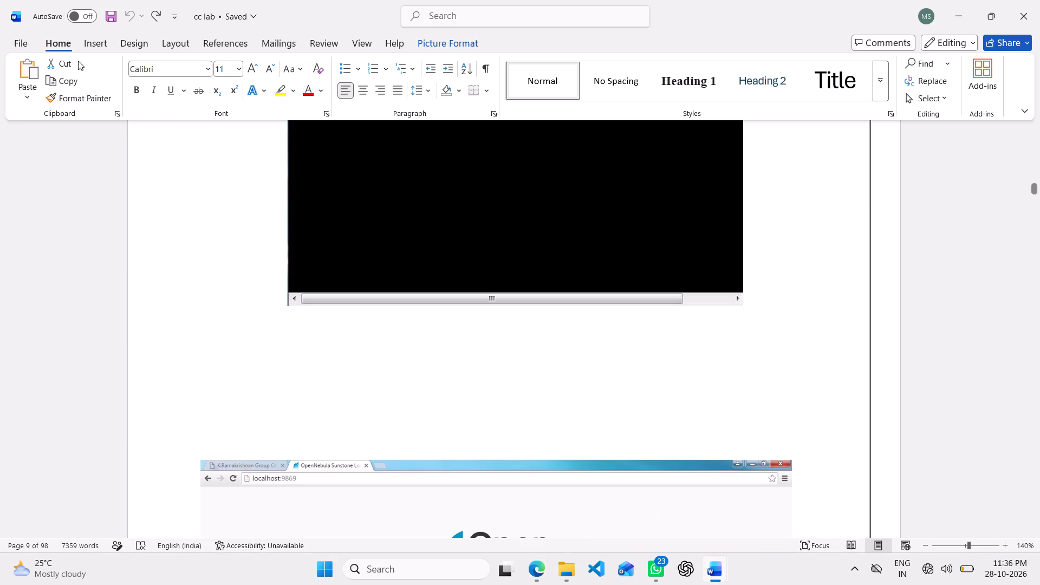
click(17, 40)
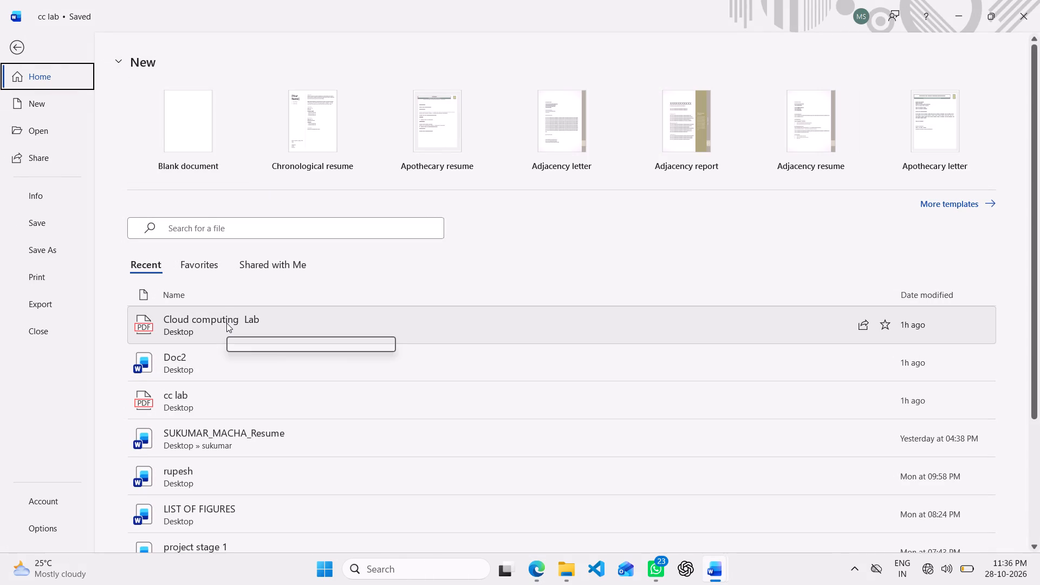
double_click(226, 323)
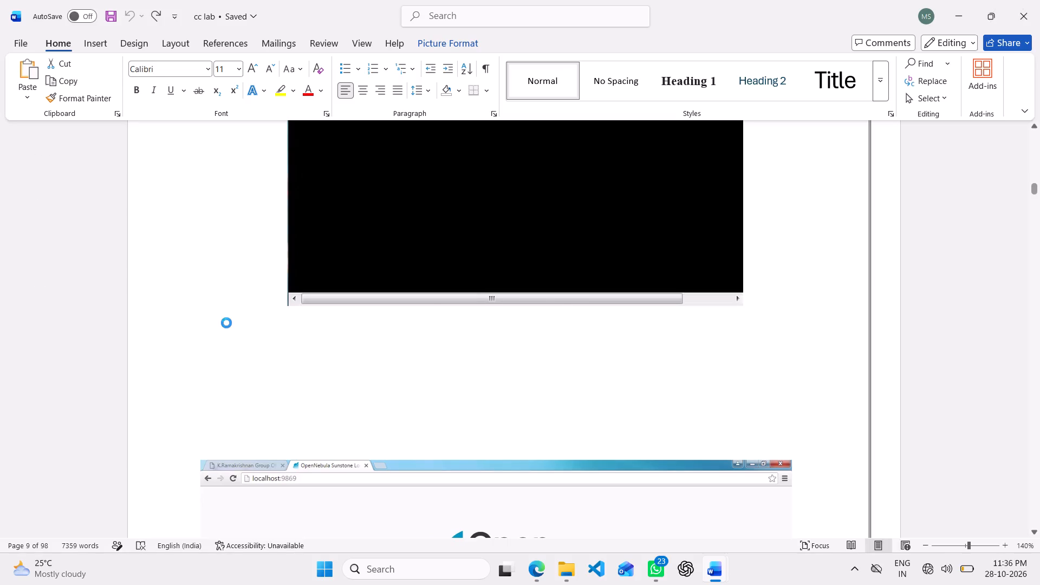
Accept converting the Cloud computing Lab PDF into an editable Word document.
click(552, 332)
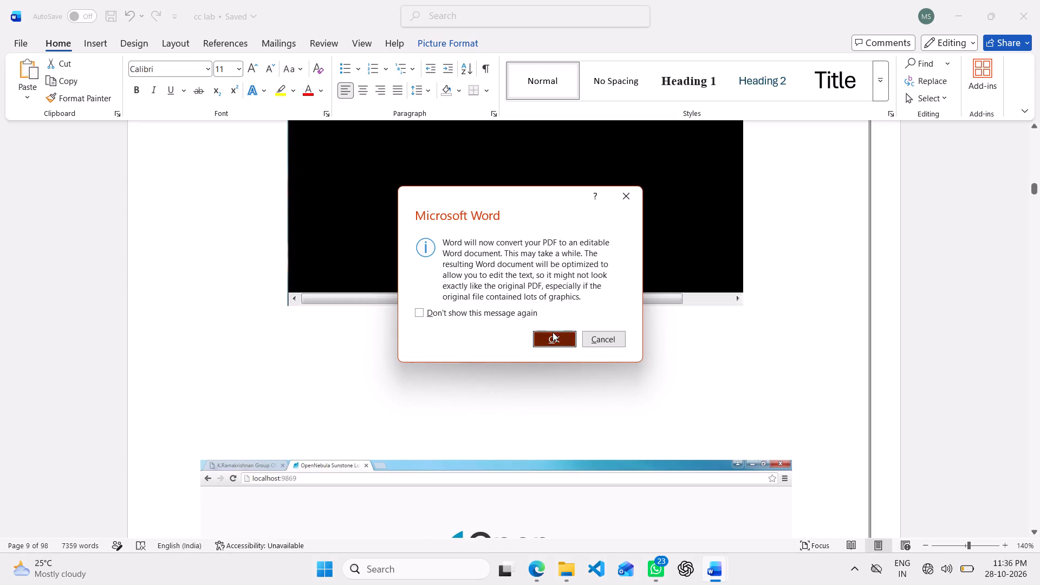
scroll(552, 332, down, 2)
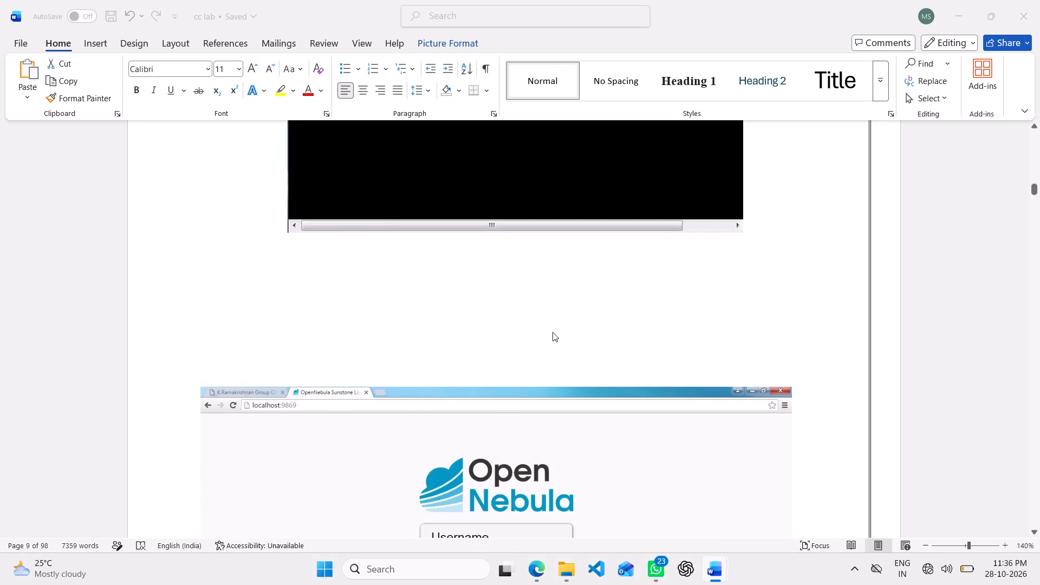
scroll(552, 332, down, 2)
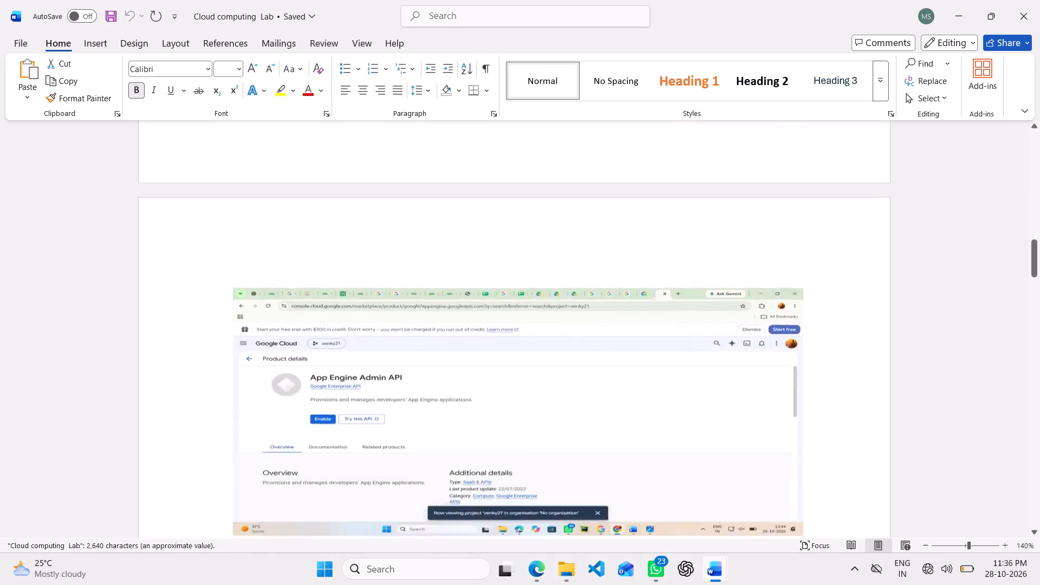
Copy the Cloud Shell screenshot of the requirements installation just above "Run the application" and begin switching to another open window.
scroll(552, 332, down, 4)
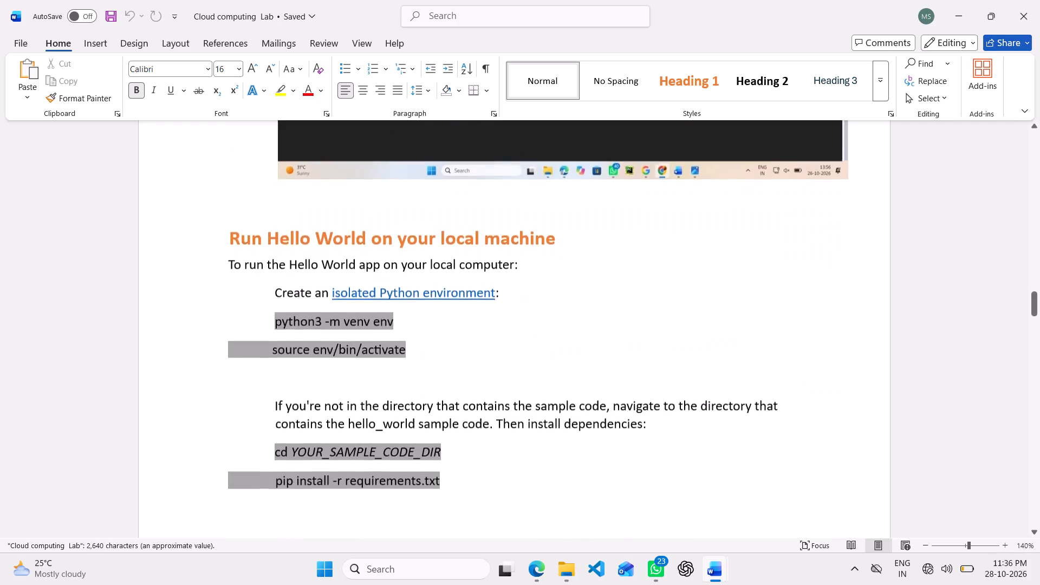
scroll(552, 332, down, 4)
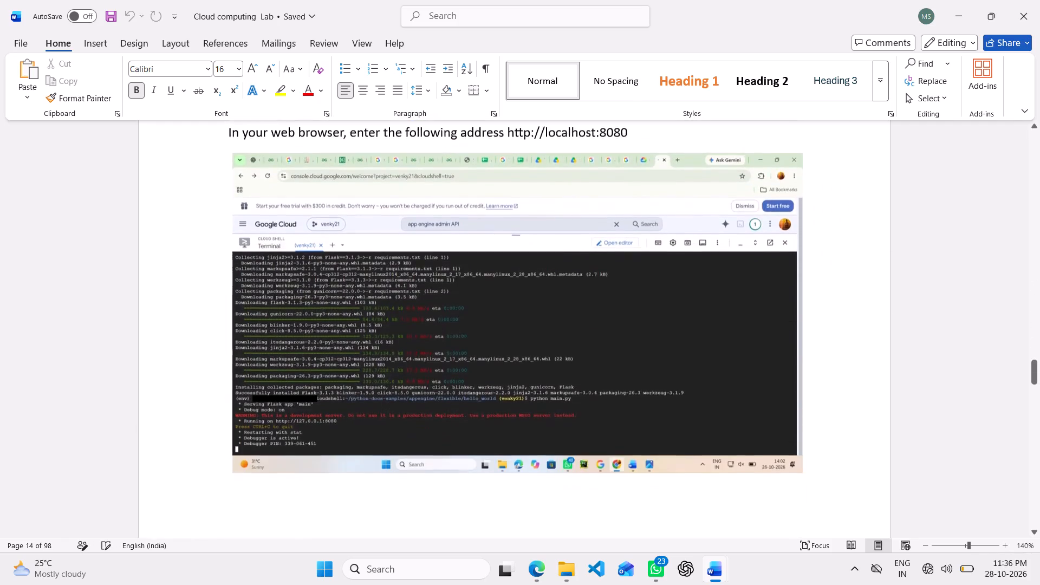
scroll(552, 332, up, 2)
click(550, 274)
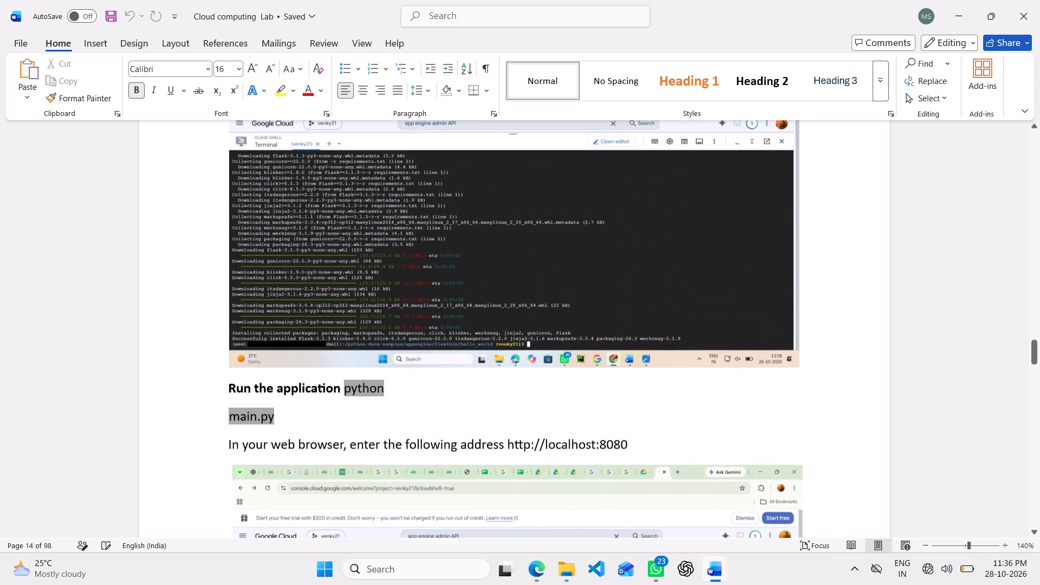
right_click(550, 274)
click(587, 209)
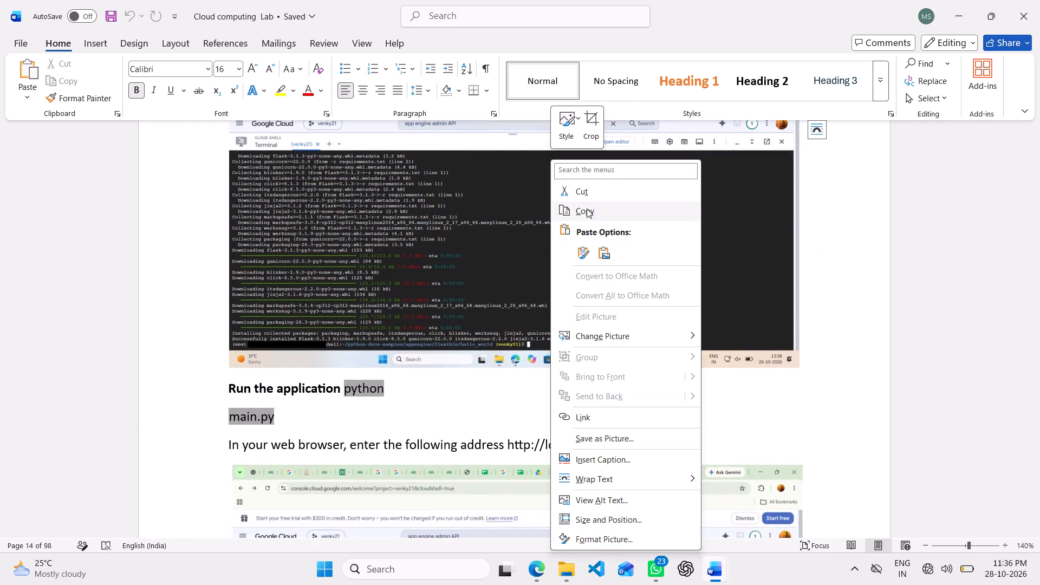
key(alt+Tab)
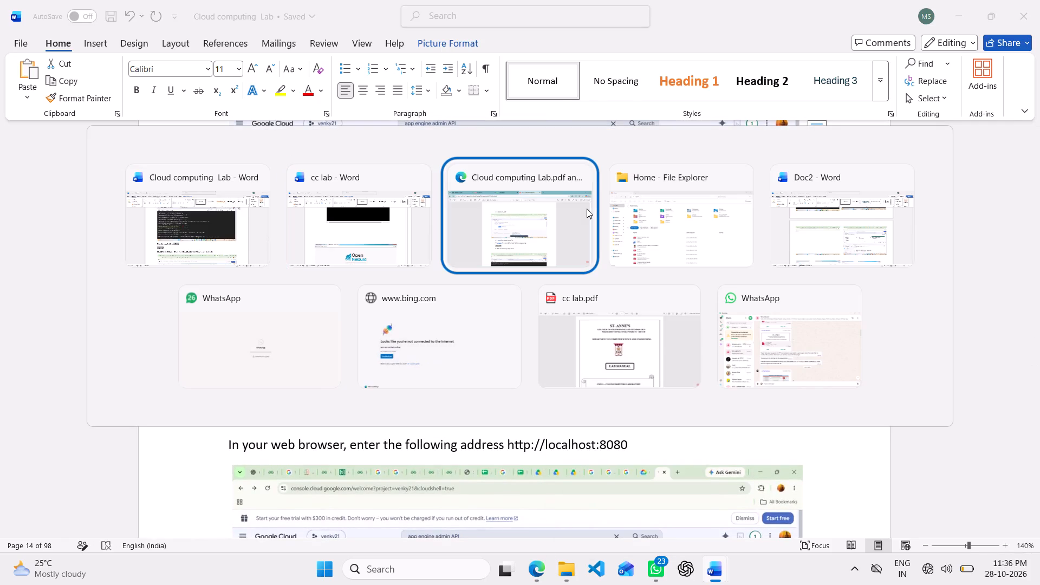
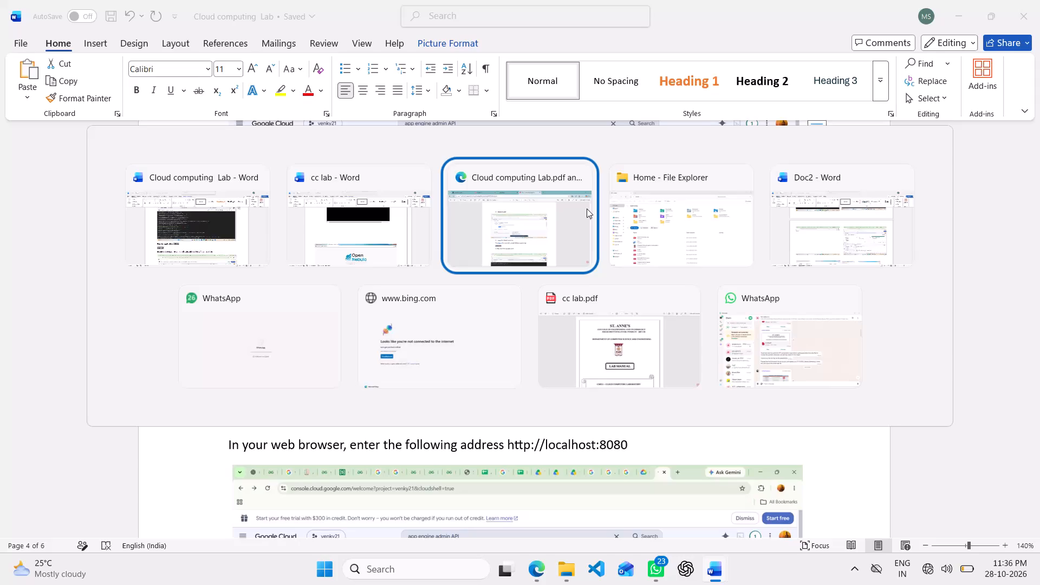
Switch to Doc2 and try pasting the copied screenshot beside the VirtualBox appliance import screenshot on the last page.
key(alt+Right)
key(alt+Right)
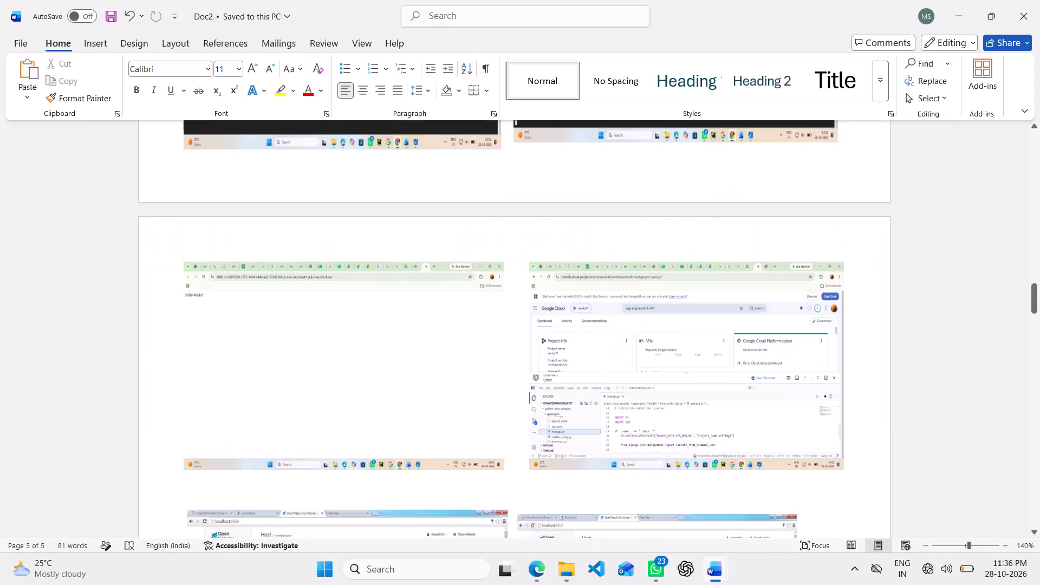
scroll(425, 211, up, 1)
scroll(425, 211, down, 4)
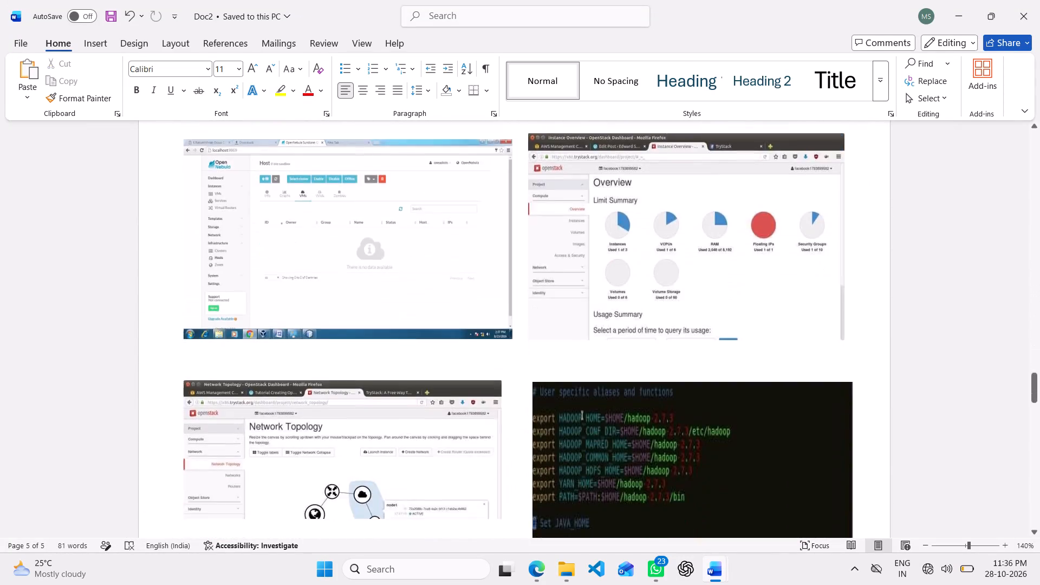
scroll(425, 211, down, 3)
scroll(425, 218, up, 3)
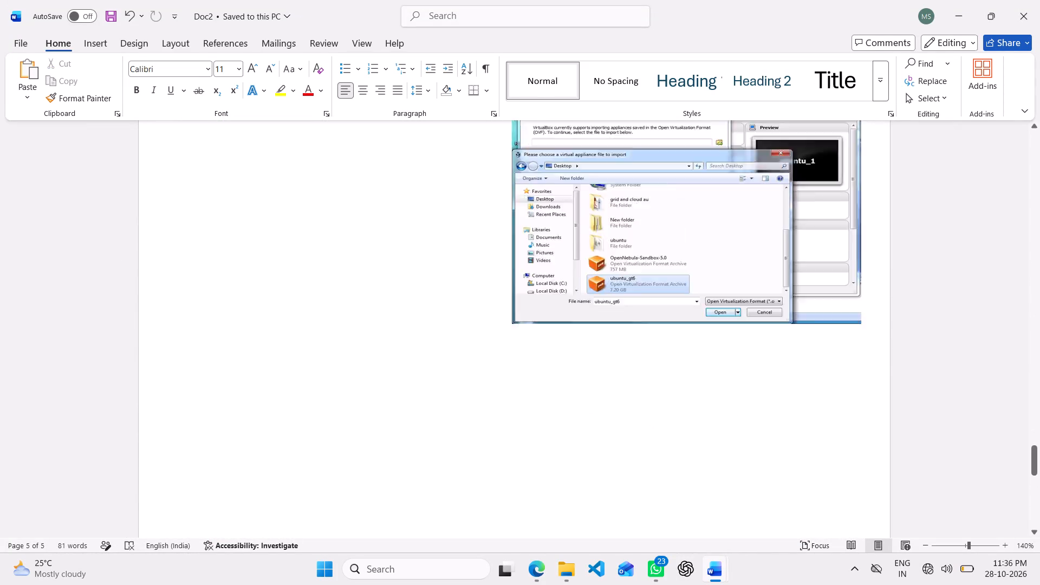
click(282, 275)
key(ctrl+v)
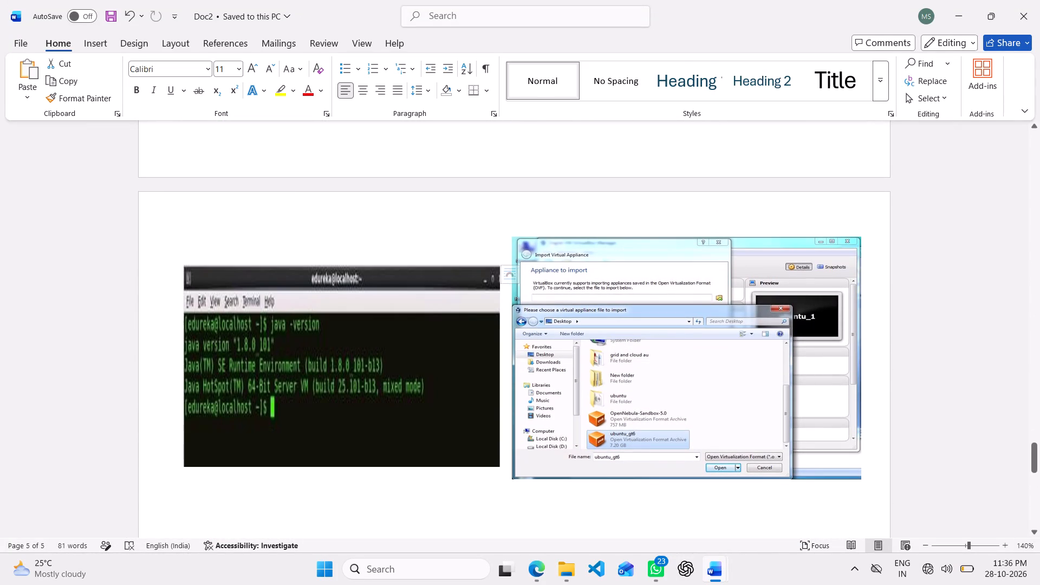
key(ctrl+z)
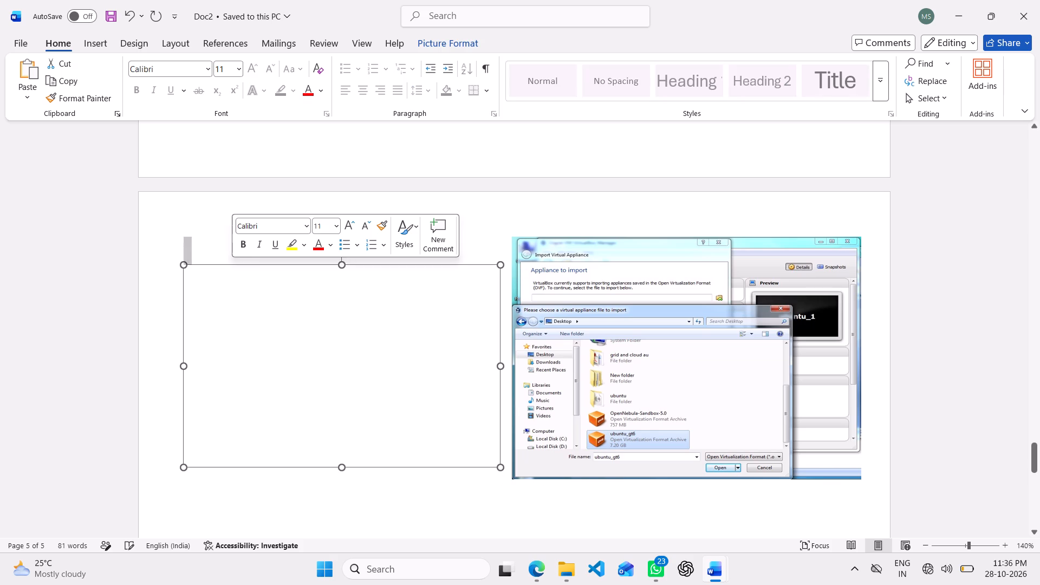
Undo the previous change at the empty picture frame beside the VirtualBox appliance import screenshot.
click(245, 294)
right_click(245, 294)
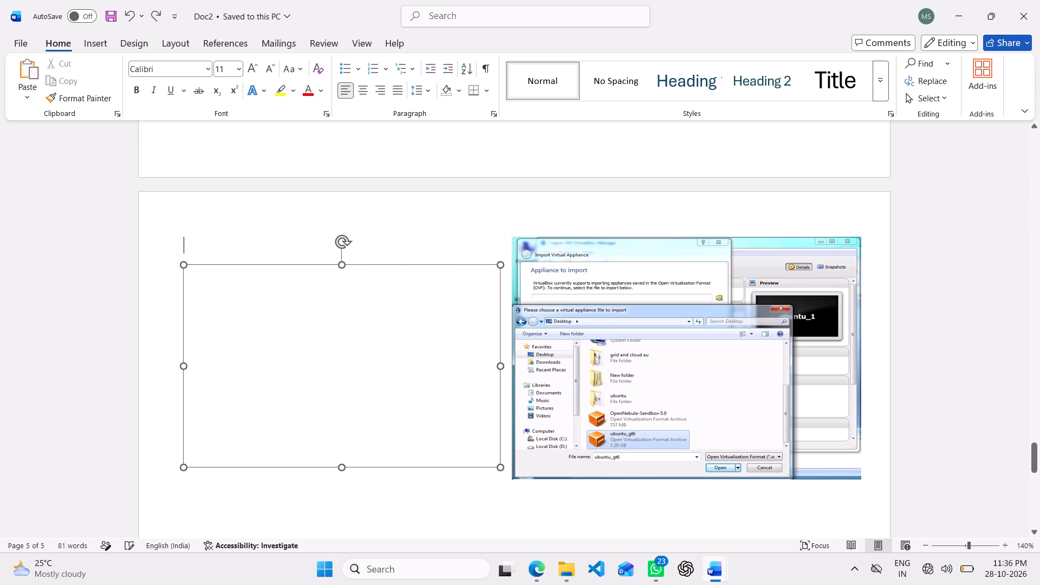
key(ctrl+z)
scroll(185, 216, up, 1)
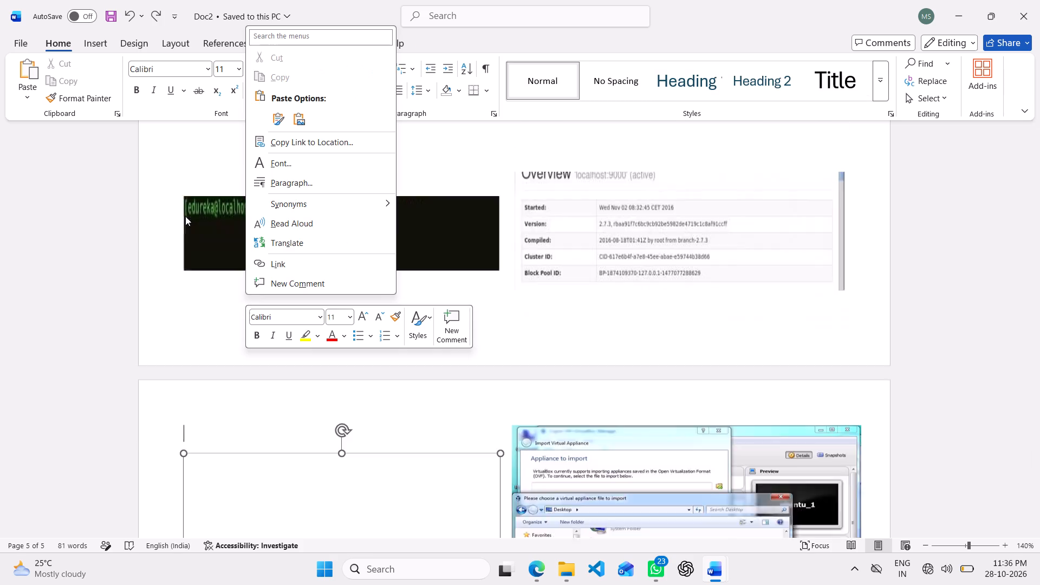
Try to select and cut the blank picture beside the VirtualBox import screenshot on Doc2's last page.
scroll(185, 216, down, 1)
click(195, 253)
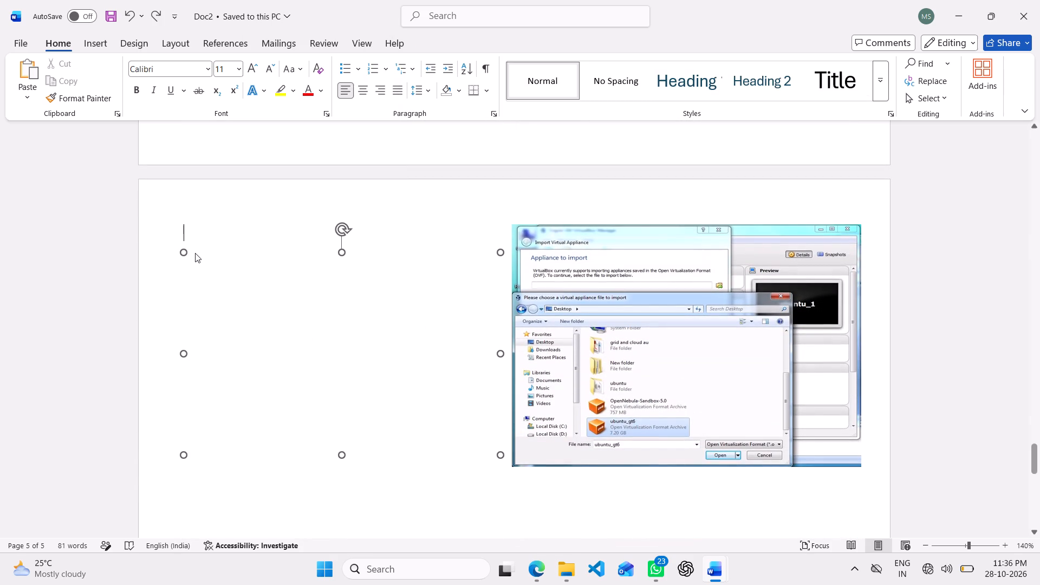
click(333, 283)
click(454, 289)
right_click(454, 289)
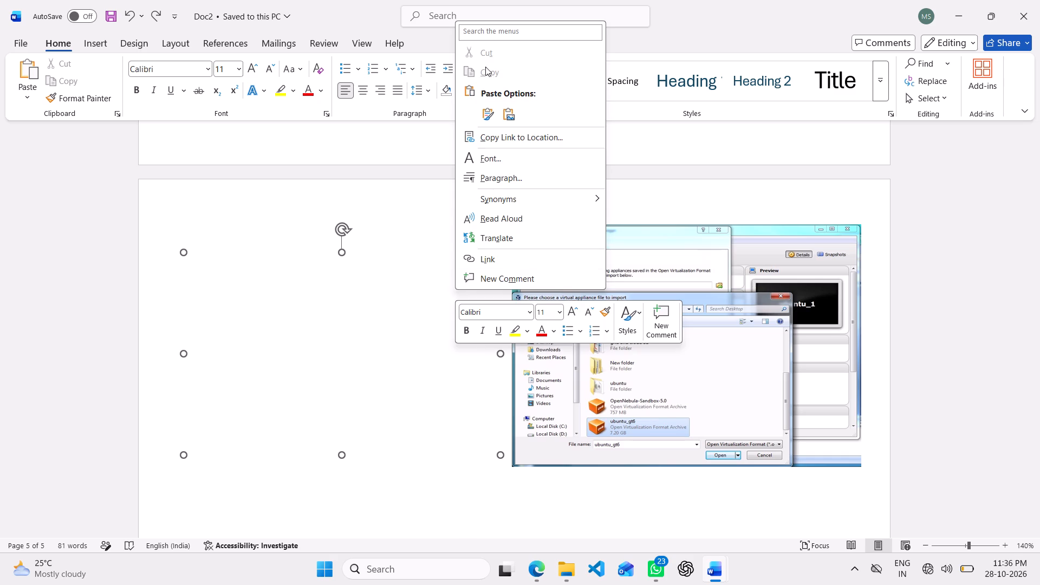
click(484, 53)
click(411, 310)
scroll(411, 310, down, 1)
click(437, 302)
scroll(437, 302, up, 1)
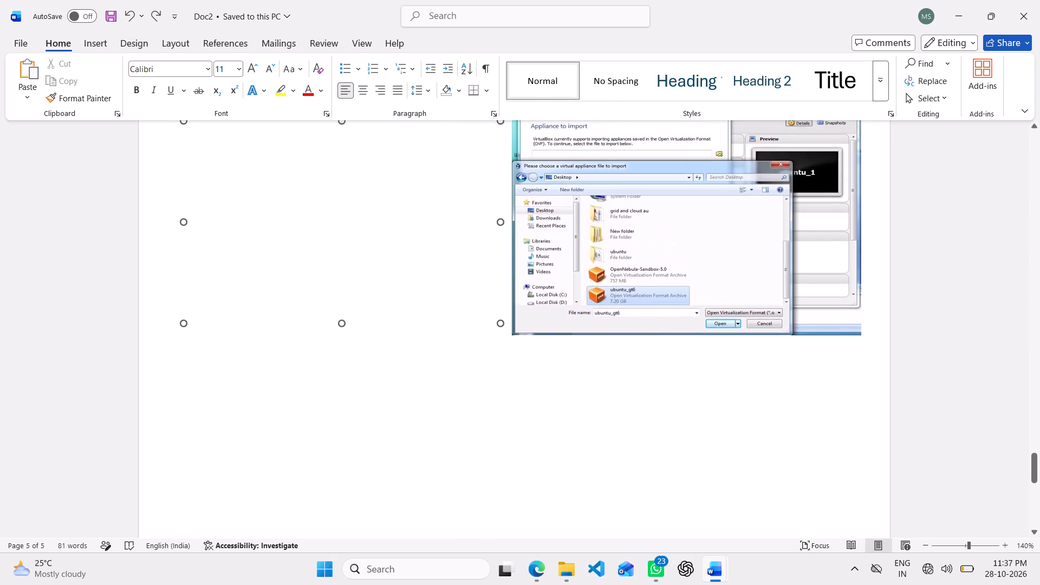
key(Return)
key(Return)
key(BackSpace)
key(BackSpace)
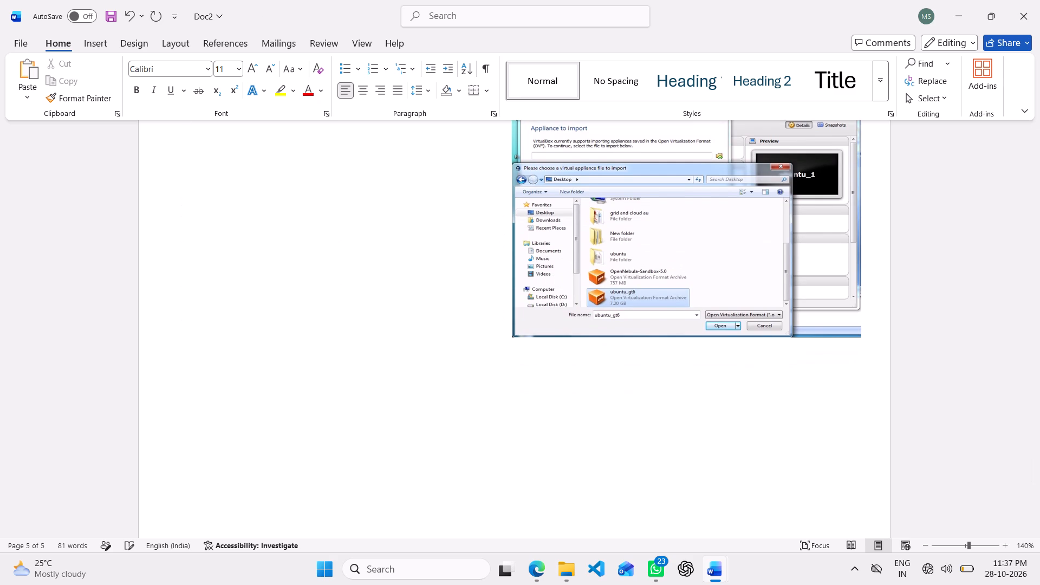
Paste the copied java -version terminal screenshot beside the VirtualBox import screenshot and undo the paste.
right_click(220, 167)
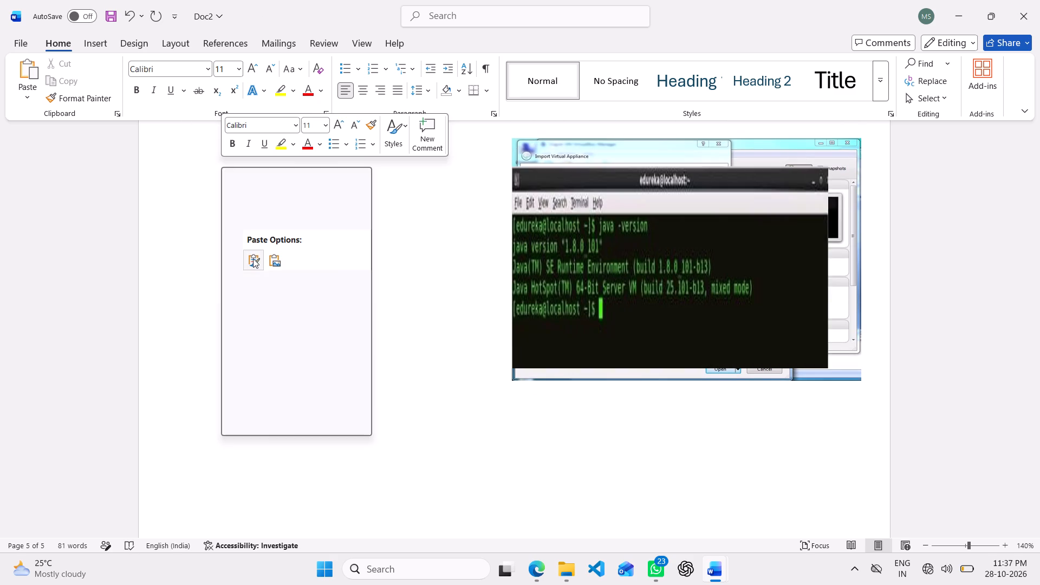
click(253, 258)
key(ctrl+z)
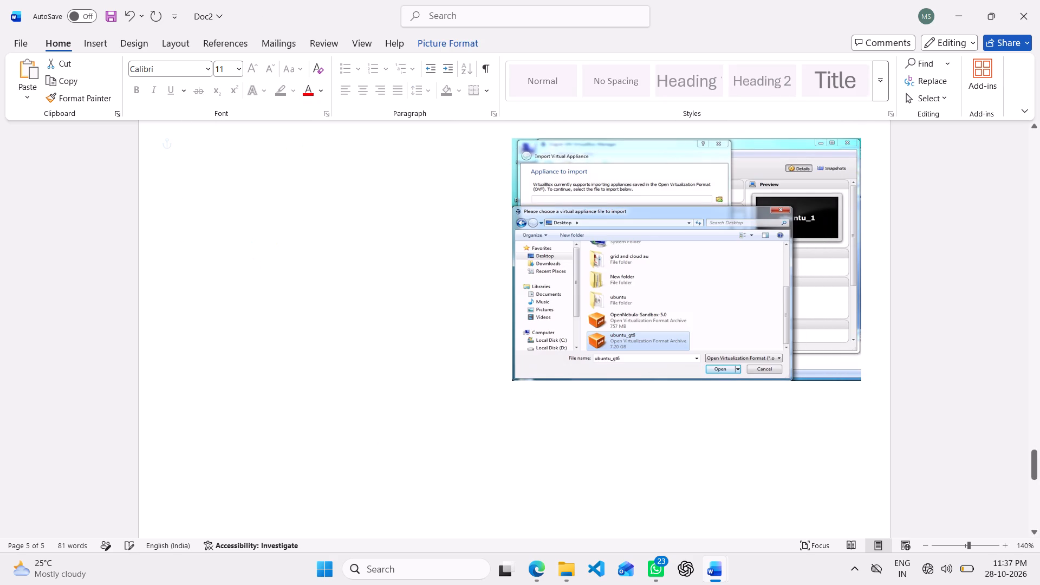
Copy the Cloud Shell package installation screenshot from the Cloud computing Lab document and paste it beside Doc2's VirtualBox import screenshot.
key(alt+Tab)
click(428, 321)
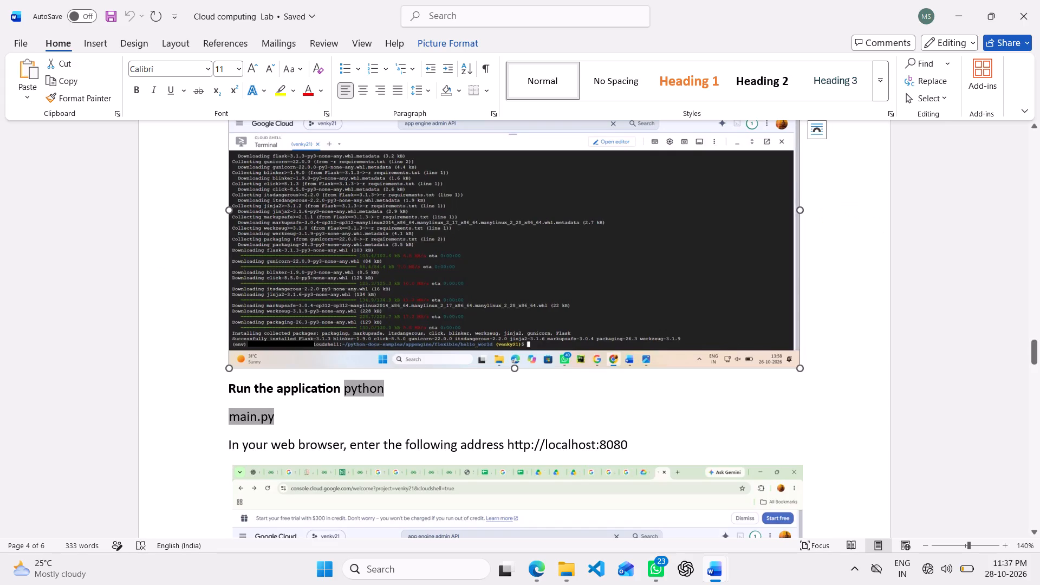
right_click(428, 321)
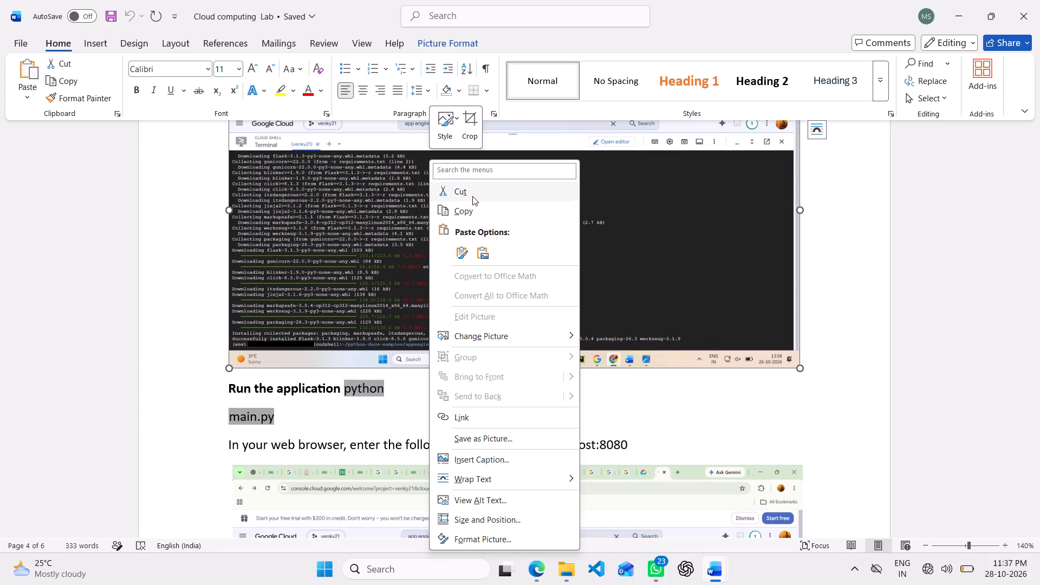
click(472, 207)
key(alt+Tab)
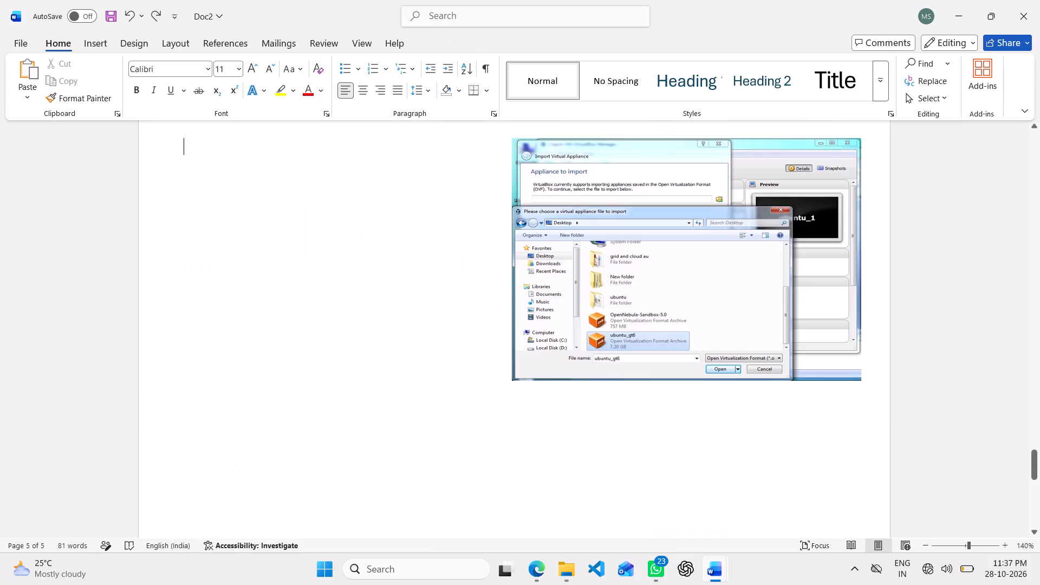
key(ctrl+v)
Resize the pasted Cloud Shell screenshot to fit beside the VirtualBox import screenshot at nearly the same height.
ctrl+click(400, 293)
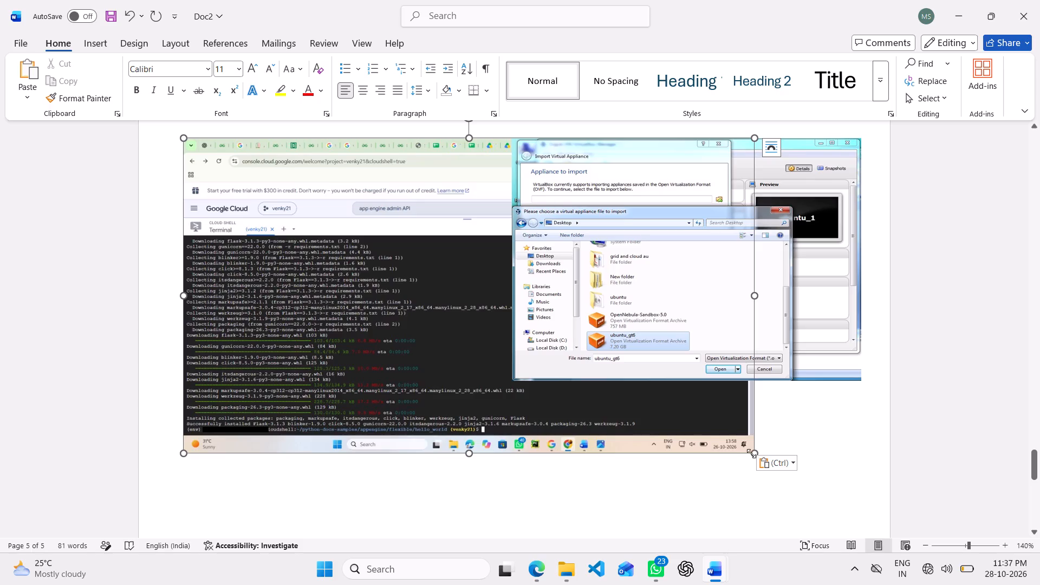
right_drag(751, 453, 498, 433)
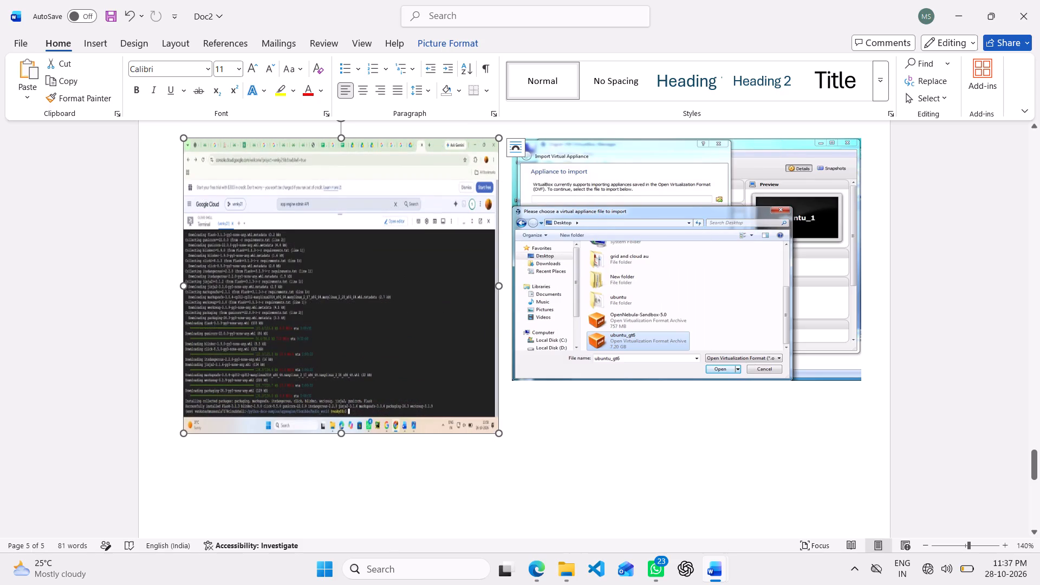
drag(340, 435, 344, 357)
drag(344, 357, 344, 359)
drag(342, 435, 334, 388)
drag(339, 432, 324, 388)
drag(341, 137, 339, 204)
scroll(339, 204, up, 1)
scroll(339, 204, down, 1)
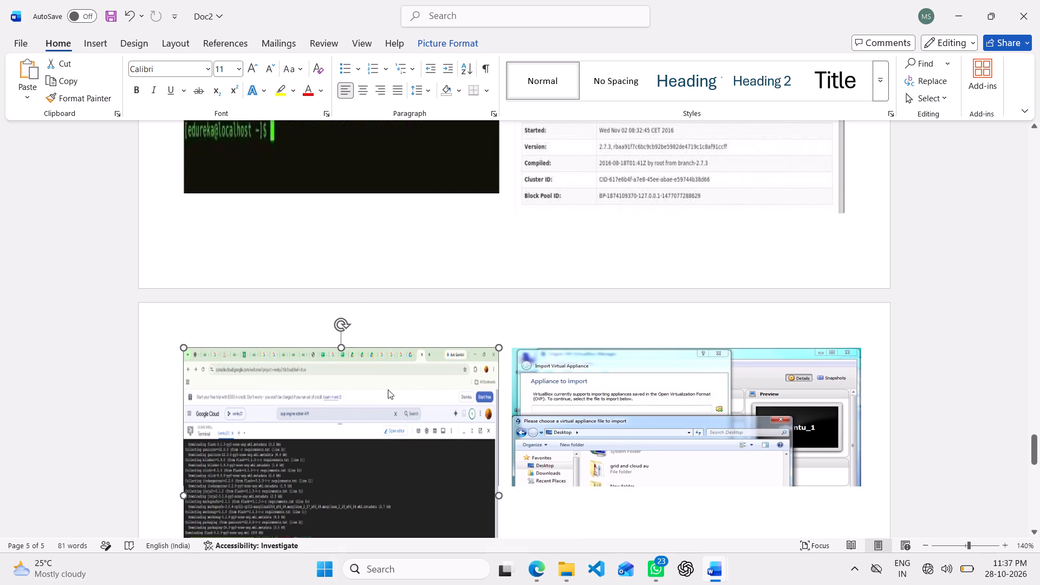
scroll(400, 395, down, 1)
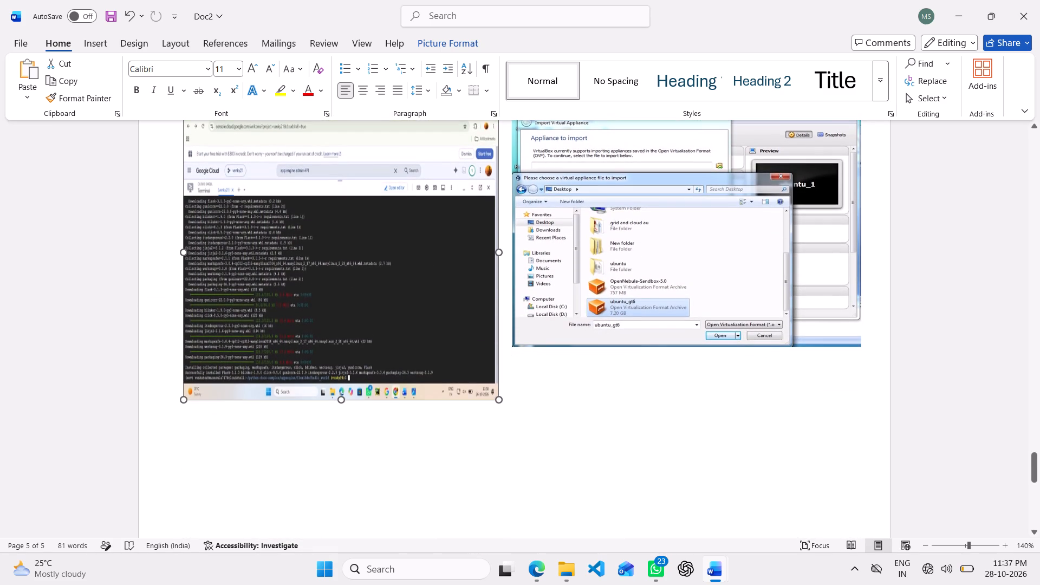
right_drag(499, 255, 475, 245)
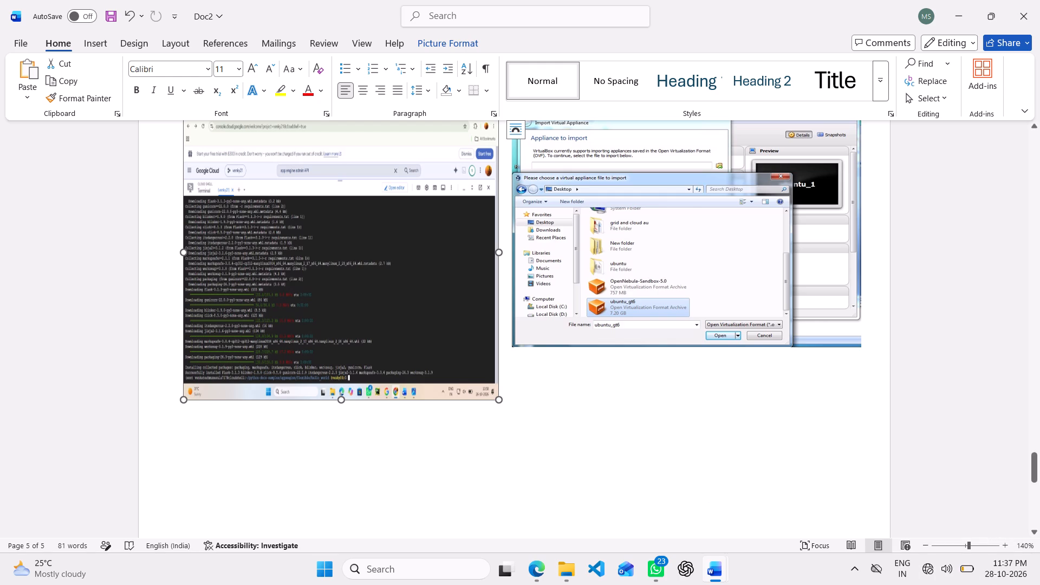
drag(496, 400, 512, 327)
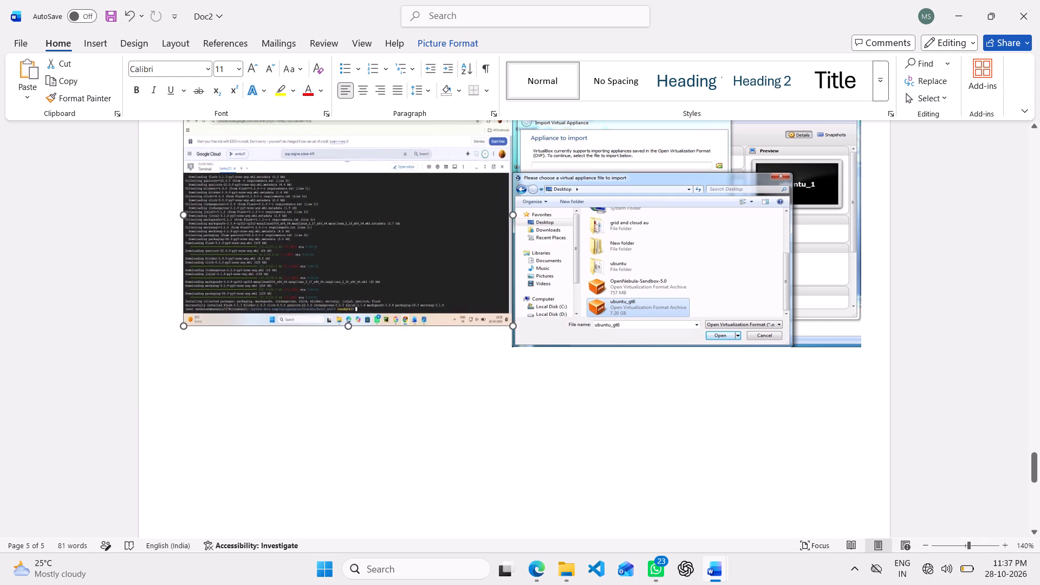
drag(512, 327, 505, 344)
scroll(505, 344, up, 1)
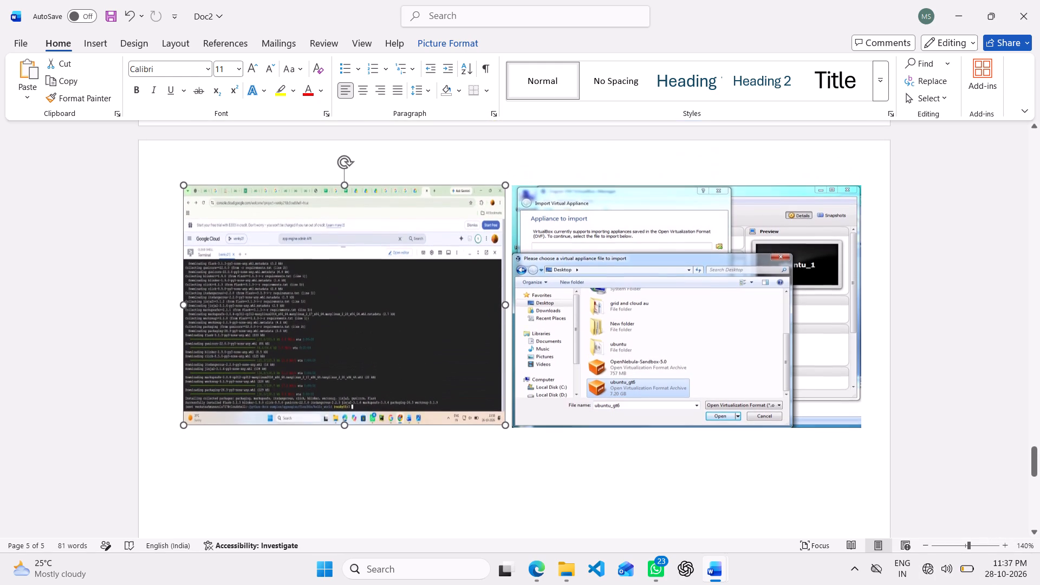
Move the row with the Cloud Shell and VirtualBox import screenshots to directly below the VirtualBox logo row on page 1.
click(175, 169)
drag(175, 169, 373, 291)
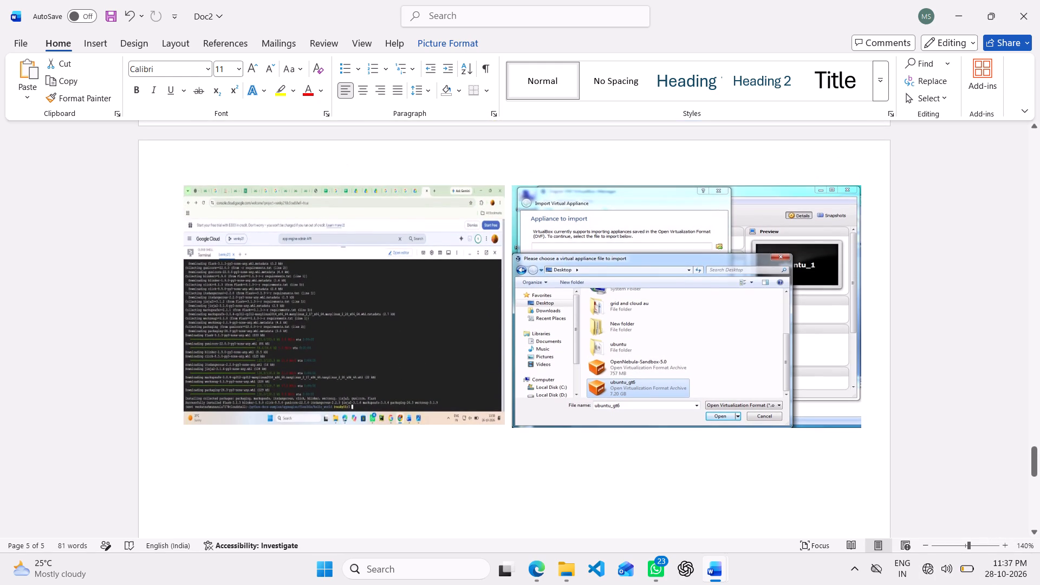
drag(373, 291, 660, 380)
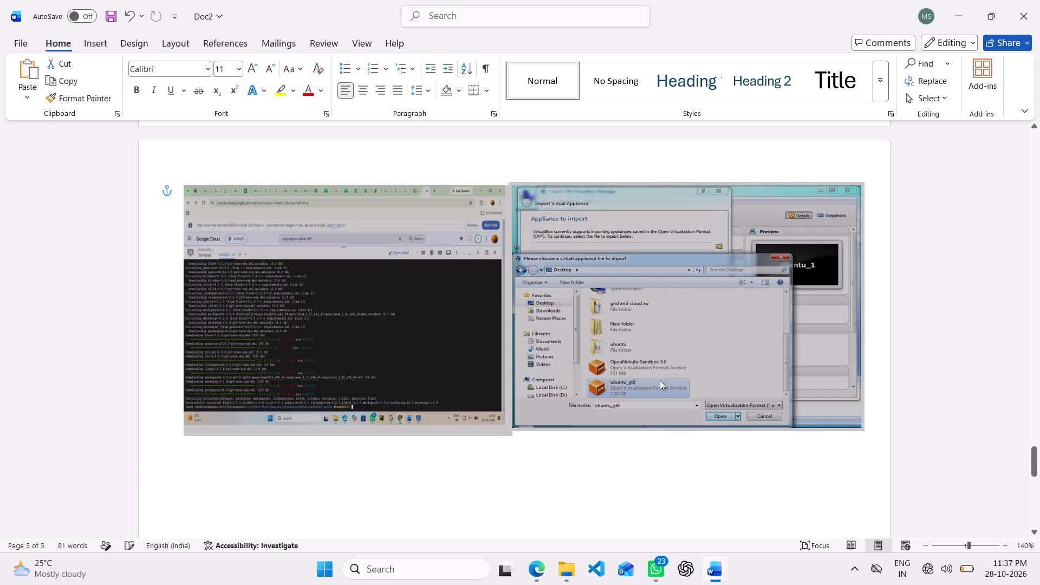
key(ctrl+c)
key(ctrl+x)
scroll(660, 380, up, 5)
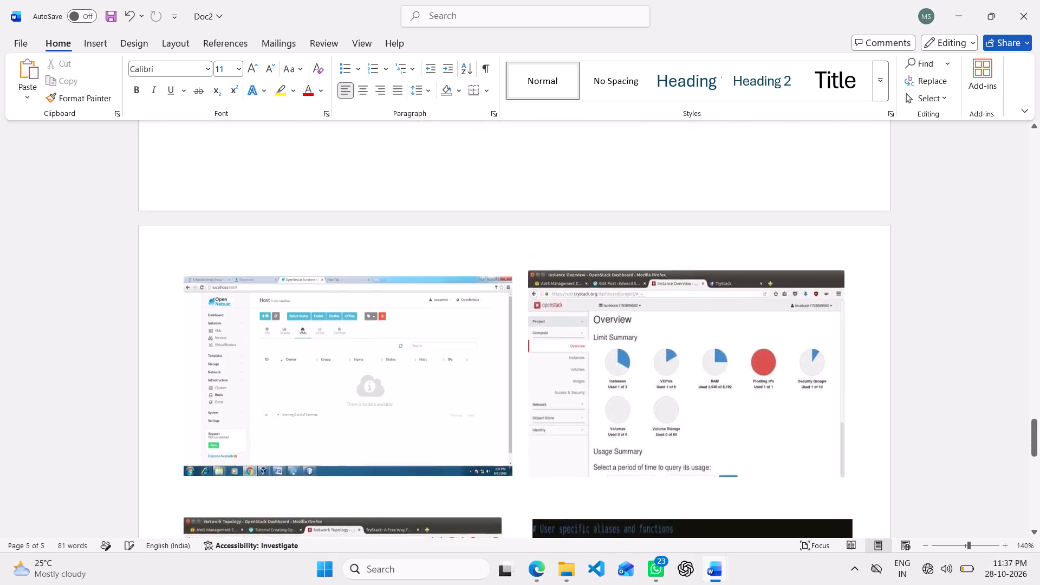
scroll(660, 380, up, 2)
scroll(660, 380, down, 6)
scroll(660, 380, up, 12)
scroll(660, 380, down, 1)
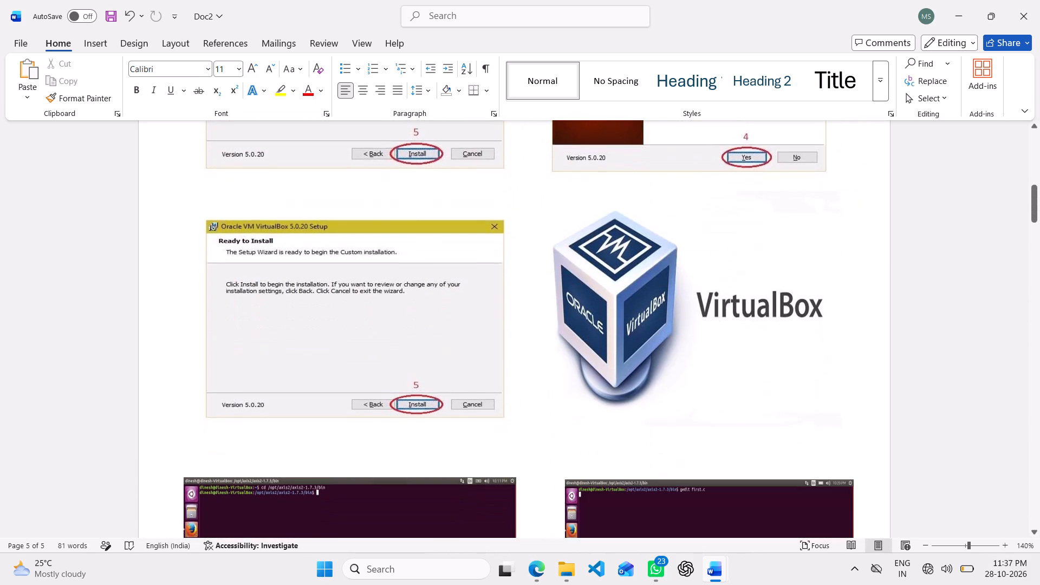
scroll(660, 380, down, 1)
click(726, 302)
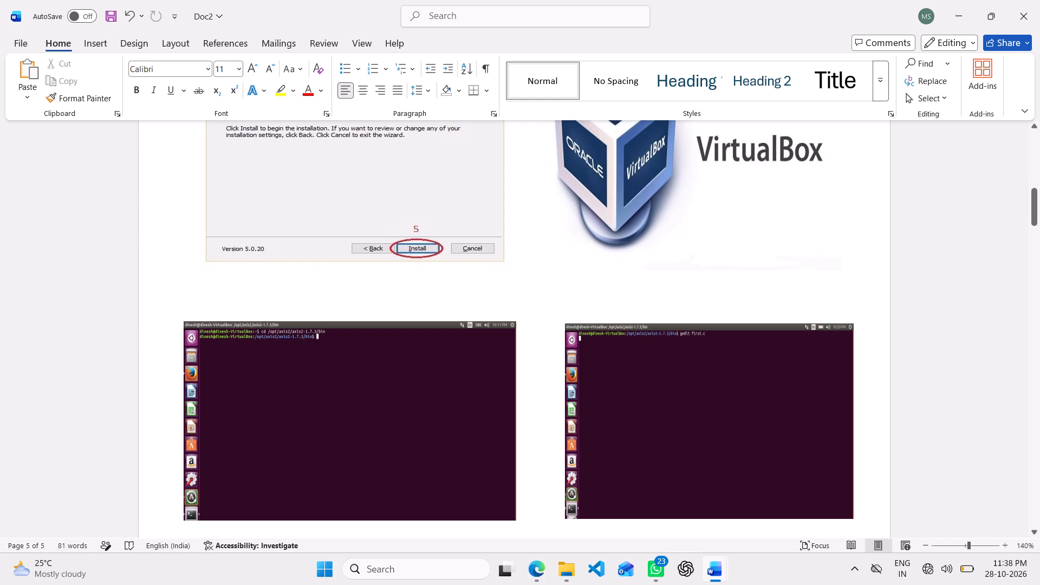
key(ctrl+v)
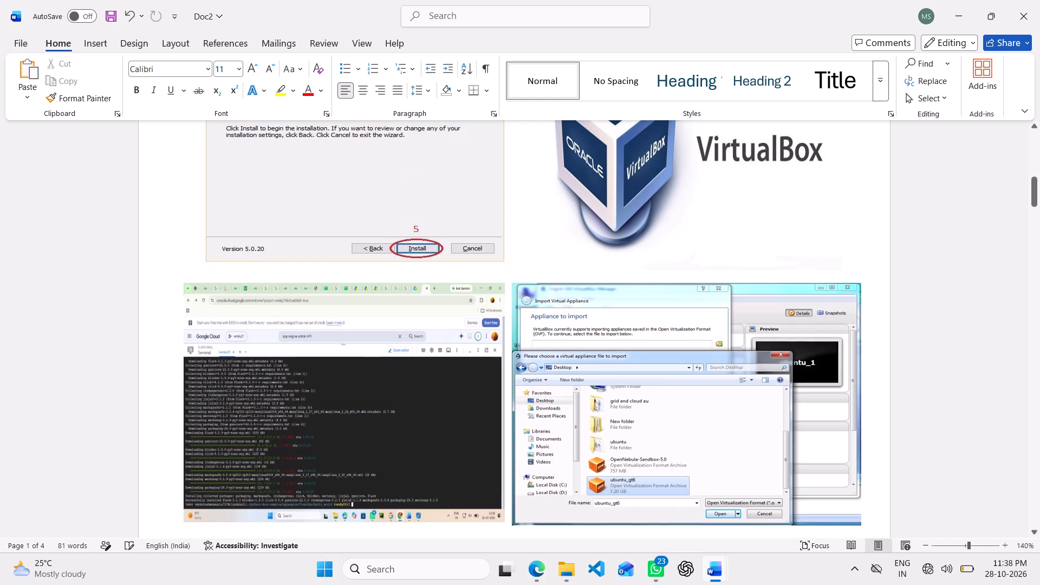
Examine the screenshot rows around the moved row, from the VirtualBox logo through the terminal and Google Cloud screenshots.
scroll(726, 302, down, 2)
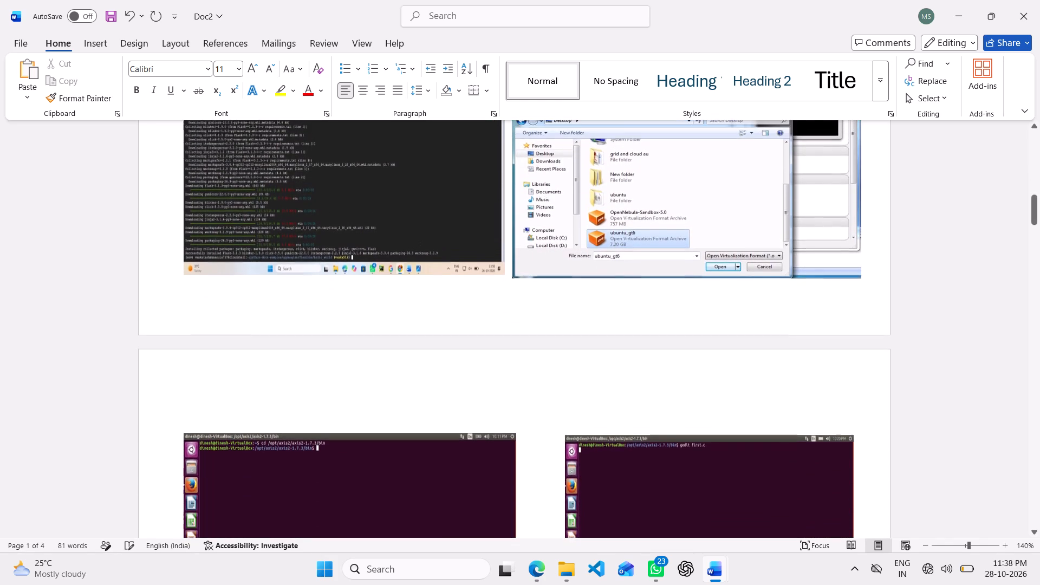
scroll(726, 302, down, 1)
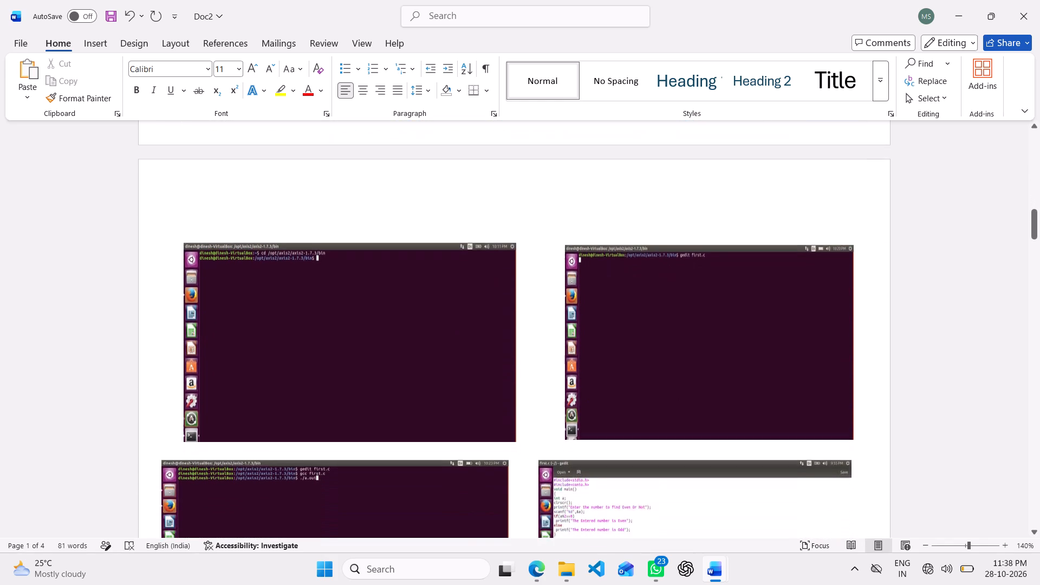
scroll(726, 302, up, 2)
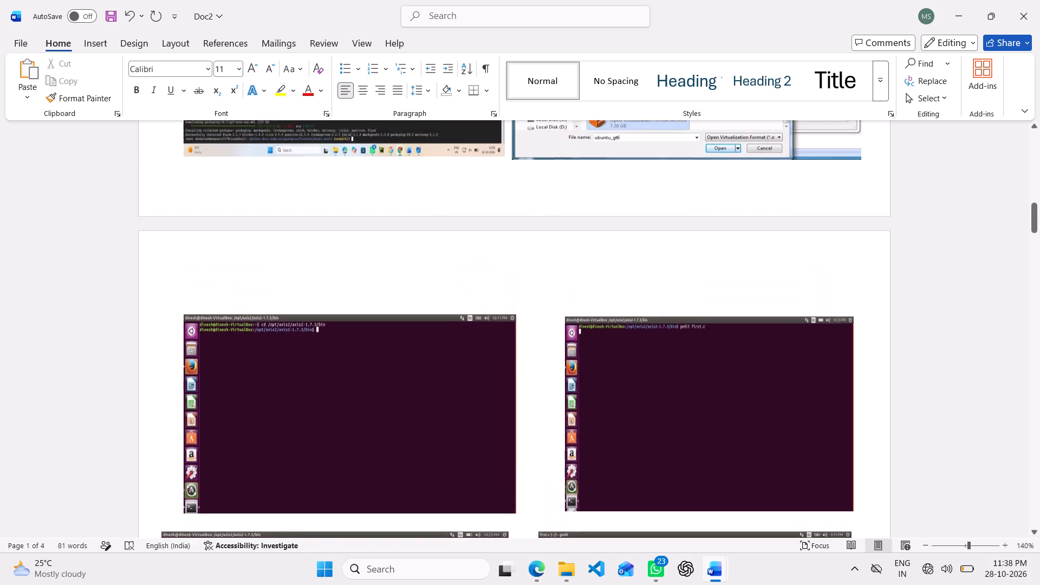
scroll(726, 302, down, 3)
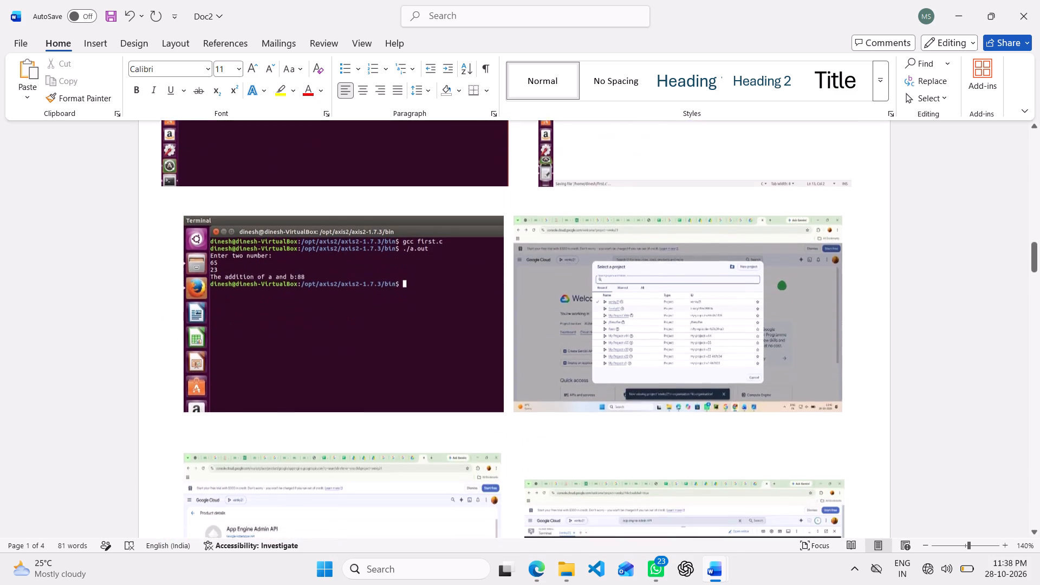
scroll(726, 302, up, 4)
scroll(726, 302, down, 1)
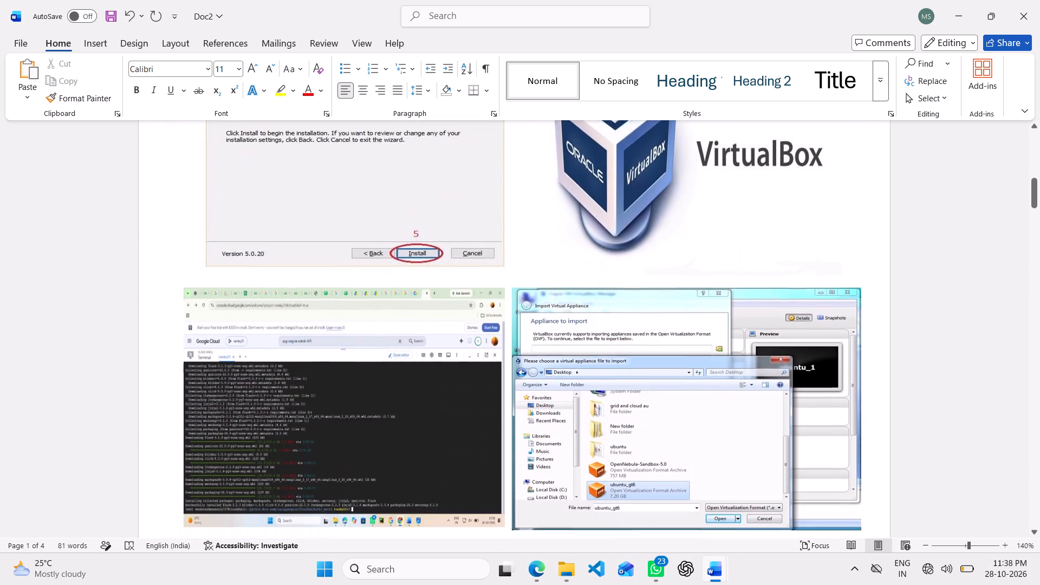
scroll(726, 302, down, 1)
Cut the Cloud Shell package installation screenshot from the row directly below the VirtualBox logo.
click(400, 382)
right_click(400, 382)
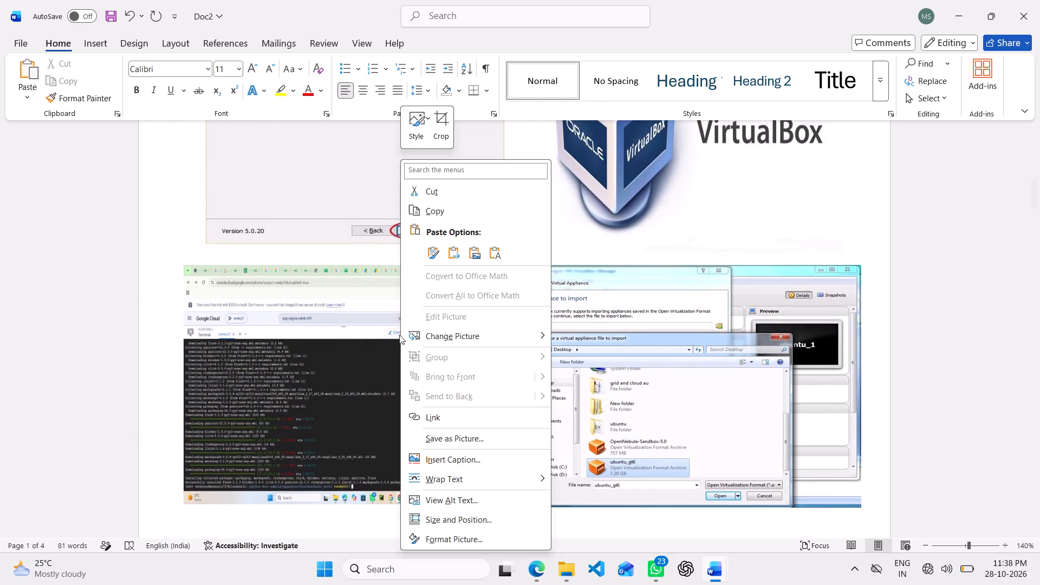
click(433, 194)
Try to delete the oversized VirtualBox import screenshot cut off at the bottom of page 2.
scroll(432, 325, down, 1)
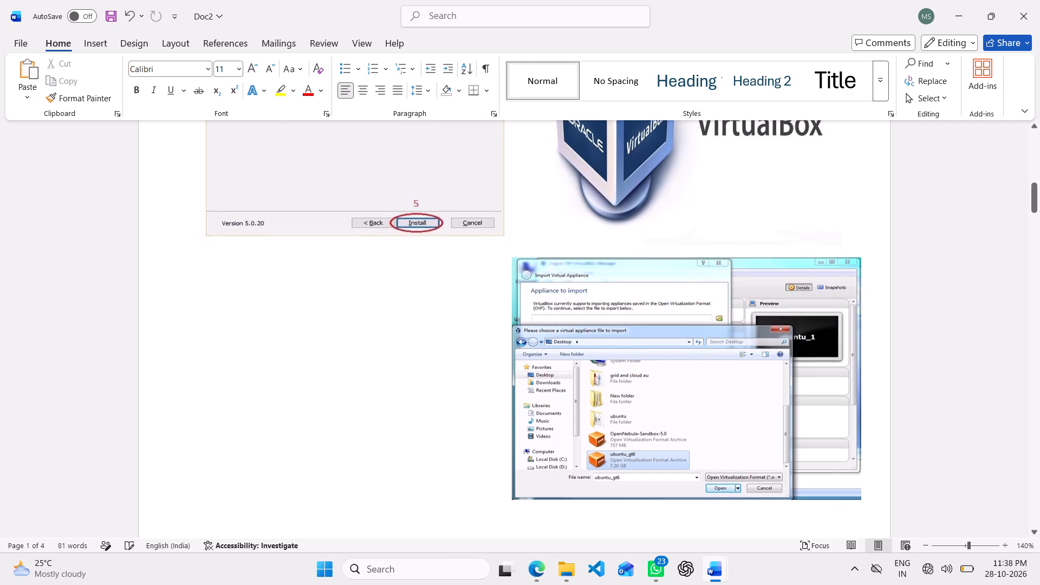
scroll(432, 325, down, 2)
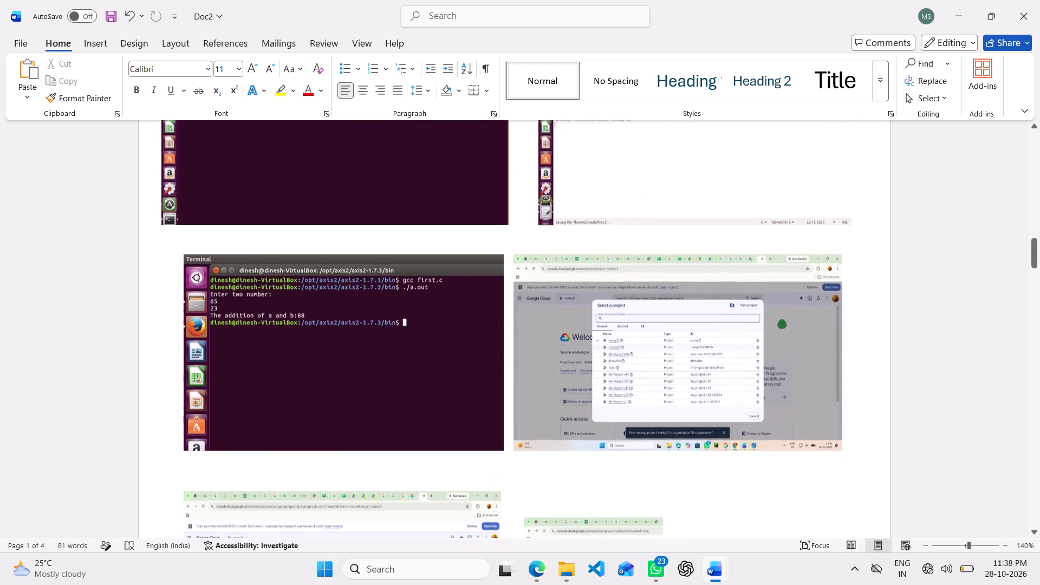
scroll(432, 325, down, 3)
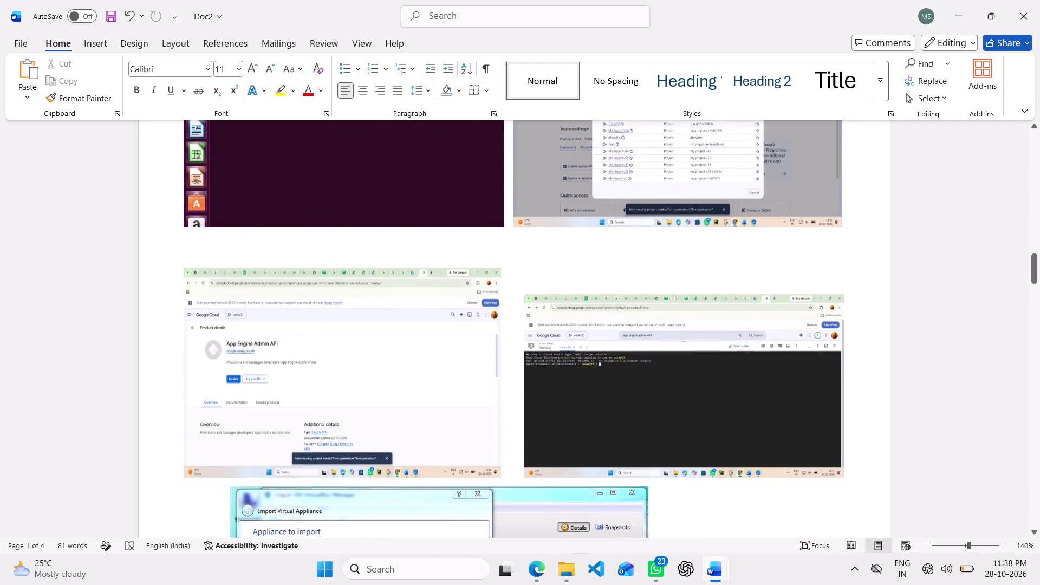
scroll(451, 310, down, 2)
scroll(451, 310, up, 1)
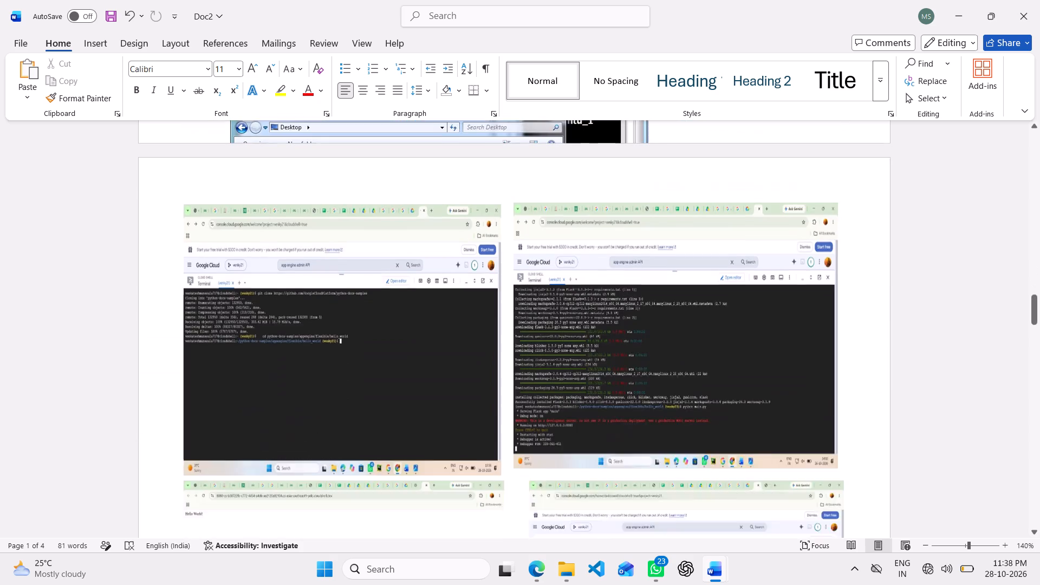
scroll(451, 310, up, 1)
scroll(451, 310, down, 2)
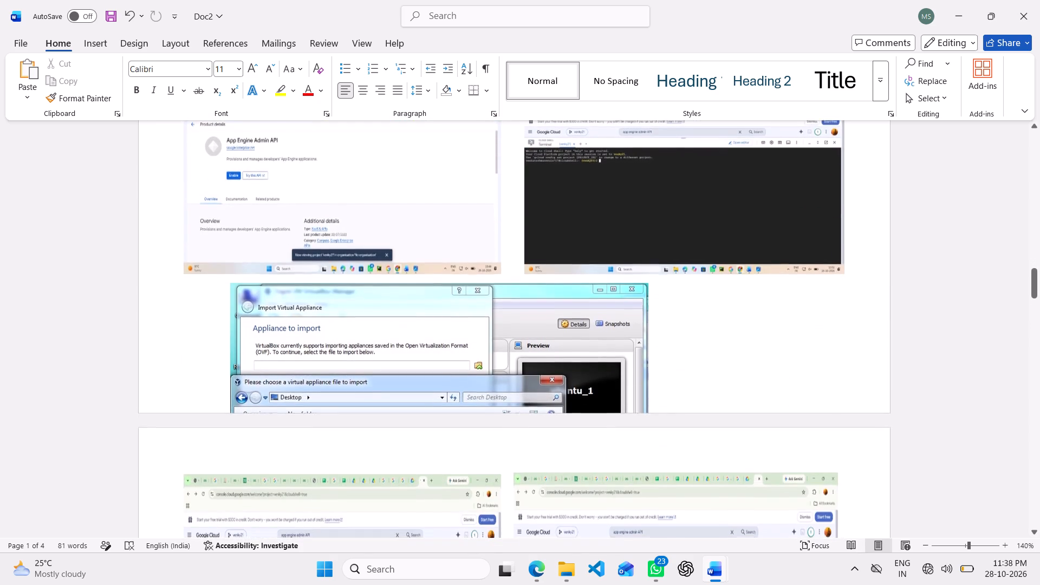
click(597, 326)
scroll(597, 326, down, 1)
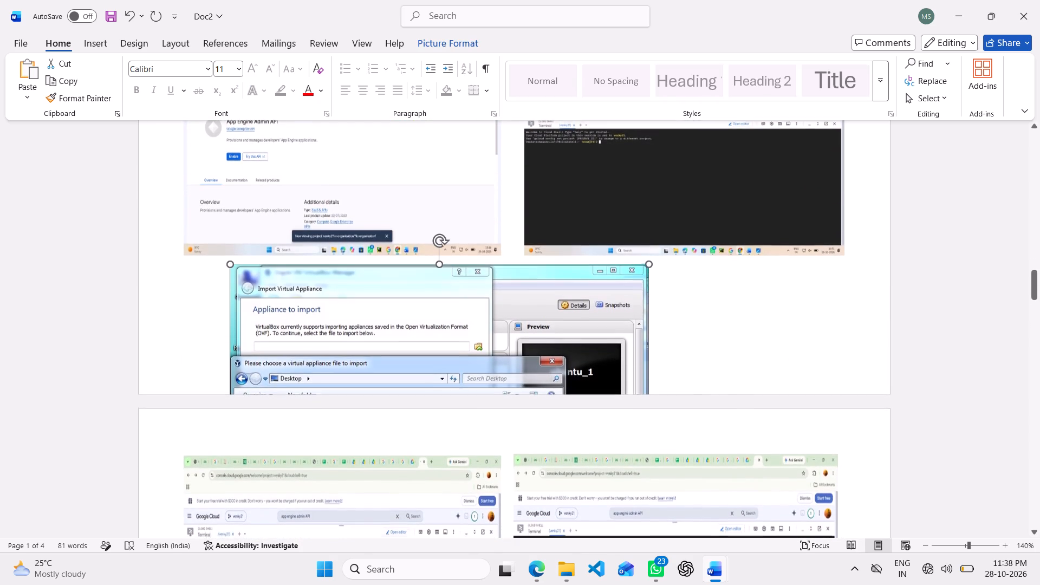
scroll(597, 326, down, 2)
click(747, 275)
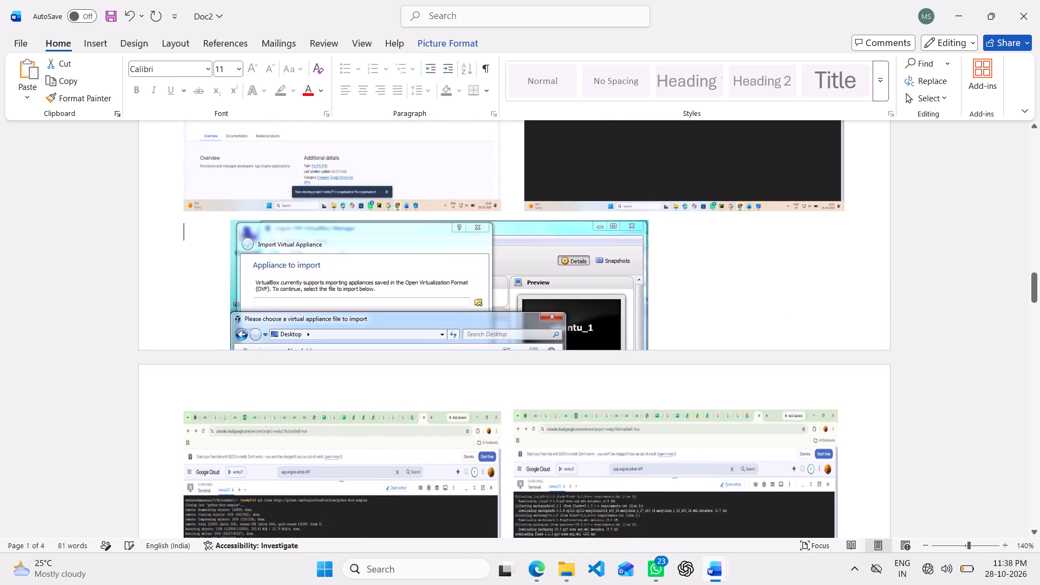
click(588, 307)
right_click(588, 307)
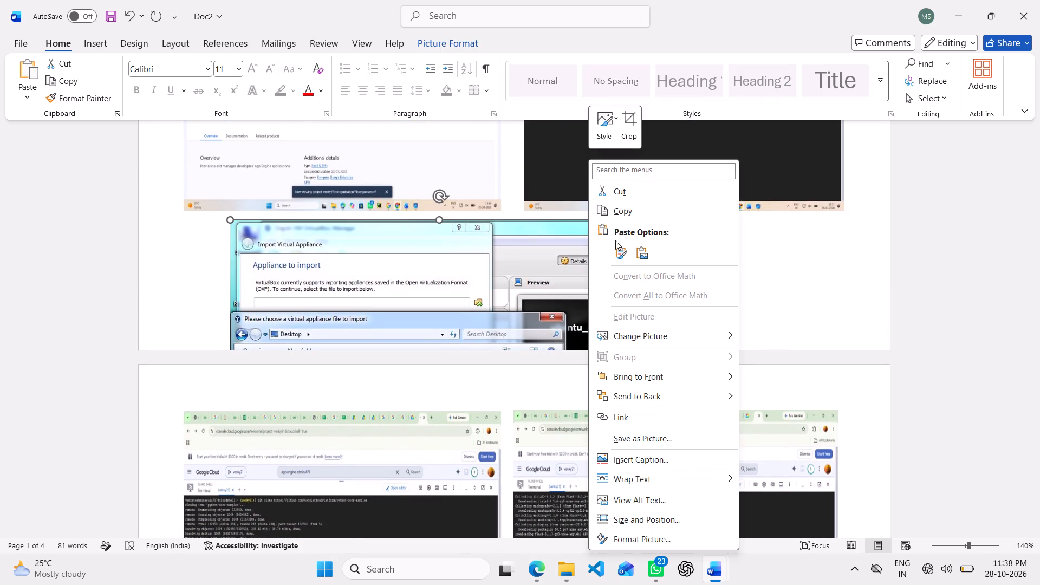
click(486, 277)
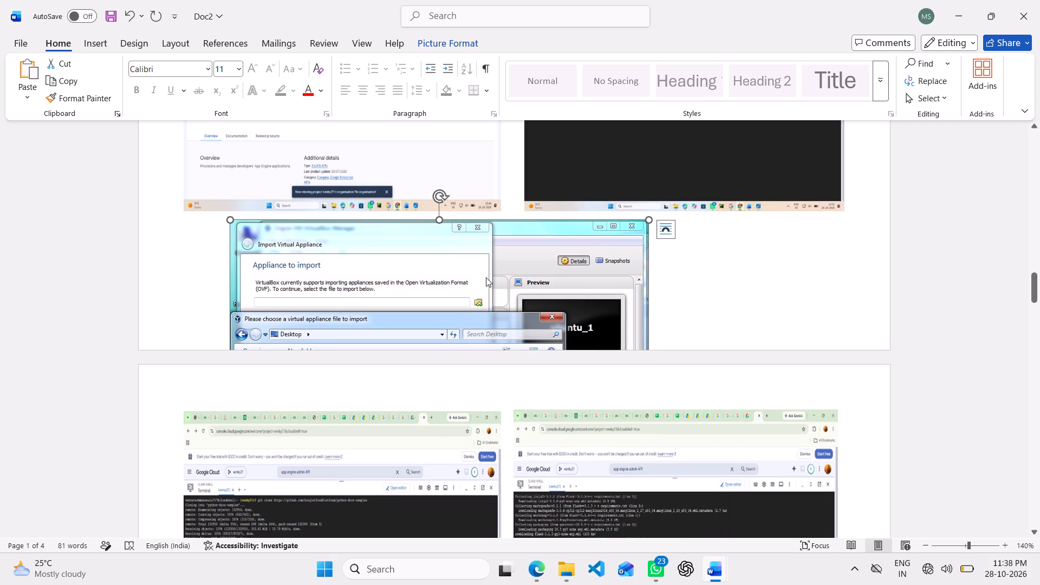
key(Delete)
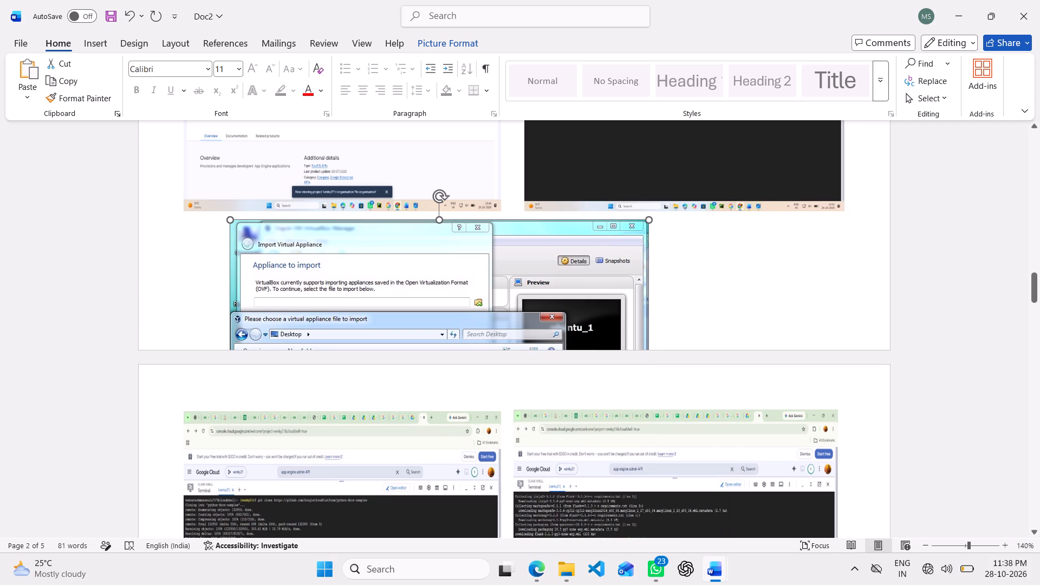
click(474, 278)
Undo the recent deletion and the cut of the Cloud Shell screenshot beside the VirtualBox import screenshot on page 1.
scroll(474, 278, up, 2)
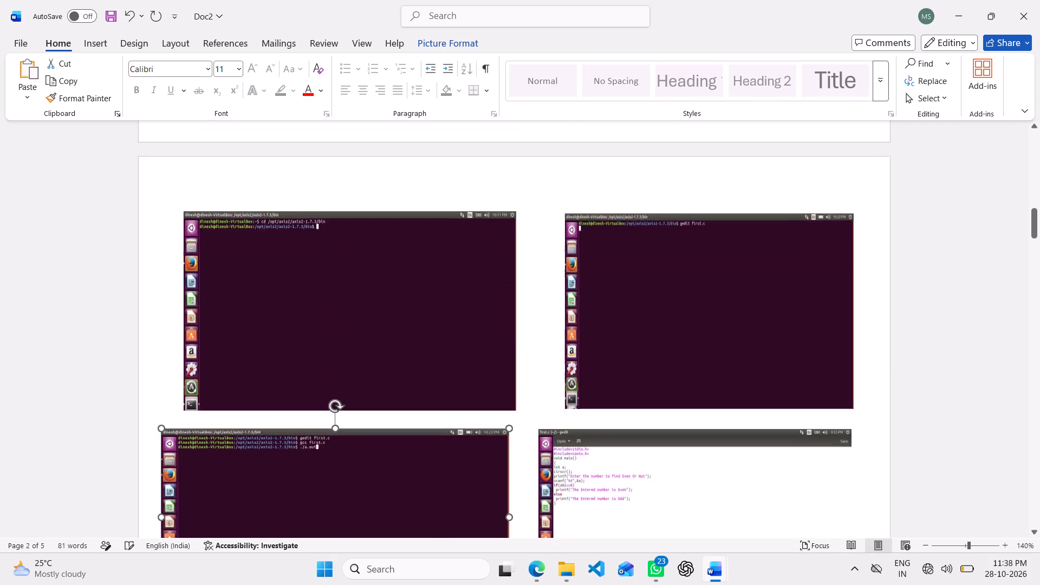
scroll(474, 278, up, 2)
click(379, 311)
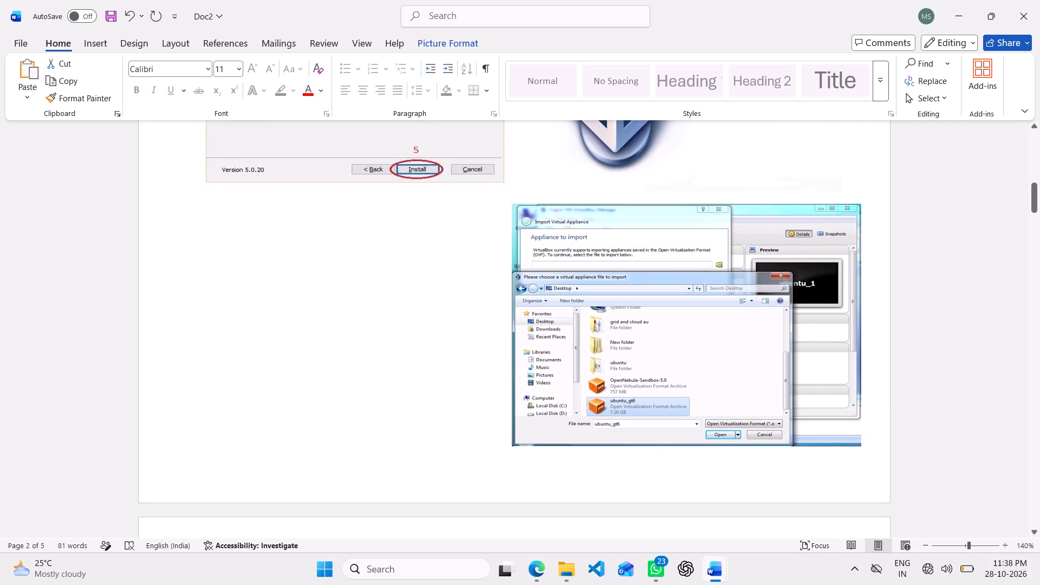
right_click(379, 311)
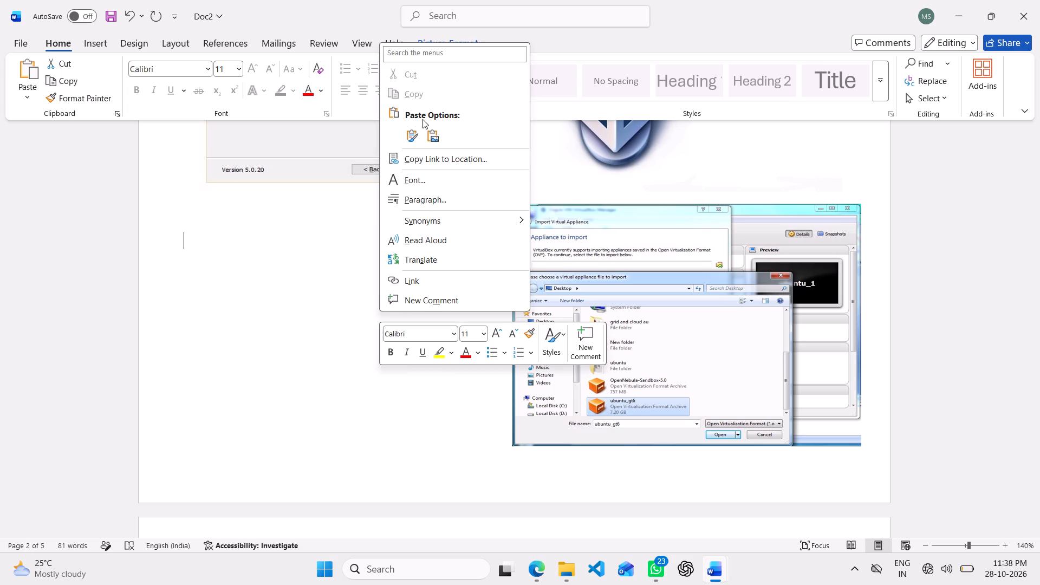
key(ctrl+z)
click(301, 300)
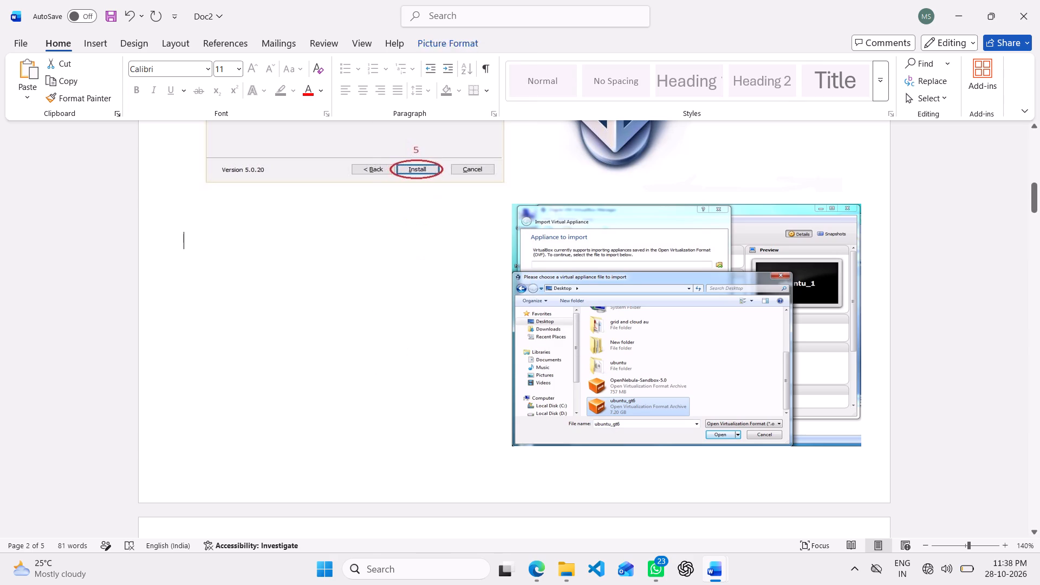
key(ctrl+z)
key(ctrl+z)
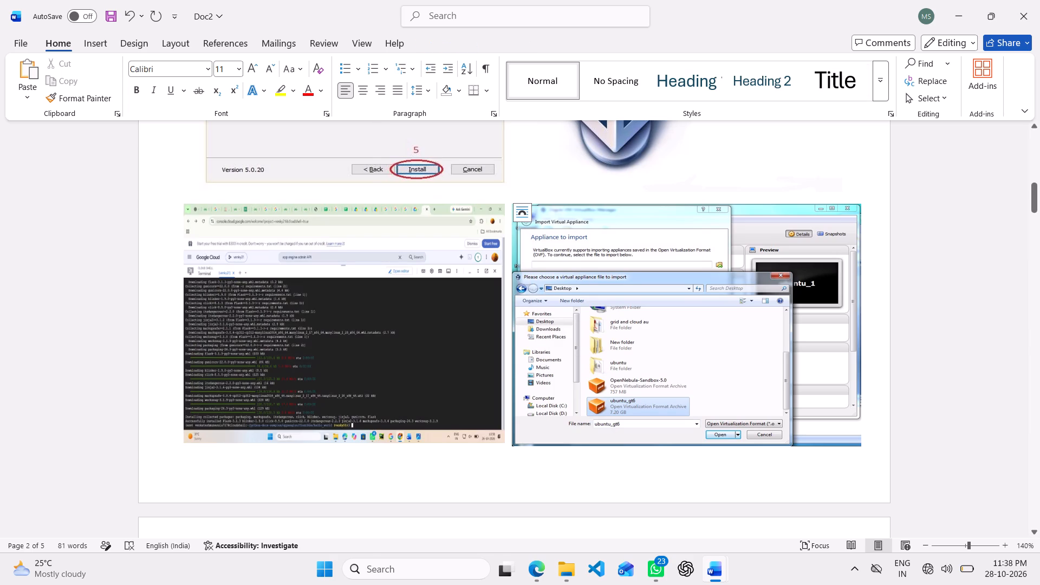
Examine the terminal and Google Cloud rows on page 2, and open the options of the oversized VirtualBox import screenshot below them.
scroll(301, 300, down, 3)
scroll(301, 300, up, 2)
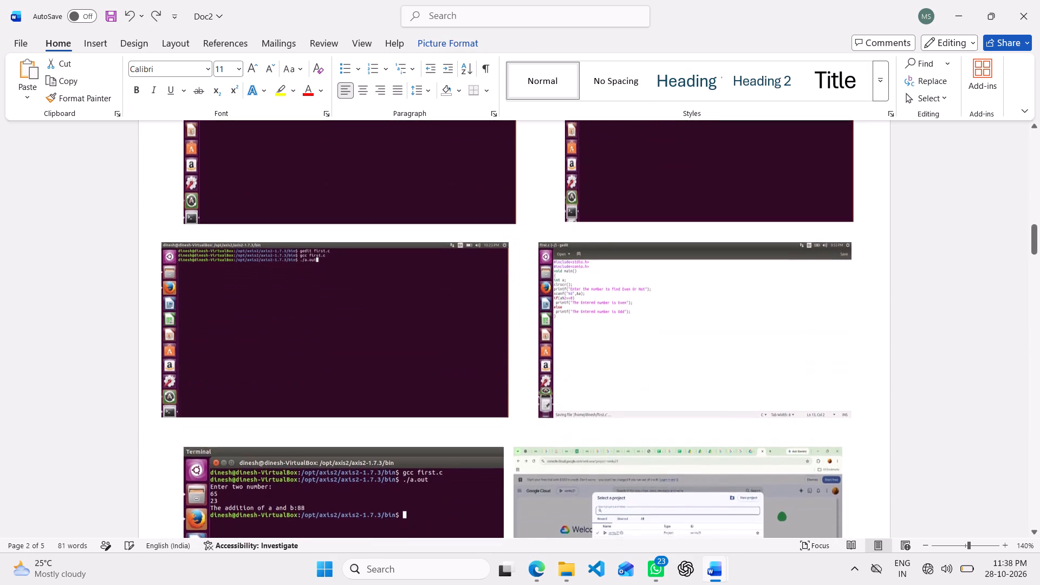
scroll(301, 300, up, 1)
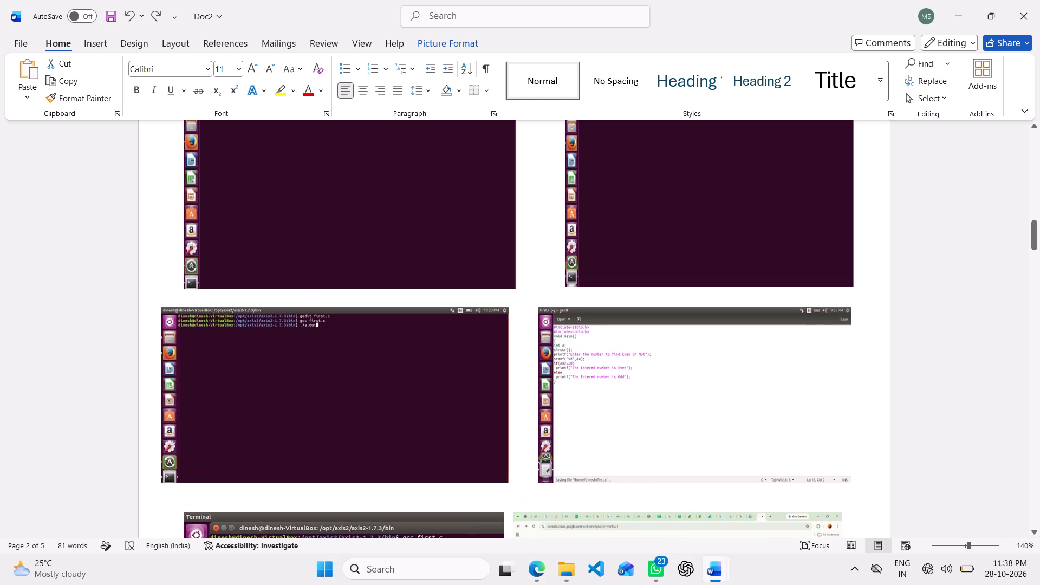
scroll(300, 300, down, 2)
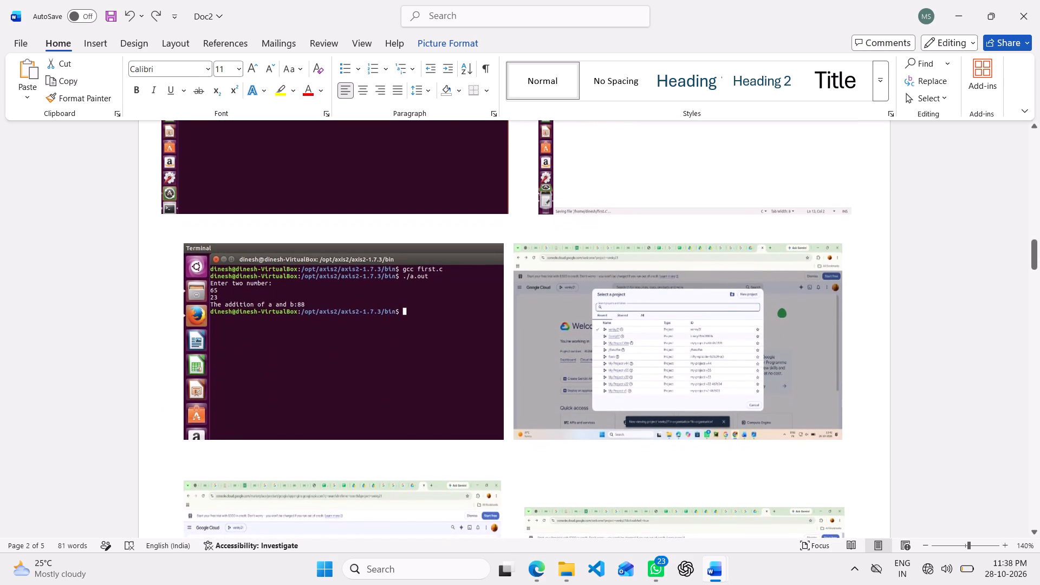
scroll(300, 300, down, 1)
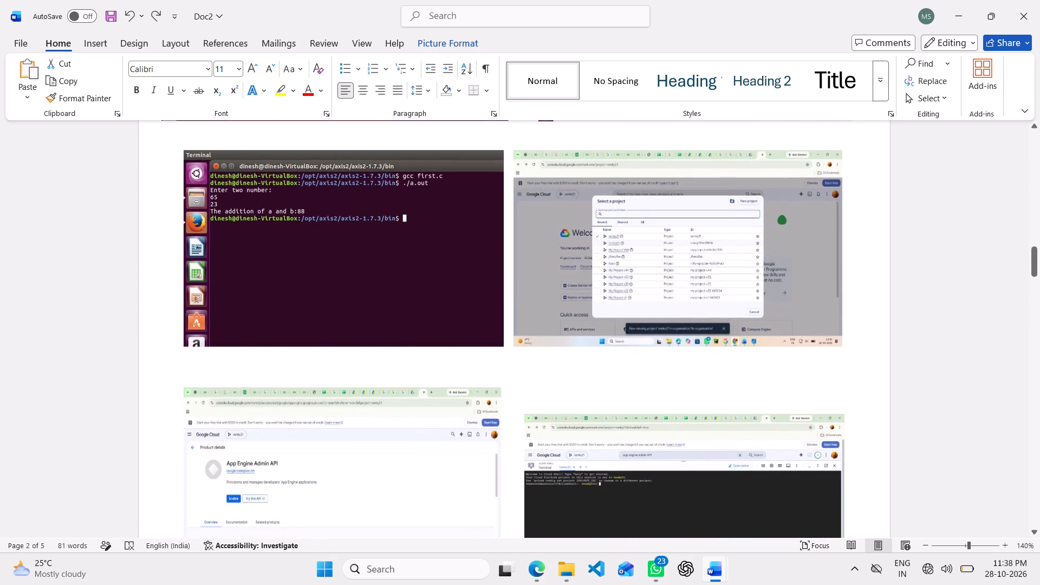
scroll(300, 300, right, 1)
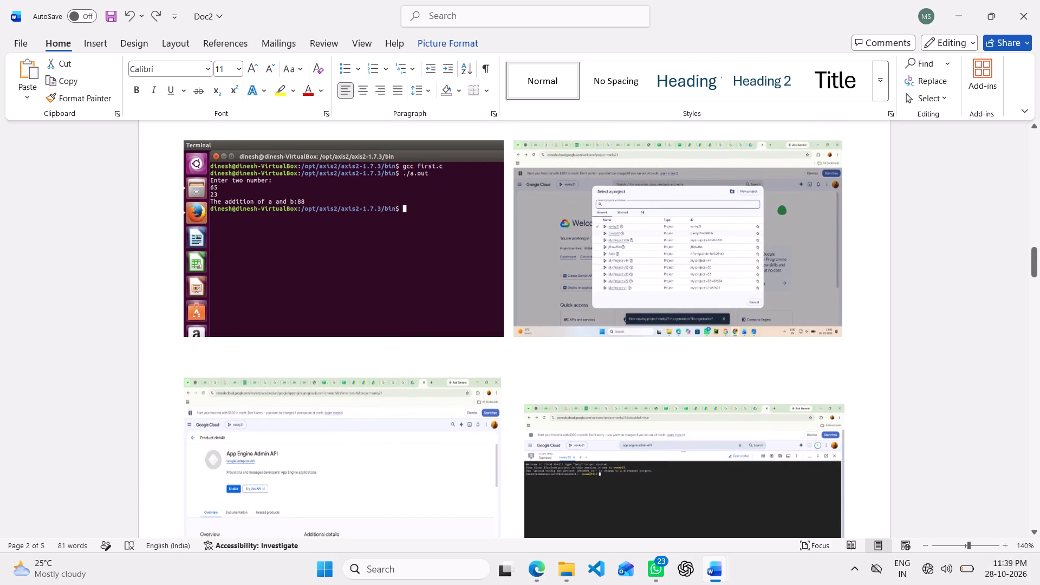
scroll(300, 300, right, 1)
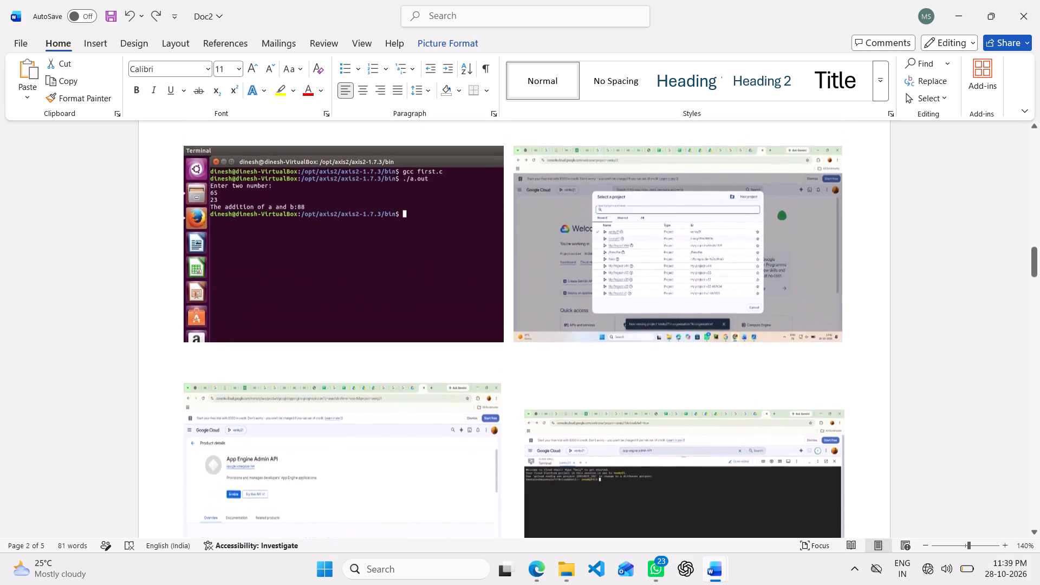
scroll(300, 300, right, 1)
scroll(300, 300, down, 1)
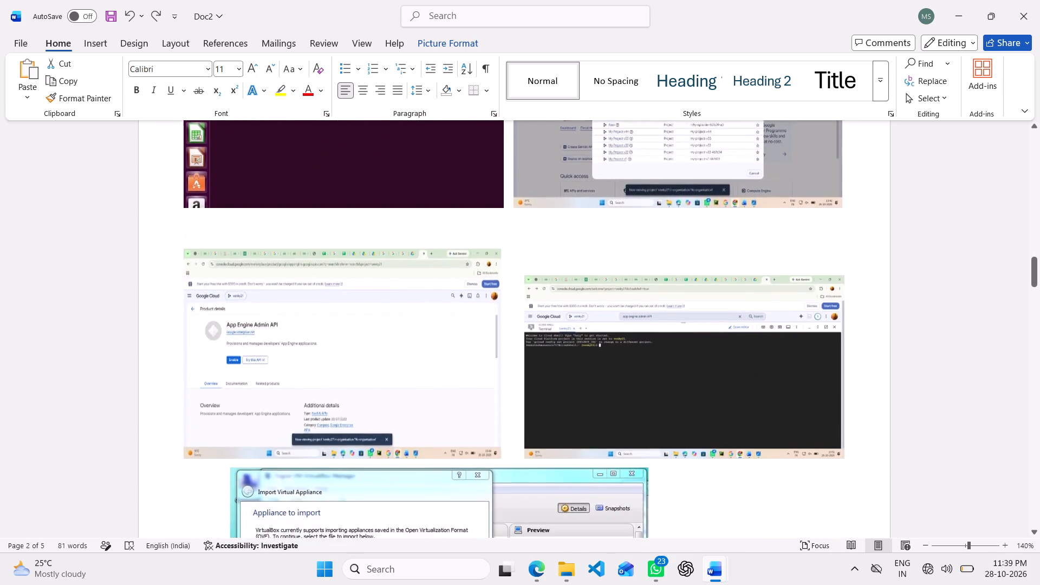
scroll(300, 300, down, 1)
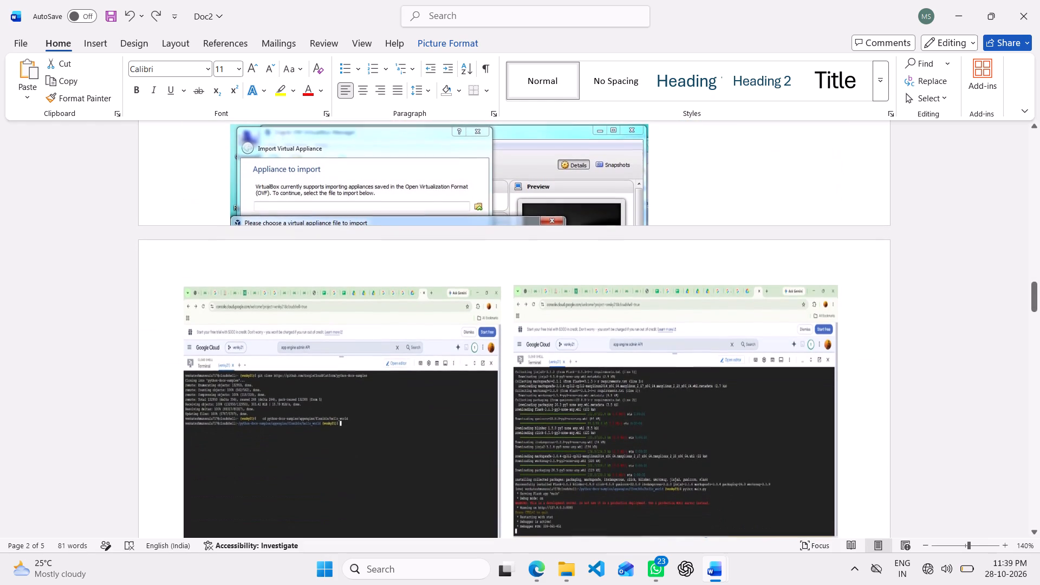
click(395, 191)
right_click(395, 191)
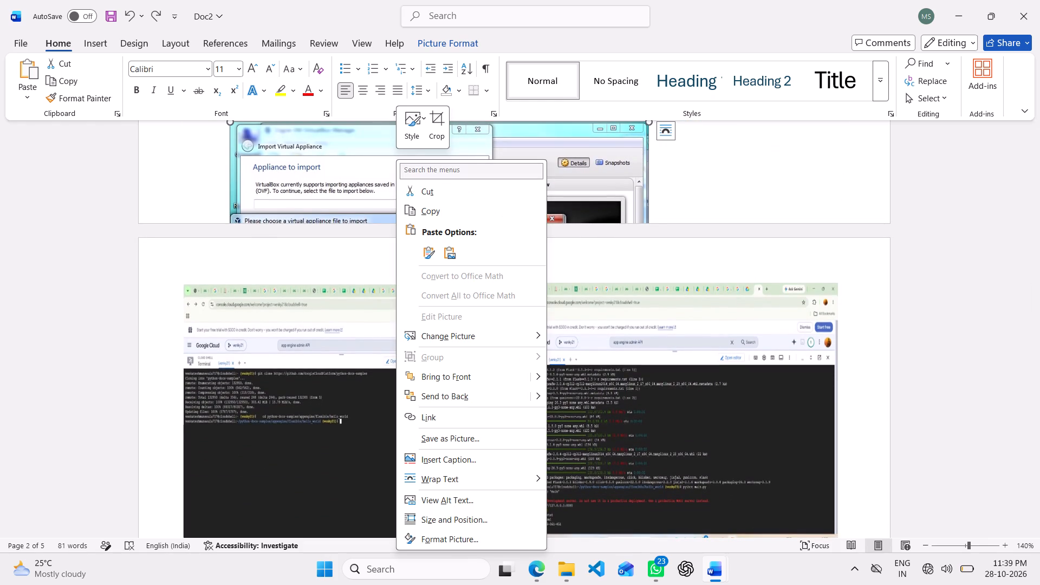
Cut the oversized VirtualBox import screenshot at the bottom of page 2.
click(427, 187)
Examine the layout of the terminal, Google Cloud and OpenNebula screenshot pairs on pages 2 and 3.
scroll(427, 187, up, 1)
scroll(427, 187, down, 2)
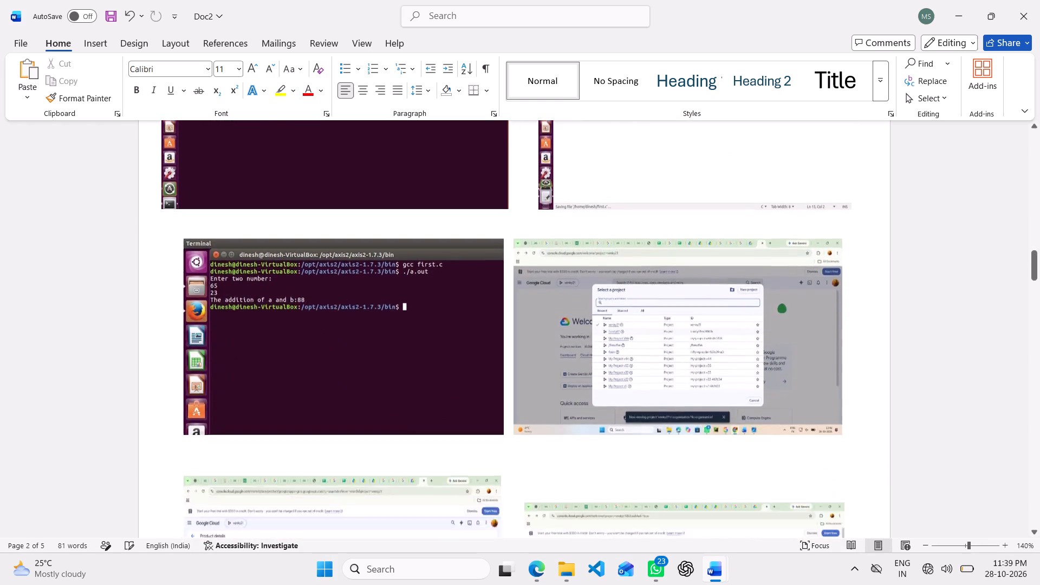
scroll(427, 187, down, 2)
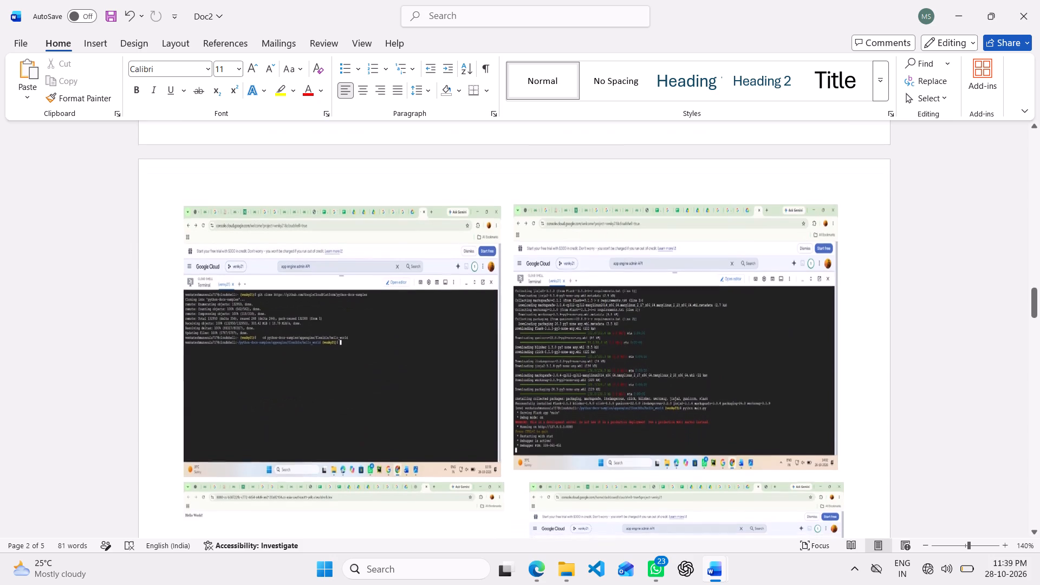
scroll(427, 187, down, 2)
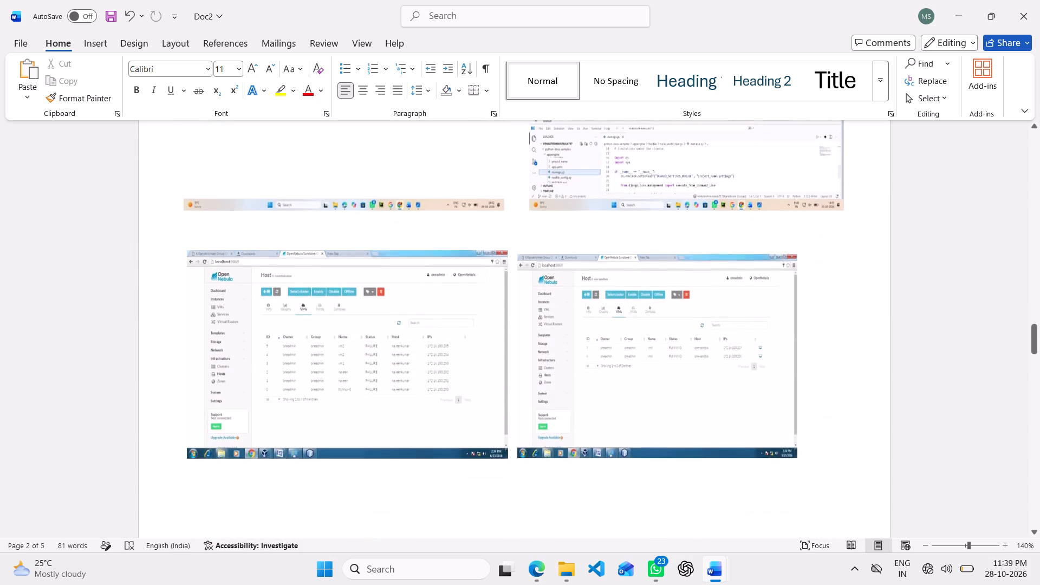
scroll(427, 187, down, 1)
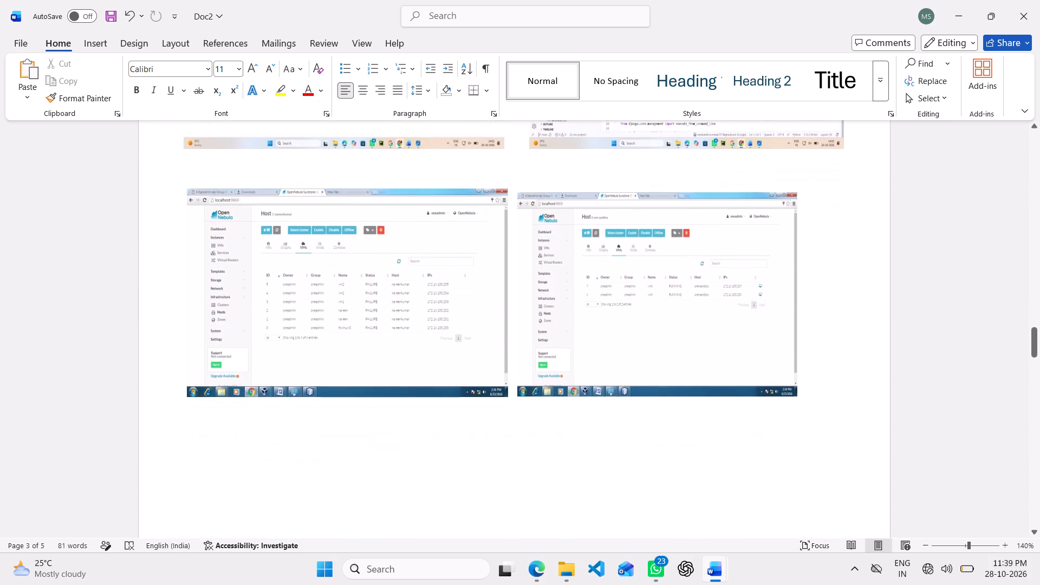
scroll(427, 187, down, 1)
scroll(427, 187, up, 2)
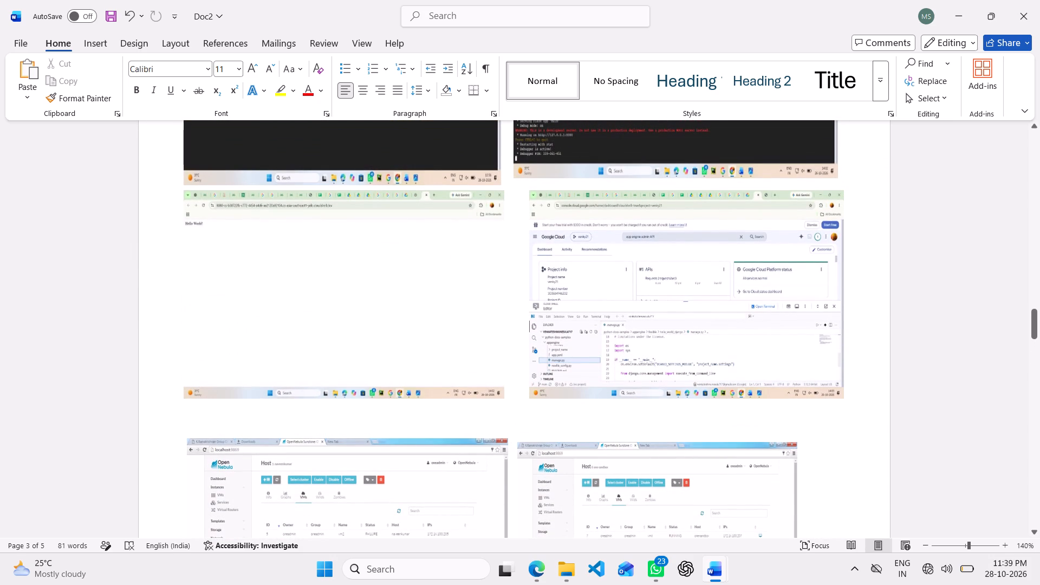
scroll(427, 187, down, 3)
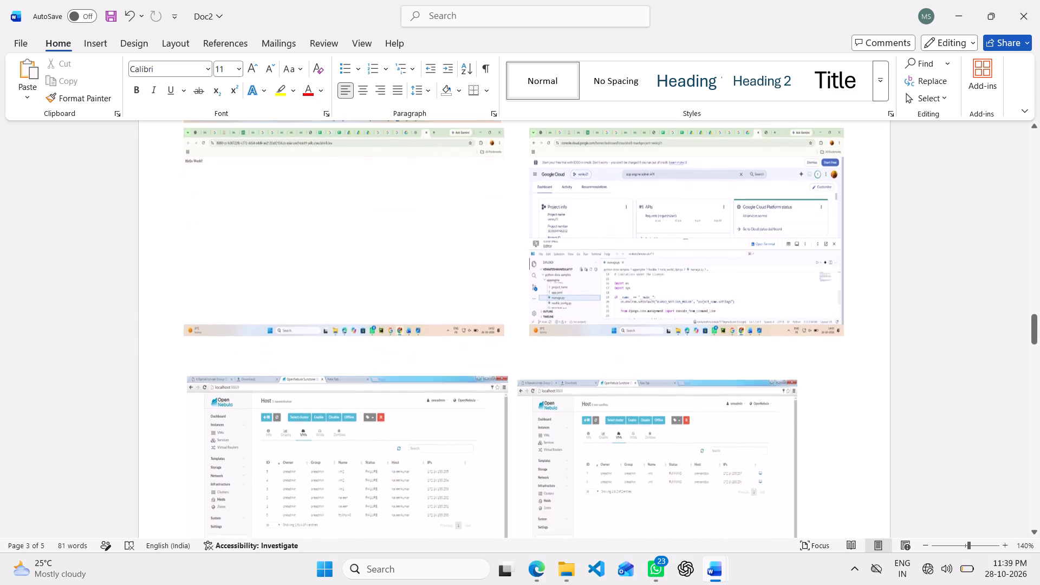
scroll(427, 187, down, 1)
Save Doc2 with its current screenshot arrangement.
click(427, 187)
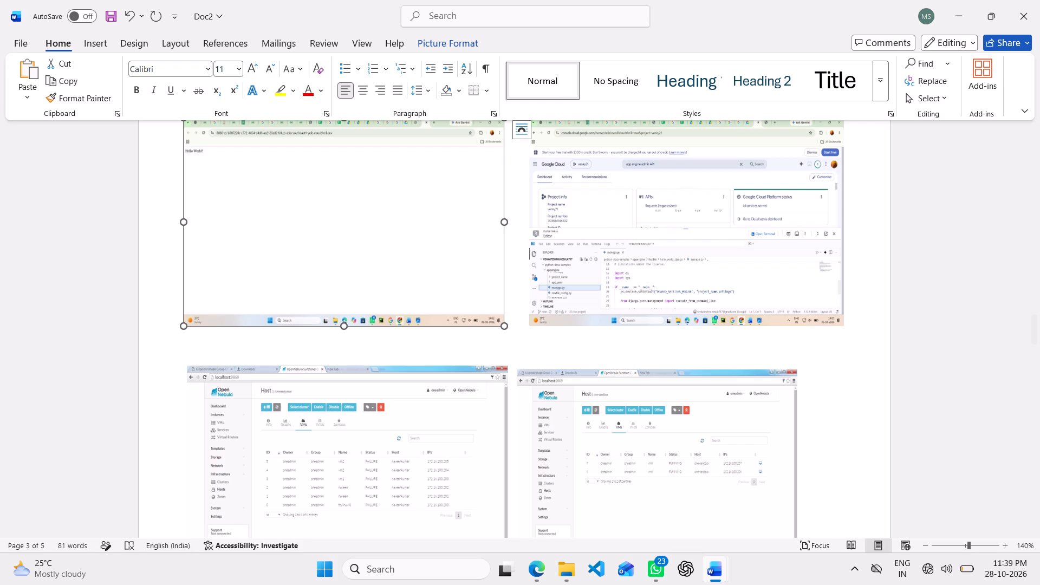
click(115, 22)
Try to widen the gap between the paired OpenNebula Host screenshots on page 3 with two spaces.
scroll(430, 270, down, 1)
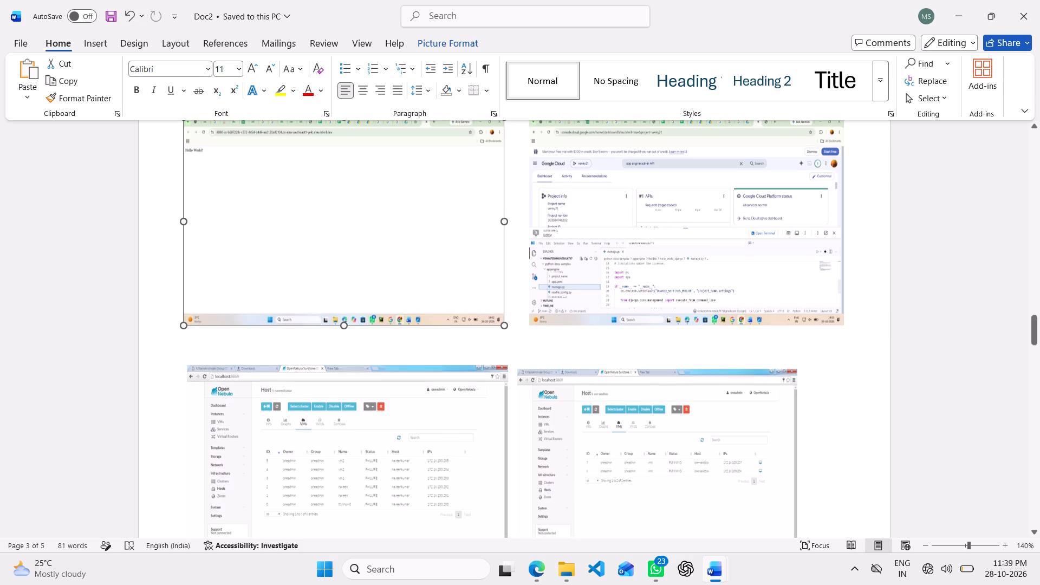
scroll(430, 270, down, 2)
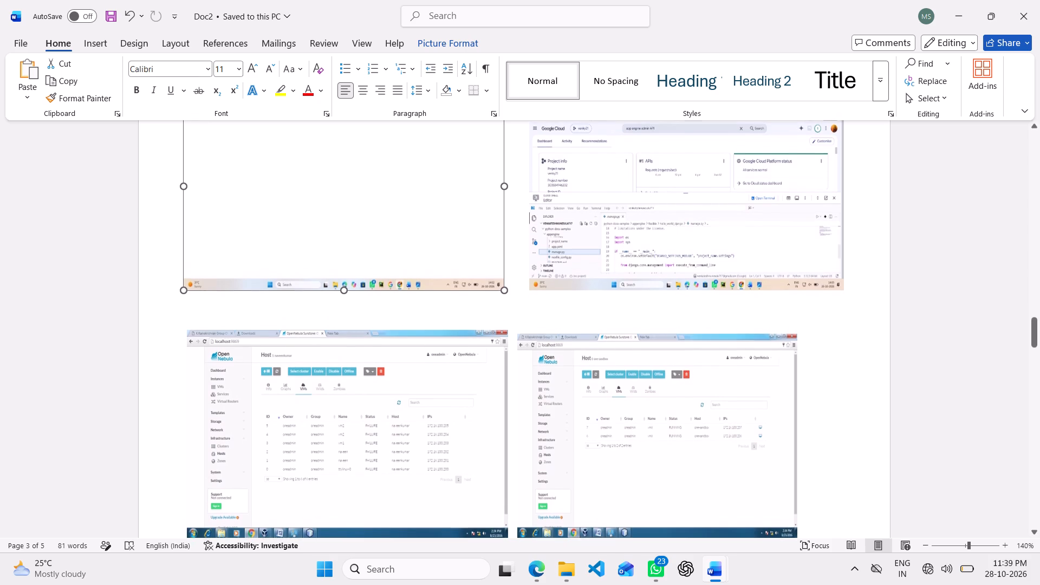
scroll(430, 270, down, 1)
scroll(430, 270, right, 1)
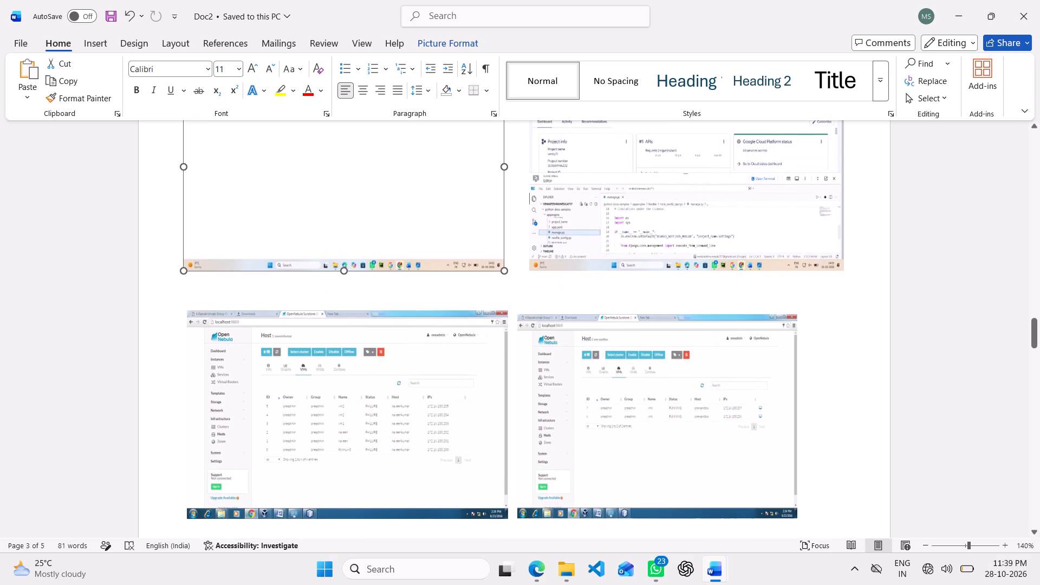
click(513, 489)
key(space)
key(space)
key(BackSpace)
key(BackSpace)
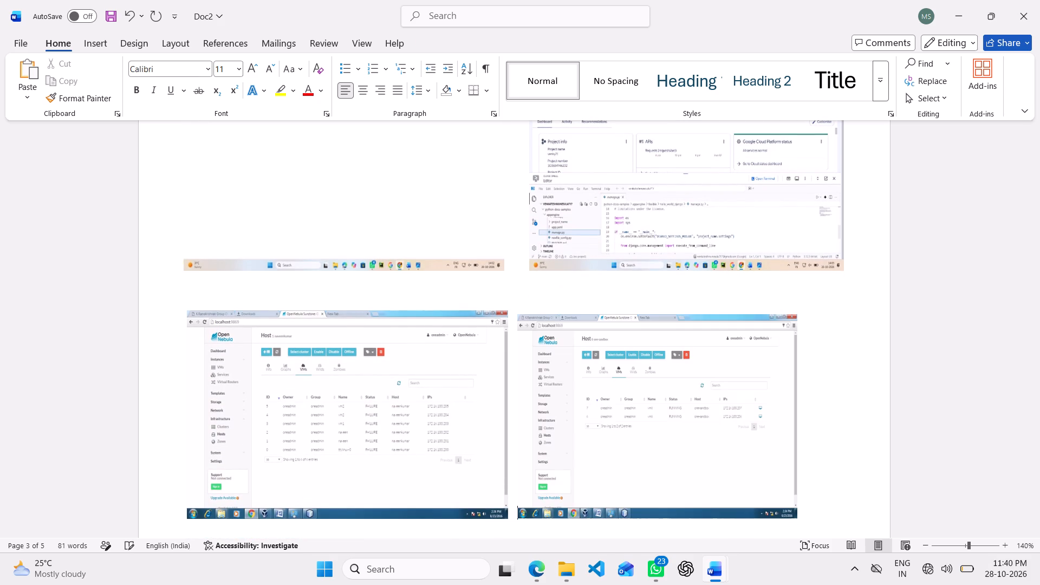
Examine the arrangement of the OpenNebula, OpenStack and Hadoop screenshot pairs from the end of page 3 through page 4.
scroll(536, 475, down, 1)
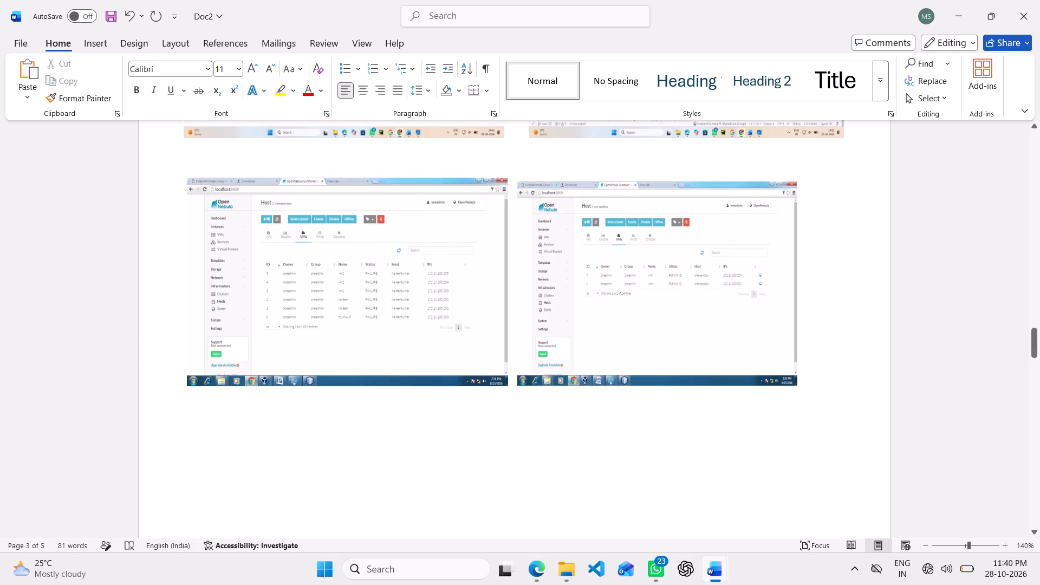
scroll(536, 475, down, 3)
scroll(536, 475, up, 1)
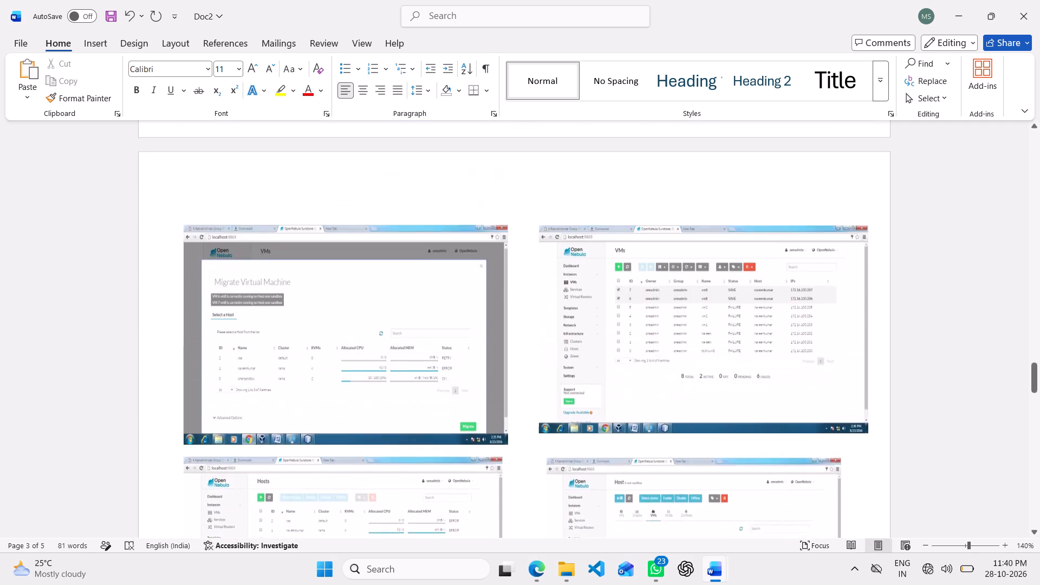
scroll(536, 475, down, 1)
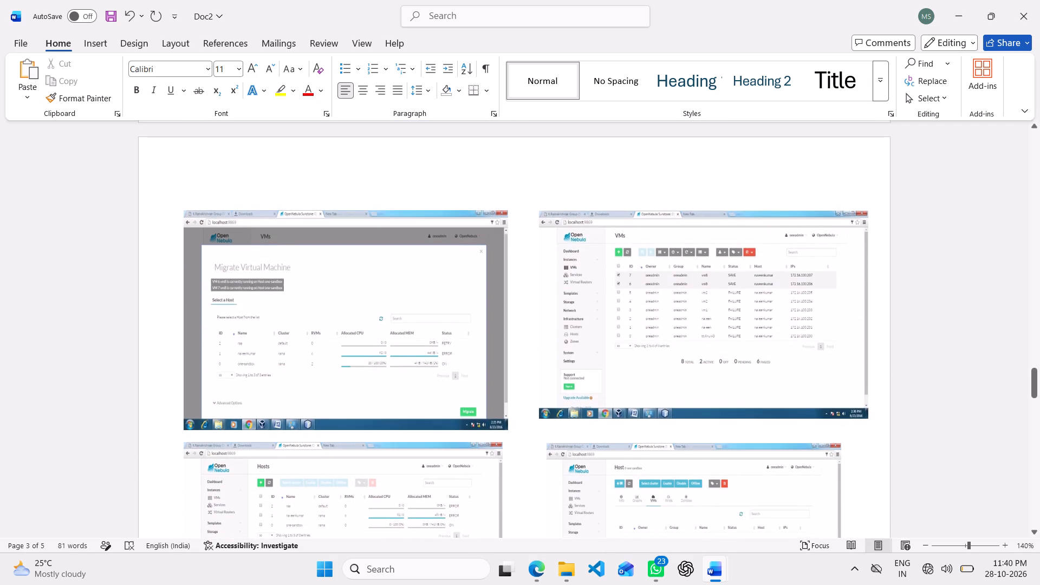
scroll(539, 469, down, 2)
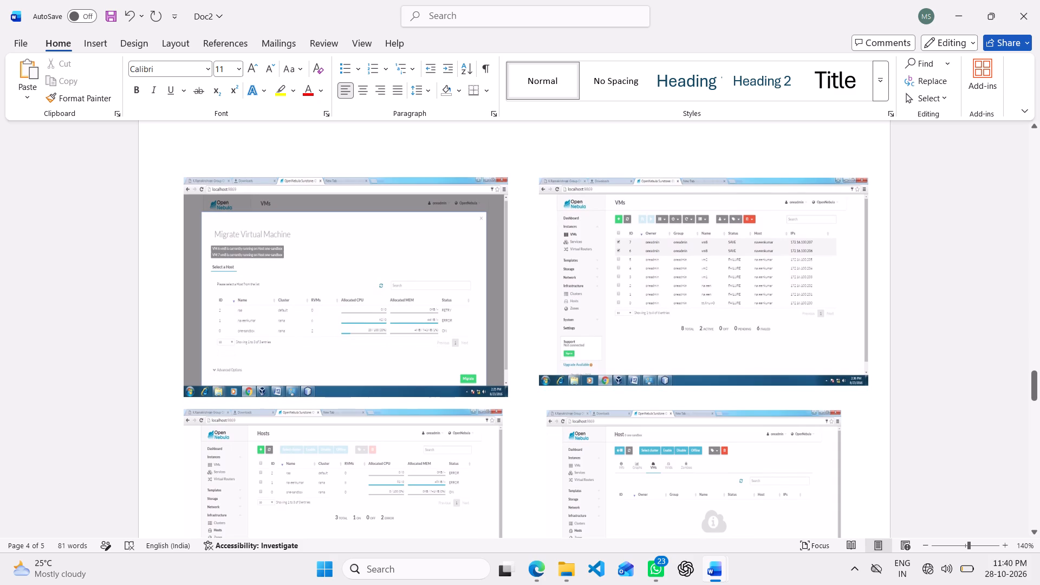
scroll(543, 454, down, 1)
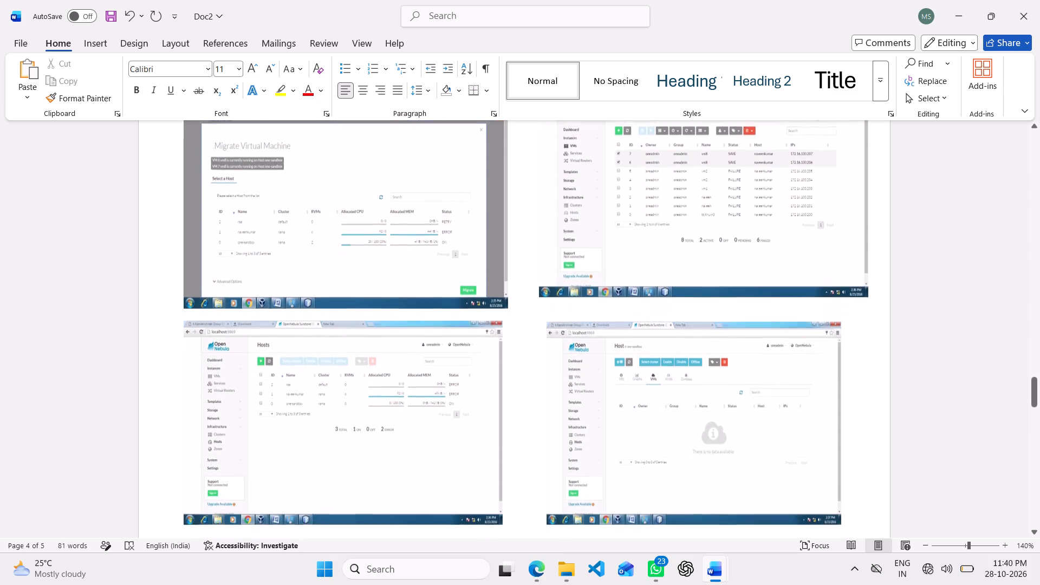
scroll(543, 454, down, 1)
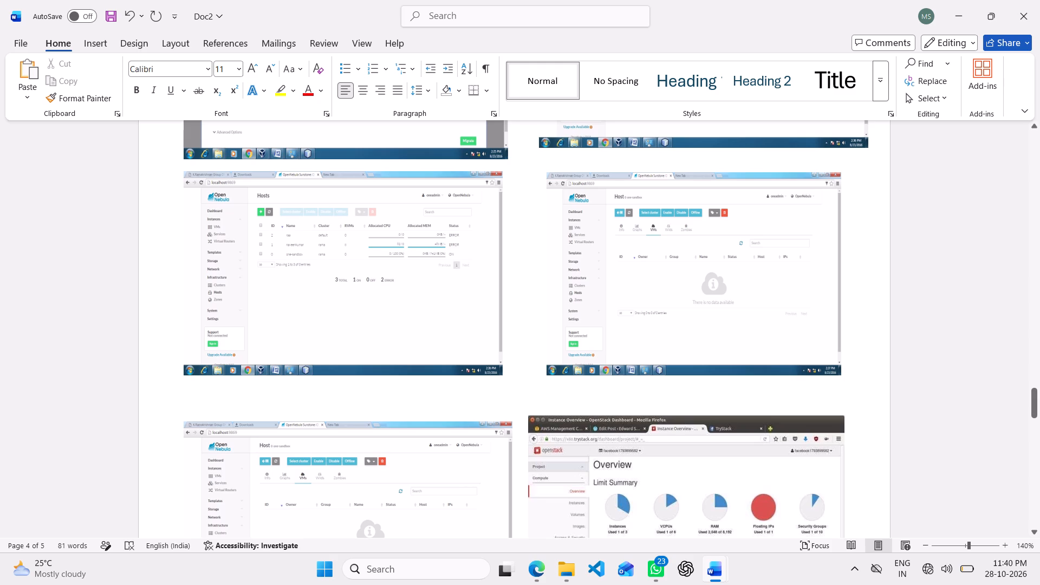
scroll(543, 454, down, 2)
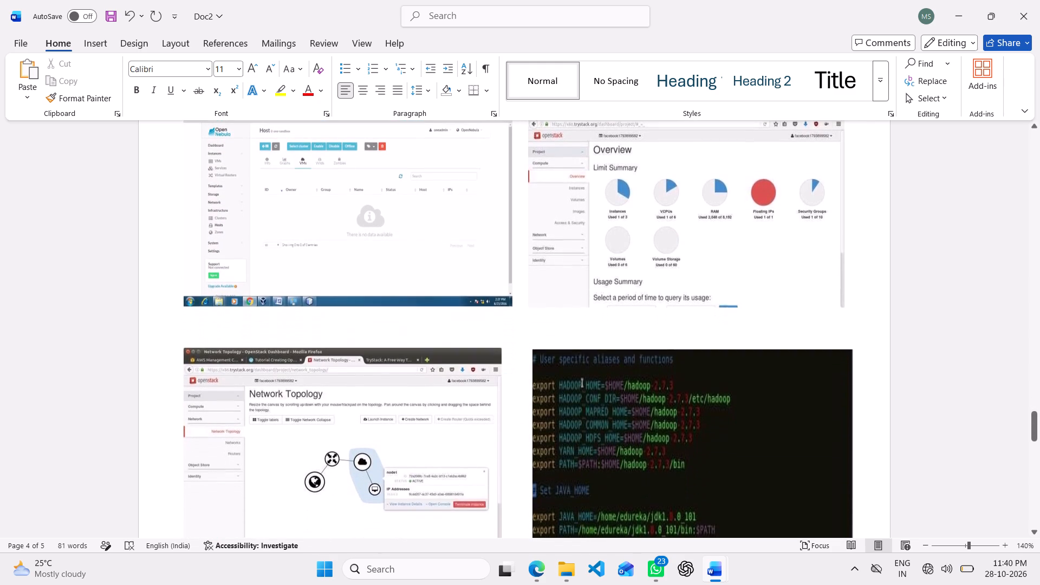
scroll(543, 454, down, 1)
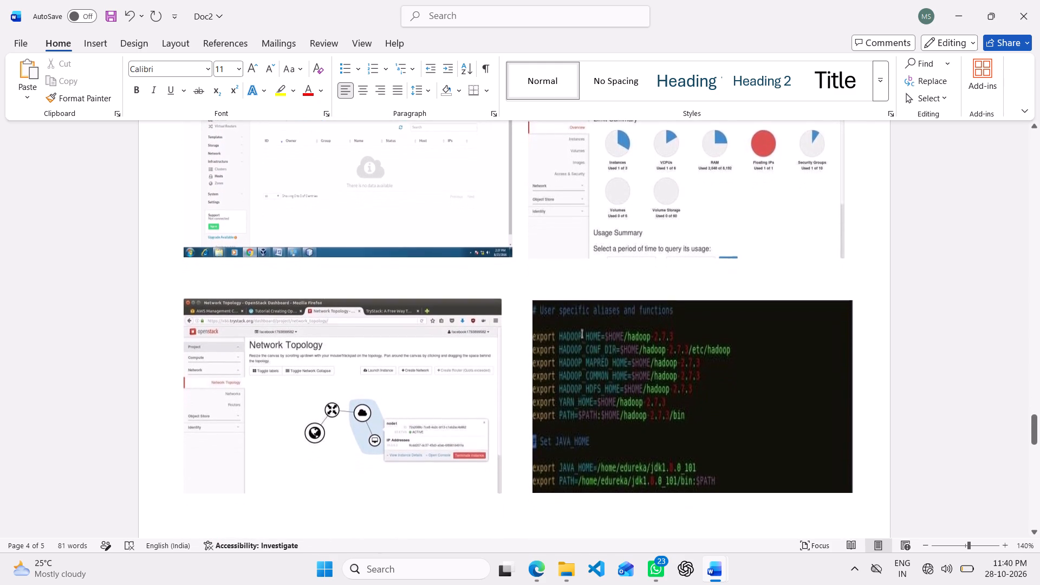
scroll(543, 454, down, 1)
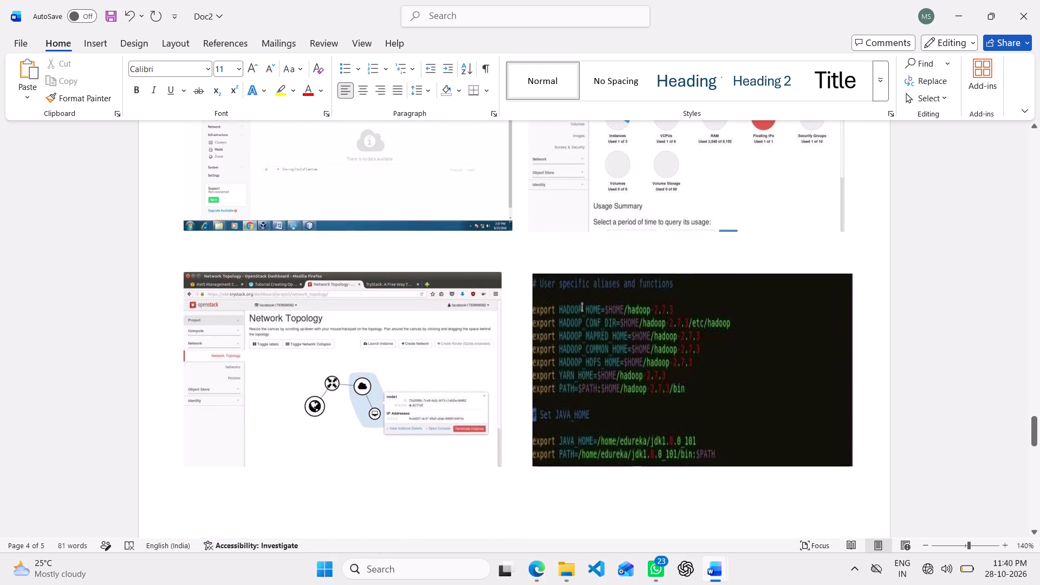
Examine the OpenNebula, OpenStack and Hadoop screenshot rows on page 4 of Doc2.
scroll(543, 454, down, 1)
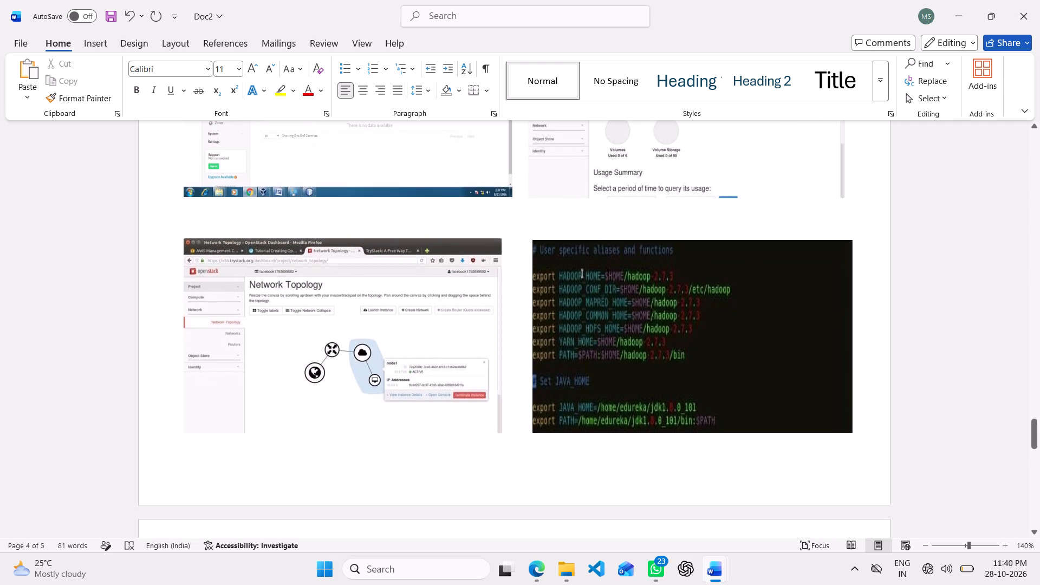
scroll(543, 454, up, 1)
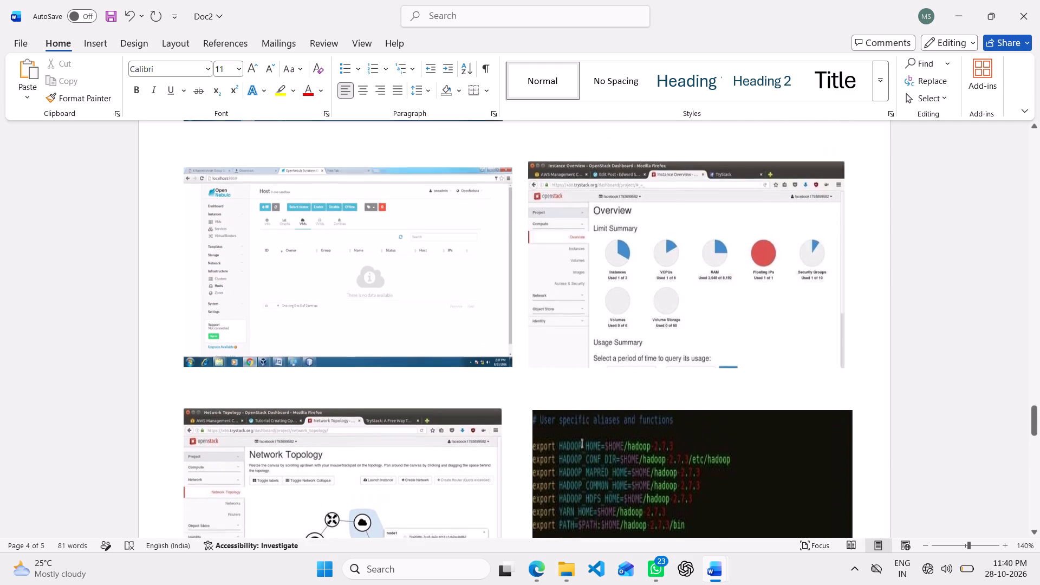
scroll(543, 454, up, 1)
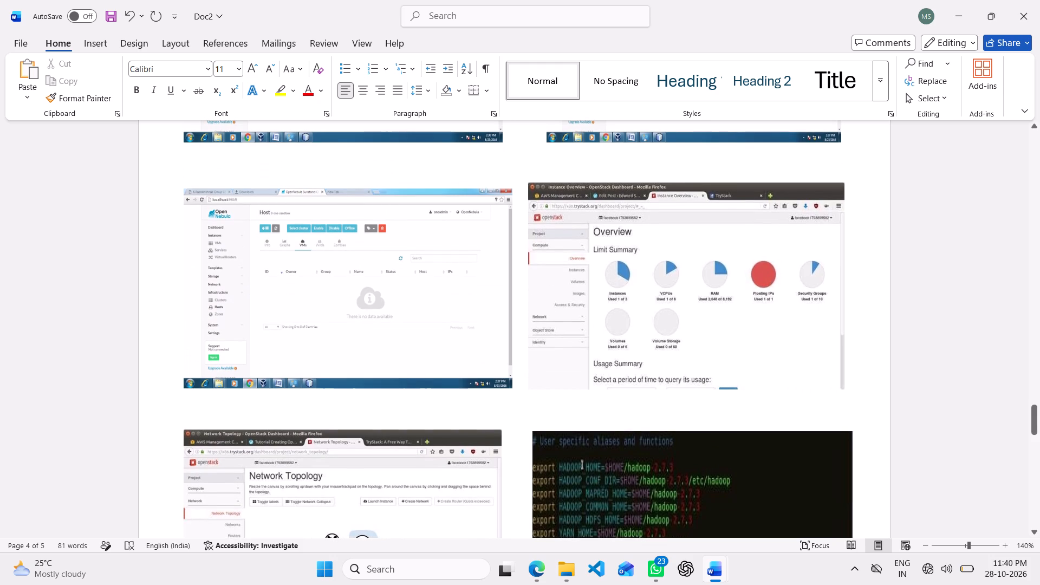
scroll(691, 332, down, 1)
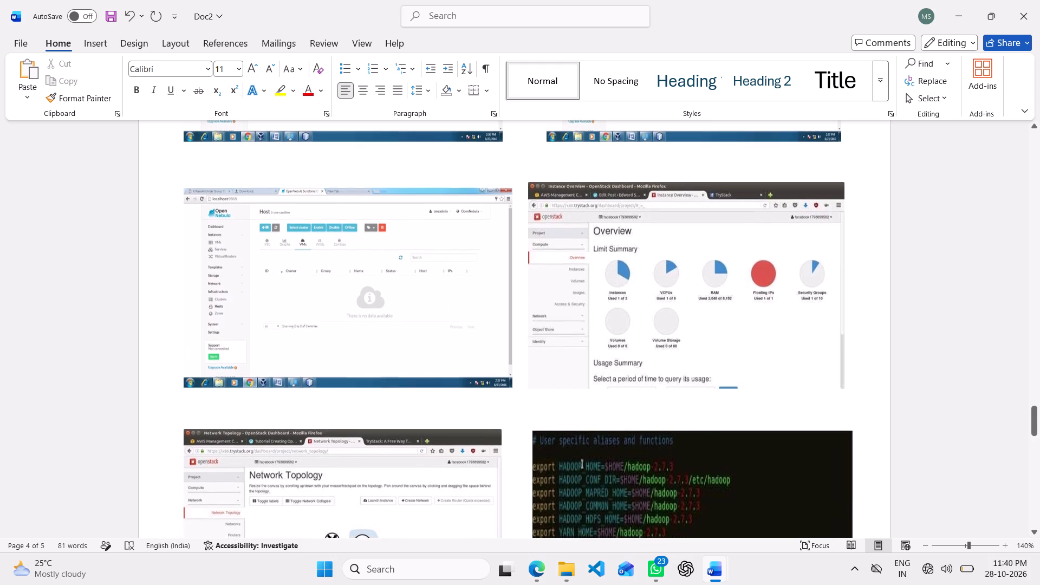
scroll(691, 332, down, 3)
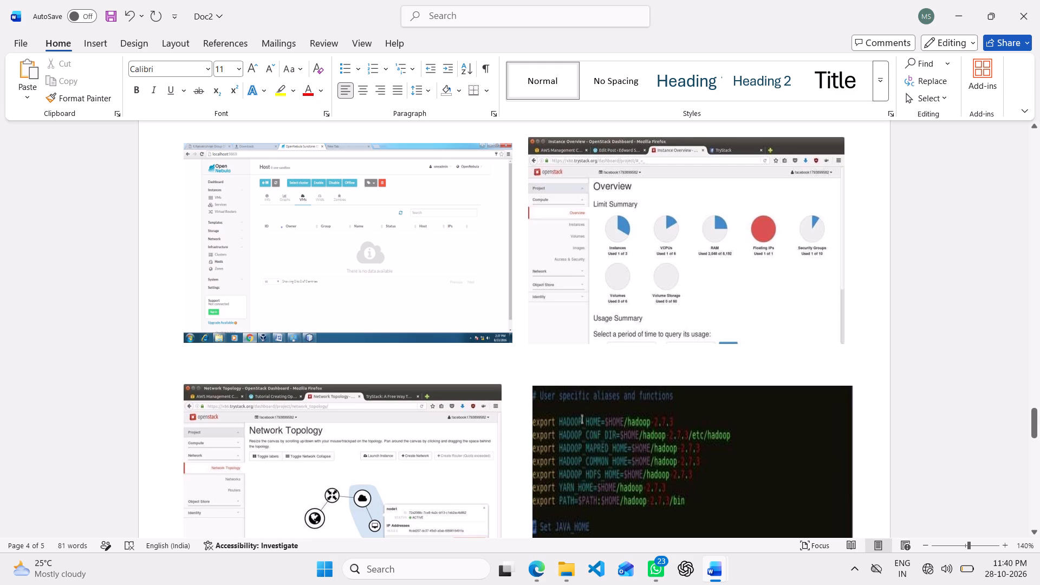
Examine the Hadoop terminal and NameNode screenshots on page 5 of Doc2, through to the document's end, and recheck the OpenNebula rows on page 4.
scroll(536, 391, down, 2)
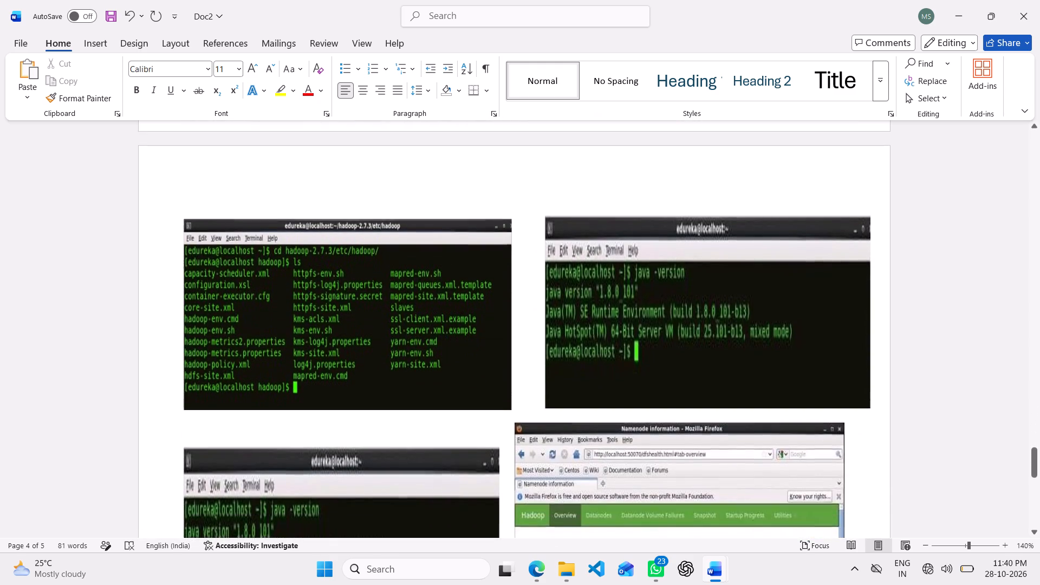
scroll(536, 391, down, 1)
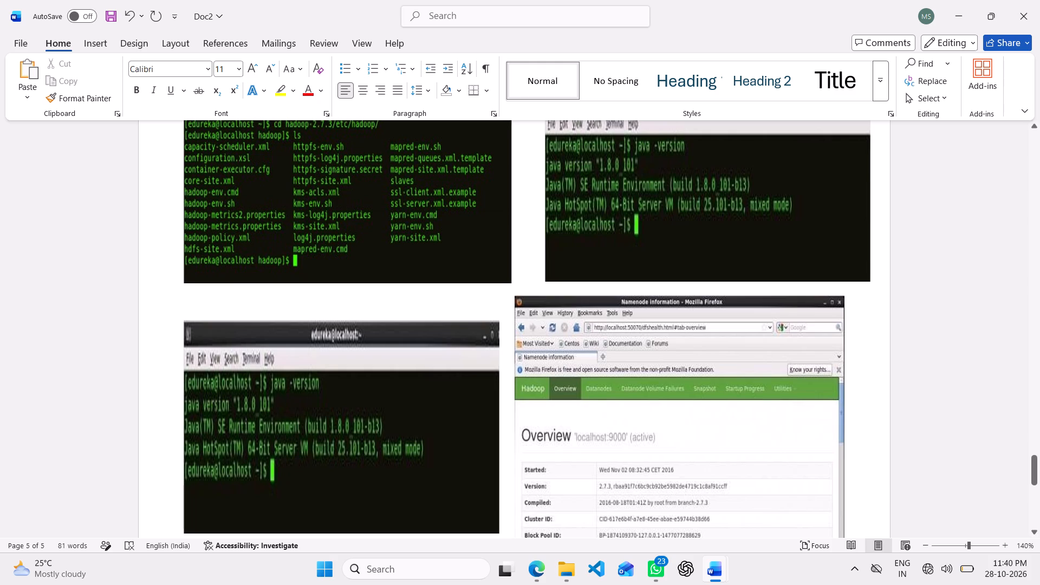
scroll(536, 391, down, 2)
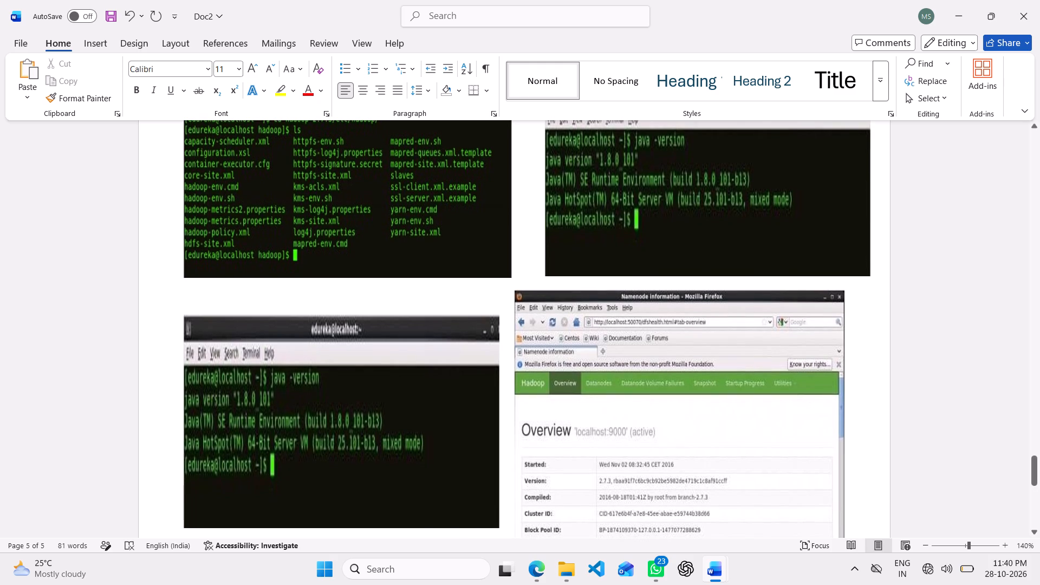
scroll(536, 391, down, 2)
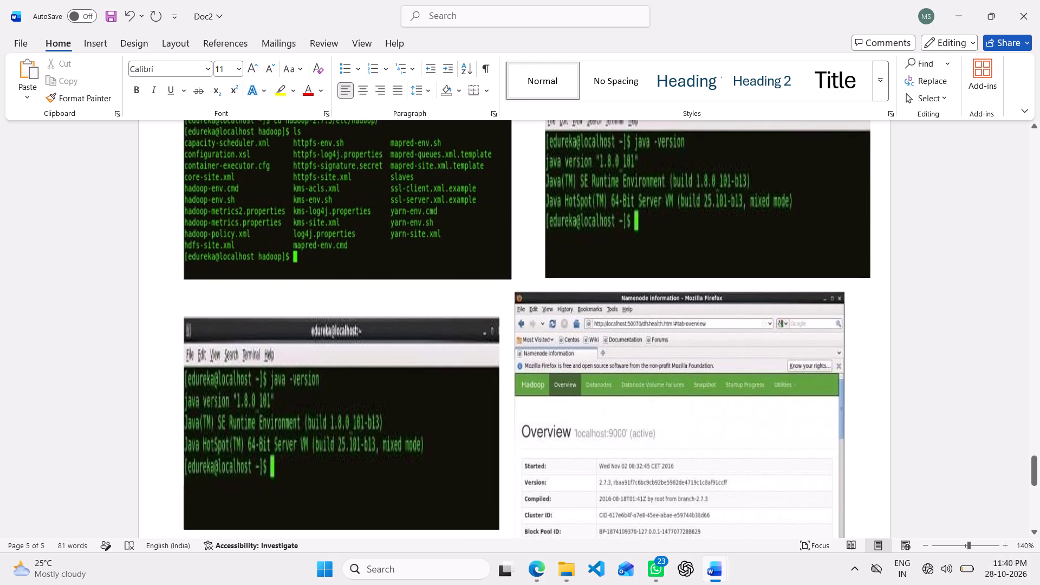
scroll(536, 391, down, 3)
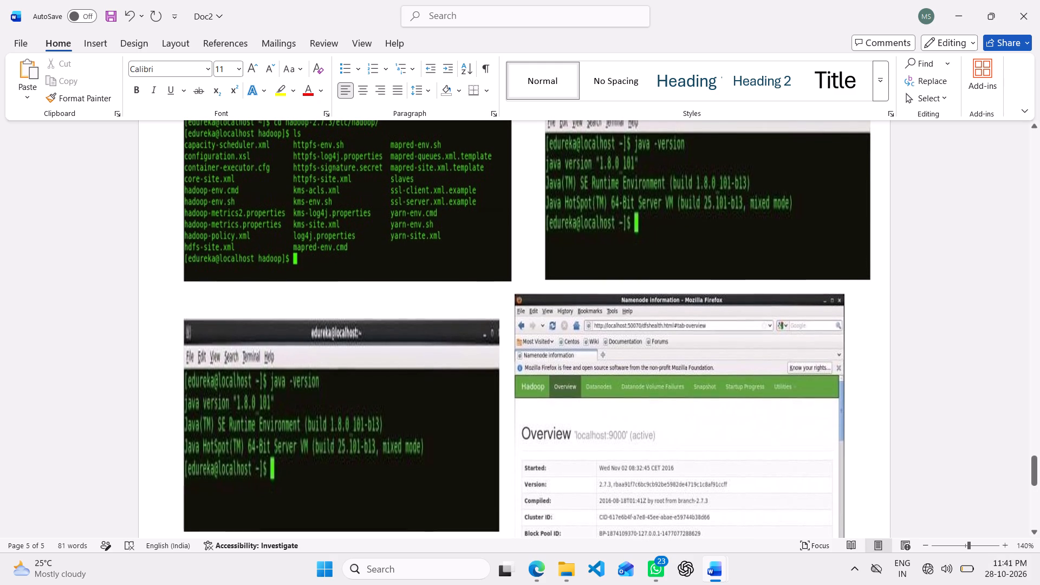
scroll(536, 391, down, 3)
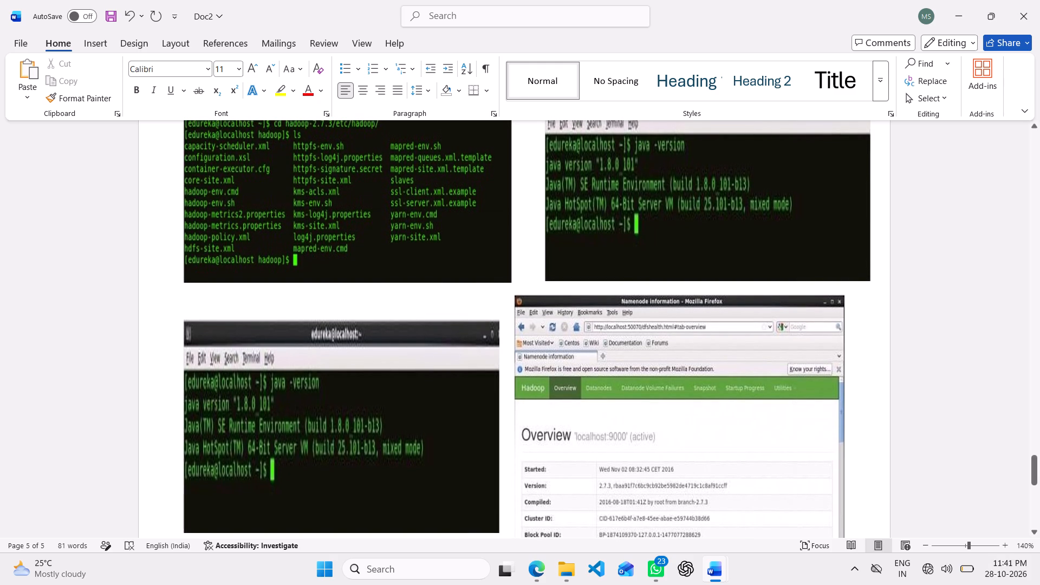
scroll(536, 391, down, 2)
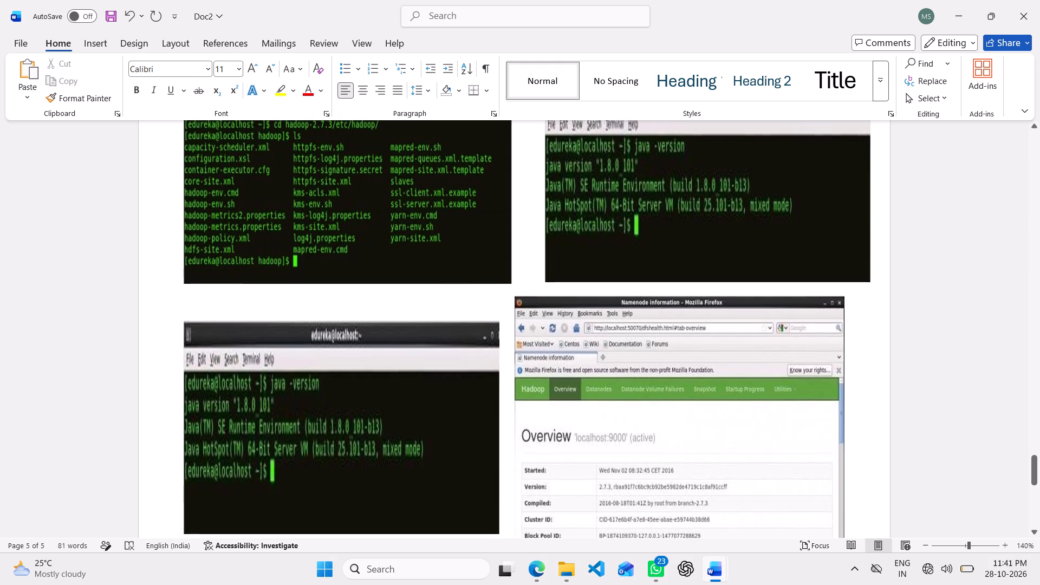
scroll(536, 391, down, 4)
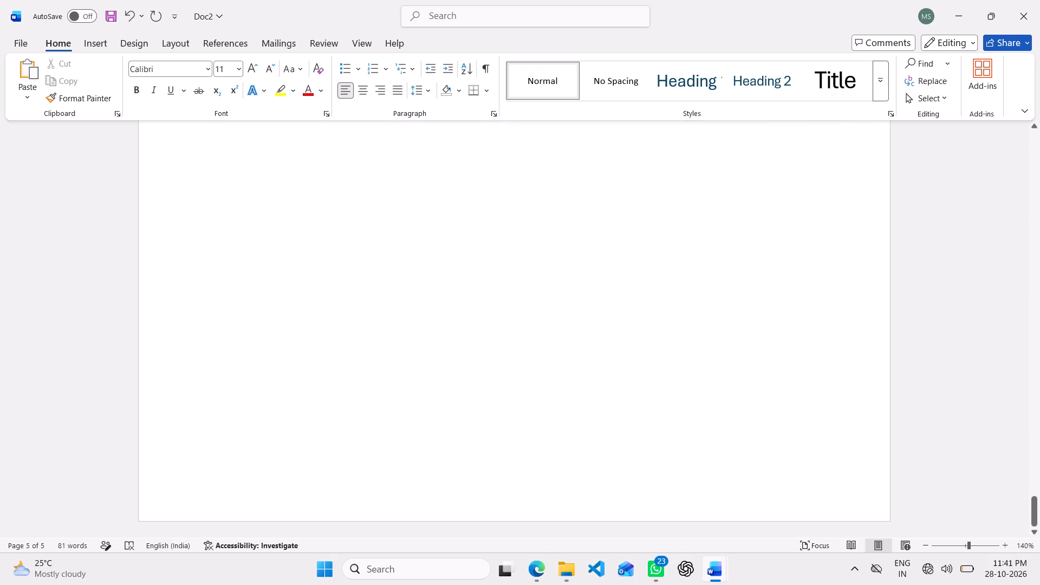
scroll(536, 391, up, 6)
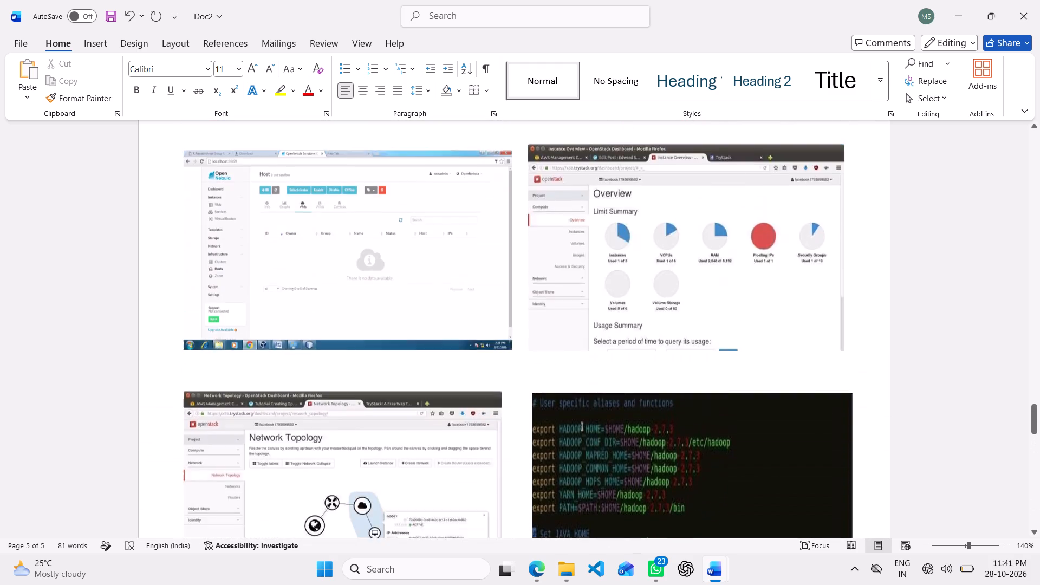
scroll(536, 391, up, 1)
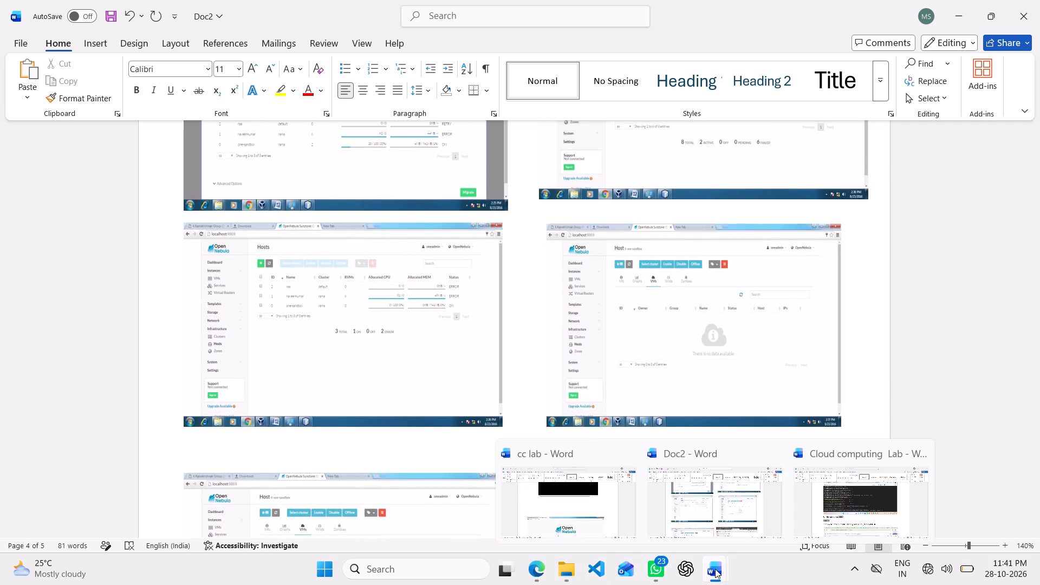
Switch to the cc lab document and look through its output screenshots, from the VirtualBox import on page 14 to the Step 15 Hadoop NameNode page.
click(603, 508)
scroll(582, 407, up, 1)
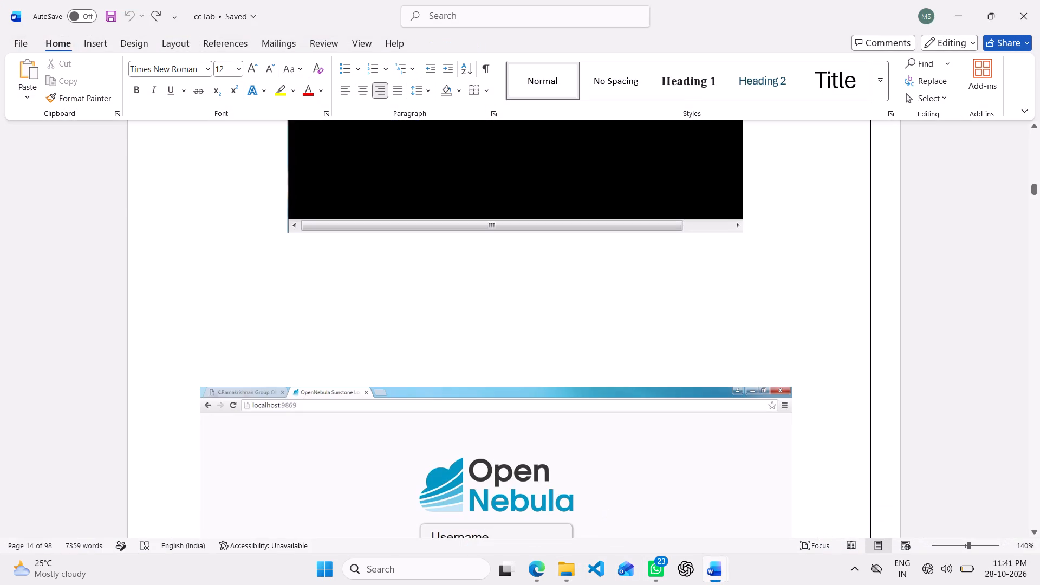
scroll(582, 407, up, 5)
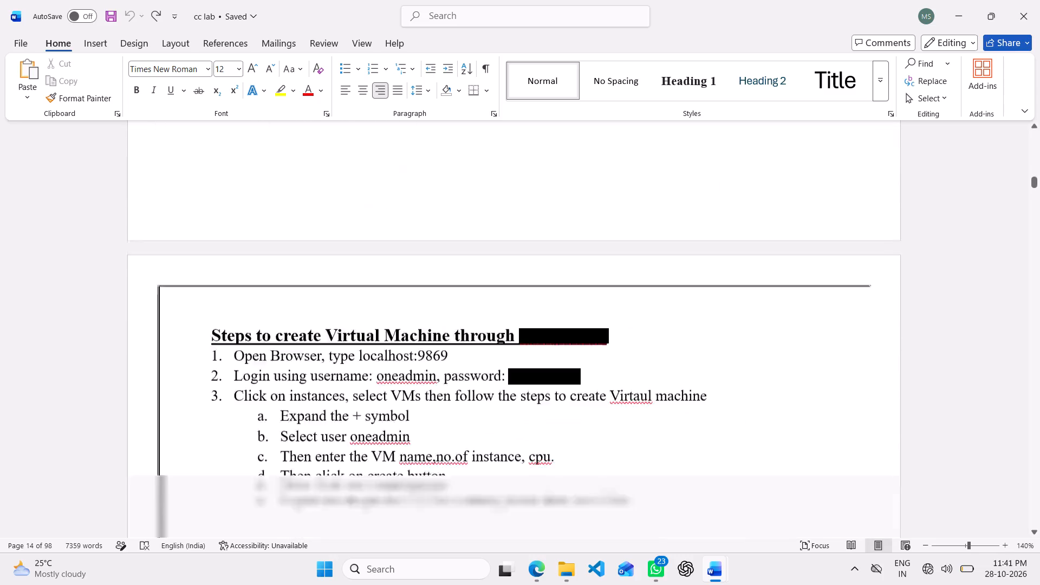
scroll(582, 407, up, 4)
scroll(582, 407, down, 1)
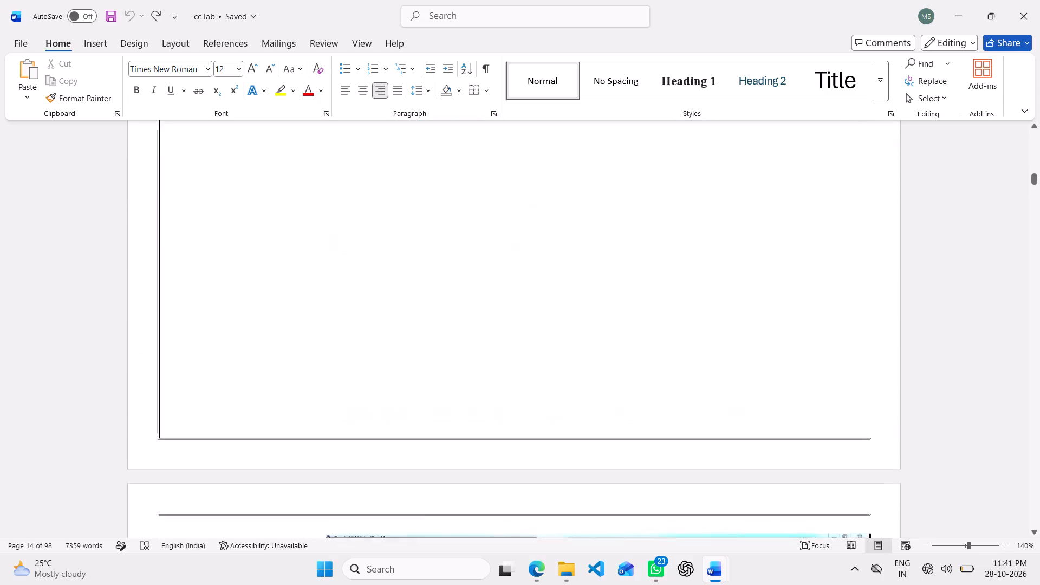
scroll(582, 407, down, 1)
click(582, 407)
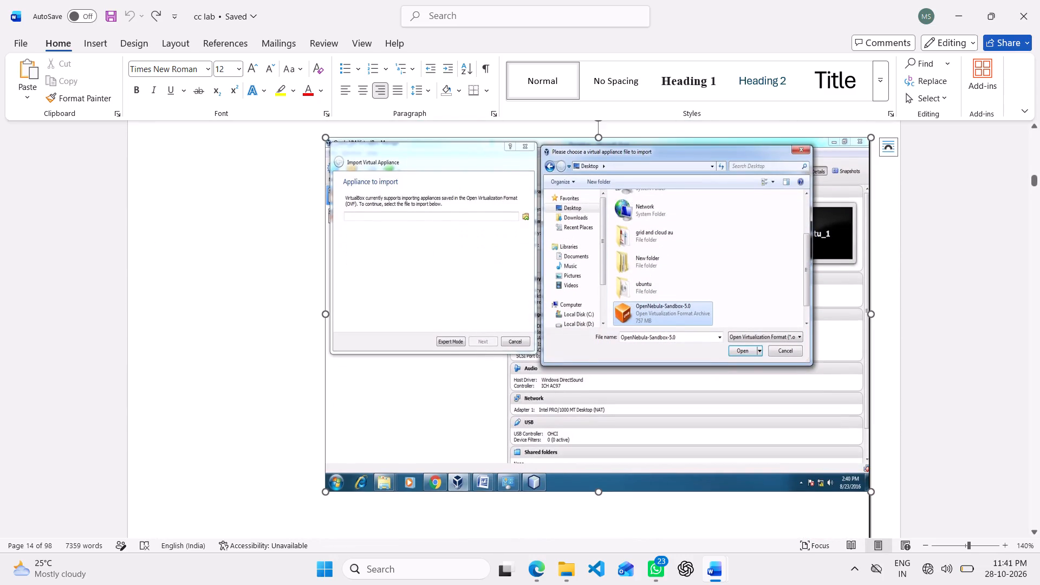
scroll(530, 333, up, 2)
ctrl+scroll(530, 333, down, 1)
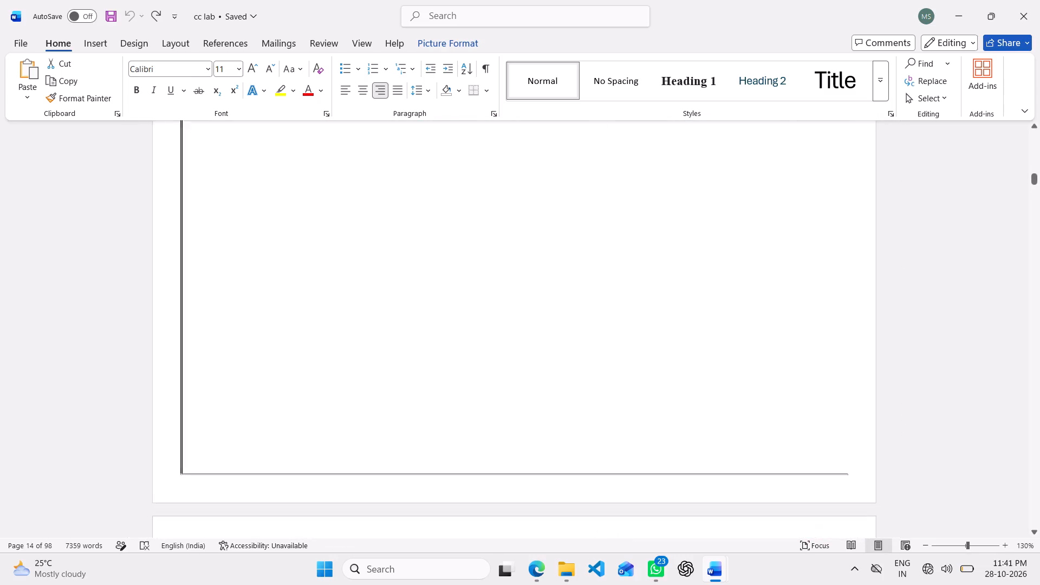
scroll(530, 333, down, 20)
scroll(530, 333, down, 20)
scroll(530, 333, down, 20)
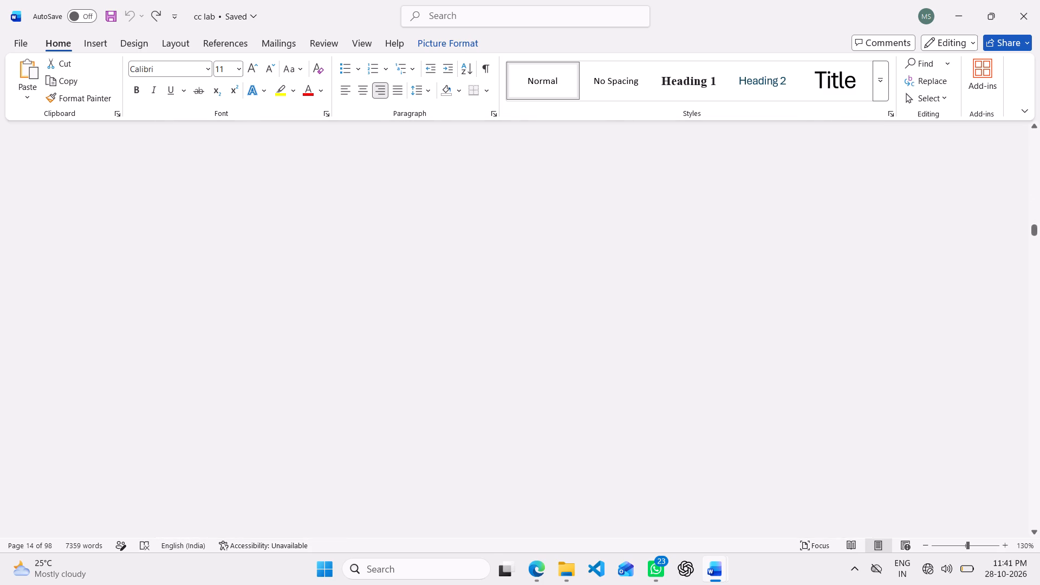
scroll(530, 333, down, 20)
scroll(530, 333, down, 20)
scroll(530, 333, down, 20)
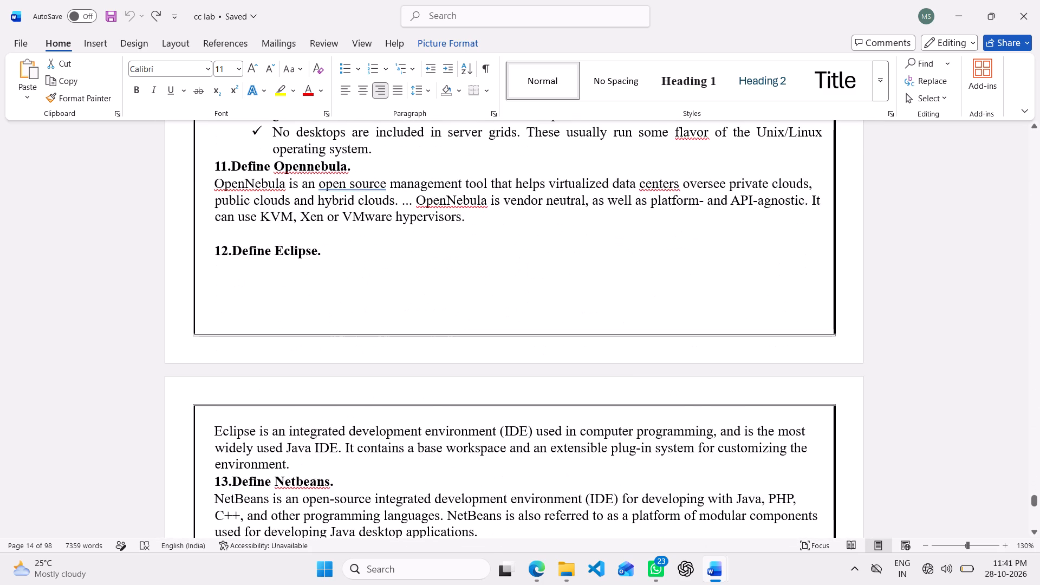
scroll(536, 200, down, 3)
scroll(536, 200, up, 4)
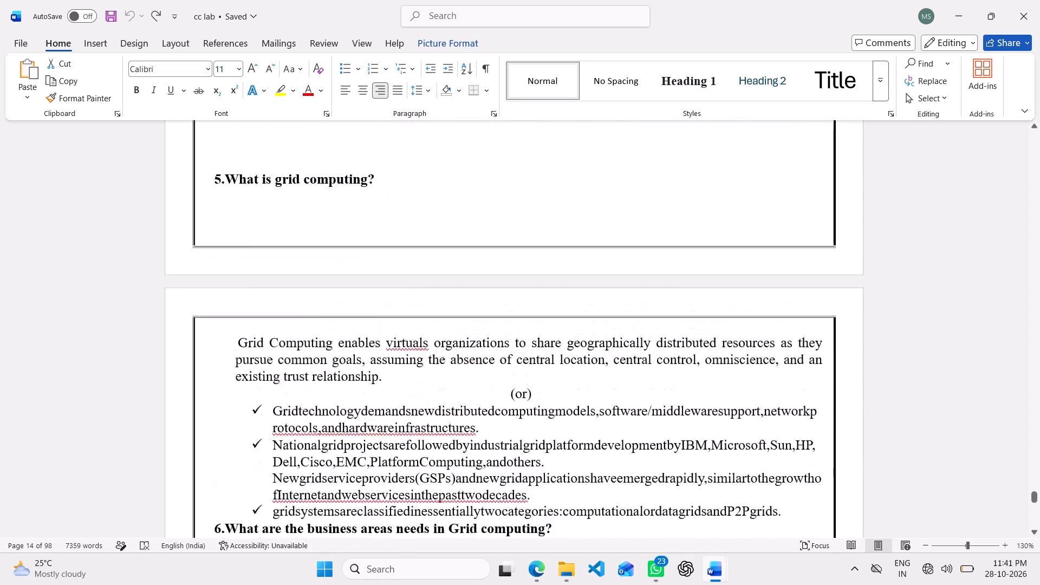
scroll(536, 200, up, 1)
scroll(536, 200, down, 1)
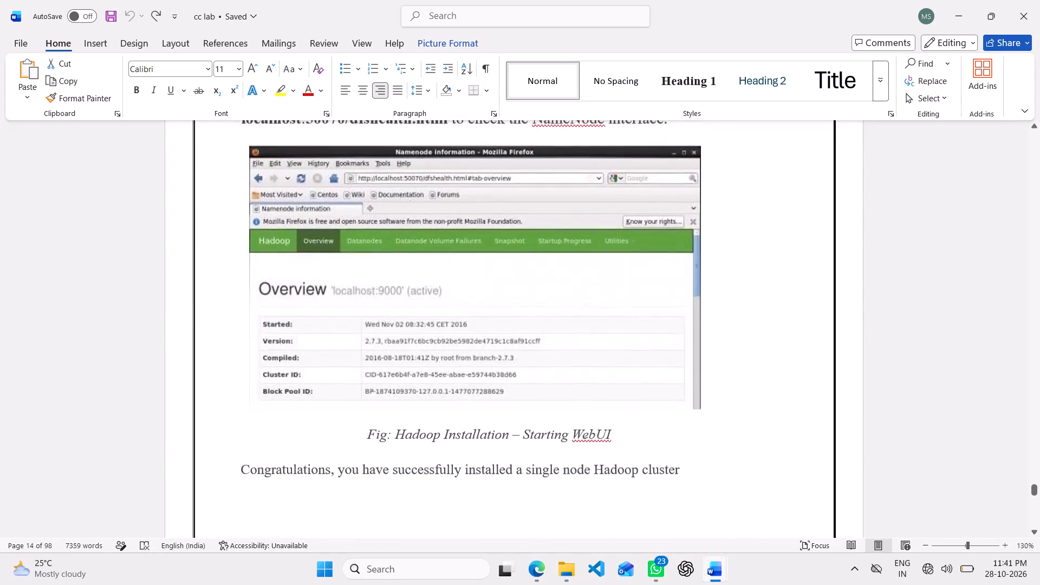
scroll(536, 200, up, 1)
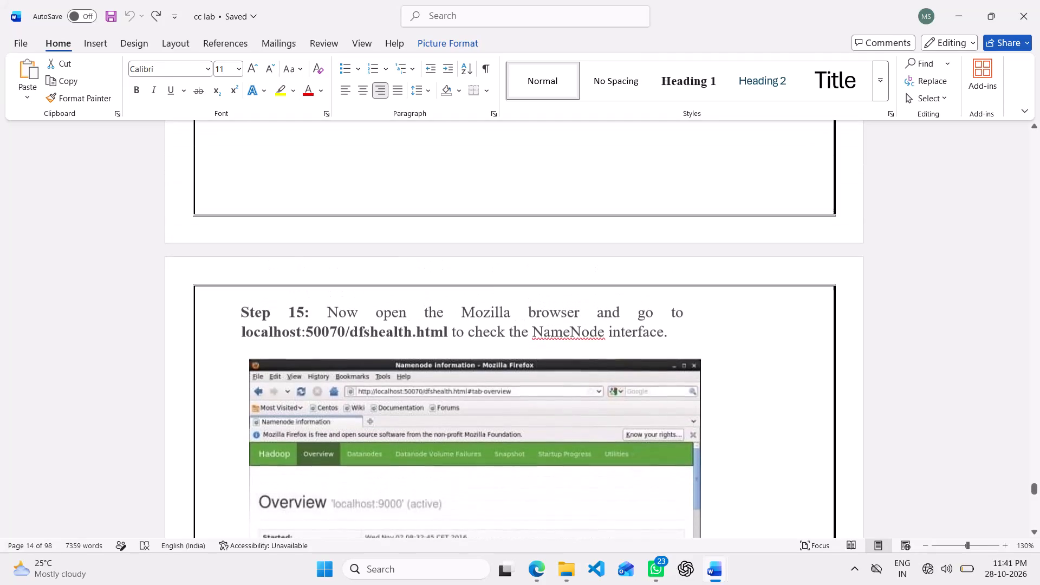
Compare the end of Doc2 with the Step 15 NameNode screenshot in cc lab, returning to cc lab.
key(alt+Tab)
scroll(536, 200, down, 4)
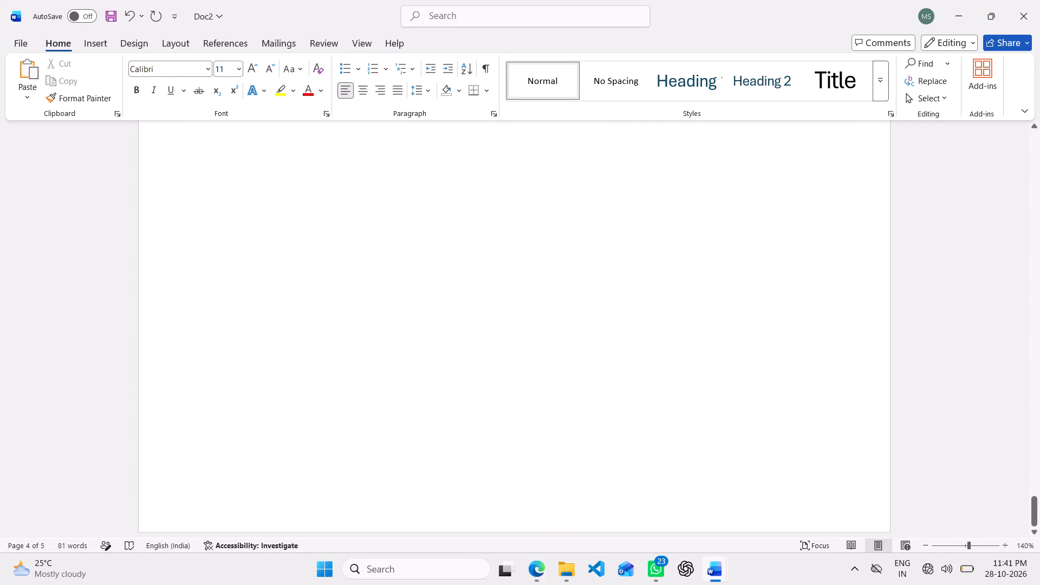
scroll(536, 200, down, 1)
scroll(536, 200, up, 3)
key(alt+Tab)
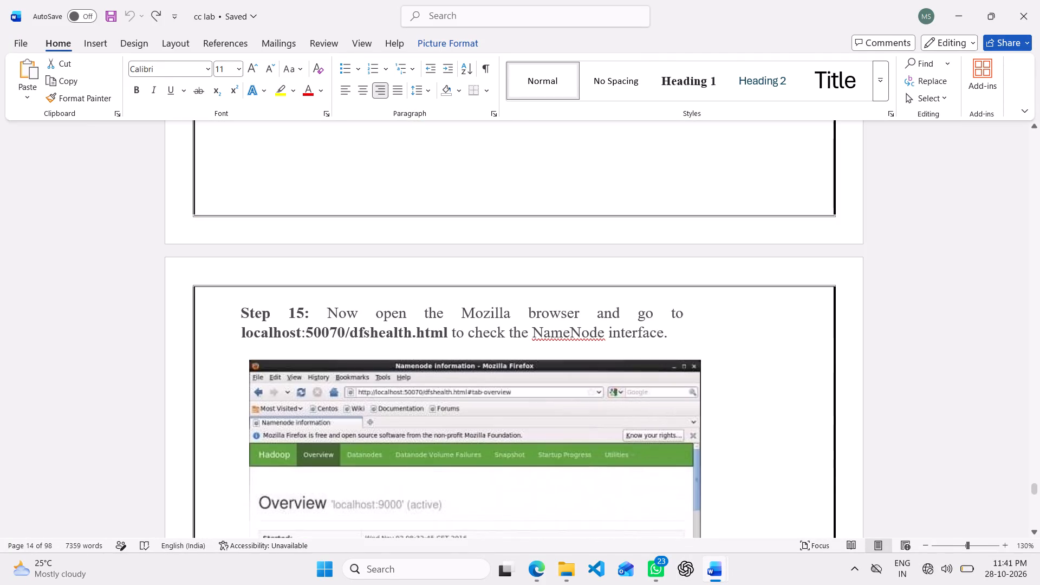
Examine the Hadoop installation and OpenStack screenshots in cc lab, going back from Step 15 to the TryStack homepage image.
scroll(536, 200, up, 4)
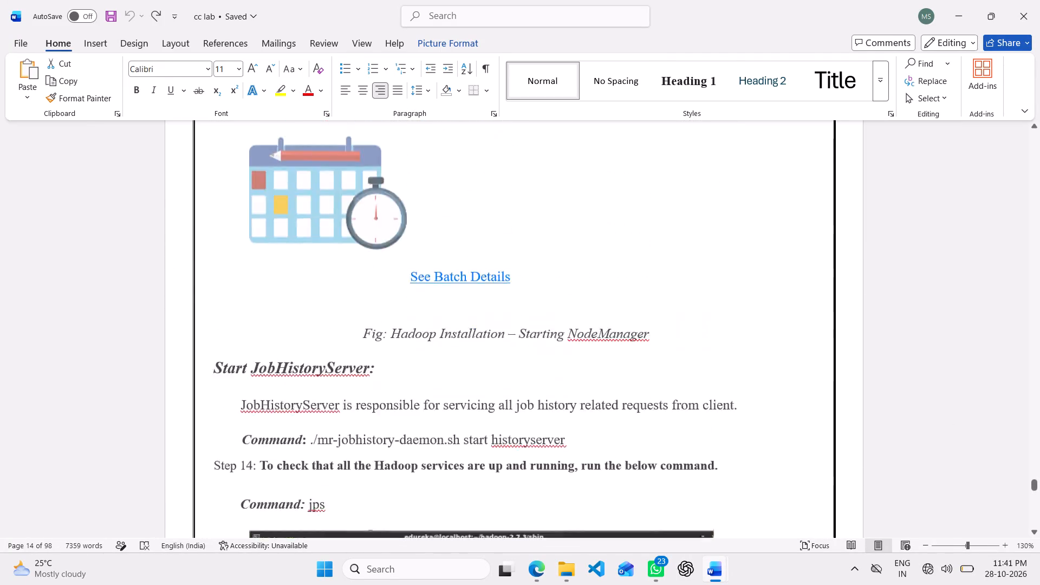
scroll(536, 200, up, 4)
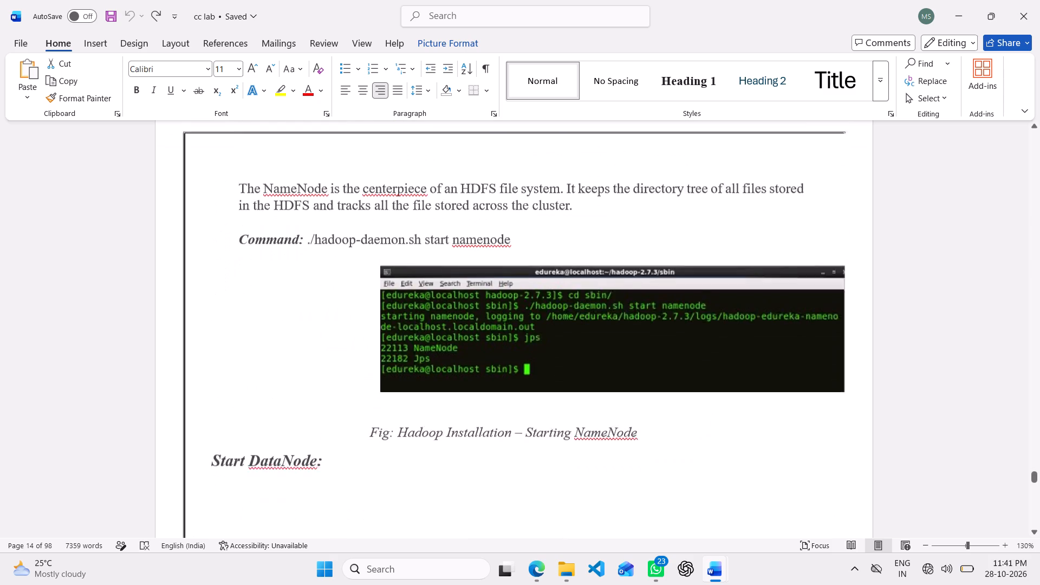
scroll(536, 200, up, 4)
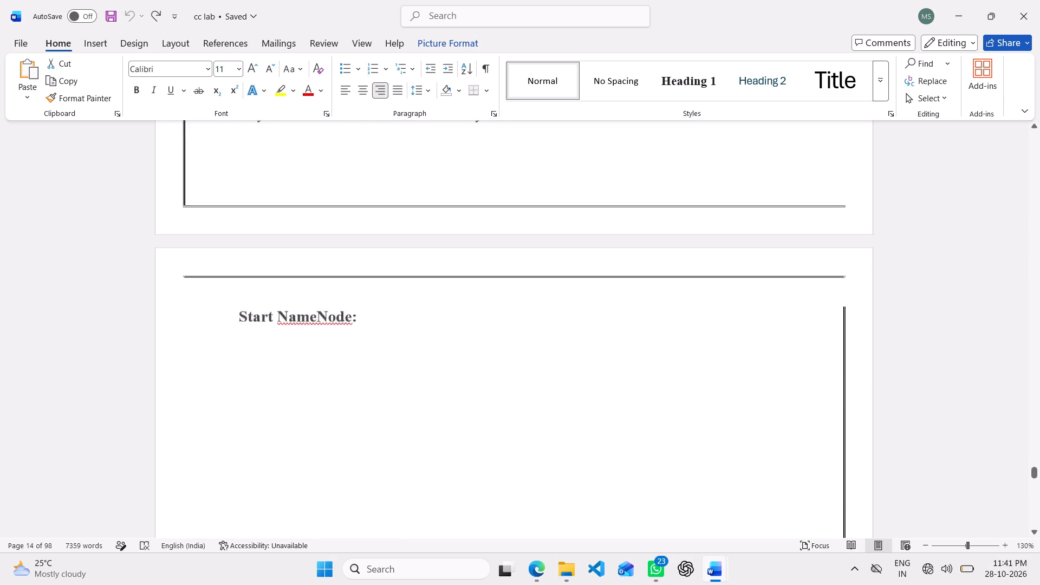
scroll(536, 200, up, 5)
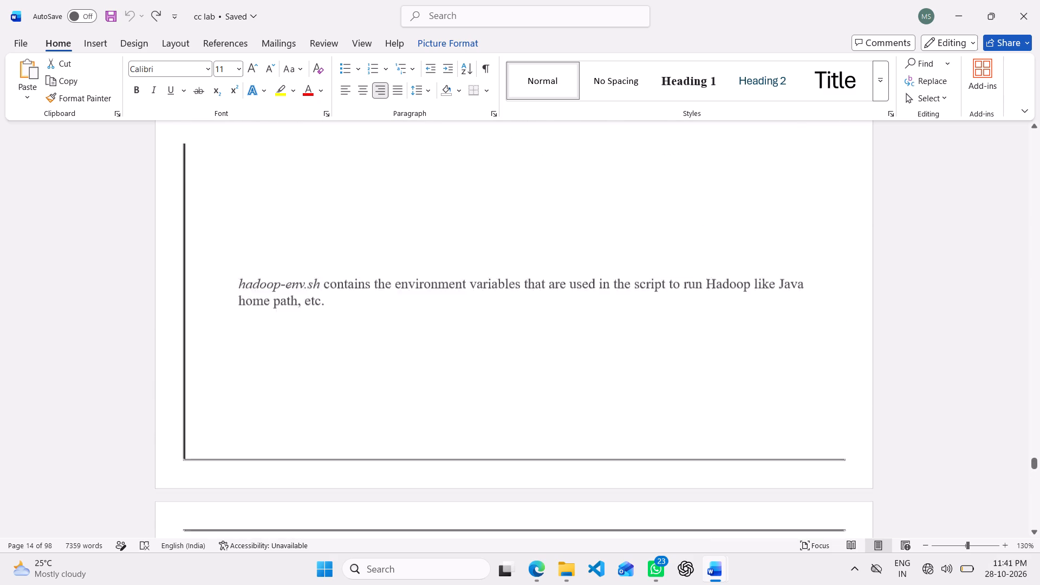
scroll(536, 200, up, 5)
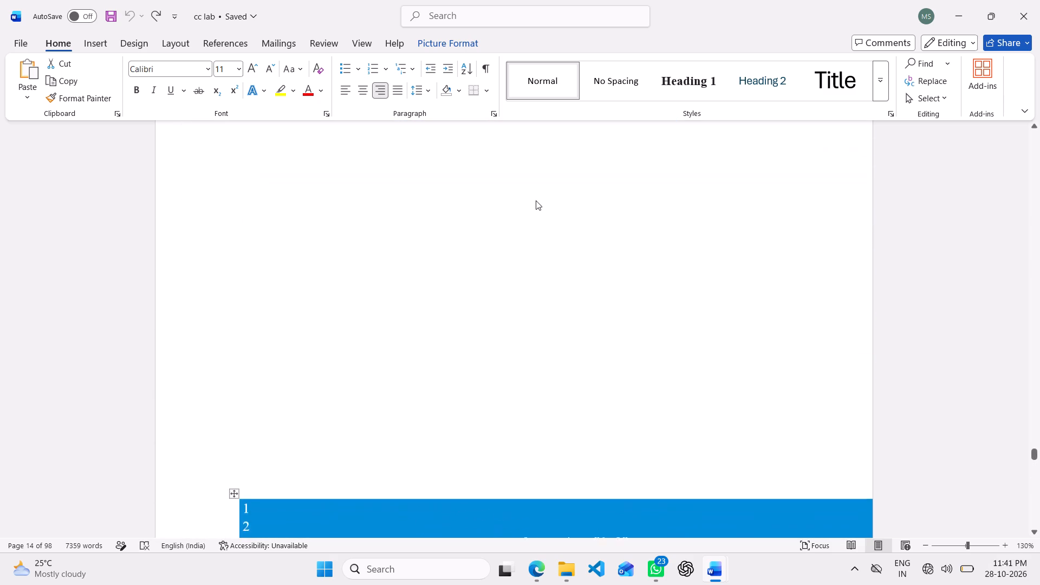
scroll(536, 200, up, 5)
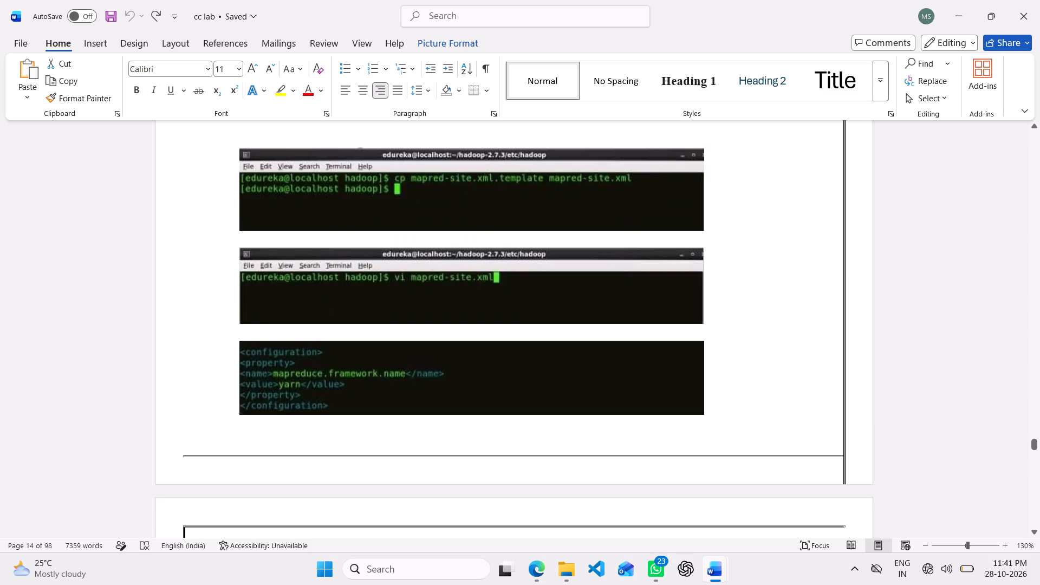
scroll(536, 200, up, 5)
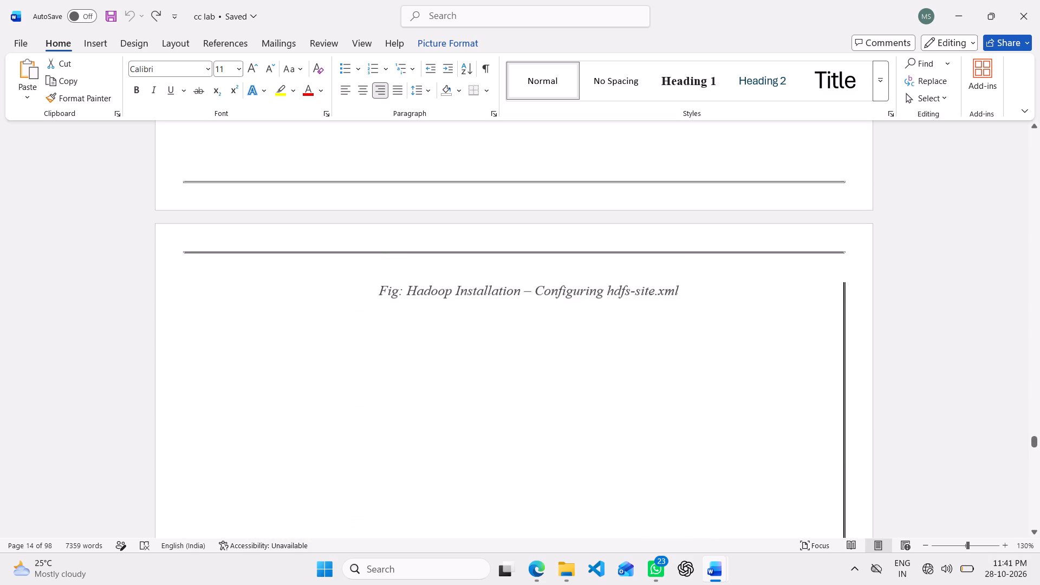
scroll(536, 200, up, 4)
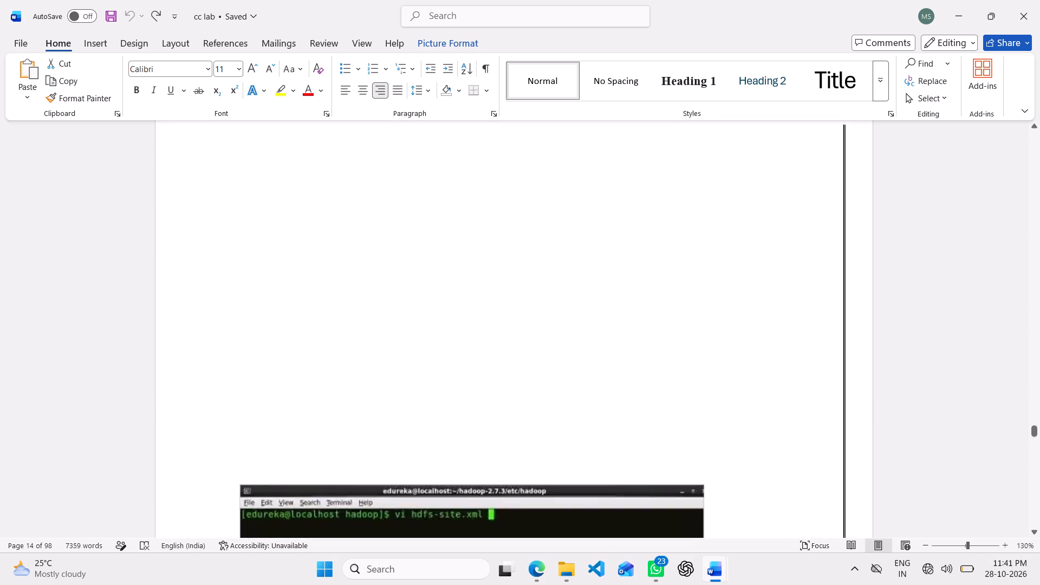
scroll(536, 200, up, 5)
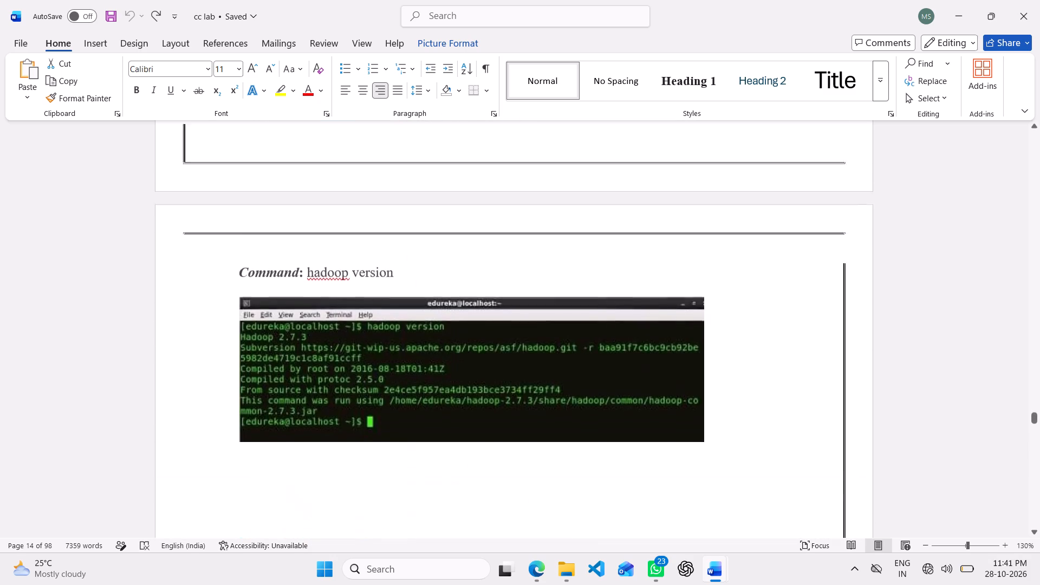
scroll(536, 200, up, 4)
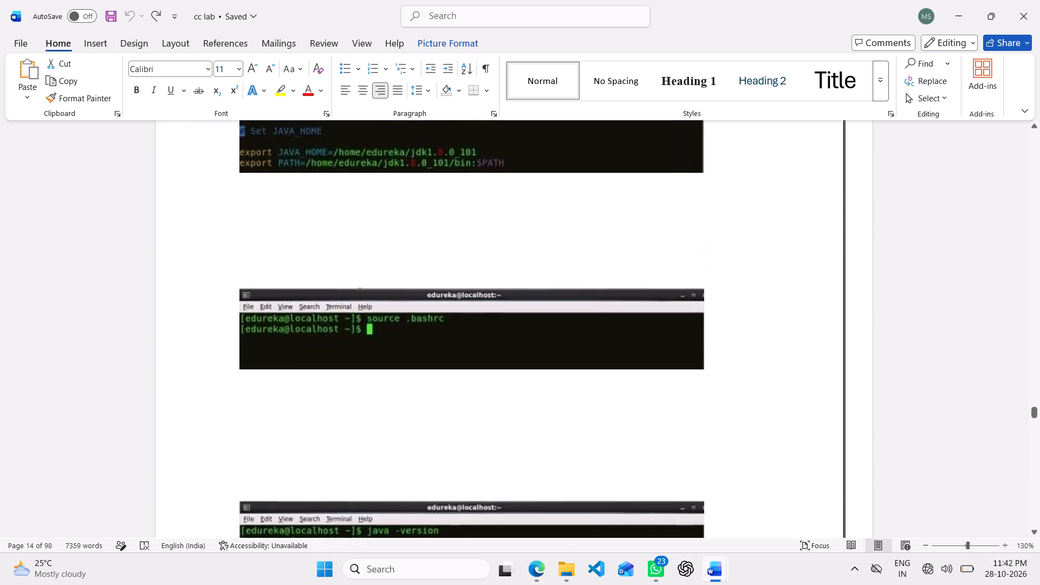
scroll(536, 200, up, 4)
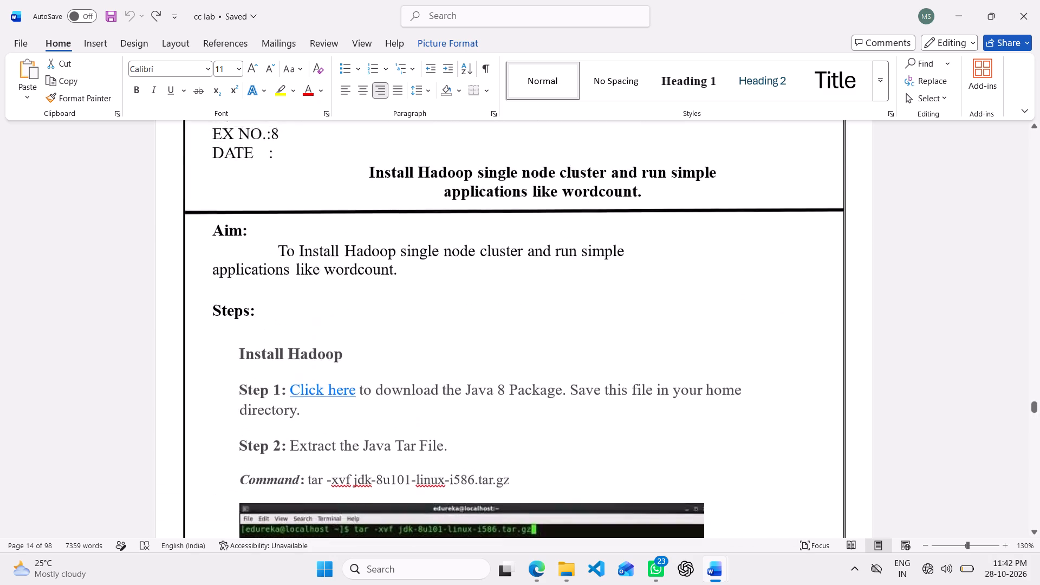
scroll(536, 200, up, 5)
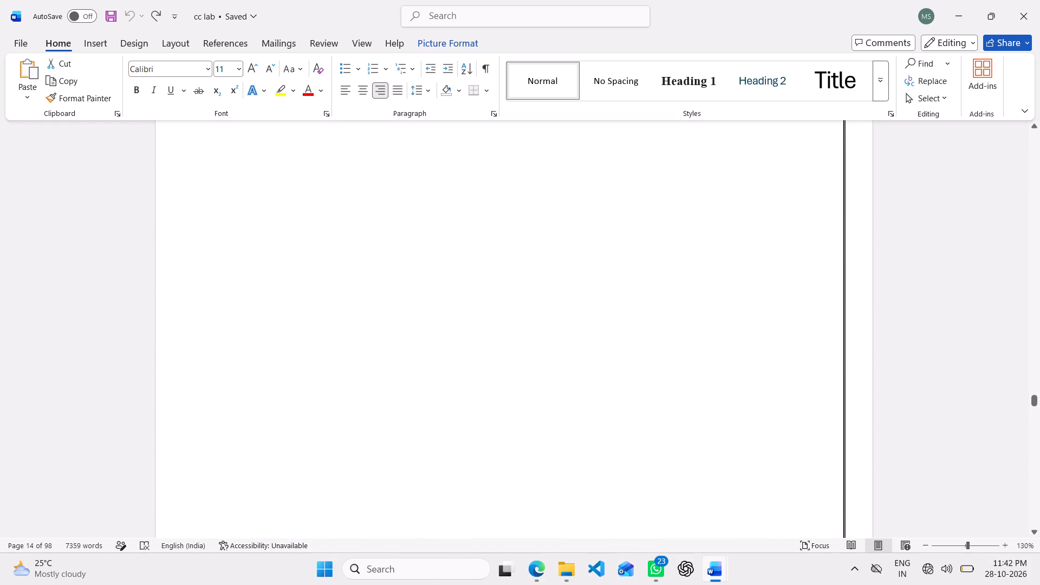
scroll(536, 200, up, 5)
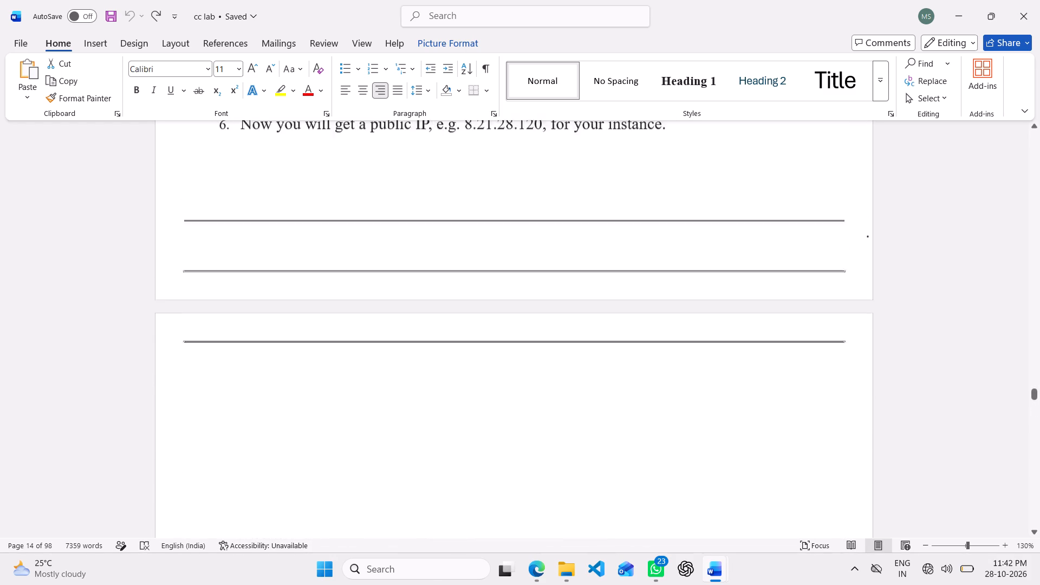
scroll(536, 200, up, 5)
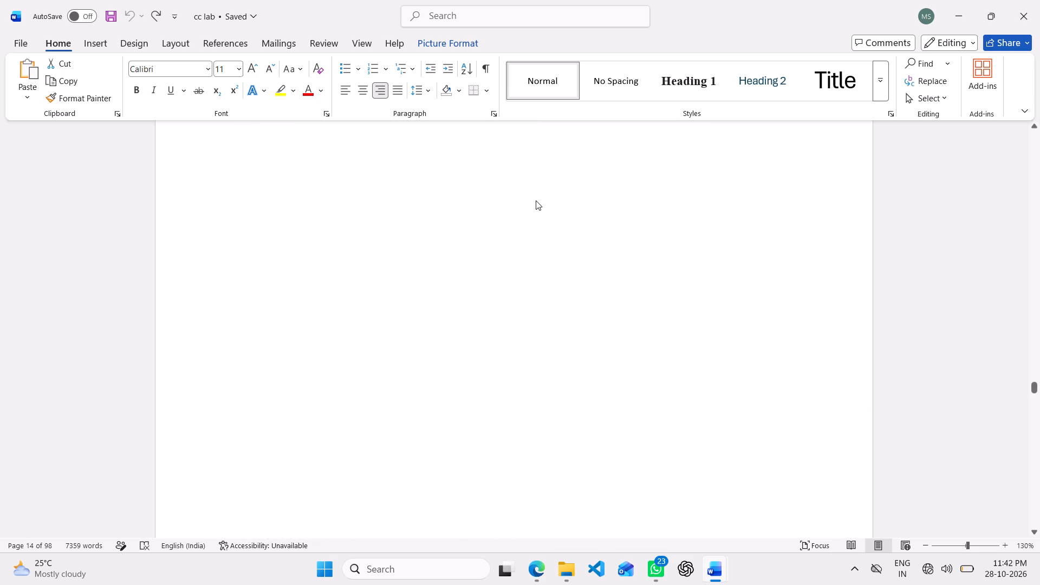
scroll(536, 200, up, 5)
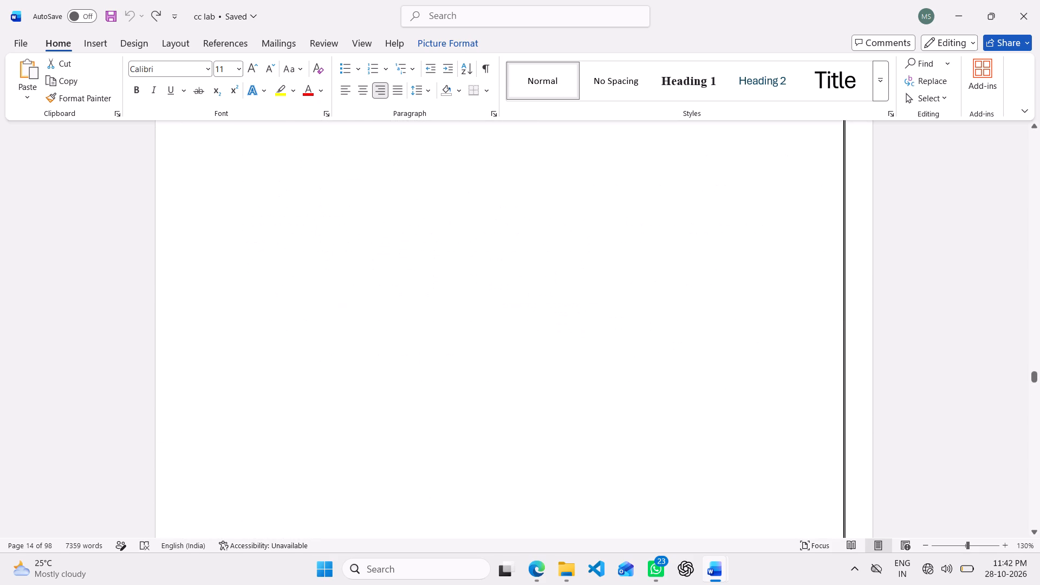
scroll(536, 200, up, 5)
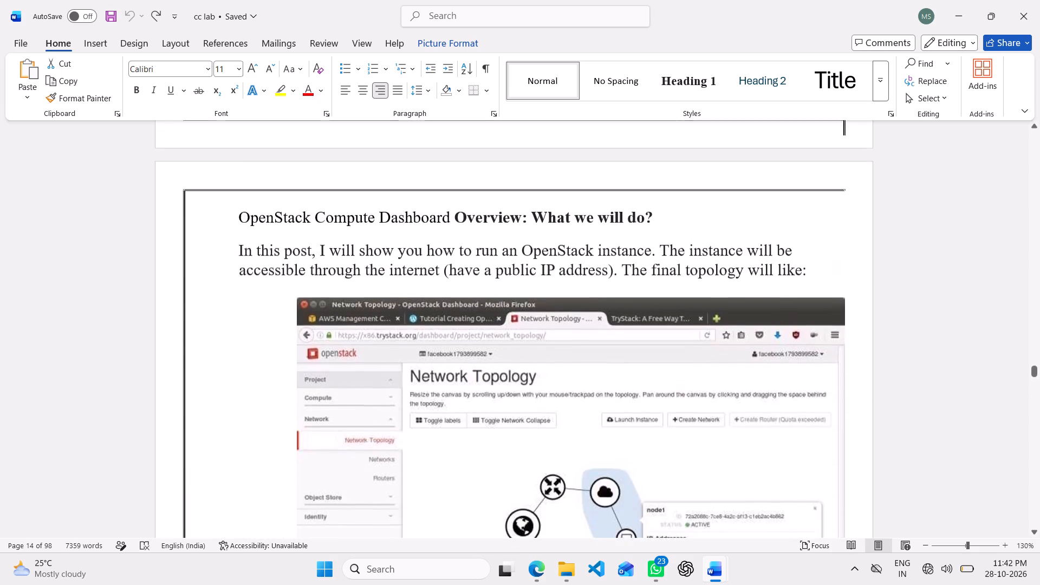
scroll(536, 200, up, 4)
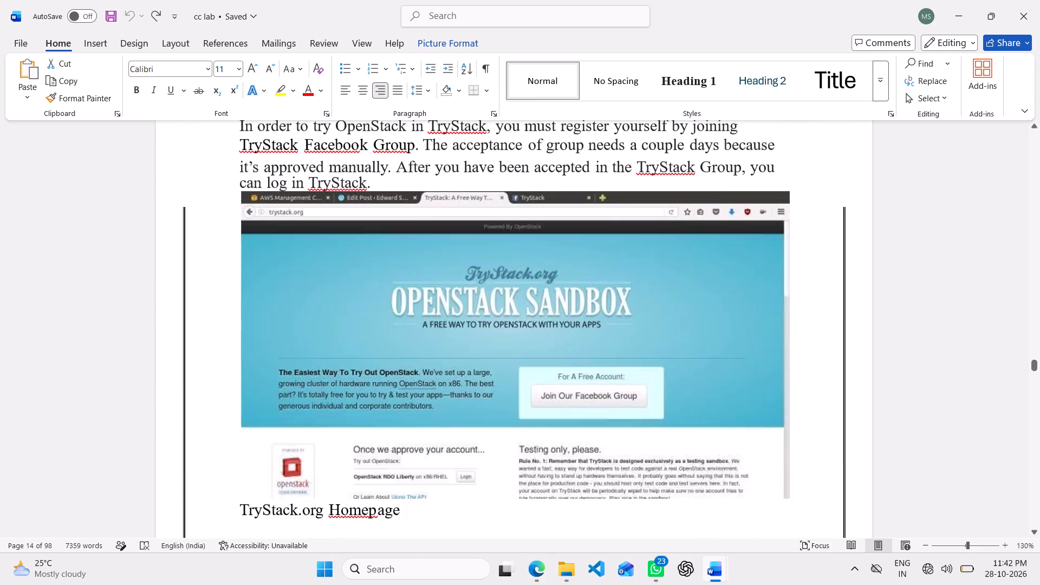
scroll(536, 200, down, 1)
scroll(535, 187, up, 1)
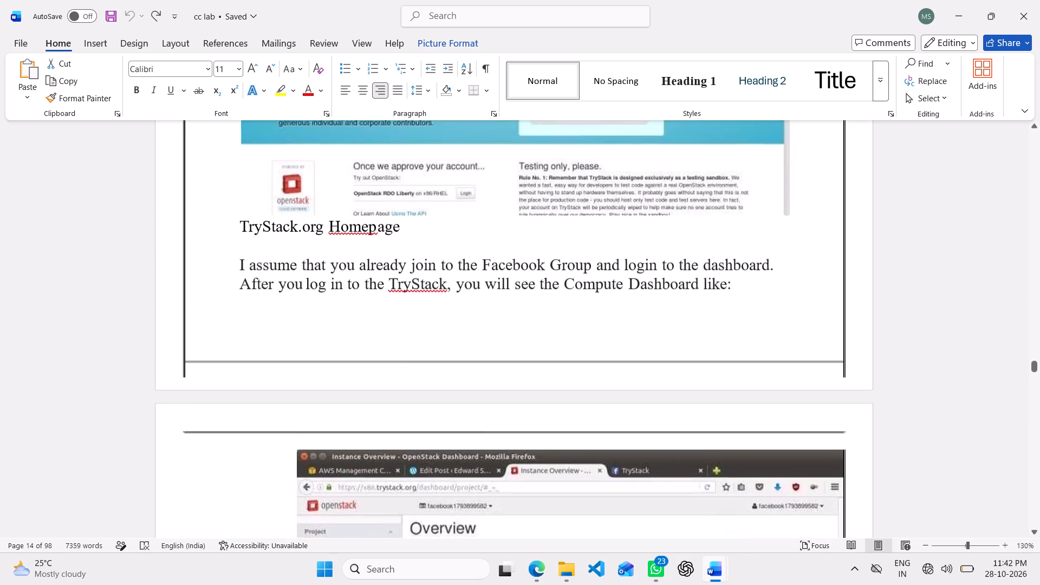
scroll(535, 187, up, 1)
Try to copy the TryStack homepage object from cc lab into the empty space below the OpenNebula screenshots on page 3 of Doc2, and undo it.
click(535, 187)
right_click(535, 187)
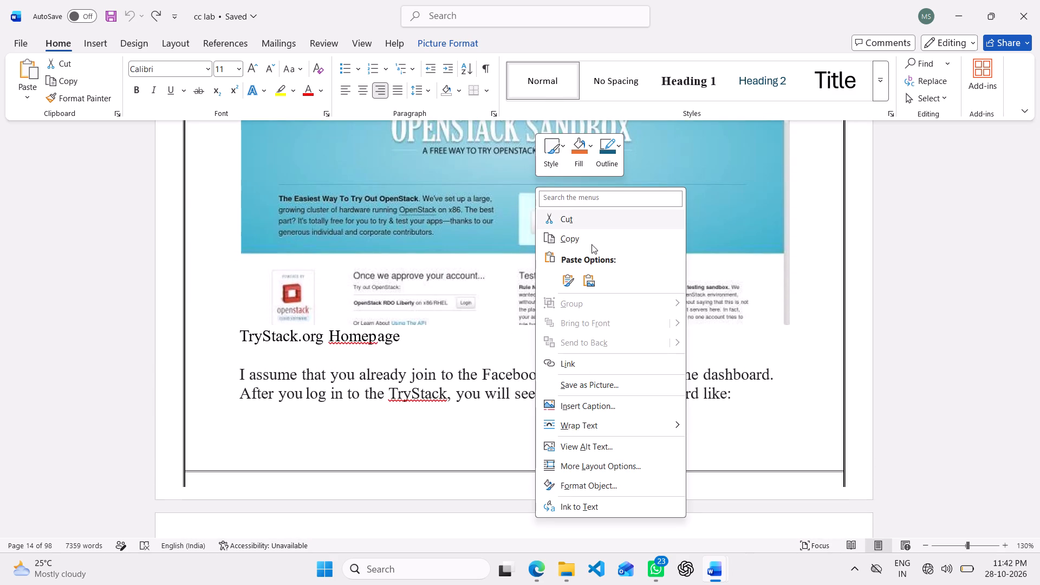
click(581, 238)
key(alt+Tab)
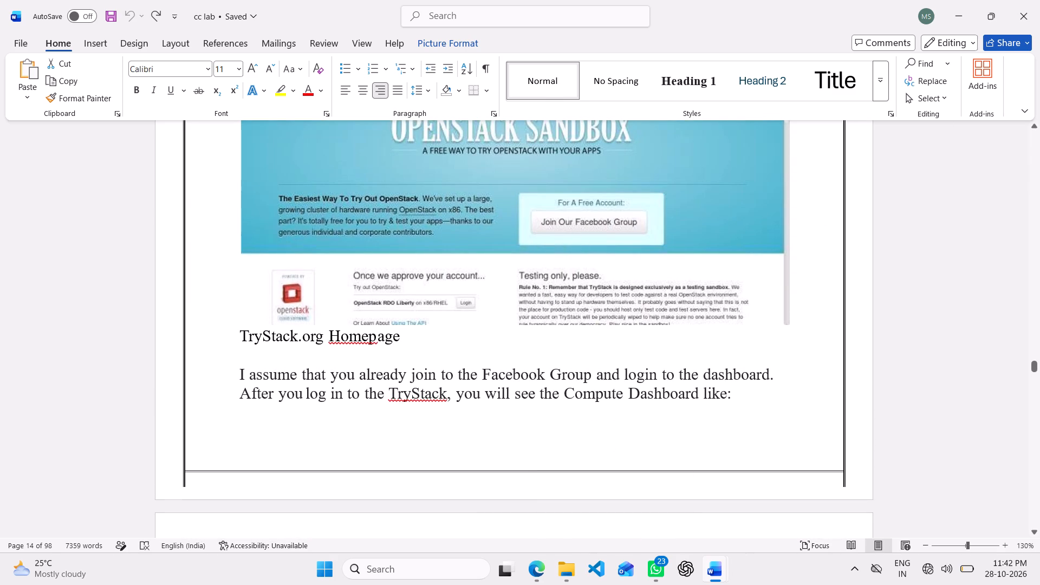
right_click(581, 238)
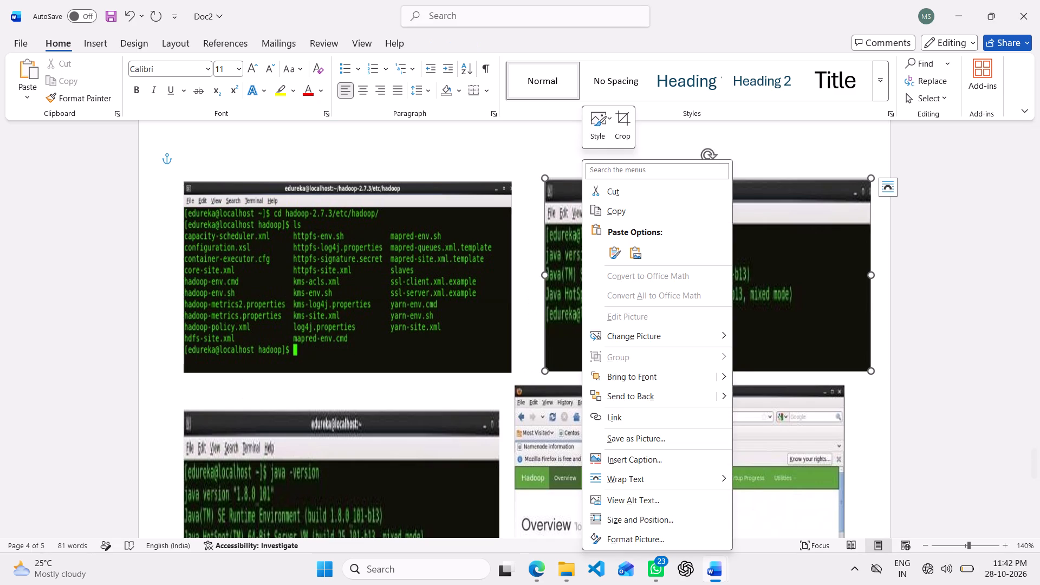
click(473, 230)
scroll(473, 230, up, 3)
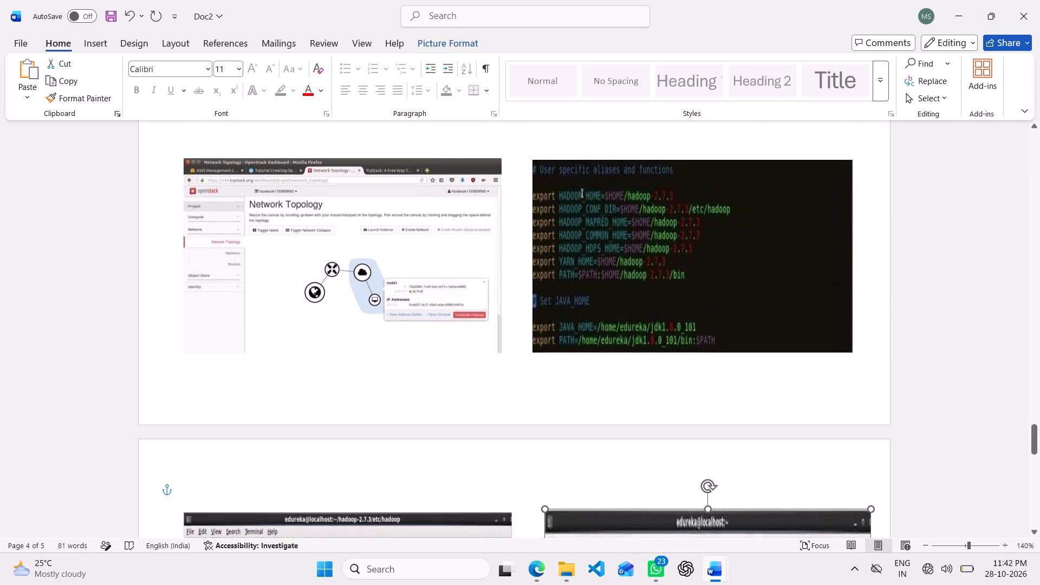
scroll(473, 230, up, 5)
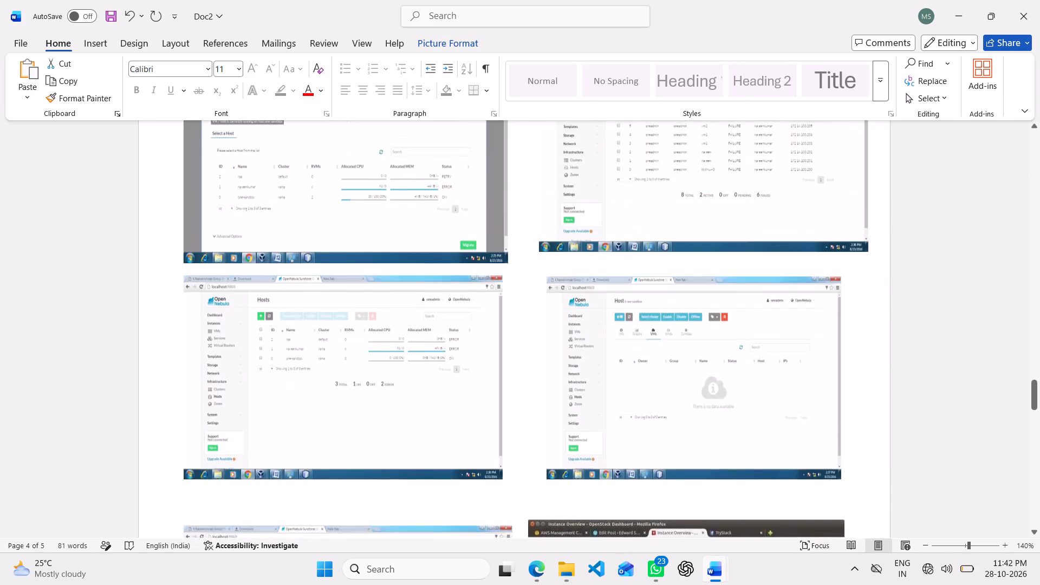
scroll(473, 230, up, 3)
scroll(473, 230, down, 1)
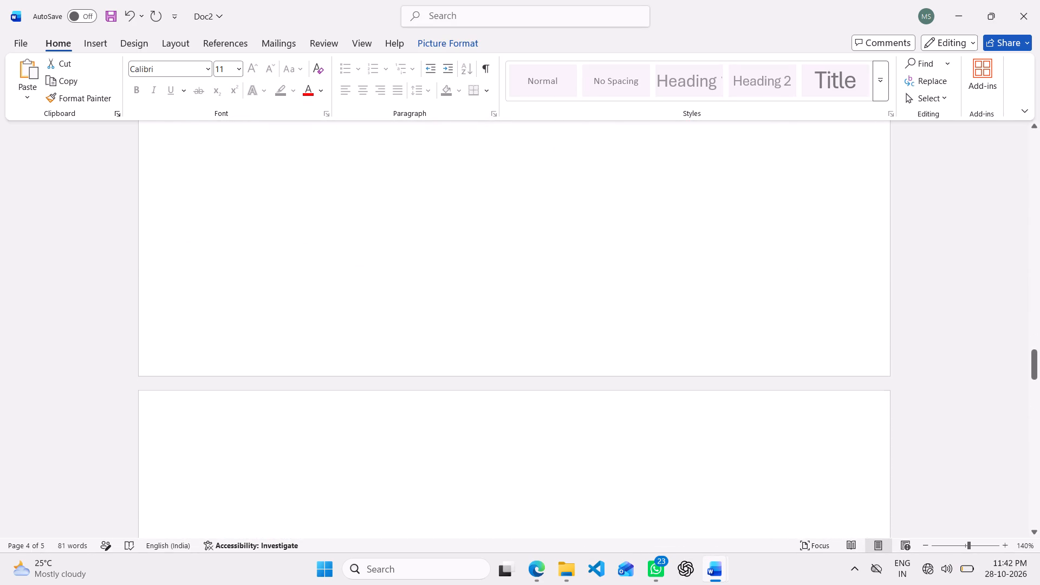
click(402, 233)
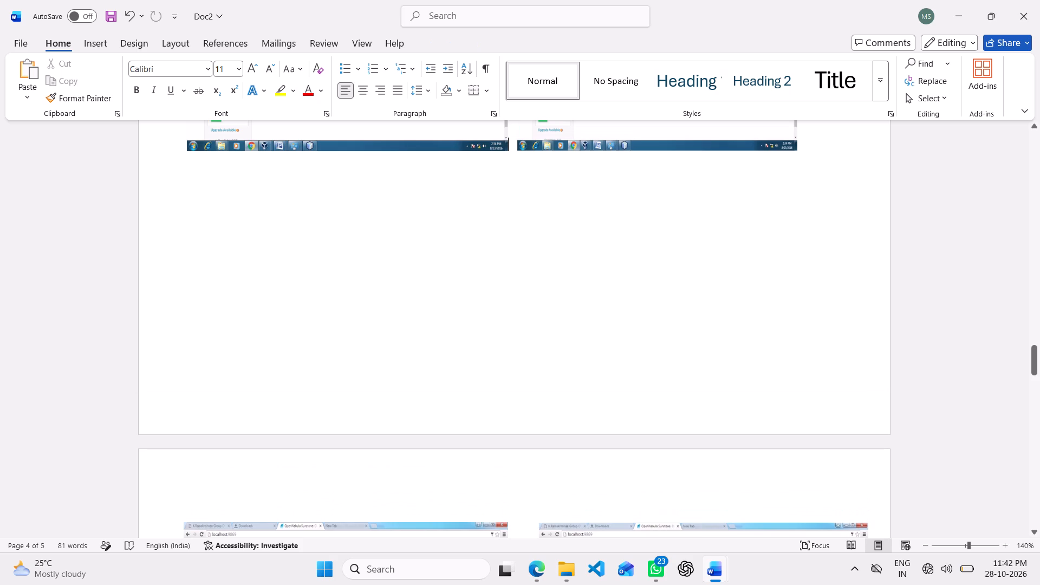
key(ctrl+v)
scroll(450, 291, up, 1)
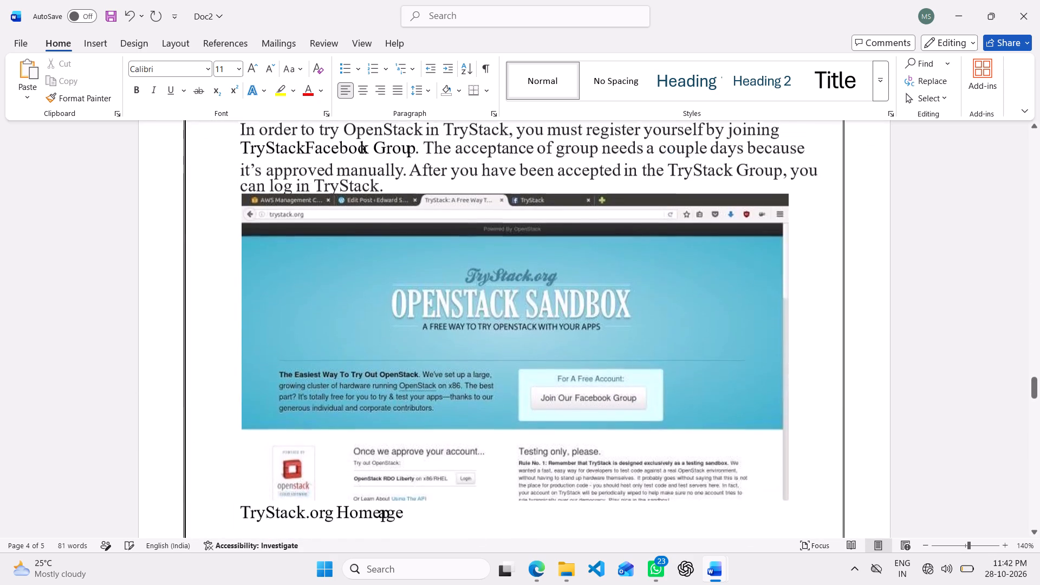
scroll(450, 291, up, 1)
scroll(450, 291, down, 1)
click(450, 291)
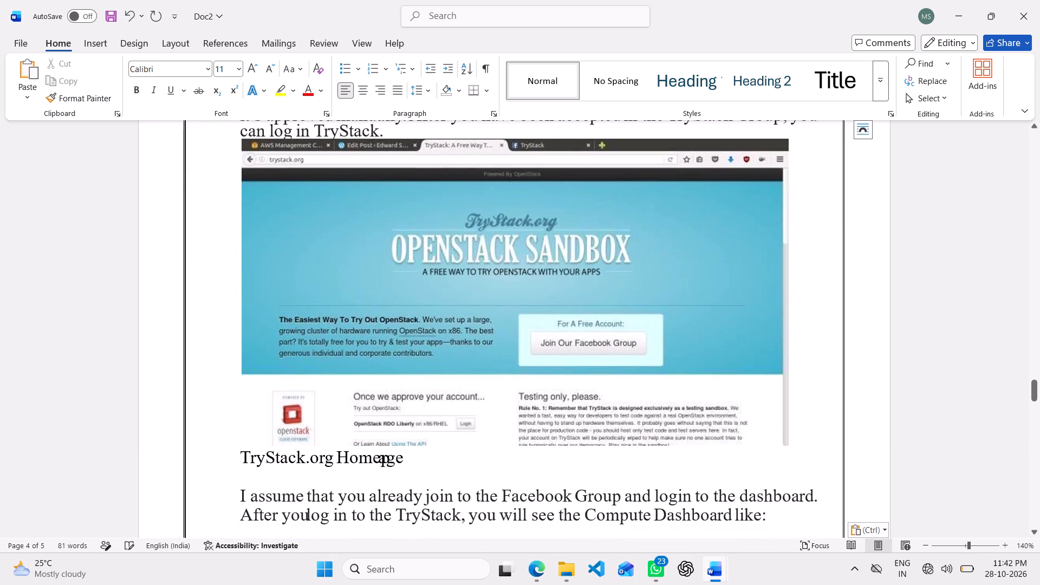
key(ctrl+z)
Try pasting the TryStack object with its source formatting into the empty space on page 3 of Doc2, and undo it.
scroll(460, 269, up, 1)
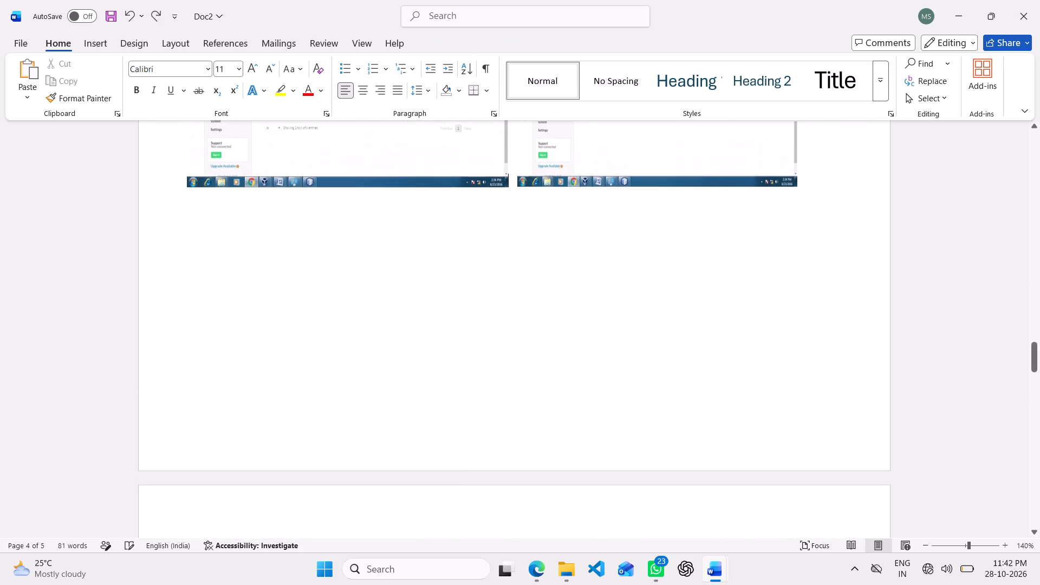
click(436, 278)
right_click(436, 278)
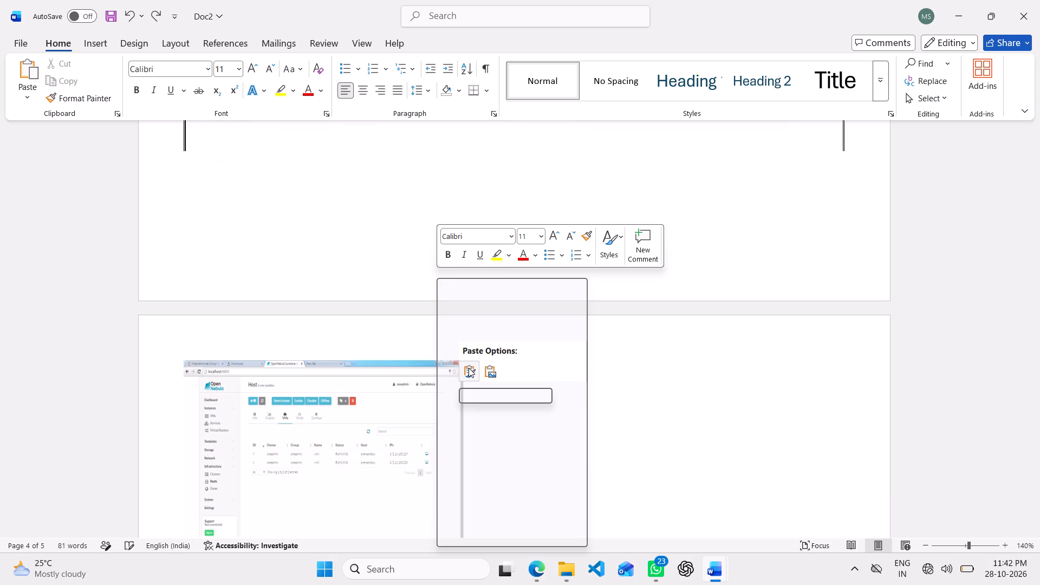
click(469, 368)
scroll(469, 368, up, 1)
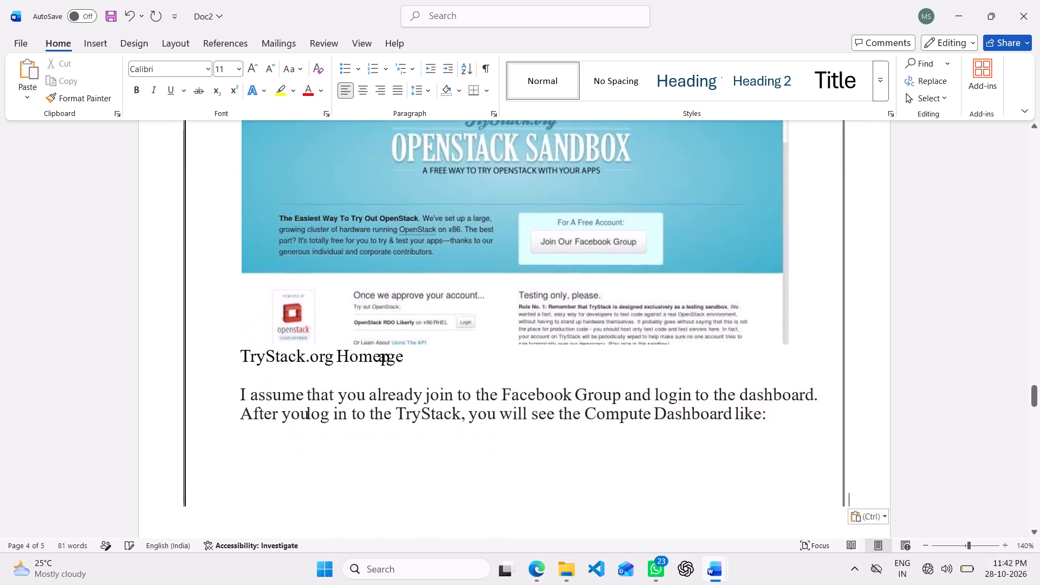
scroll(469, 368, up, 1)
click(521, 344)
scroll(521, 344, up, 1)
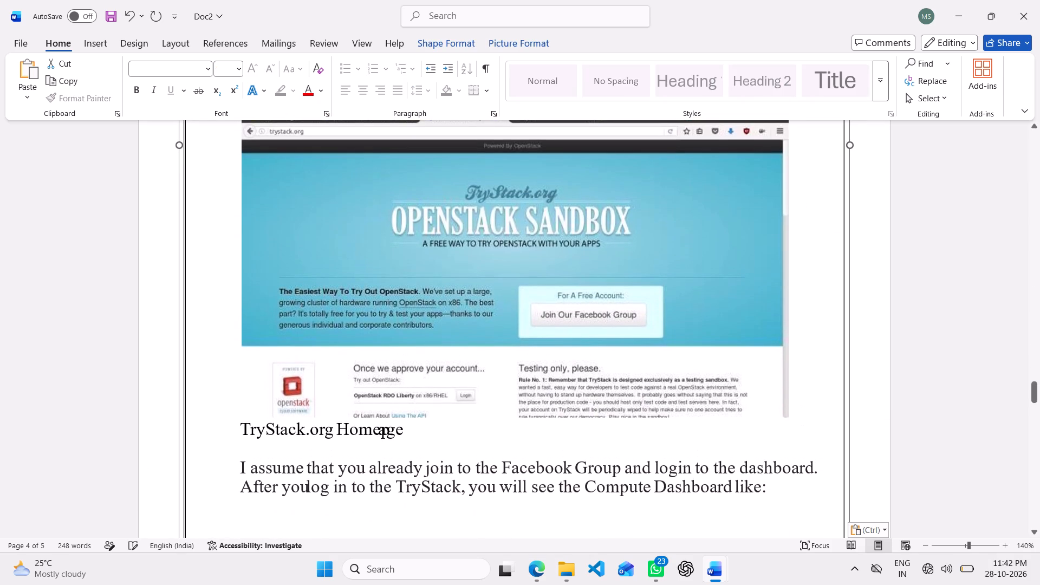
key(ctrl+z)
Copy only the TryStack homepage picture from cc lab and return to Doc2.
key(alt+Tab)
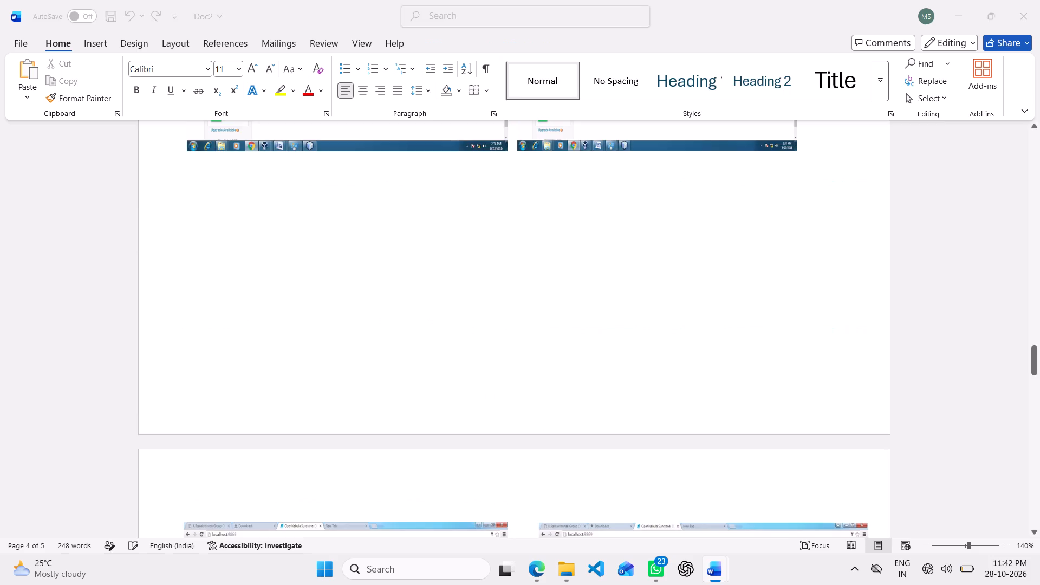
click(617, 278)
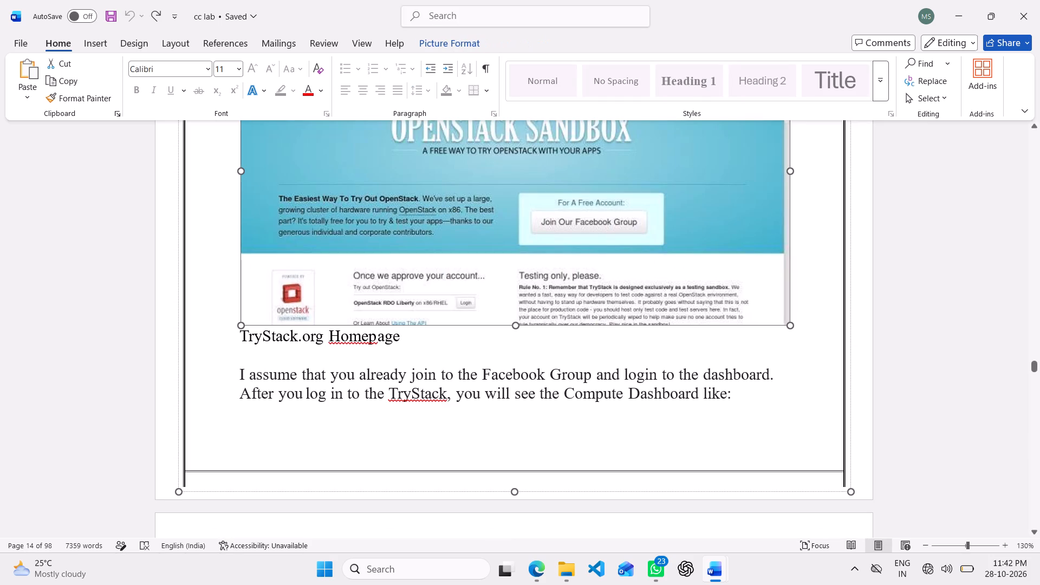
right_click(617, 278)
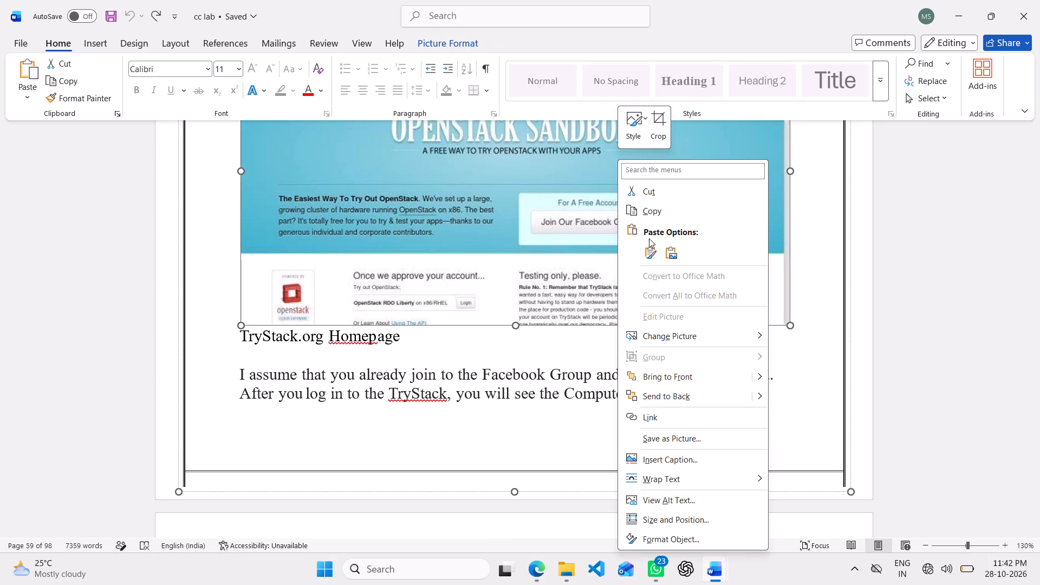
click(665, 210)
key(alt+Tab)
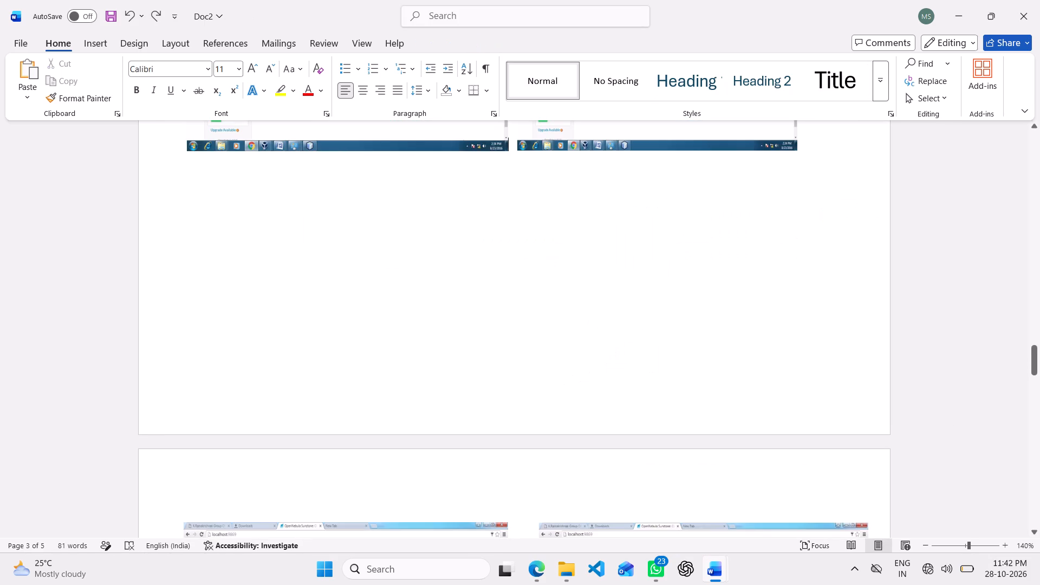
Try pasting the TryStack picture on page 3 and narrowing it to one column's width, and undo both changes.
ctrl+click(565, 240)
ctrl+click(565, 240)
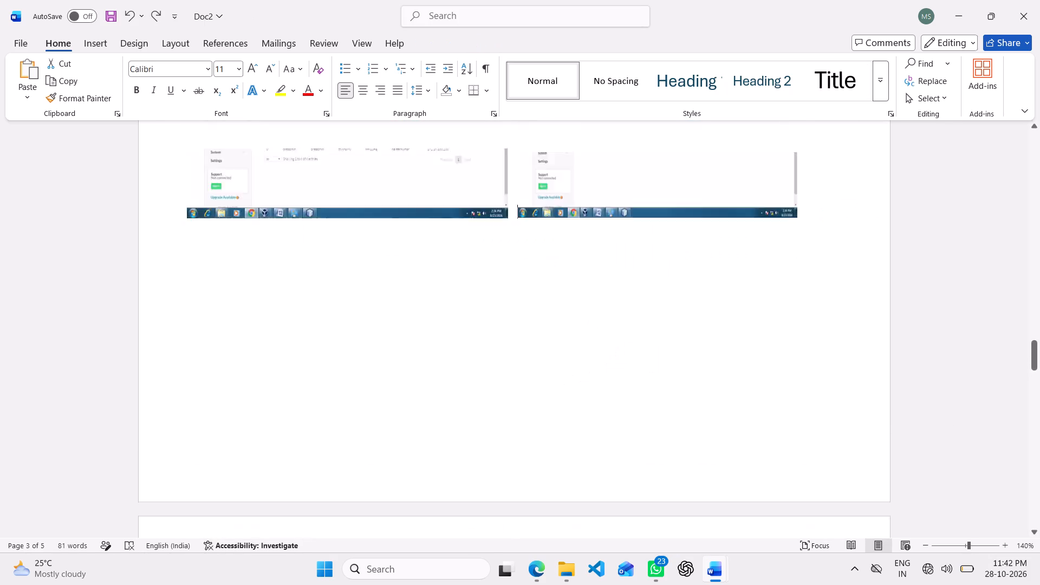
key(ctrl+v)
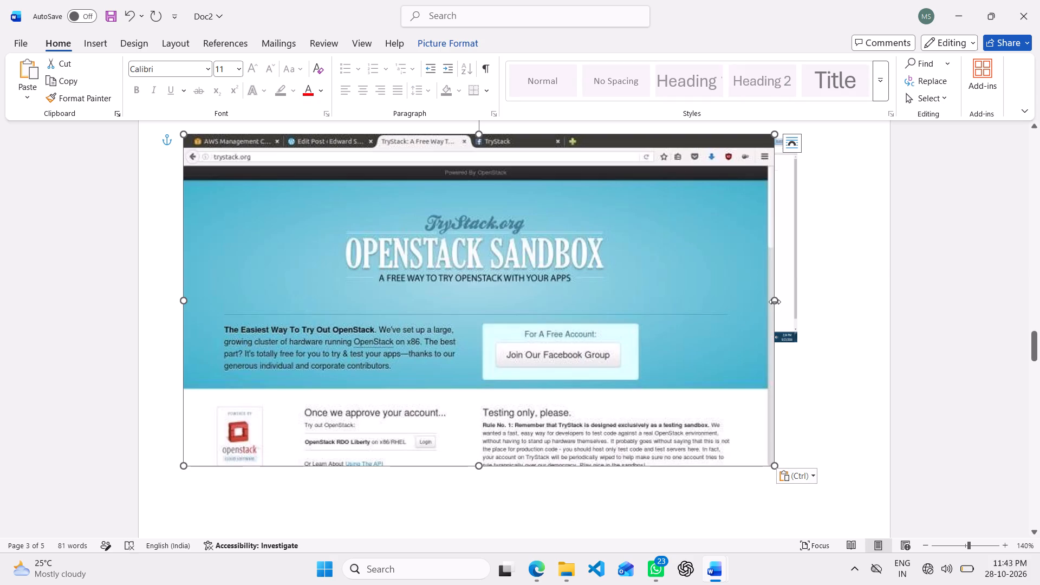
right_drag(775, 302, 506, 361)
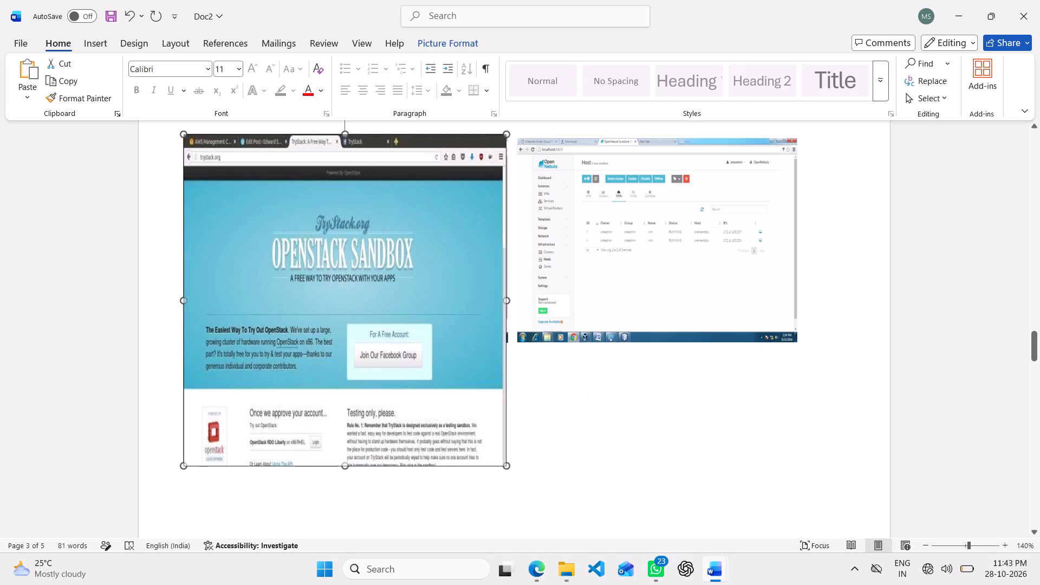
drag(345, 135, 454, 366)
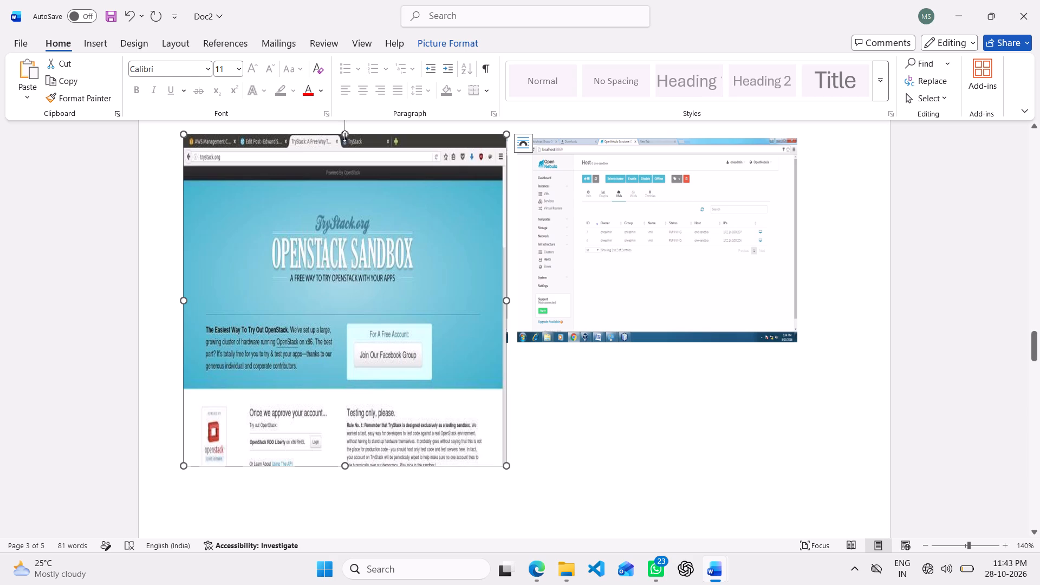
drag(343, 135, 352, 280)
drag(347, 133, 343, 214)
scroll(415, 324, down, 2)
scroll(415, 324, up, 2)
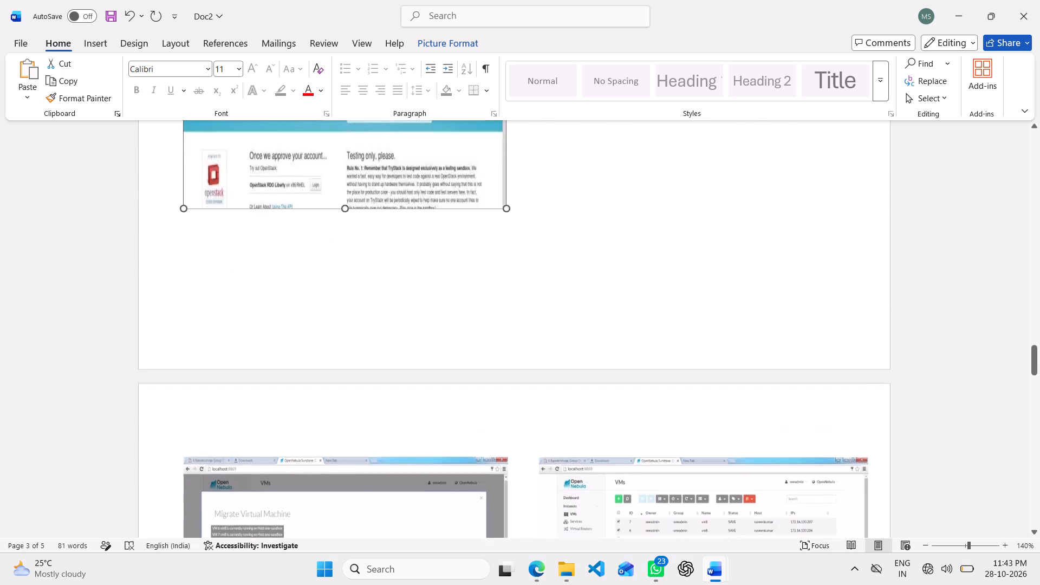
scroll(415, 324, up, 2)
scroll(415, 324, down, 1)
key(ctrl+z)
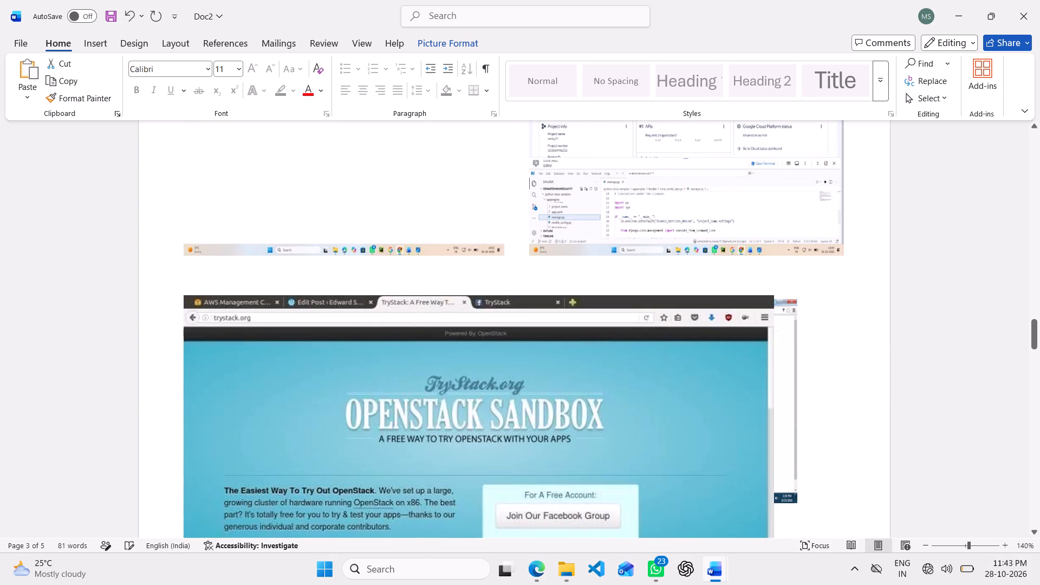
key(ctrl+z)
Paste the TryStack picture on page 3 and shrink its height and width so it fits below the first OpenNebula Host screenshot.
scroll(415, 324, down, 2)
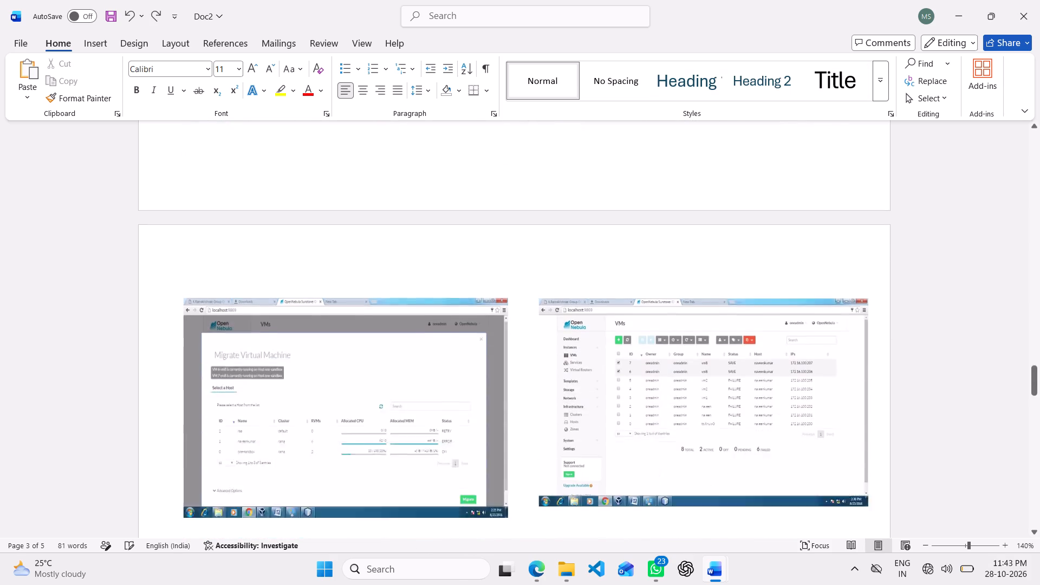
scroll(399, 181, down, 8)
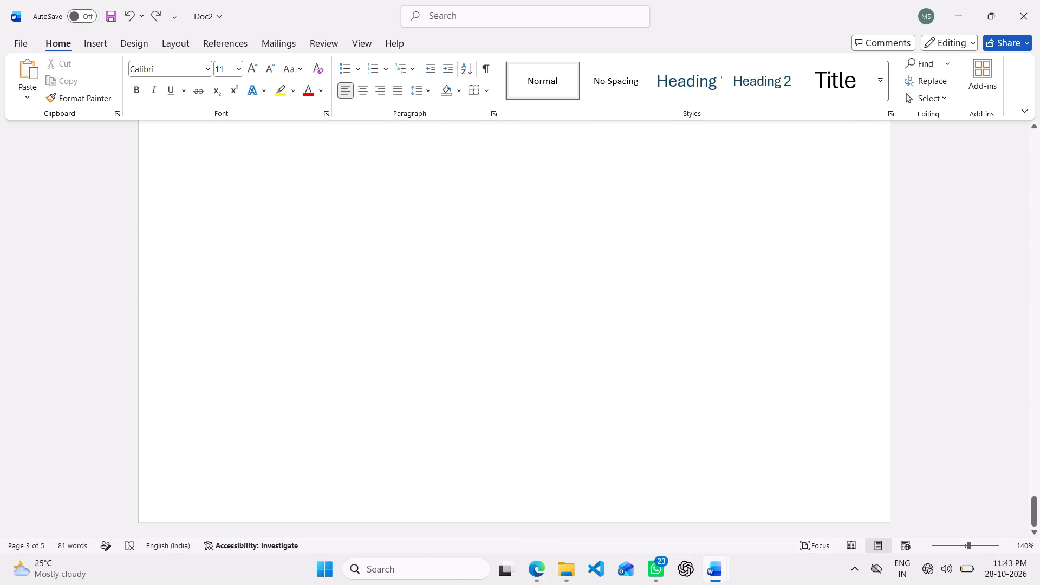
click(378, 202)
right_click(378, 202)
key(ctrl+v)
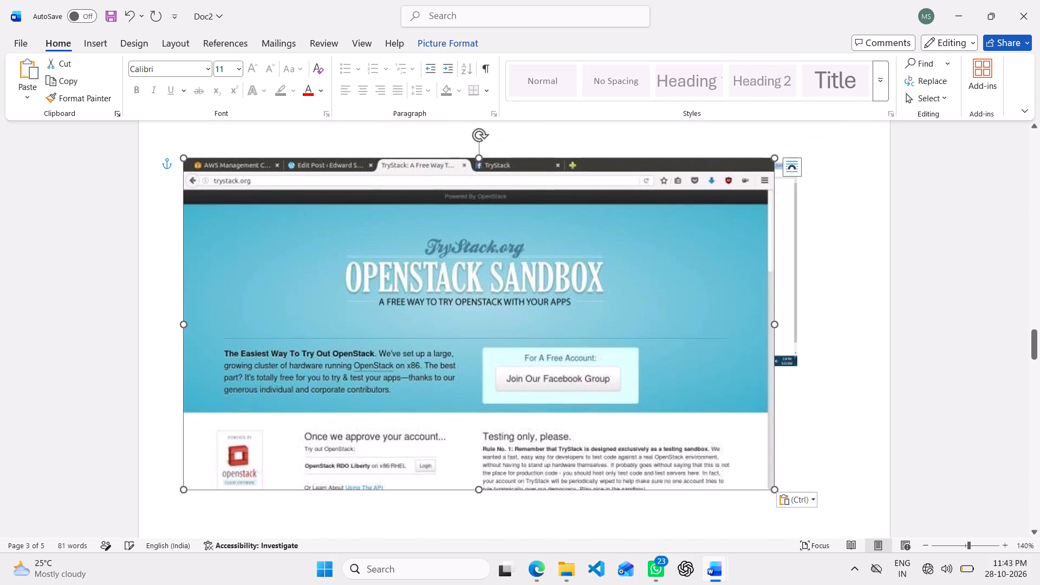
drag(481, 160, 482, 312)
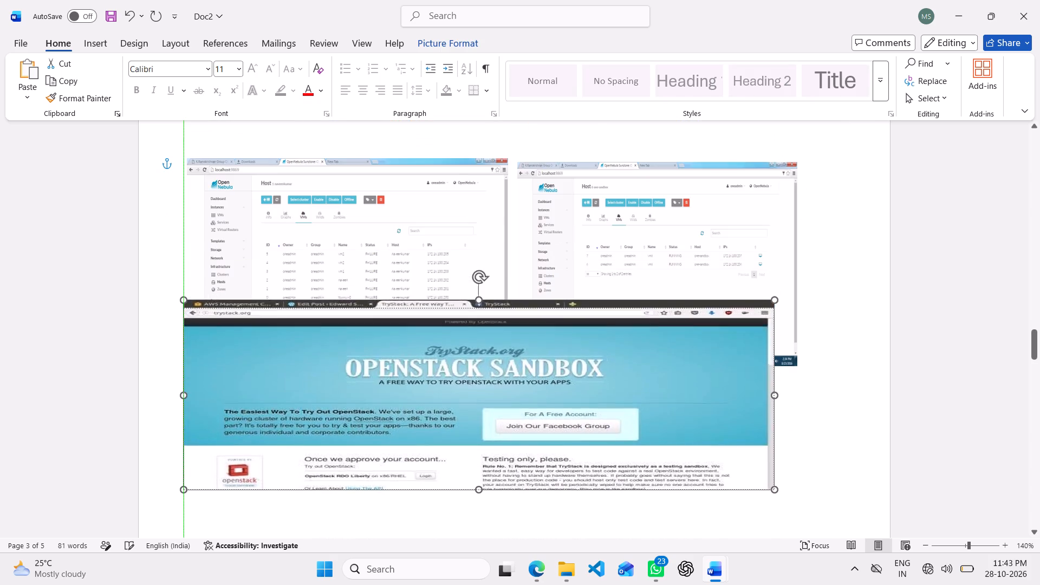
drag(482, 312, 529, 386)
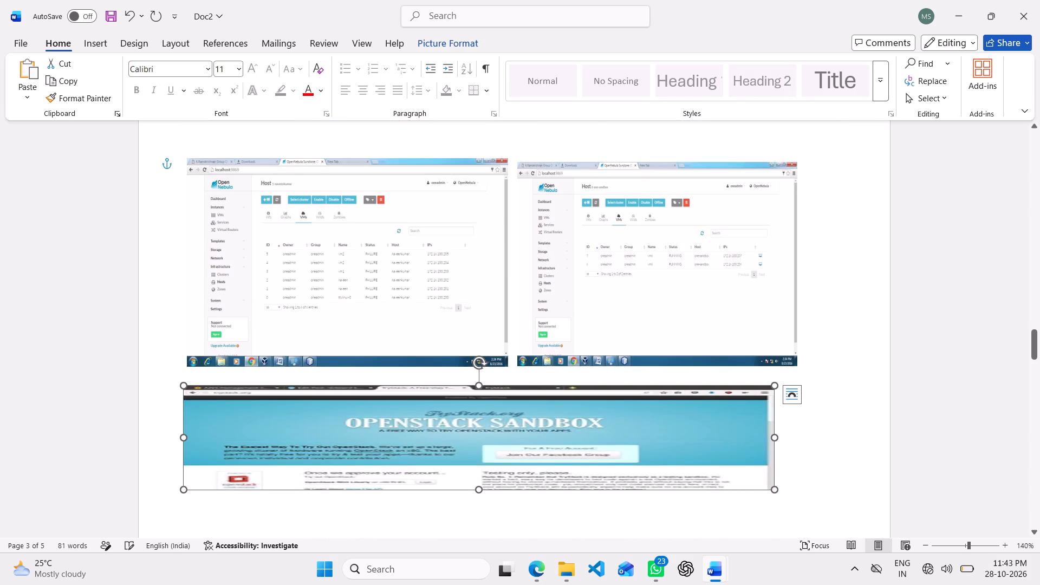
drag(774, 439, 526, 468)
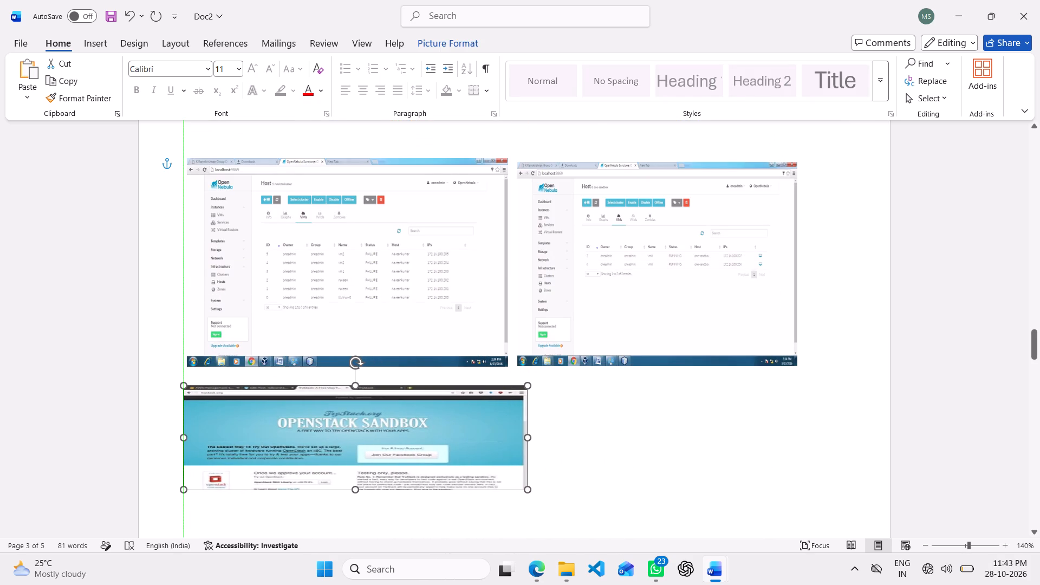
Cut the shrunken TryStack picture and paste it back on page 3 near the OpenNebula Host screenshots.
click(458, 459)
right_click(458, 459)
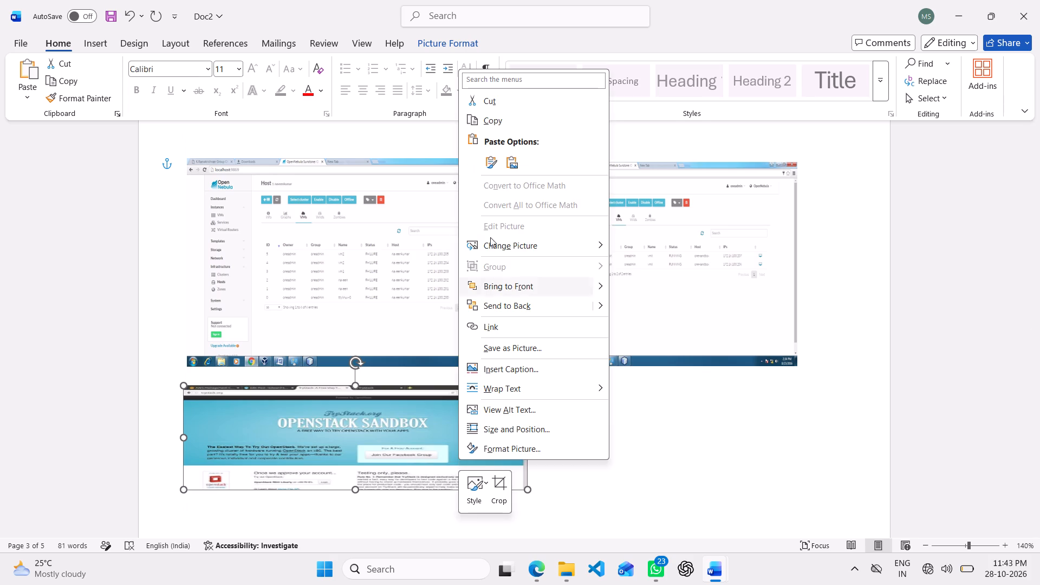
click(485, 106)
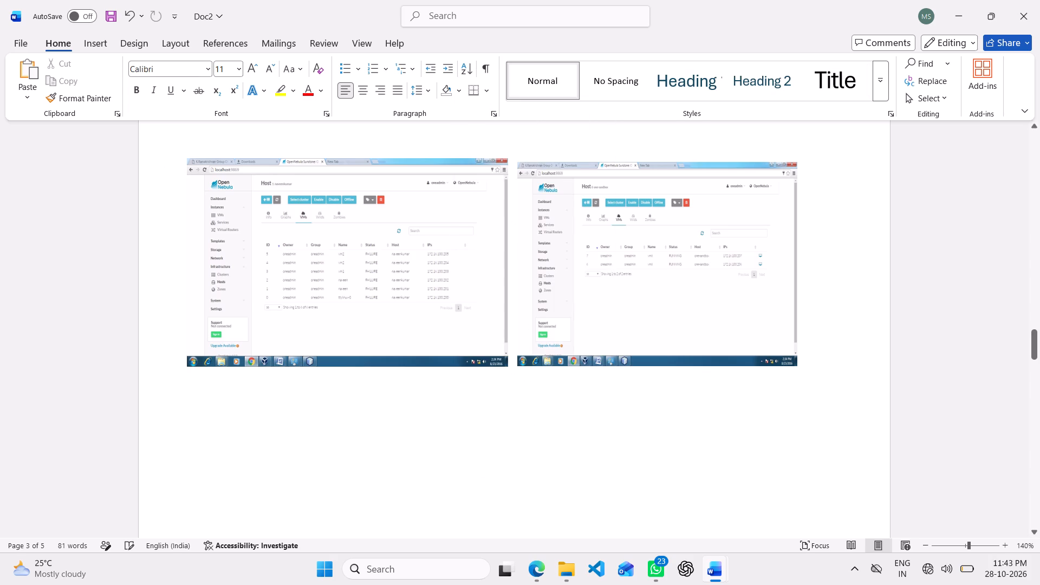
scroll(530, 322, down, 4)
scroll(530, 322, up, 15)
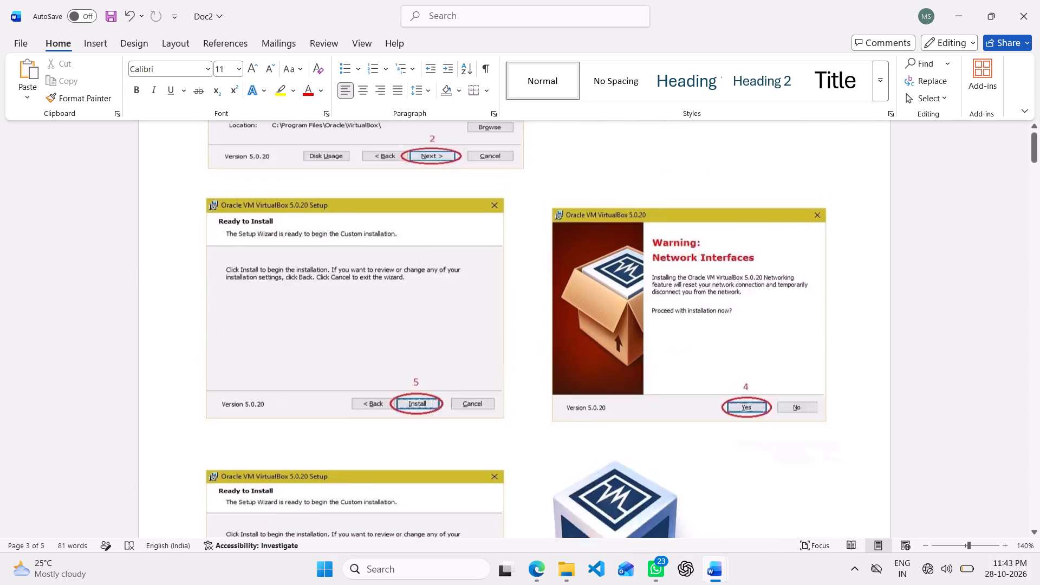
scroll(530, 322, up, 4)
scroll(530, 322, down, 12)
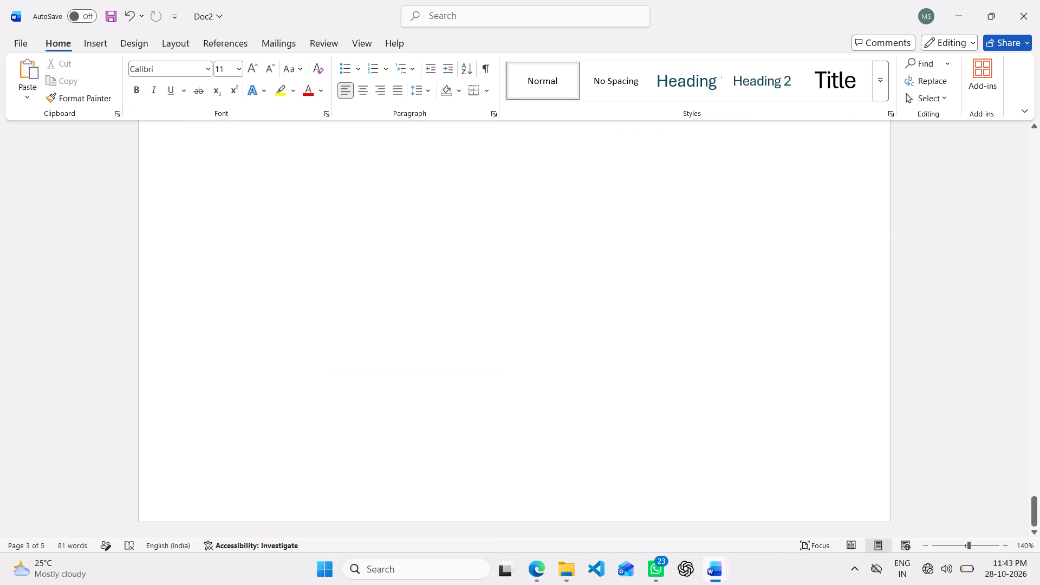
scroll(530, 322, up, 5)
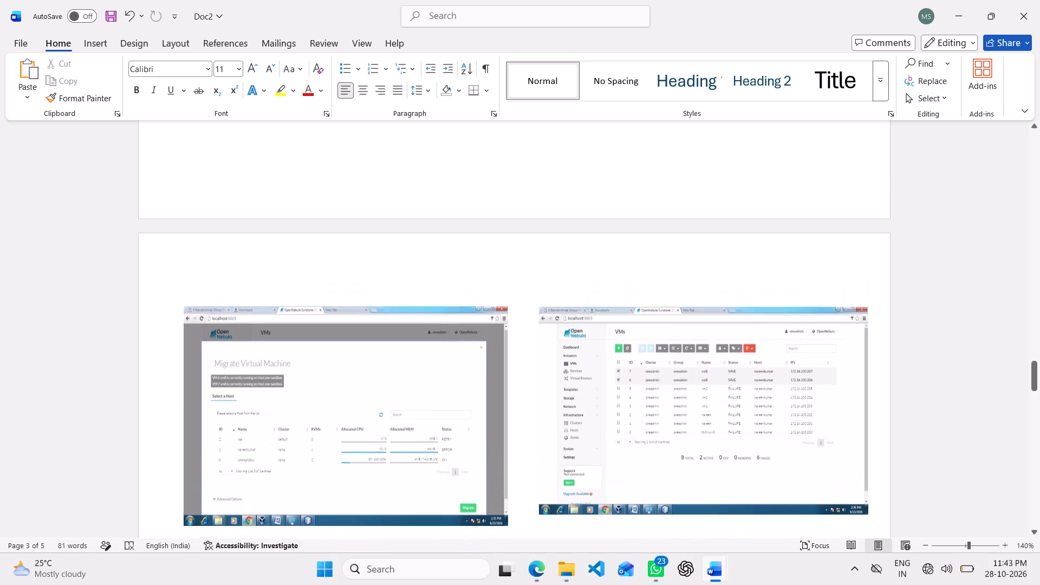
scroll(530, 322, up, 3)
scroll(530, 322, down, 1)
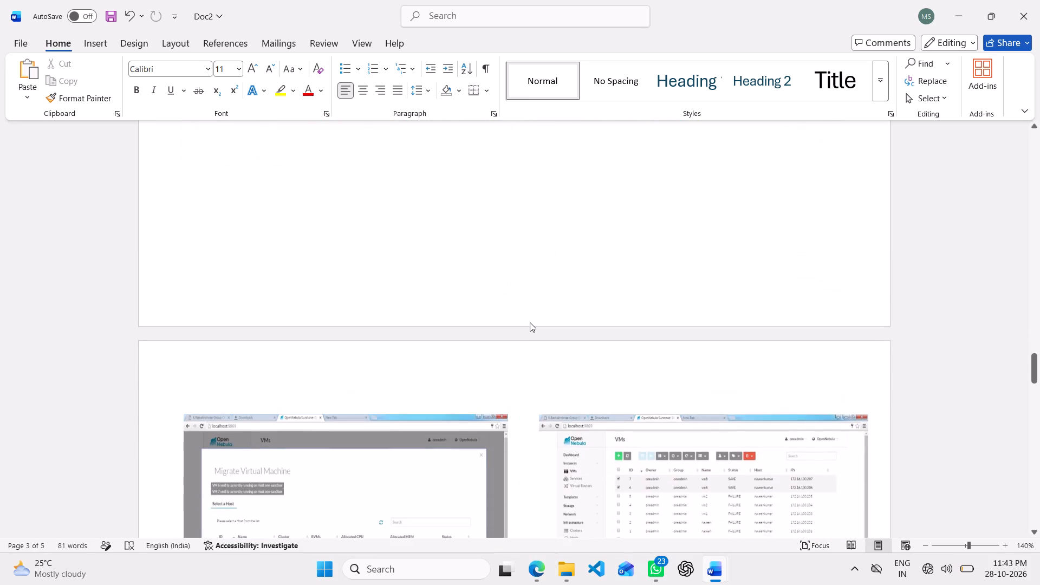
scroll(530, 322, up, 1)
click(387, 347)
key(ctrl+v)
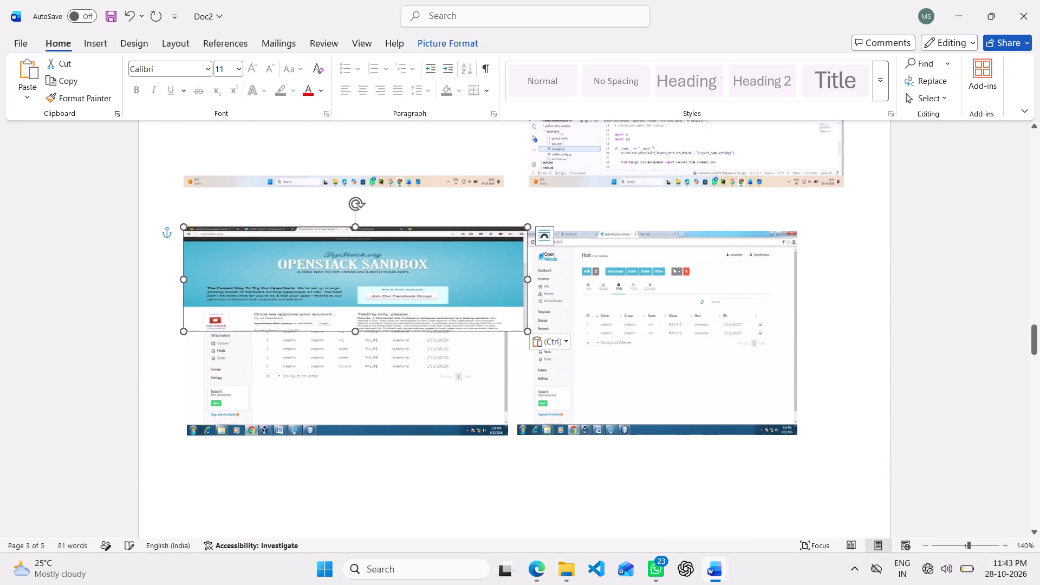
Move the TryStack picture into the empty space below the OpenNebula Host screenshots on page 3 and stretch it taller.
drag(386, 286, 386, 512)
scroll(386, 512, down, 2)
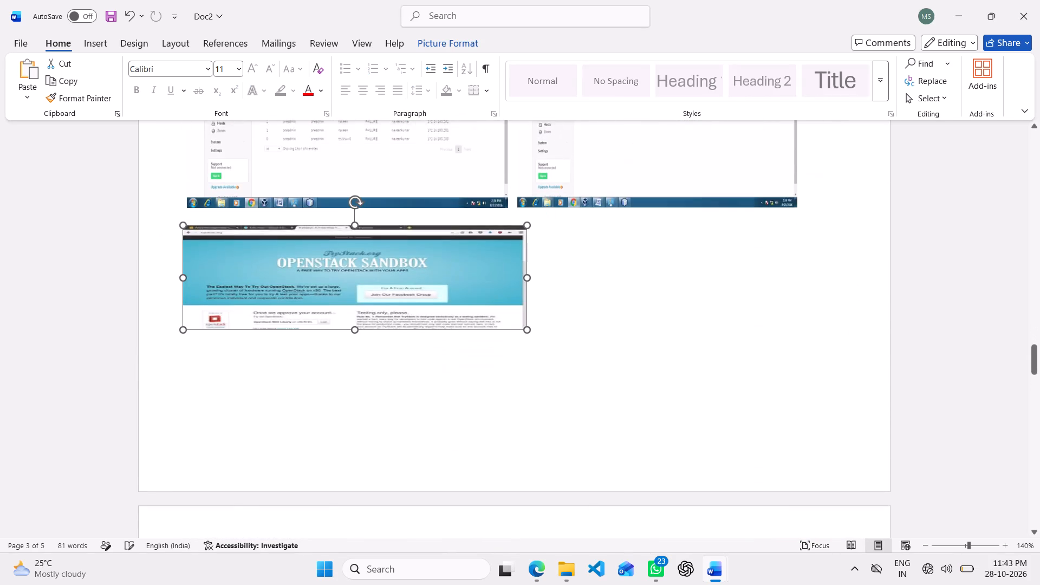
drag(363, 218, 360, 296)
click(565, 307)
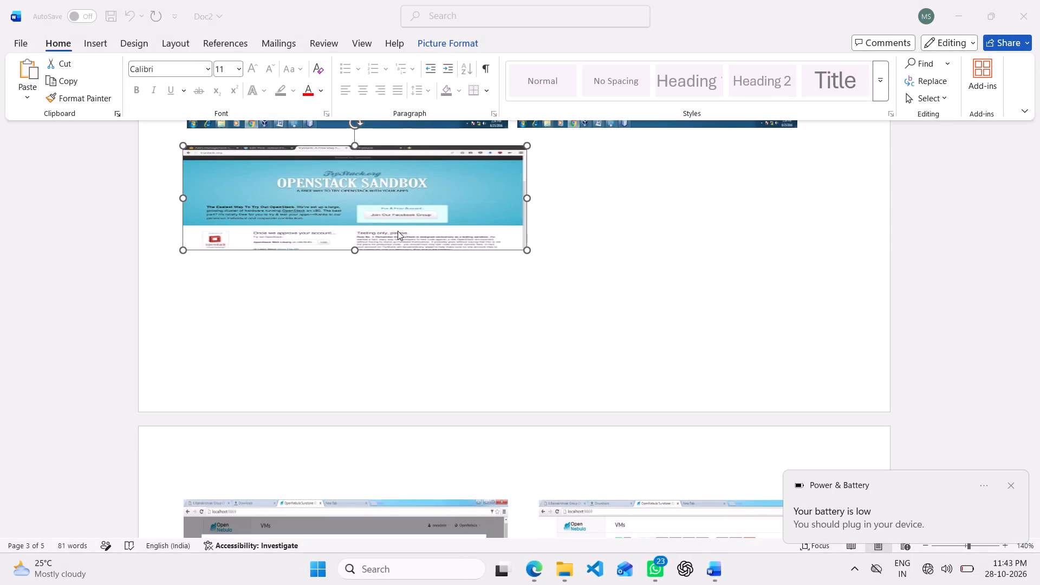
drag(370, 214, 365, 296)
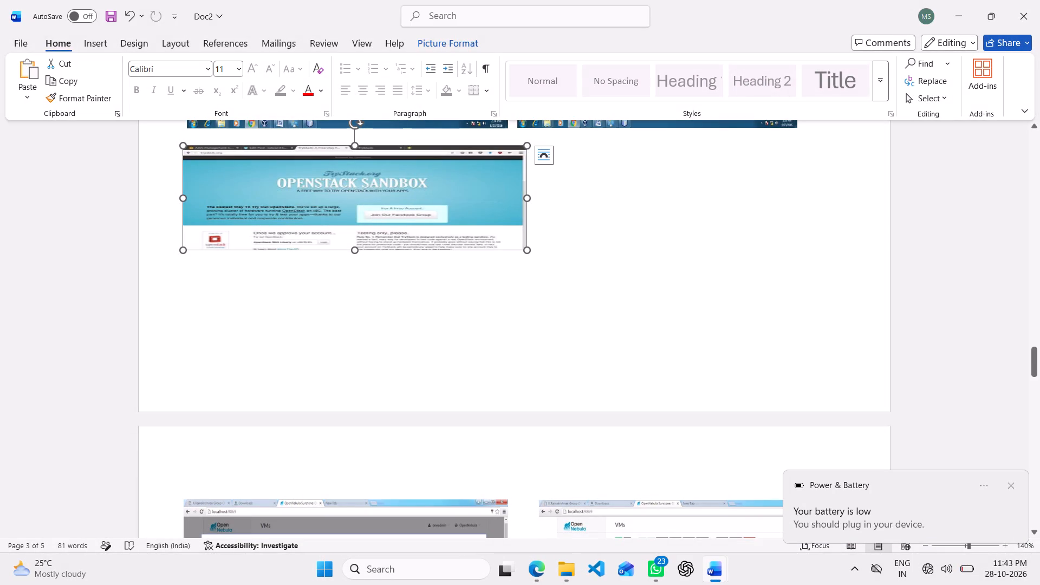
drag(350, 246, 347, 322)
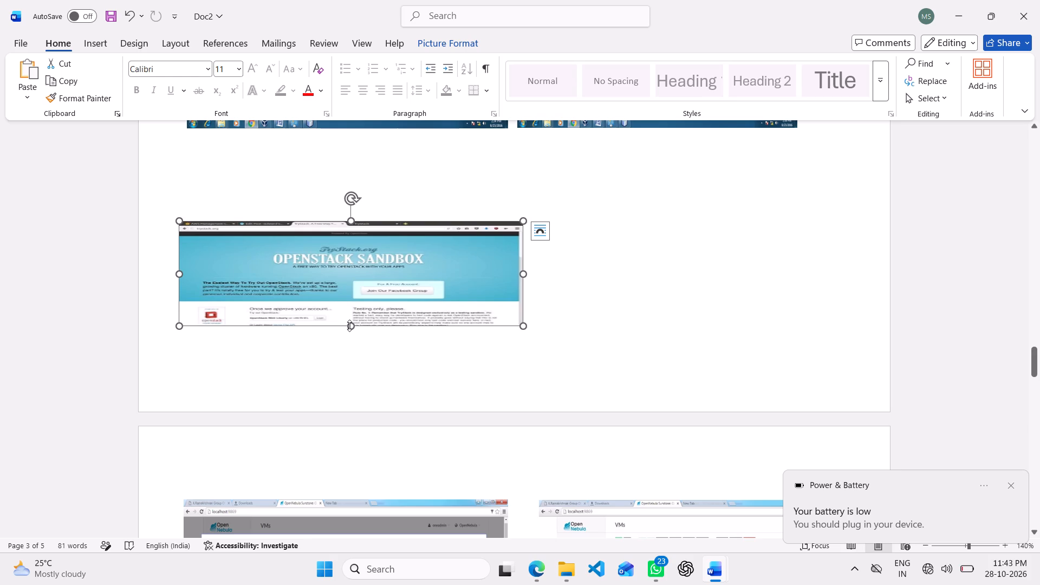
drag(349, 326, 348, 399)
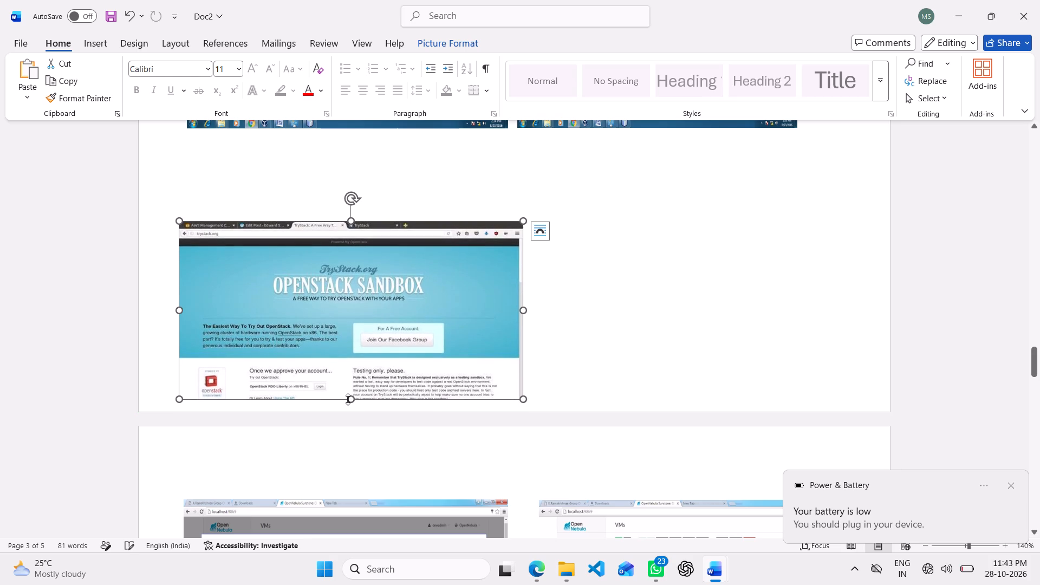
drag(350, 223, 342, 204)
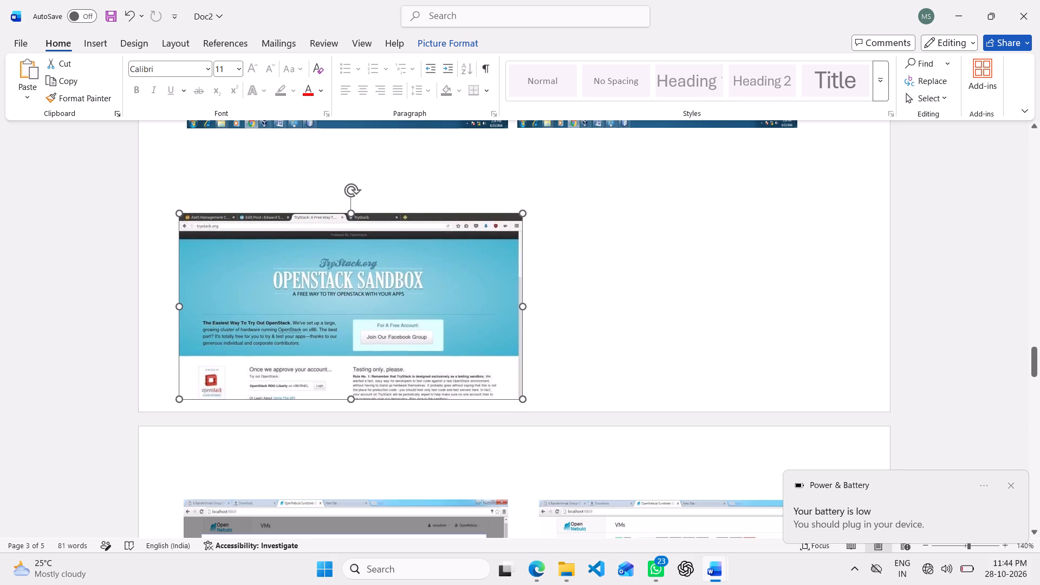
Nudge the TryStack picture slightly up and toward the page's left edge below the OpenNebula Host screenshots on page 3.
drag(342, 204, 342, 207)
drag(192, 253, 171, 250)
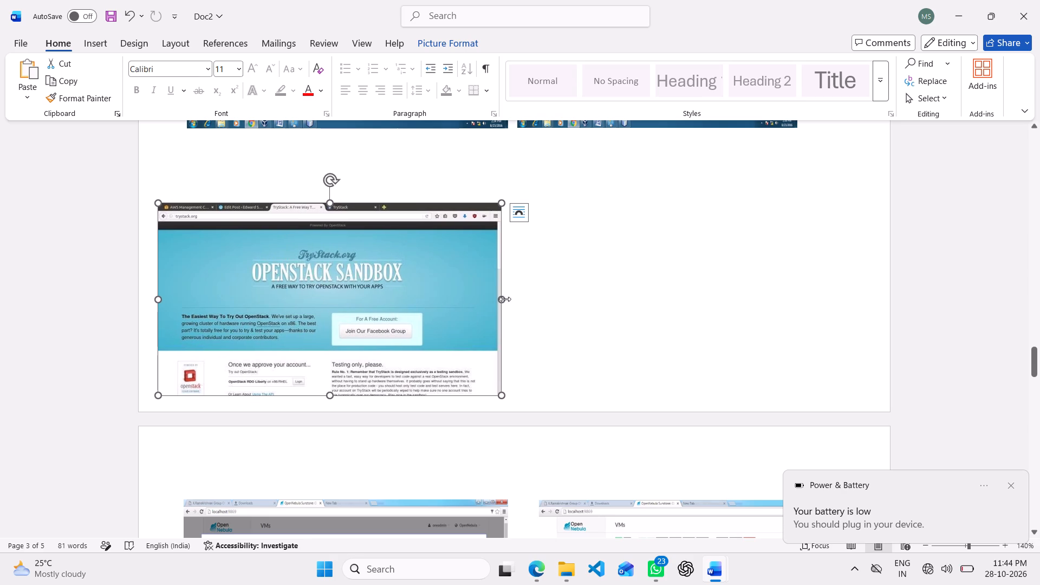
Shift the first OpenNebula Host screenshot on page 3 slightly left so it lines up with the left margin.
scroll(502, 302, up, 1)
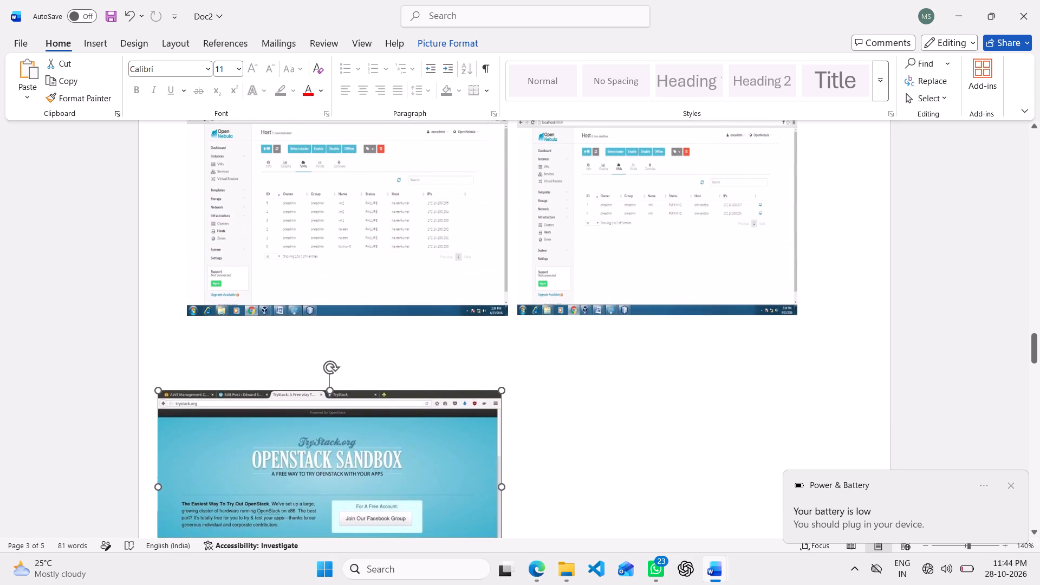
scroll(502, 302, up, 1)
click(244, 295)
drag(244, 295, 217, 295)
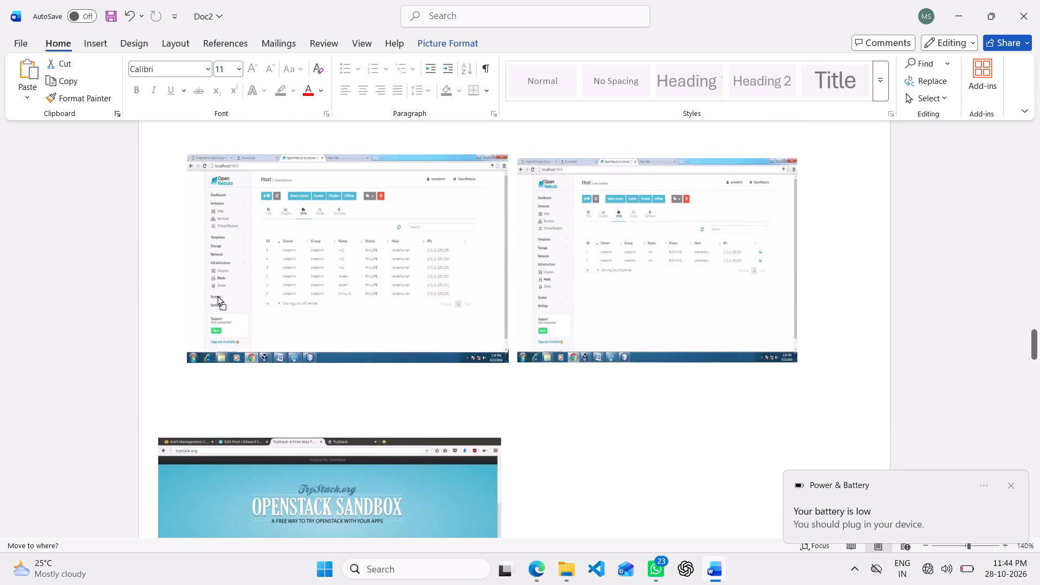
drag(217, 295, 199, 296)
drag(197, 222, 153, 217)
drag(198, 206, 142, 186)
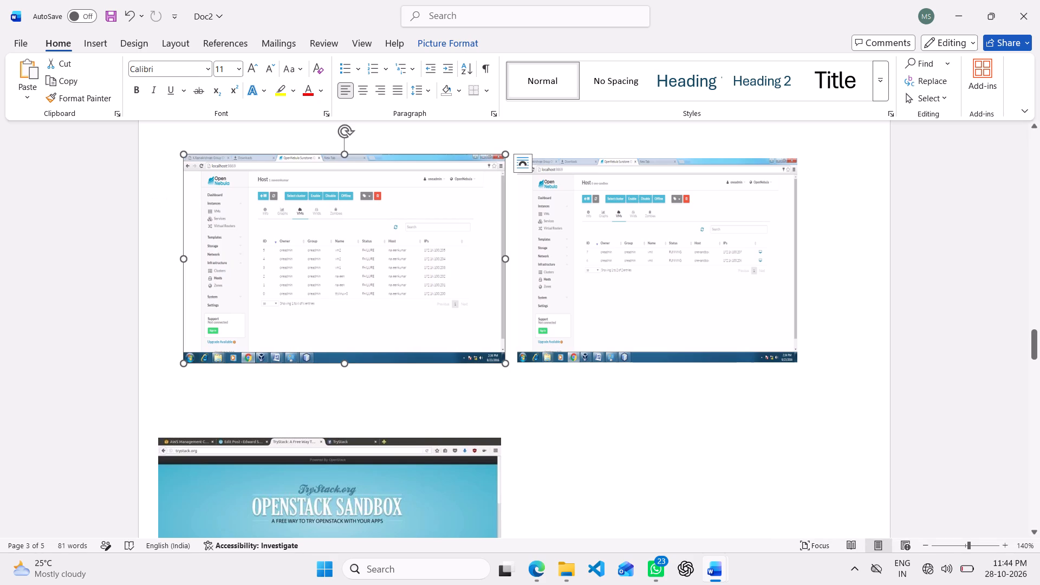
Insert a blank line between the terminal screenshots and the Hello World and Google Cloud screenshots on page 3.
scroll(149, 186, up, 1)
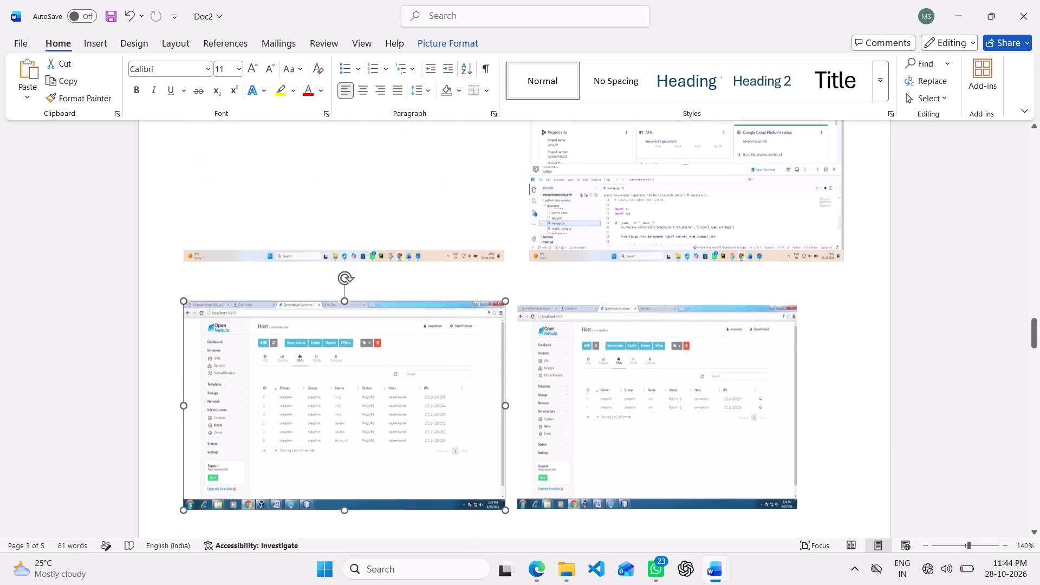
scroll(149, 186, up, 1)
scroll(149, 186, down, 1)
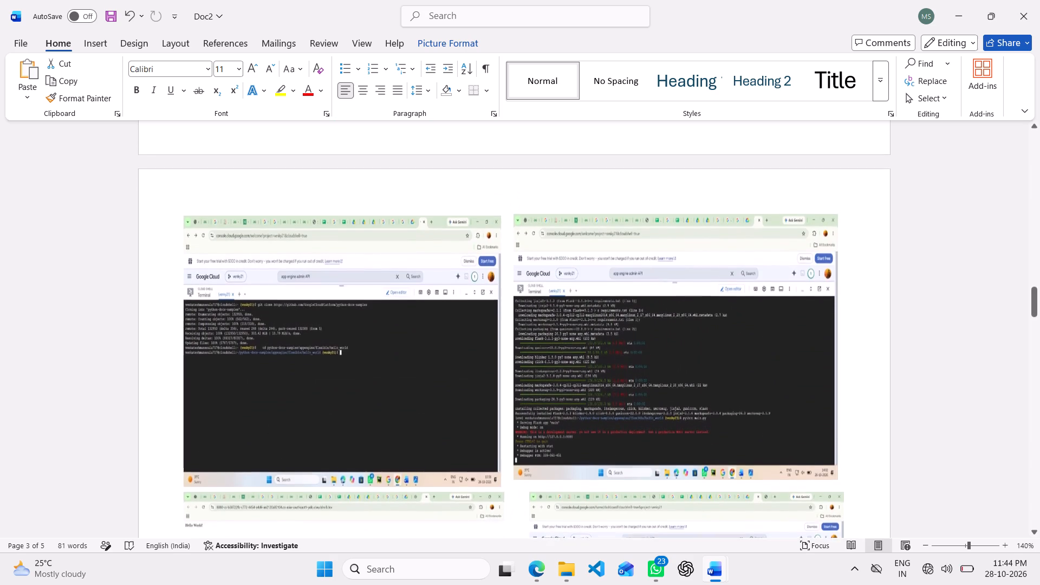
scroll(149, 186, down, 1)
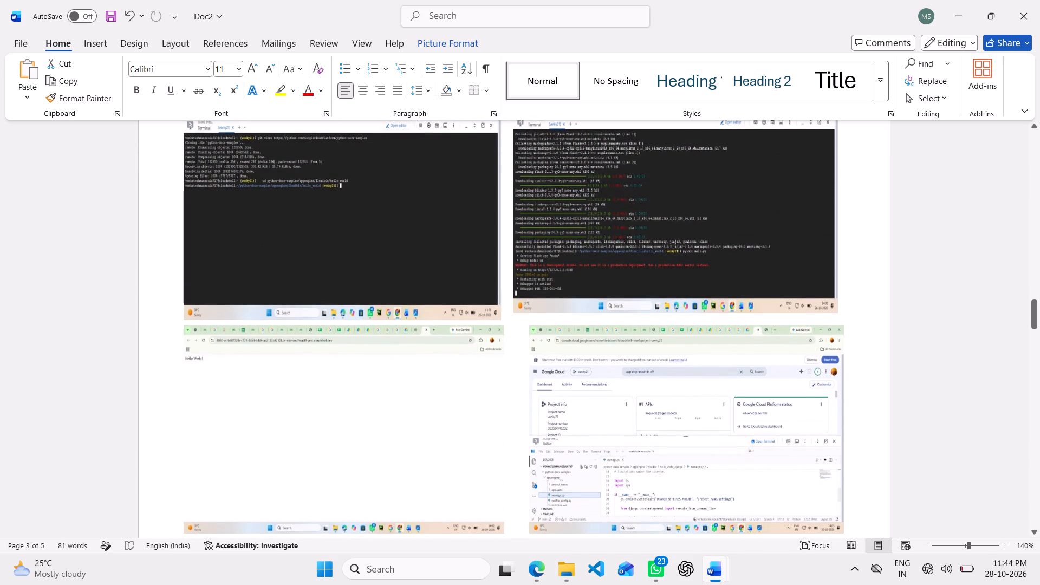
click(854, 311)
key(Return)
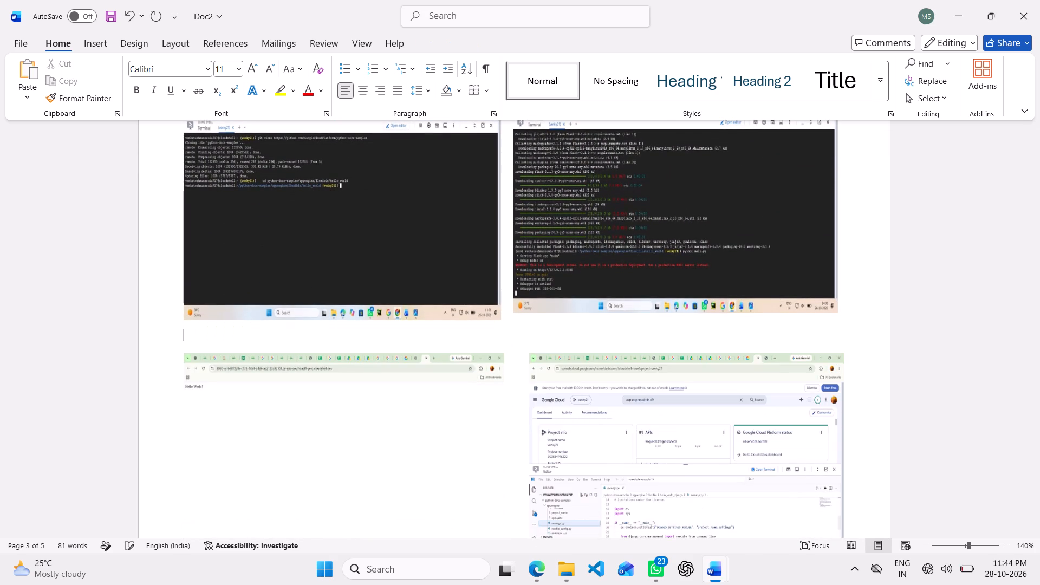
Delete the surplus blank lines below the OpenNebula Host screenshots on page 3.
scroll(854, 311, down, 2)
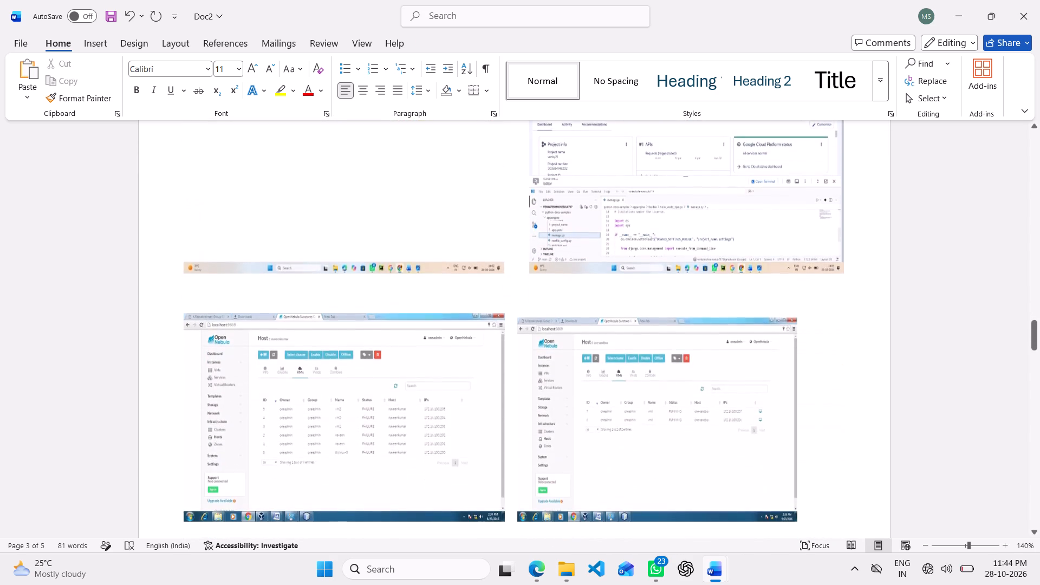
scroll(854, 311, down, 2)
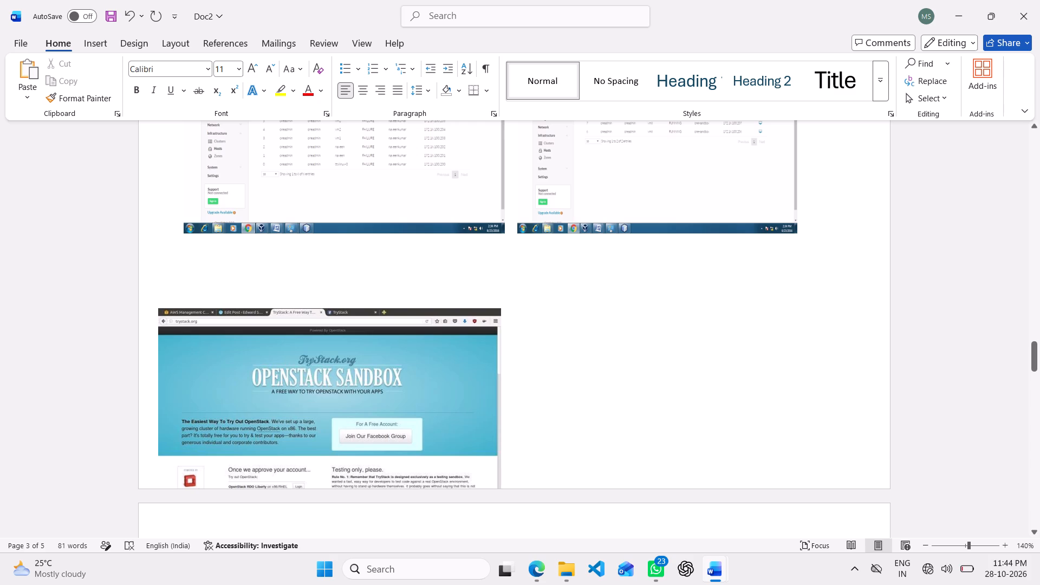
click(361, 294)
click(199, 403)
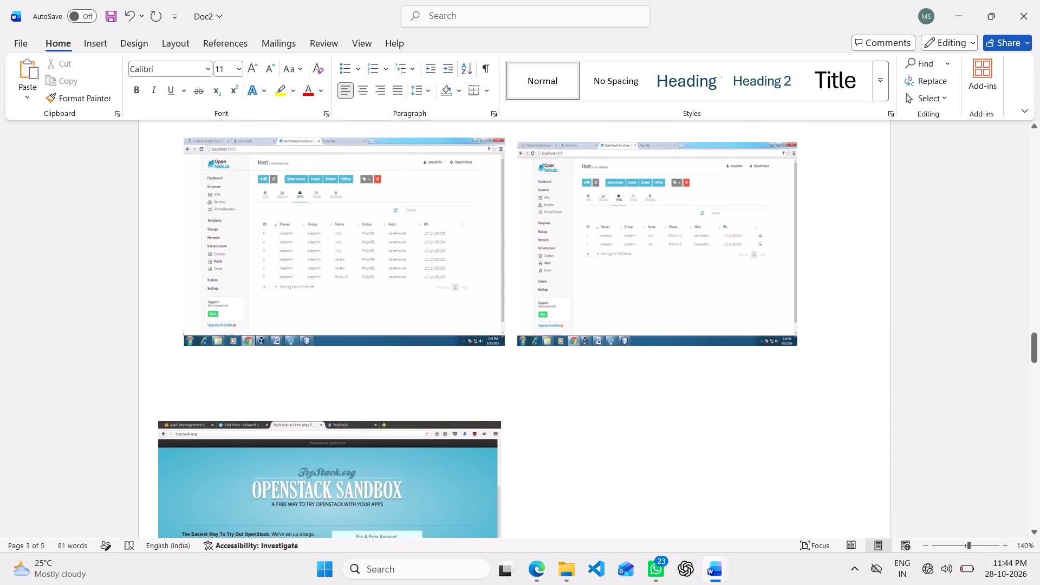
click(199, 403)
double_click(199, 403)
key(BackSpace)
key(BackSpace)
Move the TryStack picture up close beneath the first OpenNebula Host screenshot so it fits fully on page 3.
drag(376, 486, 378, 434)
scroll(378, 434, down, 1)
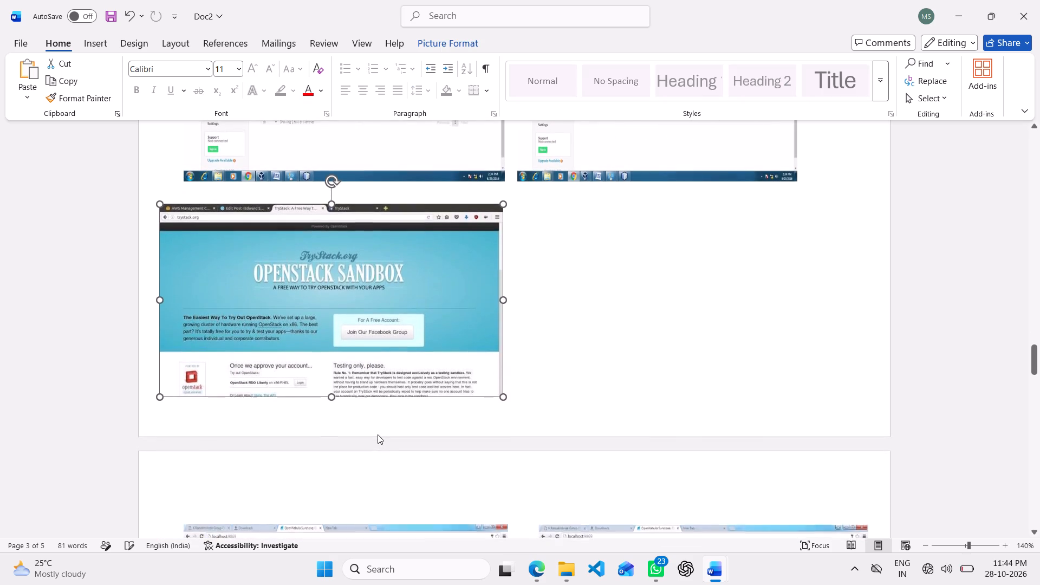
scroll(378, 434, down, 1)
drag(352, 357, 349, 369)
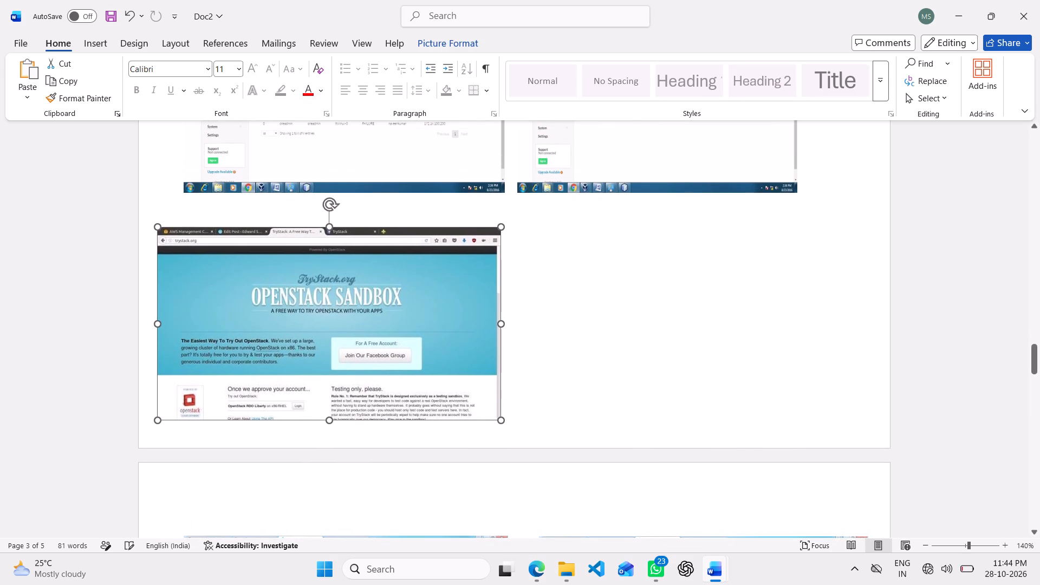
drag(349, 369, 350, 369)
scroll(350, 369, up, 1)
scroll(350, 369, down, 1)
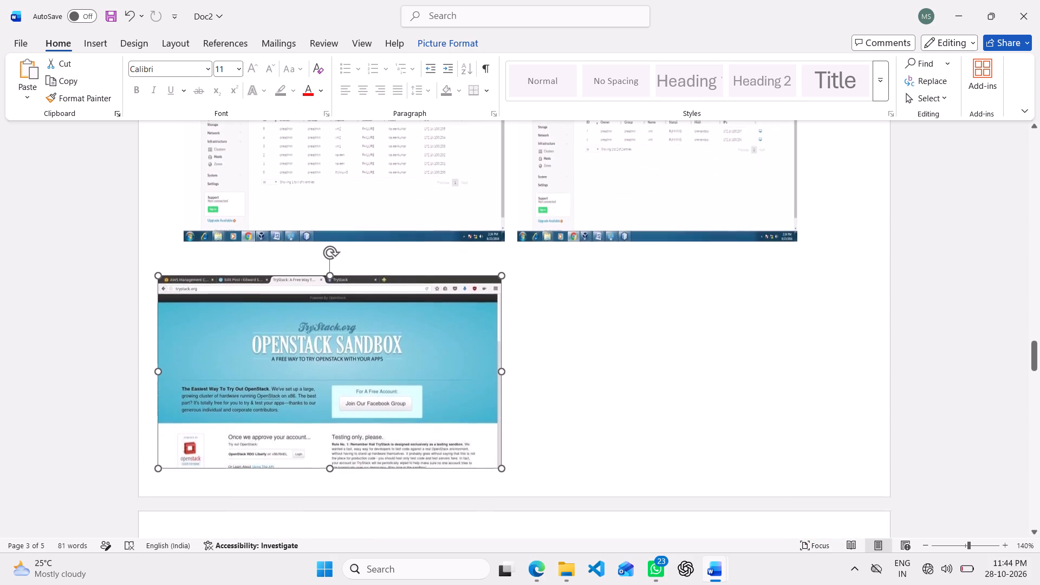
scroll(350, 369, down, 1)
Save Doc2.
click(106, 21)
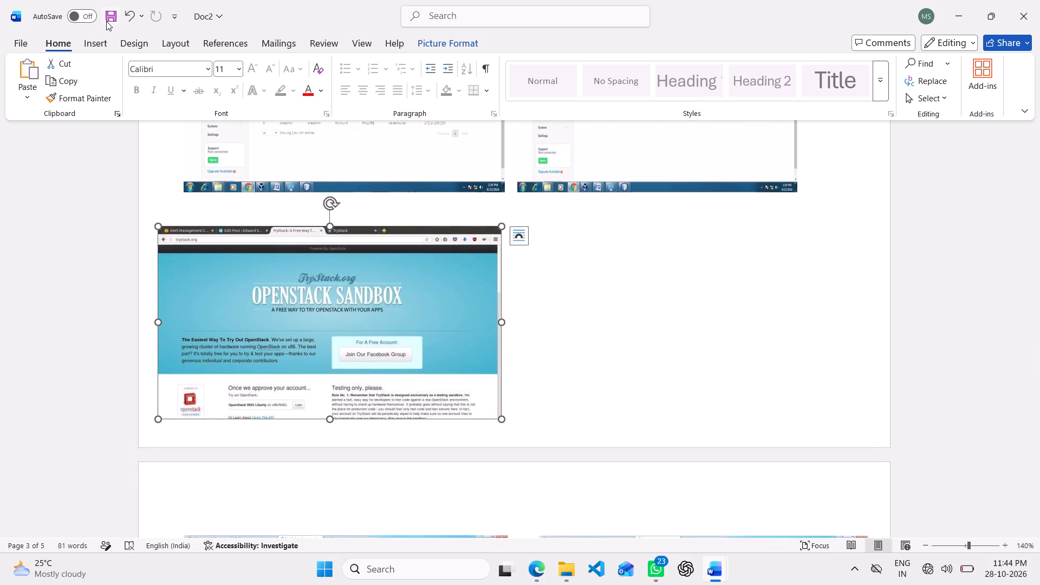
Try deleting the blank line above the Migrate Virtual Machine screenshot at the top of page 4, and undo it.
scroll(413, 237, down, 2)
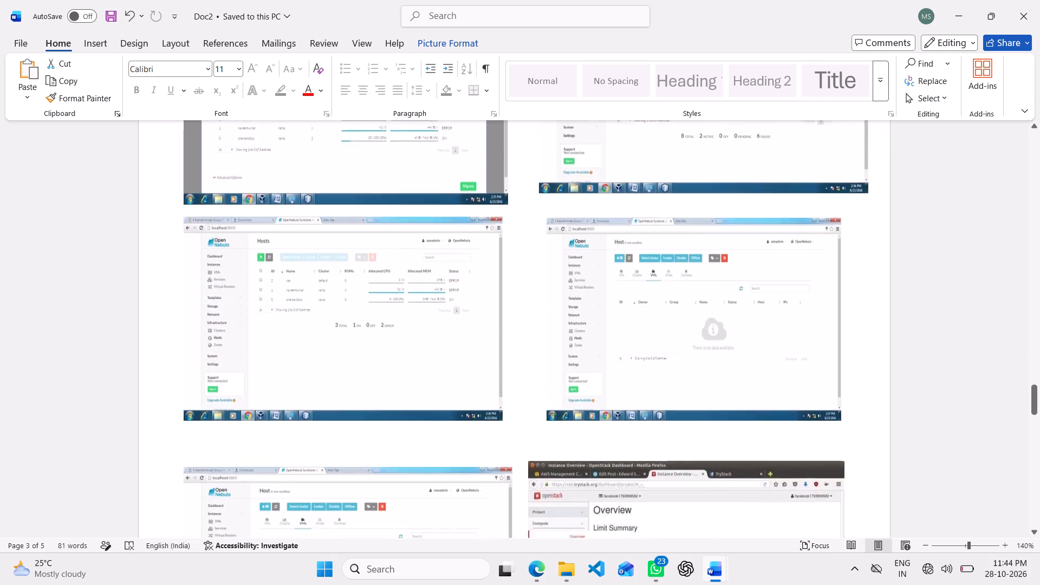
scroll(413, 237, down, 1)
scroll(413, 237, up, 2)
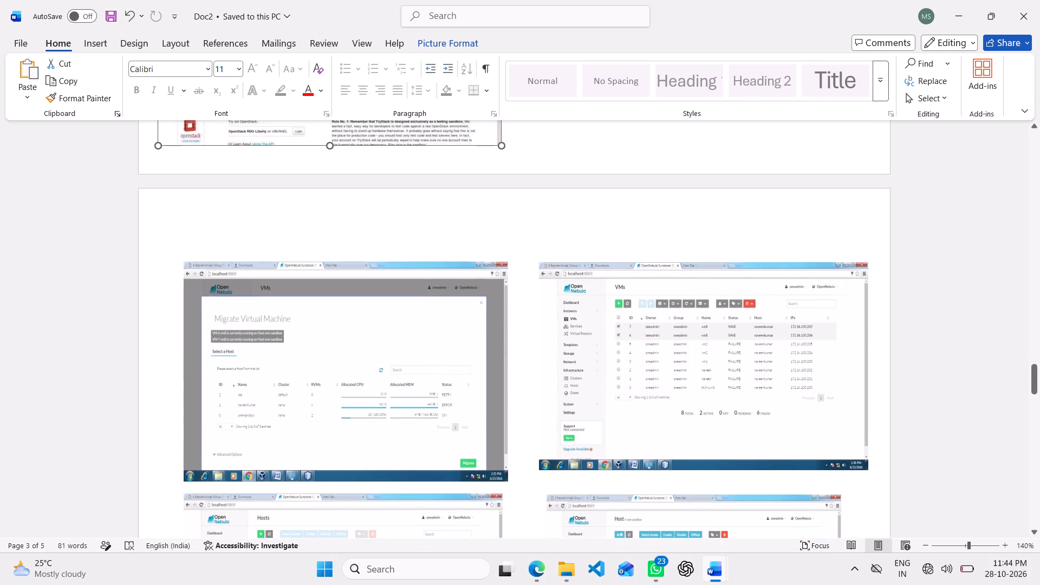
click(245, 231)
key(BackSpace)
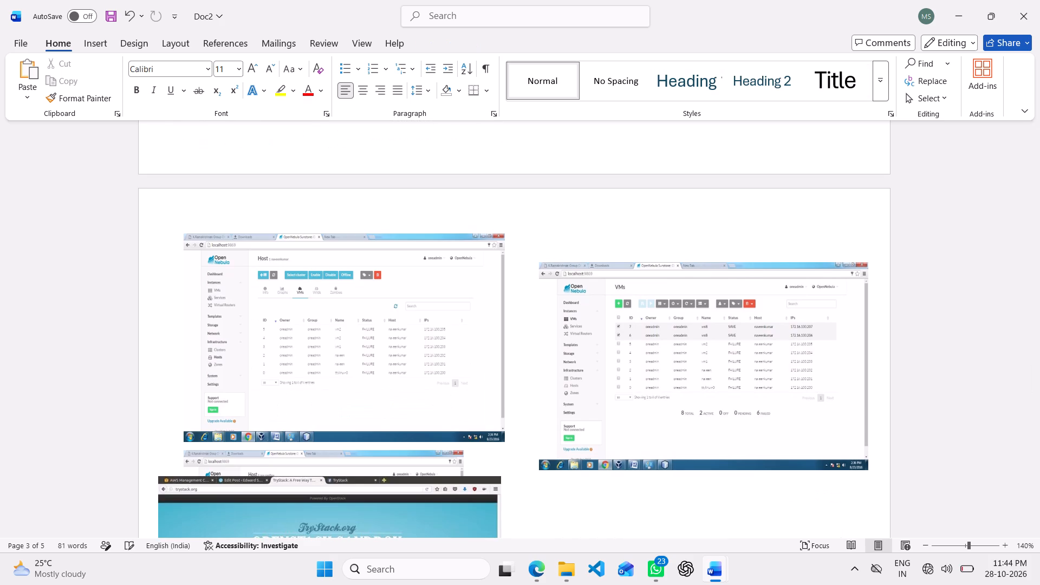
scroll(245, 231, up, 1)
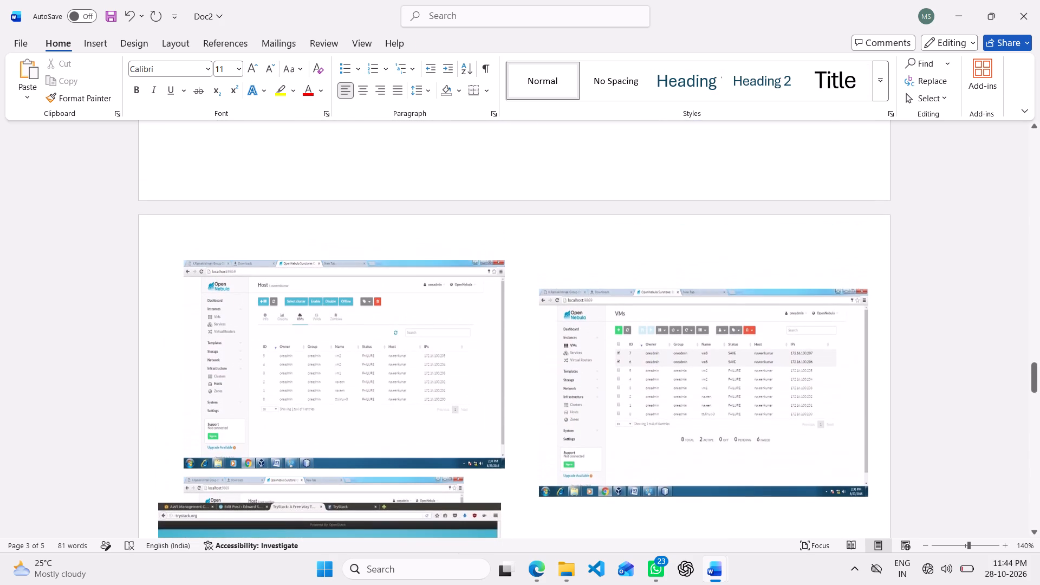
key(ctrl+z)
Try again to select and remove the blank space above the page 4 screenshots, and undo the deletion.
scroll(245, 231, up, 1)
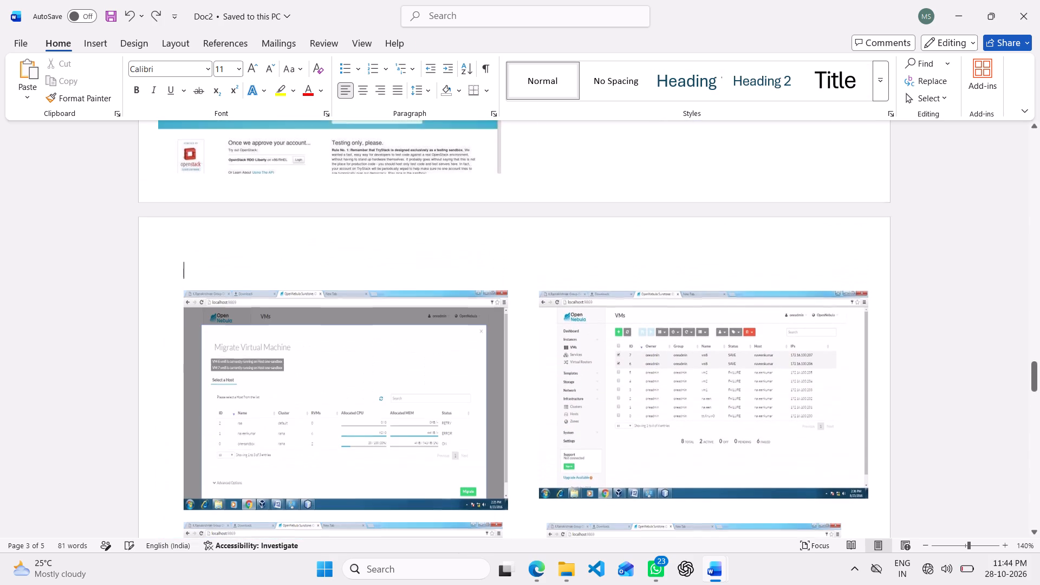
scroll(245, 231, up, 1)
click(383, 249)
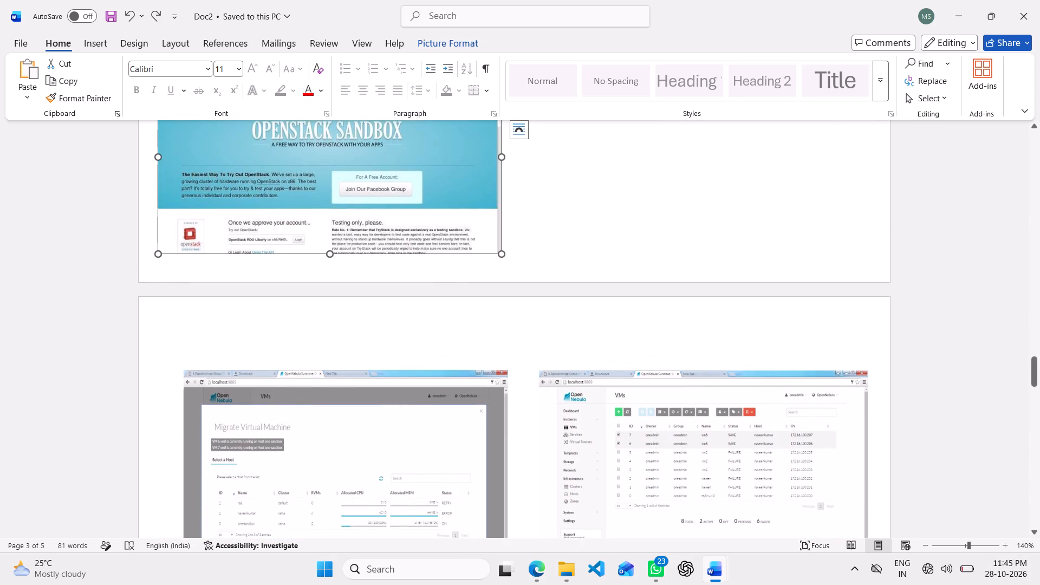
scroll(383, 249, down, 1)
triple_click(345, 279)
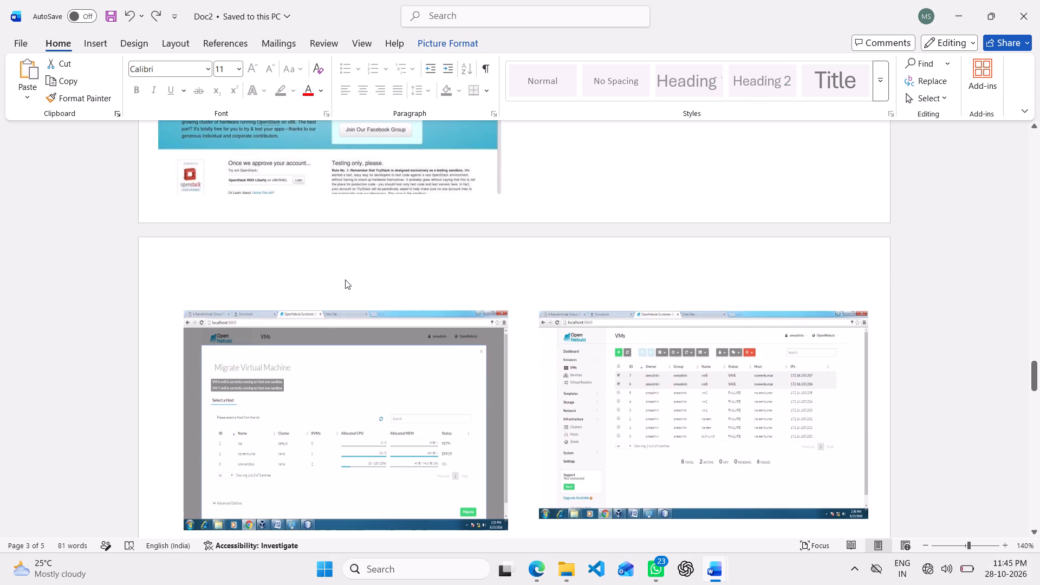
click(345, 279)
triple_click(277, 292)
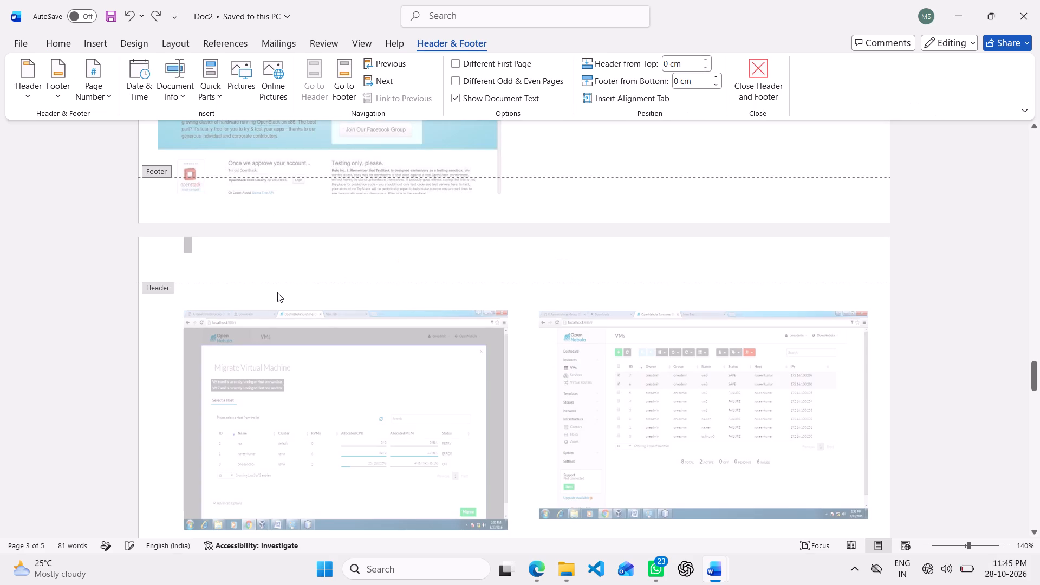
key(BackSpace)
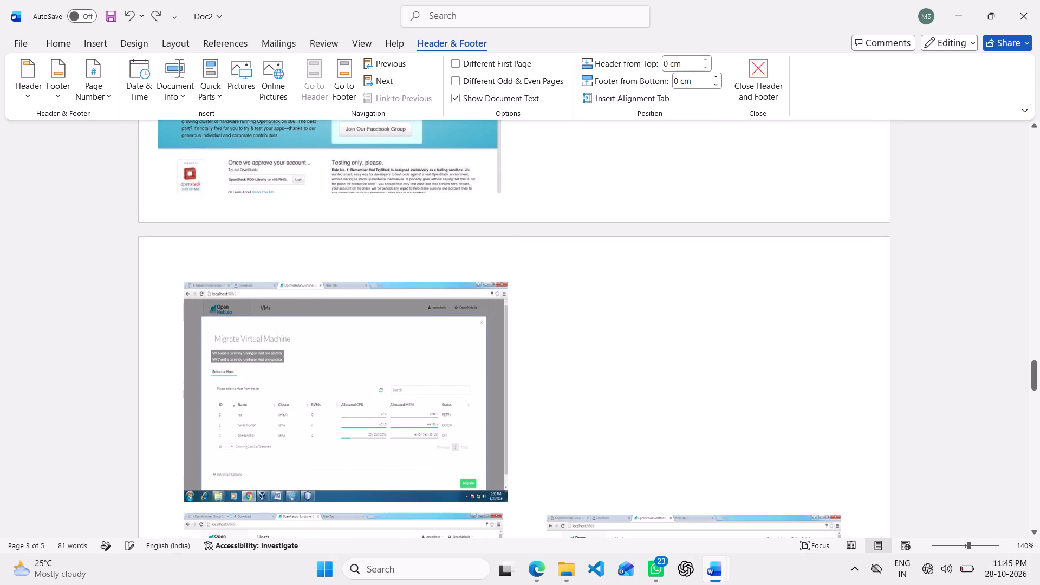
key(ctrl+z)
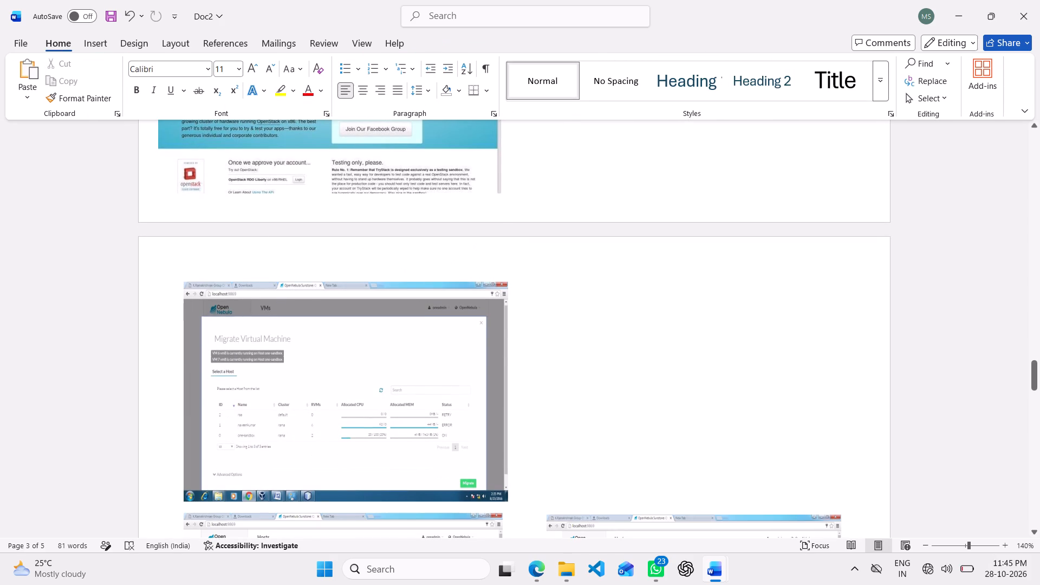
Check the remaining pages of Doc2 through to the end and save the document again.
scroll(277, 292, down, 4)
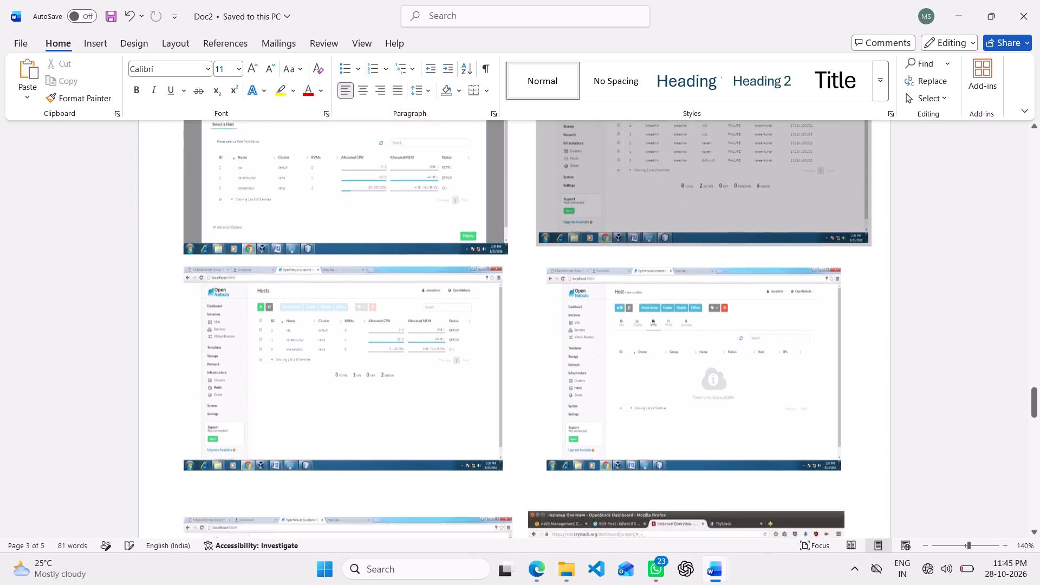
scroll(277, 292, down, 5)
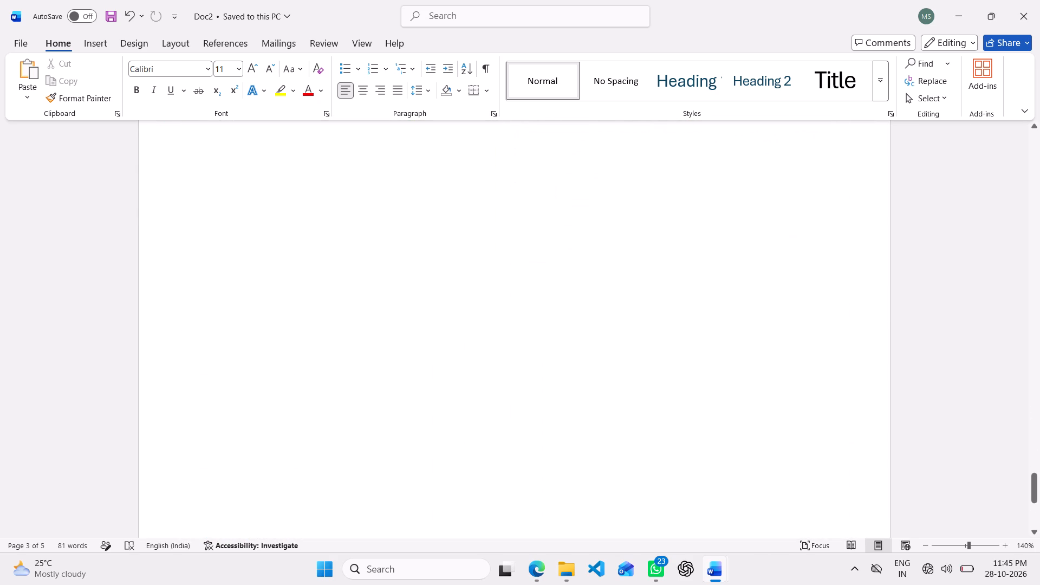
scroll(277, 292, down, 3)
click(105, 13)
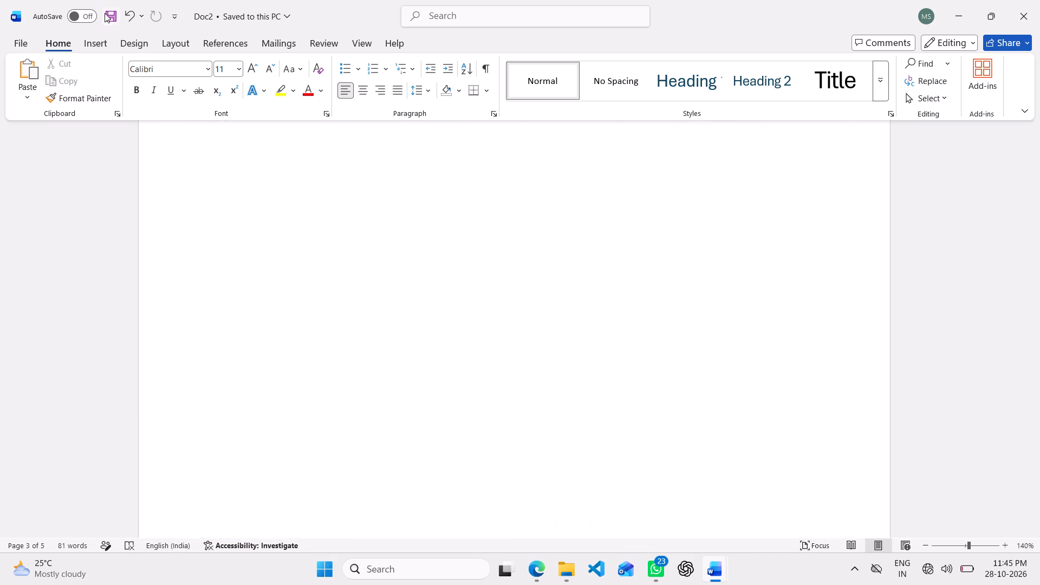
Zoom out to review the screenshot layout of all the pages of Doc2 together.
ctrl+scroll(421, 246, down, 9)
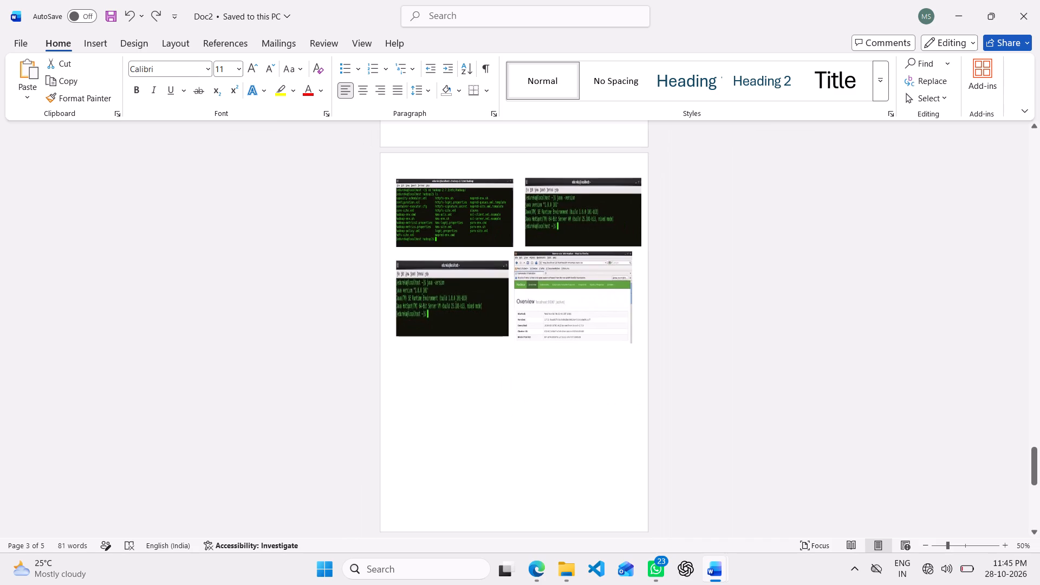
ctrl+scroll(421, 246, down, 4)
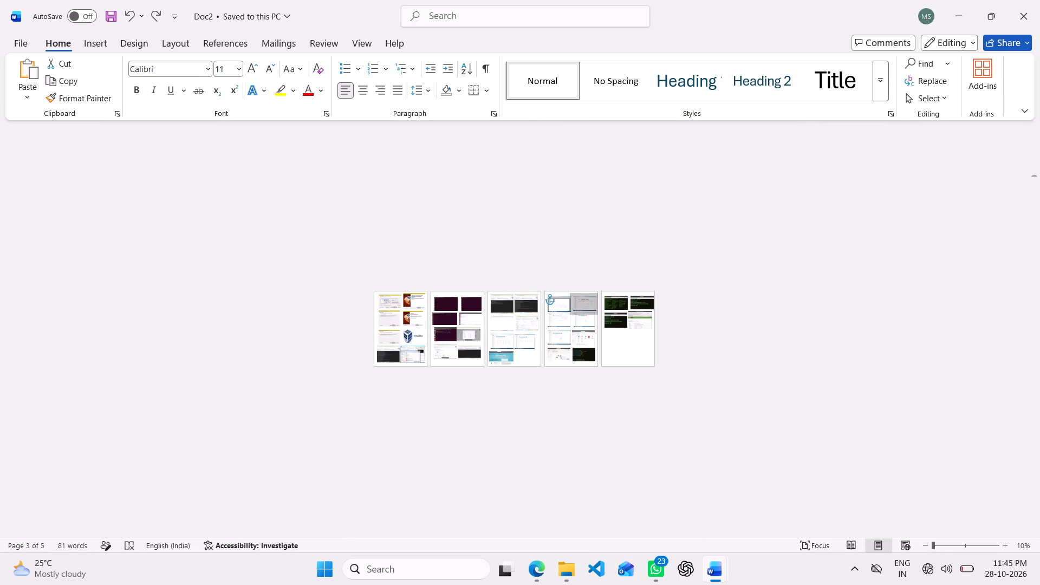
ctrl+scroll(573, 296, up, 8)
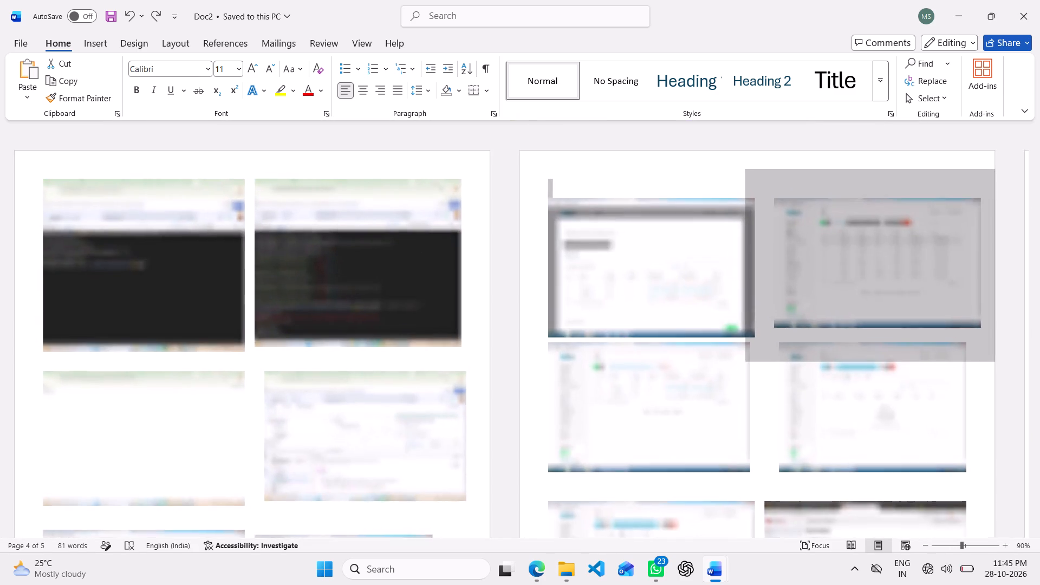
ctrl+scroll(573, 296, down, 4)
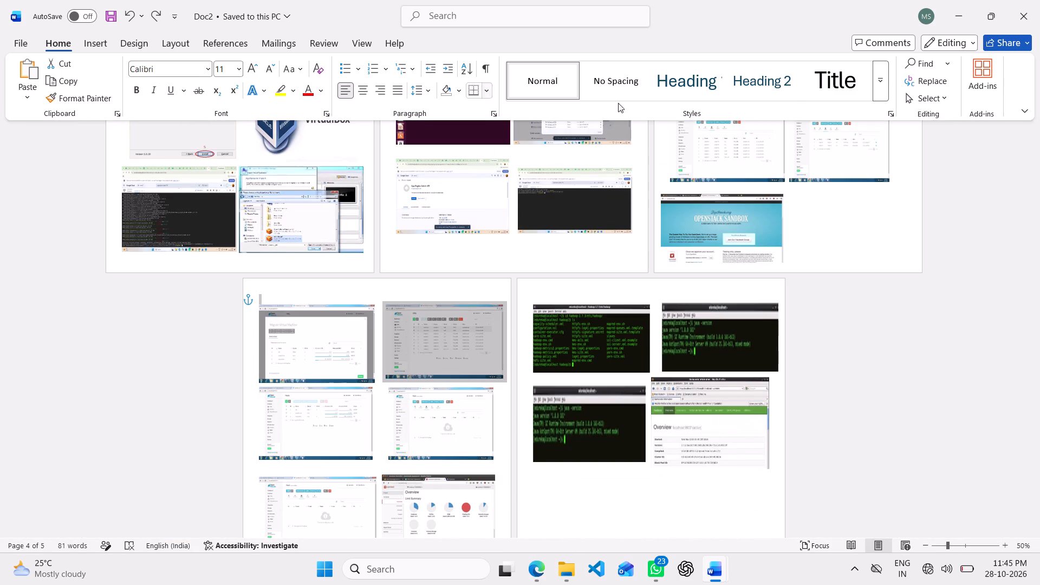
Minimize the Doc2 window.
click(956, 12)
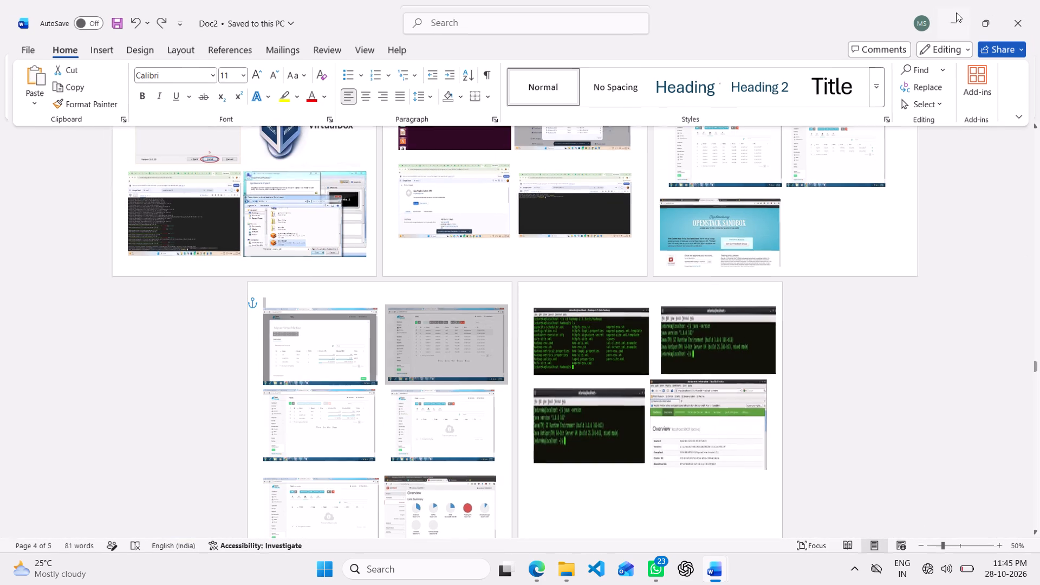
Minimize the Doc2, Cloud computing Lab and browser windows.
click(956, 19)
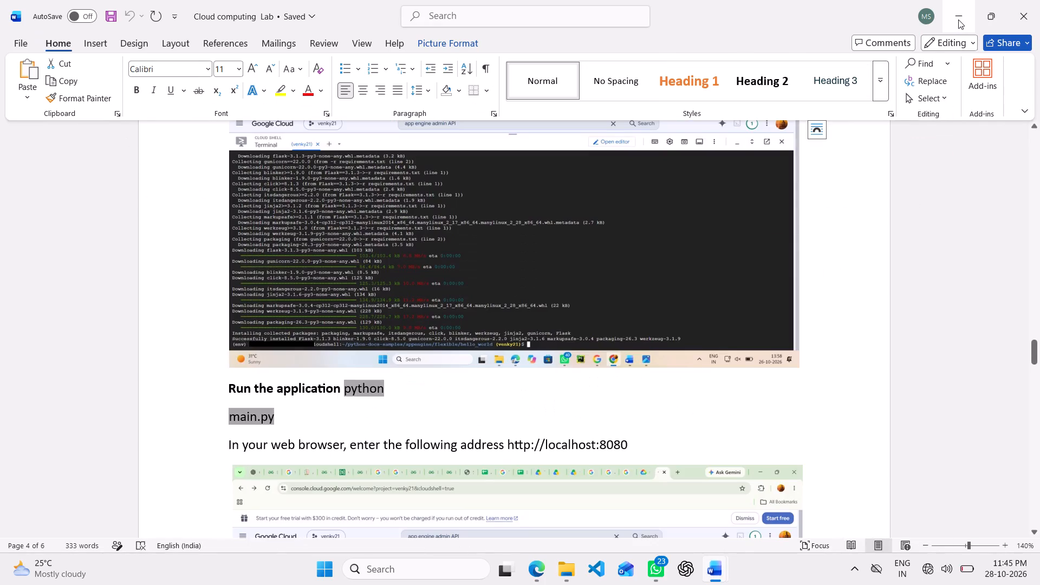
click(958, 20)
click(962, 16)
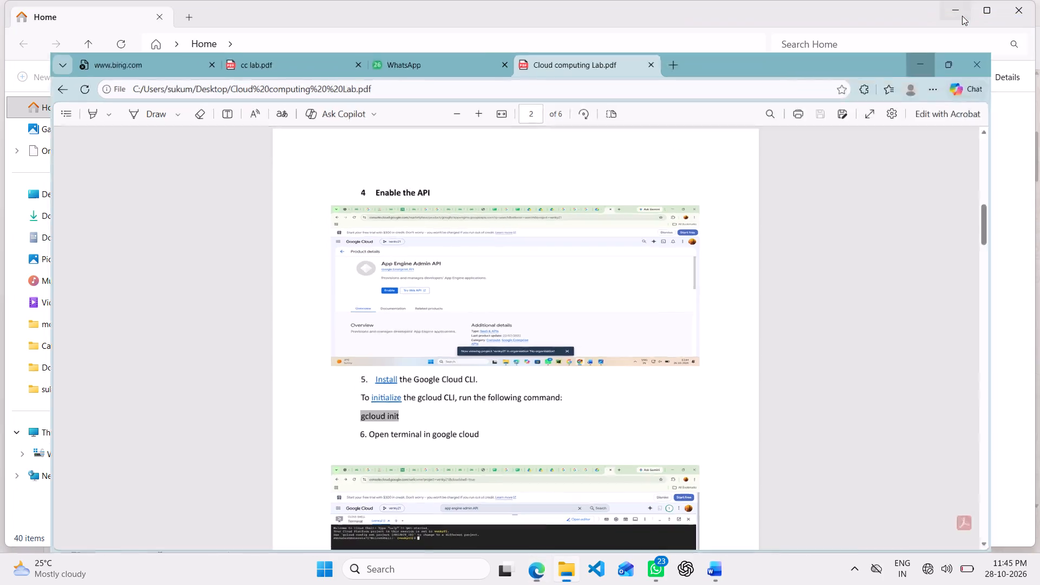
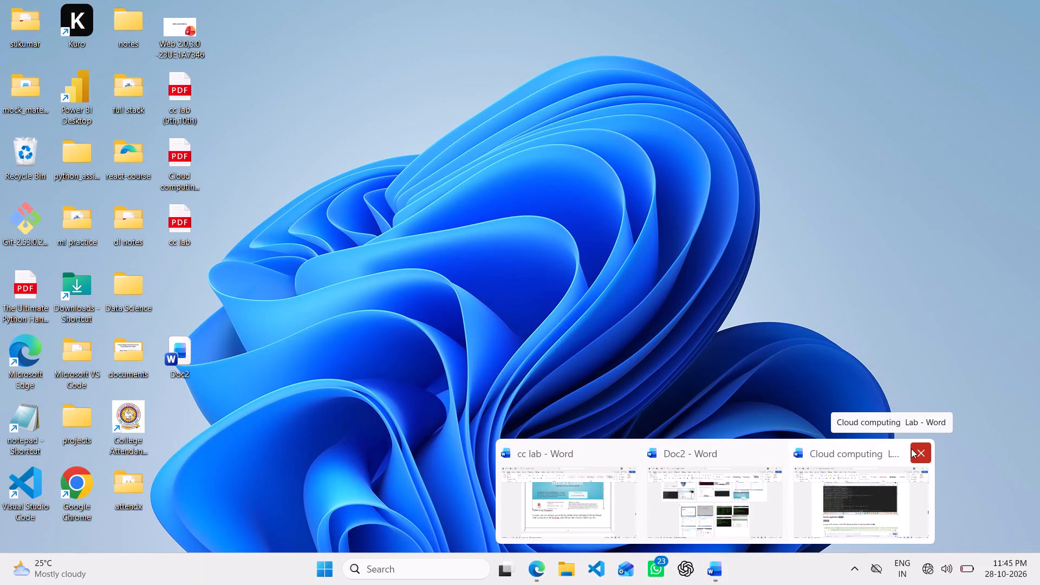
Close the Cloud computing Lab and cc lab document windows.
click(911, 448)
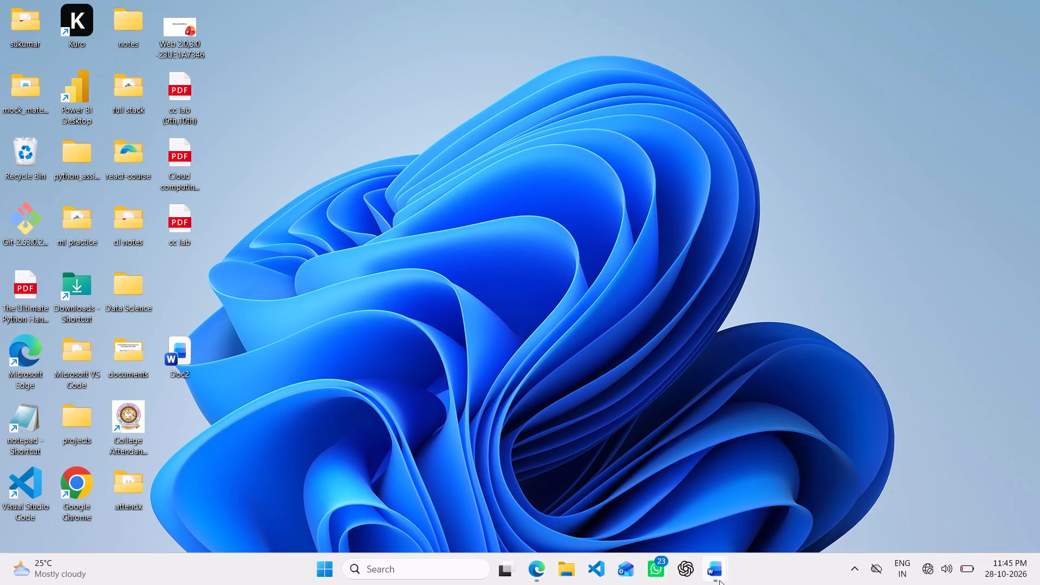
click(699, 446)
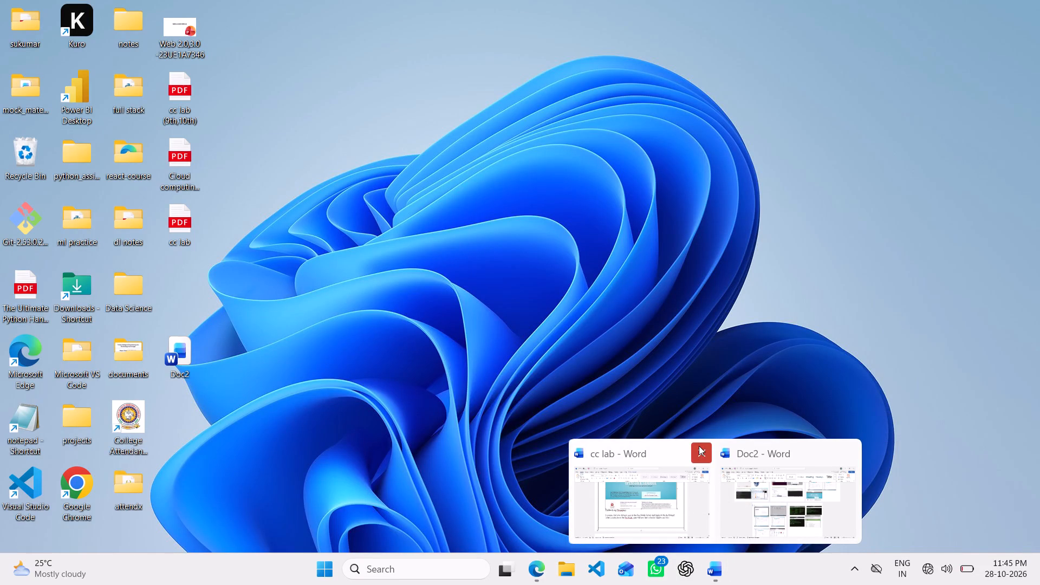
Save Doc2 to the Desktop as a Word document, keeping the name Doc2.
click(713, 501)
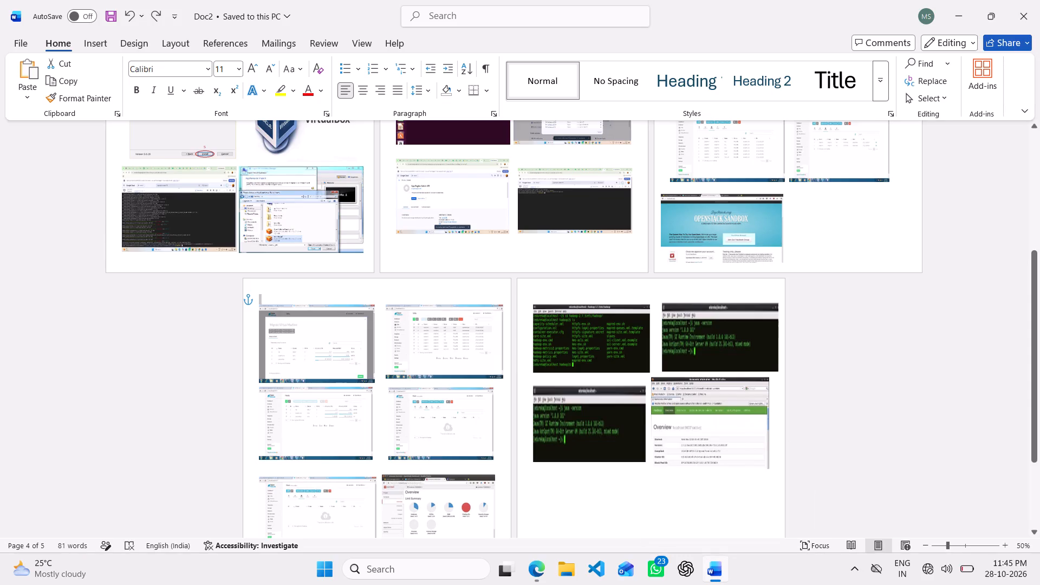
drag(11, 31, 18, 36)
click(18, 36)
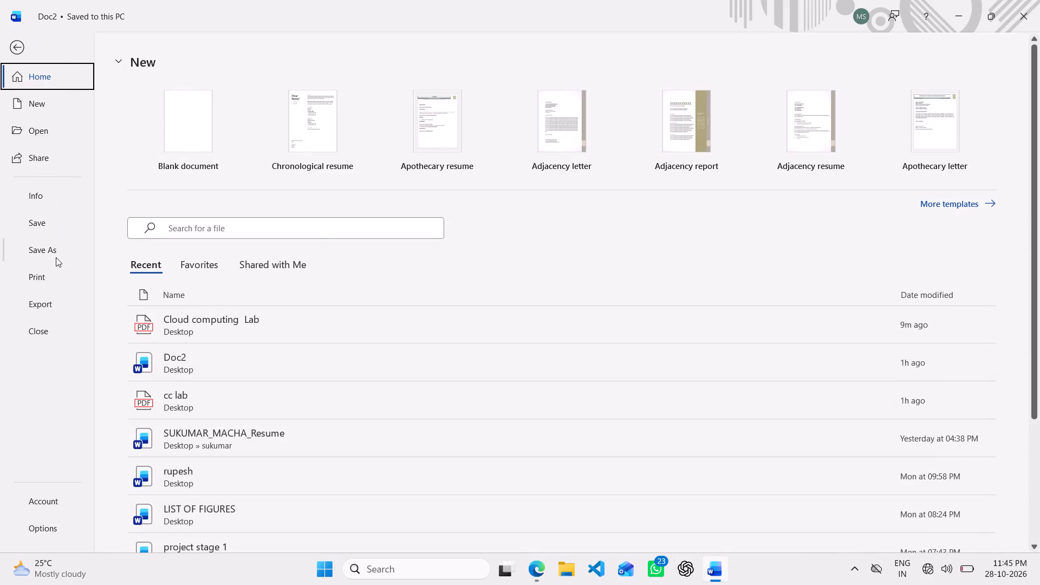
click(56, 257)
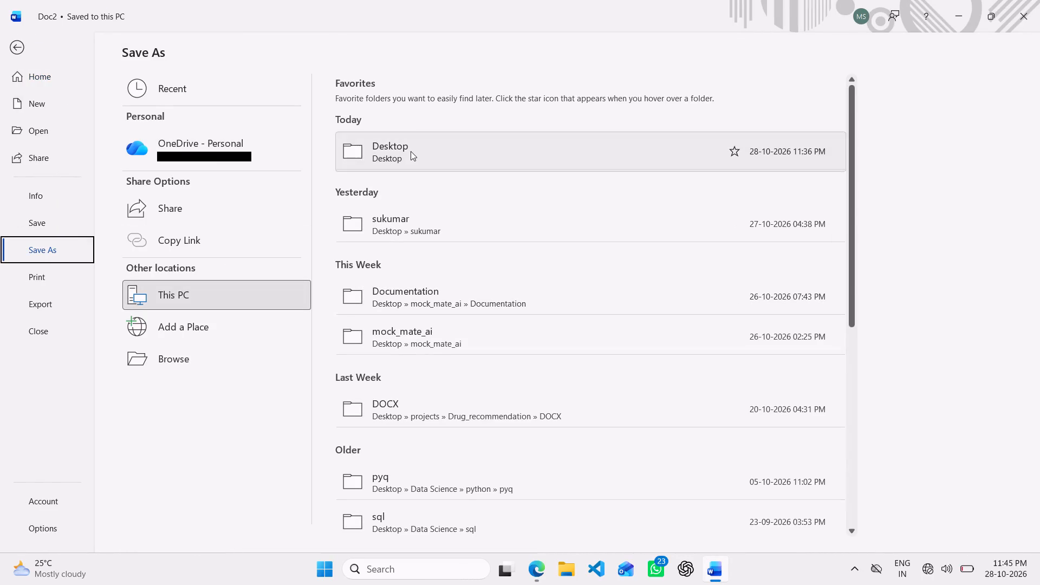
triple_click(411, 151)
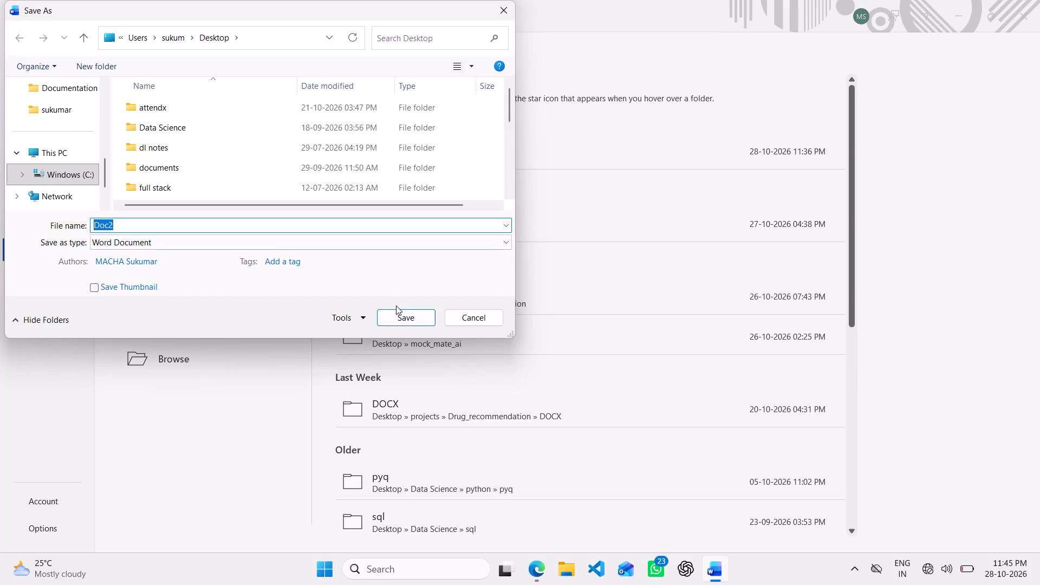
click(405, 321)
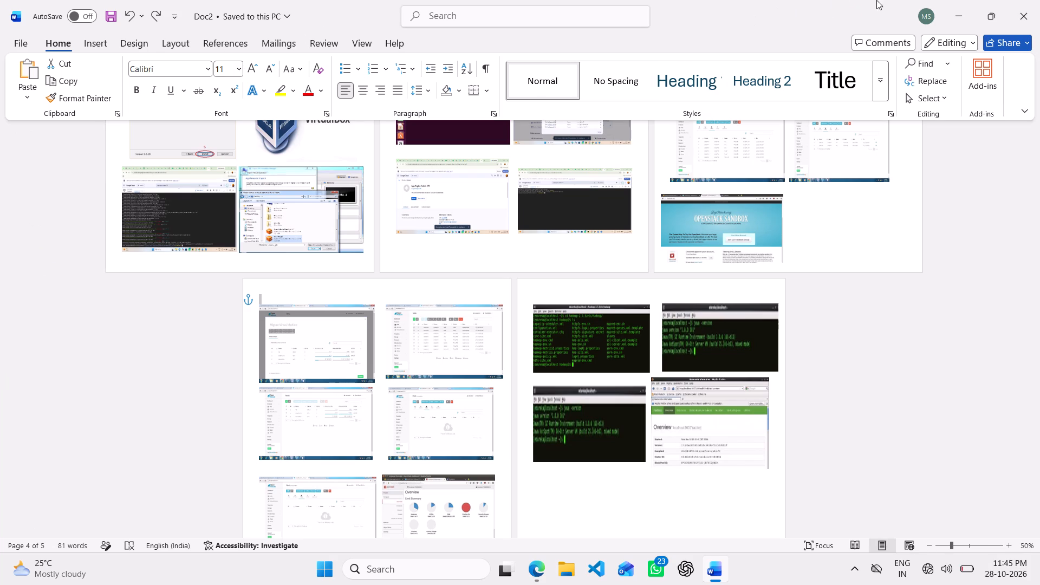
Move the cc lab (9th,10th), Cloud computing Lab and cc lab PDFs and the Web 2.0,3.0 presentation from the desktop to the Recycle Bin.
click(964, 4)
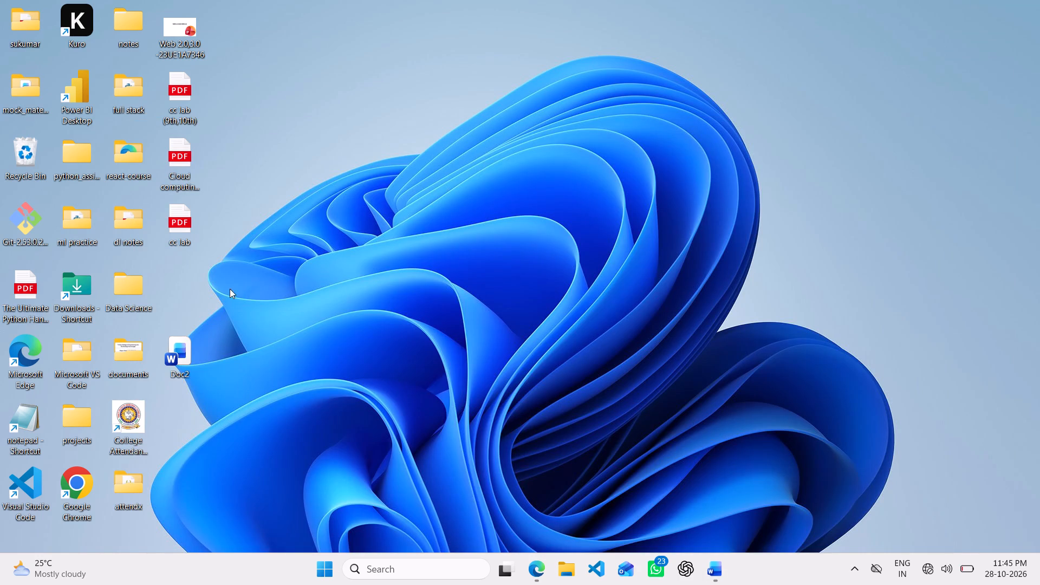
click(179, 101)
drag(179, 101, 0, 125)
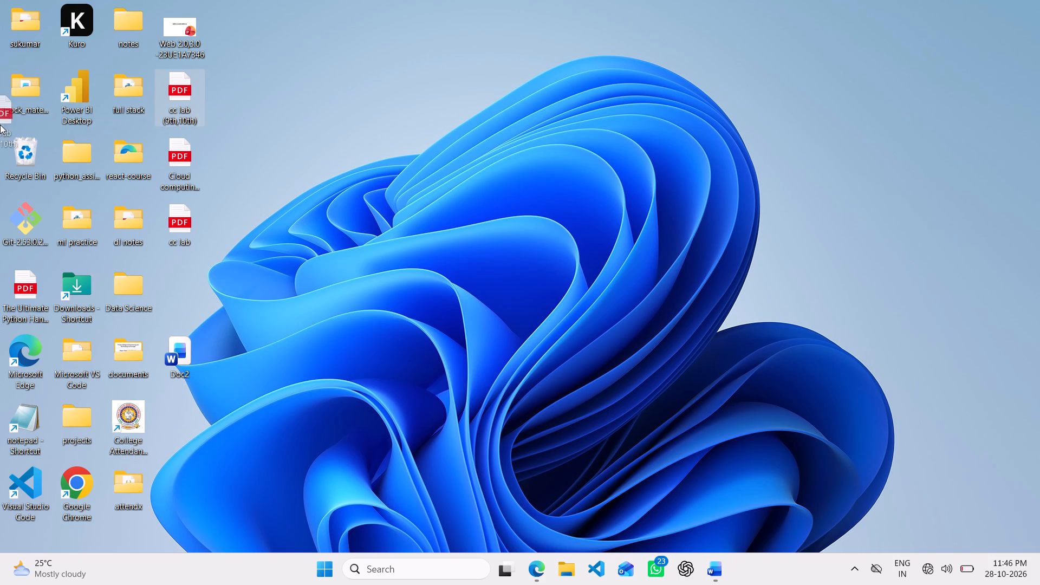
drag(0, 125, 23, 160)
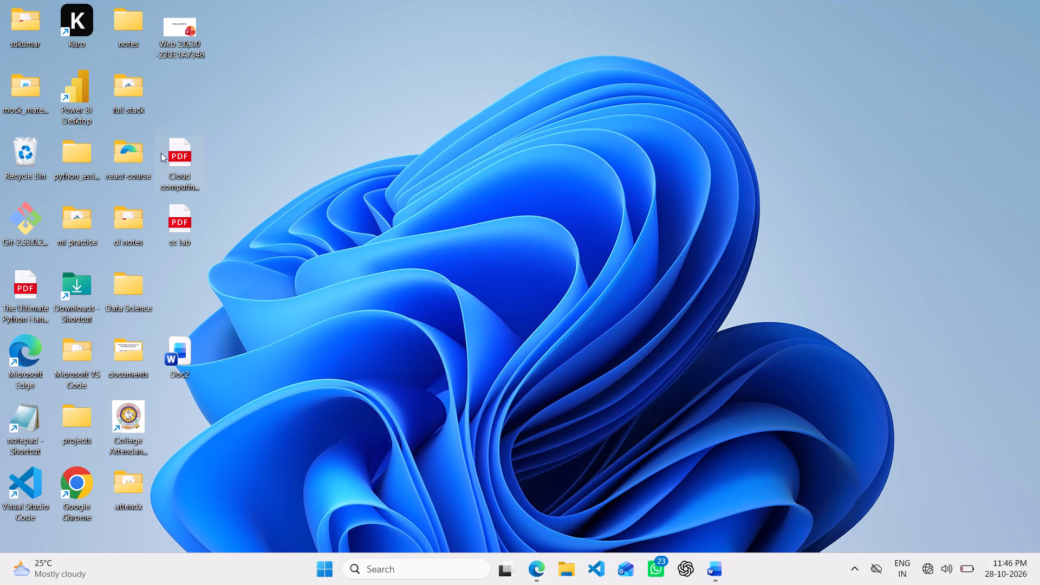
drag(175, 159, 19, 154)
drag(183, 228, 30, 162)
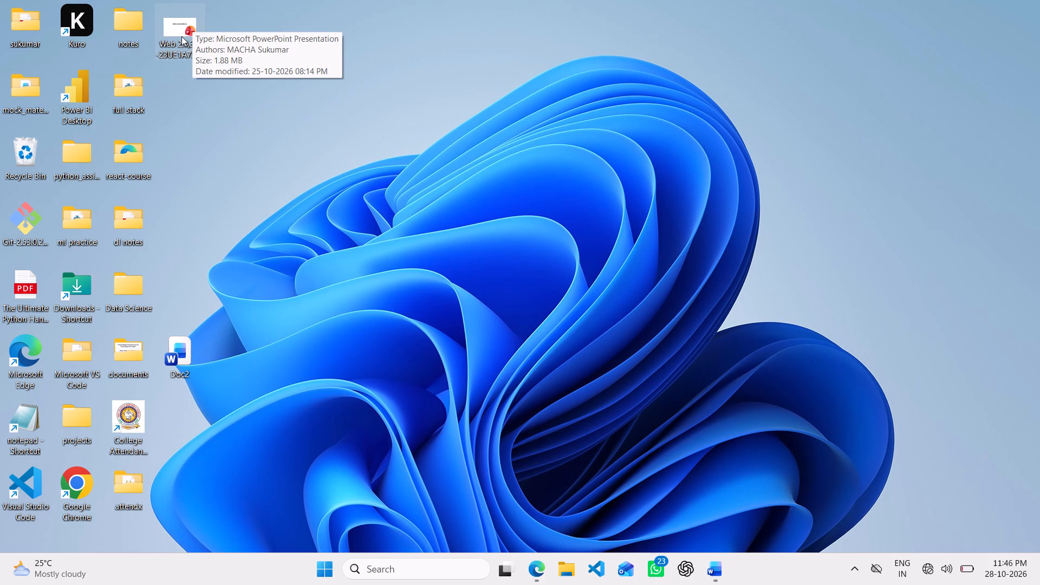
drag(181, 36, 31, 160)
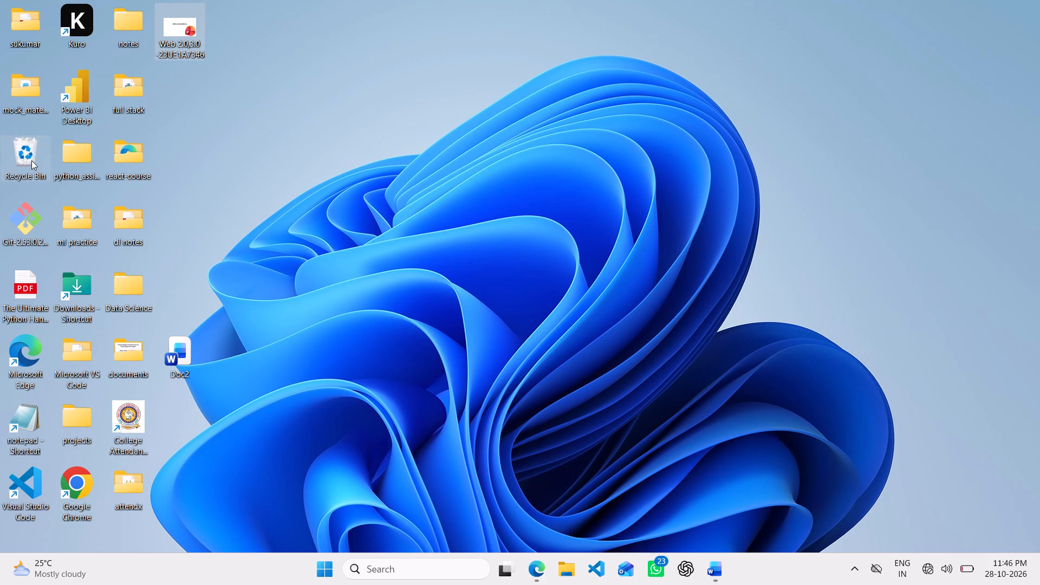
Reopen Doc2 and save a PDF copy of it named Doc2 on the Desktop.
double_click(174, 344)
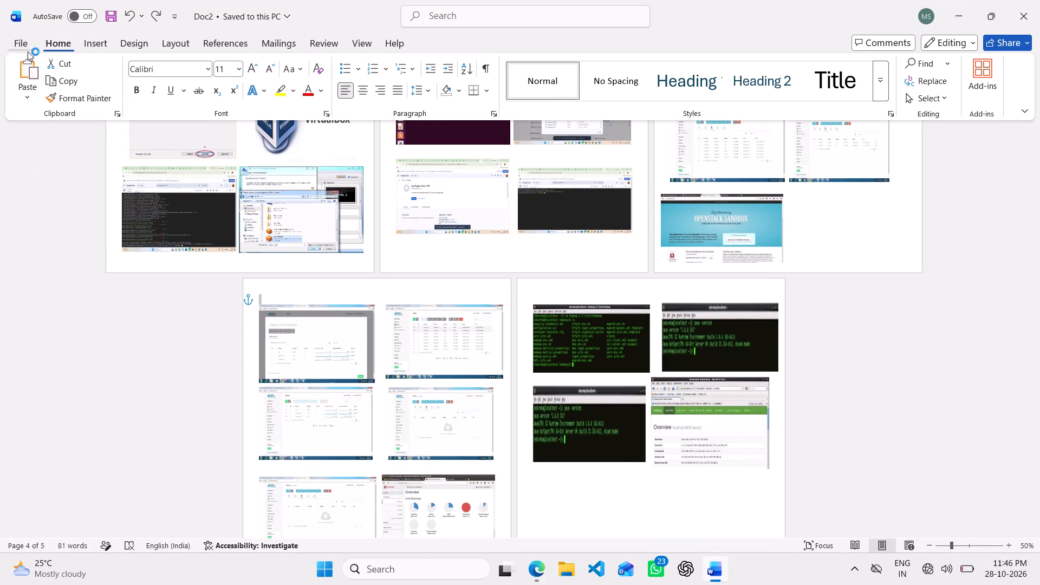
click(18, 47)
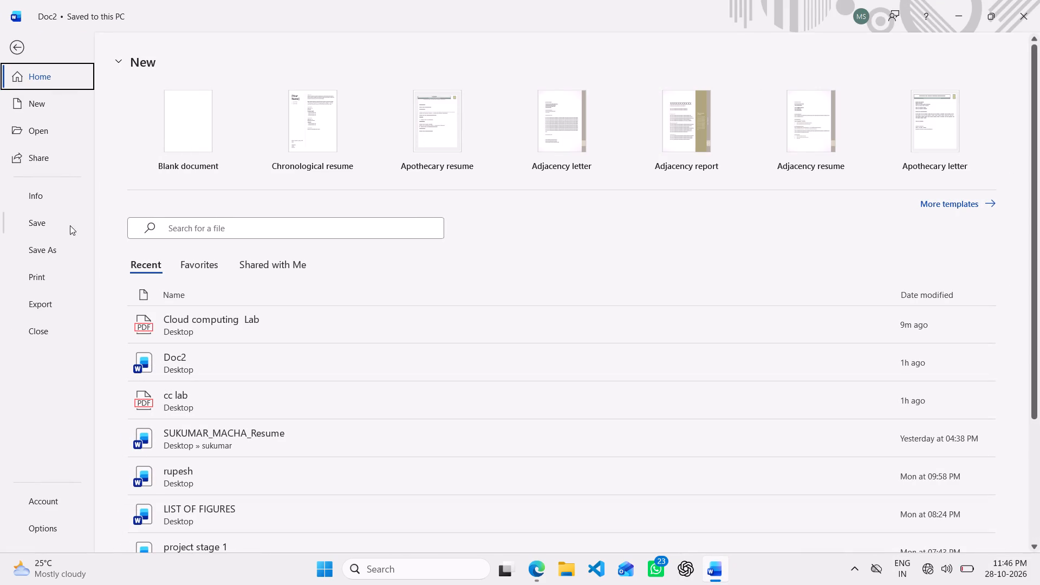
click(51, 244)
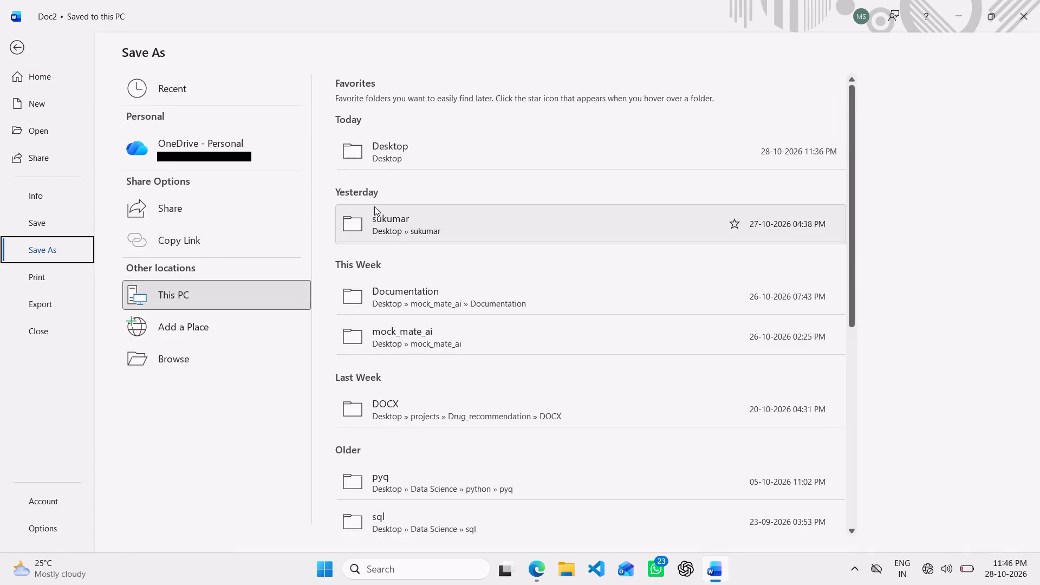
double_click(413, 160)
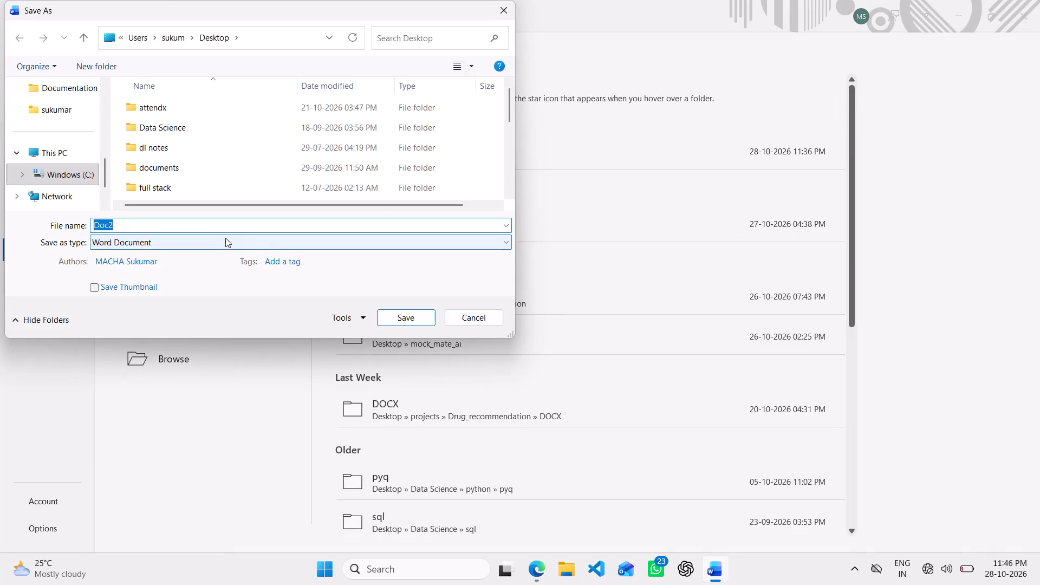
click(224, 237)
click(162, 321)
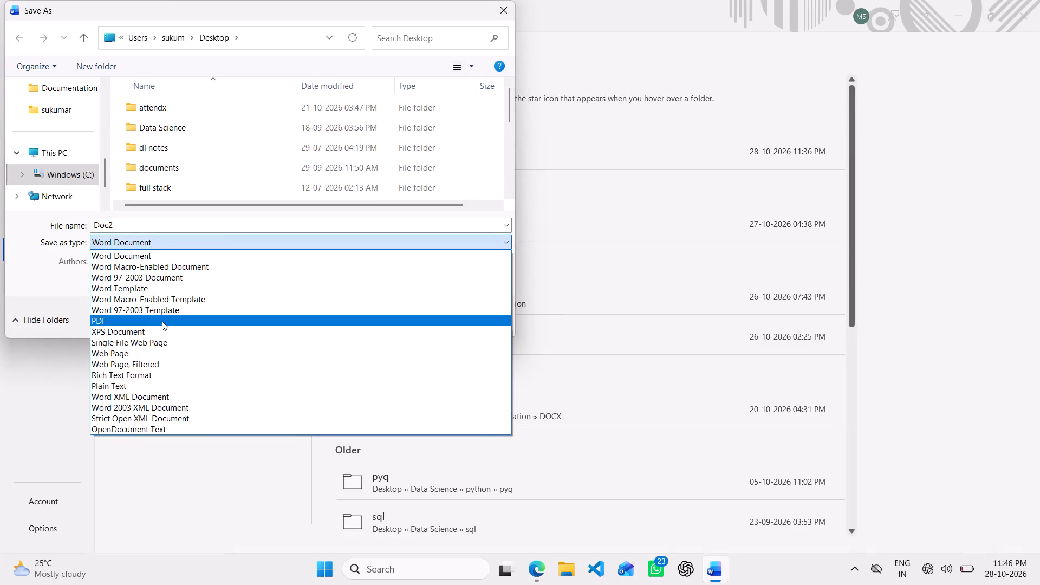
click(400, 349)
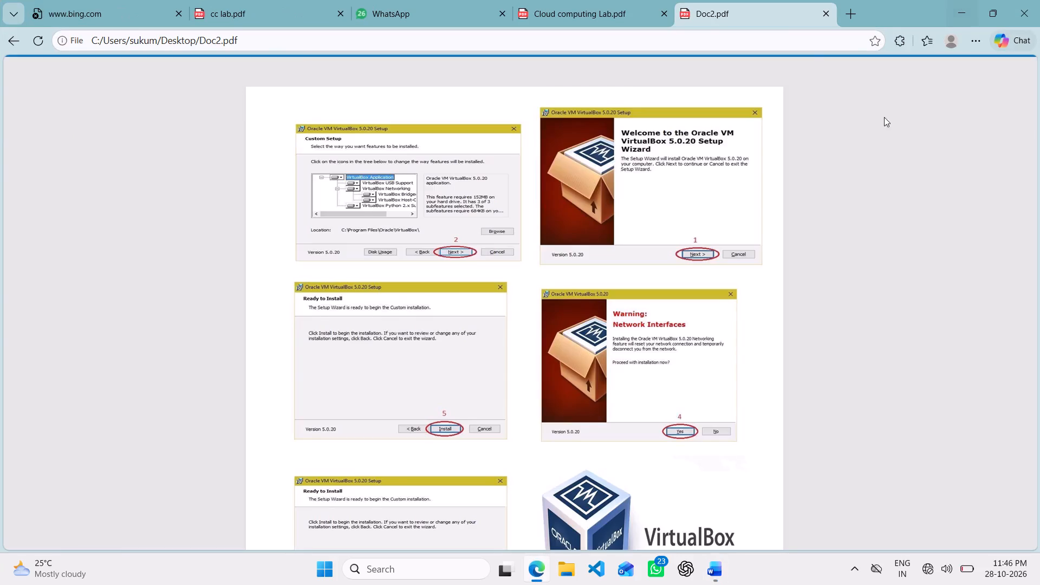
Look through the first pages of the exported Doc2.pdf to check the screenshot layout and margins.
scroll(835, 244, down, 3)
scroll(835, 244, up, 1)
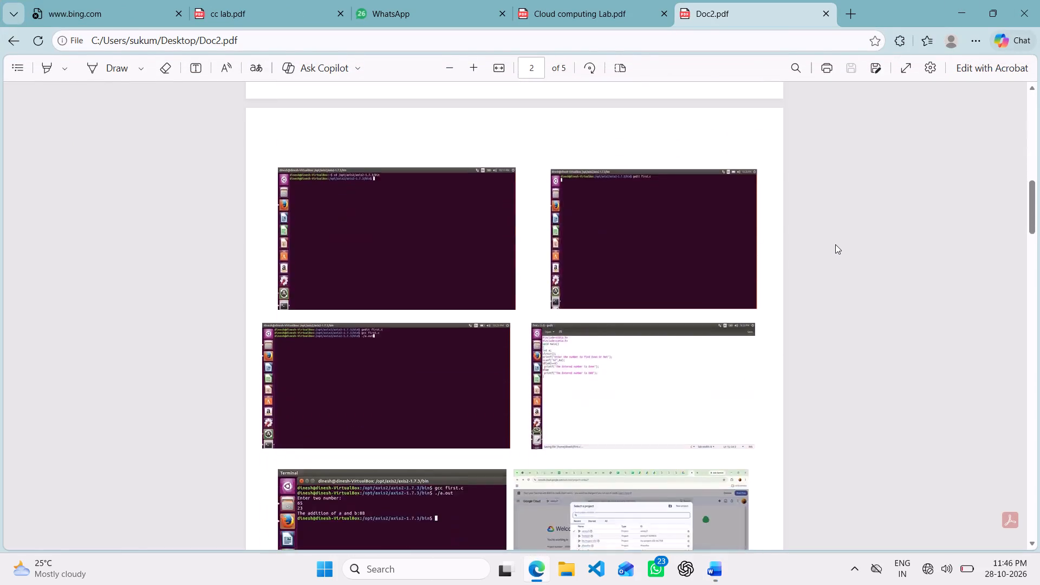
scroll(835, 244, up, 1)
scroll(835, 244, down, 3)
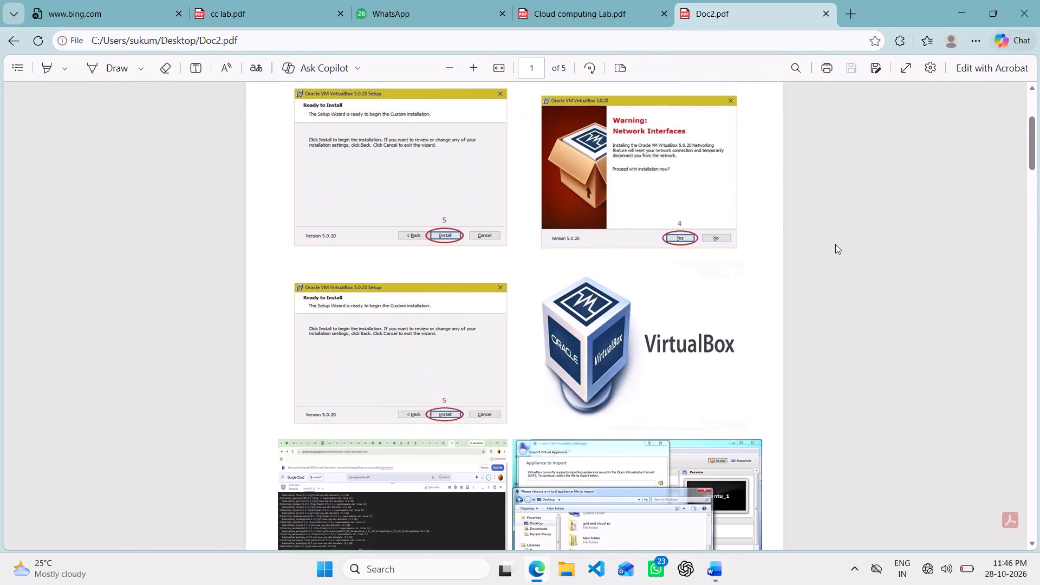
scroll(835, 244, down, 1)
scroll(665, 374, down, 1)
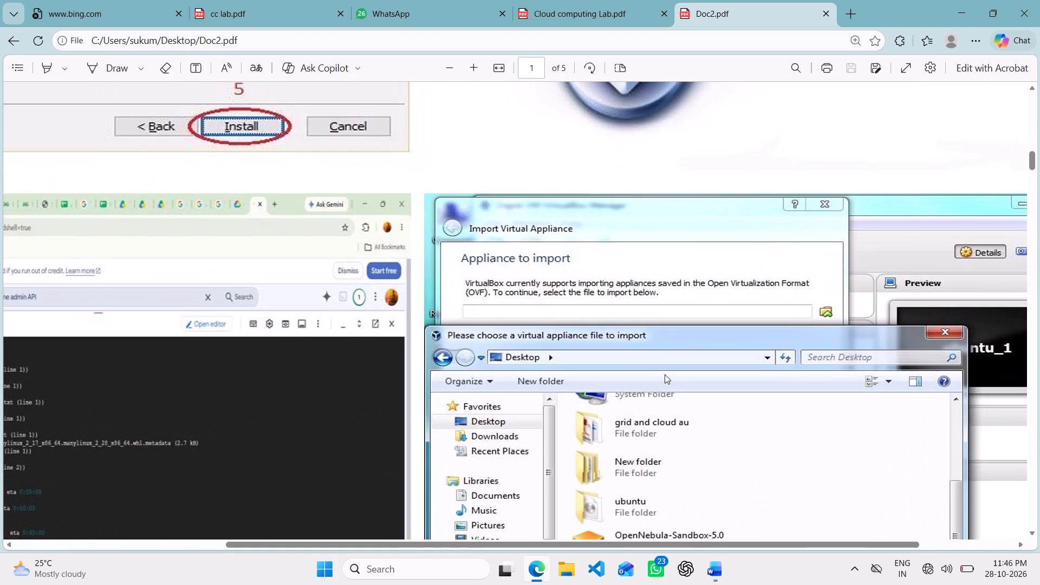
scroll(665, 374, down, 1)
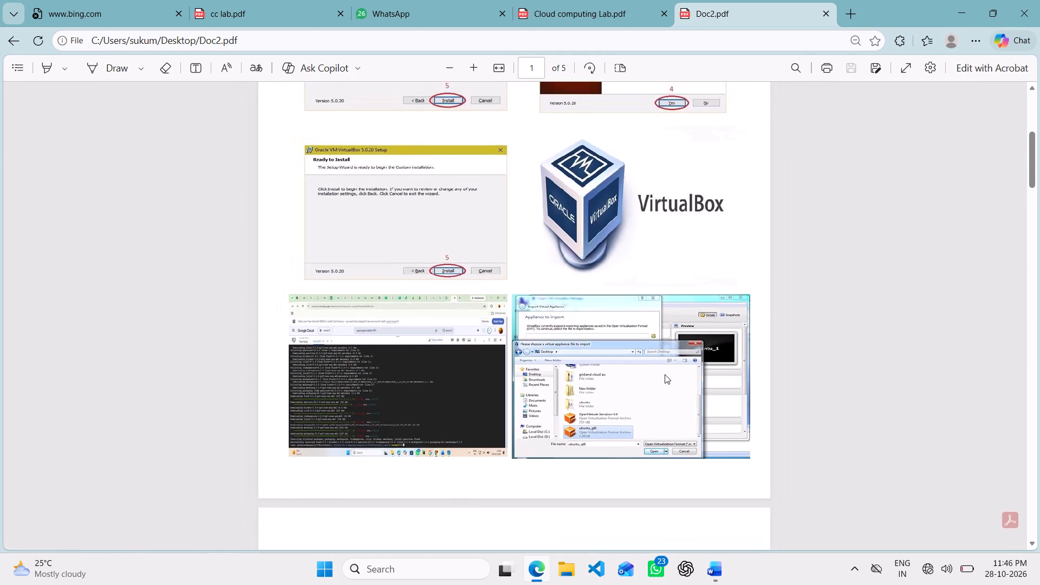
scroll(665, 374, up, 7)
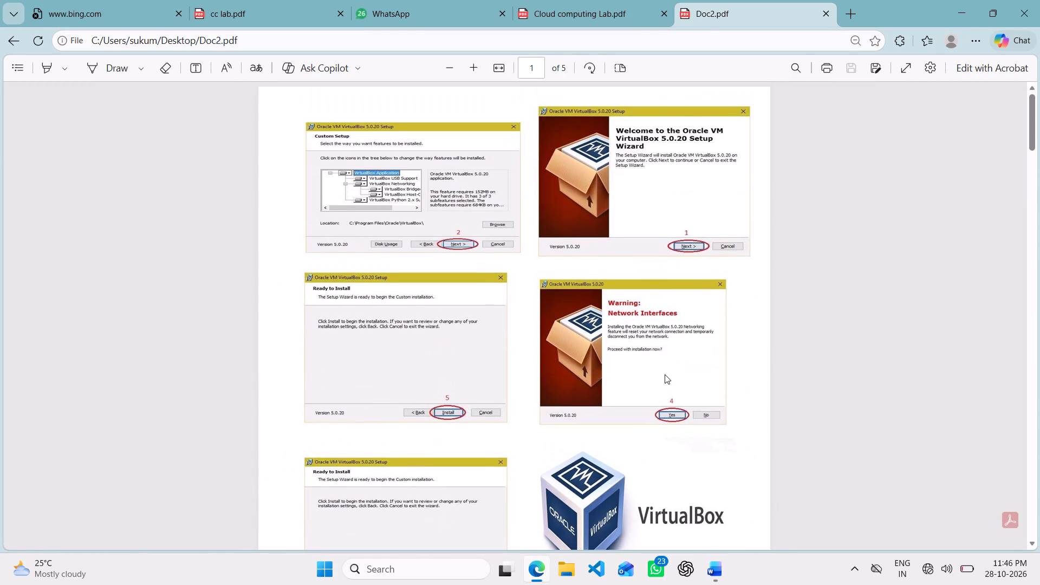
scroll(665, 374, up, 1)
Return to Doc2 in Word and set a custom top page margin of 0 cm.
key(alt+Tab)
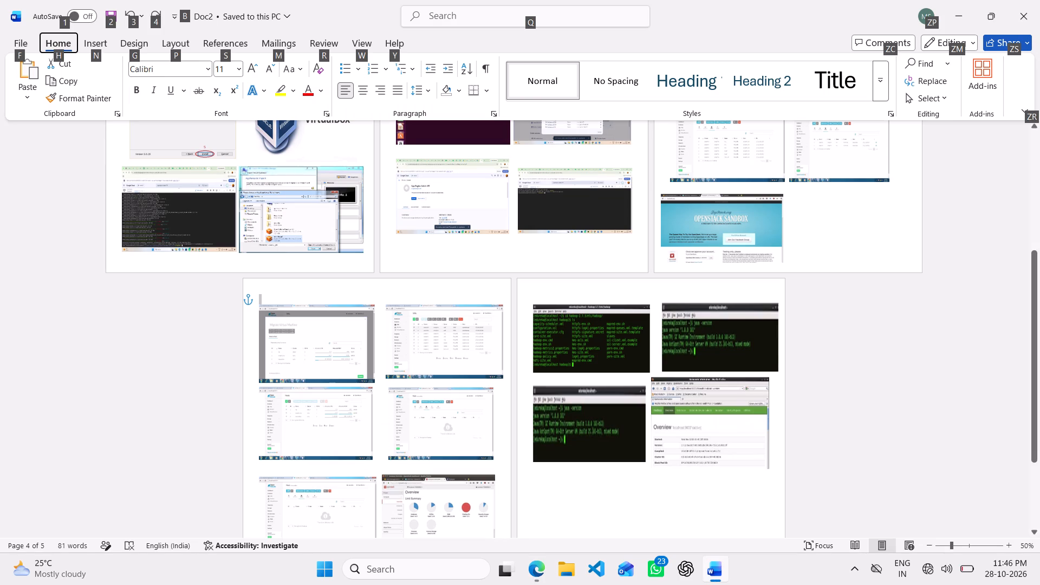
click(50, 251)
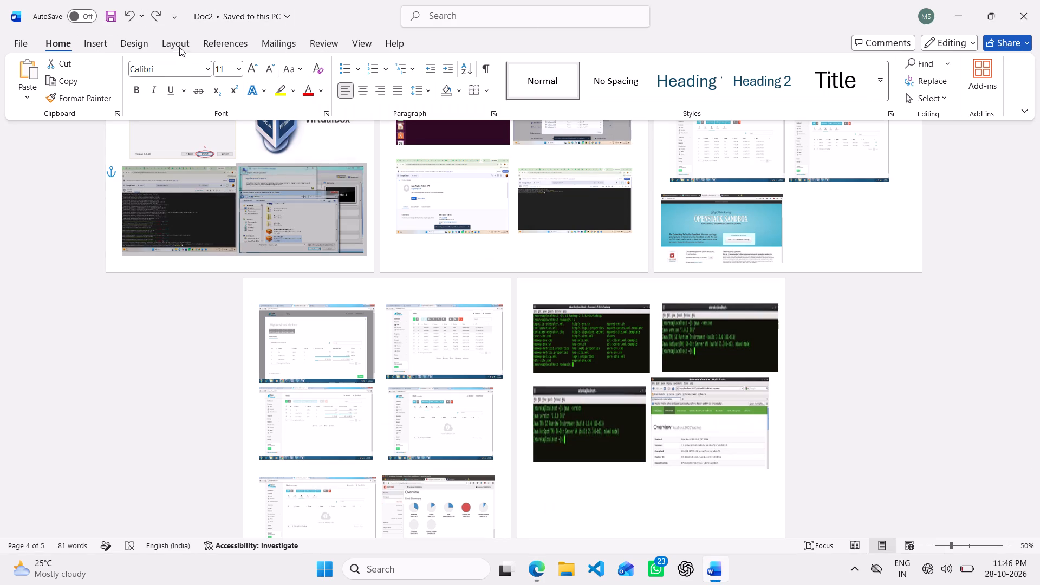
click(176, 42)
click(23, 66)
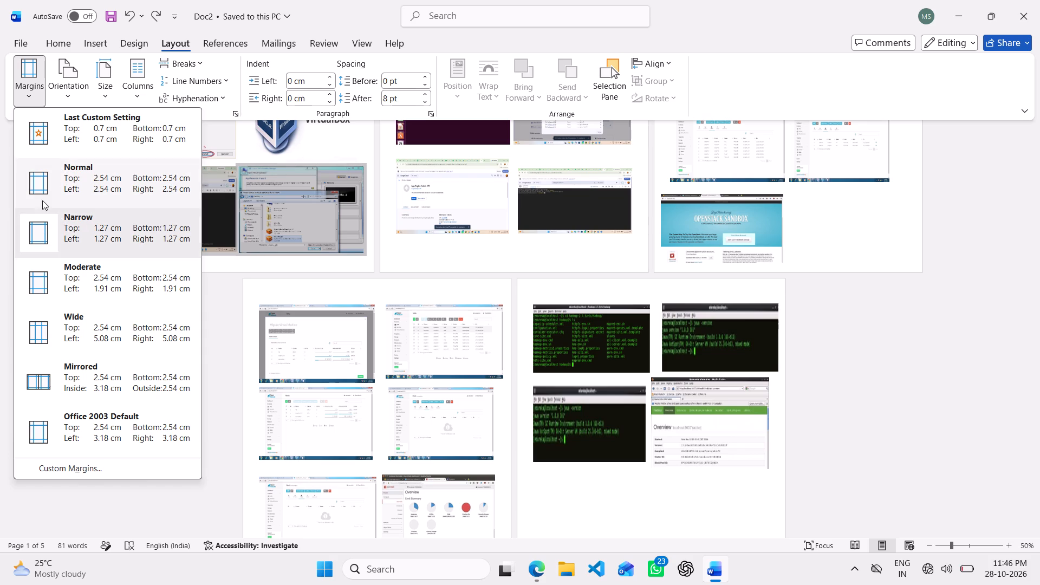
click(67, 466)
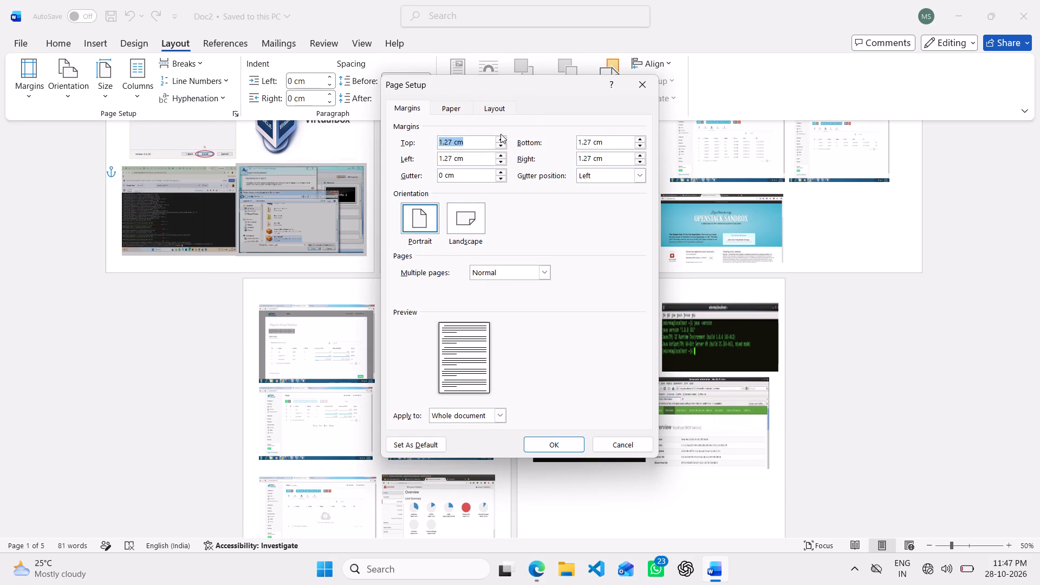
click(499, 134)
drag(499, 134, 502, 145)
triple_click(502, 145)
triple_click(502, 145)
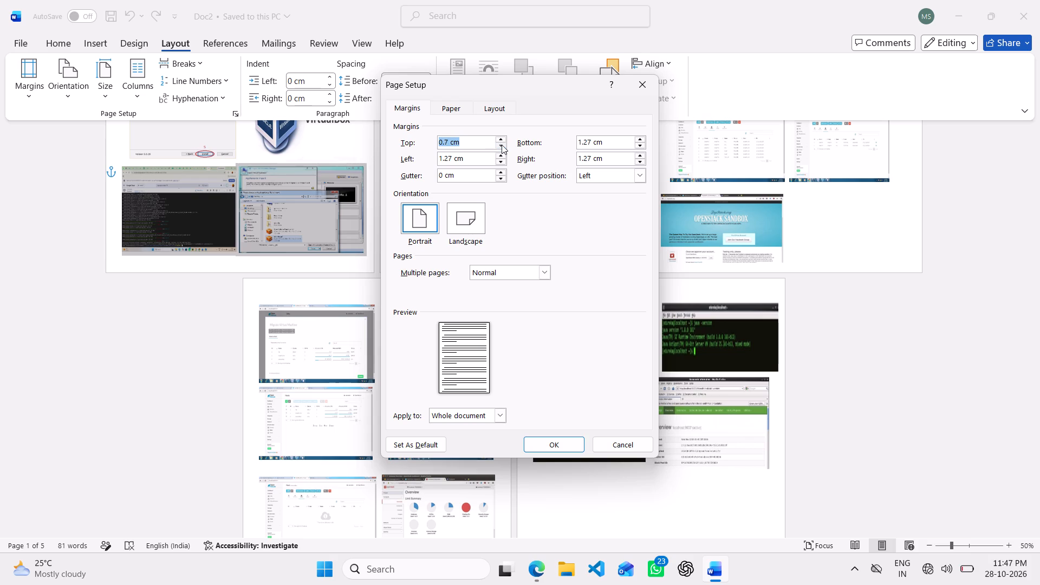
triple_click(502, 145)
click(502, 145)
triple_click(502, 145)
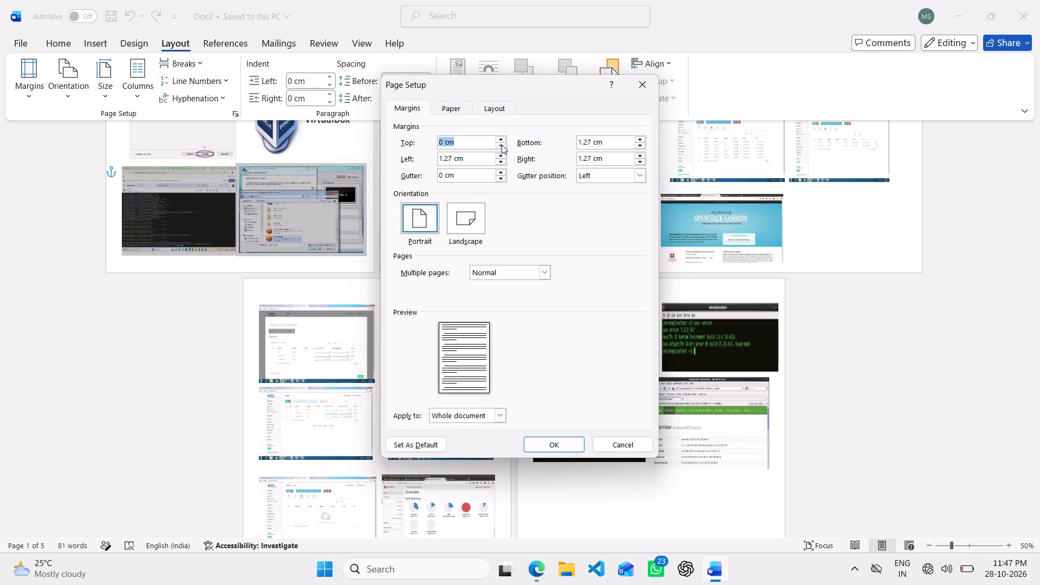
Set the bottom page margin to 0 cm.
triple_click(641, 145)
triple_click(641, 145)
triple_click(641, 145)
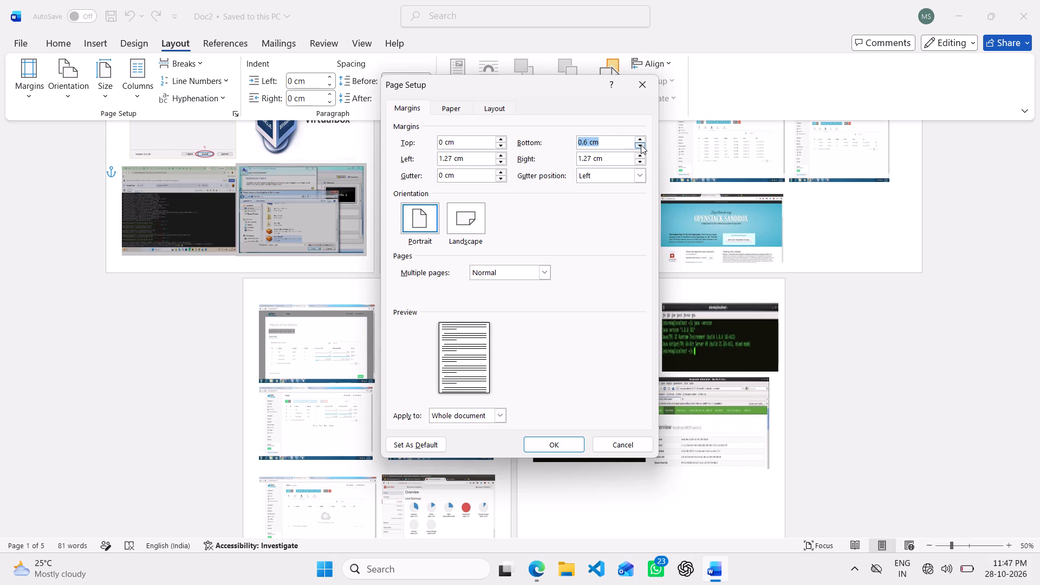
click(641, 145)
click(641, 145)
click(641, 145)
click(641, 145)
Set the right page margin to 0 cm.
triple_click(641, 162)
triple_click(641, 162)
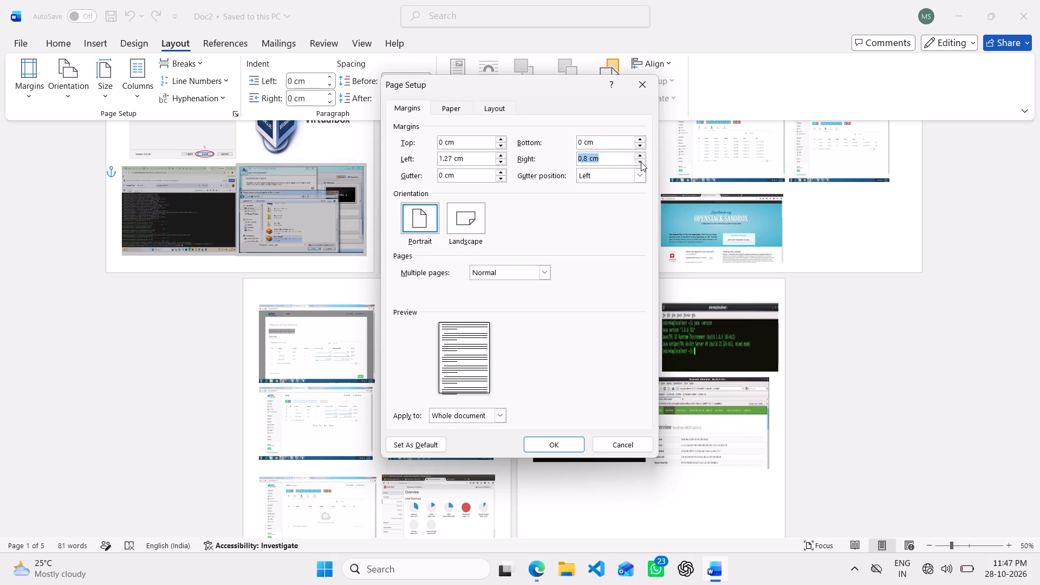
click(641, 162)
click(641, 162)
click(641, 162)
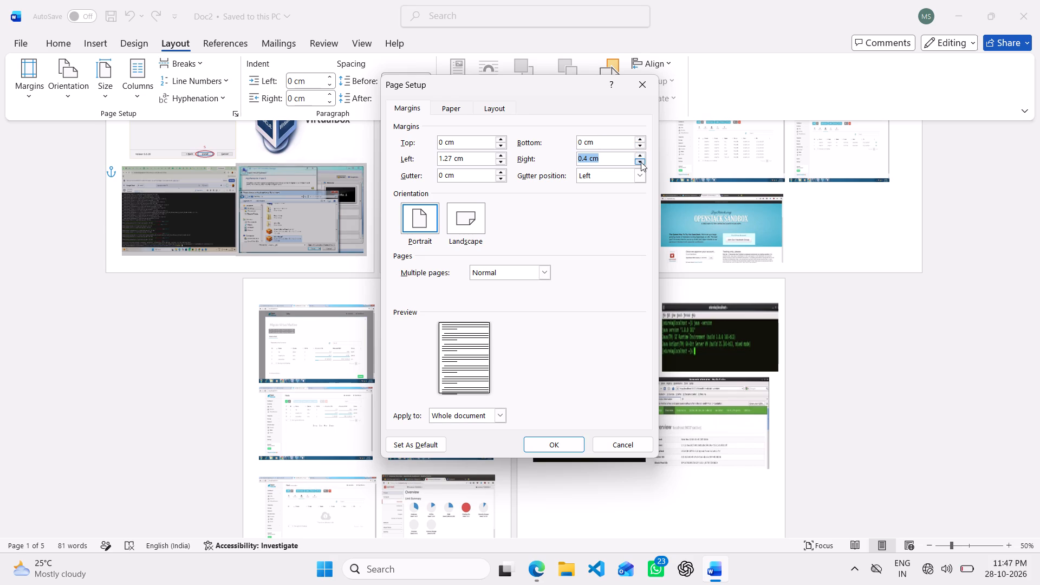
double_click(641, 162)
click(641, 162)
click(641, 162)
Set the left page margin to 0 cm and apply the custom margins to the whole document.
triple_click(497, 164)
triple_click(497, 164)
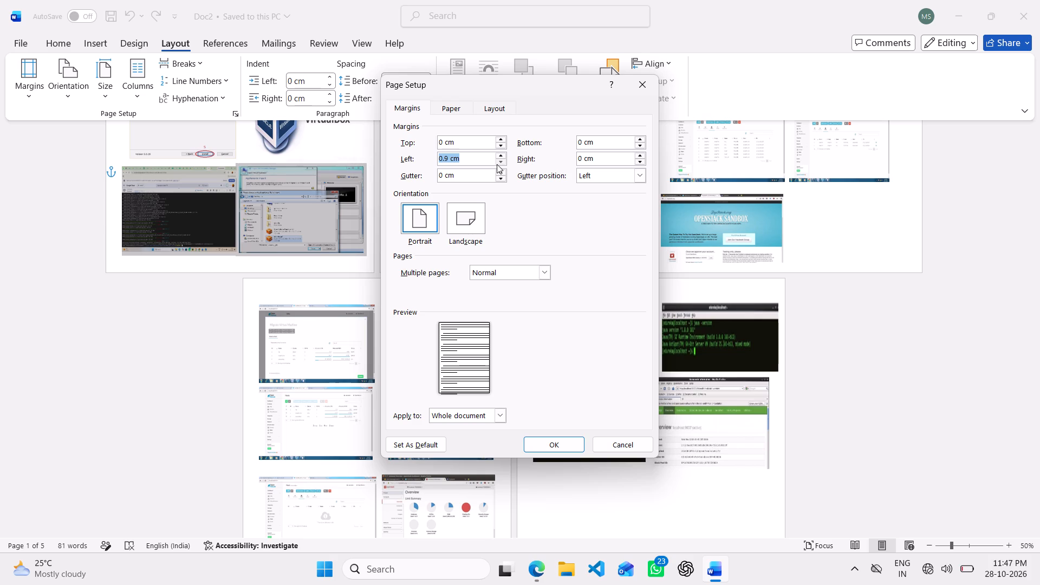
triple_click(497, 164)
triple_click(497, 164)
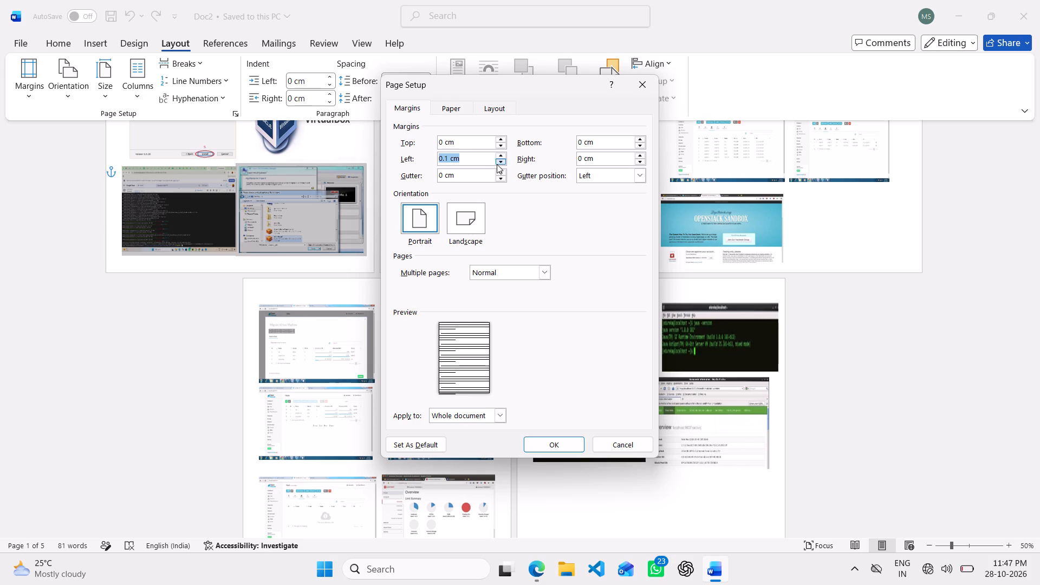
click(497, 164)
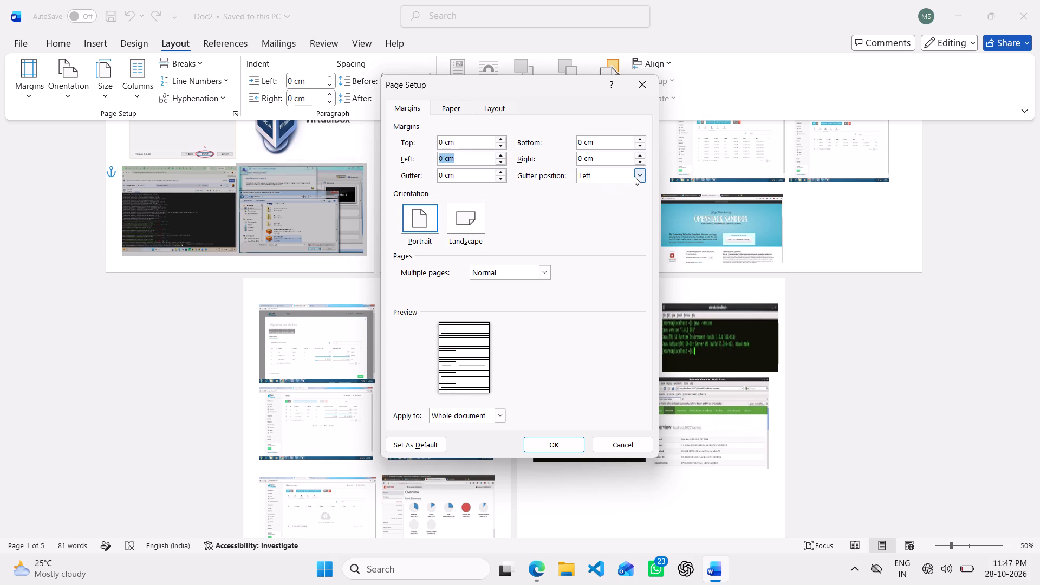
click(639, 175)
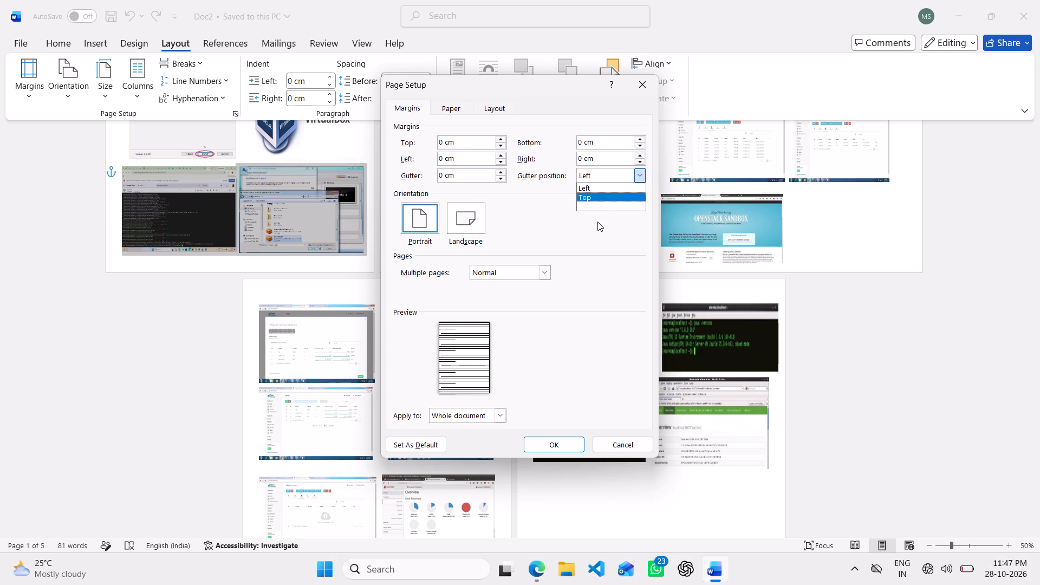
click(597, 231)
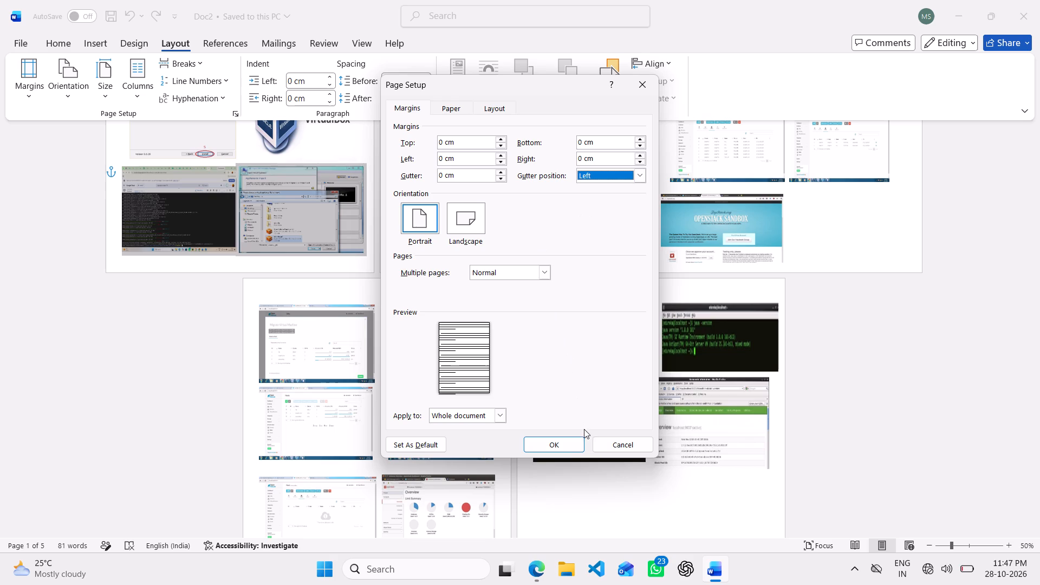
click(557, 442)
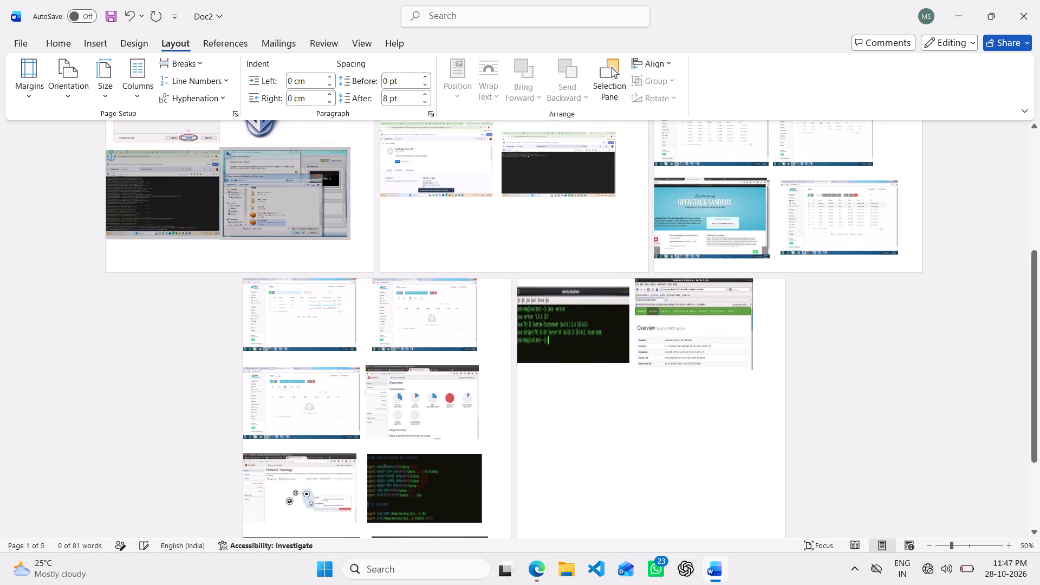
Move the VirtualBox Setup Wizard welcome picture on page 1 over to the right page edge.
scroll(256, 327, up, 6)
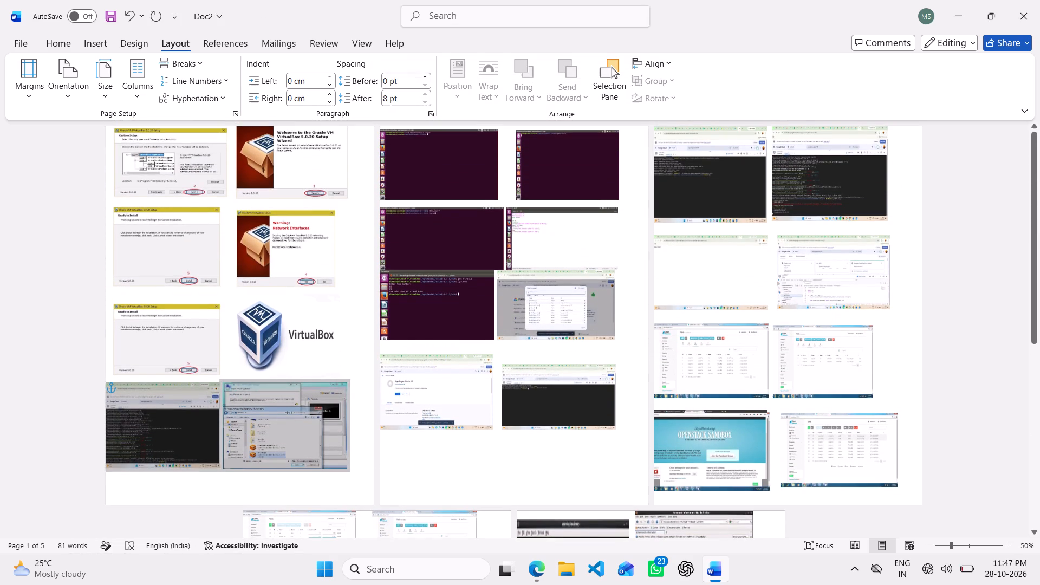
scroll(256, 327, up, 1)
click(316, 162)
ctrl+scroll(316, 162, up, 2)
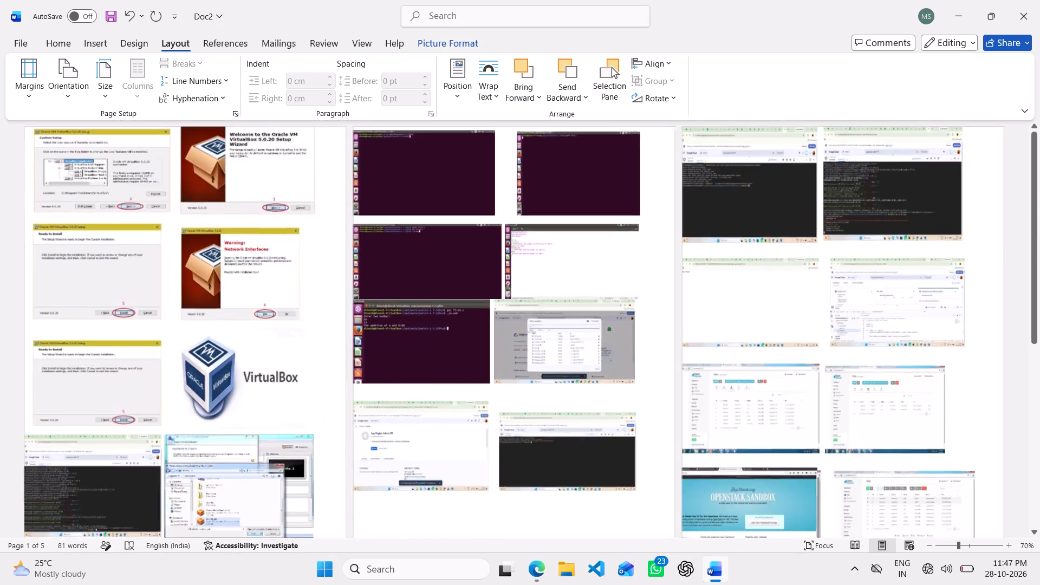
ctrl+scroll(316, 162, up, 4)
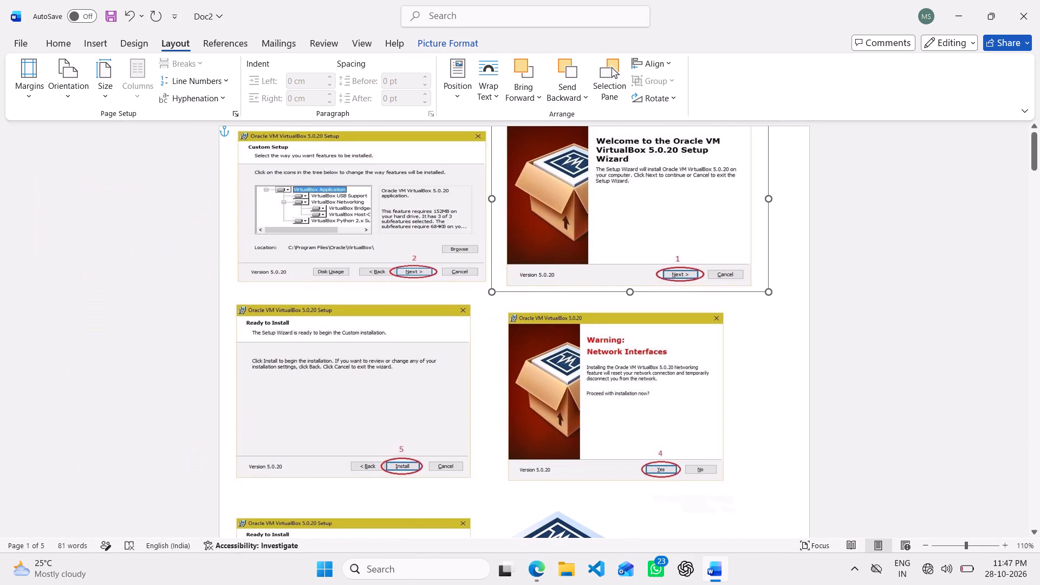
drag(619, 213, 656, 214)
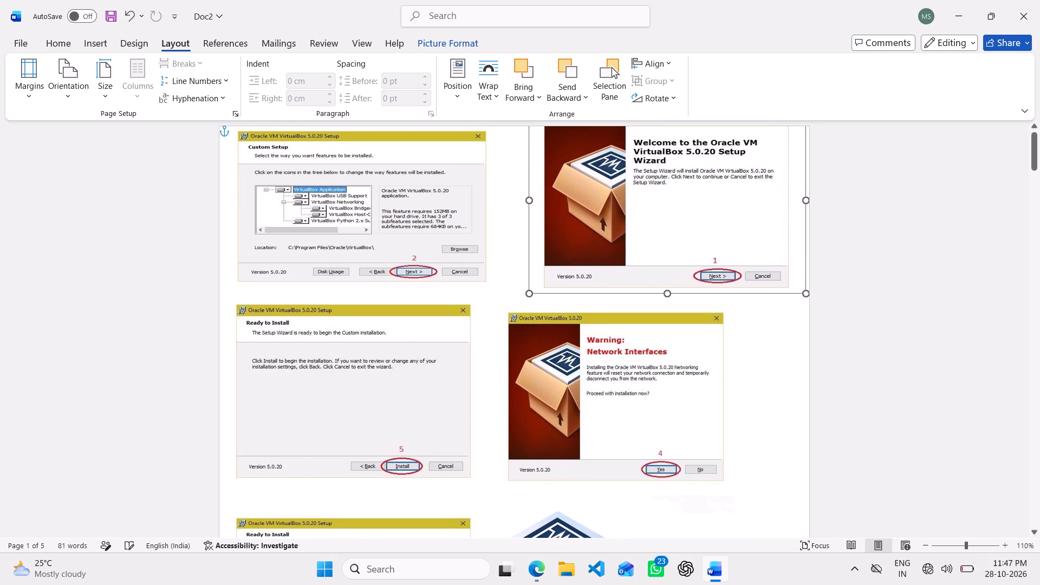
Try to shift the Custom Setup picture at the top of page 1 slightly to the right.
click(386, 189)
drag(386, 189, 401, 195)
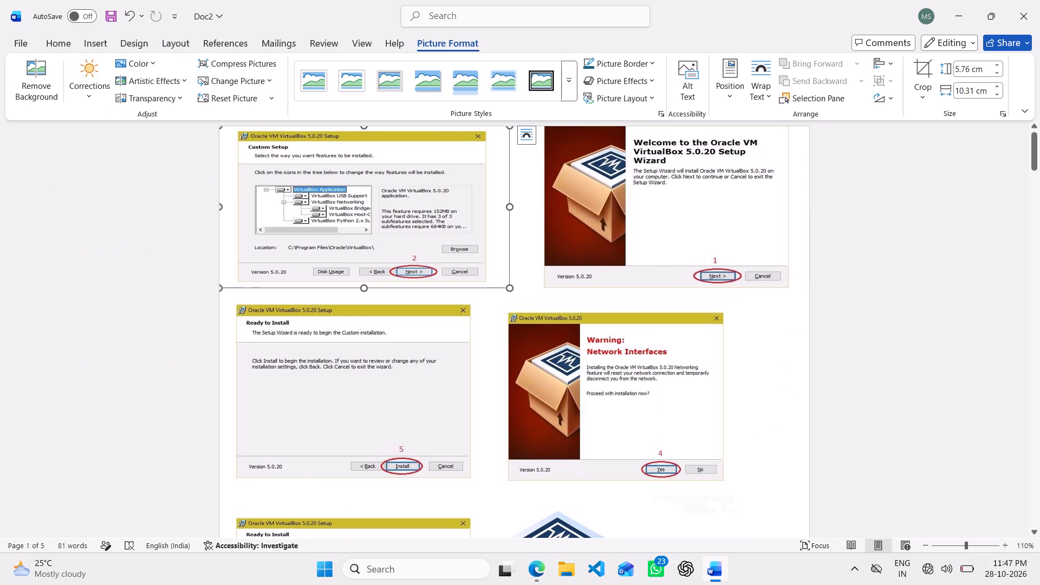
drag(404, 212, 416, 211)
Widen the Network Interfaces warning picture on page 1 to about 10.8 cm.
scroll(316, 340, down, 2)
click(567, 242)
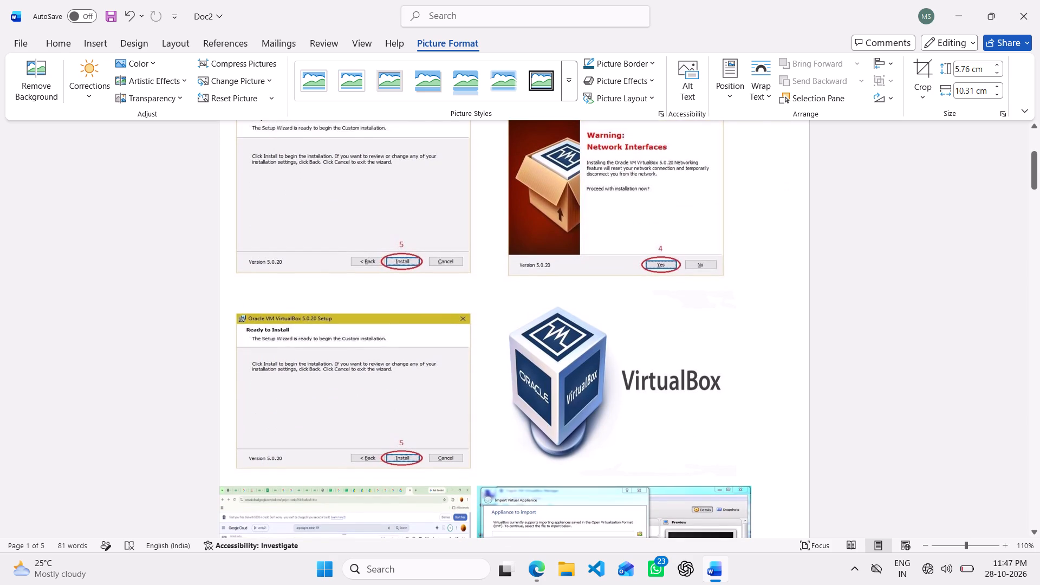
drag(567, 242, 613, 248)
drag(658, 247, 693, 240)
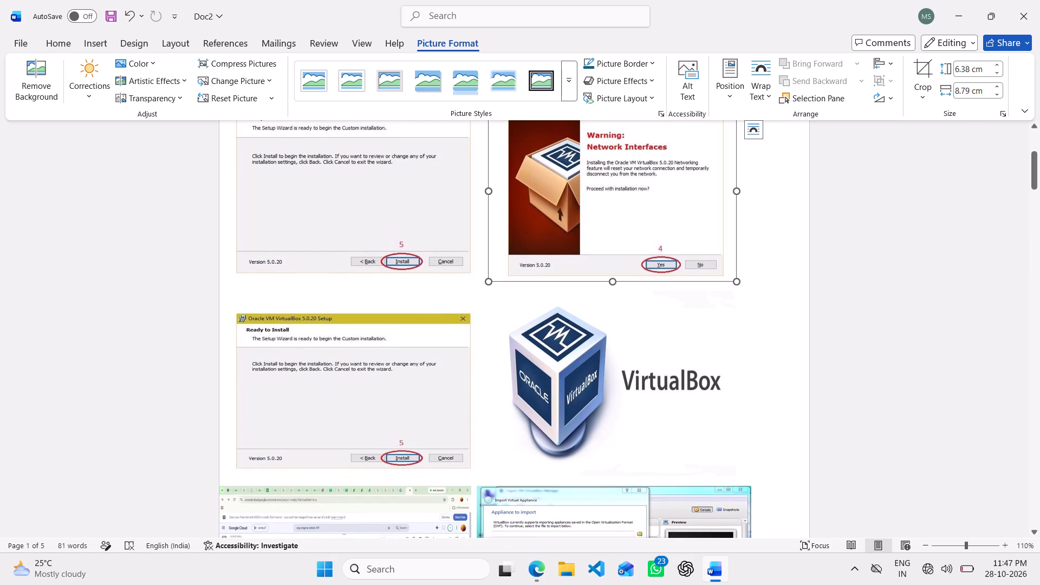
drag(734, 194, 787, 197)
scroll(787, 197, up, 1)
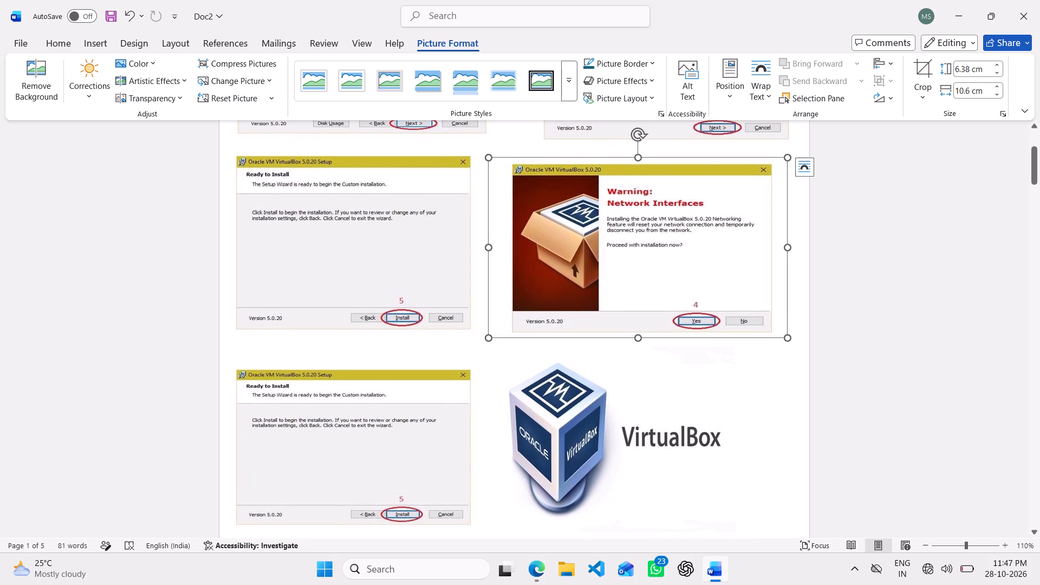
drag(490, 246, 487, 245)
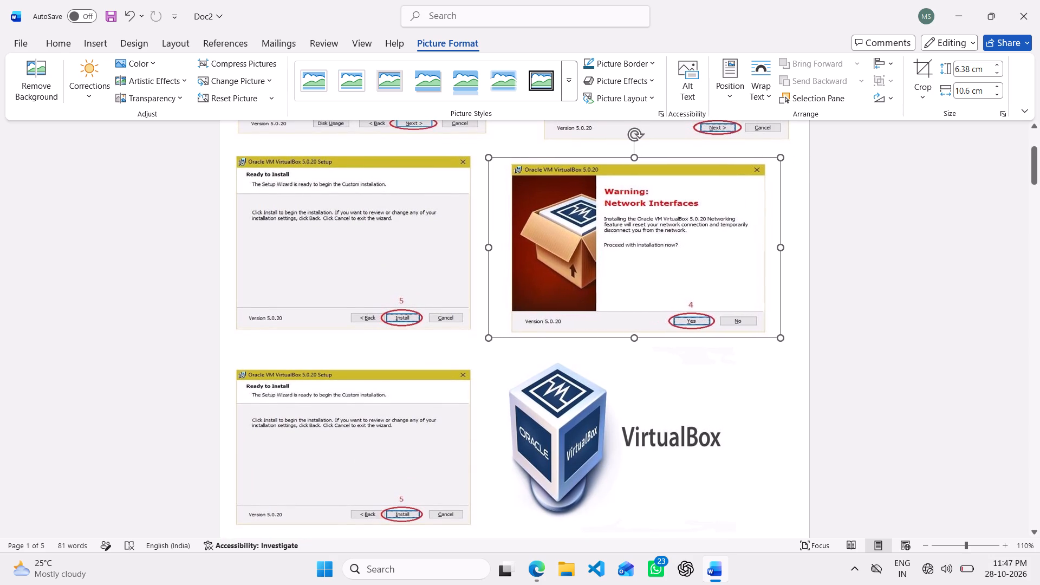
drag(487, 245, 483, 245)
Widen the upper Ready to Install picture on page 1 to about 10.6 cm.
click(480, 333)
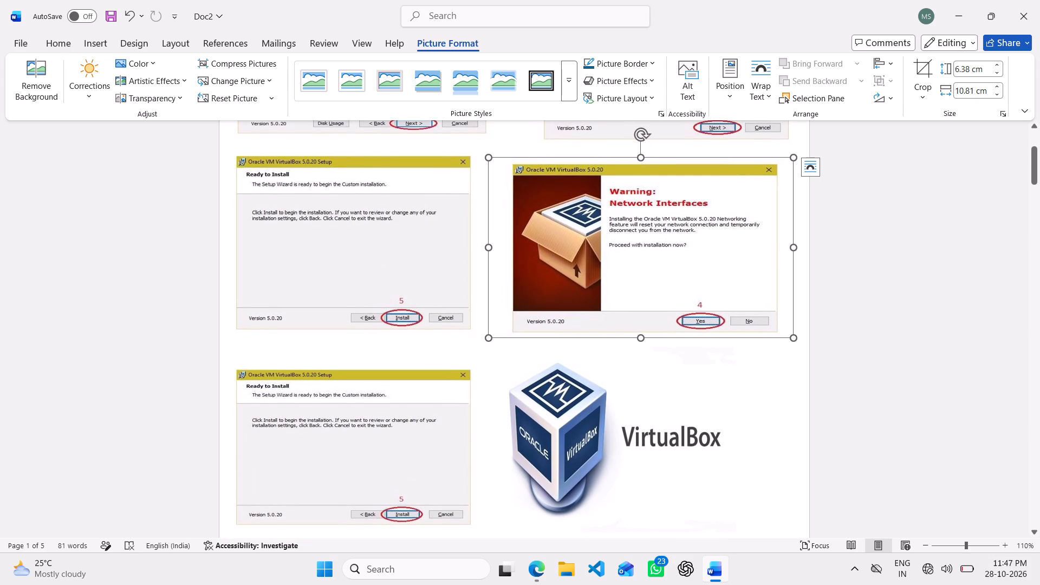
drag(489, 246, 513, 247)
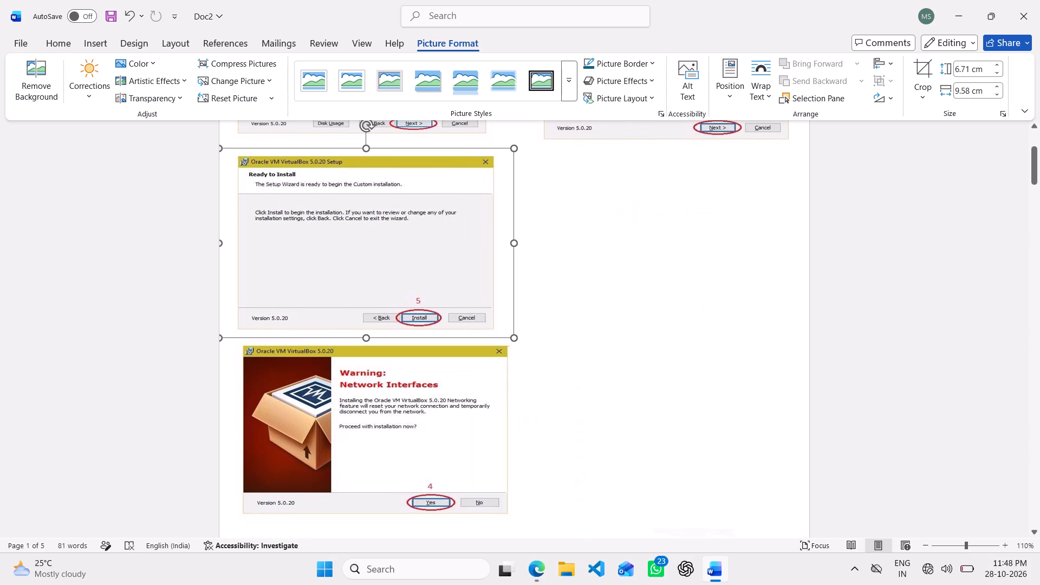
drag(513, 247, 518, 244)
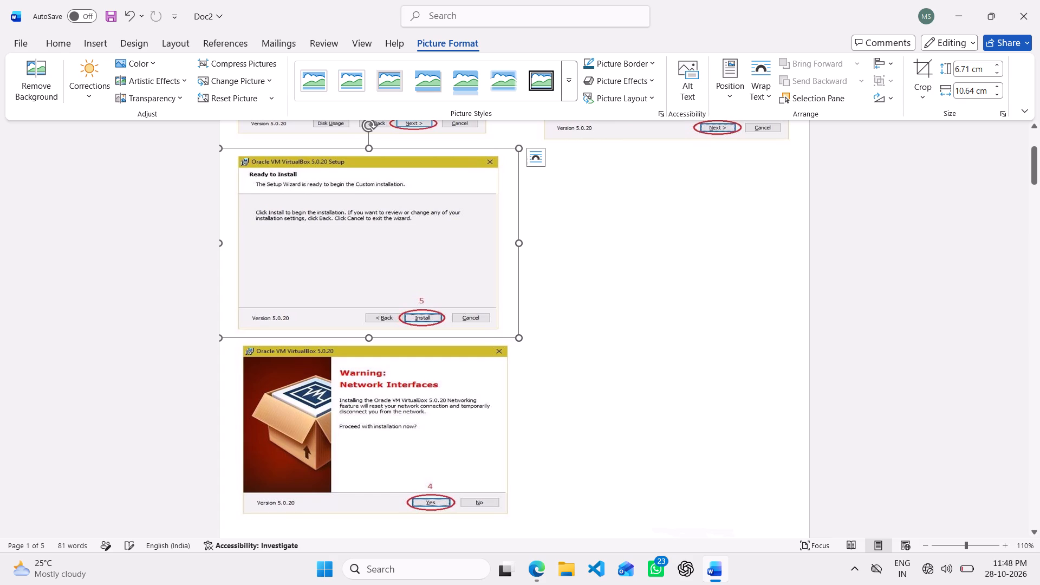
Narrow the Network Interfaces warning picture to about 10.3 cm so it fits beside the upper Ready to Install picture.
click(452, 448)
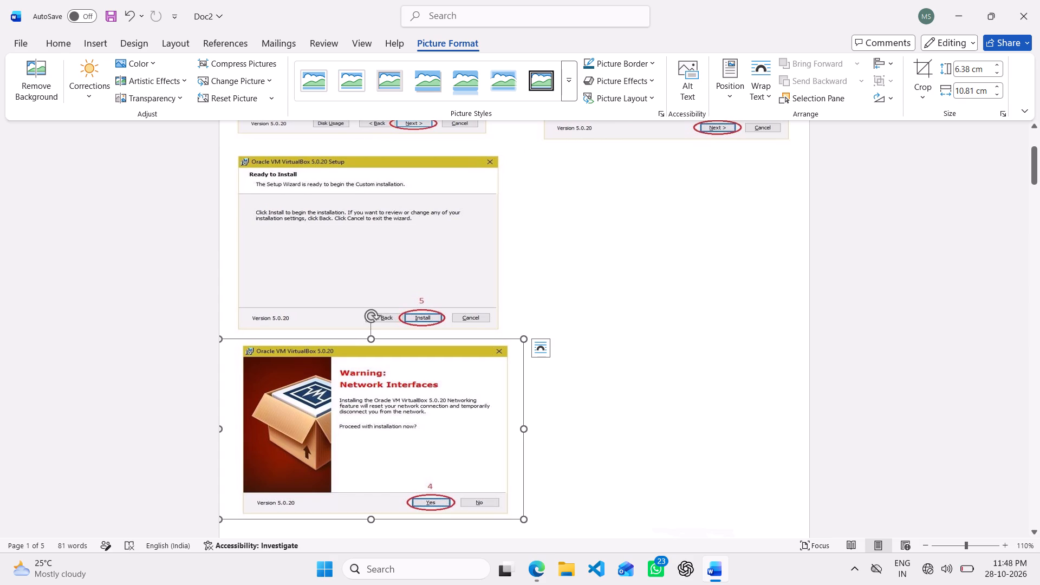
drag(525, 430, 510, 430)
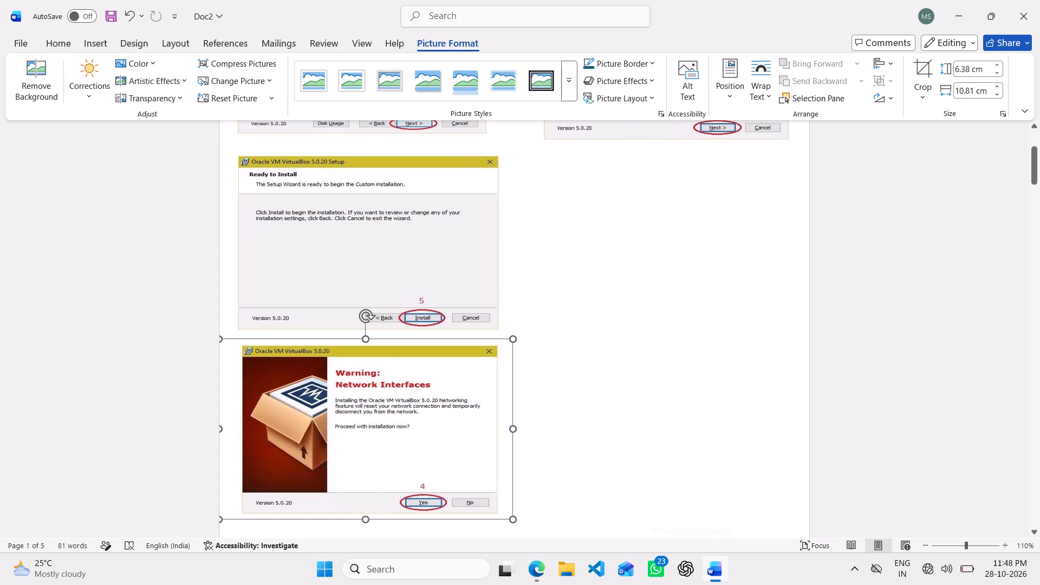
drag(510, 430, 508, 430)
scroll(508, 430, up, 1)
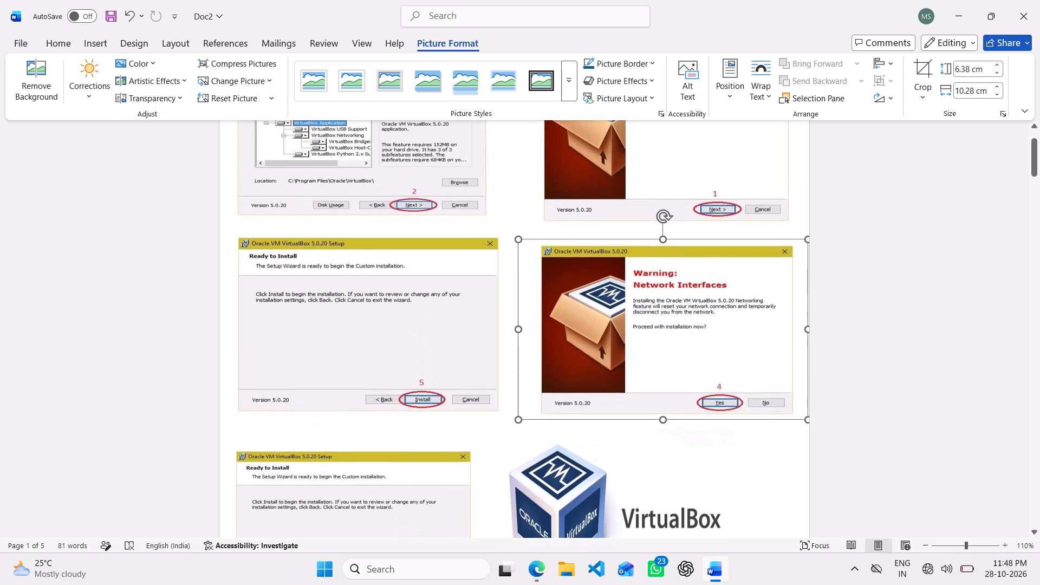
Widen the VirtualBox logo picture on page 1 to about 10.7 cm.
scroll(508, 430, down, 1)
scroll(508, 430, up, 1)
scroll(508, 430, down, 1)
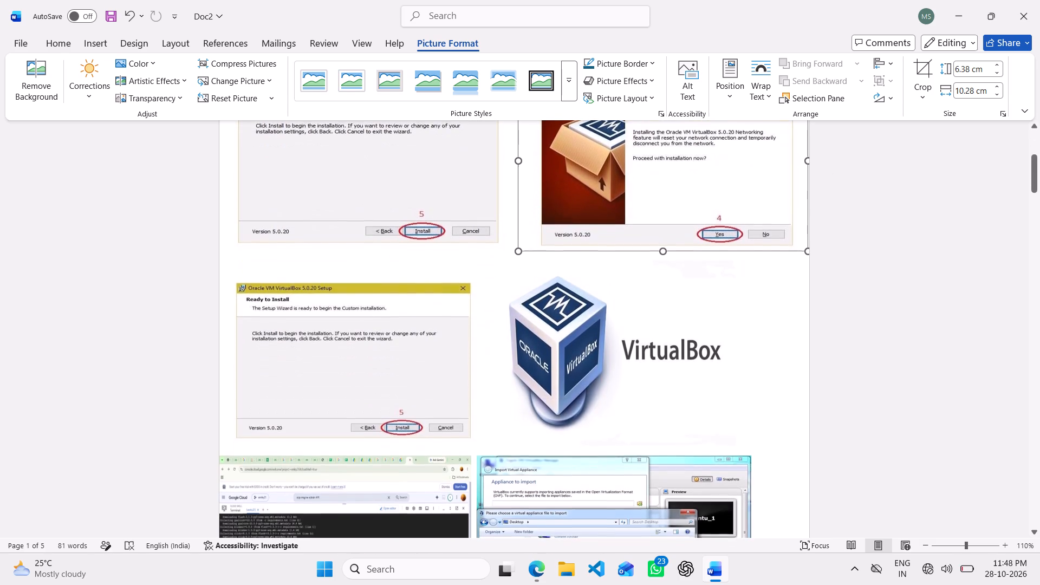
click(564, 333)
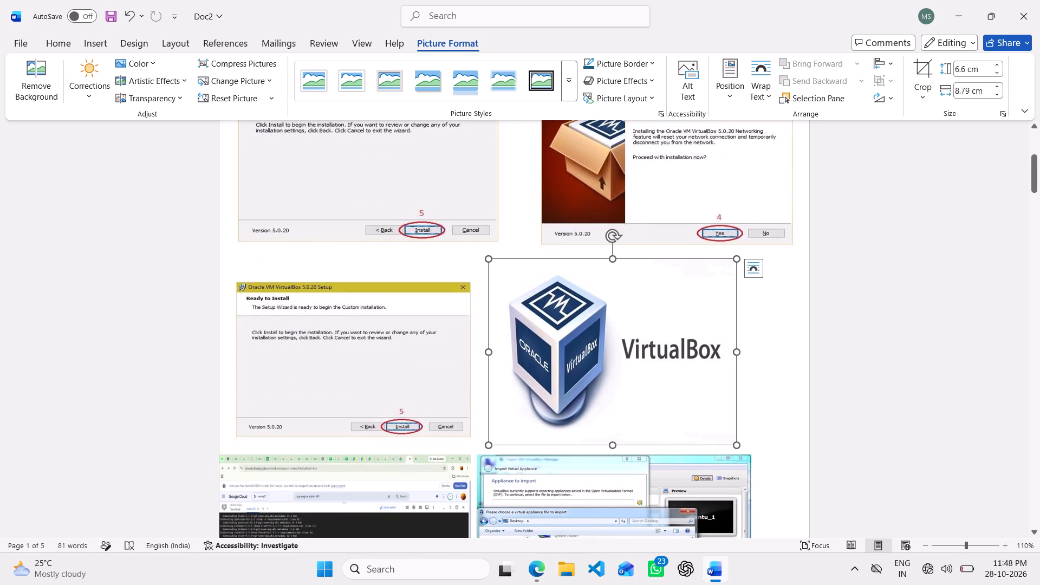
drag(564, 333, 610, 332)
drag(738, 353, 779, 360)
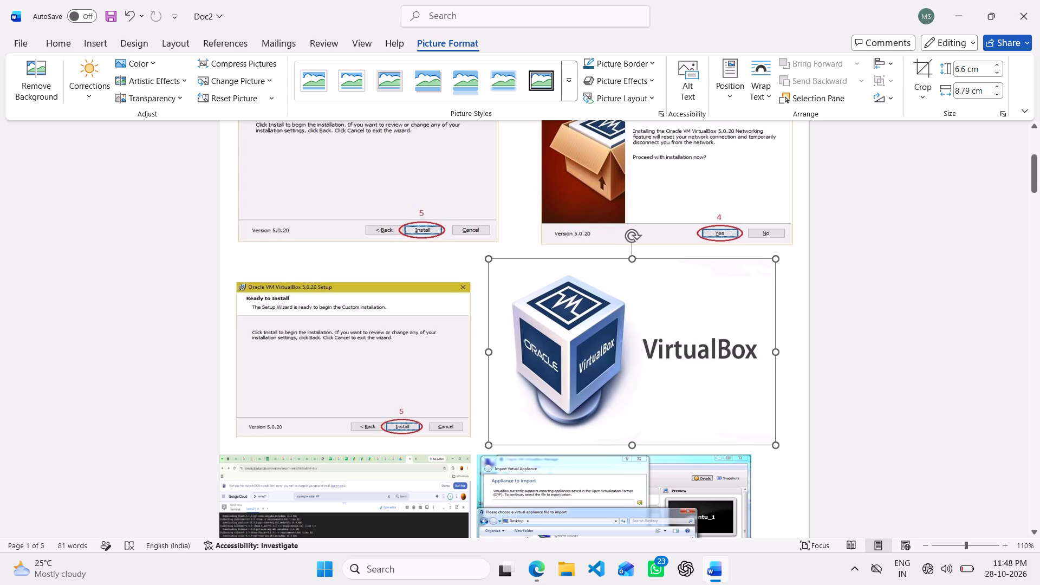
drag(779, 360, 790, 356)
Widen the lower Ready to Install picture on page 1 to about 10.8 cm.
click(453, 363)
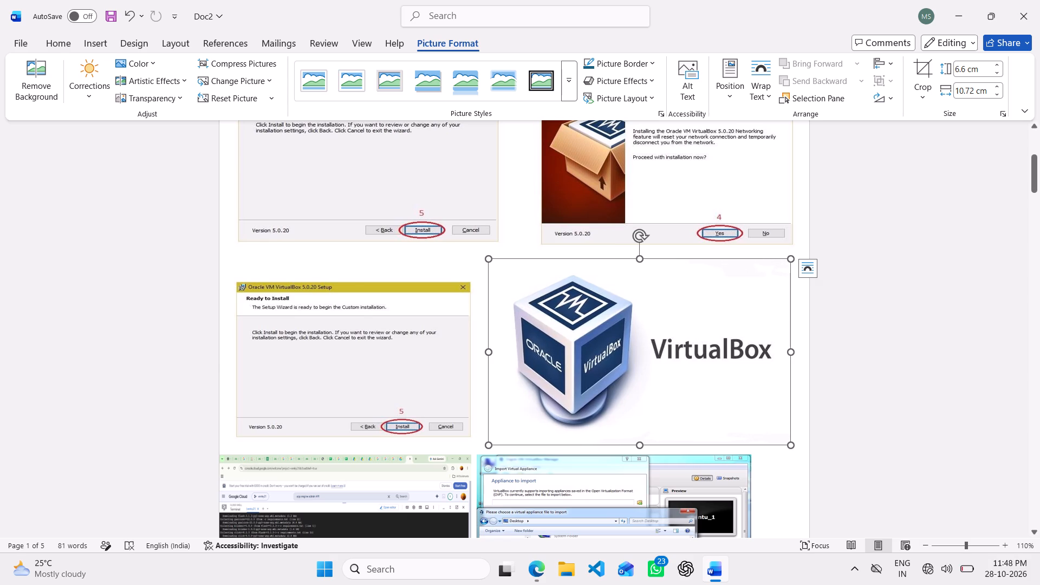
drag(489, 361, 522, 370)
Narrow the VirtualBox logo picture to about 10.1 cm so it fits beside the lower Ready to Install picture.
scroll(398, 510, down, 1)
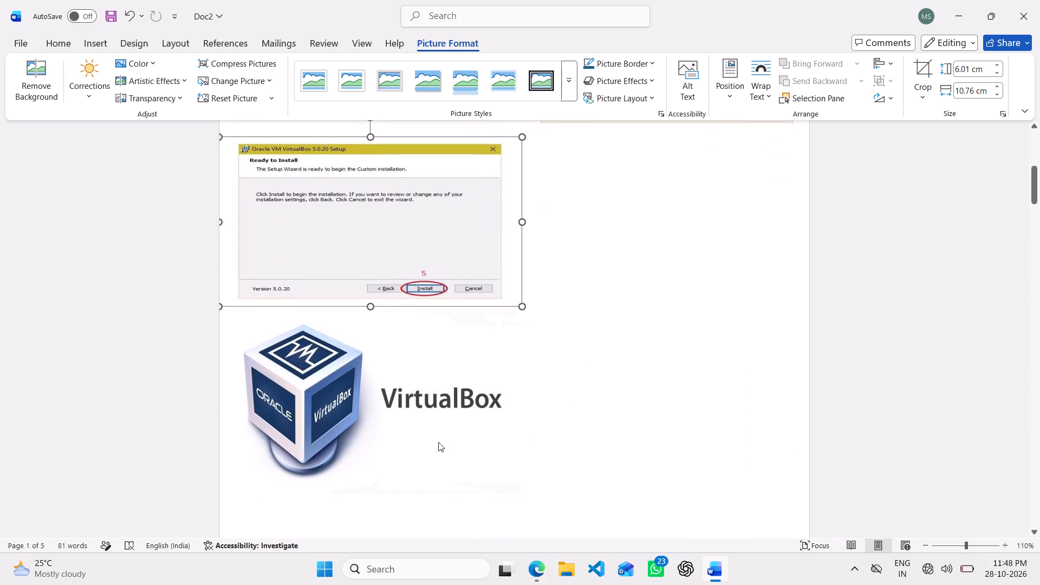
click(438, 442)
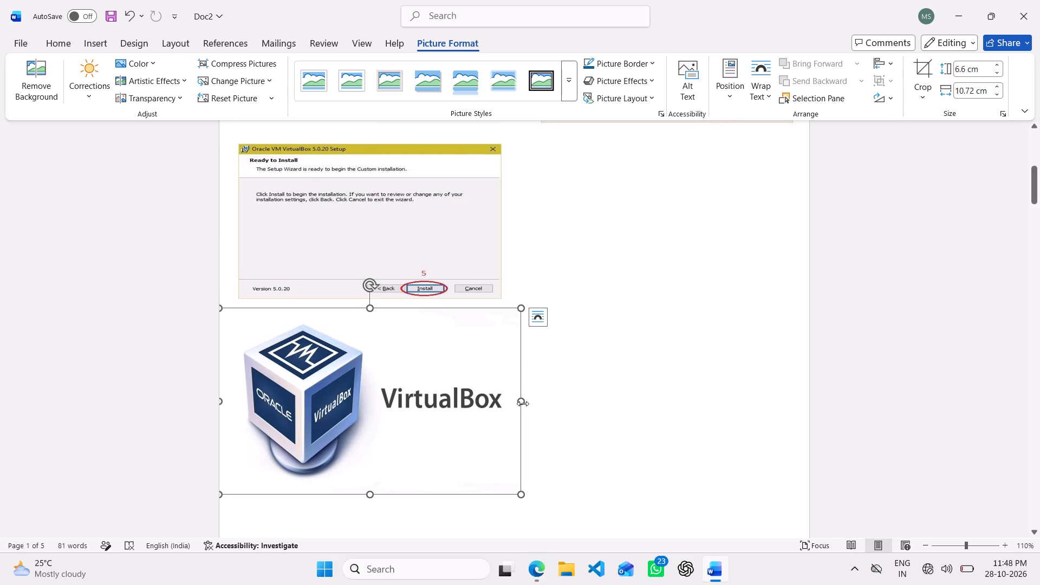
drag(521, 404, 504, 404)
Widen the Google Cloud terminal picture at the bottom of page 1 to about the page's midline.
scroll(504, 404, down, 1)
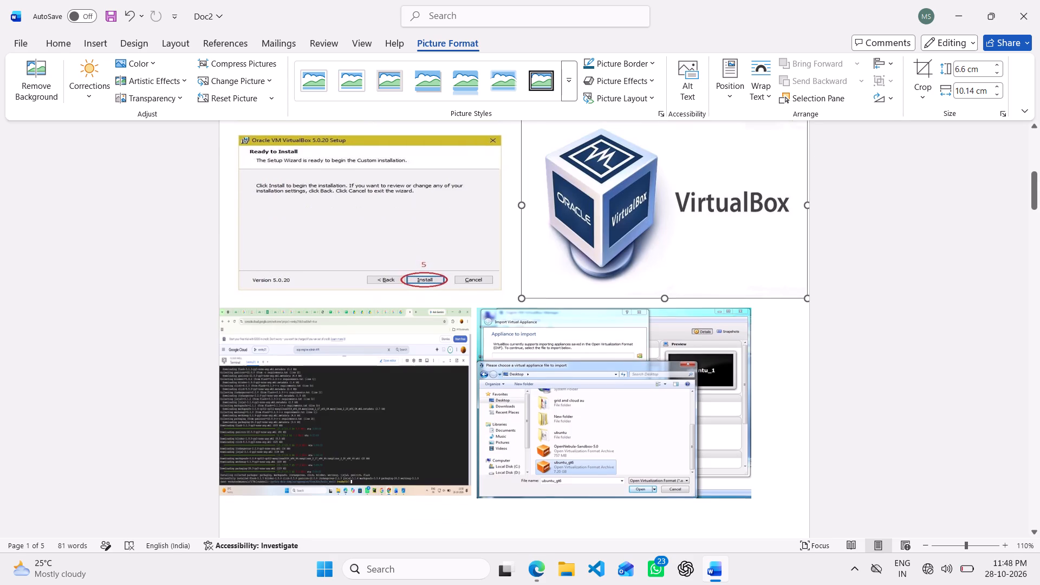
scroll(504, 404, down, 2)
scroll(504, 404, up, 2)
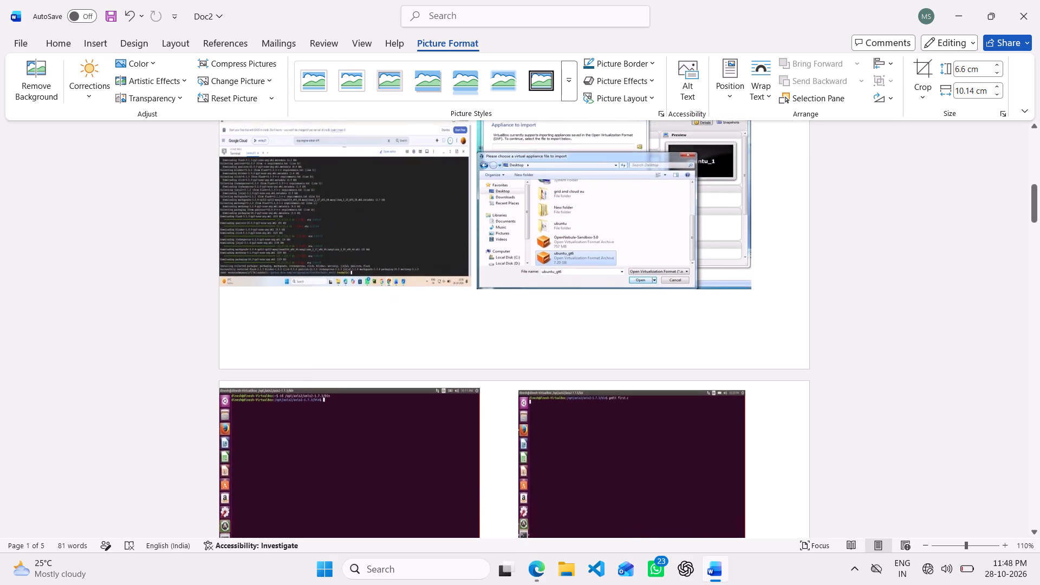
scroll(504, 404, up, 1)
click(409, 362)
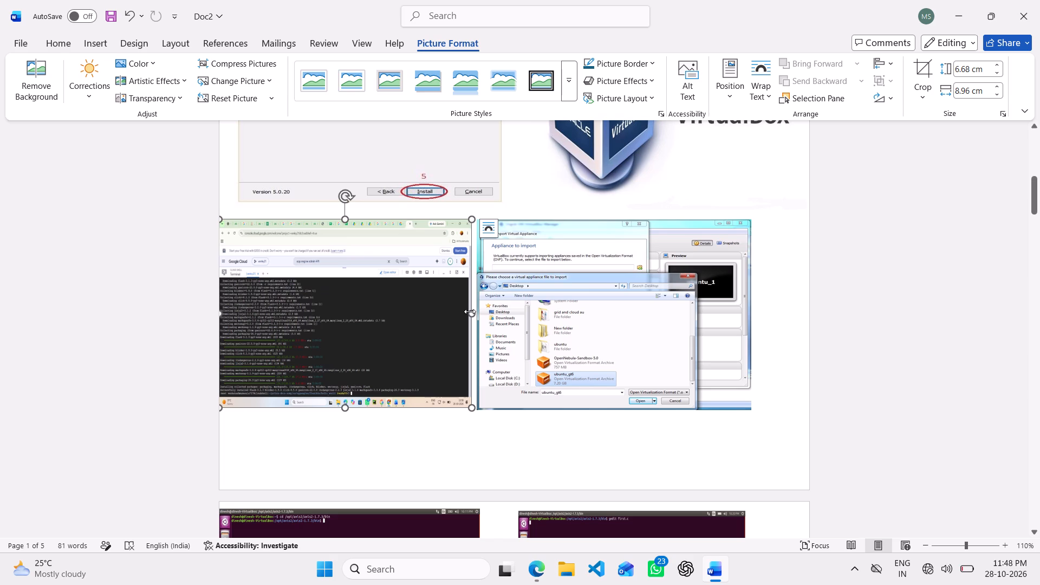
drag(470, 311, 497, 317)
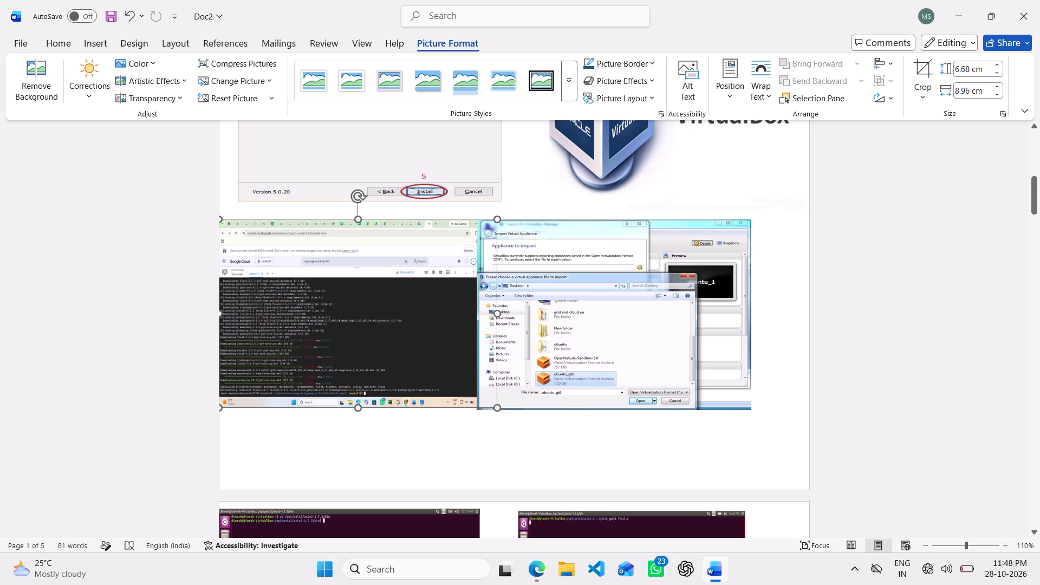
drag(497, 317, 506, 319)
Resize the Import Virtual Appliance picture to about 10 cm wide, filling the space between the terminal picture and the page's right edge.
click(694, 327)
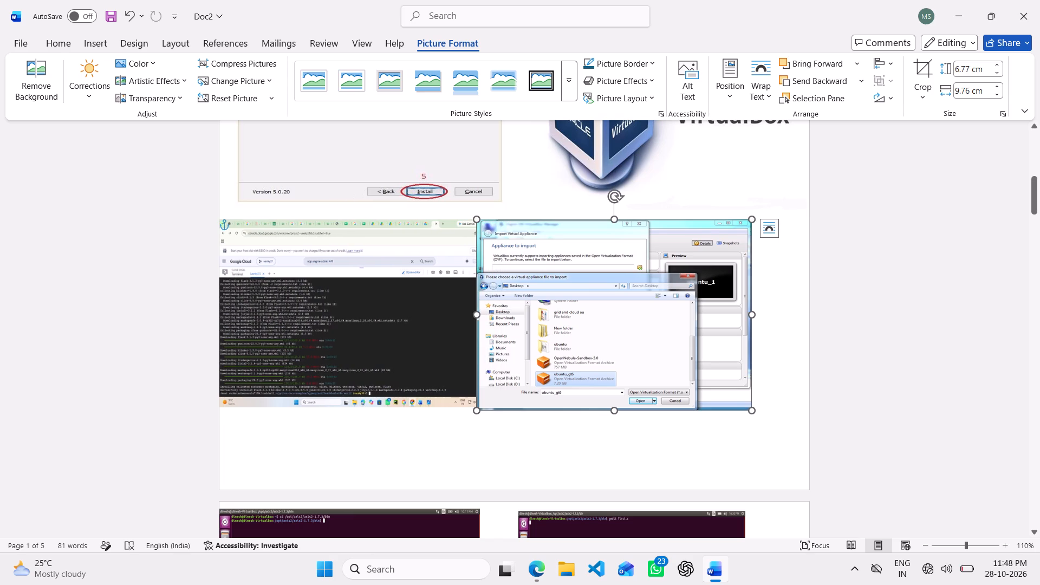
drag(752, 313, 787, 315)
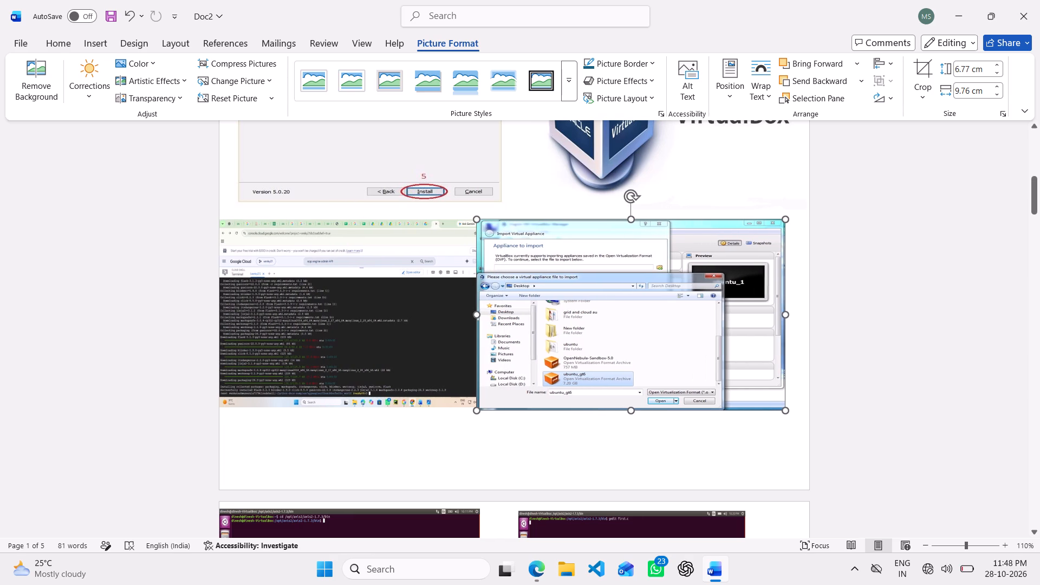
drag(787, 315, 795, 317)
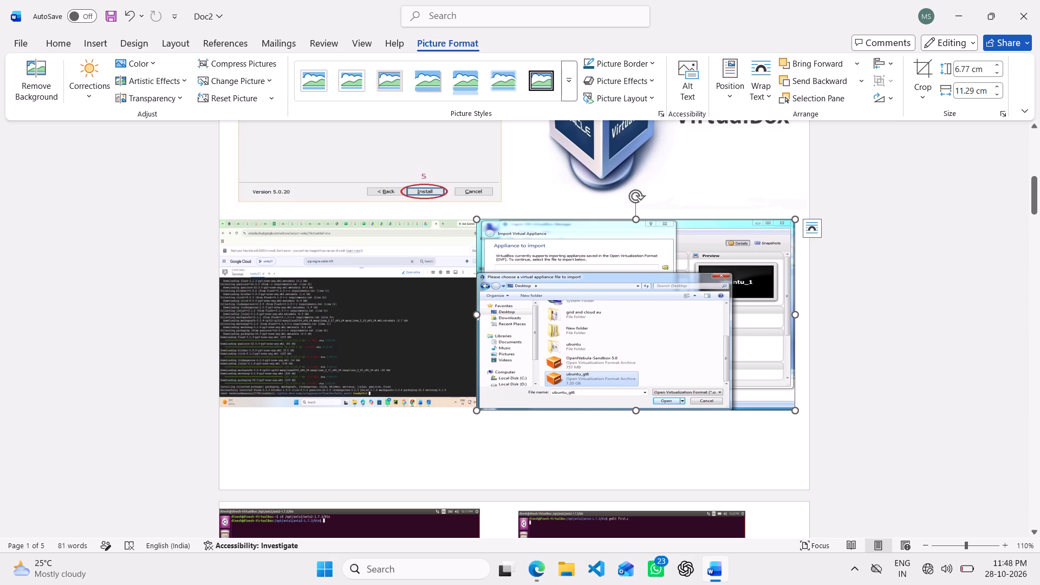
drag(475, 315, 518, 331)
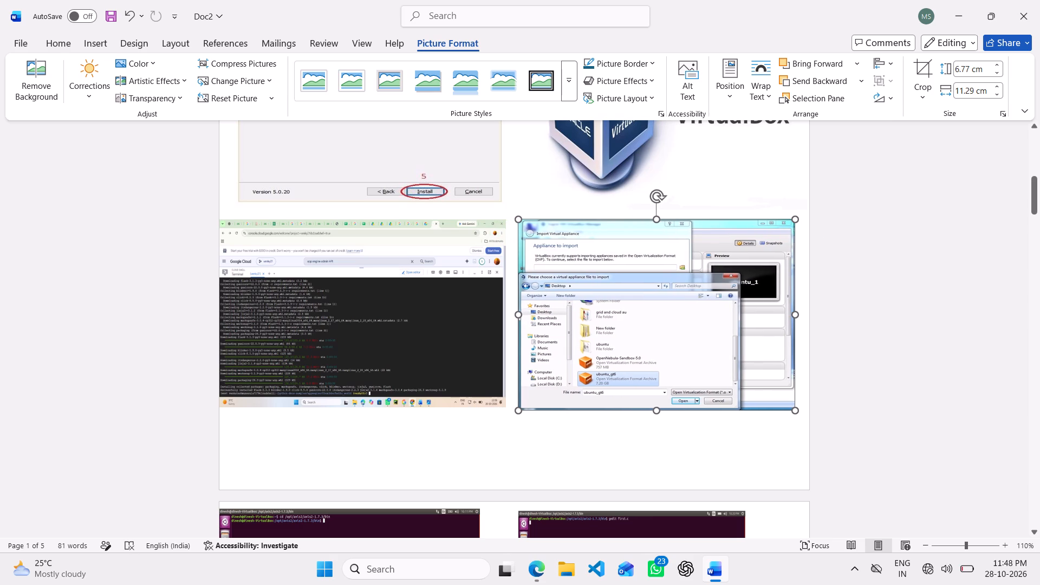
drag(518, 331, 513, 333)
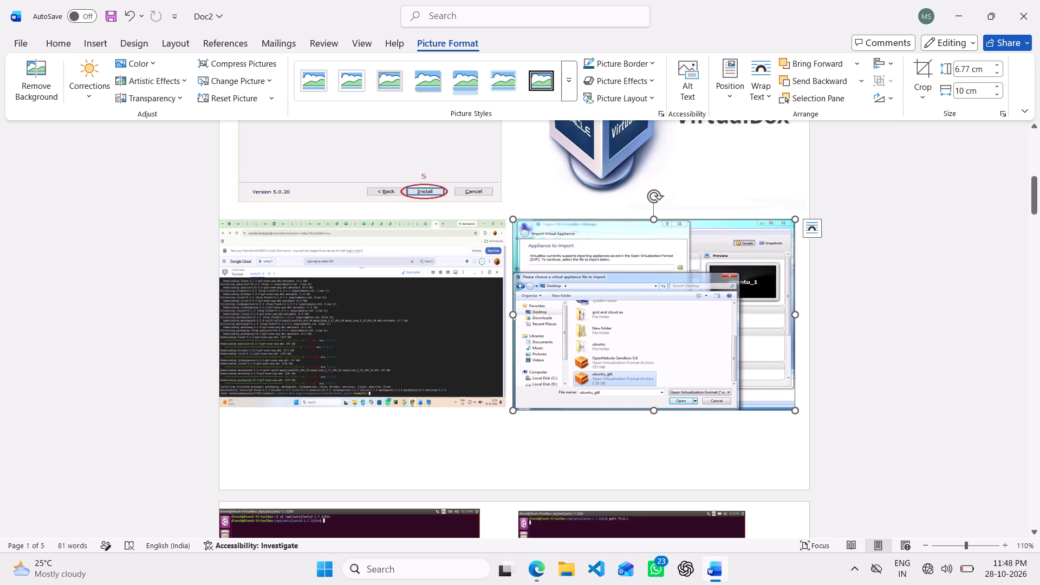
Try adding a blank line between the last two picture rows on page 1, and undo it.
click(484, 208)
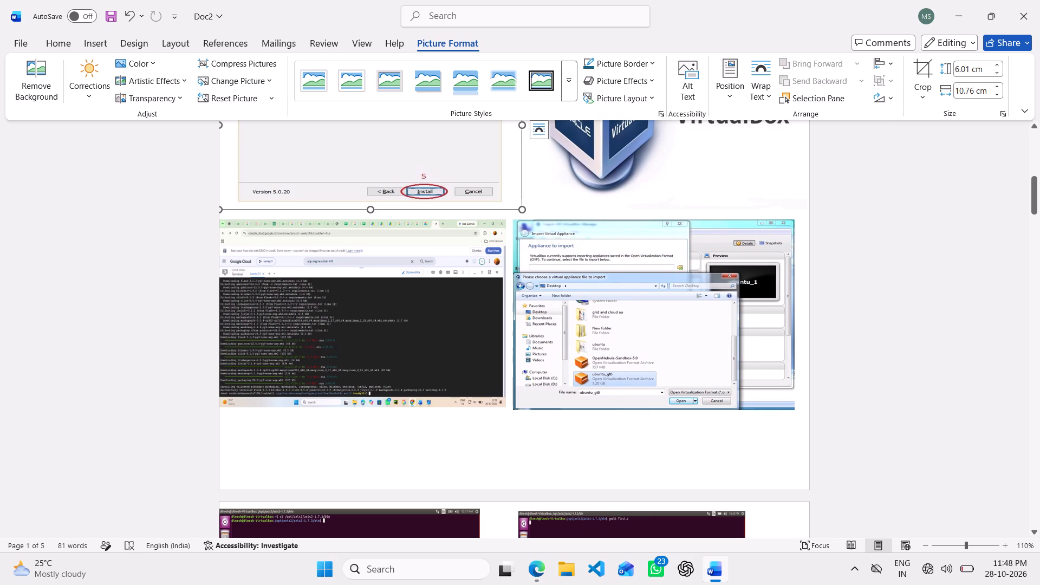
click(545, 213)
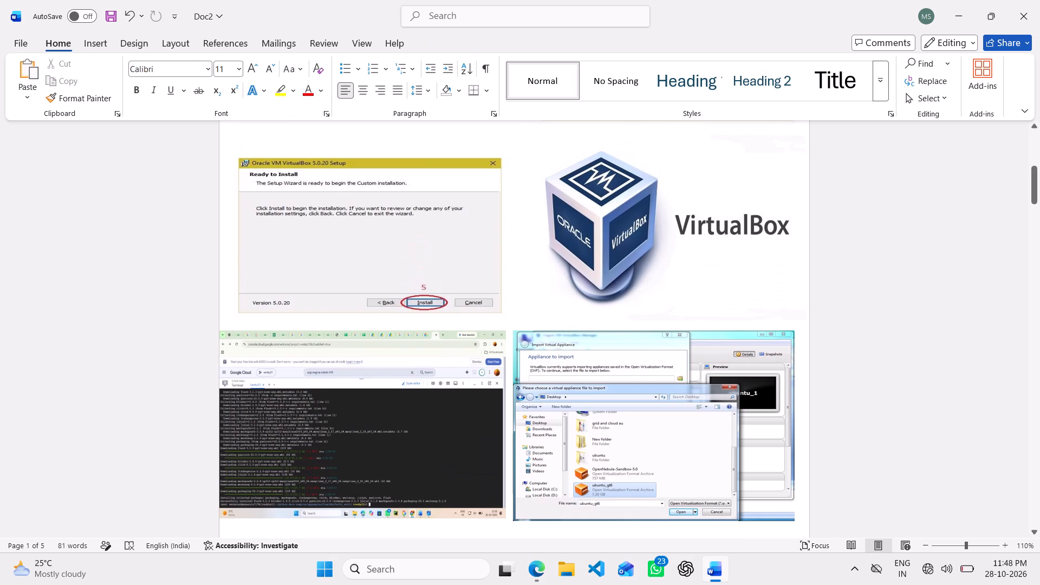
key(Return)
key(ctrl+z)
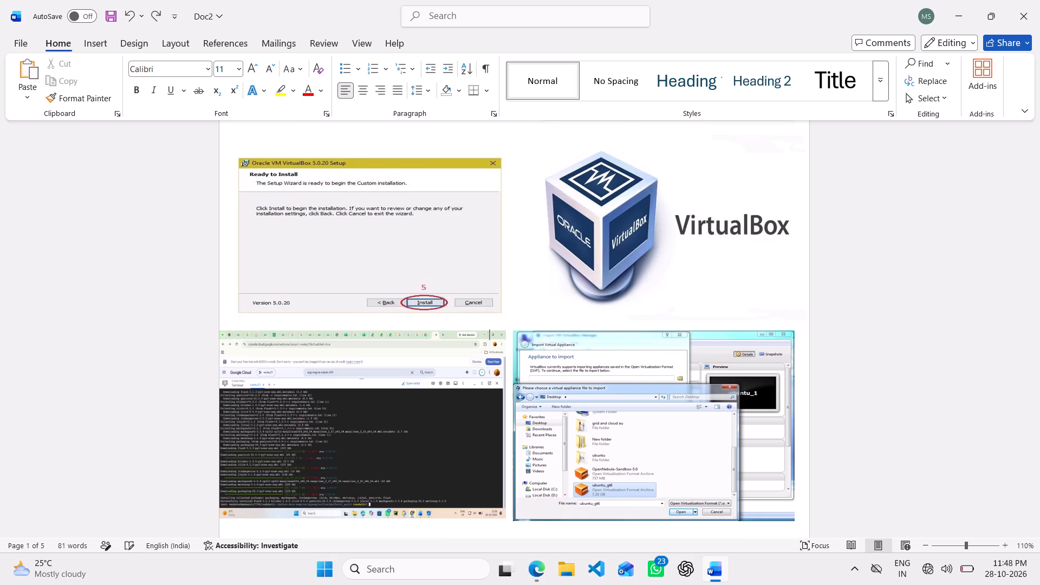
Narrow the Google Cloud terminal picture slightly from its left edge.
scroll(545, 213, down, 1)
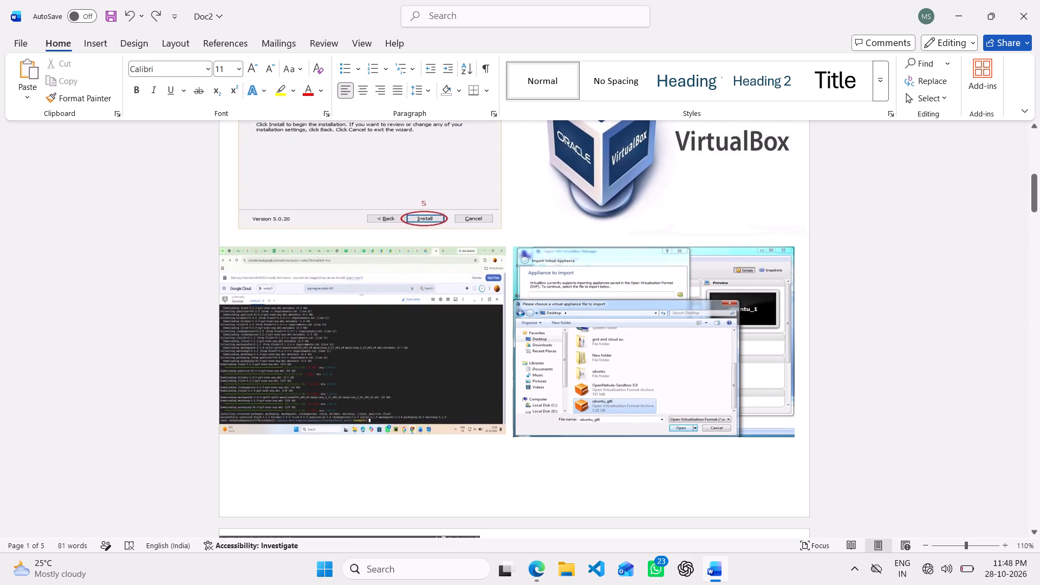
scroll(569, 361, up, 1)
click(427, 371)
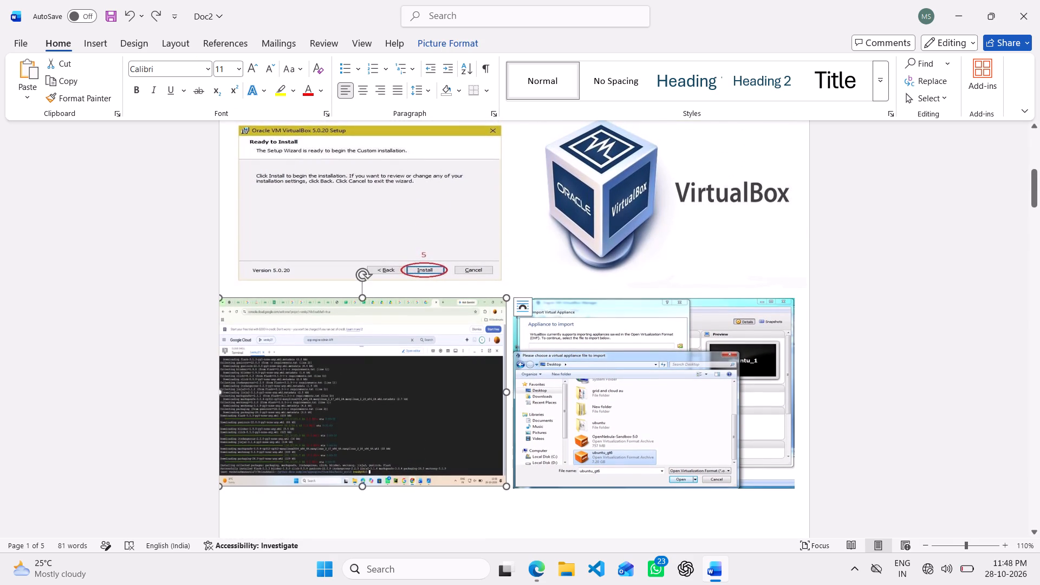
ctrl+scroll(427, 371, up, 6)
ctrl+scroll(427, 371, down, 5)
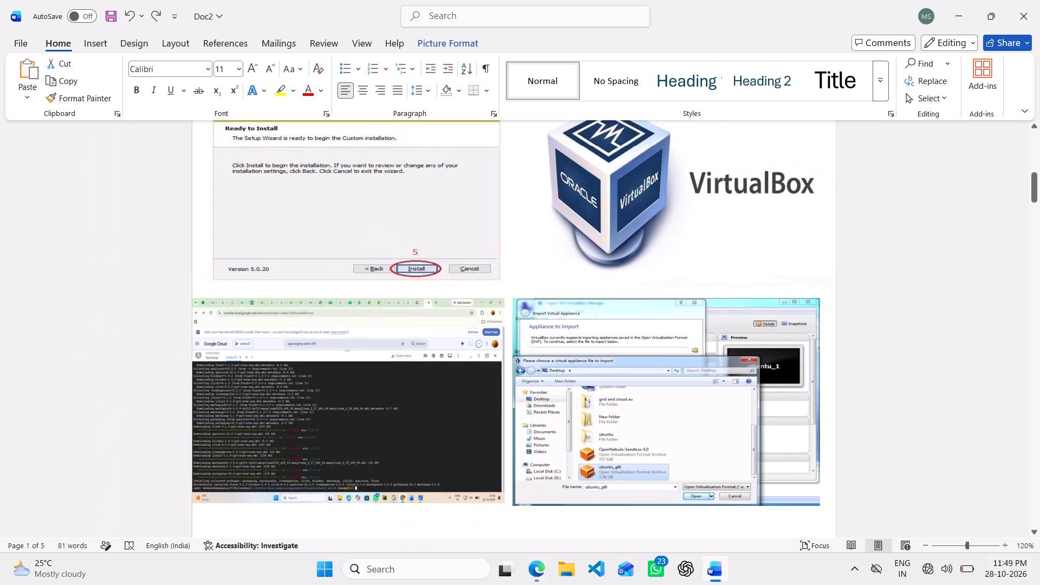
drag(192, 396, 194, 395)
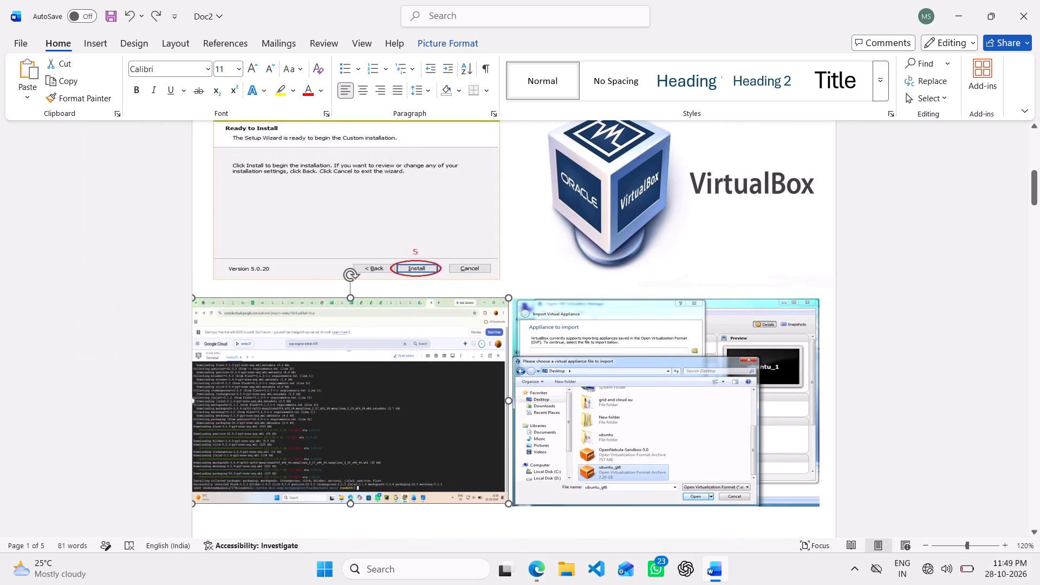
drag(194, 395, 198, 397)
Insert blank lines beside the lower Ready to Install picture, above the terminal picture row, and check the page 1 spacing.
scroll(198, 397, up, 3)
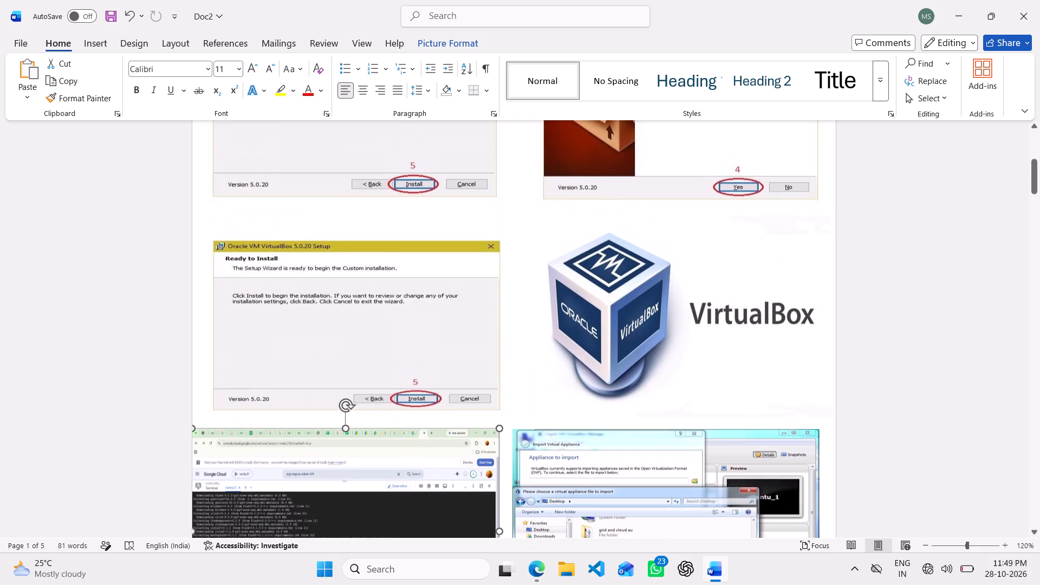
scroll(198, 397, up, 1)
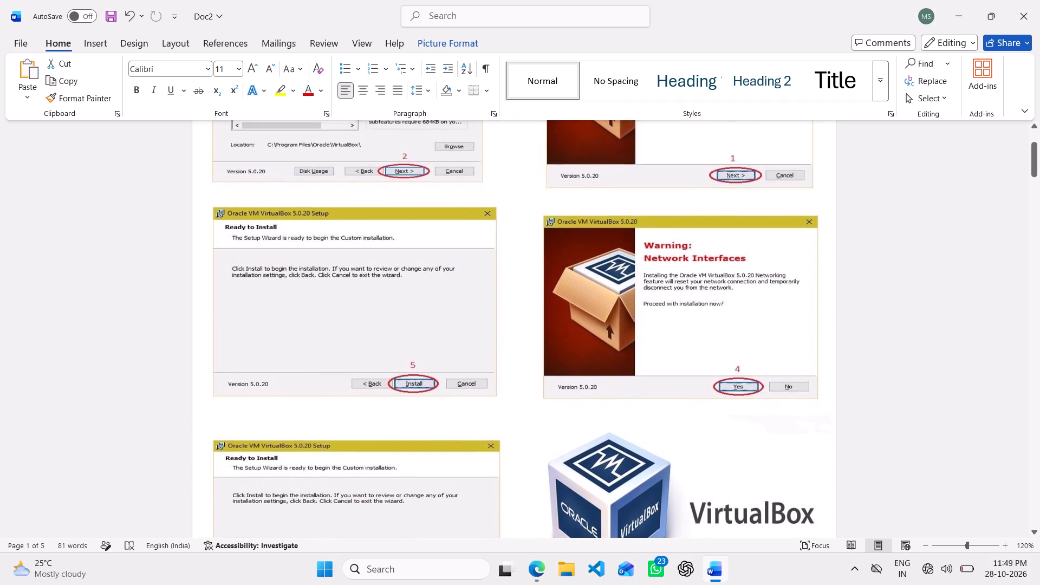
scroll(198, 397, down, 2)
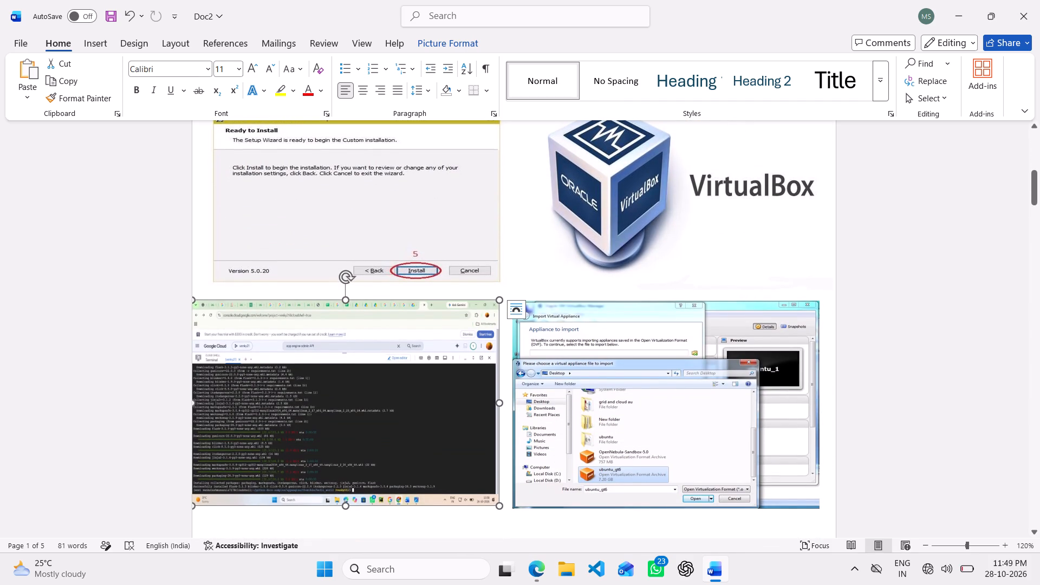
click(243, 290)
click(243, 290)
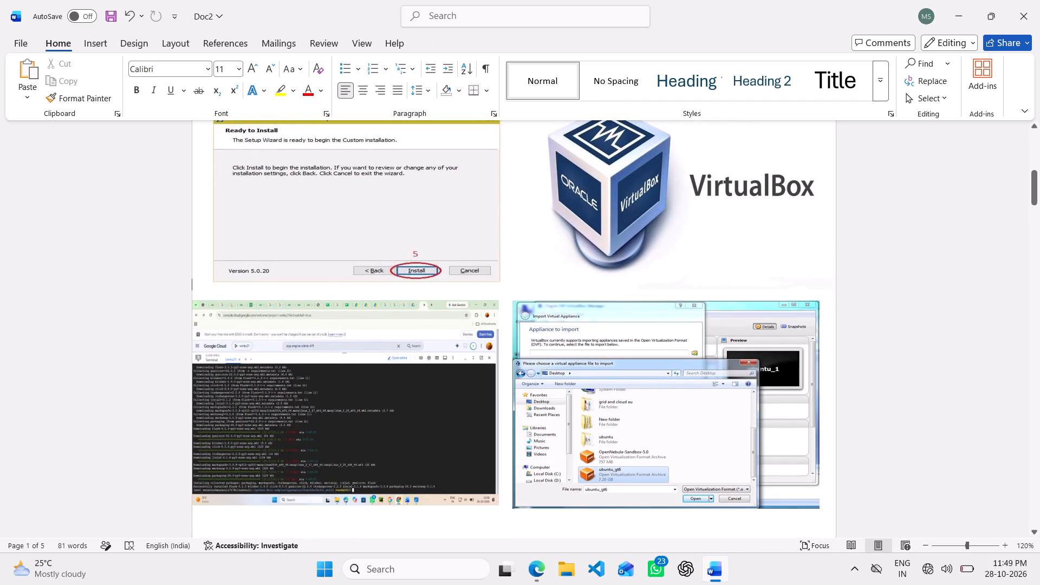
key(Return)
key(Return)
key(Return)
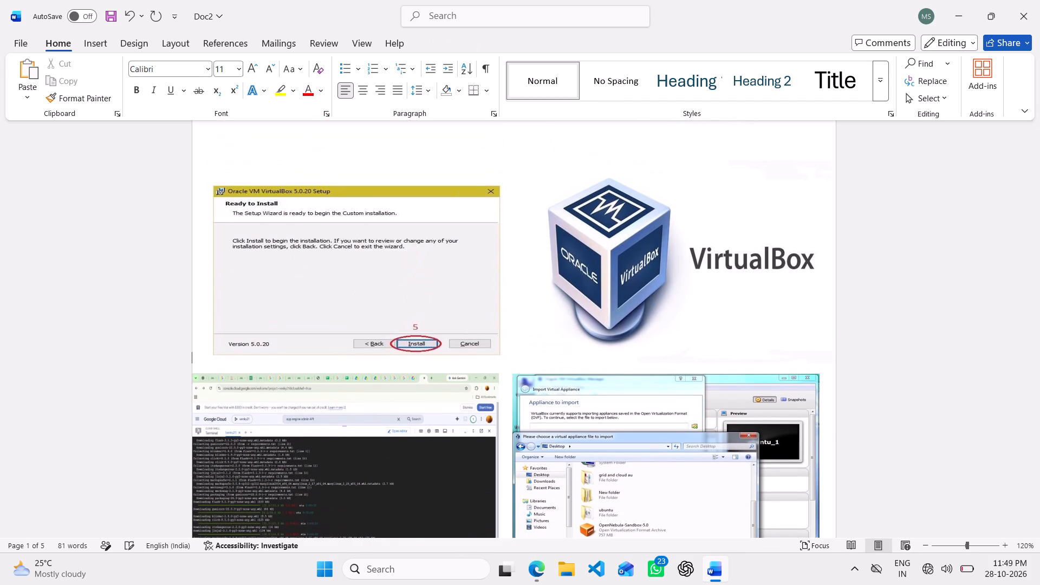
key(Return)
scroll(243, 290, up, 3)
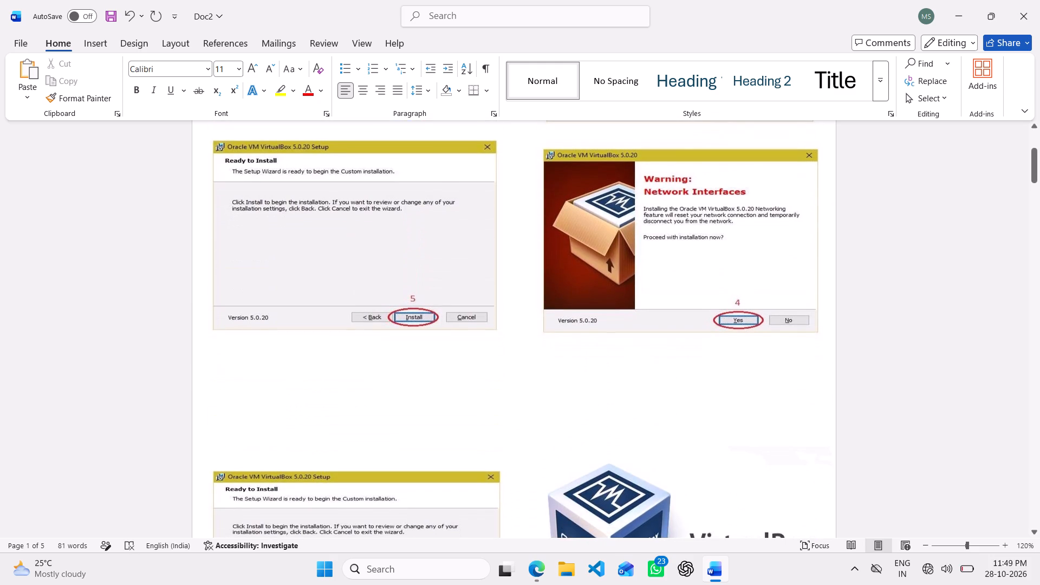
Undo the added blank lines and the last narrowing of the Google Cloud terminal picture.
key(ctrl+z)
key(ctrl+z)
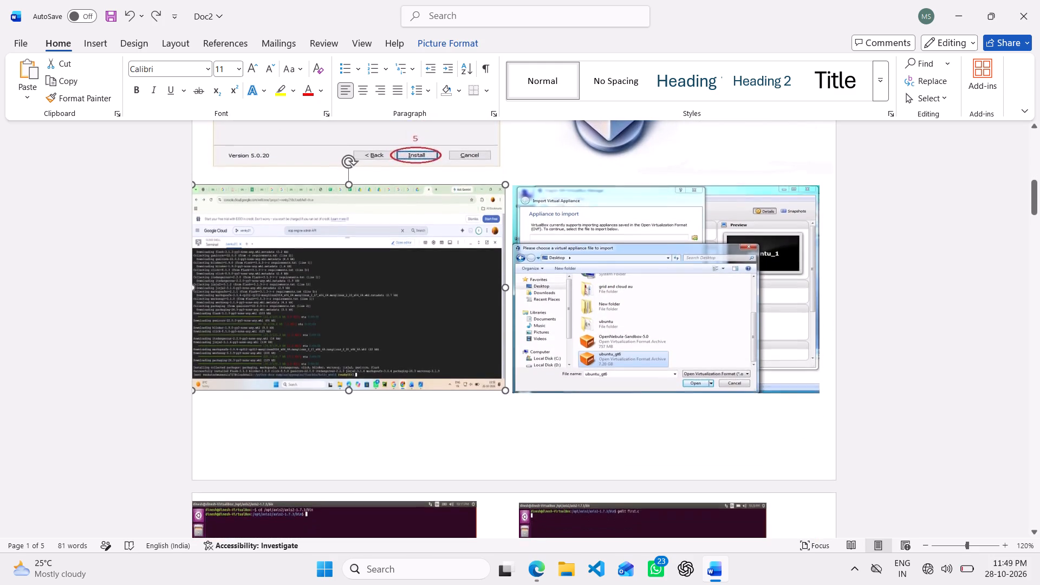
Make the Google Cloud terminal picture on page 1 slightly taller, extending it into the empty space below, and deselect it.
scroll(243, 290, up, 1)
scroll(243, 290, down, 1)
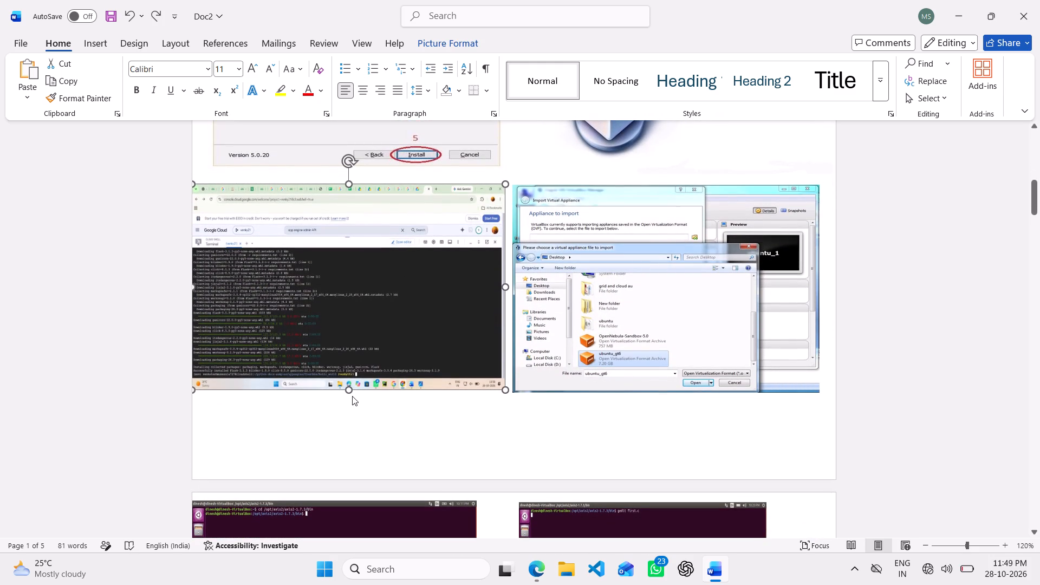
drag(348, 392, 348, 423)
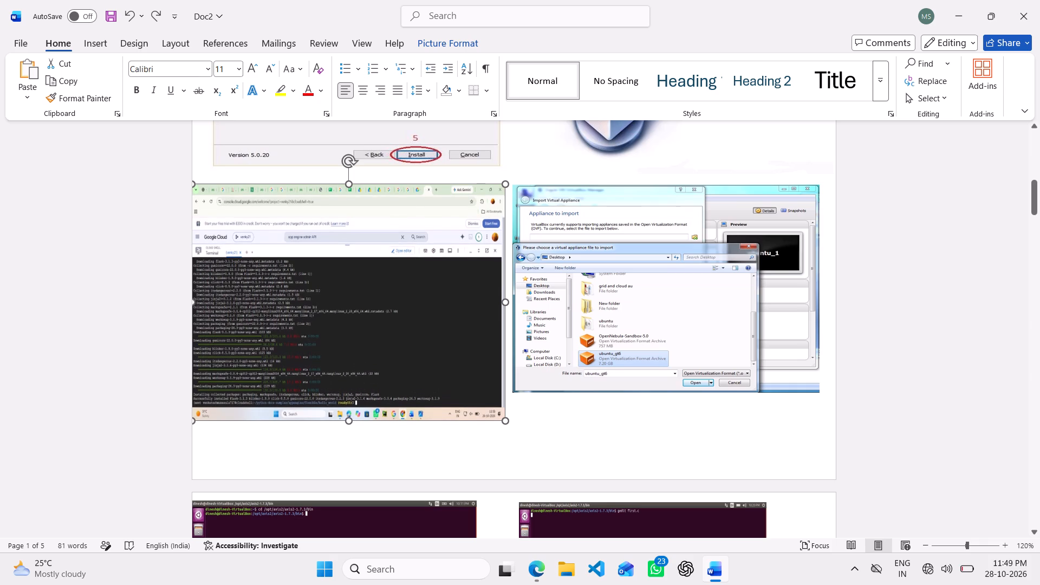
drag(348, 423, 348, 425)
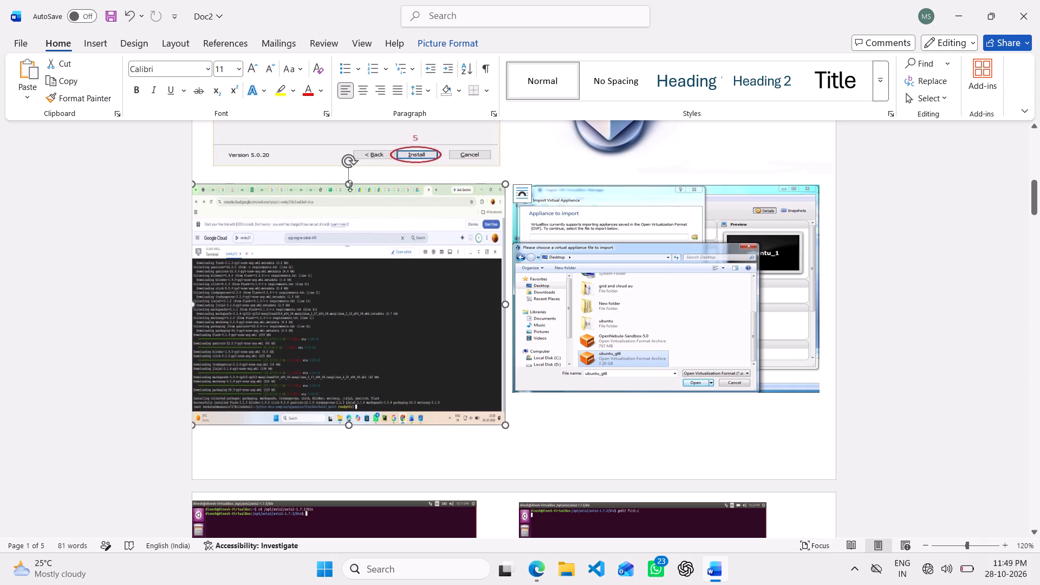
drag(350, 186, 350, 199)
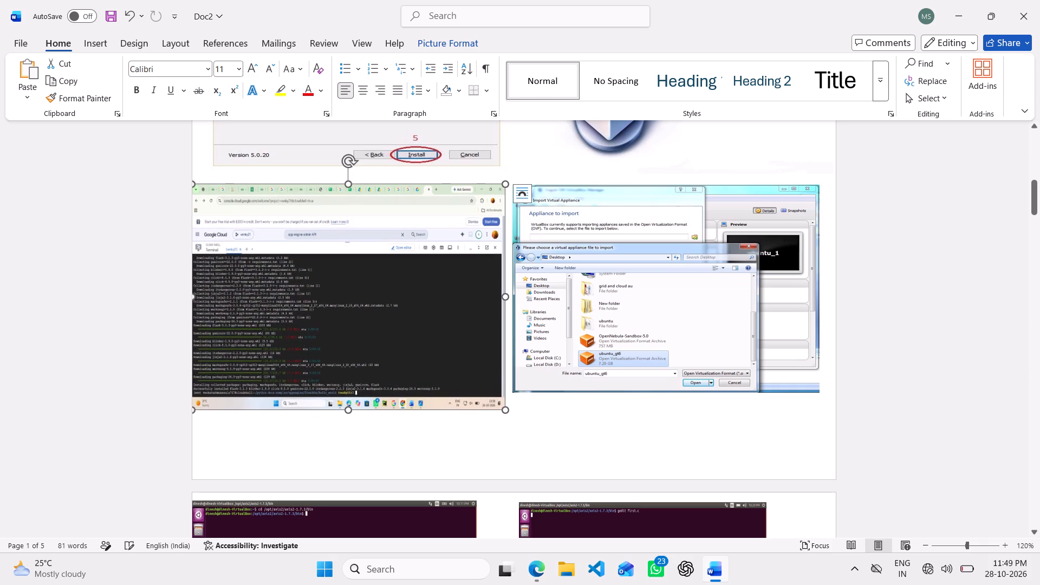
click(236, 179)
Look through the remaining pages of Doc2 to check the picture layout.
scroll(236, 179, down, 2)
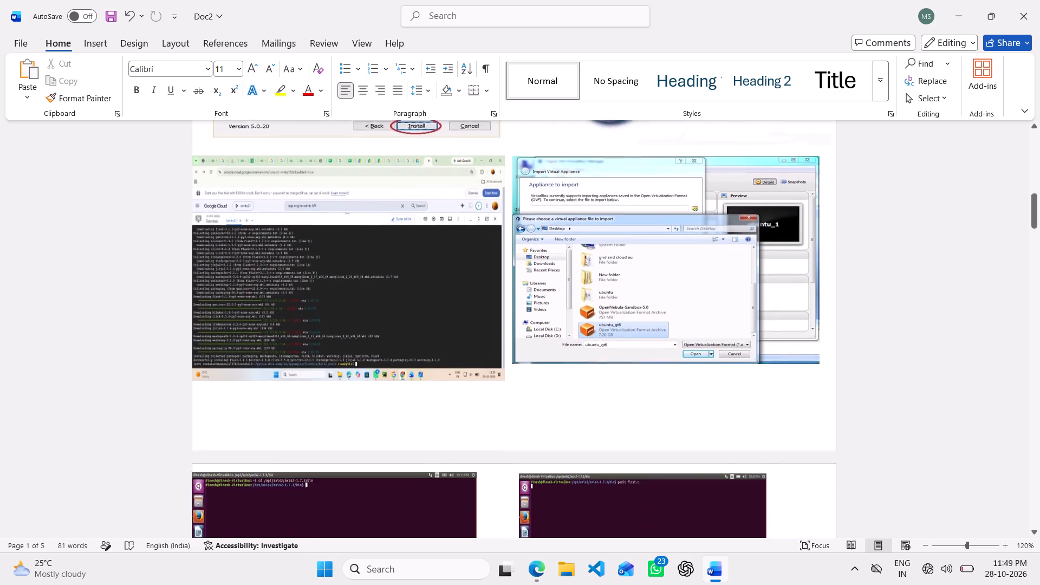
scroll(236, 179, down, 4)
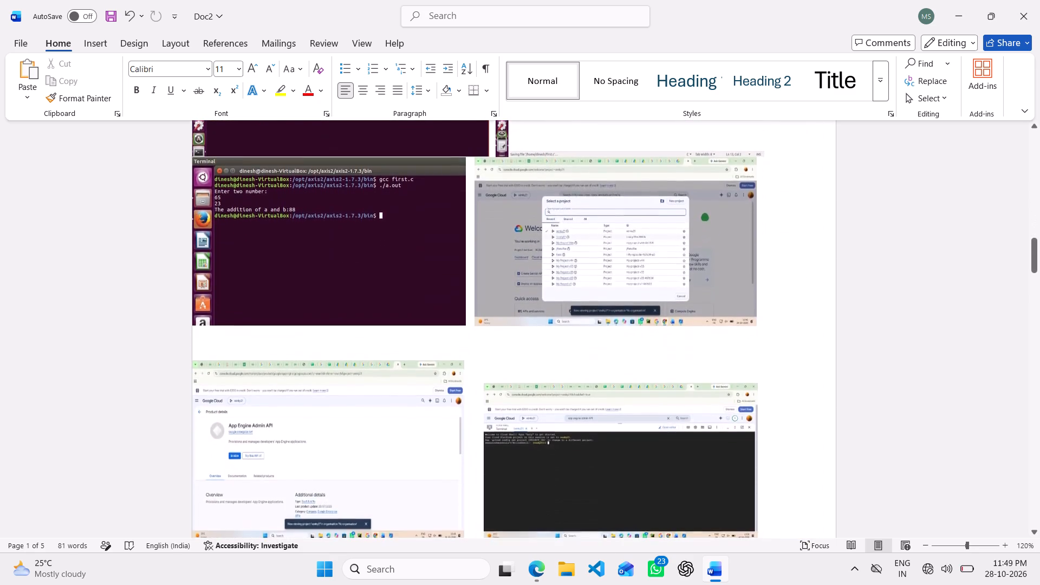
scroll(236, 179, down, 3)
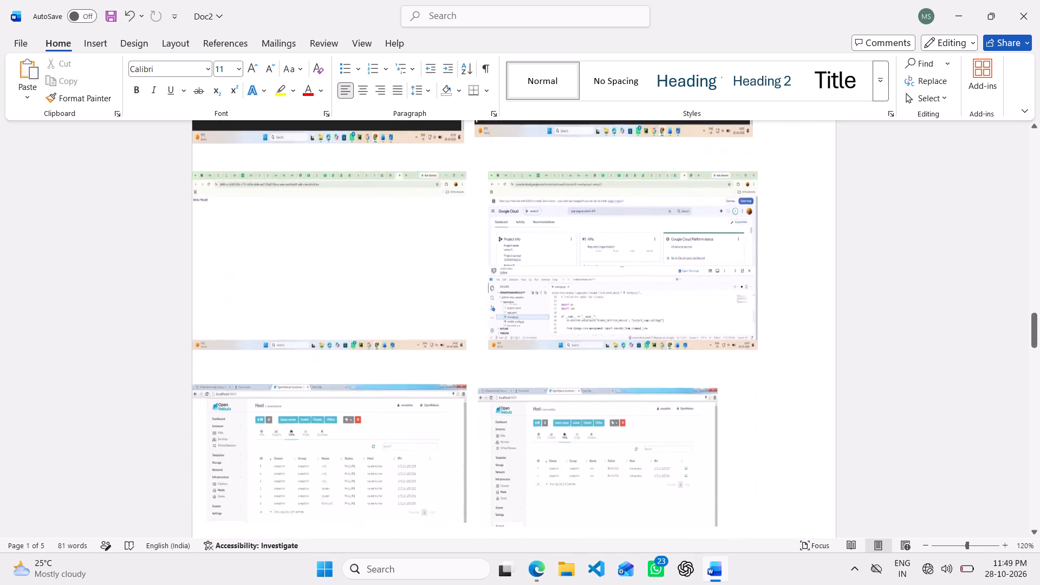
scroll(236, 179, down, 4)
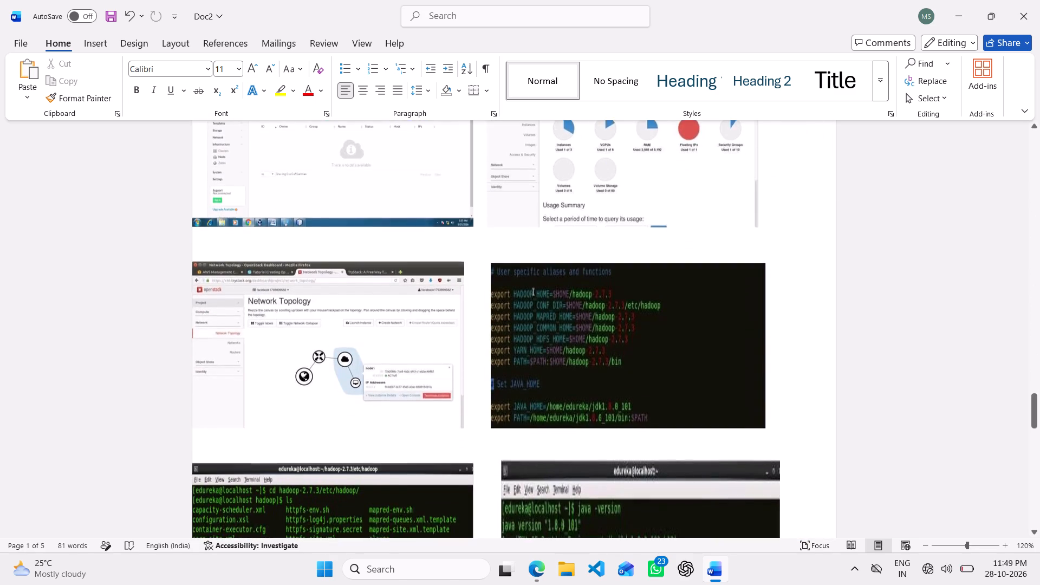
scroll(236, 179, down, 6)
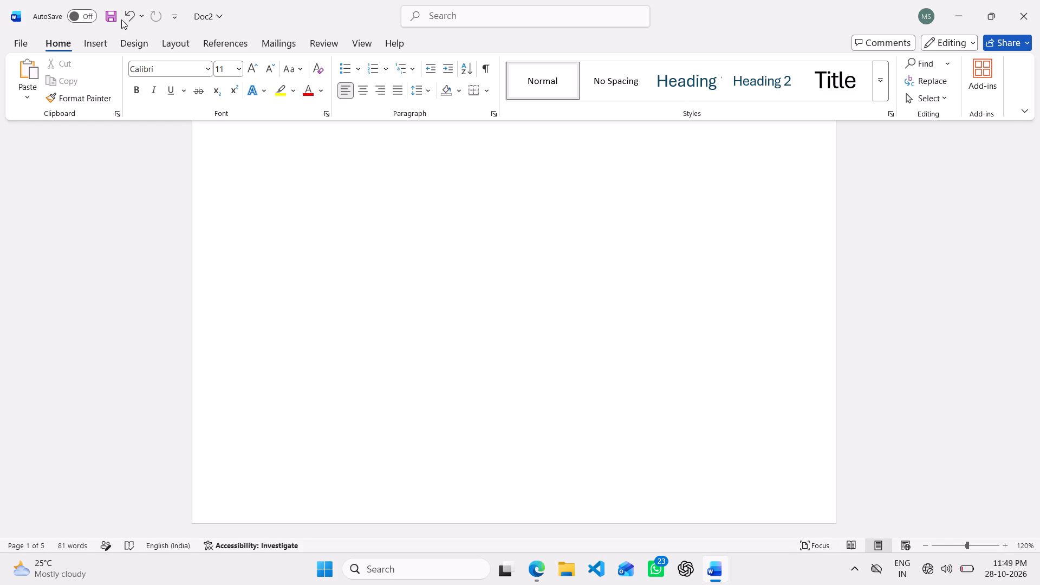
Save Doc2 and close the document.
drag(121, 19, 154, 17)
drag(154, 17, 105, 15)
click(105, 15)
click(1019, 14)
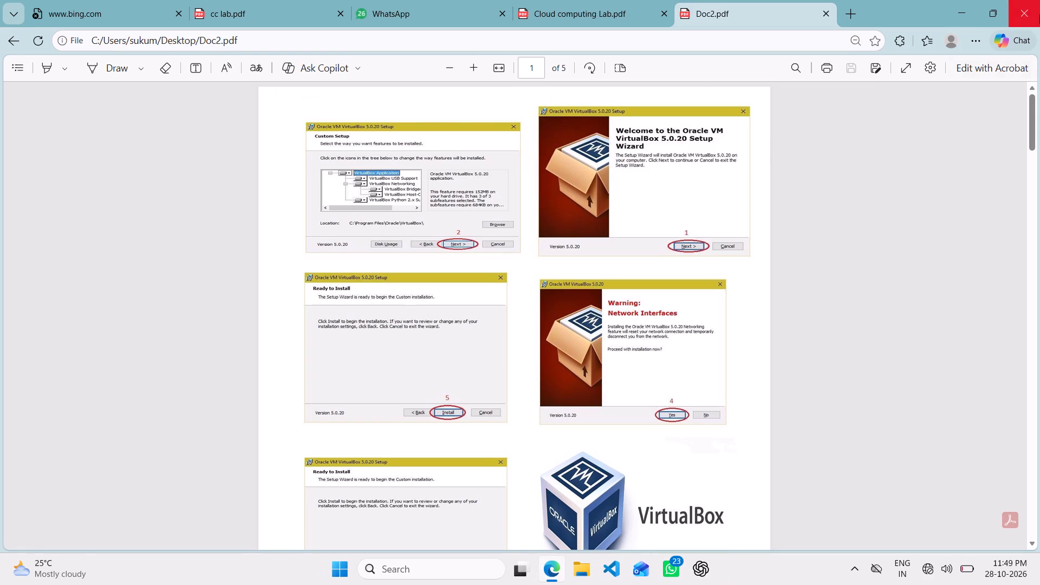
Close the browser window showing Doc2.pdf.
click(1038, 14)
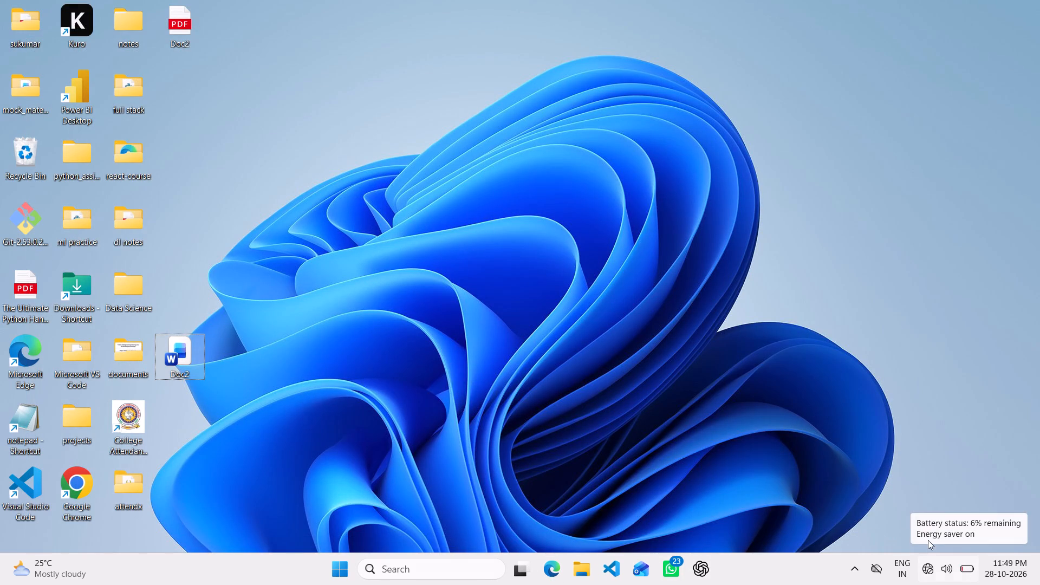
Shut down the computer from the desktop.
click(771, 481)
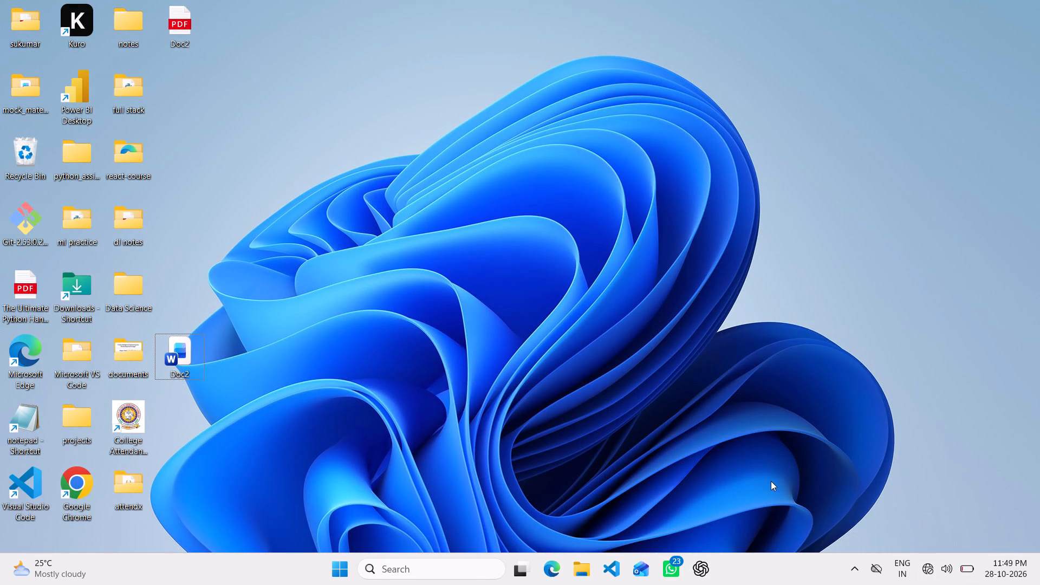
key(alt+F4)
key(Return)
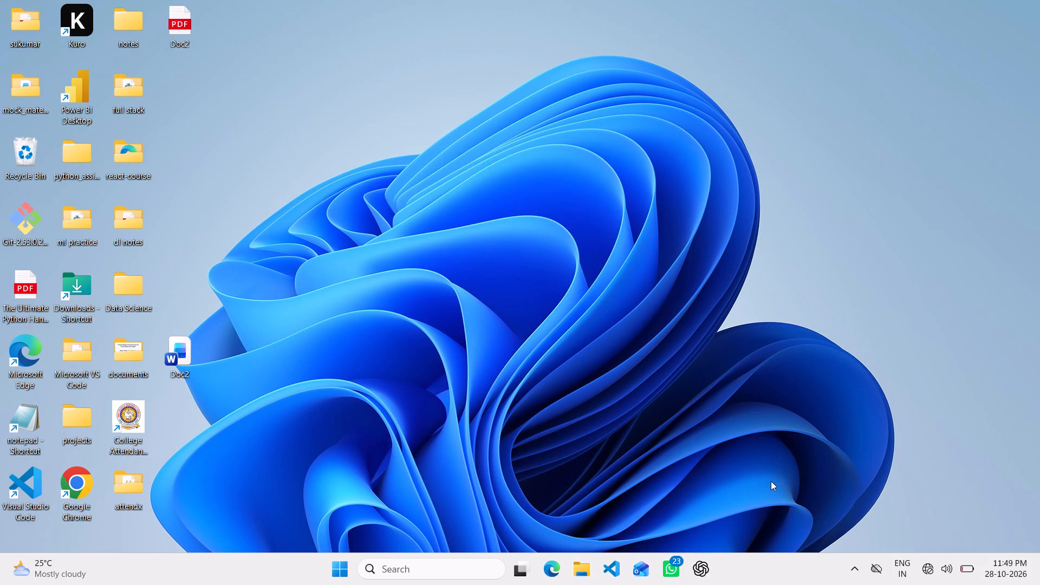